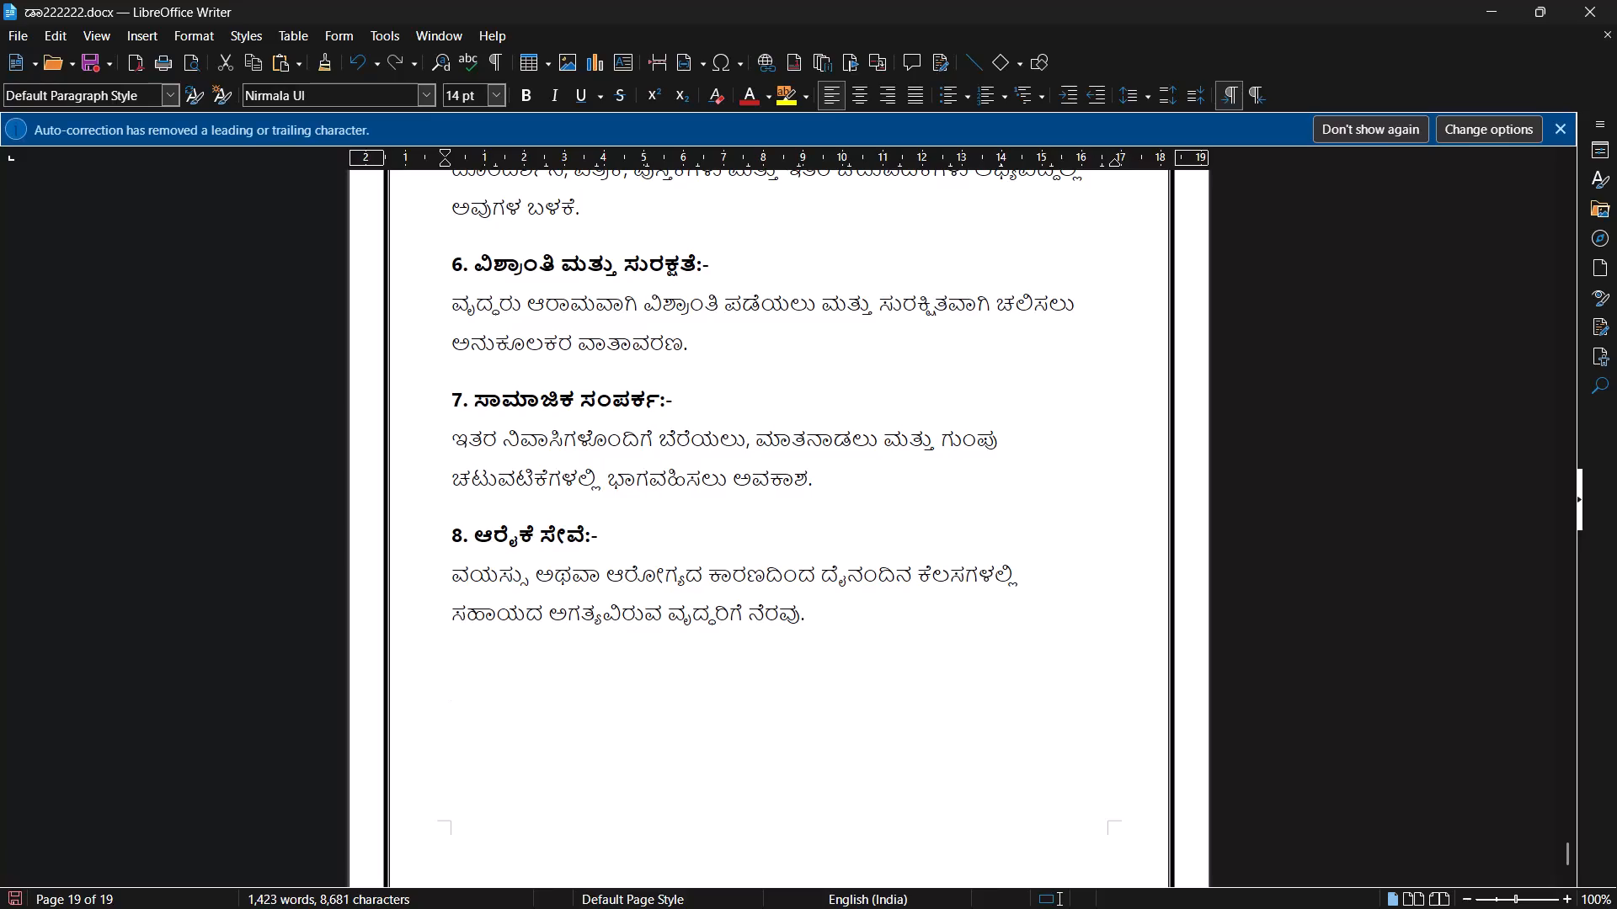
# Paste the copied Kannada text about the old-age home's services after section 8 at the end of the document.
pyautogui.hotkey('ctrl', 'v')
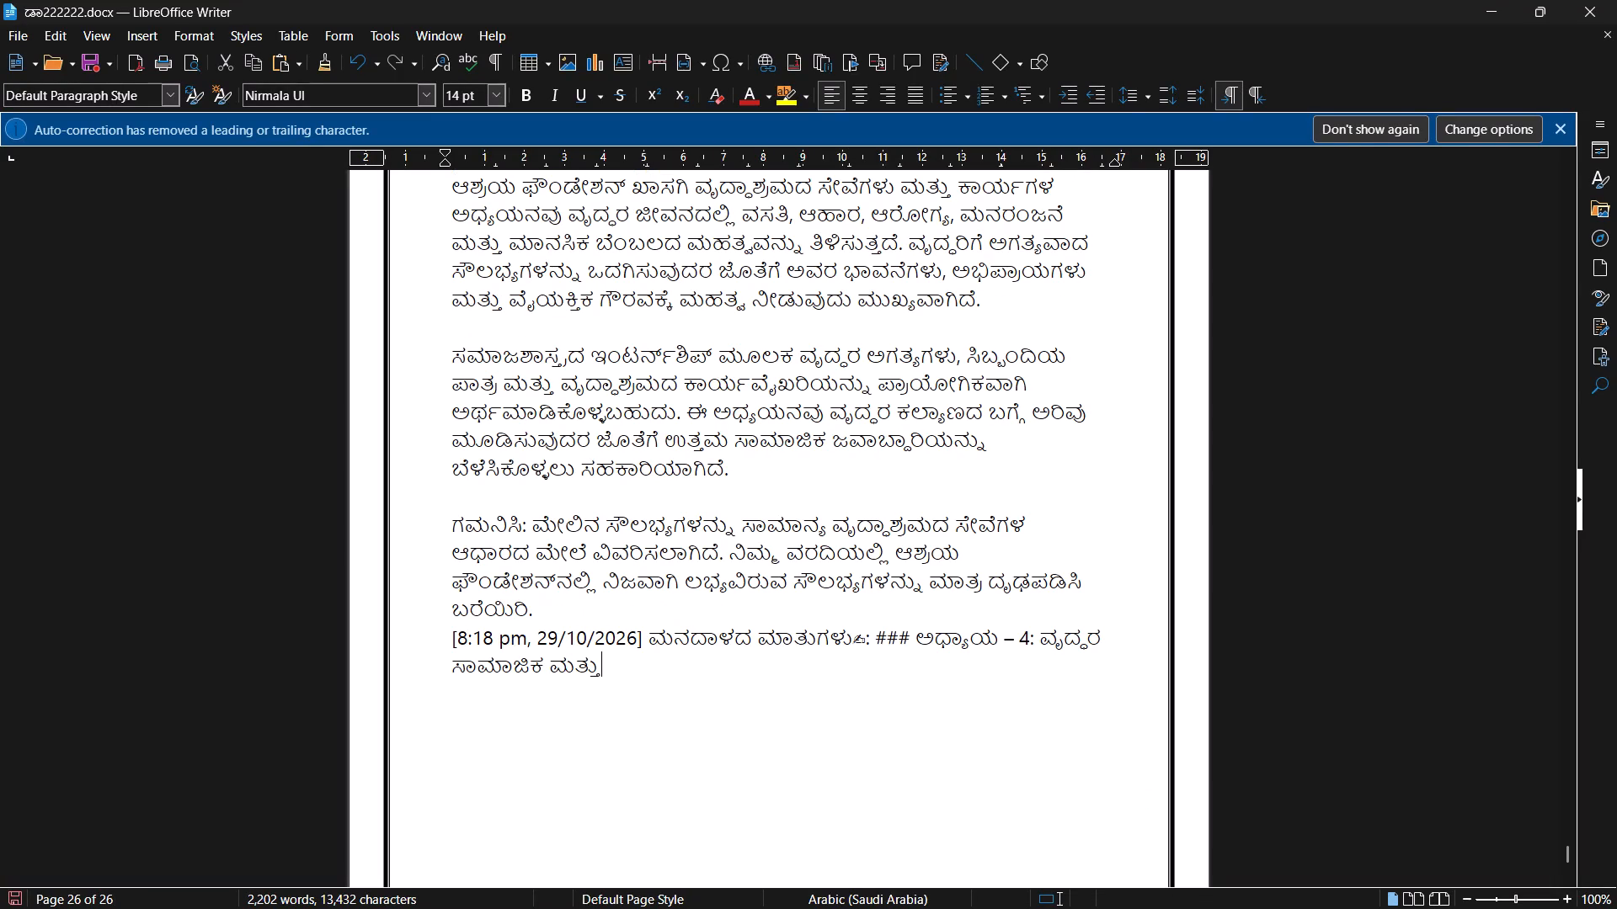
# Delete the closing note starting with "ಗಮನಿಸಿ", the chat timestamp line with the partial chapter 4 heading, and the spare blank line.
pyautogui.moveTo(451, 529); pyautogui.dragTo(621, 698)
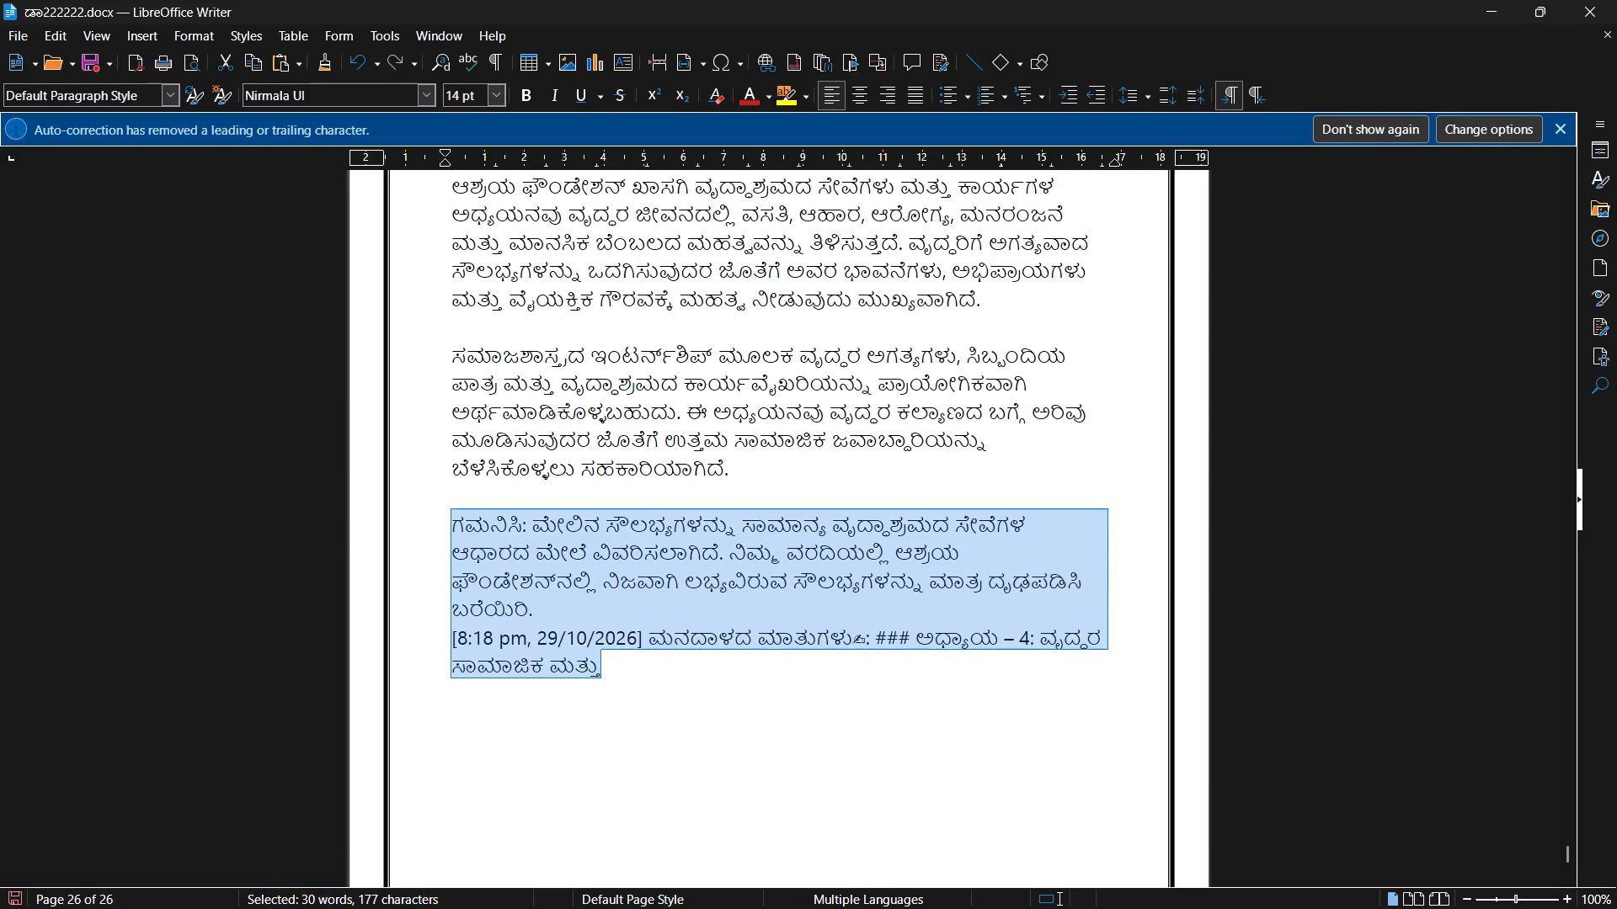
pyautogui.press('BackSpace')
pyautogui.press('BackSpace')
# Go back up through the newly pasted text towards its beginning to review it.
pyautogui.press('Up')
pyautogui.press('Up')
pyautogui.press('Up')
pyautogui.press('Up')
pyautogui.press('Up')
pyautogui.press('Up')
pyautogui.press('Up')
pyautogui.press('Up')
pyautogui.press('Up')
pyautogui.press('Up')
pyautogui.press('Up')
pyautogui.press('Up')
pyautogui.press('Up')
pyautogui.press('Up')
pyautogui.press('Up')
pyautogui.press('Up')
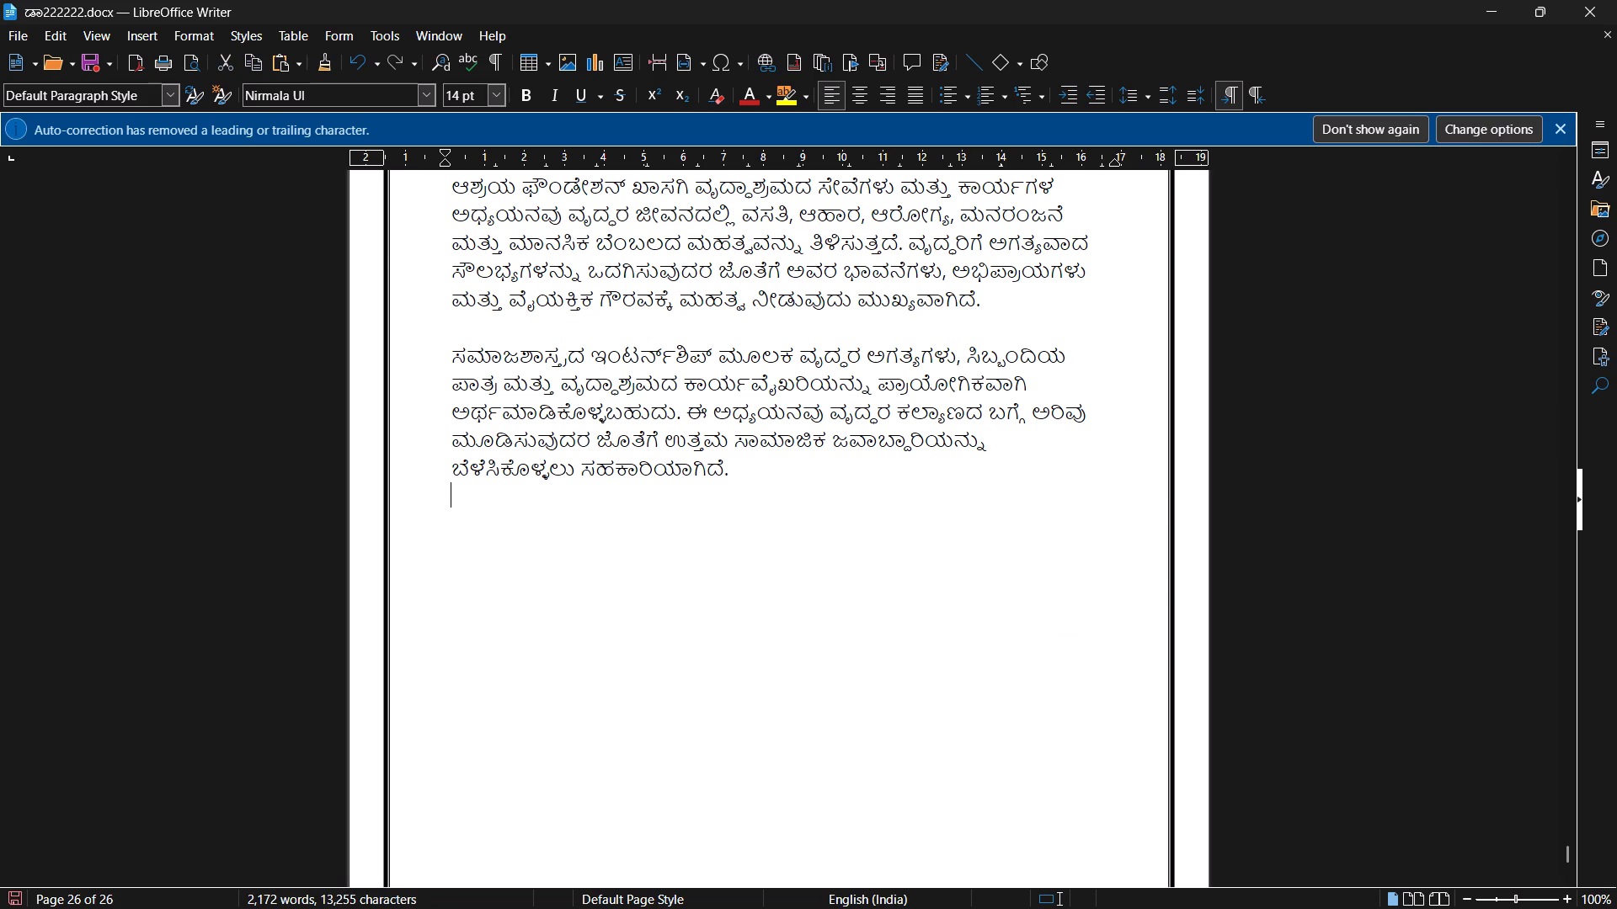
# Delete the "### ಅಧ್ಯಾಯ – 3ರ ಉಪಸಂಹಾರ" heading and the two paragraphs below it on the last page.
pyautogui.press('Down')
pyautogui.press('Down')
pyautogui.press('Down')
pyautogui.press('Down')
pyautogui.press('Down')
pyautogui.press('Down')
pyautogui.press('Down')
pyautogui.press('Down')
pyautogui.press('Down')
pyautogui.press('Down')
pyautogui.press('Down')
pyautogui.press('Down')
pyautogui.press('Down')
pyautogui.press('Down')
pyautogui.press('Down')
pyautogui.press('Down')
pyautogui.press('Down')
pyautogui.press('Down')
pyautogui.press('Down')
pyautogui.press('Down')
pyautogui.press('Up')
pyautogui.press('Down')
pyautogui.press('Down')
pyautogui.press('Down')
pyautogui.press('Down')
pyautogui.press('Down')
pyautogui.press('Down')
pyautogui.press('Down')
pyautogui.press('Down')
pyautogui.press('Down')
pyautogui.press('Down')
pyautogui.press('Down')
pyautogui.press('Down')
pyautogui.press('Down')
pyautogui.press('Down')
pyautogui.press('Down')
pyautogui.press('Down')
pyautogui.press('Down')
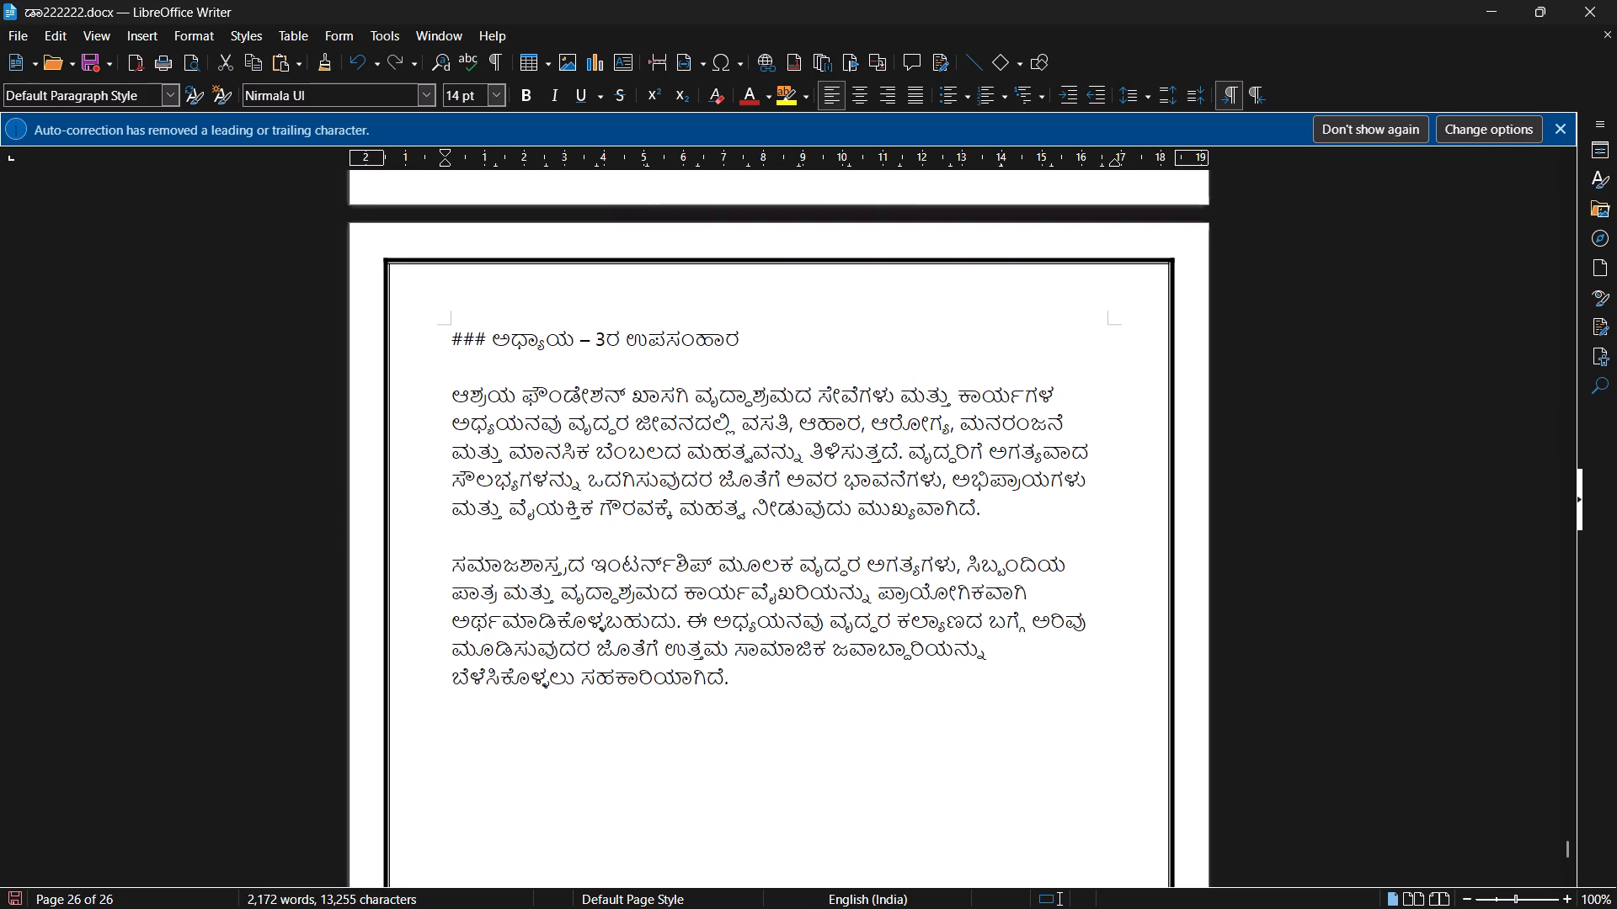
pyautogui.moveTo(452, 335); pyautogui.dragTo(700, 550)
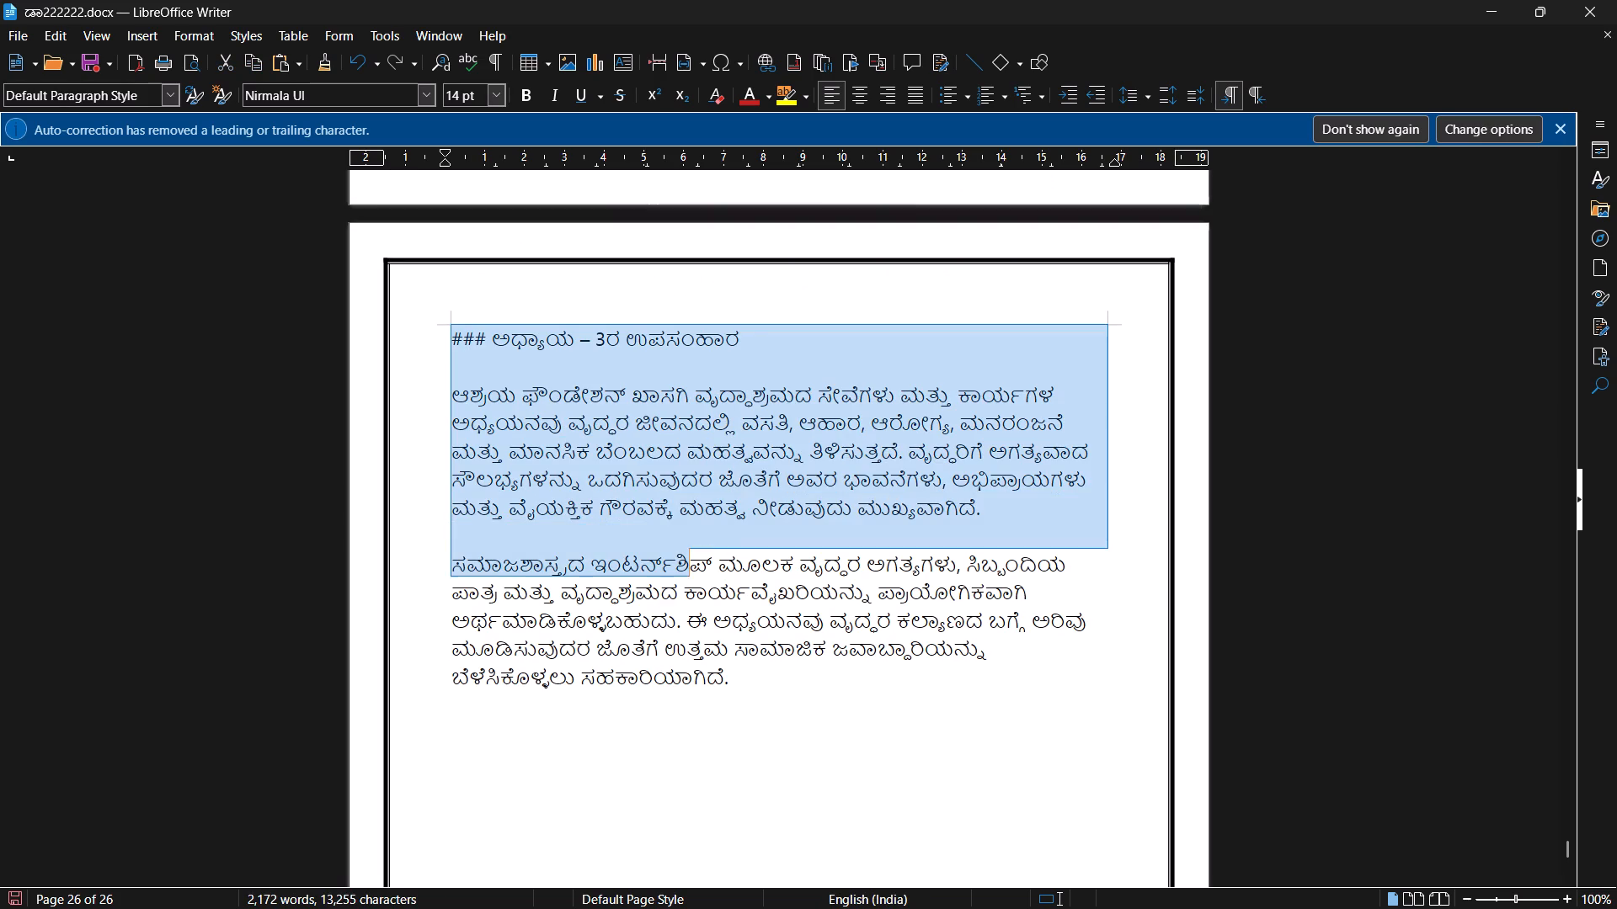
pyautogui.moveTo(700, 550); pyautogui.dragTo(780, 677)
pyautogui.press('BackSpace')
pyautogui.press('BackSpace')
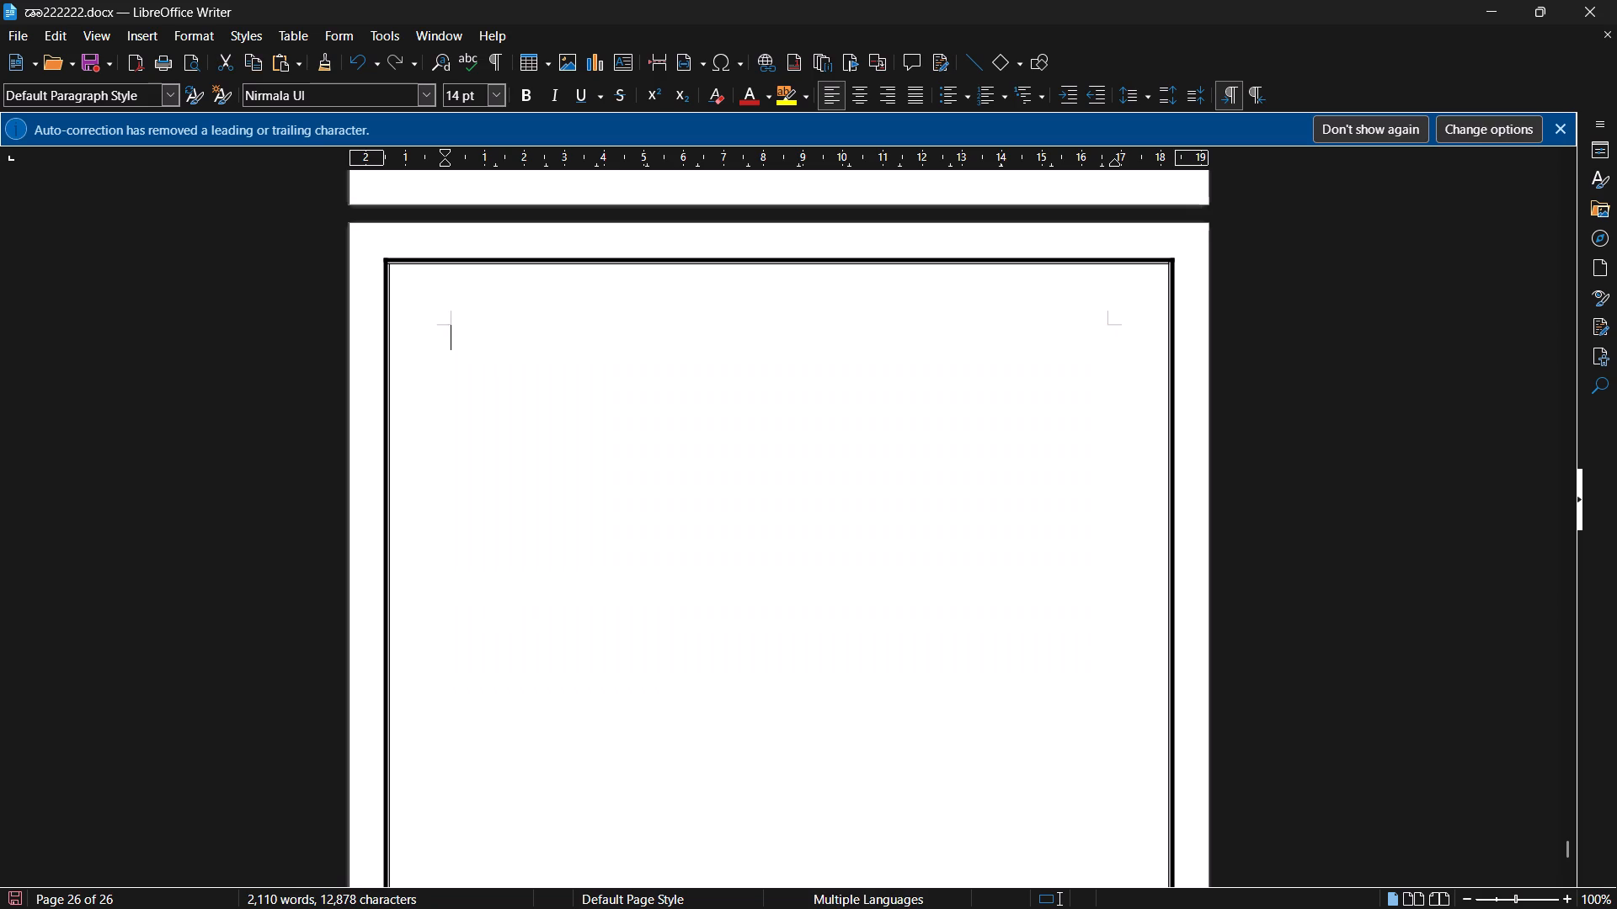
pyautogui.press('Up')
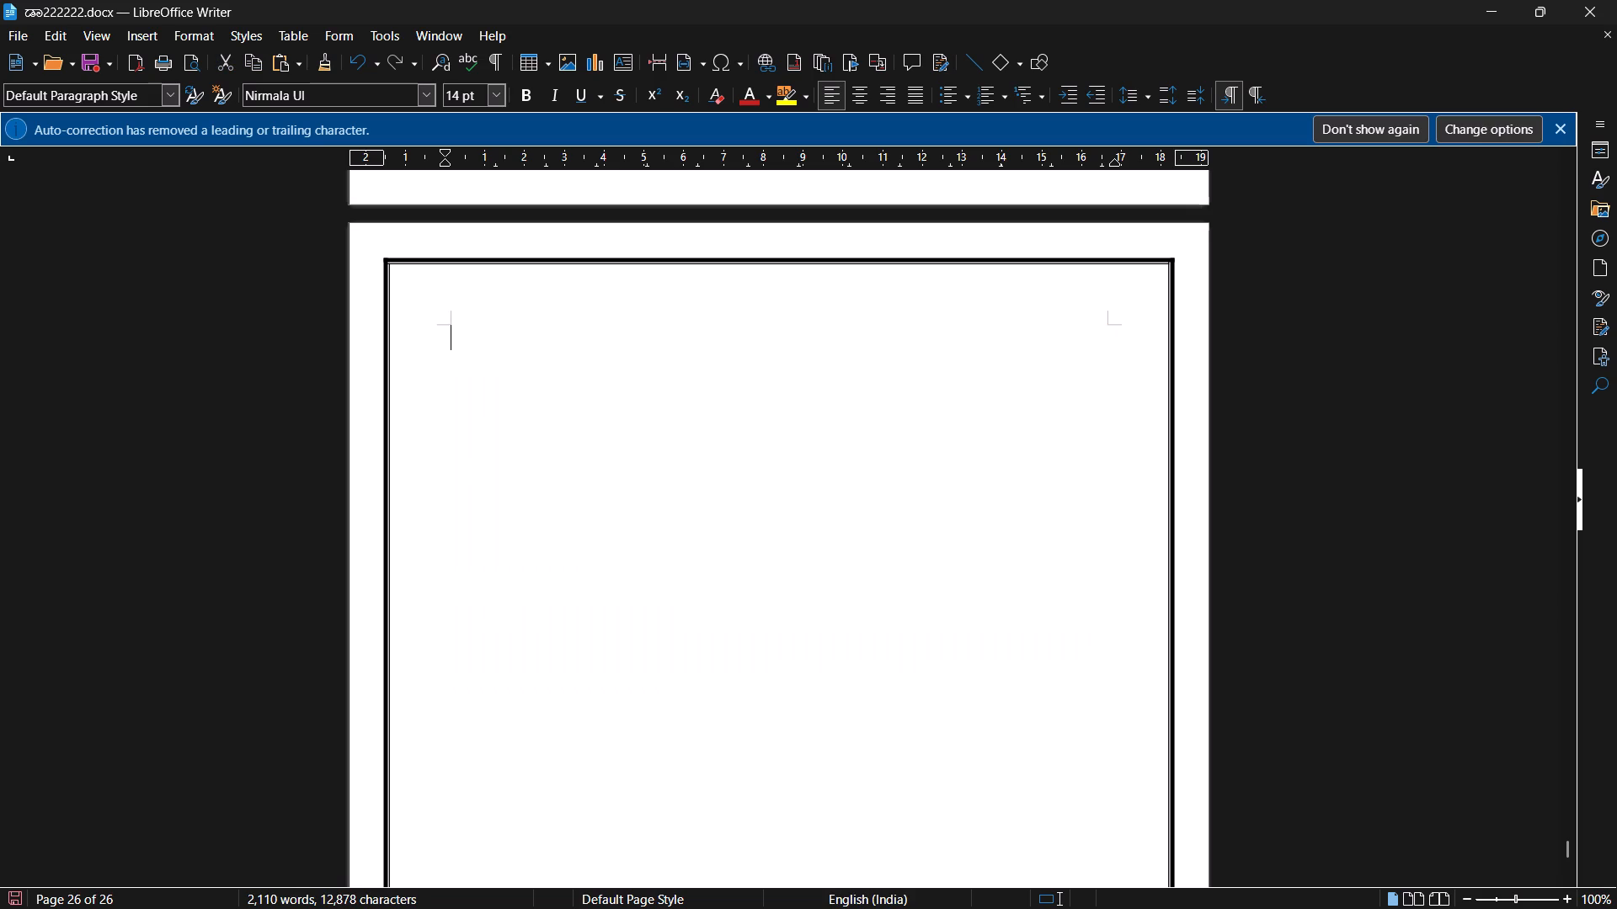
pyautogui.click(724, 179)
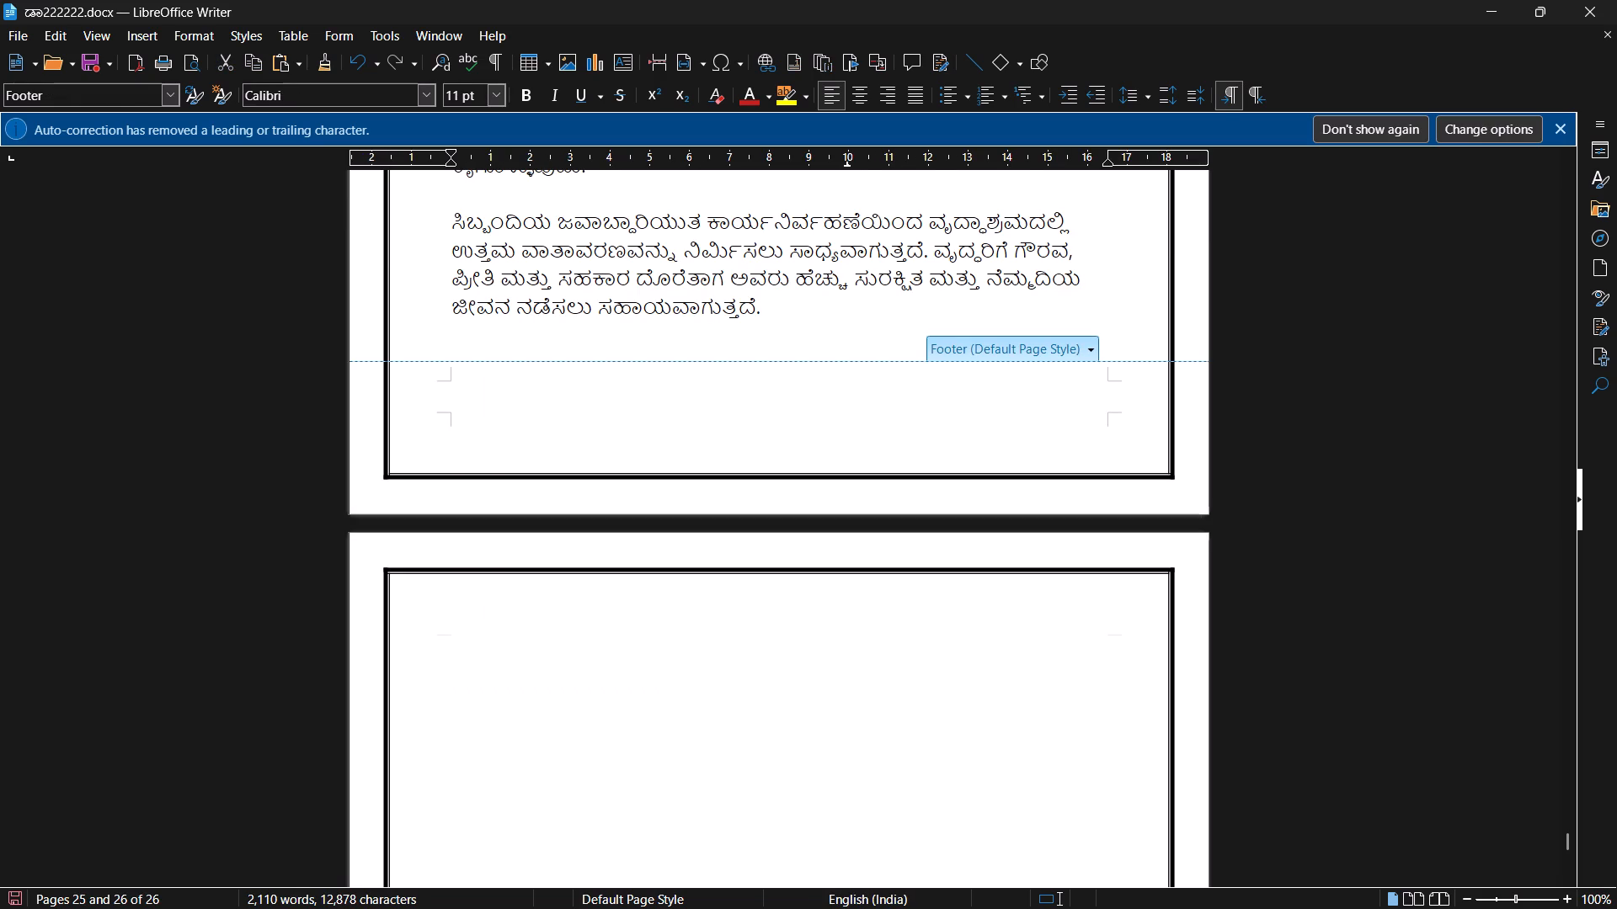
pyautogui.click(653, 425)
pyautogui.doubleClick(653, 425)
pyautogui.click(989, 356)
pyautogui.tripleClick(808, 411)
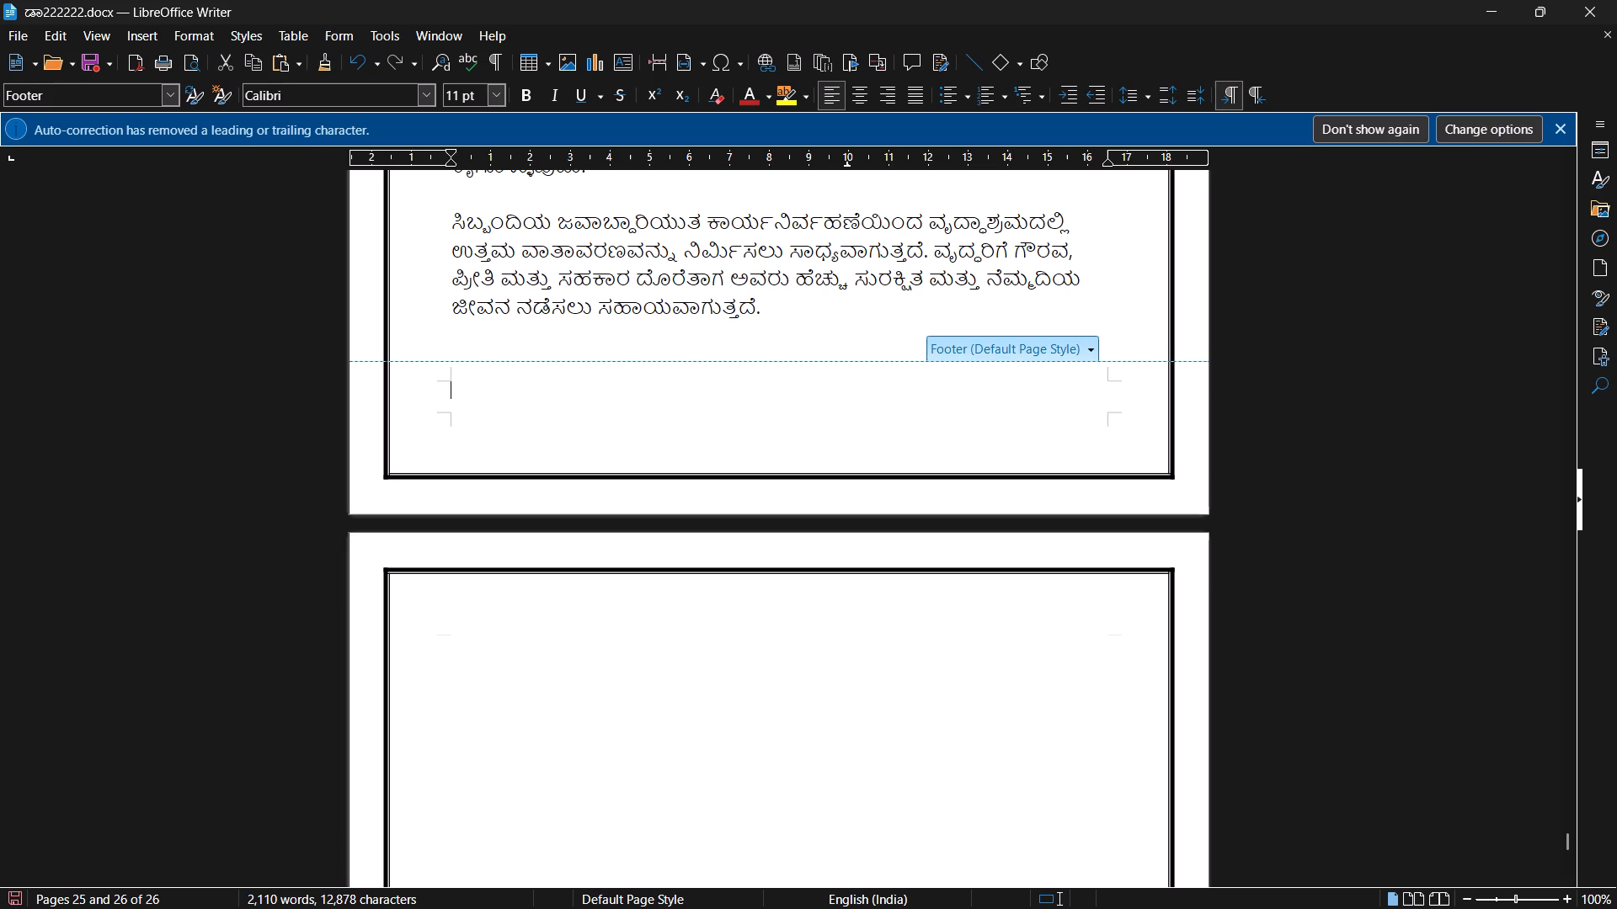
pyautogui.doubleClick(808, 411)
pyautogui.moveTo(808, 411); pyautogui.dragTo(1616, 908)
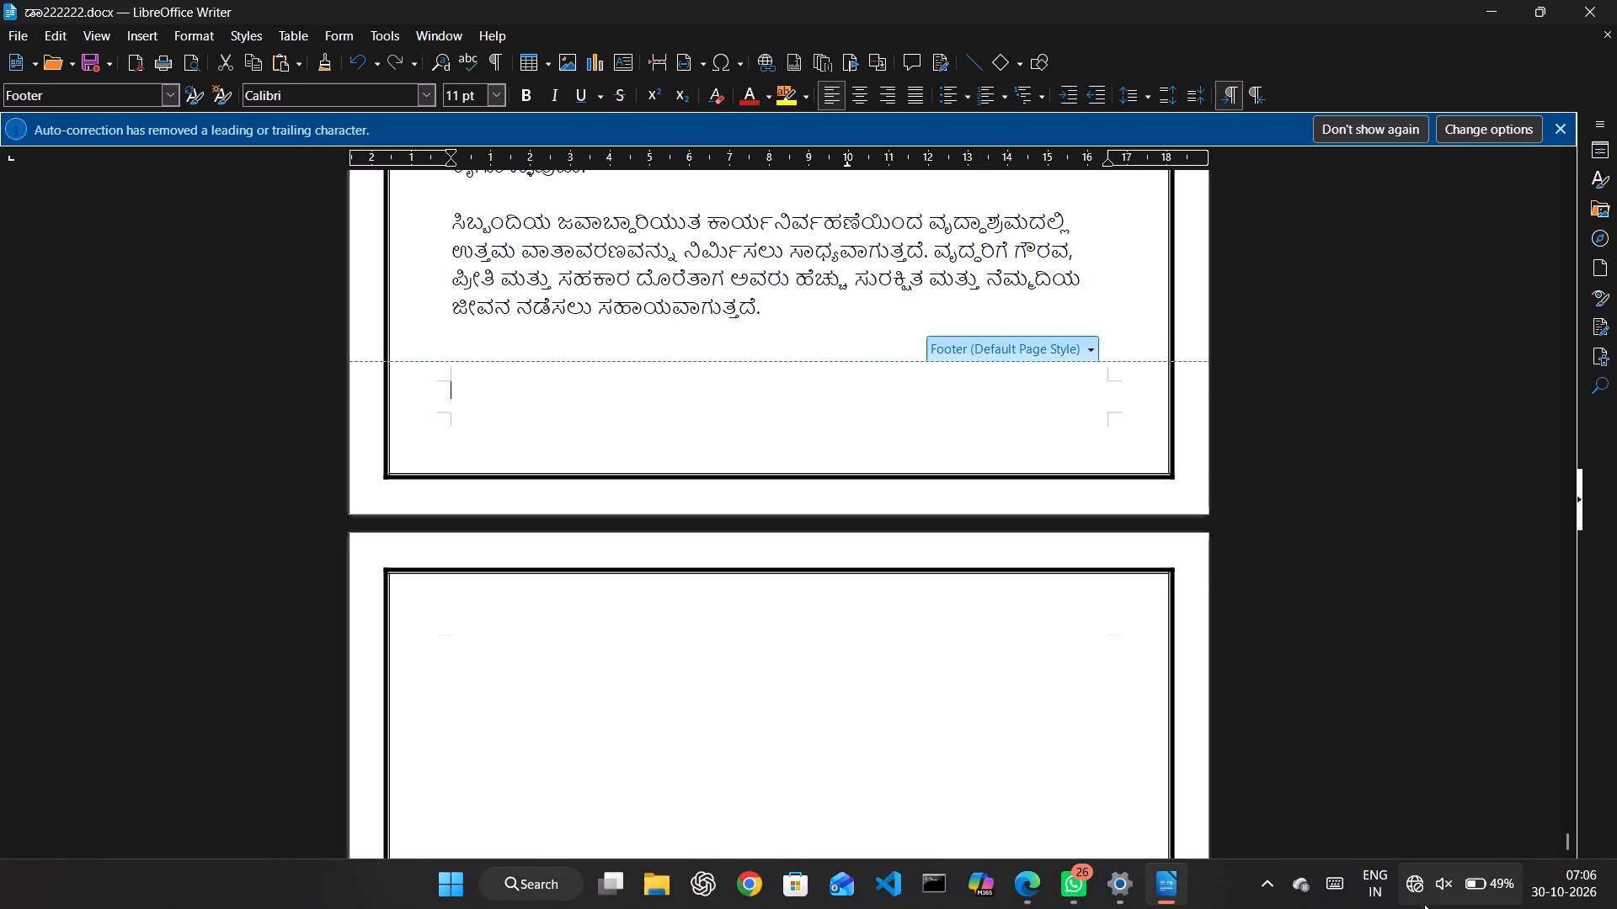
# Lower the display brightness in the system quick settings and return to the document.
pyautogui.click(1478, 881)
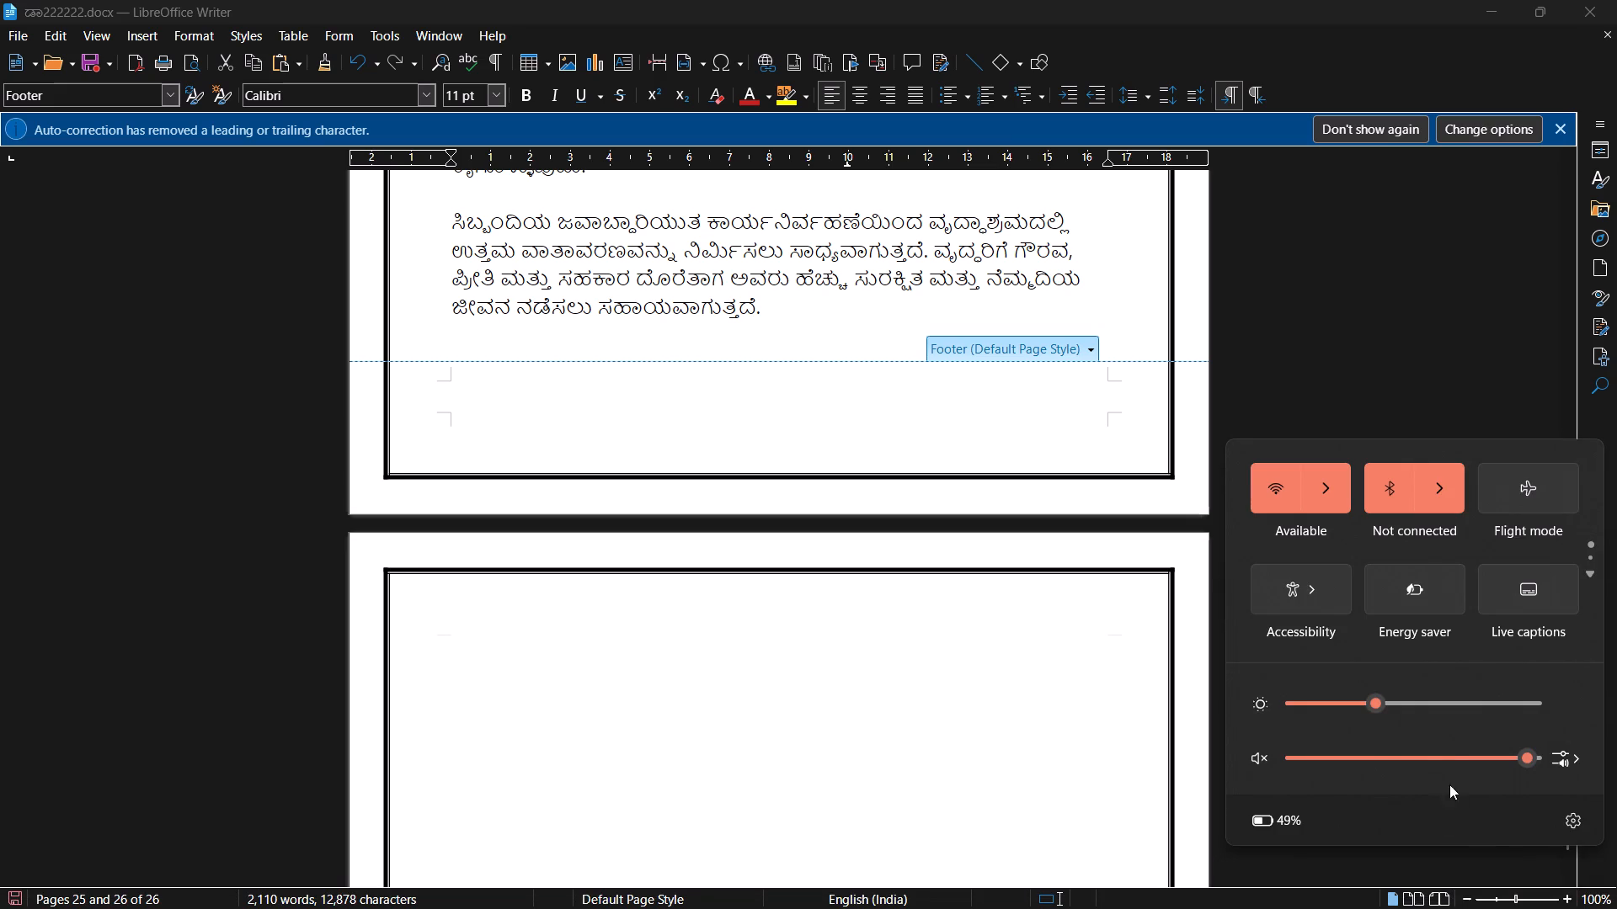
pyautogui.doubleClick(1333, 701)
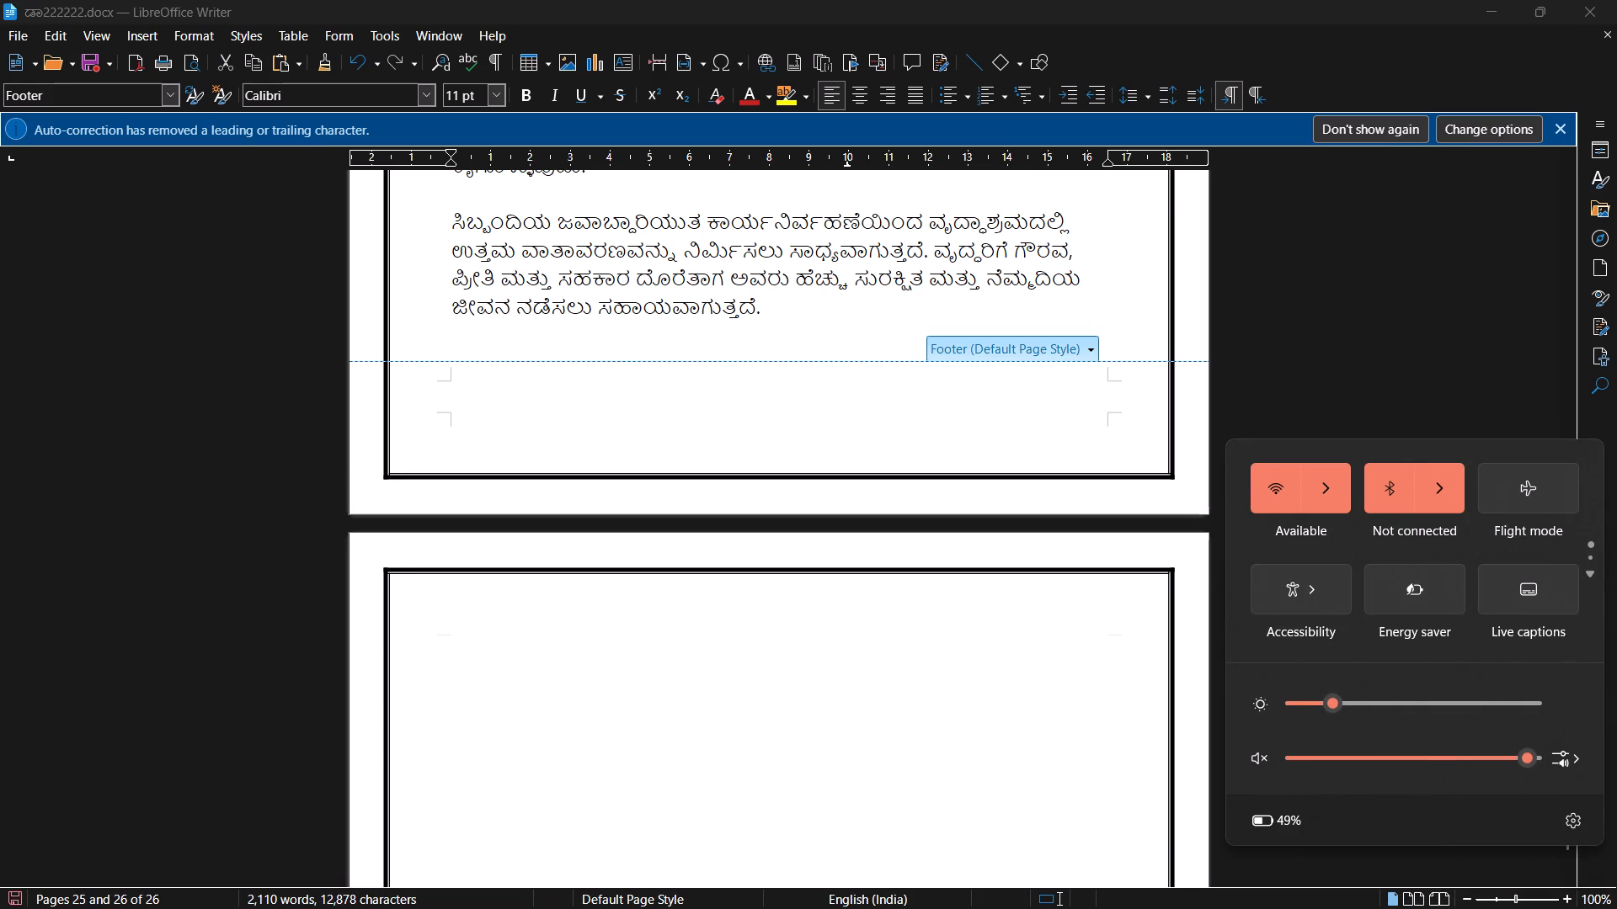
pyautogui.doubleClick(268, 364)
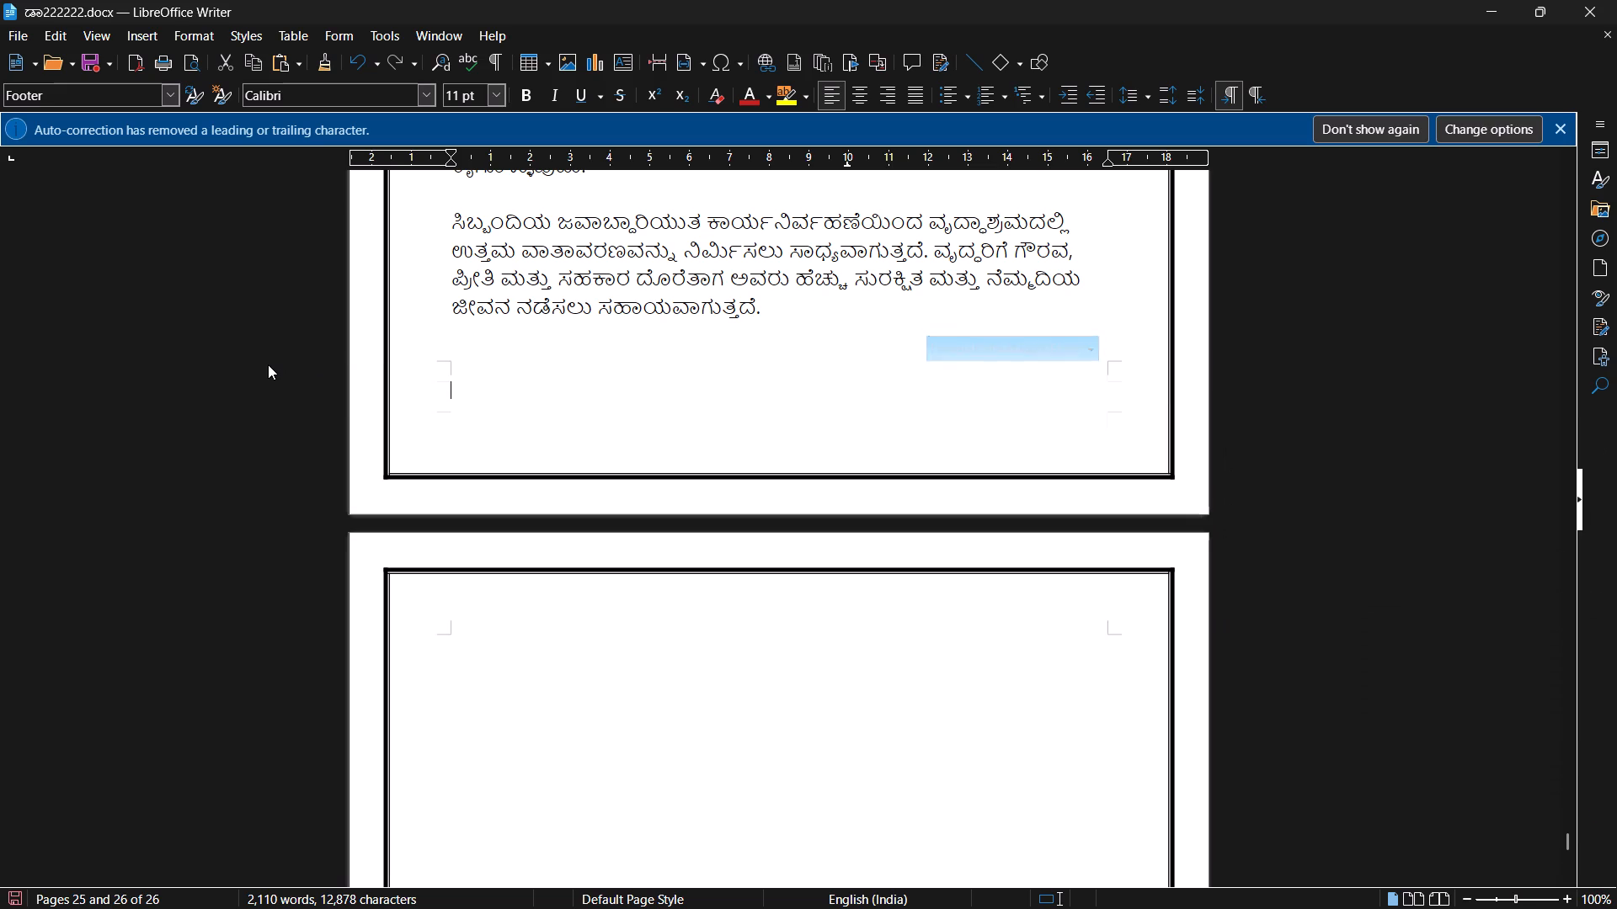
# Look back through the pasted chapter 3 text, from the closing paragraph on page 25 up to section 3.4 on page 23.
pyautogui.press('Up')
pyautogui.press('Up')
pyautogui.press('Up')
pyautogui.press('Up')
pyautogui.press('Up')
pyautogui.press('Up')
pyautogui.press('Up')
pyautogui.press('Up')
pyautogui.press('Up')
pyautogui.press('Up')
pyautogui.press('Up')
pyautogui.press('Up')
pyautogui.press('Up')
pyautogui.press('Up')
pyautogui.press('Up')
pyautogui.press('Up')
pyautogui.press('Up')
pyautogui.press('Up')
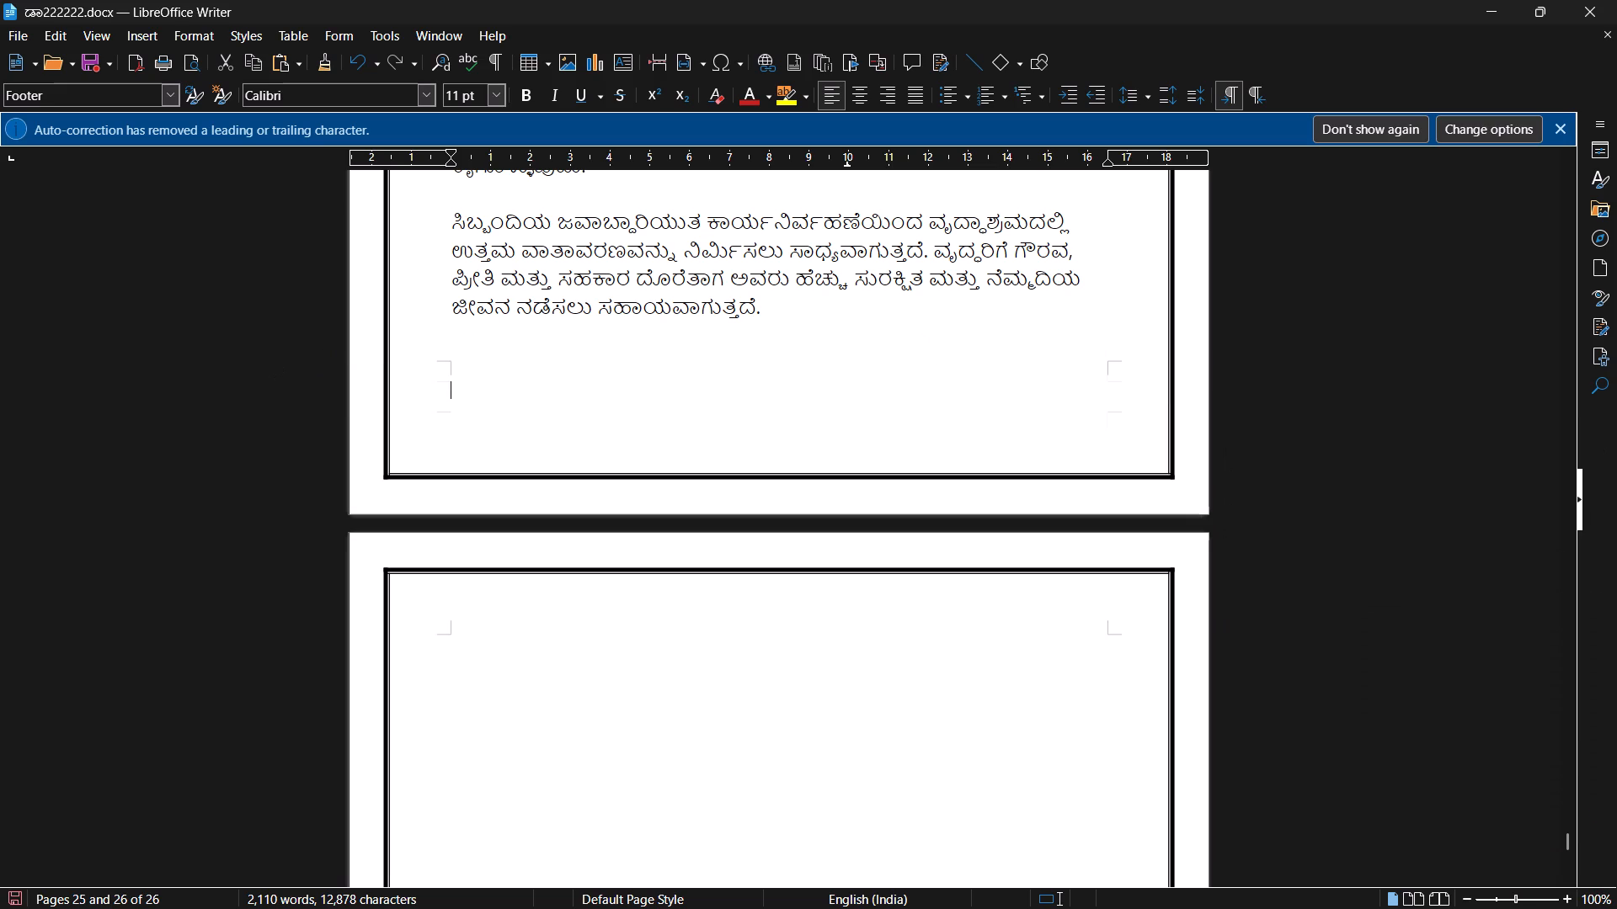
pyautogui.click(491, 238)
pyautogui.press('Up')
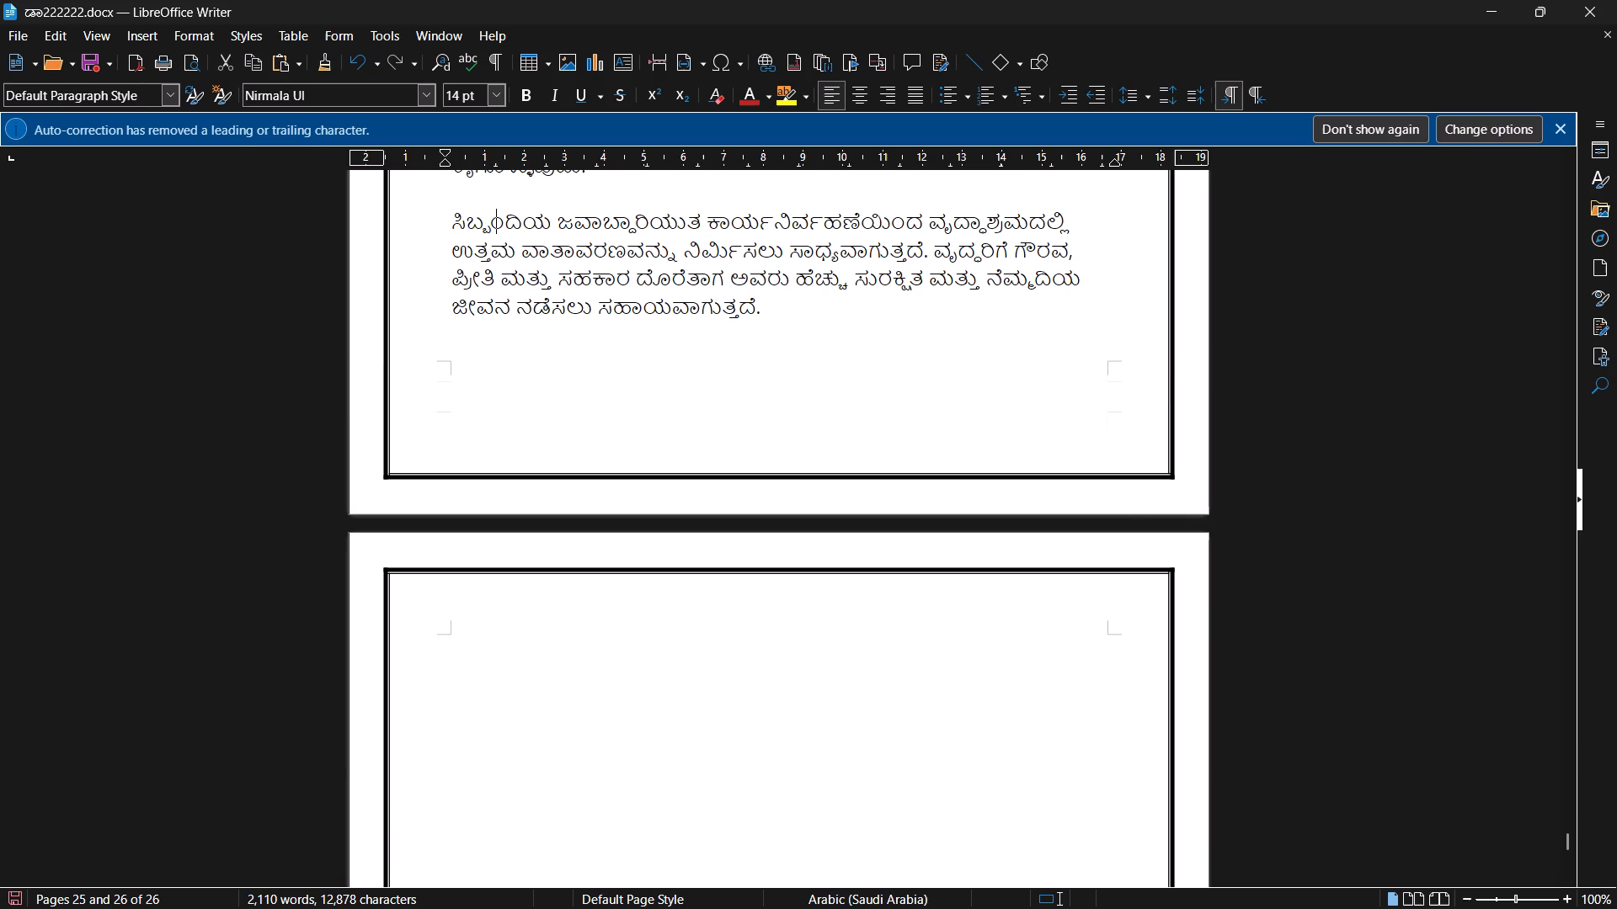
pyautogui.press('Up')
pyautogui.press('Up')
pyautogui.press('Up')
pyautogui.press('Up')
pyautogui.press('Up')
pyautogui.press('Up')
pyautogui.press('Up')
pyautogui.press('Up')
pyautogui.press('Up')
pyautogui.press('Up')
pyautogui.press('Up')
pyautogui.press('Up')
pyautogui.press('Up')
pyautogui.press('Up')
pyautogui.press('Up')
pyautogui.press('Up')
pyautogui.press('Up')
pyautogui.press('Up')
pyautogui.press('Up')
pyautogui.press('Up')
pyautogui.press('Up')
pyautogui.press('Up')
pyautogui.press('Up')
pyautogui.press('Up')
pyautogui.press('Up')
pyautogui.press('Up')
pyautogui.press('Up')
pyautogui.press('Up')
pyautogui.press('Up')
pyautogui.press('Up')
pyautogui.press('Up')
pyautogui.press('Up')
pyautogui.press('Up')
pyautogui.press('Up')
pyautogui.press('Up')
pyautogui.press('Up')
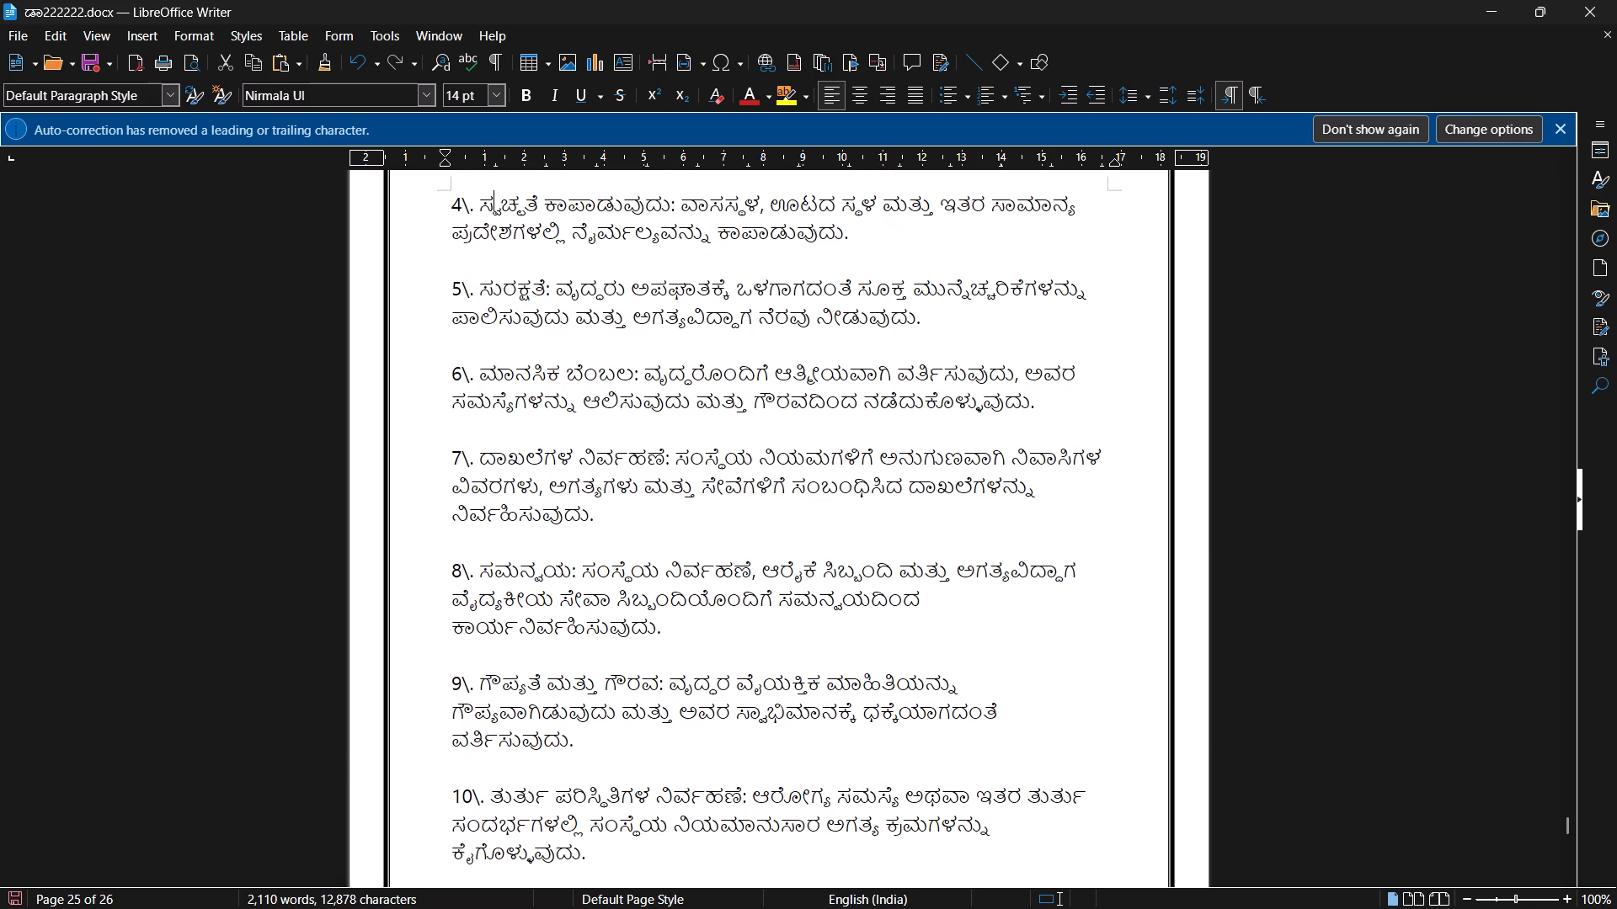
pyautogui.press('Up')
pyautogui.press('Up')
pyautogui.press('Up')
pyautogui.press('Up')
pyautogui.press('Up')
pyautogui.press('Up')
pyautogui.press('Up')
pyautogui.press('Up')
pyautogui.press('Up')
pyautogui.press('Up')
pyautogui.press('Up')
pyautogui.press('Up')
pyautogui.press('Up')
pyautogui.press('Up')
pyautogui.press('Up')
pyautogui.press('Up')
pyautogui.press('Up')
pyautogui.press('Up')
pyautogui.press('Up')
pyautogui.press('Up')
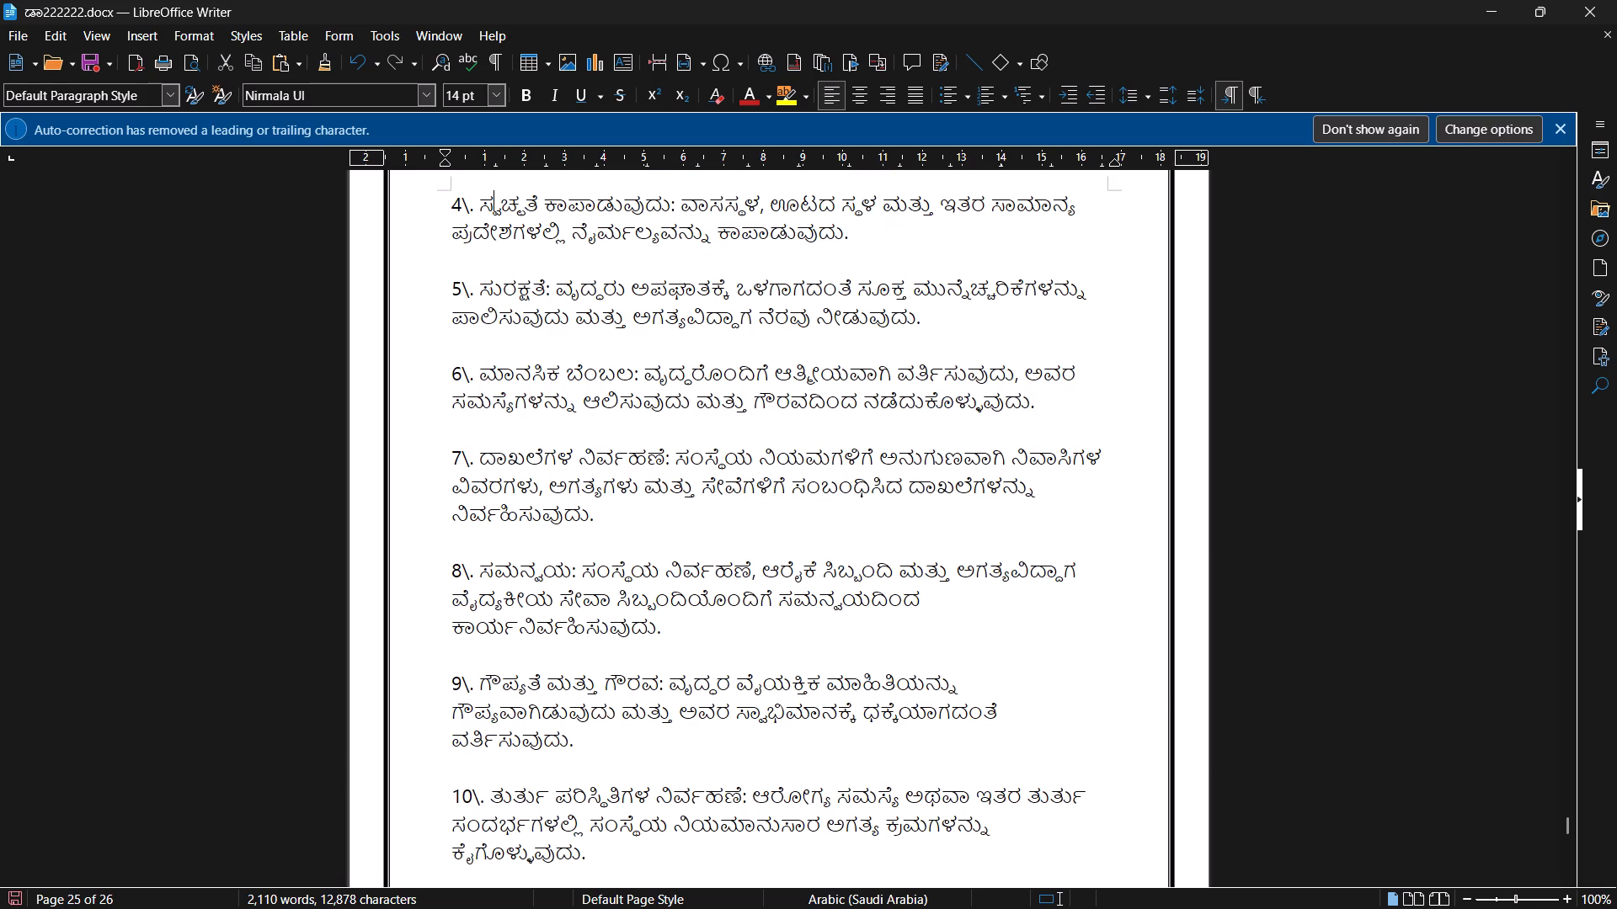
pyautogui.press('Up')
pyautogui.press('Up')
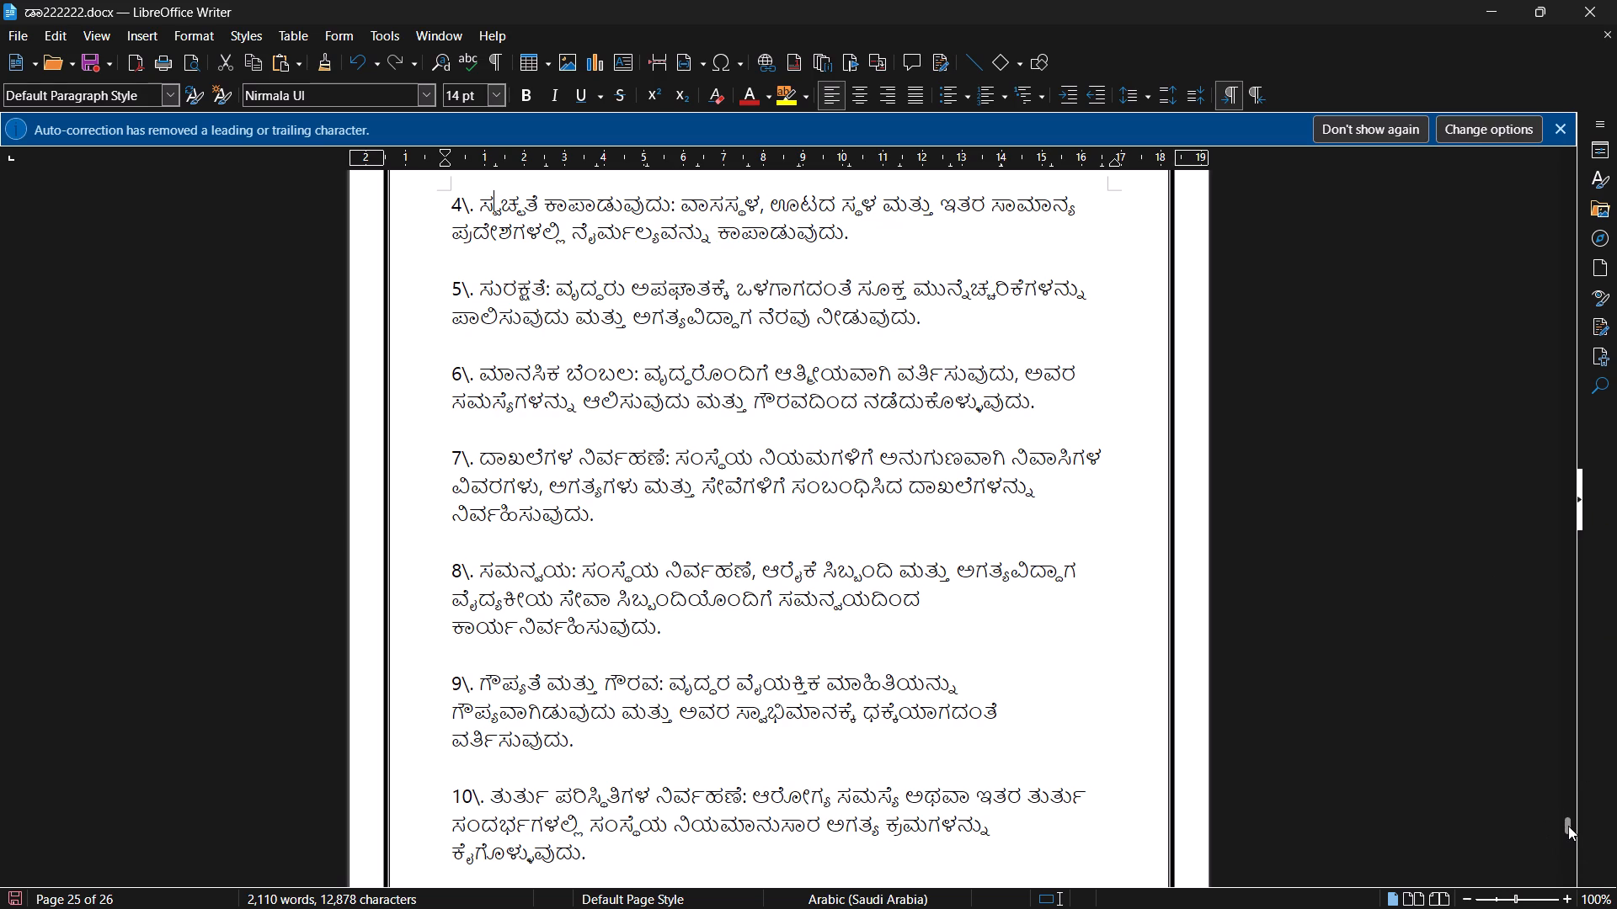
pyautogui.moveTo(1568, 826); pyautogui.dragTo(1550, 781)
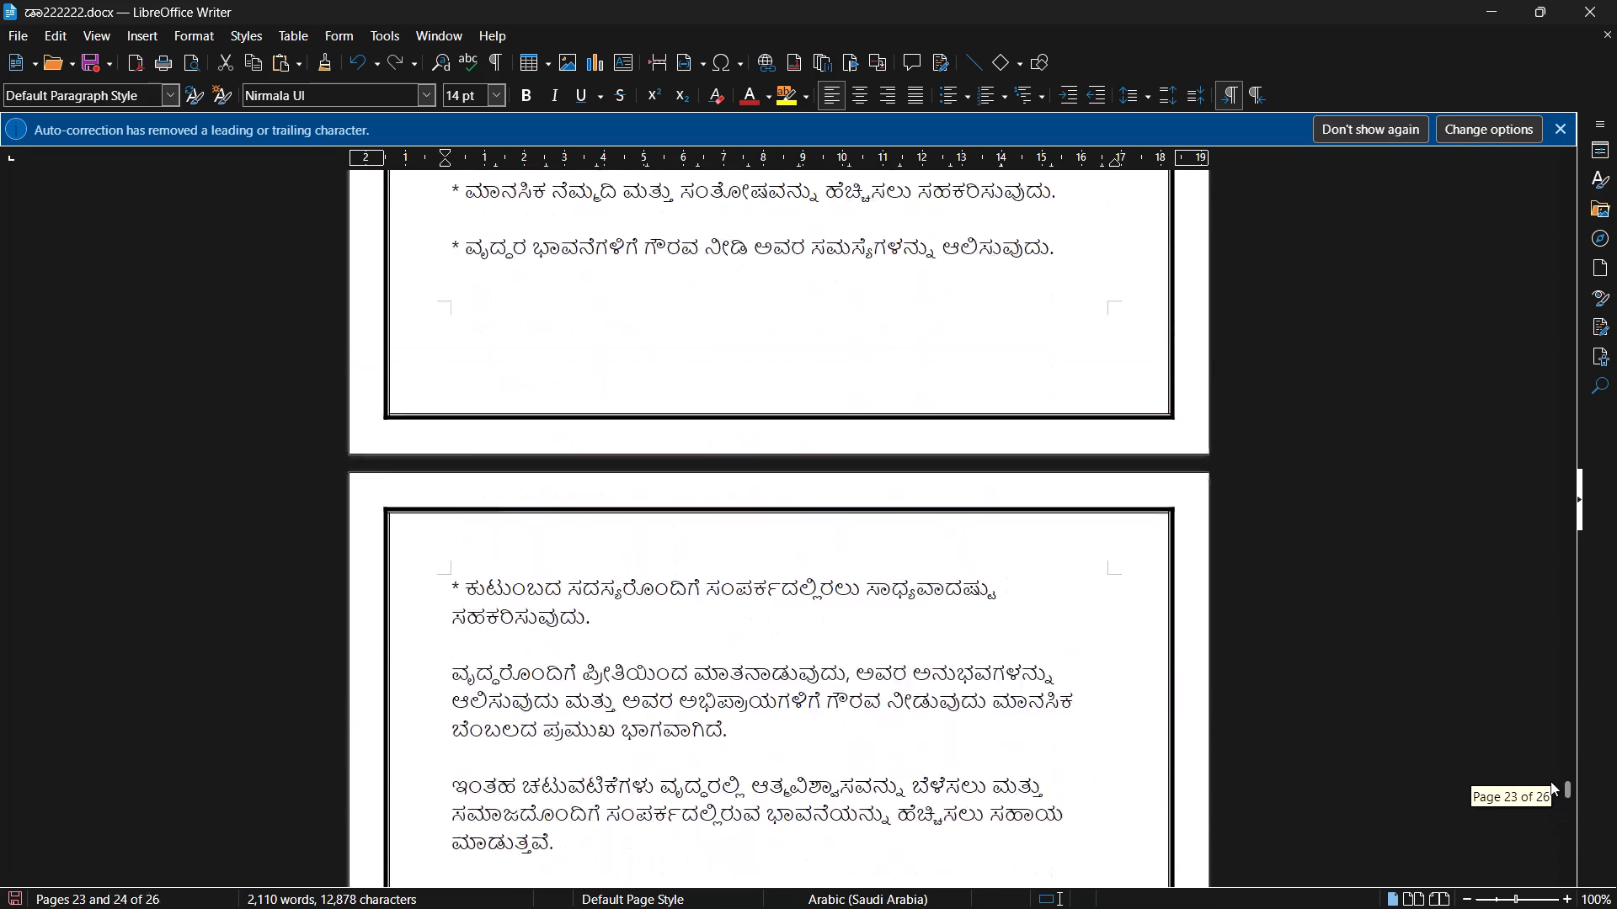
pyautogui.moveTo(1550, 781); pyautogui.dragTo(1545, 759)
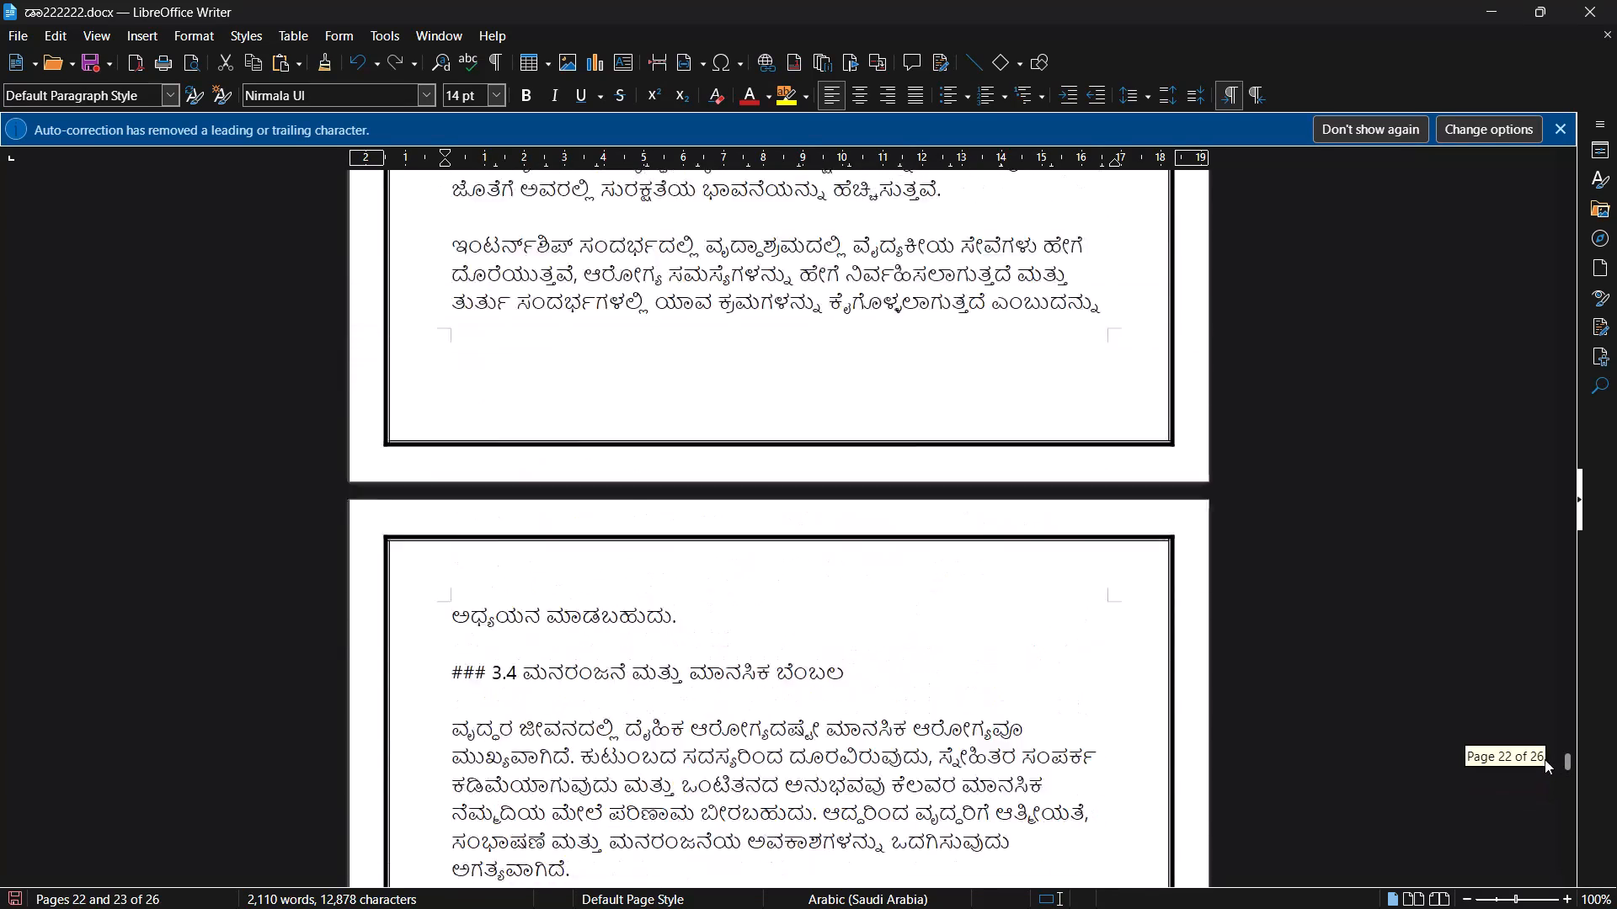
# Go back to page 16 and review the formatted section "ಸಂಸ್ಥೆಯ ಮುಖ್ಯ ಕಾರ್ಯಗಳು" with its numbered subheadings through page 18.
pyautogui.moveTo(1545, 759); pyautogui.dragTo(1543, 587)
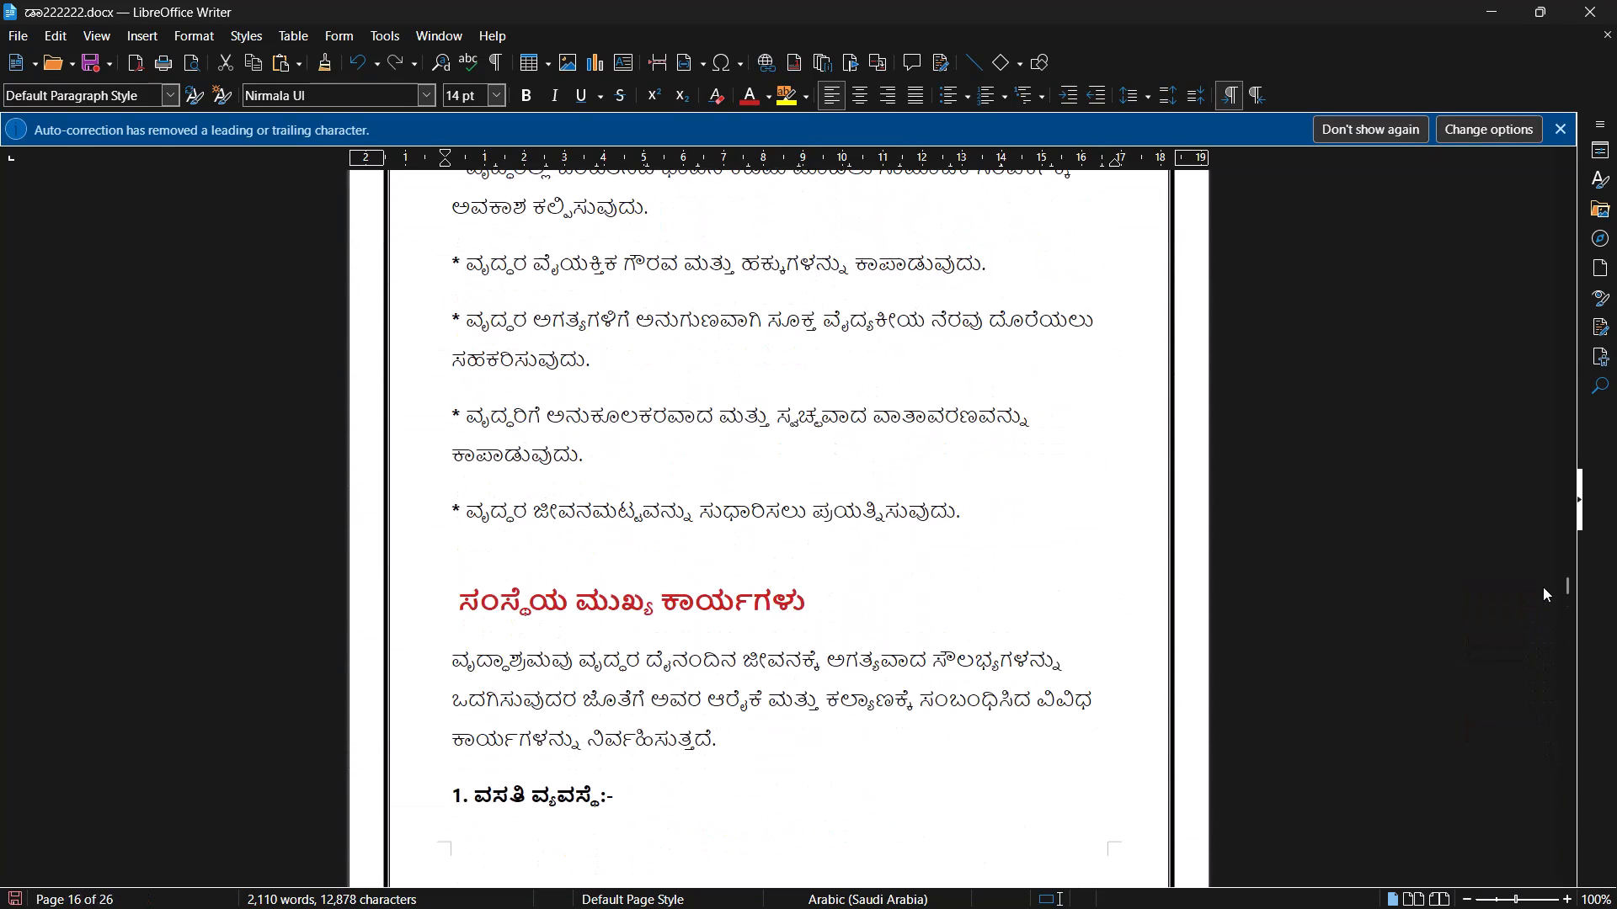
pyautogui.click(1081, 746)
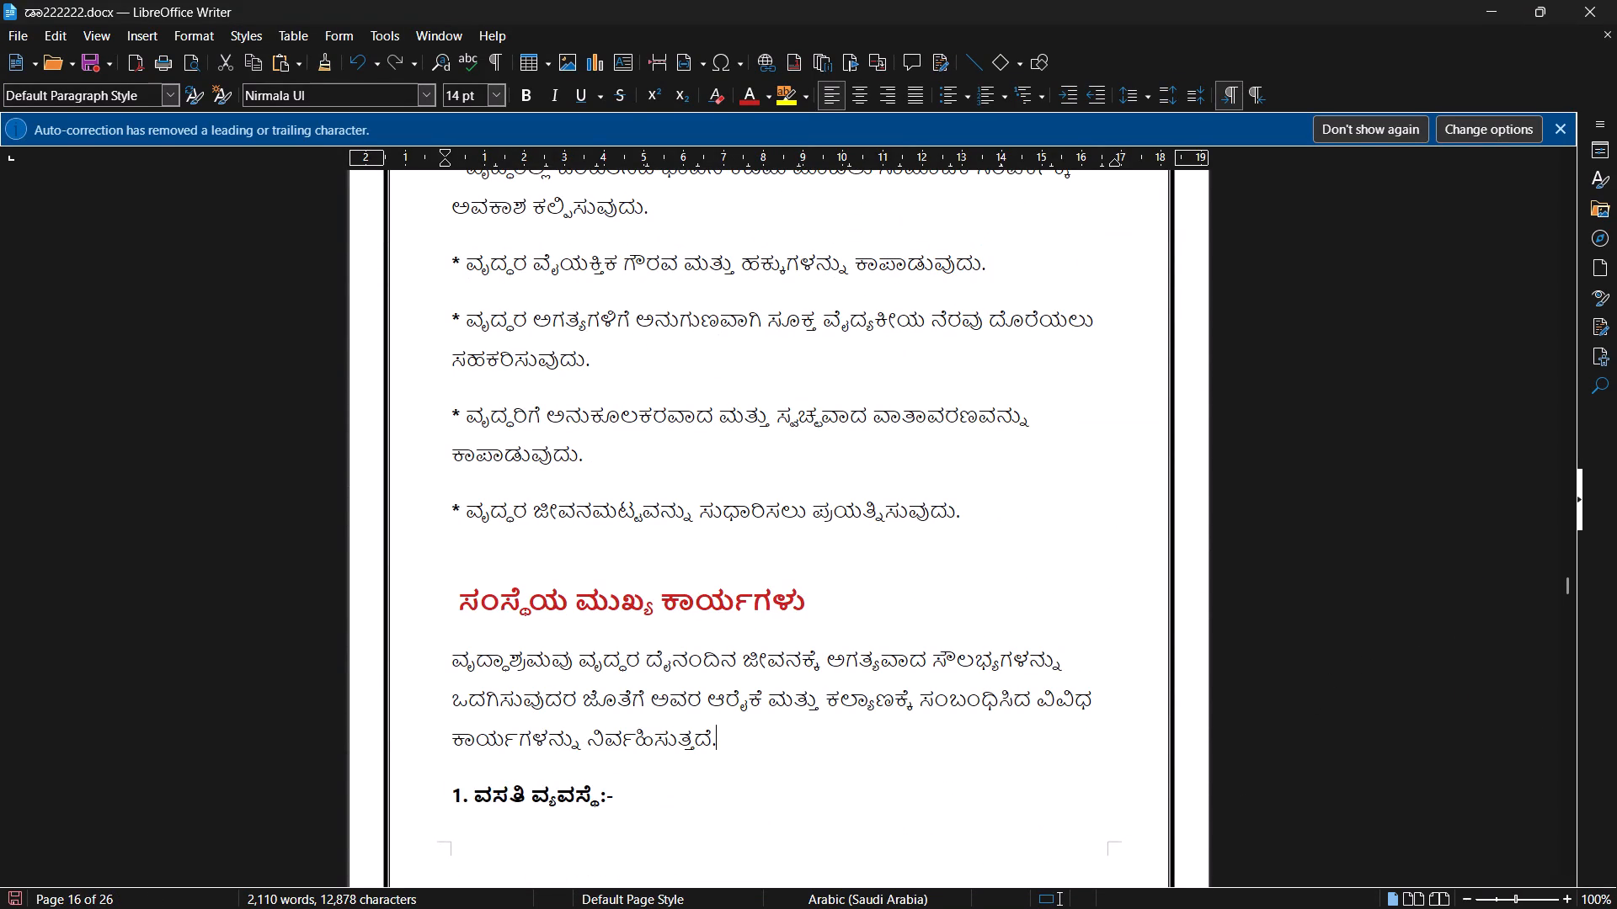
pyautogui.press('Down')
pyautogui.press('Down')
pyautogui.press('Down')
pyautogui.press('Down')
pyautogui.press('Down')
pyautogui.press('Down')
pyautogui.press('Down')
pyautogui.press('Down')
pyautogui.press('Down')
pyautogui.press('Down')
pyautogui.press('Down')
pyautogui.press('Down')
pyautogui.press('Down')
pyautogui.press('Down')
pyautogui.press('Down')
pyautogui.press('Down')
pyautogui.press('Down')
pyautogui.press('Down')
pyautogui.press('Down')
pyautogui.press('Down')
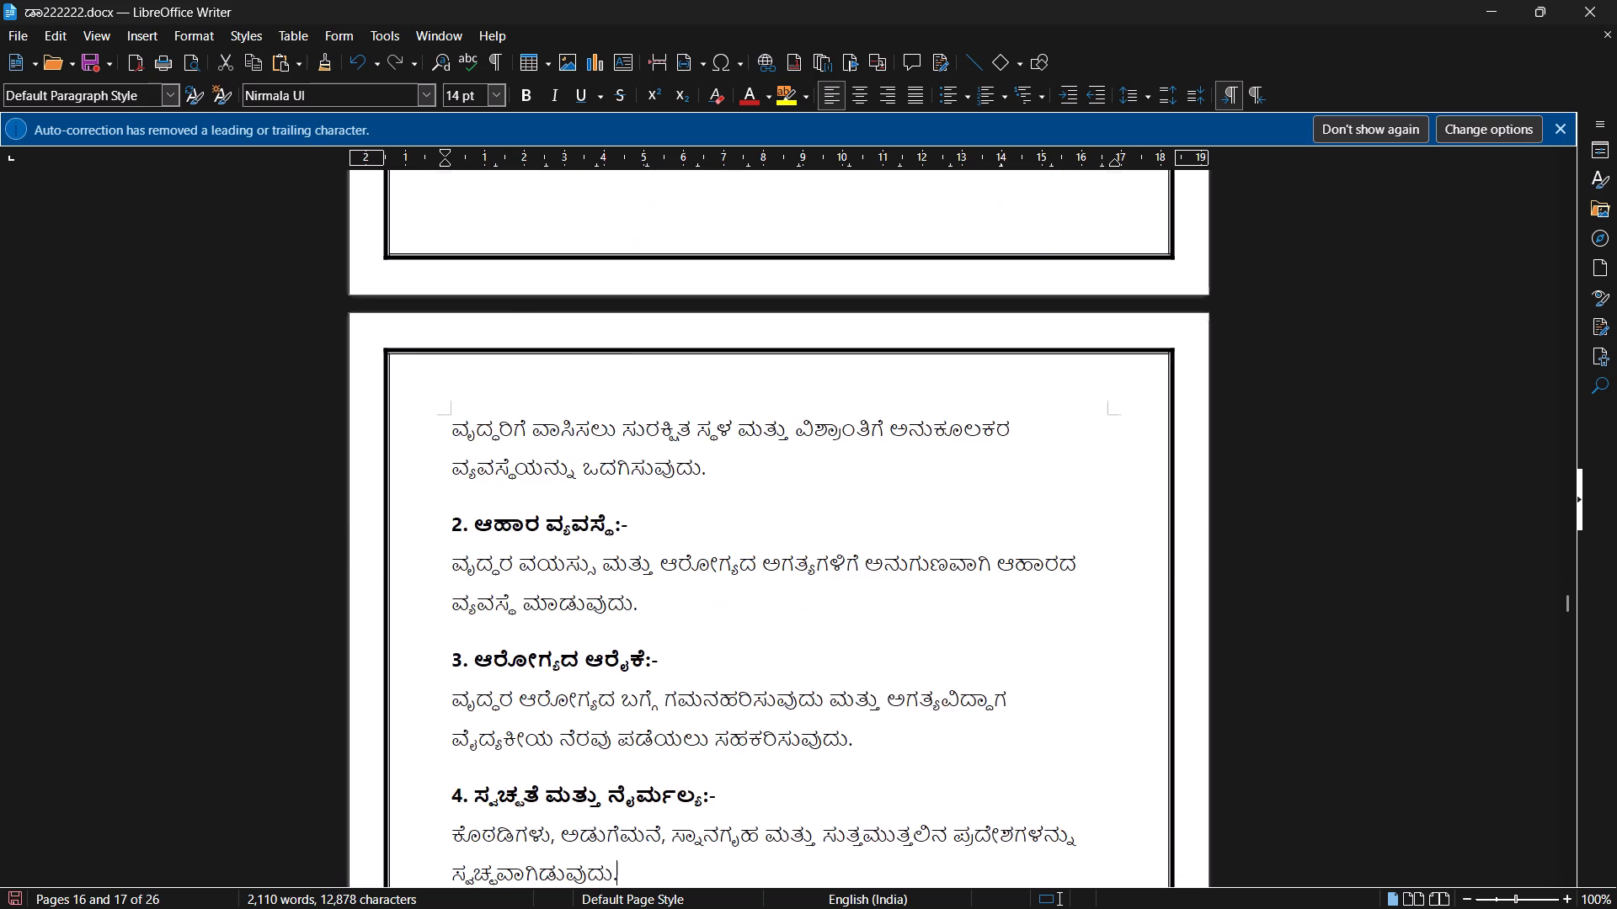
pyautogui.press('Down')
pyautogui.press('Down')
pyautogui.press('Down')
pyautogui.press('Down')
pyautogui.press('Down')
pyautogui.press('Down')
pyautogui.press('Down')
pyautogui.press('Down')
pyautogui.press('Down')
pyautogui.press('Down')
pyautogui.press('Down')
pyautogui.press('Down')
pyautogui.press('Down')
pyautogui.press('Down')
pyautogui.press('Down')
pyautogui.press('Down')
pyautogui.press('Down')
pyautogui.press('Down')
pyautogui.press('Down')
pyautogui.press('Down')
pyautogui.press('Down')
pyautogui.press('Down')
pyautogui.press('Down')
pyautogui.press('Down')
pyautogui.press('Down')
pyautogui.press('Down')
pyautogui.press('Down')
pyautogui.press('Down')
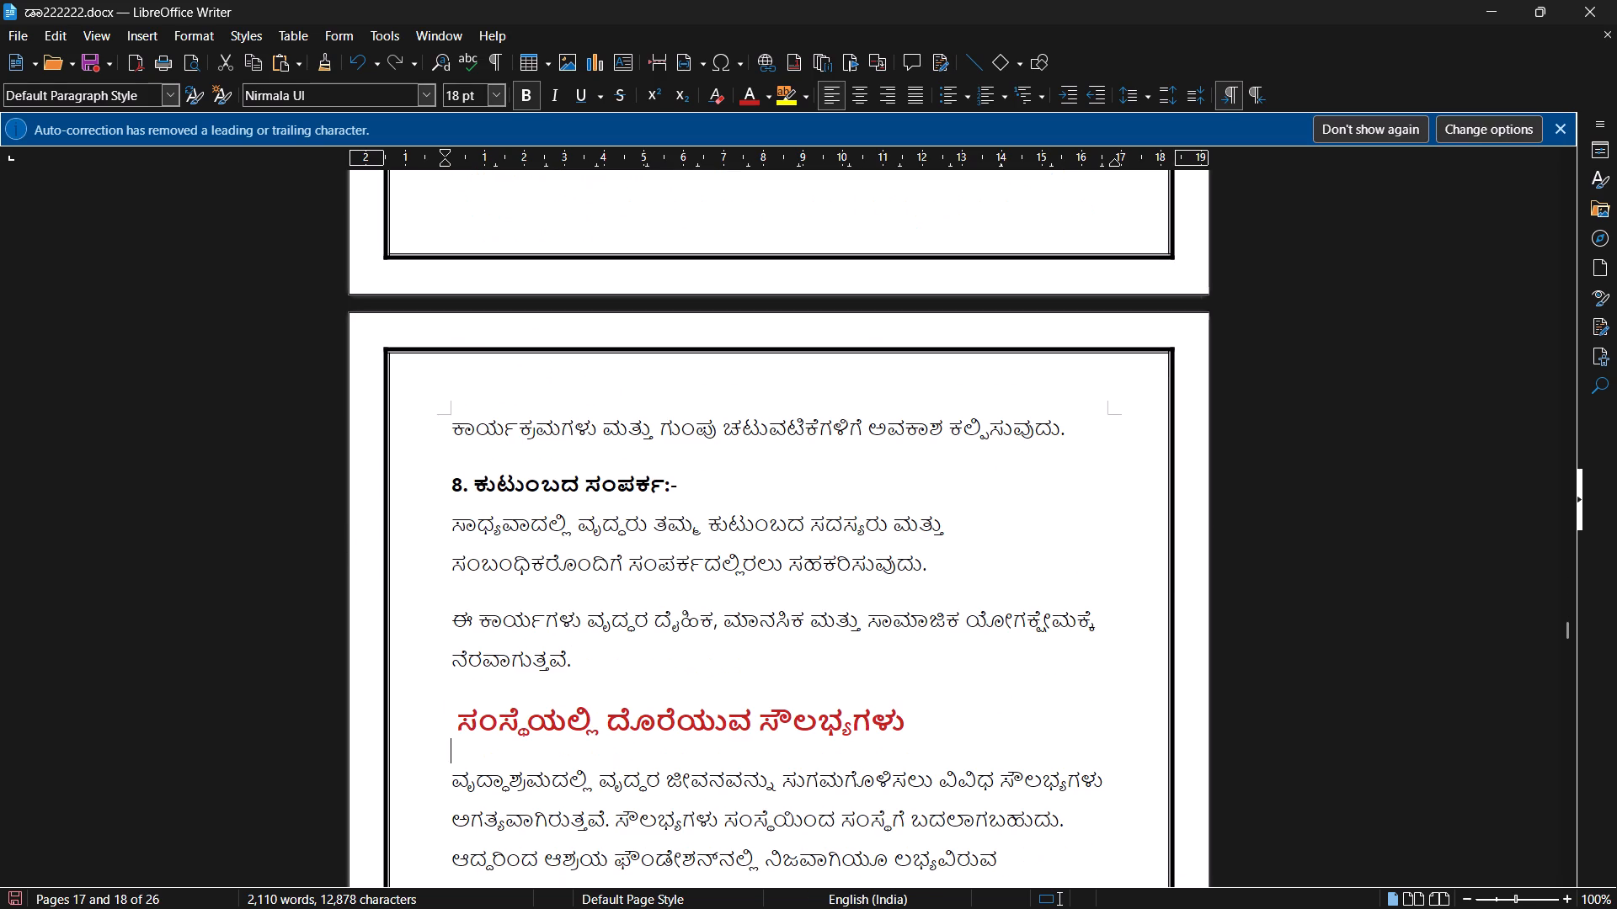
# Review the formatted section "ಸಂಸ್ಥೆಯಲ್ಲಿ ದೊರೆಯುವ ಸೌಲಭ್ಯಗಳು" from page 18 to where the pasted chapter 3 text begins on page 19.
pyautogui.press('Down')
pyautogui.press('Down')
pyautogui.press('Down')
pyautogui.press('Down')
pyautogui.press('Down')
pyautogui.press('Down')
pyautogui.press('Down')
pyautogui.press('Down')
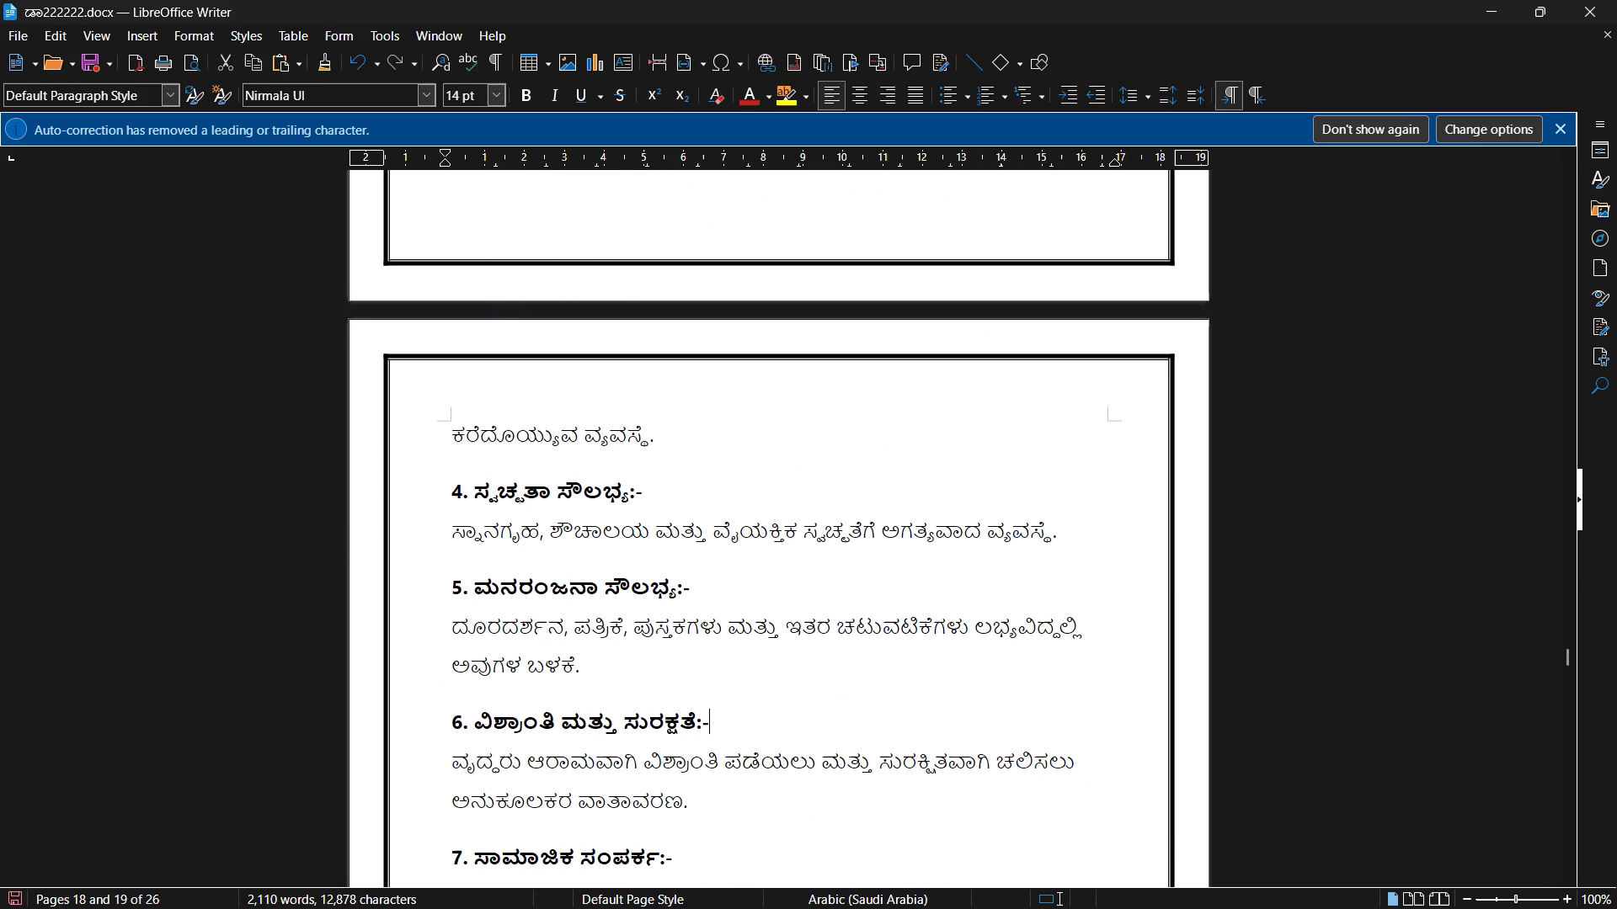
pyautogui.press('Down')
pyautogui.press('Down')
pyautogui.press('Down')
pyautogui.press('Down')
pyautogui.press('Down')
pyautogui.press('Down')
pyautogui.press('Down')
pyautogui.press('Down')
pyautogui.press('Down')
pyautogui.press('Down')
pyautogui.press('Down')
pyautogui.press('Down')
pyautogui.press('Down')
pyautogui.press('Down')
pyautogui.press('Down')
pyautogui.press('Down')
pyautogui.press('Down')
pyautogui.press('Down')
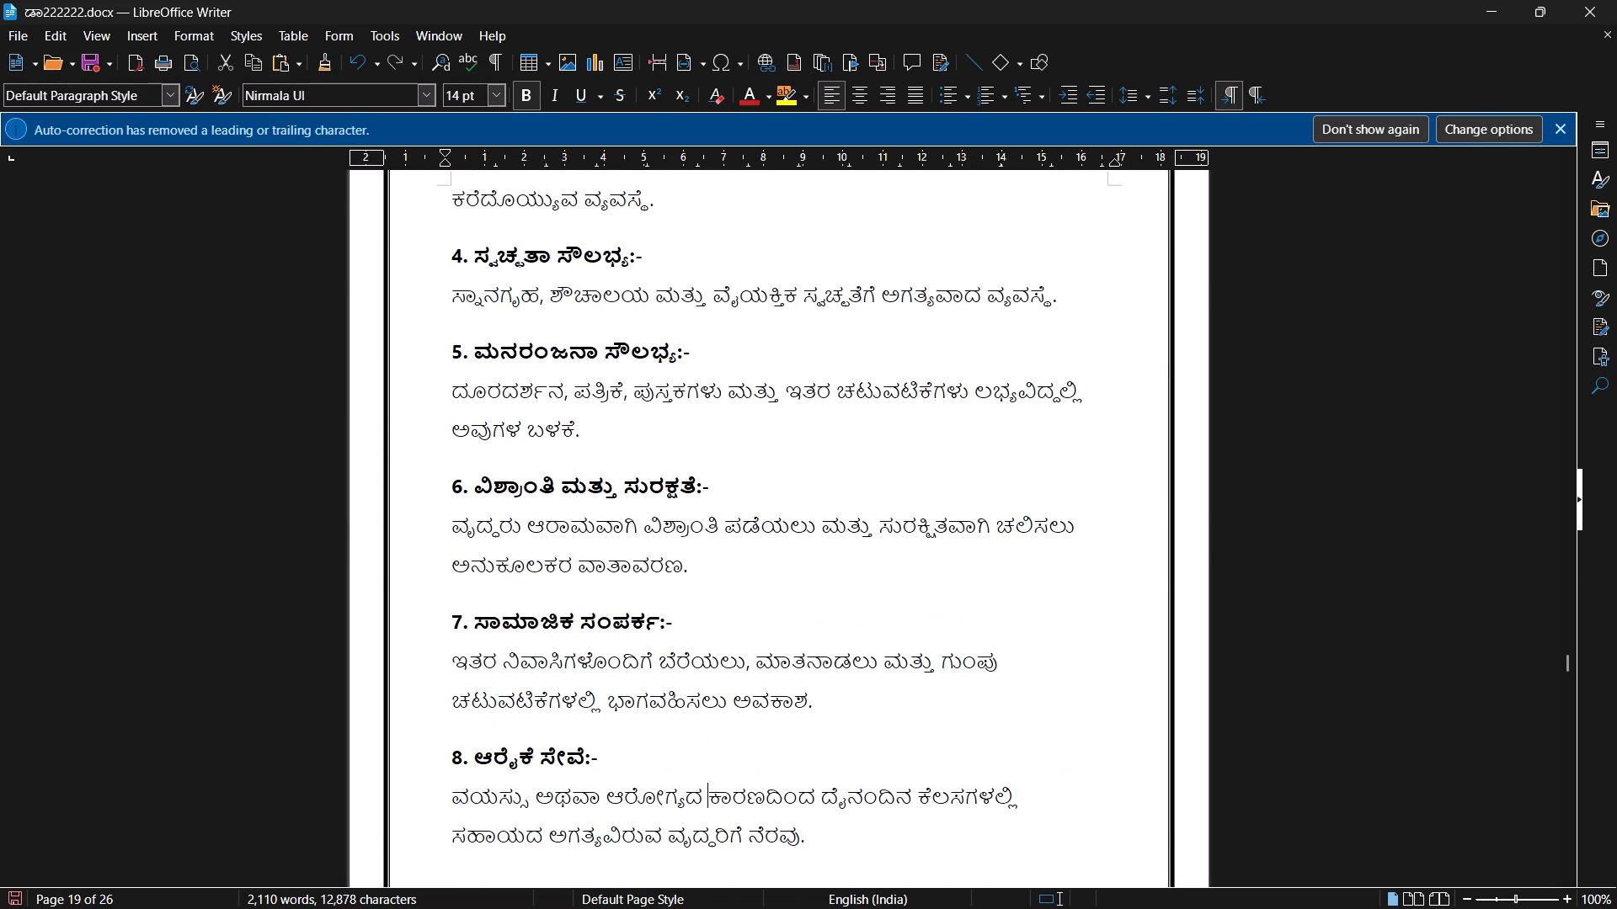
pyautogui.press('Up')
pyautogui.press('Down')
pyautogui.press('Up')
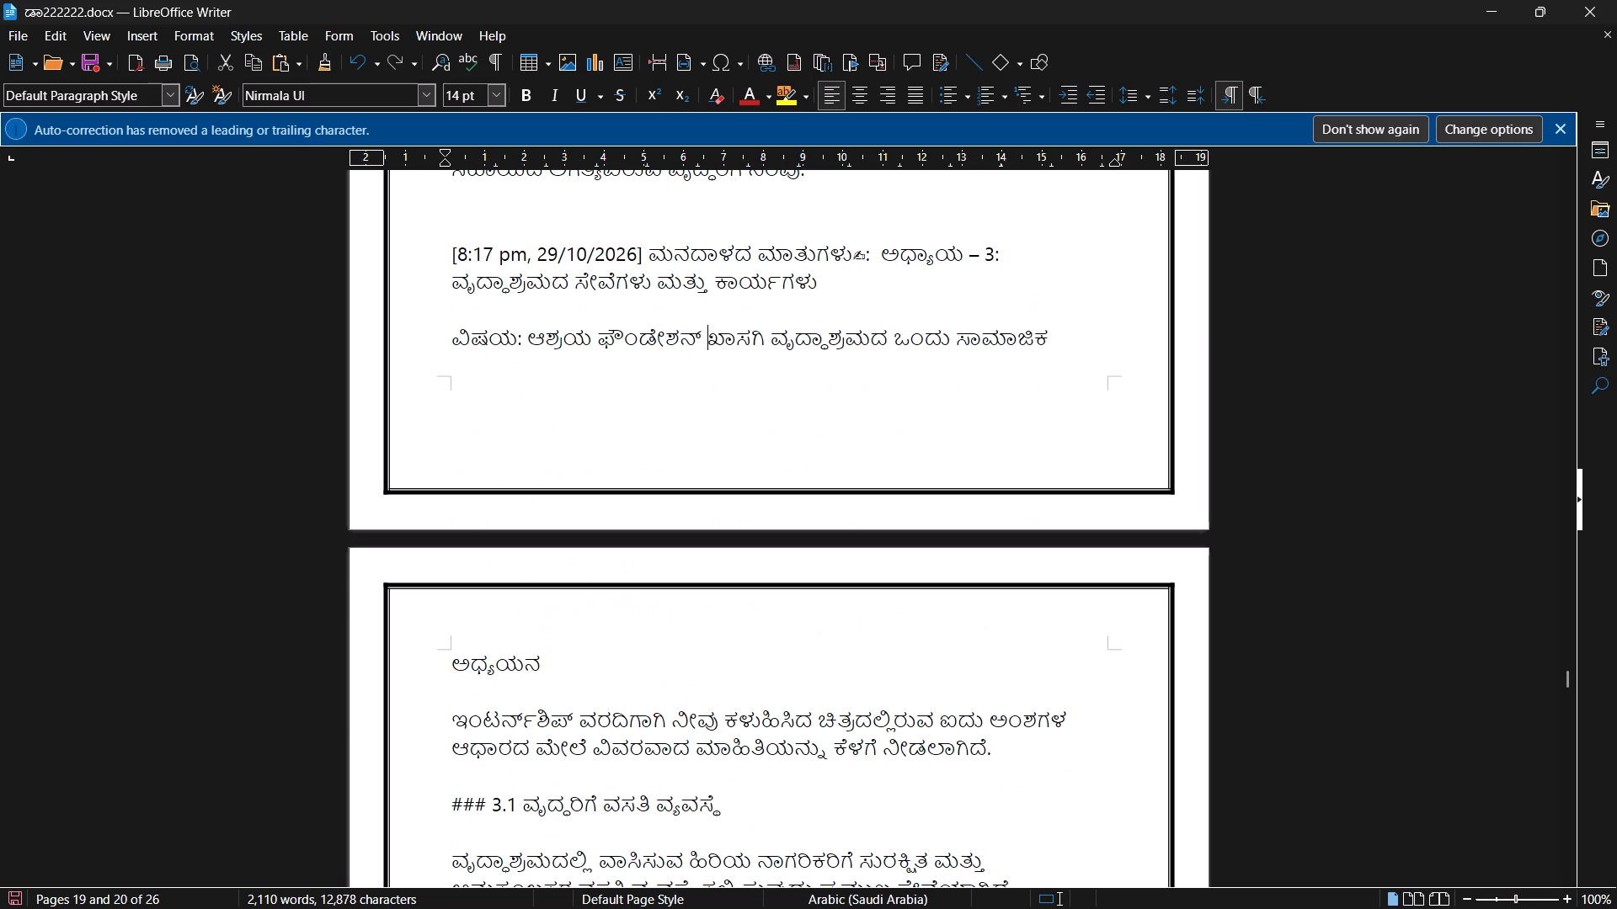
pyautogui.press('Up')
pyautogui.press('Up')
pyautogui.press('Up')
pyautogui.press('Up')
pyautogui.press('Up')
pyautogui.press('Up')
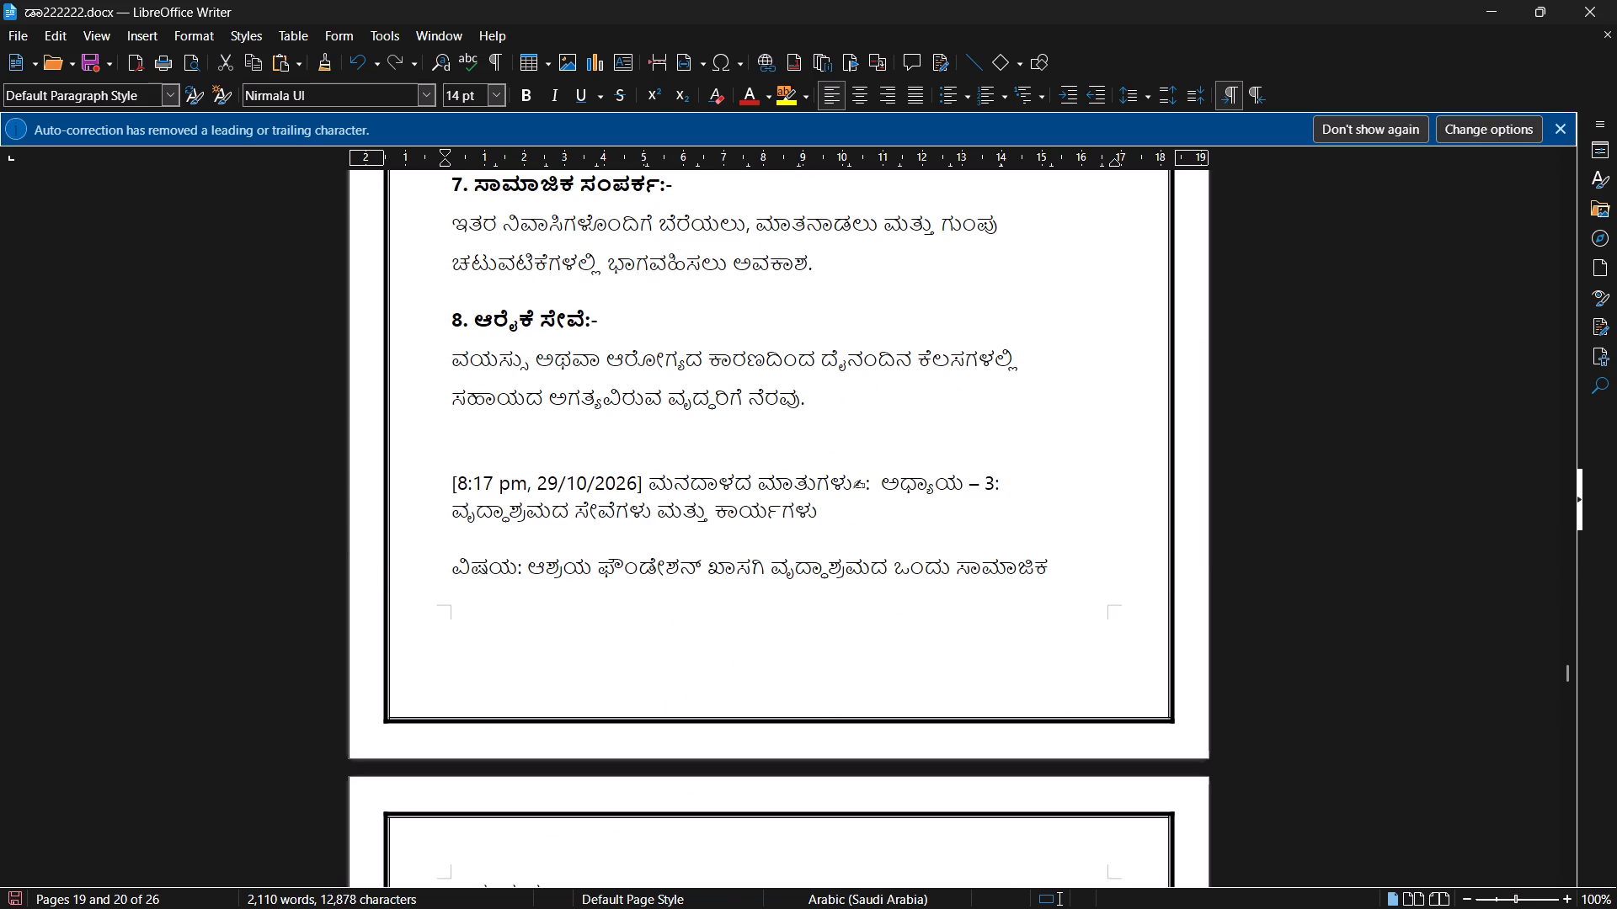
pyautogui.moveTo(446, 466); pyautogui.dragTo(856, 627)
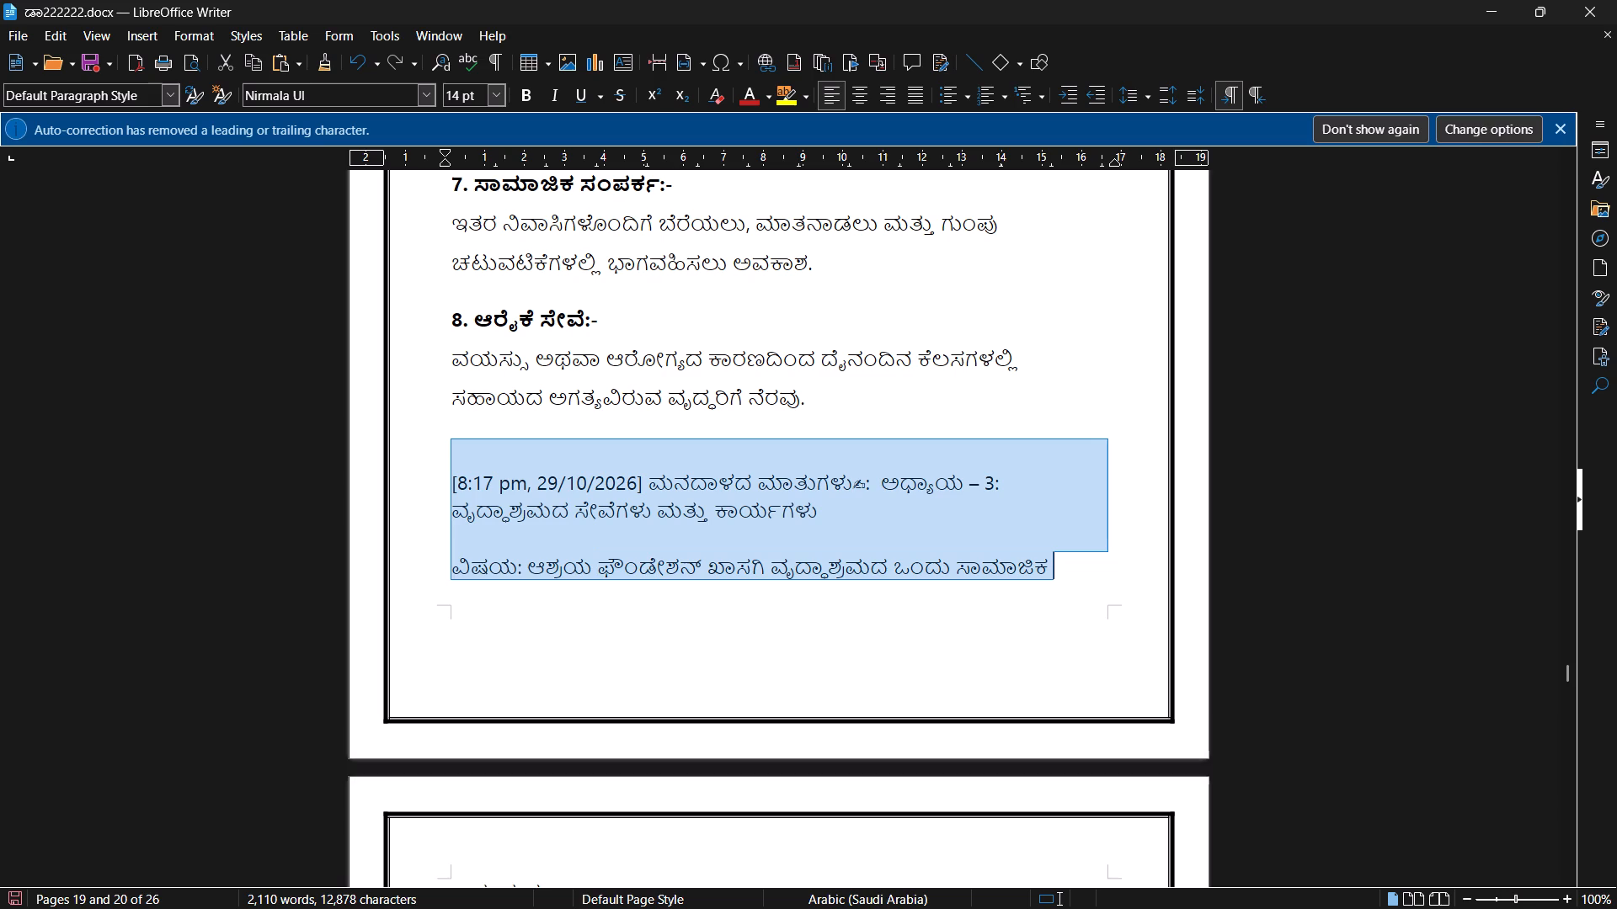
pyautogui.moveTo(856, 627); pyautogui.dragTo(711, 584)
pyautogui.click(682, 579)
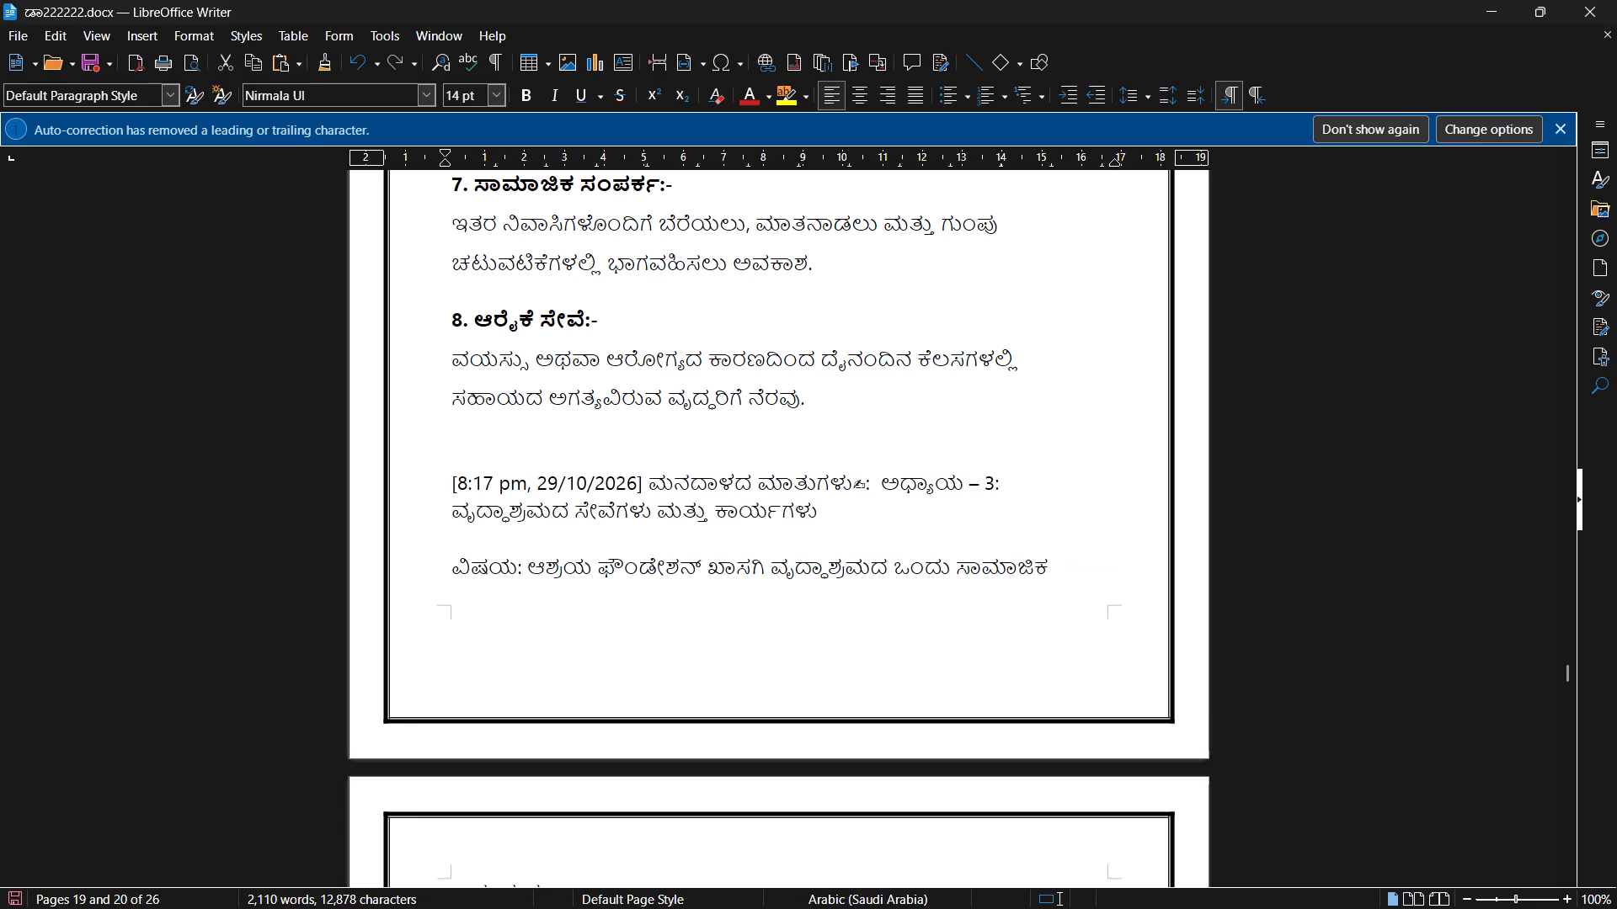
# Delete the pasted chat timestamp "8:17 pm, 29/10/2026]" and the sender name in front of the chapter 3 heading.
pyautogui.moveTo(455, 477); pyautogui.dragTo(832, 470)
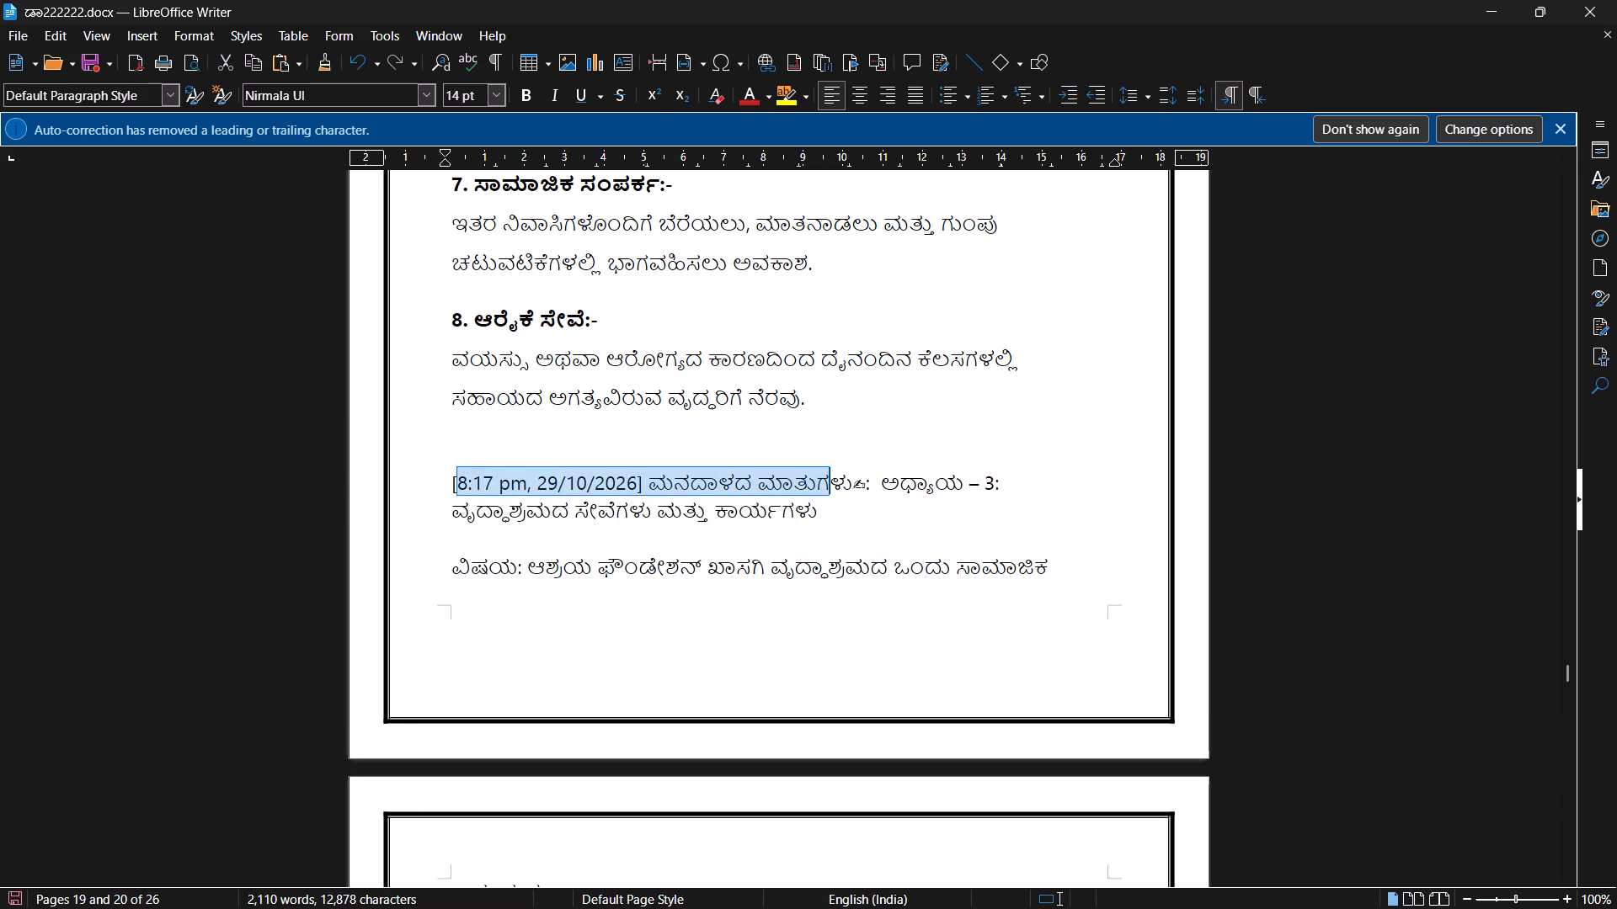
pyautogui.moveTo(832, 470); pyautogui.dragTo(872, 479)
pyautogui.press('BackSpace')
pyautogui.press('BackSpace')
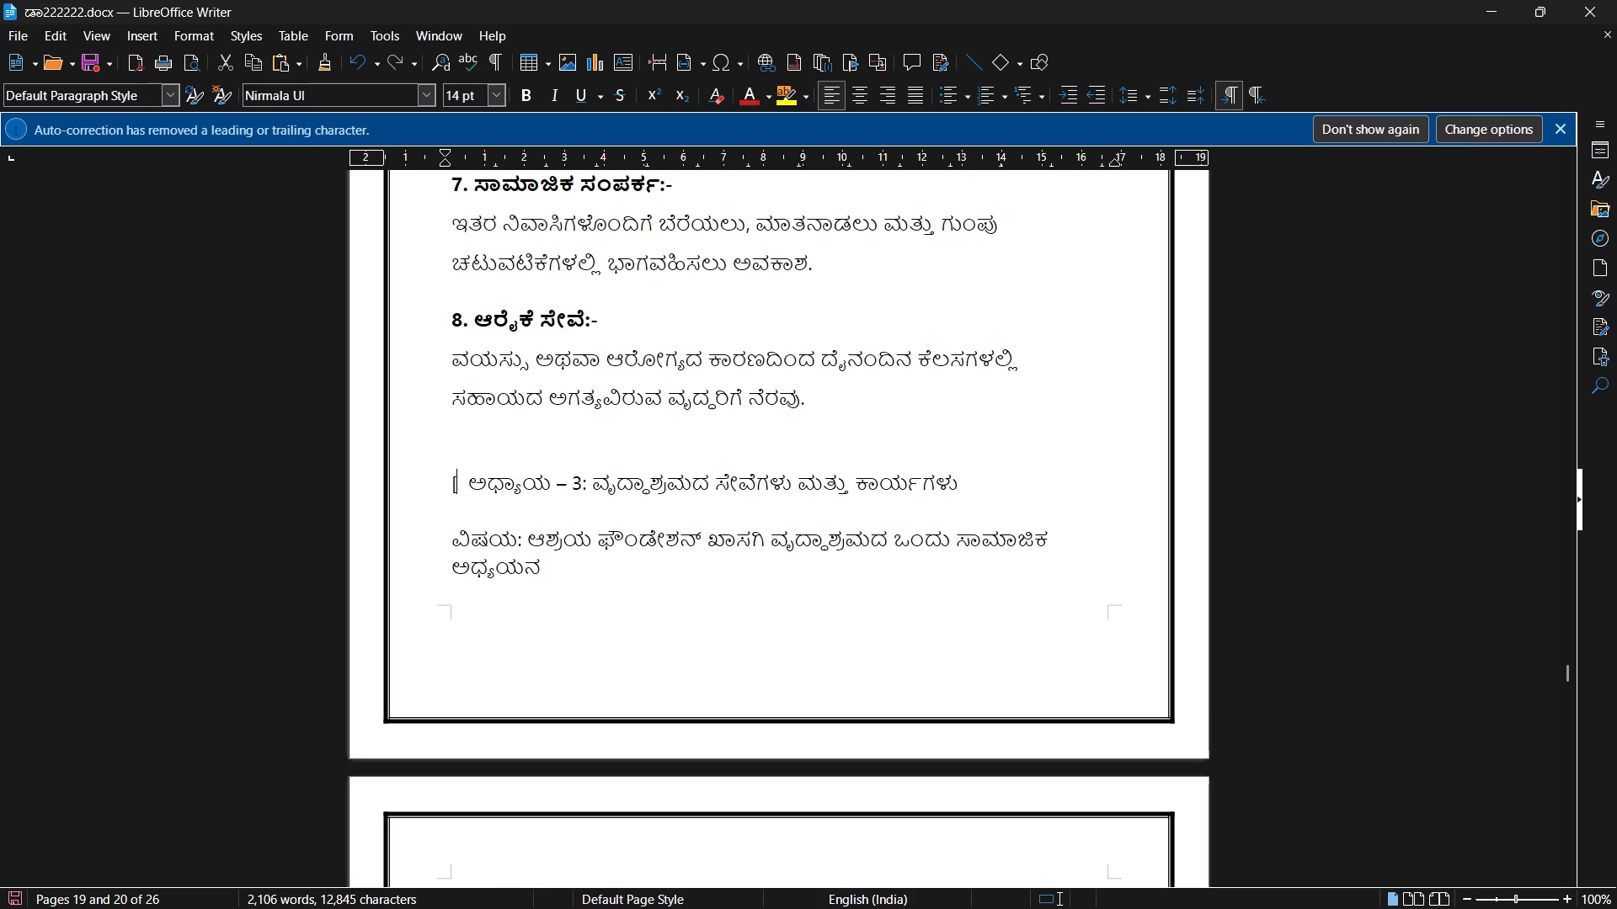
# Delete the two-line subject text starting with "ವಿಷಯ:" below the chapter 3 heading.
pyautogui.moveTo(453, 535); pyautogui.dragTo(525, 594)
pyautogui.press('BackSpace')
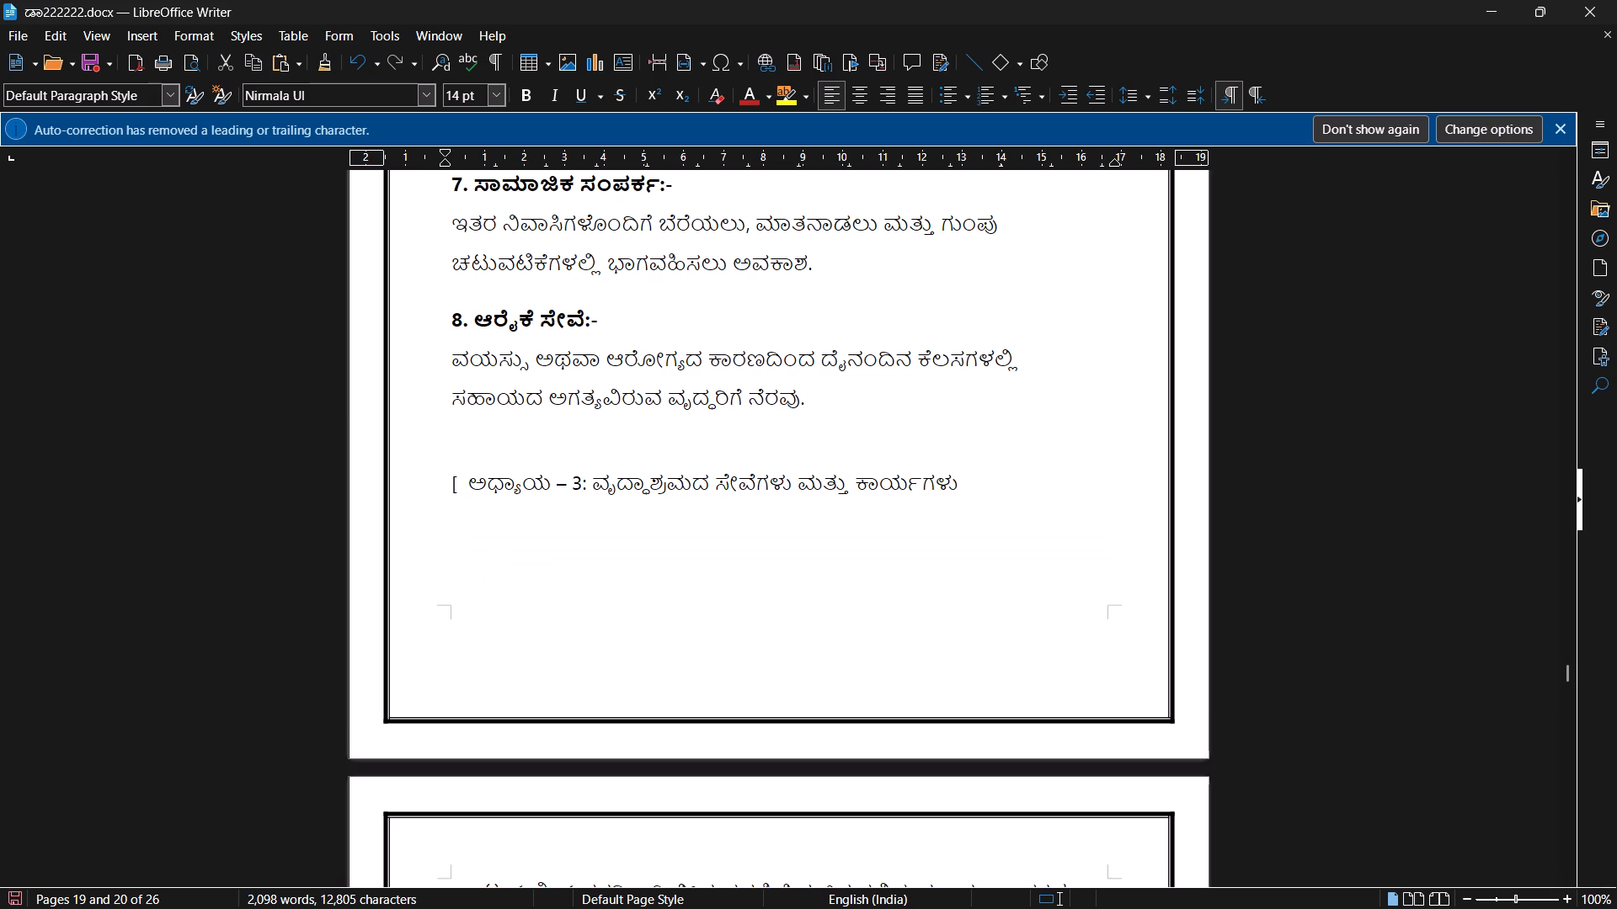
# Remove the leftover opening bracket in front of the chapter 3 heading.
pyautogui.click(459, 478)
pyautogui.press('BackSpace')
pyautogui.press('BackSpace')
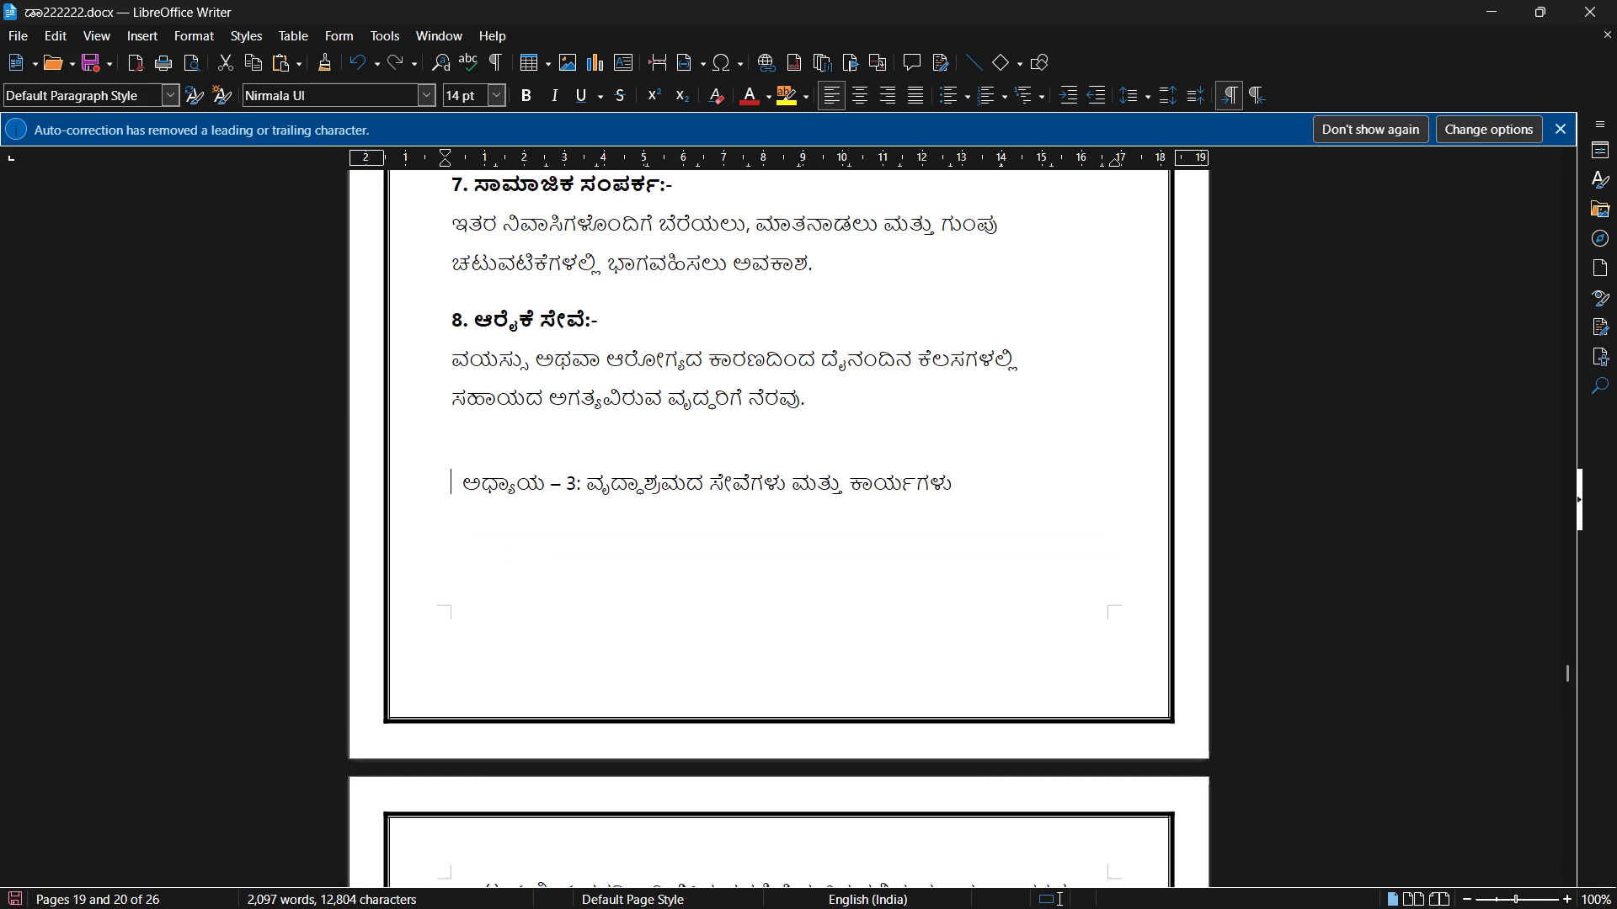
# Format the heading "ಅಧ್ಯಾಯ – 3: ವೃದ್ಧಾಶ್ರಮದ ಸೇವೆಗಳು ಮತ್ತು ಕಾರ್ಯಗಳು" in red, bold, 18 pt text.
pyautogui.moveTo(457, 483); pyautogui.dragTo(965, 501)
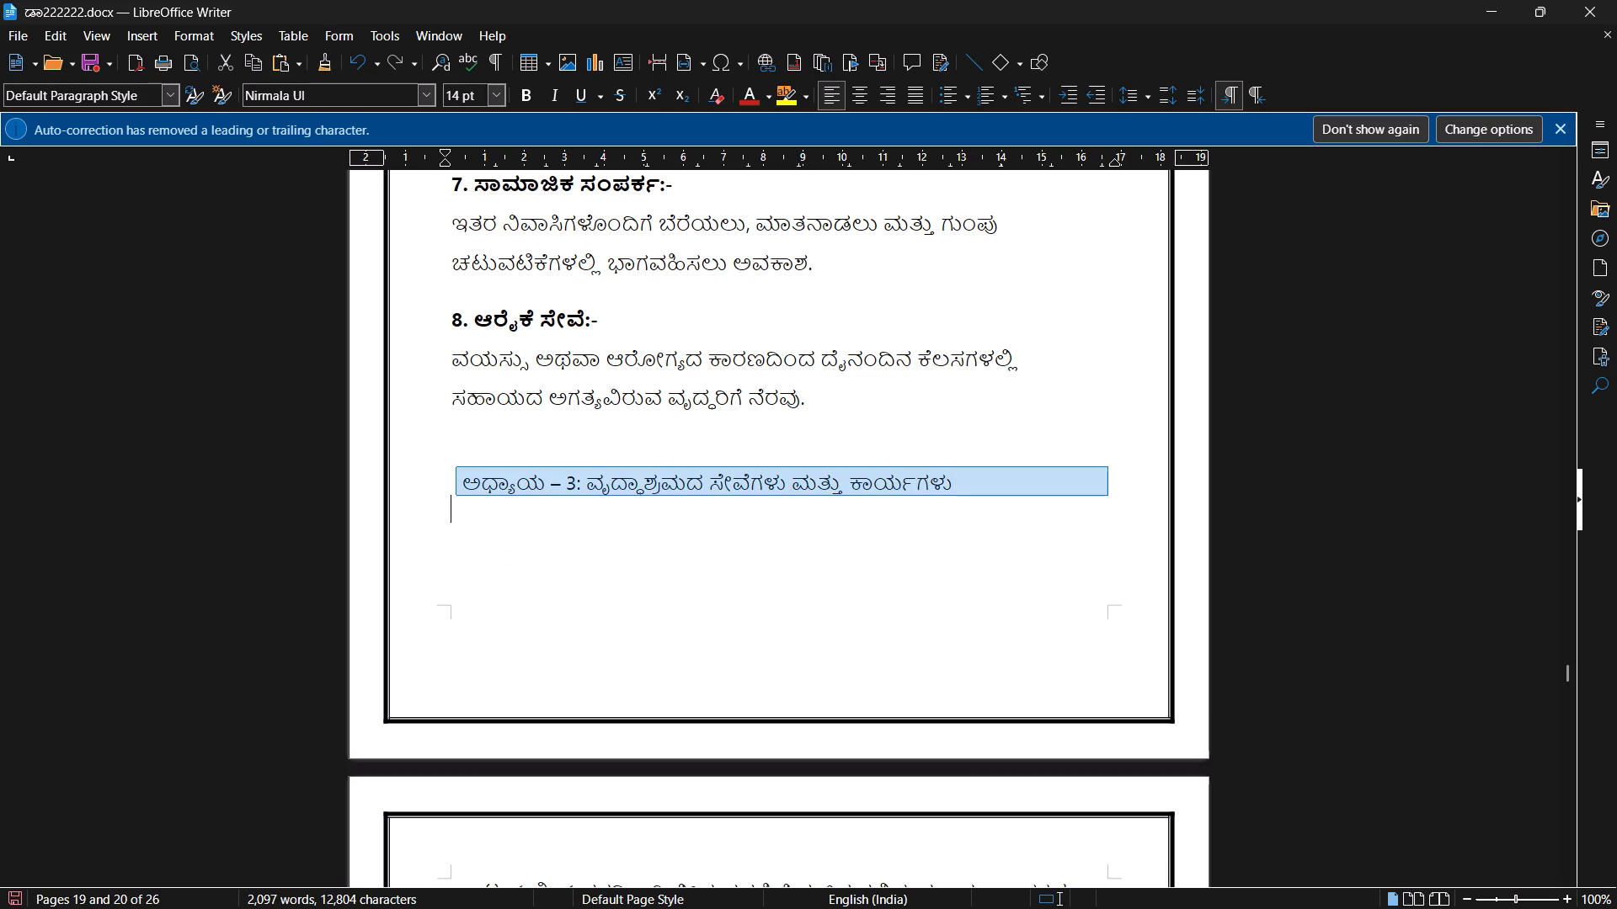
pyautogui.click(753, 98)
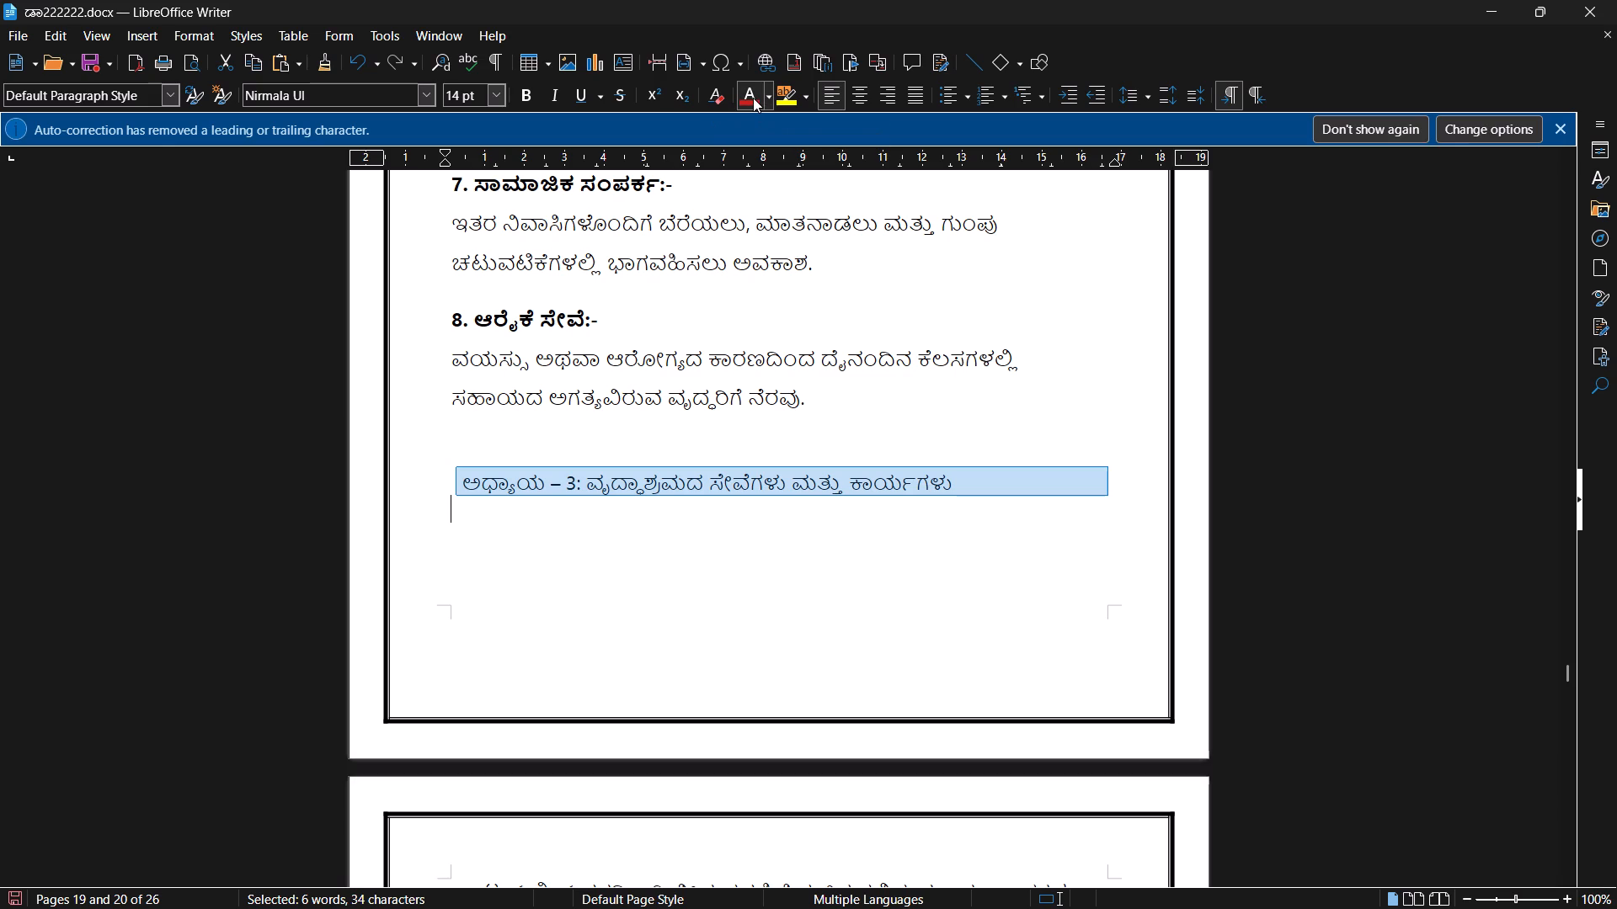
pyautogui.click(524, 83)
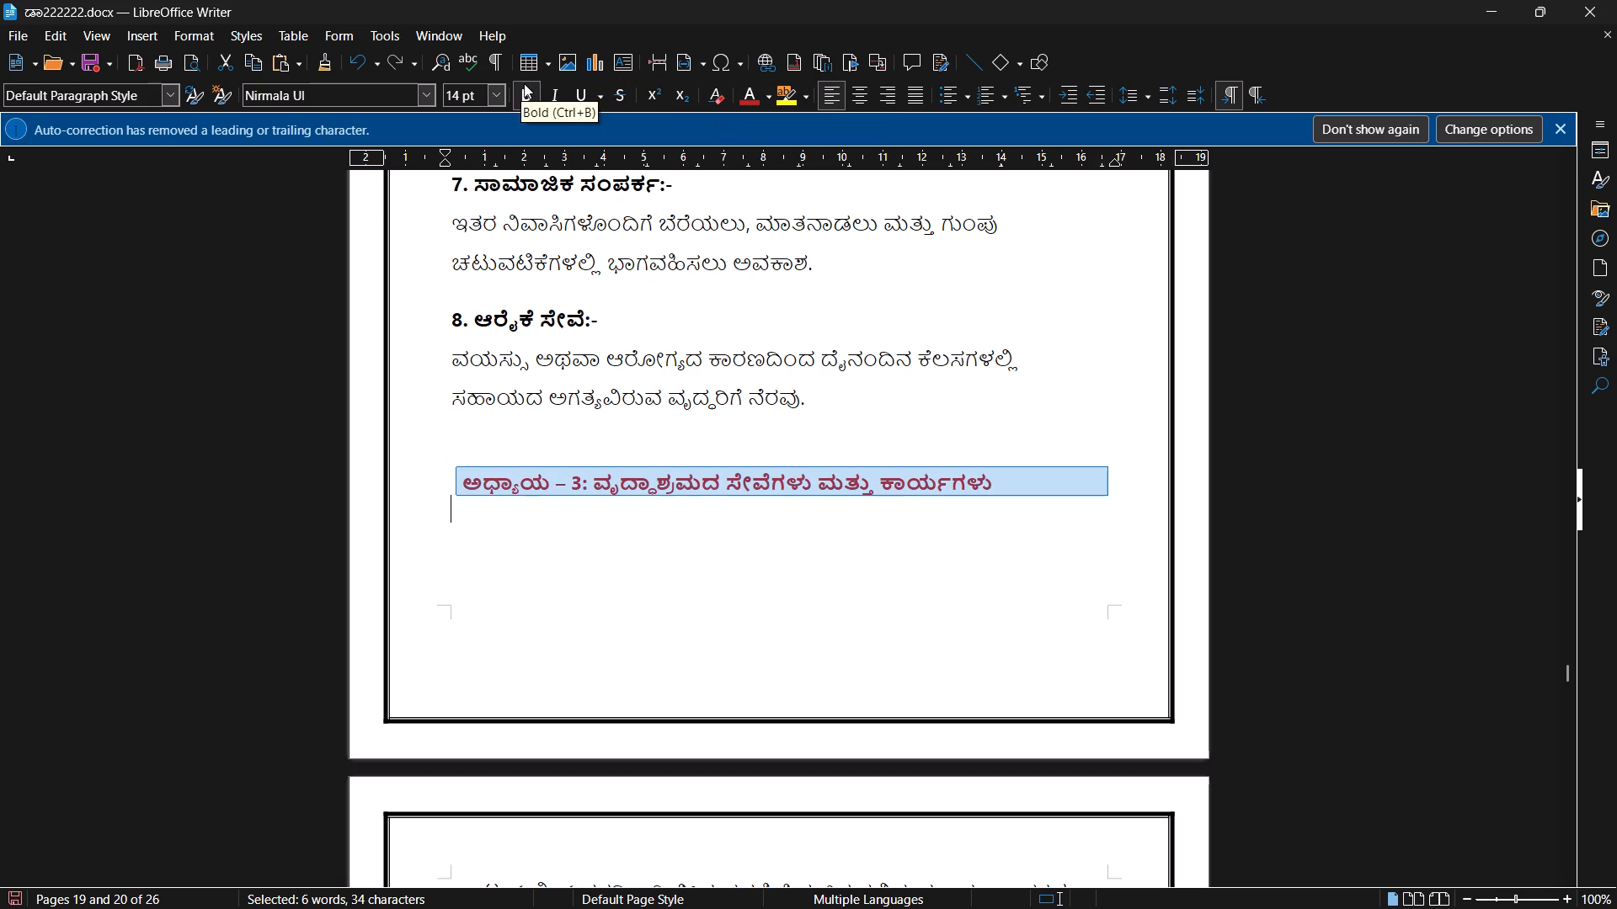
pyautogui.click(491, 97)
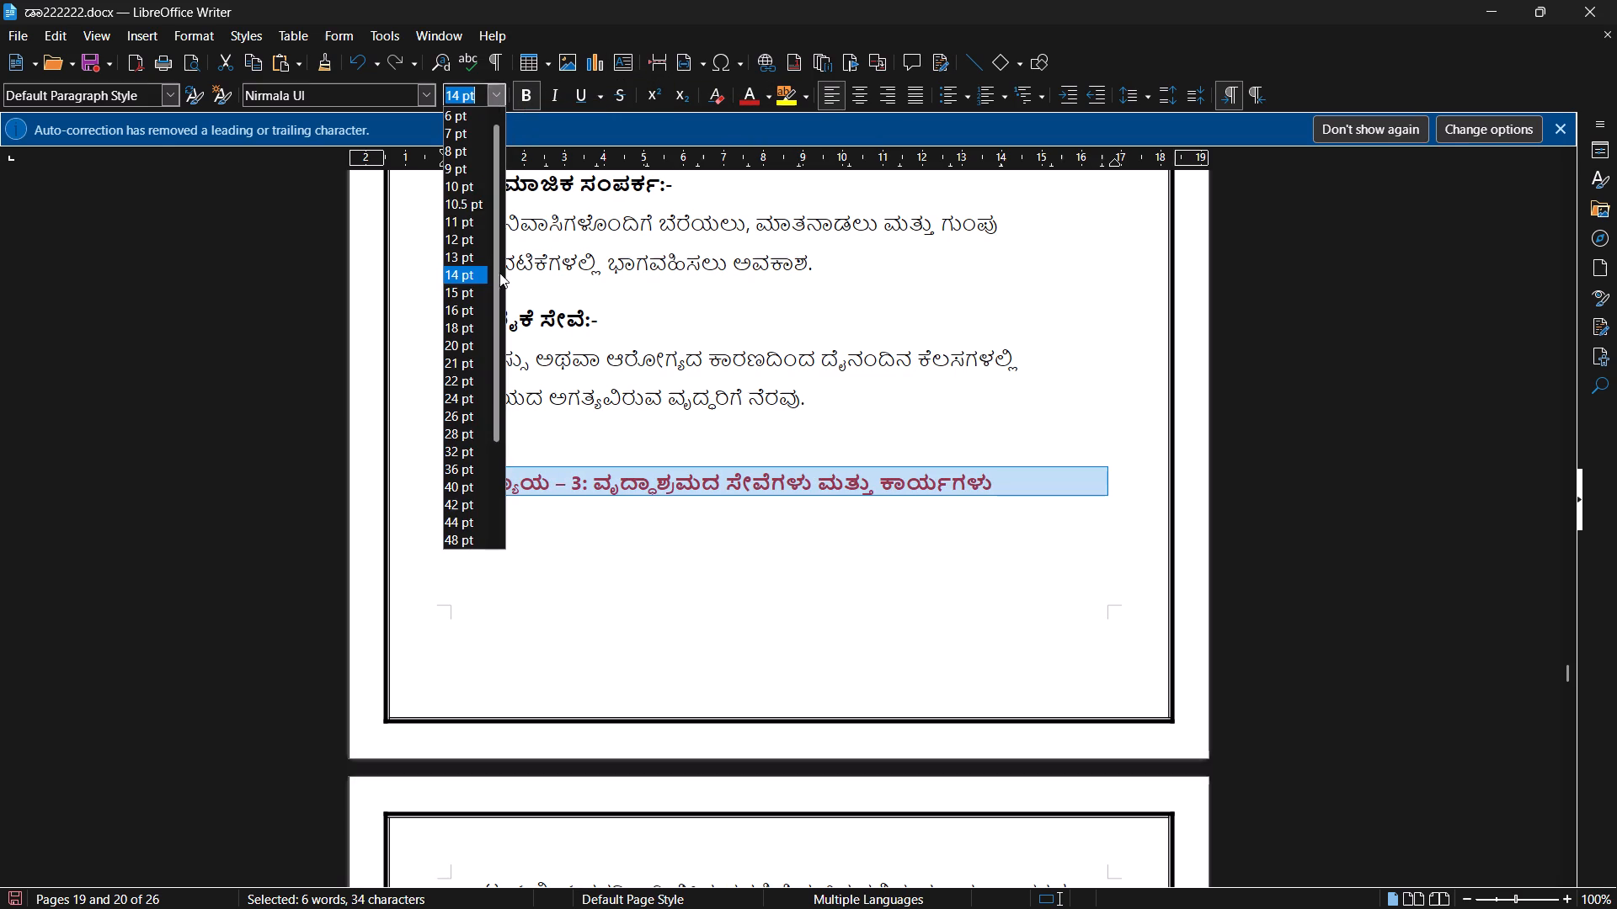
pyautogui.click(469, 322)
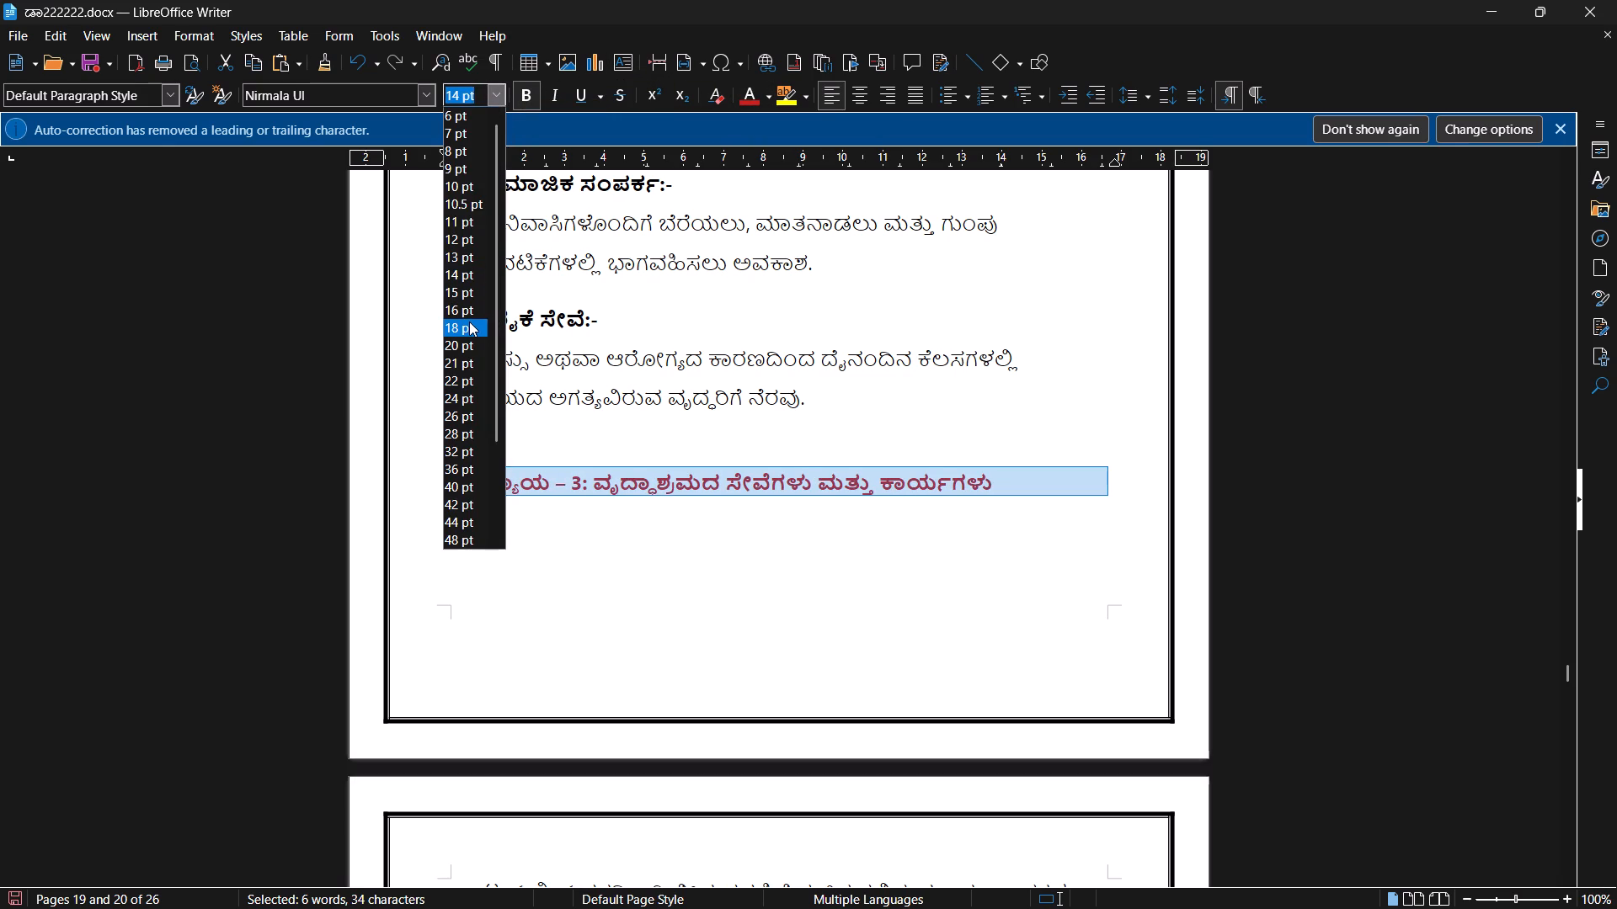
pyautogui.click(402, 617)
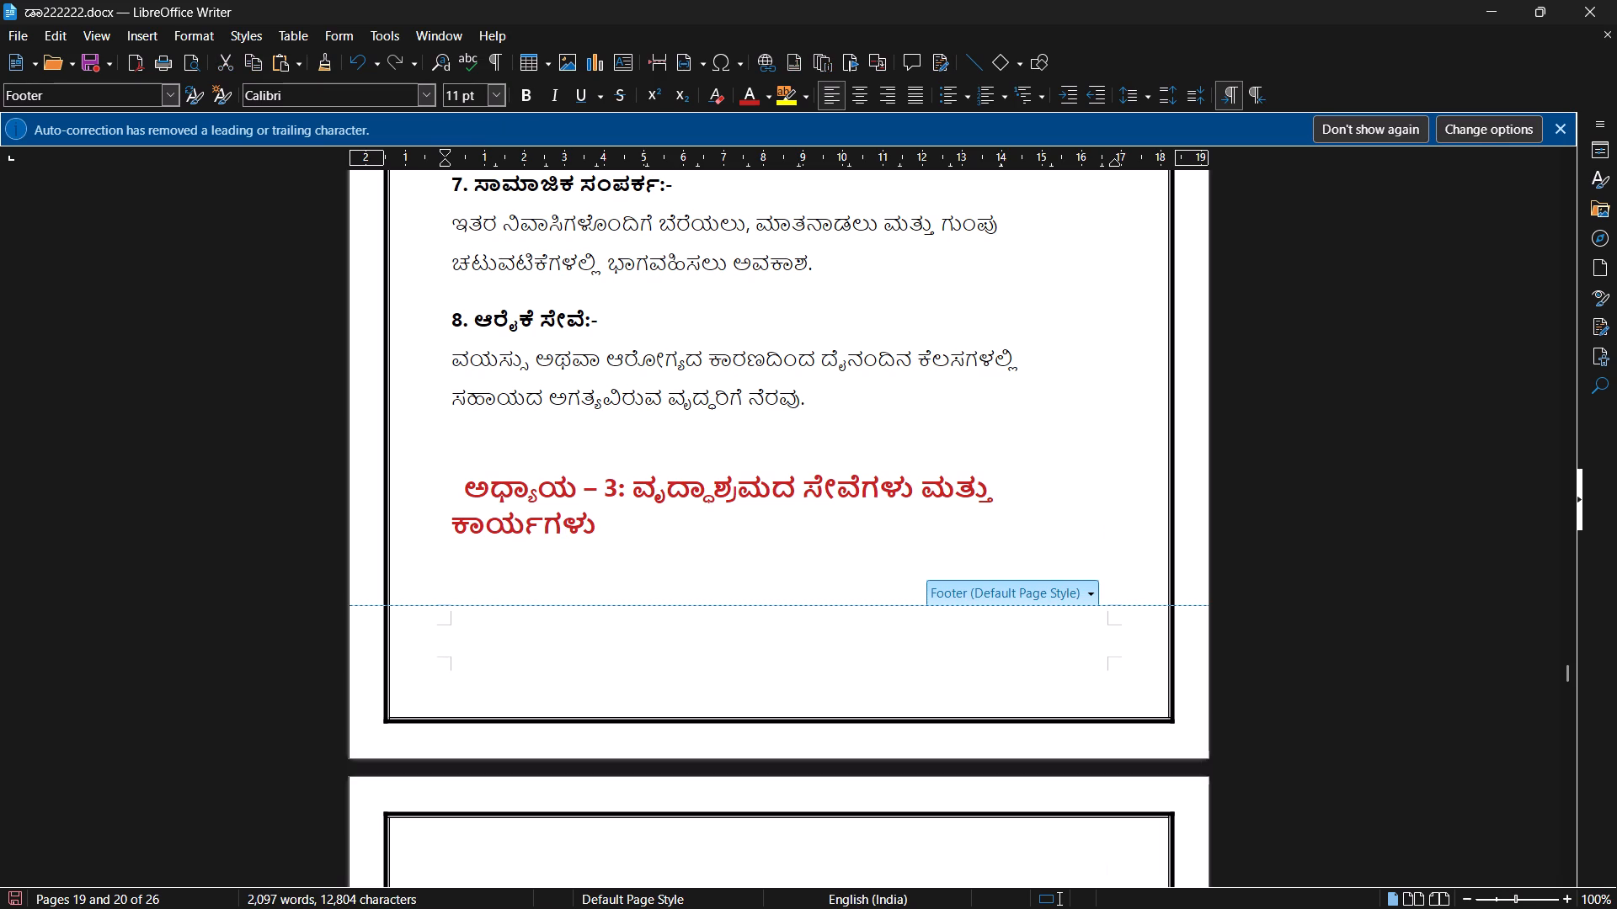
# Break the chapter 3 heading before "ಕಾರ್ಯಗಳು" and indent that word with spaces towards the centre of its own line.
pyautogui.click(440, 515)
pyautogui.press('space')
pyautogui.press('space')
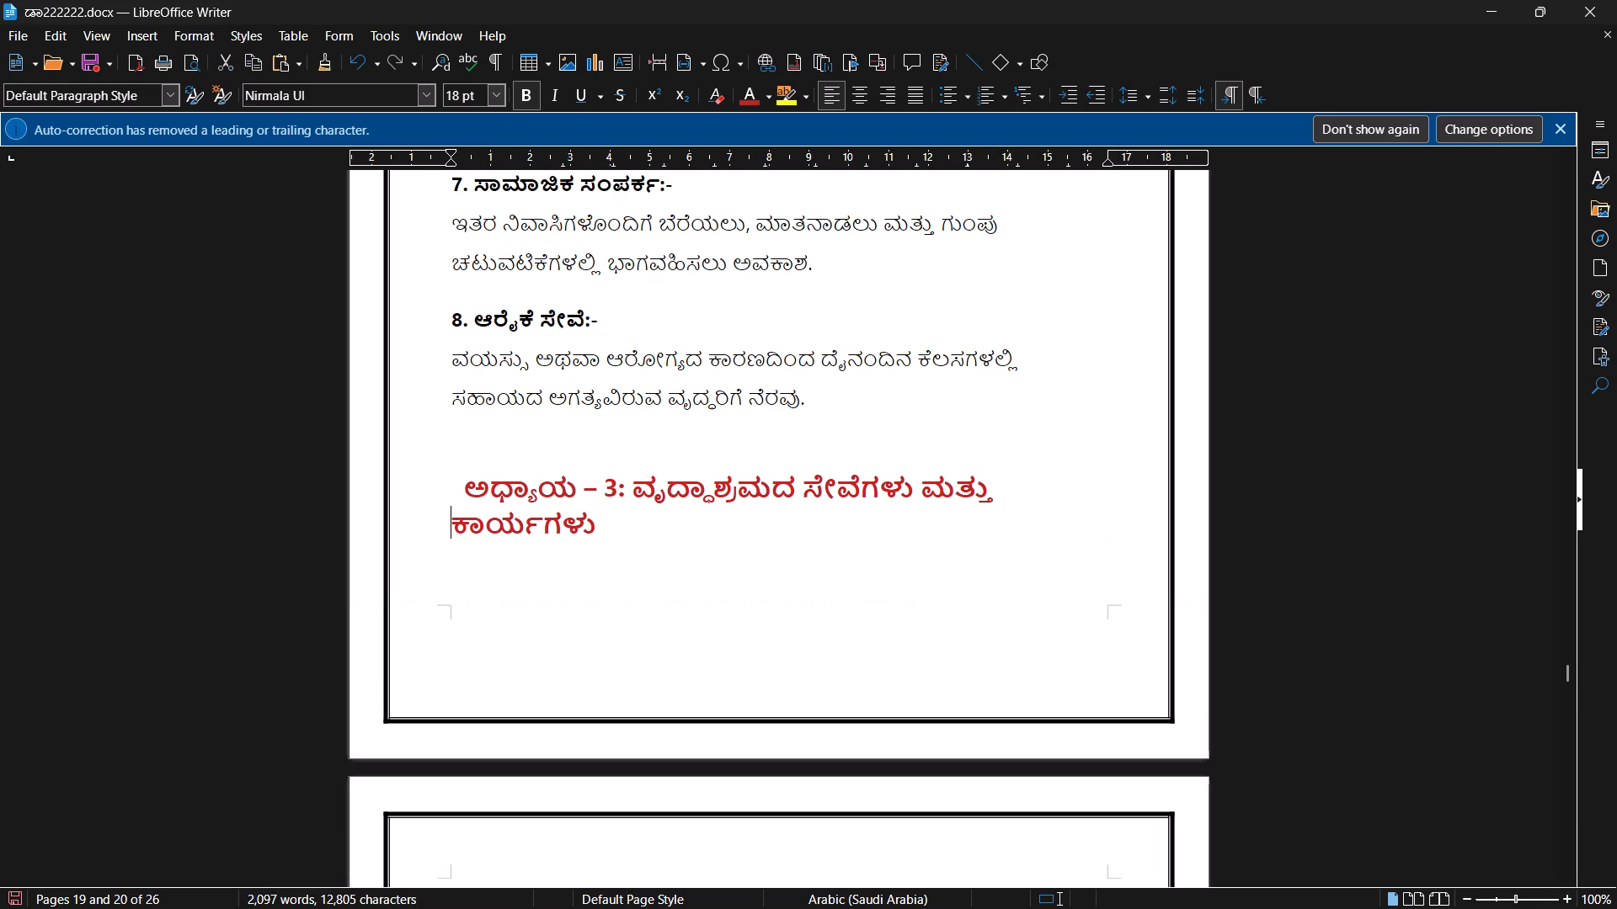
pyautogui.press('Return')
pyautogui.press('space')
pyautogui.press('space')
pyautogui.press('space')
pyautogui.press('space')
pyautogui.press('space')
pyautogui.press('space')
pyautogui.press('space')
pyautogui.press('space')
pyautogui.press('space')
pyautogui.press('space')
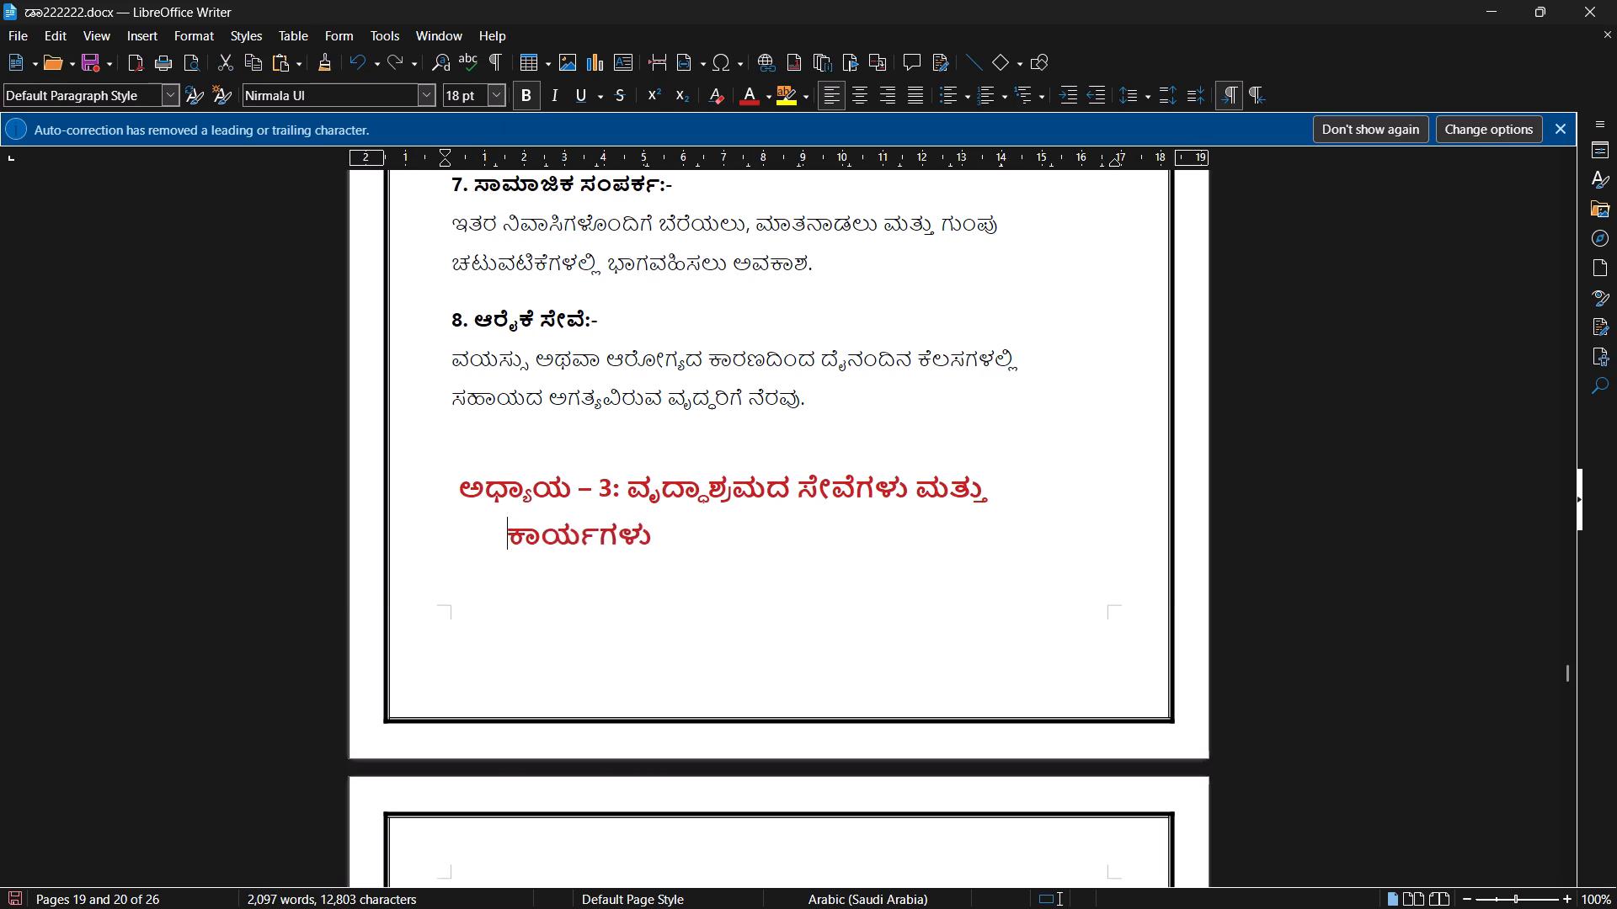
pyautogui.press('space')
pyautogui.press('space')
pyautogui.press('space')
pyautogui.press('space')
pyautogui.press('space')
pyautogui.press('space')
pyautogui.press('space')
pyautogui.press('space')
pyautogui.press('space')
pyautogui.press('space')
pyautogui.press('space')
pyautogui.press('space')
pyautogui.press('space')
pyautogui.press('space')
pyautogui.press('space')
pyautogui.press('space')
pyautogui.press('space')
pyautogui.press('space')
# Delete the two-line introductory sentence starting with "ಇಂಟರ್ನ್‌ಶಿಪ್ ವರದಿಗಾಗಿ" above the 3.1 heading on the following page.
pyautogui.press('Down')
pyautogui.press('Down')
pyautogui.press('Down')
pyautogui.press('Down')
pyautogui.press('Down')
pyautogui.press('Down')
pyautogui.press('Down')
pyautogui.press('Down')
pyautogui.press('Down')
pyautogui.press('Down')
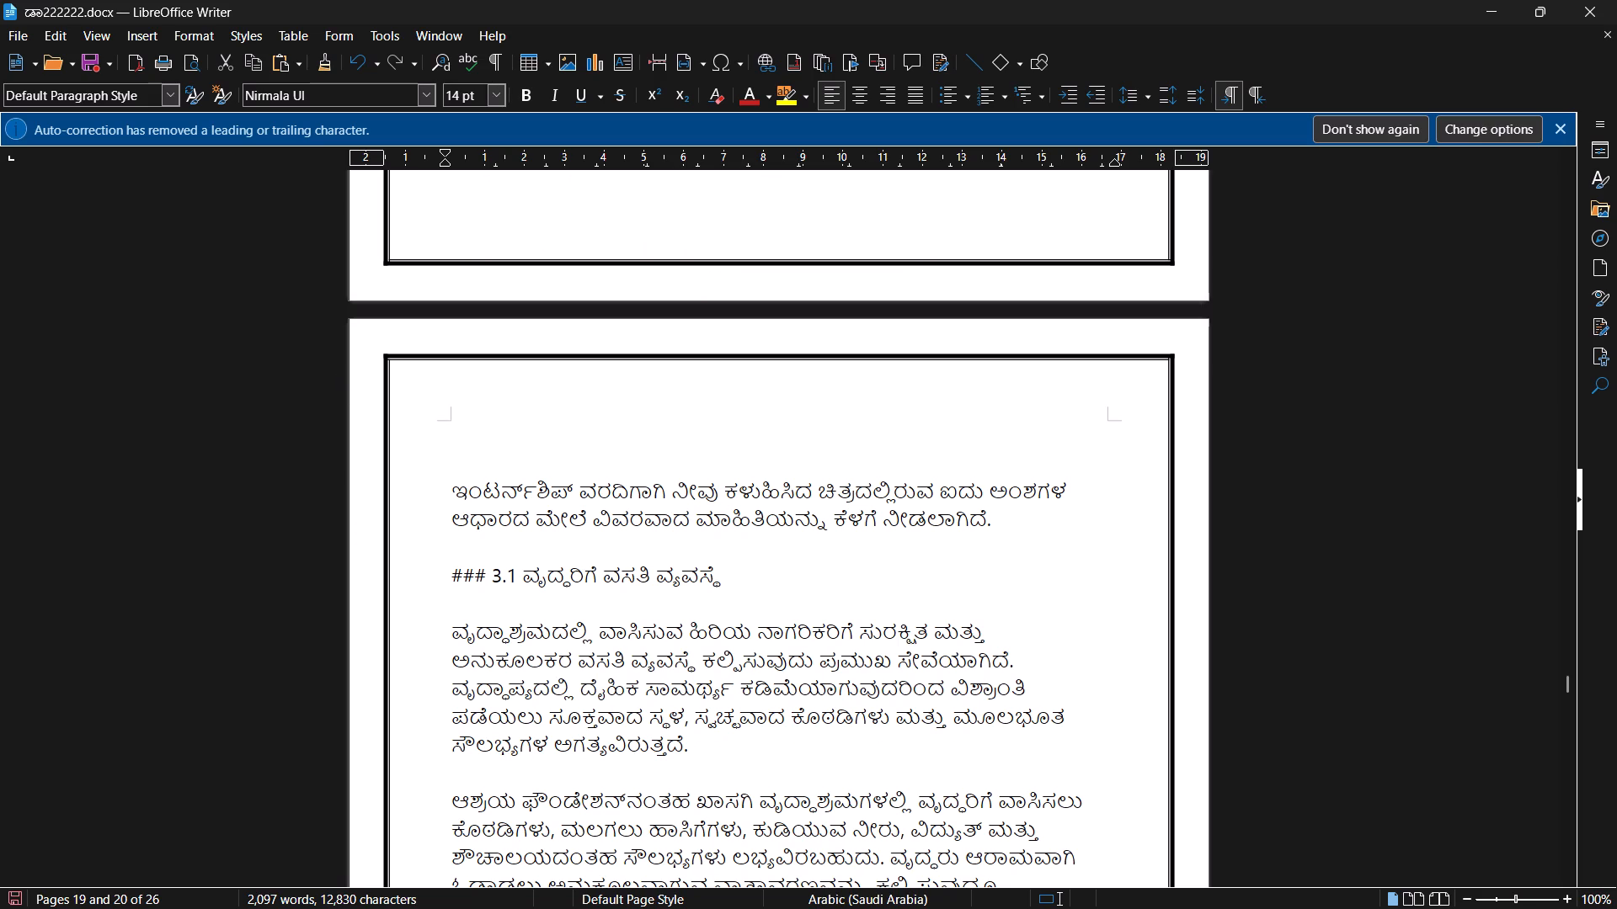
pyautogui.moveTo(447, 494); pyautogui.dragTo(773, 557)
pyautogui.press('BackSpace')
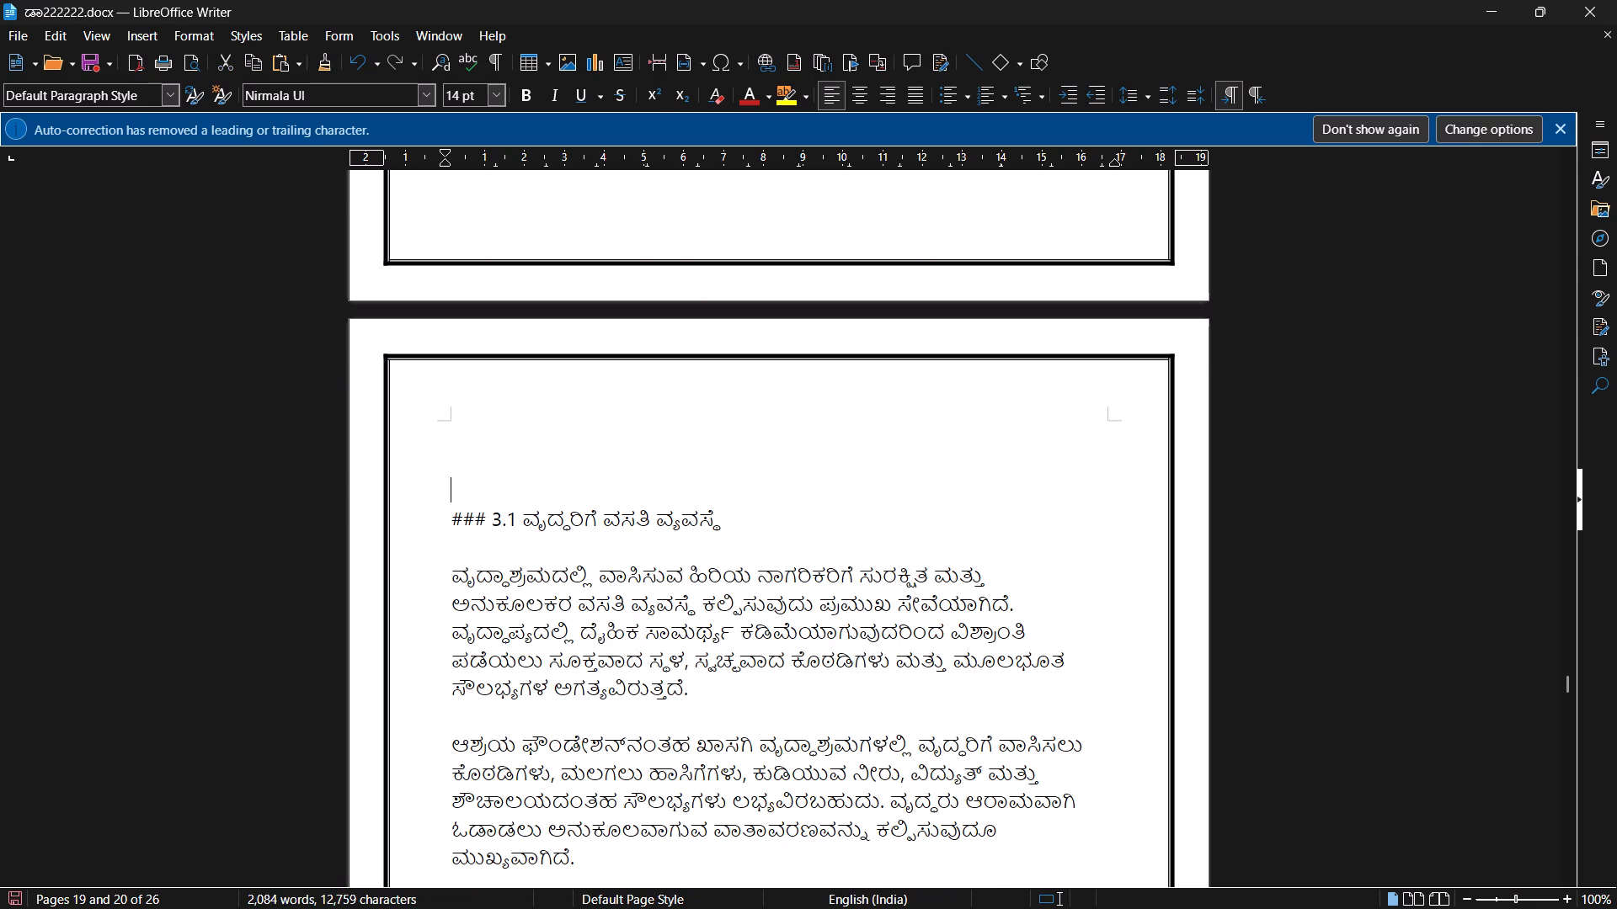
# Remove the "### 3.1" prefix from the heading "ವೃದ್ಧರಿಗೆ ವಸತಿ ವ್ಯವಸ್ಥೆ" and the blank lines above it.
pyautogui.moveTo(454, 519); pyautogui.dragTo(488, 524)
pyautogui.press('BackSpace')
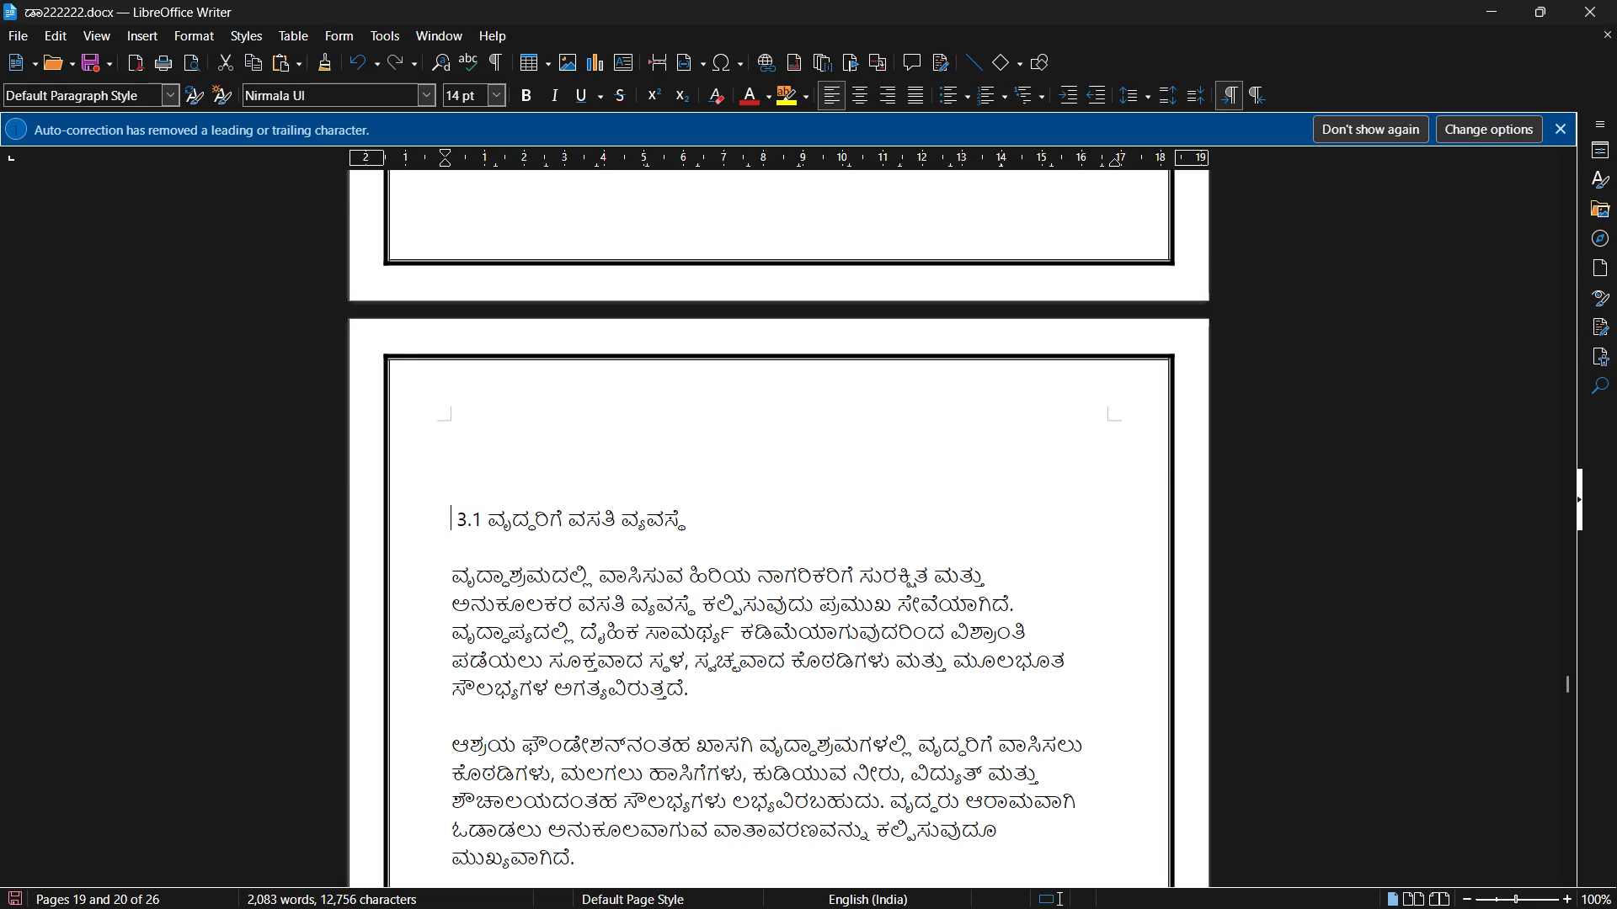
pyautogui.moveTo(454, 509); pyautogui.dragTo(488, 528)
pyautogui.press('BackSpace')
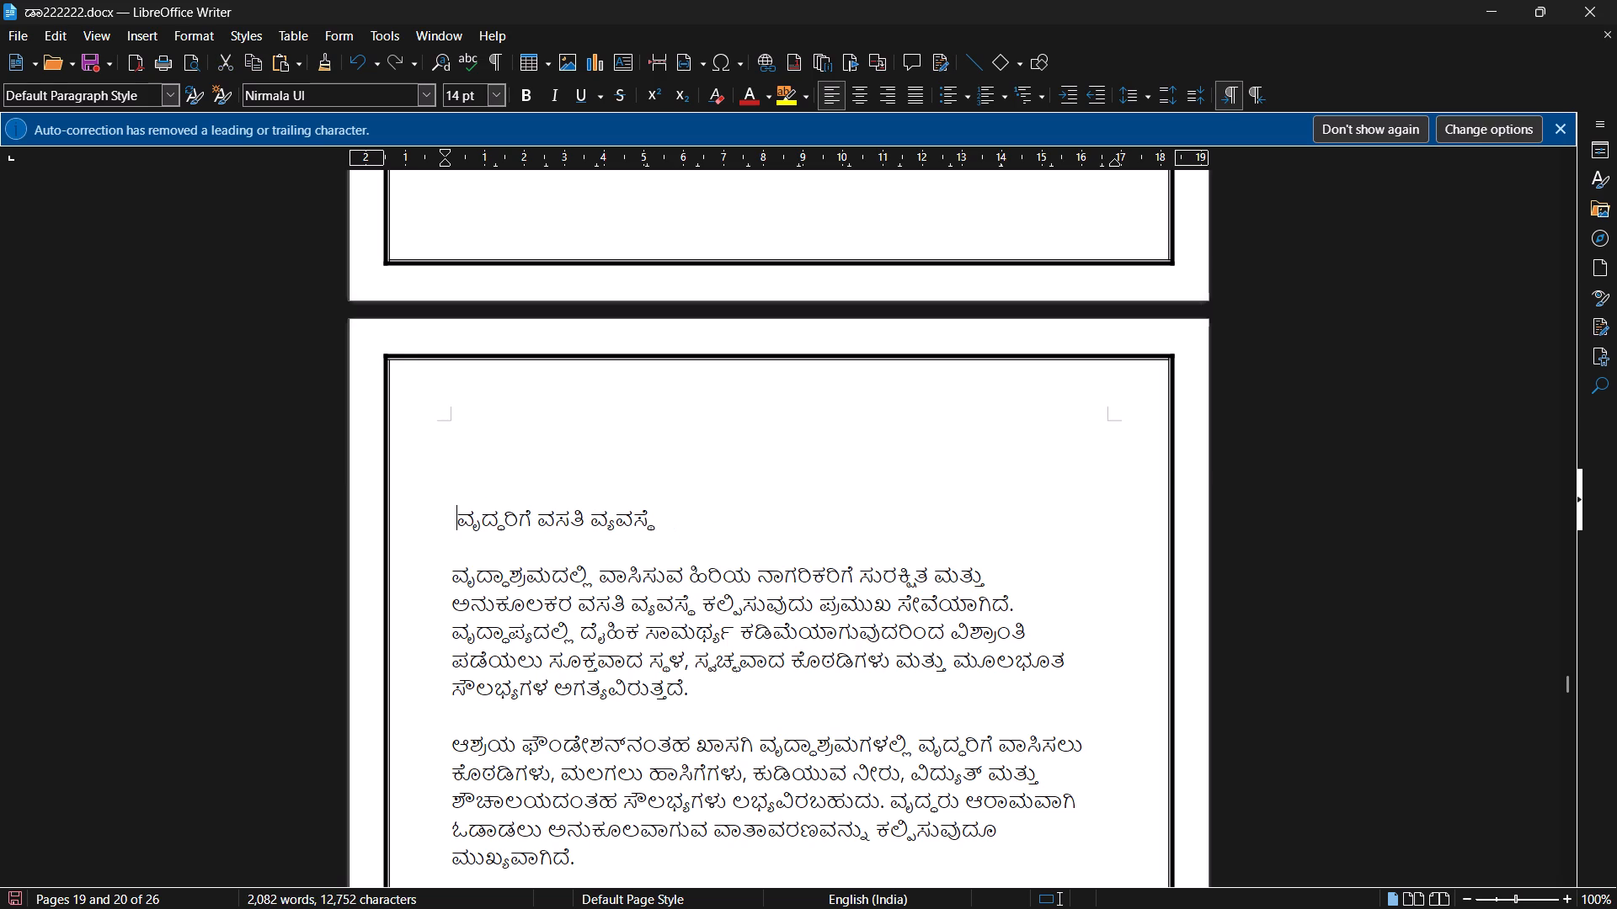
pyautogui.press('BackSpace')
pyautogui.press('BackSpace')
pyautogui.press('BackSpace')
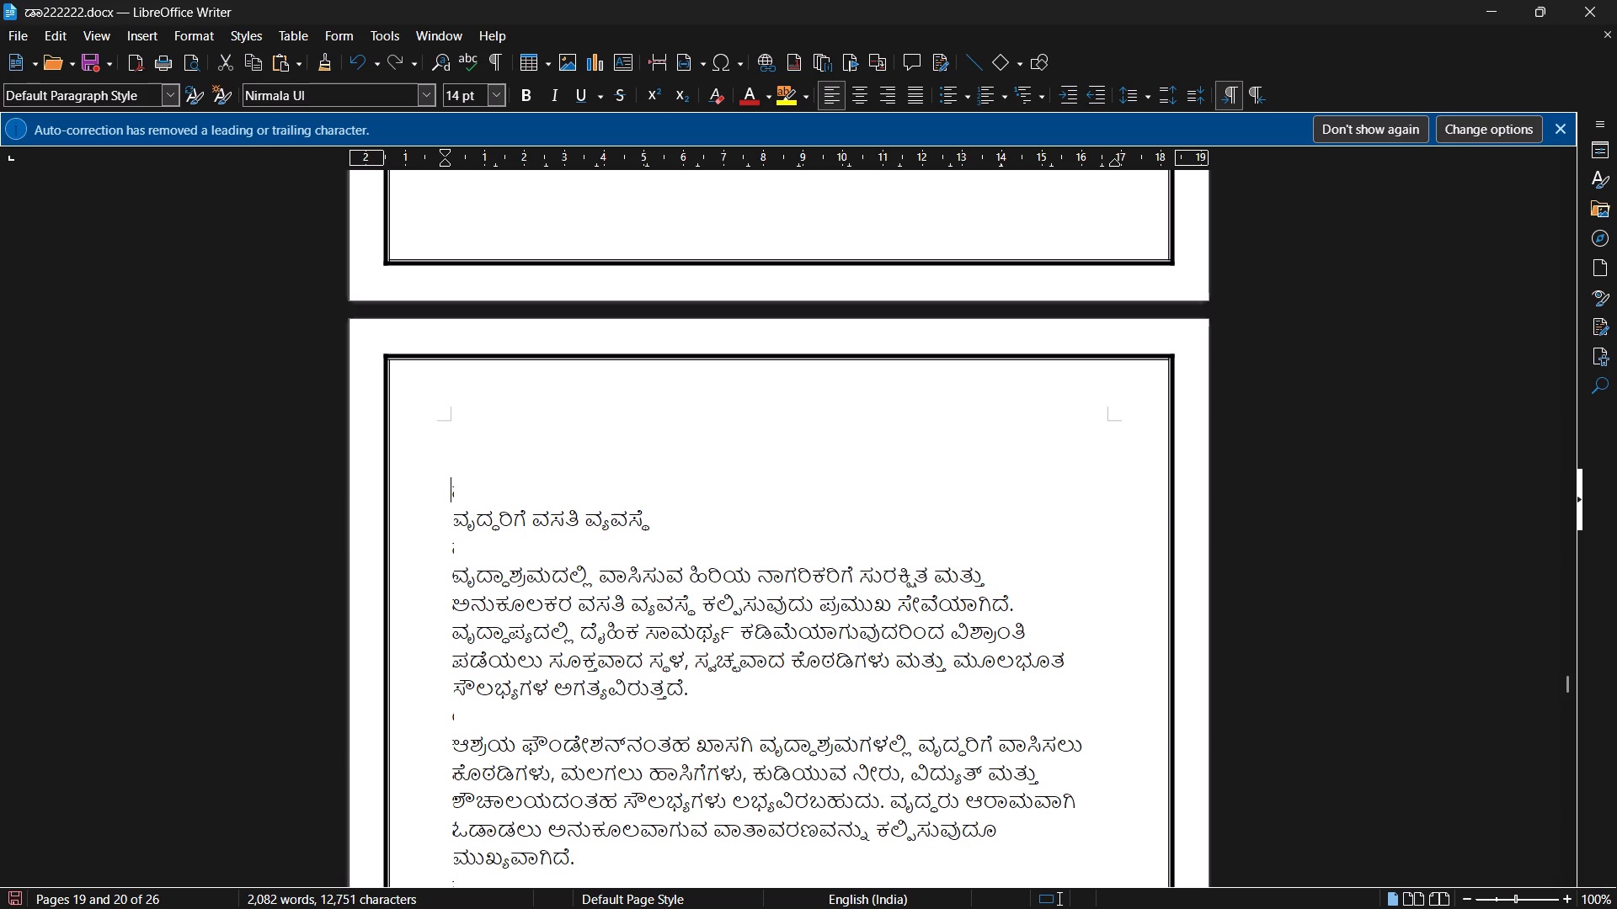
pyautogui.press('BackSpace')
pyautogui.press('BackSpace')
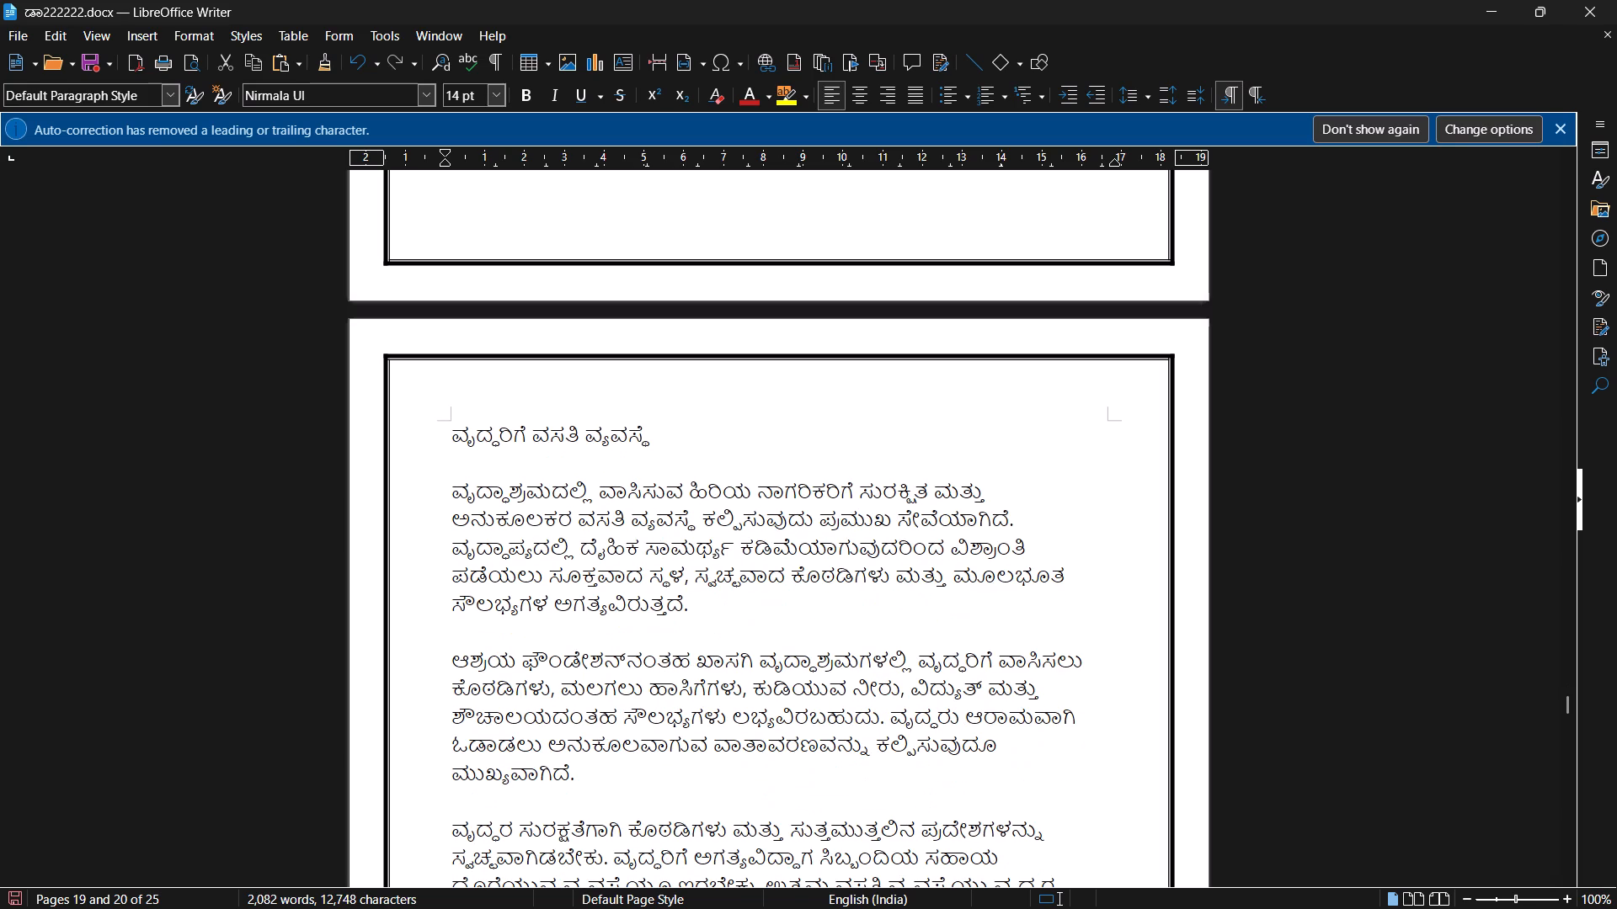
# Indent the heading "ವೃದ್ಧರಿಗೆ ವಸತಿ ವ್ಯವಸ್ಥೆ" with leading spaces so it sits roughly centred on its line.
pyautogui.press('space')
pyautogui.press('space')
pyautogui.press('space')
pyautogui.press('space')
pyautogui.press('space')
pyautogui.press('space')
pyautogui.press('space')
pyautogui.press('space')
pyautogui.press('space')
pyautogui.press('space')
pyautogui.press('space')
pyautogui.press('space')
pyautogui.press('space')
pyautogui.press('space')
pyautogui.press('space')
pyautogui.press('space')
pyautogui.press('space')
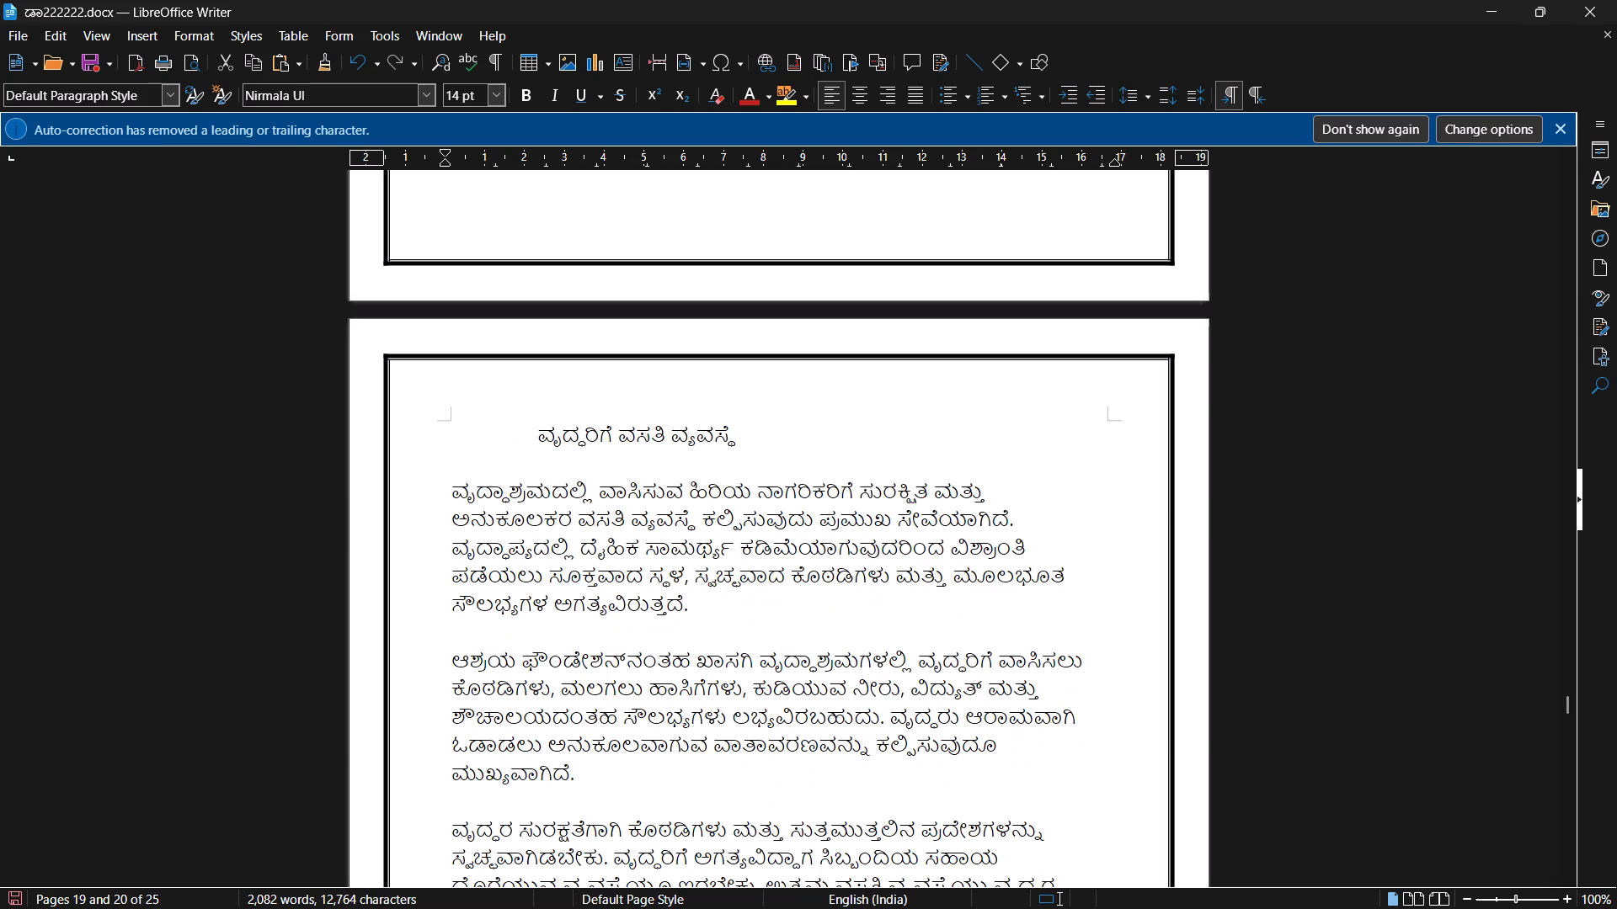
pyautogui.press('space')
pyautogui.press('space')
pyautogui.press('space')
pyautogui.press('space')
pyautogui.press('space')
pyautogui.press('space')
pyautogui.press('space')
pyautogui.press('space')
pyautogui.press('space')
pyautogui.press('space')
pyautogui.press('space')
pyautogui.press('space')
pyautogui.press('space')
pyautogui.press('space')
pyautogui.press('space')
pyautogui.press('space')
pyautogui.press('space')
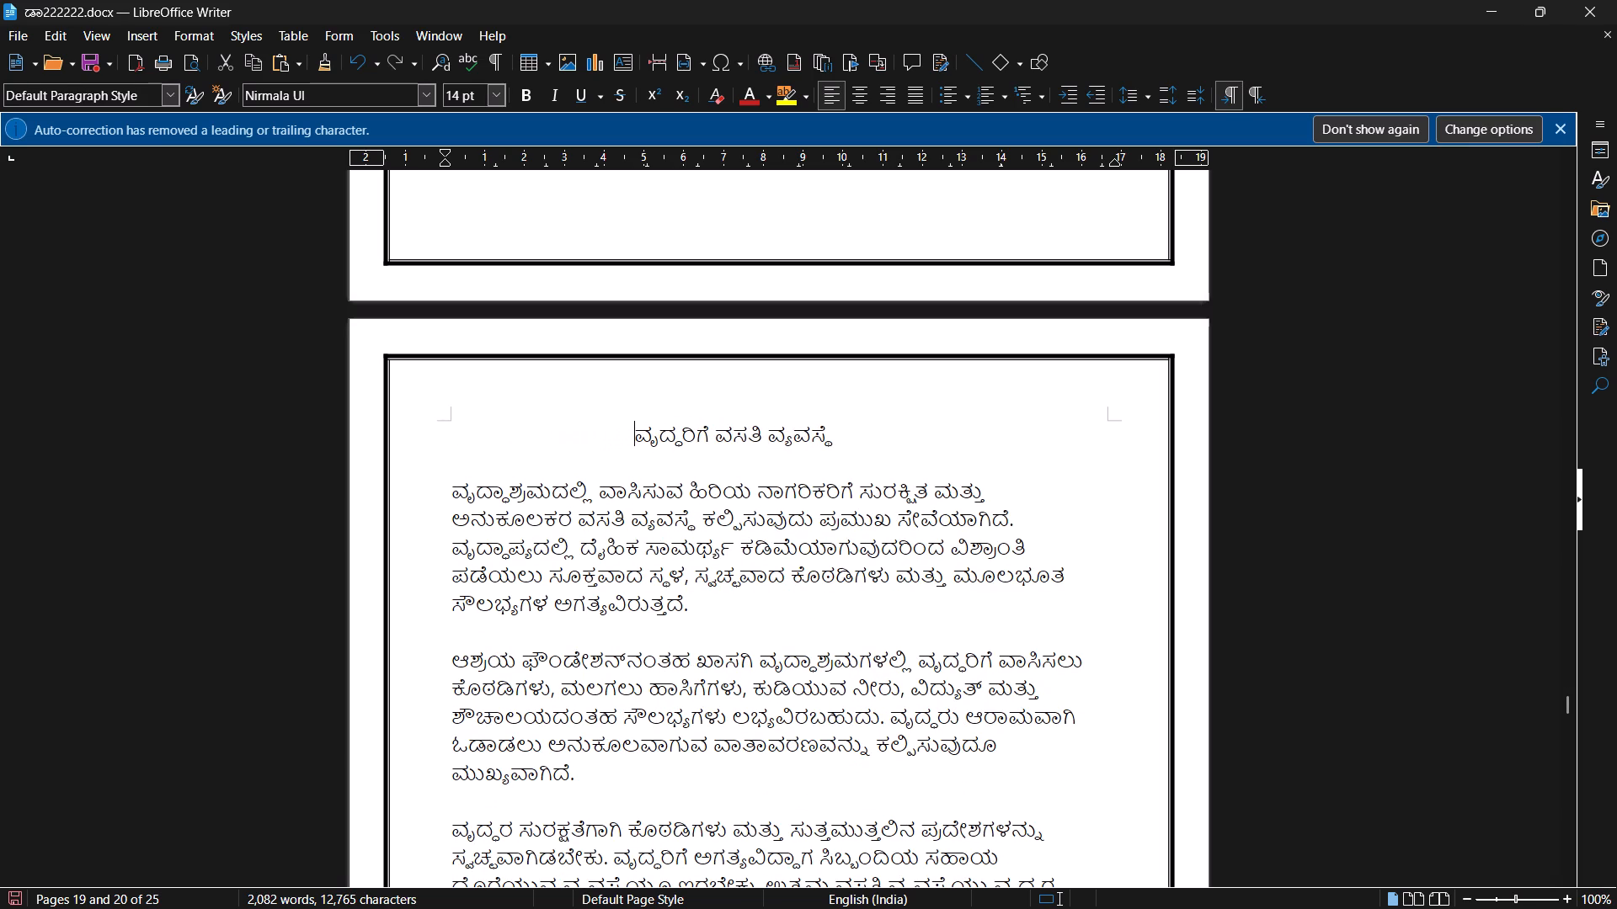
pyautogui.press('space')
pyautogui.press('space')
pyautogui.press('space')
pyautogui.press('space')
pyautogui.press('space')
pyautogui.press('space')
pyautogui.press('space')
pyautogui.press('space')
pyautogui.press('space')
pyautogui.press('space')
pyautogui.press('space')
pyautogui.press('BackSpace')
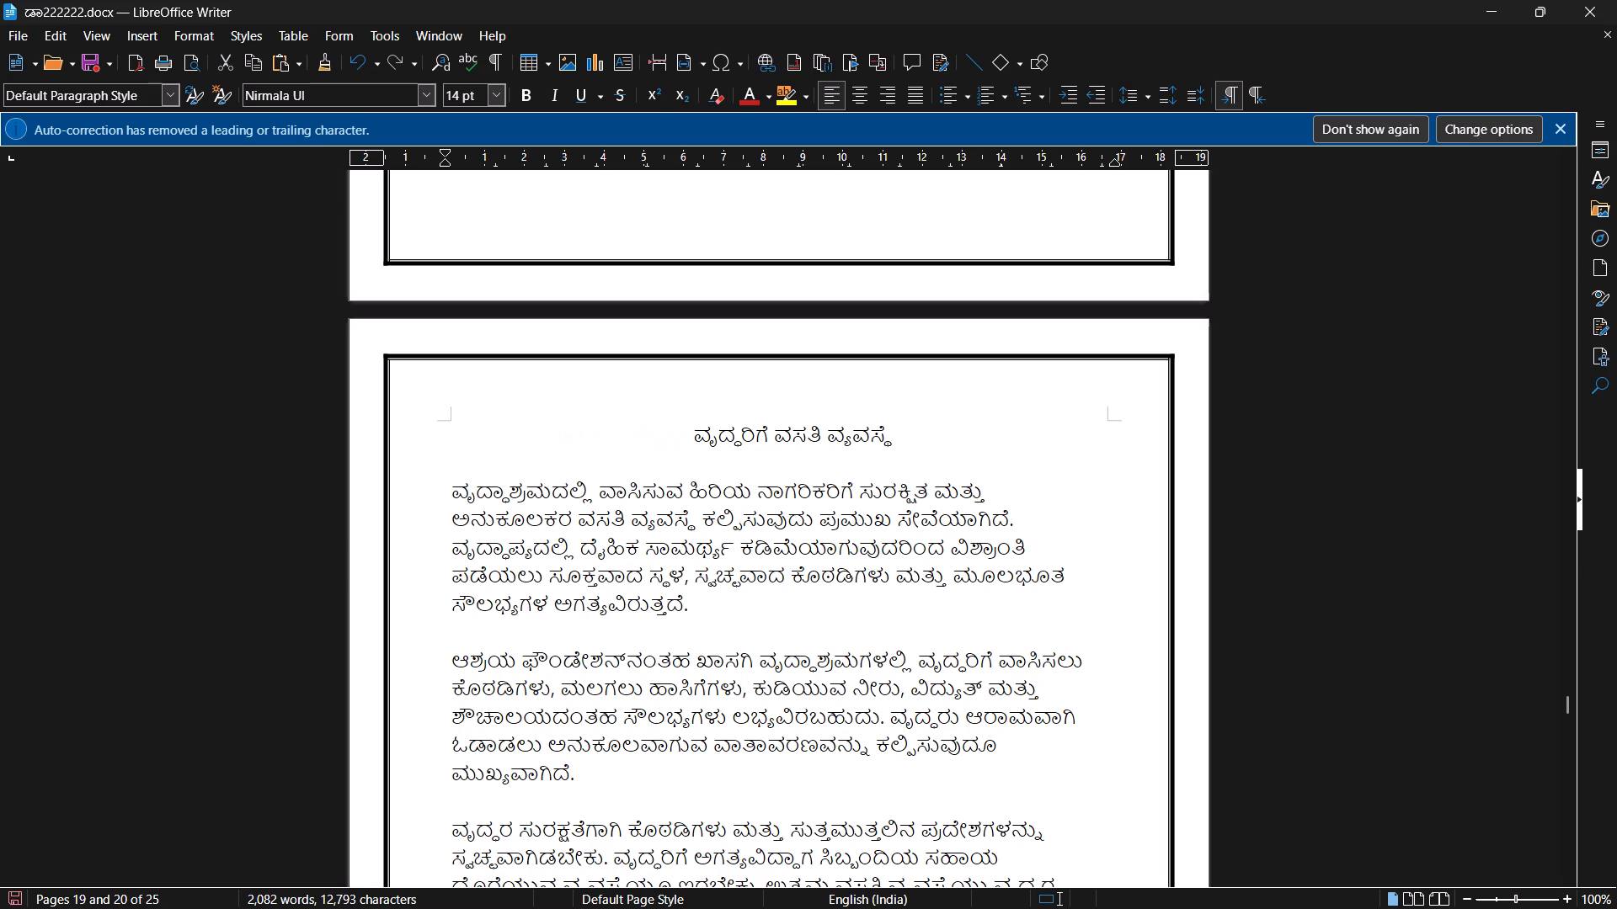
pyautogui.press('BackSpace')
pyautogui.press('BackSpace')
pyautogui.press('BackSpace')
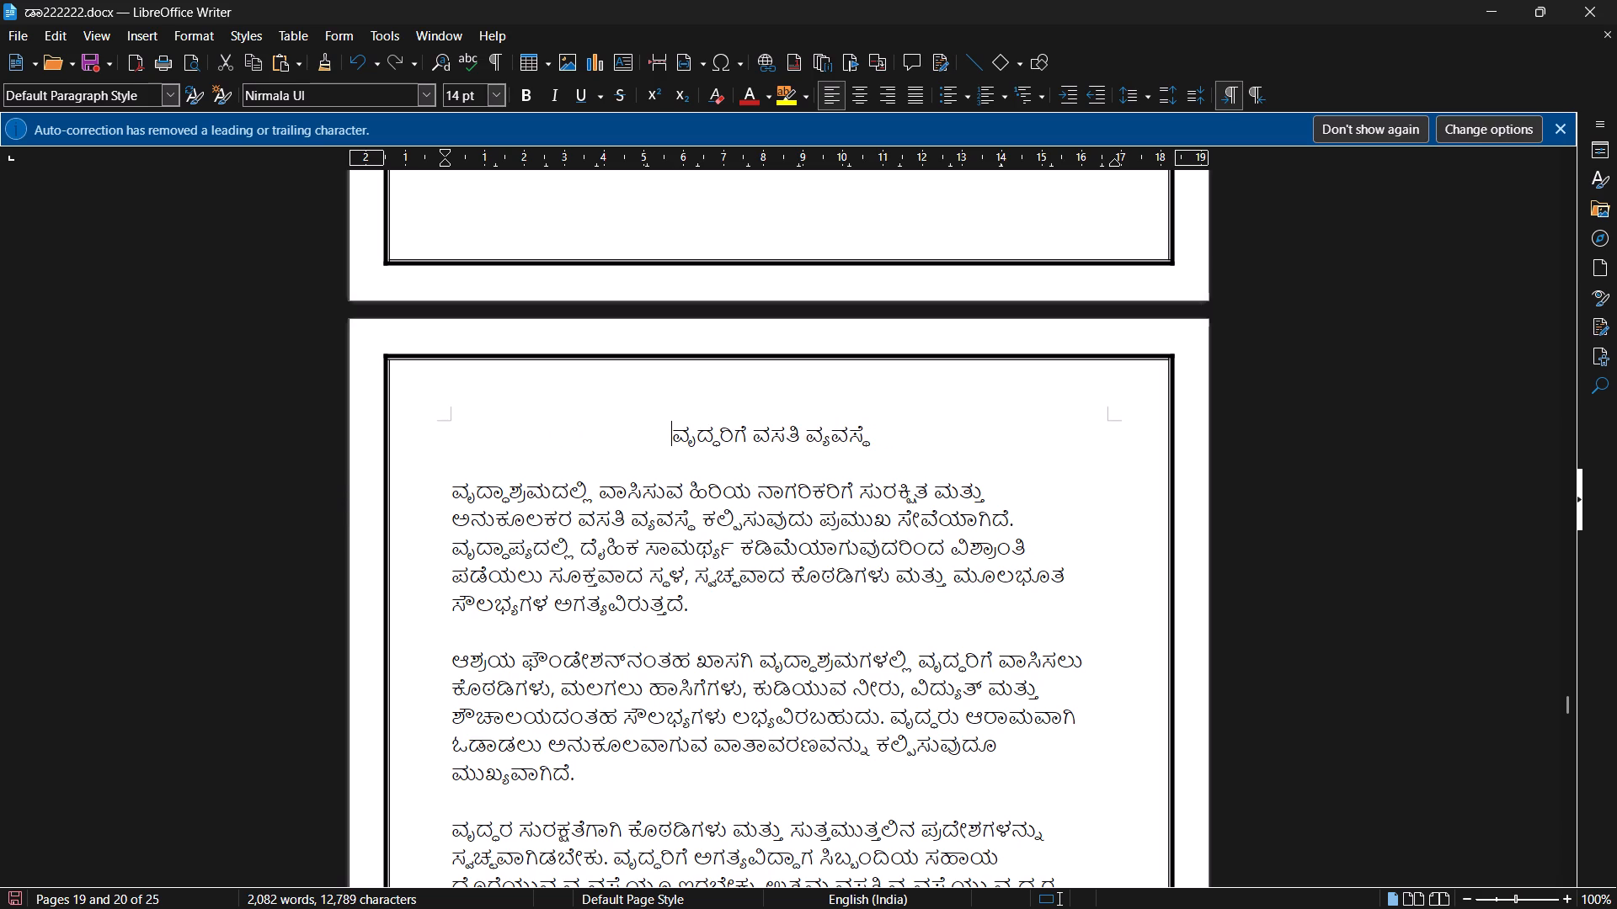
# Format the heading "ವೃದ್ಧರಿಗೆ ವಸತಿ ವ್ಯವಸ್ಥೆ" in Dark Red 2, bold, 18 pt text.
pyautogui.moveTo(675, 434); pyautogui.dragTo(896, 467)
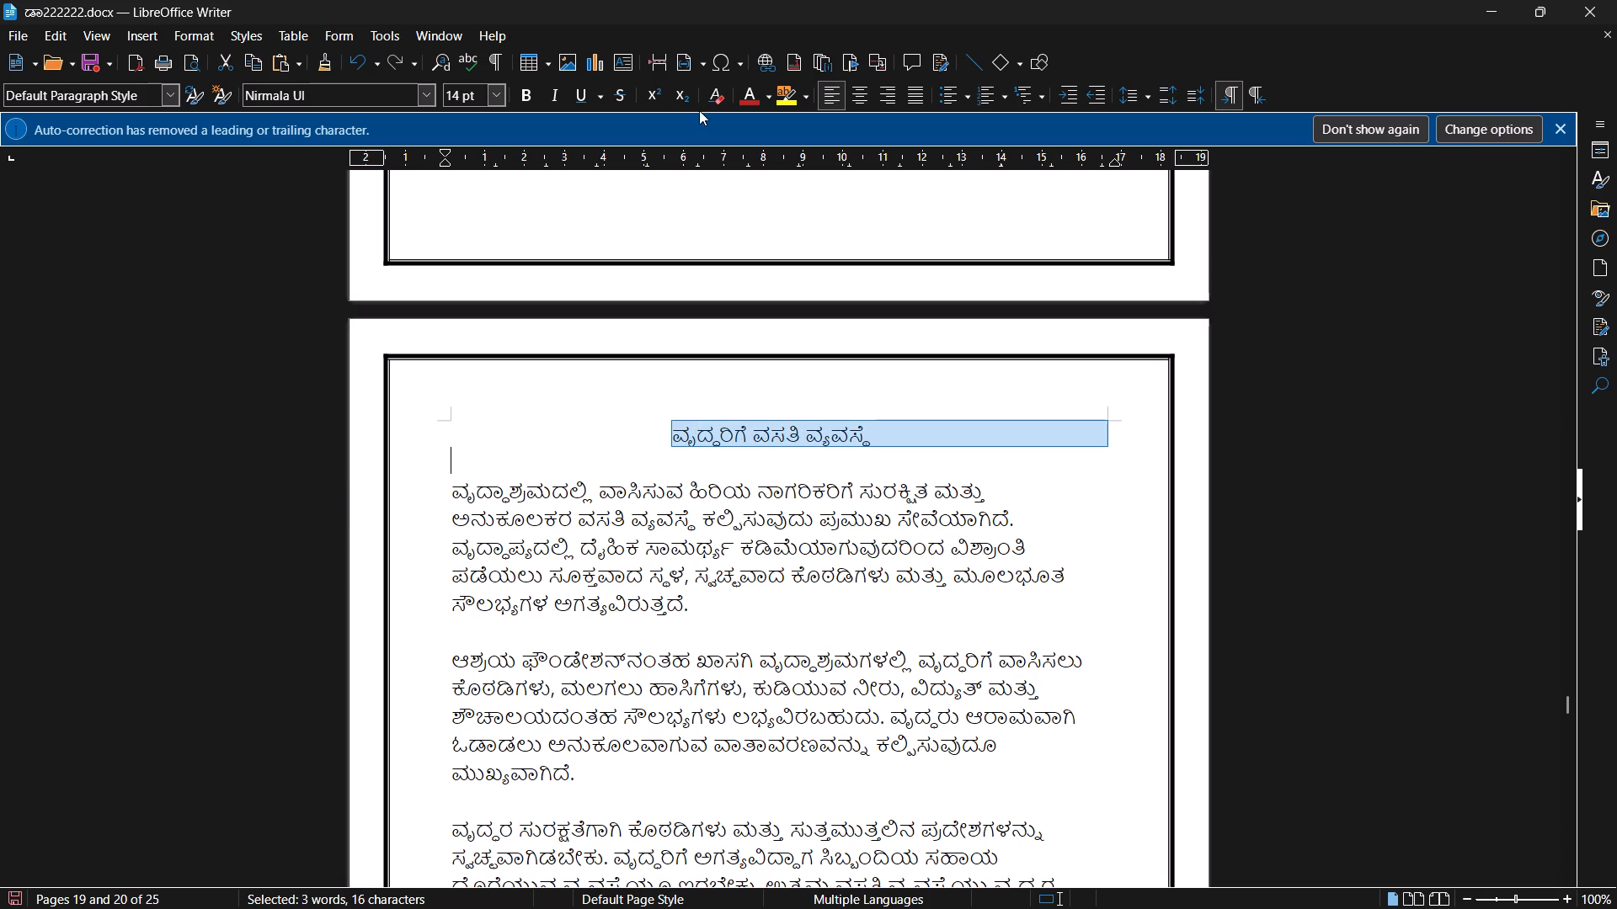
pyautogui.click(744, 101)
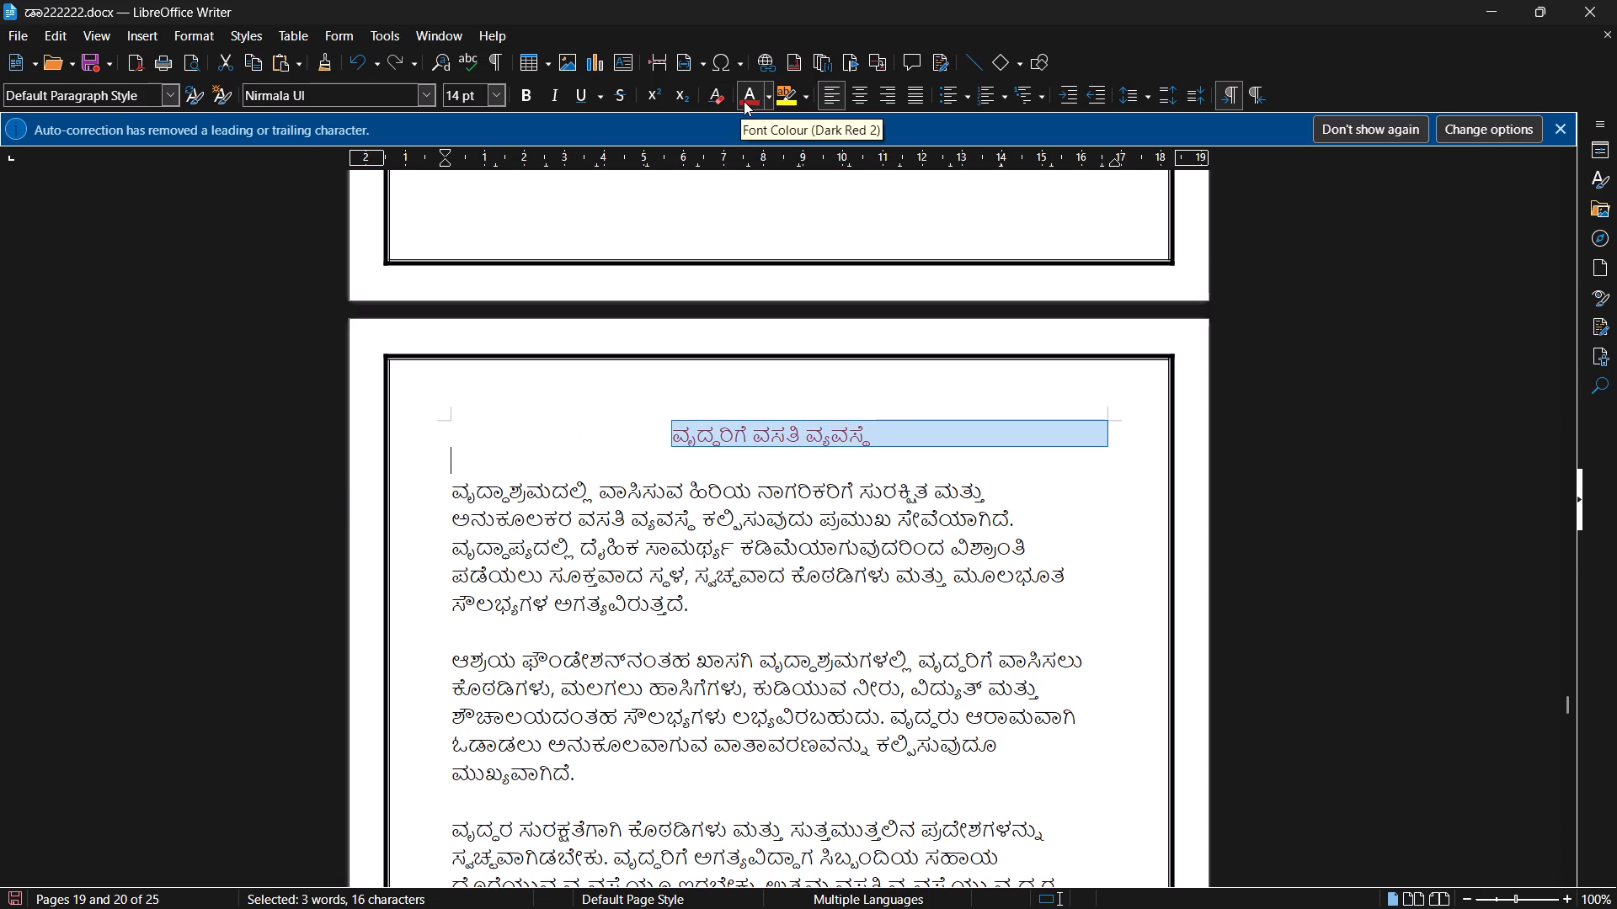
pyautogui.click(531, 91)
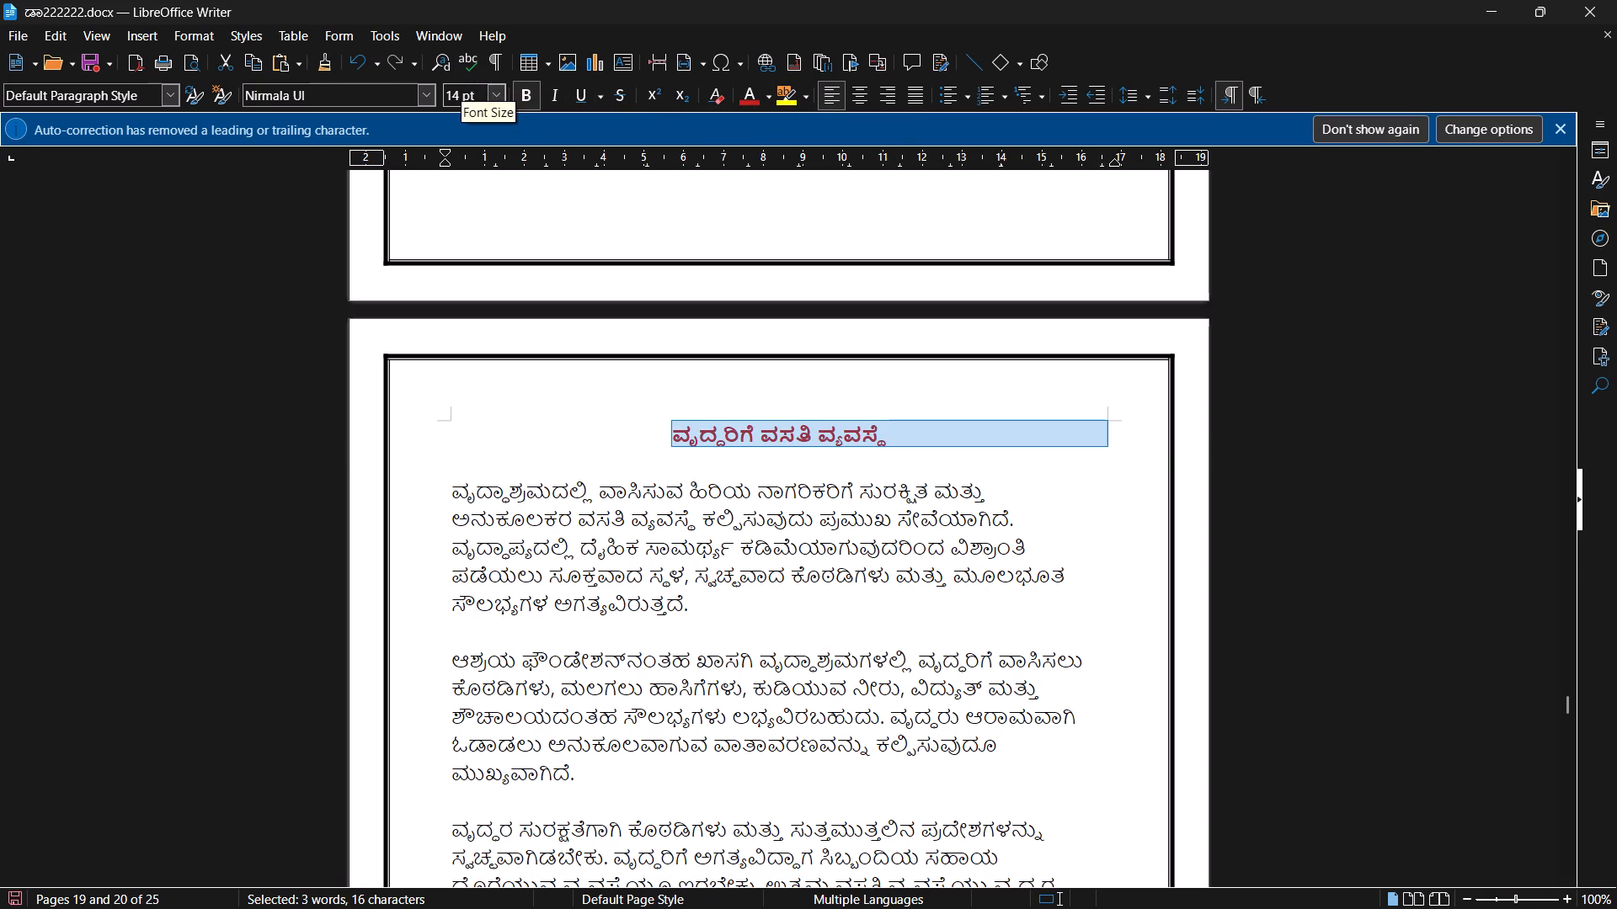
pyautogui.click(492, 91)
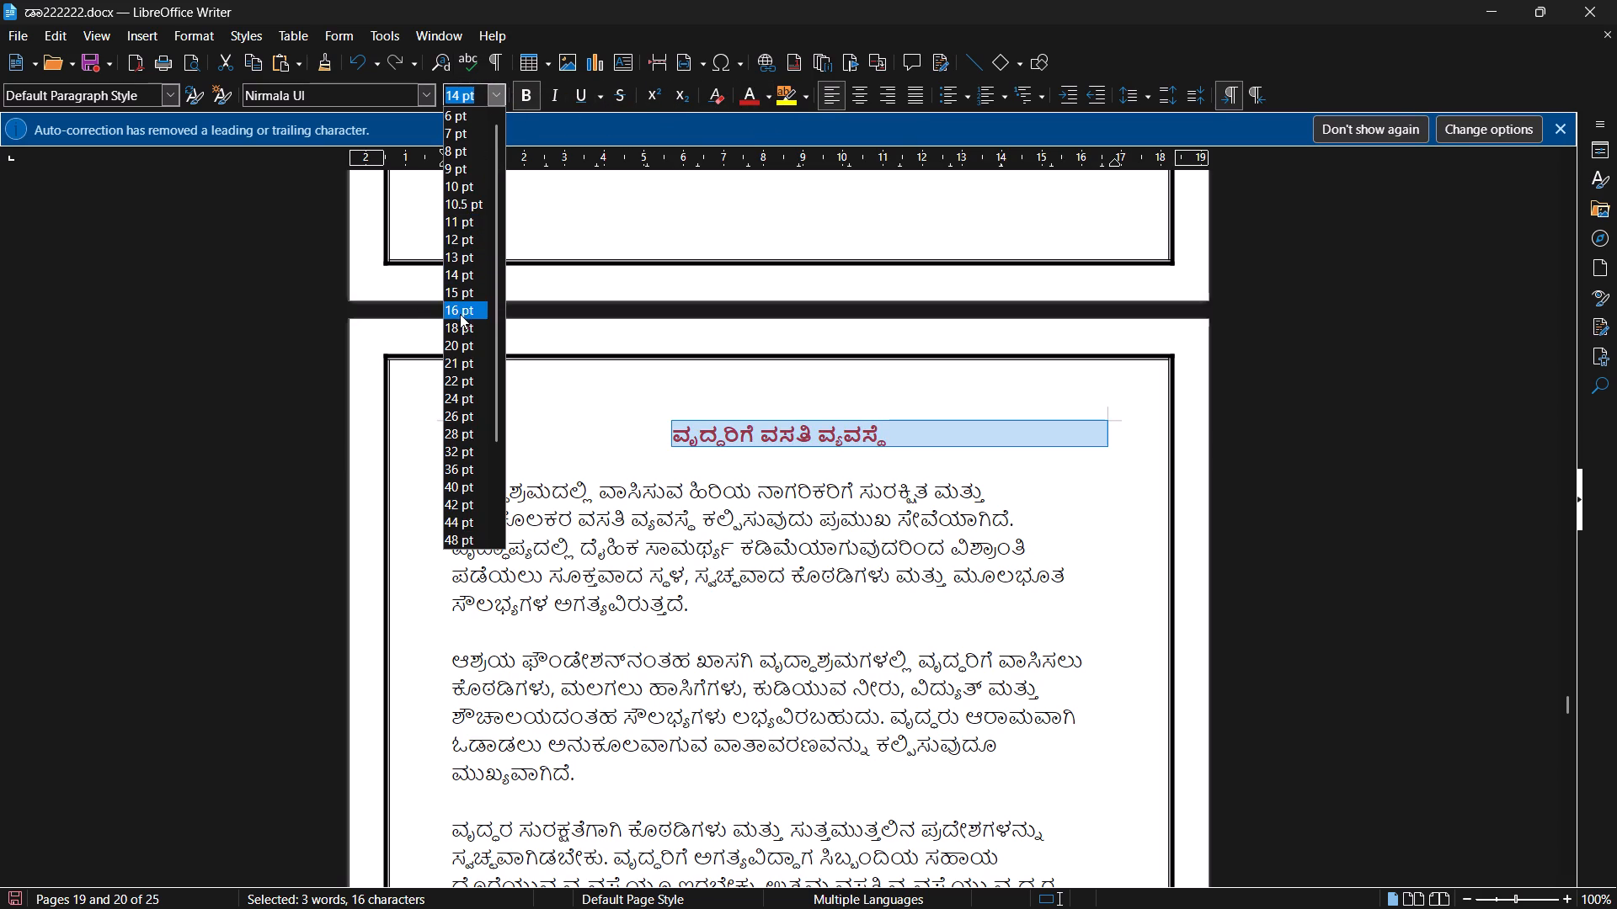
pyautogui.click(461, 322)
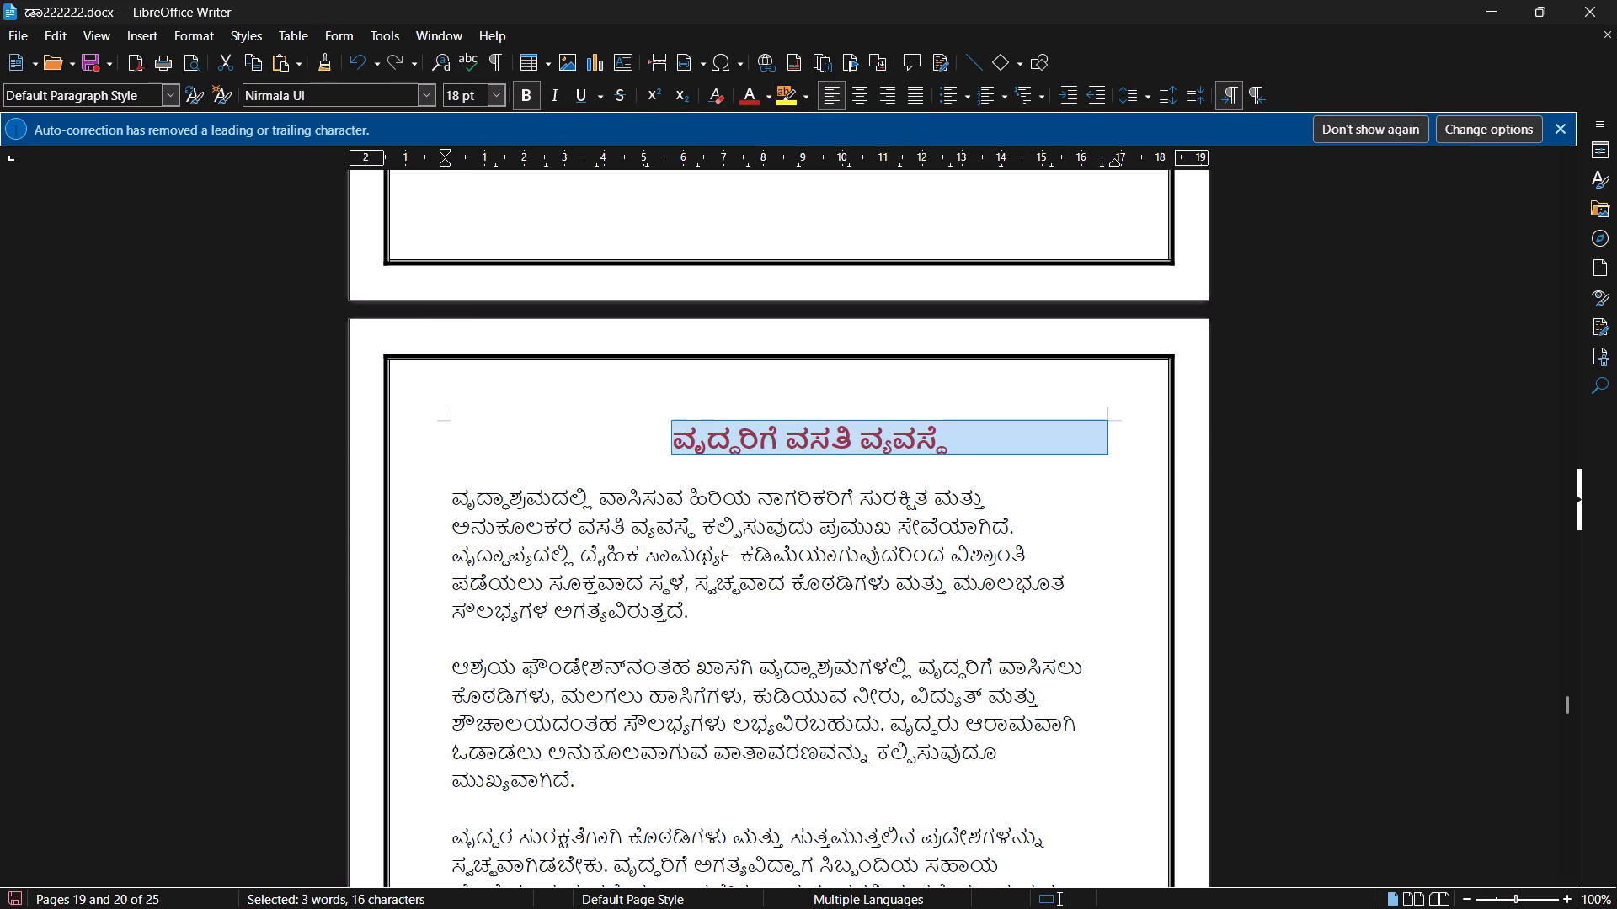
pyautogui.click(590, 467)
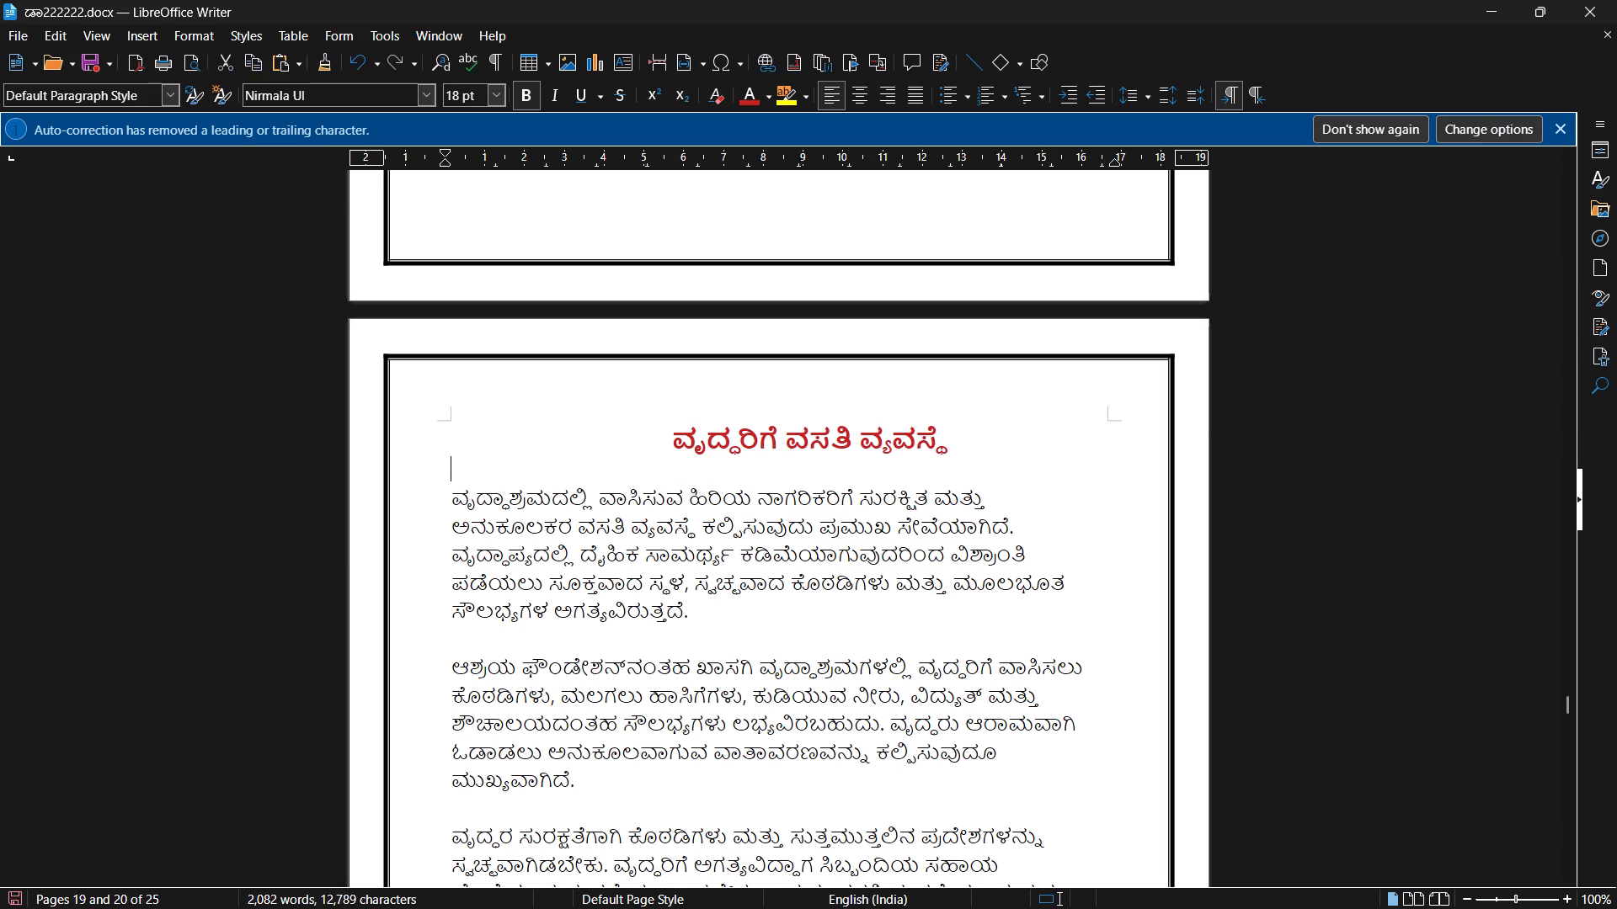
# Space out the first paragraph under the heading "ವೃದ್ಧರಿಗೆ ವಸತಿ ವ್ಯವಸ್ಥೆ" by inserting a paragraph break before each wrapped line.
pyautogui.click(456, 524)
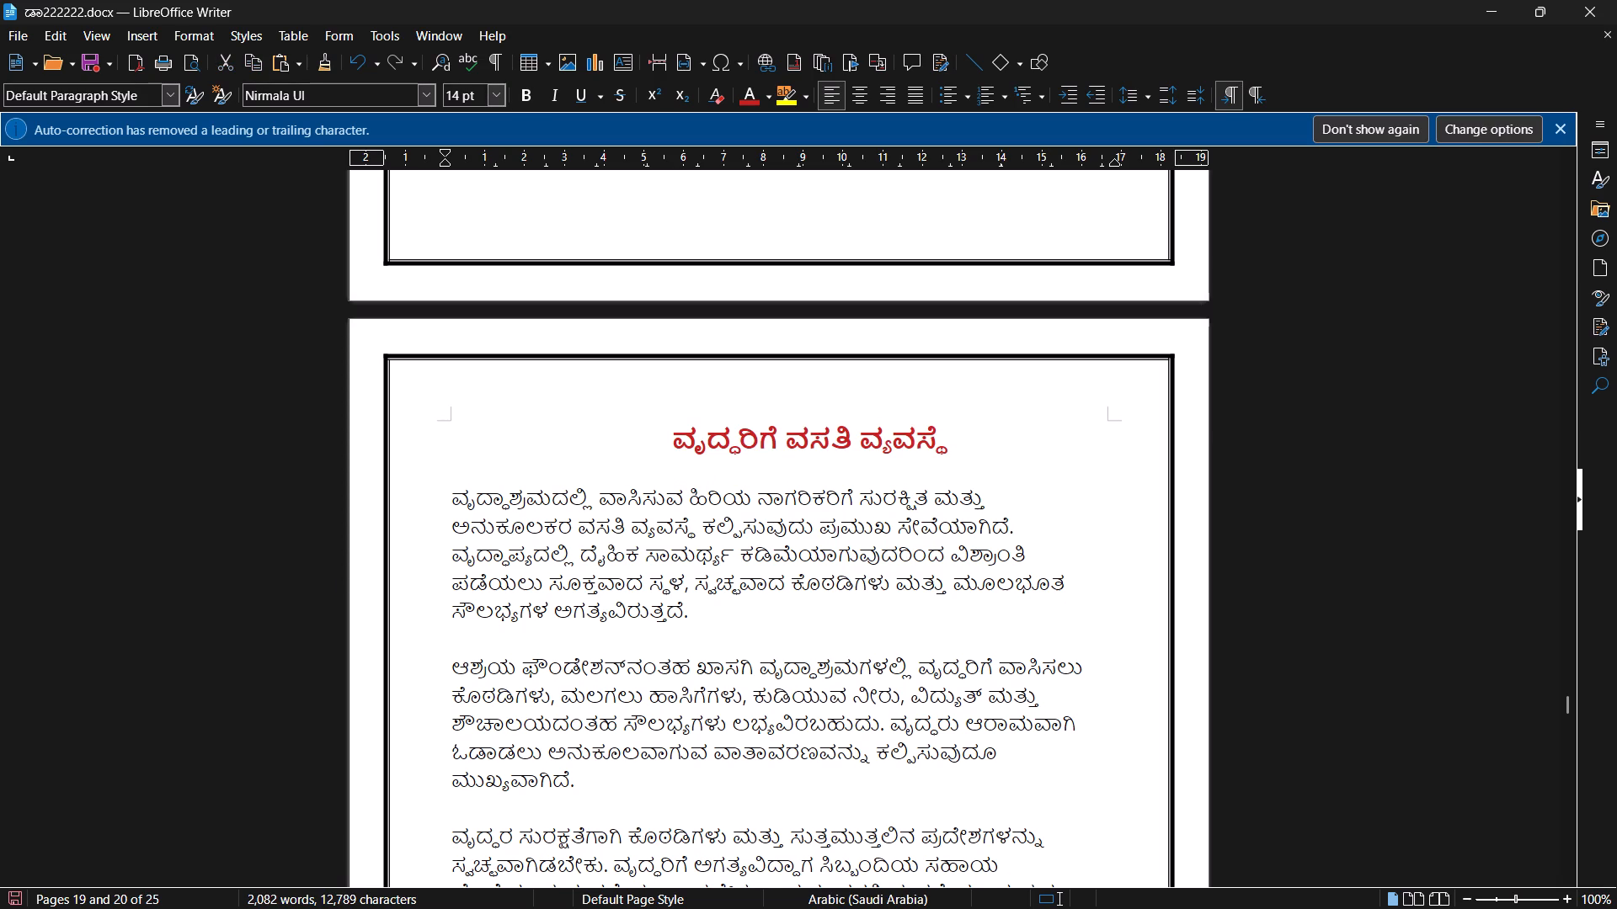
pyautogui.press('Return')
pyautogui.press('Down')
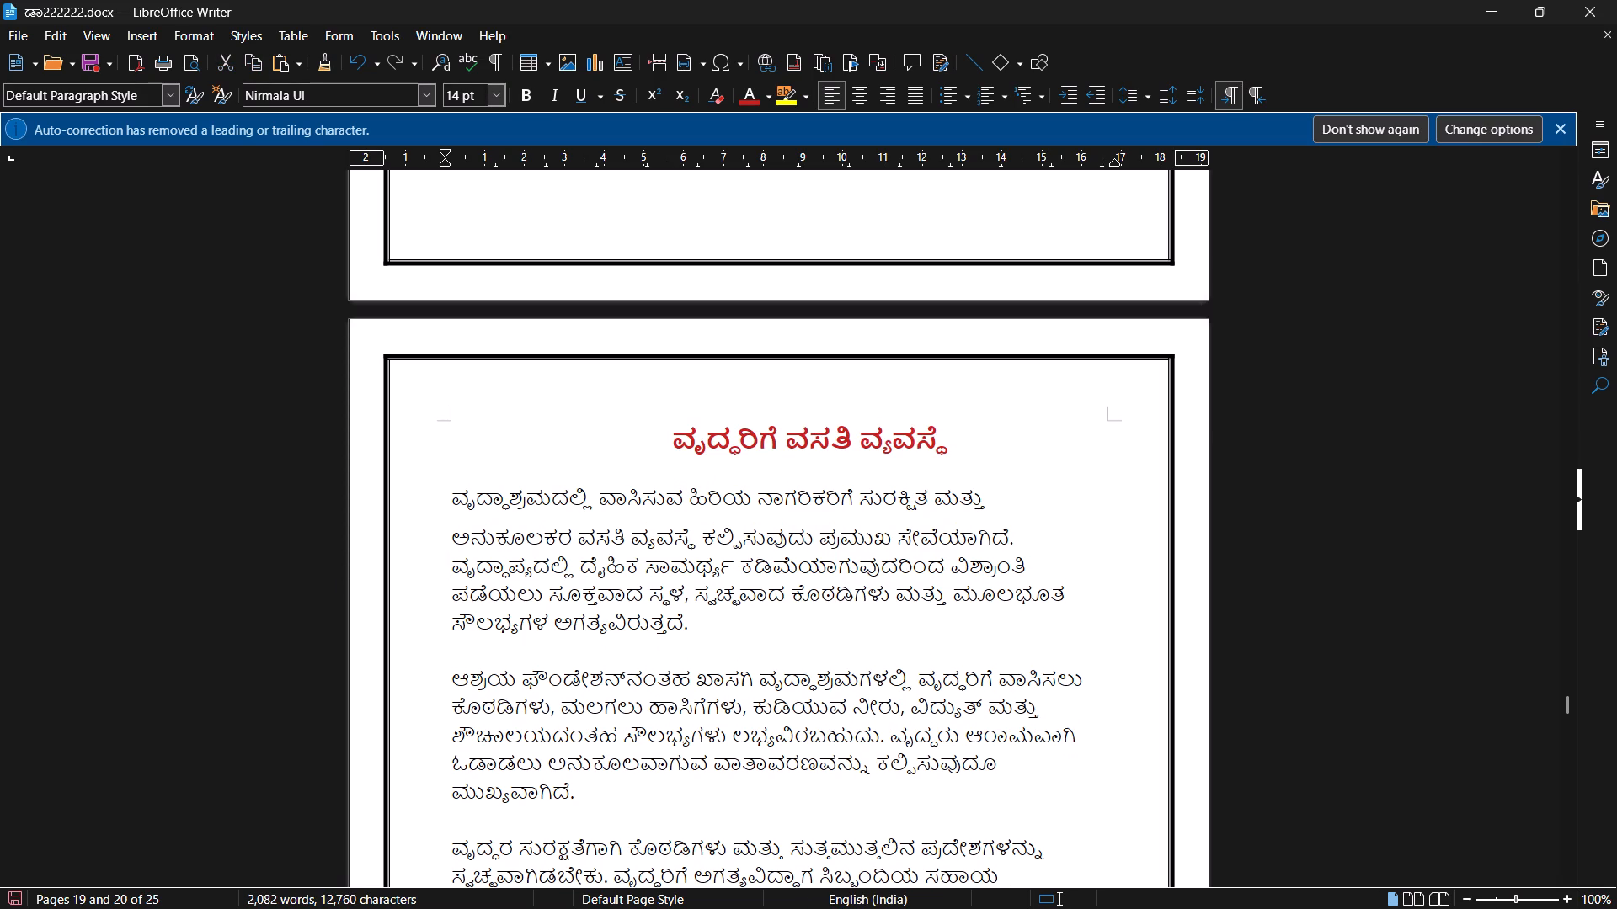
pyautogui.press('Return')
pyautogui.press('Down')
pyautogui.press('Return')
pyautogui.press('Down')
pyautogui.press('Return')
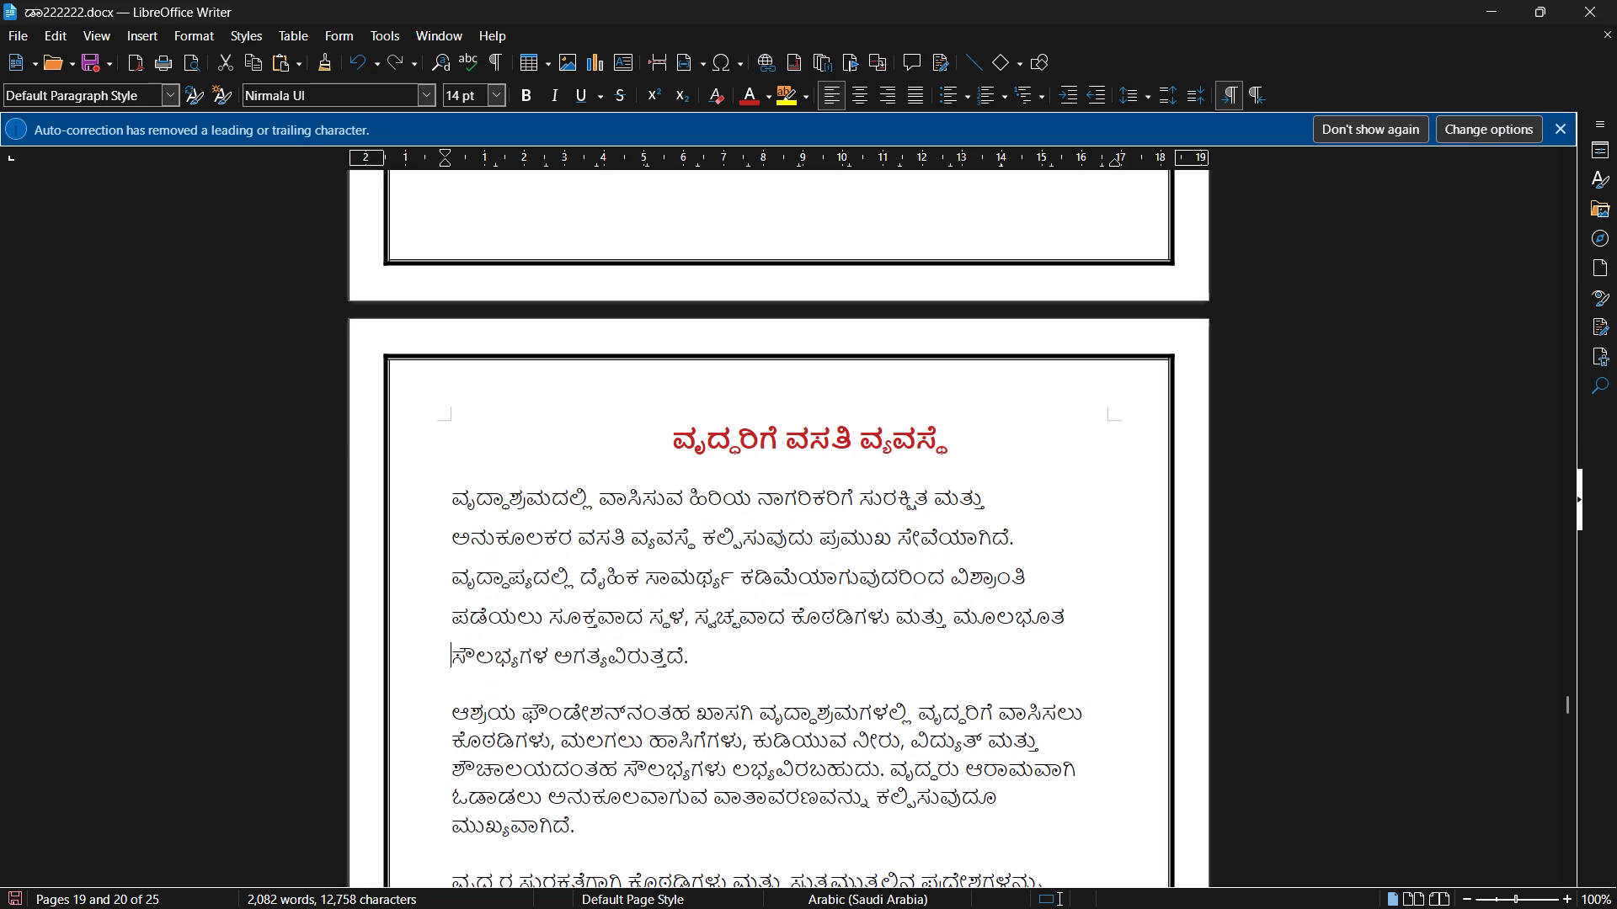
# Insert a paragraph break before each wrapped line of the second paragraph, which starts with "ಆಶ್ರಯ ಫೌಂಡೇಶನ್".
pyautogui.press('Down')
pyautogui.press('Down')
pyautogui.press('Down')
pyautogui.press('Return')
pyautogui.press('Down')
pyautogui.press('Down')
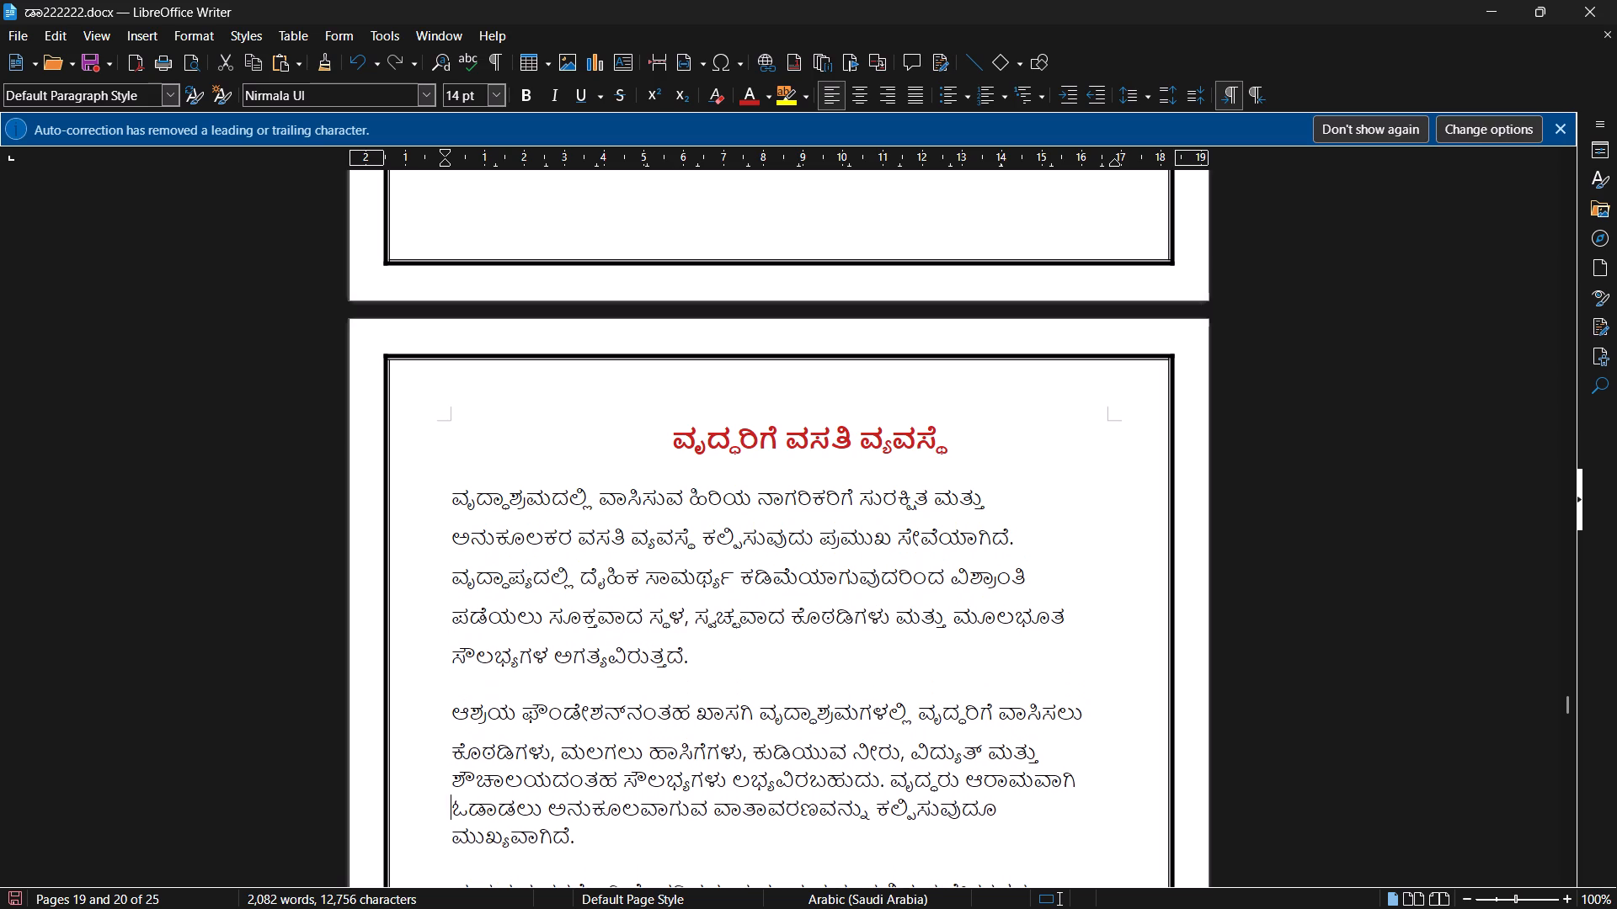
pyautogui.press('Up')
pyautogui.press('Return')
pyautogui.press('Down')
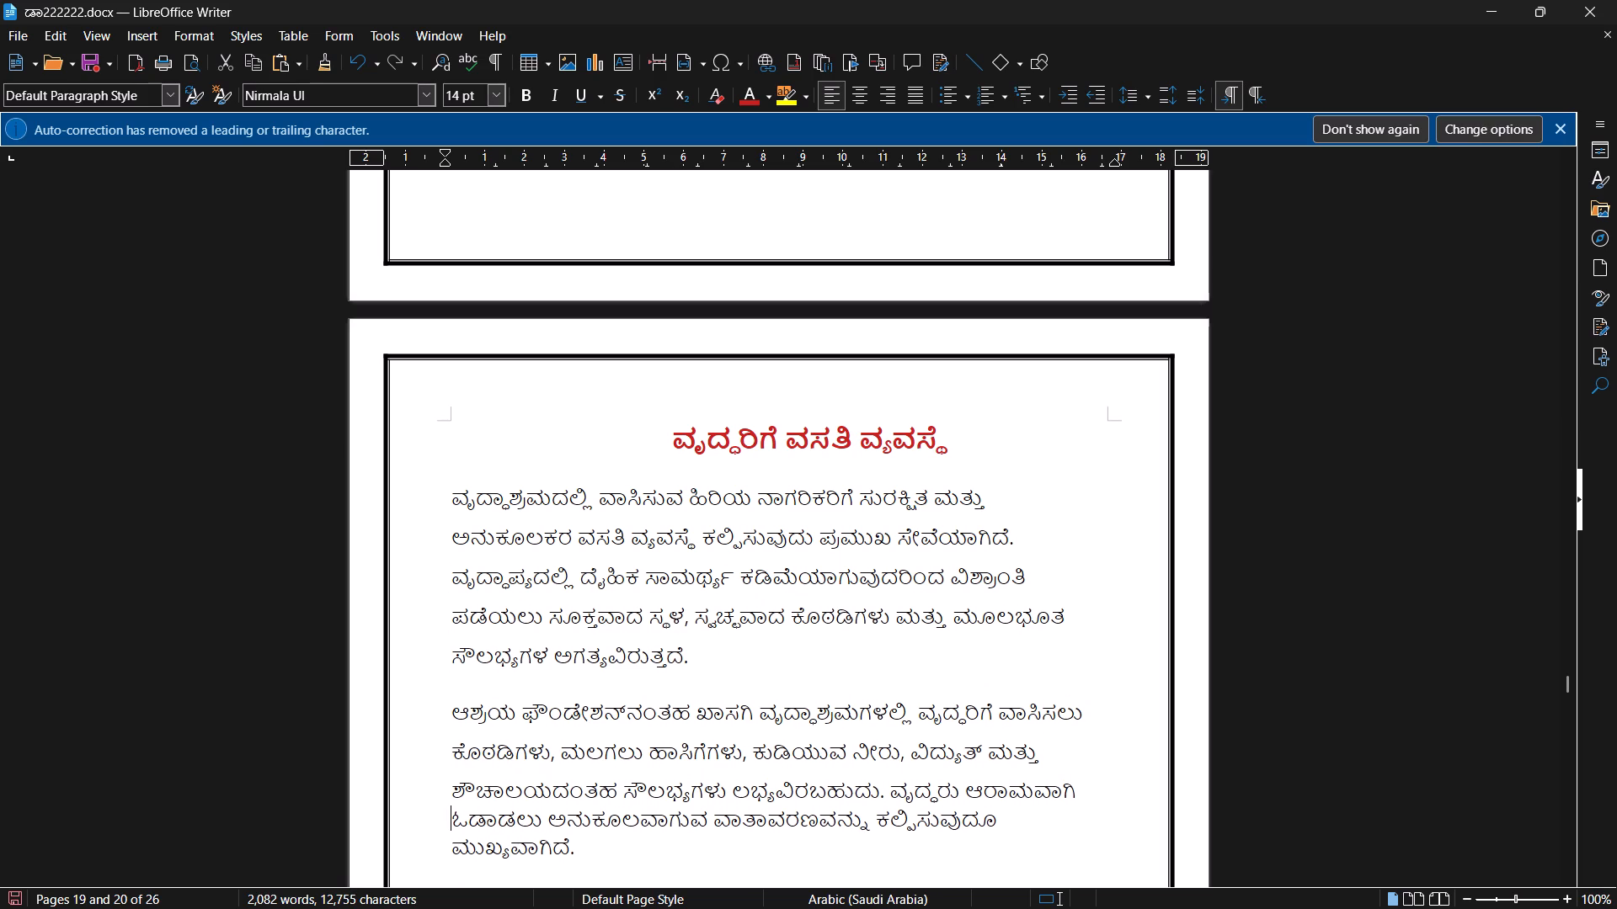
pyautogui.press('Return')
pyautogui.press('Down')
pyautogui.press('Return')
# Insert a paragraph break before each wrapped line of the third paragraph, which starts with "ವೃದ್ಧರ ಸುರಕ್ಷತೆಗಾಗಿ".
pyautogui.press('Down')
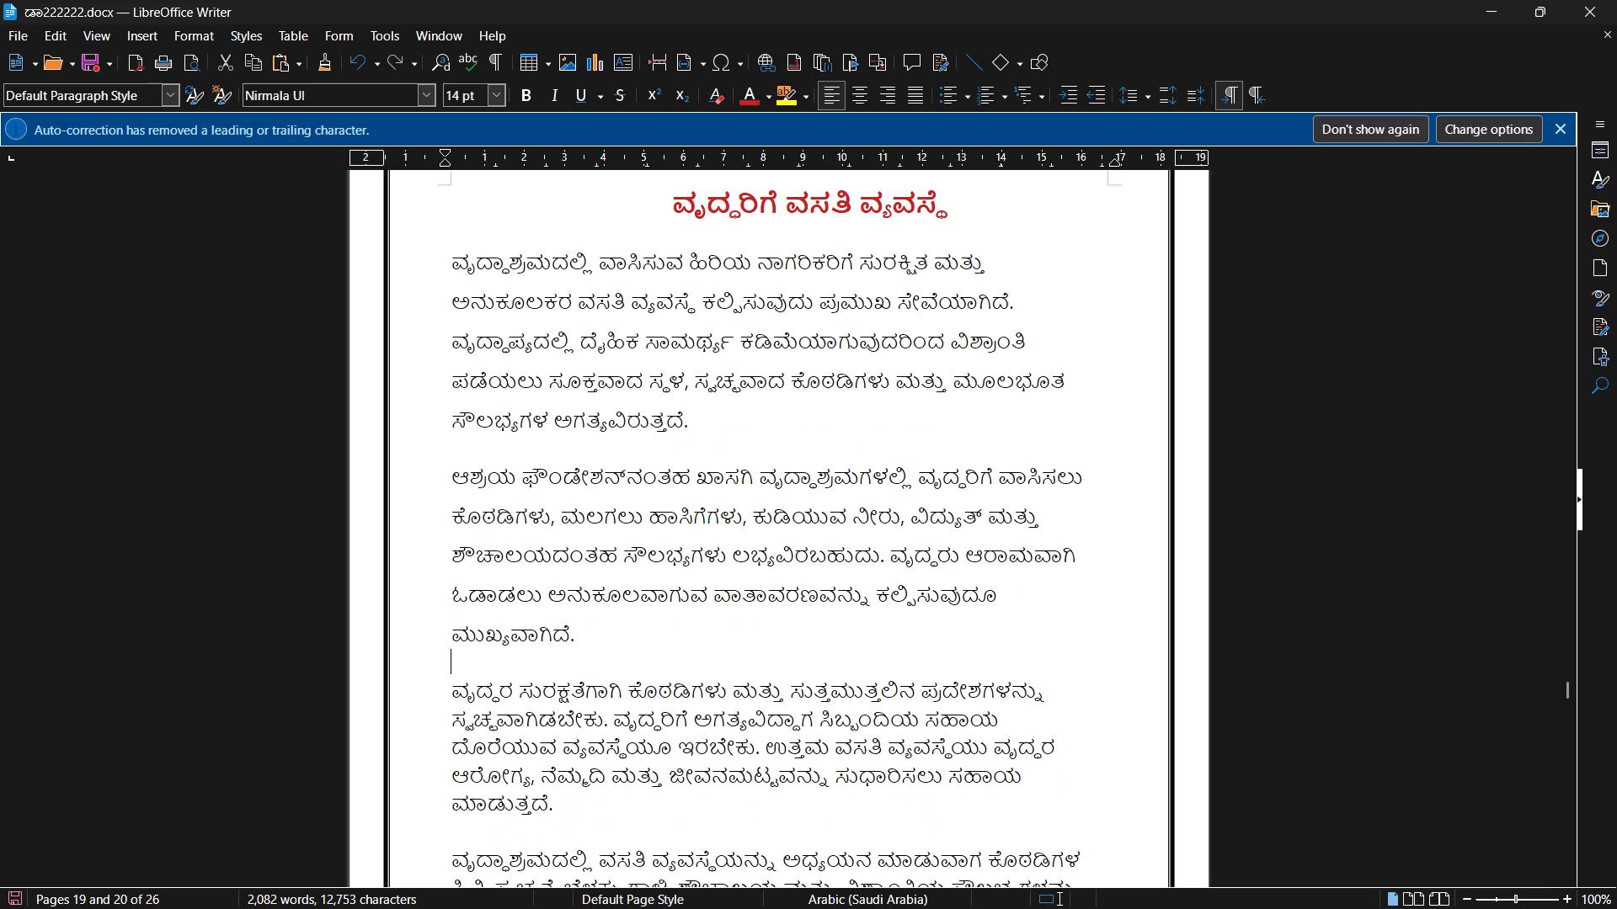
pyautogui.press('Down')
pyautogui.press('Down')
pyautogui.press('Return')
pyautogui.press('Down')
pyautogui.press('Return')
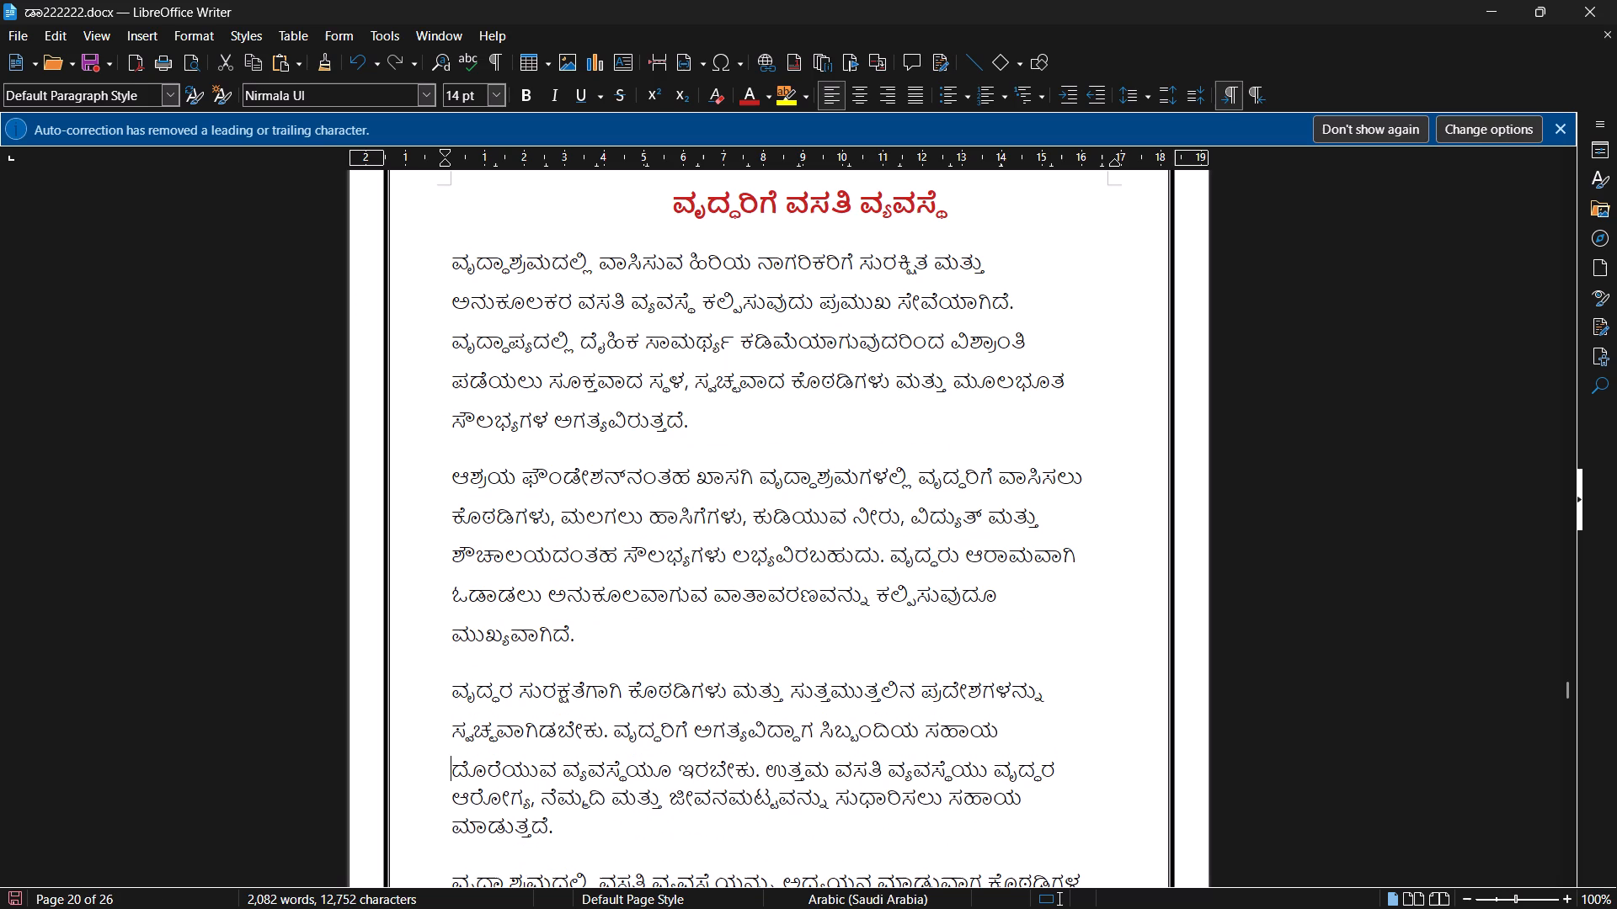
pyautogui.press('Down')
pyautogui.press('Return')
pyautogui.press('Down')
pyautogui.press('Return')
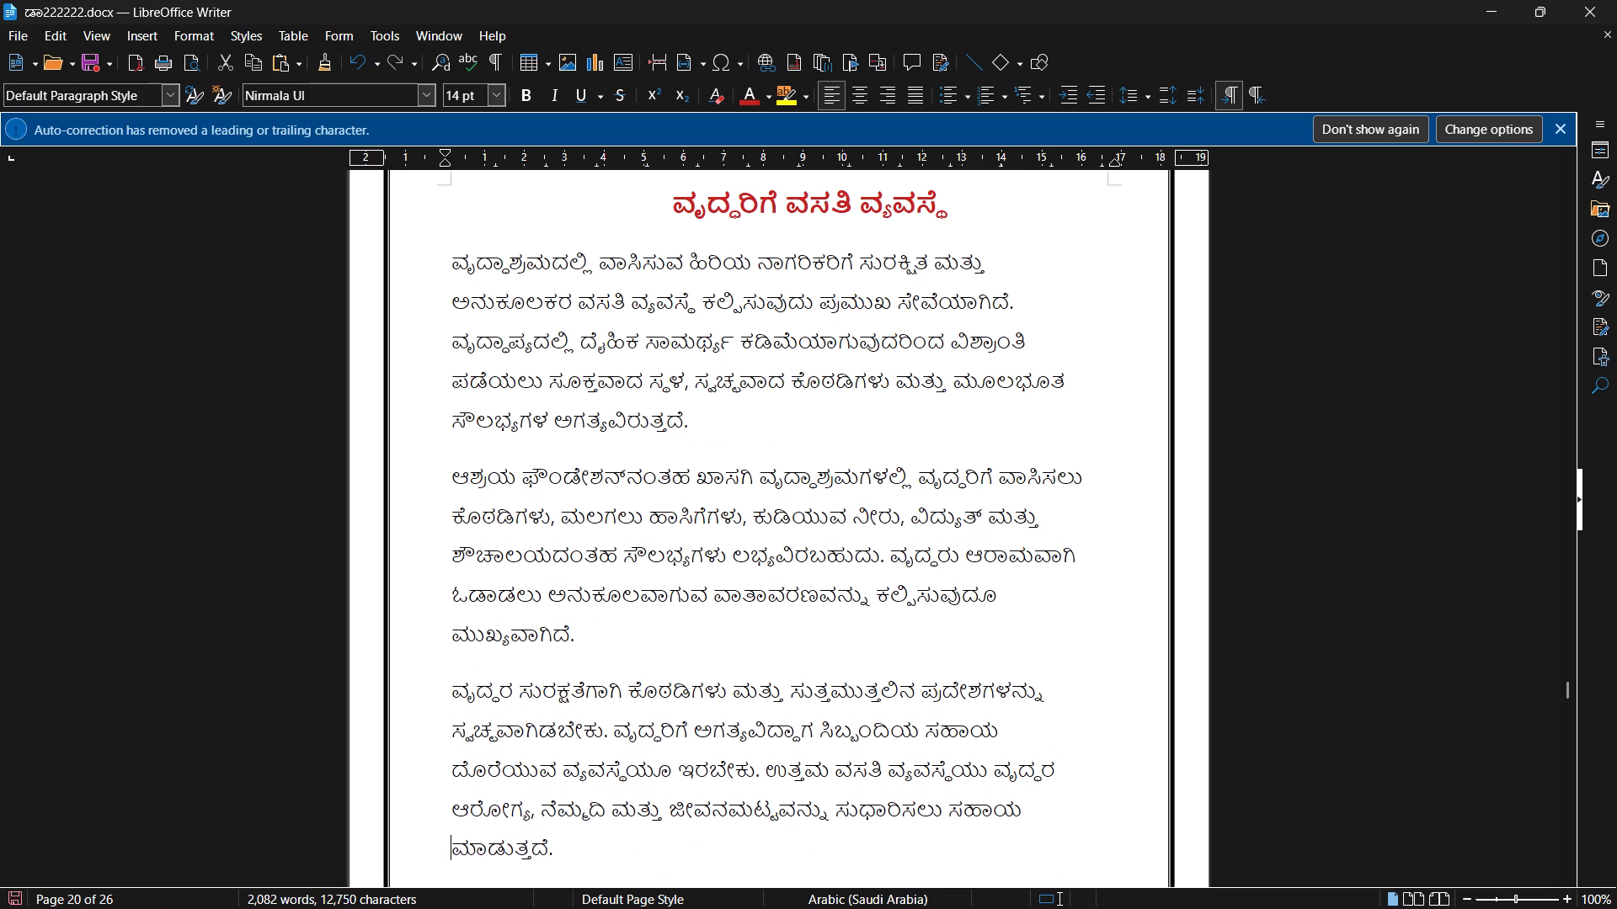
# Delete the three-line paragraph starting with "ವೃದ್ಧಾಶ್ರಮದಲ್ಲಿ ವಸತಿ ವ್ಯವಸ್ಥೆಯನ್ನು" above the 3.2 heading.
pyautogui.press('Down')
pyautogui.press('Down')
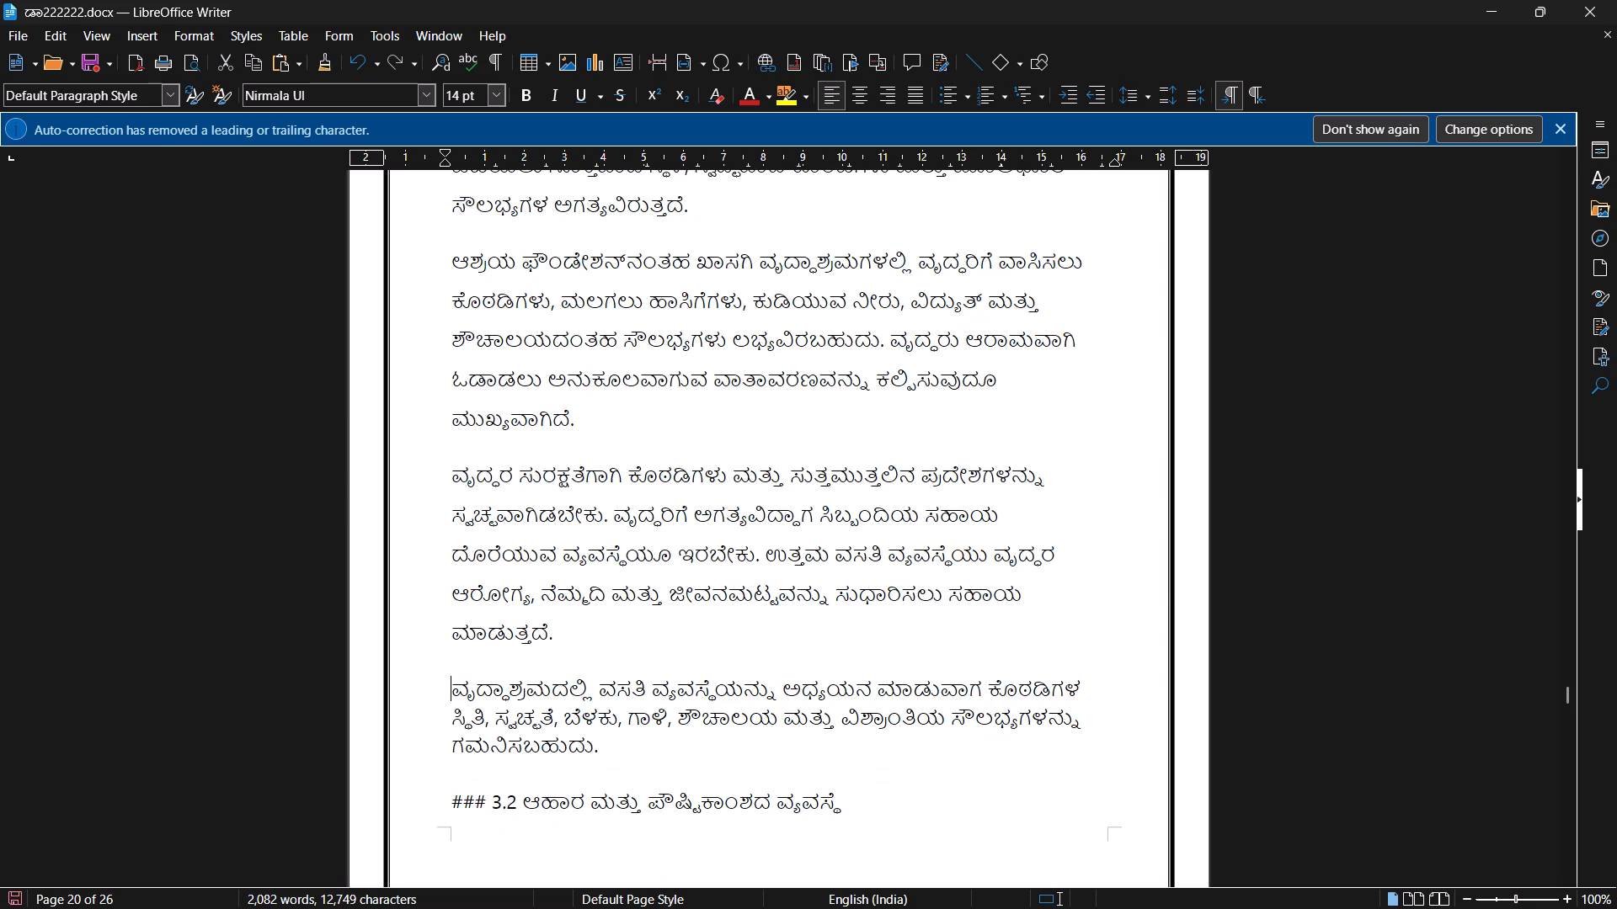
pyautogui.moveTo(442, 682); pyautogui.dragTo(459, 693)
pyautogui.moveTo(459, 693); pyautogui.dragTo(611, 757)
pyautogui.press('BackSpace')
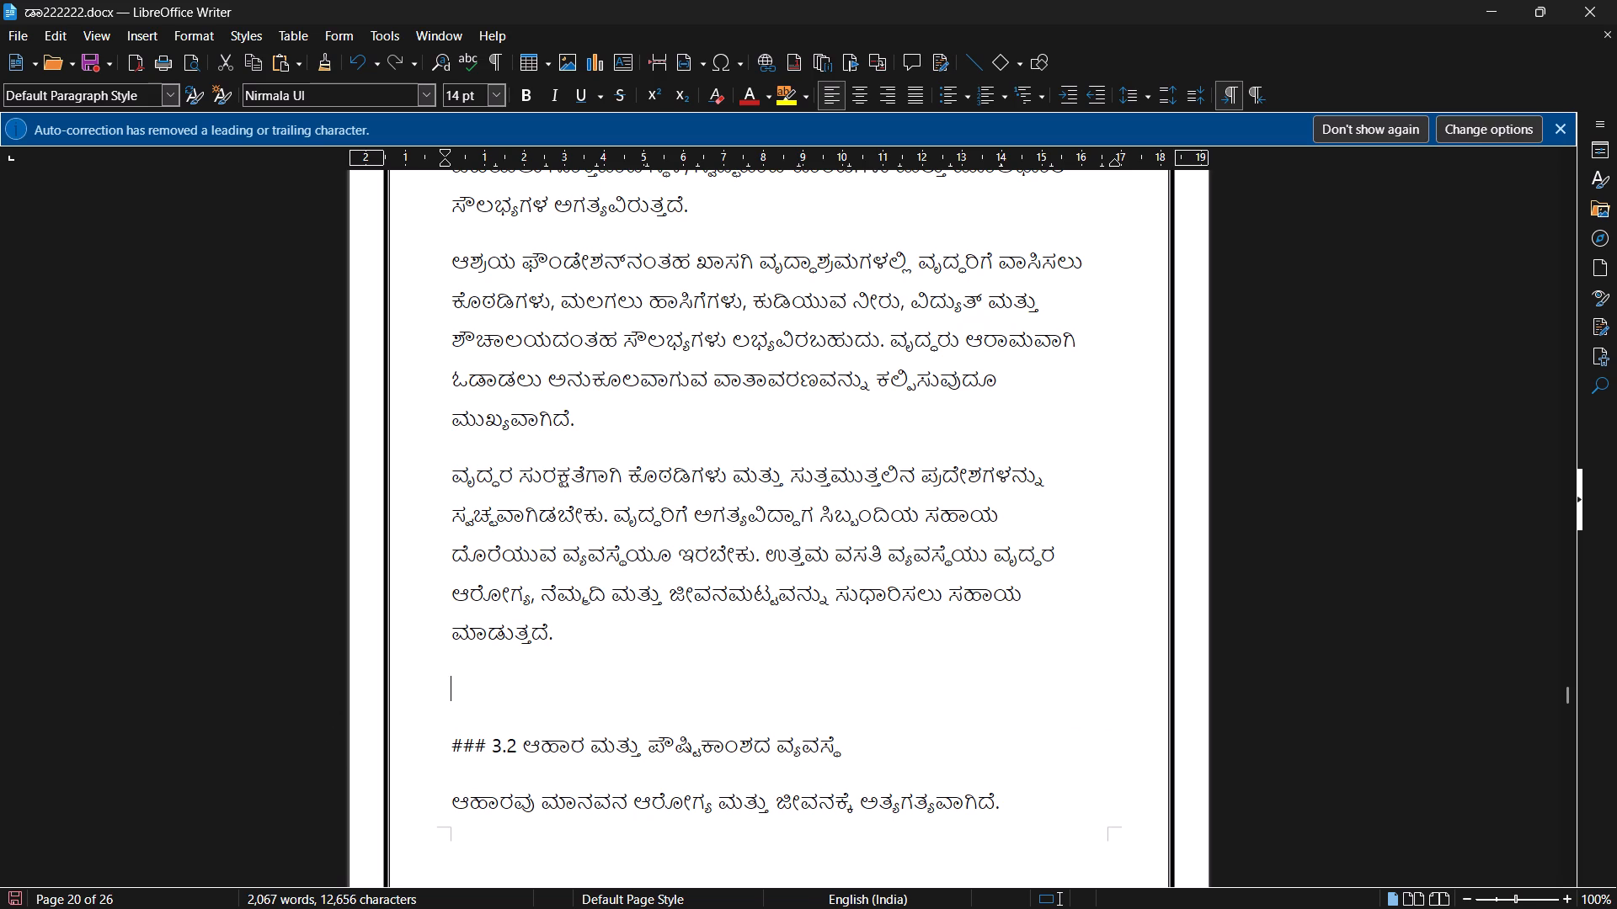
# Remove the "### 3.2" prefix from the heading "ಆಹಾರ ಮತ್ತು ಪೌಷ್ಟಿಕಾಂಶದ ವ್ಯವಸ್ಥೆ".
pyautogui.moveTo(451, 739); pyautogui.dragTo(512, 746)
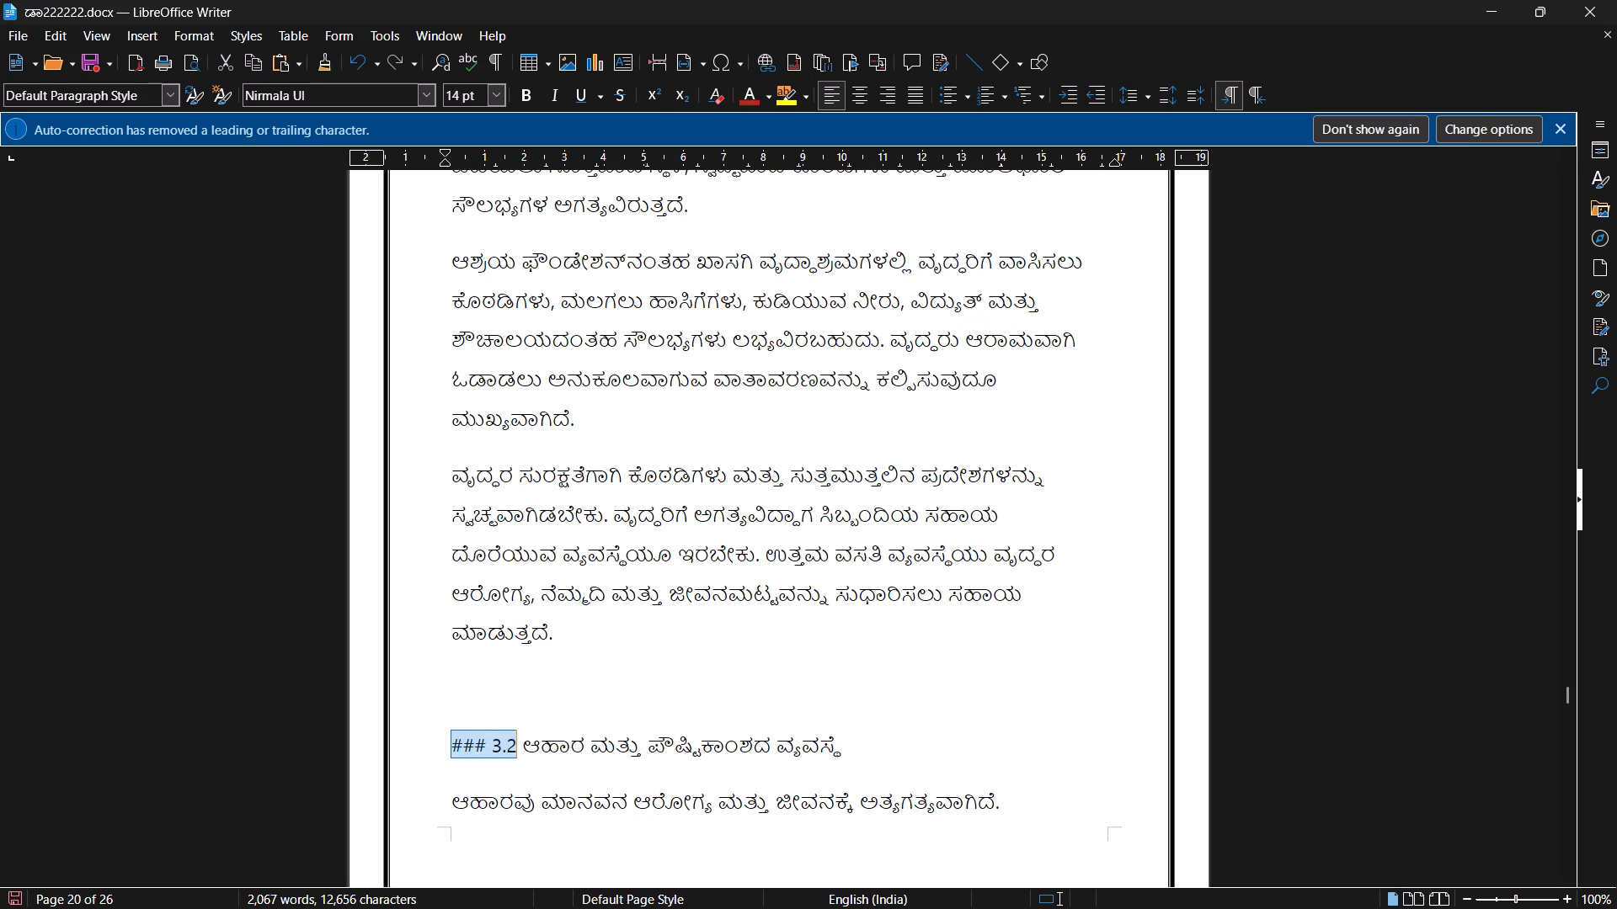
pyautogui.moveTo(512, 746); pyautogui.dragTo(523, 746)
pyautogui.press('BackSpace')
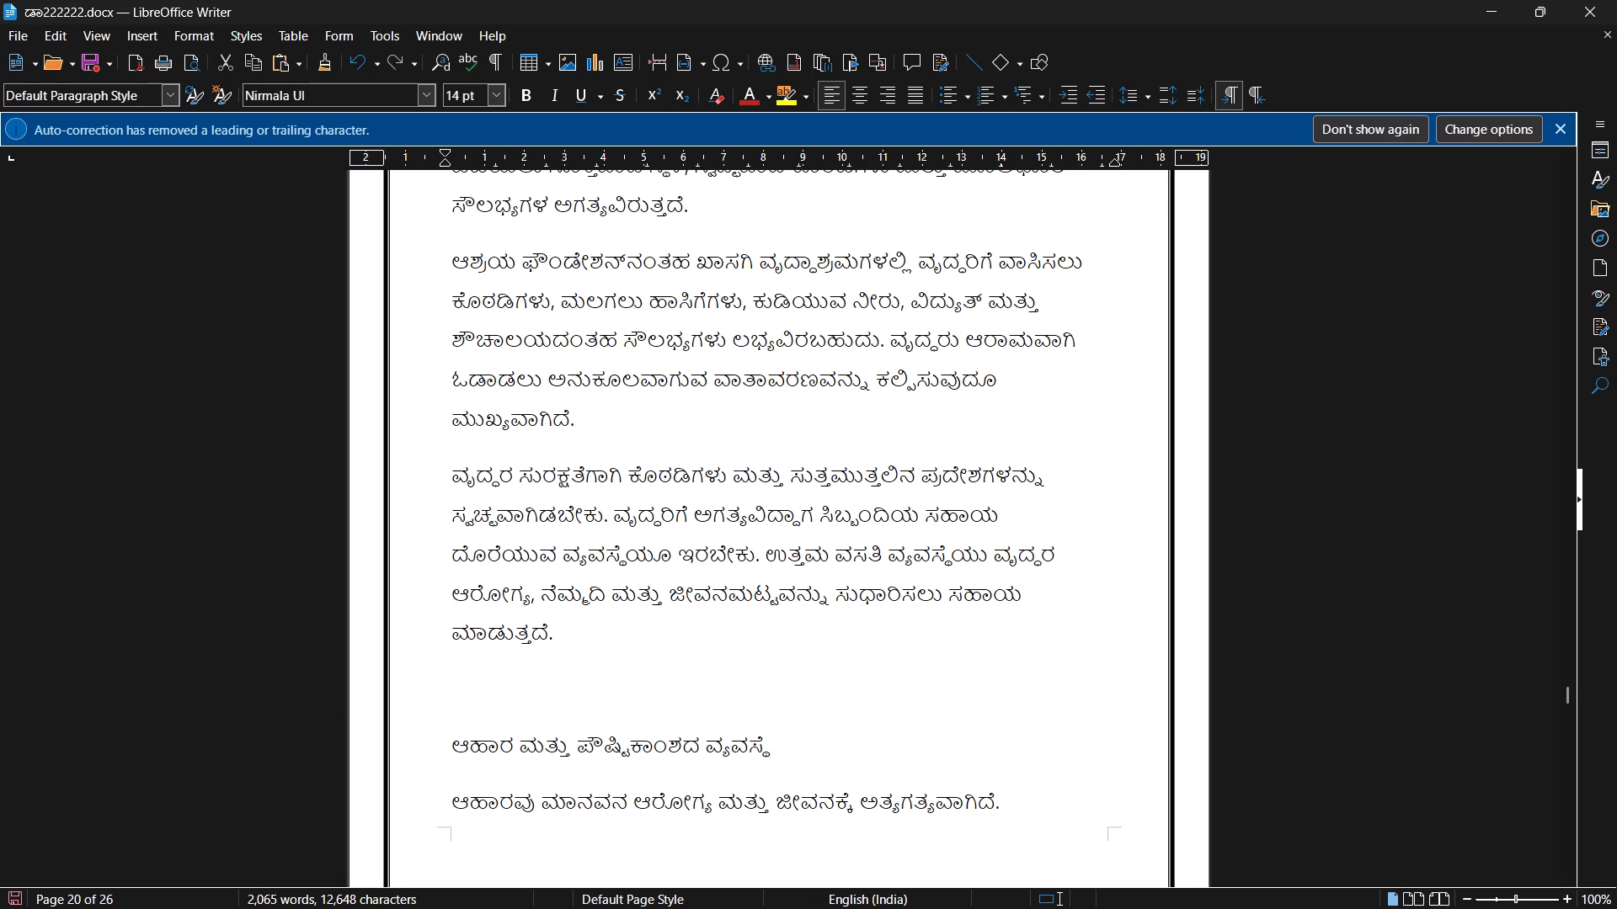
# Format the heading "ಆಹಾರ ಮತ್ತು ಪೌಷ್ಟಿಕಾಂಶದ ವ್ಯವಸ್ಥೆ" as bold, Dark Red 2 and 18 pt.
pyautogui.moveTo(449, 747); pyautogui.dragTo(830, 767)
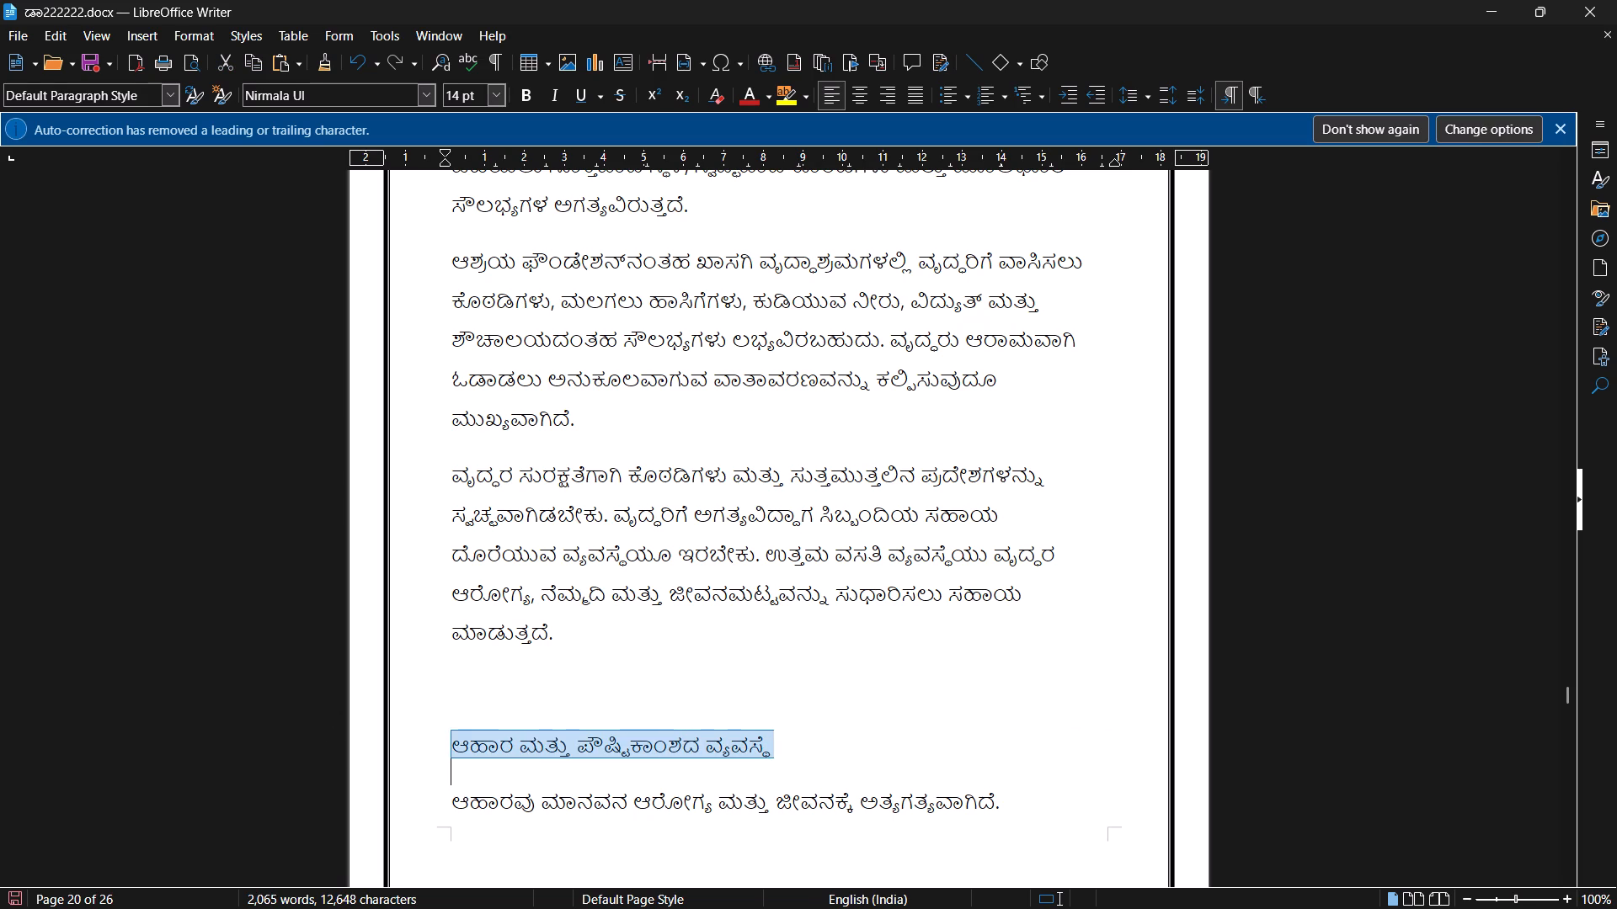
pyautogui.click(535, 89)
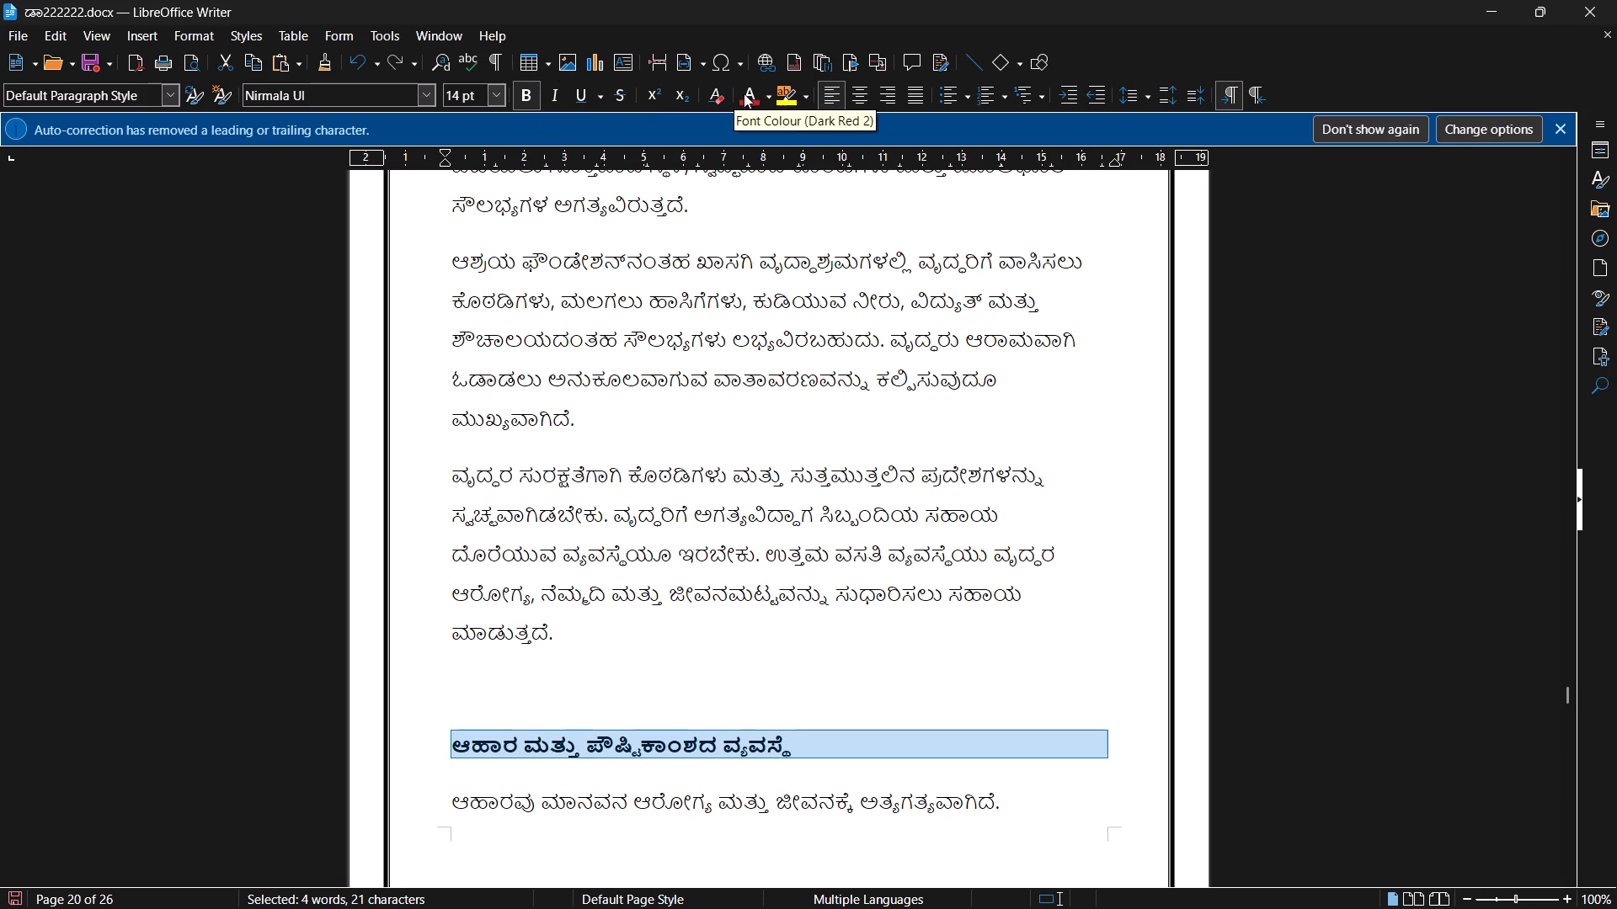
pyautogui.click(754, 96)
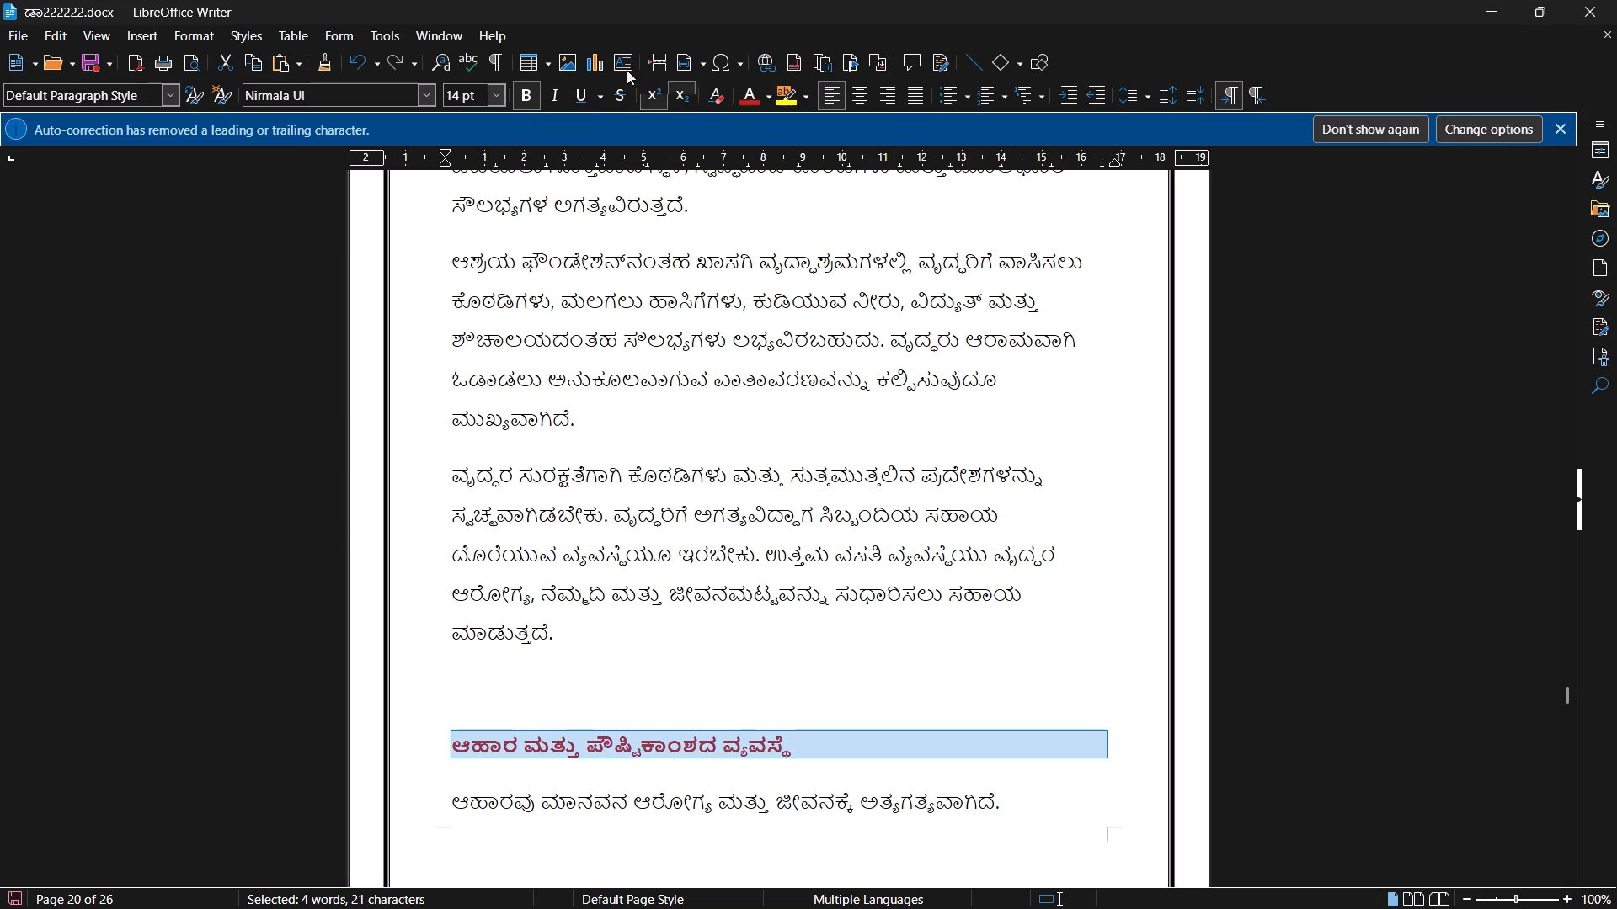
pyautogui.click(500, 93)
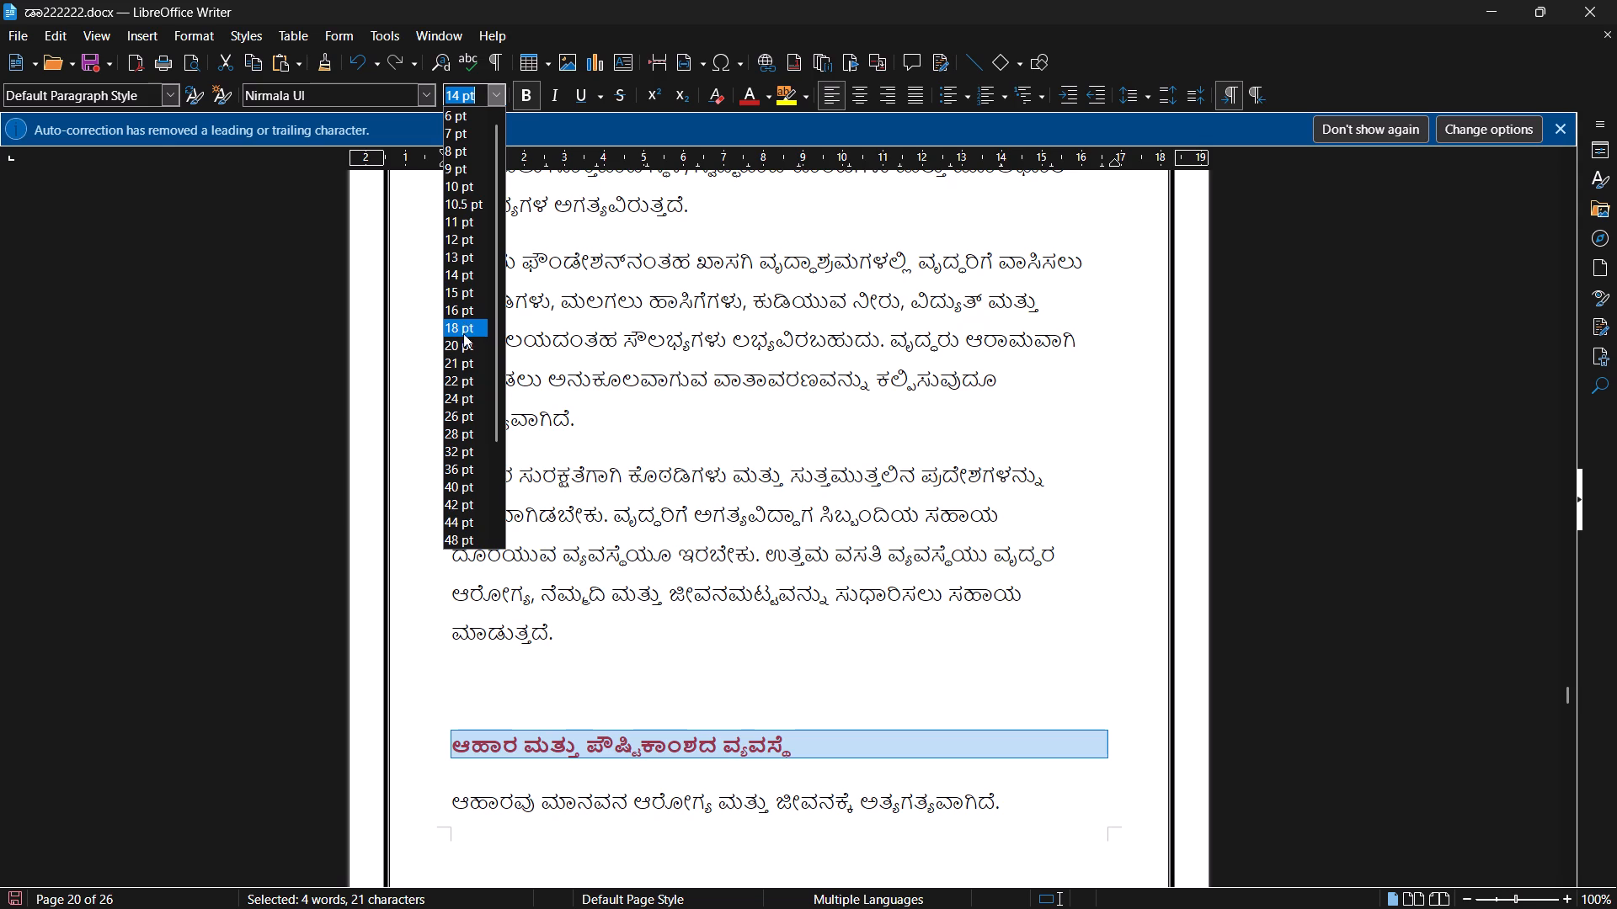
pyautogui.click(463, 330)
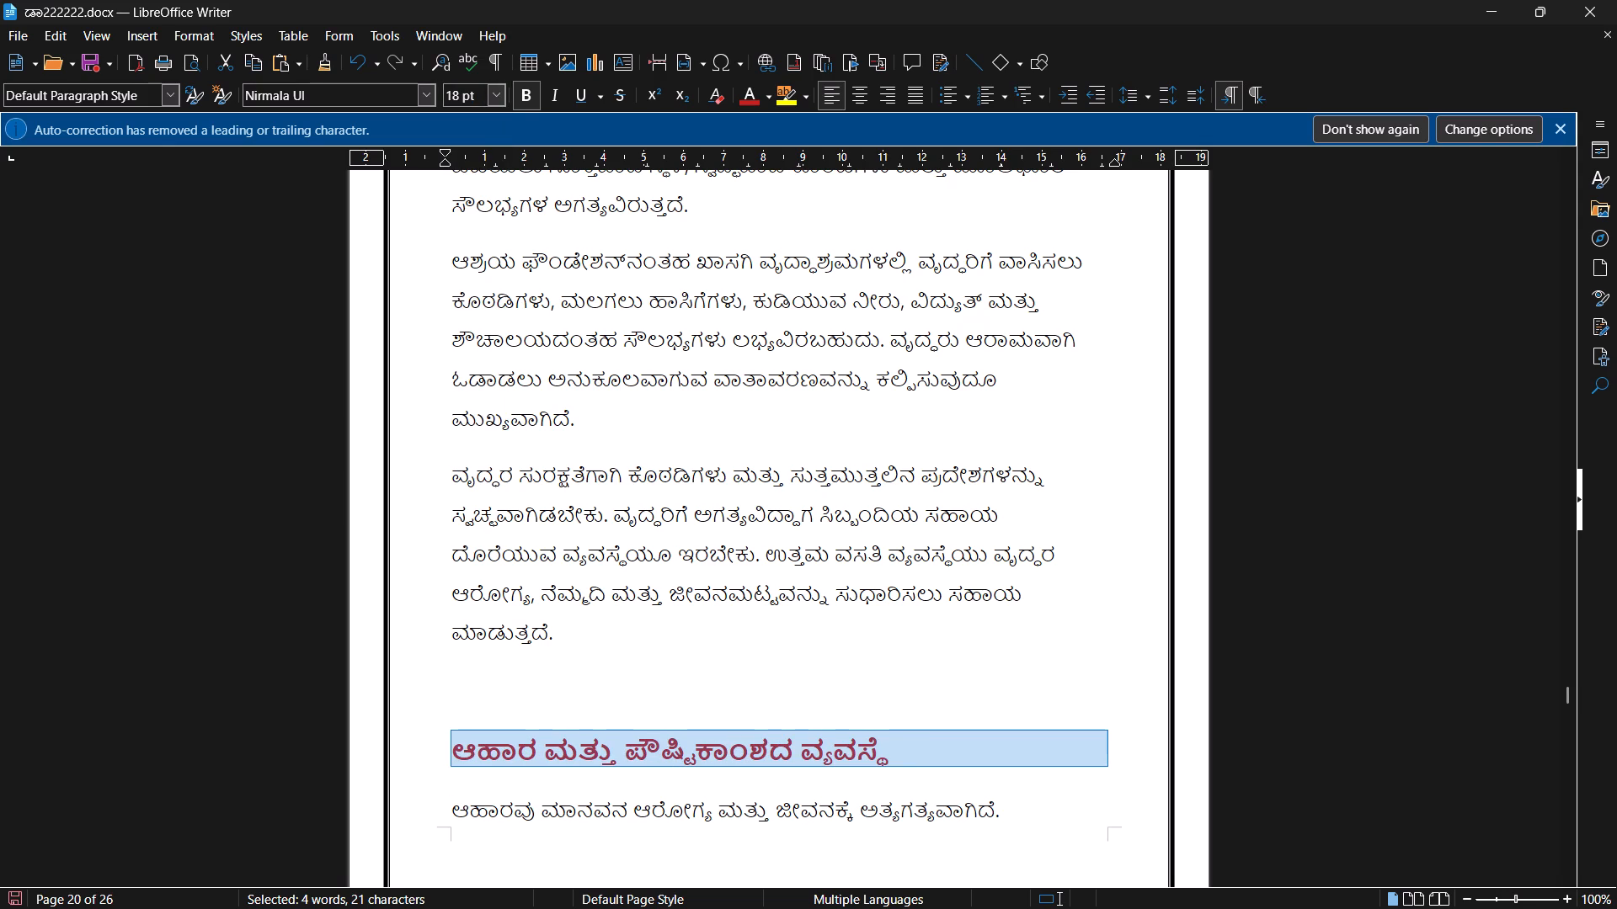
# Insert a paragraph break before each wrapped line of the first paragraph under that heading, which starts with "ಆಹಾರವು ಮಾನವನ".
pyautogui.press('Down')
pyautogui.press('Down')
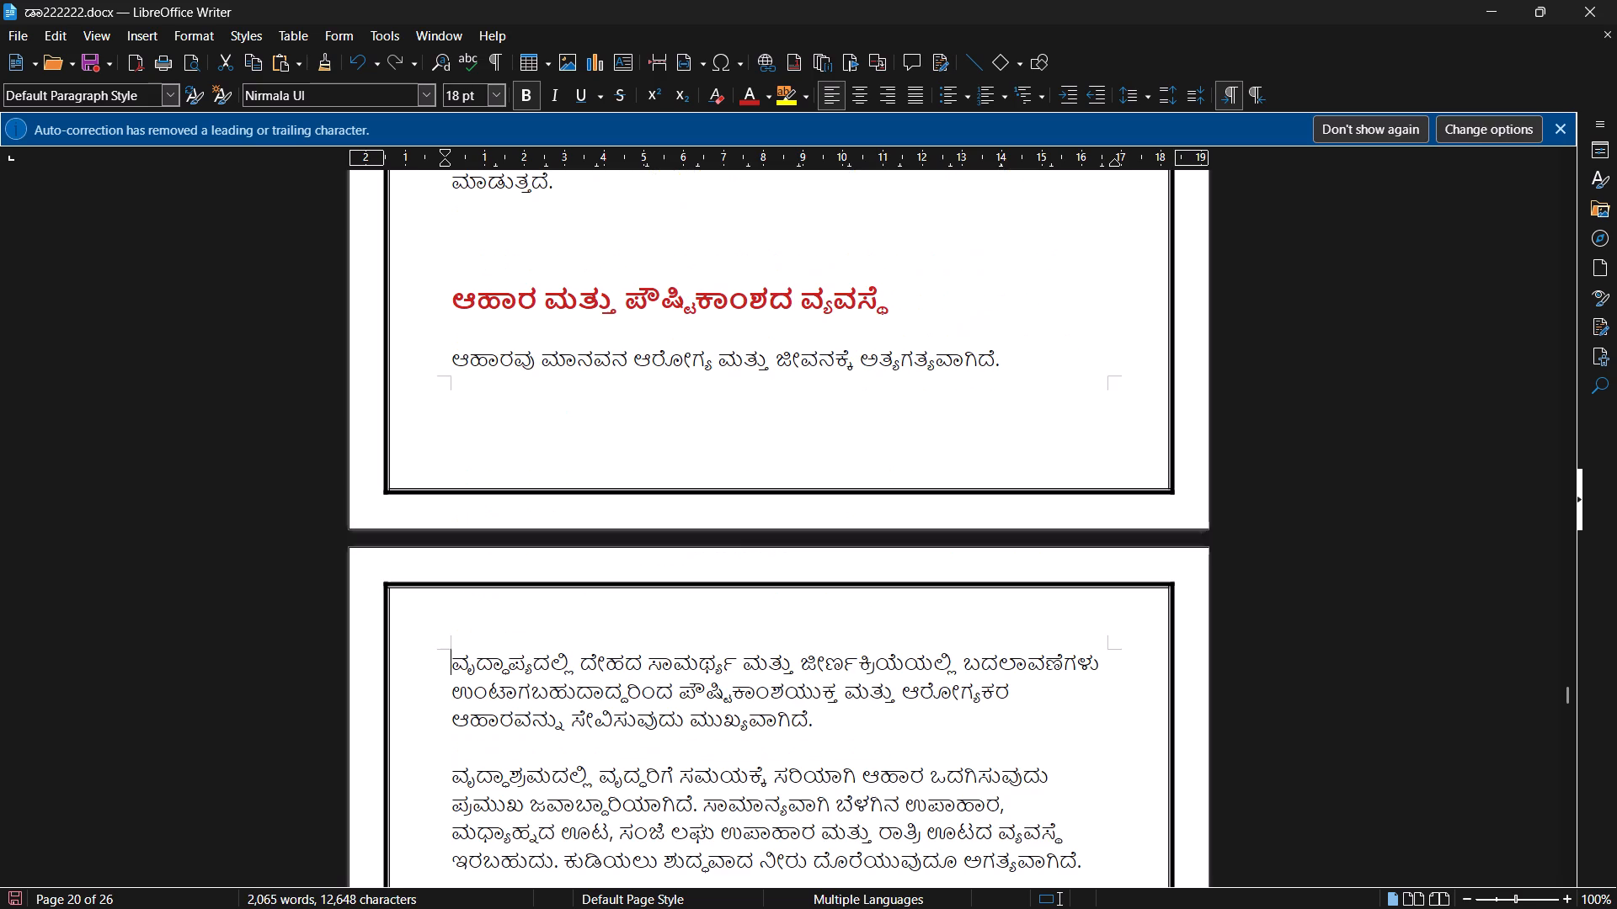
pyautogui.press('Down')
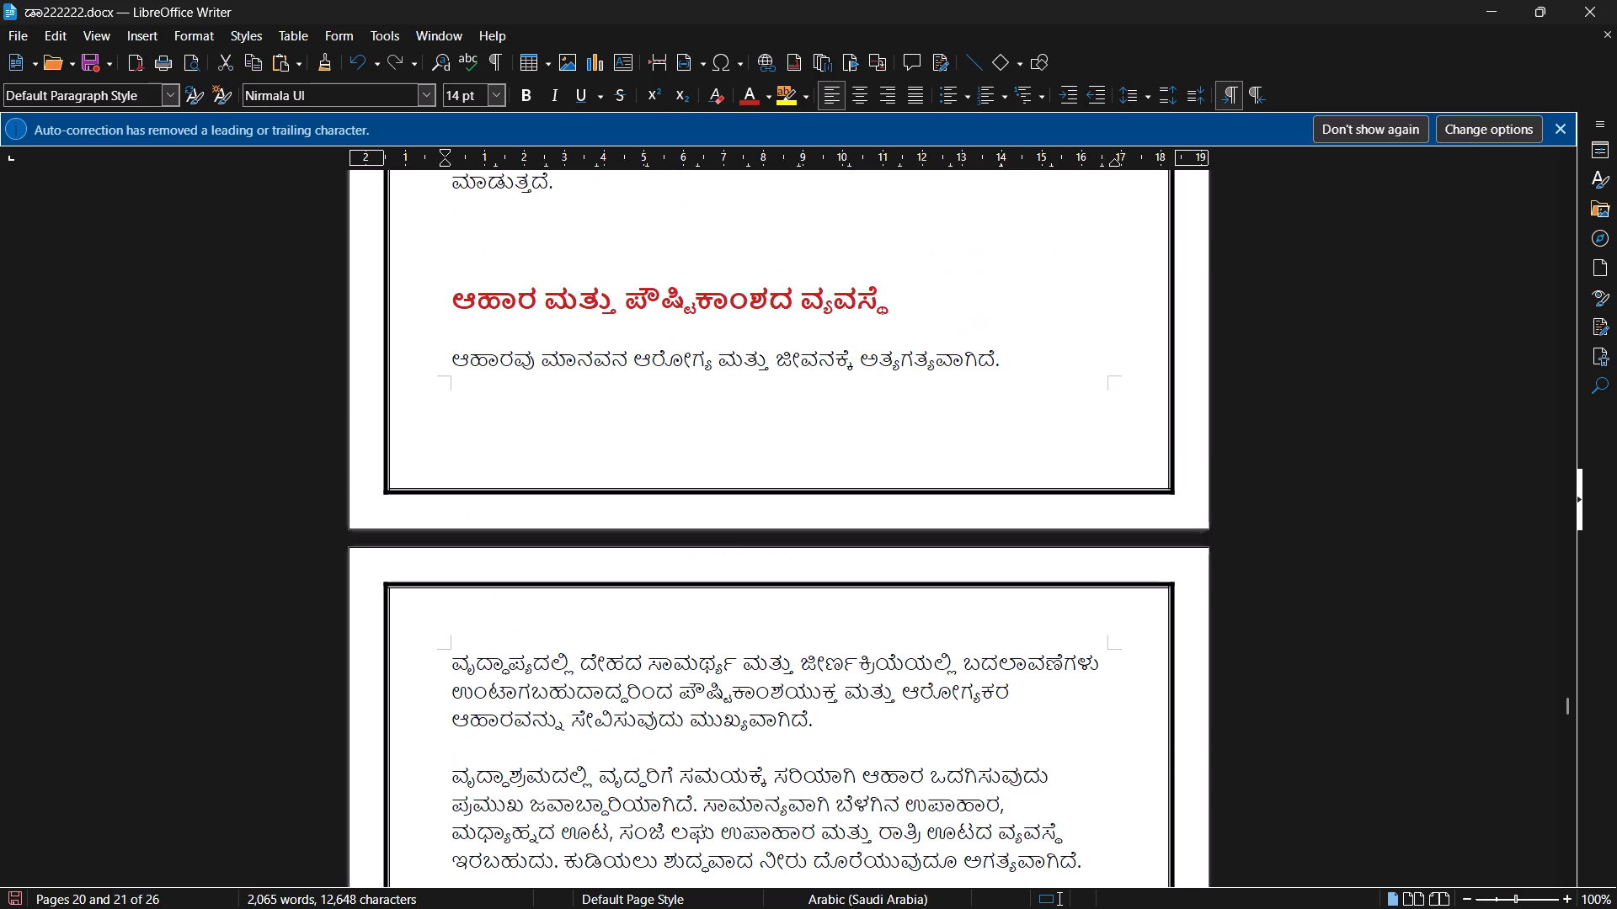
pyautogui.press('Up')
pyautogui.press('Return')
pyautogui.press('Return')
pyautogui.press('Return')
pyautogui.press('Return')
pyautogui.press('Up')
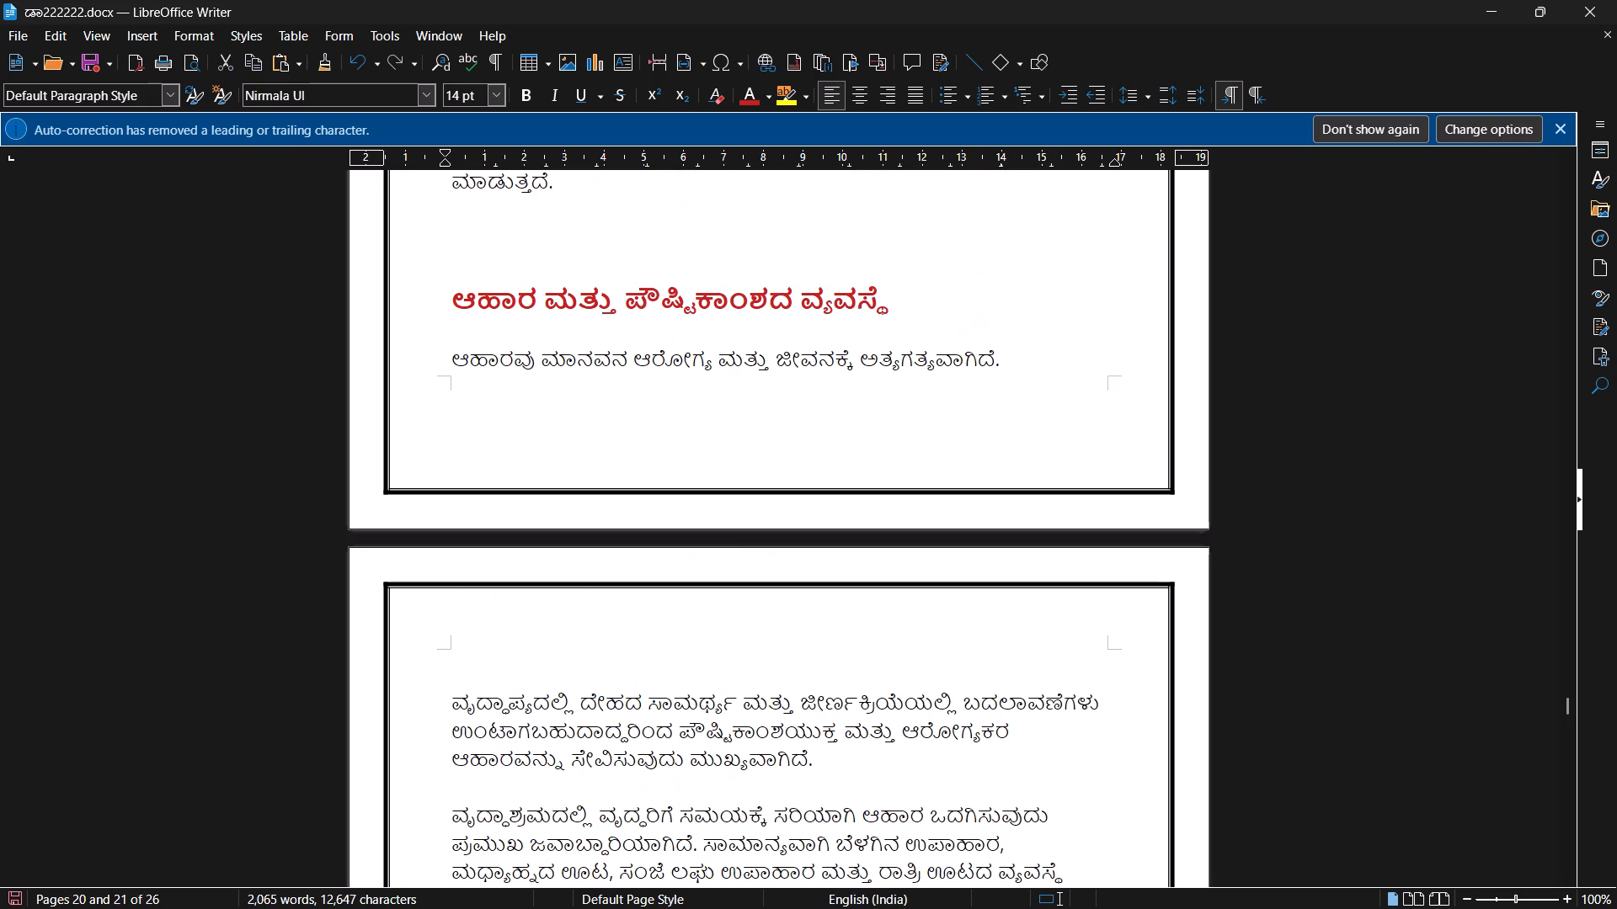
pyautogui.press('BackSpace')
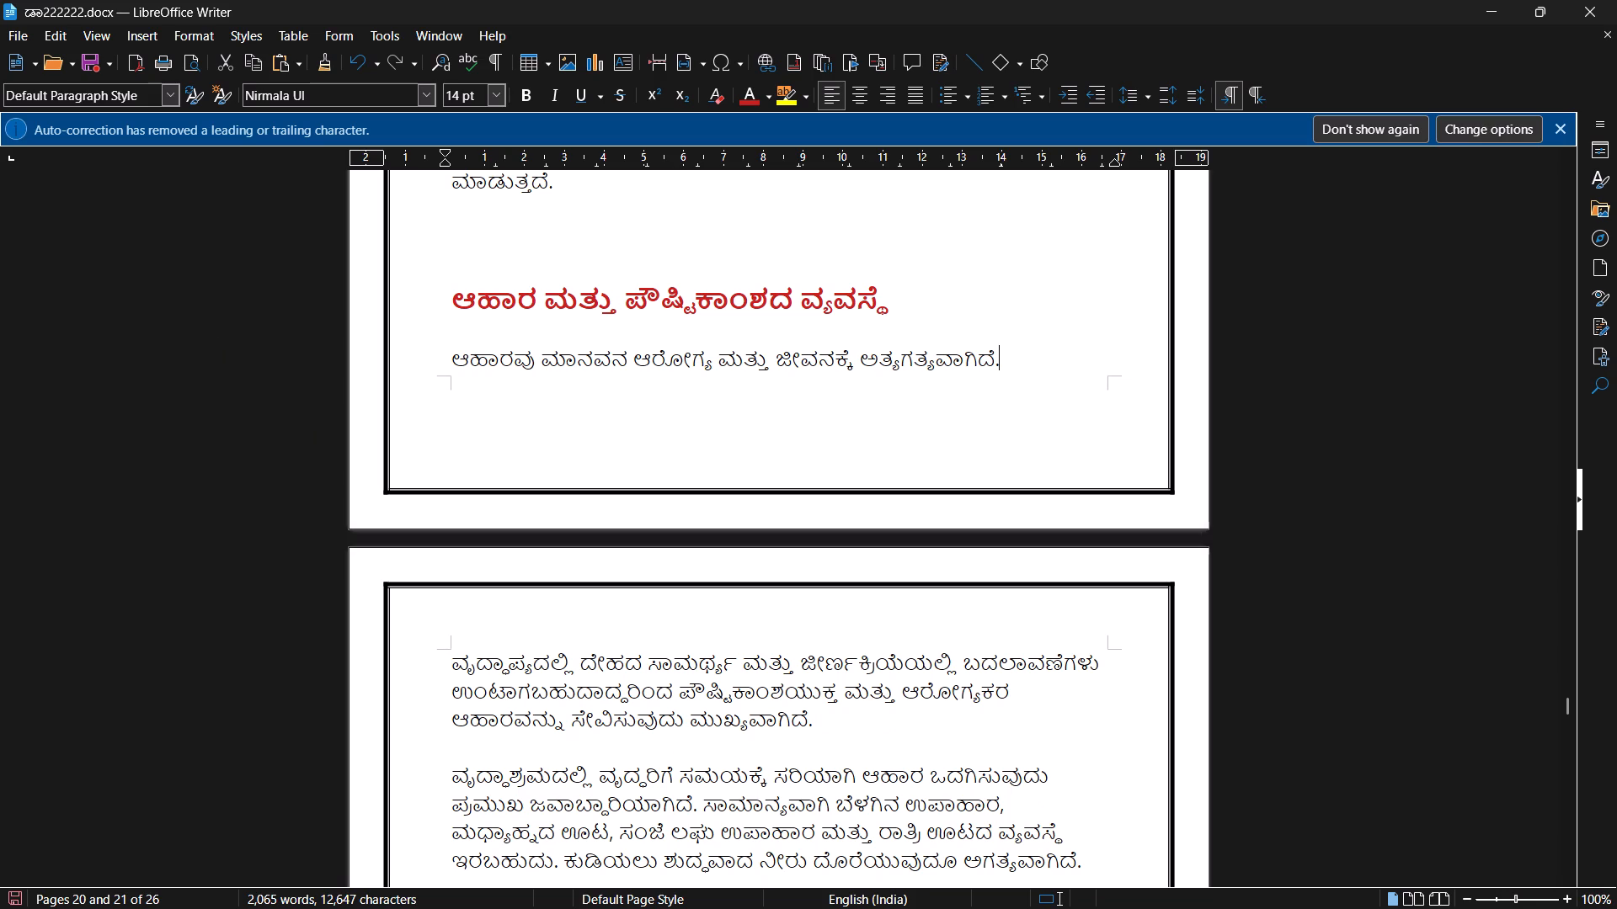
pyautogui.click(444, 694)
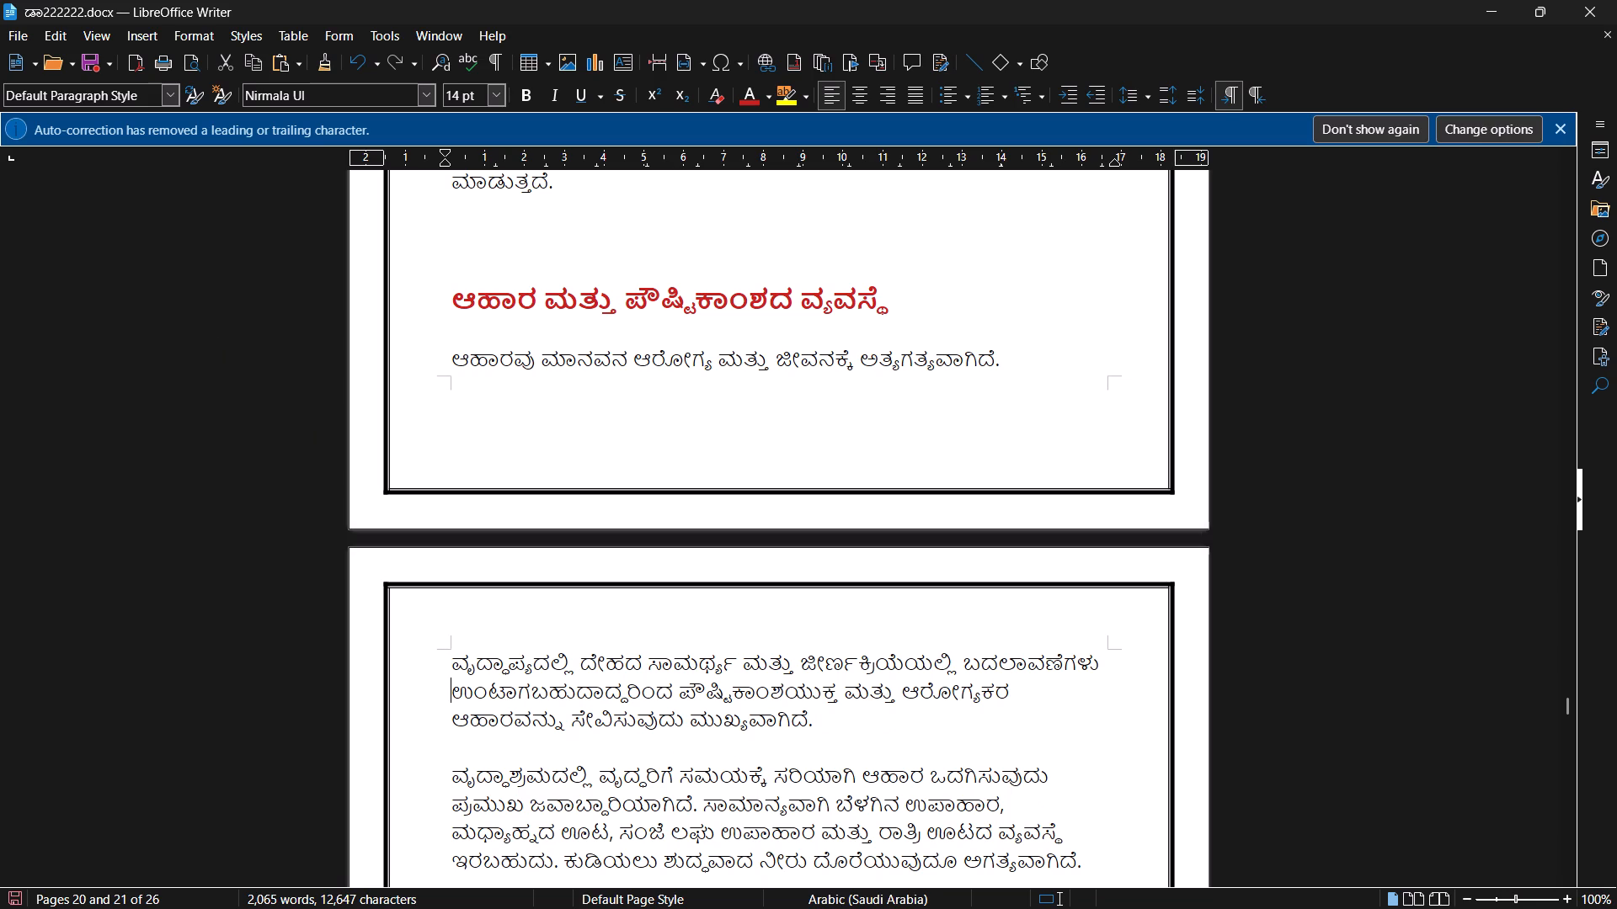
pyautogui.press('Return')
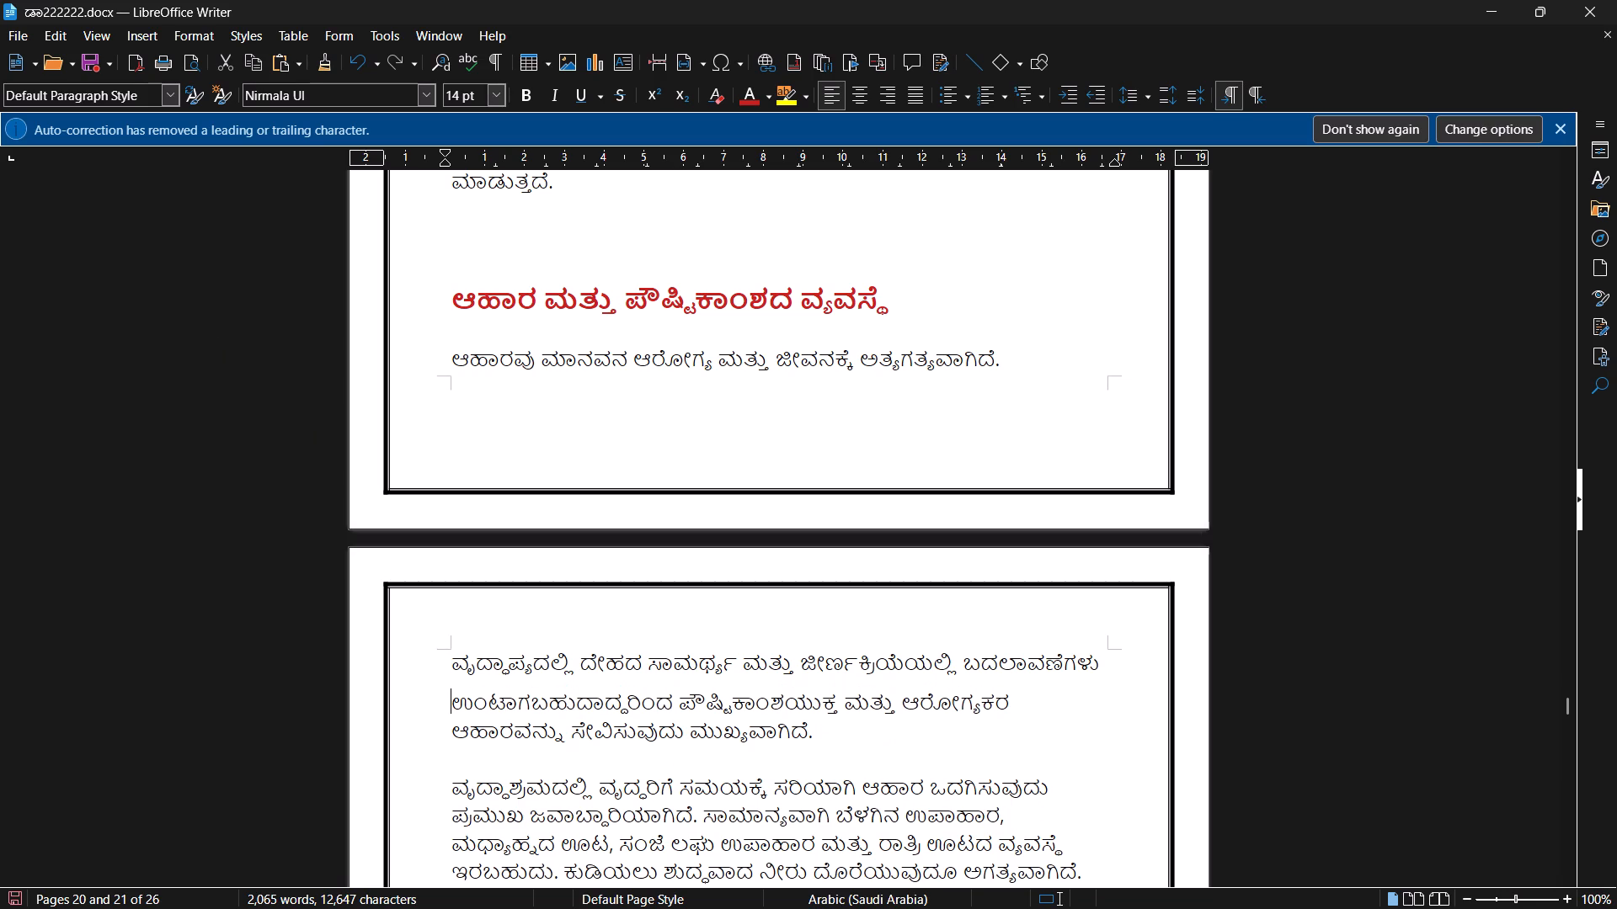
pyautogui.press('Down')
pyautogui.press('Return')
pyautogui.press('Return')
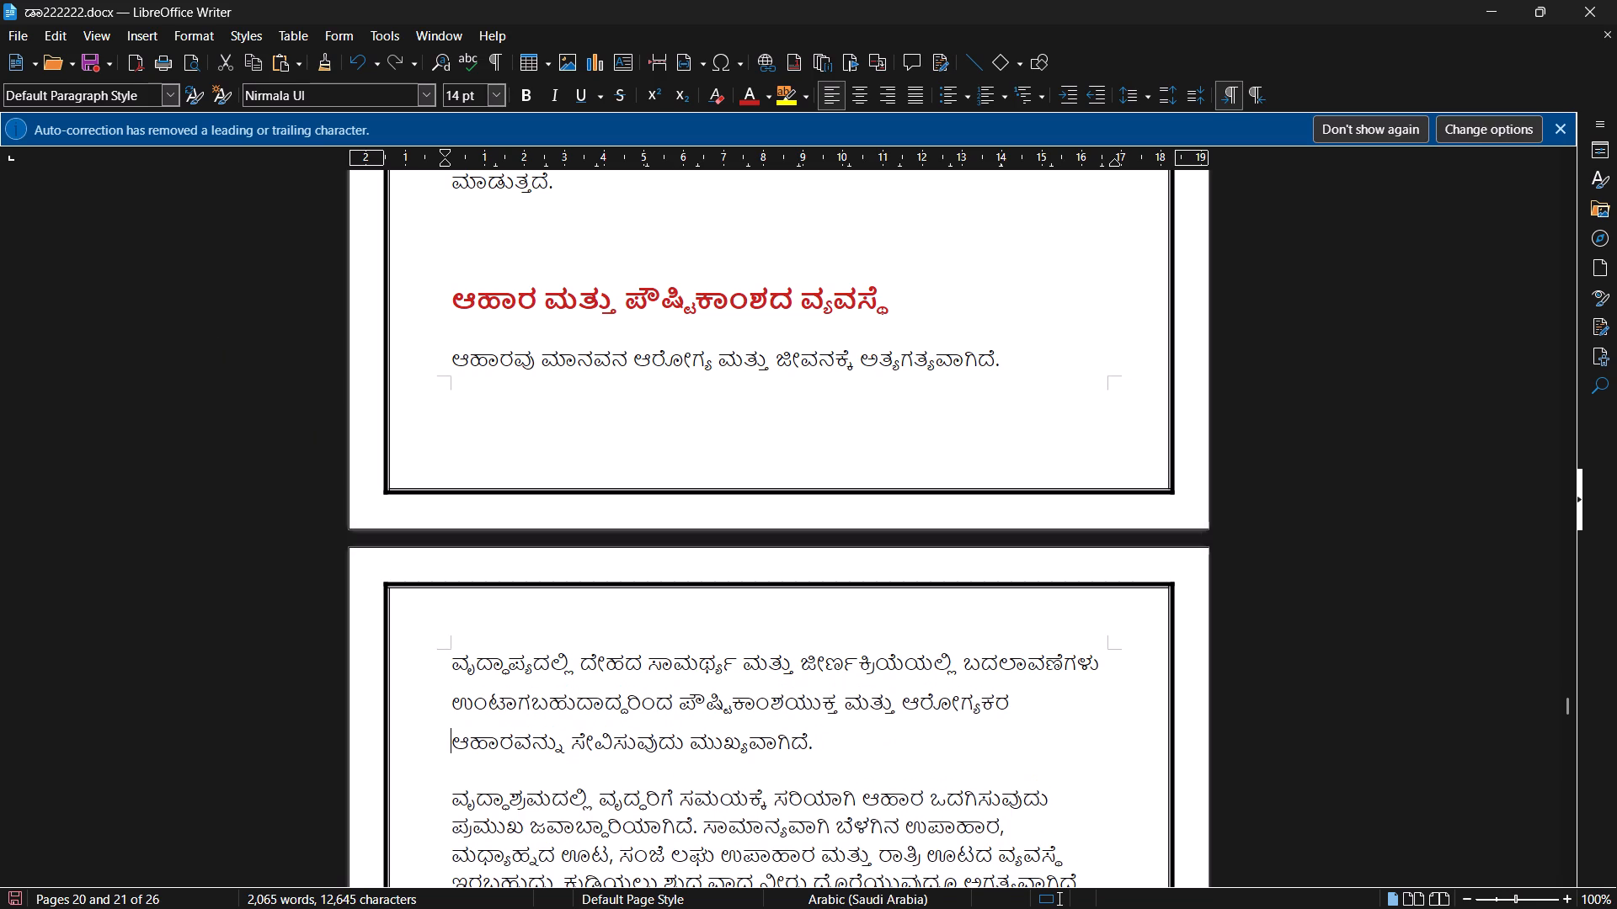
# Insert a paragraph break before each wrapped line of the second paragraph, which starts with "ವೃದ್ಧಾಶ್ರಮದಲ್ಲಿ ವೃದ್ಧರಿಗೆ".
pyautogui.press('Down')
pyautogui.press('Down')
pyautogui.press('Down')
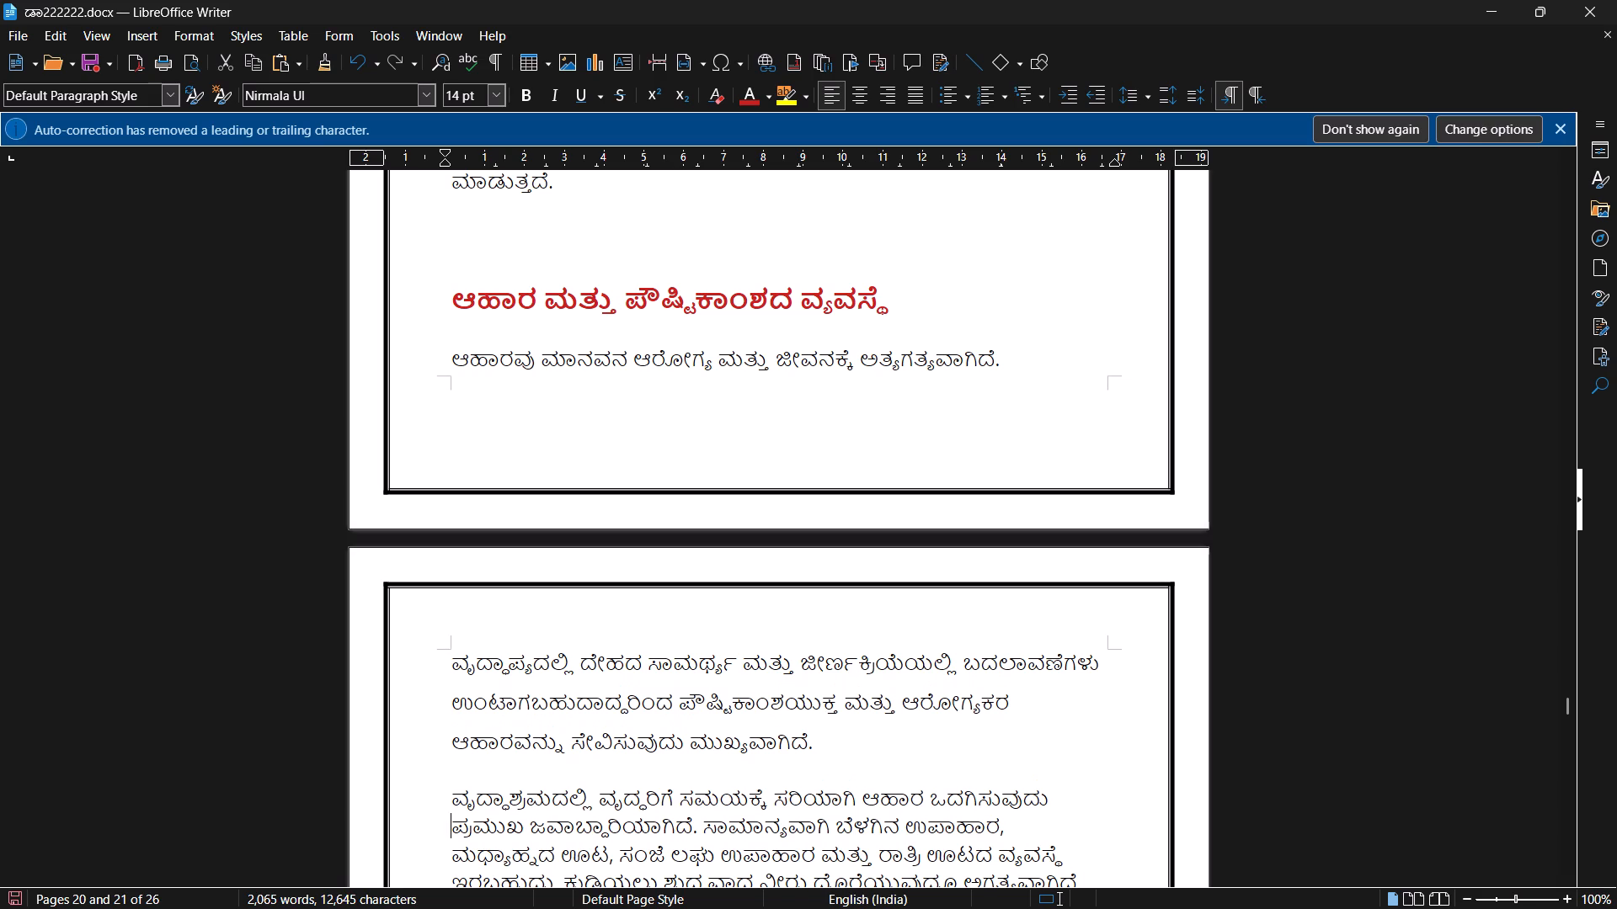
pyautogui.press('Return')
pyautogui.press('Return')
pyautogui.press('Down')
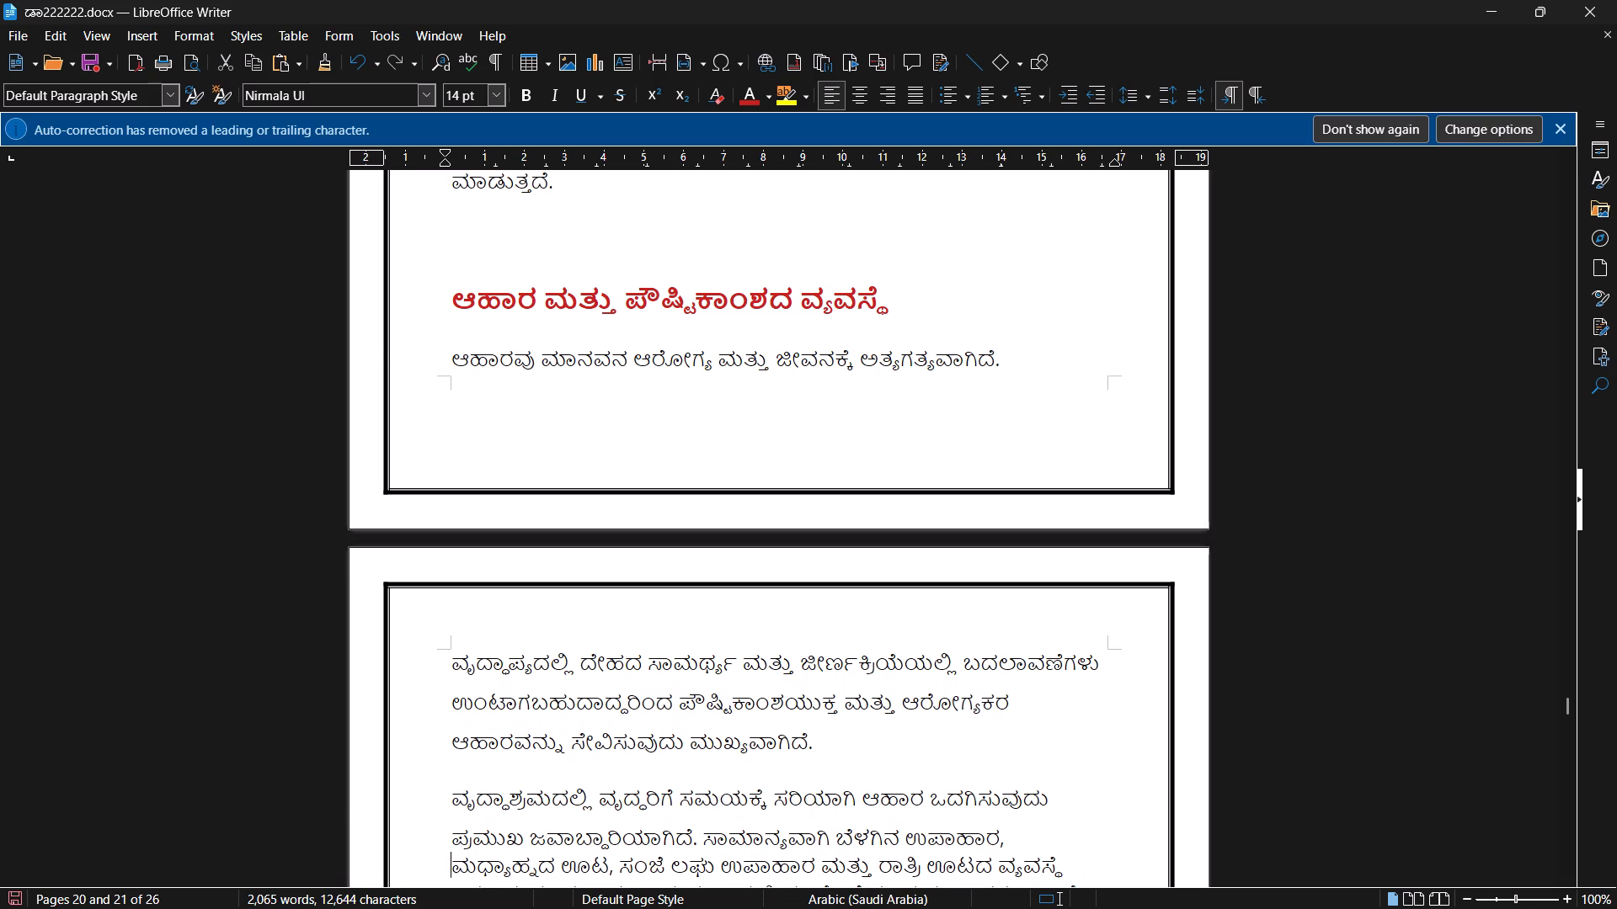
pyautogui.press('Return')
pyautogui.press('Down')
pyautogui.press('Return')
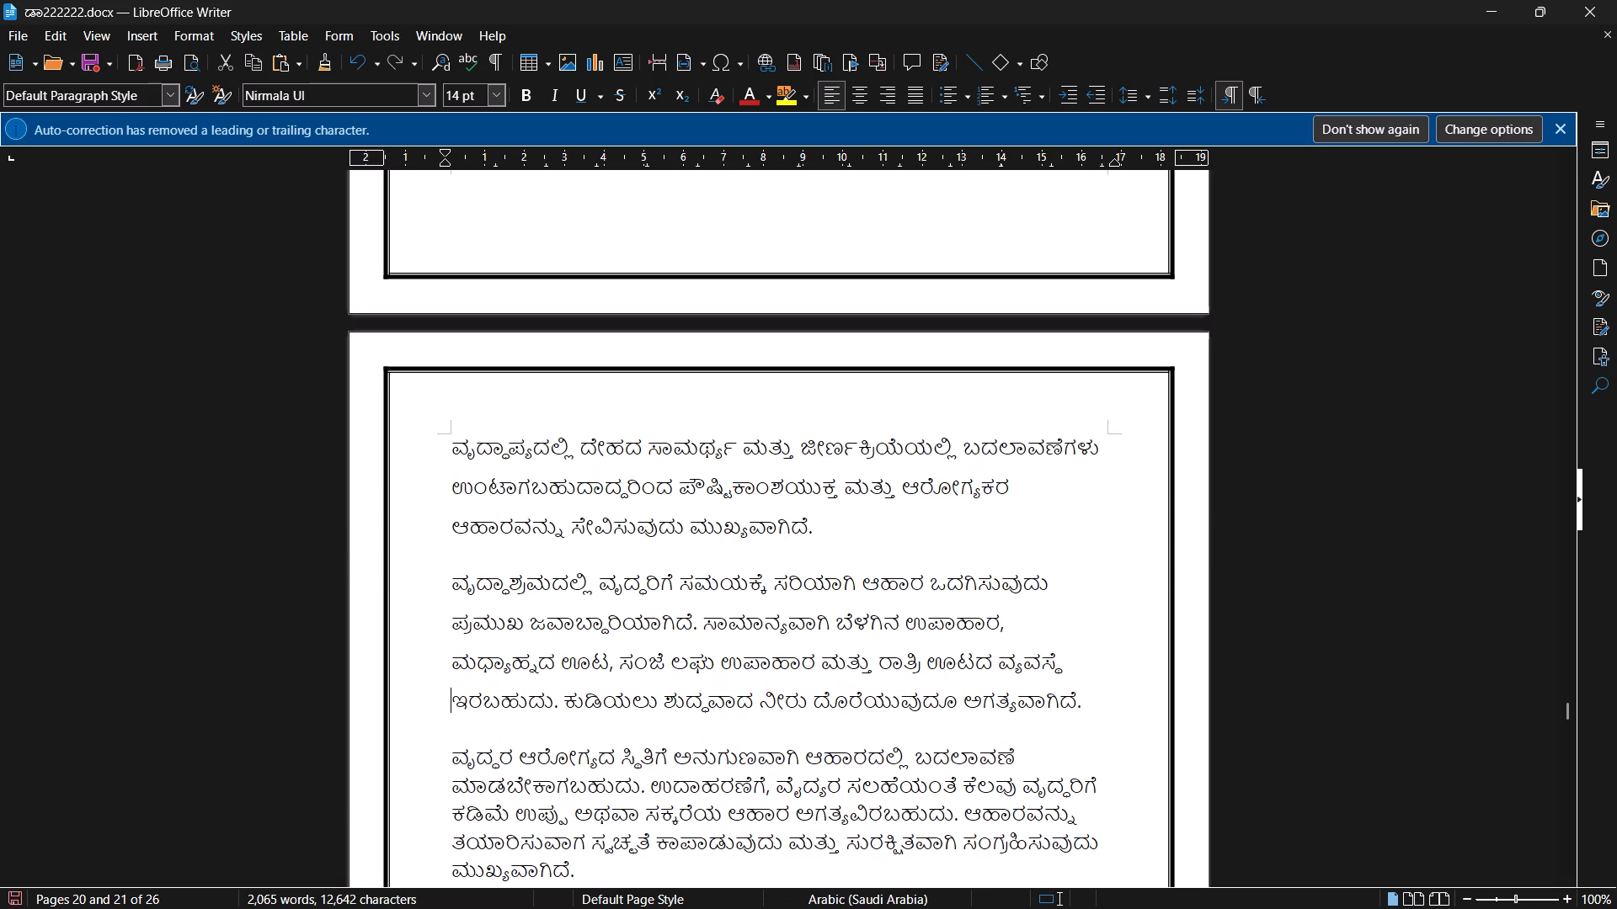
# Insert a paragraph break before each wrapped line of the third paragraph, which starts with "ವೃದ್ಧರ ಆರೋಗ್ಯದ".
pyautogui.press('Down')
pyautogui.press('Down')
pyautogui.press('Down')
pyautogui.press('Return')
pyautogui.press('Down')
pyautogui.press('Return')
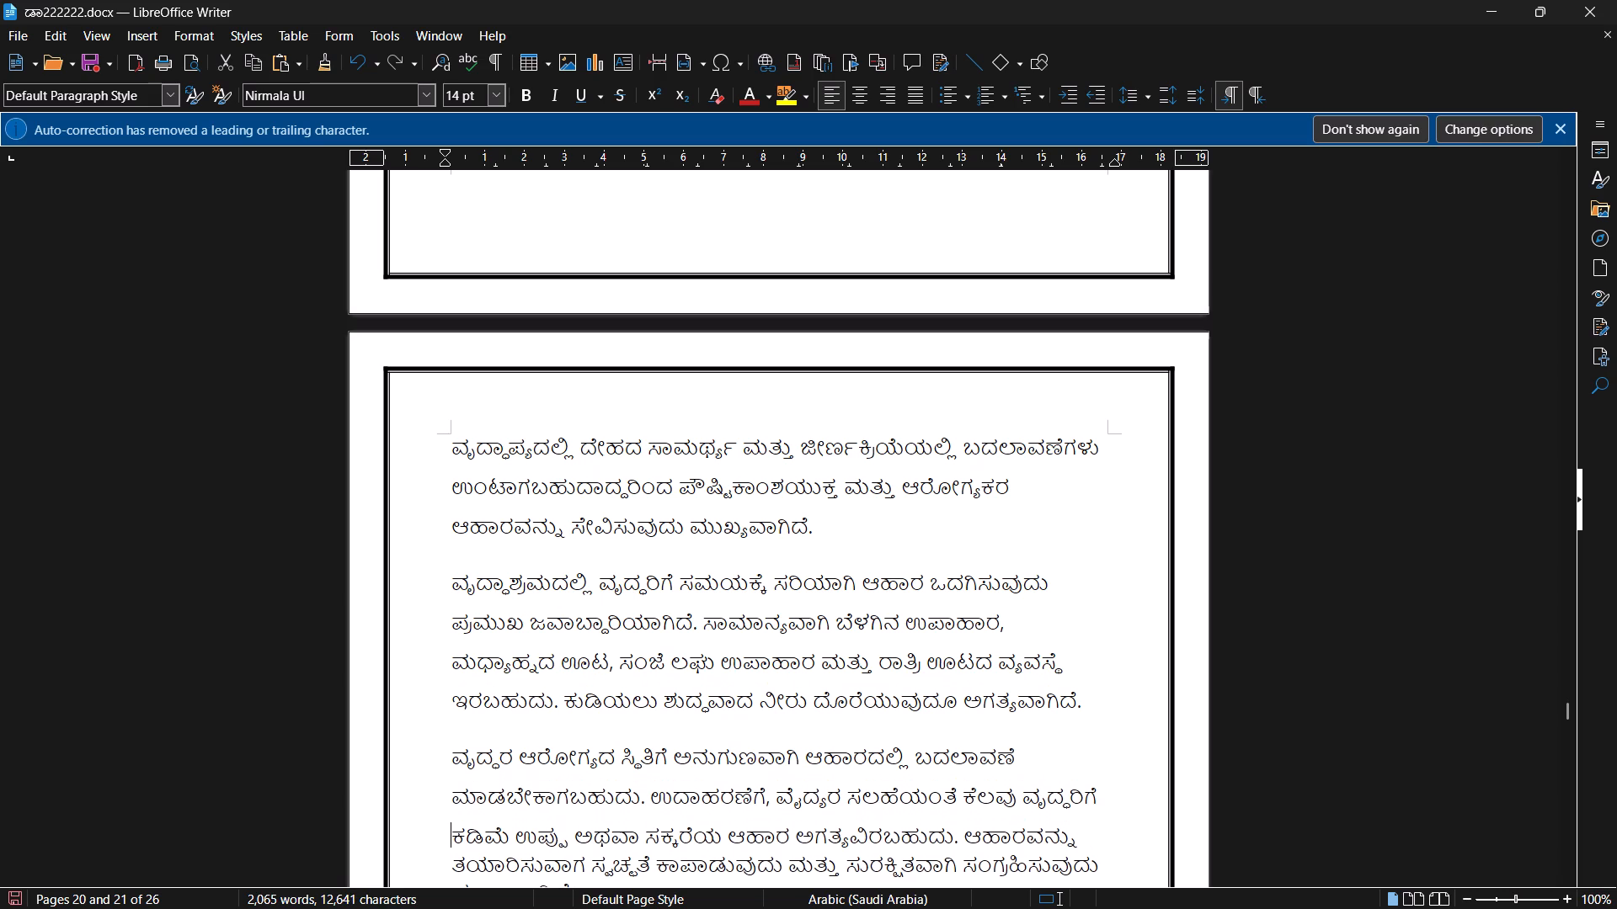
pyautogui.press('Down')
pyautogui.press('Return')
pyautogui.press('Down')
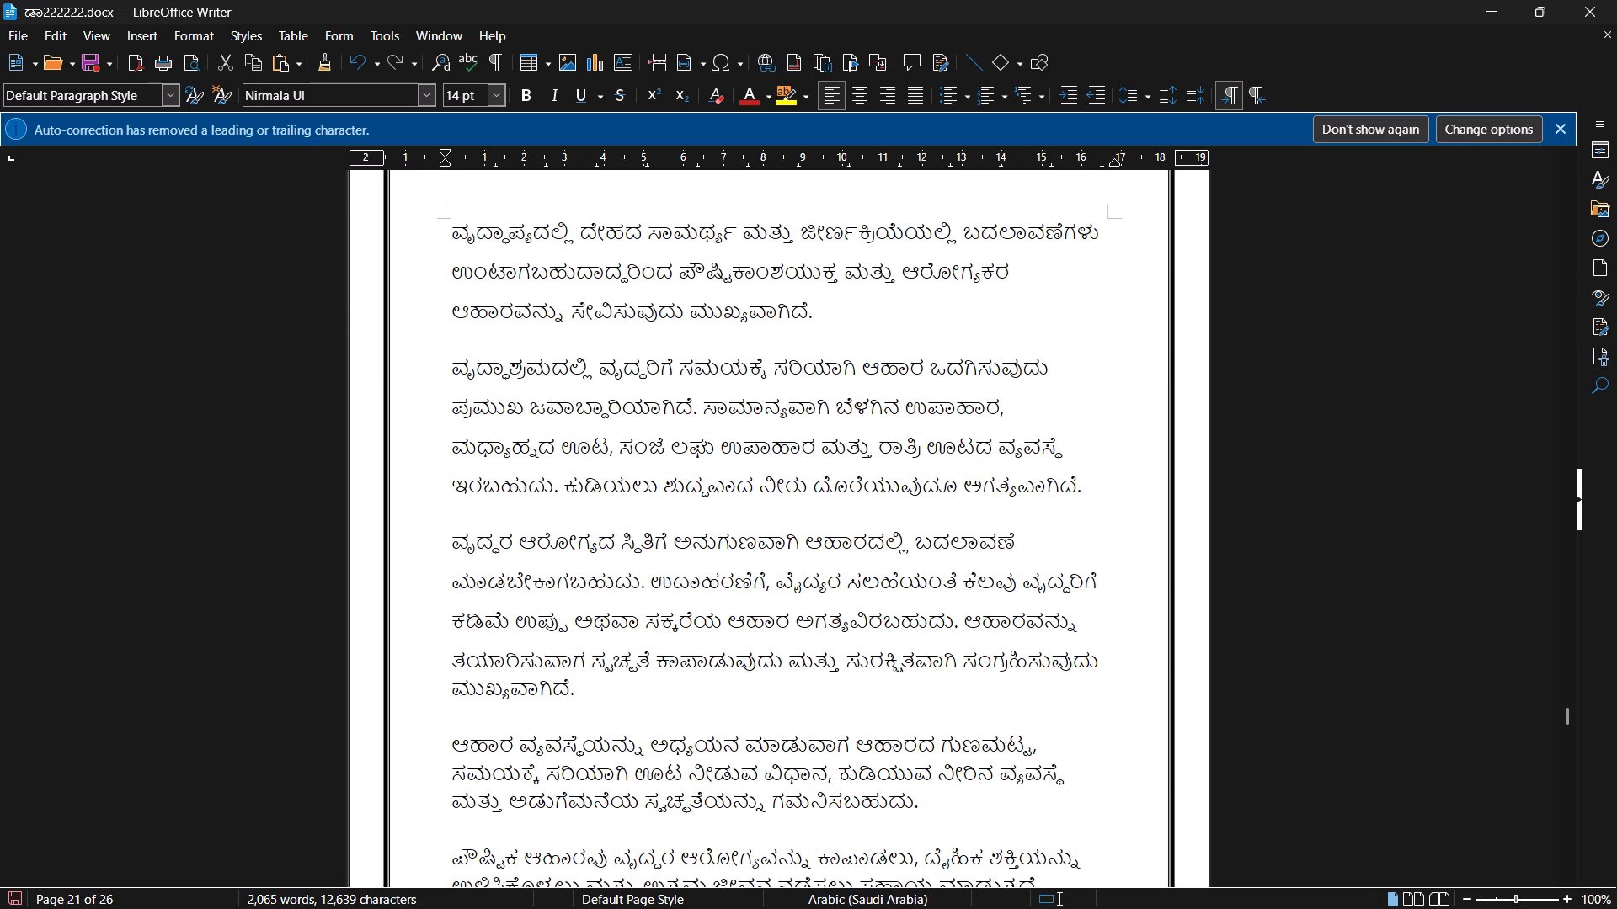
pyautogui.press('Return')
# Insert a paragraph break before each wrapped line of the fourth paragraph, which starts with "ಆಹಾರ ವ್ಯವಸ್ಥೆಯನ್ನು".
pyautogui.press('Down')
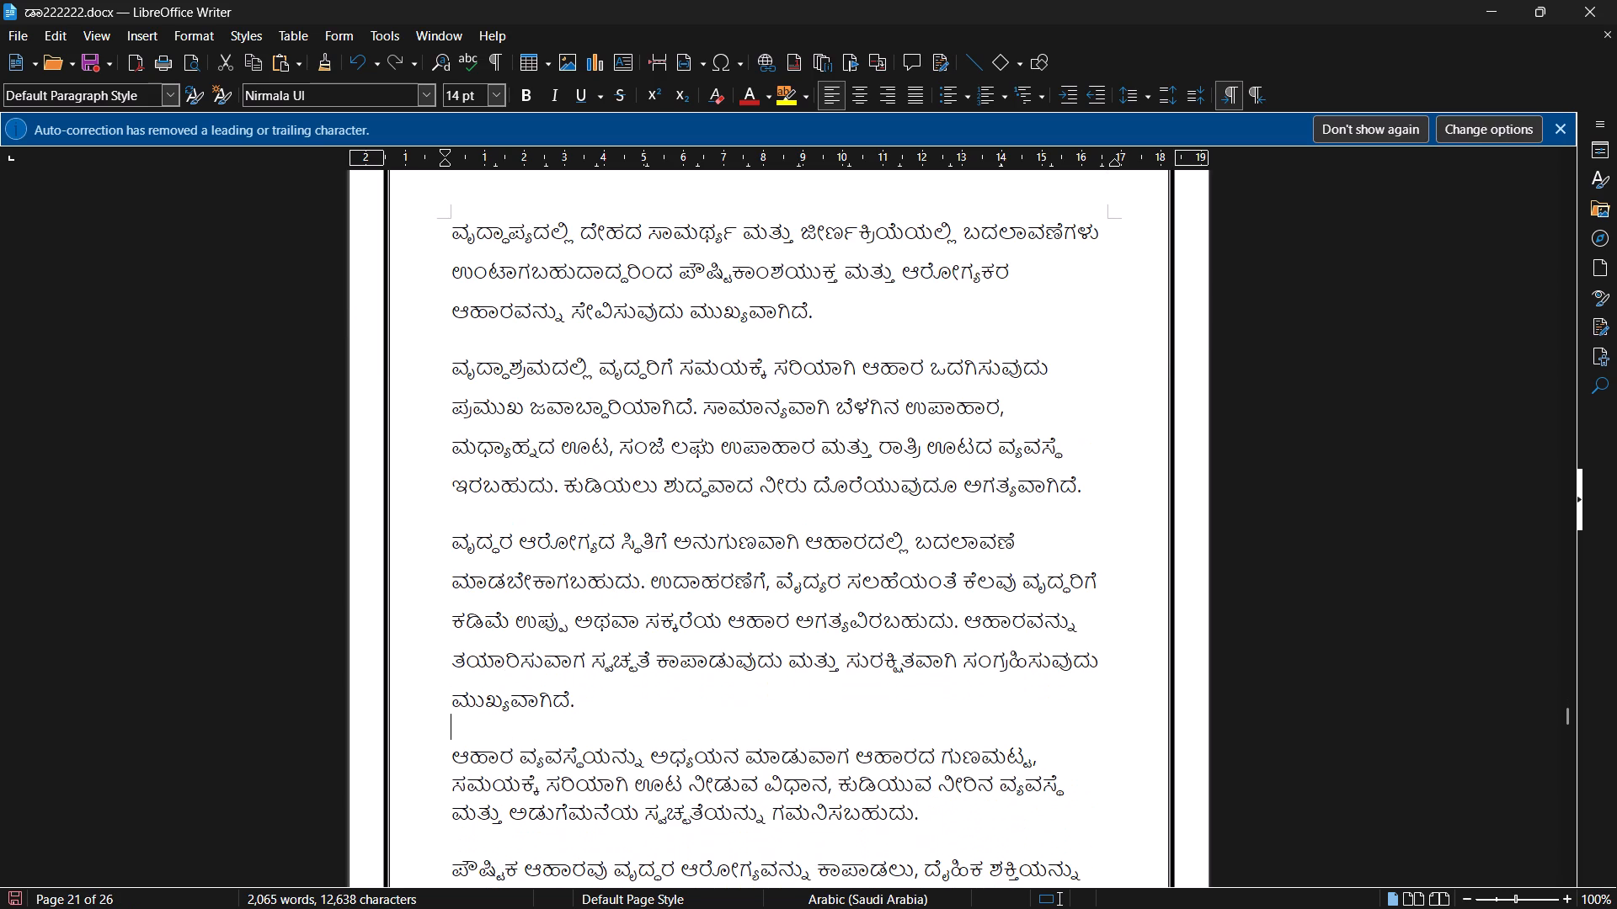
pyautogui.press('Down')
pyautogui.press('Down')
pyautogui.press('Return')
pyautogui.press('Return')
pyautogui.press('Down')
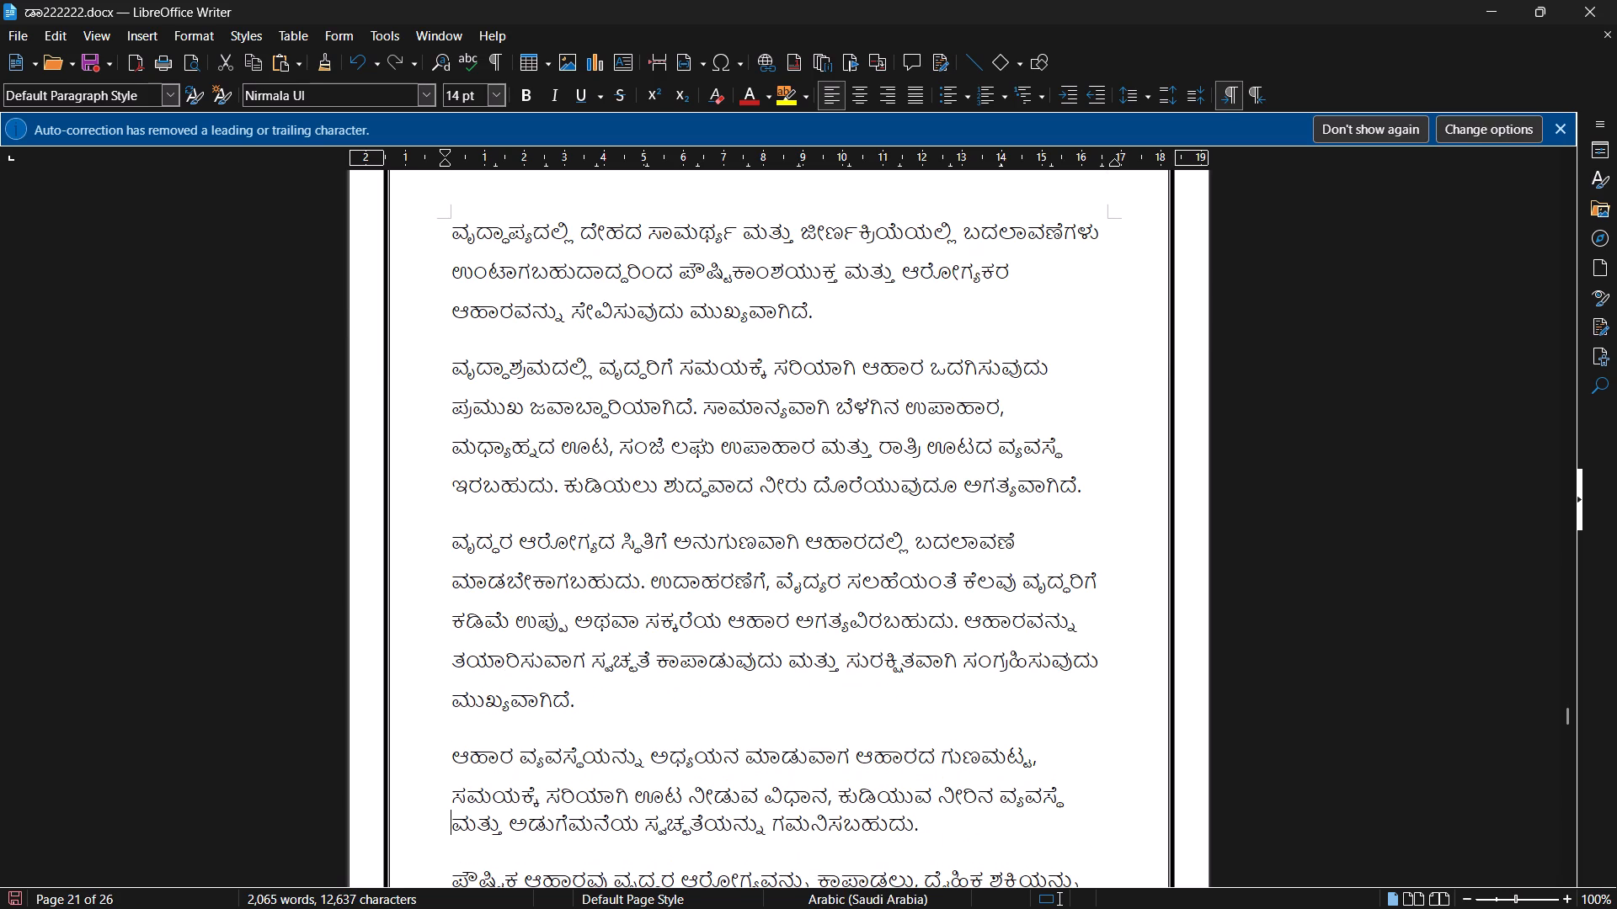
pyautogui.press('Return')
# Join the paragraph starting with "ಪೌಷ್ಟಿಕ ಆಹಾರವು" onto the end of the preceding line, which ends with "ಗಮನಿಸಬಹುದು.".
pyautogui.press('Down')
pyautogui.press('Down')
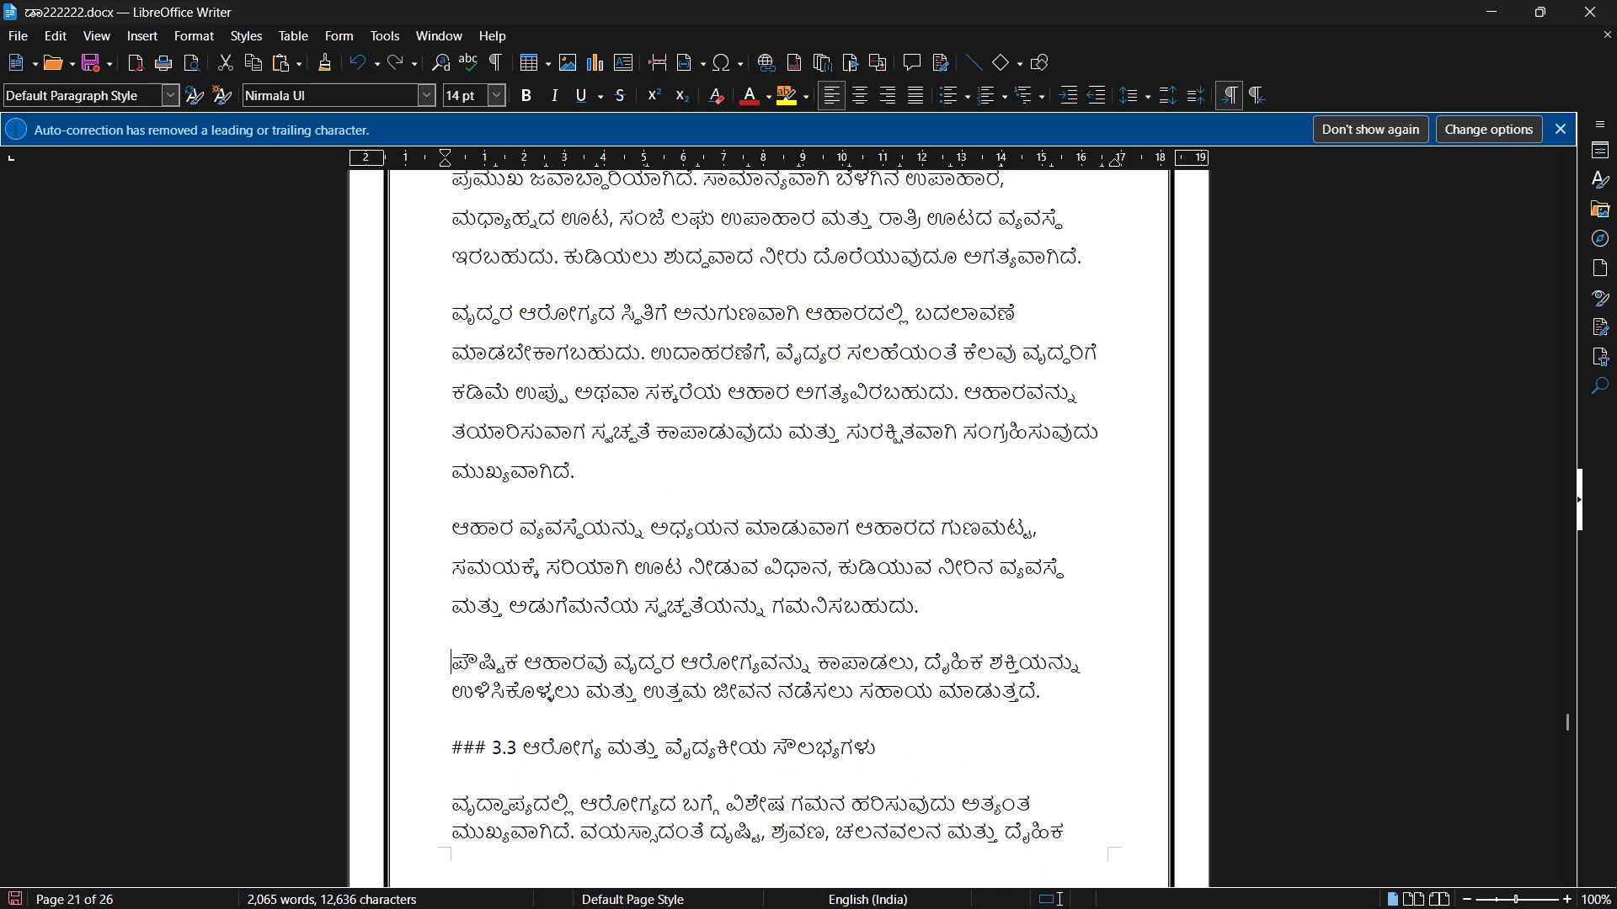
pyautogui.press('Return')
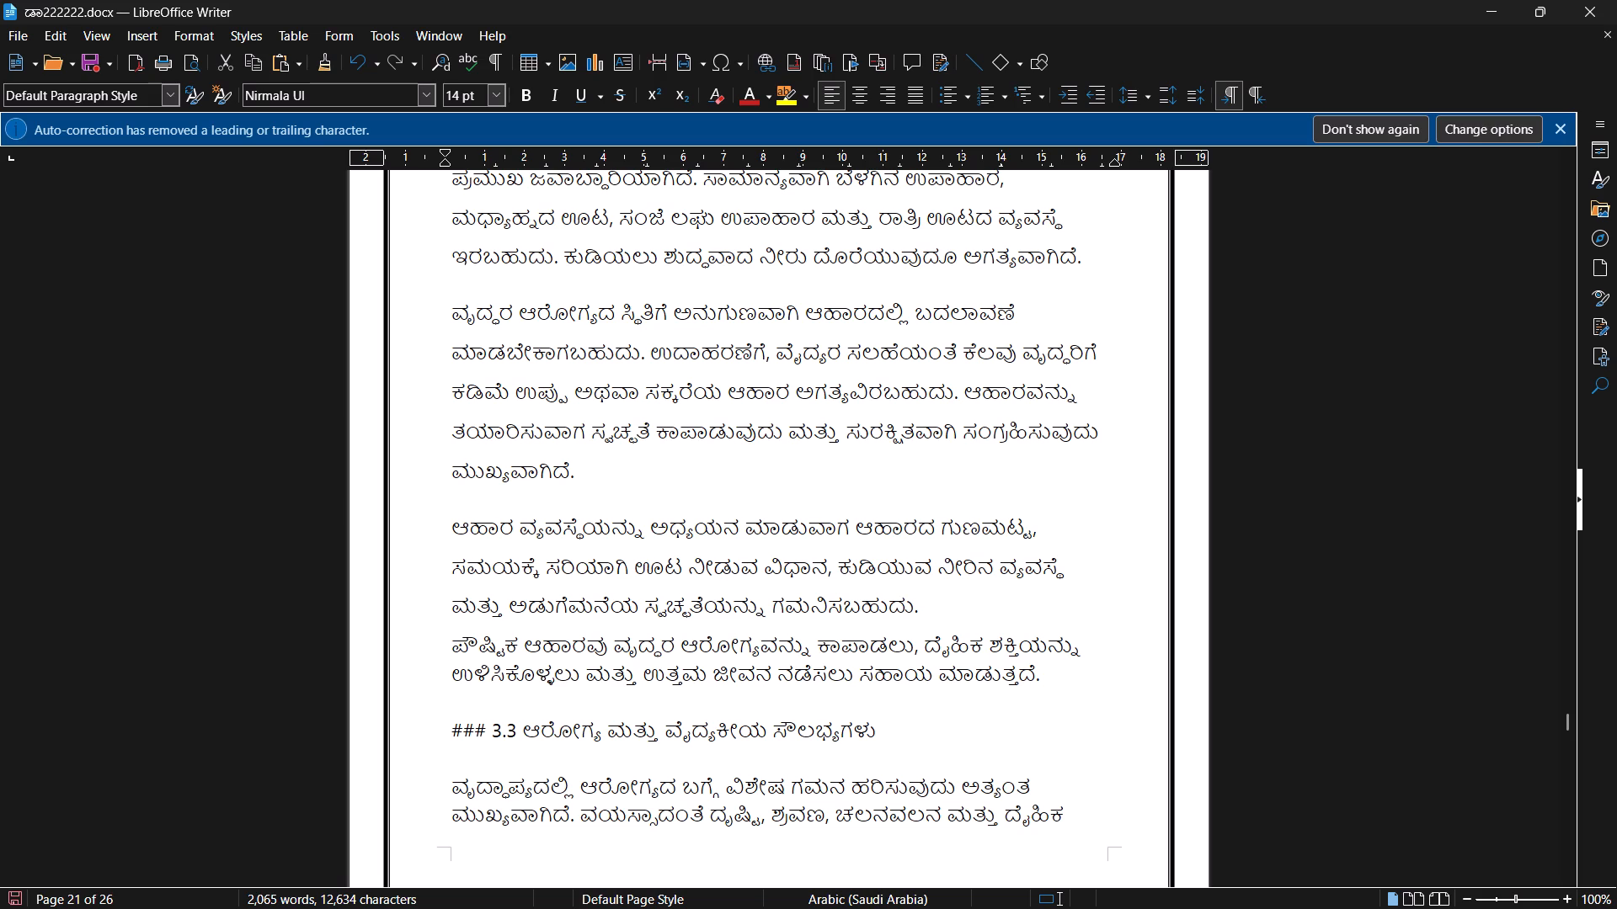
pyautogui.press('BackSpace')
pyautogui.press('BackSpace')
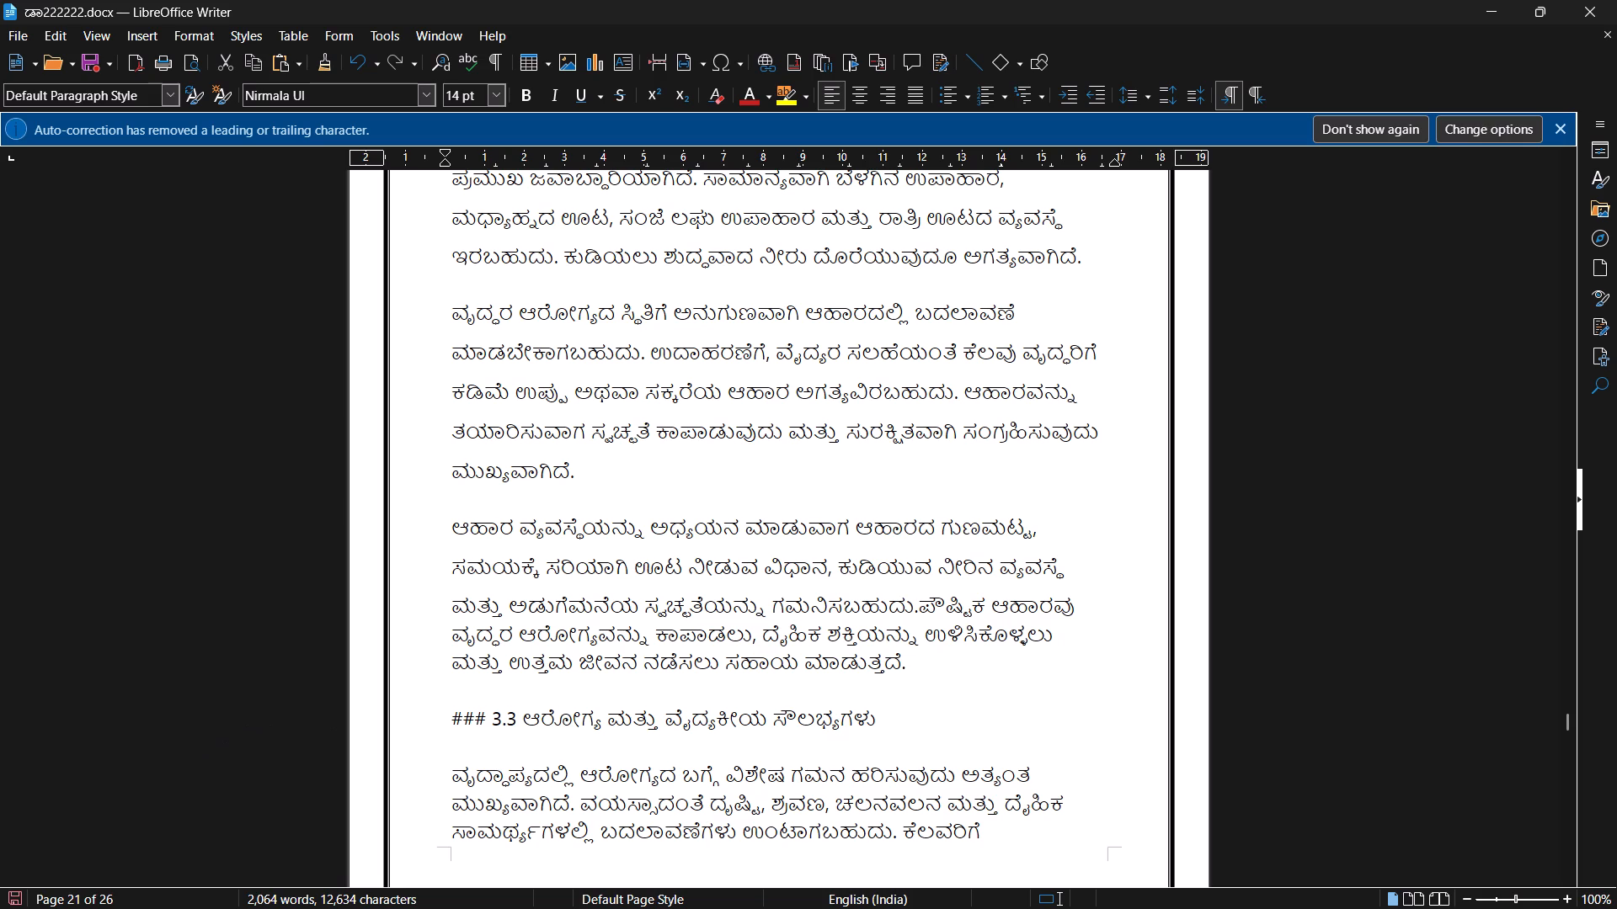
# Insert a paragraph break before each of the two remaining wrapped lines of the joined paragraph, starting with "ವೃದ್ಧರ ಆರೋಗ್ಯವನ್ನು" and "ಮತ್ತು ಉತ್ತಮ".
pyautogui.click(446, 633)
pyautogui.press('Return')
pyautogui.press('Return')
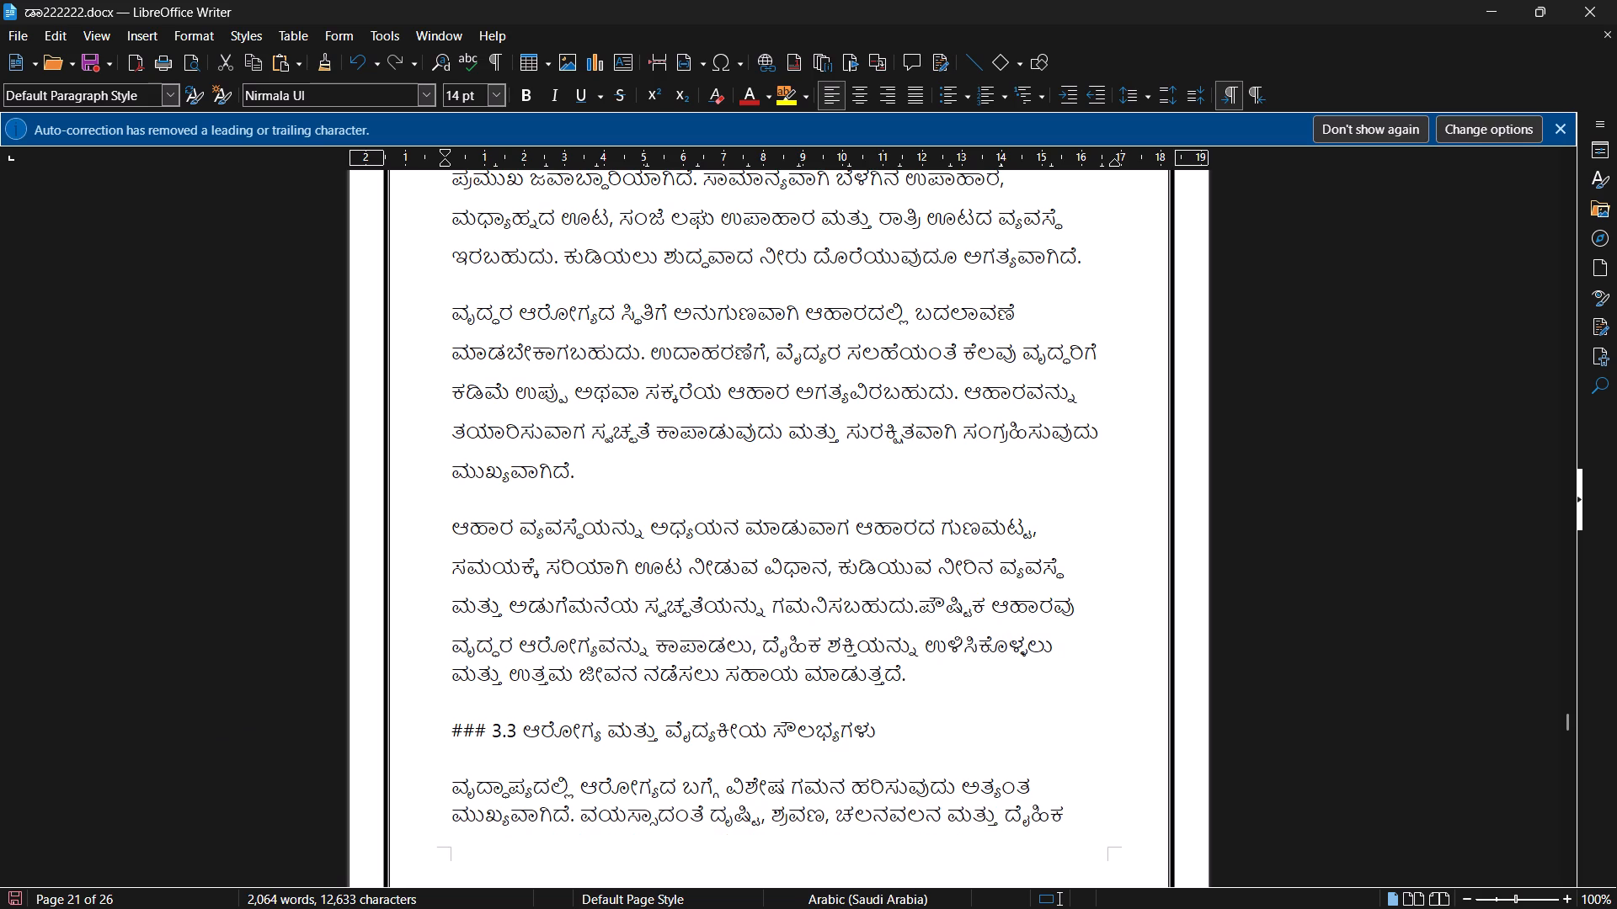
pyautogui.press('Down')
pyautogui.press('Return')
pyautogui.press('Return')
# Remove the "### 3.3" prefix from the heading "ಆರೋಗ್ಯ ಮತ್ತು ವೈದ್ಯಕೀಯ ಸೌಲಭ್ಯಗಳು".
pyautogui.press('Down')
pyautogui.press('Down')
pyautogui.press('Down')
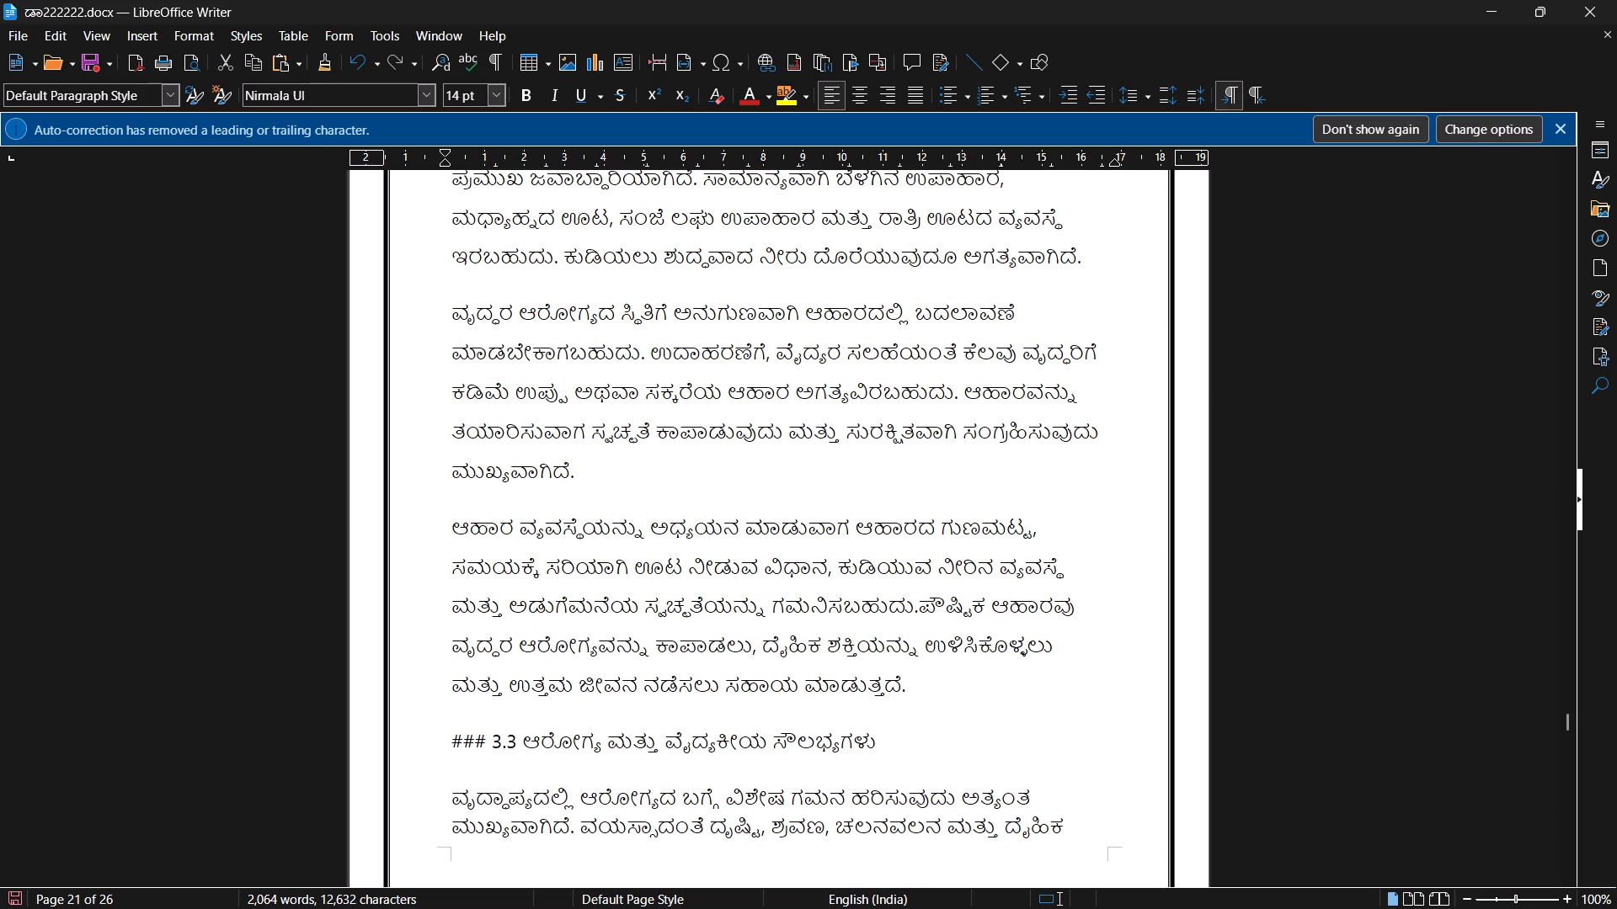
pyautogui.moveTo(451, 737); pyautogui.dragTo(497, 747)
pyautogui.moveTo(497, 747); pyautogui.dragTo(510, 750)
pyautogui.press('BackSpace')
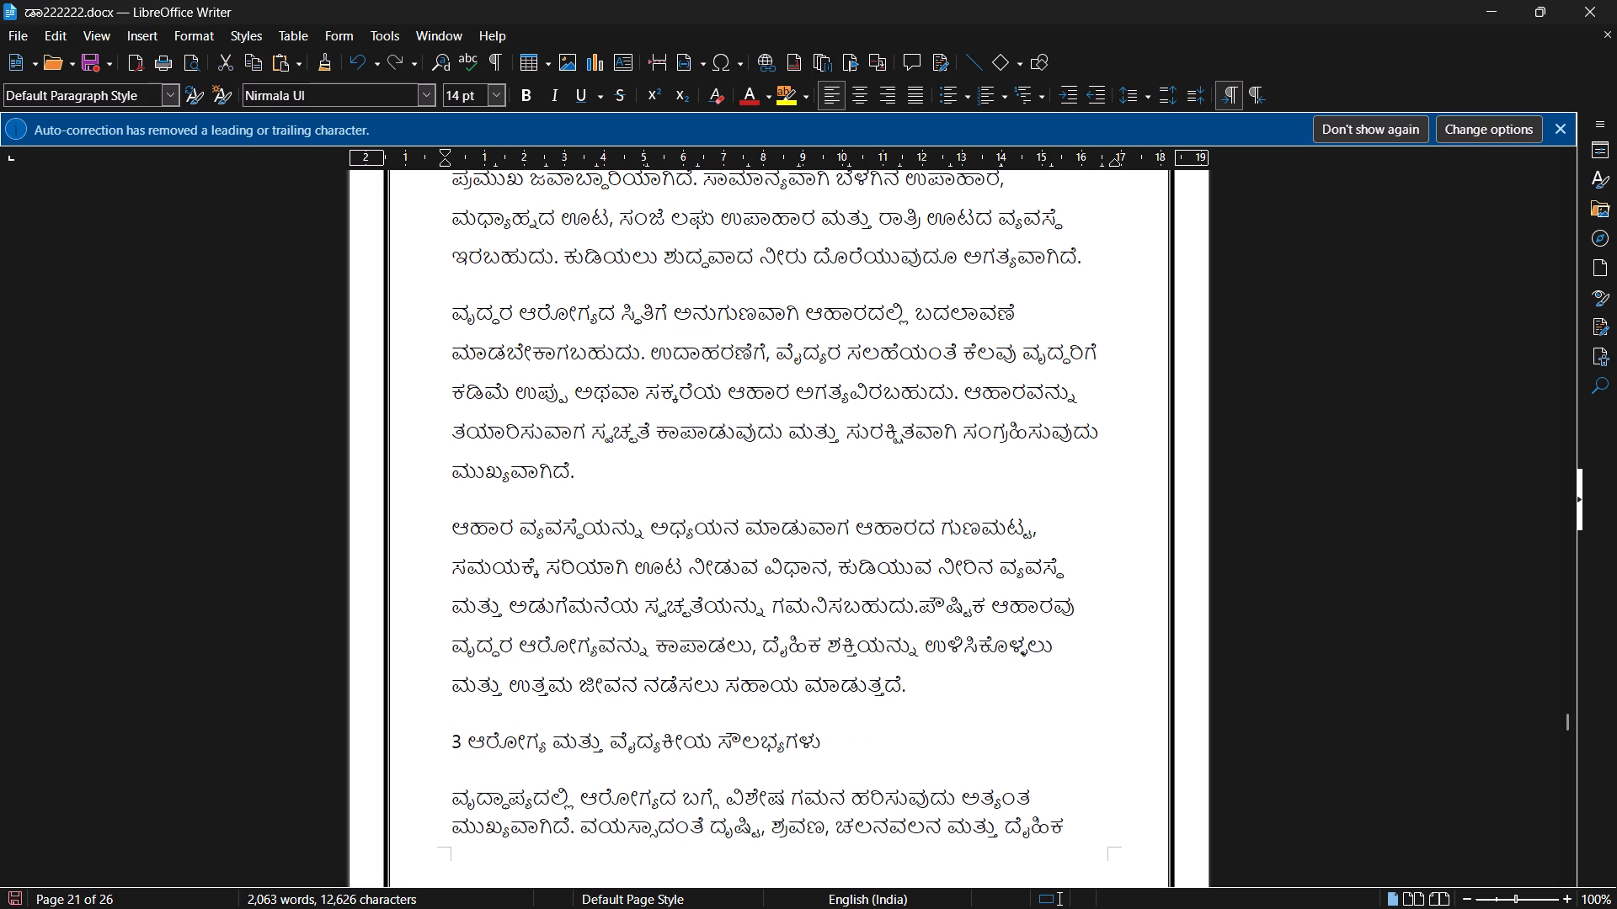
pyautogui.click(456, 743)
pyautogui.press('BackSpace')
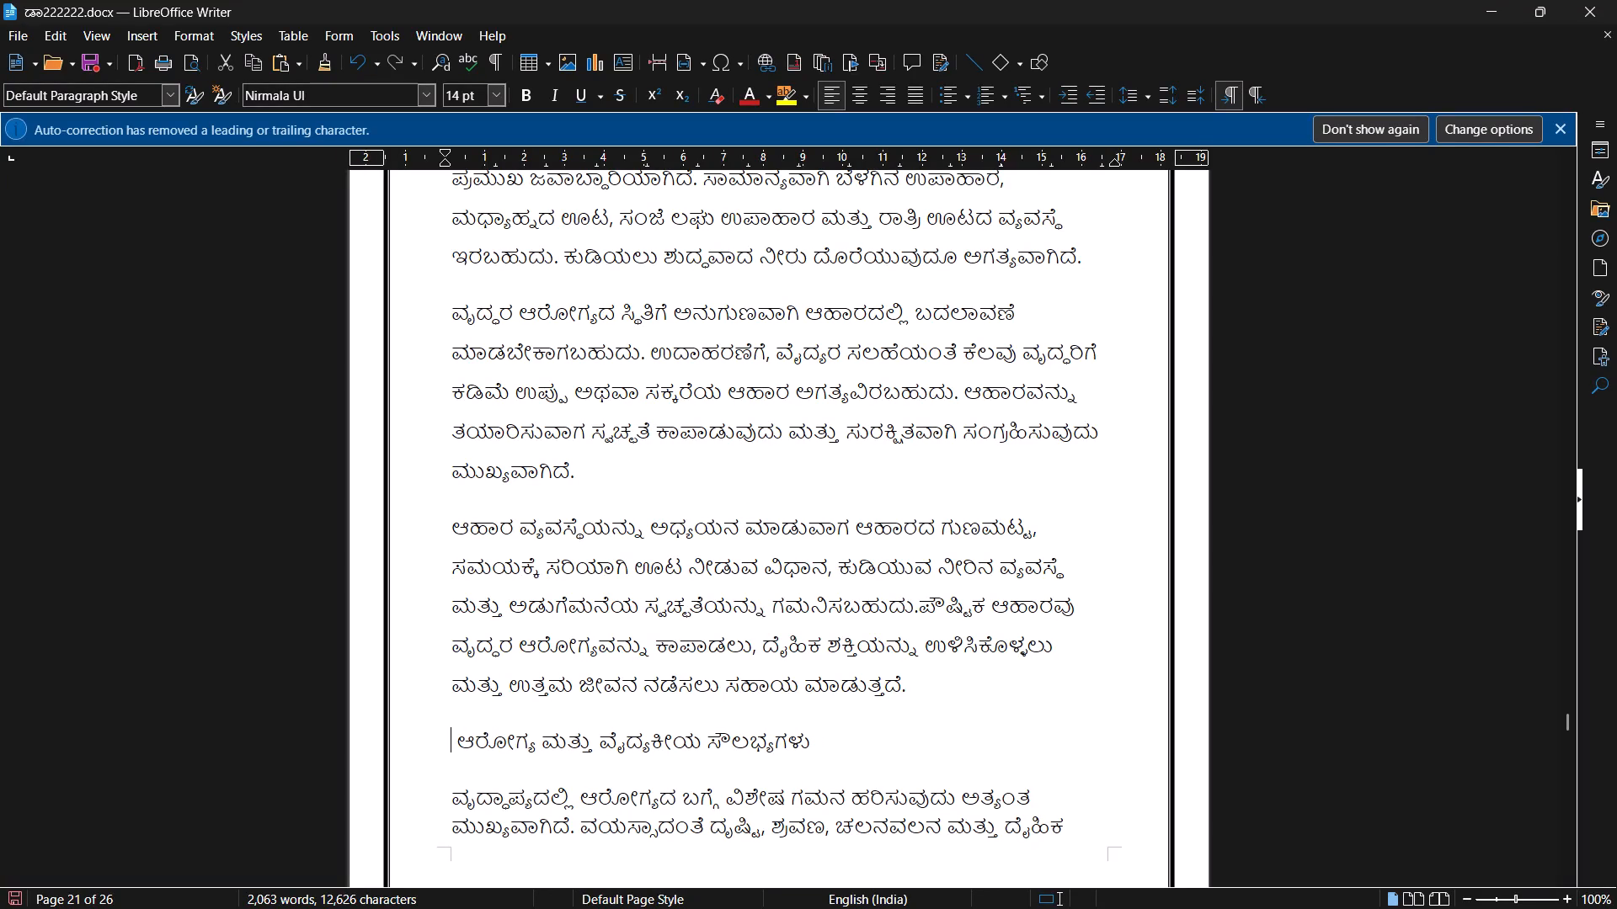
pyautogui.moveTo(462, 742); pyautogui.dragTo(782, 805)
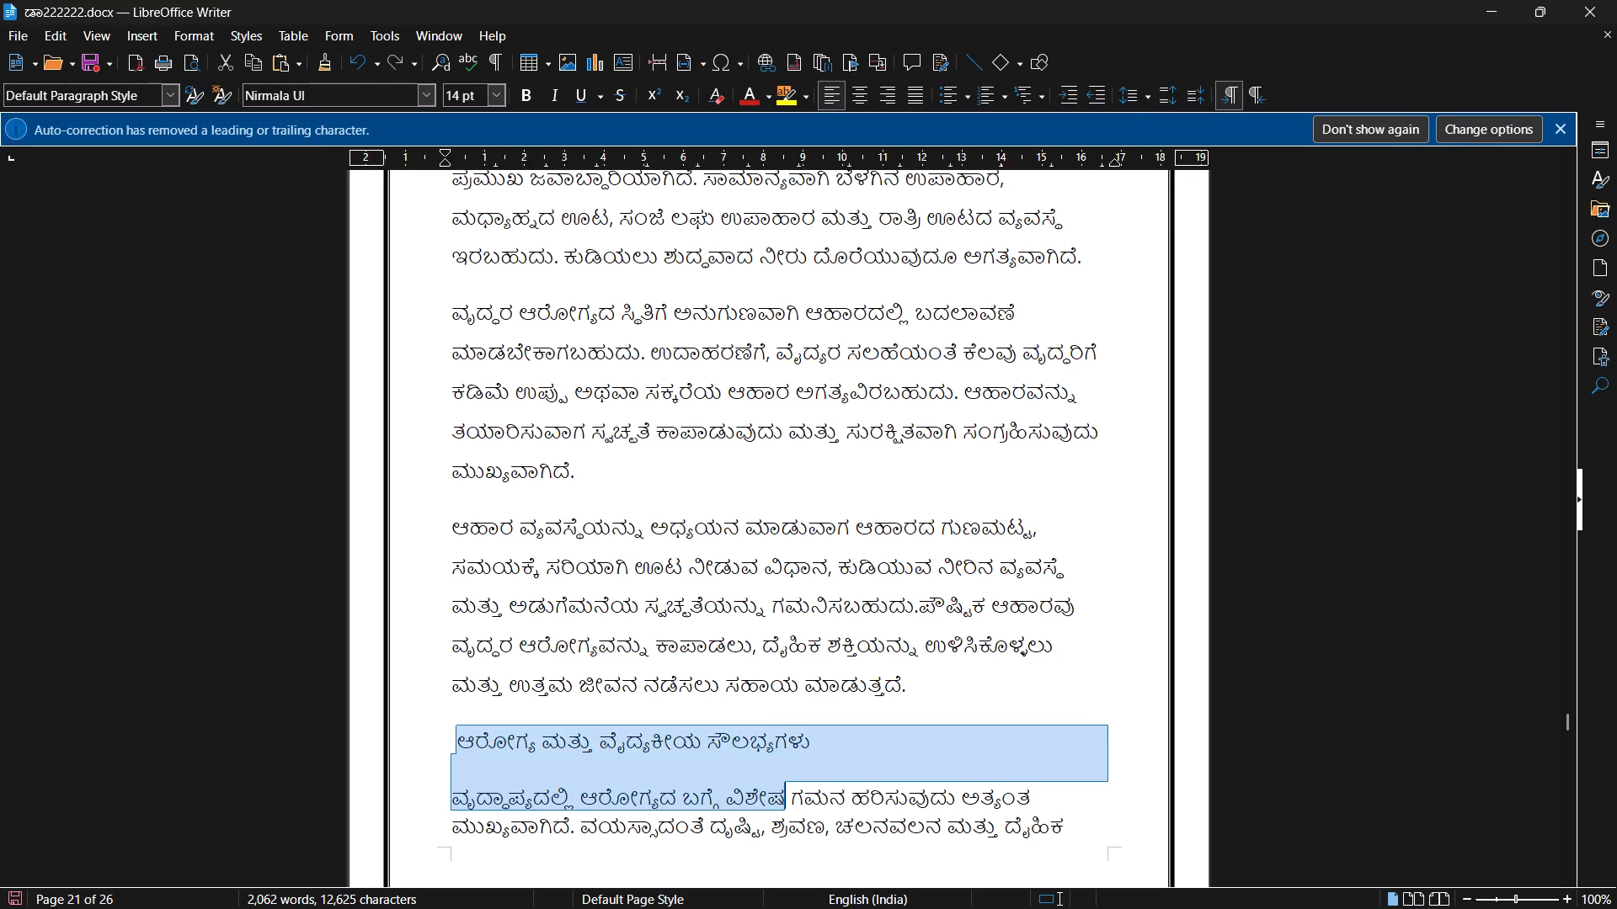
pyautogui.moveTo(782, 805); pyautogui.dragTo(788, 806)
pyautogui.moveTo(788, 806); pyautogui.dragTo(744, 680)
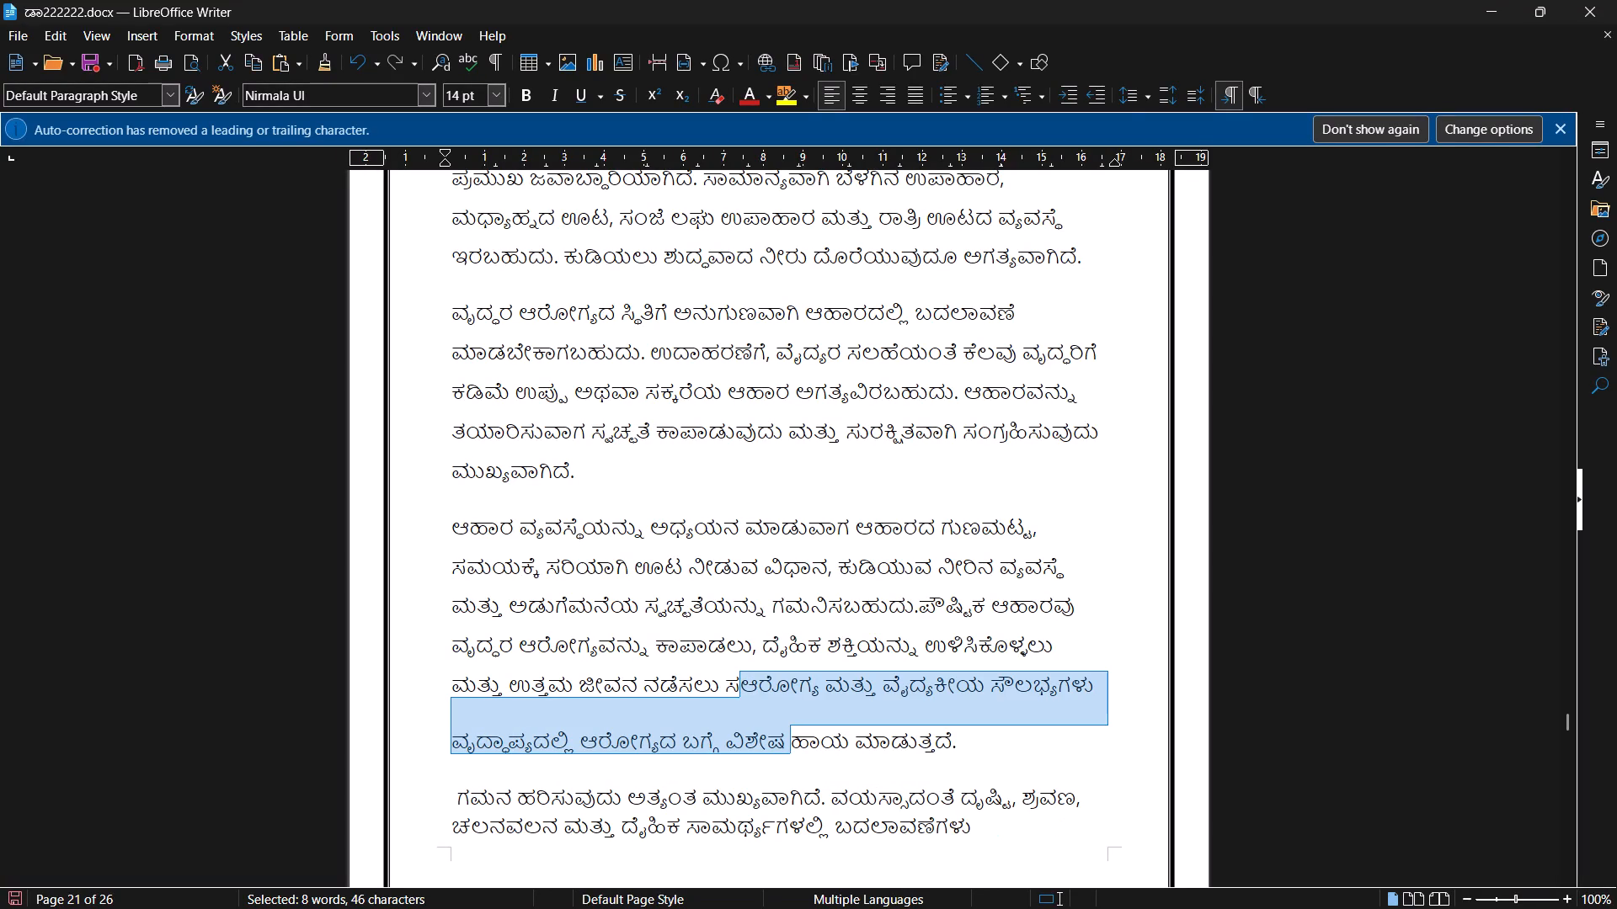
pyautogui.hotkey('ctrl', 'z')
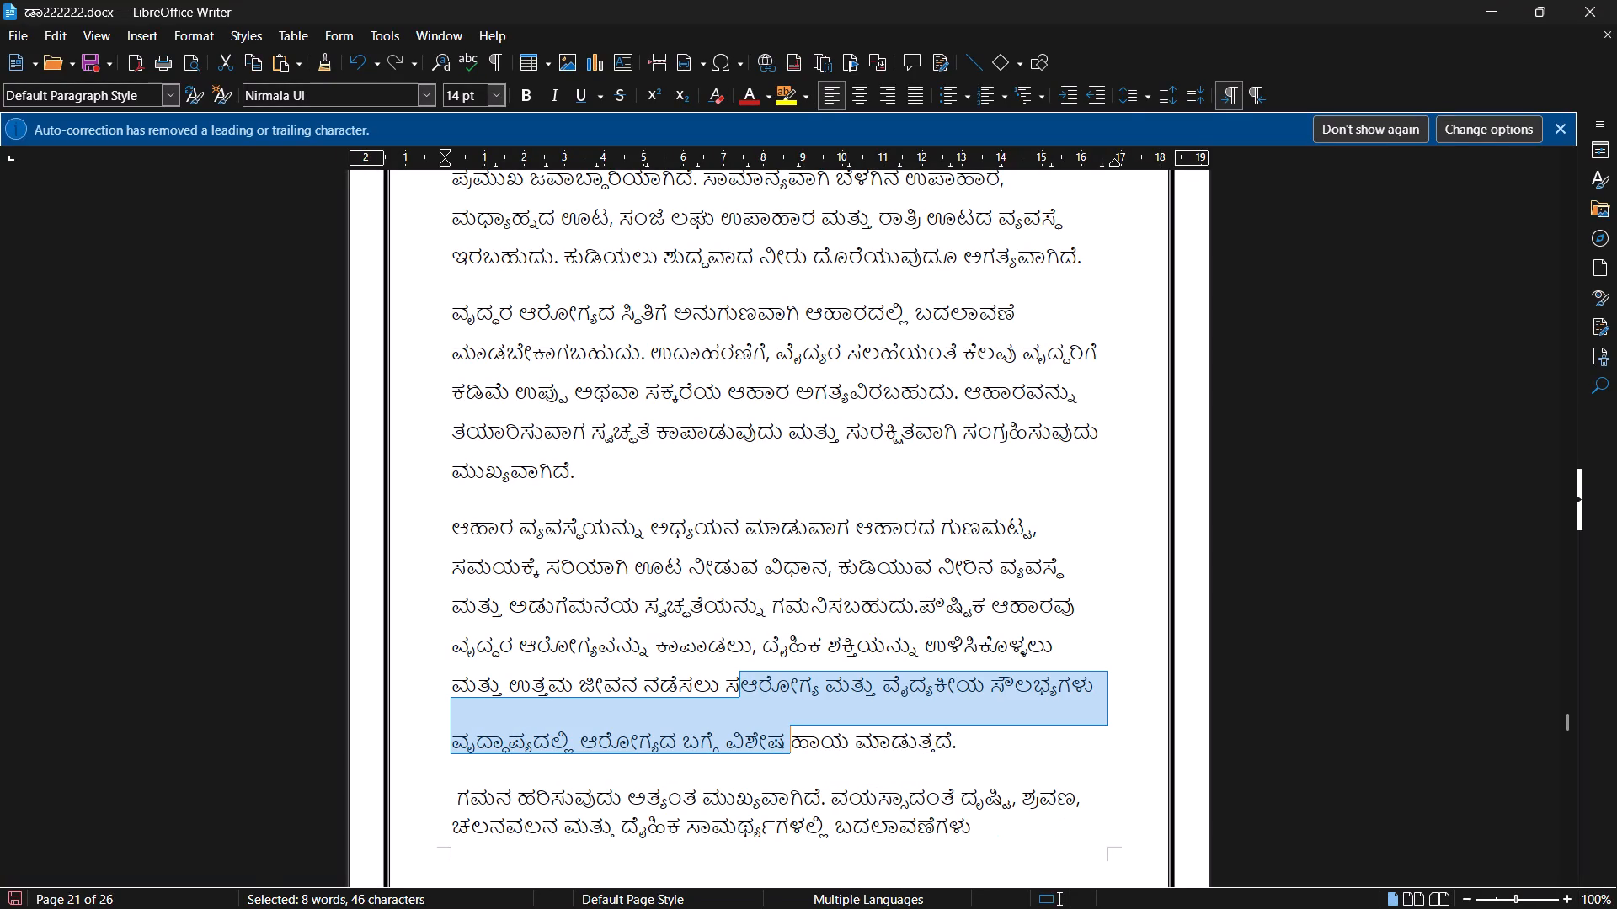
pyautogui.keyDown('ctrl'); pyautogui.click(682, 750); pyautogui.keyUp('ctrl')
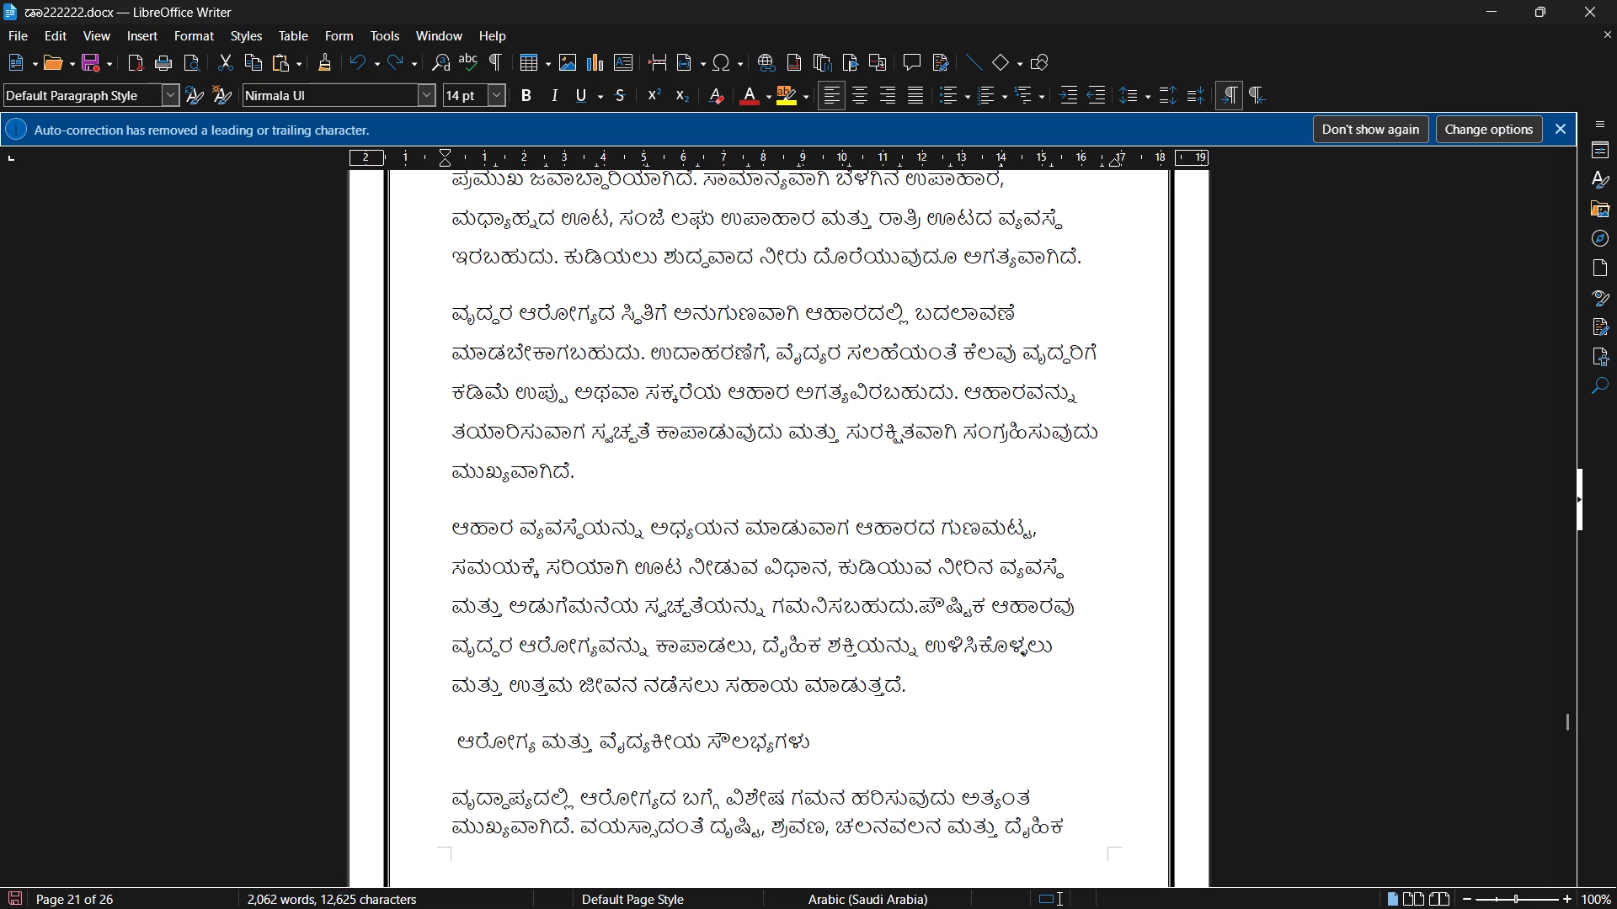
# Format the heading "ಆರೋಗ್ಯ ಮತ್ತು ವೈದ್ಯಕೀಯ ಸೌಲಭ್ಯಗಳು" as 18 pt, red and bold.
pyautogui.moveTo(464, 735); pyautogui.dragTo(798, 752)
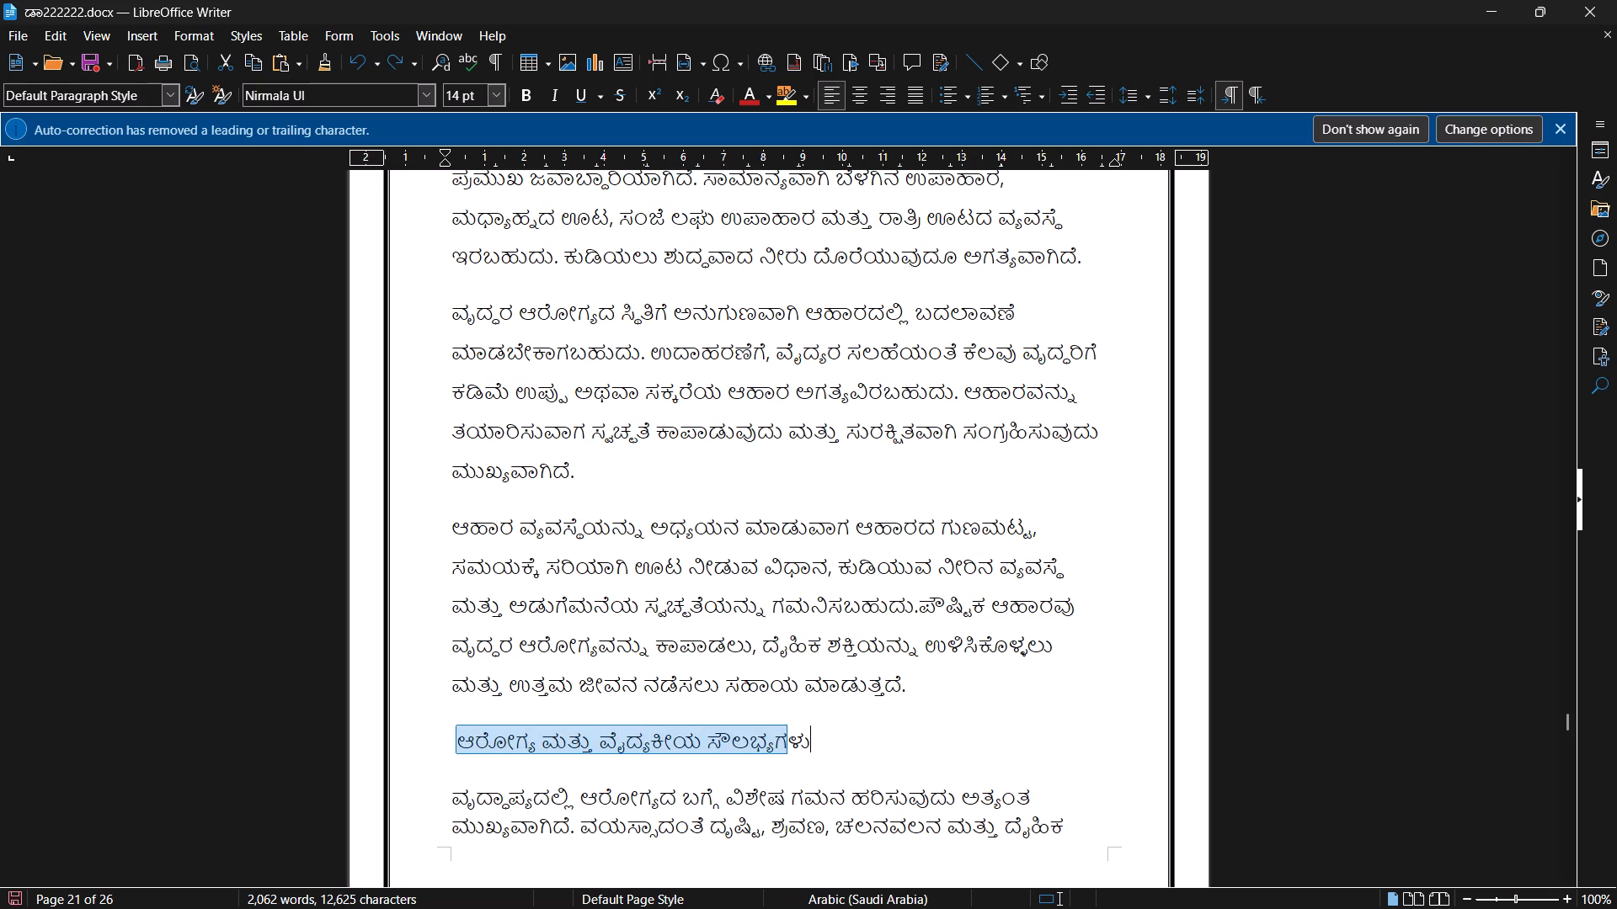
pyautogui.moveTo(798, 752); pyautogui.dragTo(819, 753)
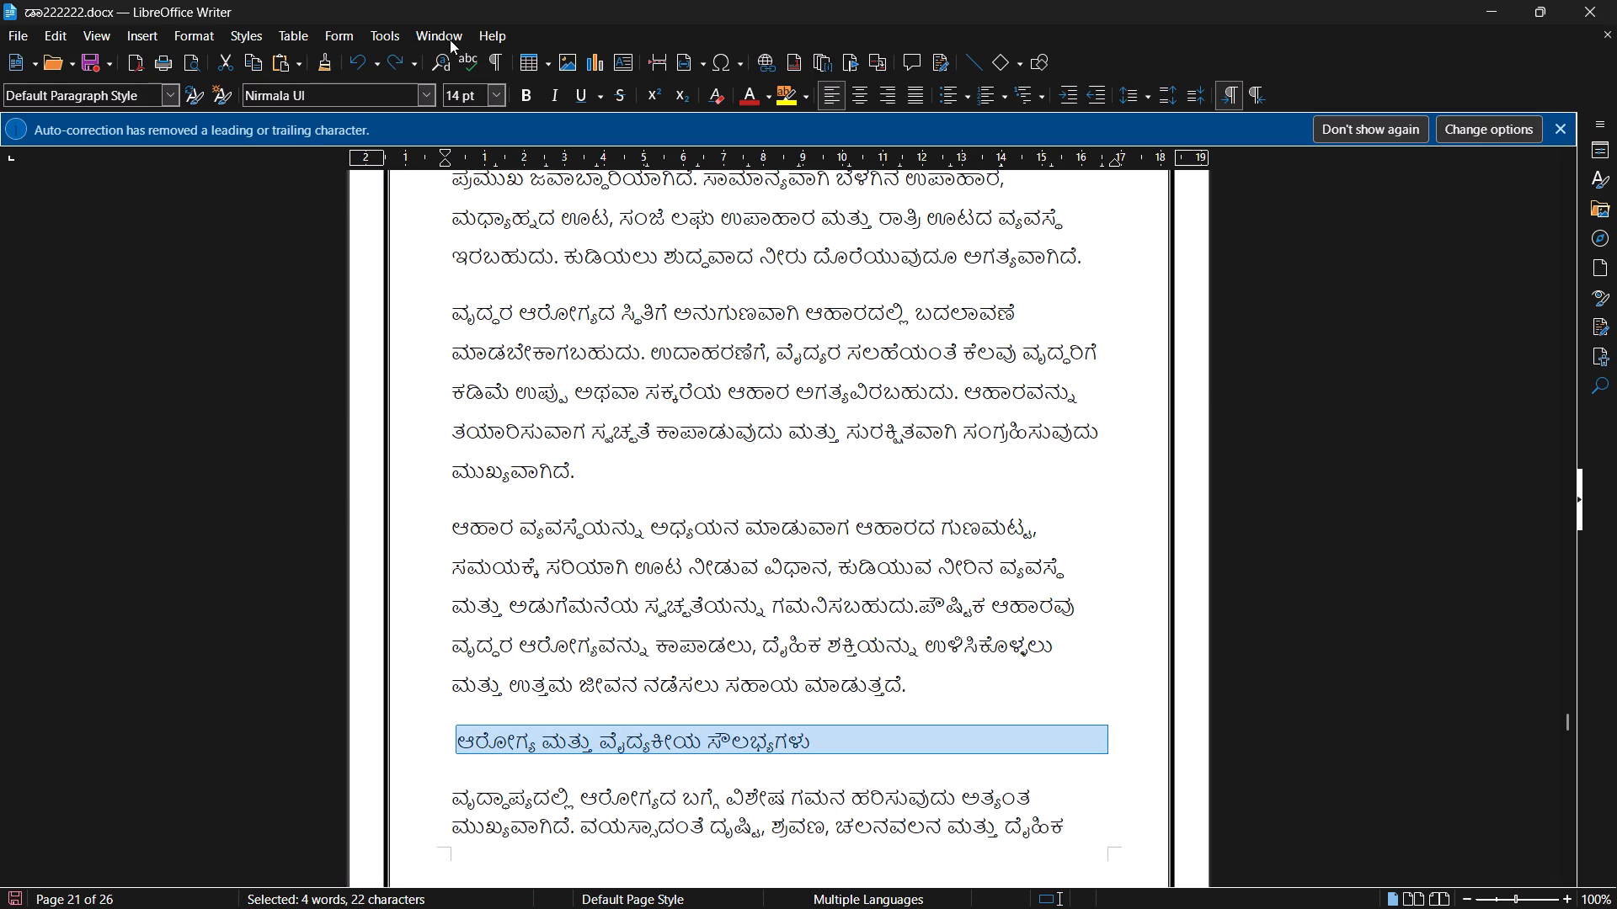
pyautogui.click(468, 89)
pyautogui.click(488, 98)
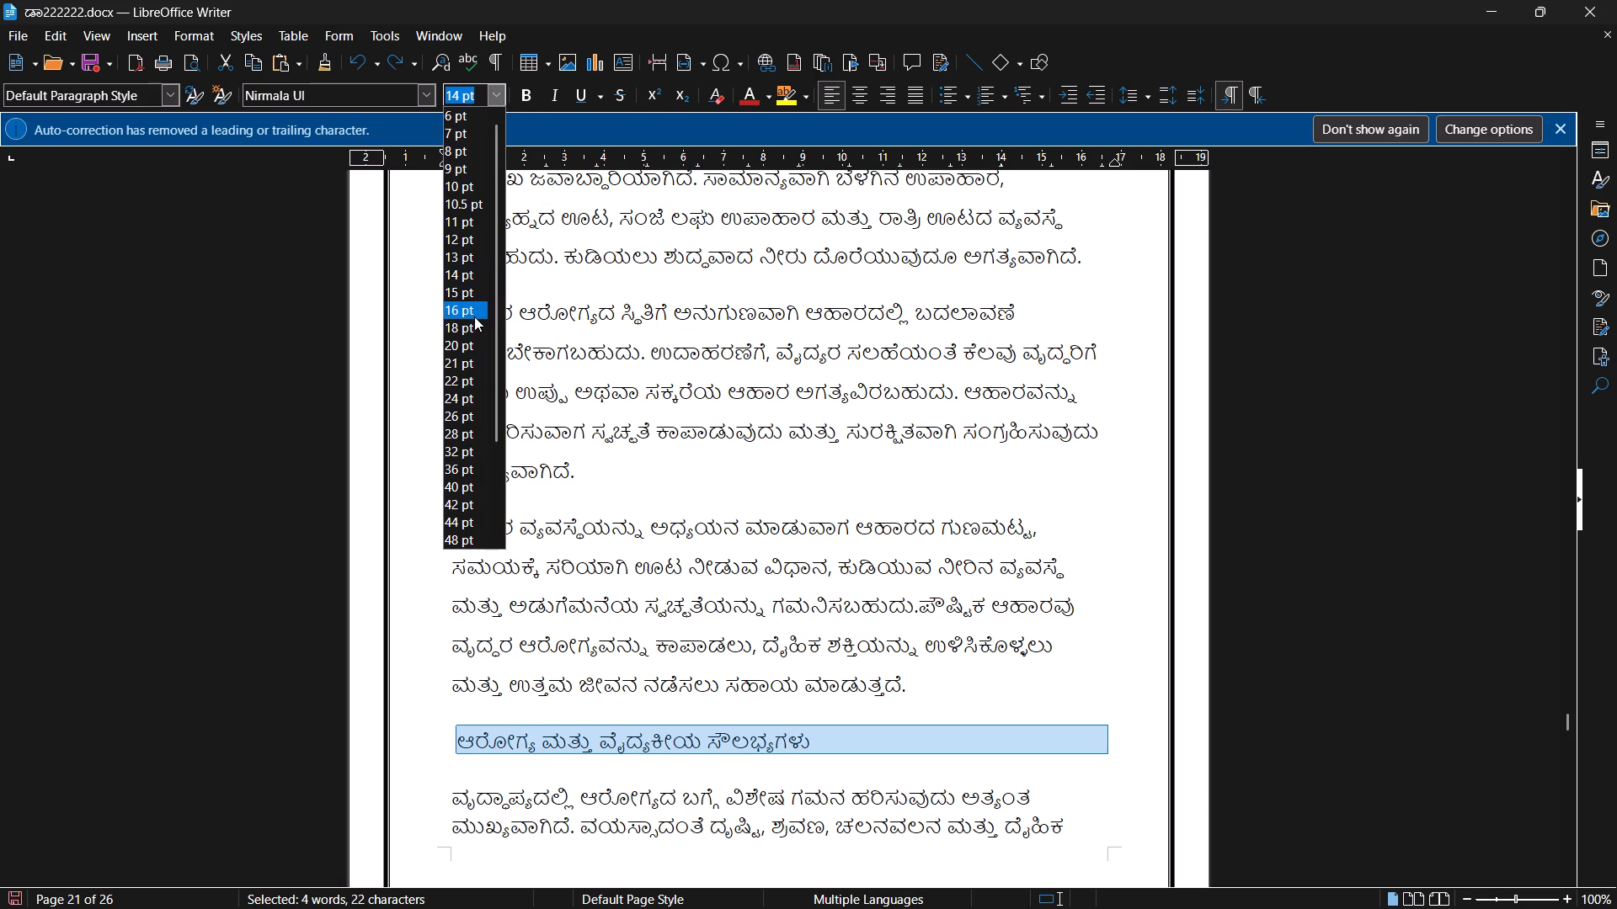
pyautogui.click(472, 322)
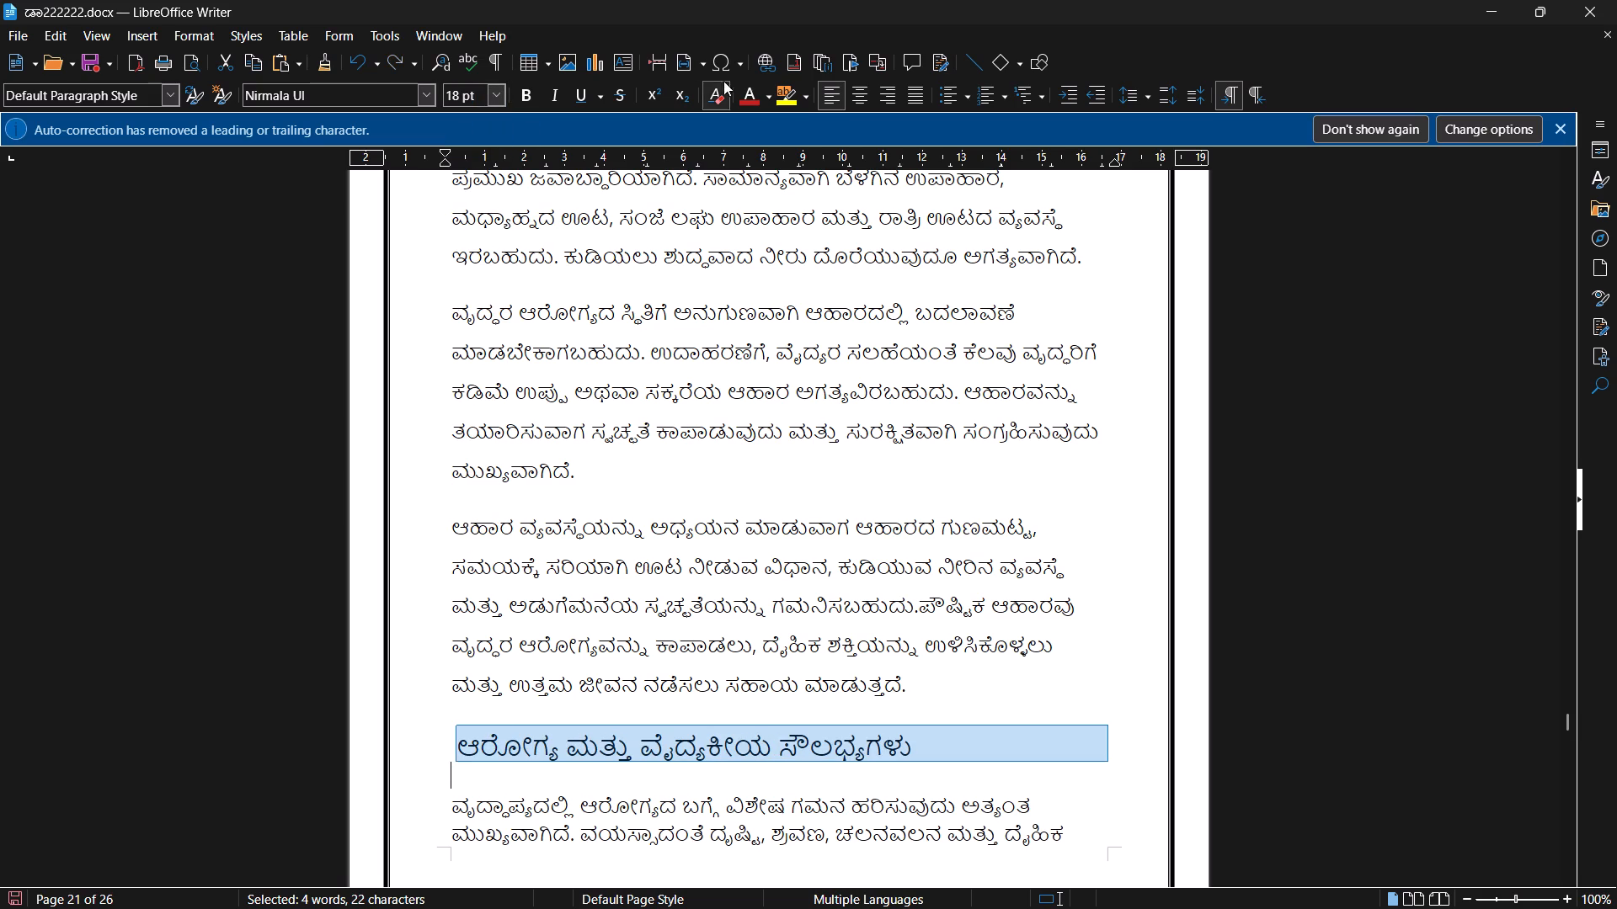
pyautogui.click(755, 92)
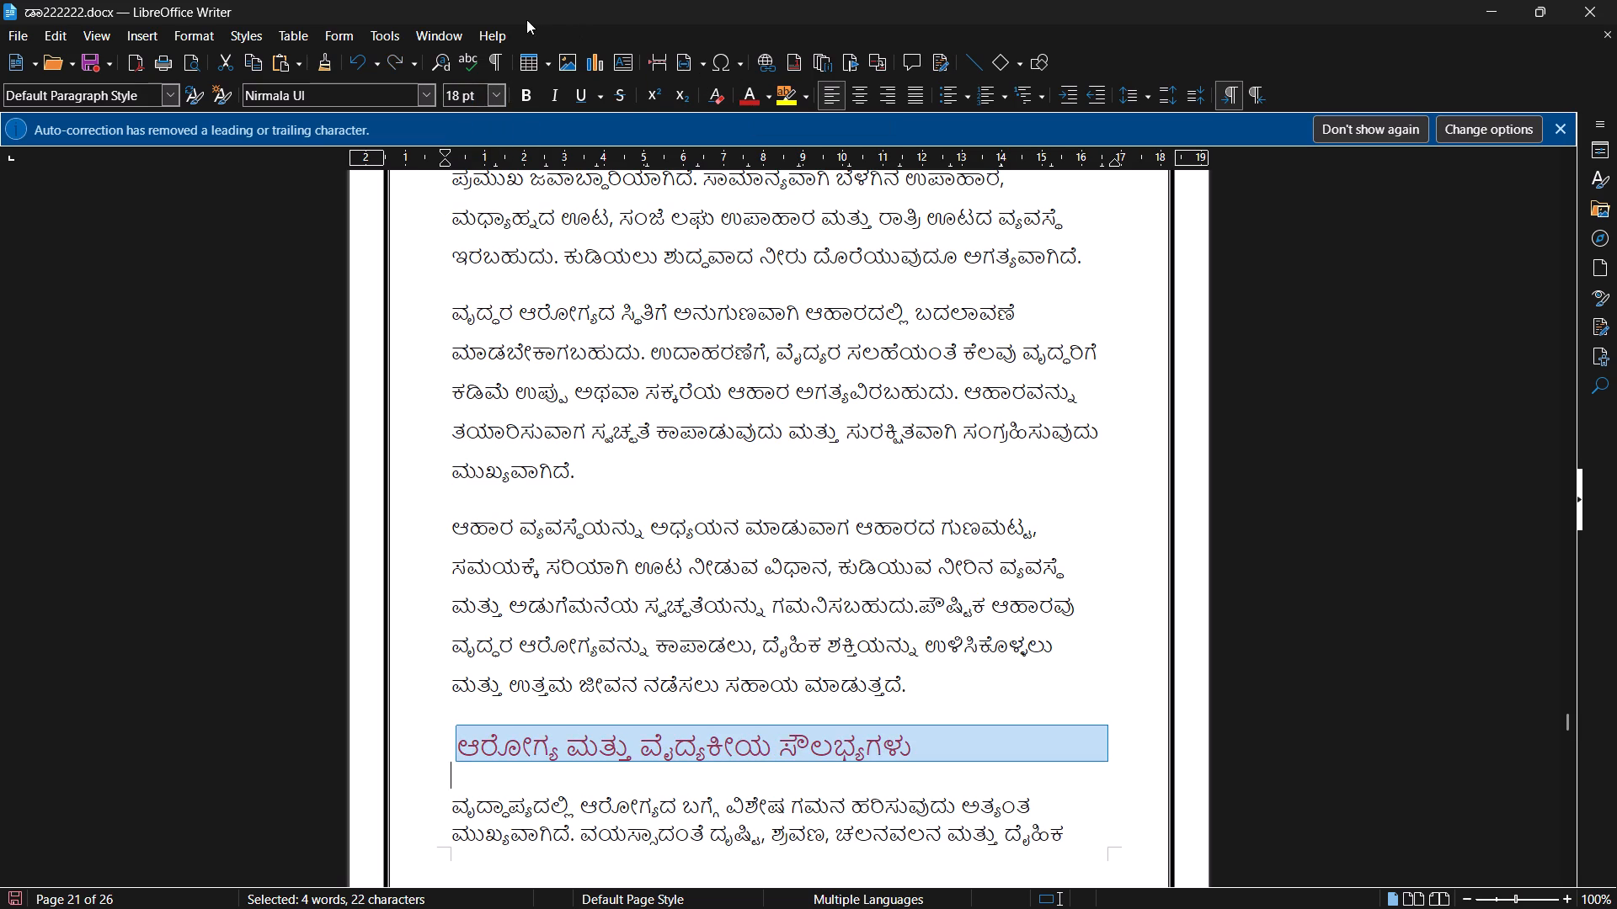
pyautogui.click(539, 90)
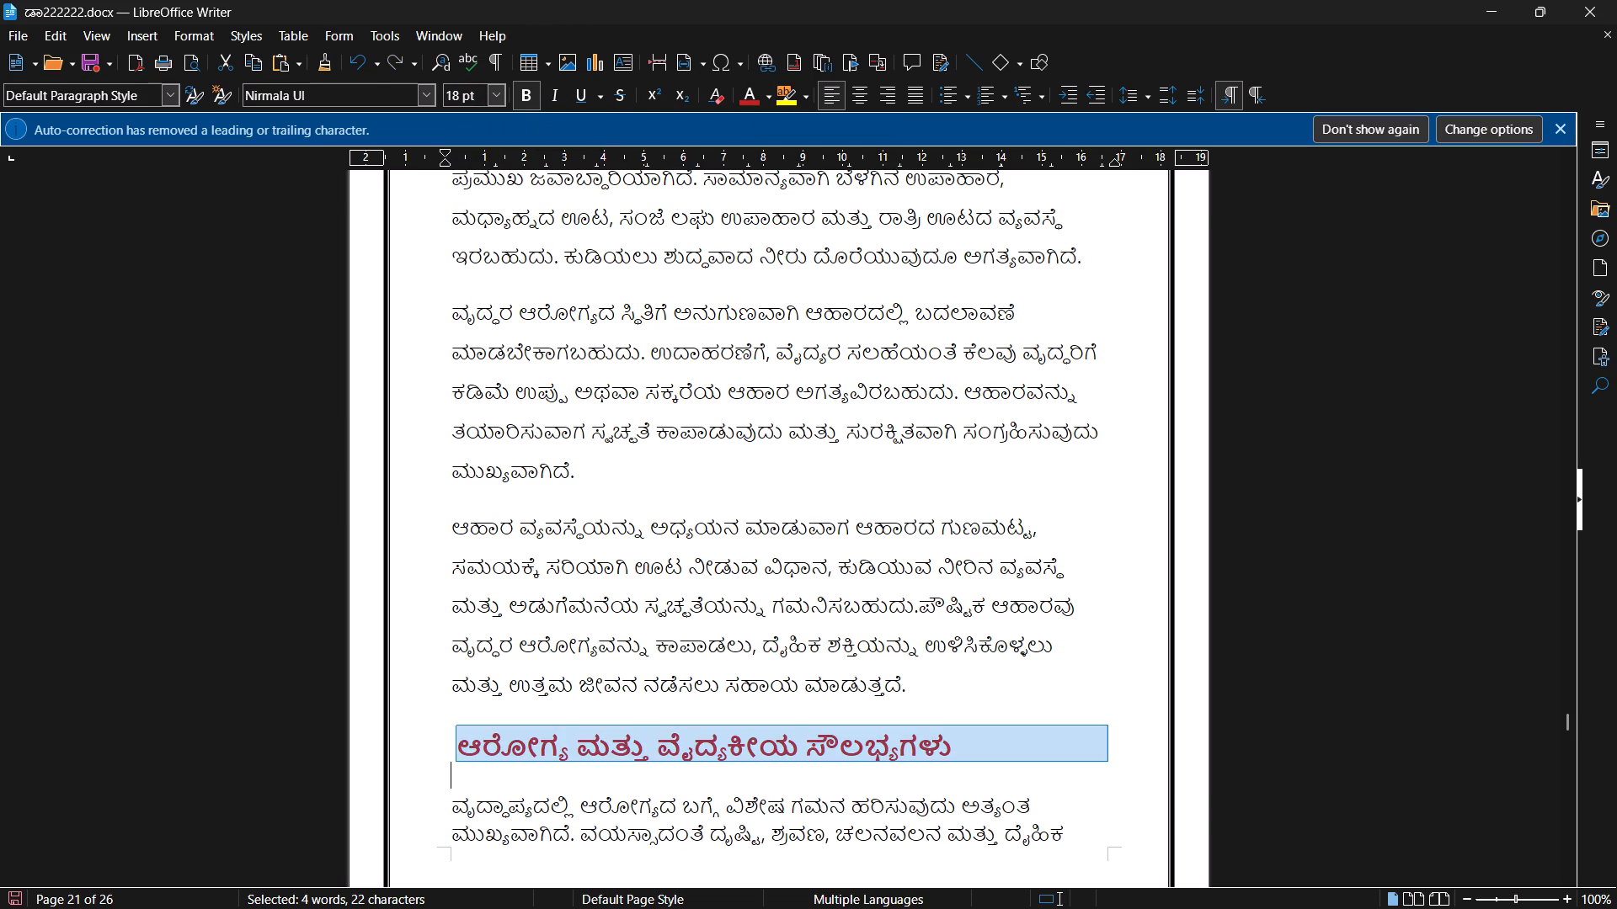
# Insert a paragraph break before each wrapped line of the first paragraph under that heading, from "ಮುಖ್ಯವಾಗಿದೆ" through "ಮಾಡಿಸಿಕೊಳ್ಳುವ".
pyautogui.press('Down')
pyautogui.press('Down')
pyautogui.press('Down')
pyautogui.press('Down')
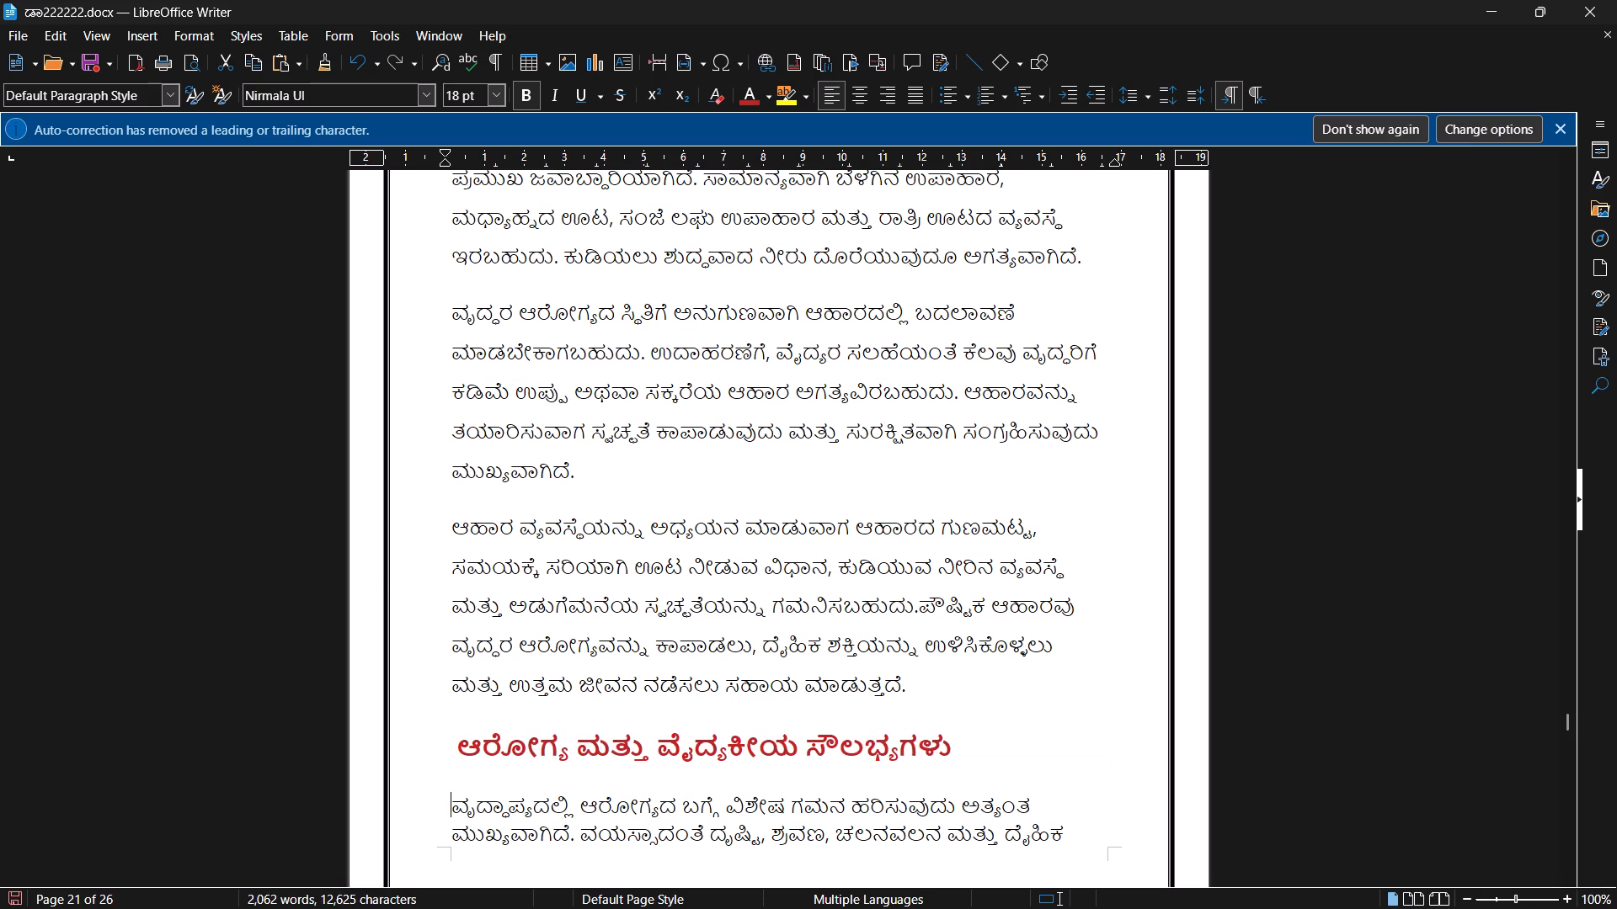
pyautogui.press('Down')
pyautogui.press('Up')
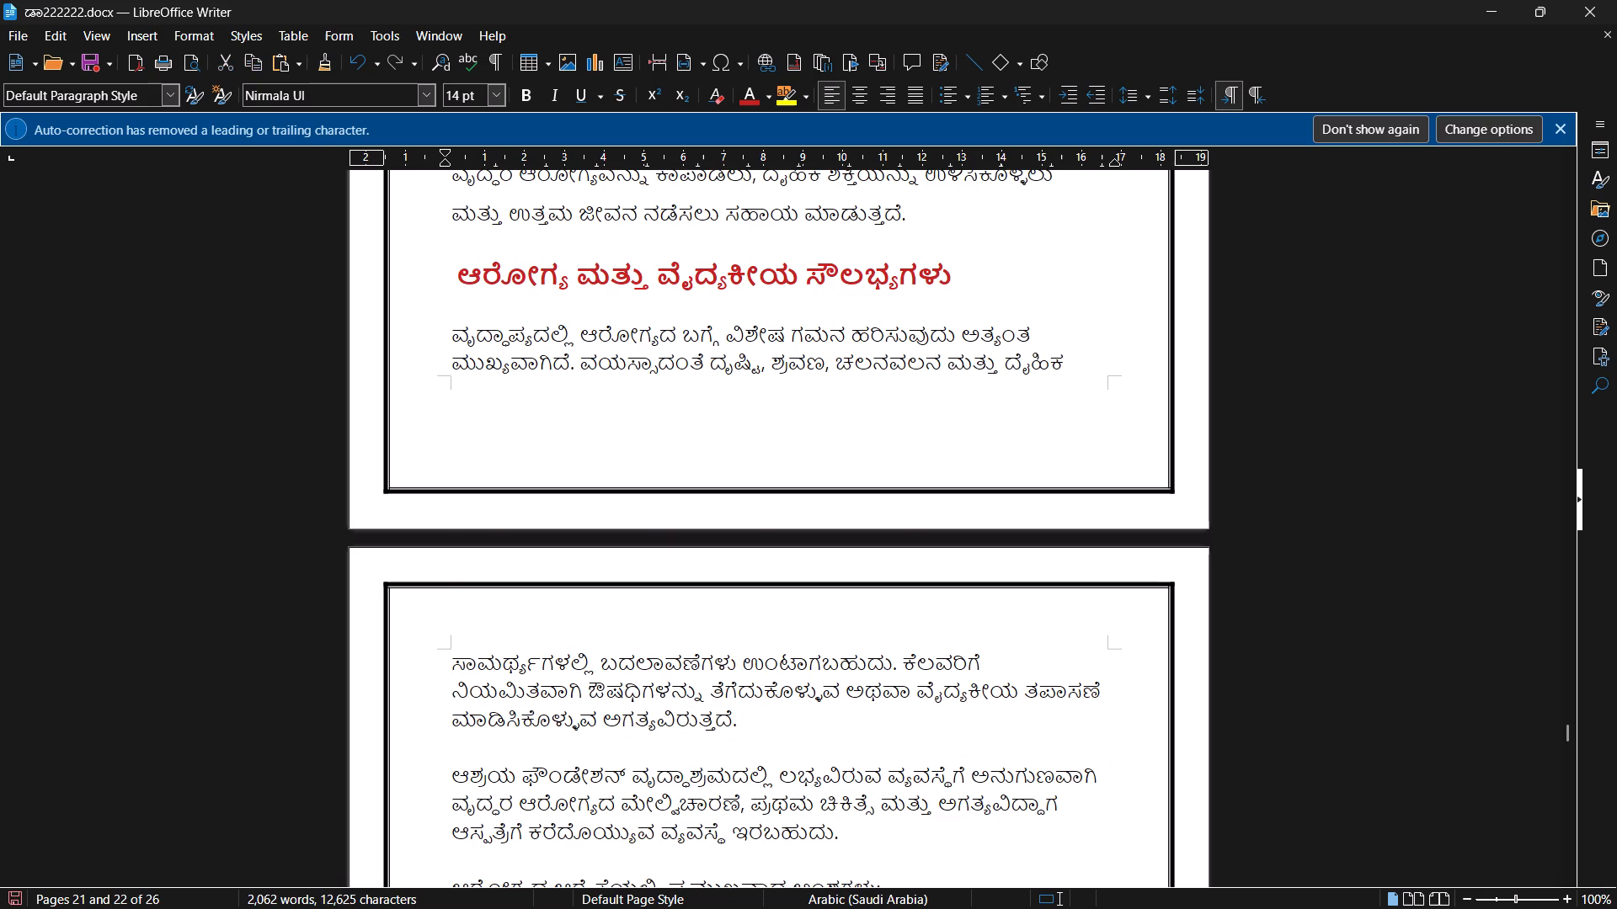
pyautogui.click(446, 356)
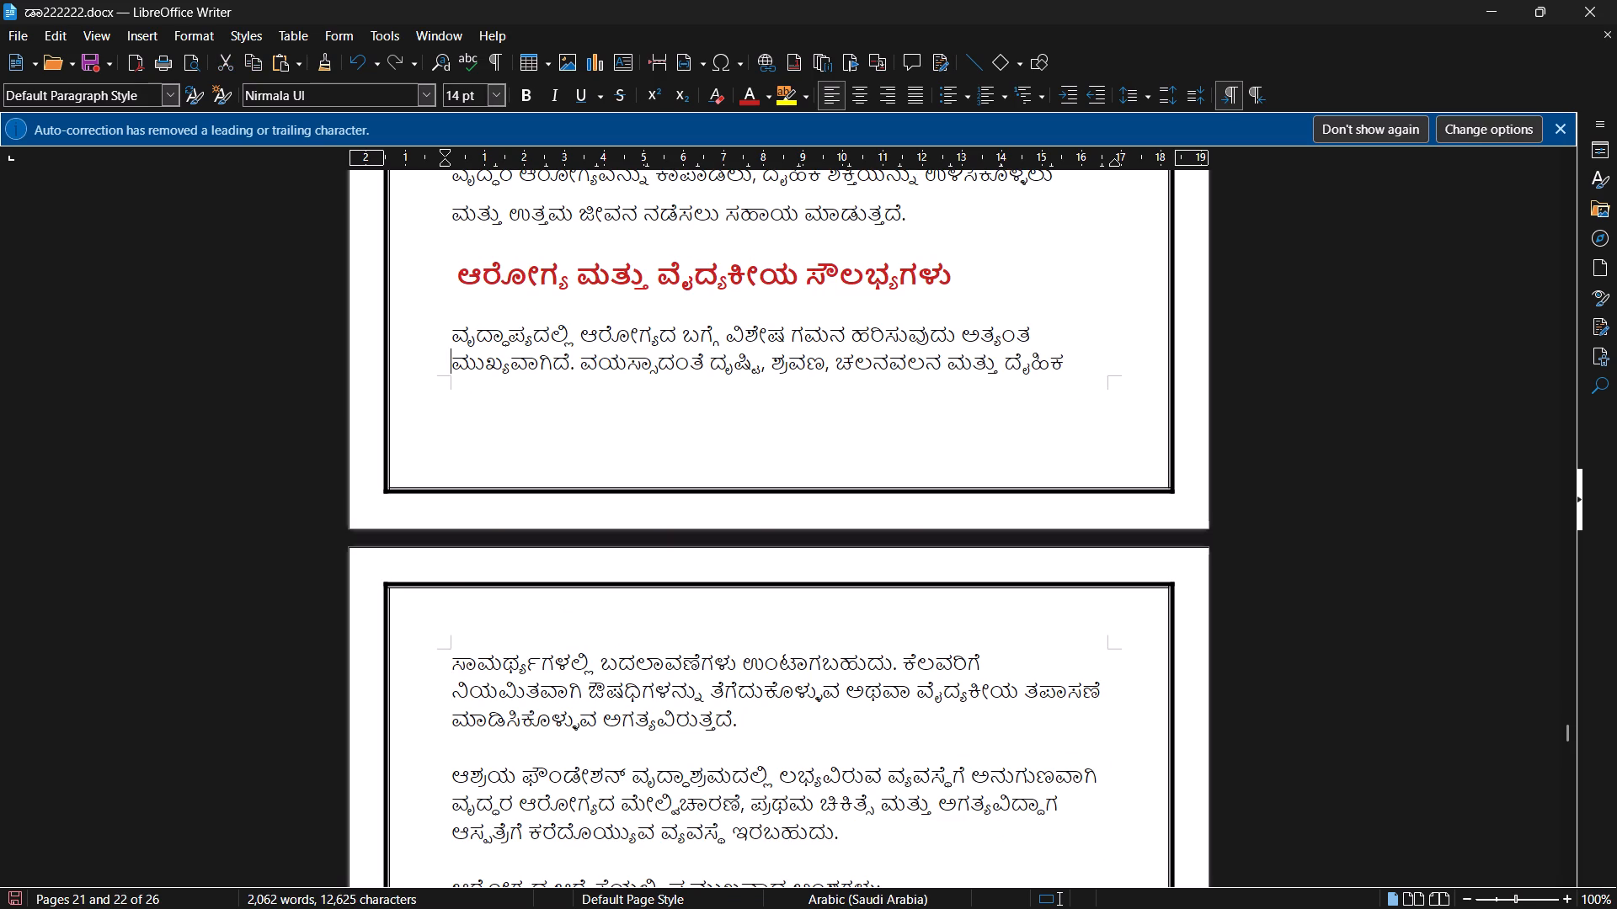
pyautogui.press('Return')
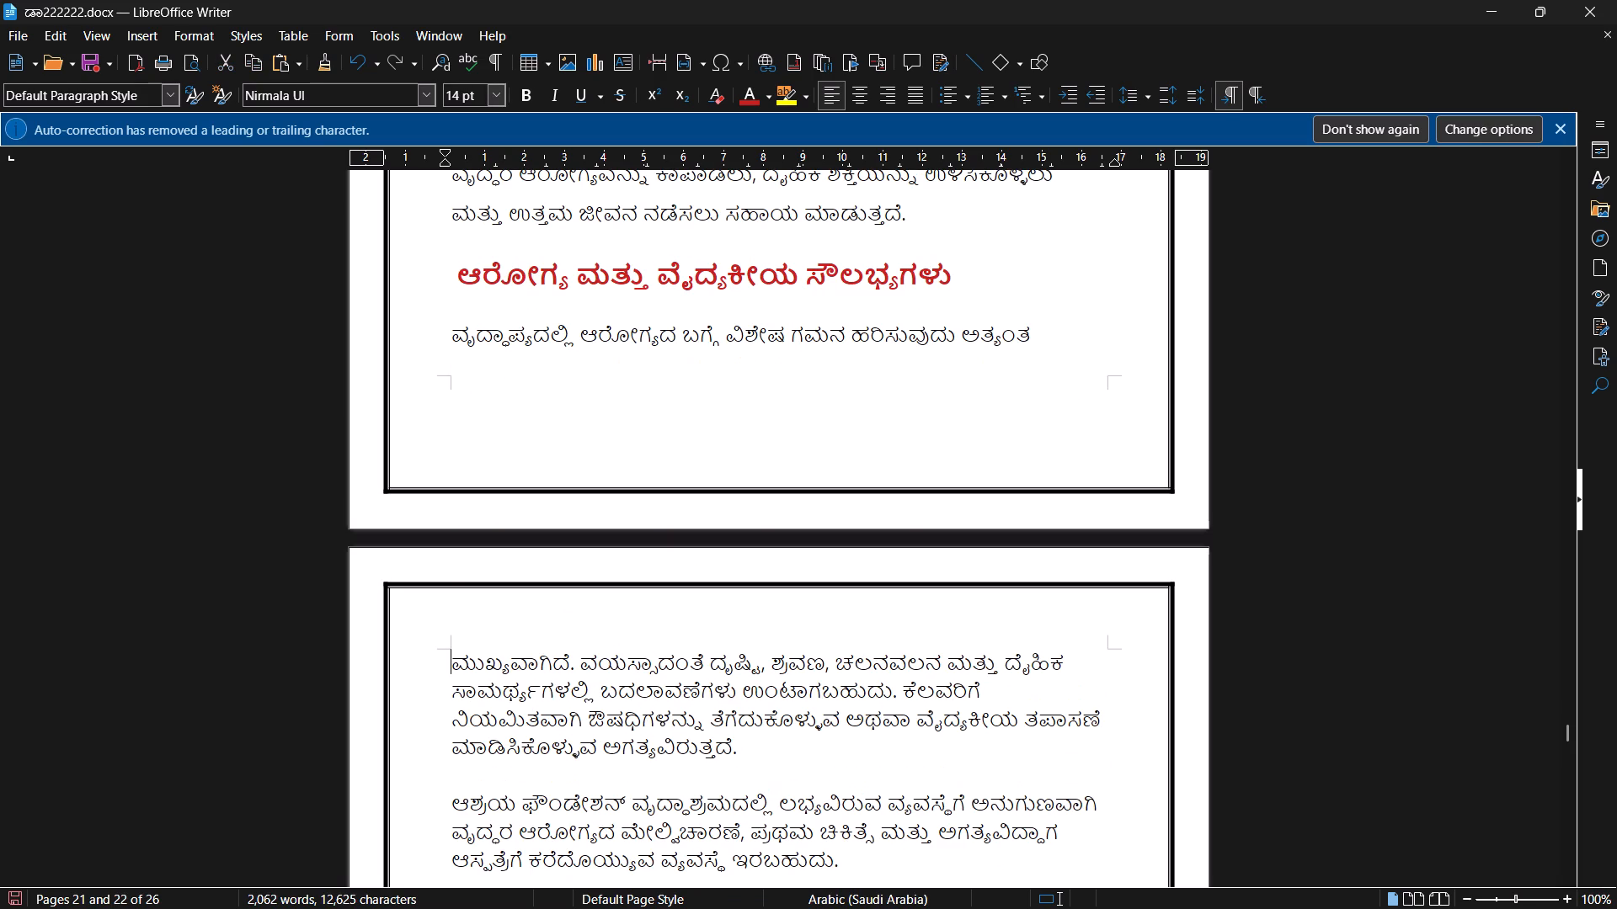
pyautogui.press('Down')
pyautogui.press('Down')
pyautogui.press('Up')
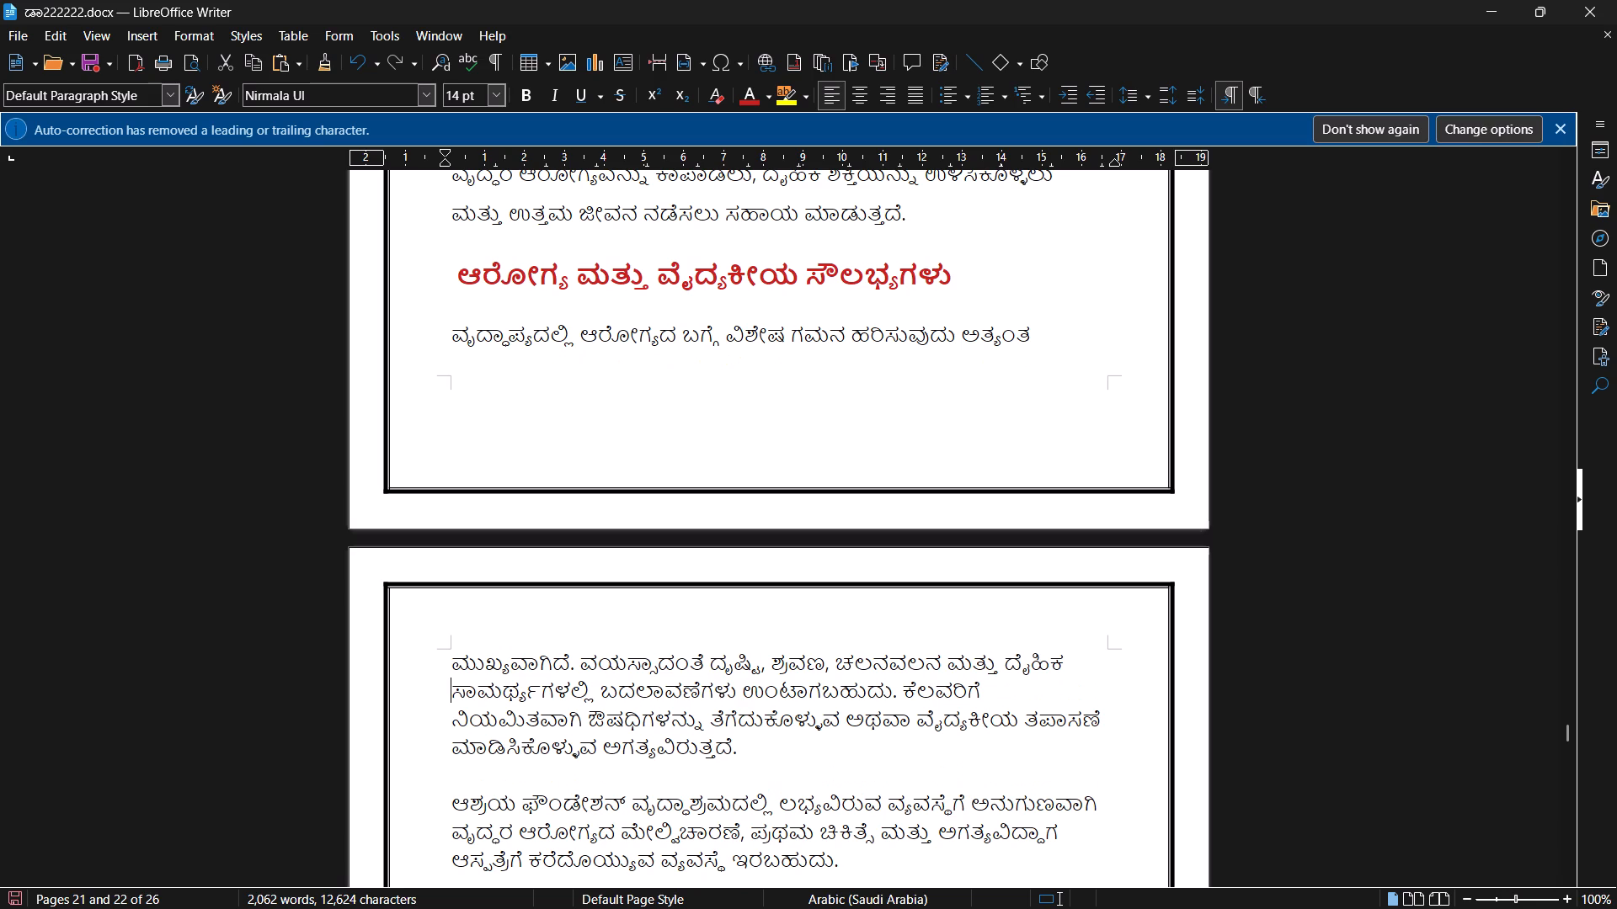
pyautogui.press('Return')
pyautogui.press('Return')
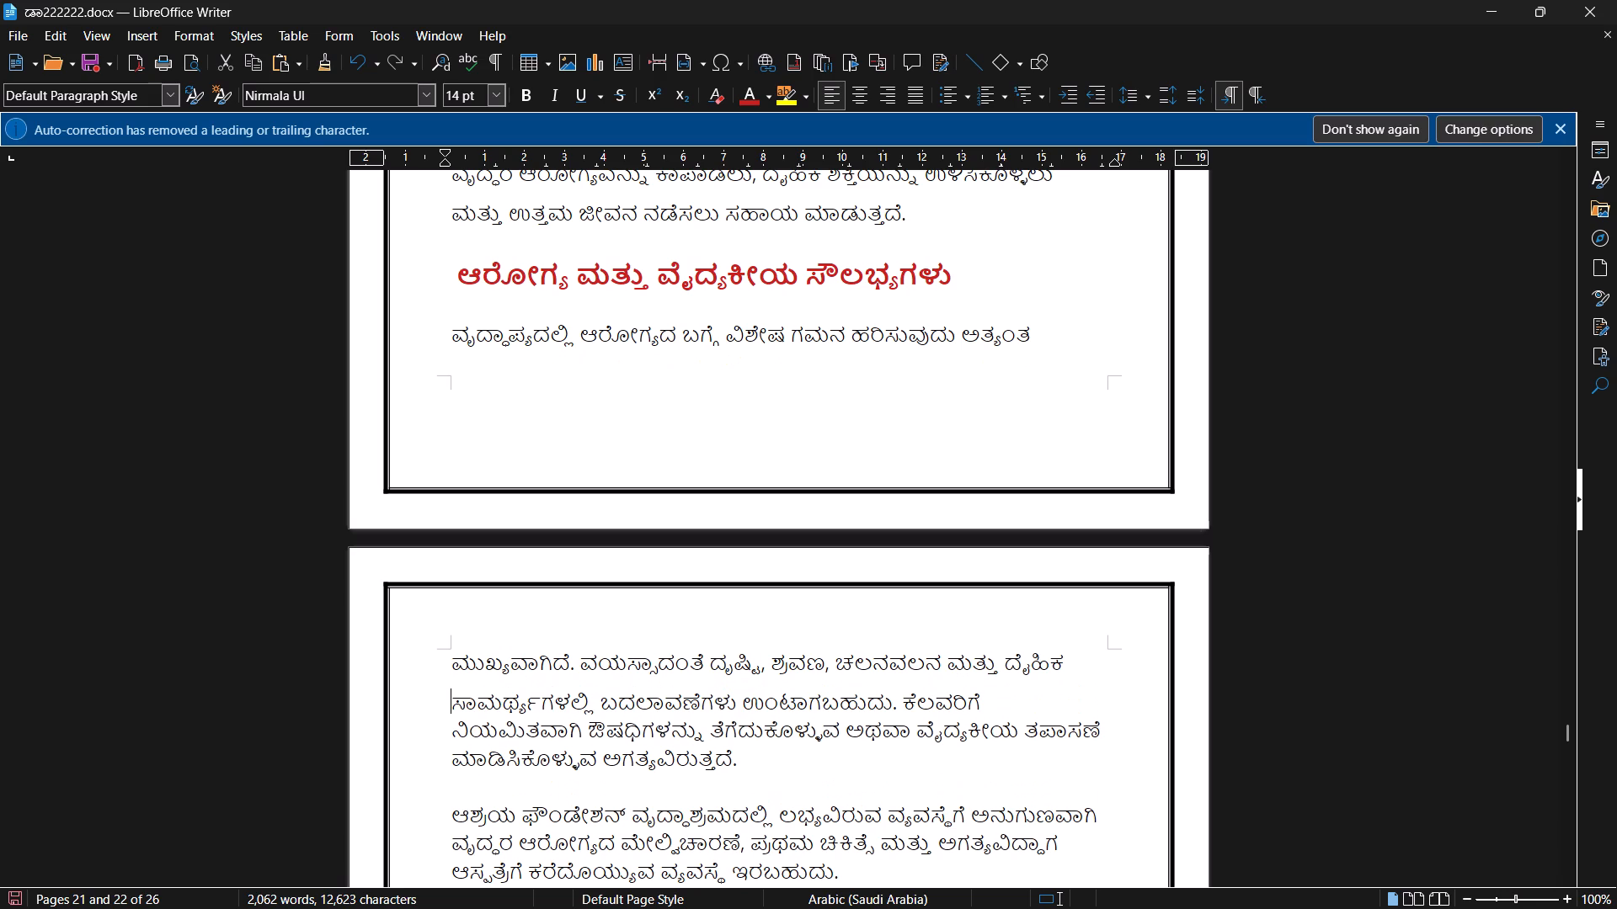
pyautogui.press('Down')
pyautogui.press('Return')
pyautogui.press('Down')
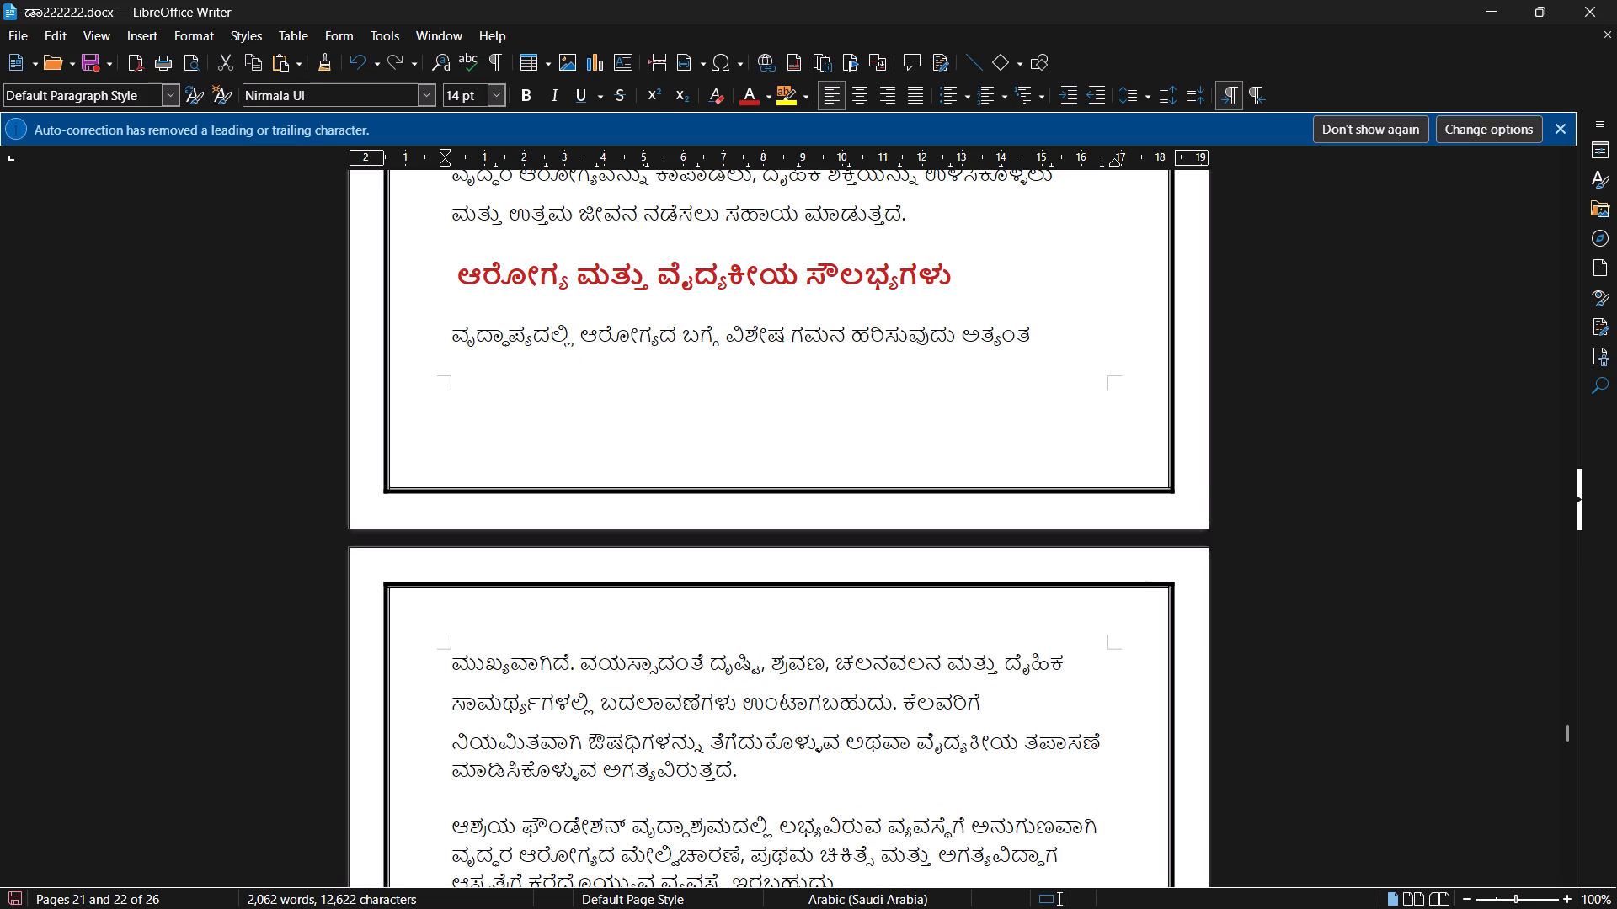
pyautogui.press('Return')
# Insert a paragraph break before the wrapped lines starting with "ವೃದ್ಧರ ಆರೋಗ್ಯದ" and "ಆಸ್ಪತ್ರೆಗೆ" in the paragraph that begins "ಆಶ್ರಯ ಫೌಂಡೇಶನ್".
pyautogui.press('Down')
pyautogui.press('Down')
pyautogui.press('Down')
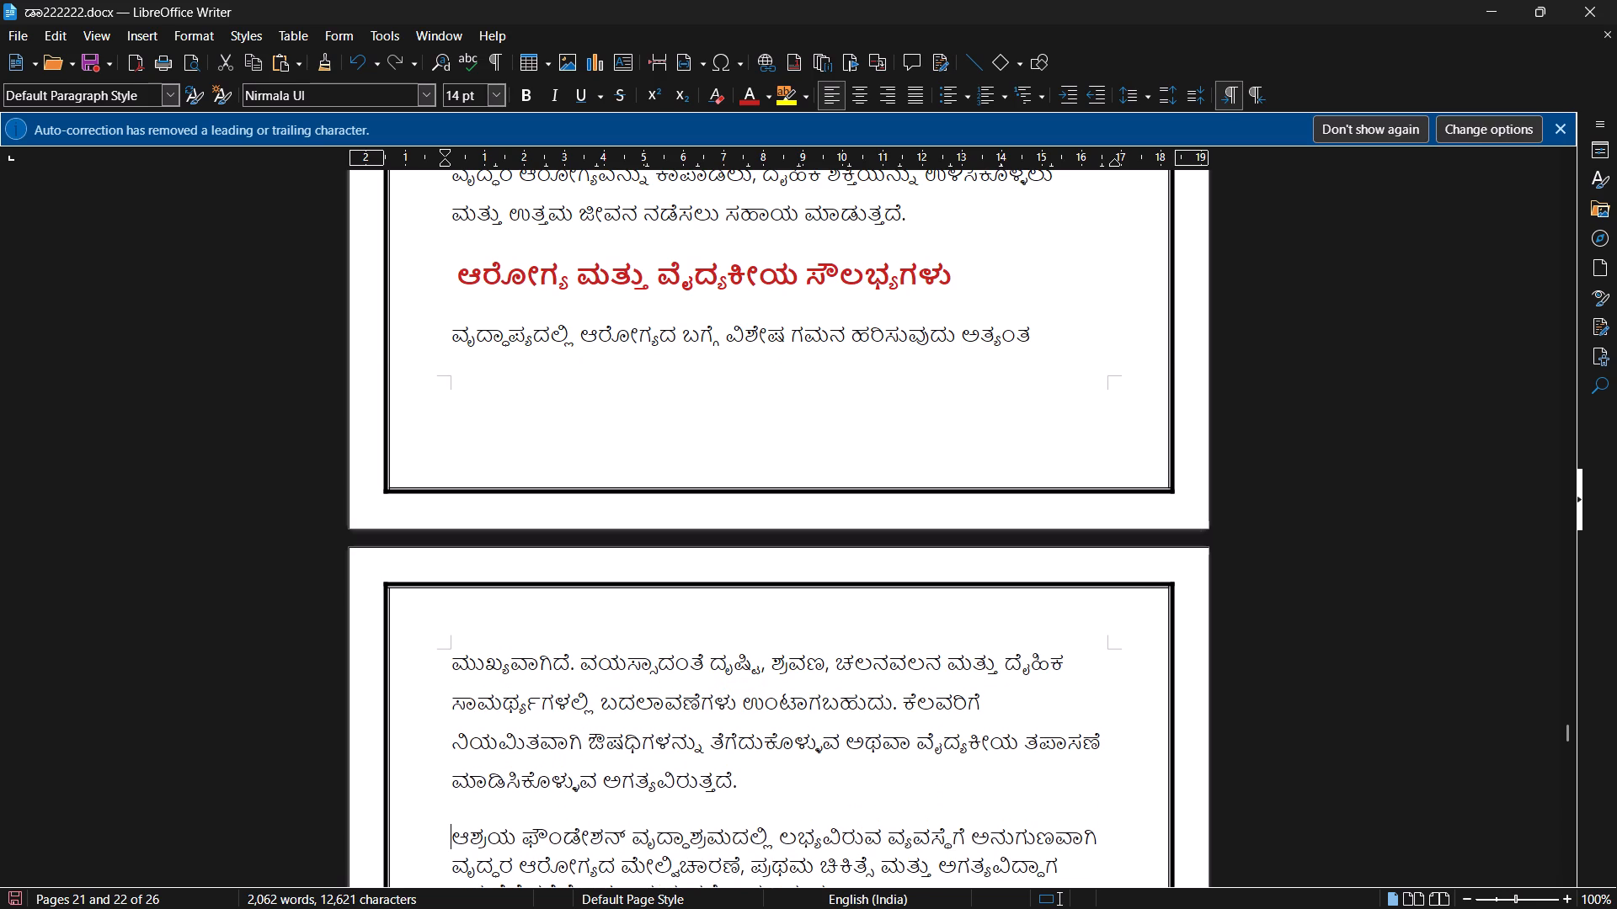
pyautogui.press('Return')
pyautogui.press('Down')
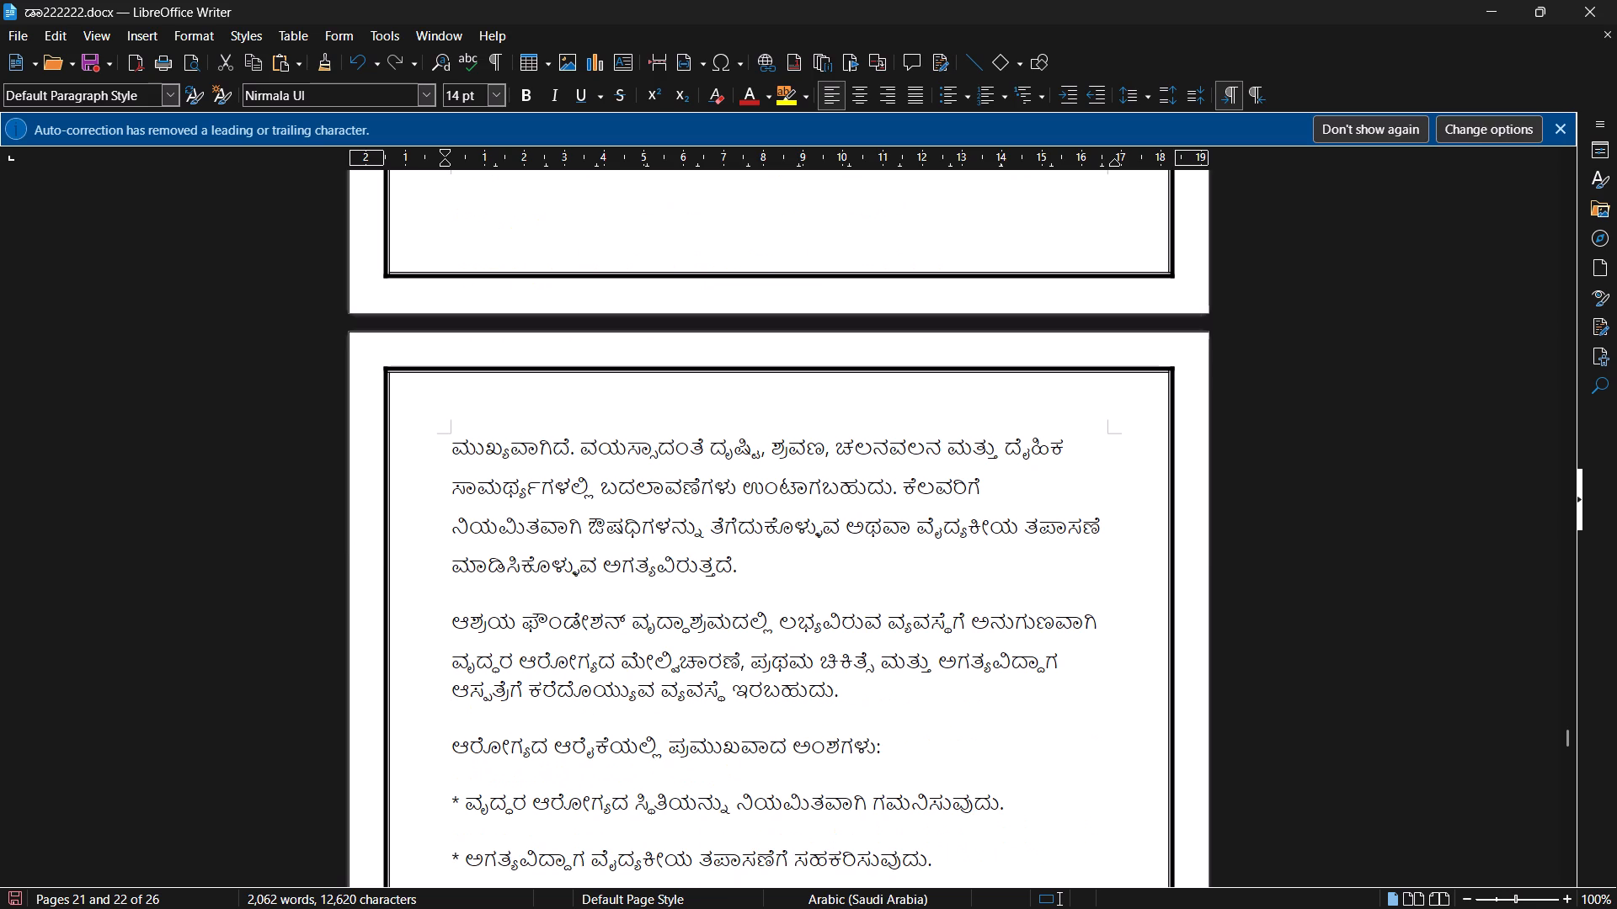
pyautogui.press('Return')
# Make the list's introductory line "ಆರೋಗ್ಯದ ಆರೈಕೆಯಲ್ಲಿ ಪ್ರಮುಖವಾದ ಅಂಶಗಳು:" bold.
pyautogui.press('Down')
pyautogui.press('Down')
pyautogui.press('Down')
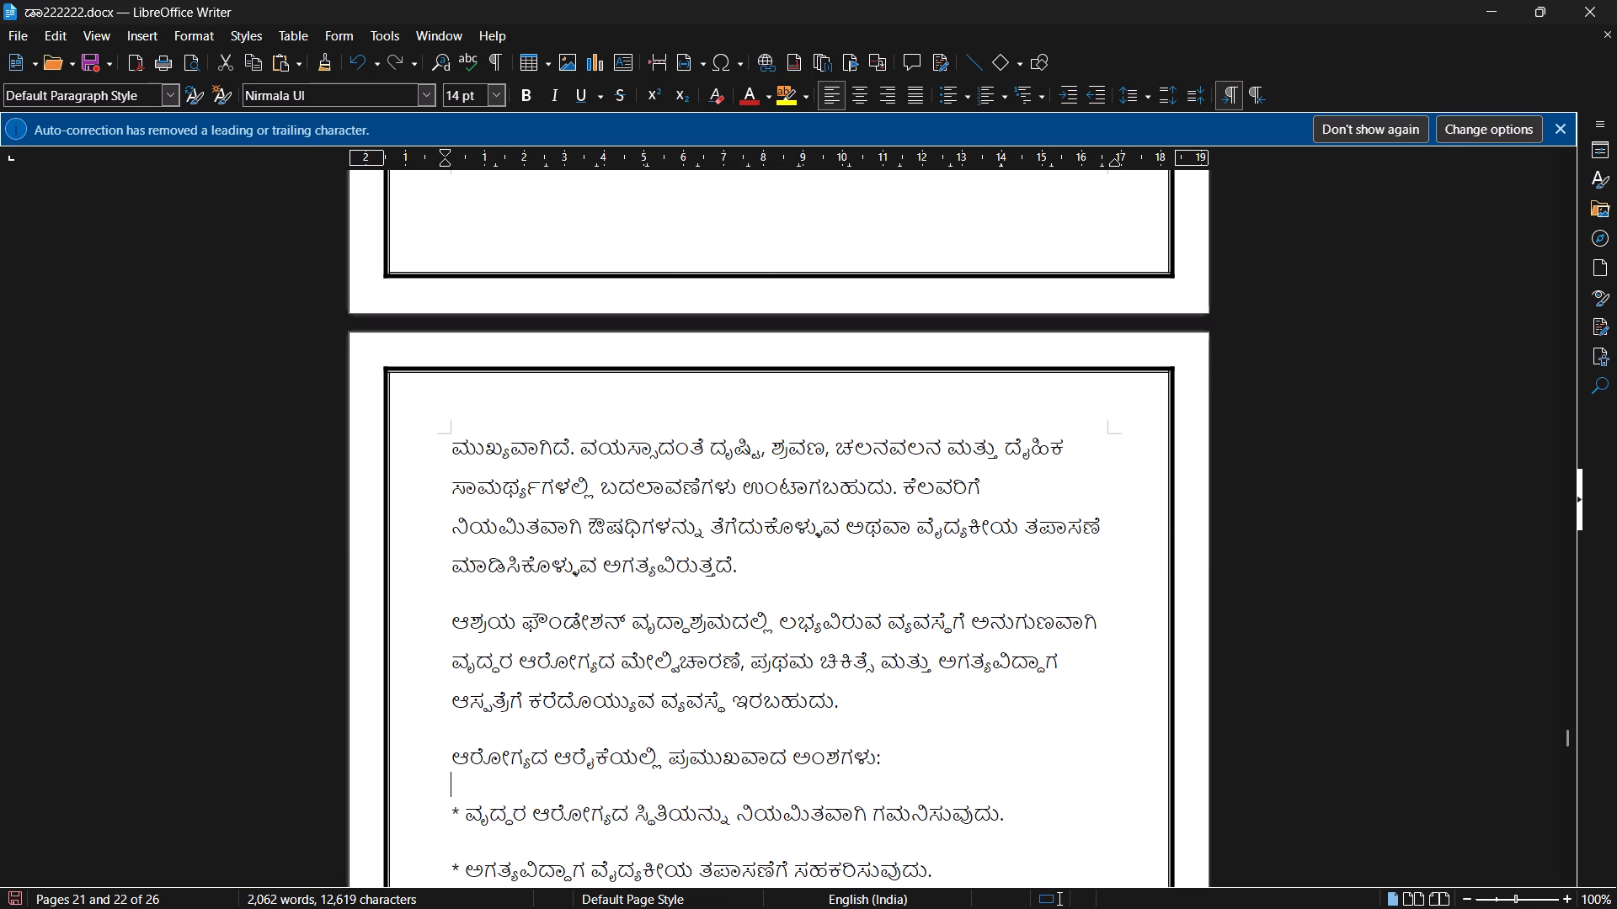
pyautogui.moveTo(452, 755); pyautogui.dragTo(704, 784)
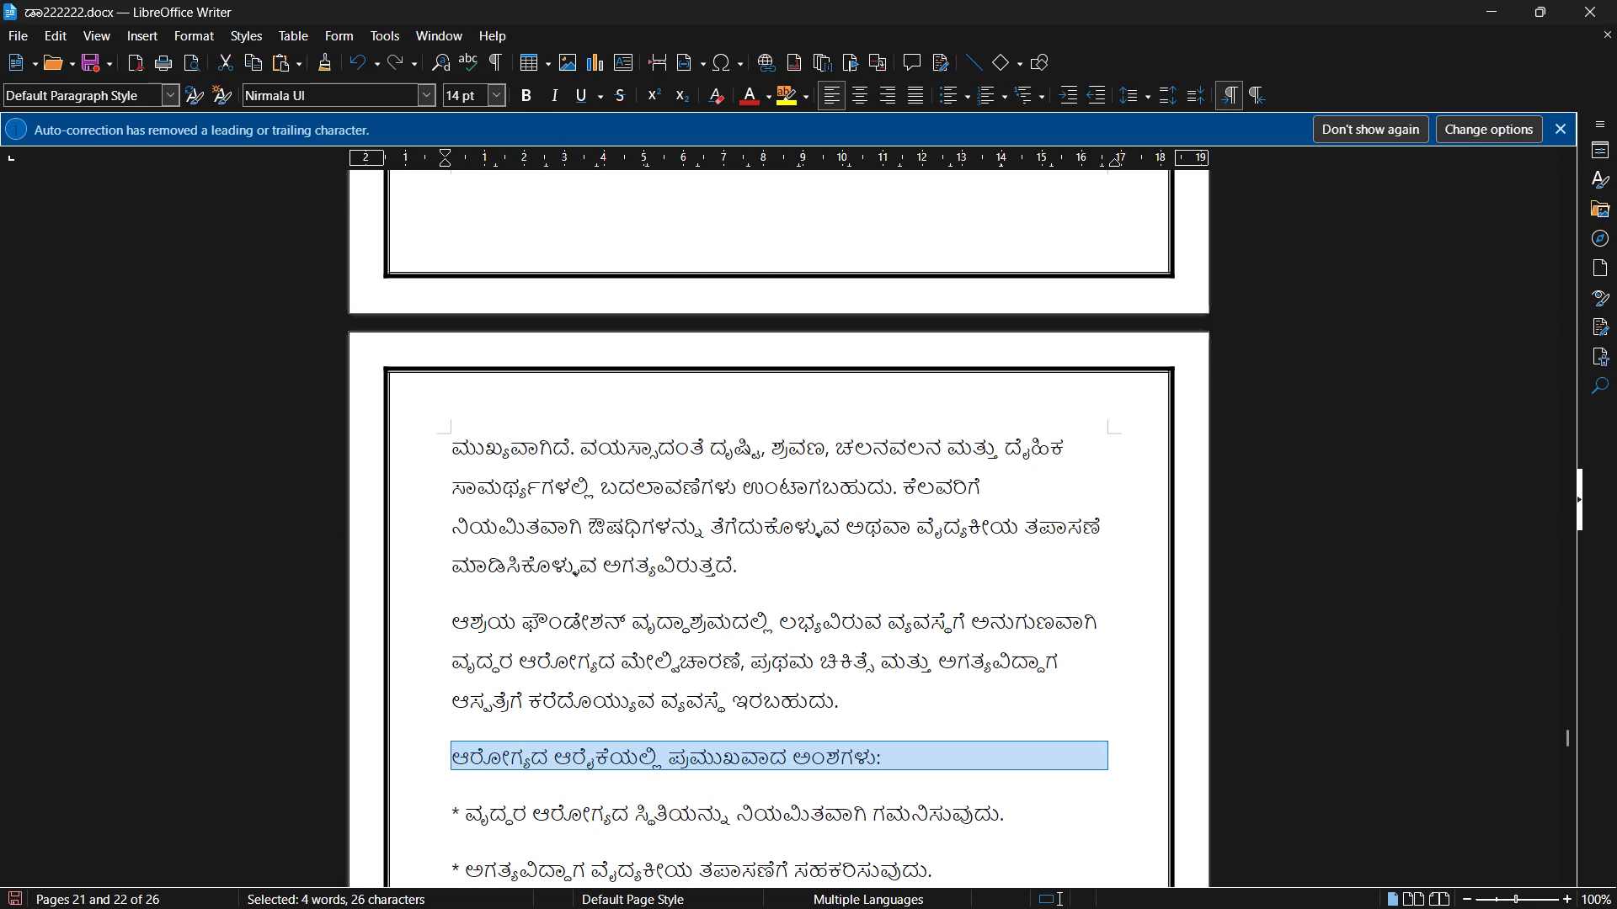
pyautogui.click(525, 98)
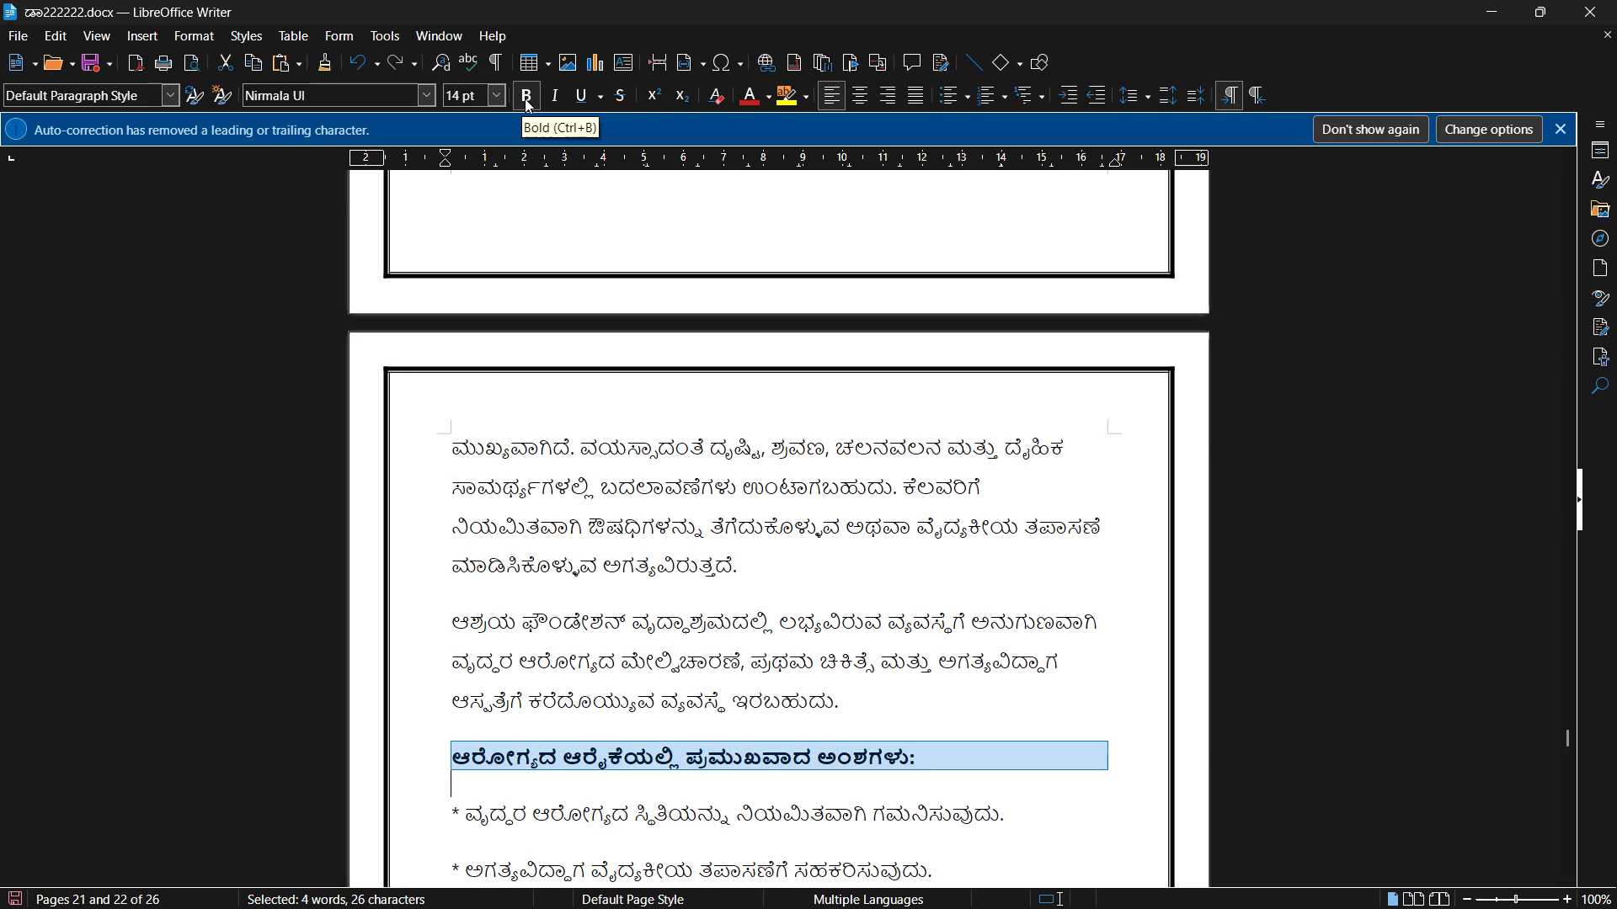
# Make the asterisk before the first item of the health-care list, starting with "ವೃದ್ಧರ ಆರೋಗ್ಯದ", bold.
pyautogui.click(439, 837)
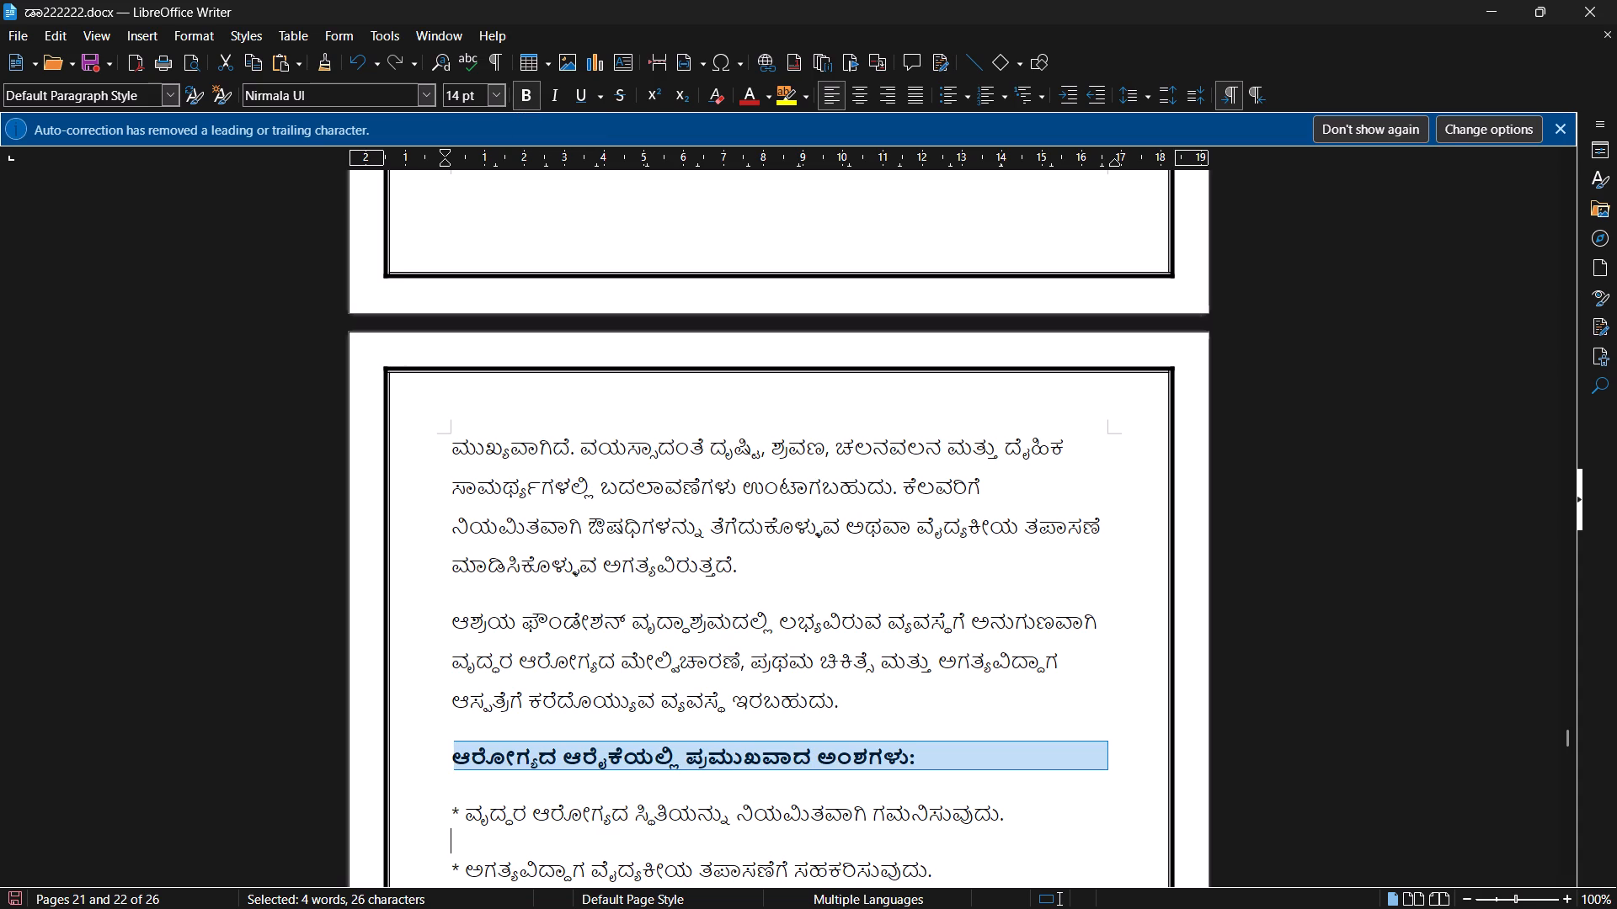
pyautogui.press('Down')
pyautogui.press('Down')
pyautogui.press('Down')
pyautogui.press('Down')
pyautogui.press('Down')
pyautogui.press('Down')
pyautogui.press('Down')
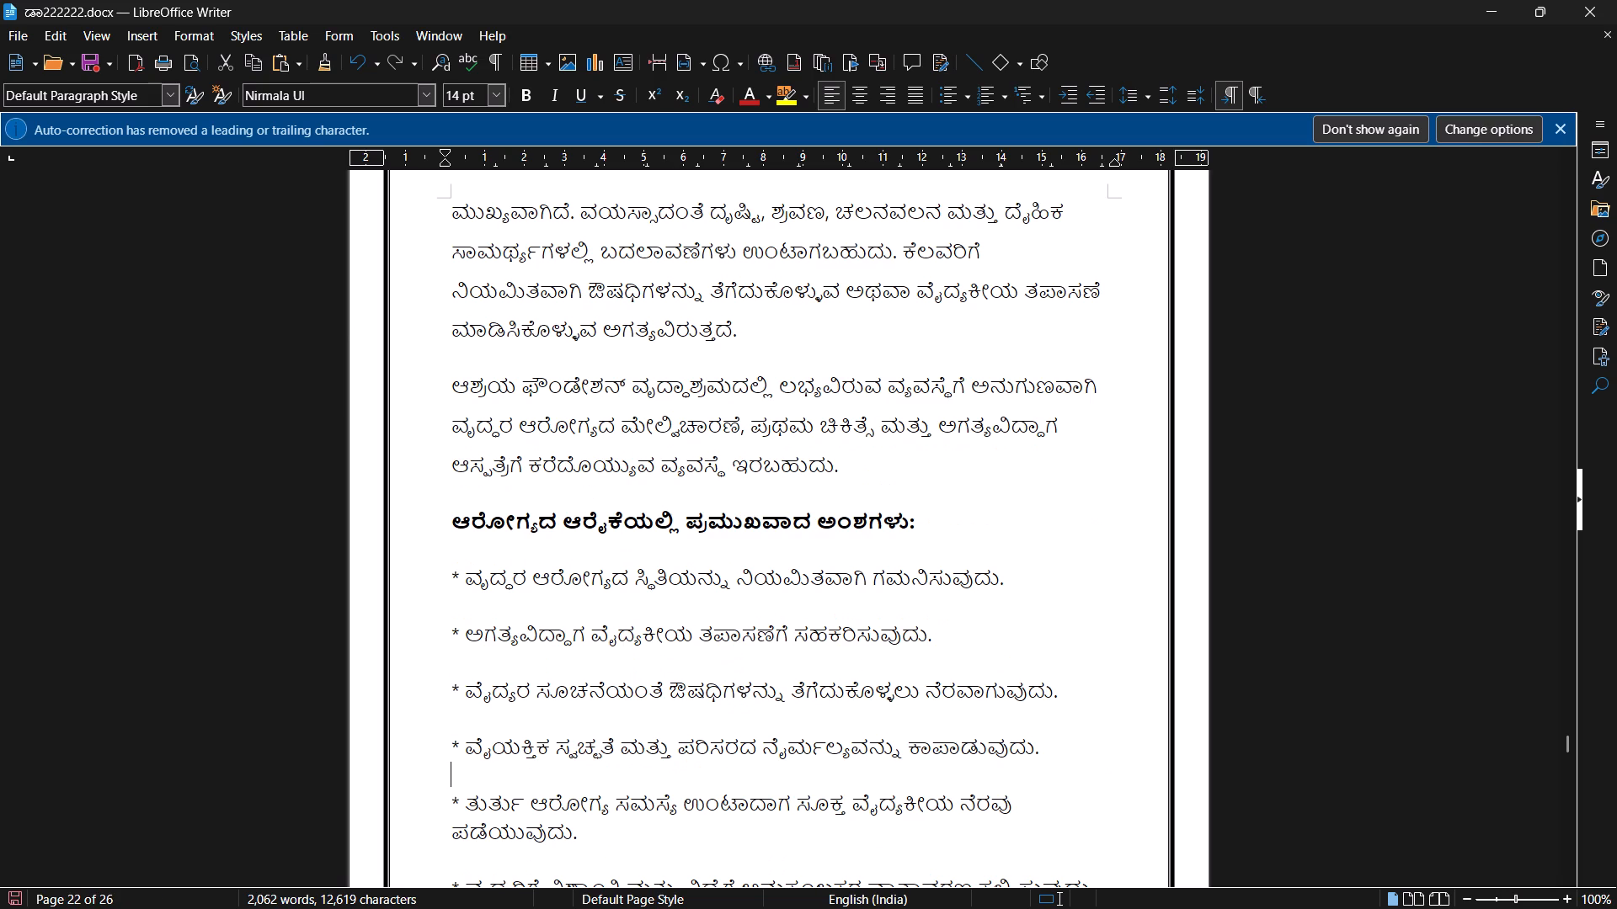
pyautogui.press('Down')
pyautogui.moveTo(456, 565); pyautogui.dragTo(429, 650)
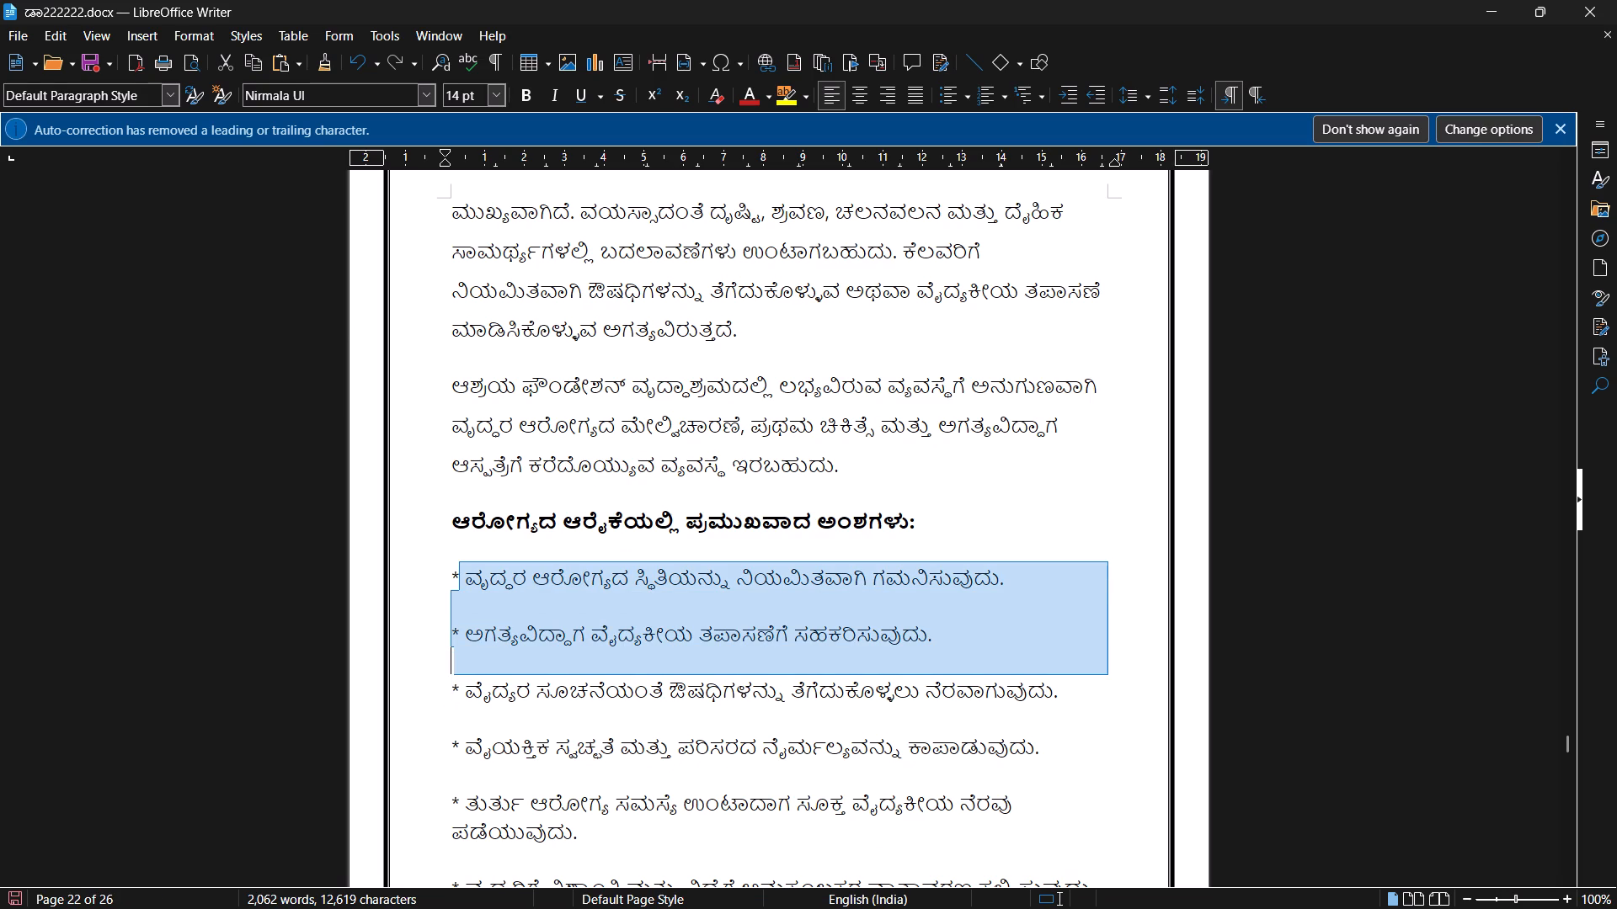
pyautogui.click(447, 595)
pyautogui.moveTo(451, 570); pyautogui.dragTo(455, 571)
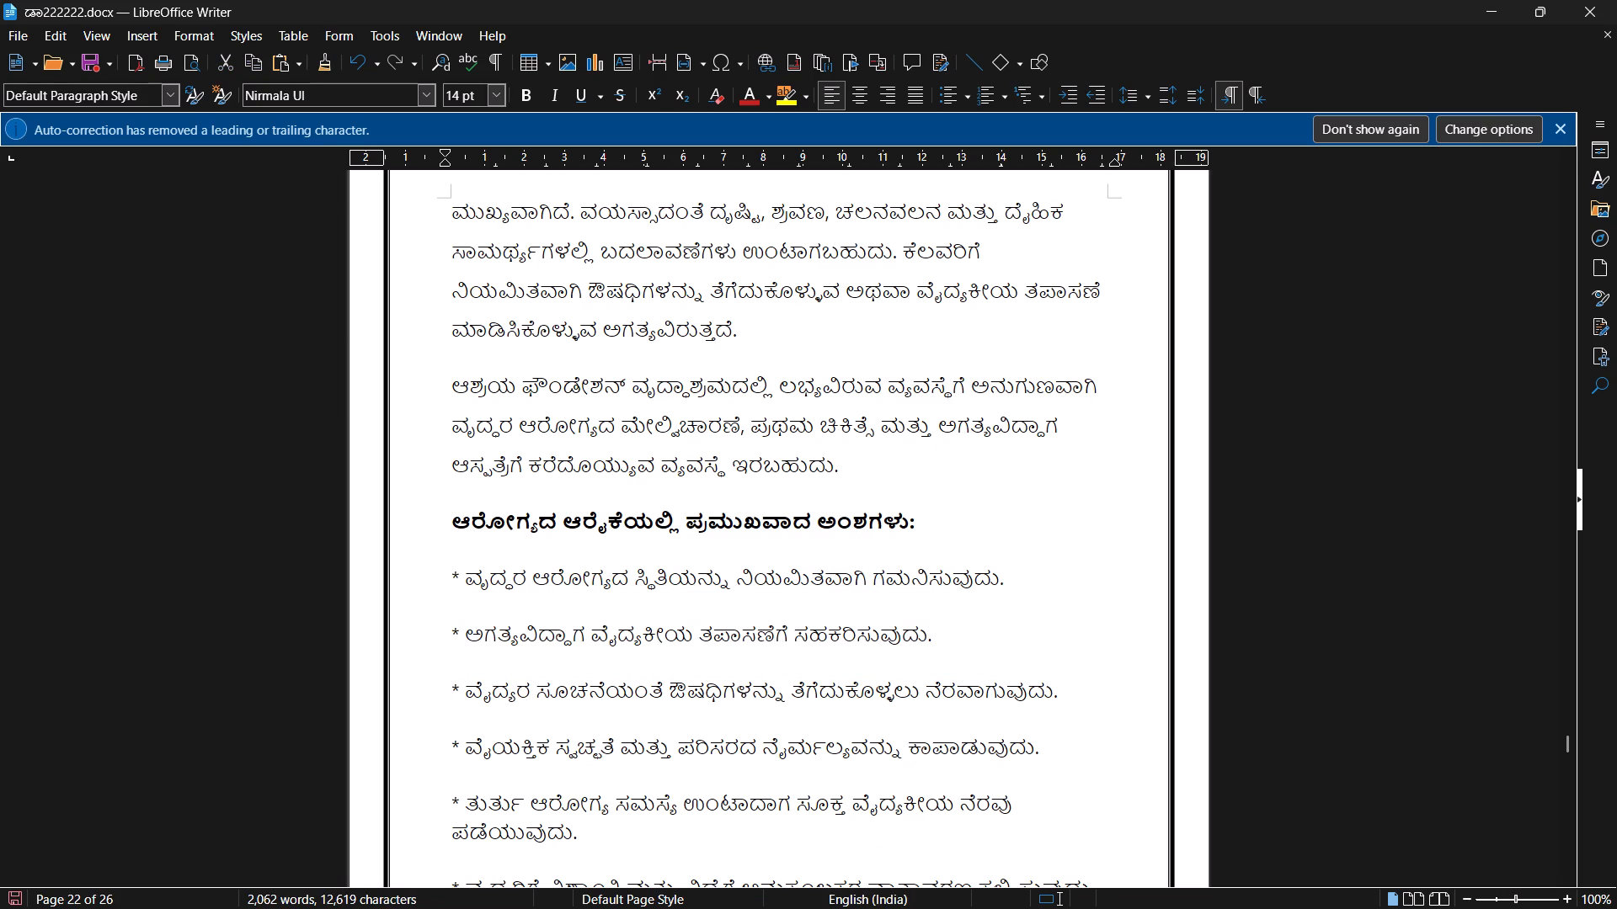
pyautogui.moveTo(455, 571); pyautogui.dragTo(460, 571)
pyautogui.click(524, 102)
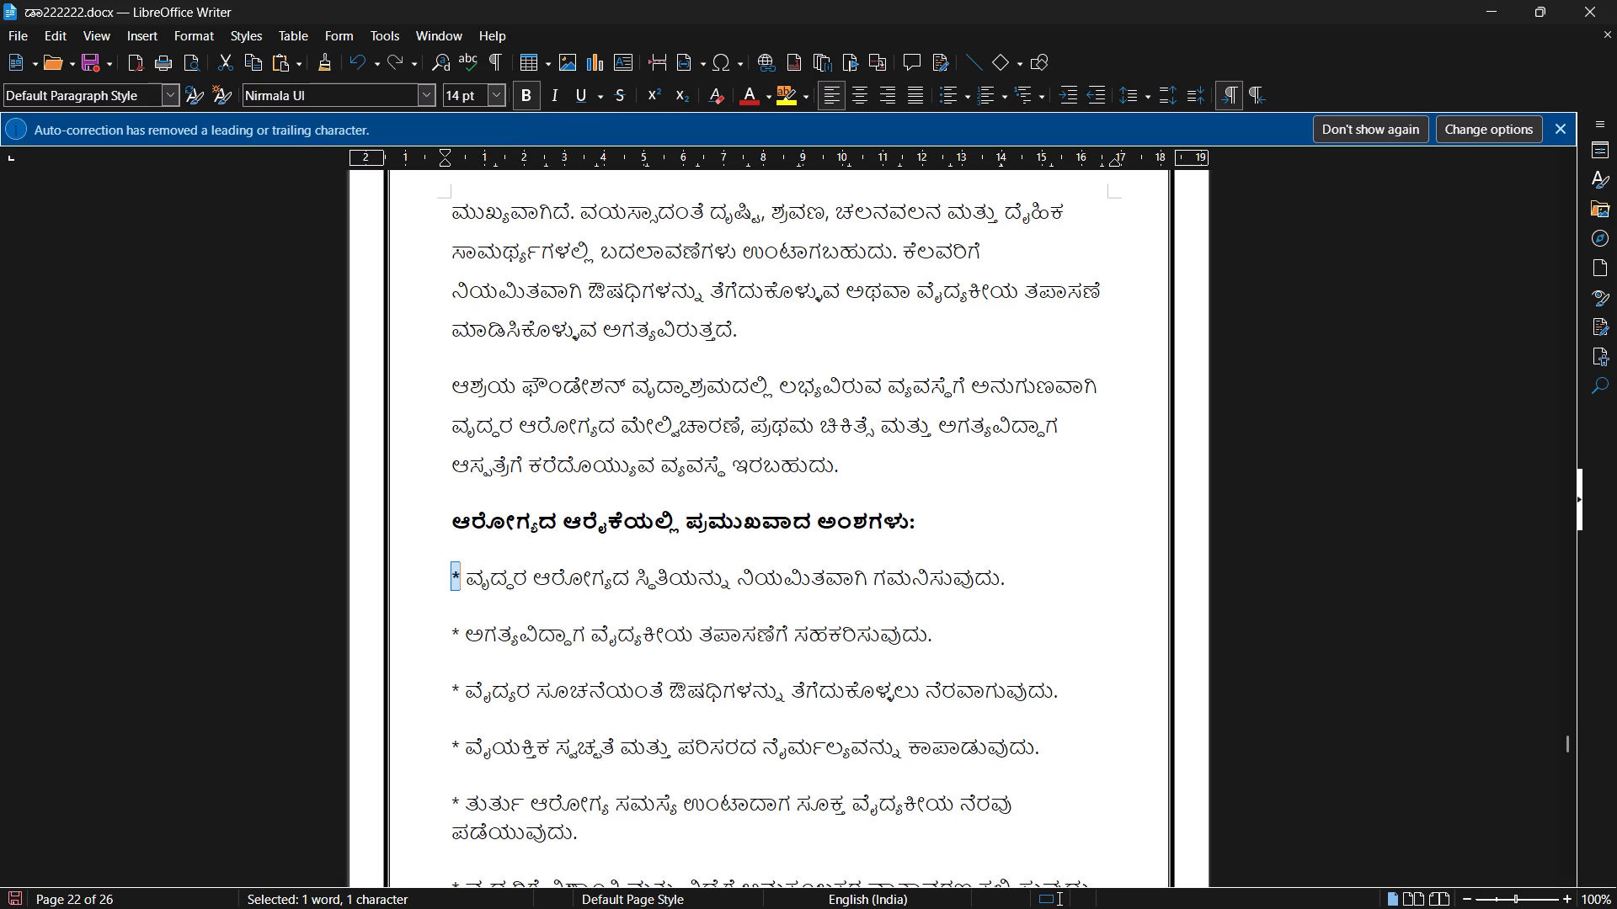
# Make the asterisks before the second through fifth items of the health-care list bold, ending with the item starting "ತುರ್ತು ಆರೋಗ್ಯ".
pyautogui.click(449, 625)
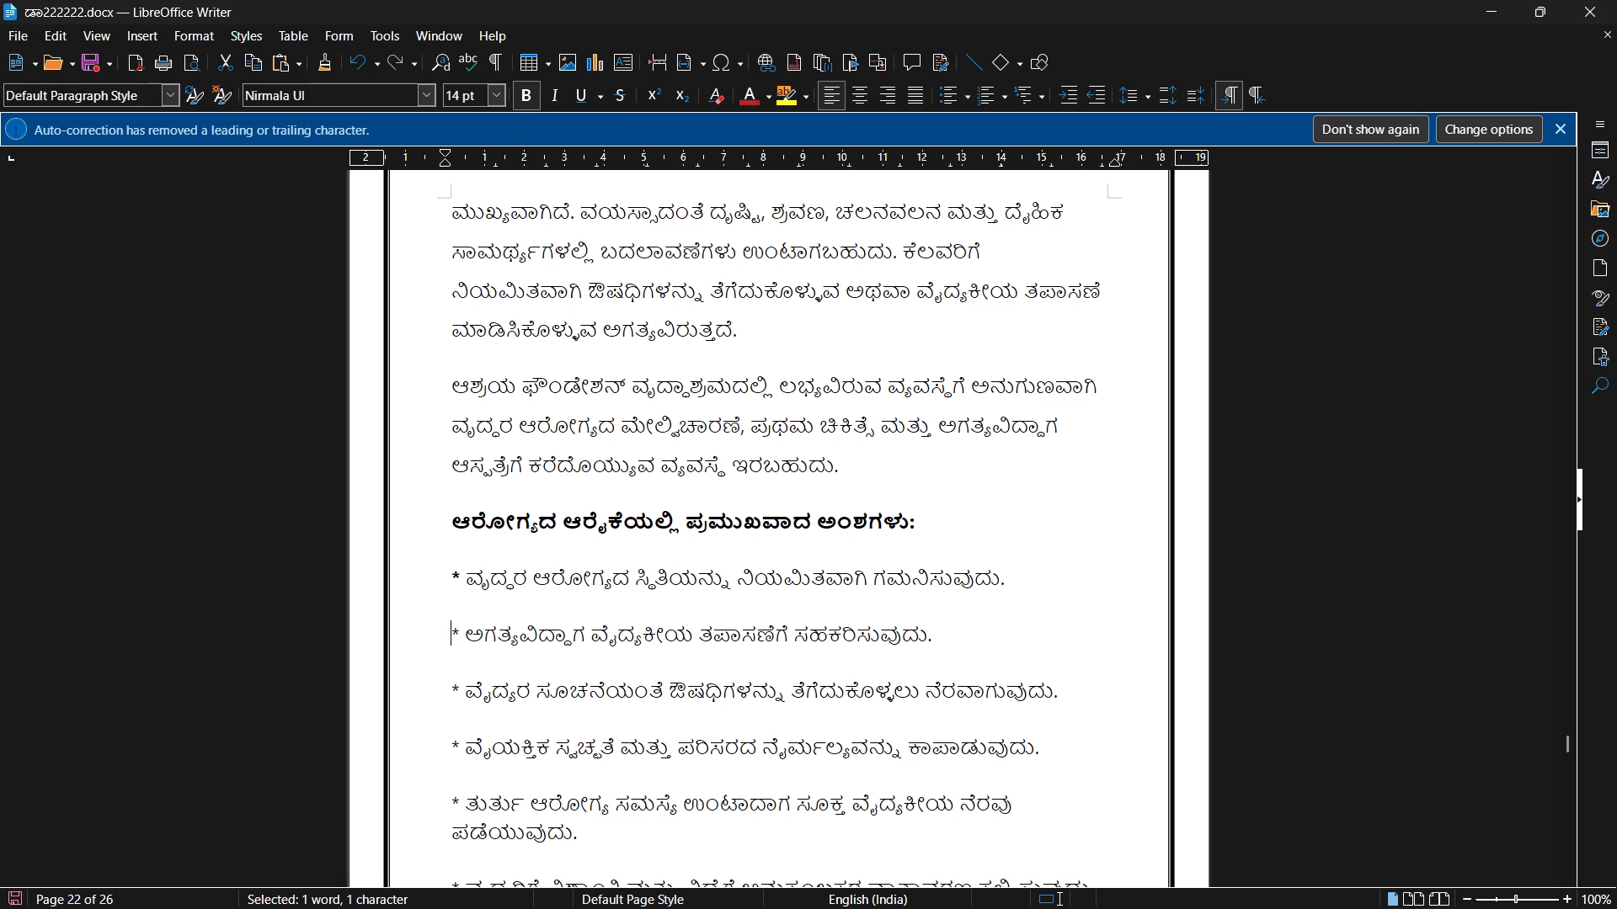
pyautogui.doubleClick(447, 626)
pyautogui.click(527, 92)
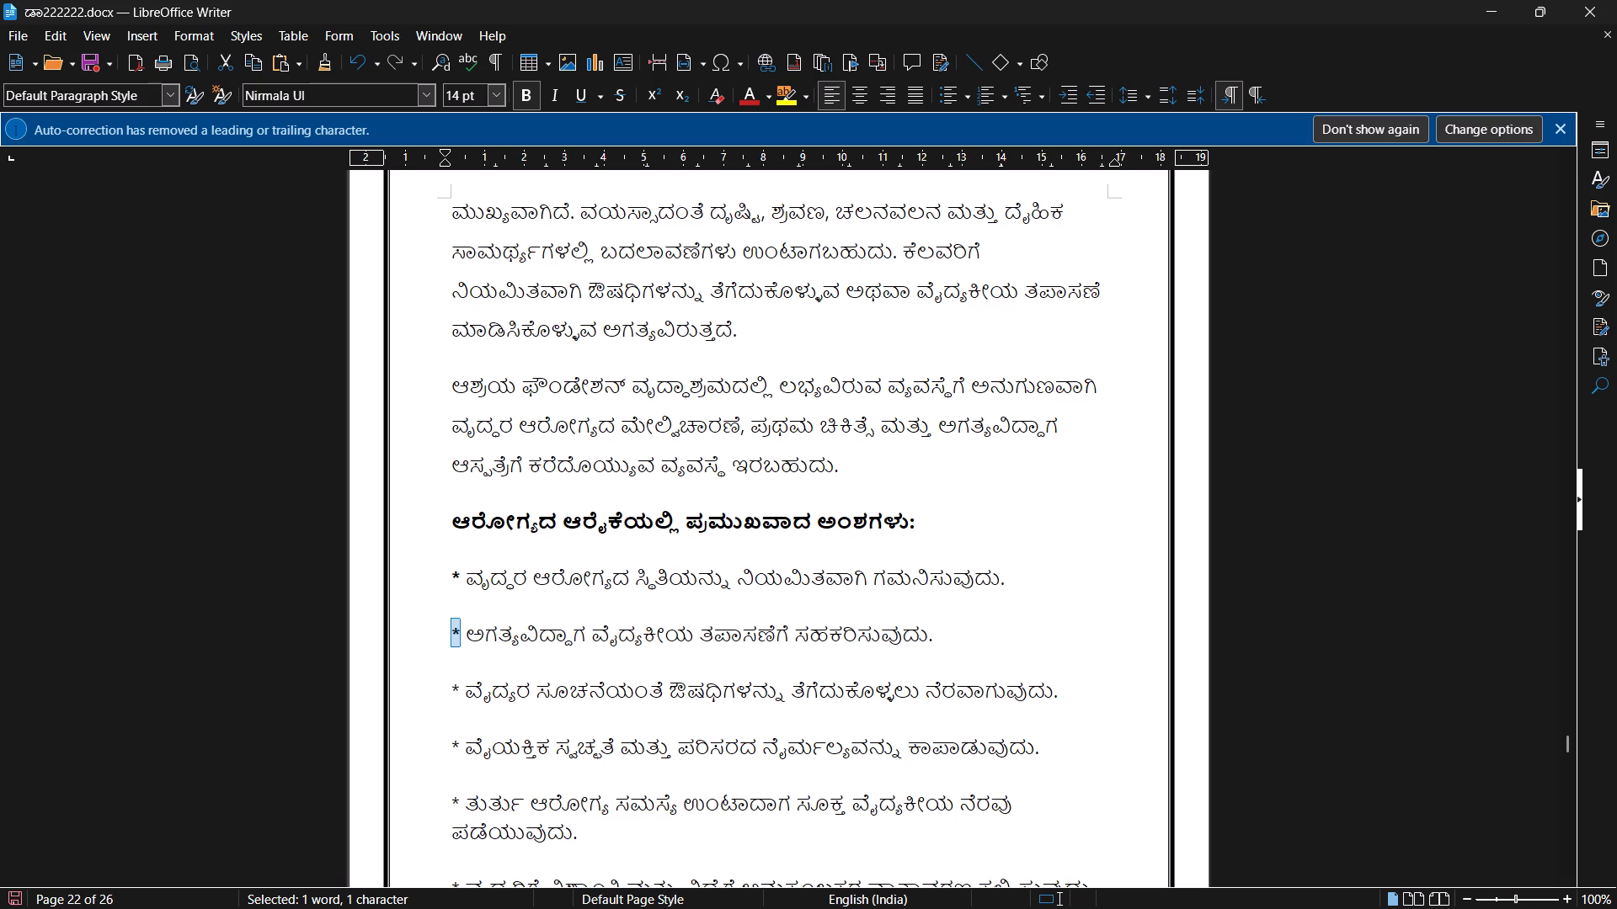
pyautogui.moveTo(447, 694); pyautogui.dragTo(469, 696)
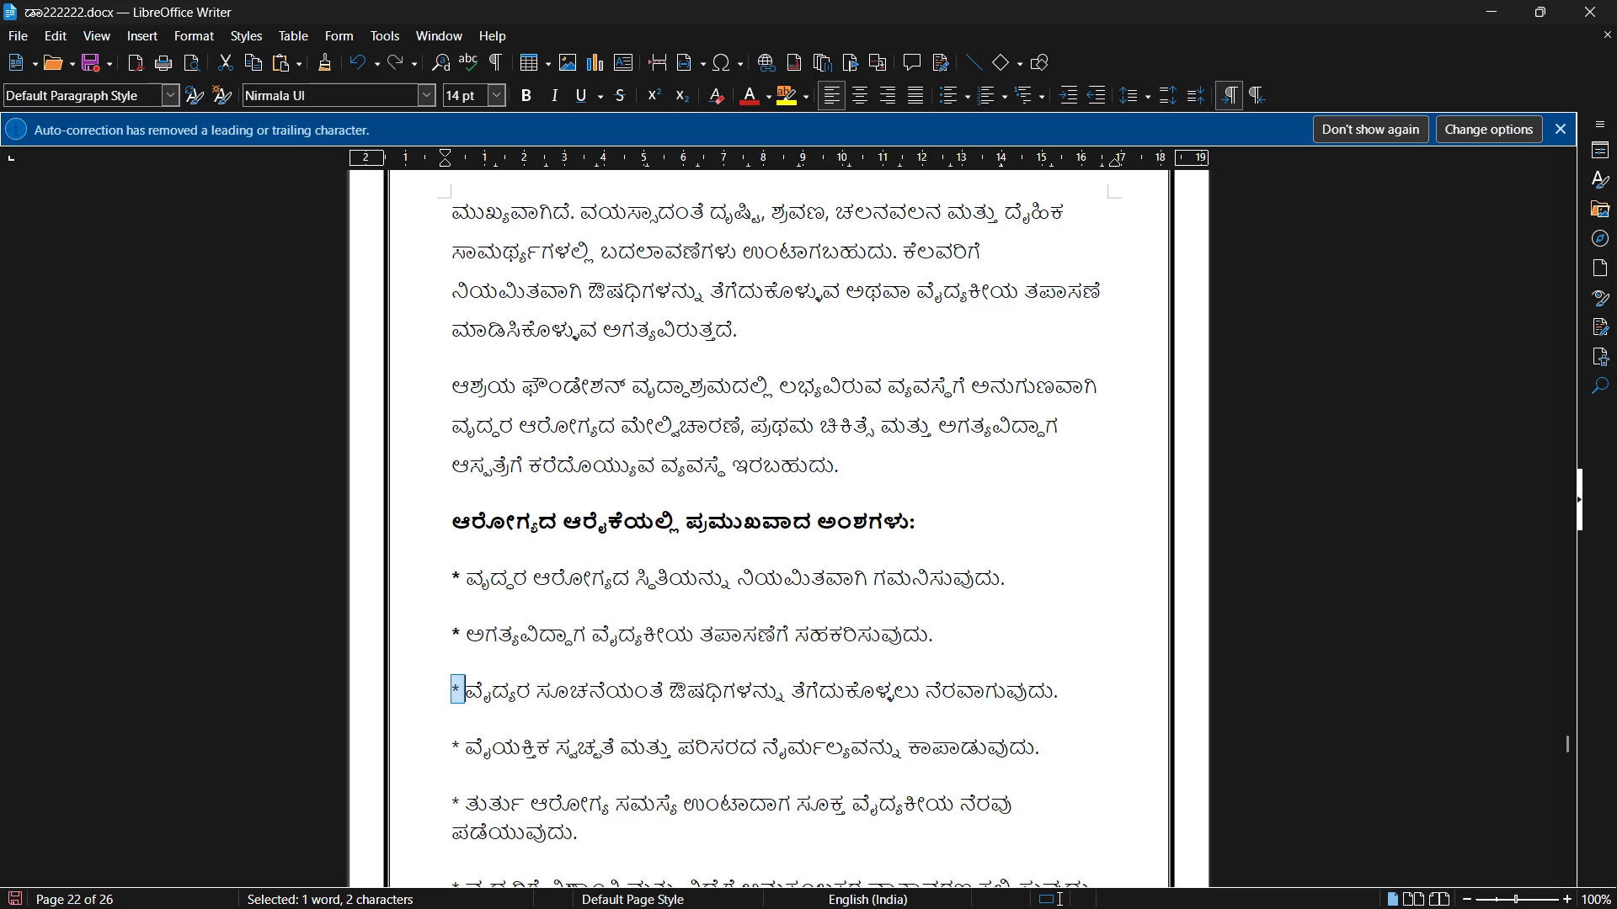
pyautogui.click(525, 99)
pyautogui.moveTo(525, 99); pyautogui.dragTo(519, 573)
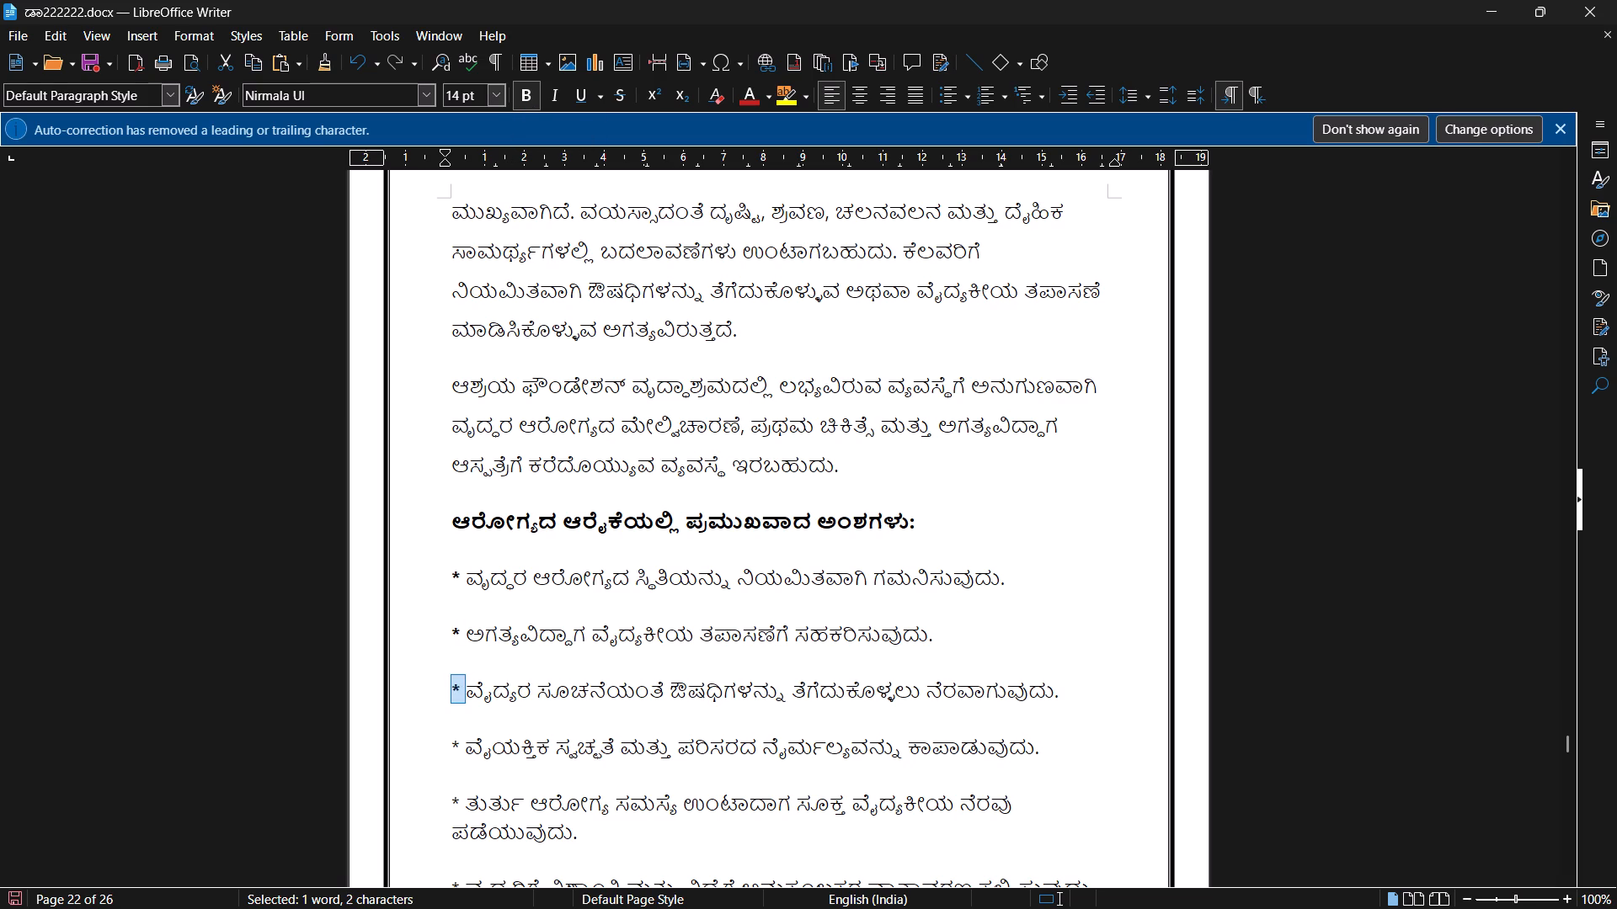
pyautogui.moveTo(451, 742); pyautogui.dragTo(460, 745)
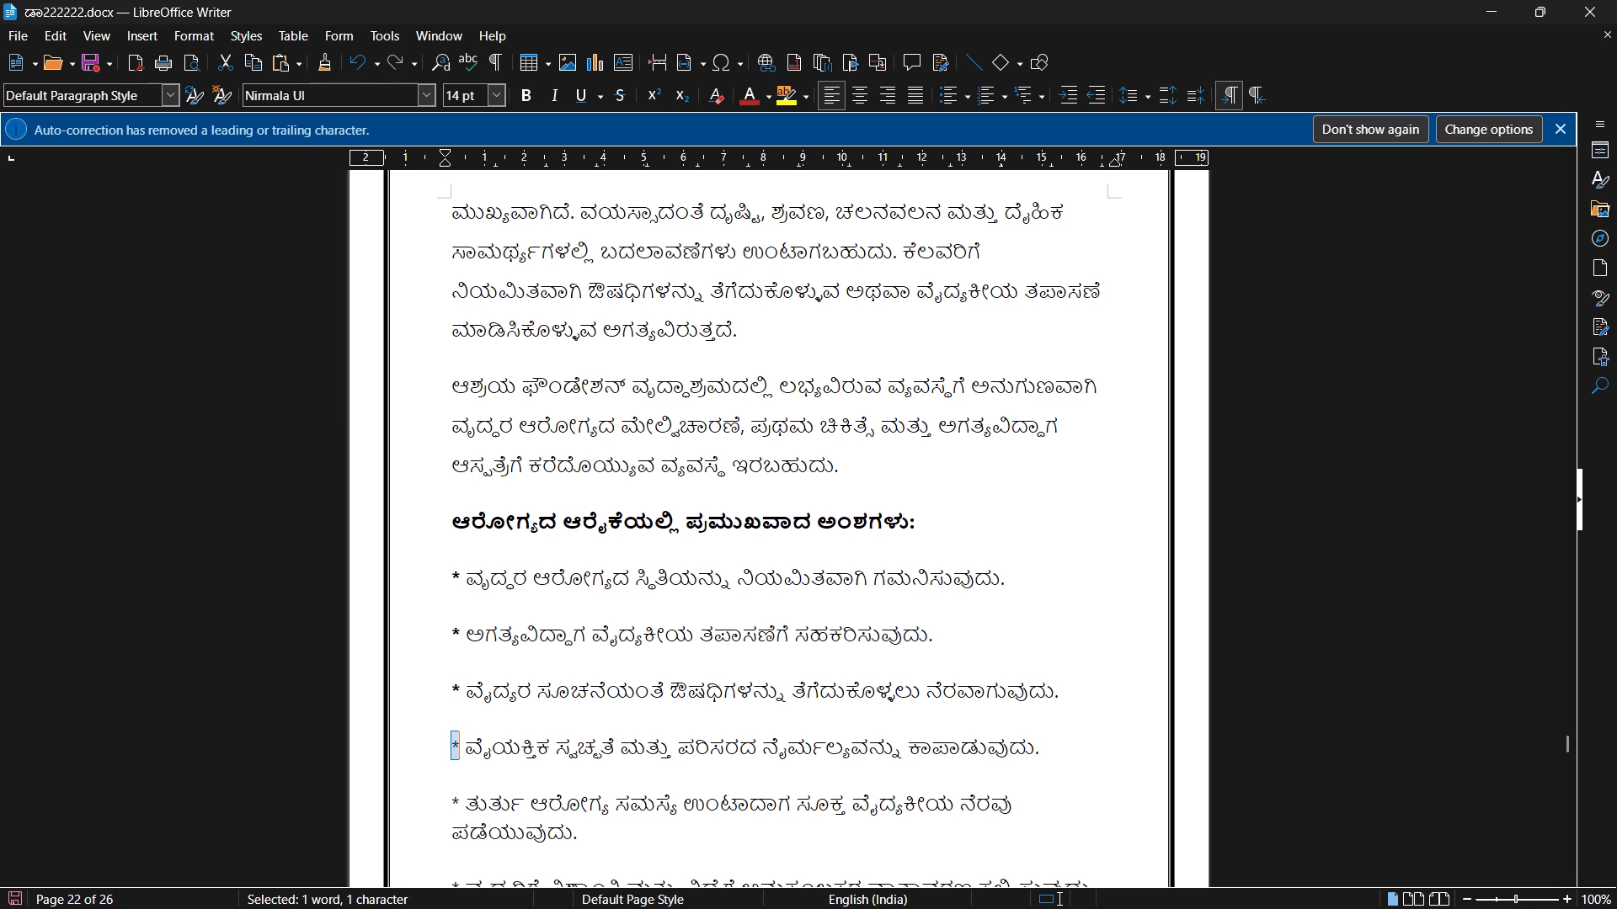
pyautogui.click(536, 95)
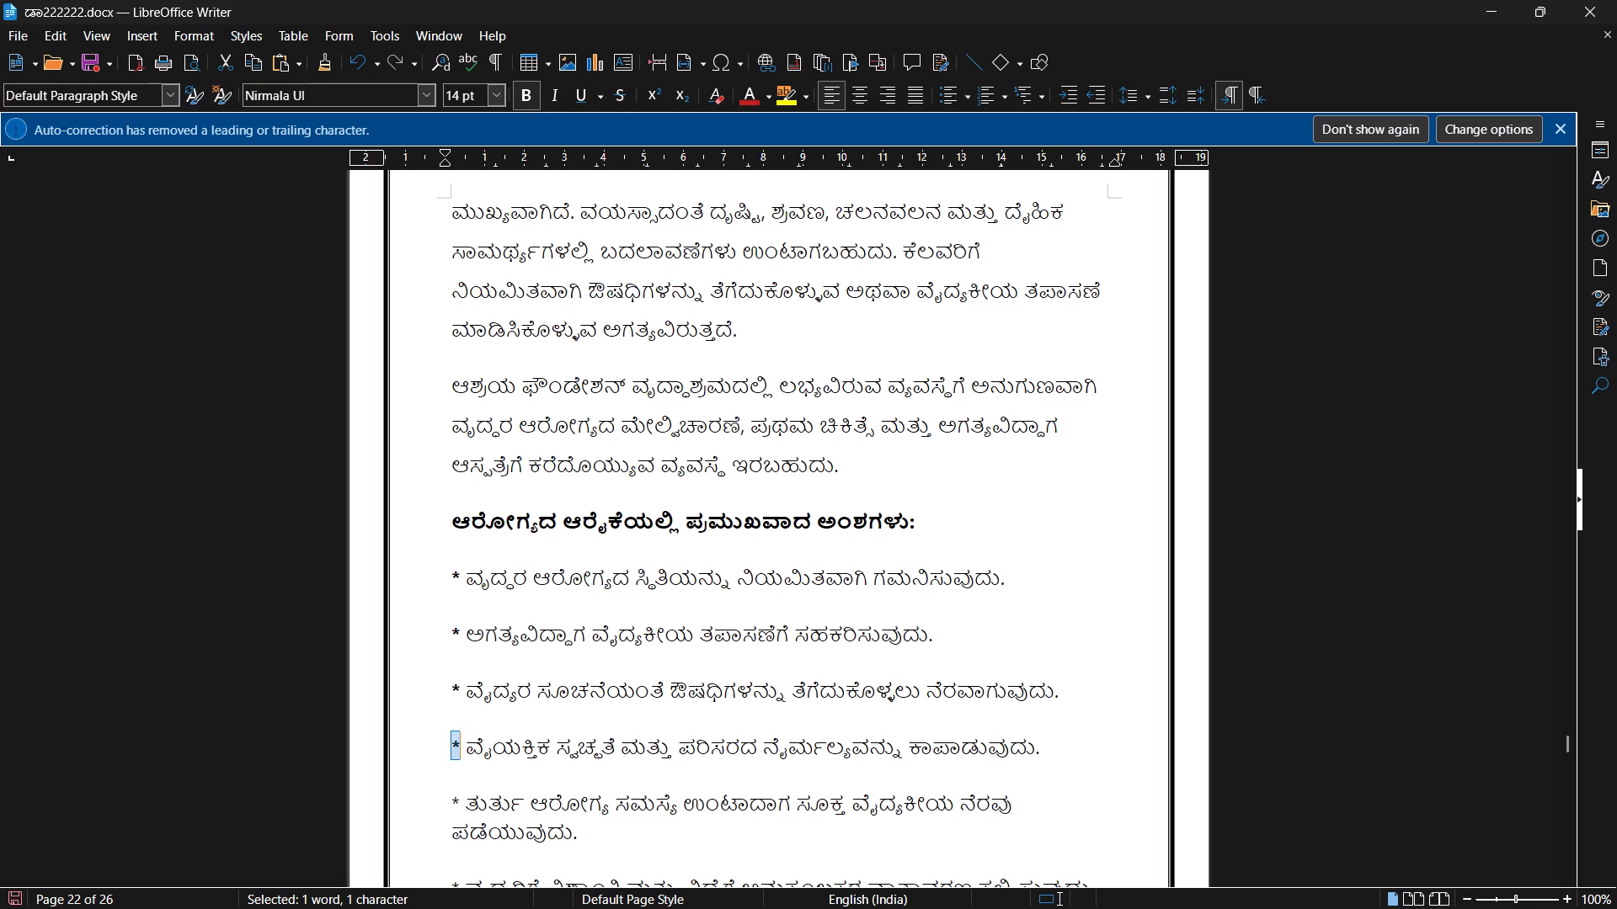
pyautogui.moveTo(446, 795); pyautogui.dragTo(457, 800)
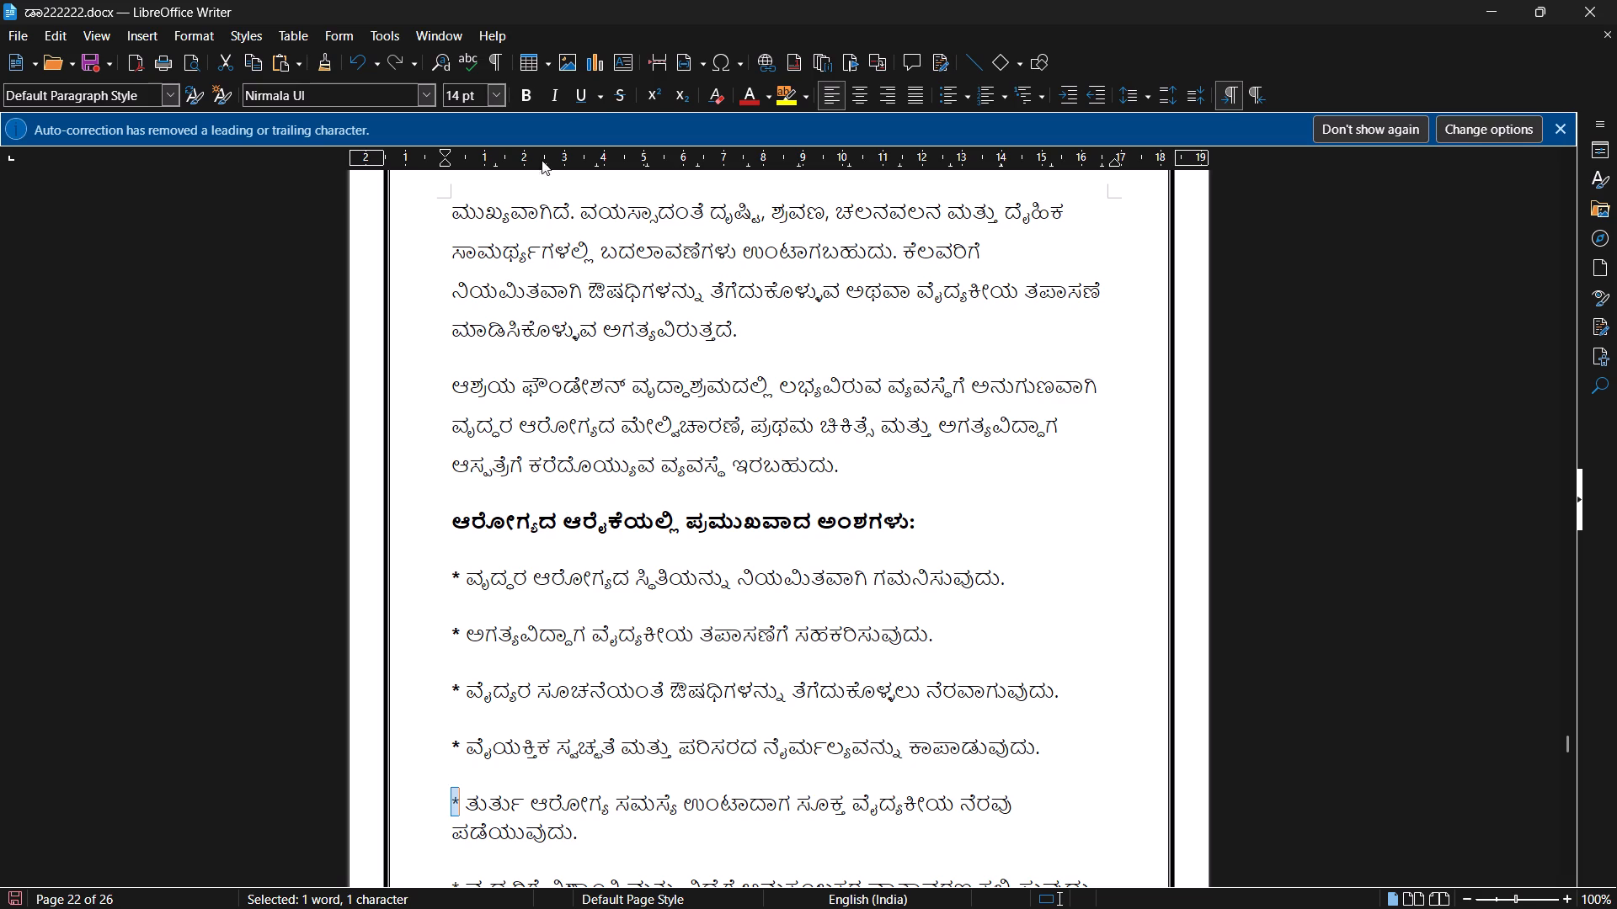
pyautogui.click(532, 98)
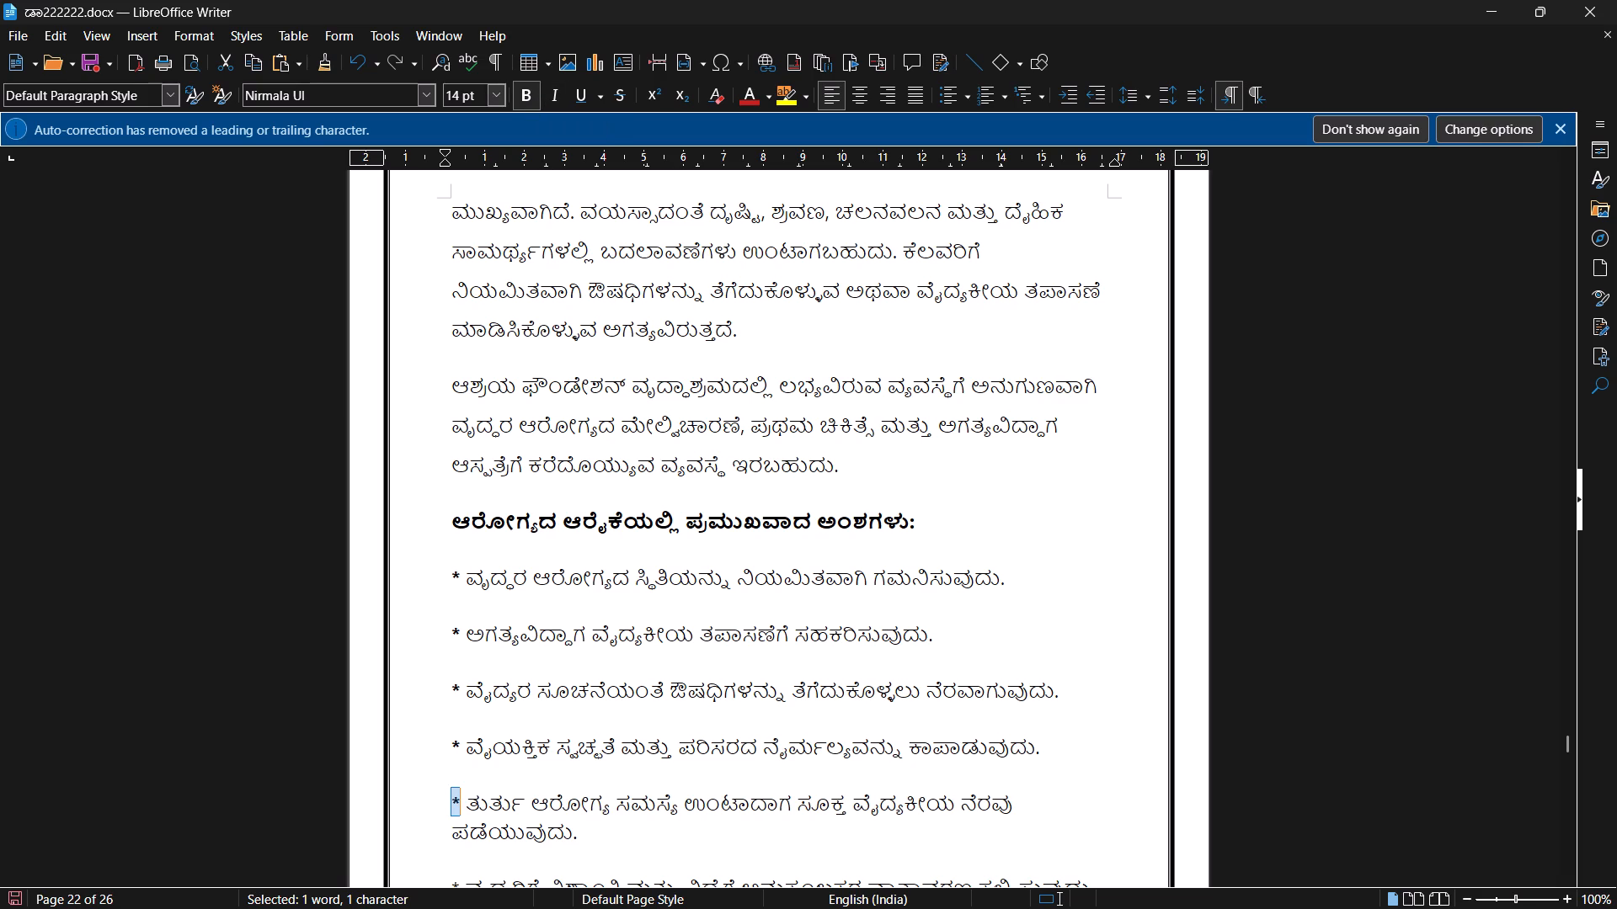
# Make the asterisks before the sixth and seventh health-care list items bold, starting with "ವೃದ್ಧರಿಗೆ ವಿಶ್ರಾಂತಿ" and "ಆರೋಗ್ಯಕ್ಕೆ ಅನುಗುಣವಾಗಿ".
pyautogui.click(506, 599)
pyautogui.press('Down')
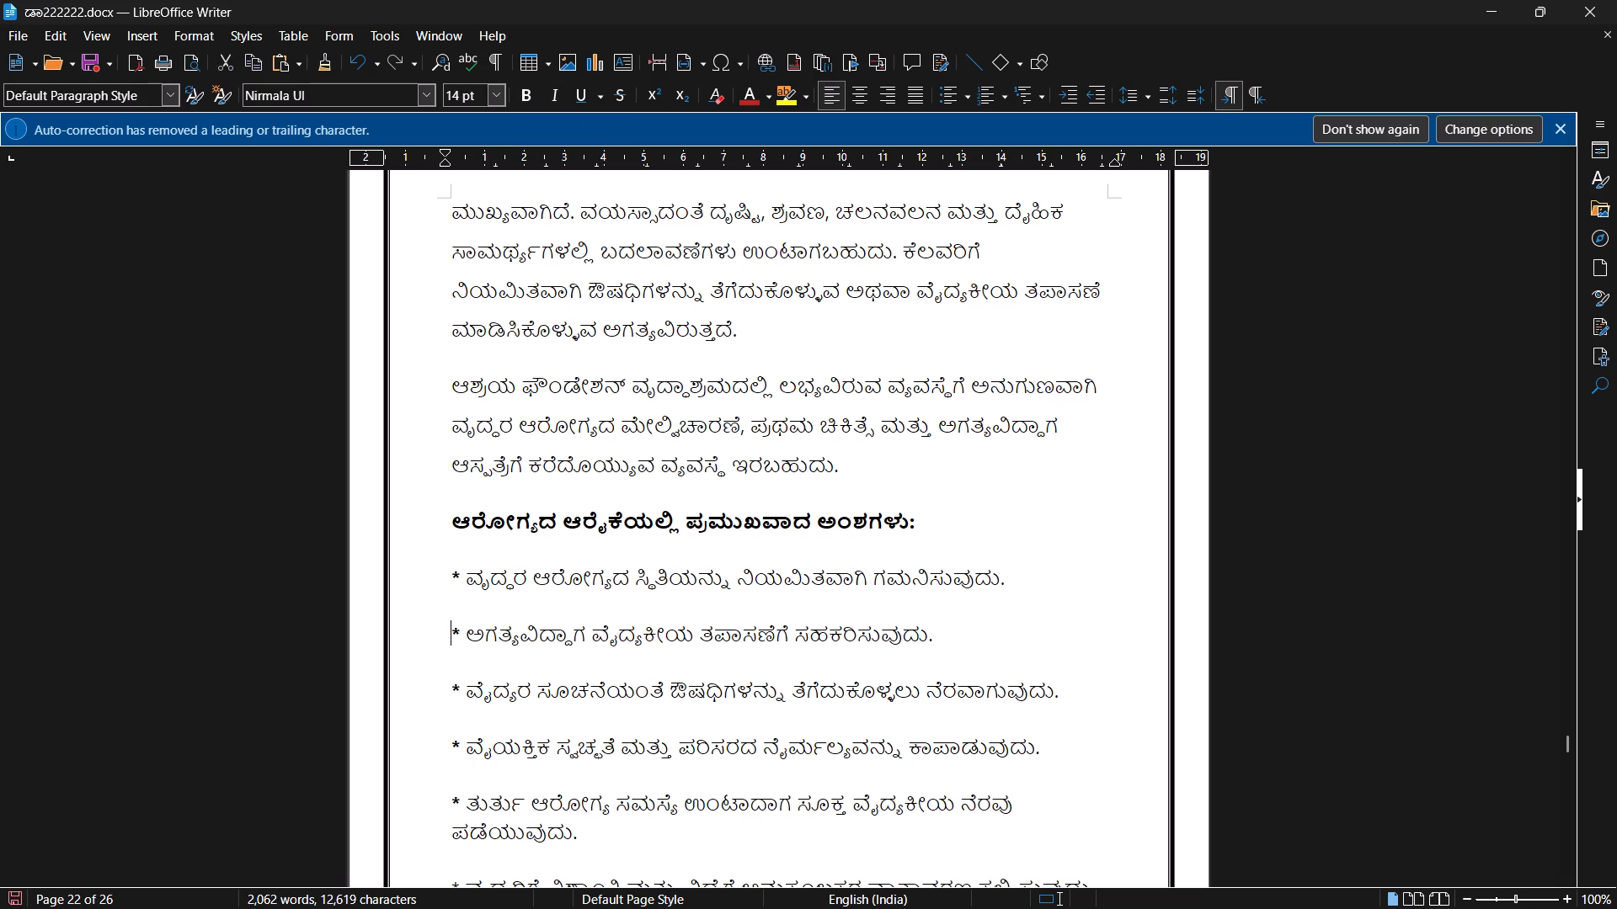
pyautogui.press('Down')
pyautogui.press('Down')
pyautogui.press('Down')
pyautogui.press('Down')
pyautogui.press('Down')
pyautogui.press('Down')
pyautogui.press('Down')
pyautogui.press('Down')
pyautogui.press('Down')
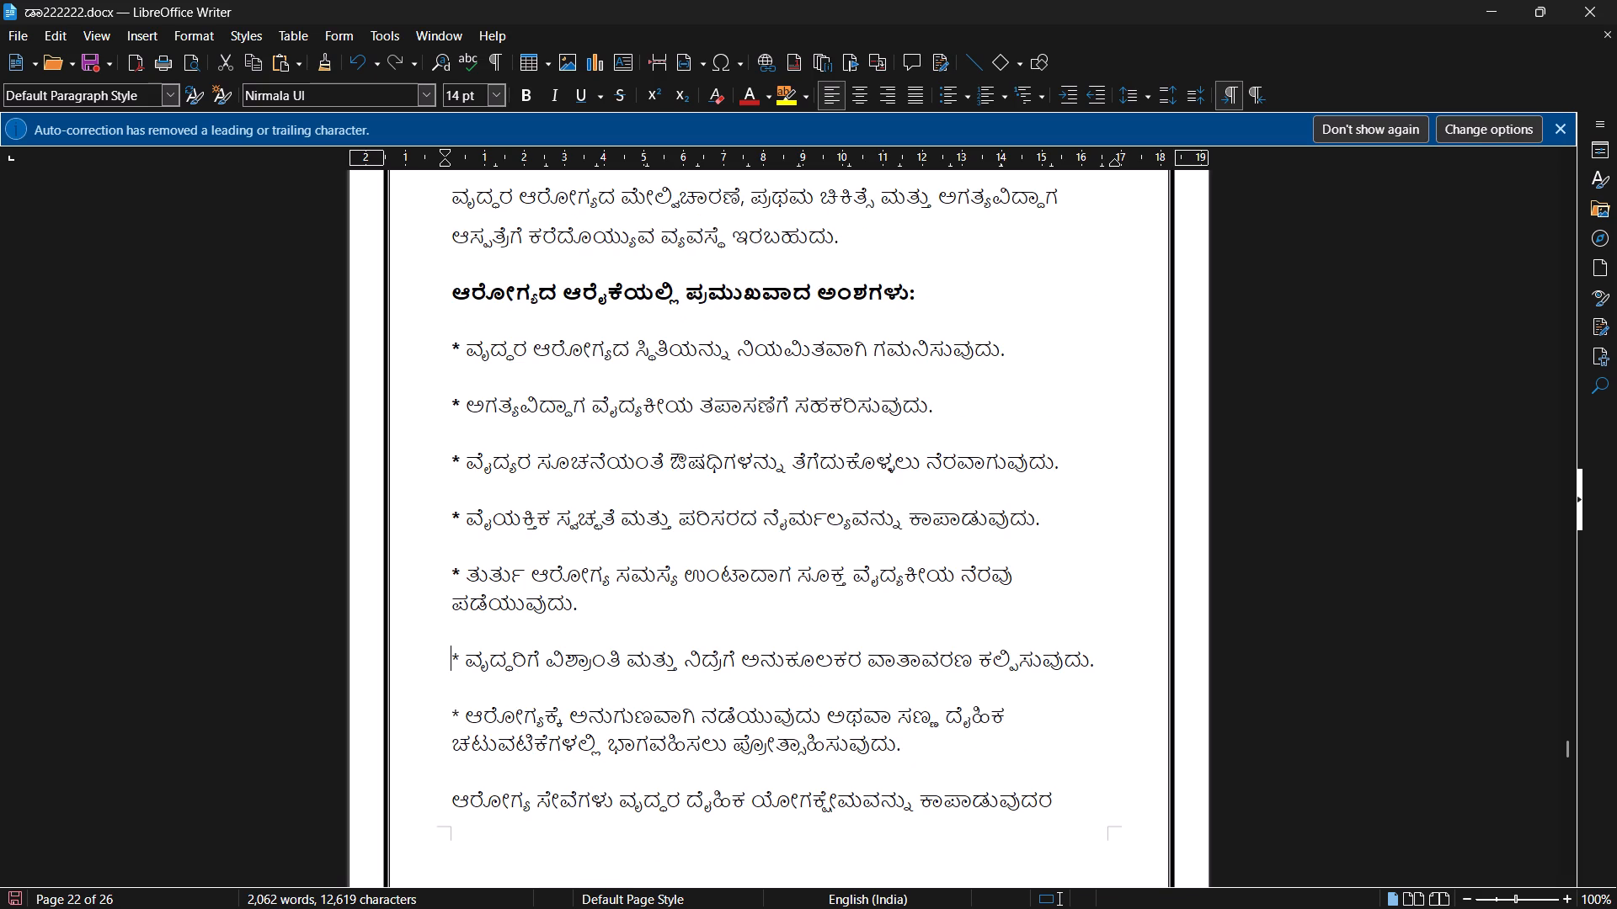
pyautogui.moveTo(442, 660); pyautogui.dragTo(459, 662)
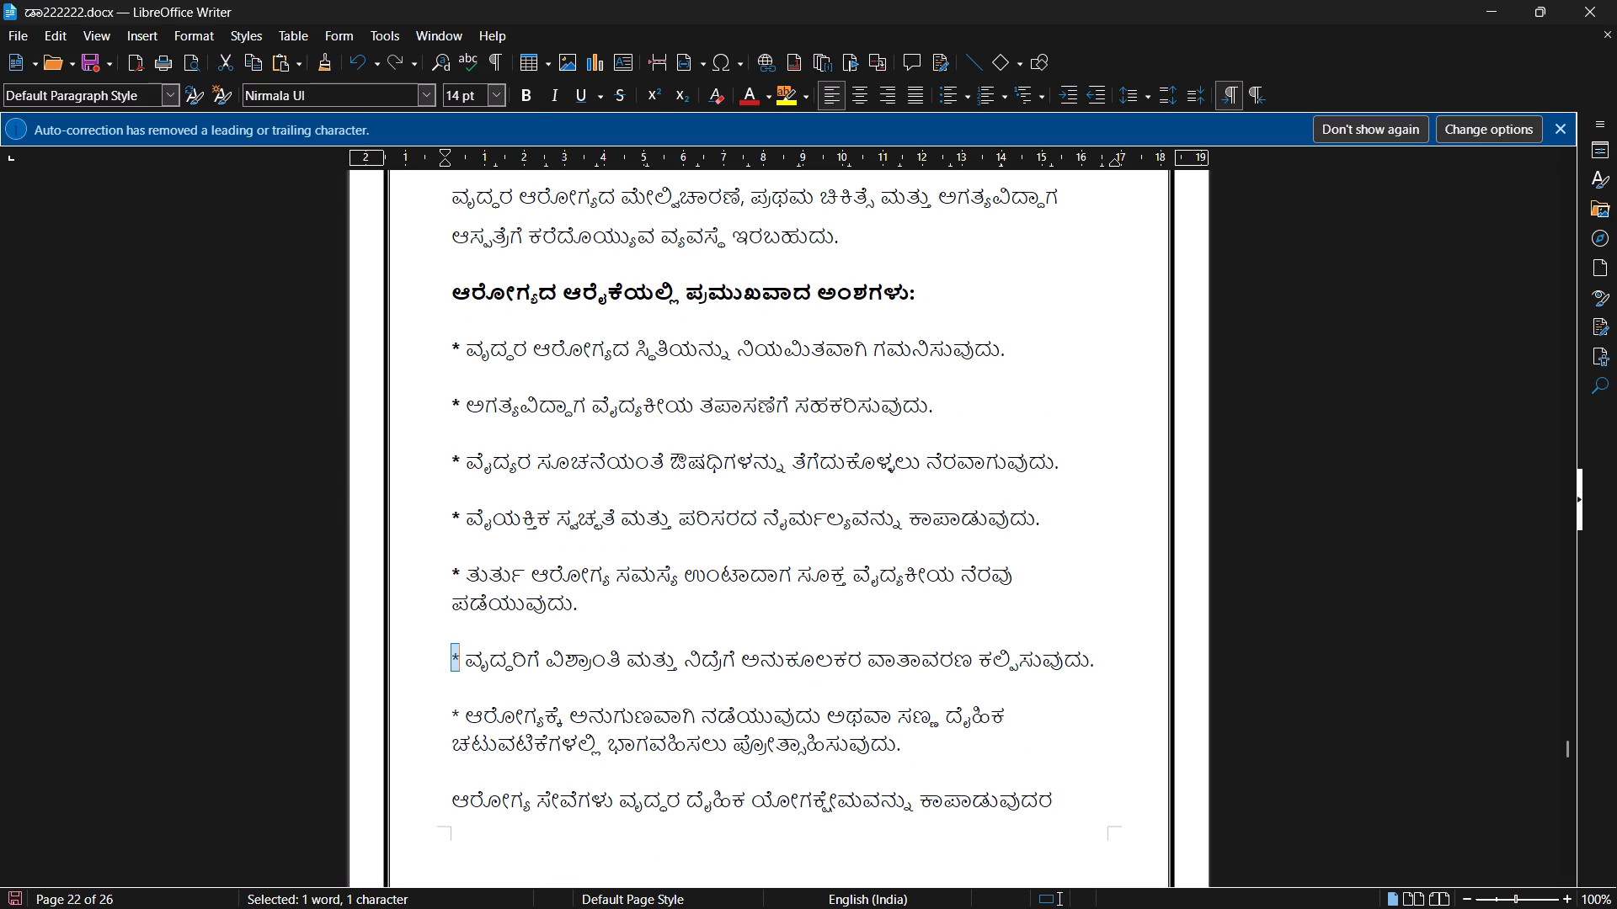
pyautogui.click(527, 99)
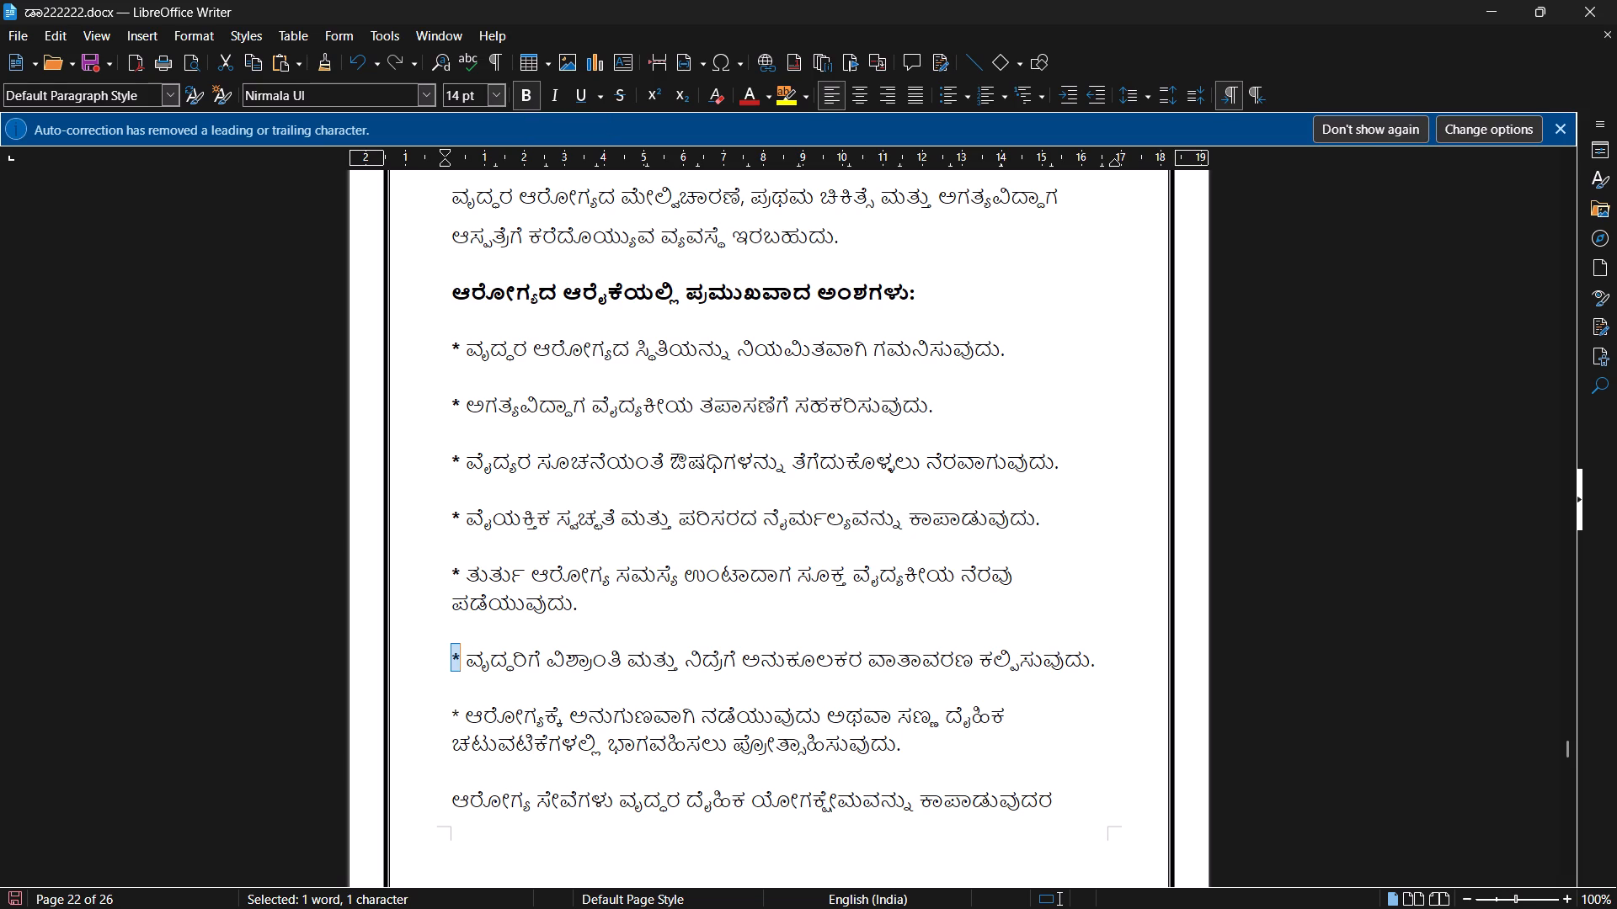
pyautogui.moveTo(450, 716); pyautogui.dragTo(462, 716)
pyautogui.click(530, 105)
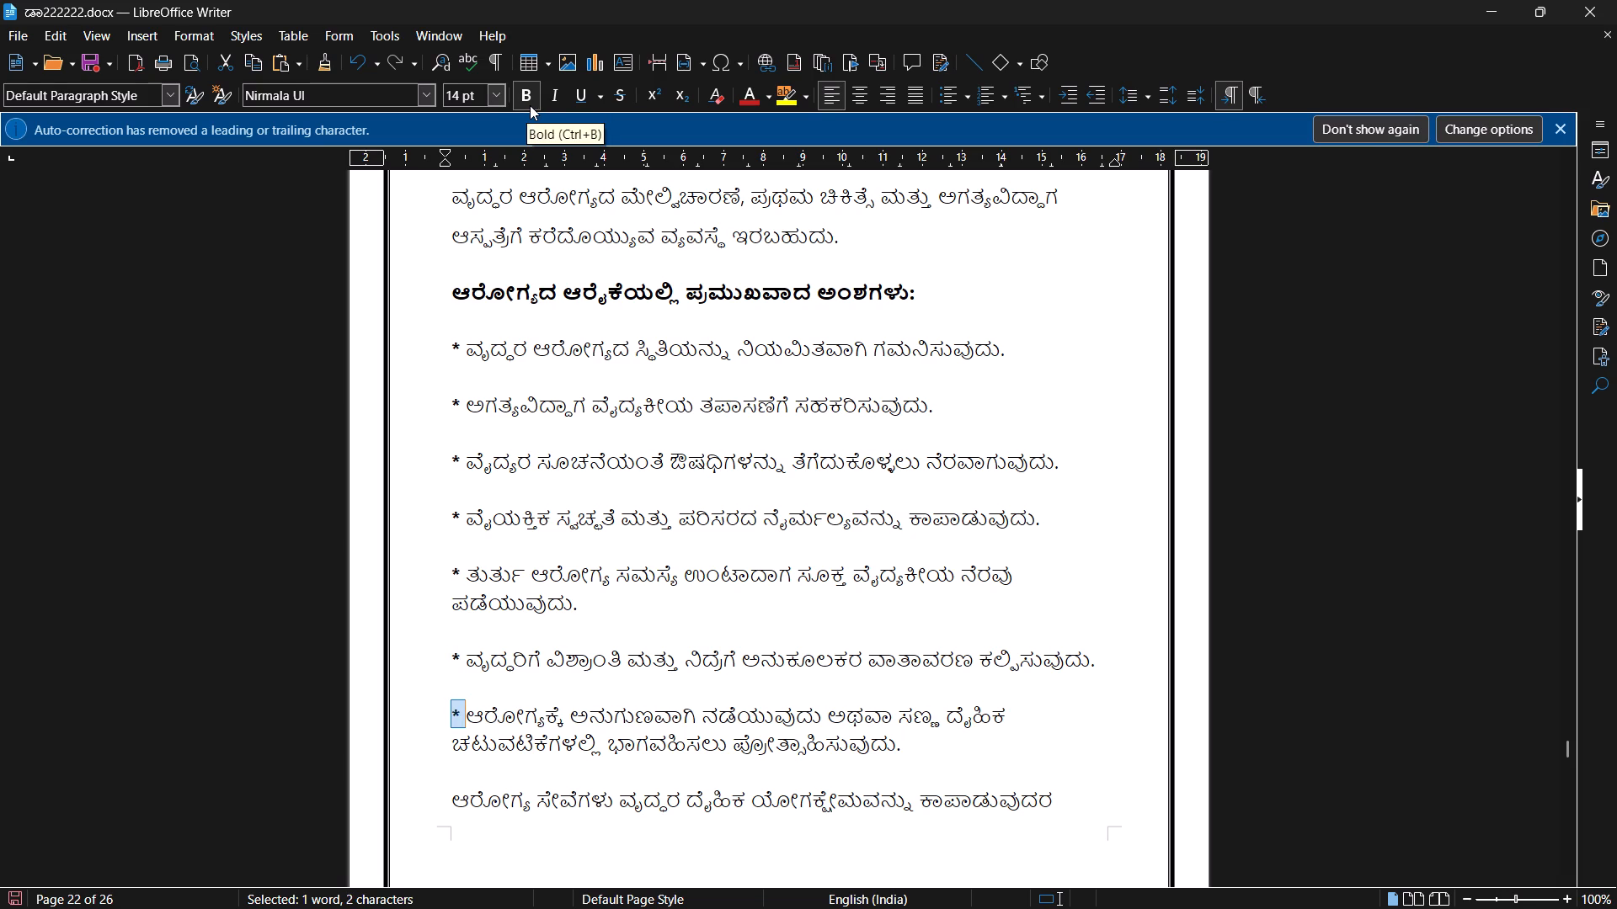
# Insert a paragraph break before the wrapped line starting with "ಚಟುವಟಿಕೆಗಳಲ್ಲಿ" in the seventh item of the health-care list.
pyautogui.click(446, 744)
pyautogui.press('Return')
pyautogui.press('Return')
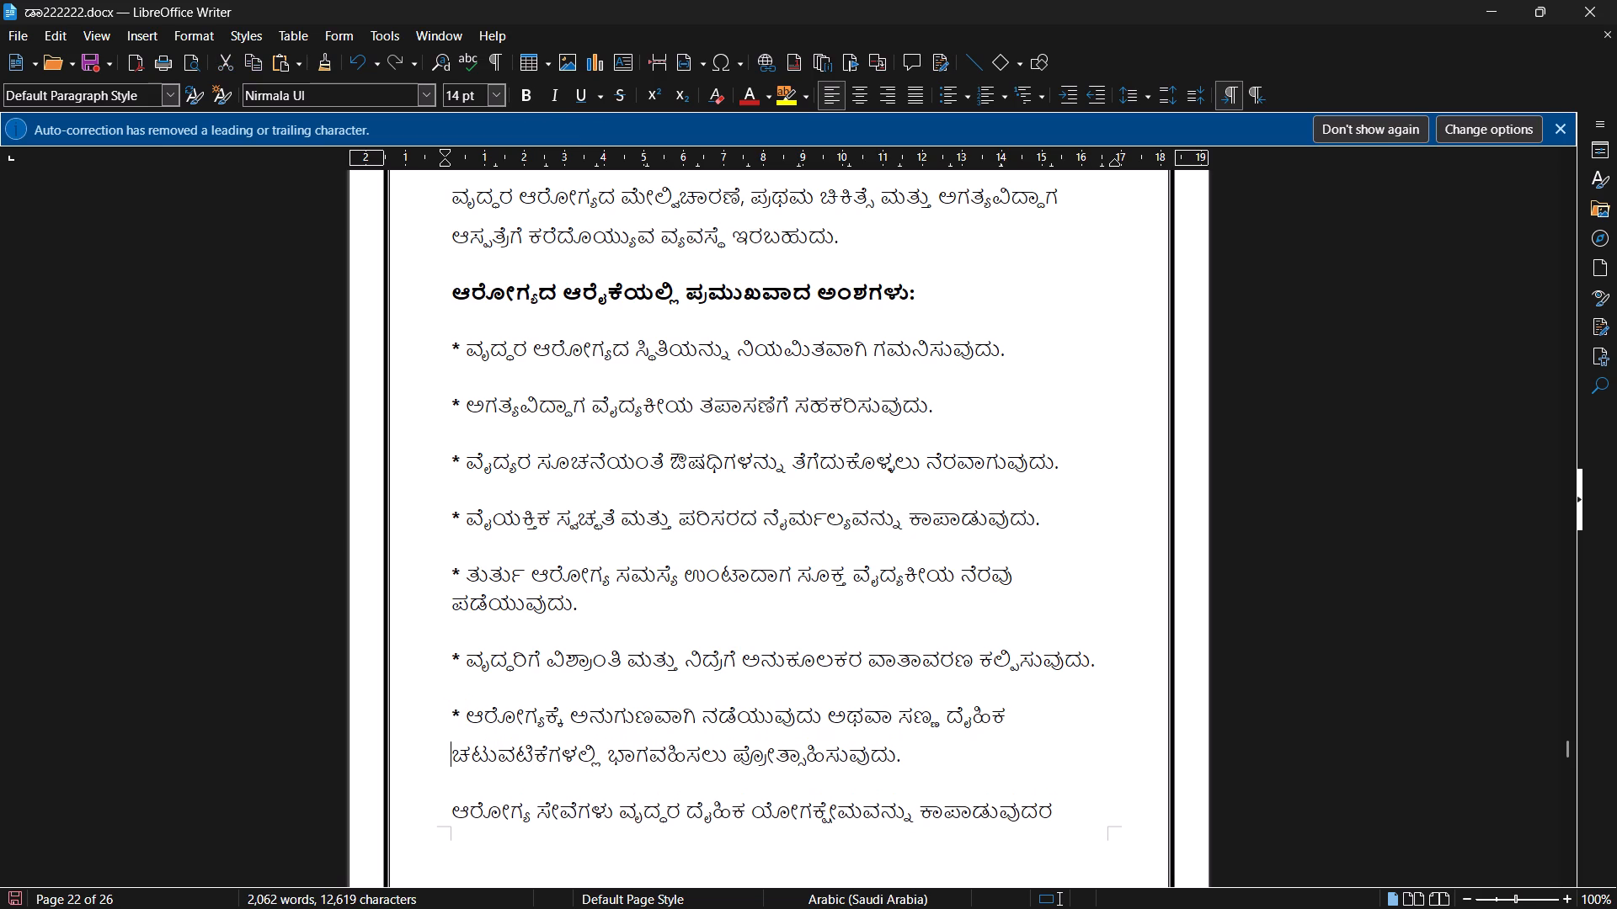
# Insert paragraph breaks before the lines starting with "ಆರೋಗ್ಯ ಸೇವೆಗಳು" and "ಜೊತೆಗೆ" in the closing paragraph after the health-care list.
pyautogui.press('Down')
pyautogui.press('Down')
pyautogui.press('Down')
pyautogui.press('Down')
pyautogui.press('Down')
pyautogui.press('Down')
pyautogui.press('Down')
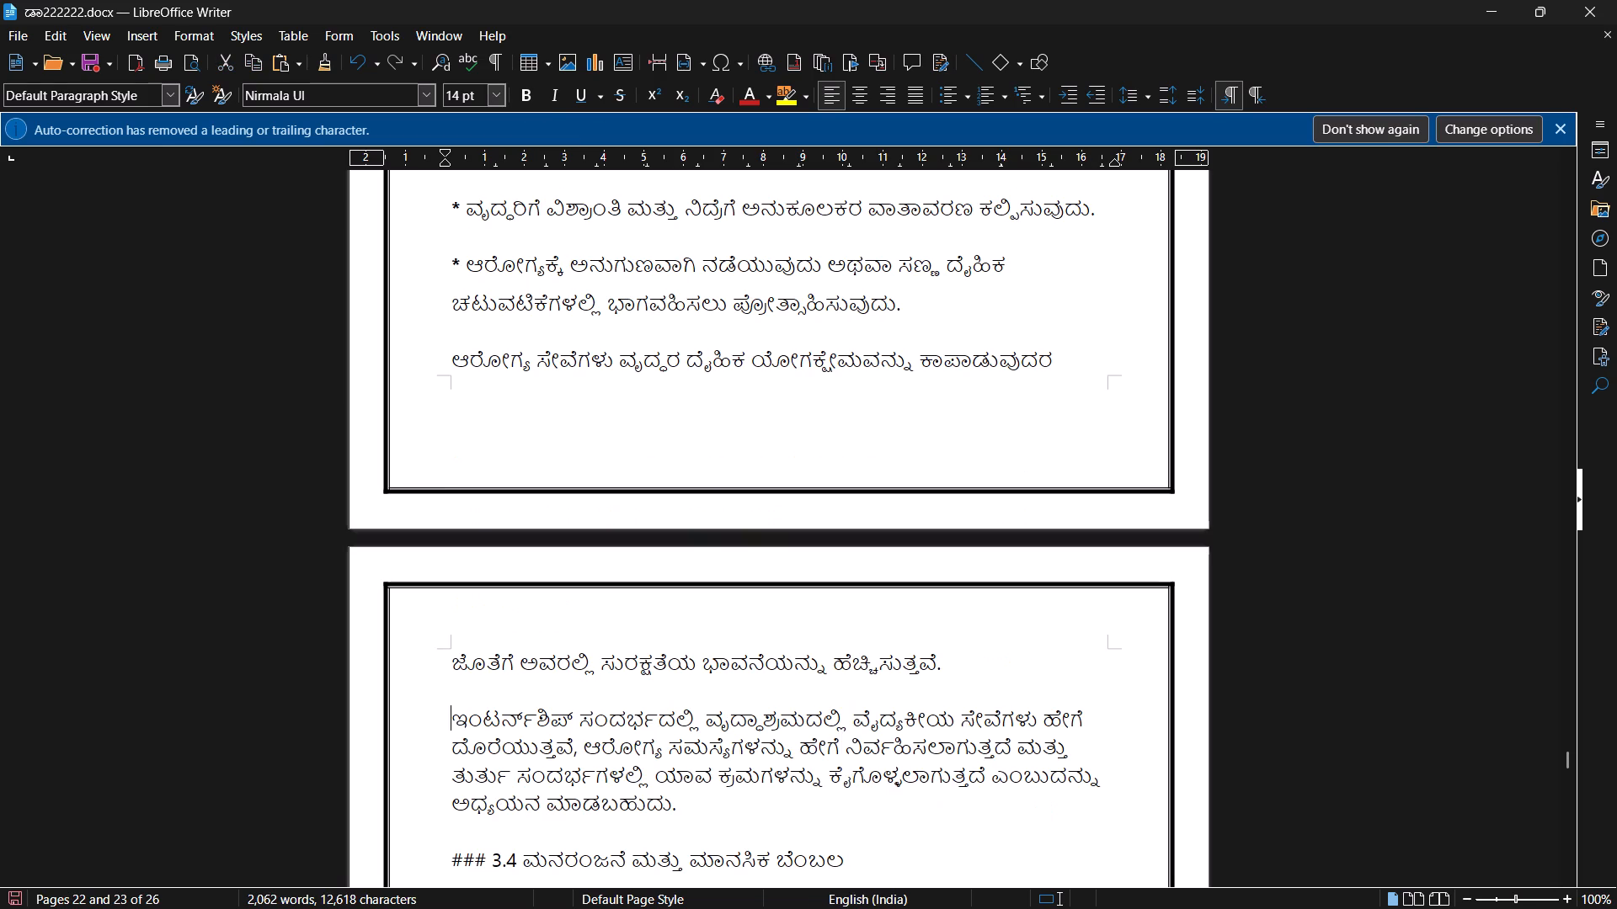
pyautogui.press('Up')
pyautogui.press('Up')
pyautogui.press('Up')
pyautogui.press('Up')
pyautogui.press('Up')
pyautogui.press('Up')
pyautogui.press('Up')
pyautogui.press('Down')
pyautogui.press('Down')
pyautogui.press('Down')
pyautogui.press('Return')
pyautogui.press('Return')
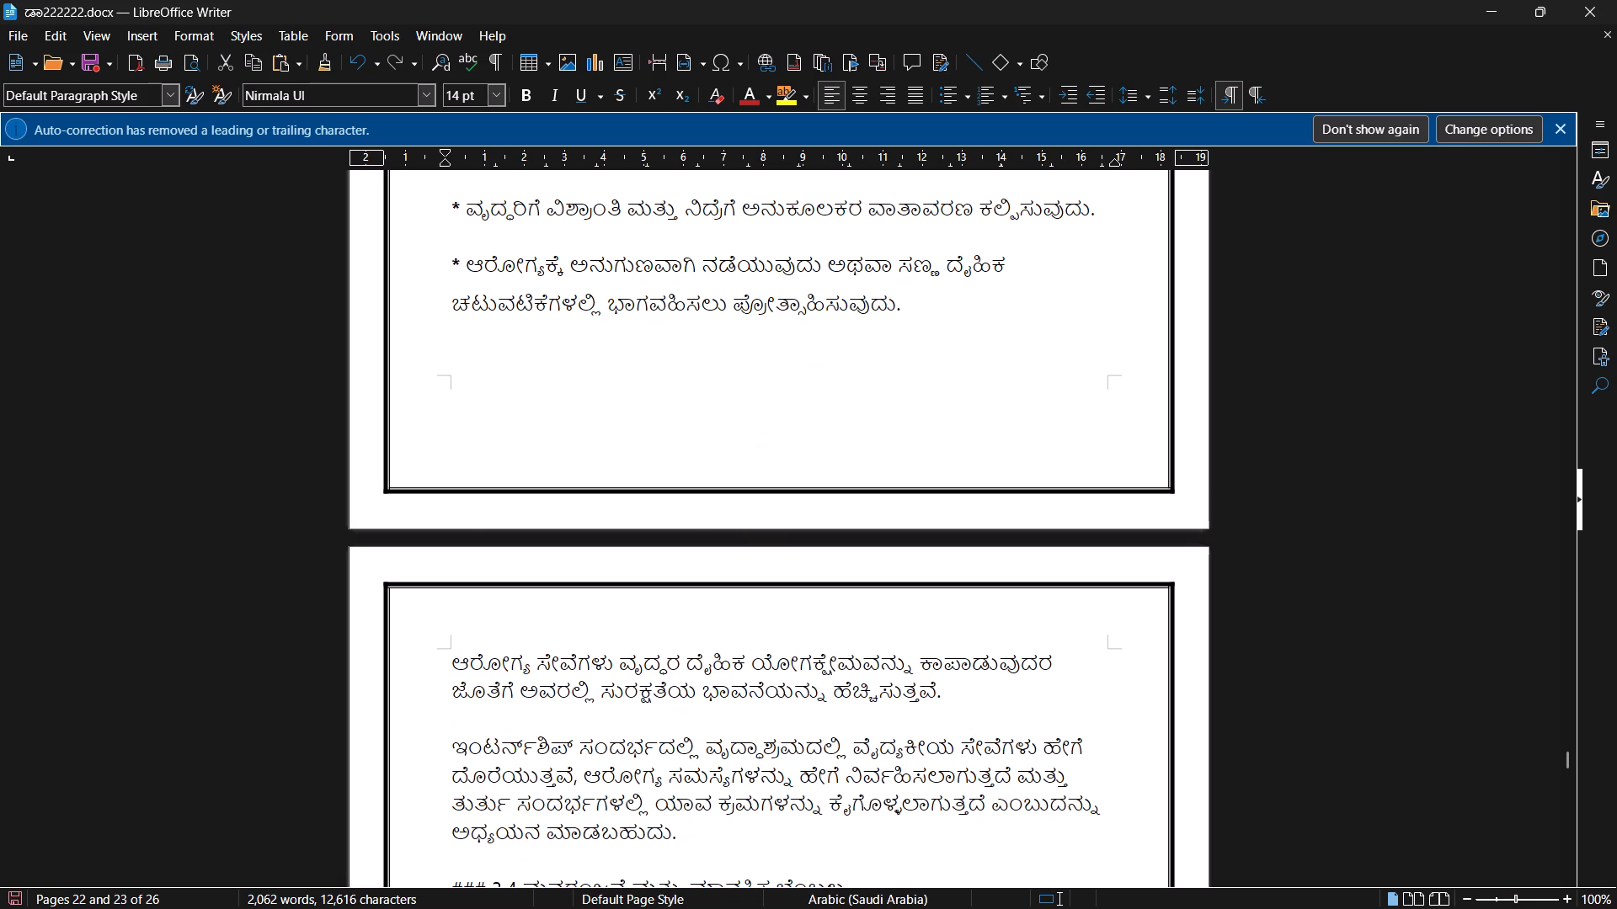
pyautogui.press('Down')
pyautogui.press('Return')
pyautogui.press('Return')
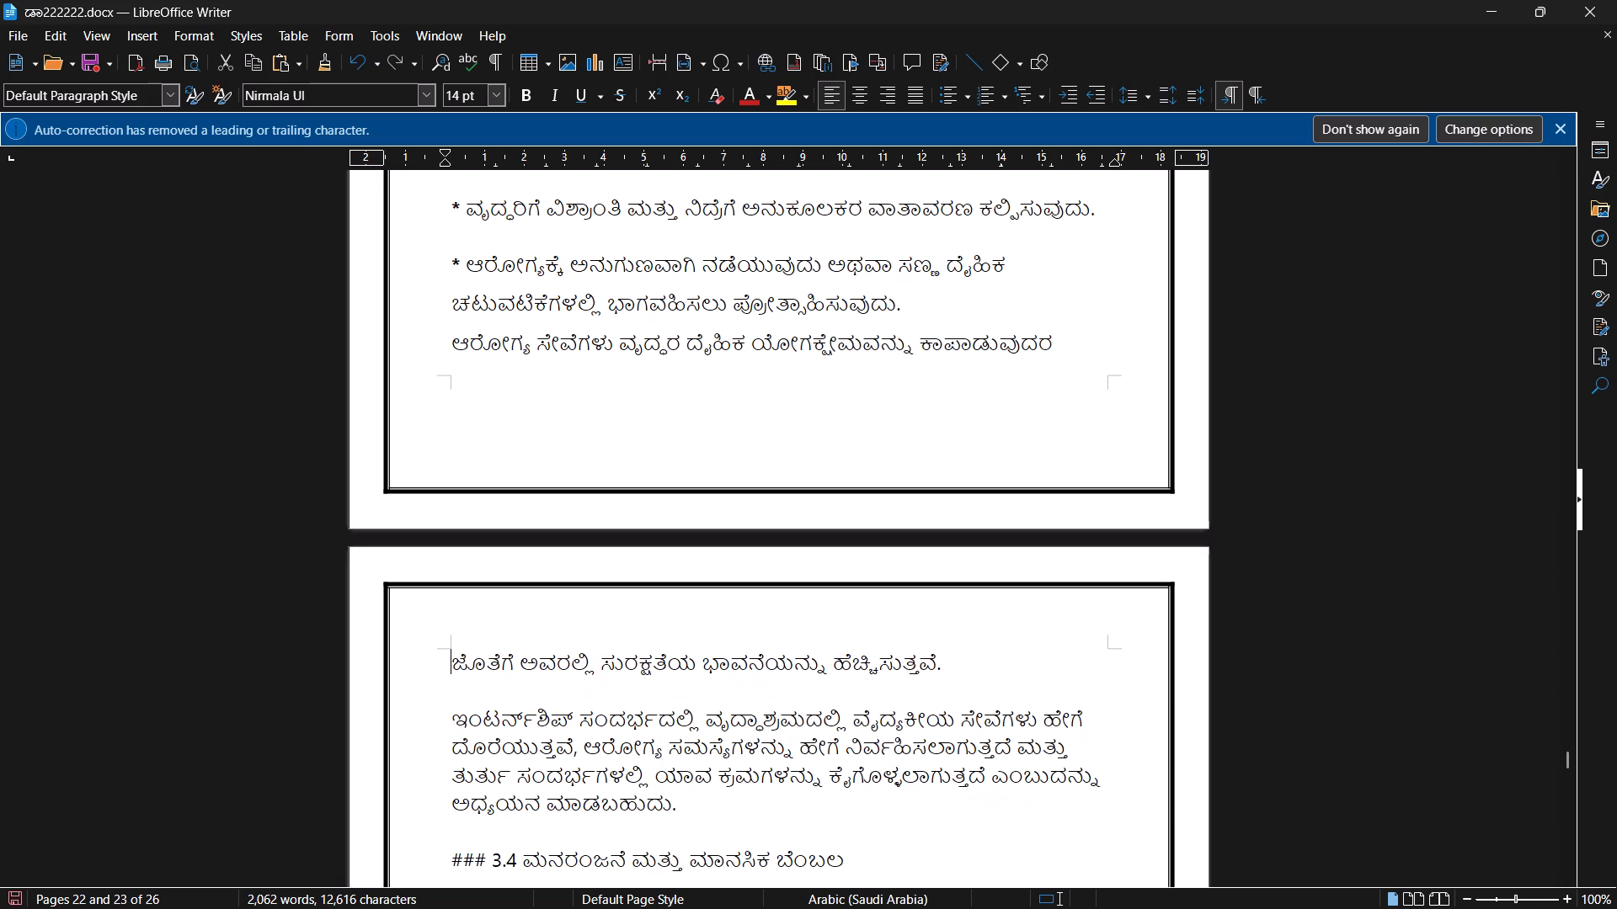
# Delete the internship paragraph that begins "ಇಂಟರ್ನ್‌ಶಿಪ್ ಸಂದರ್ಭದಲ್ಲಿ", just before heading 3.4.
pyautogui.press('Down')
pyautogui.press('Down')
pyautogui.press('Down')
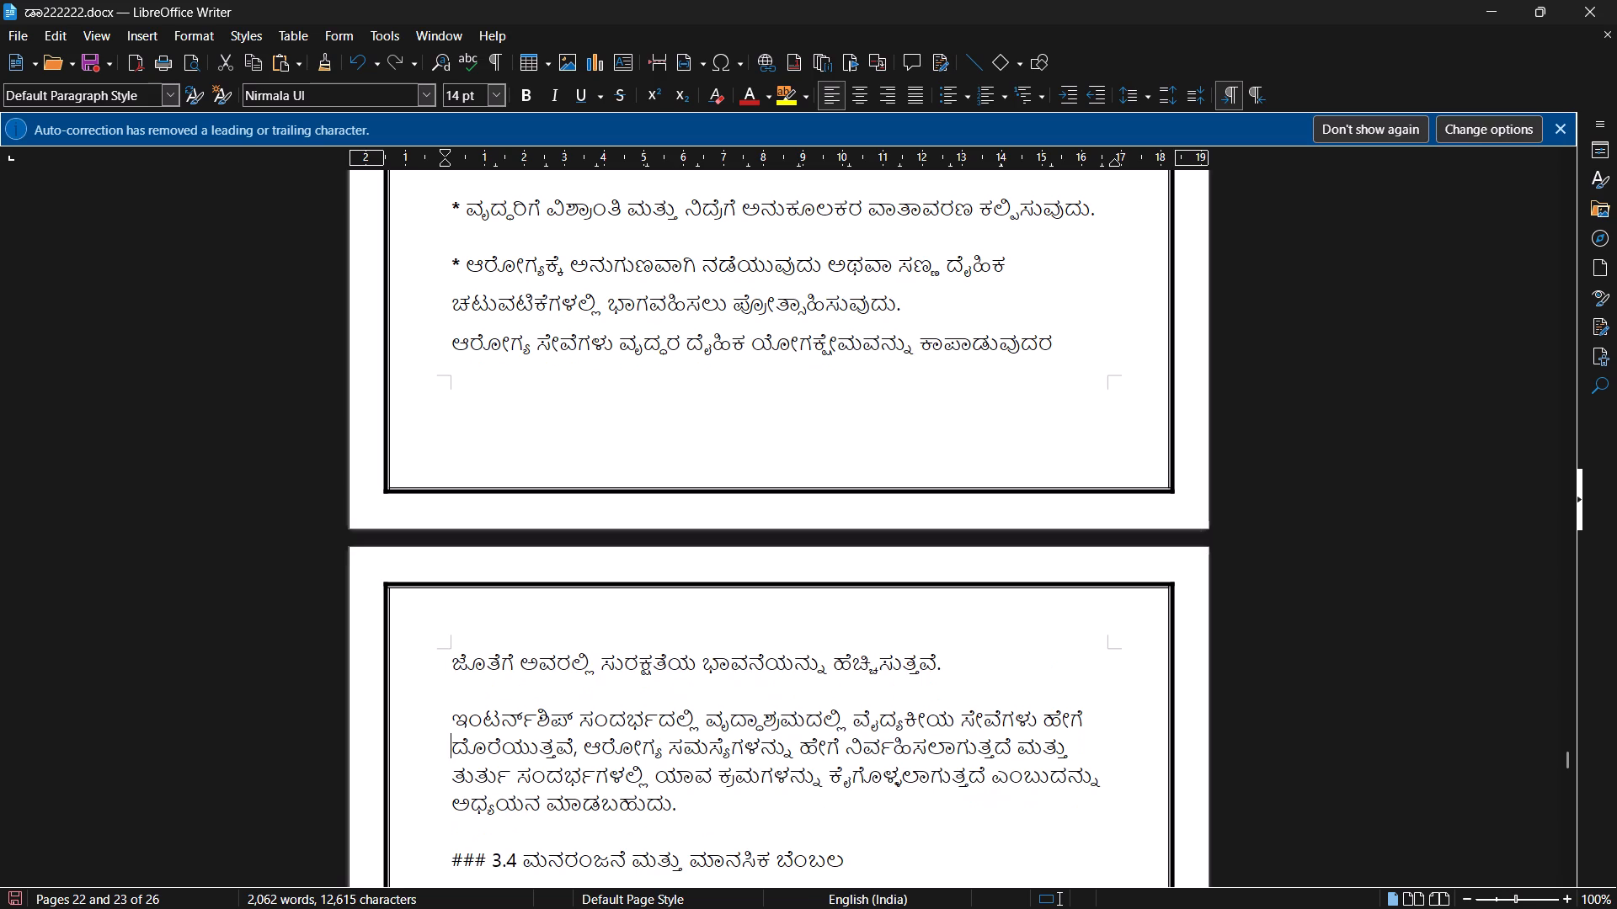
pyautogui.press('Down')
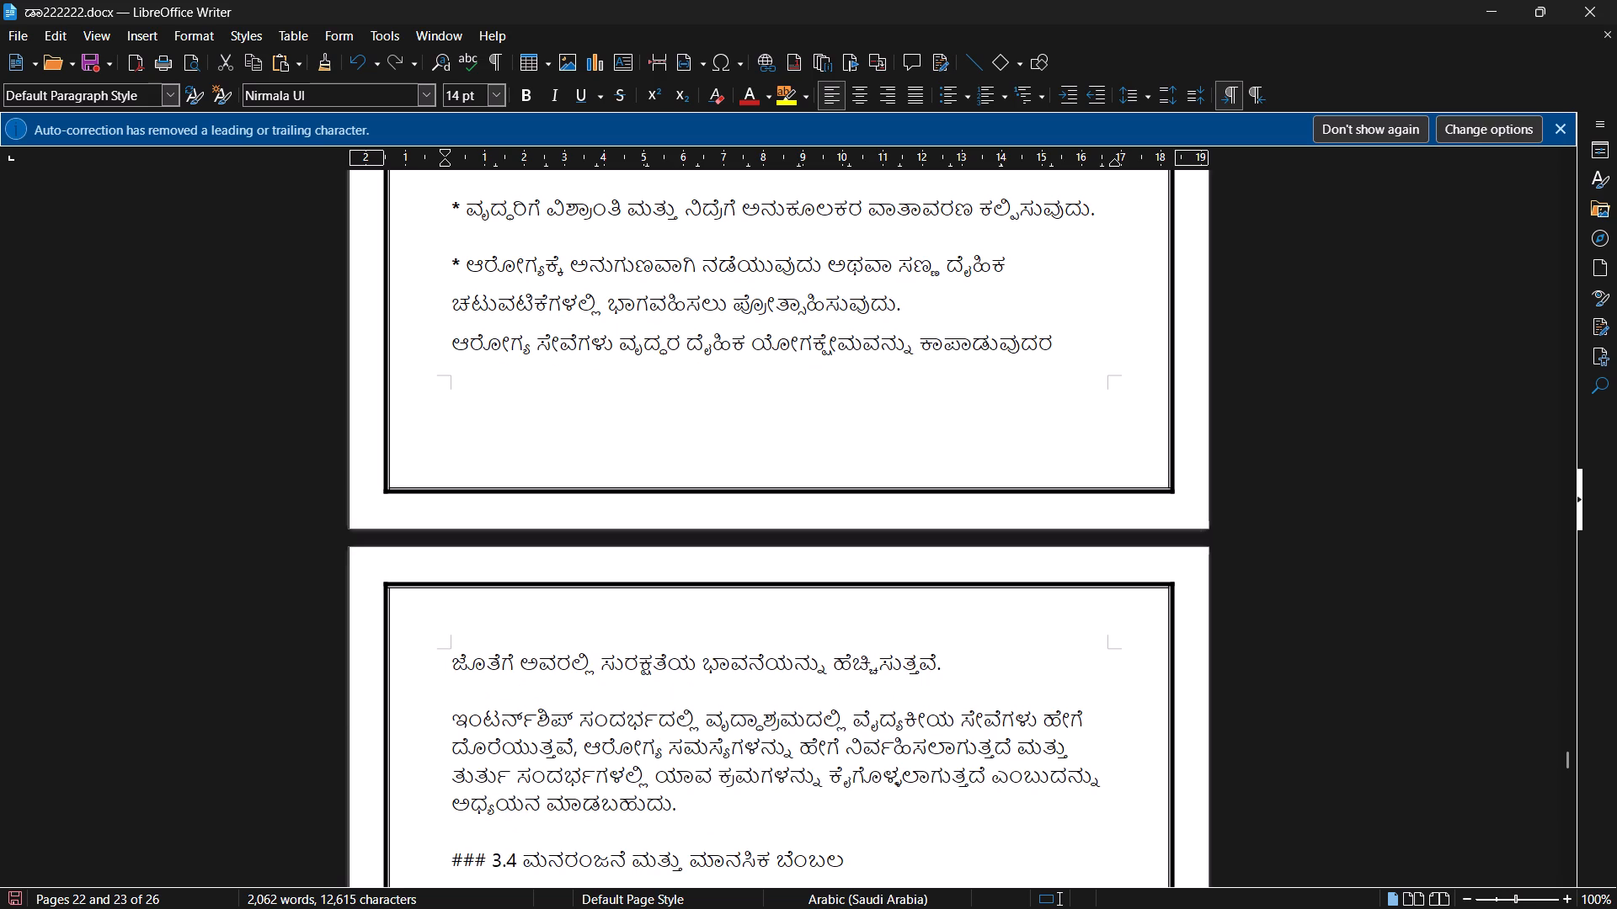
pyautogui.moveTo(446, 721); pyautogui.dragTo(677, 805)
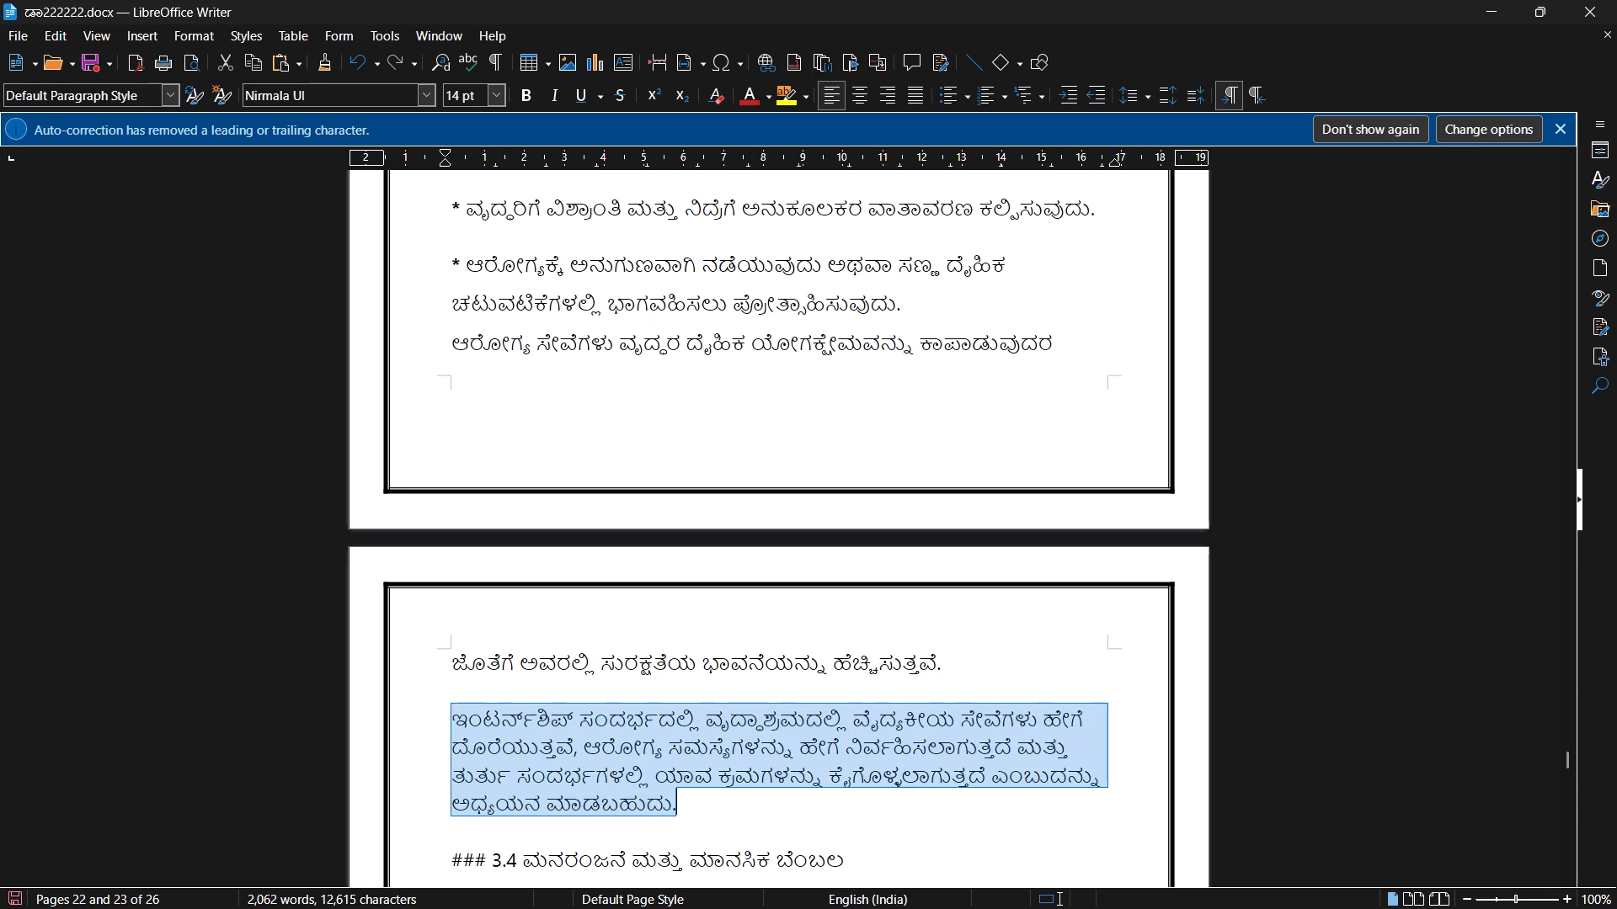
pyautogui.moveTo(677, 805); pyautogui.dragTo(708, 802)
pyautogui.press('BackSpace')
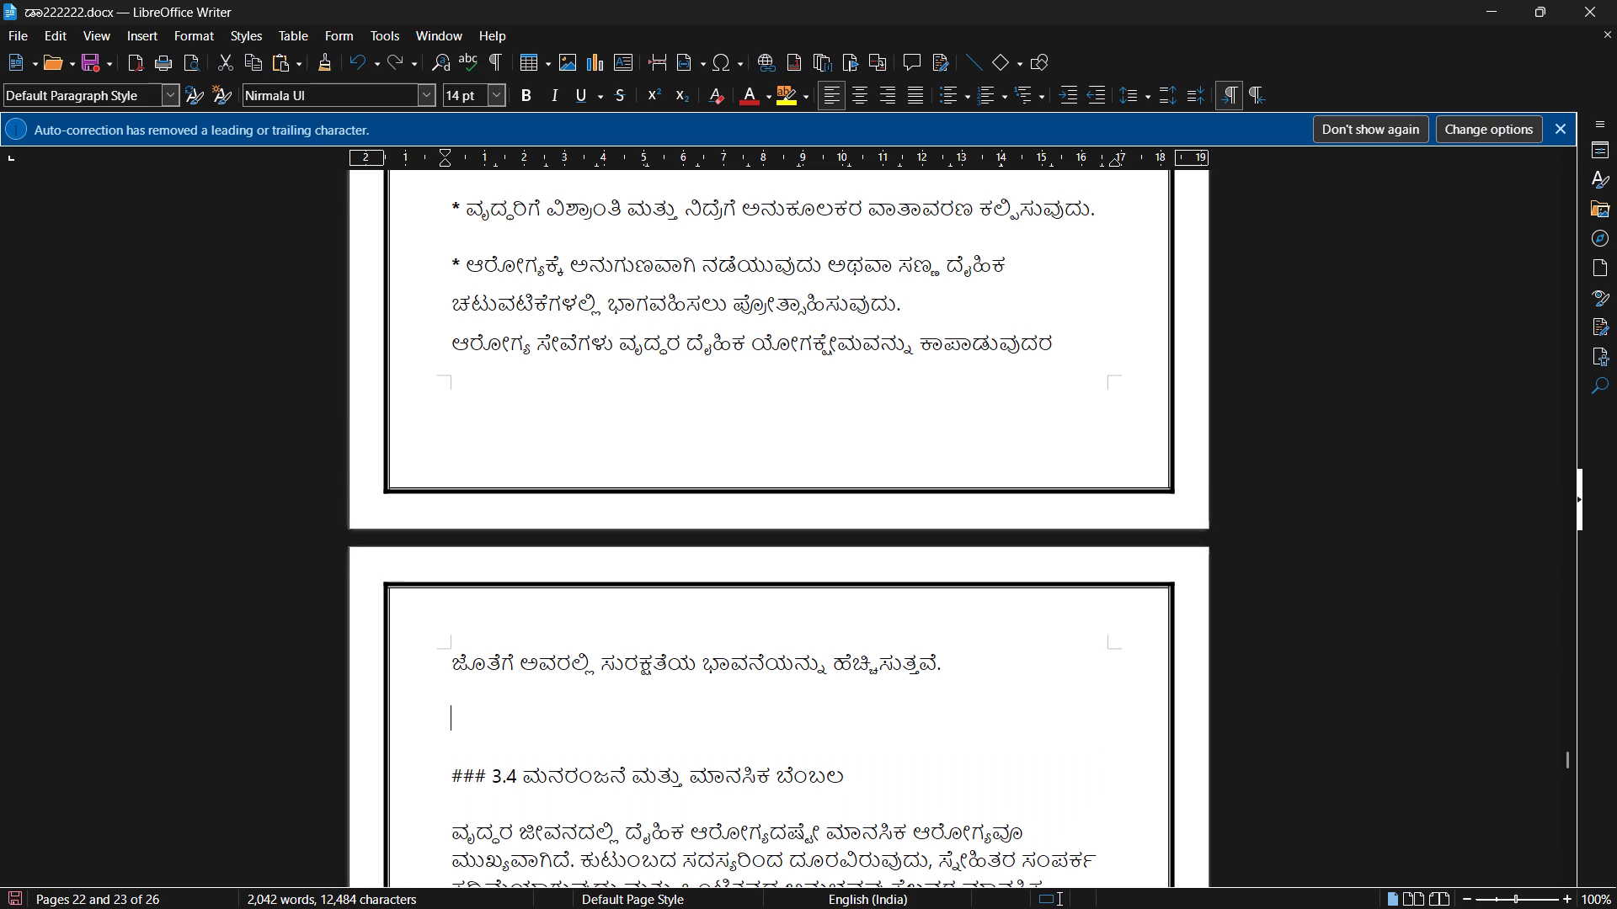
# Remove the "### 3.4" prefix from the heading "ಮನರಂಜನೆ ಮತ್ತು ಮಾನಸಿಕ ಬೆಂಬಲ".
pyautogui.moveTo(446, 778); pyautogui.dragTo(515, 789)
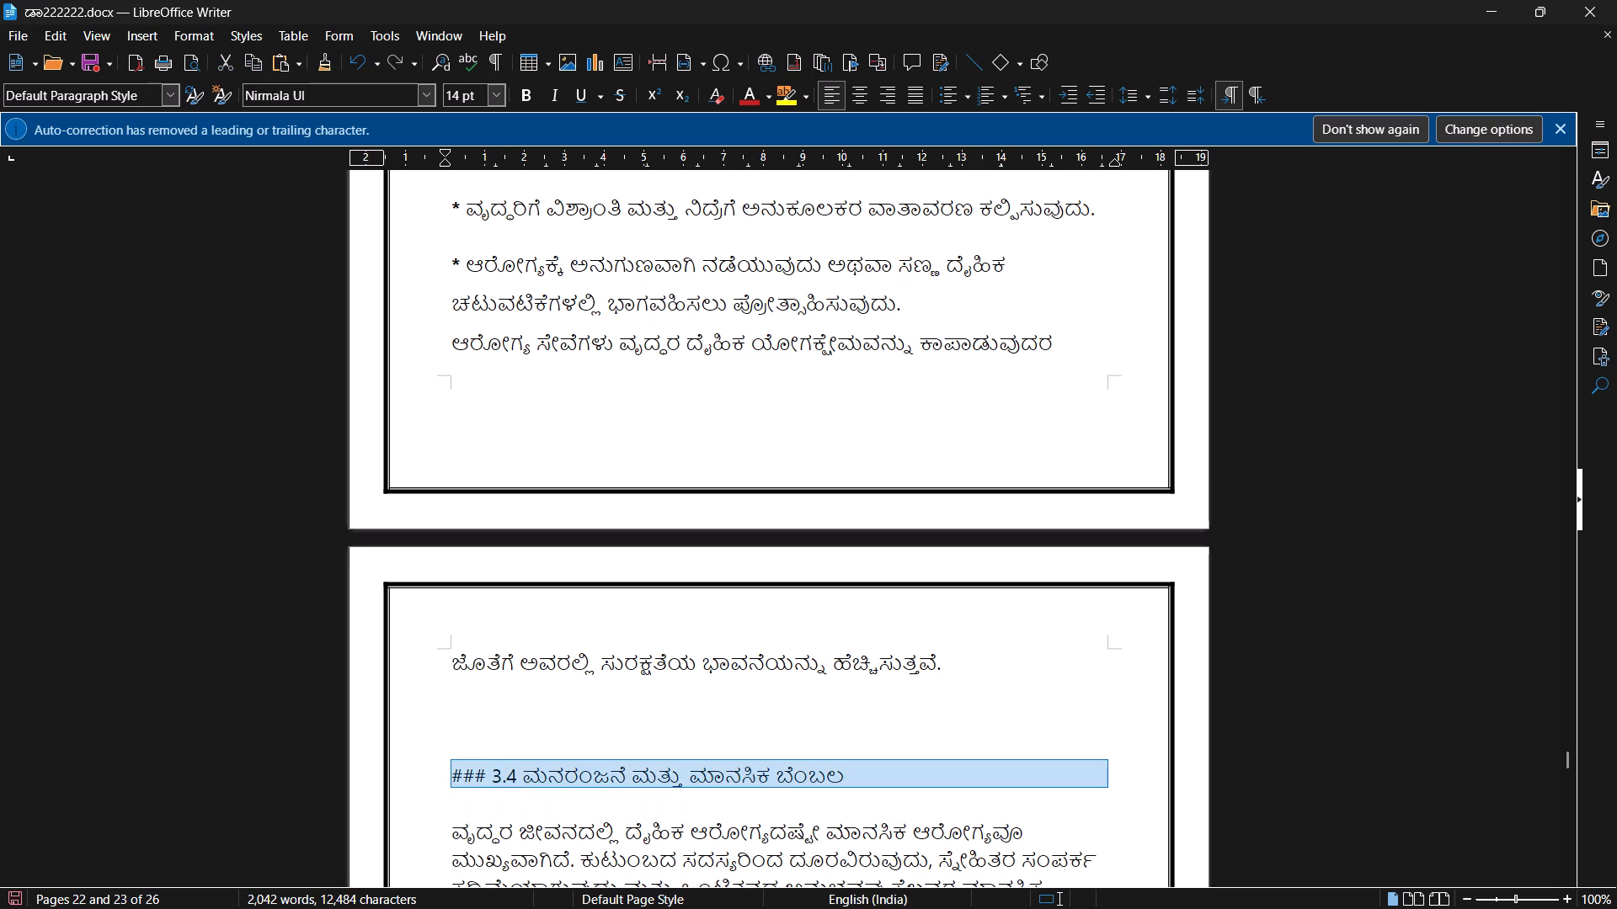
pyautogui.moveTo(515, 789); pyautogui.dragTo(514, 773)
pyautogui.press('BackSpace')
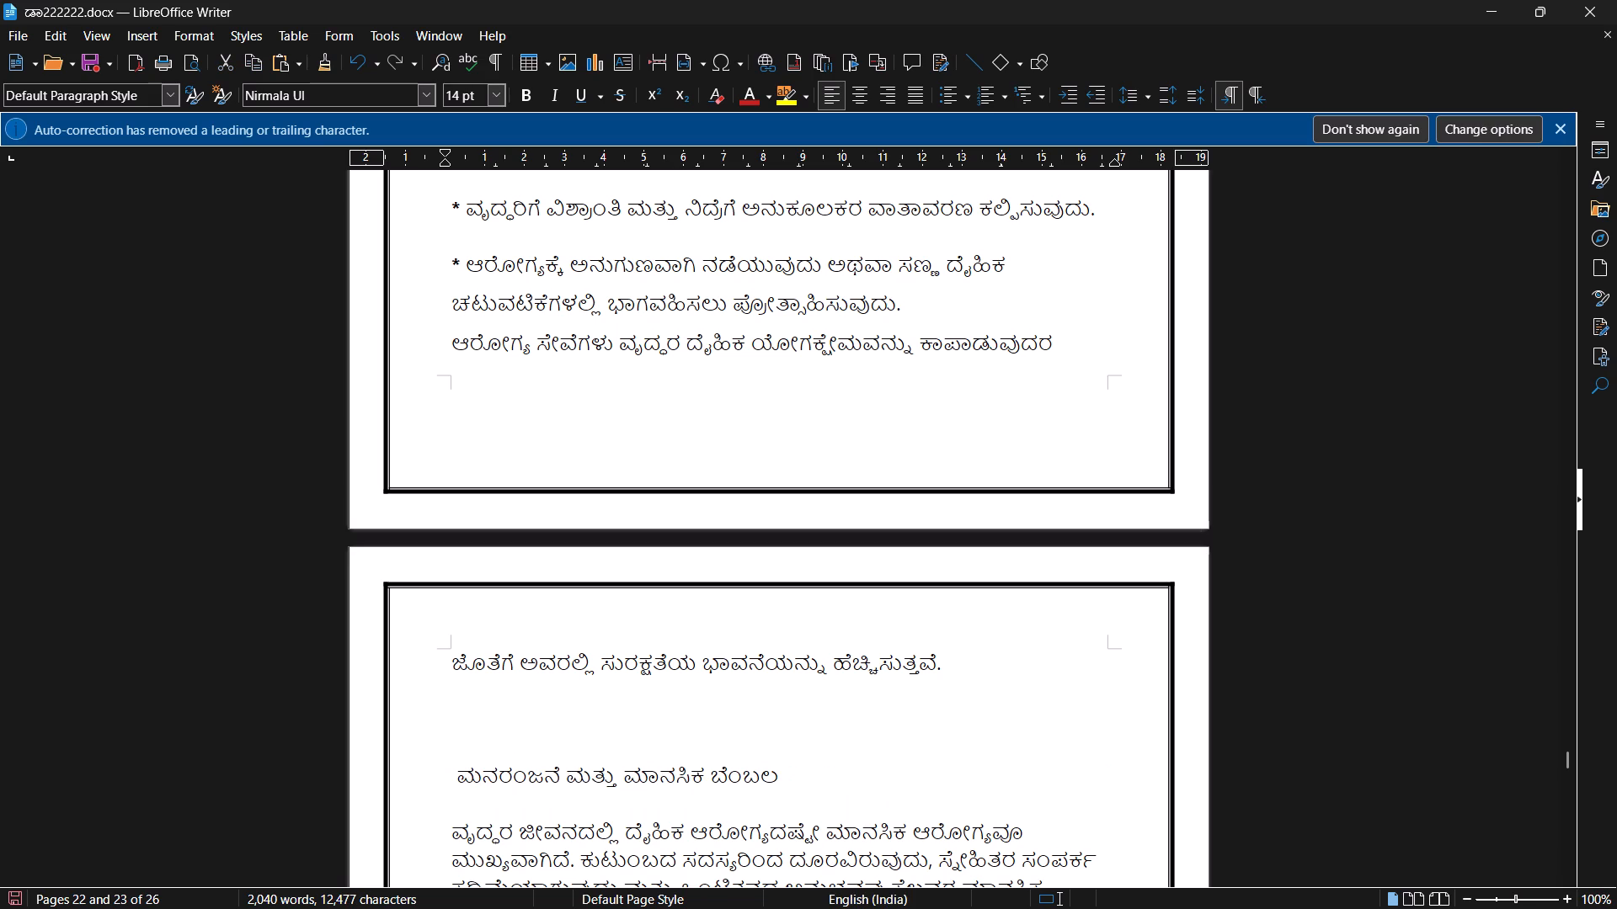
# Format the heading "ಮನರಂಜನೆ ಮತ್ತು ಮಾನಸಿಕ ಬೆಂಬಲ" as bold, dark red, 18 pt text.
pyautogui.moveTo(458, 782); pyautogui.dragTo(663, 794)
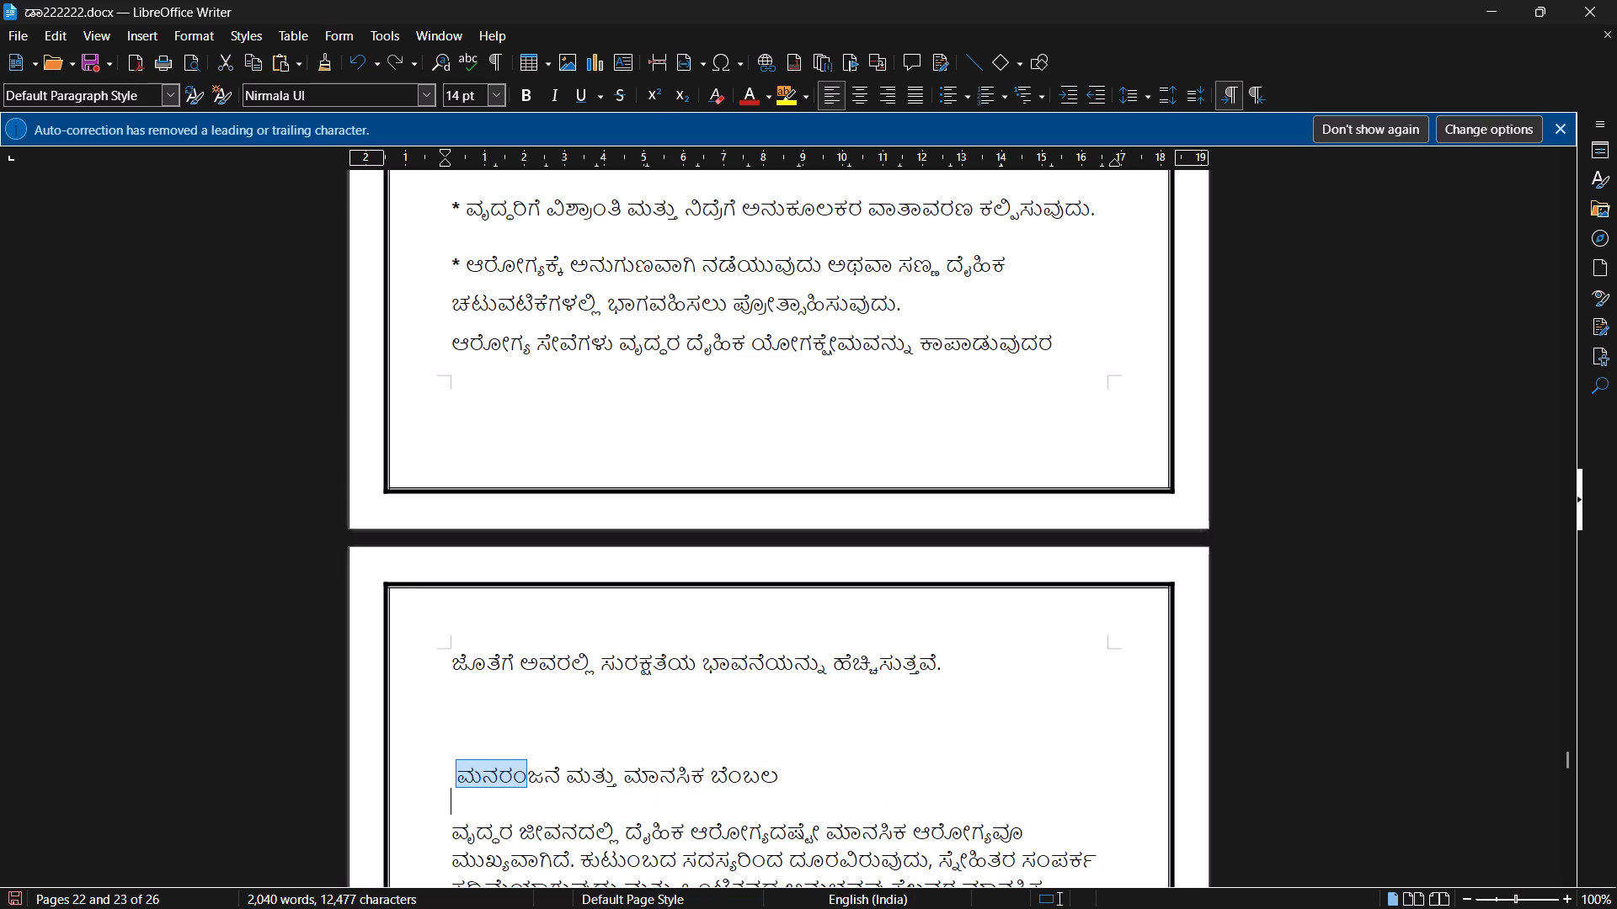
pyautogui.moveTo(663, 794); pyautogui.dragTo(687, 796)
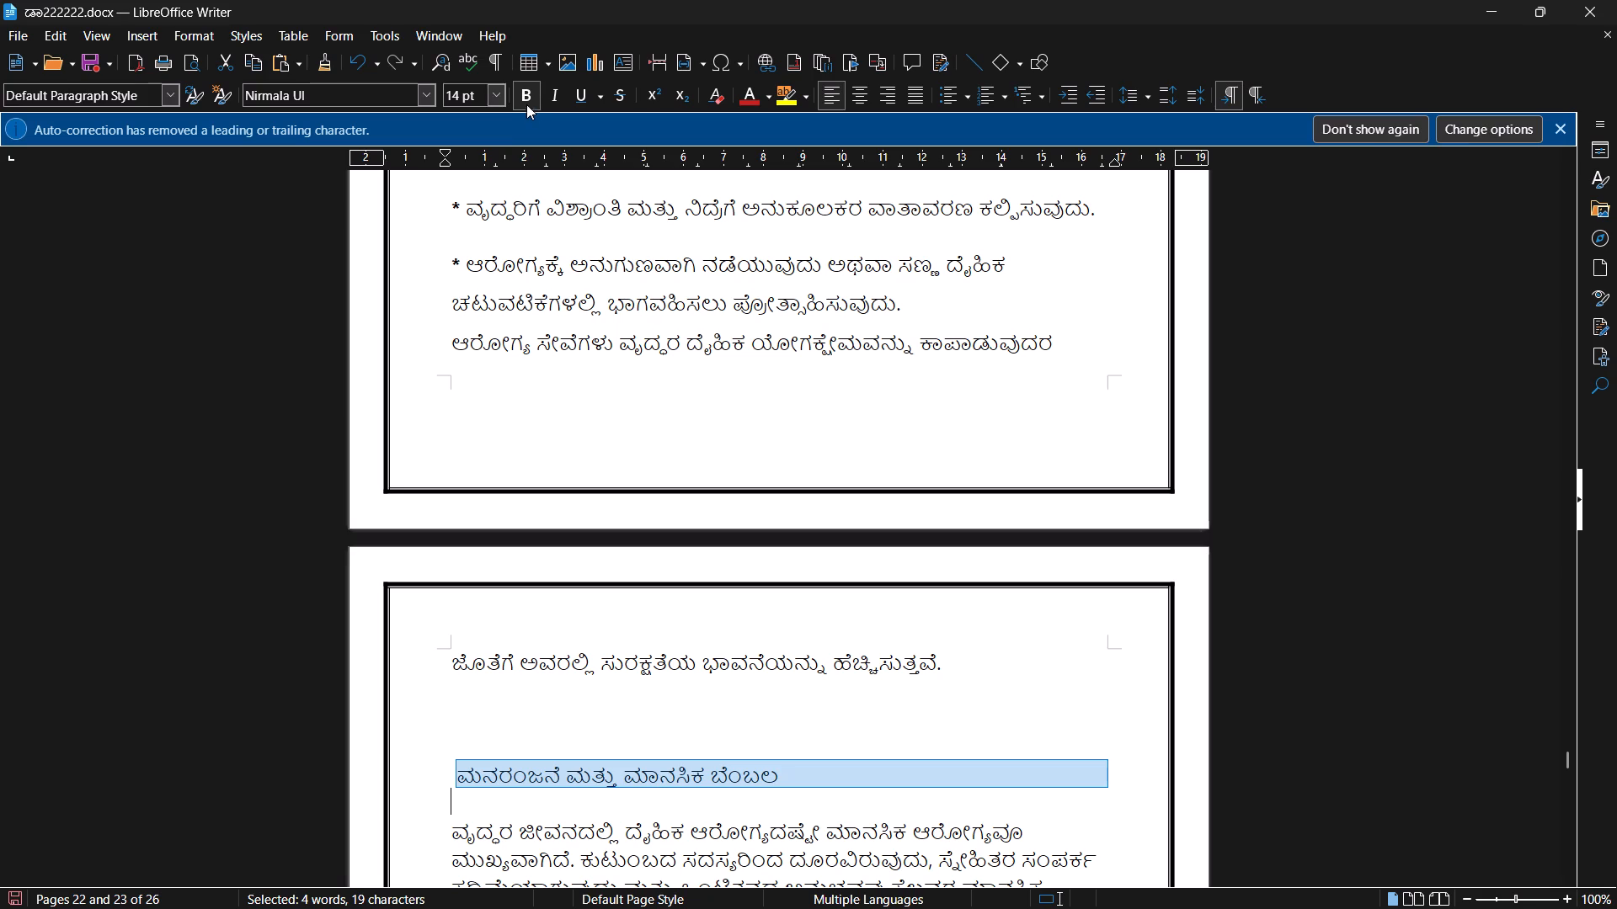
pyautogui.click(526, 102)
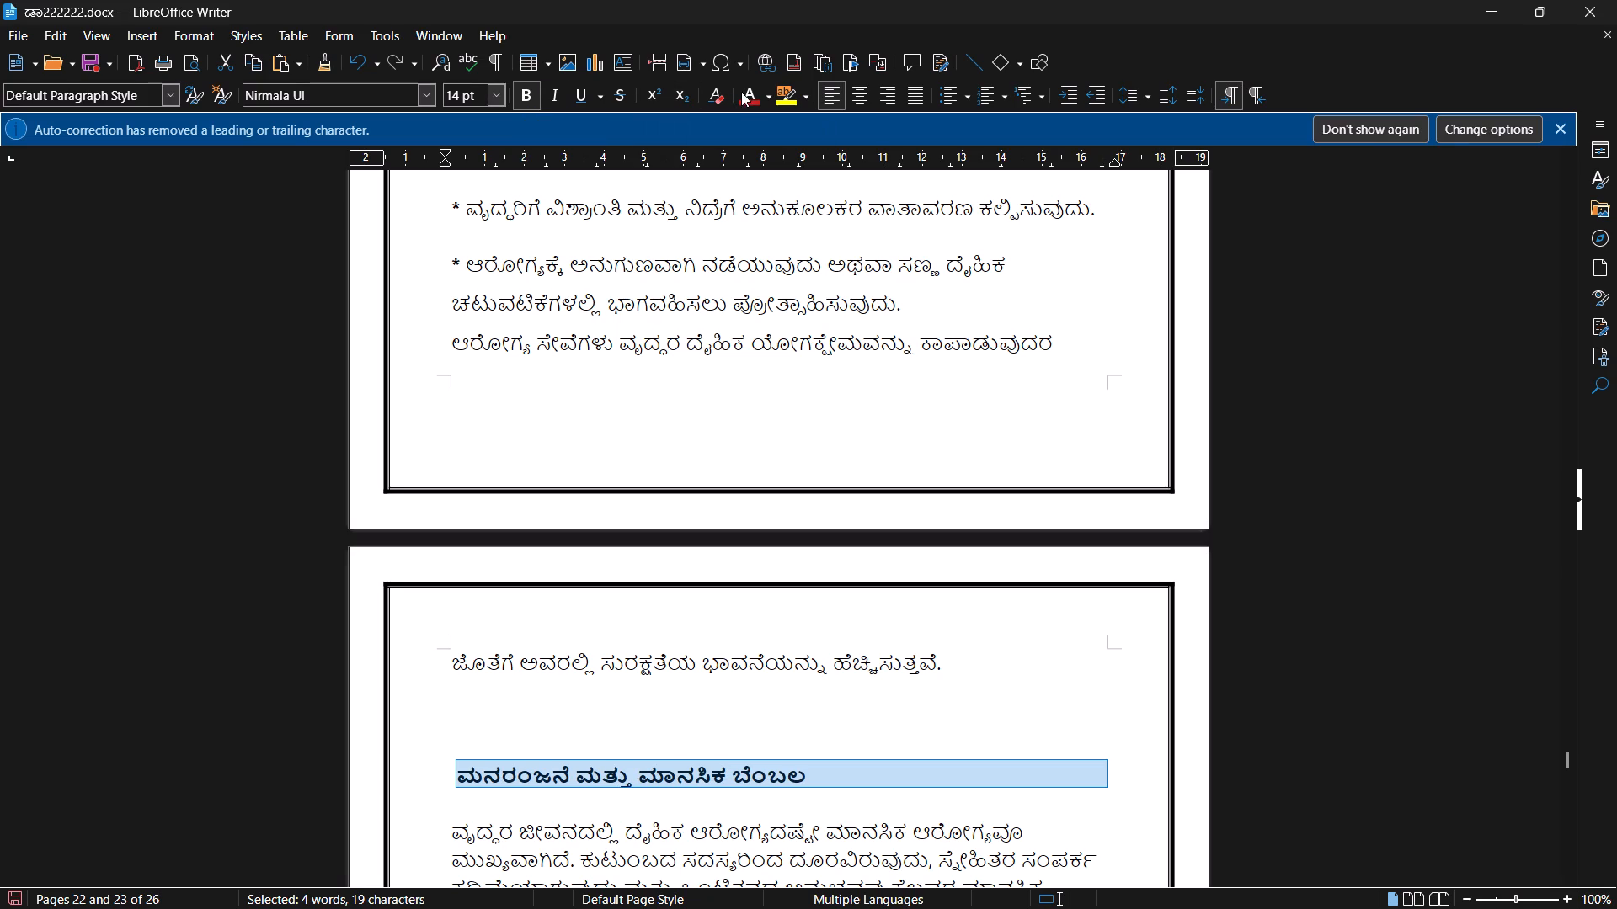
pyautogui.click(750, 92)
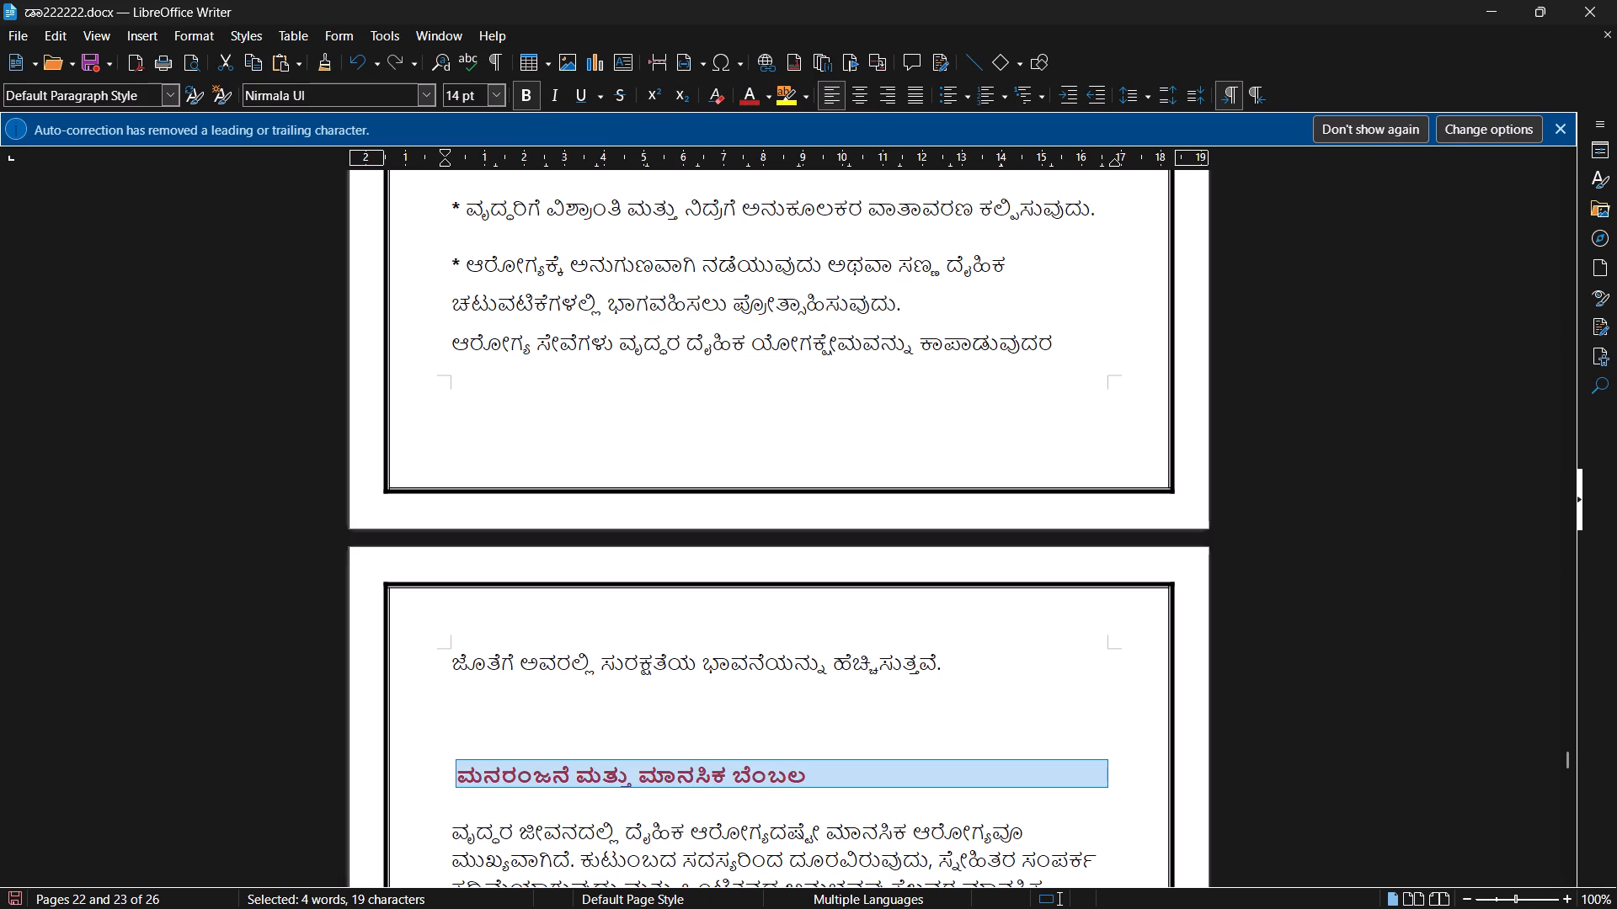
pyautogui.click(489, 92)
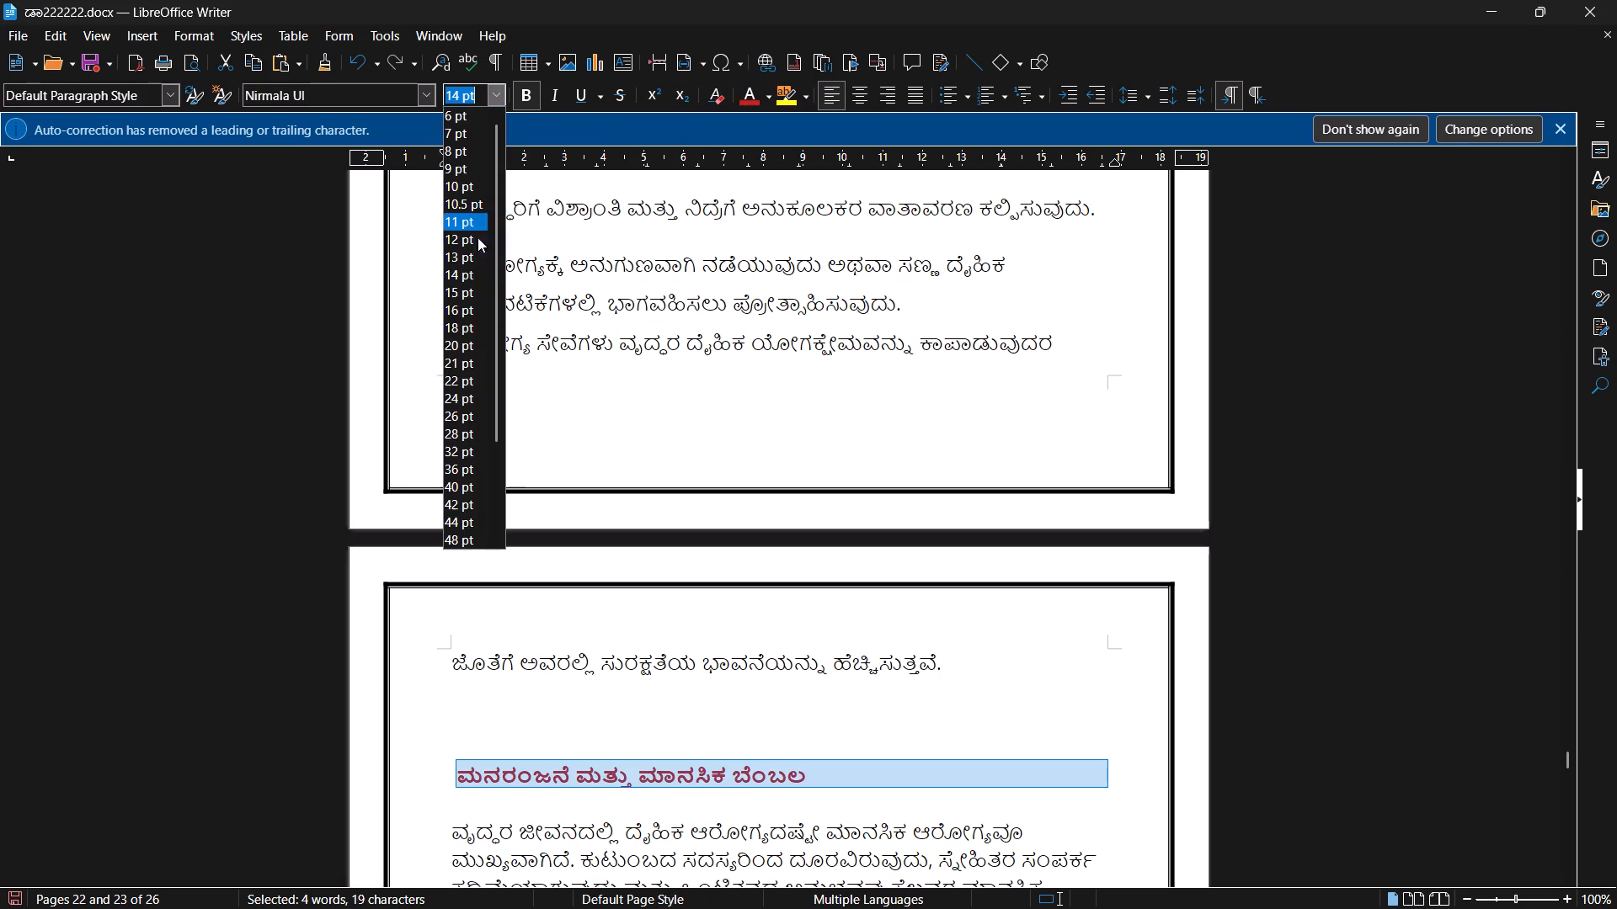
pyautogui.click(464, 330)
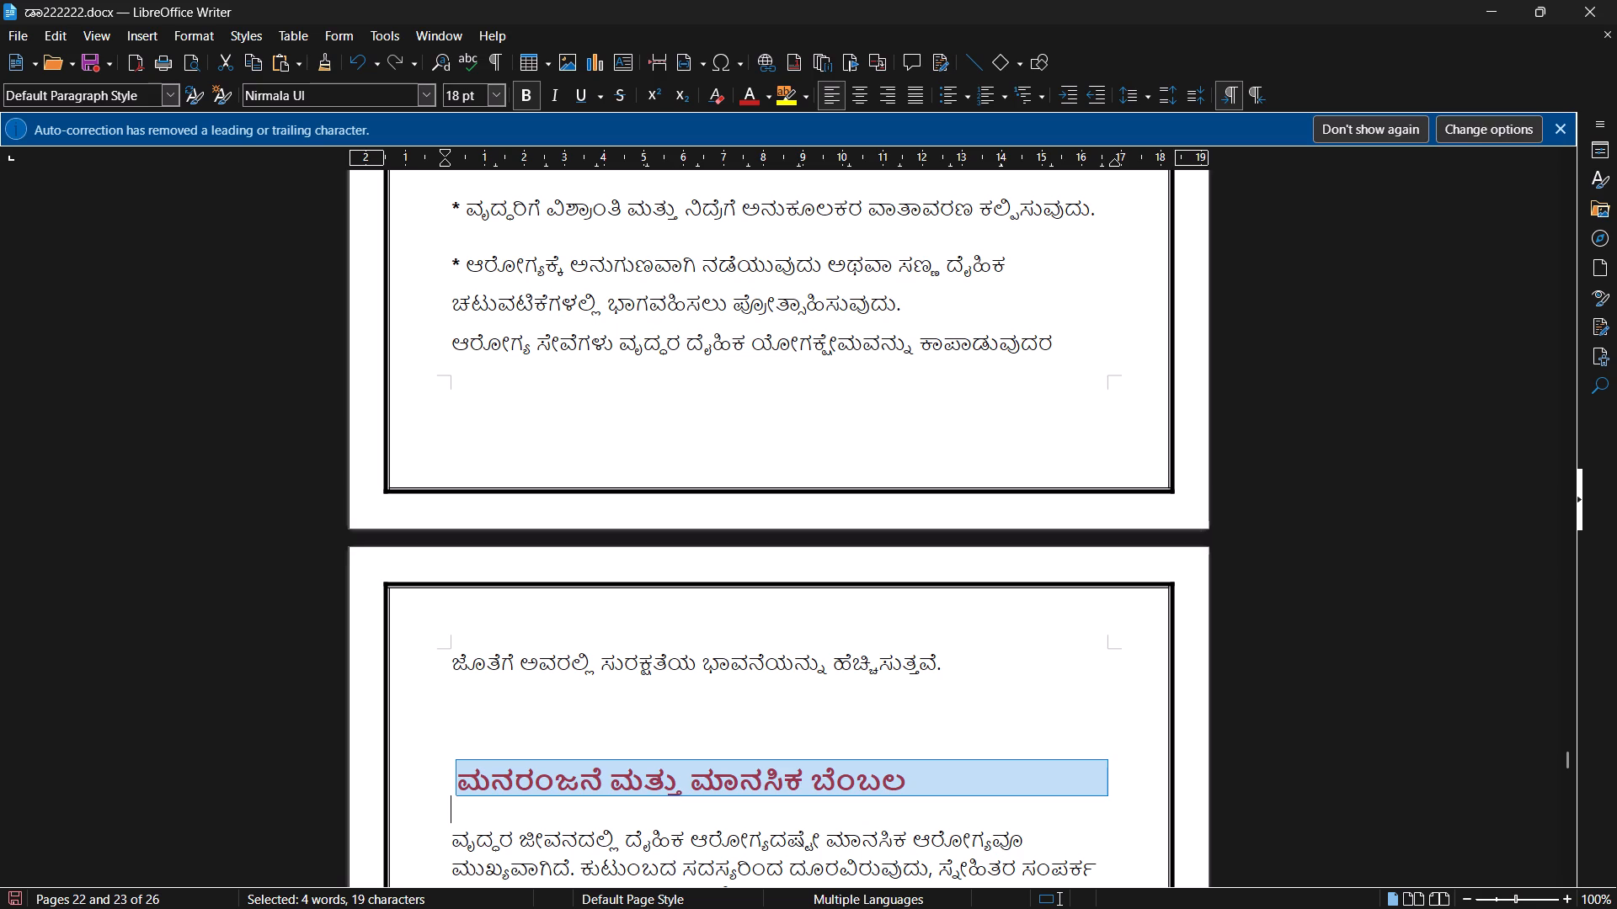
# Insert paragraph breaks before the wrapped lines starting with "ಮುಖ್ಯವಾಗಿದೆ" and "ಕಡಿಮೆಯಾಗುವುದು" in the first paragraph under the heading "ಮನರಂಜನೆ ಮತ್ತು ಮಾನಸಿಕ ಬೆಂಬಲ".
pyautogui.press('Down')
pyautogui.press('Down')
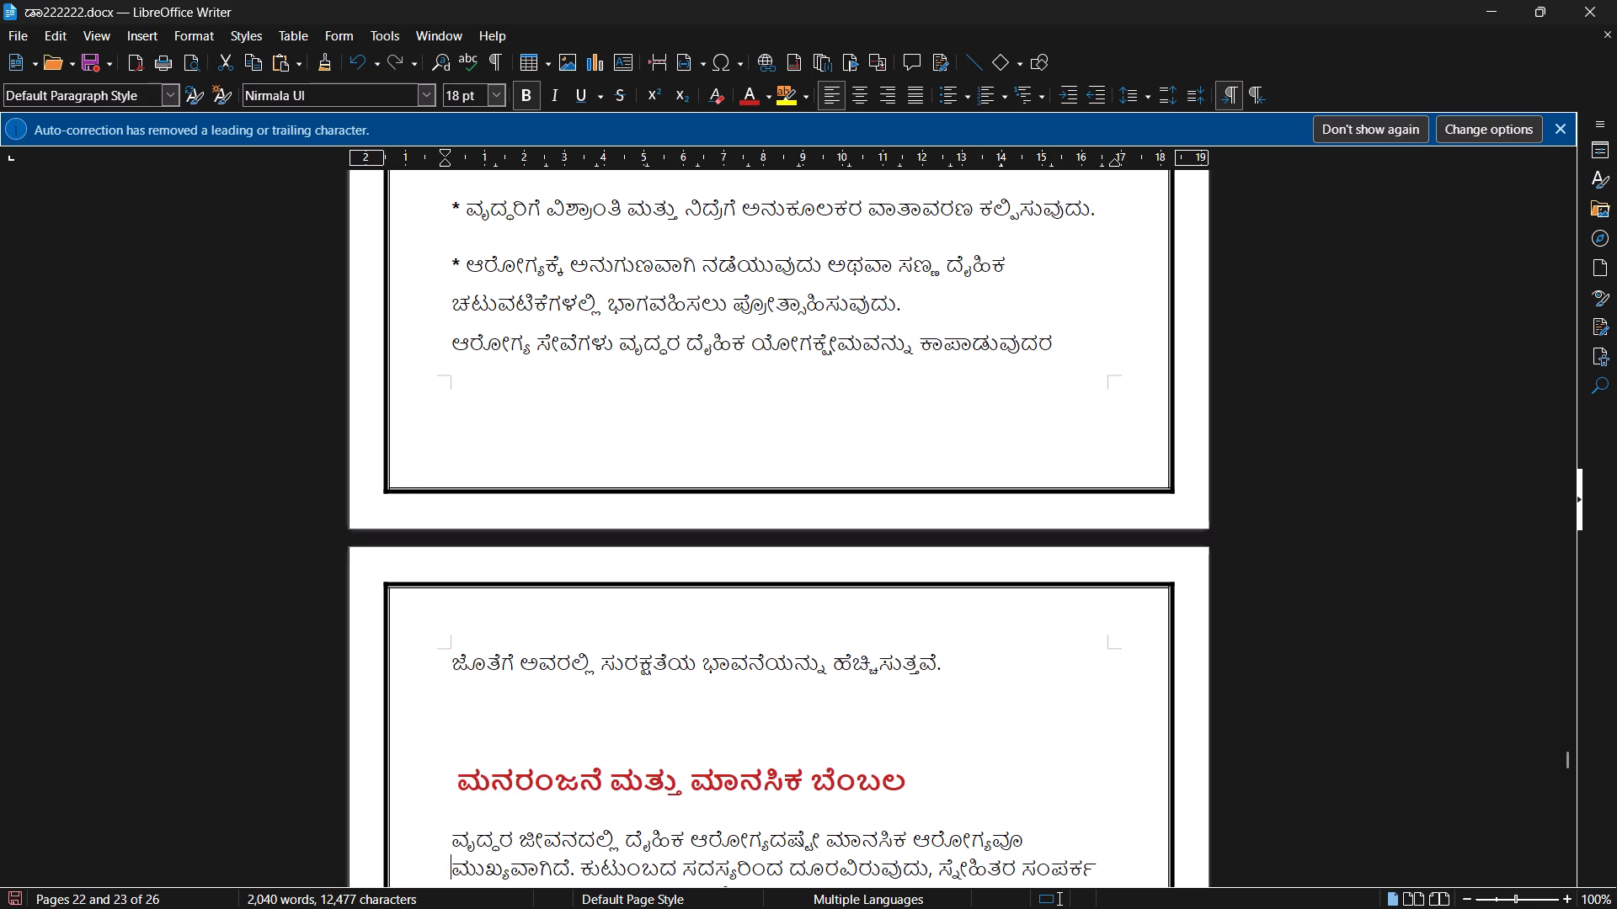
pyautogui.press('Return')
pyautogui.press('Return')
pyautogui.press('Down')
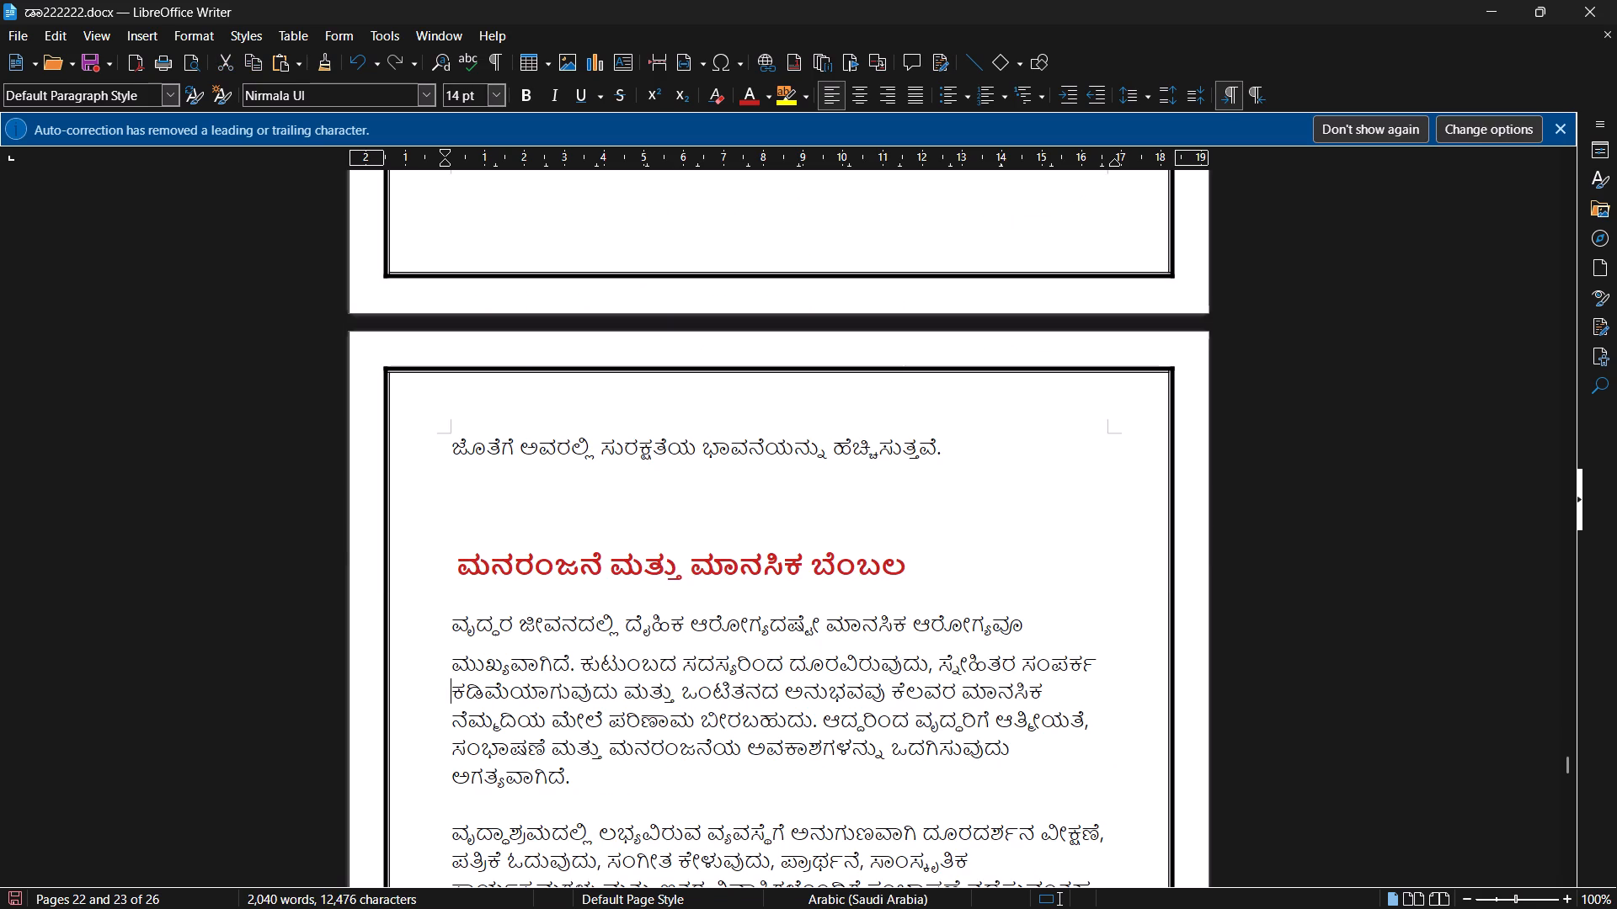
pyautogui.press('Return')
pyautogui.press('Down')
pyautogui.press('Up')
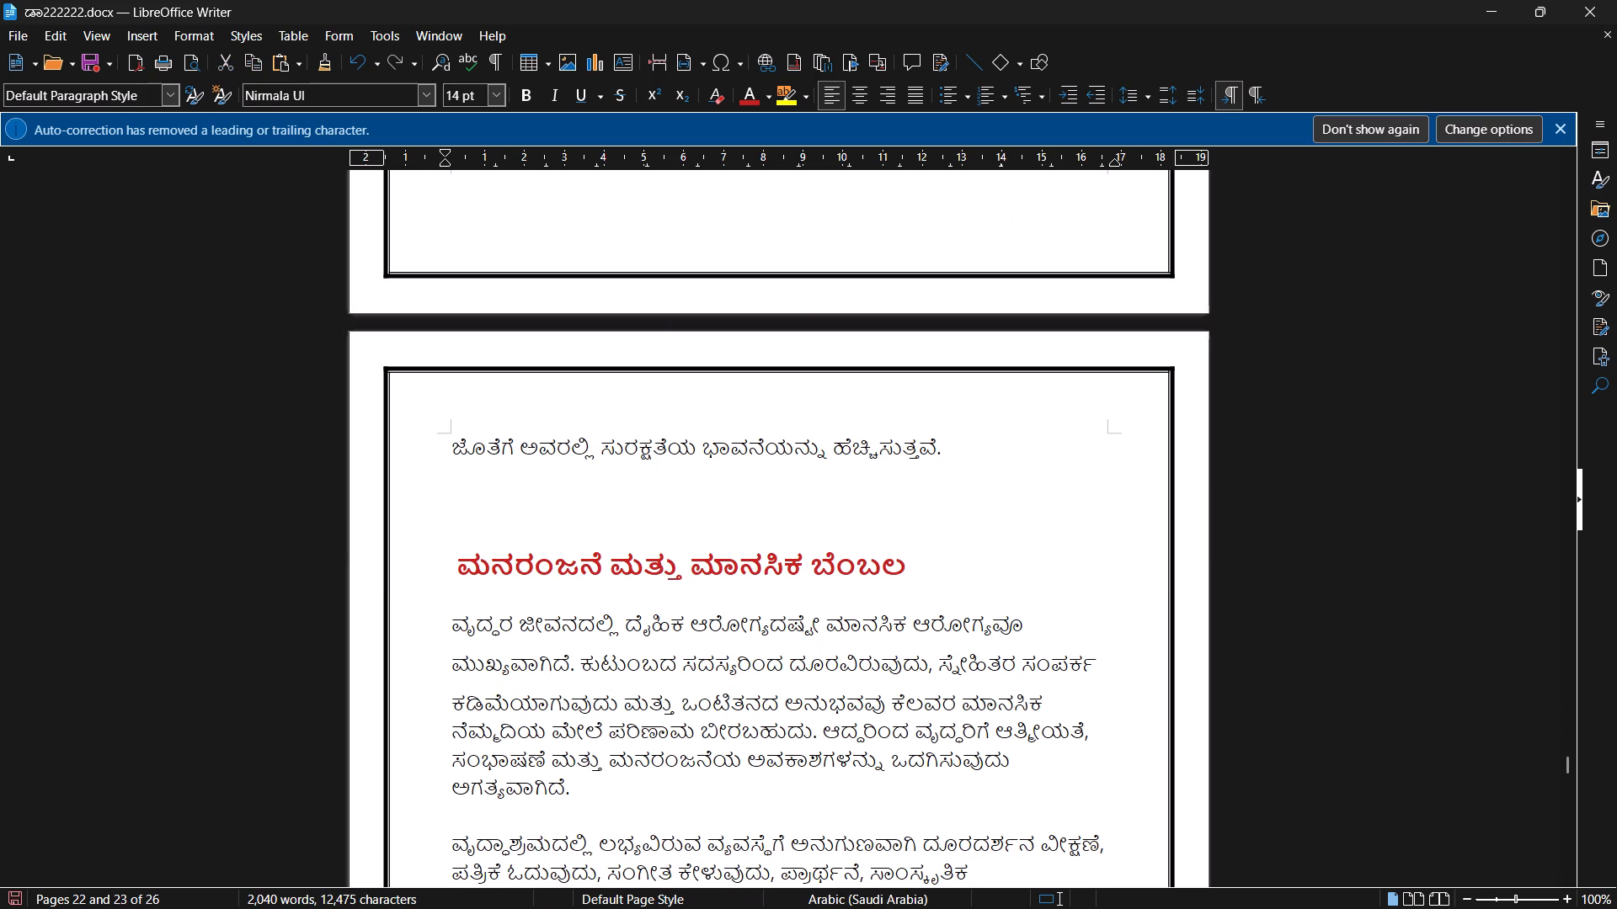
pyautogui.press('Return')
pyautogui.press('BackSpace')
pyautogui.press('BackSpace')
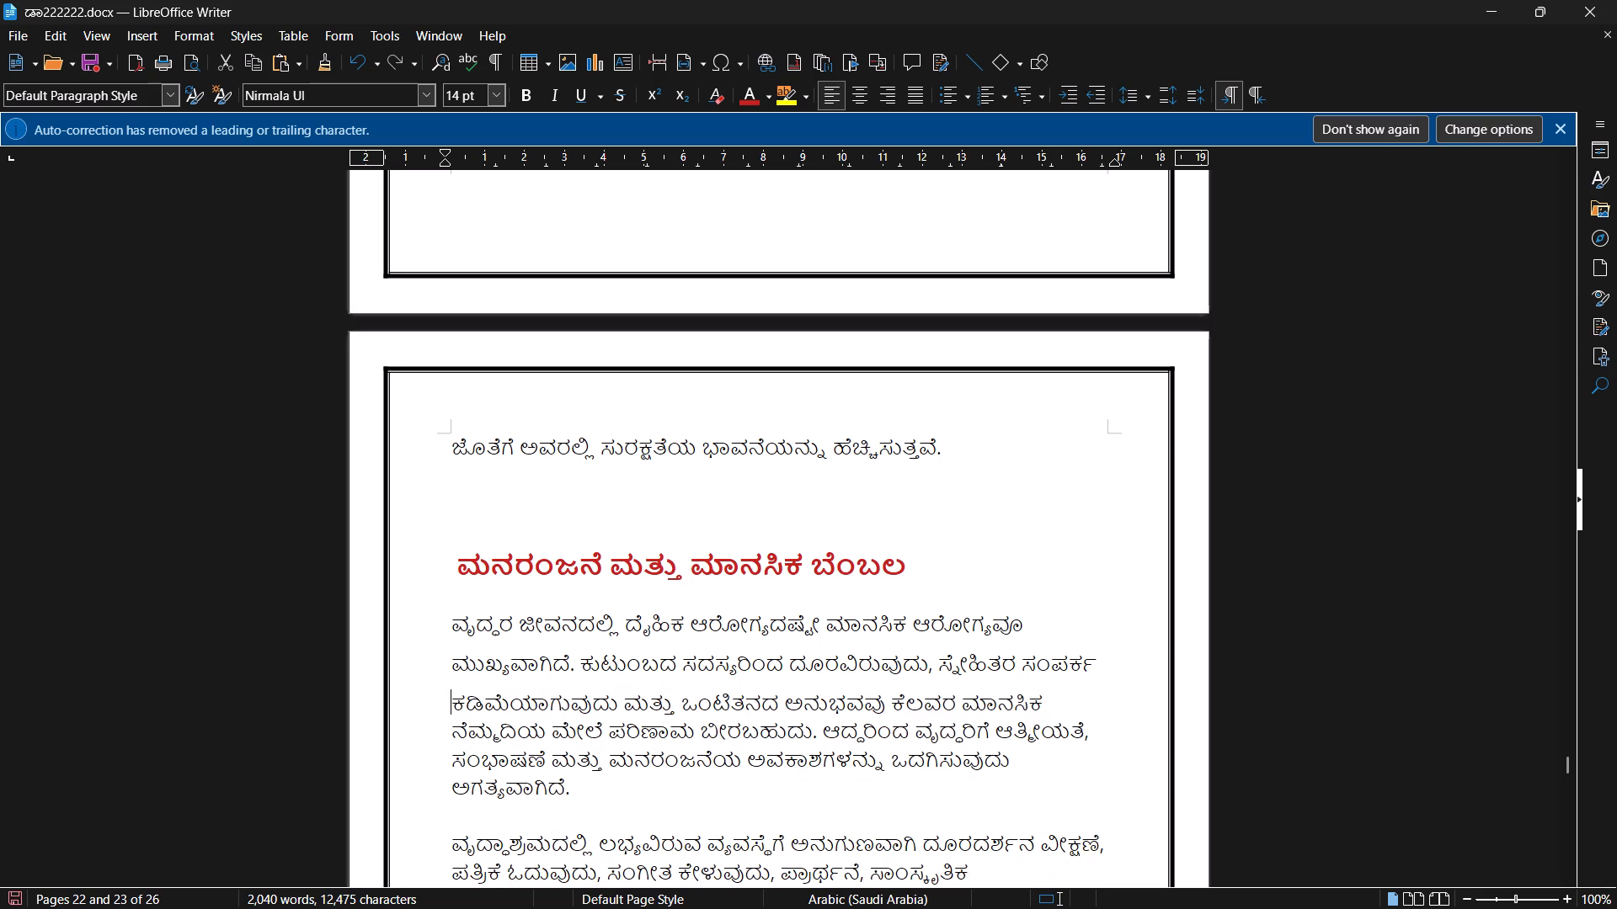
# Insert paragraph breaks before the same paragraph's remaining wrapped lines, starting with "ನೆಮ್ಮದಿಯ", "ಸಂಭಾಷಣೆ" and "ಅಗತ್ಯವಾಗಿದೆ".
pyautogui.press('Down')
pyautogui.press('Return')
pyautogui.press('Return')
pyautogui.press('Down')
pyautogui.press('Return')
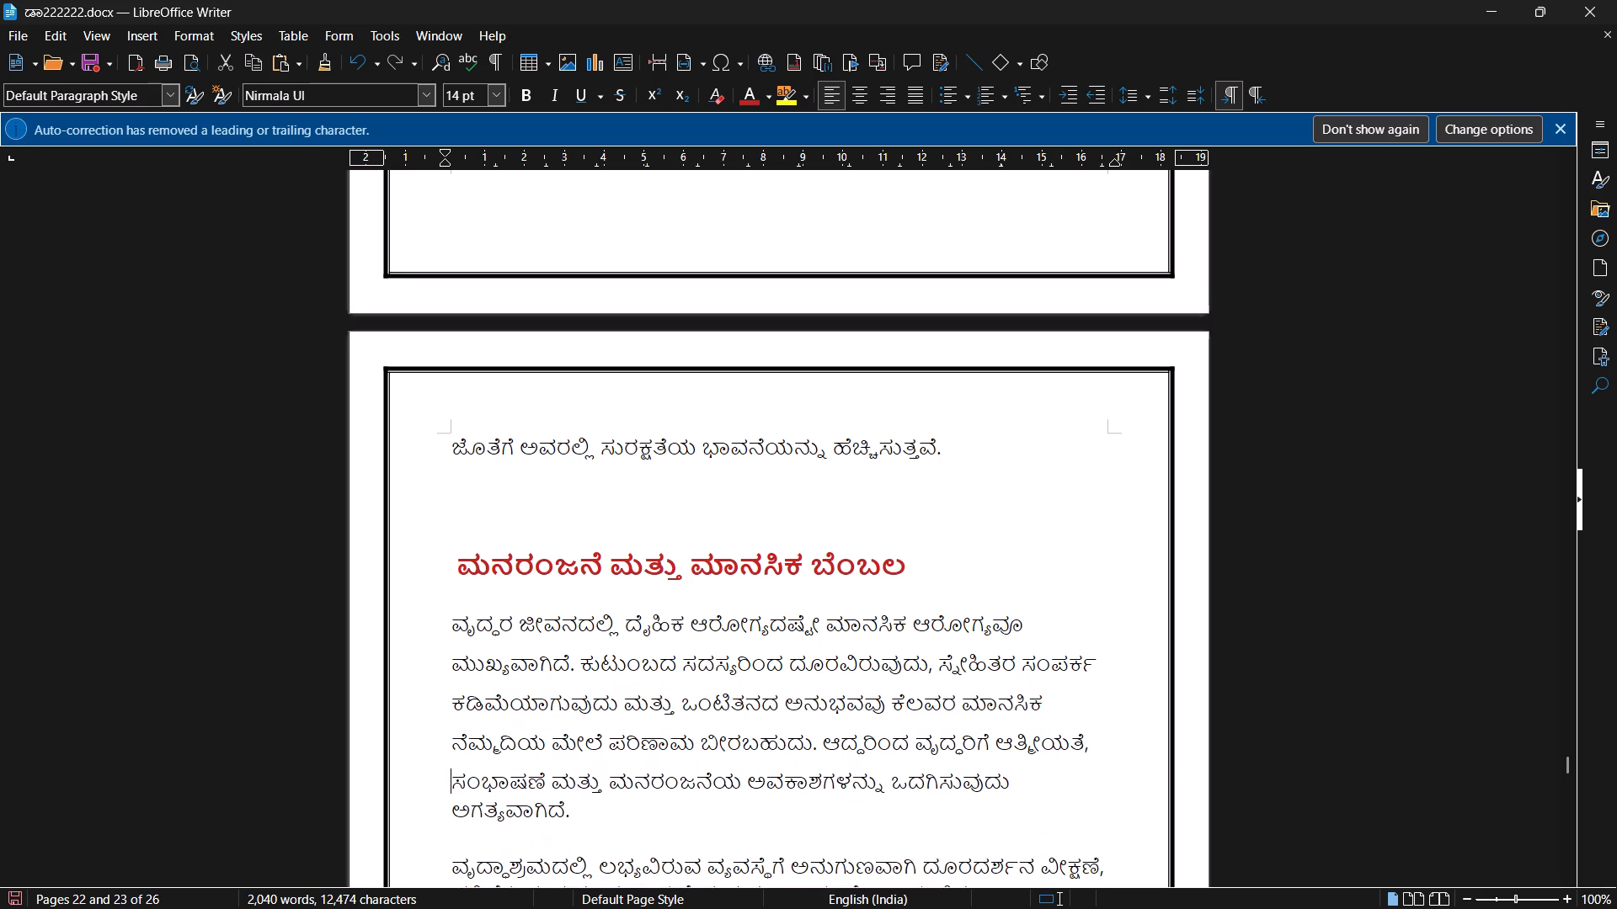
pyautogui.press('Return')
pyautogui.press('BackSpace')
pyautogui.press('BackSpace')
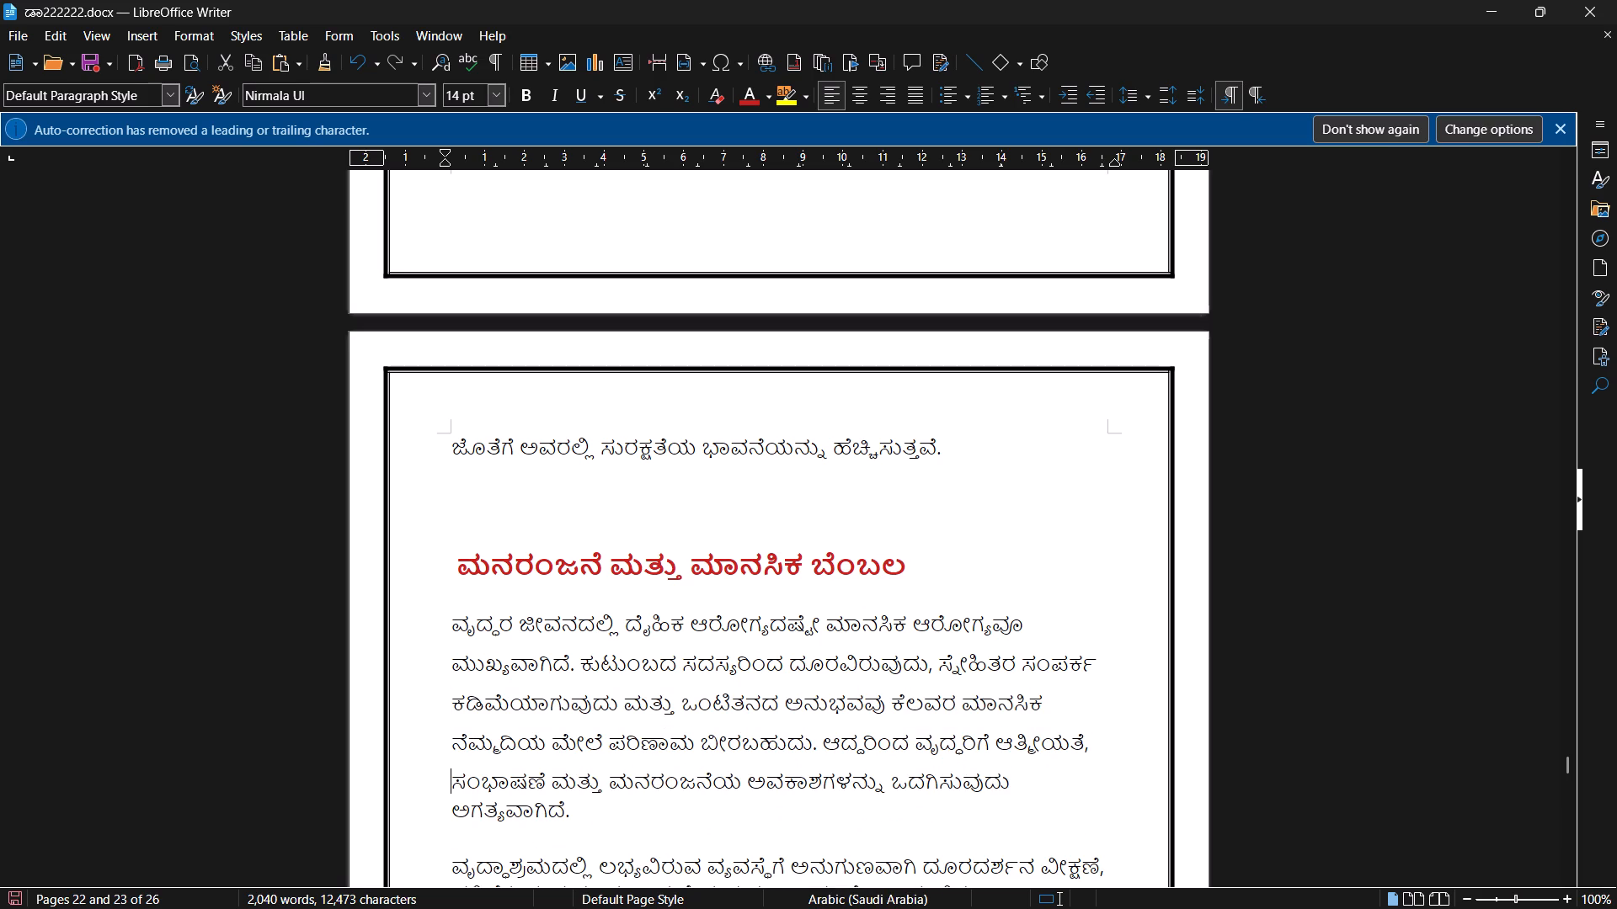
pyautogui.press('Down')
pyautogui.press('Return')
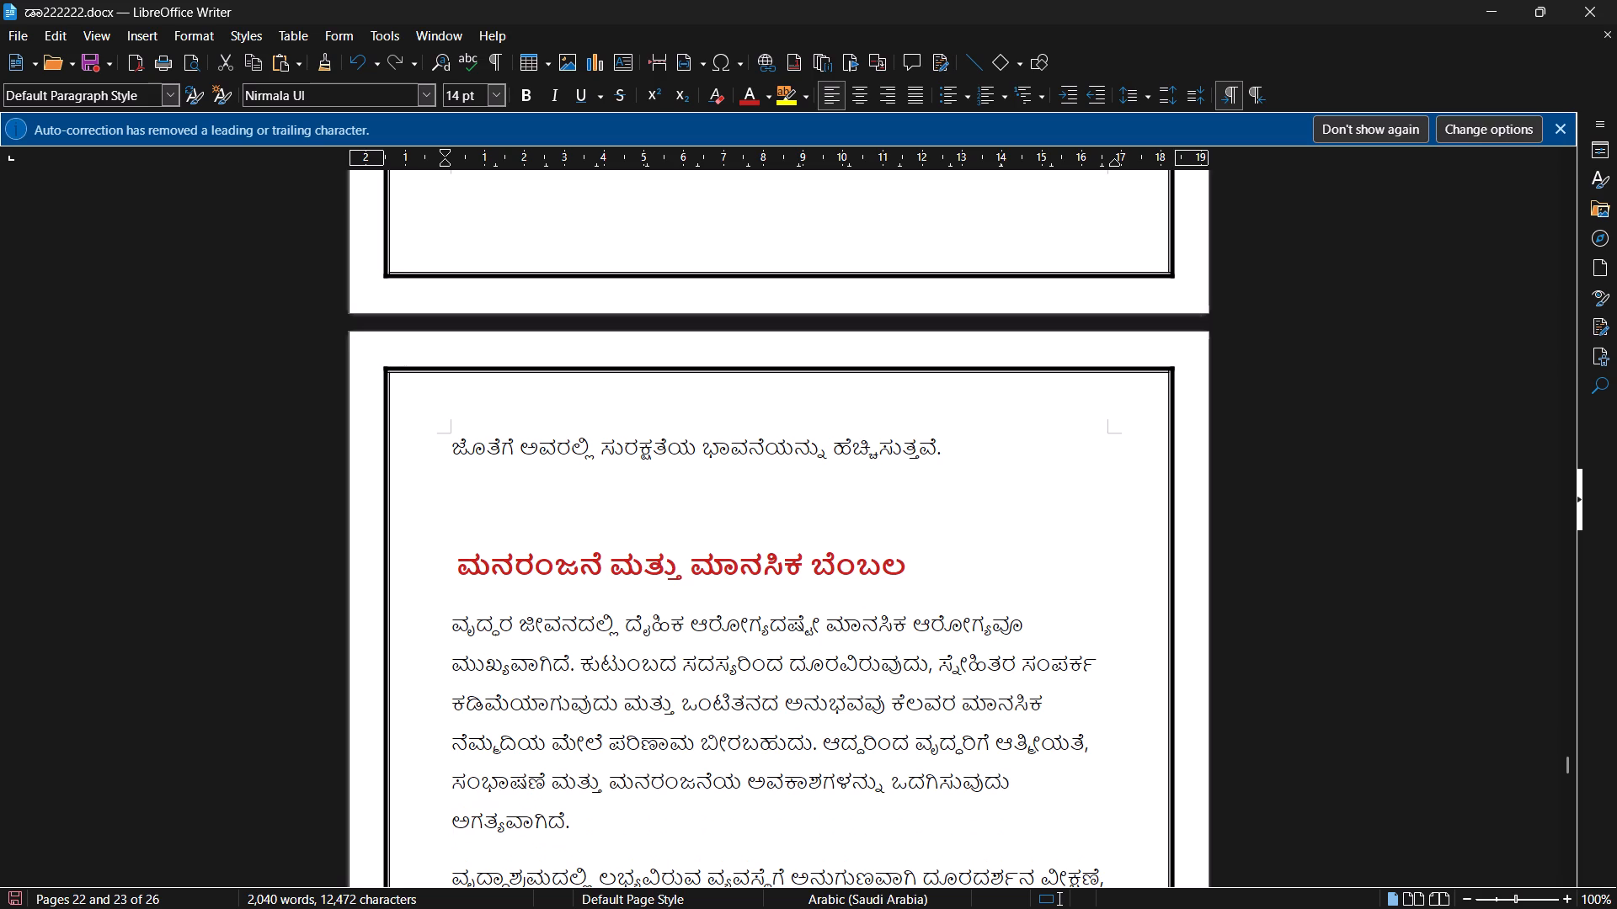
# Insert paragraph breaks before the second paragraph's wrapped lines starting with "ಪತ್ರಿಕೆ", "ಕಾರ್ಯಕ್ರಮಗಳು" and "ಚಟುವಟಿಕೆಗಳನ್ನು", under the heading "ಮನರಂಜನೆ ಮತ್ತು ಮಾನಸಿಕ ಬೆಂಬಲ".
pyautogui.press('Down')
pyautogui.press('Down')
pyautogui.press('Down')
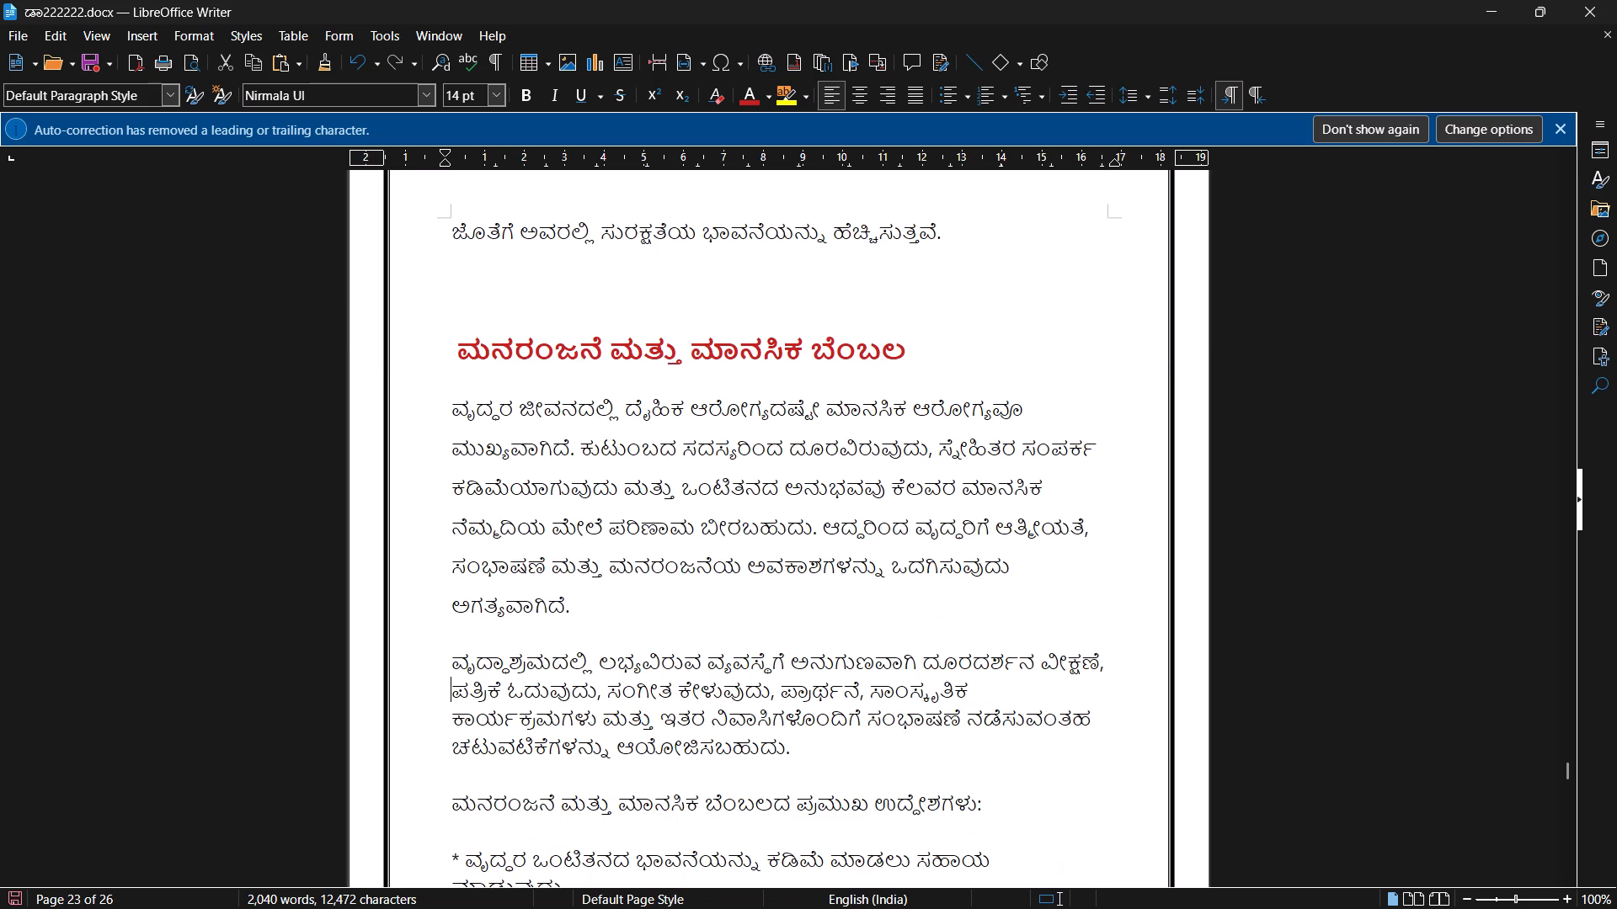
pyautogui.press('Return')
pyautogui.press('Return')
pyautogui.press('Down')
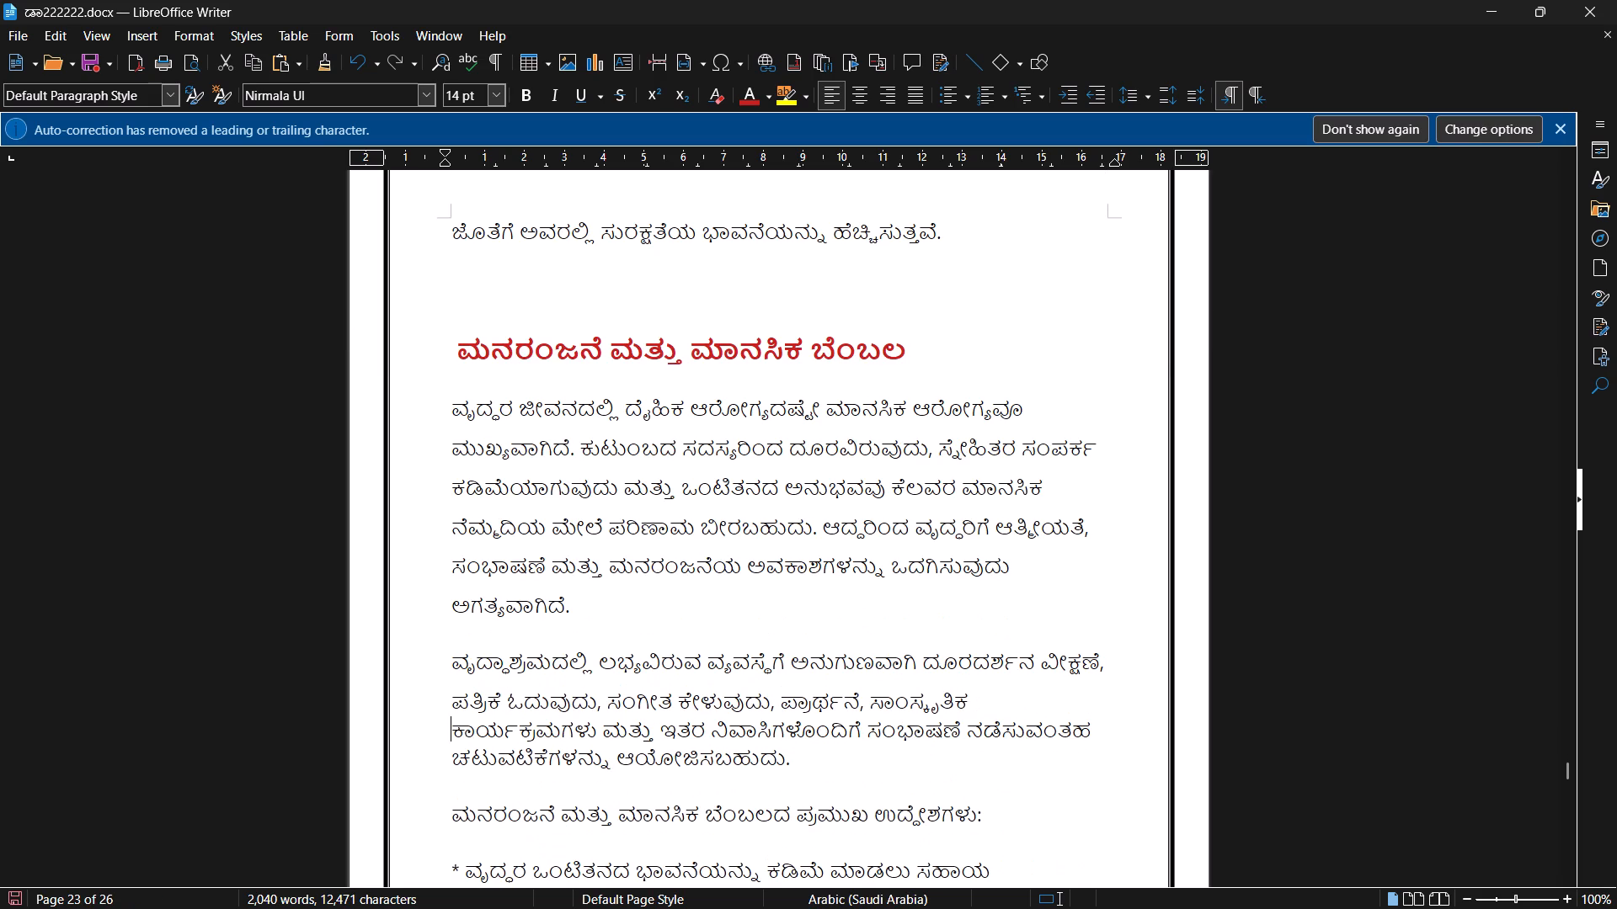
pyautogui.press('Return')
pyautogui.press('Return')
pyautogui.press('Down')
pyautogui.press('Return')
pyautogui.press('Down')
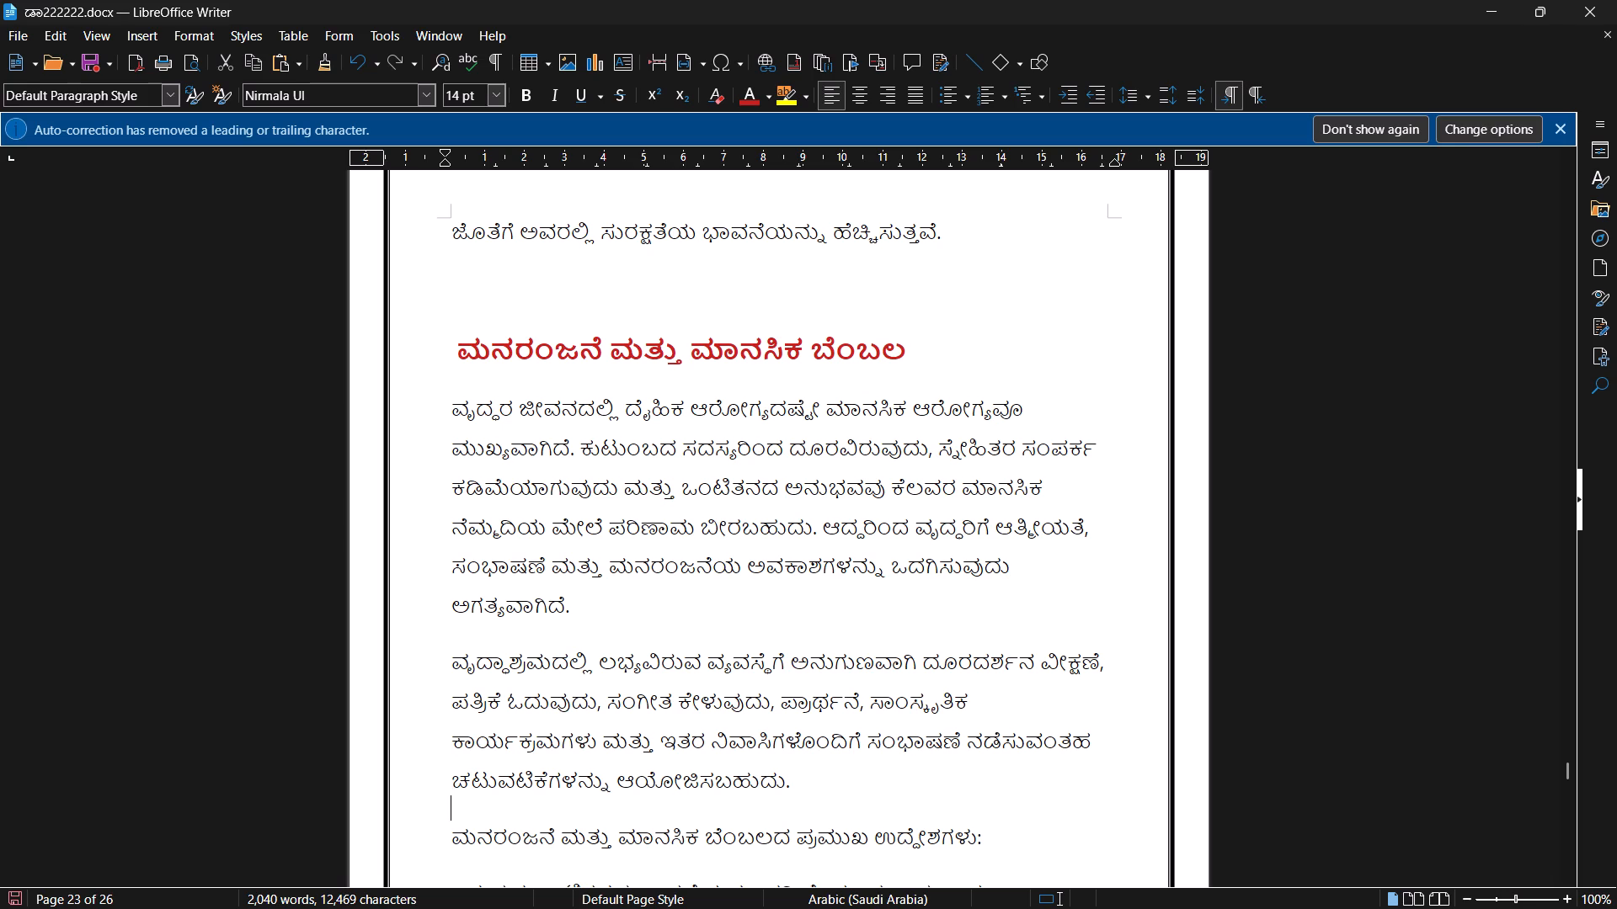
# Make the line "ಮನರಂಜನೆ ಮತ್ತು ಮಾನಸಿಕ ಬೆಂಬಲದ ಪ್ರಮುಖ ಉದ್ದೇಶಗಳು:" bold.
pyautogui.press('Down')
pyautogui.press('Down')
pyautogui.press('Down')
pyautogui.press('Down')
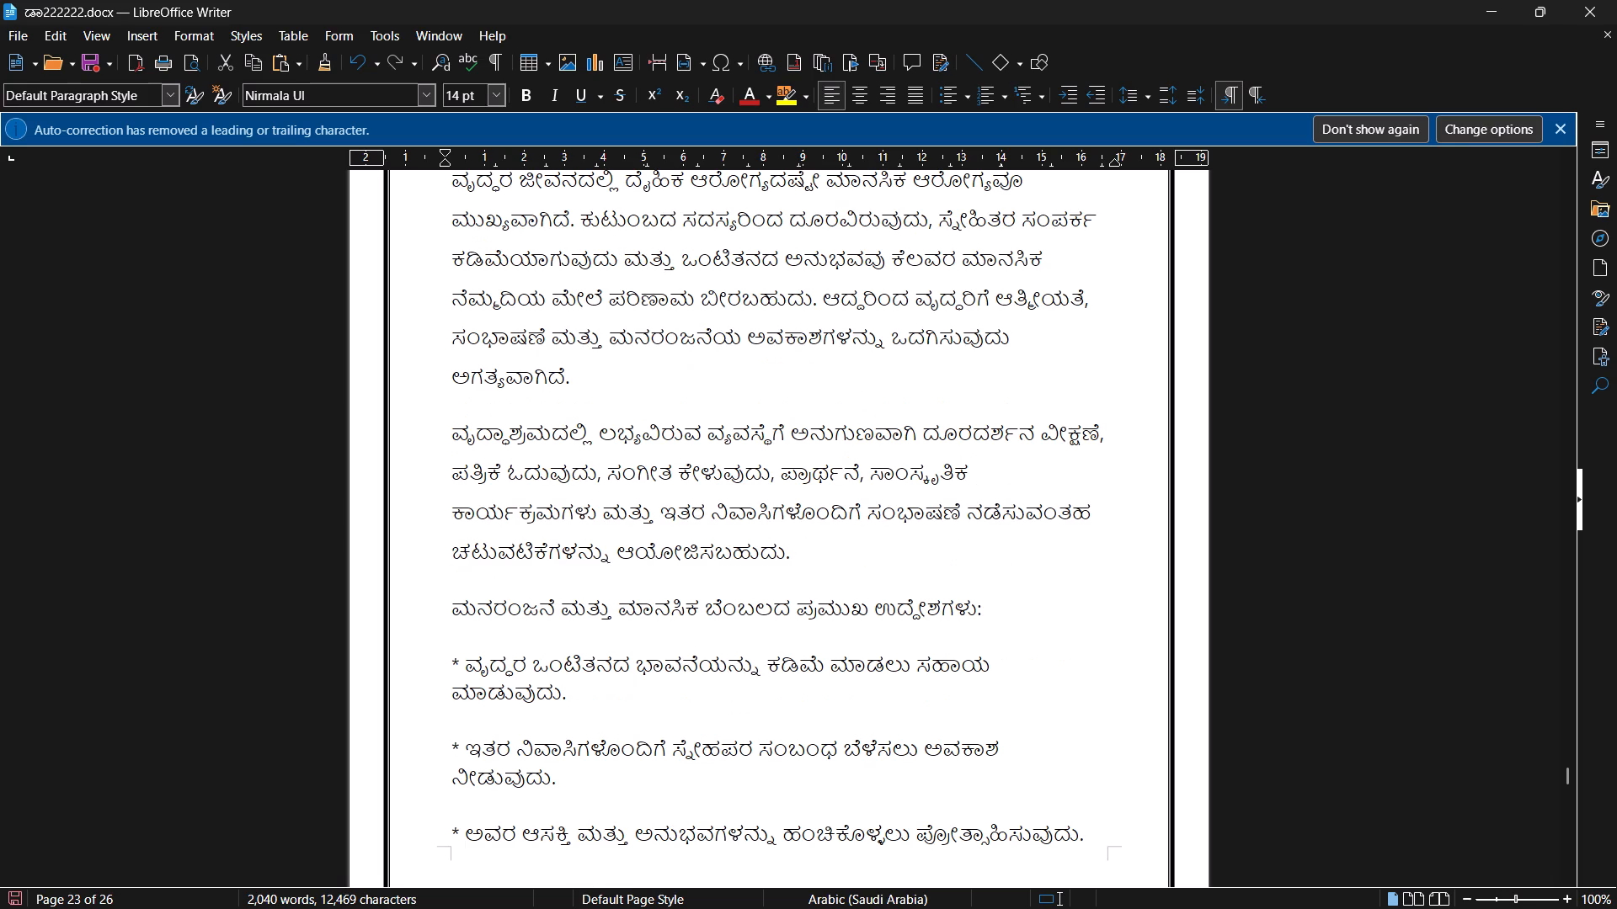
pyautogui.moveTo(454, 607); pyautogui.dragTo(727, 635)
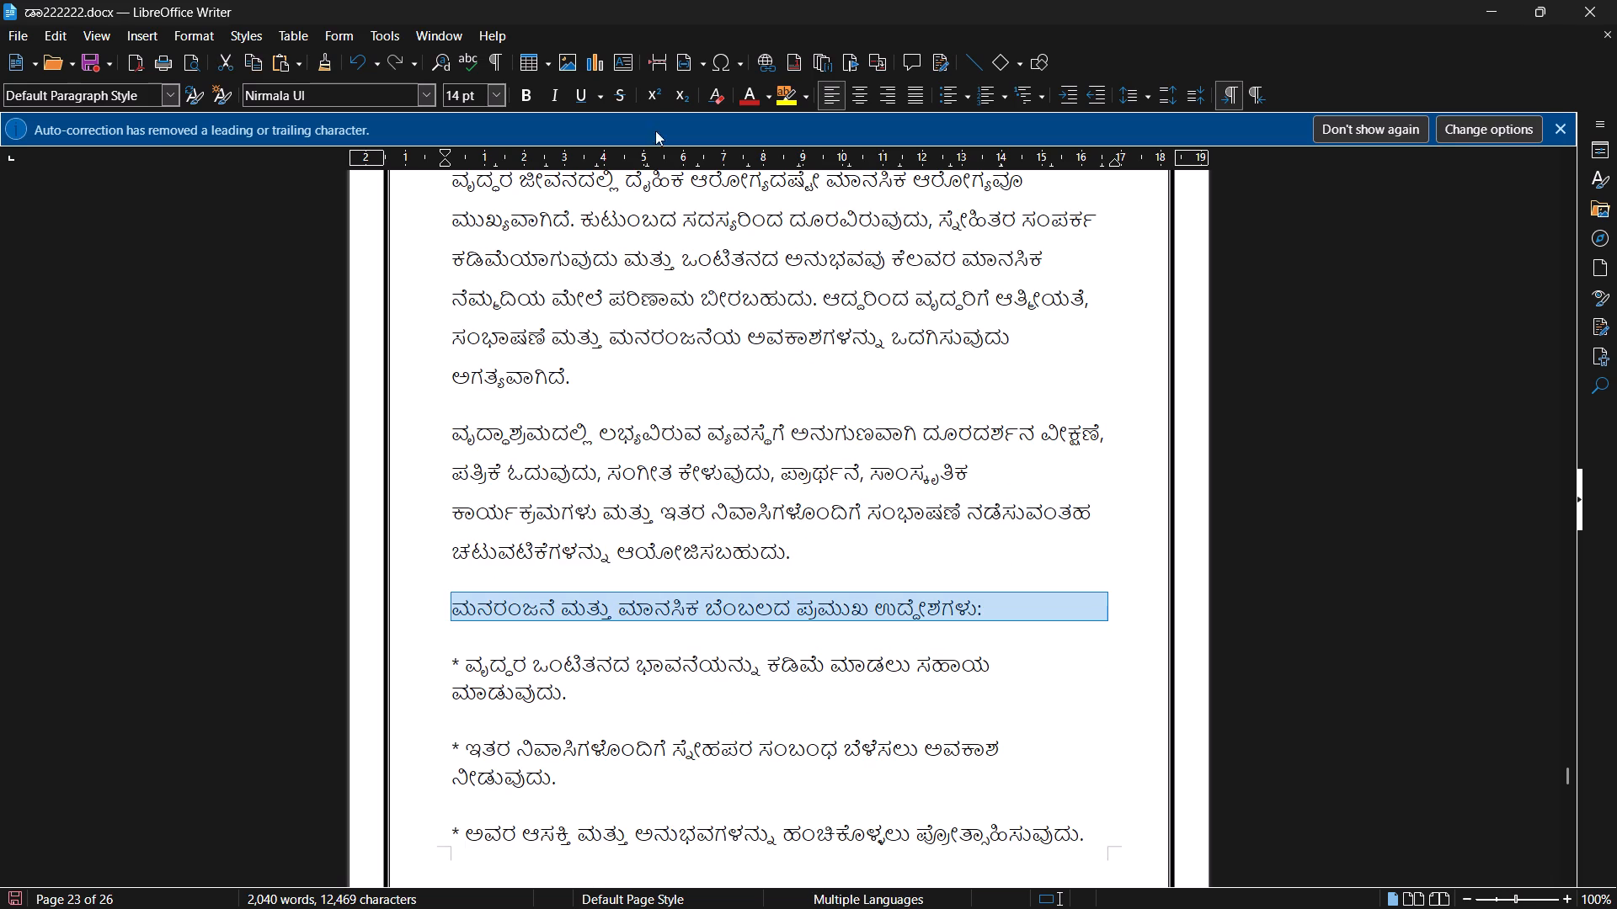
pyautogui.click(526, 94)
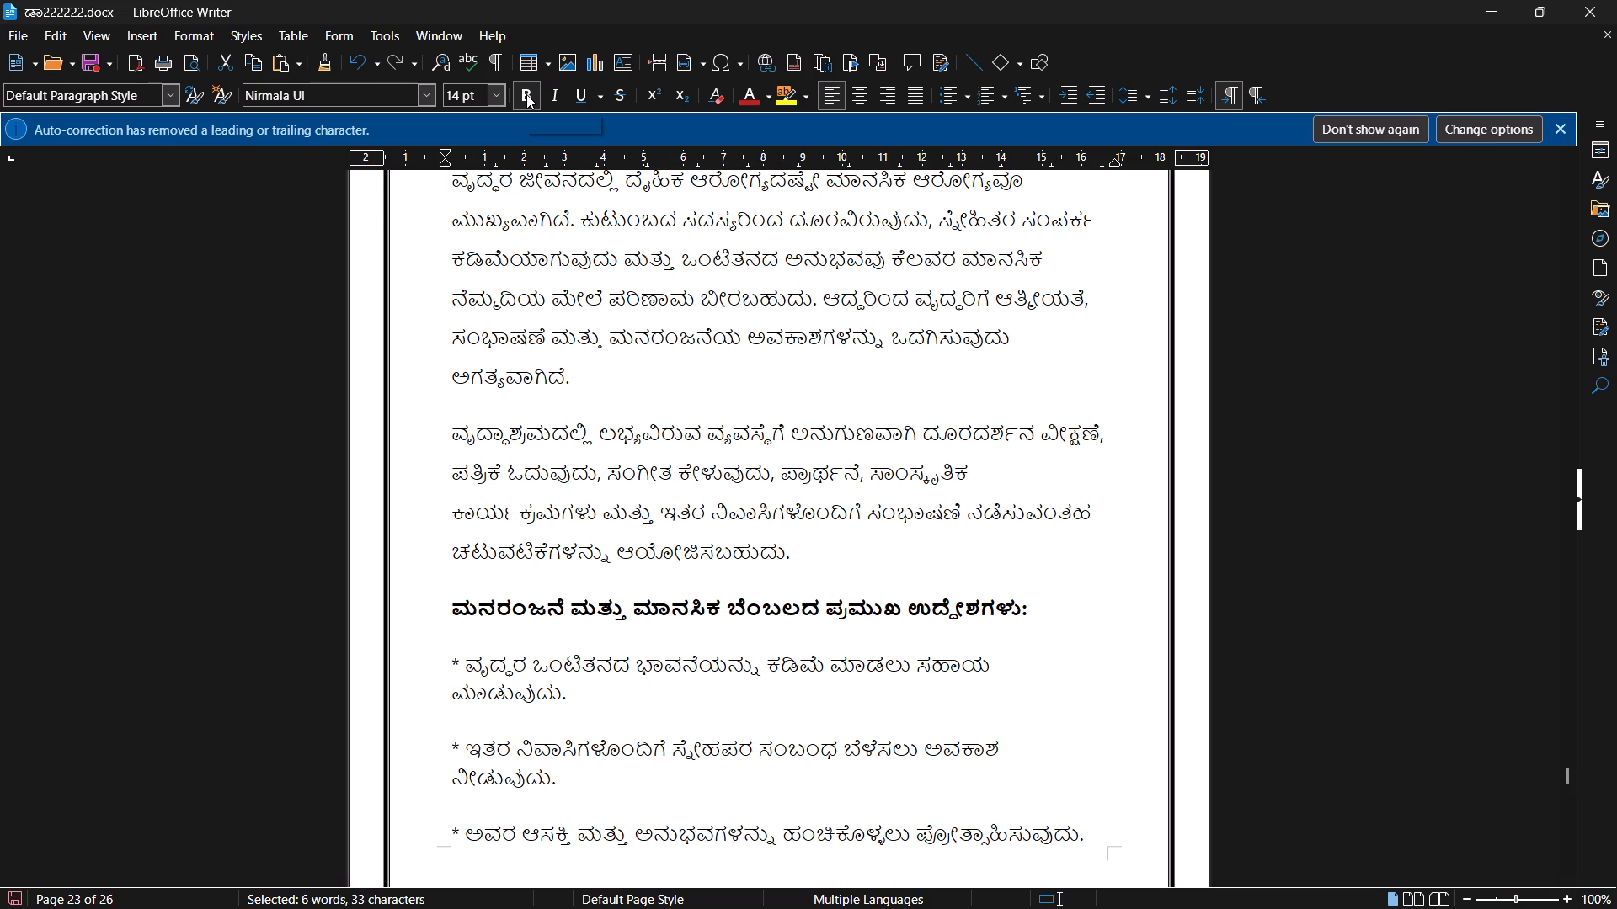
# Insert a paragraph break before the wrapped line "ಮಾಡುವುದು" in the first list item below that bold line.
pyautogui.click(446, 669)
pyautogui.click(458, 688)
pyautogui.press('Return')
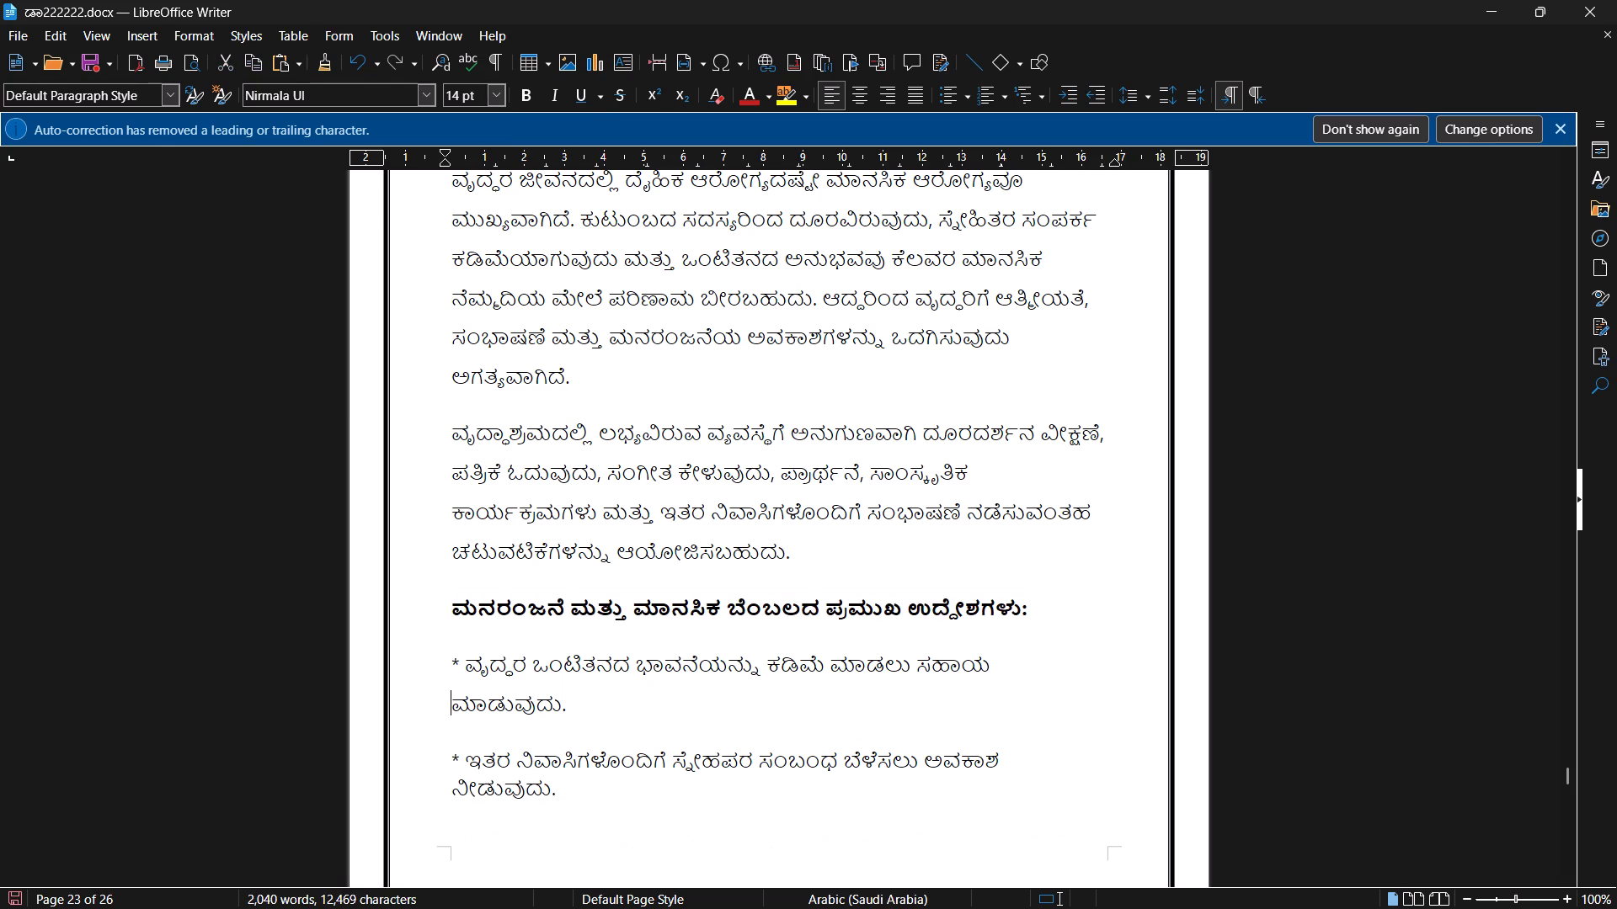
# Make the asterisks of the first two list items, starting with "ವೃದ್ಧರ" and "ಇತರ", bold.
pyautogui.moveTo(437, 666); pyautogui.dragTo(465, 671)
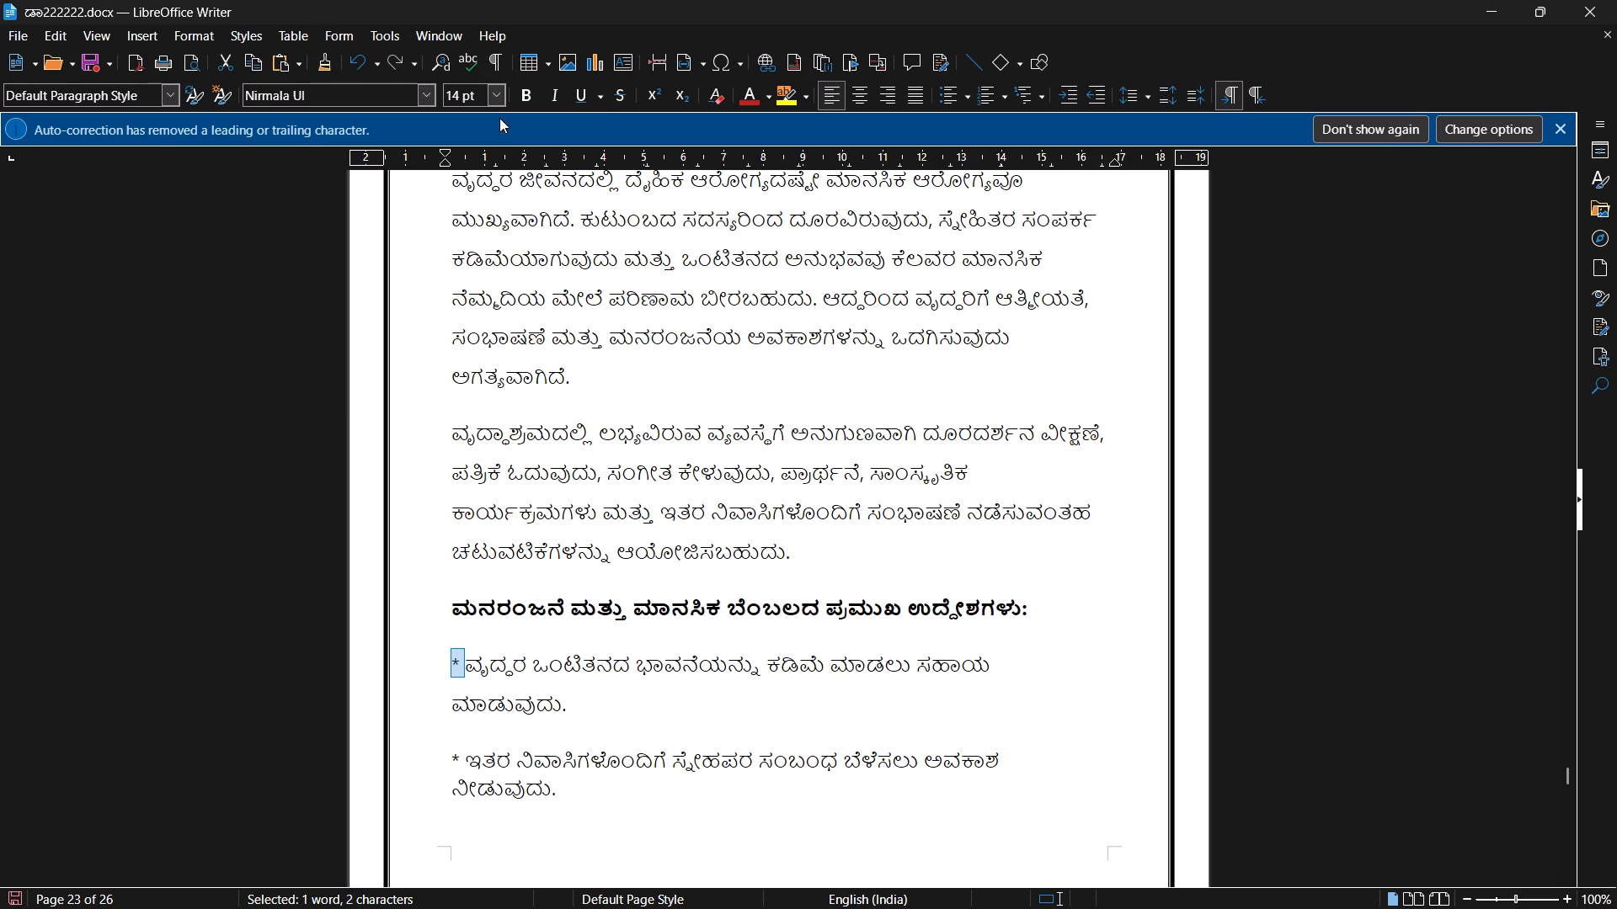
pyautogui.click(519, 93)
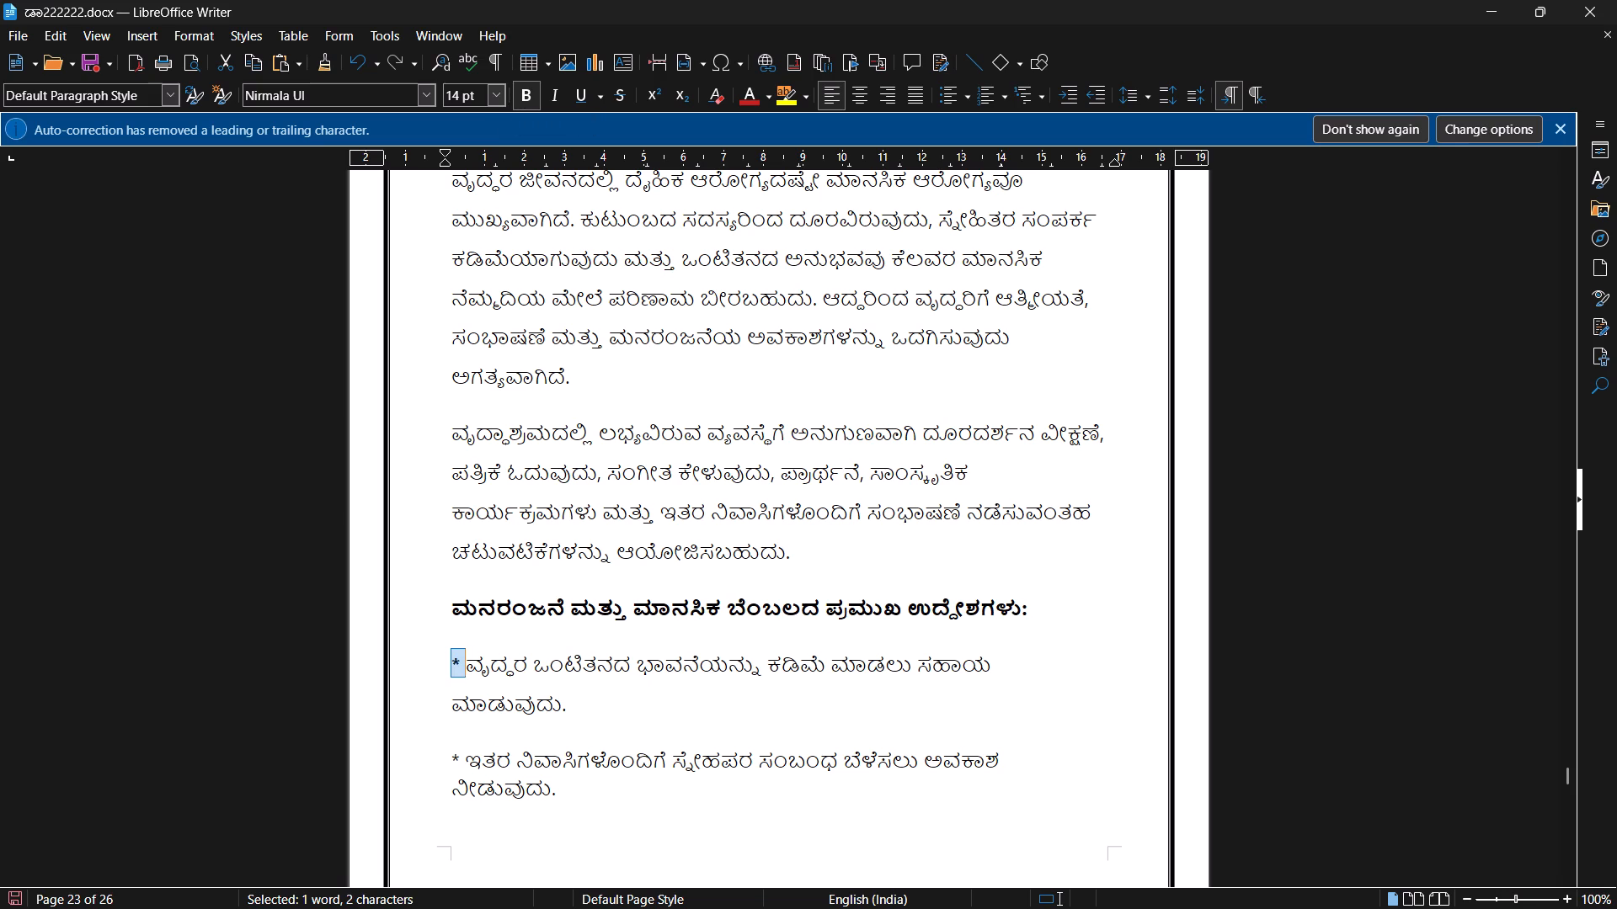
pyautogui.moveTo(452, 750); pyautogui.dragTo(465, 758)
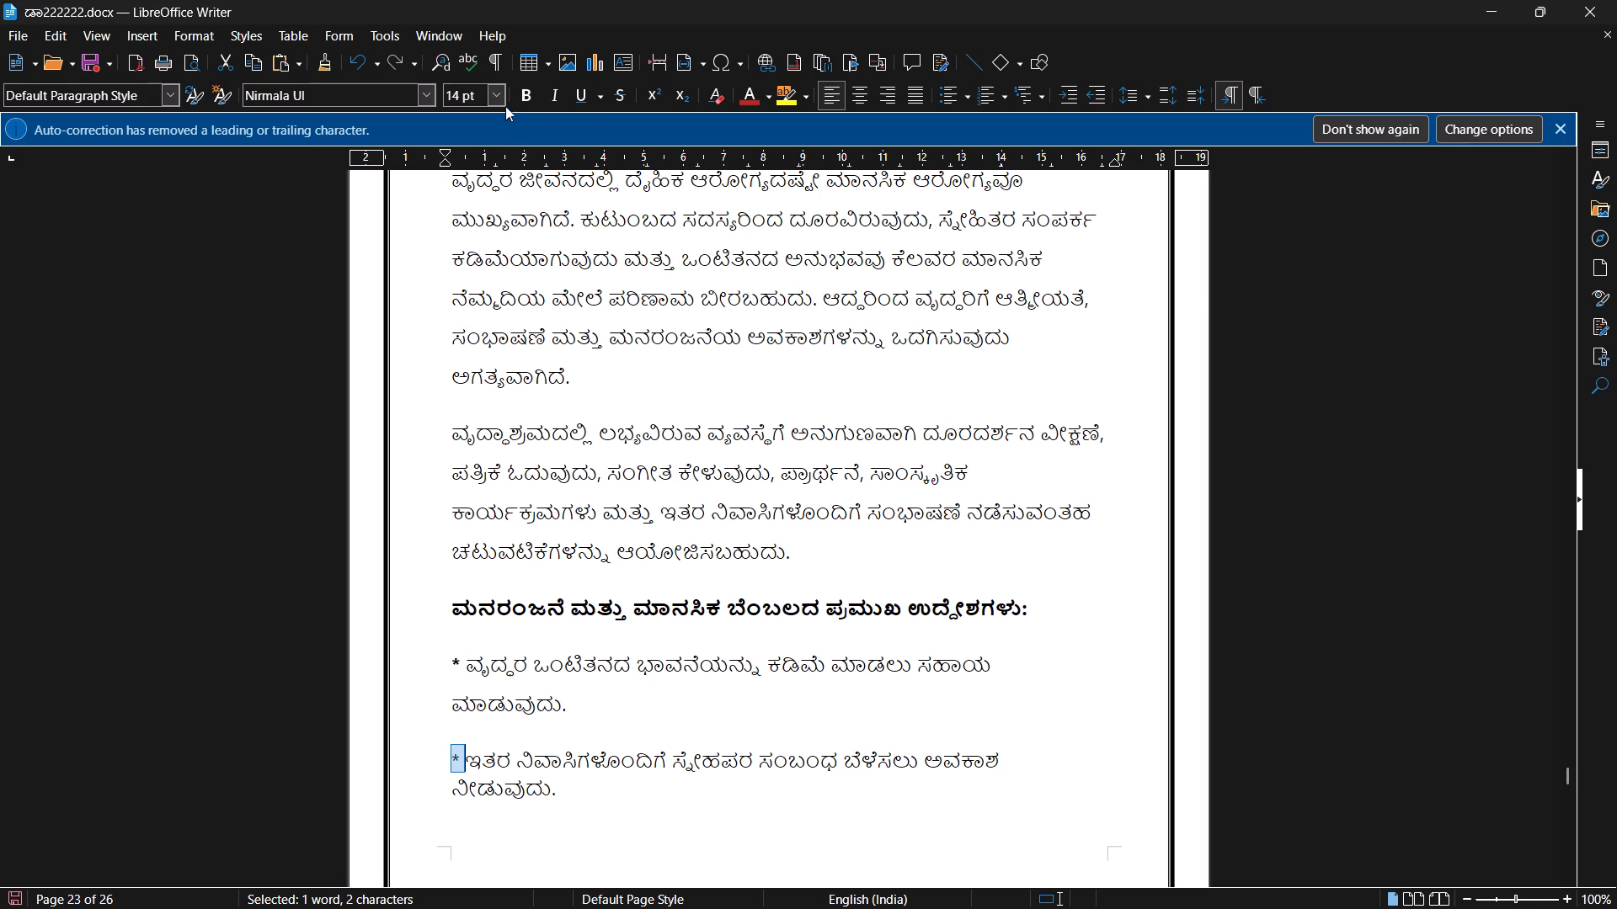
pyautogui.click(526, 86)
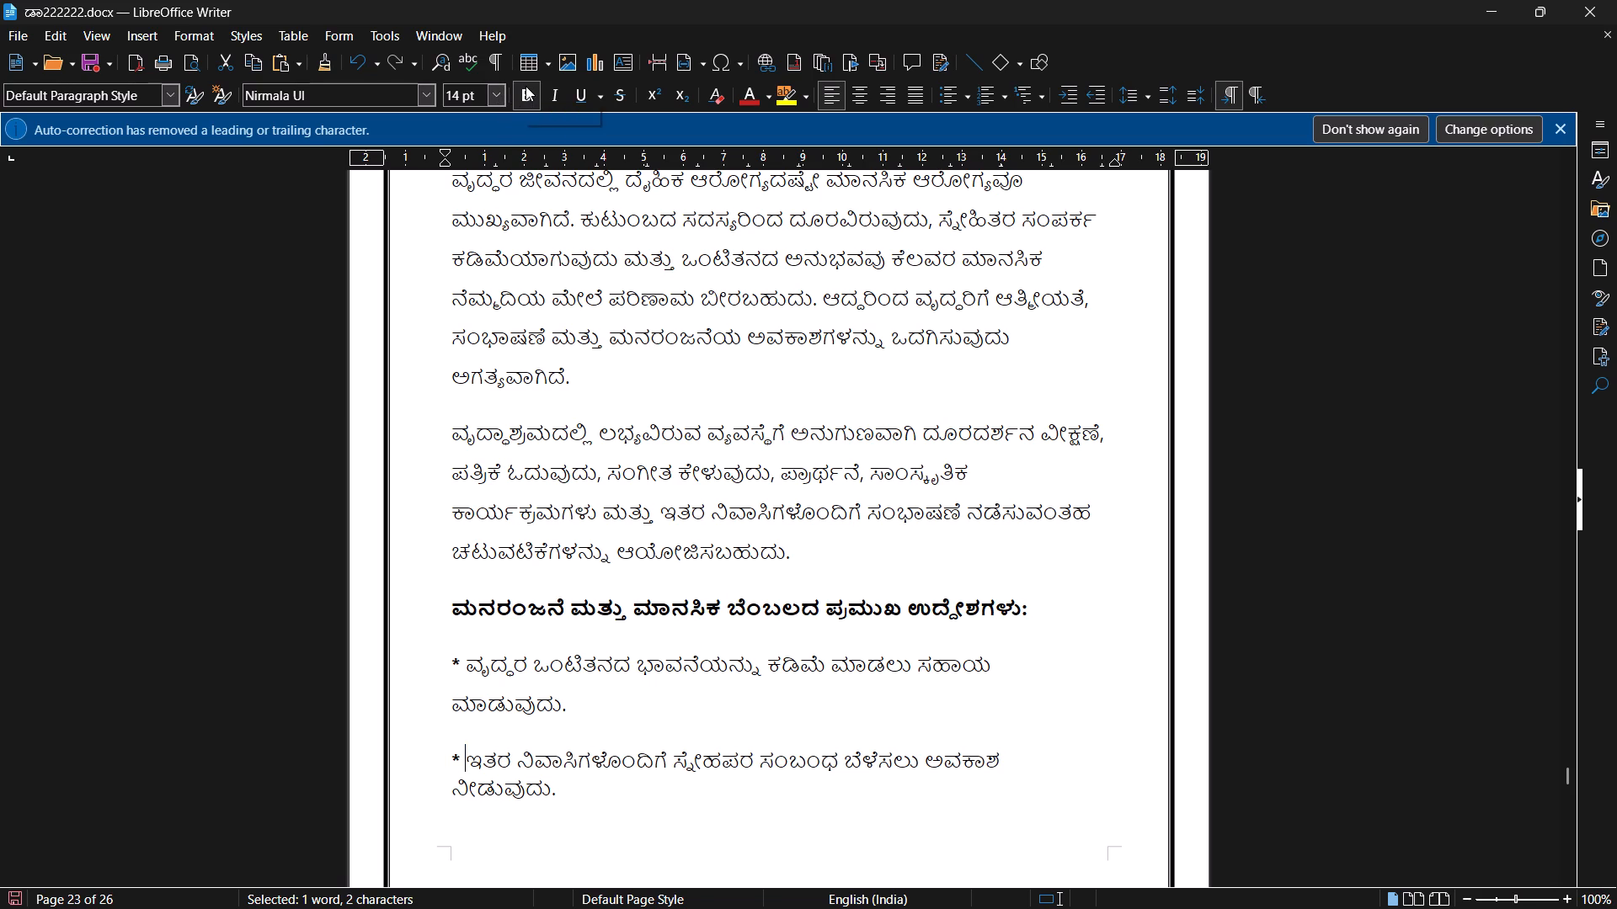
# Insert a paragraph break before the wrapped line "ನೀಡುವುದು" in the second list item.
pyautogui.click(449, 788)
pyautogui.press('Return')
pyautogui.press('Return')
pyautogui.press('Down')
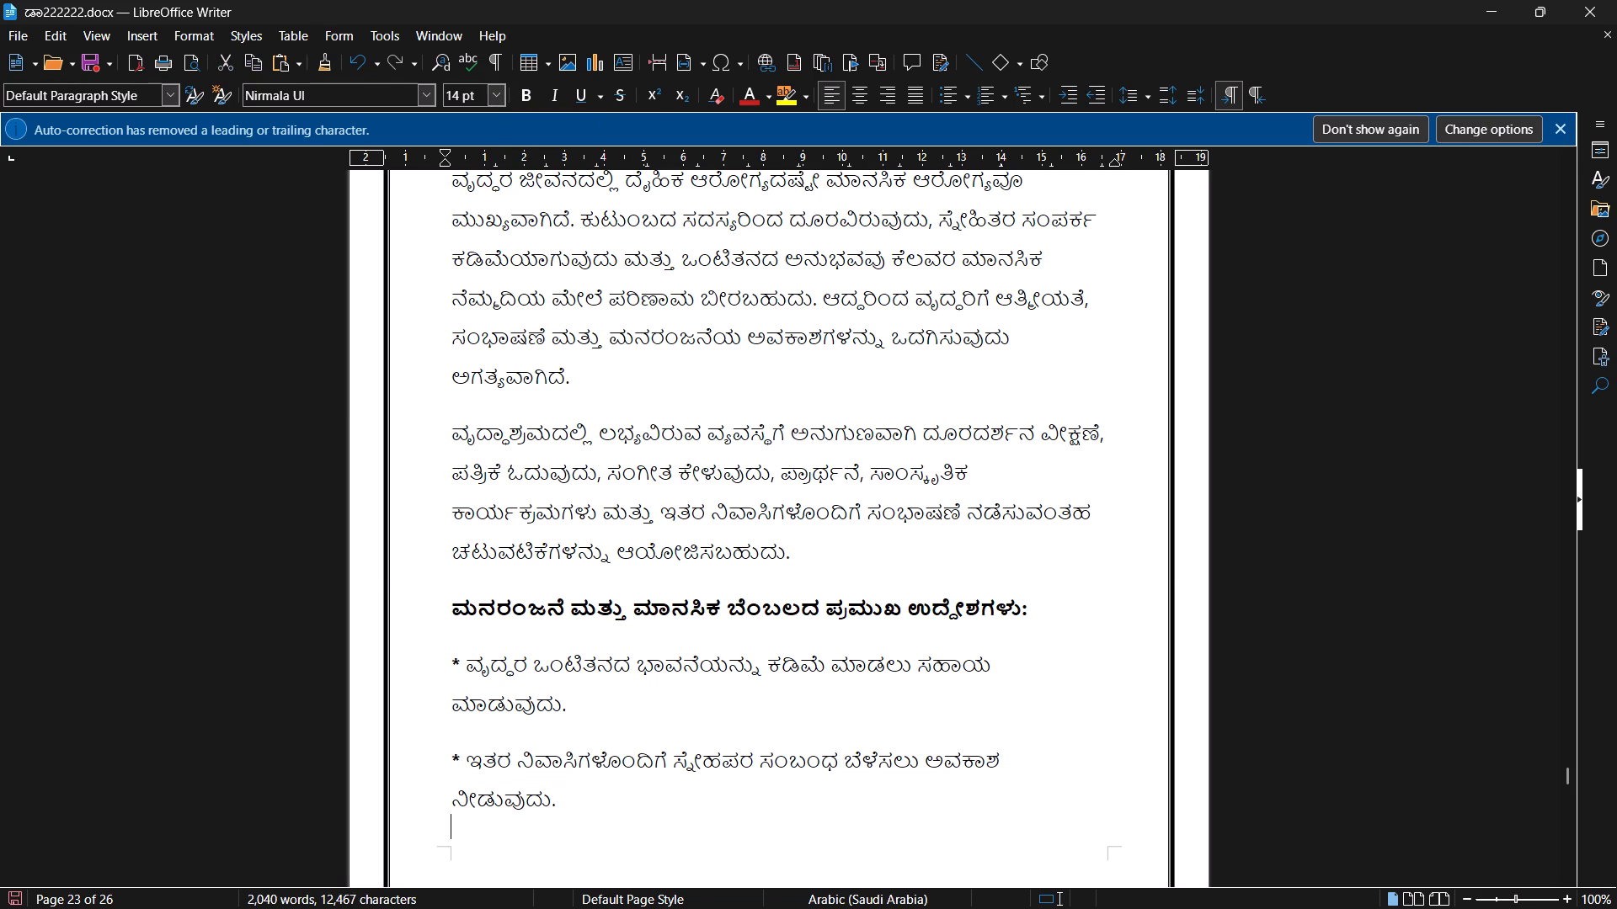
# Make the asterisks of the remaining four list items, starting with "ಅವರ", "ಮಾನಸಿಕ", "ವೃದ್ಧರ" and "ಕುಟುಂಬದ", bold.
pyautogui.press('Down')
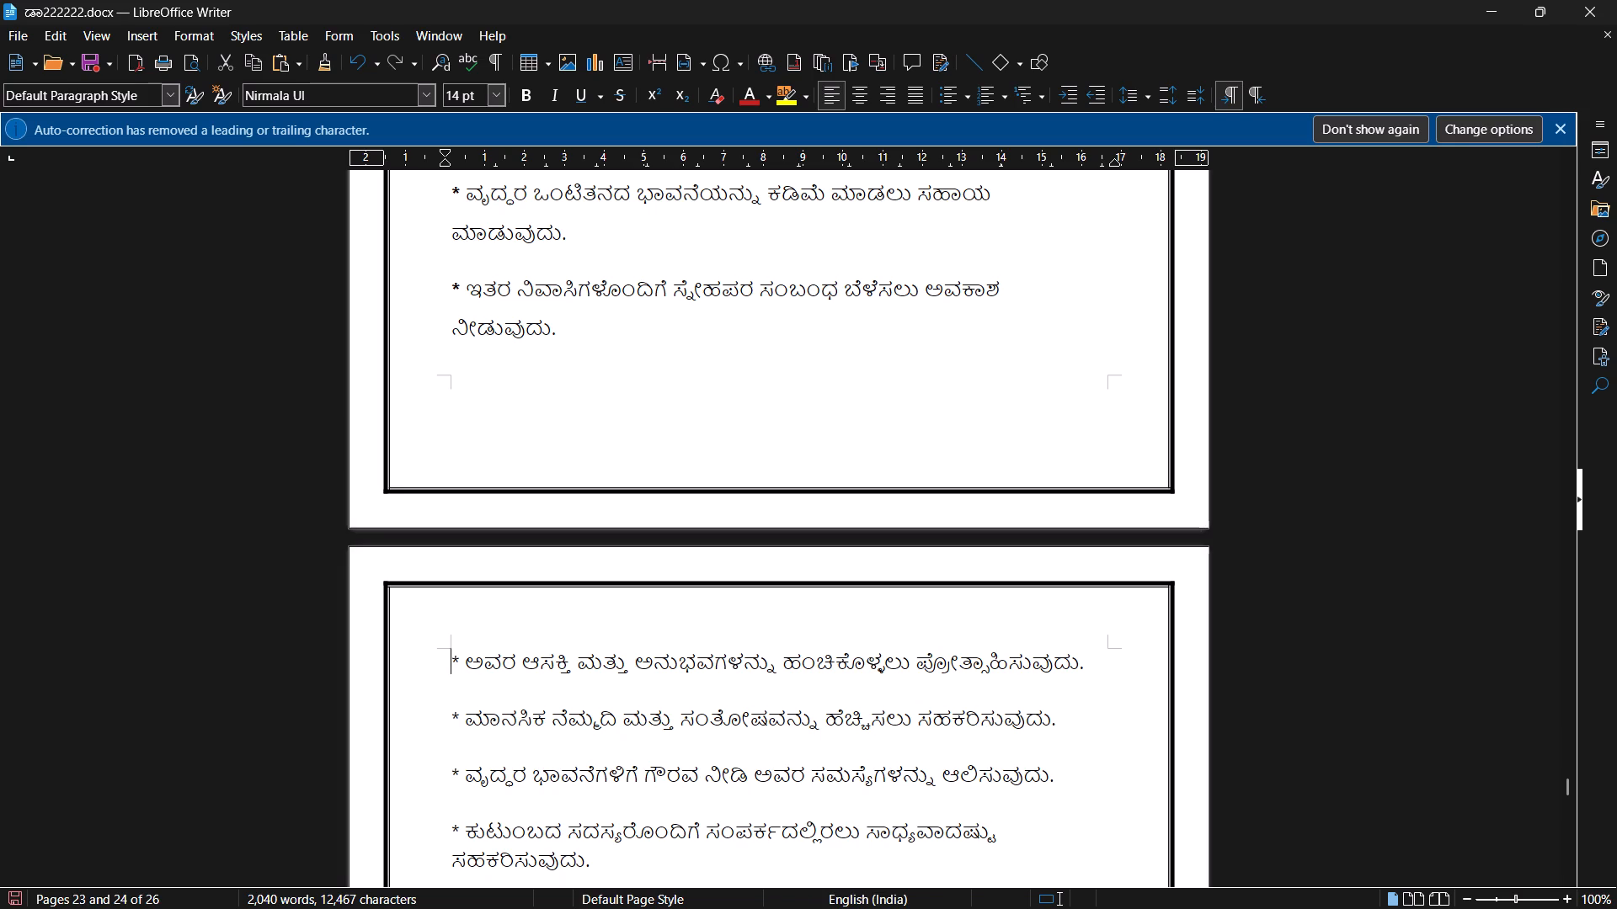
pyautogui.moveTo(447, 661); pyautogui.dragTo(465, 665)
pyautogui.click(528, 102)
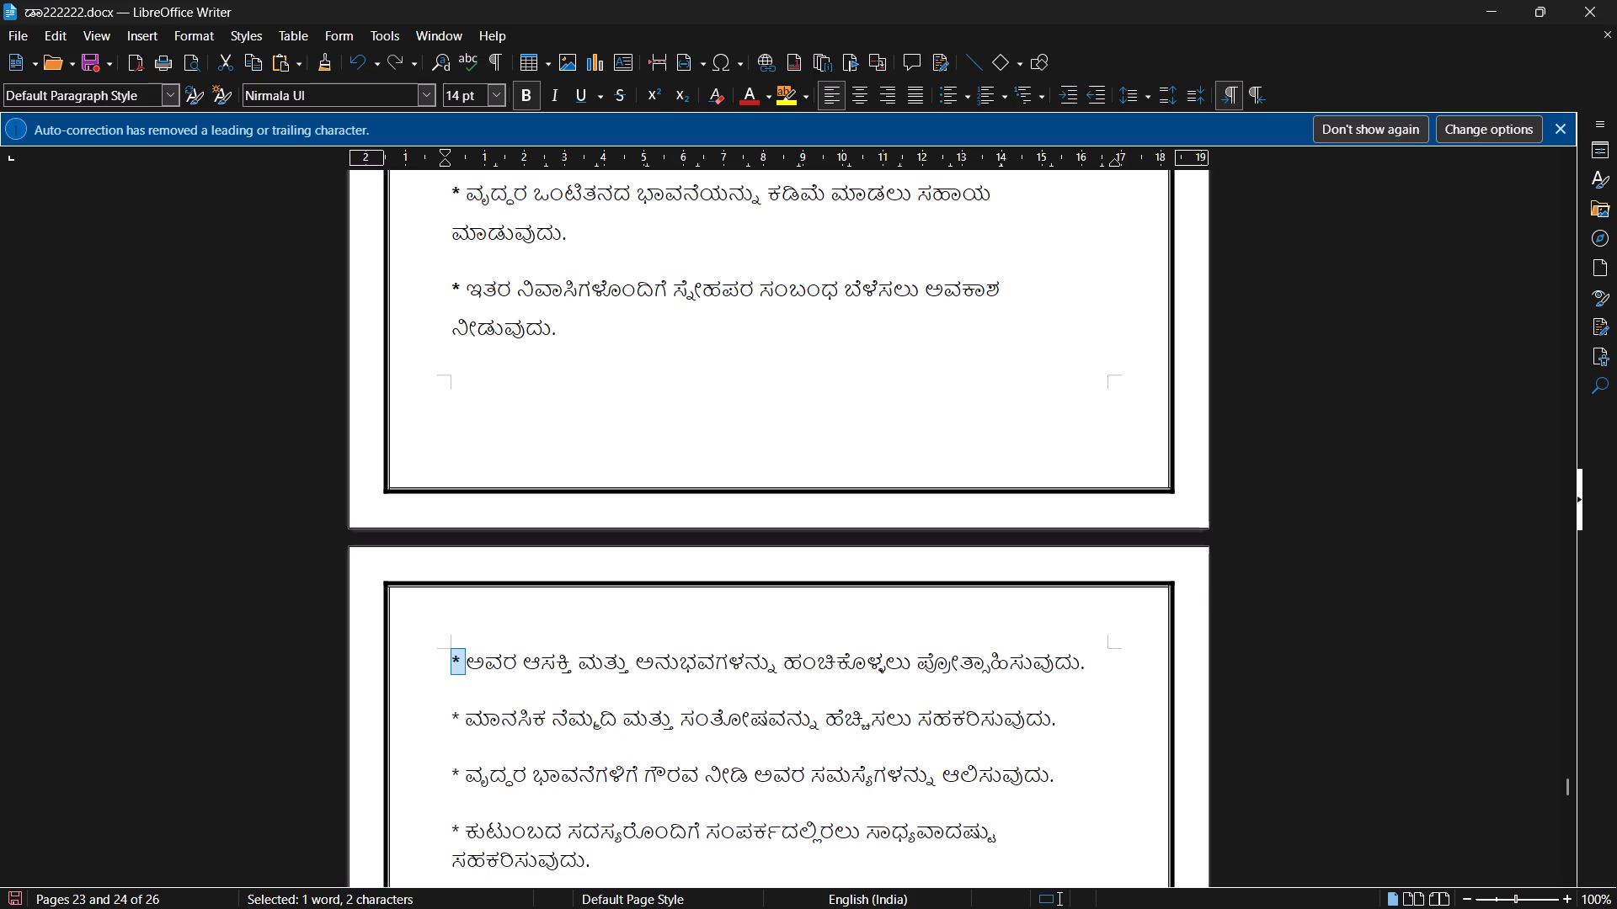
pyautogui.moveTo(449, 716); pyautogui.dragTo(460, 717)
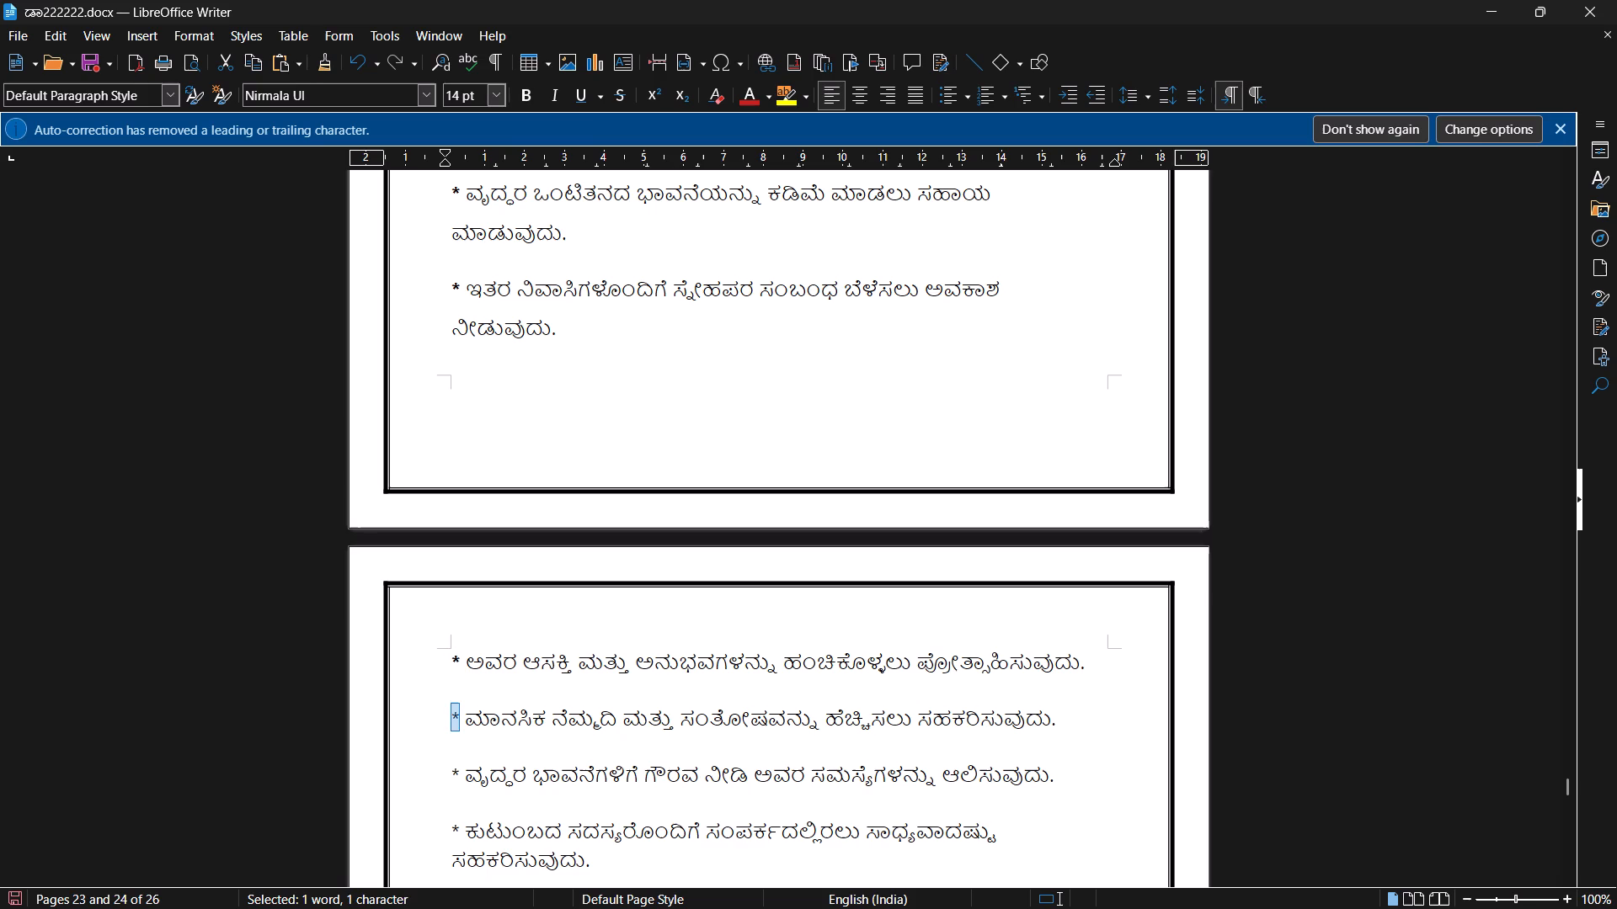
pyautogui.click(533, 89)
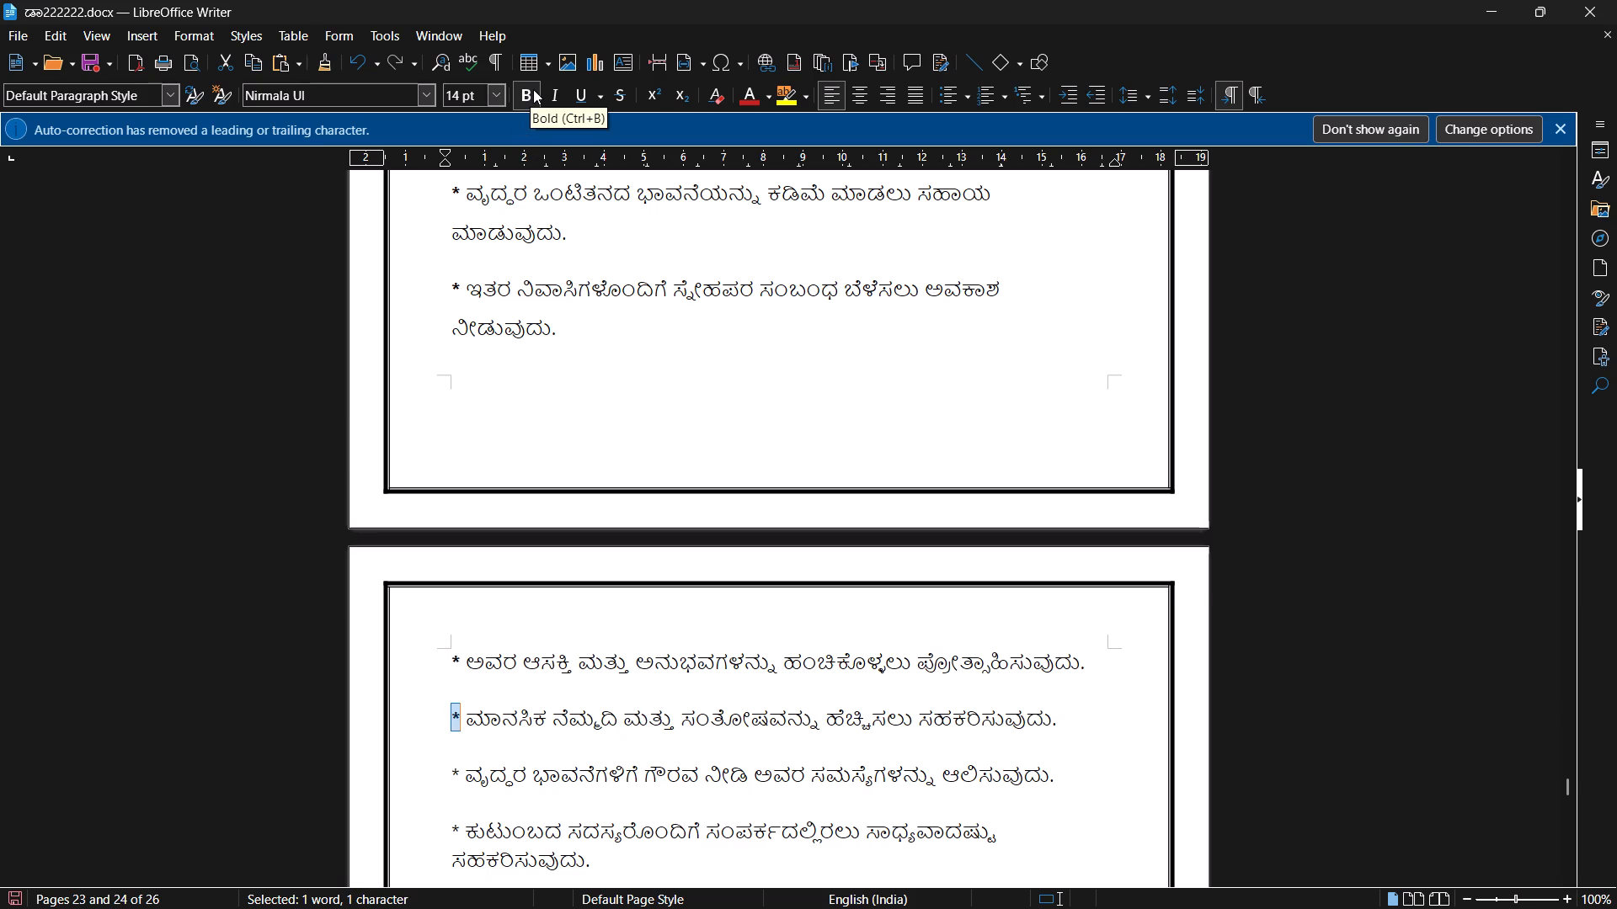
pyautogui.click(528, 90)
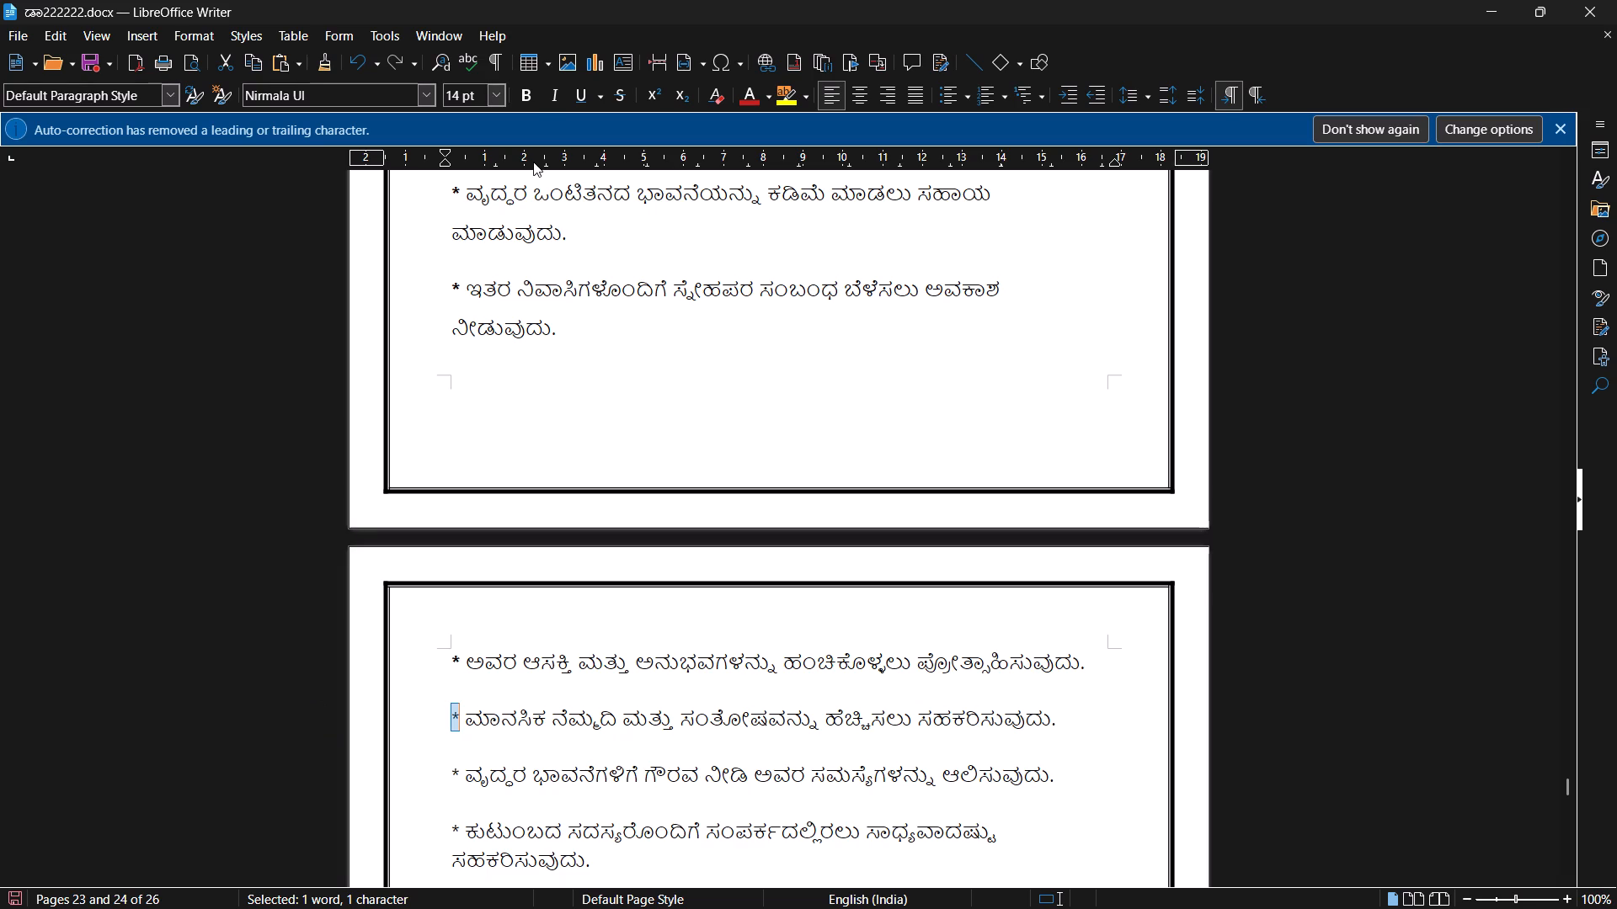
pyautogui.click(533, 98)
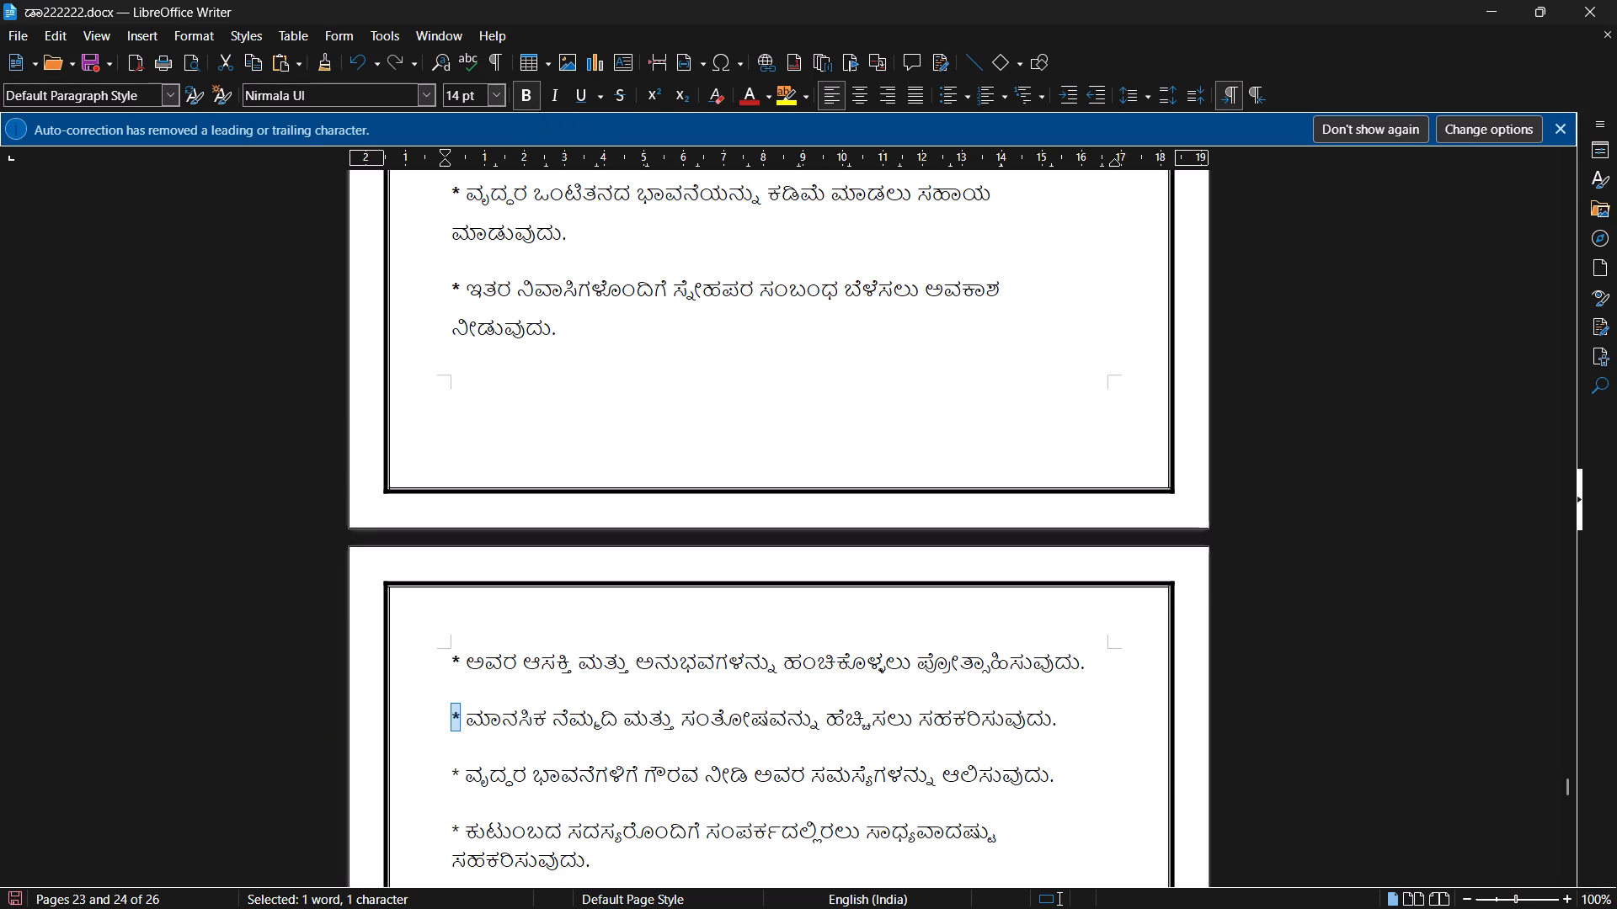
pyautogui.moveTo(448, 772); pyautogui.dragTo(462, 775)
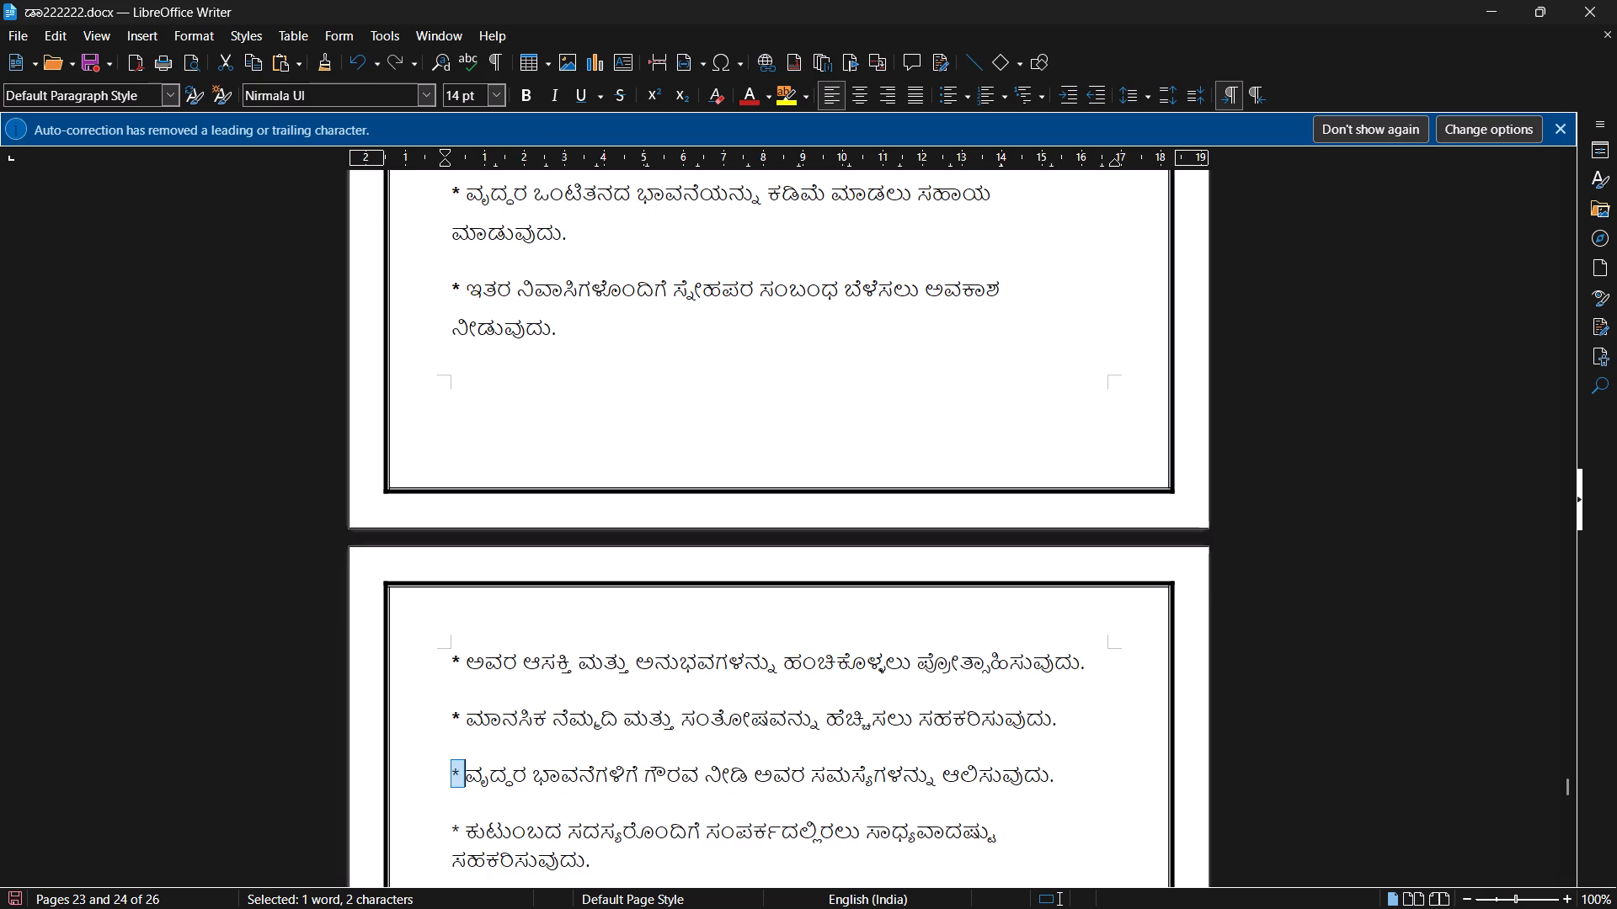
pyautogui.click(528, 97)
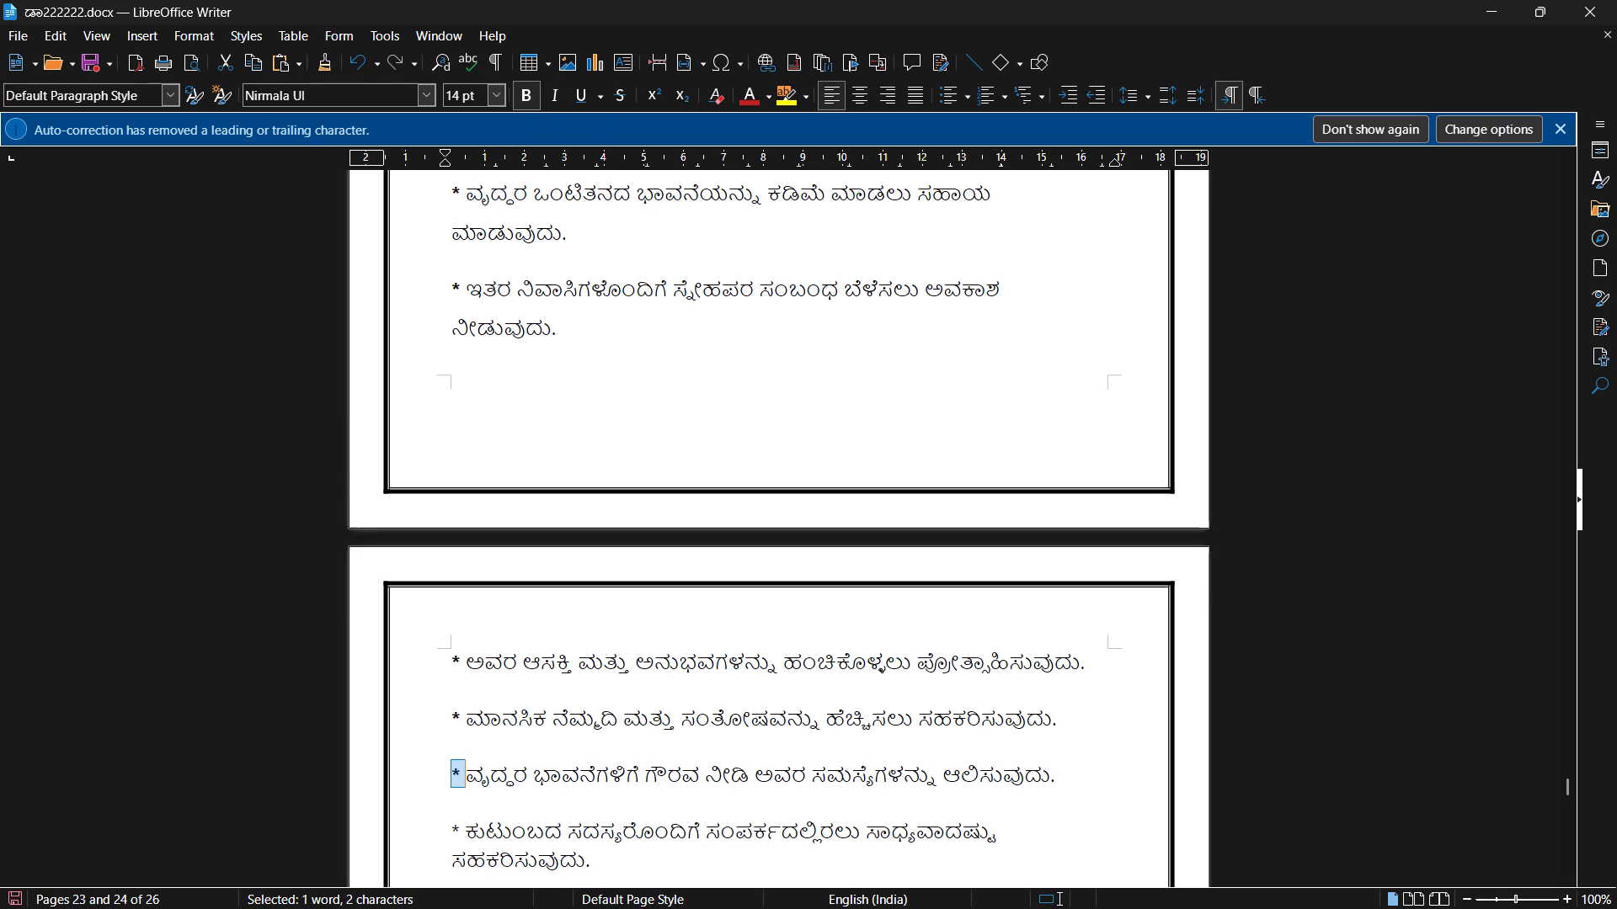
pyautogui.click(453, 831)
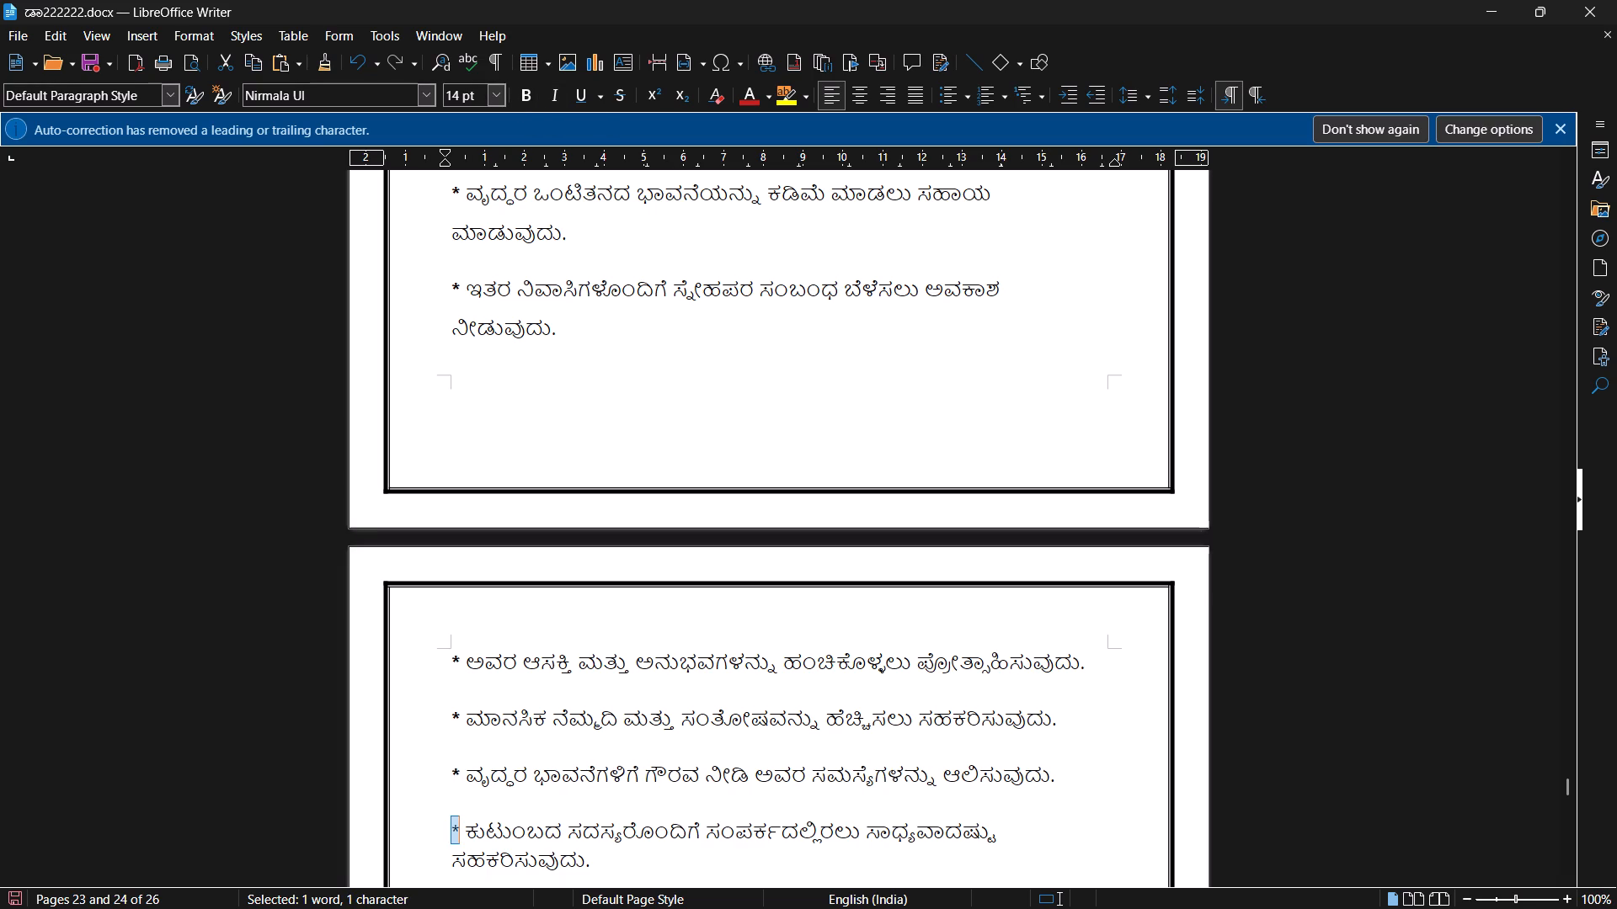
pyautogui.click(528, 87)
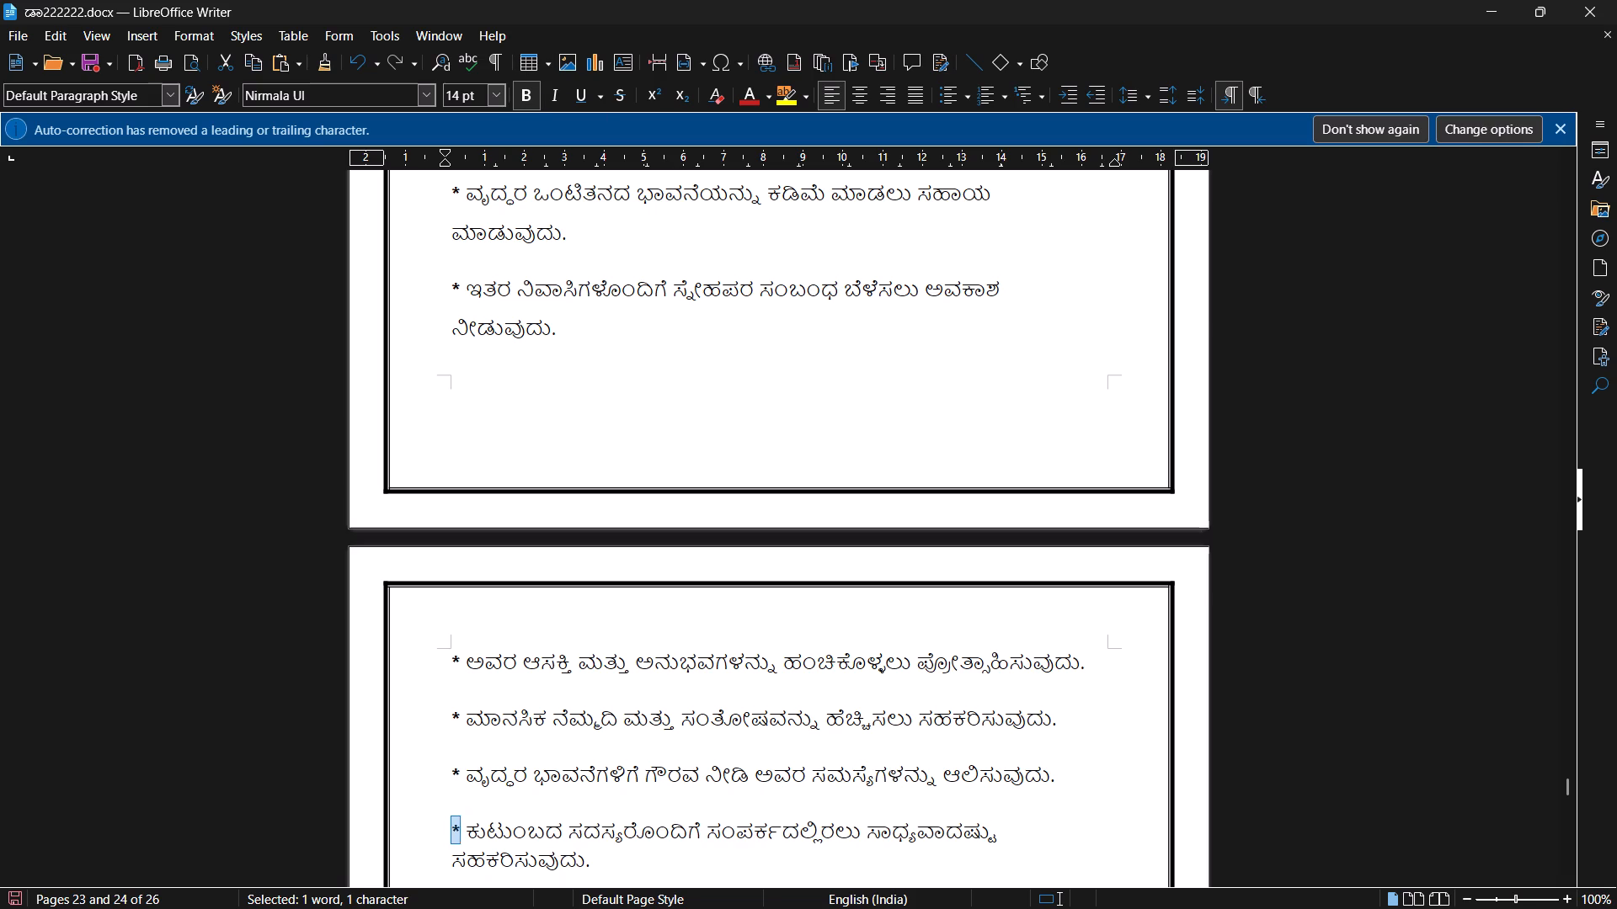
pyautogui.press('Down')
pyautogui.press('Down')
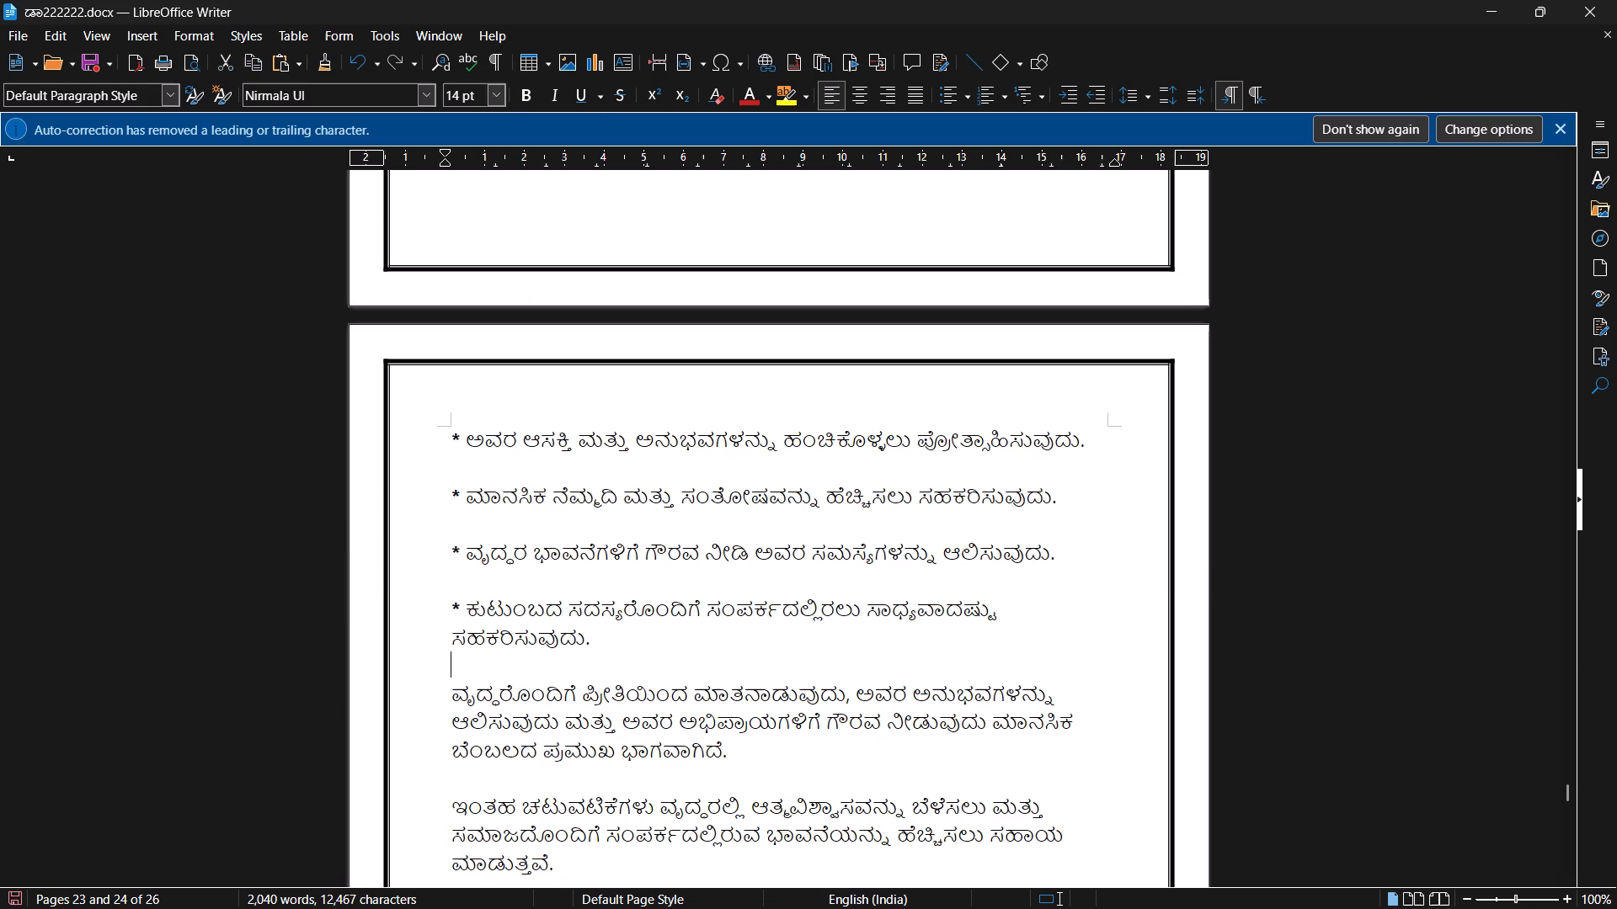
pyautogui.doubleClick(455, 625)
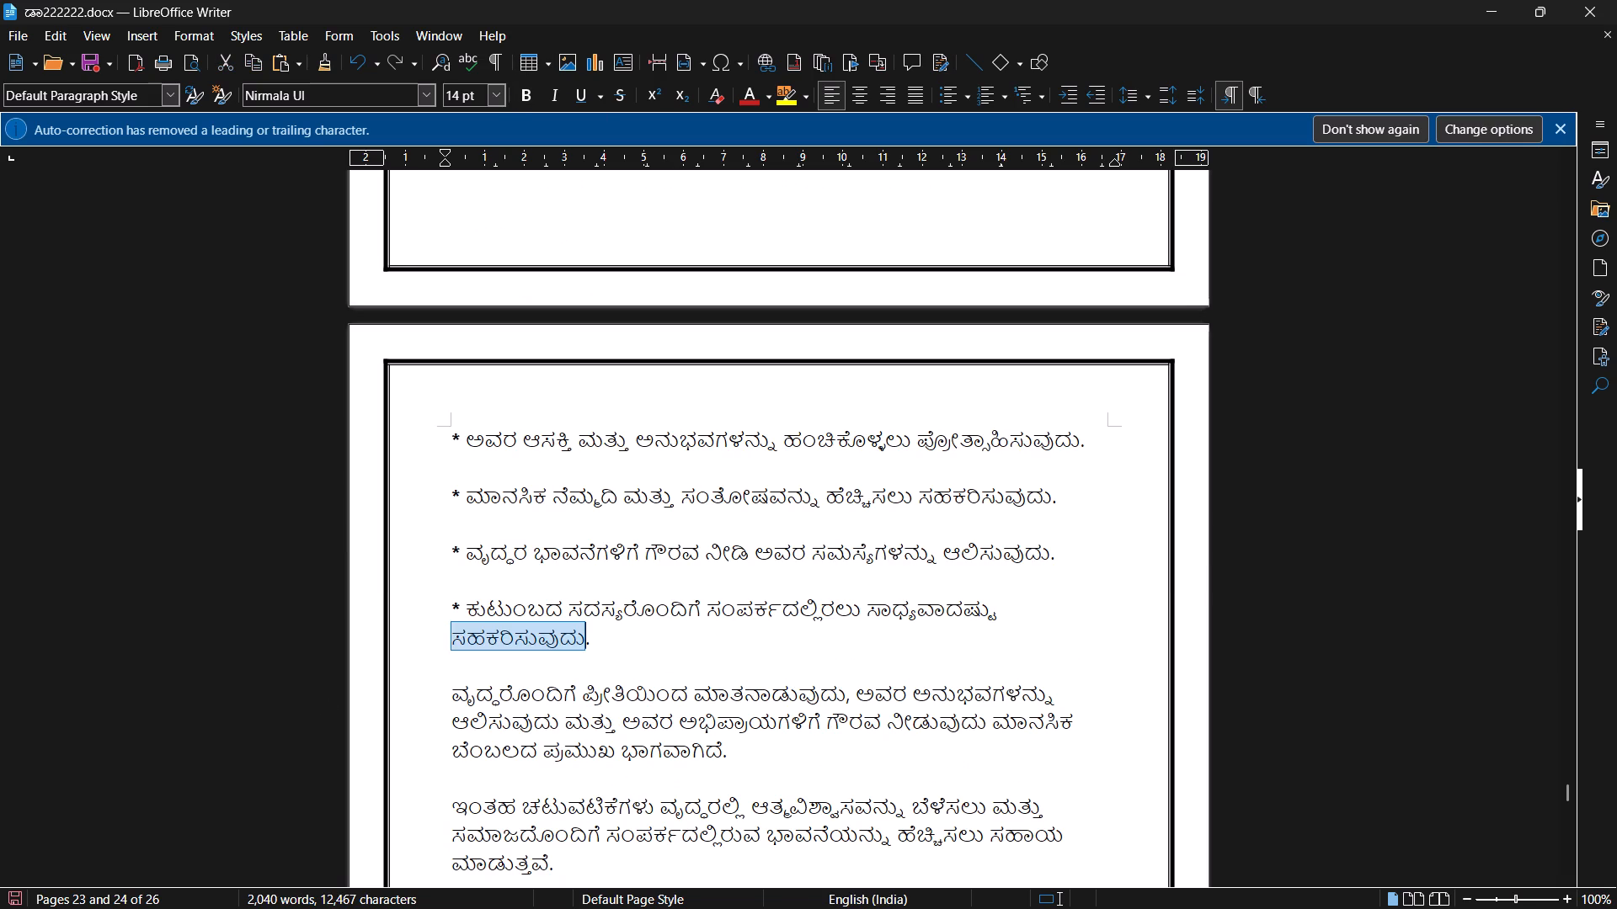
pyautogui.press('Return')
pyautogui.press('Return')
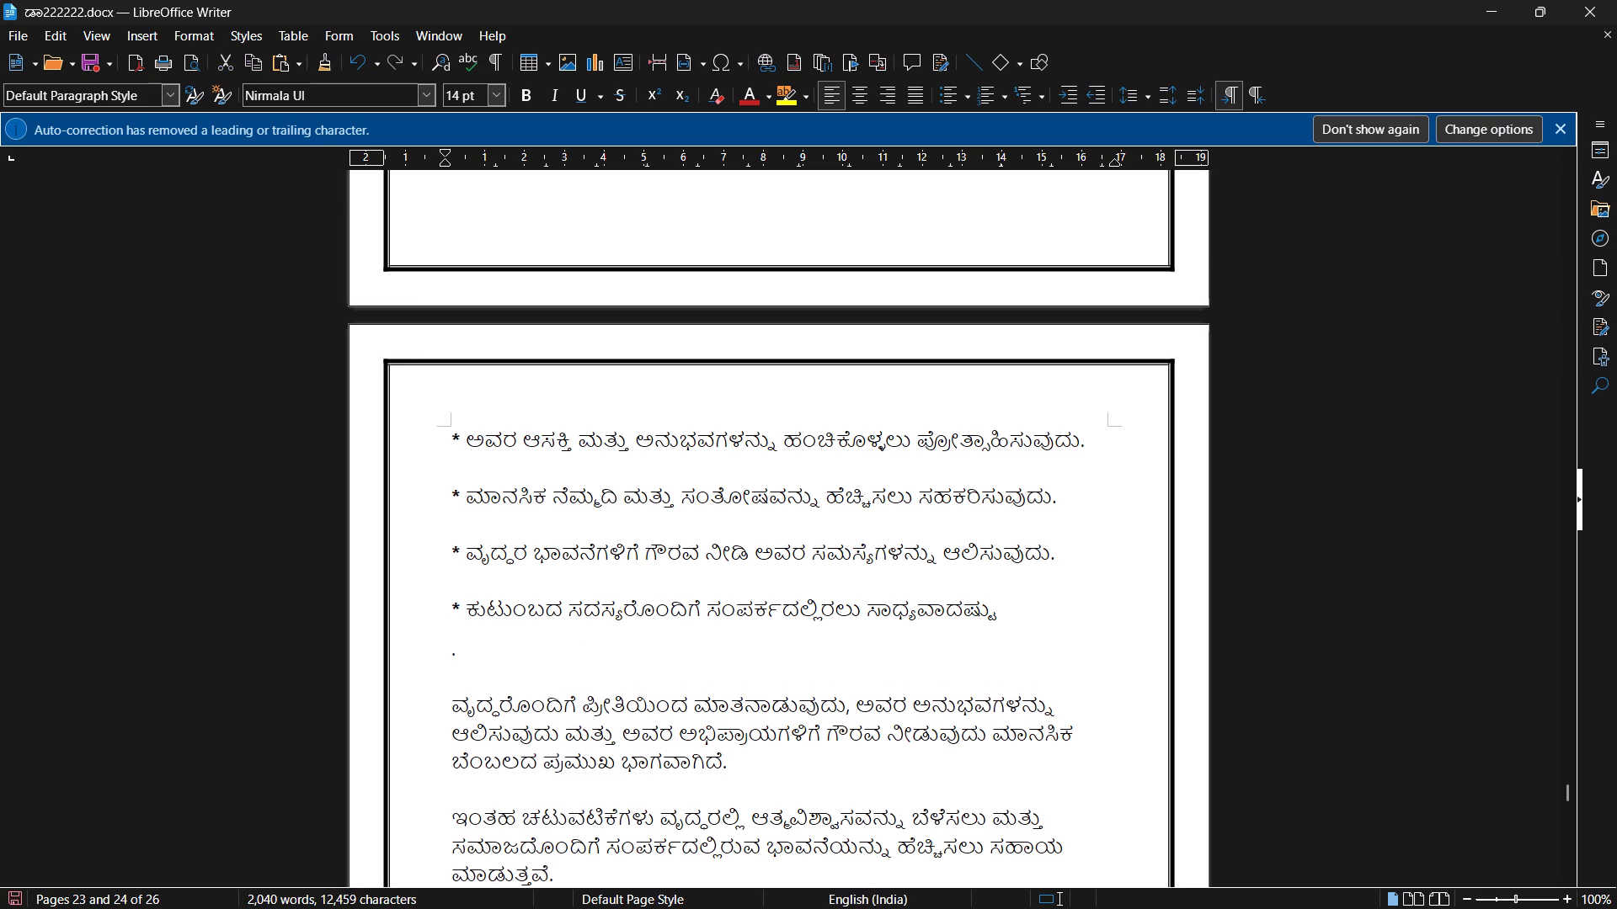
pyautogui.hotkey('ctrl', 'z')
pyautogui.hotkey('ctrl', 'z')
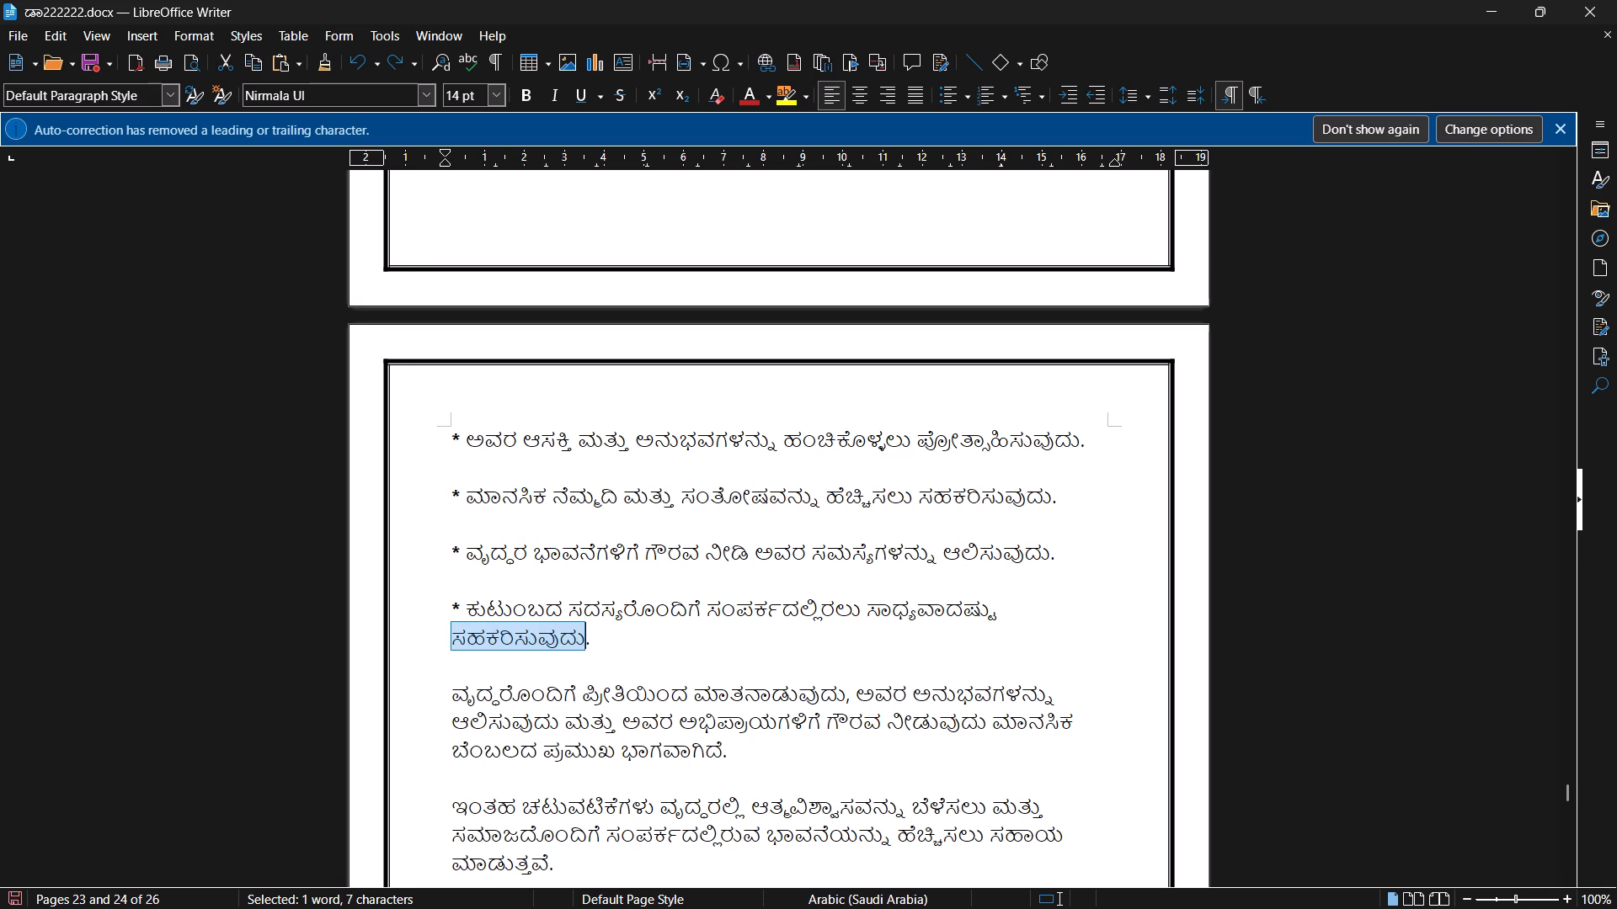
# Insert a paragraph break before the wrapped line "ಸಹಕರಿಸುವುದು" in the last list item.
pyautogui.click(447, 640)
pyautogui.press('Return')
pyautogui.press('Return')
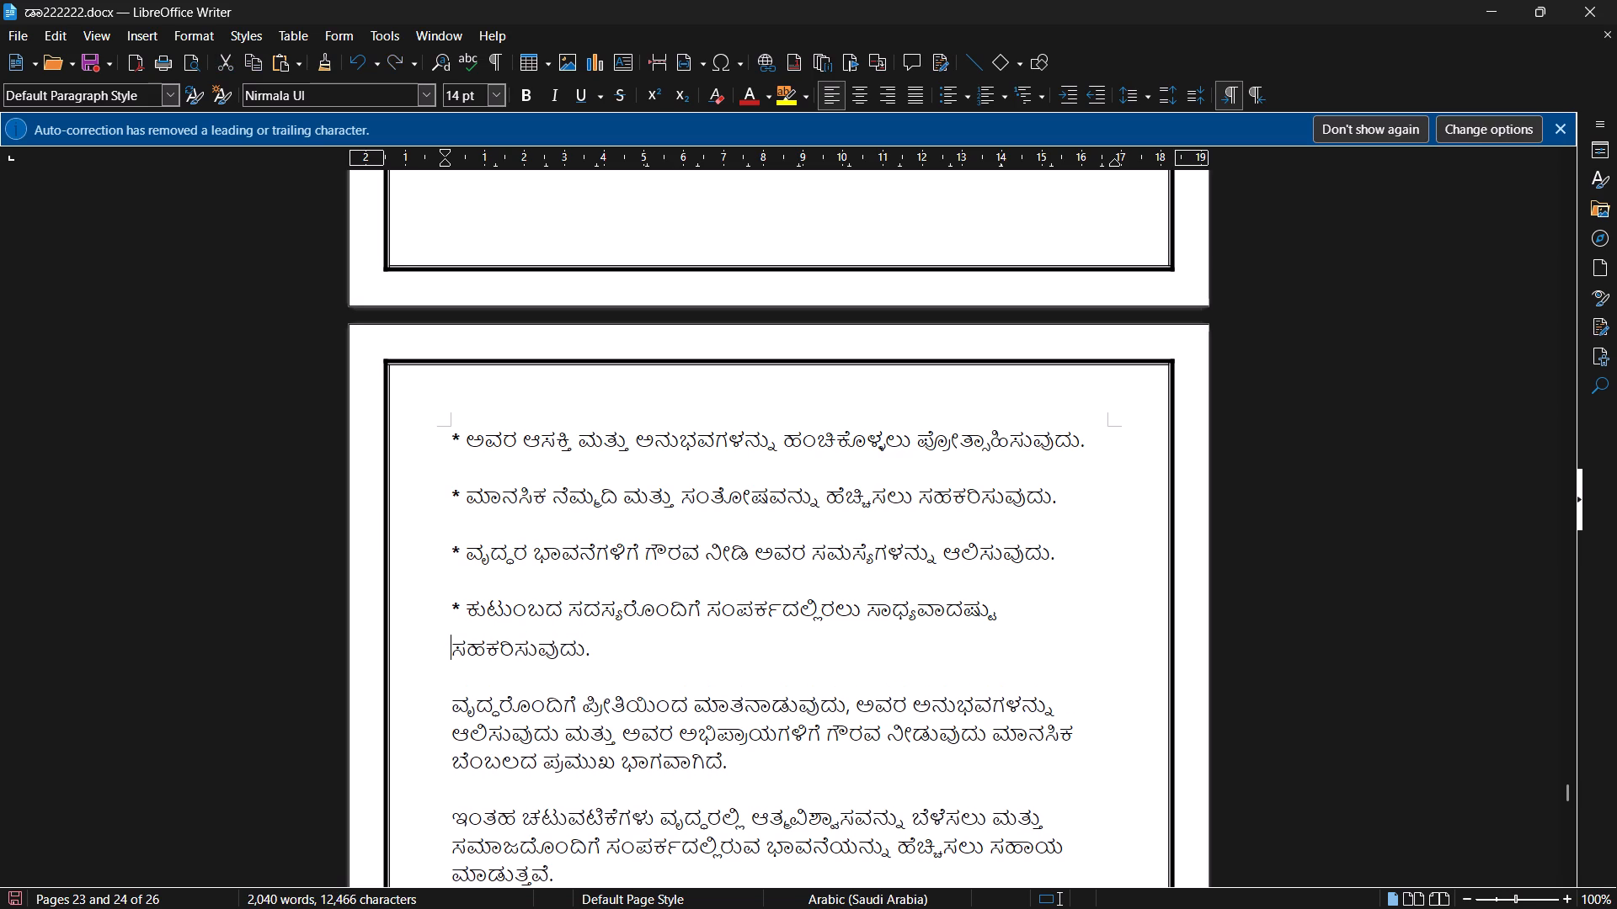
# Insert paragraph breaks before the wrapped lines starting with "ಆಲಿಸುವುದು" and "ಬೆಂಬಲದ" in the paragraph that follows the list.
pyautogui.press('Down')
pyautogui.press('Down')
pyautogui.press('Down')
pyautogui.press('Return')
pyautogui.press('Return')
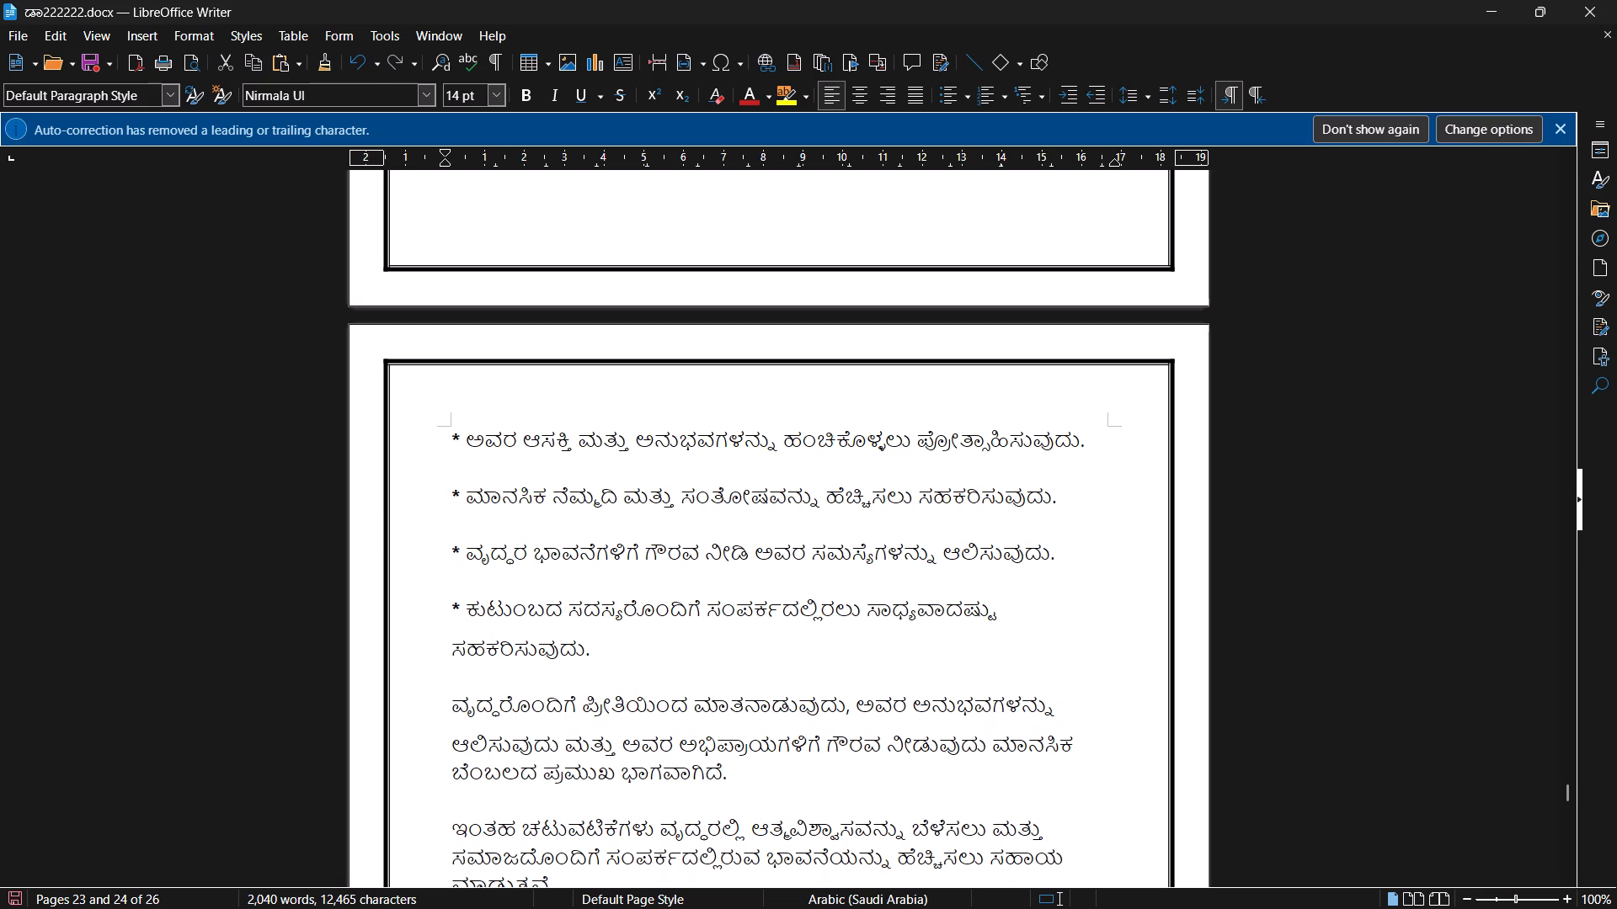
pyautogui.press('Down')
pyautogui.press('Return')
pyautogui.press('Return')
# Insert paragraph breaks before the wrapped lines starting with "ಸಮಾಜದೊಂದಿಗೆ" and "ಮಾಡುತ್ತವೆ" in the paragraph beginning "ಇಂತಹ".
pyautogui.press('Down')
pyautogui.press('Down')
pyautogui.press('Down')
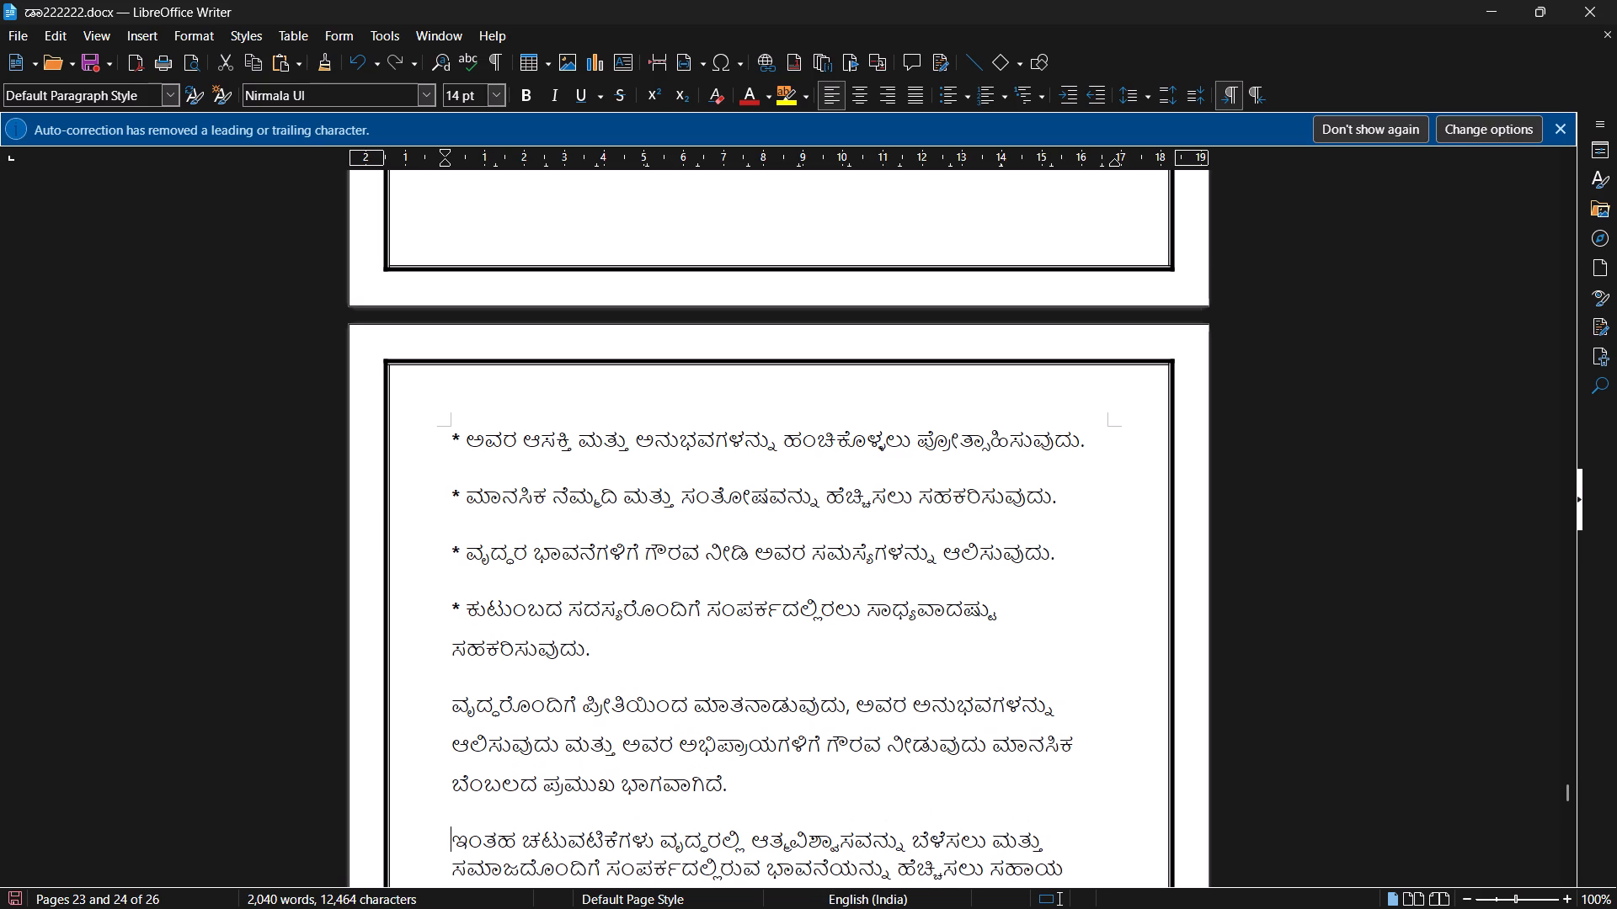
pyautogui.press('Return')
pyautogui.press('Down')
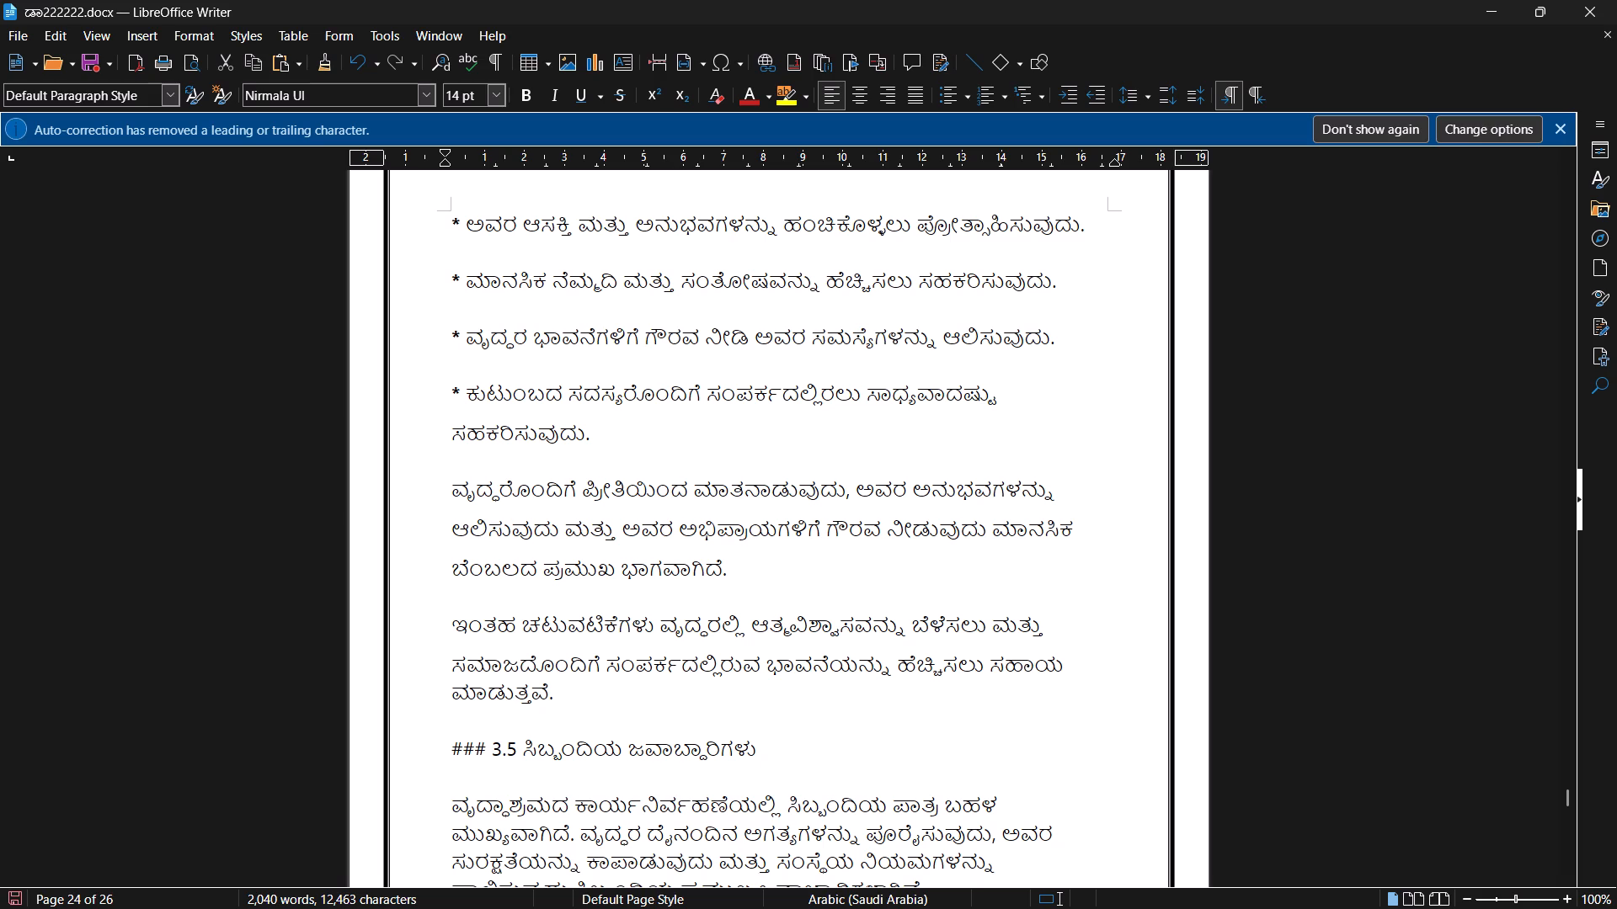
pyautogui.press('Return')
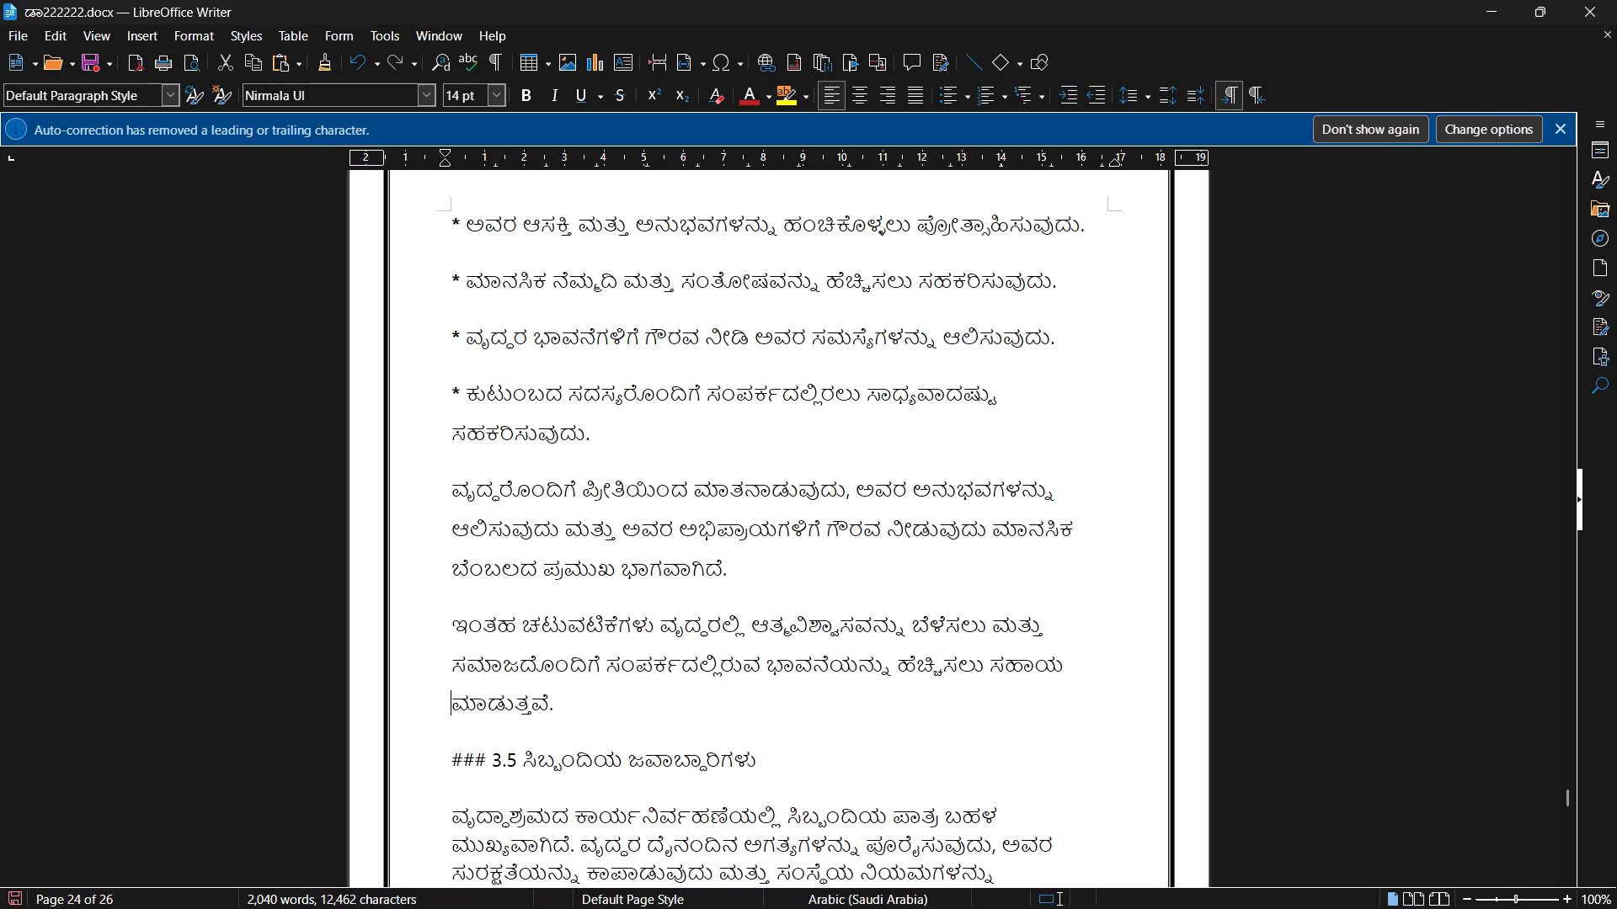
# Delete the "### 3.5" prefix from the heading "ಸಿಬ್ಬಂದಿಯ ಜವಾಬ್ದಾರಿಗಳು".
pyautogui.press('Down')
pyautogui.press('Down')
pyautogui.press('Down')
pyautogui.press('Down')
pyautogui.press('Down')
pyautogui.moveTo(439, 757); pyautogui.dragTo(483, 760)
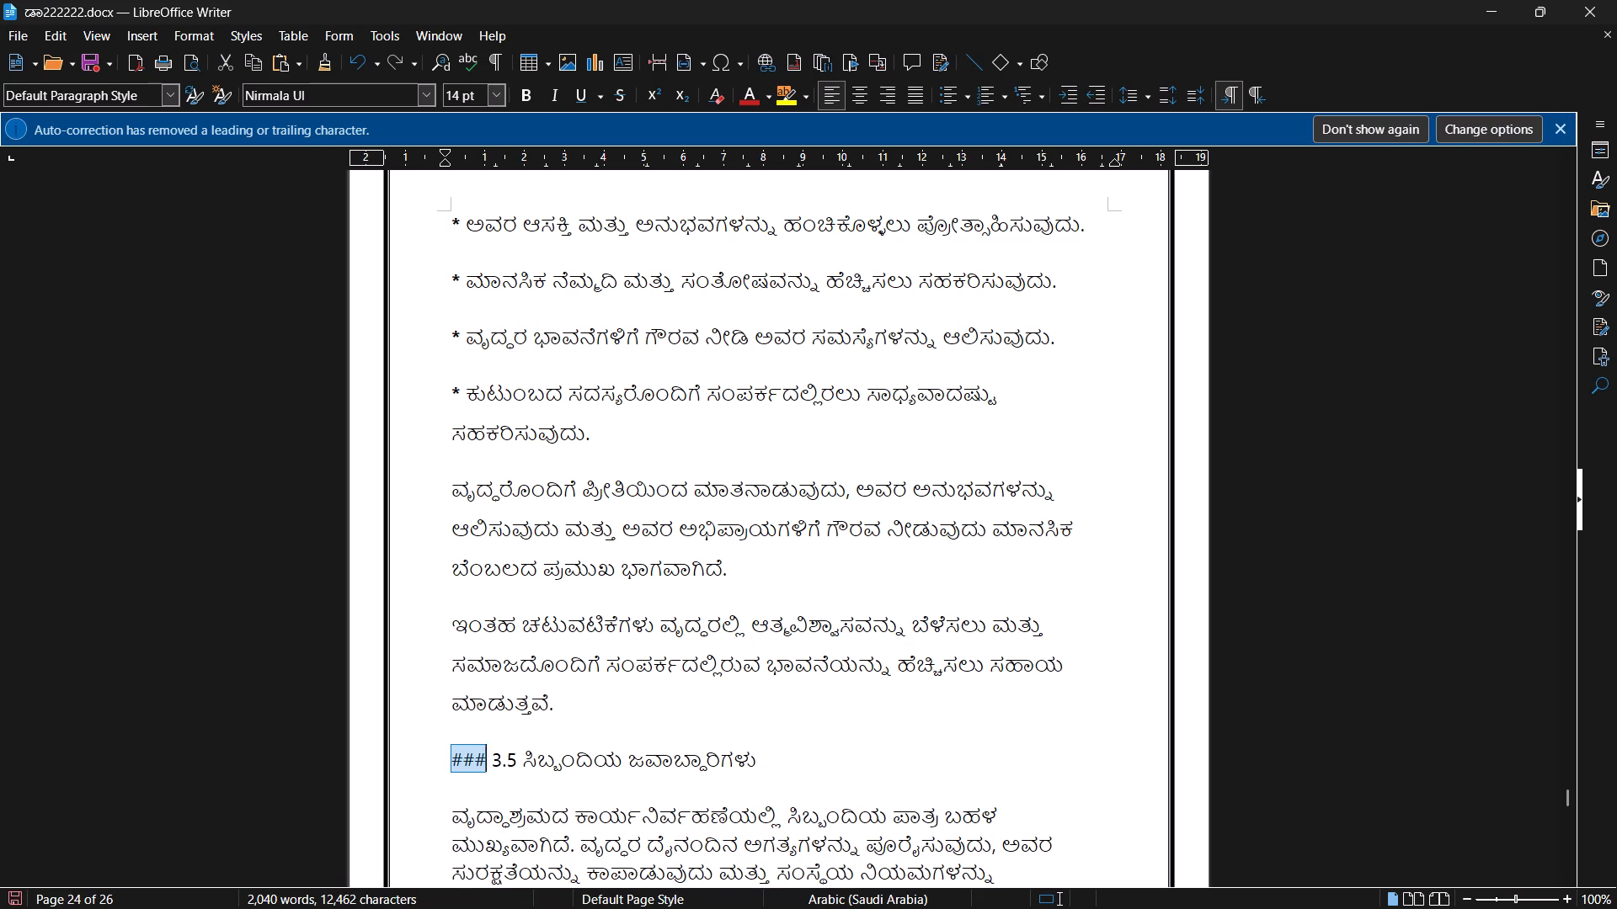
pyautogui.moveTo(483, 760); pyautogui.dragTo(515, 763)
pyautogui.press('BackSpace')
pyautogui.press('BackSpace')
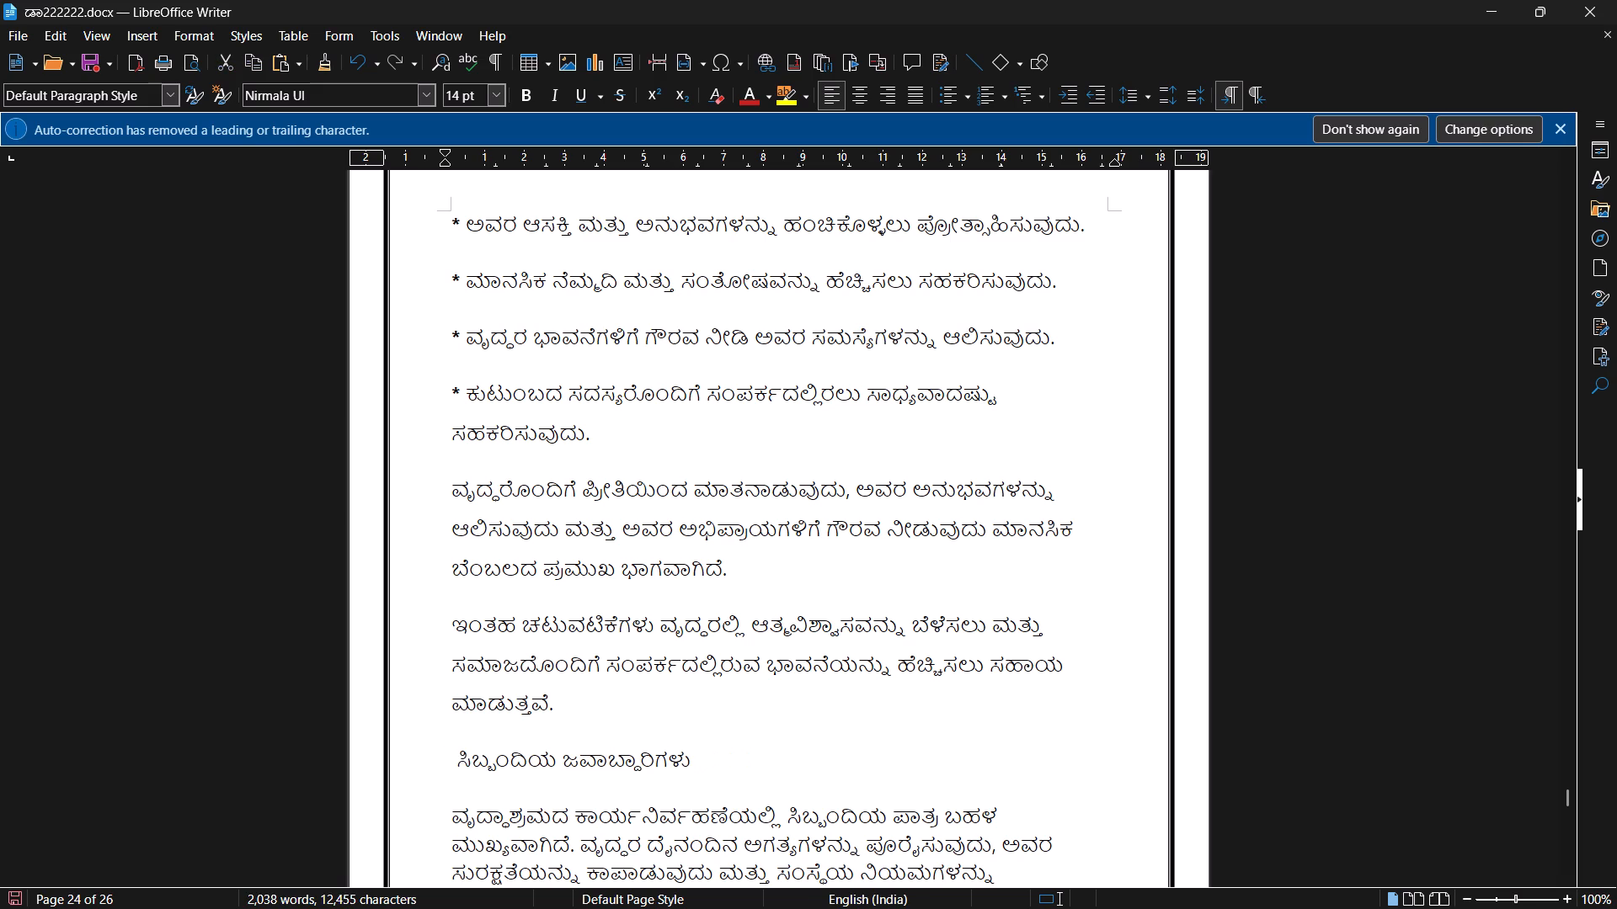
# Format the heading "ಸಿಬ್ಬಂದಿಯ ಜವಾಬ್ದಾರಿಗಳು" as bold, Dark Red 2 and 18 pt.
pyautogui.click(464, 763)
pyautogui.moveTo(456, 753); pyautogui.dragTo(725, 776)
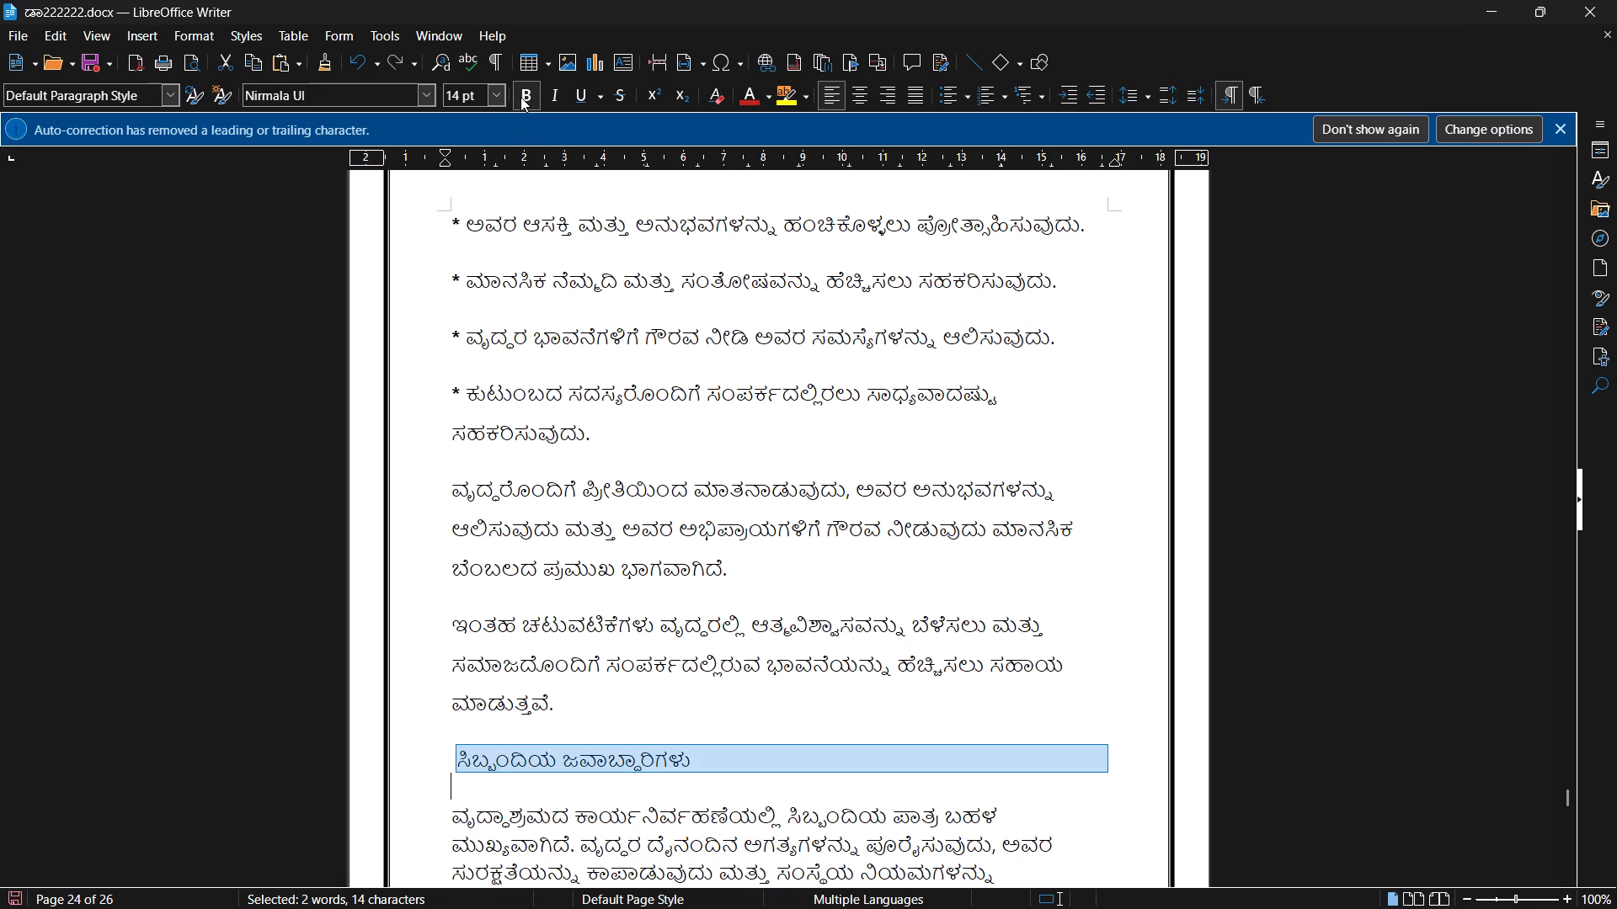
pyautogui.click(521, 96)
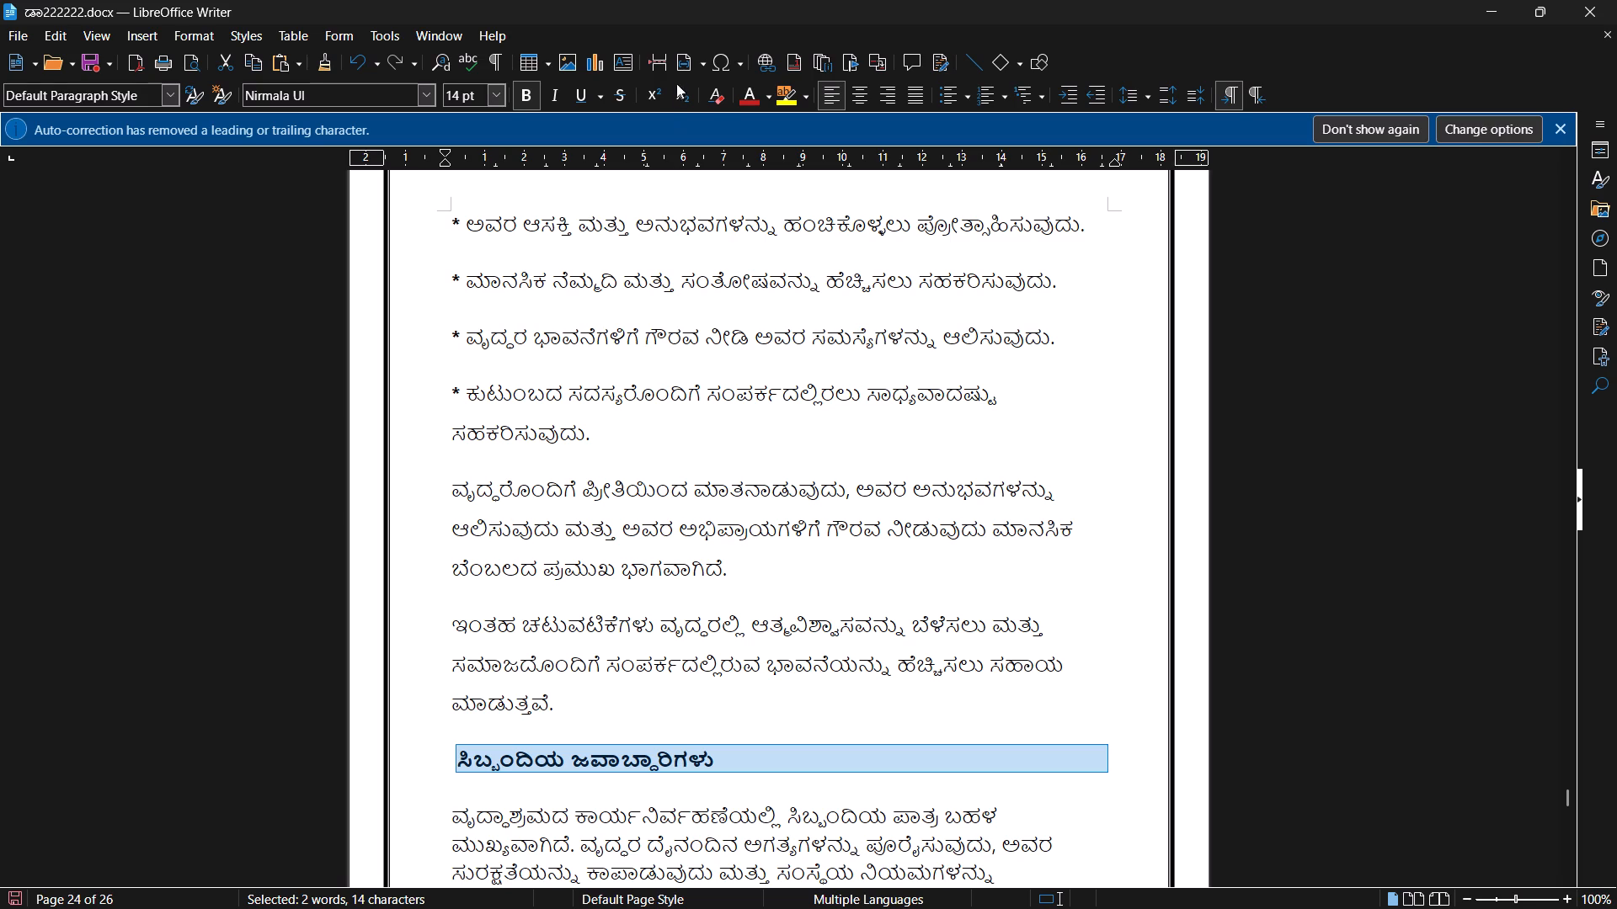
pyautogui.click(756, 106)
pyautogui.click(756, 106)
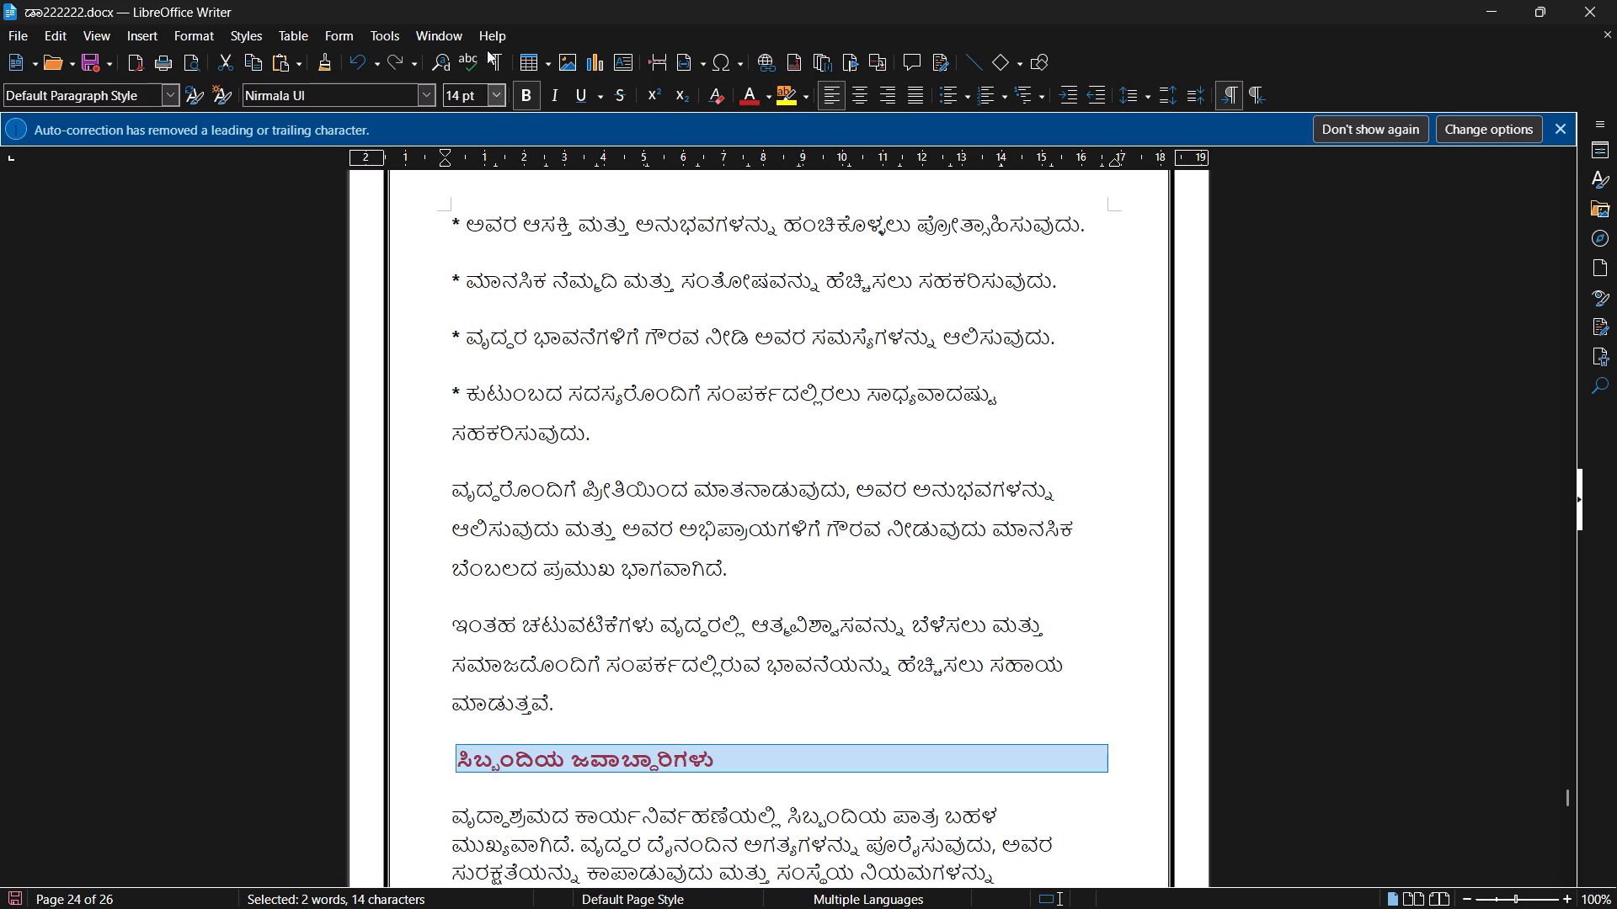
pyautogui.click(500, 92)
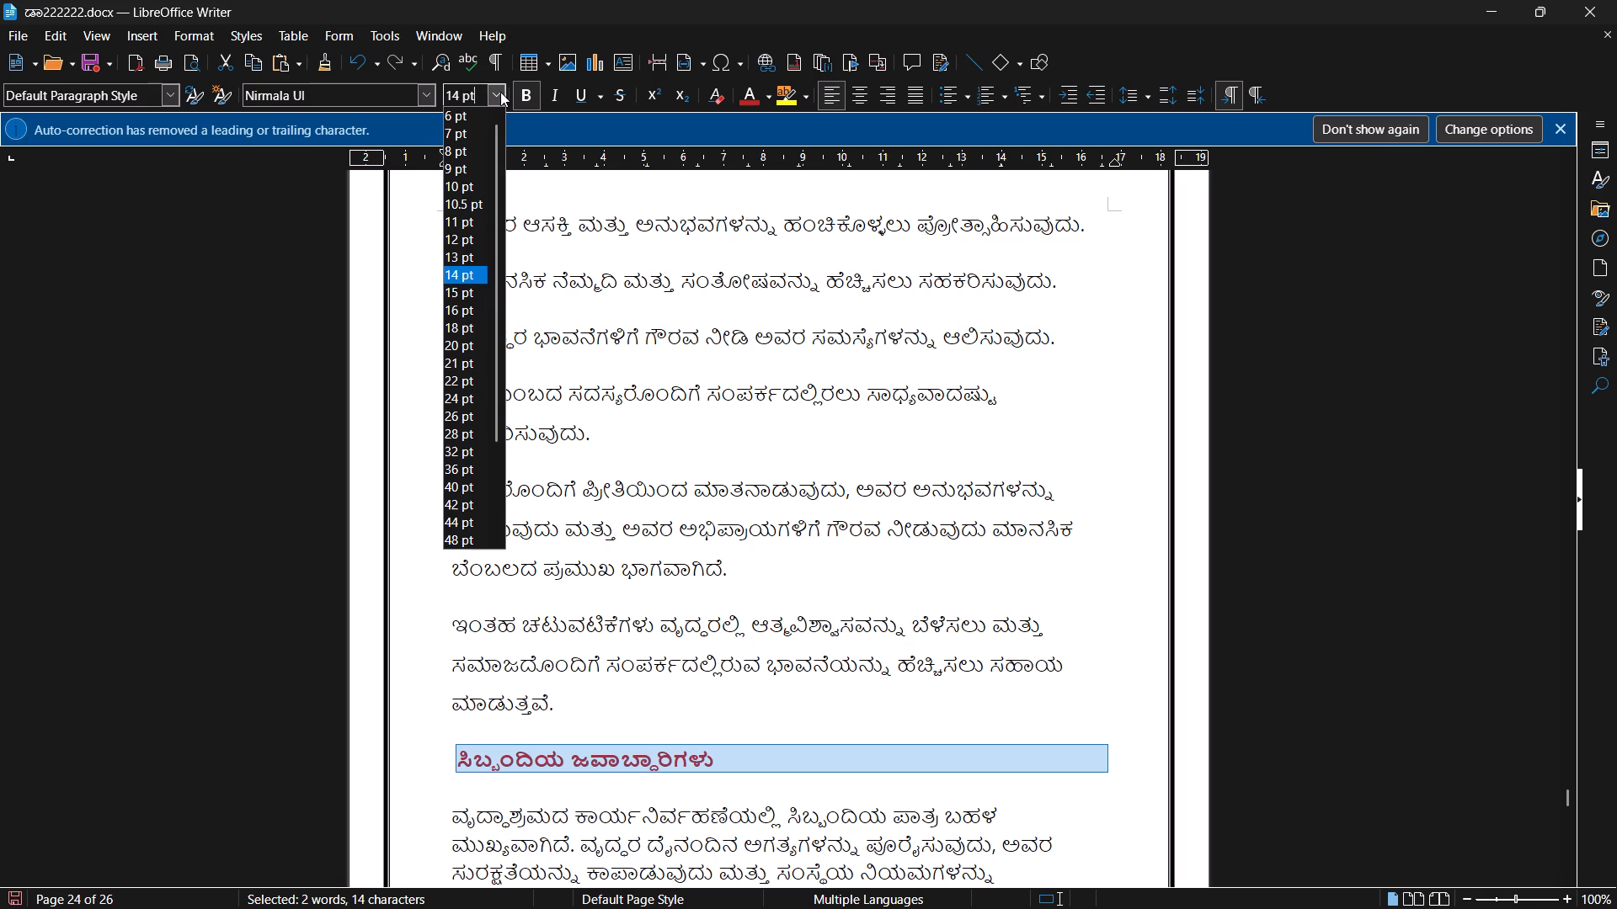
pyautogui.click(474, 322)
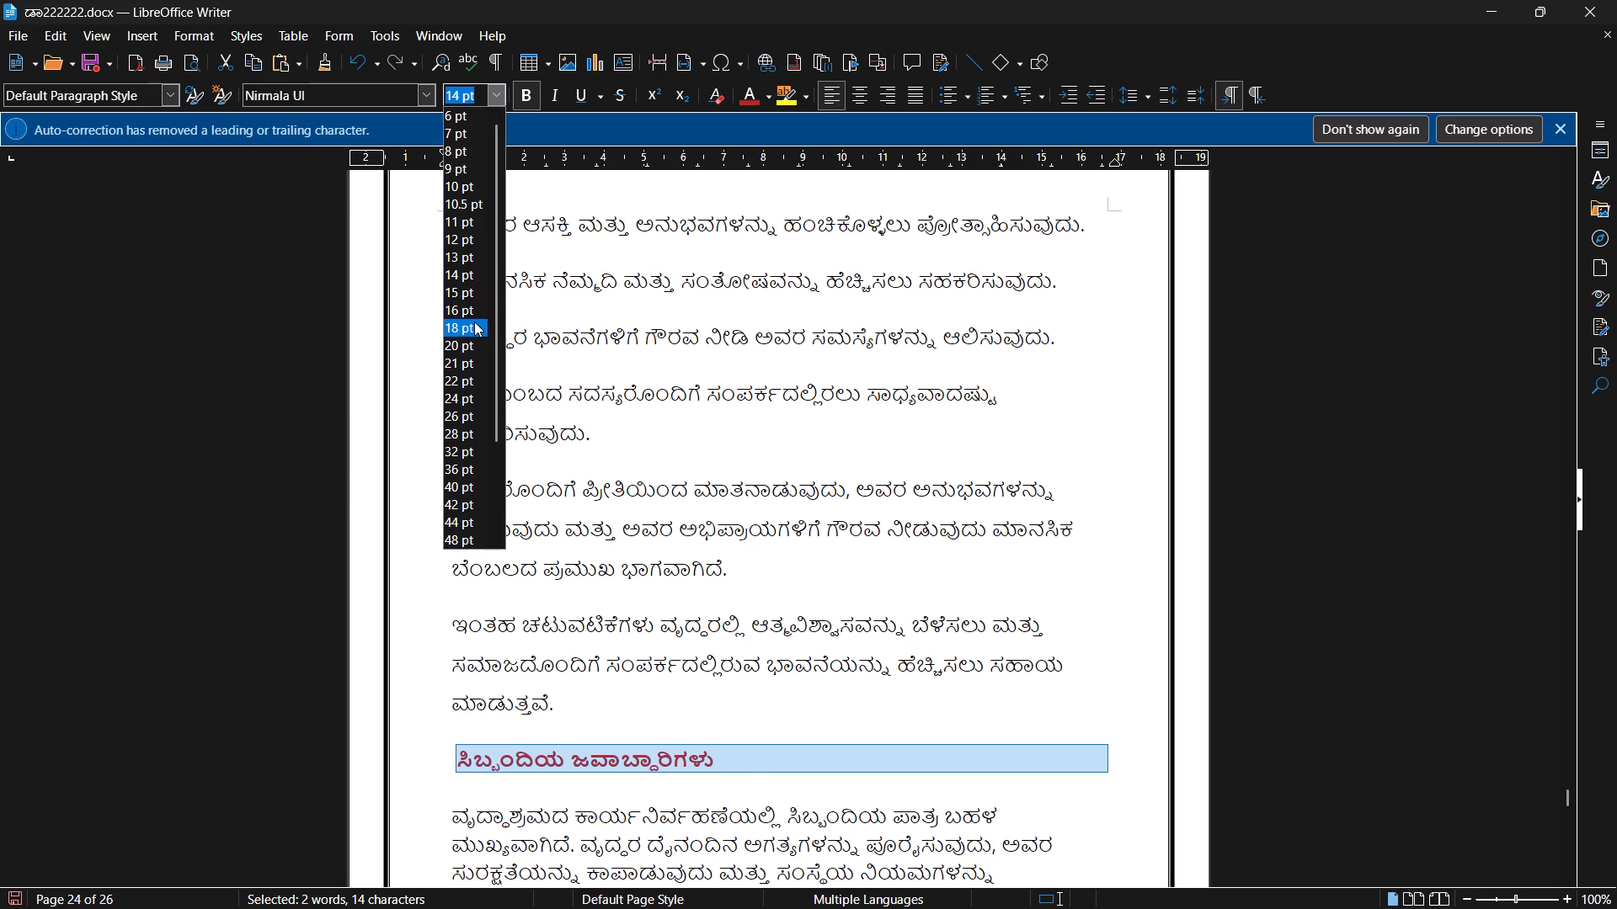
# Insert paragraph breaks before the wrapped lines starting with "ಮುಖ್ಯವಾಗಿದೆ", "ಸುರಕ್ಷತೆಯನ್ನು" and "ಪಾಲಿಸುವುದು" in the paragraph under that heading.
pyautogui.click(367, 698)
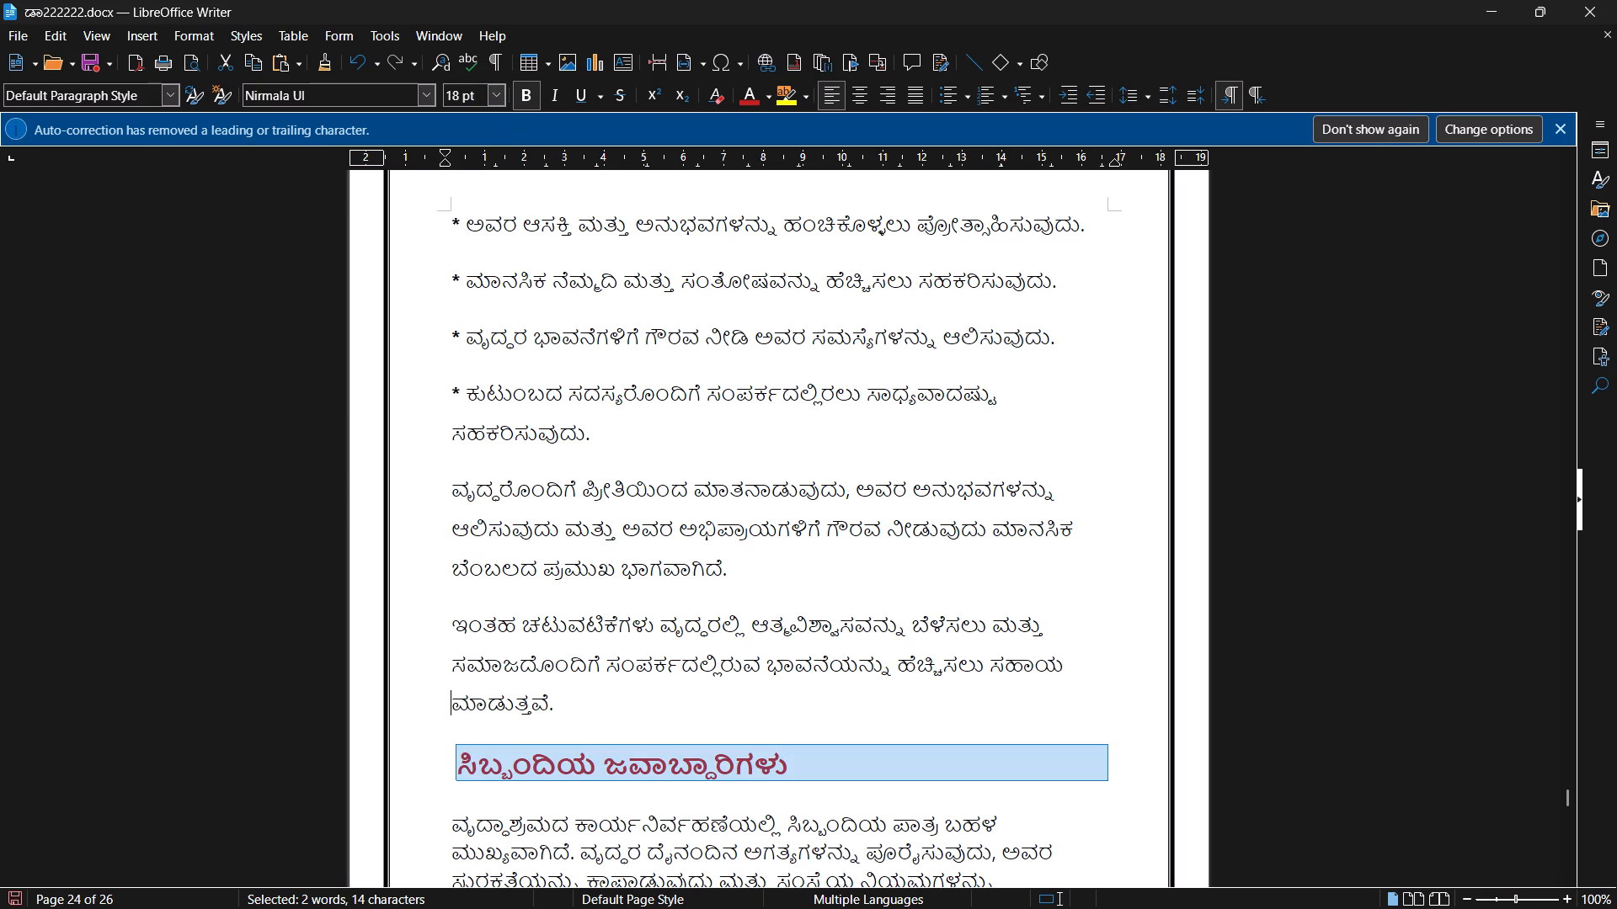
pyautogui.press('Down')
pyautogui.press('Down')
pyautogui.press('Down')
pyautogui.press('Down')
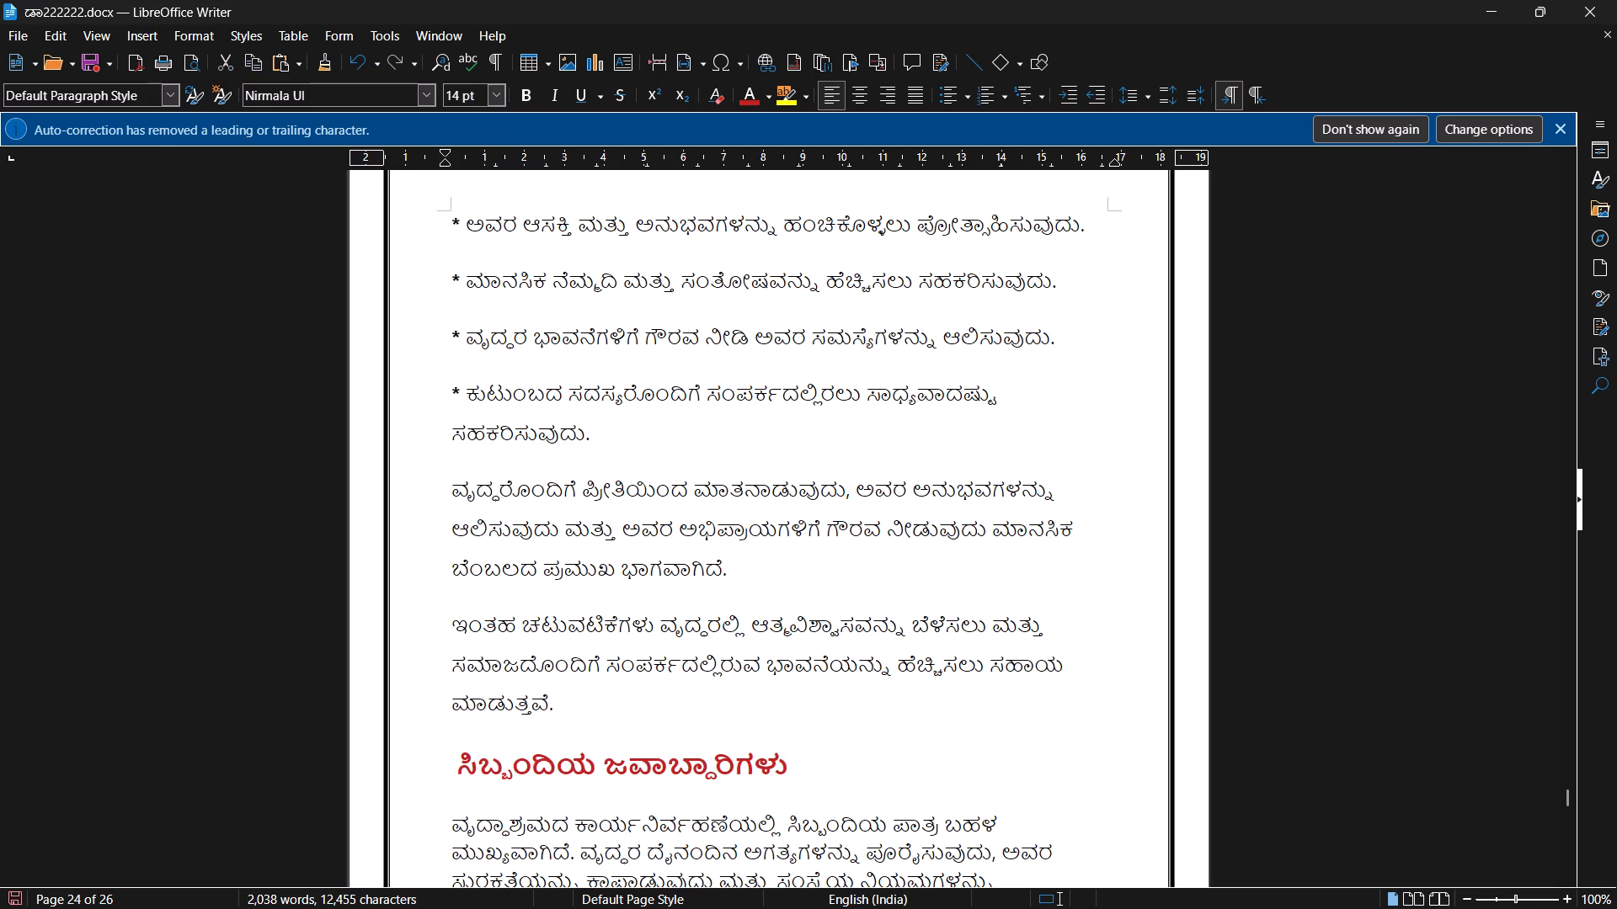
pyautogui.press('Down')
pyautogui.press('Return')
pyautogui.press('Return')
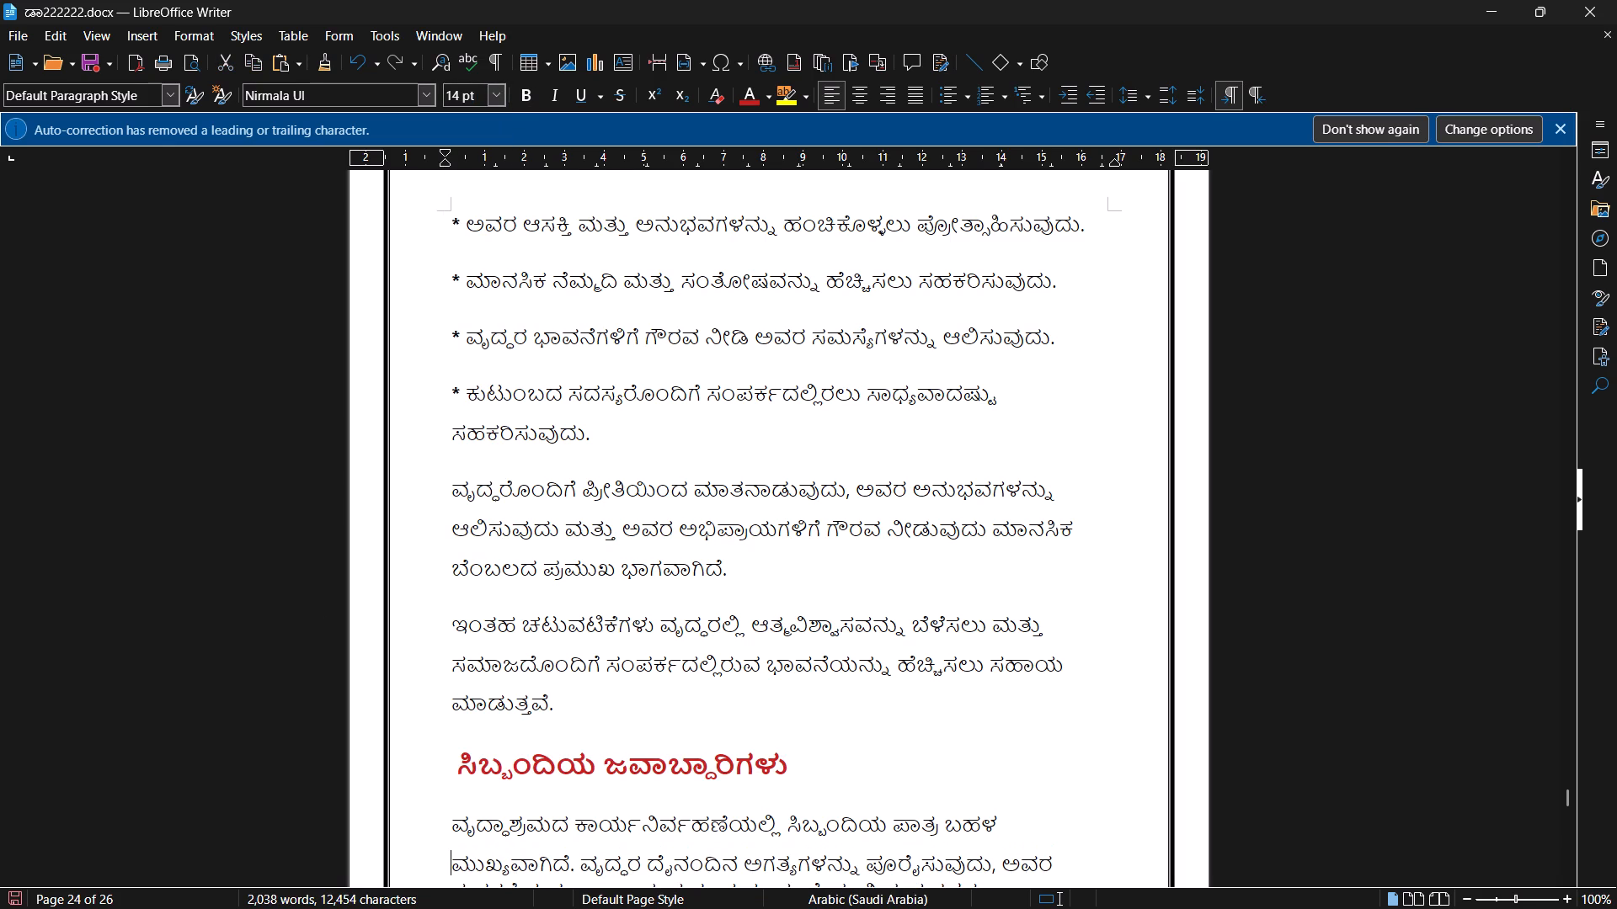
pyautogui.press('Down')
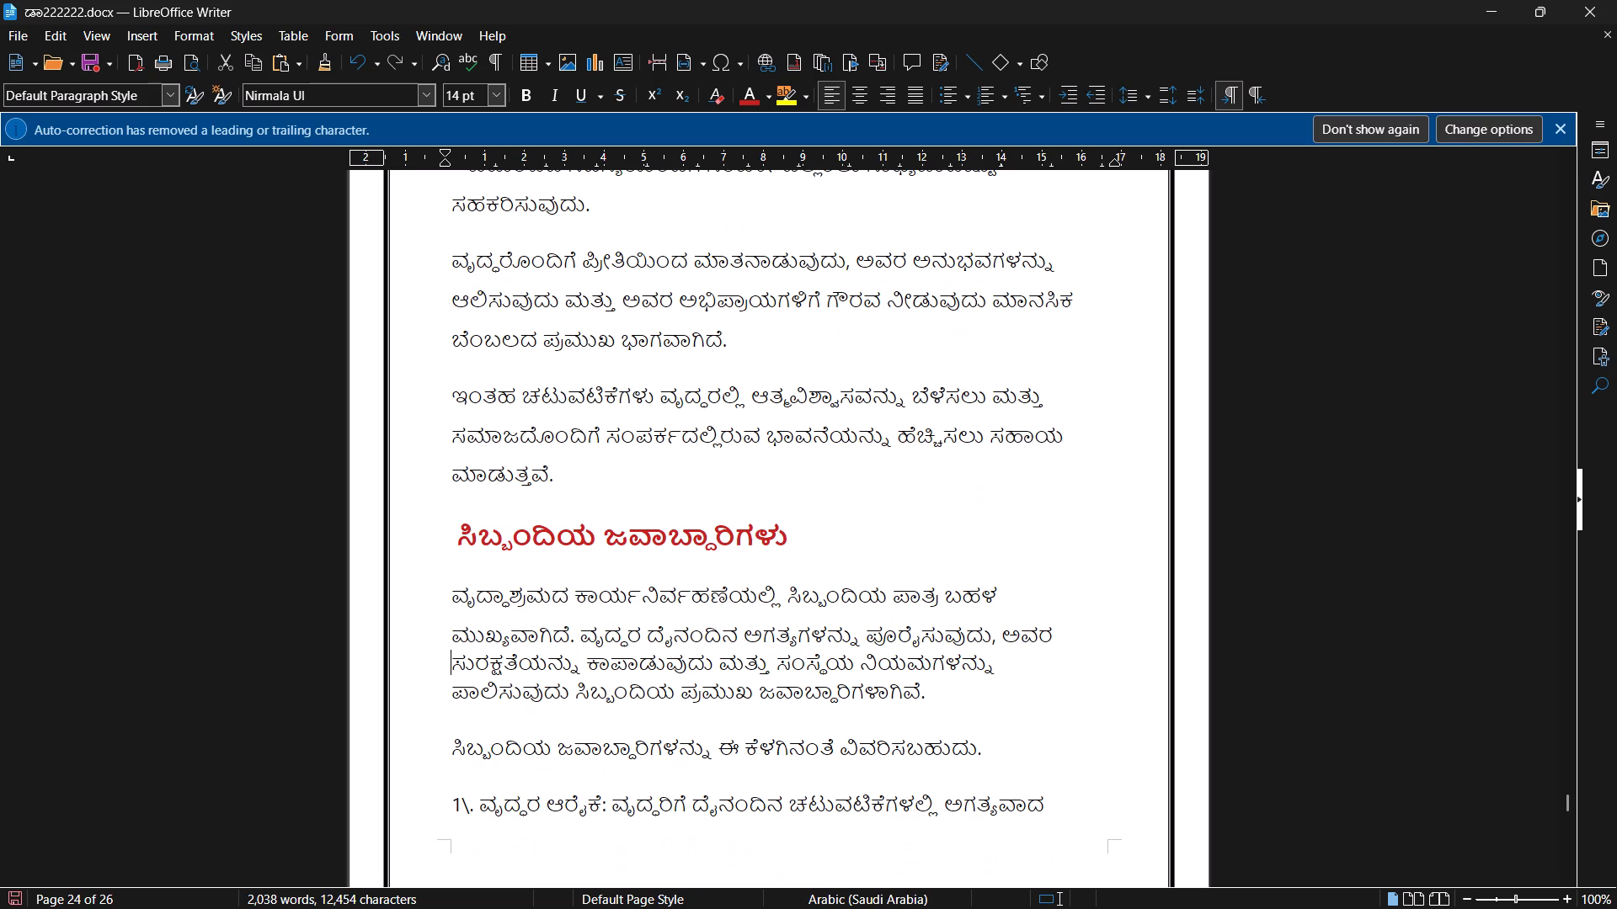
pyautogui.press('Return')
pyautogui.press('Down')
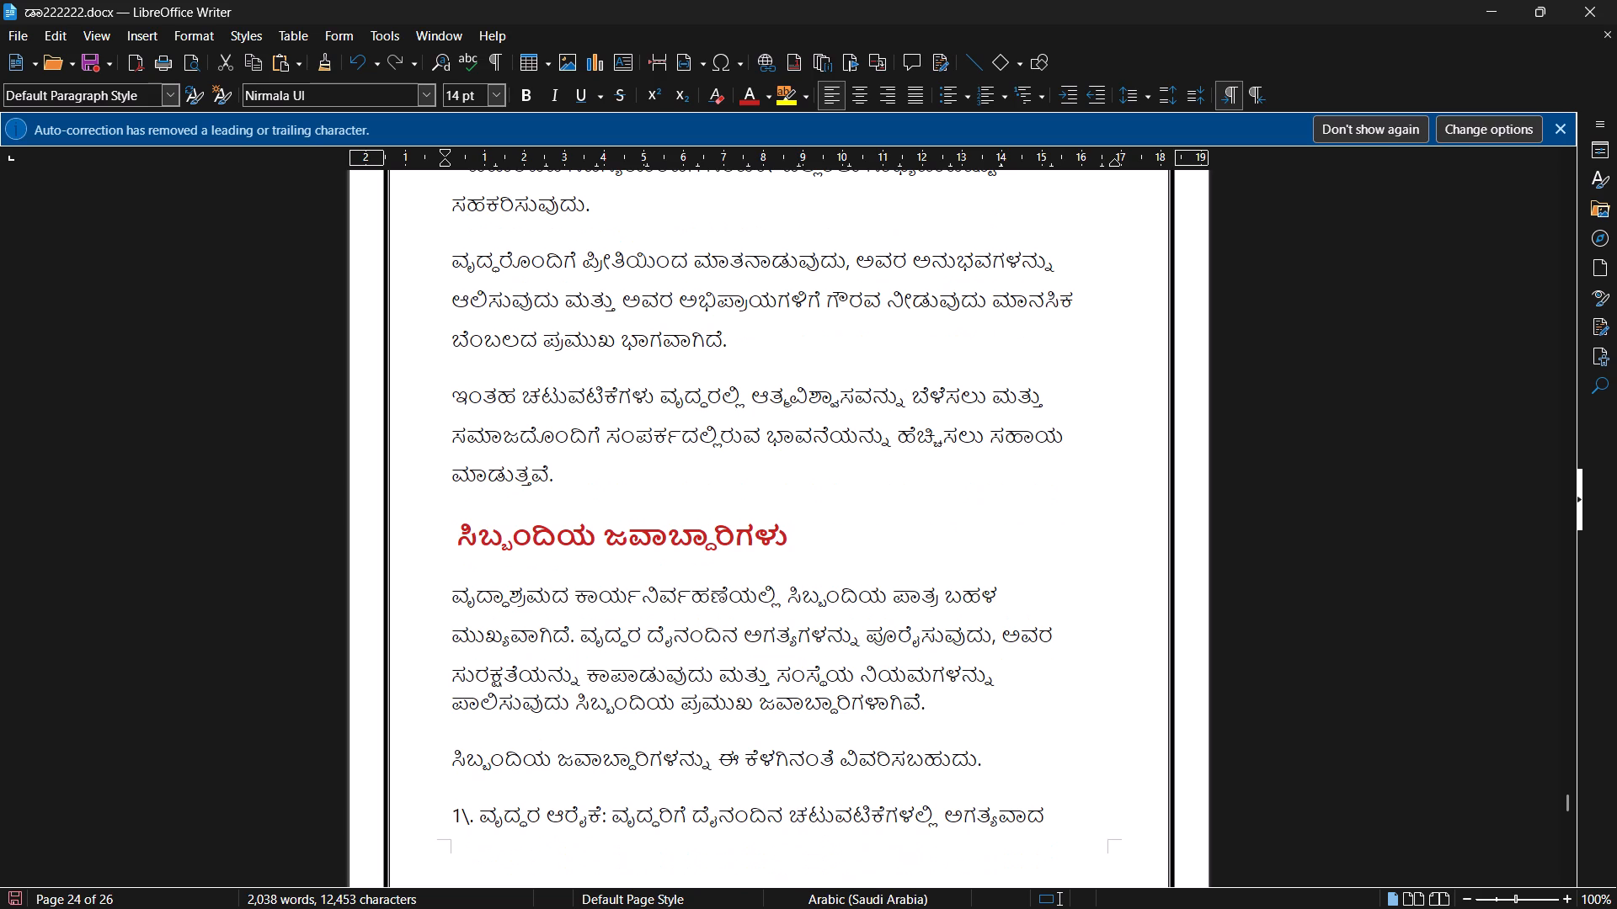
pyautogui.press('Return')
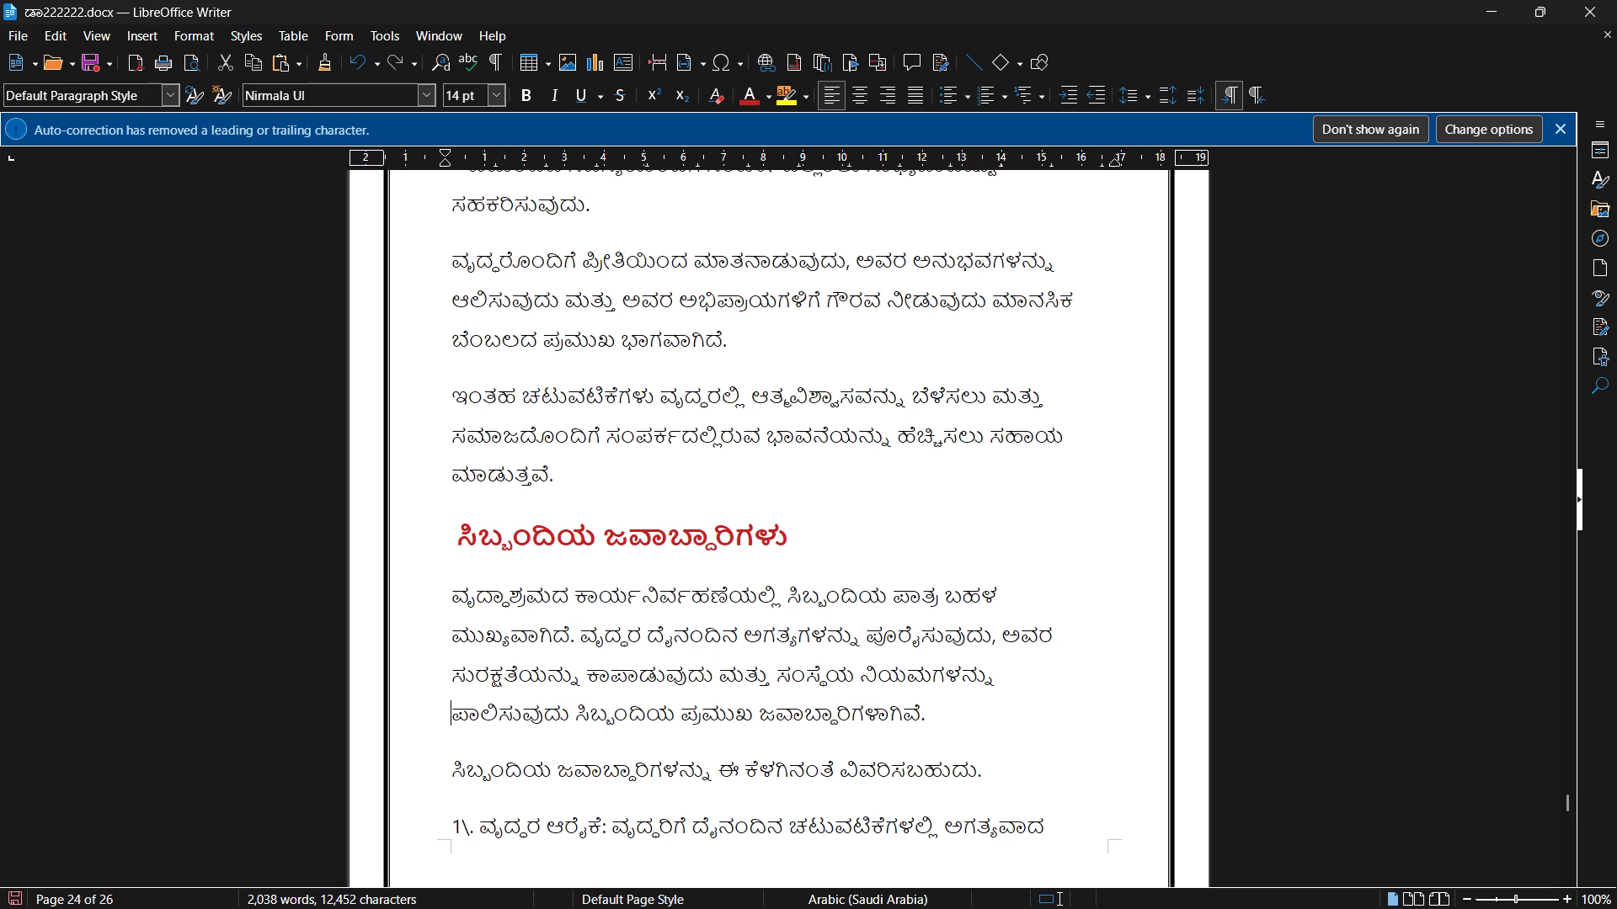
# Change the last word of the sentence introducing the staff responsibilities list to "ವಿವರಿಸಲಾಗಿದೆ".
pyautogui.click(976, 761)
pyautogui.press('BackSpace')
pyautogui.press('BackSpace')
pyautogui.press('BackSpace')
pyautogui.press('BackSpace')
pyautogui.press('BackSpace')
pyautogui.press('BackSpace')
pyautogui.write('lಲaಾ')
pyautogui.write('gಗiಿdದeೆ')
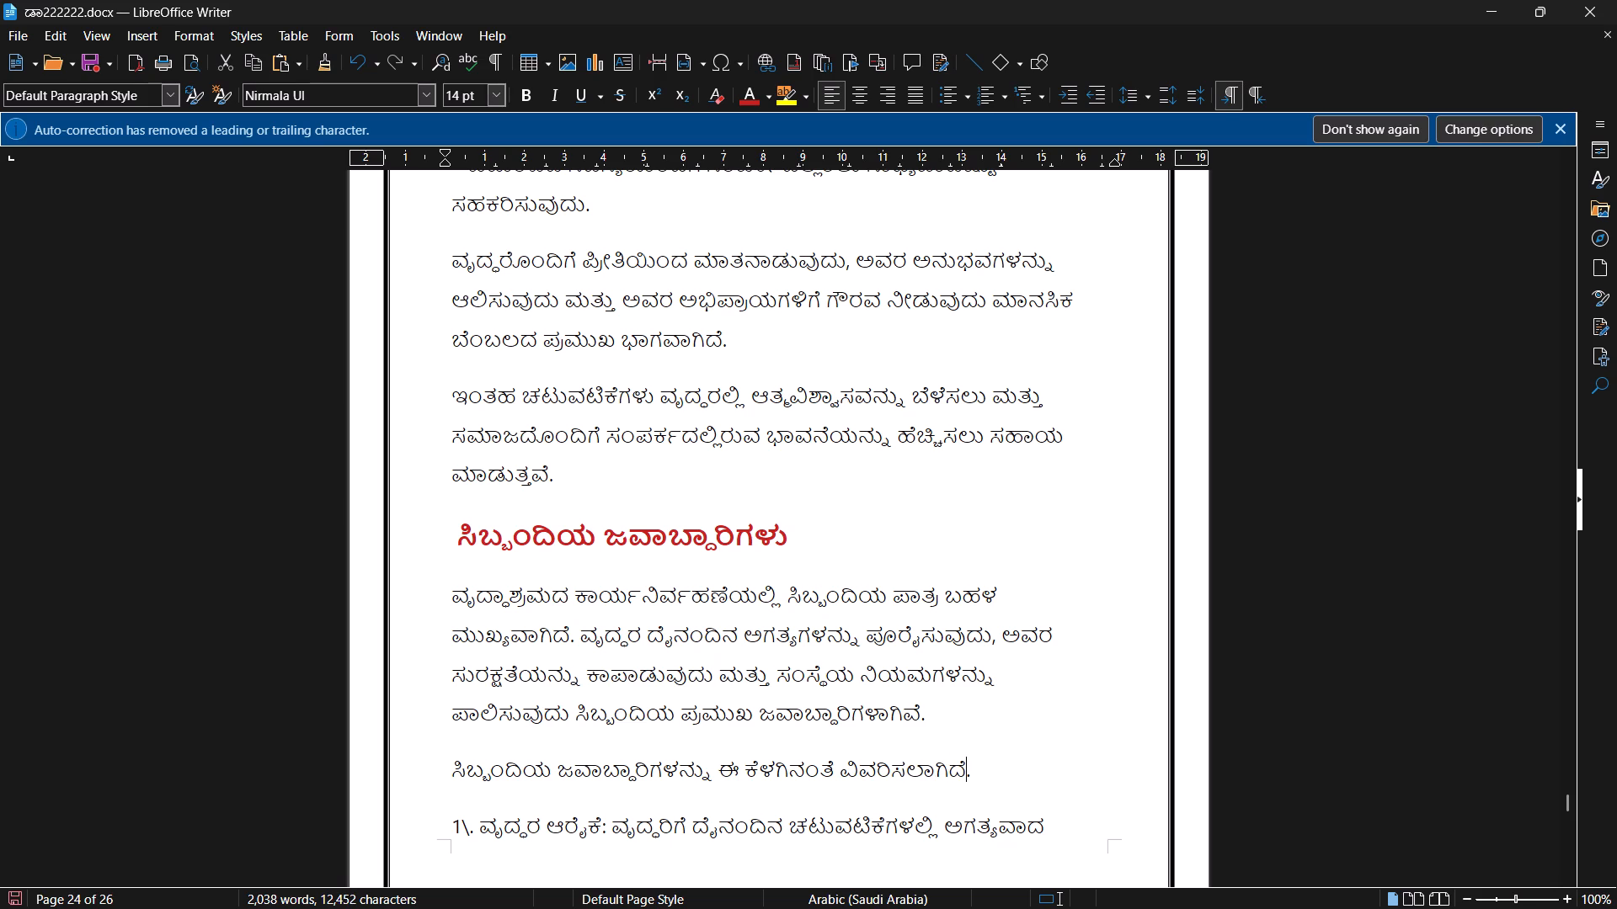
# Make the introductory sentence "ಸಿಬ್ಬಂದಿಯ ಜವಾಬ್ದಾರಿಗಳನ್ನು ಈ ಕೆಳಗಿನಂತೆ ವಿವರಿಸಲಾಗಿದೆ." bold.
pyautogui.moveTo(451, 766); pyautogui.dragTo(771, 800)
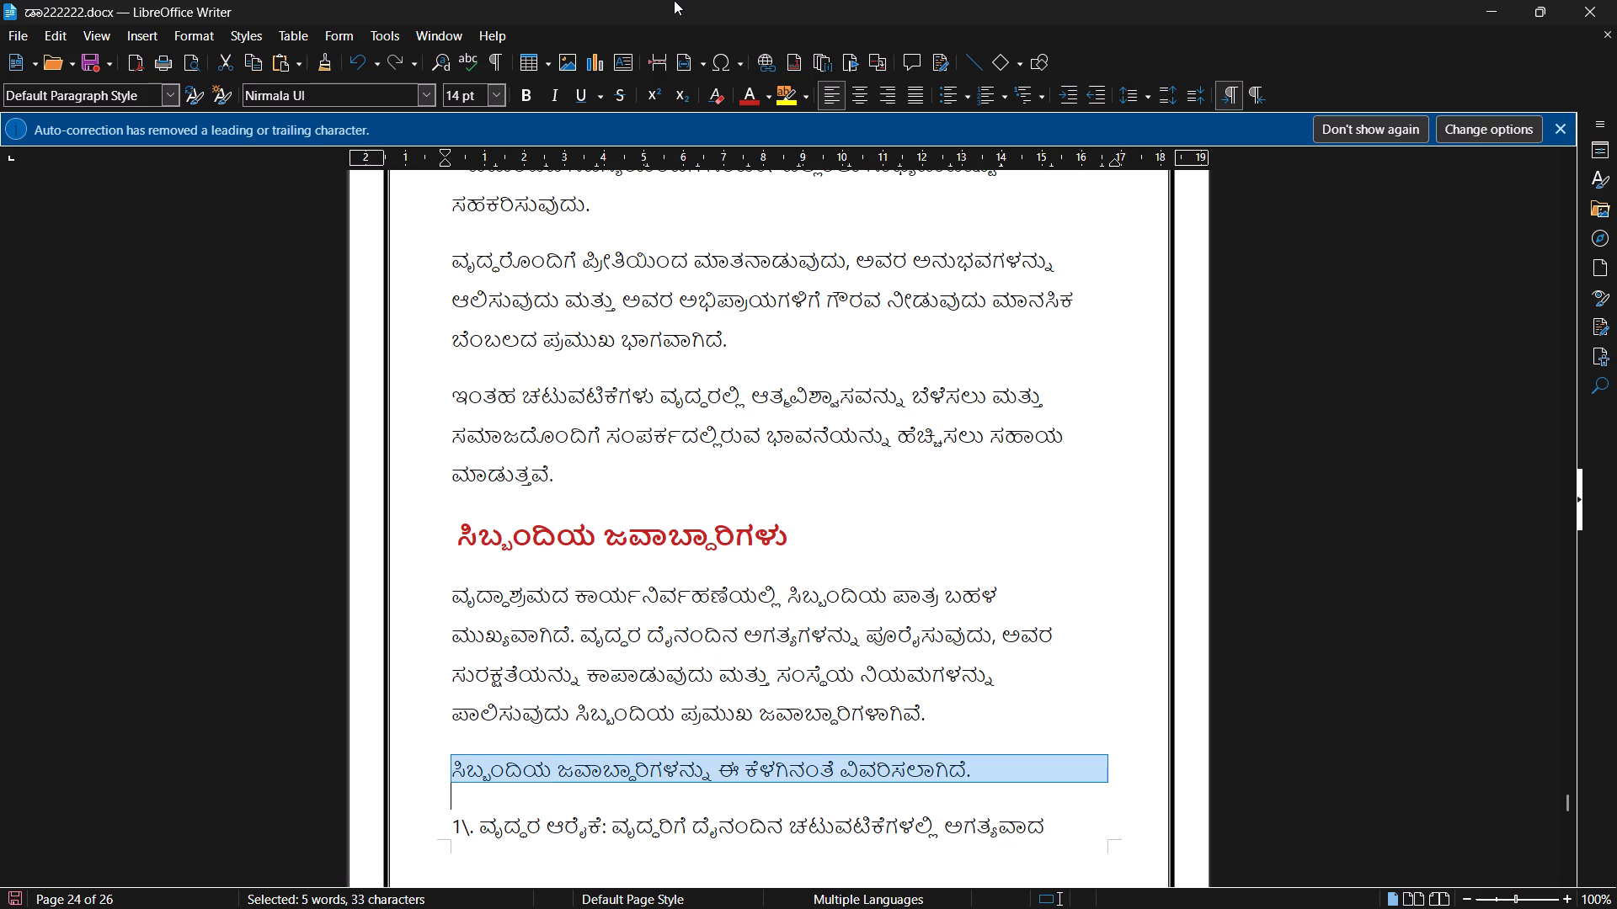
pyautogui.click(526, 98)
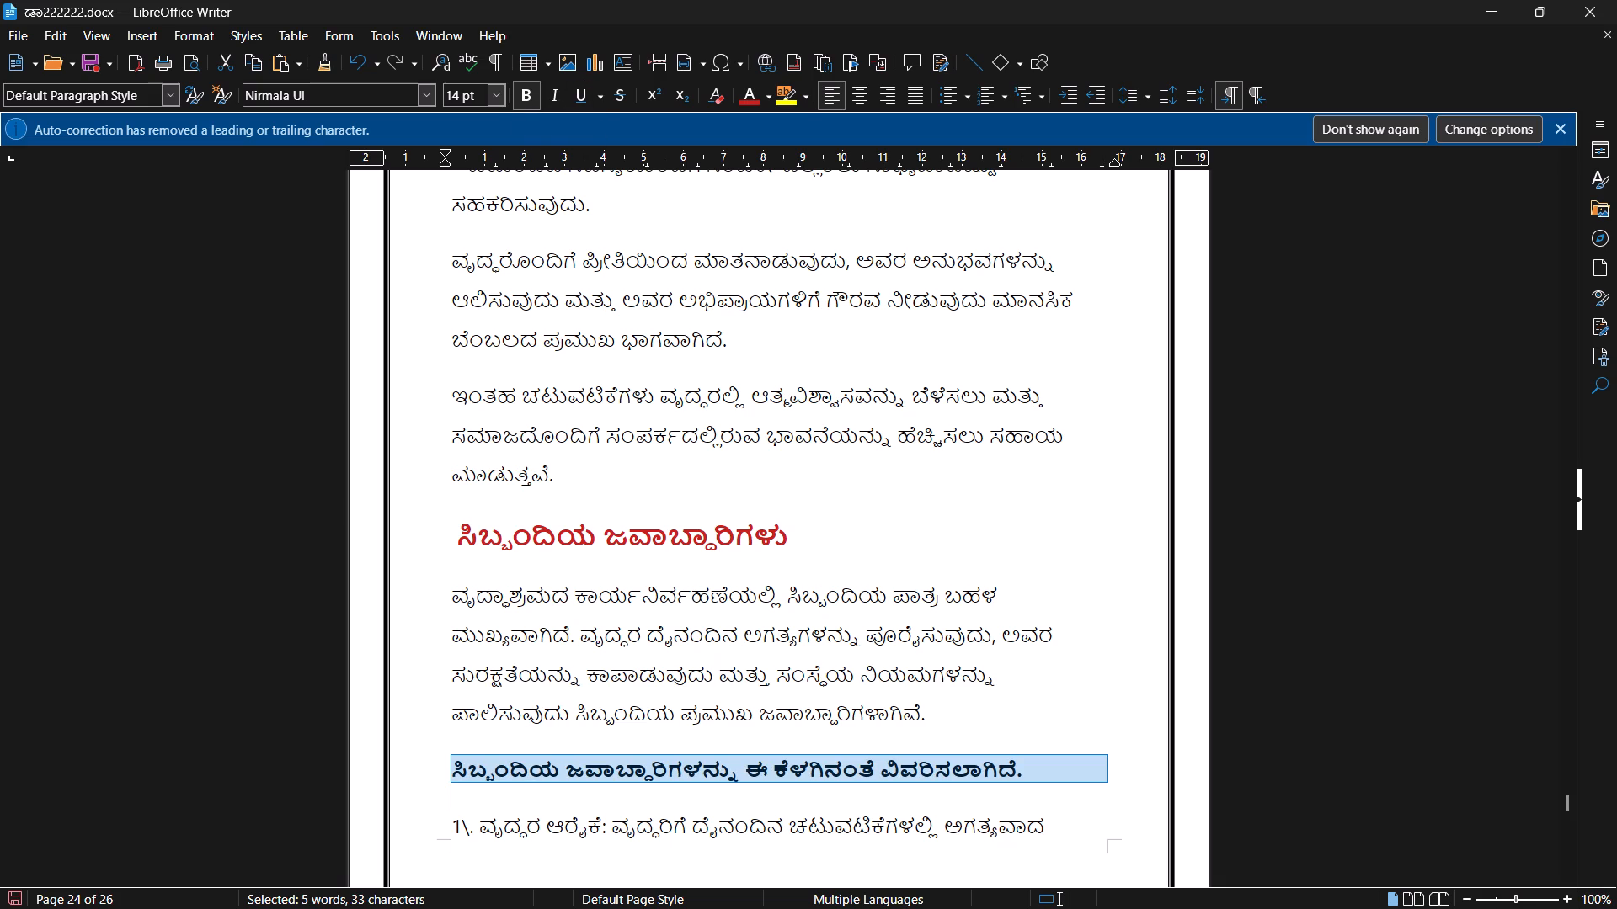
# Remove the backslash after the number 1 in the first staff responsibility item.
pyautogui.press('Down')
pyautogui.press('Down')
pyautogui.press('Down')
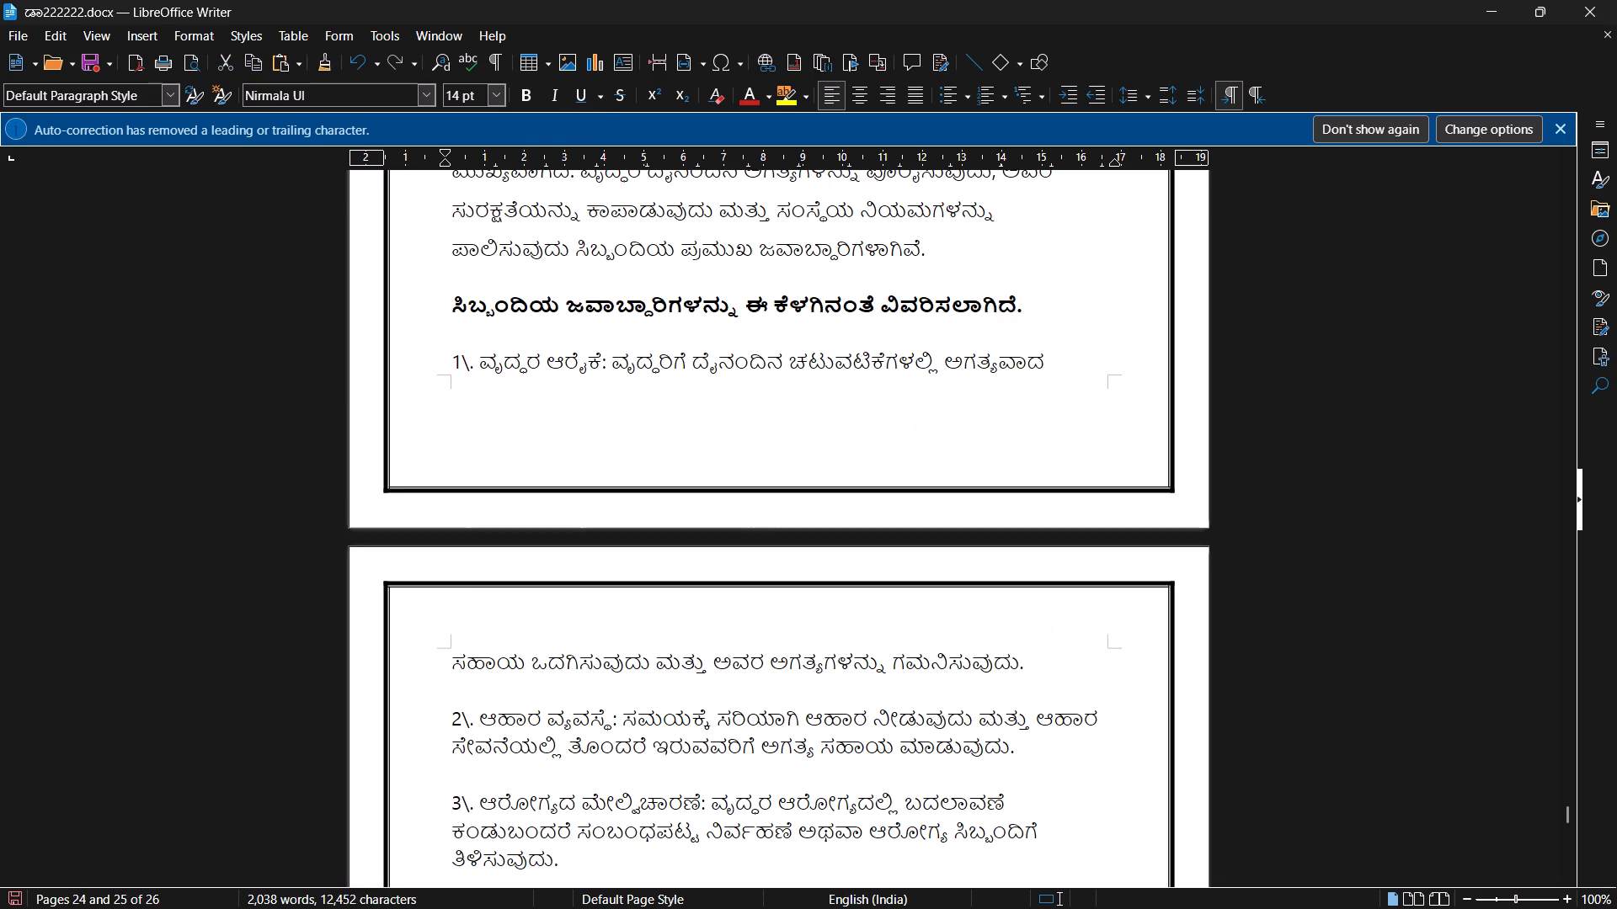
pyautogui.press('Down')
pyautogui.press('Down')
pyautogui.press('Down')
pyautogui.press('Down')
pyautogui.click(468, 364)
pyautogui.press('BackSpace')
pyautogui.press('BackSpace')
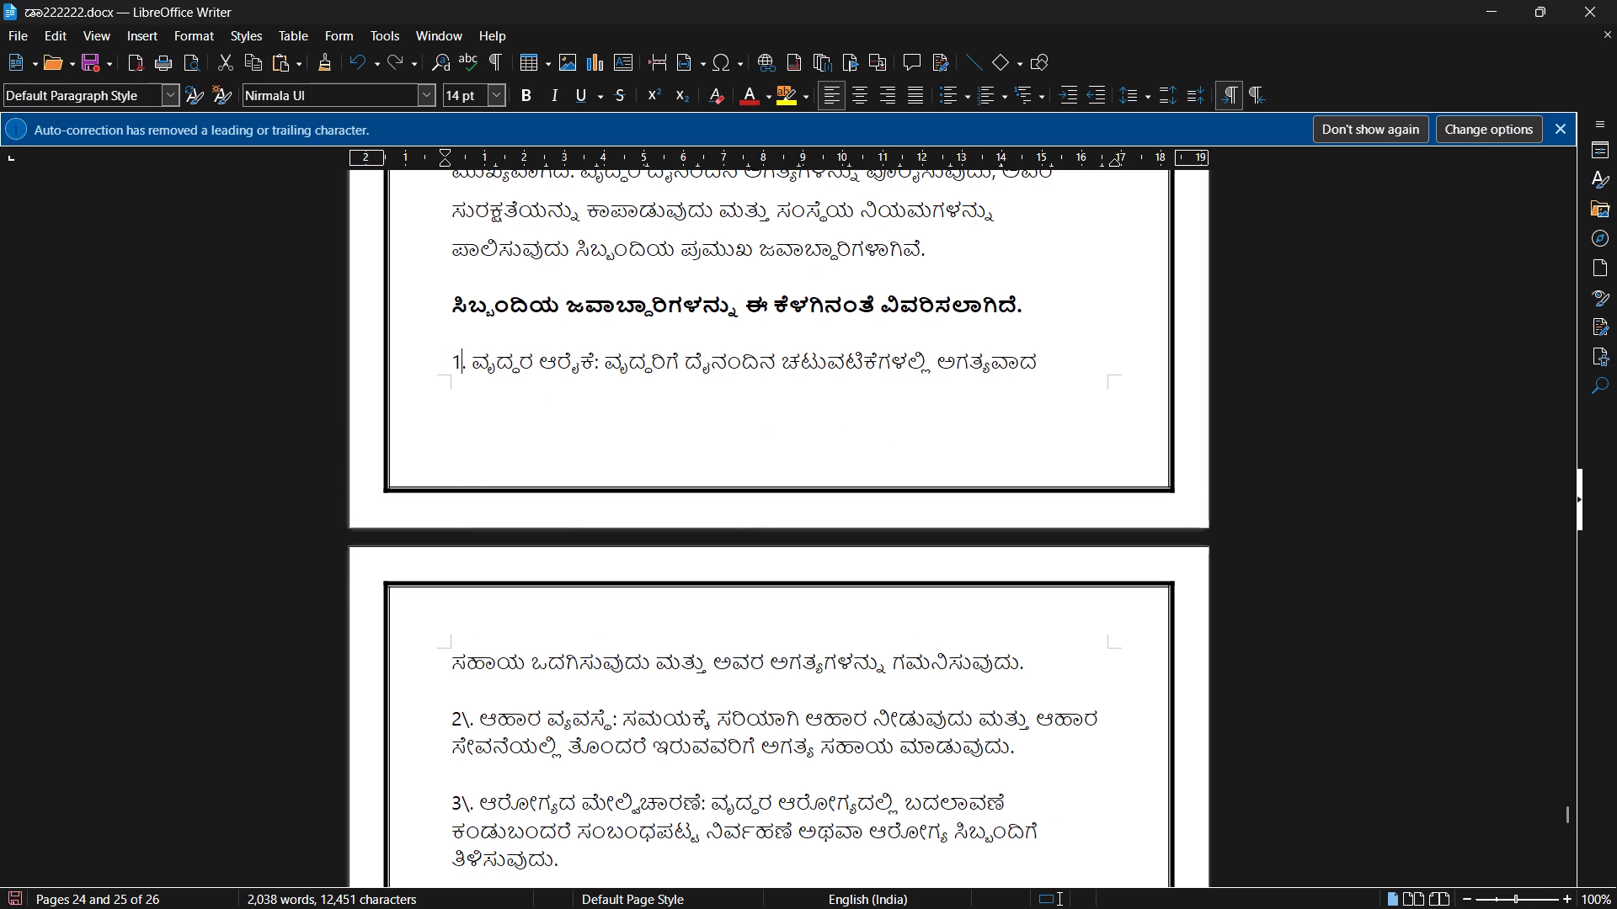
# Add a hyphen after "ವೃದ್ಧರ ಆರೈಕೆ:" and move its description into a separate paragraph without the leading space.
pyautogui.click(599, 359)
pyautogui.press('-')
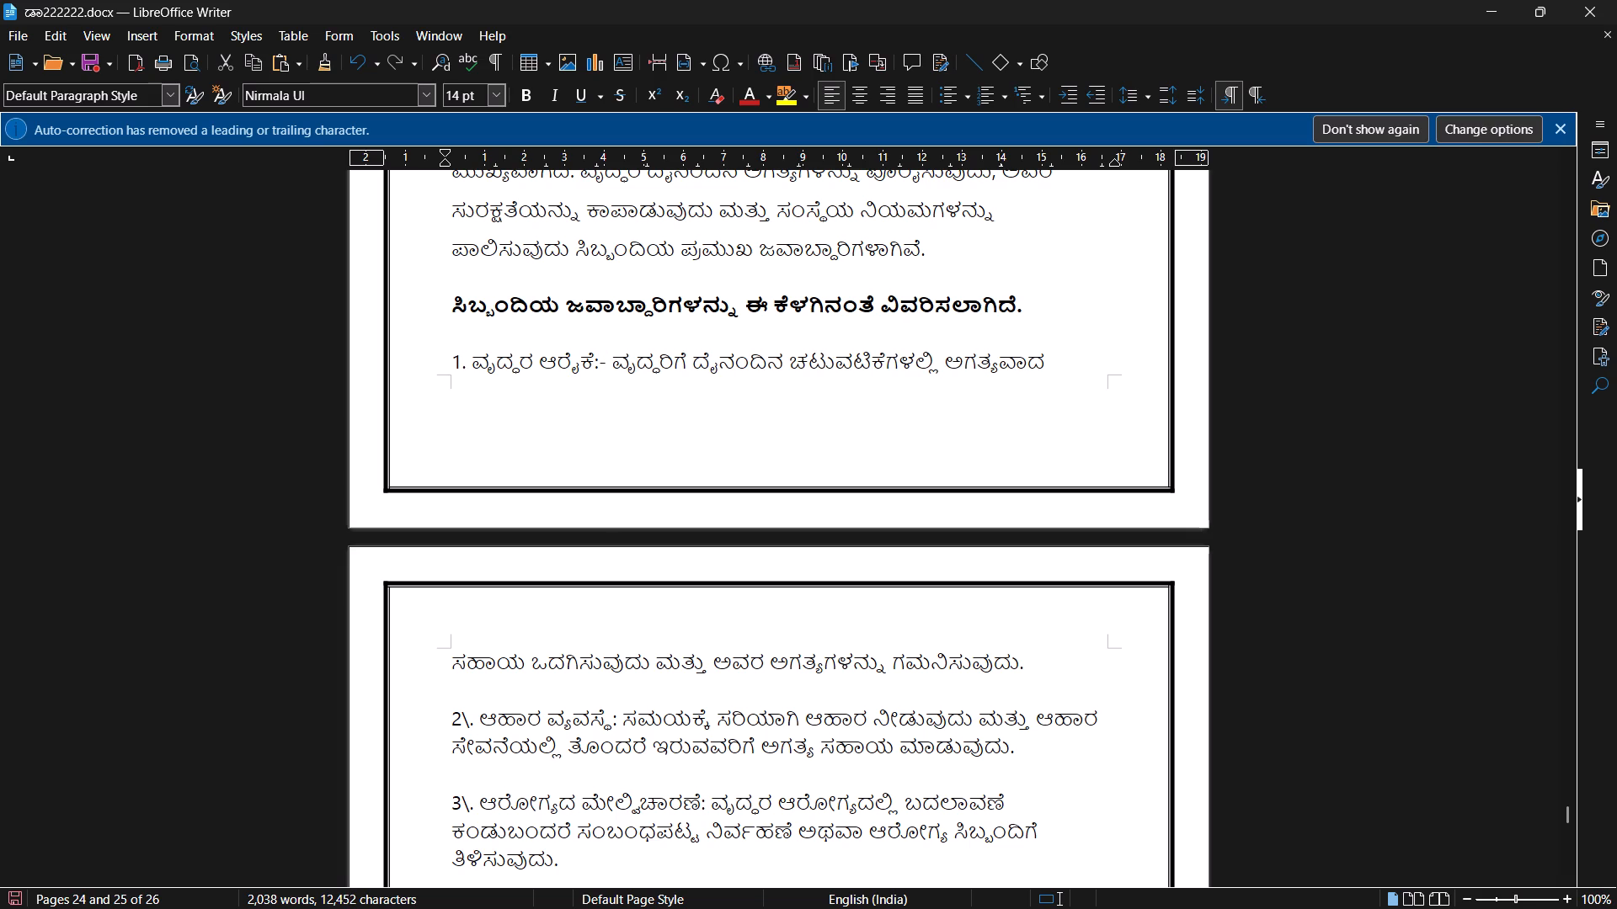
pyautogui.press('Return')
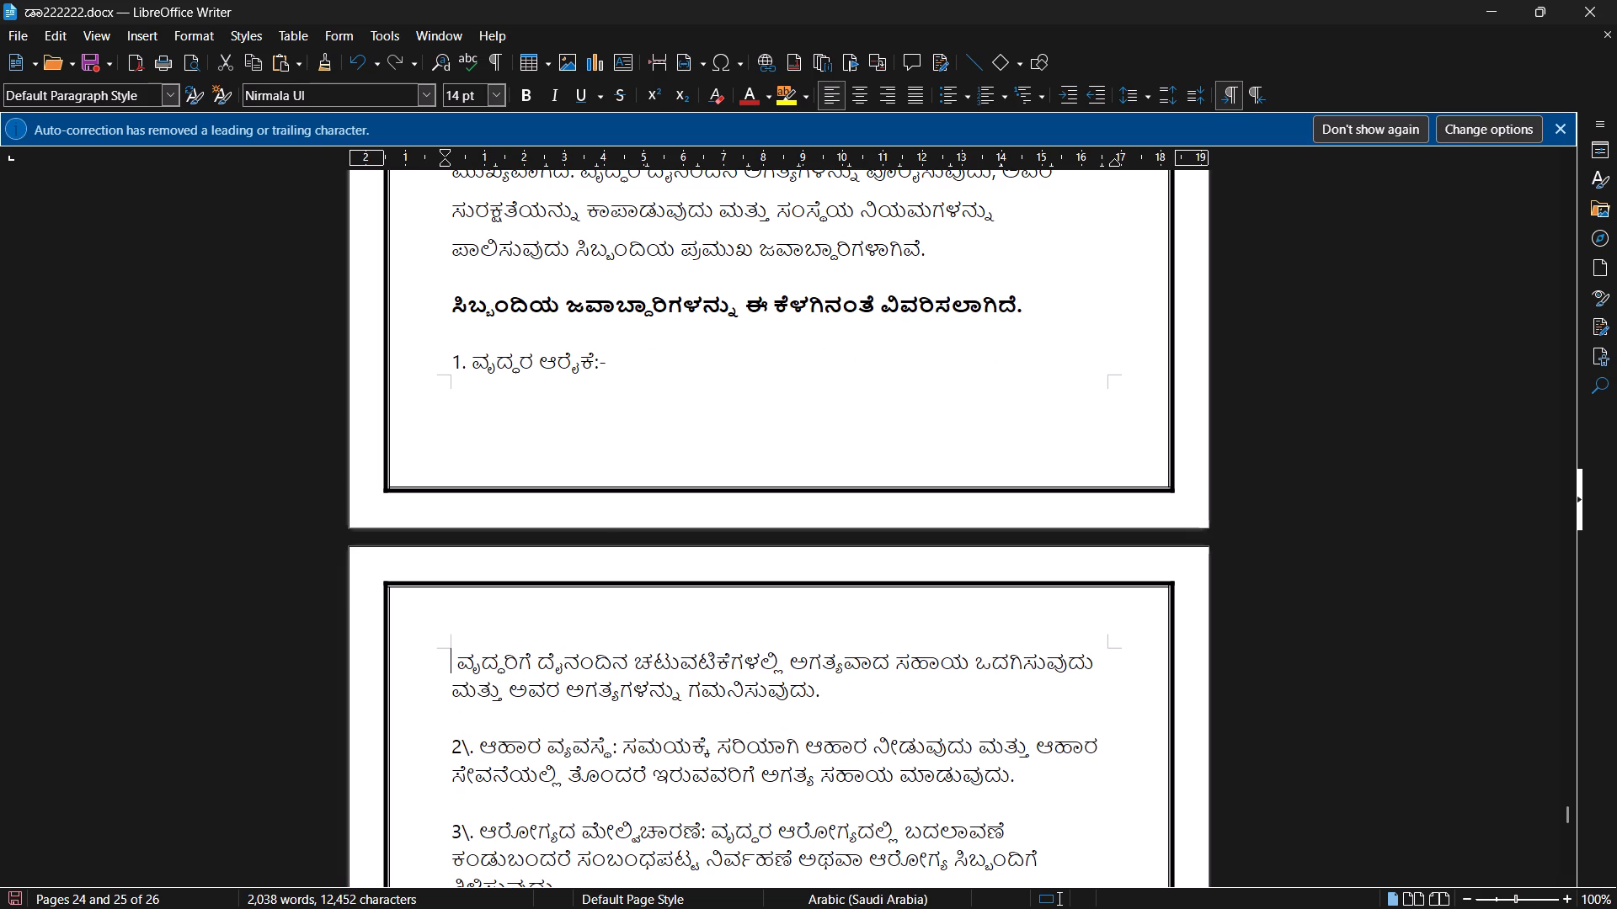
pyautogui.press('Right')
pyautogui.press('BackSpace')
pyautogui.press('BackSpace')
# Insert a paragraph break before the wrapped line "ಮತ್ತು" in the first item's description.
pyautogui.press('Down')
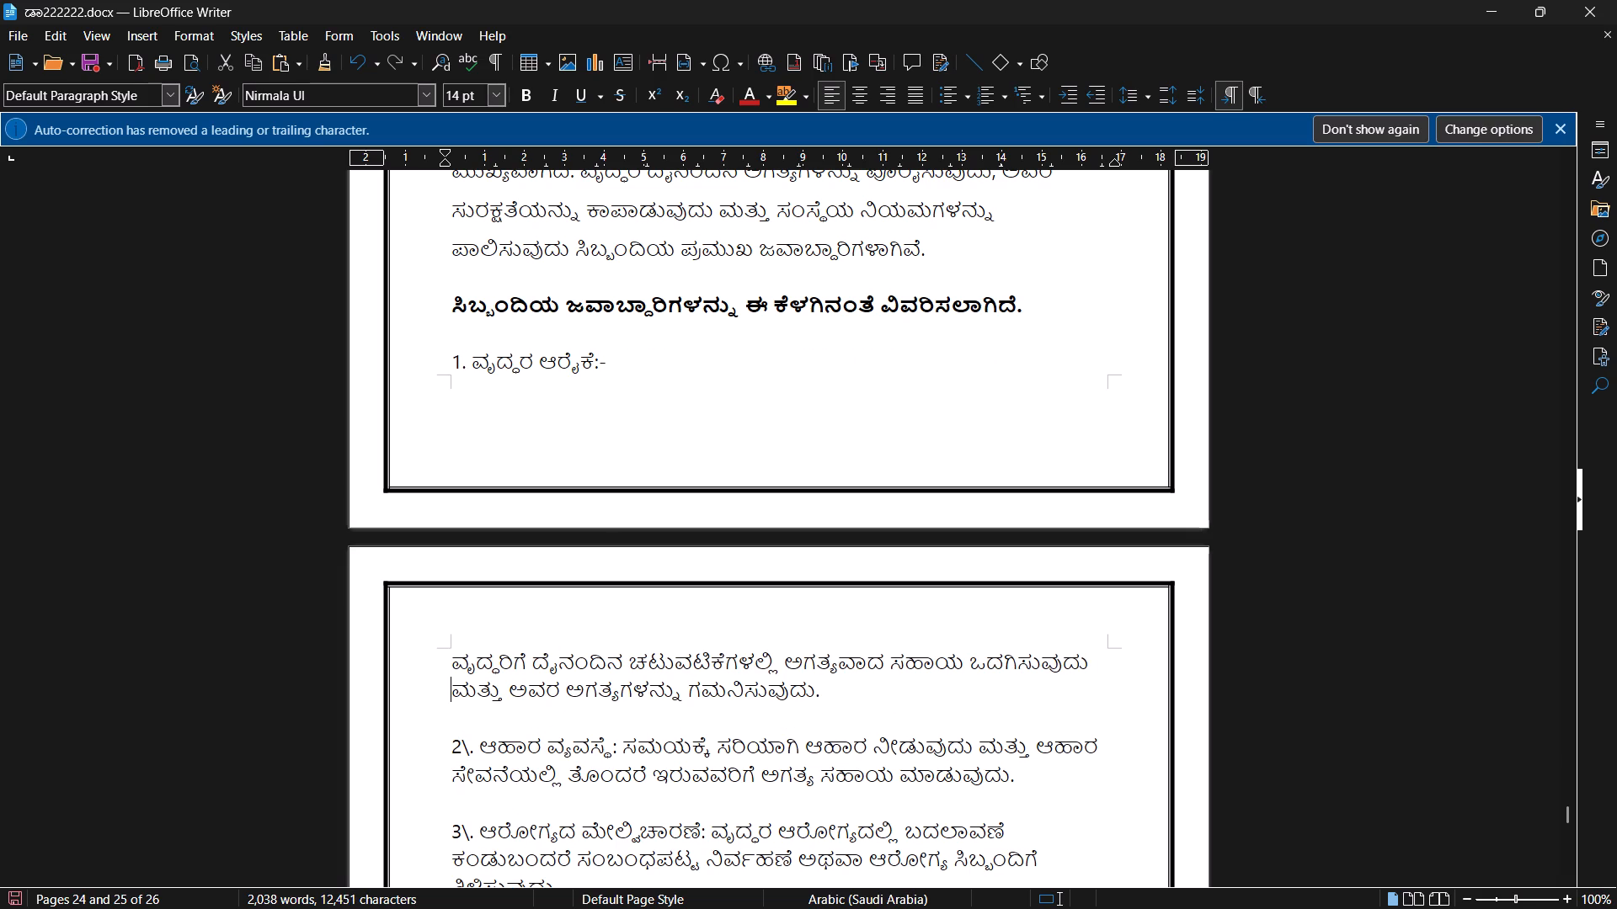
pyautogui.press('Return')
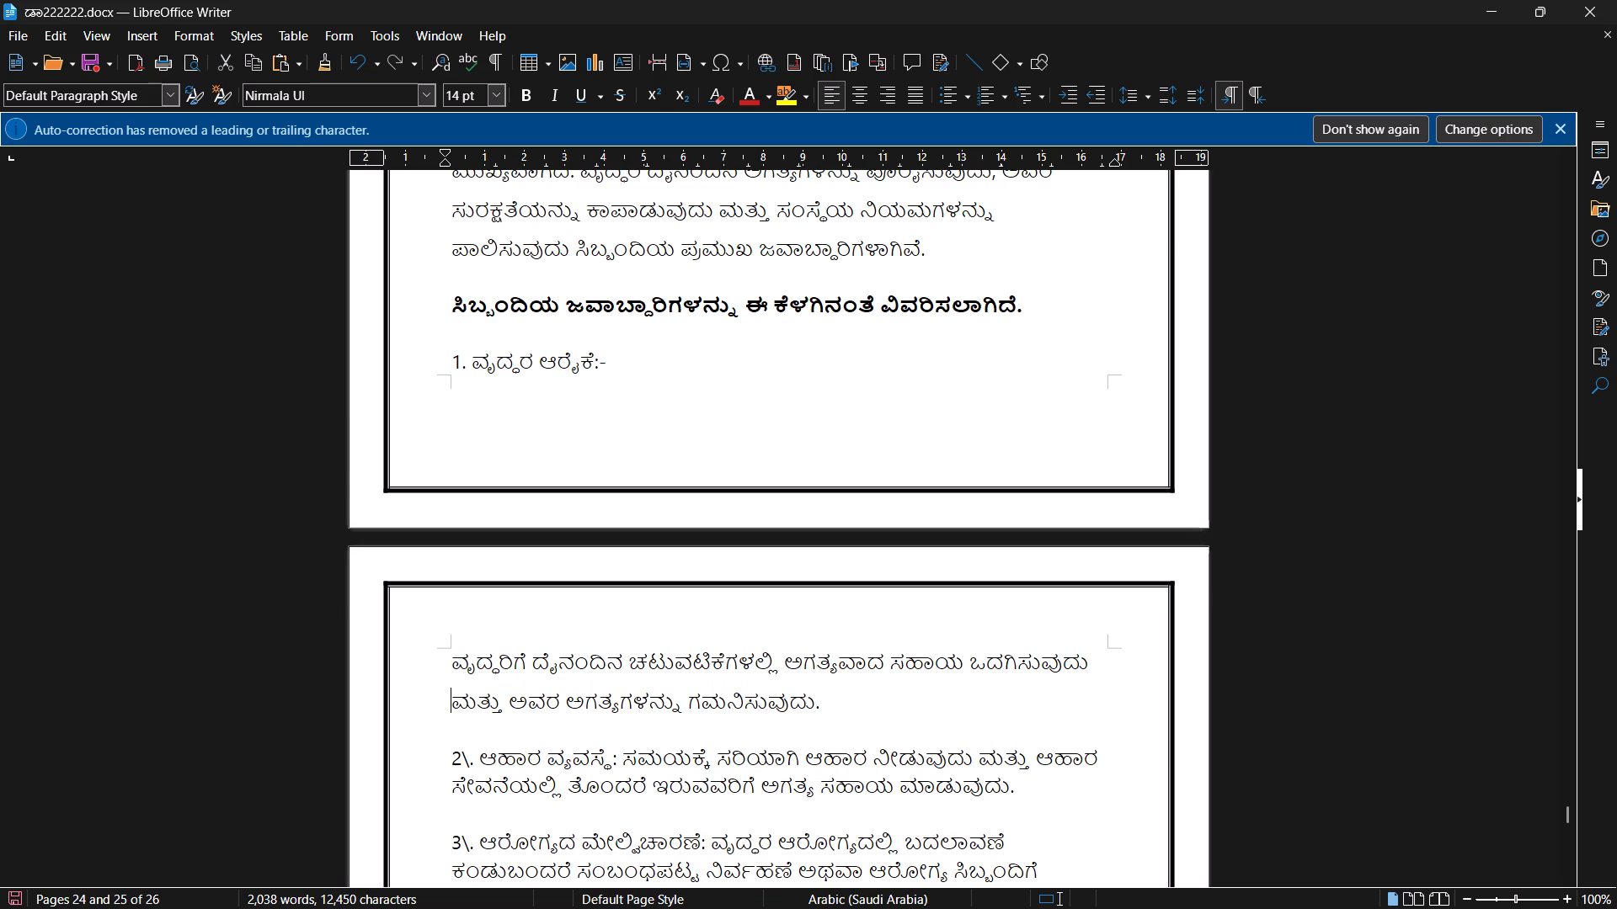
# Make the item title "1. ವೃದ್ಧರ ಆರೈಕೆ:-" bold.
pyautogui.moveTo(450, 364); pyautogui.dragTo(611, 380)
pyautogui.click(491, 383)
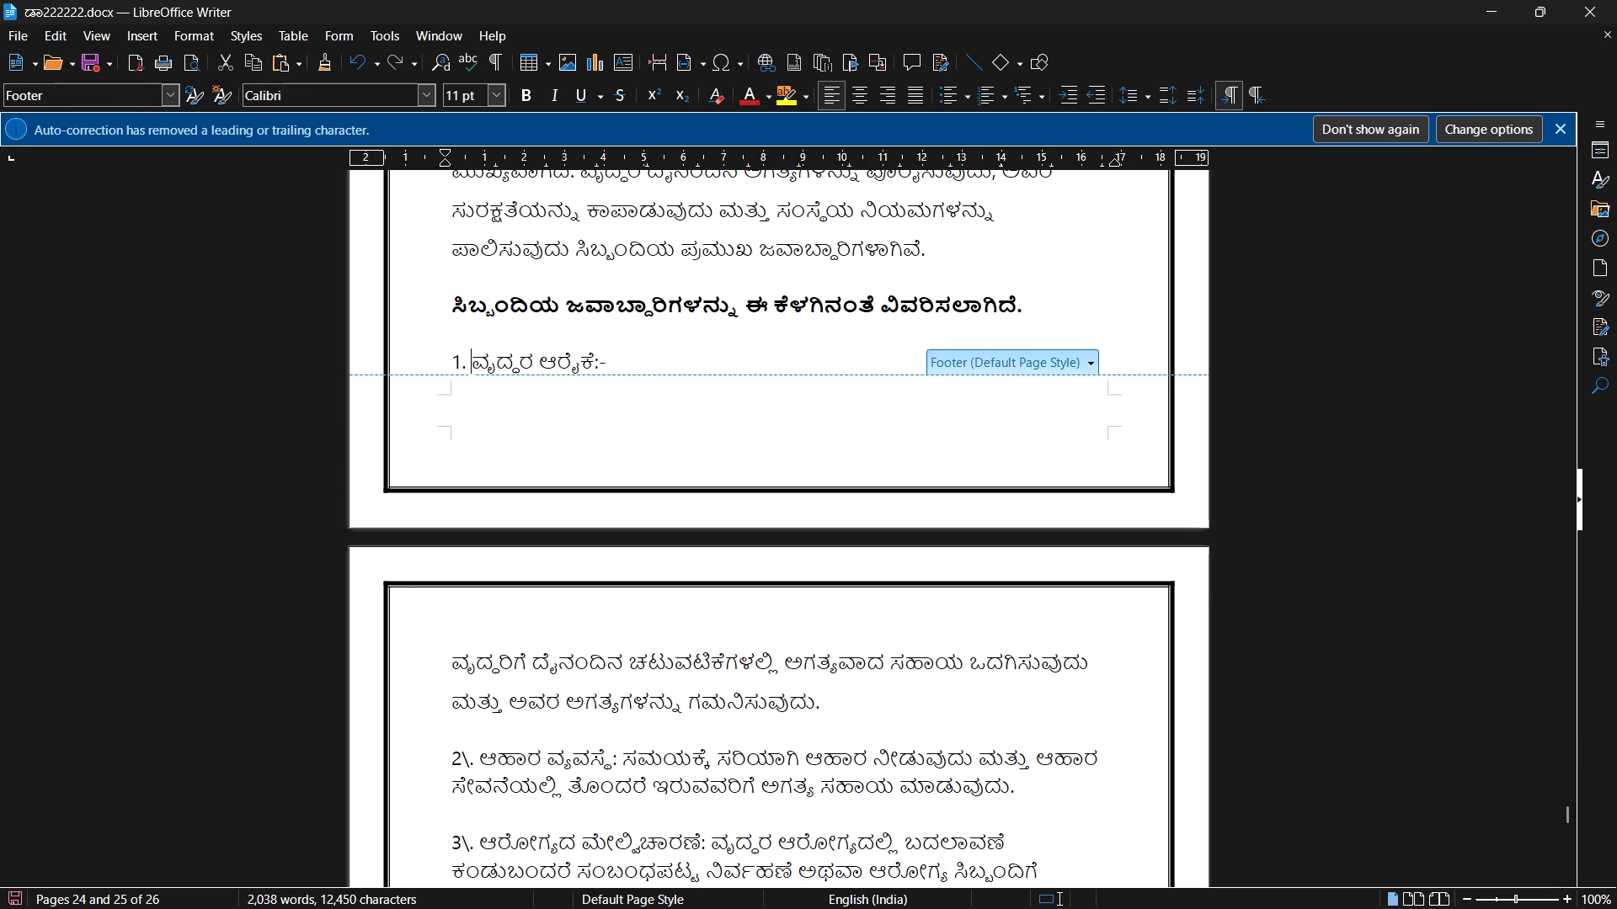
pyautogui.click(472, 370)
pyautogui.moveTo(450, 368); pyautogui.dragTo(607, 374)
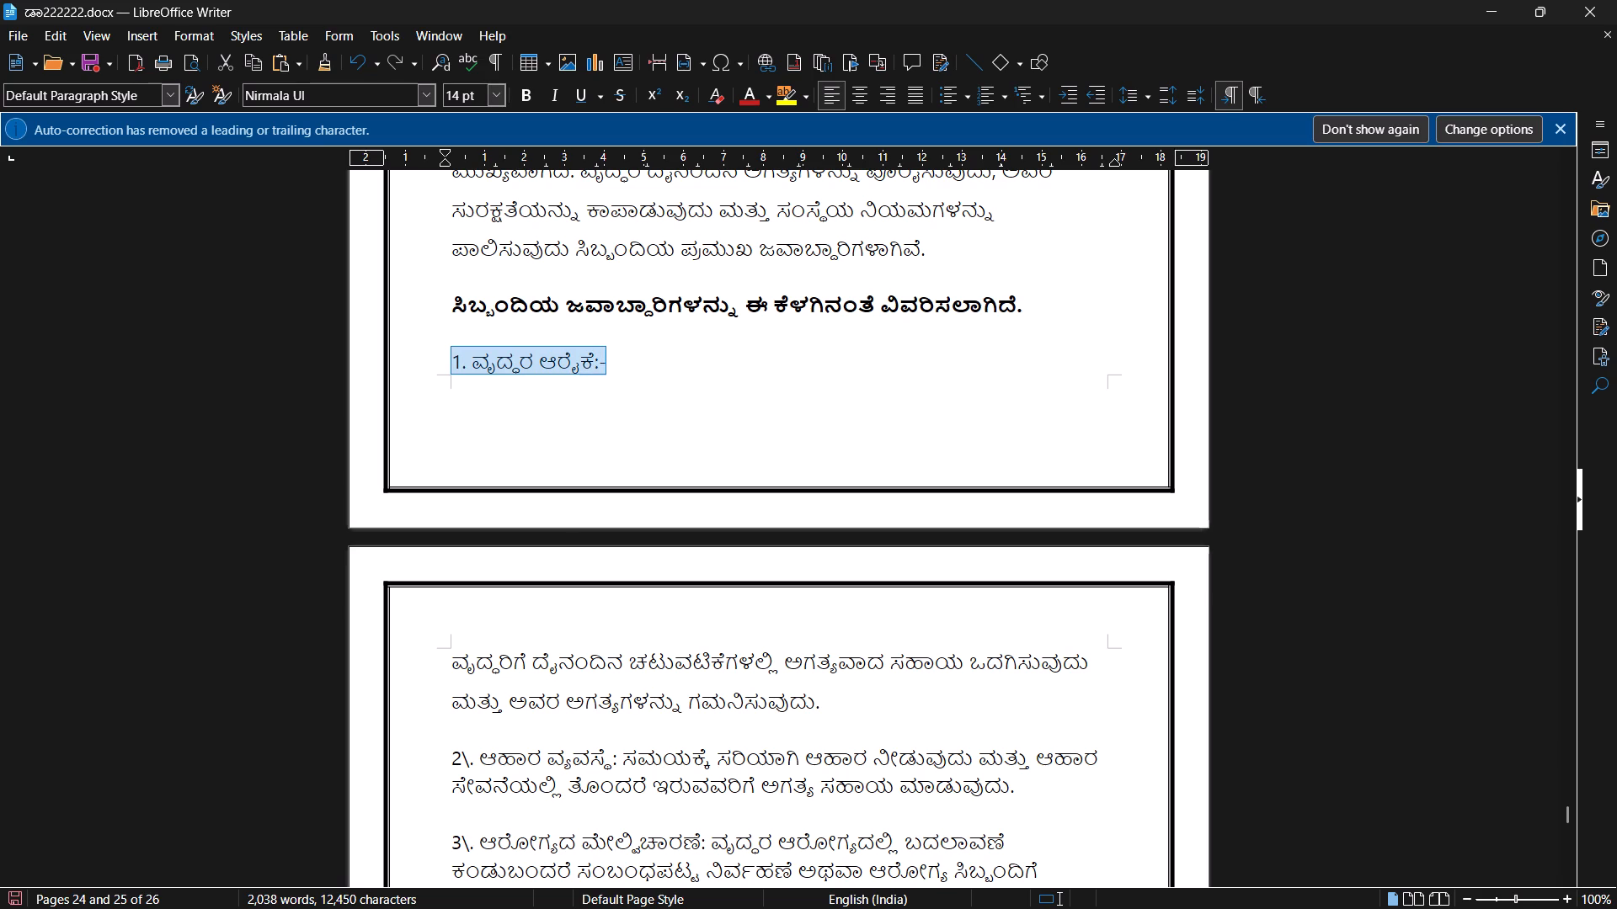
pyautogui.click(527, 88)
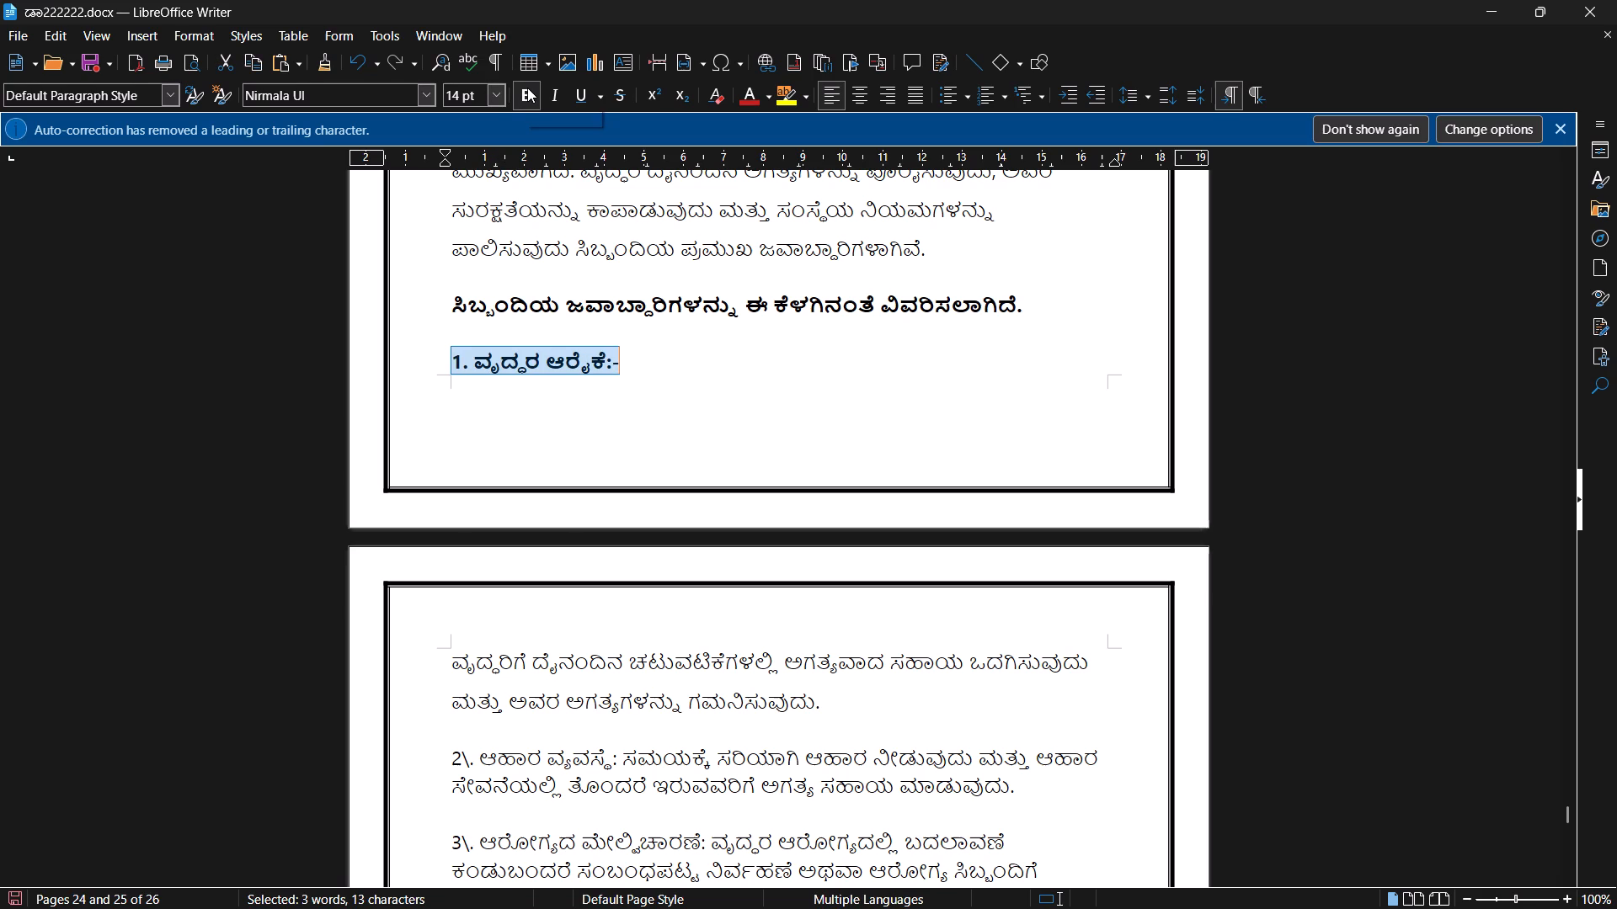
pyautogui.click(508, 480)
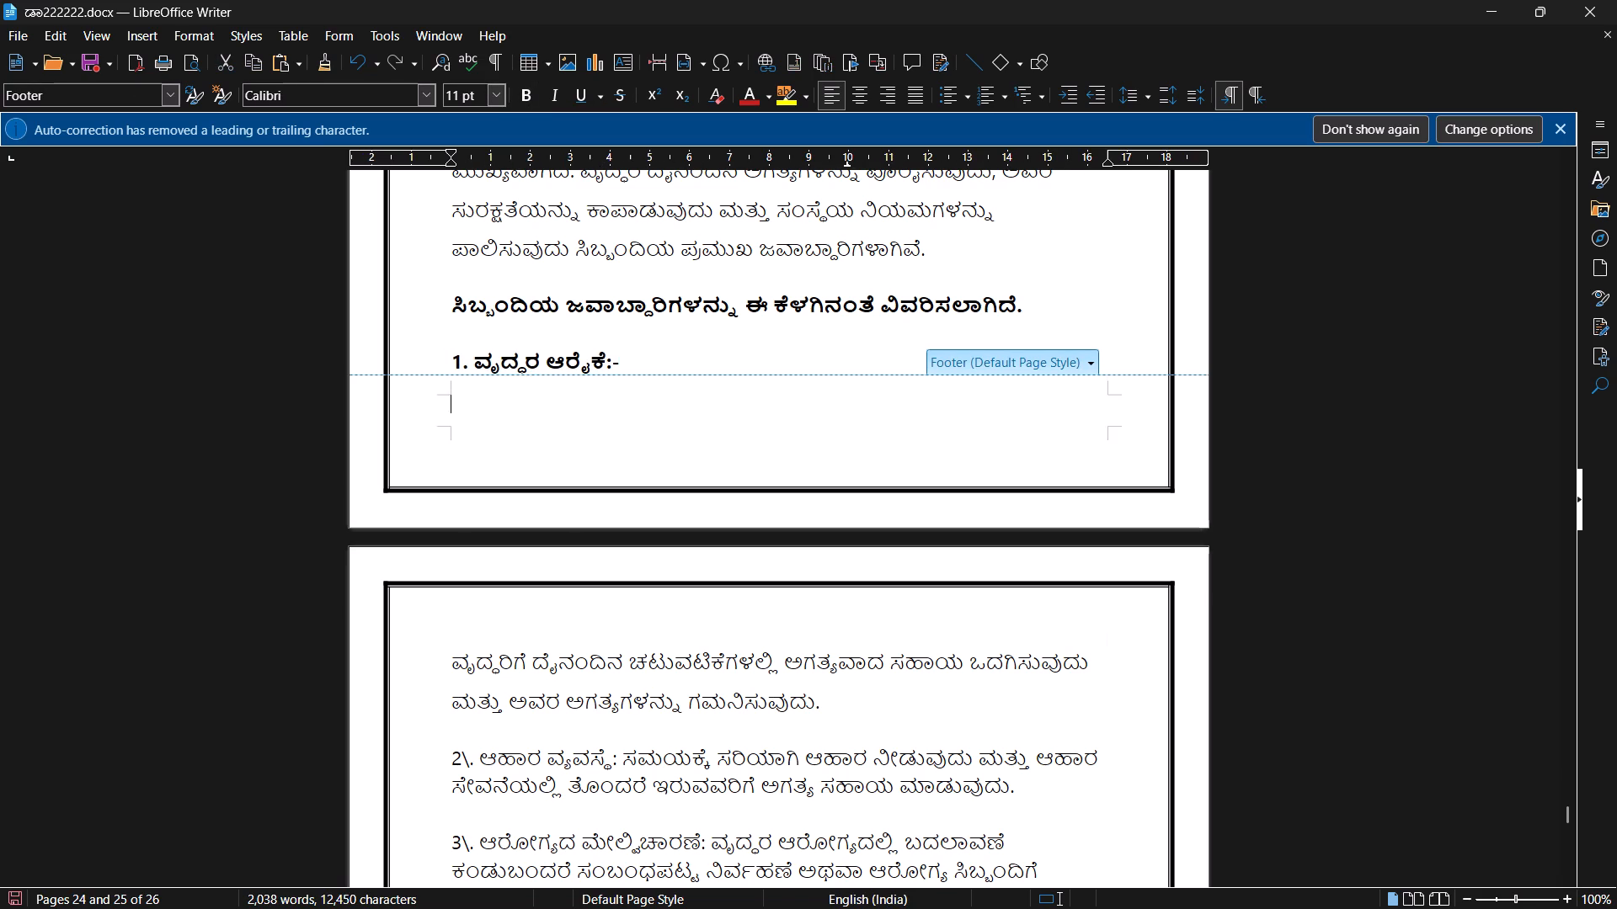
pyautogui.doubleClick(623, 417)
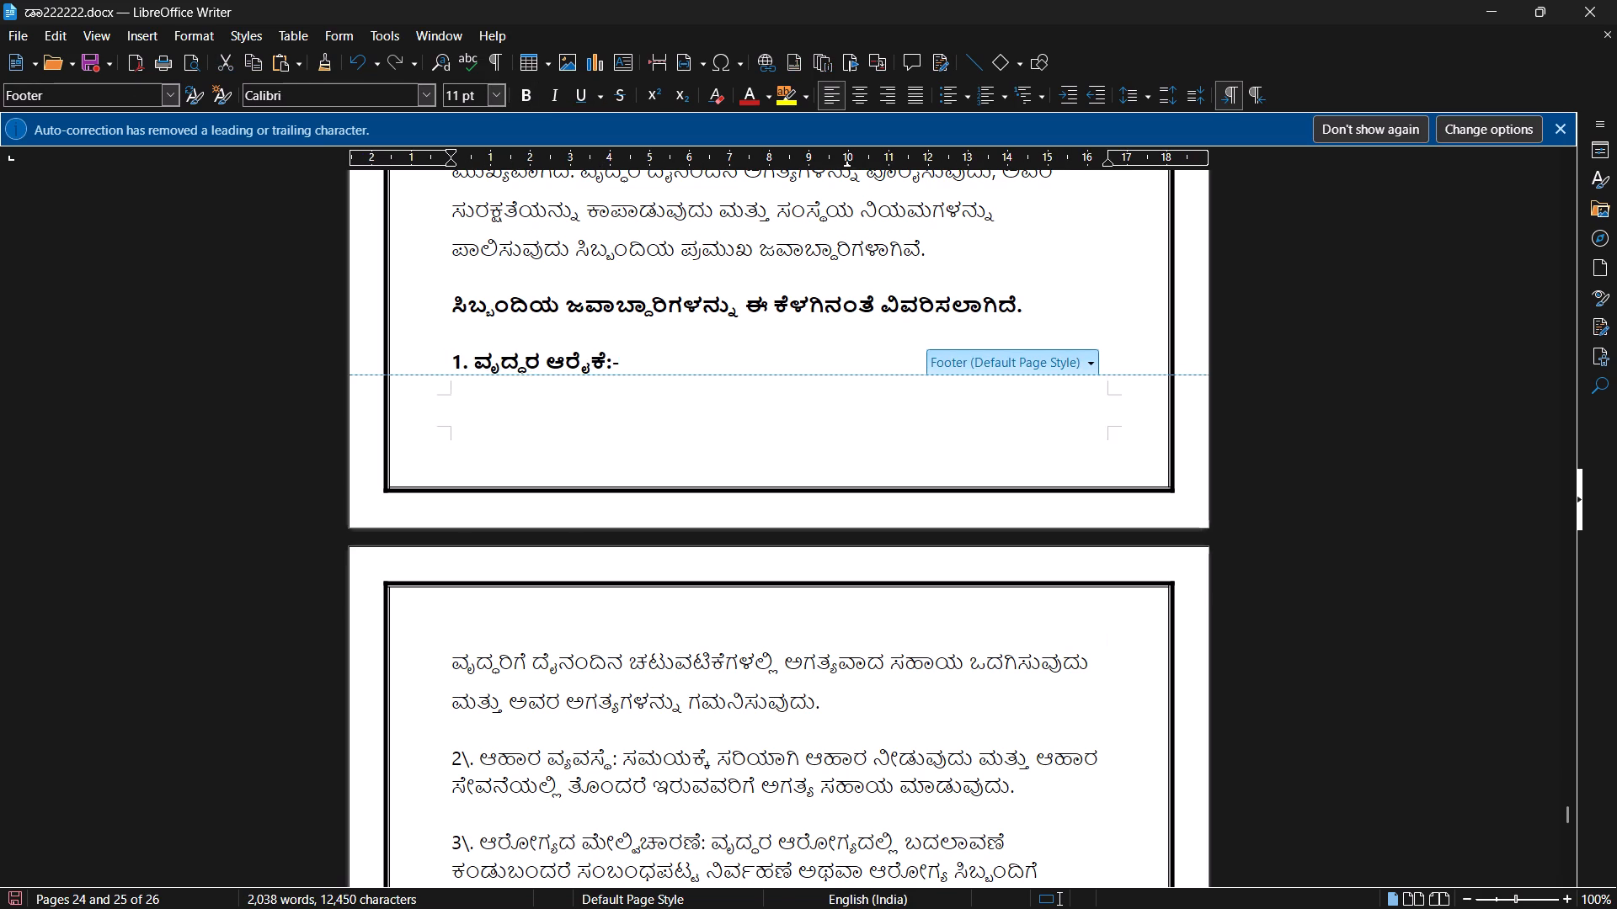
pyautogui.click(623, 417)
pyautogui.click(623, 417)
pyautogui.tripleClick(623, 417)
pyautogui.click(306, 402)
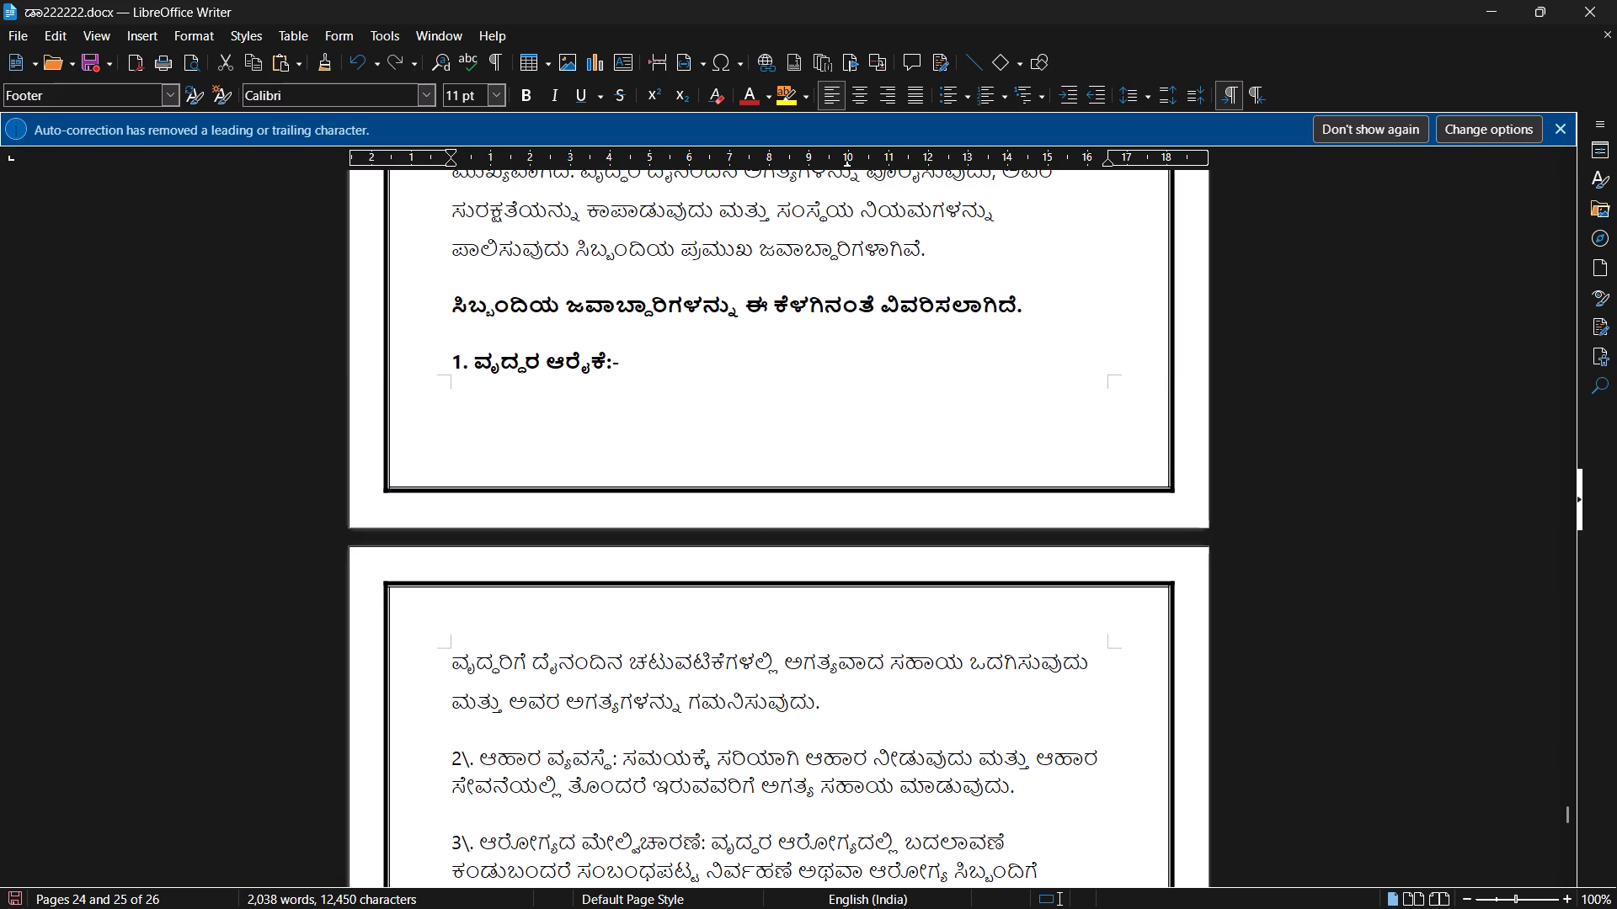
# Remove the backslash after the number 2 in the second staff responsibility item.
pyautogui.click(464, 762)
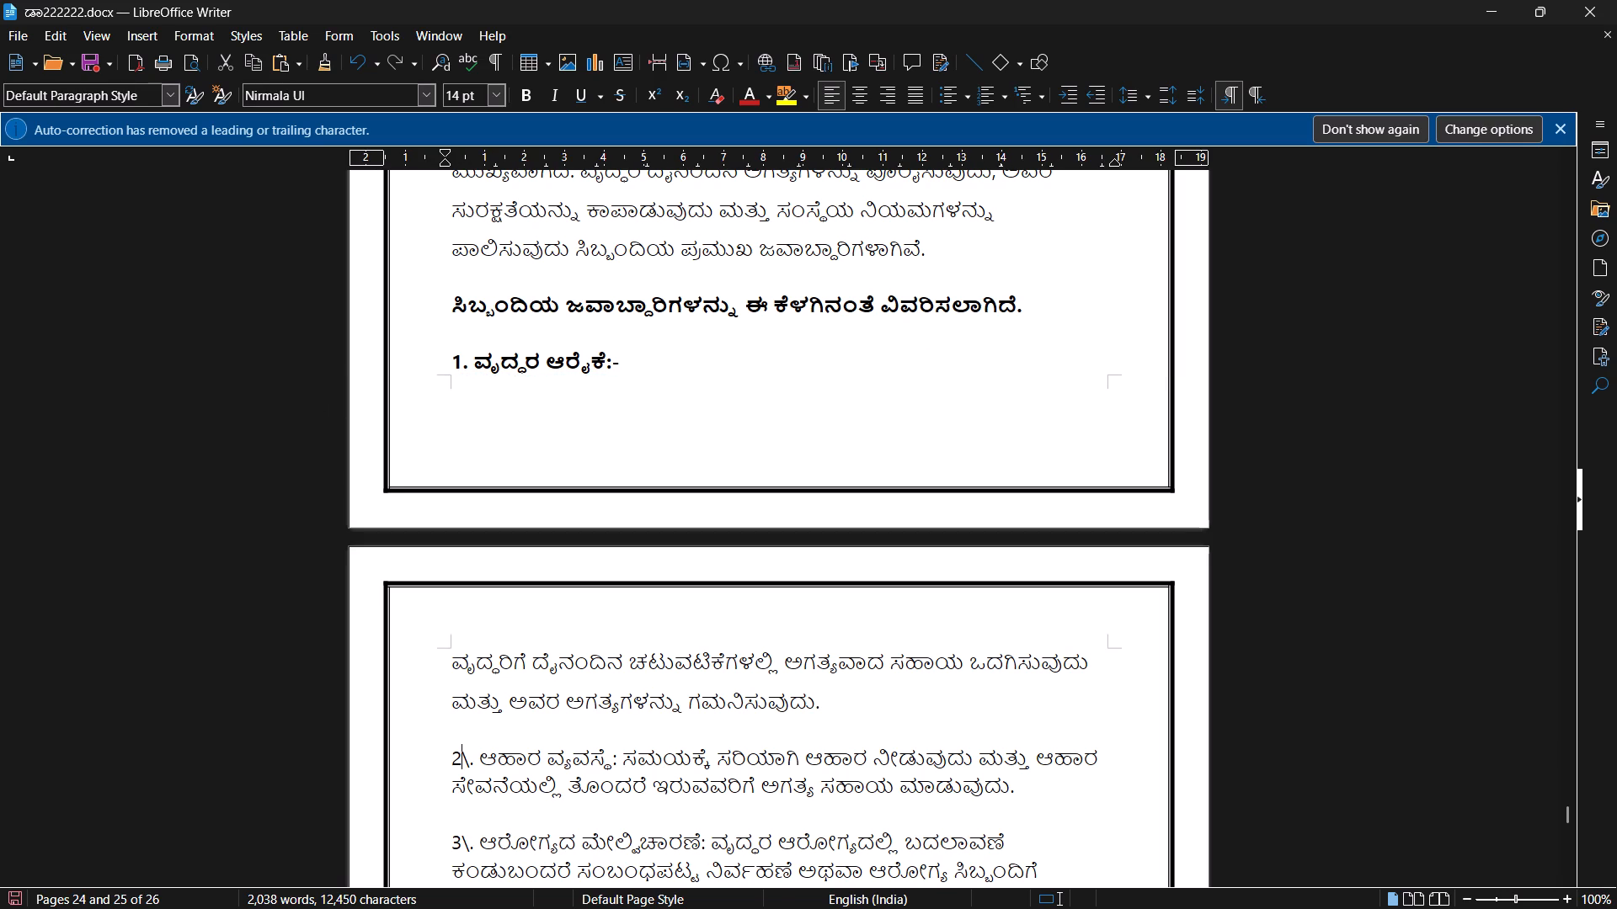
pyautogui.click(469, 764)
pyautogui.press('BackSpace')
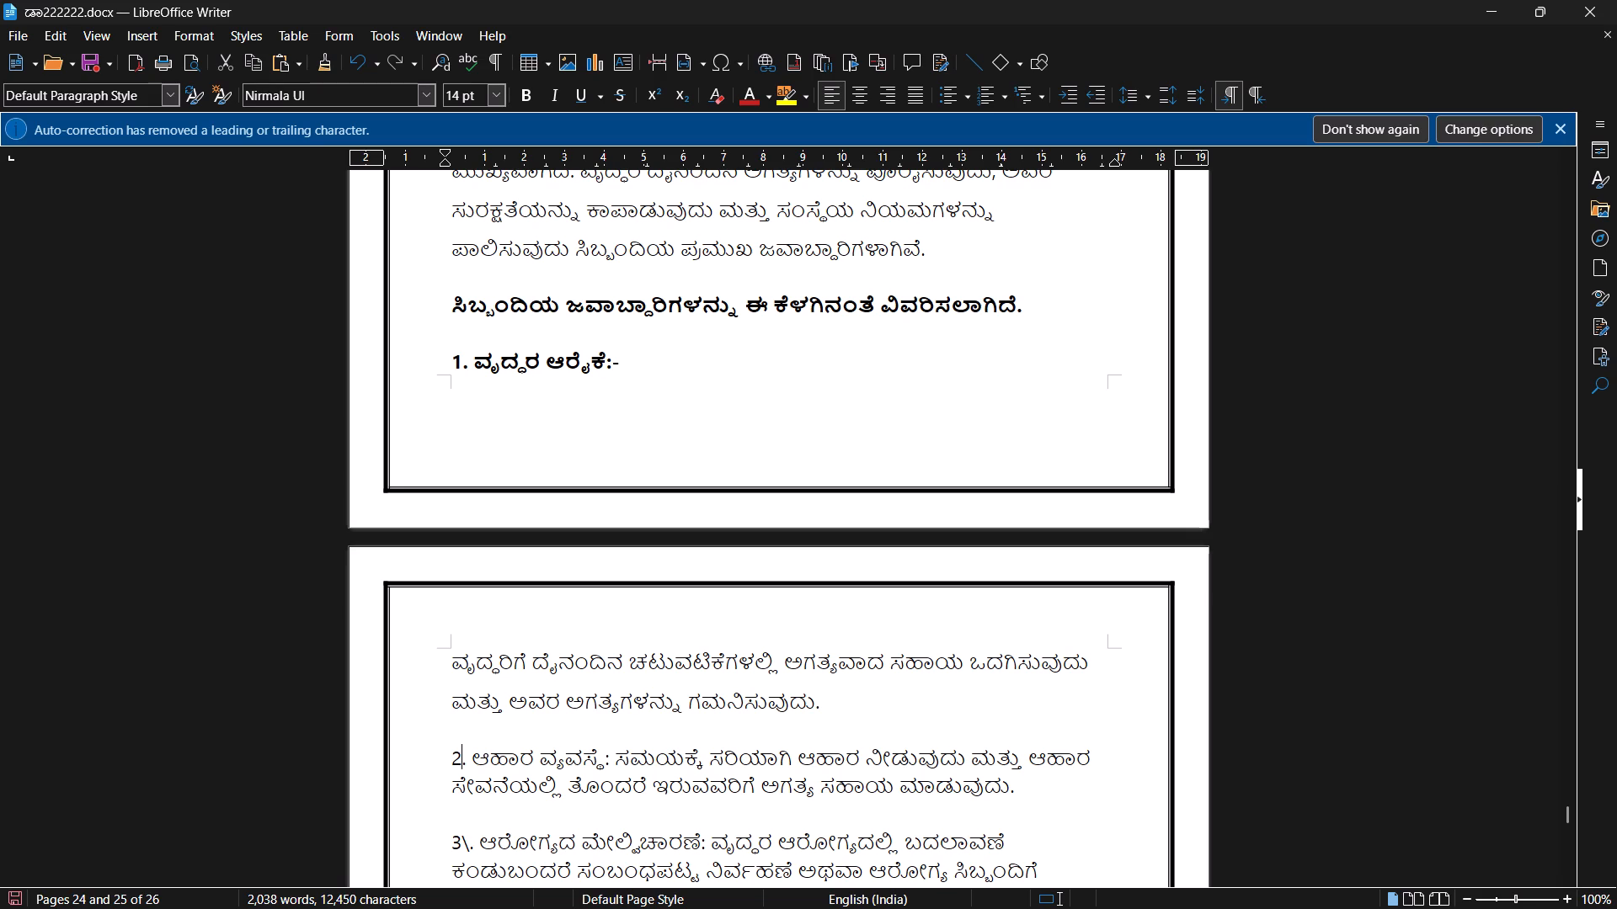
# Add a hyphen after "ಆಹಾರ ವ್ಯವಸ್ಥೆ:" and move its description into a separate paragraph without the leading space.
pyautogui.click(609, 760)
pyautogui.press('-')
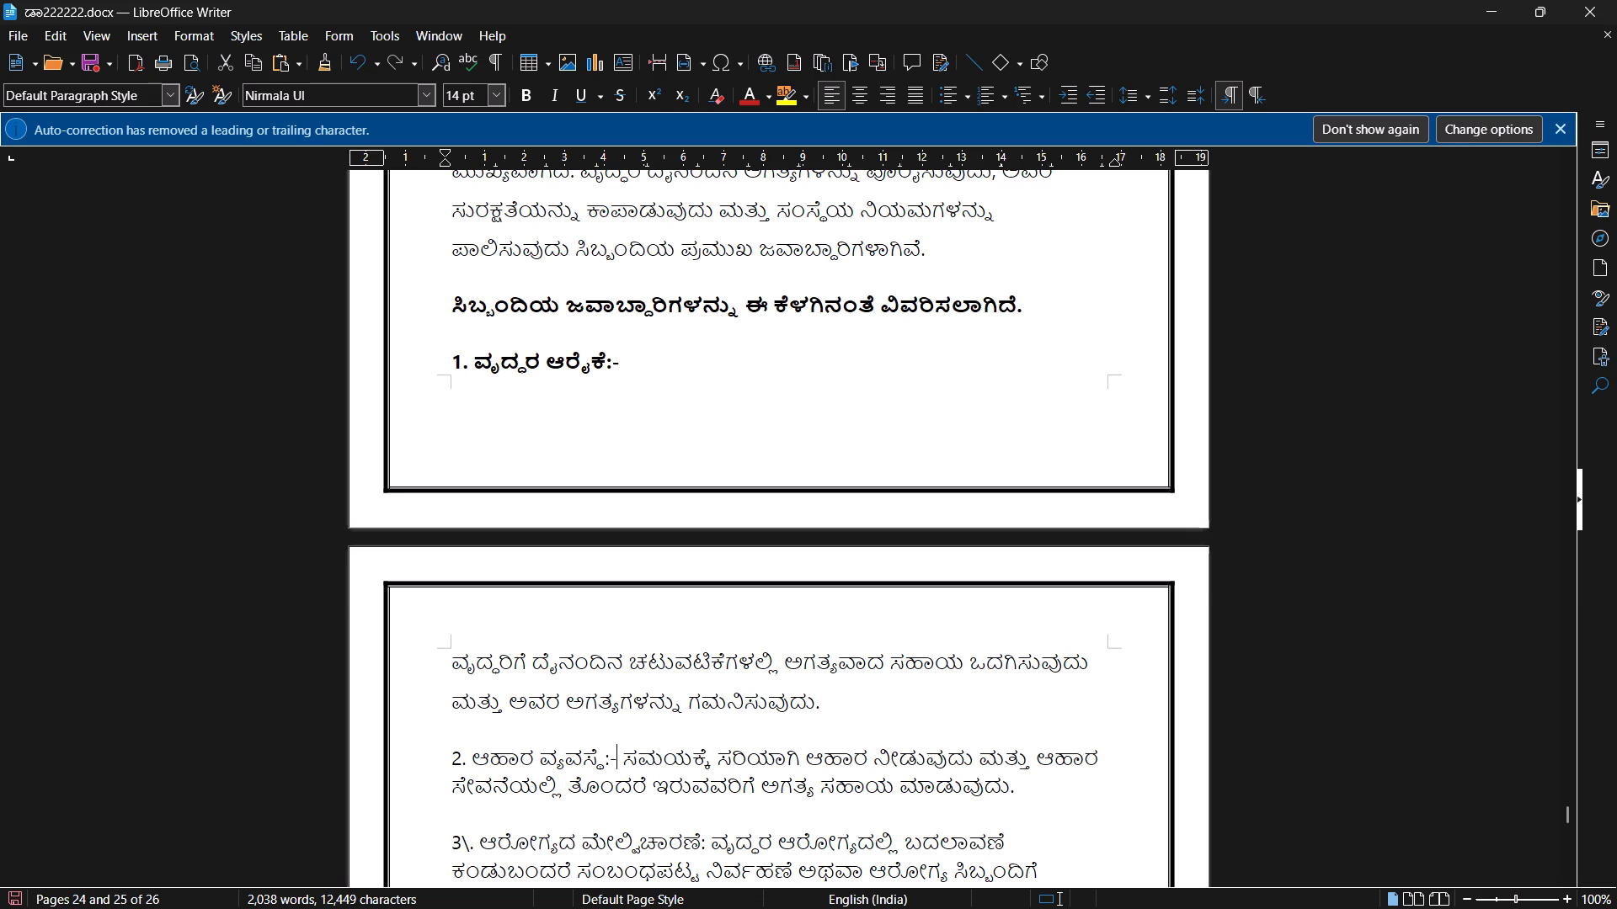
pyautogui.press('Return')
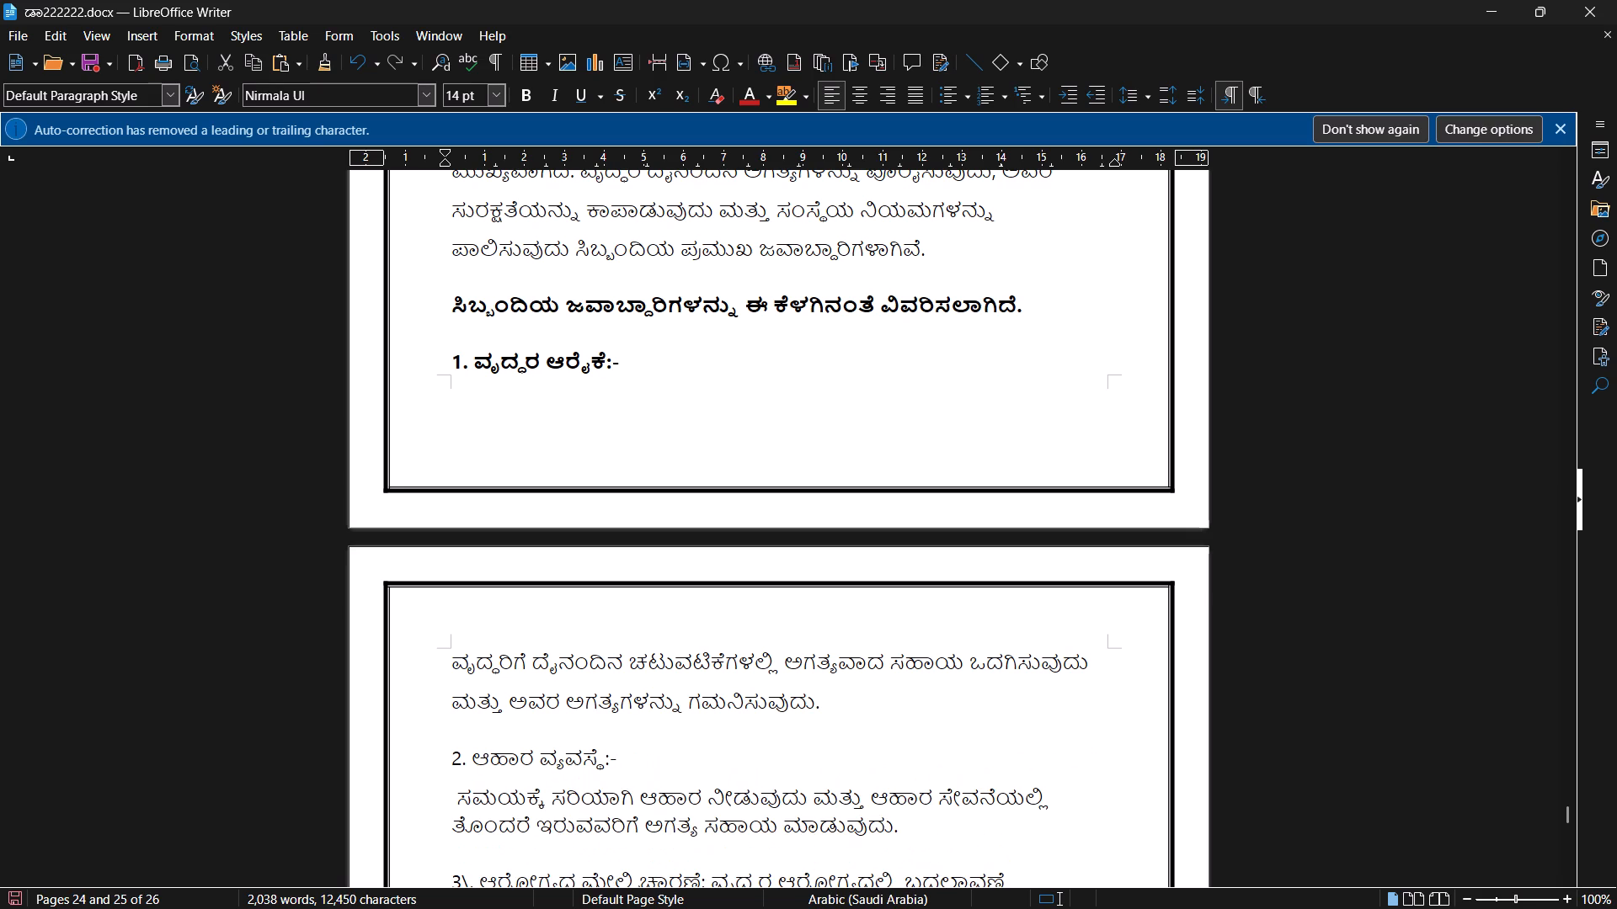
pyautogui.press('Right')
pyautogui.press('BackSpace')
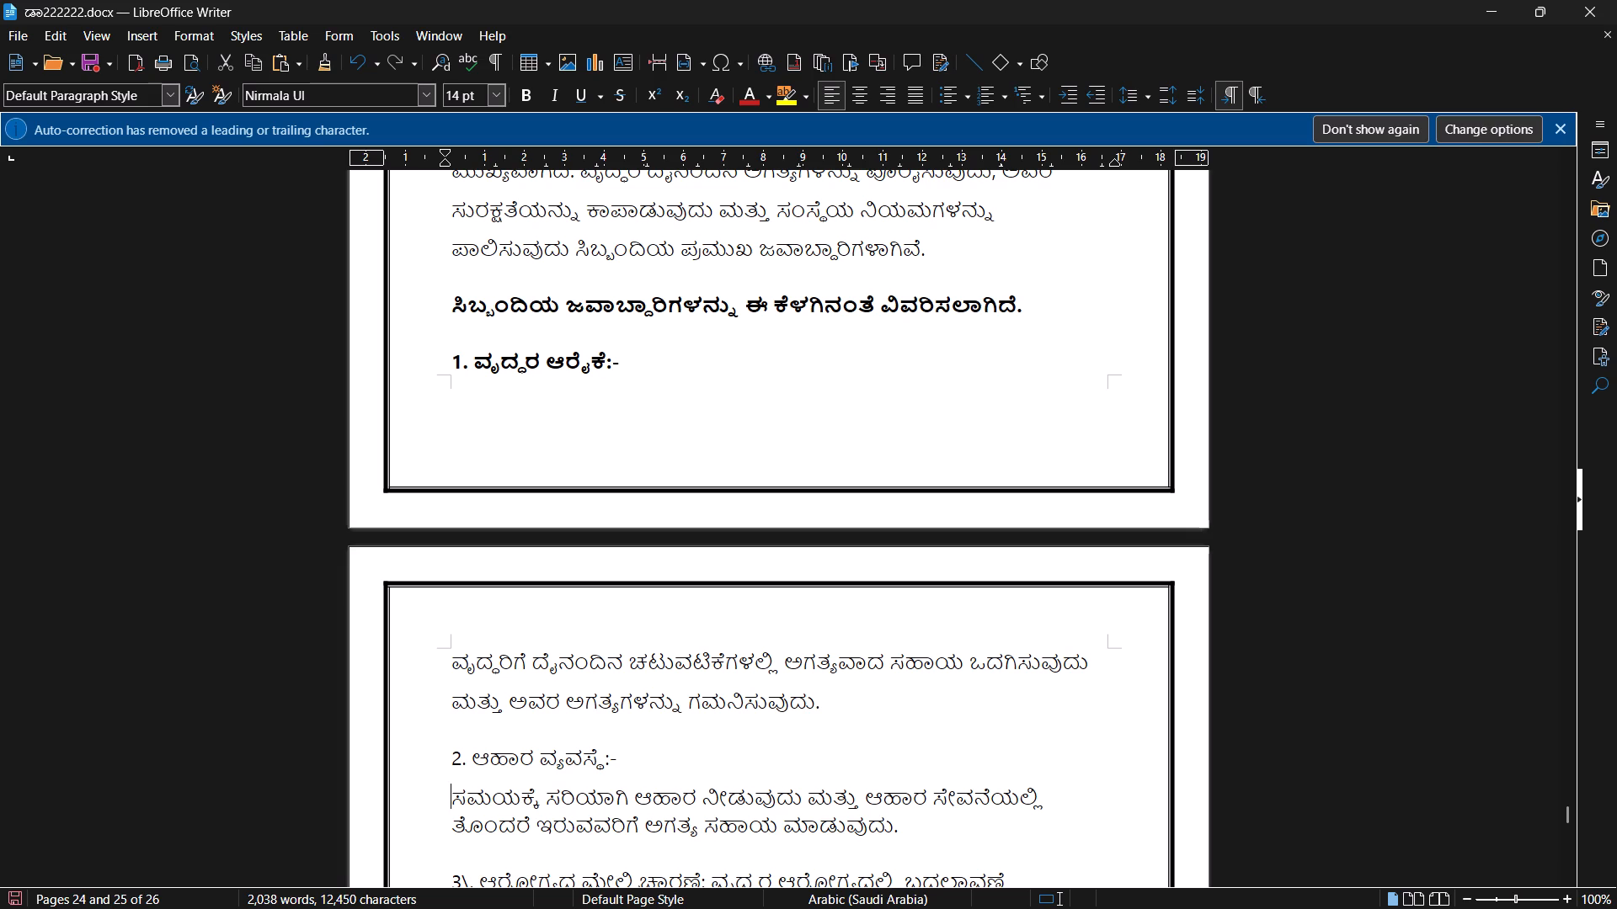
# Insert a paragraph break before the wrapped line starting with "ತೊಂದರೆ" in the second item's description.
pyautogui.press('Down')
pyautogui.press('Return')
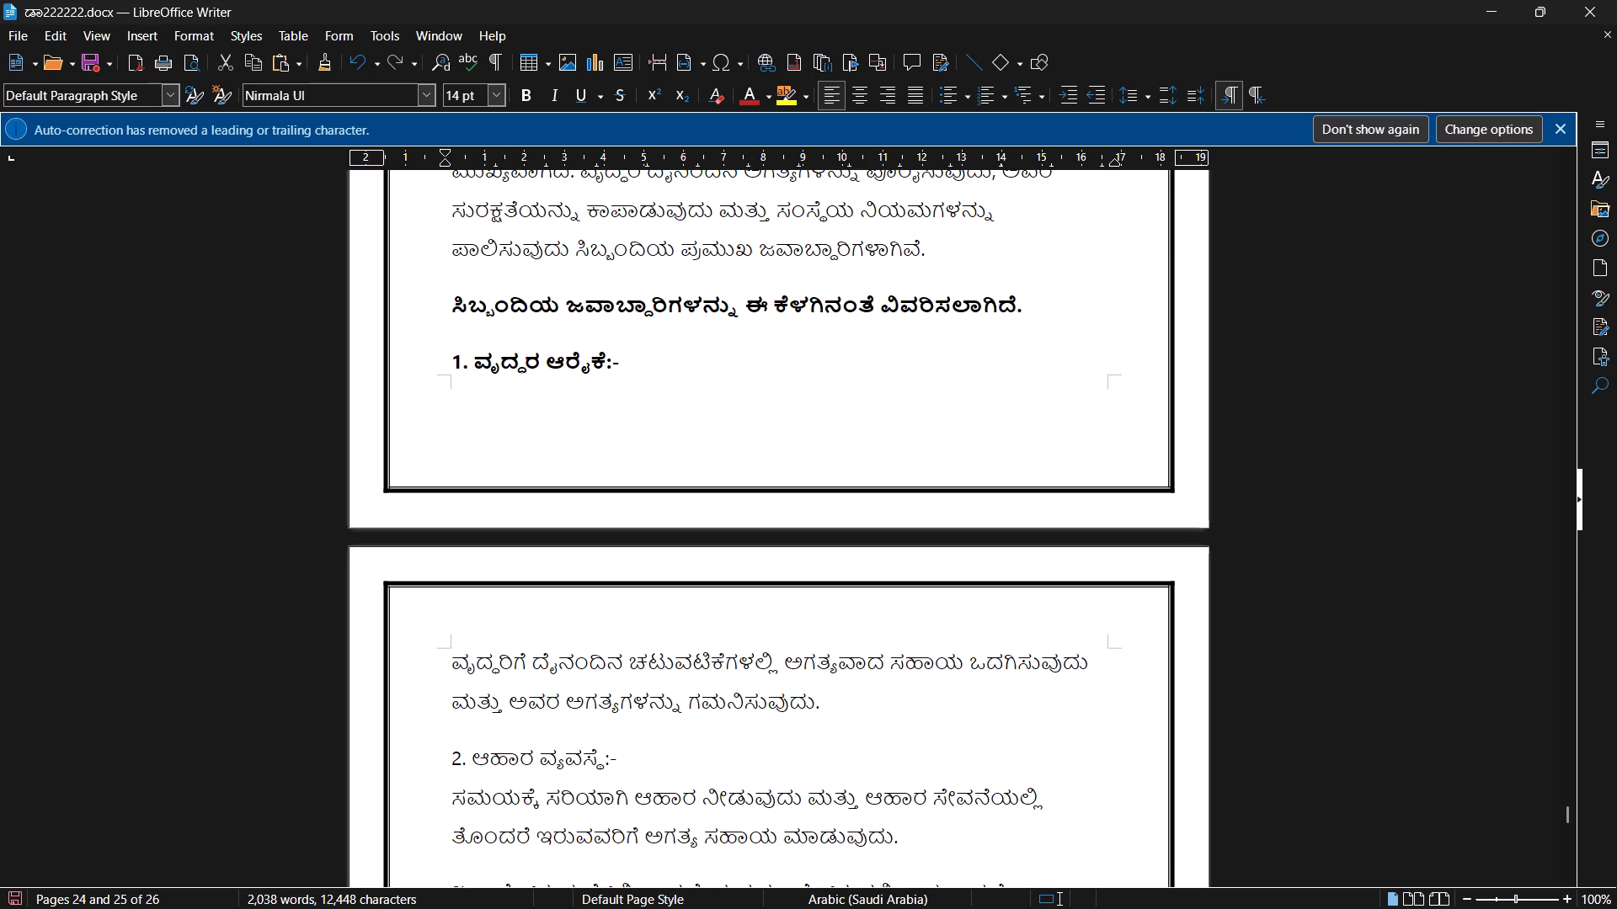
# Make the item title "2. ಆಹಾರ ವ್ಯವಸ್ಥೆ:-" bold.
pyautogui.moveTo(448, 760); pyautogui.dragTo(543, 790)
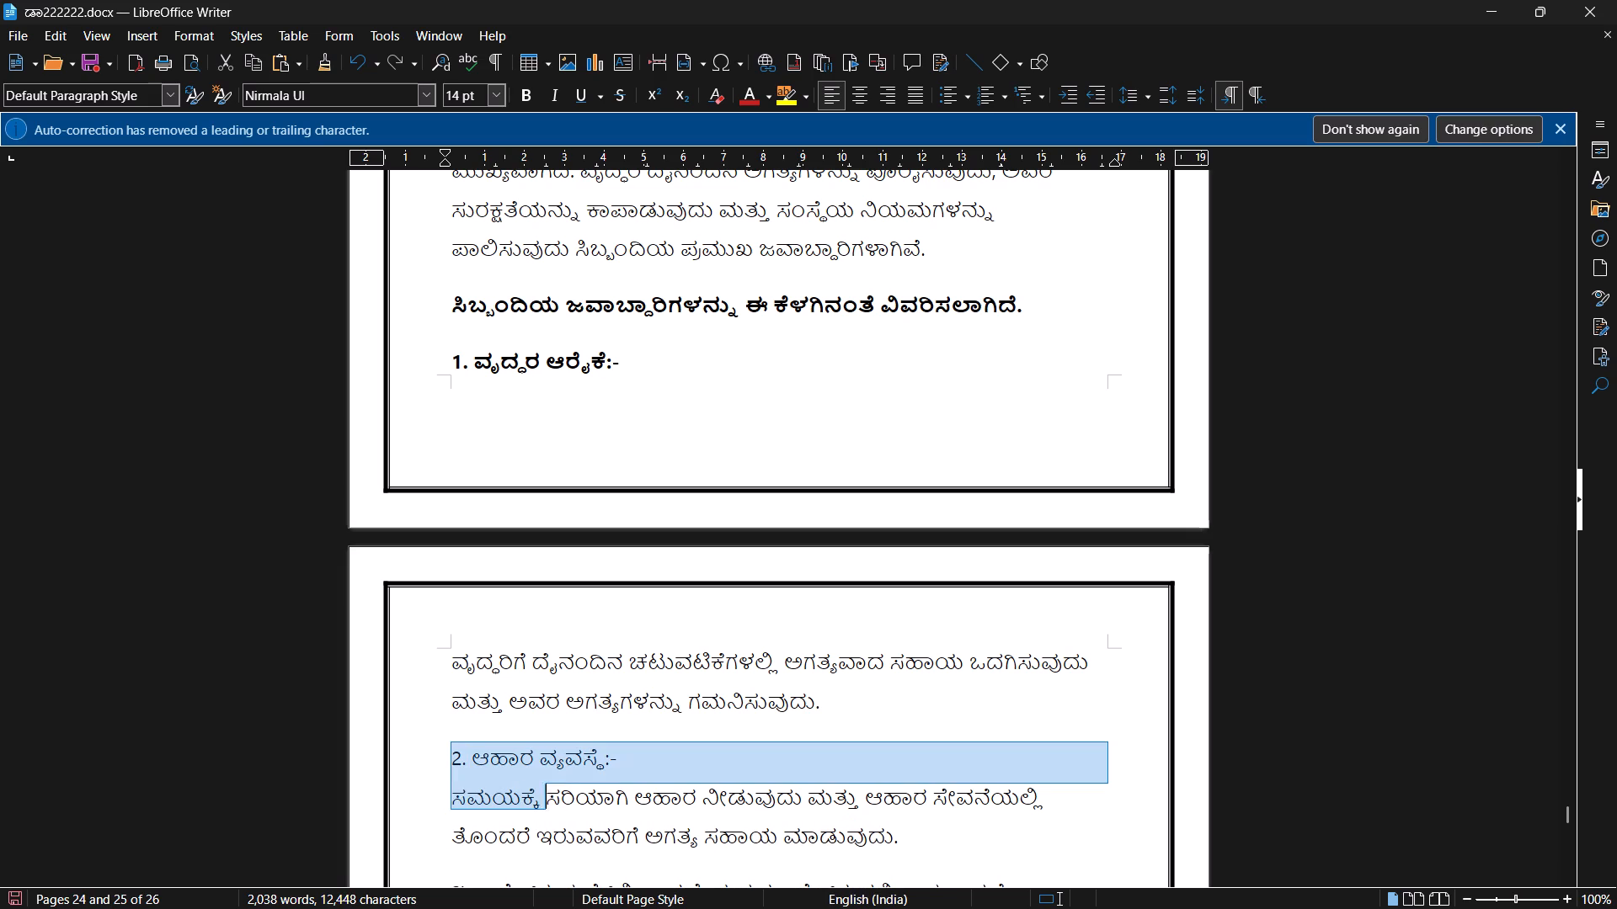
pyautogui.moveTo(543, 790); pyautogui.dragTo(626, 756)
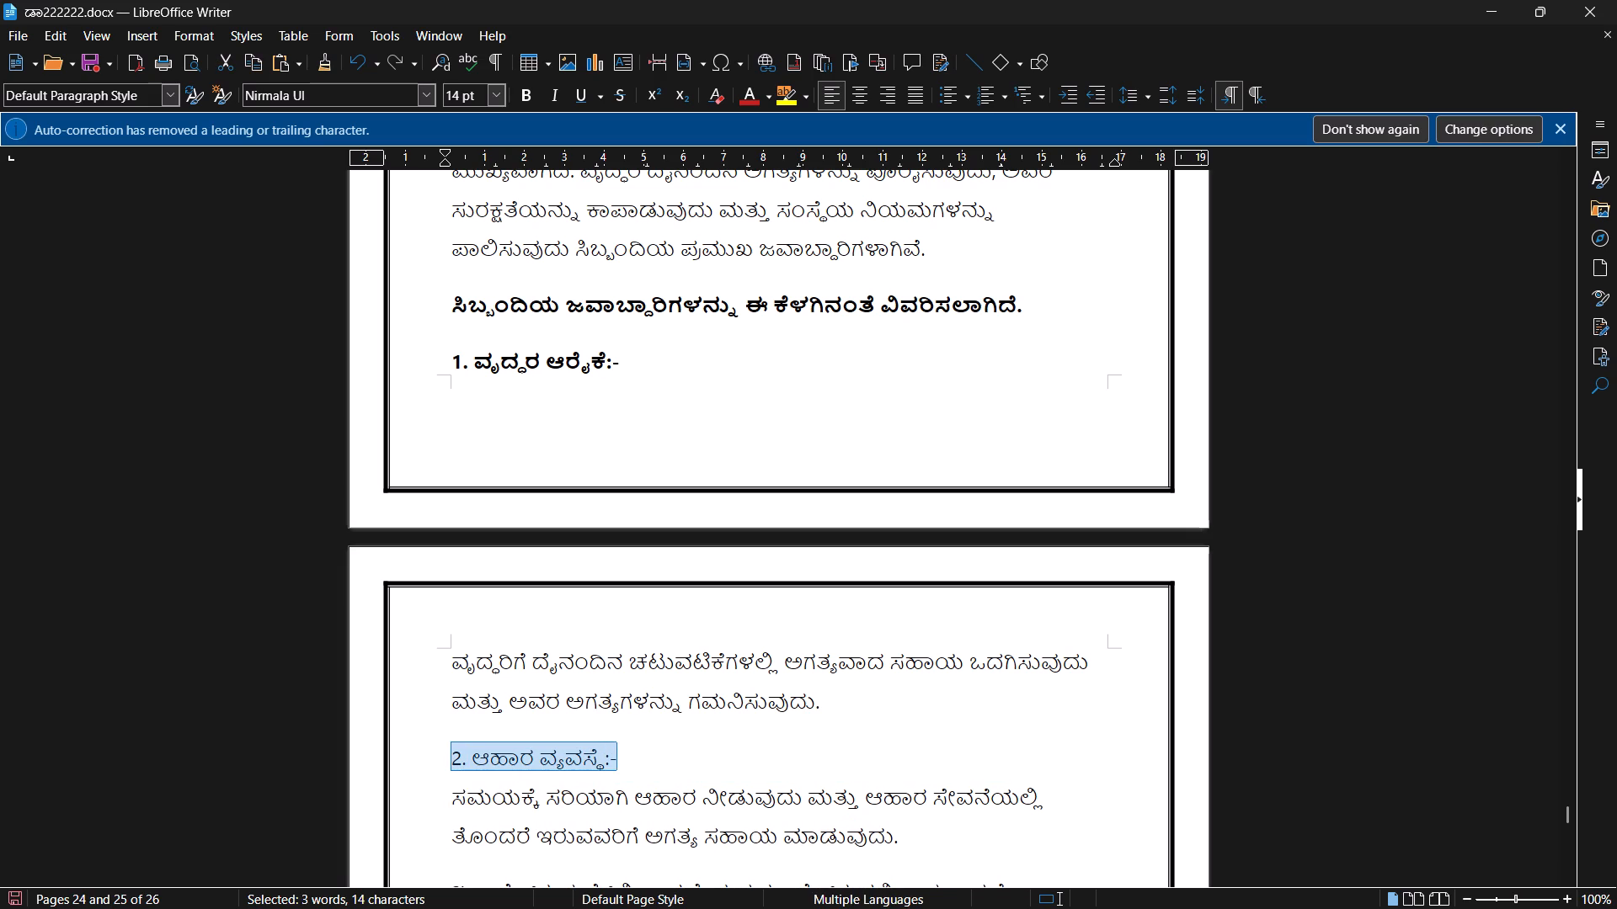
pyautogui.click(523, 103)
pyautogui.click(525, 611)
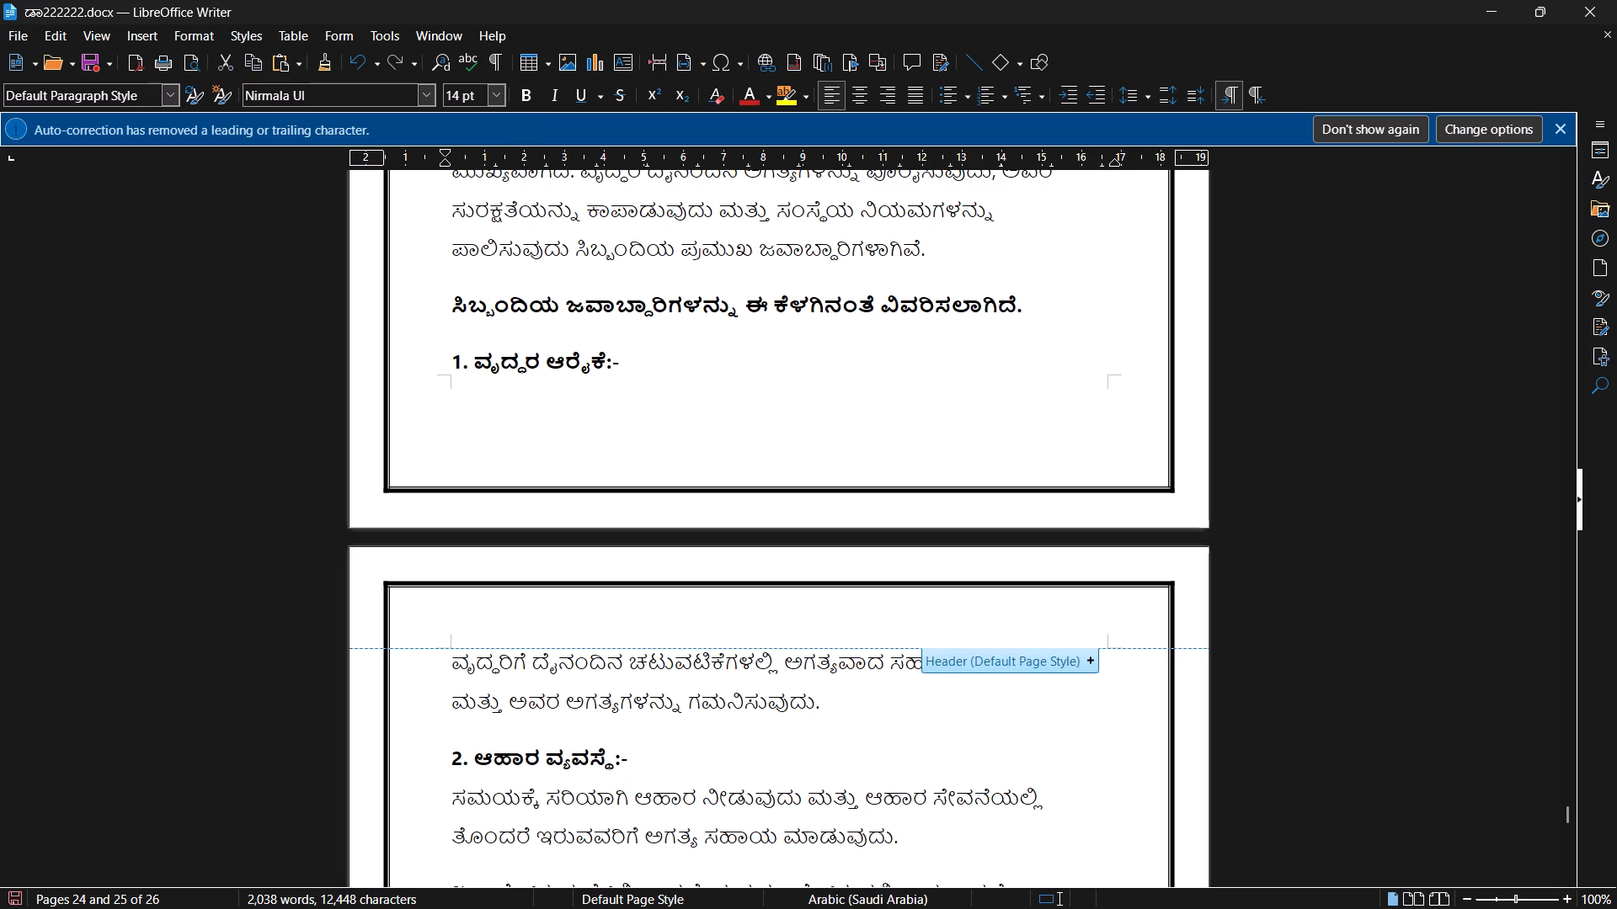
pyautogui.doubleClick(255, 685)
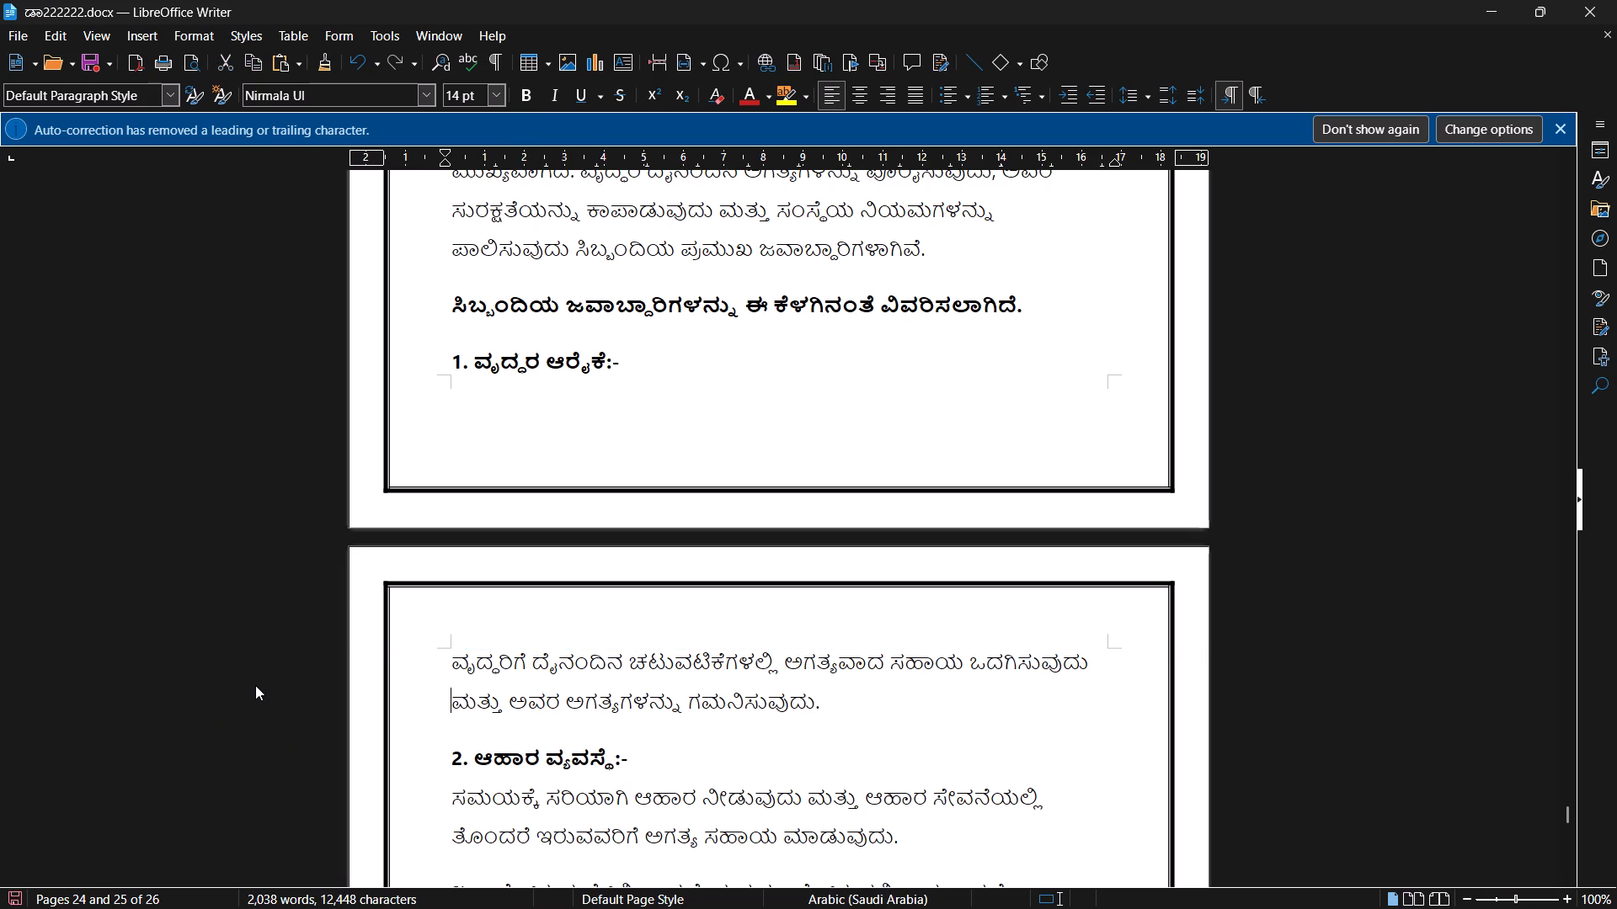
# Remove the backslash after the number 3 in the third staff responsibility item.
pyautogui.press('Left')
pyautogui.press('Down')
pyautogui.press('Down')
pyautogui.press('Down')
pyautogui.press('Down')
pyautogui.press('Down')
pyautogui.press('Down')
pyautogui.press('Down')
pyautogui.press('Down')
pyautogui.press('Down')
pyautogui.press('Down')
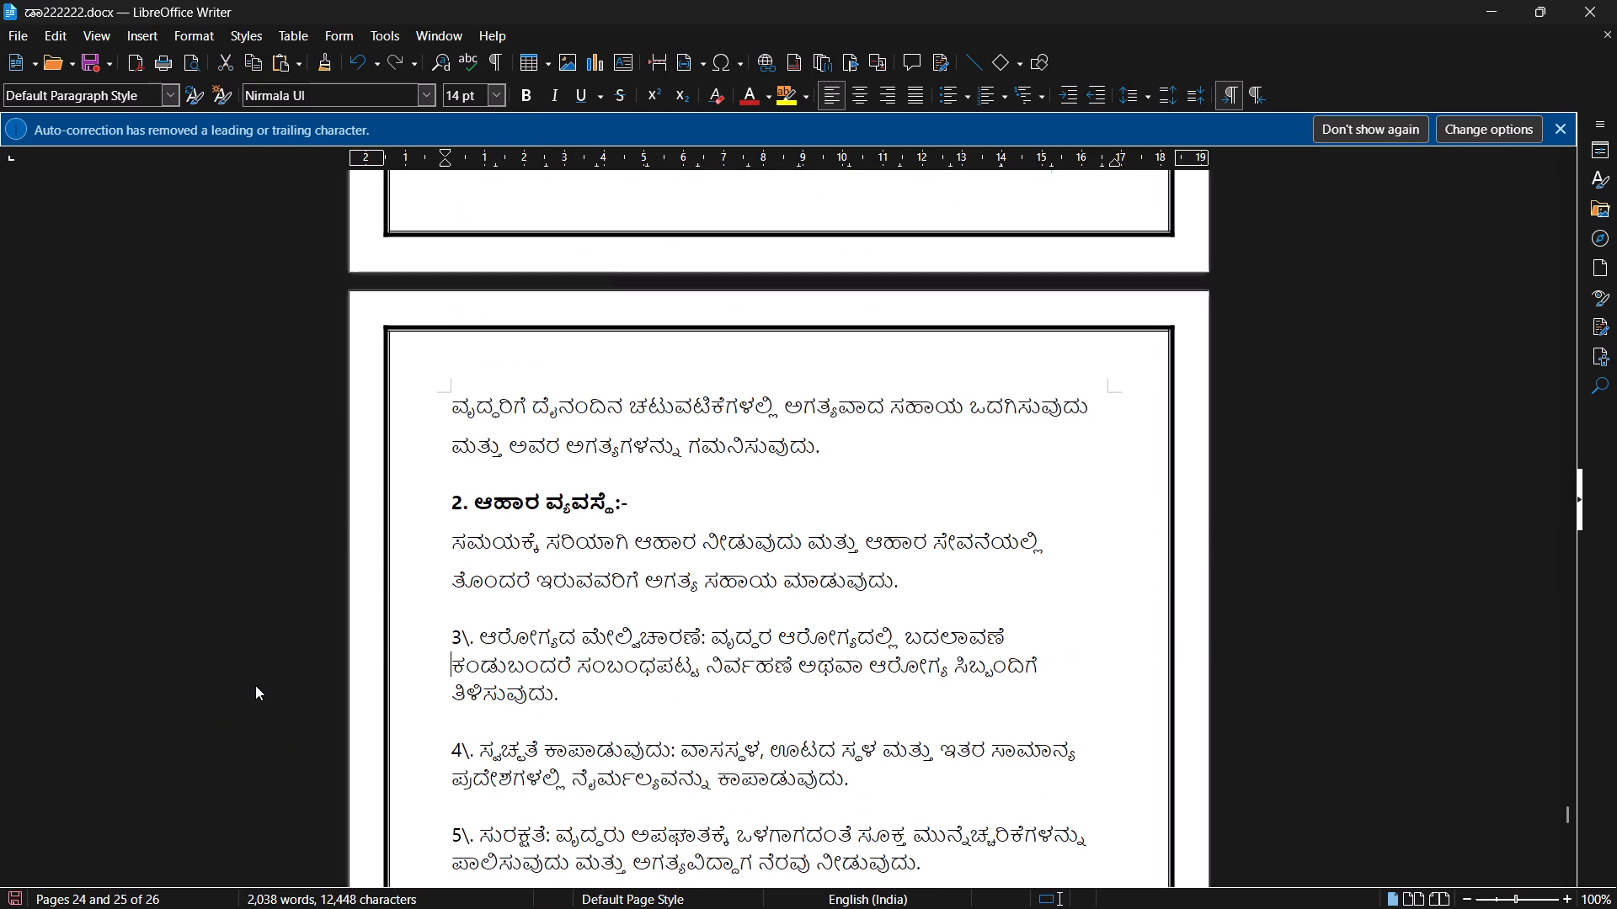
pyautogui.click(464, 637)
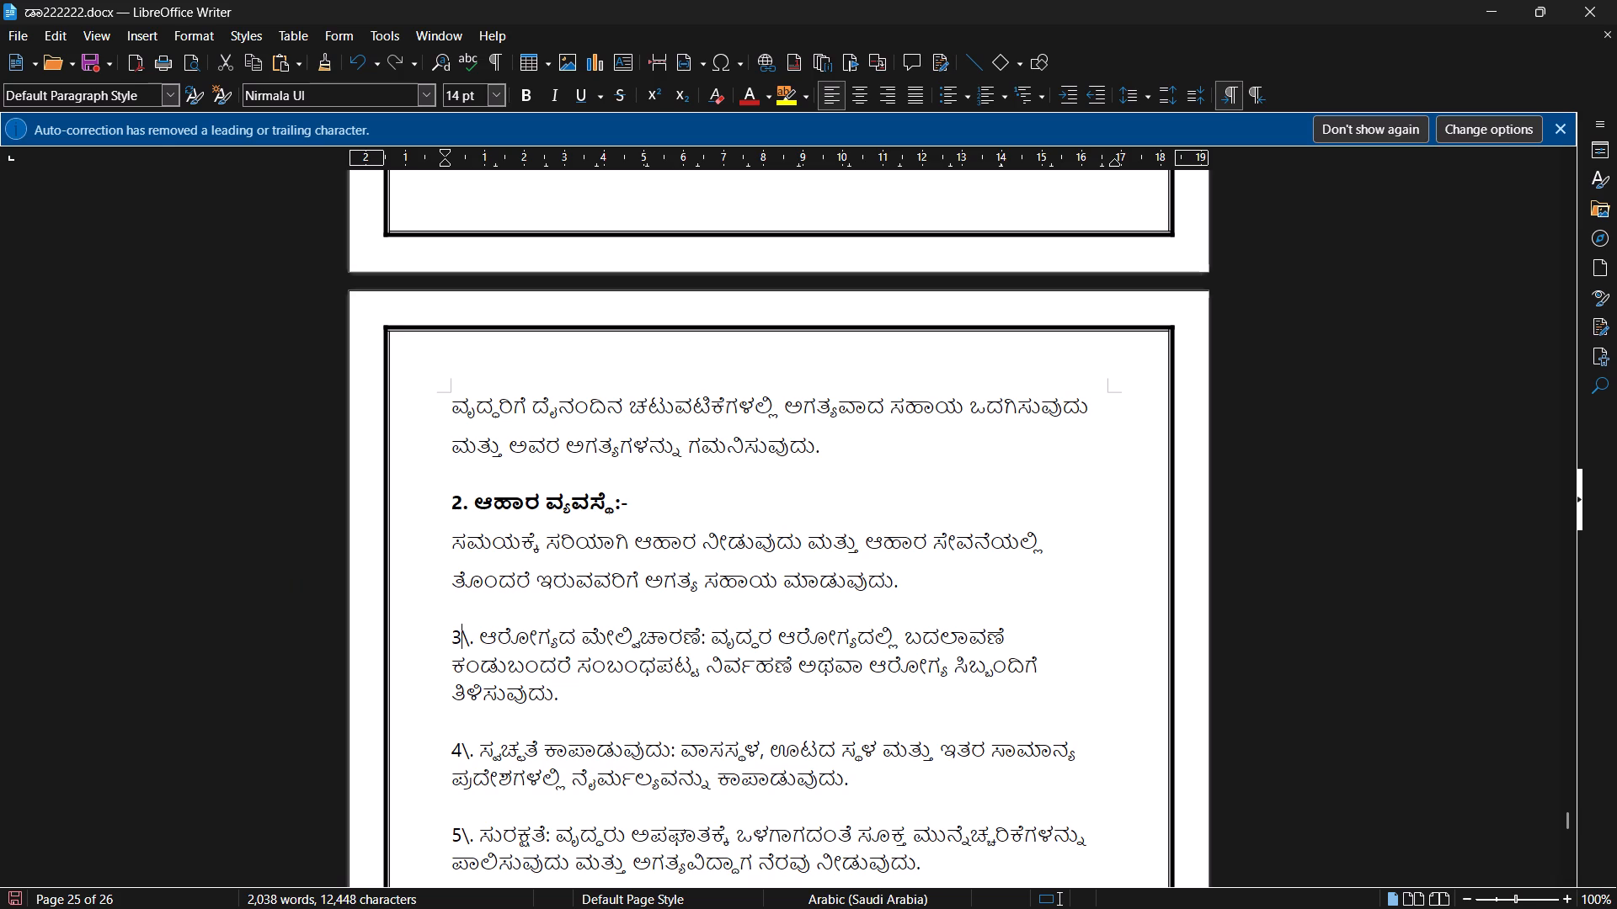
pyautogui.click(470, 639)
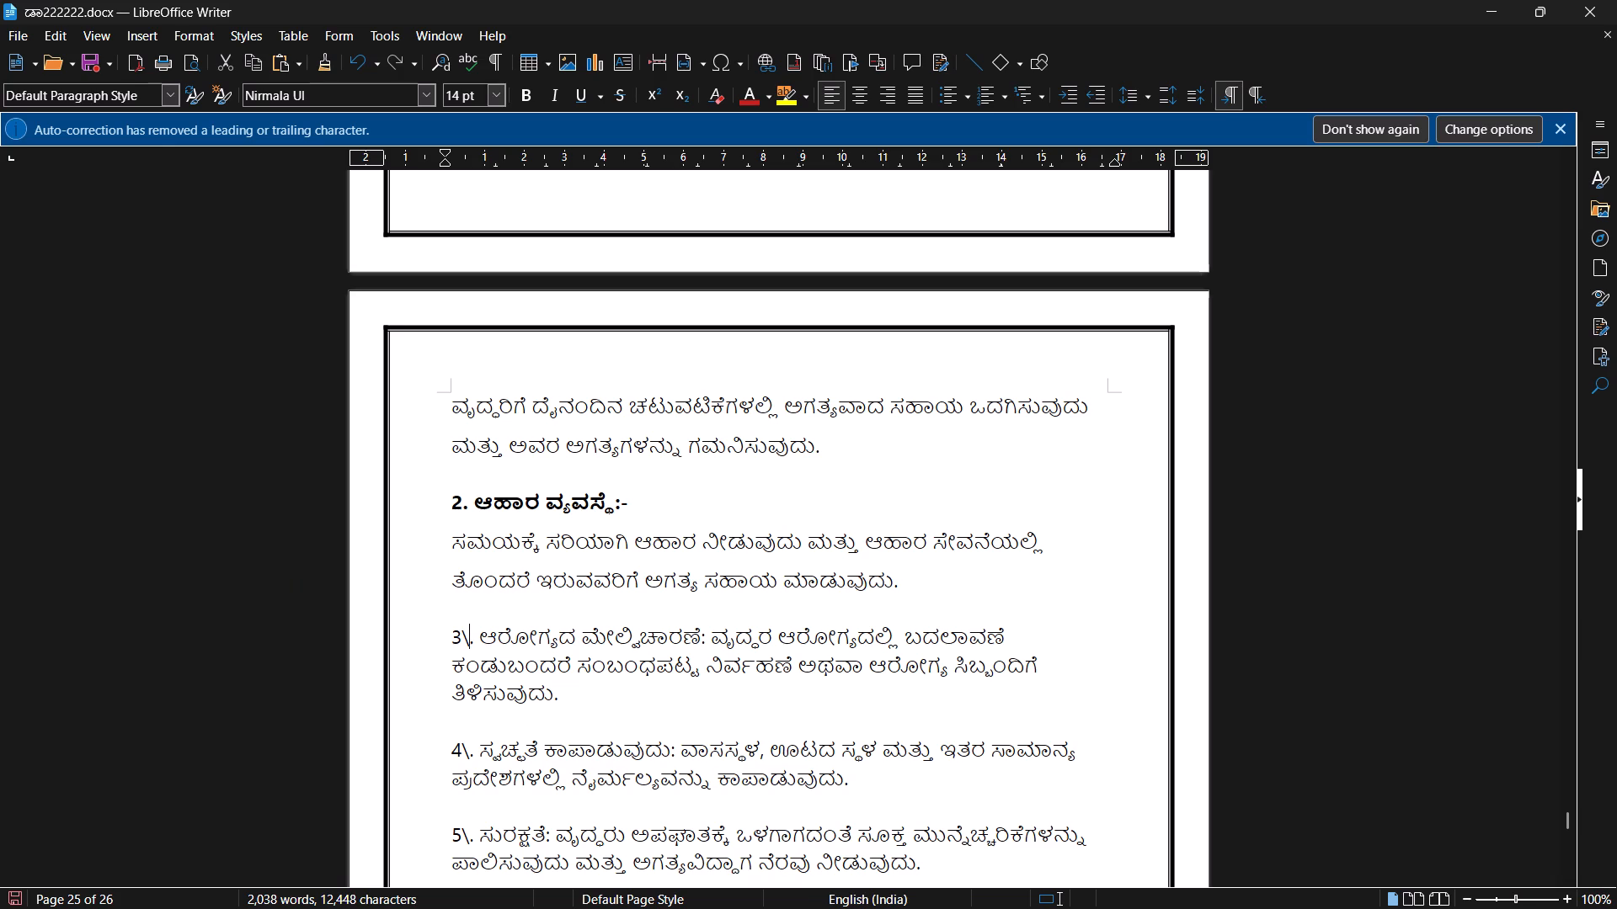
pyautogui.press('BackSpace')
pyautogui.press('BackSpace')
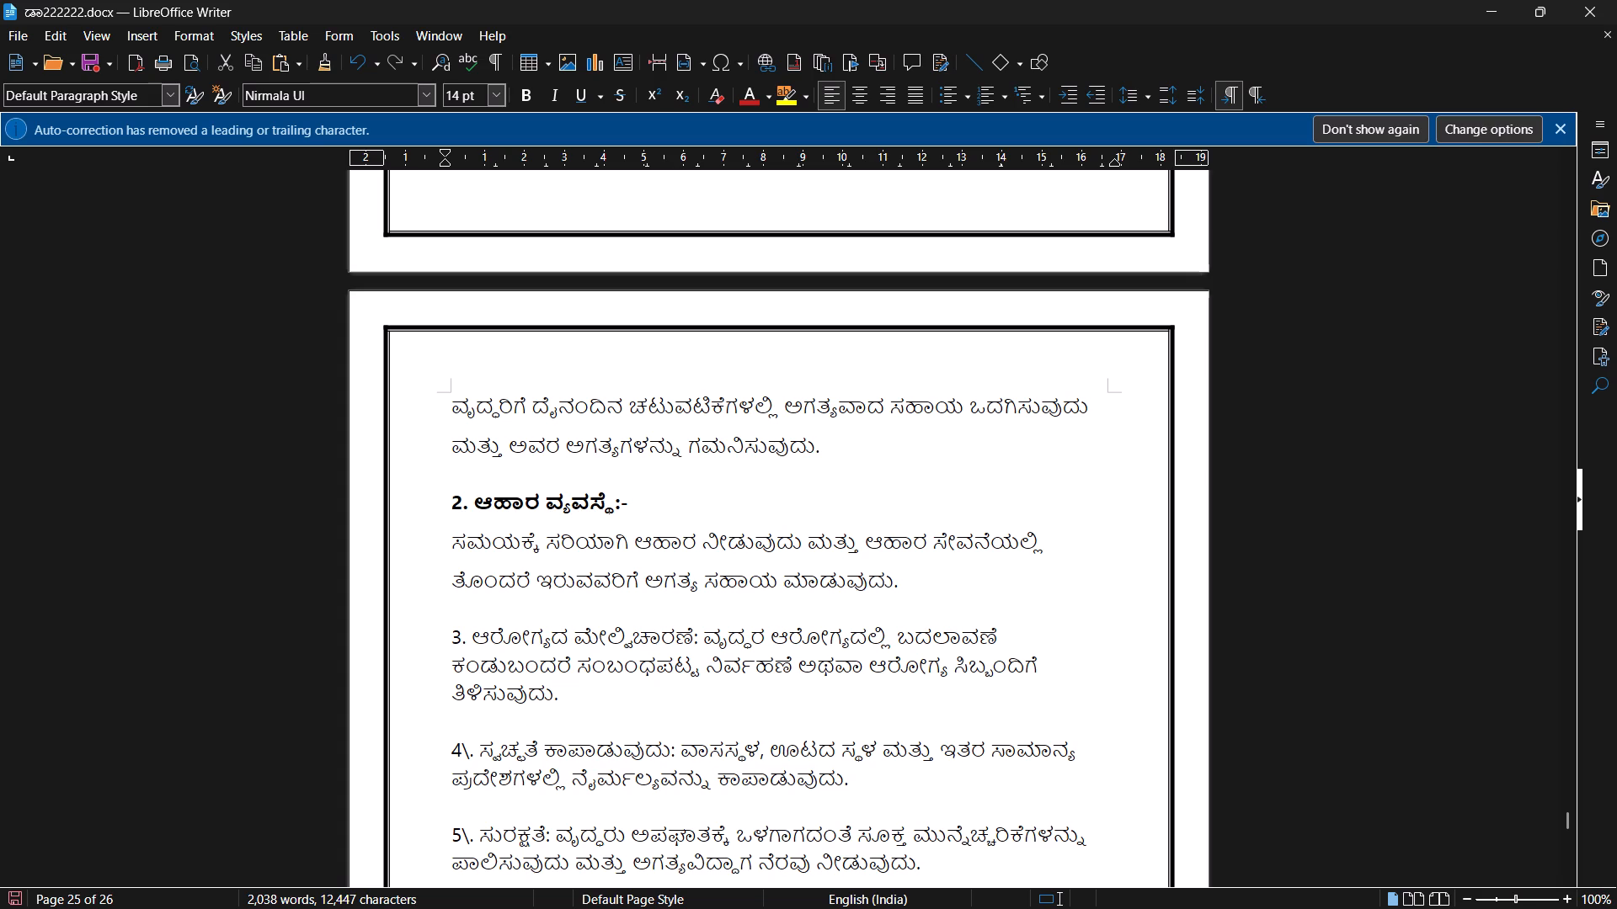
# Add a hyphen after "ಆರೋಗ್ಯದ ಮೇಲ್ವಿಚಾರಣೆ:" and move its description into a separate paragraph without the leading space.
pyautogui.click(698, 632)
pyautogui.press('-')
pyautogui.press('Return')
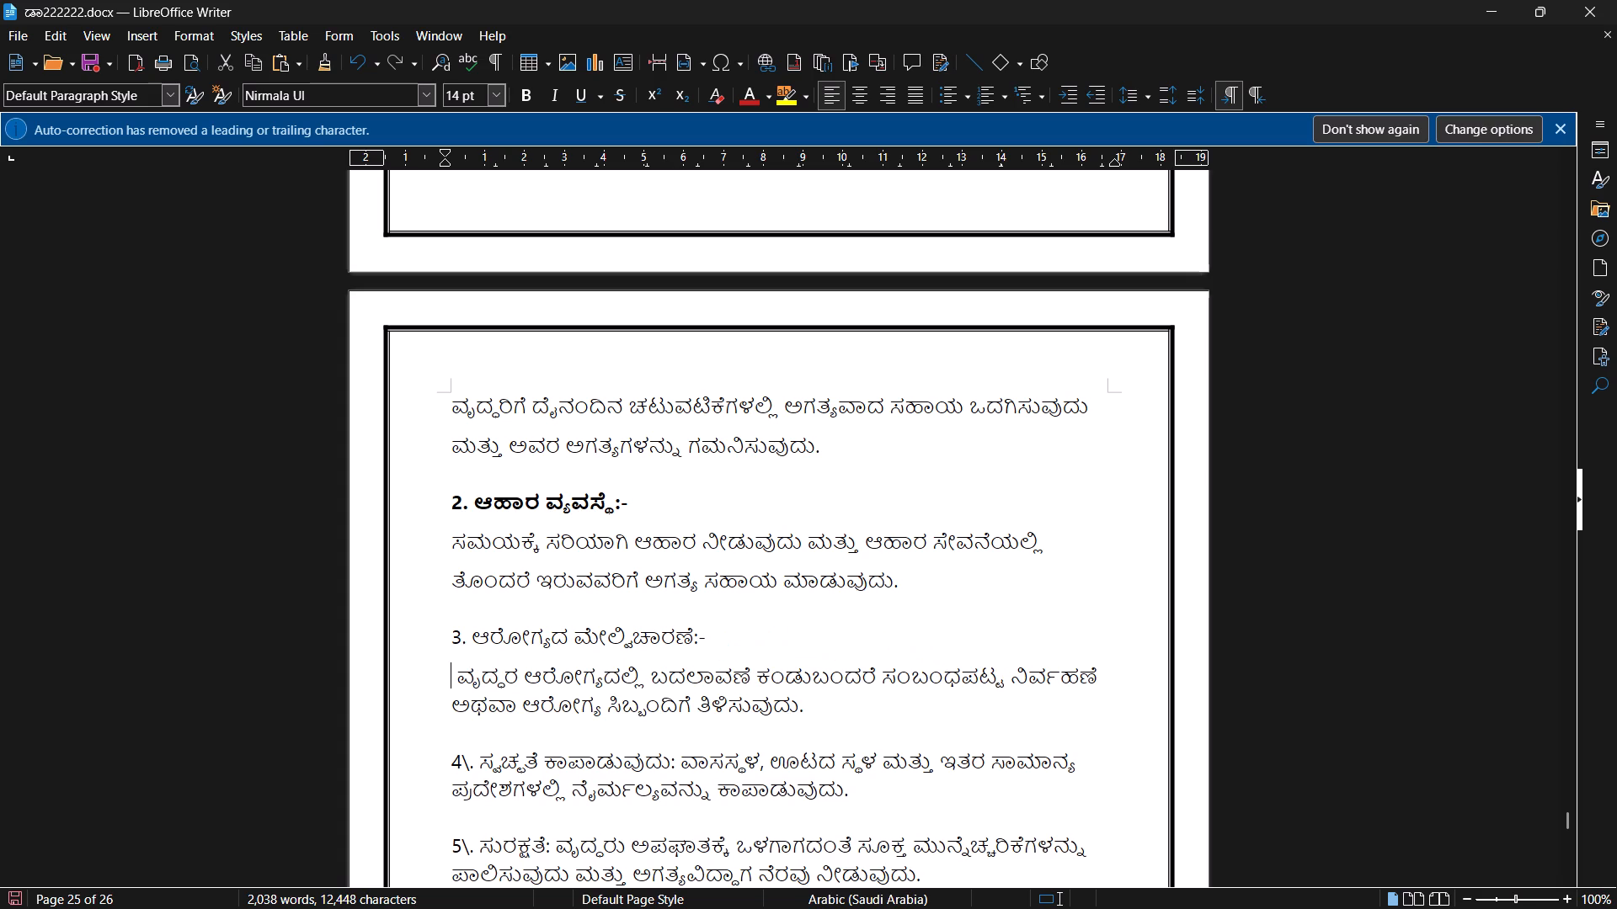
pyautogui.press('0')
pyautogui.press('BackSpace')
pyautogui.press('BackSpace')
pyautogui.press('Right')
pyautogui.press('BackSpace')
pyautogui.press('BackSpace')
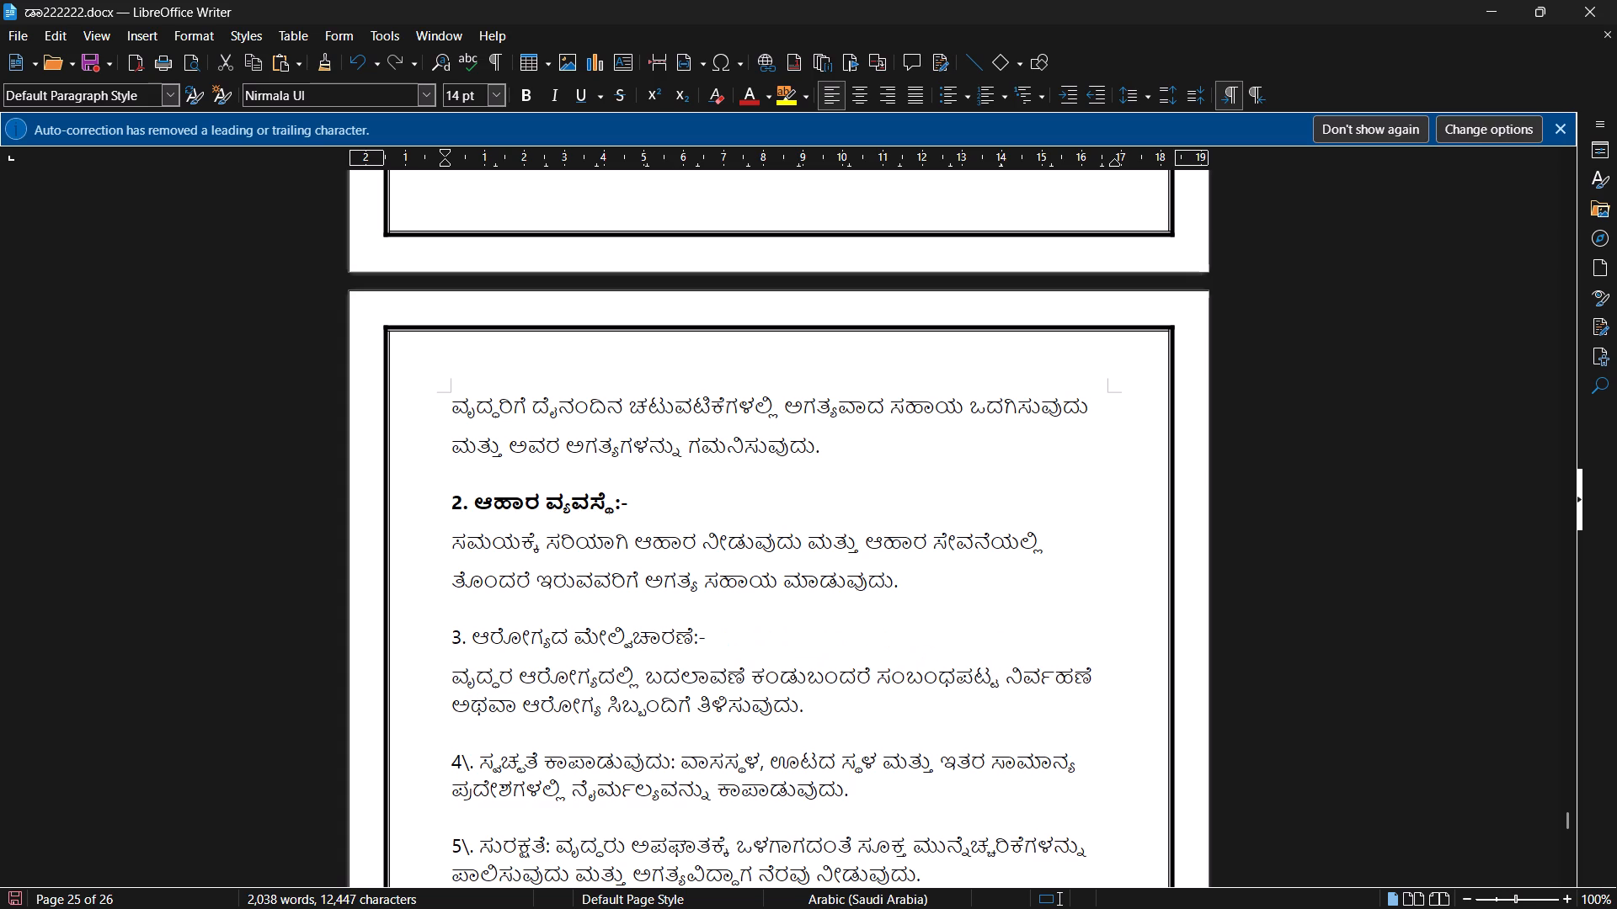
# Insert a paragraph break before the wrapped line starting with "ಅಥವಾ" in the third item's description.
pyautogui.press('Down')
pyautogui.press('Return')
pyautogui.press('Return')
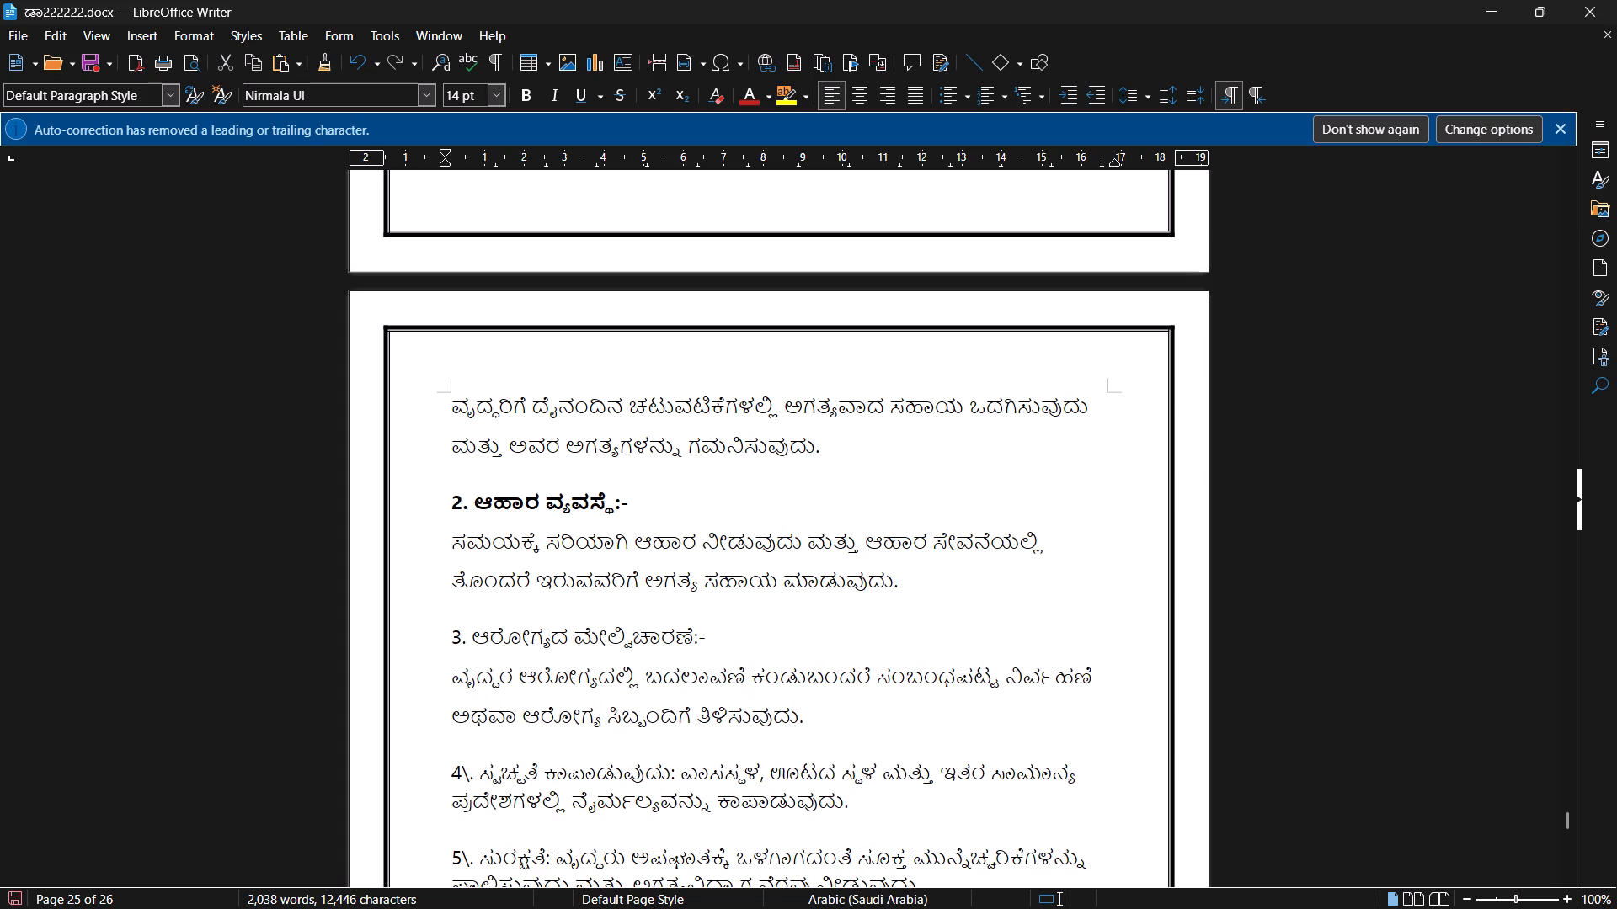
# Make the item title "3. ಆರೋಗ್ಯದ ಮೇಲ್ವಿಚಾರಣೆ:-" bold.
pyautogui.moveTo(447, 640); pyautogui.dragTo(728, 592)
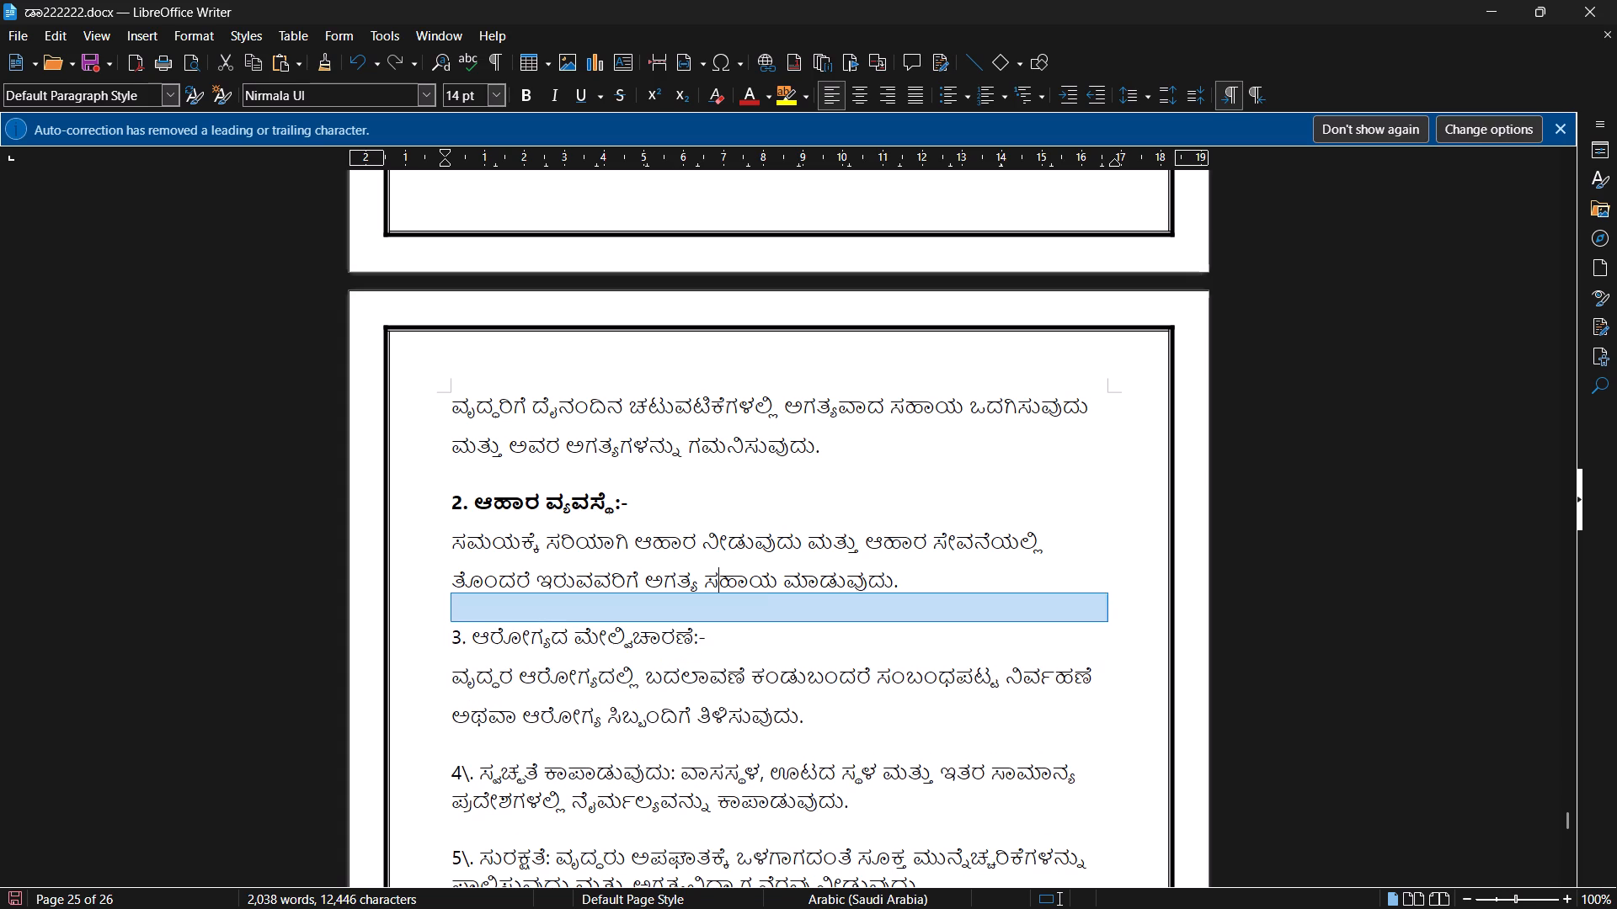
pyautogui.moveTo(728, 592); pyautogui.dragTo(762, 630)
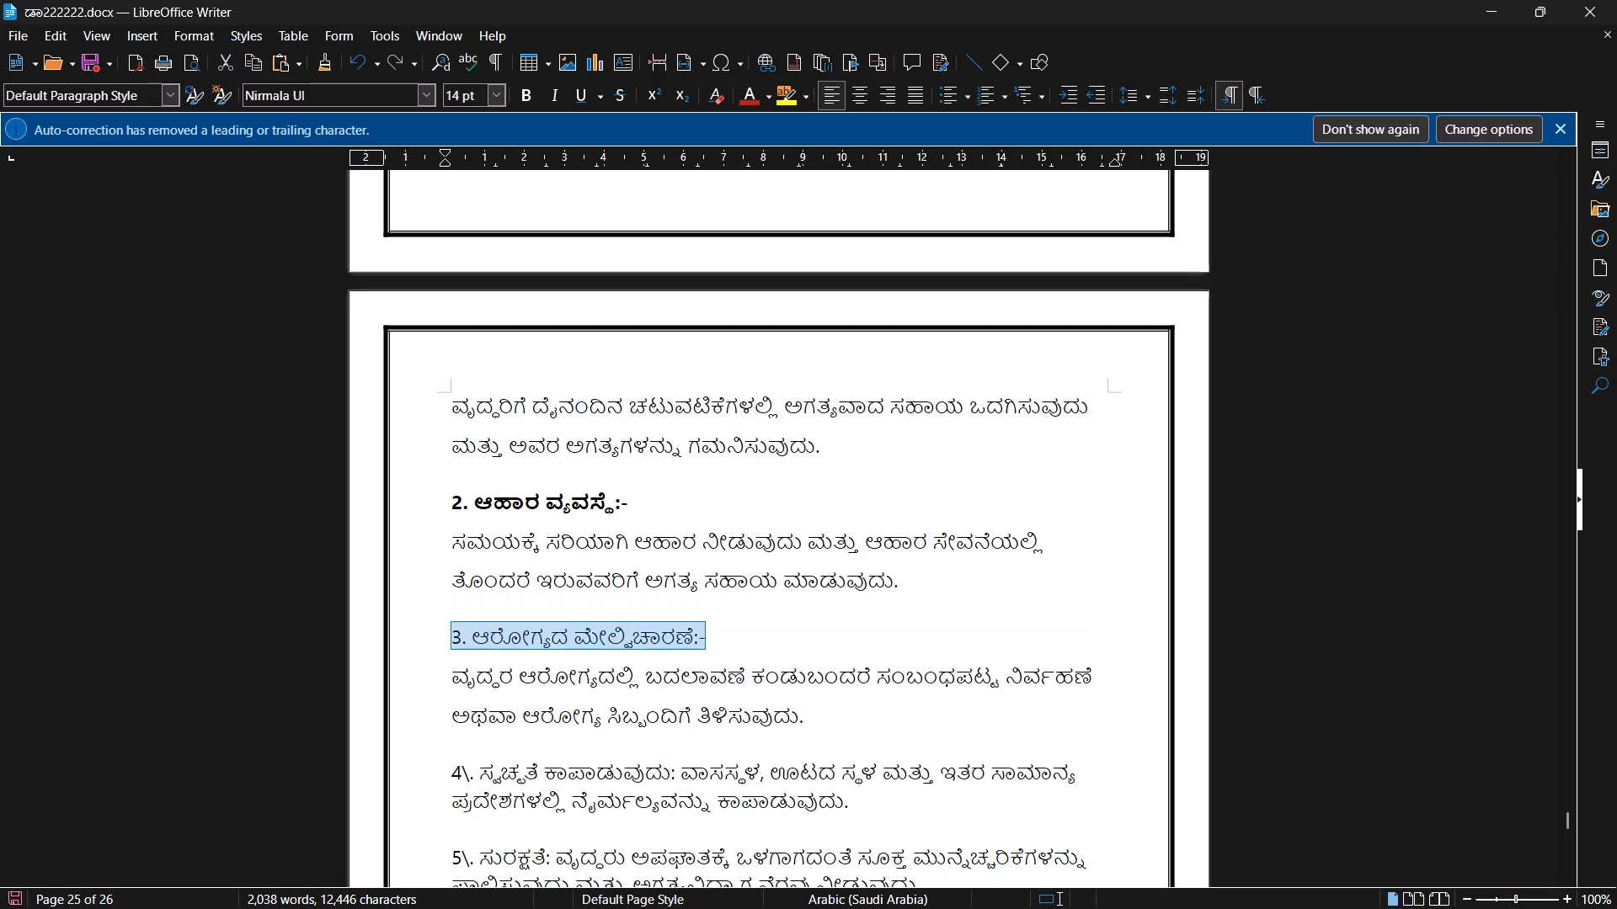
pyautogui.click(525, 98)
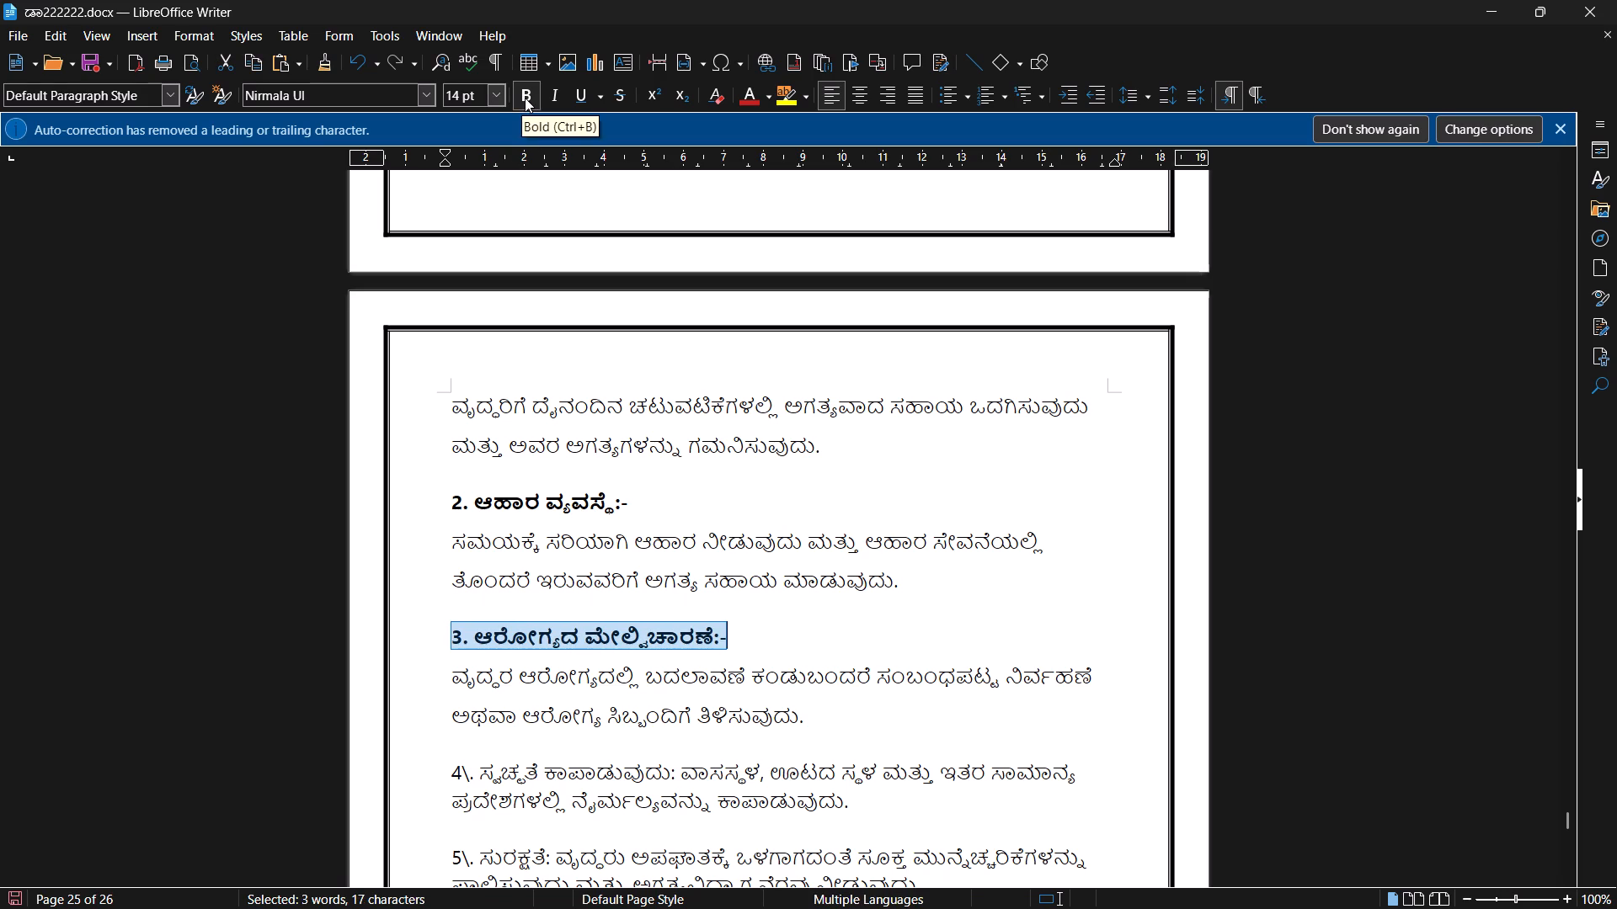
# Remove the backslash after the number 4 in the fourth staff responsibility item.
pyautogui.click(466, 778)
pyautogui.press('BackSpace')
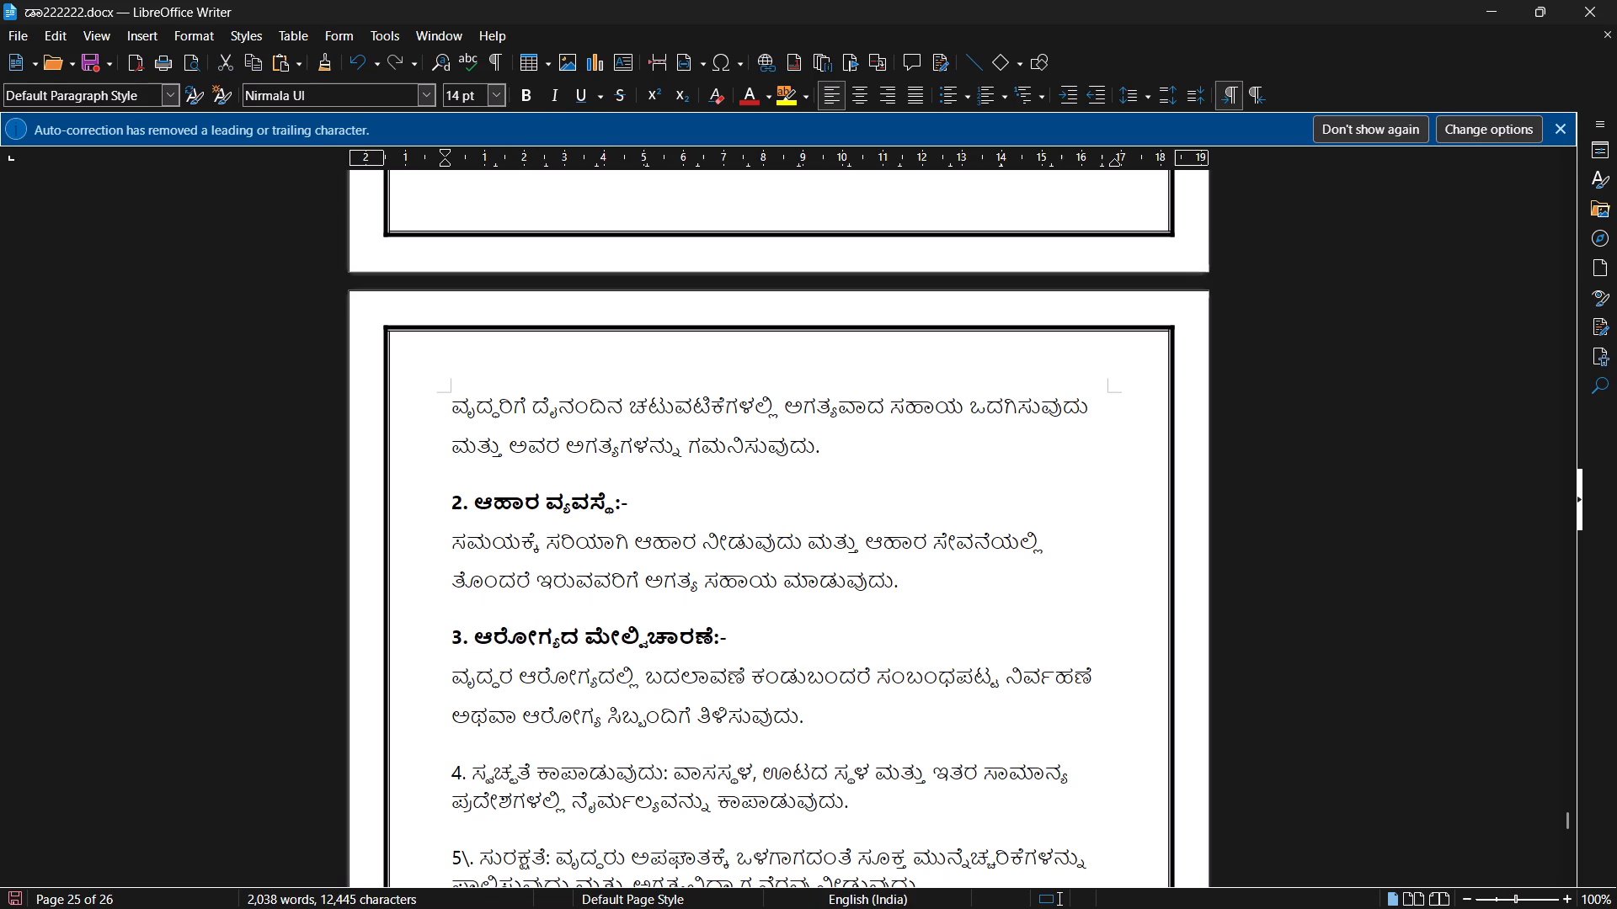
# Add a hyphen after "ಸ್ವಚ್ಛತೆ ಕಾಪಾಡುವುದು:" and move its description into a separate paragraph without the leading space.
pyautogui.click(666, 779)
pyautogui.press('-')
pyautogui.press('Return')
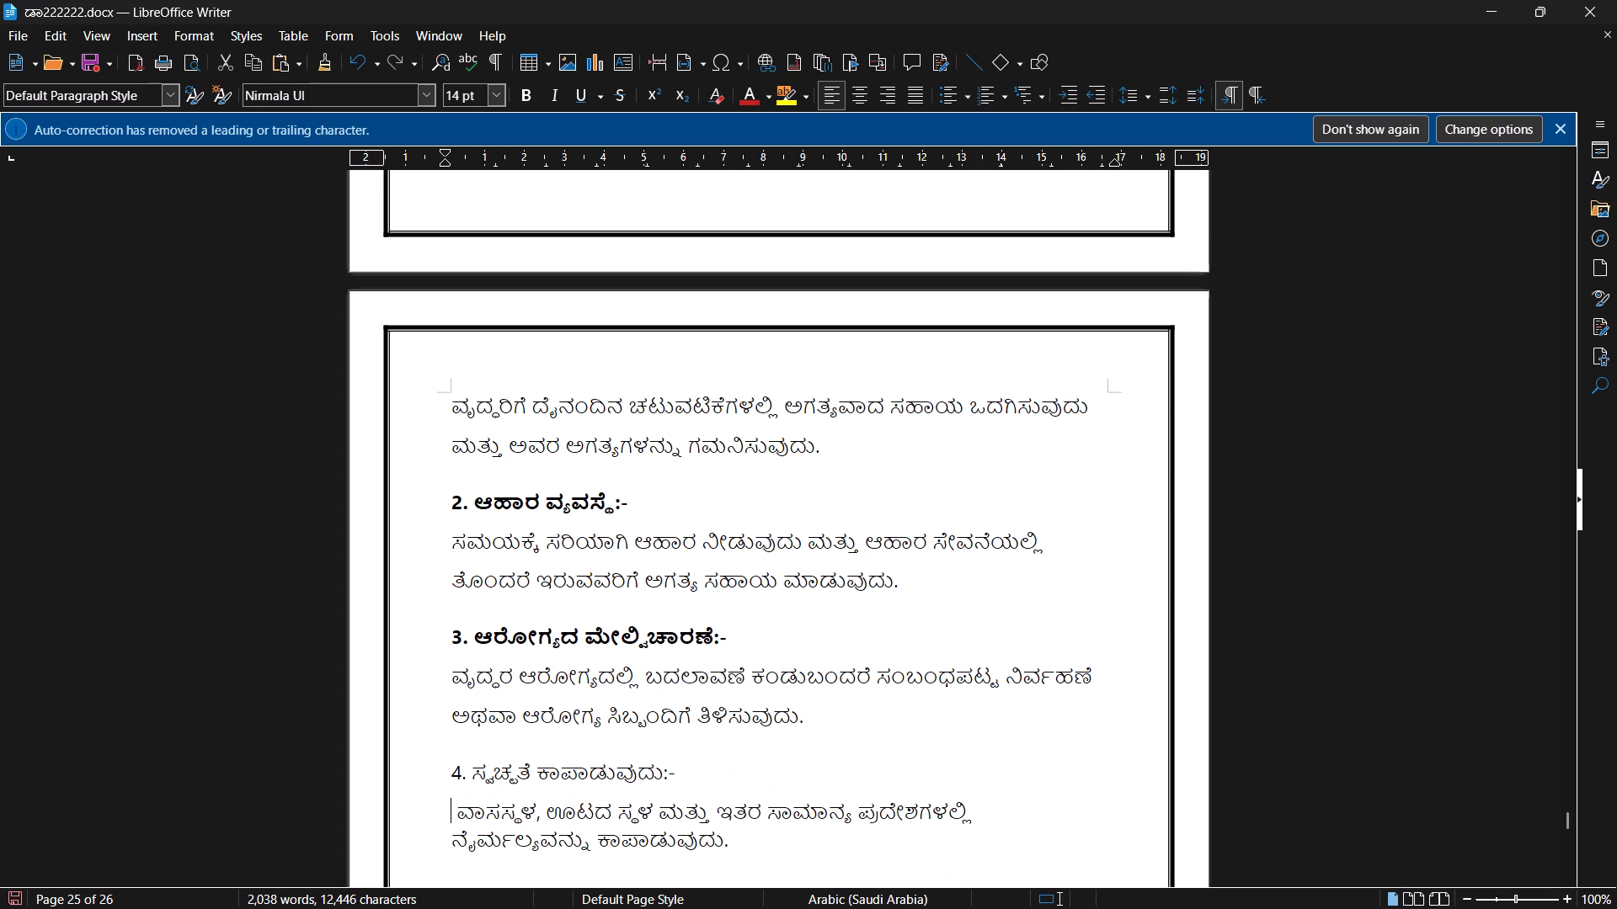
pyautogui.press('0')
pyautogui.press('Right')
pyautogui.press('BackSpace')
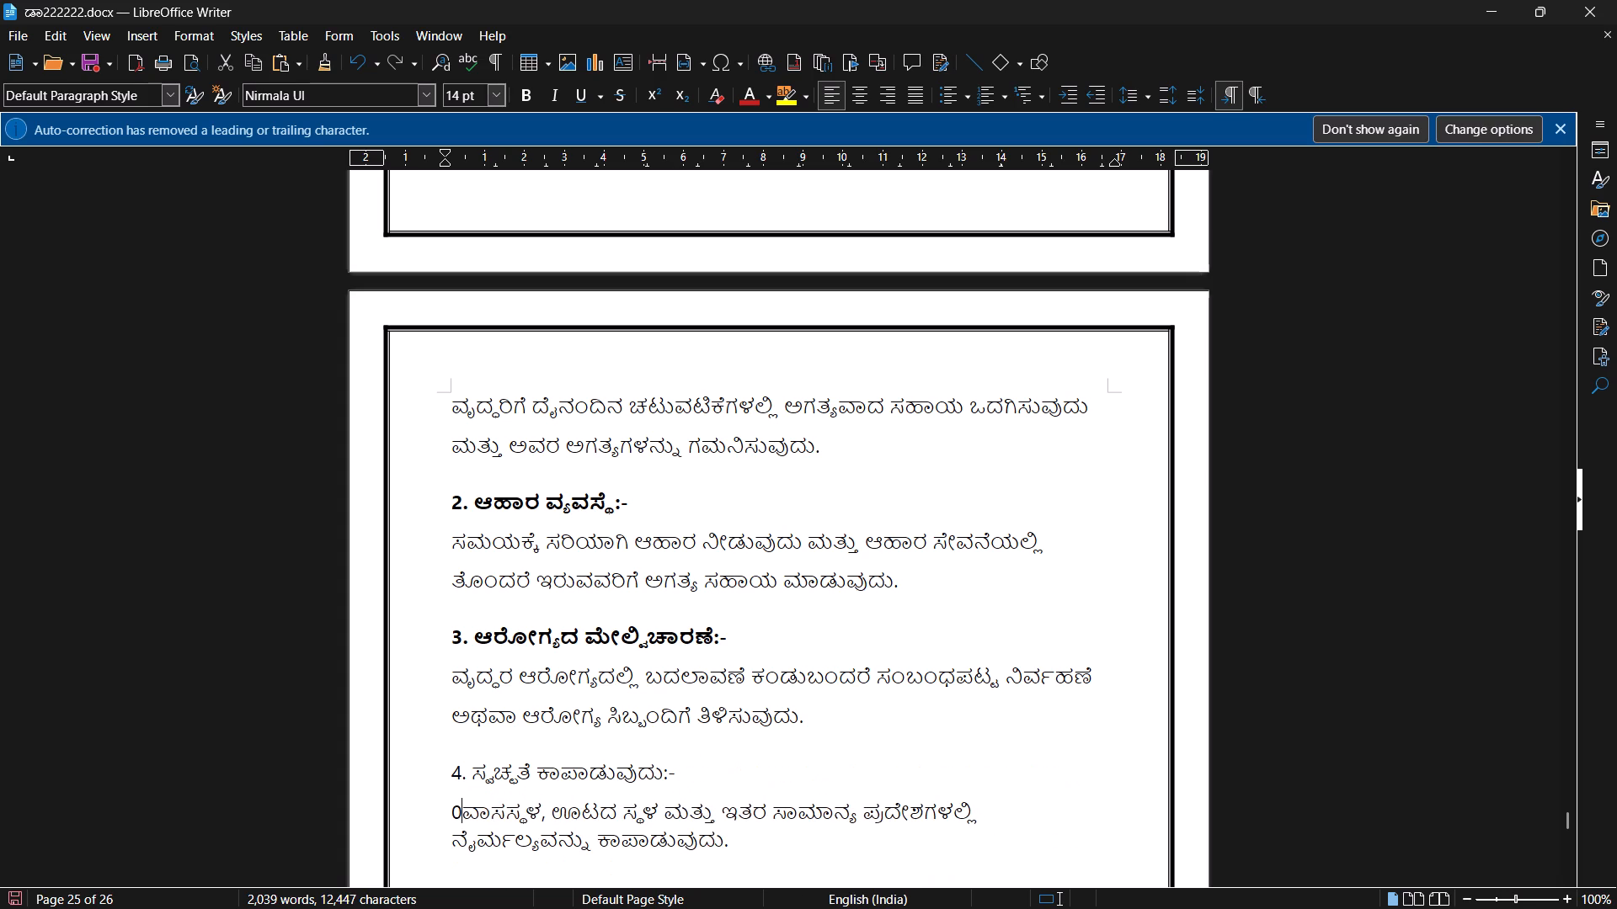
pyautogui.press('BackSpace')
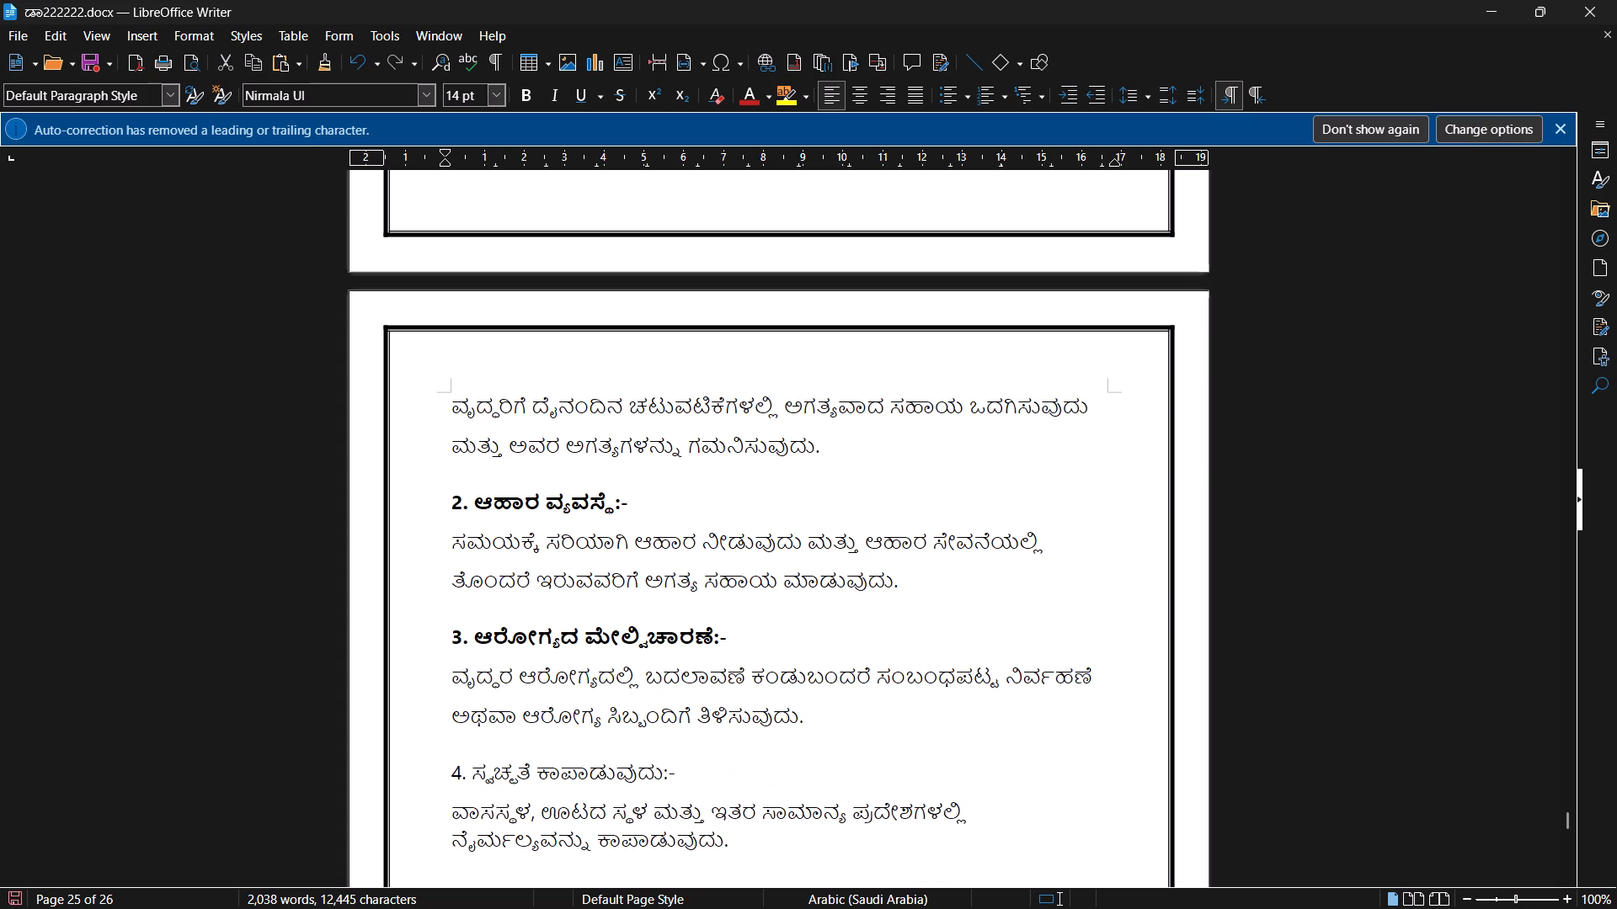
# Insert a paragraph break before the wrapped line starting with "ನೈರ್ಮಲ್ಯವನ್ನು" in the fourth item's description.
pyautogui.press('Down')
pyautogui.press('Down')
pyautogui.press('Up')
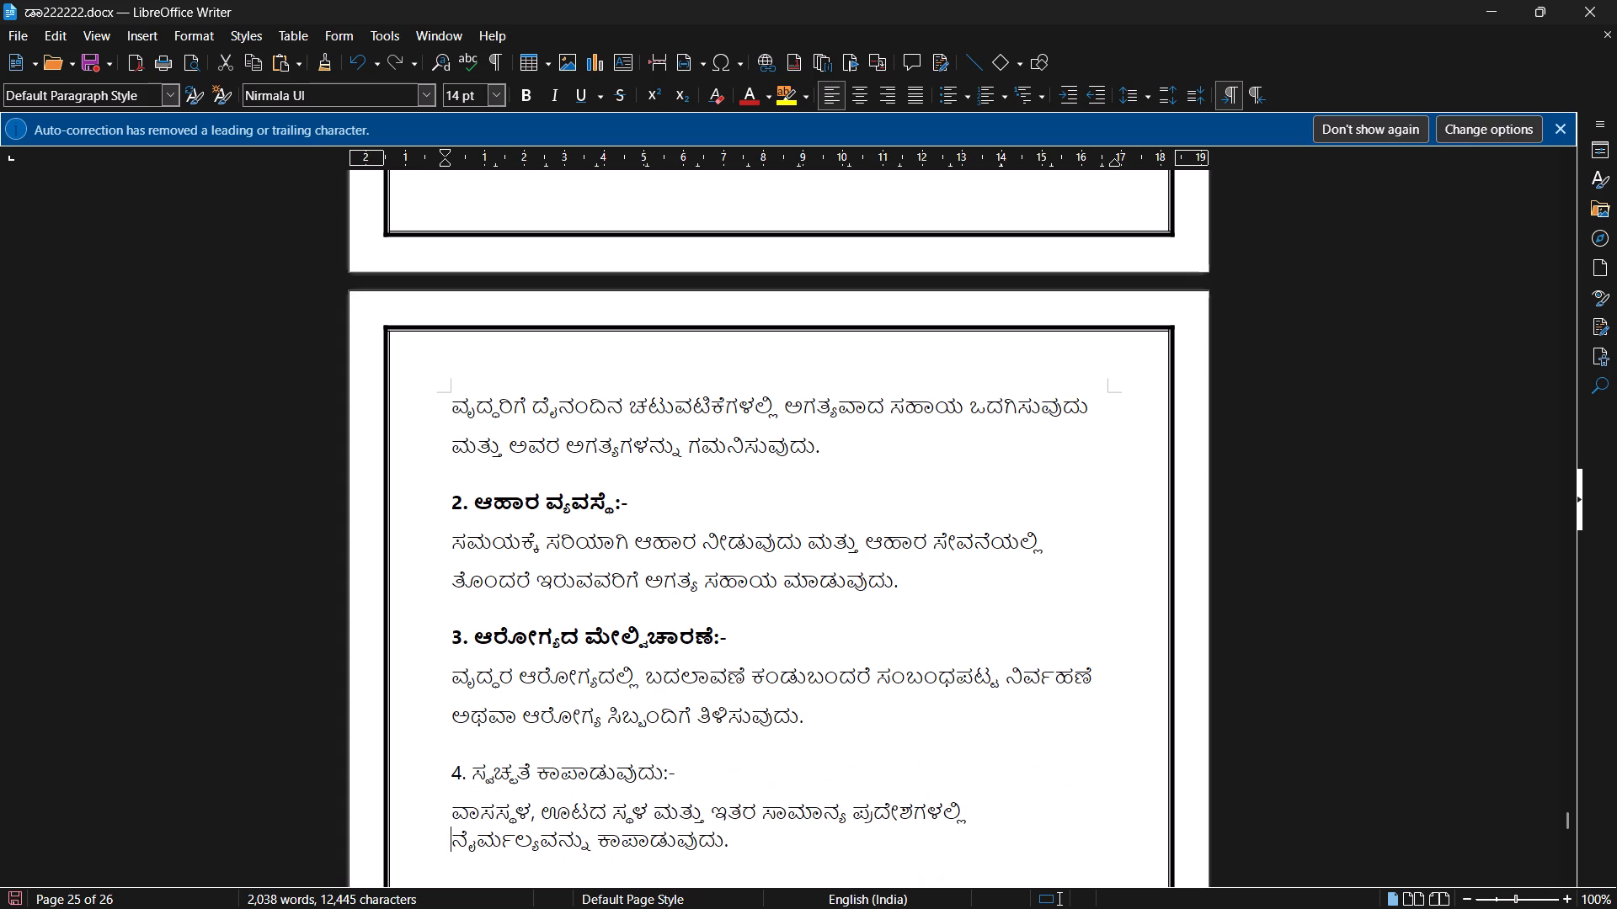
pyautogui.press('Return')
pyautogui.press('Return')
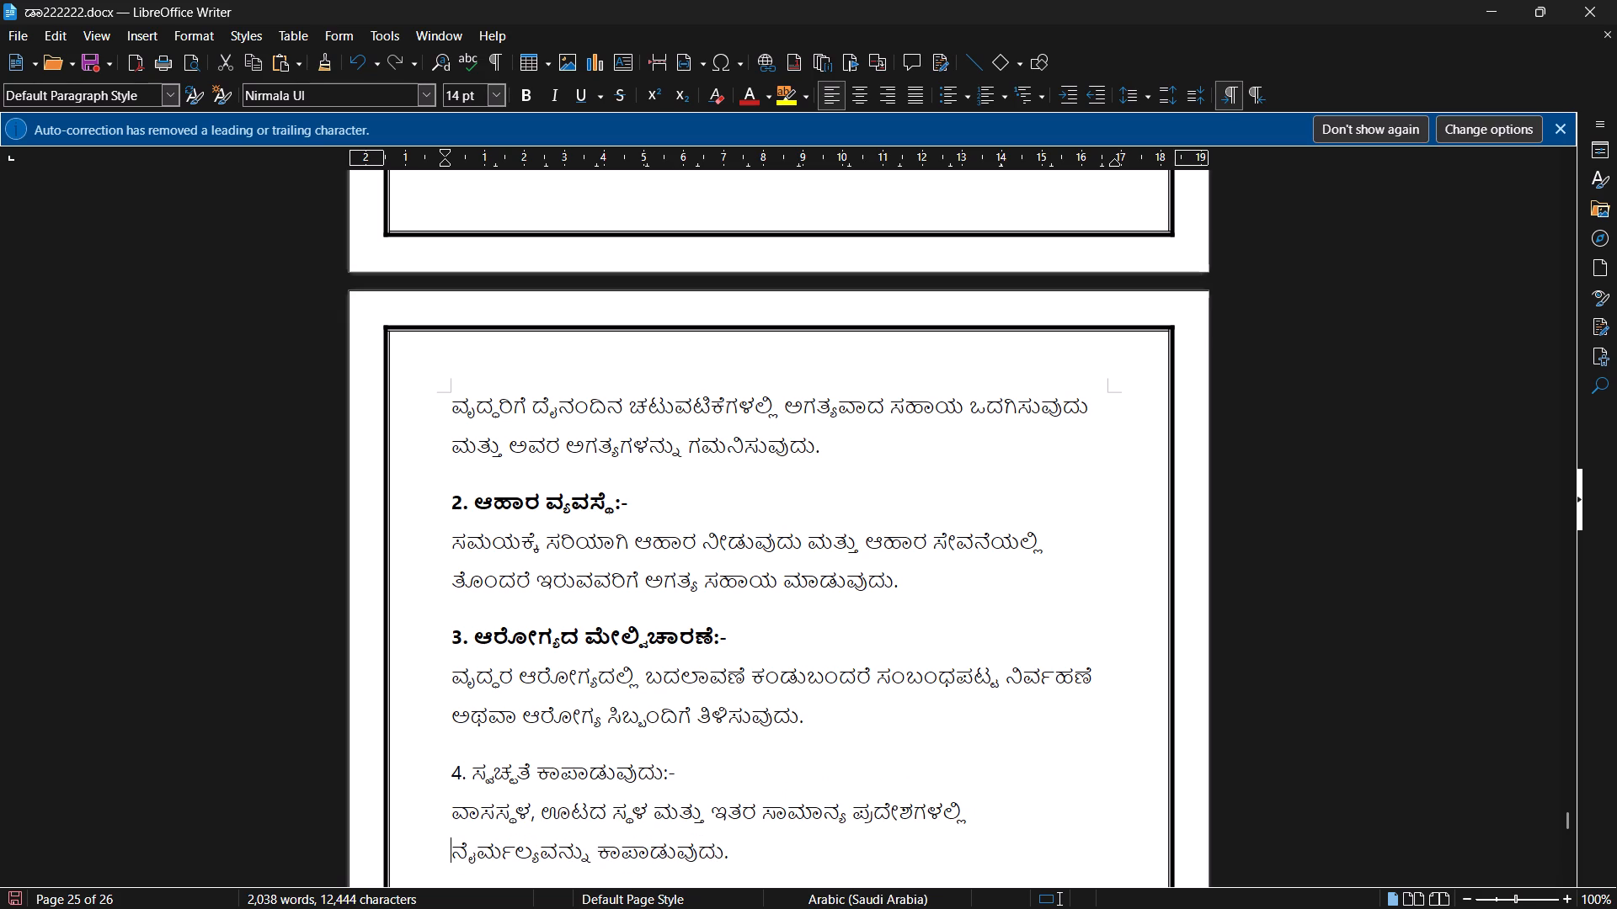
# Make the item title "4. ಸ್ವಚ್ಛತೆ ಕಾಪಾಡುವುದು:-" bold.
pyautogui.moveTo(449, 775); pyautogui.dragTo(674, 763)
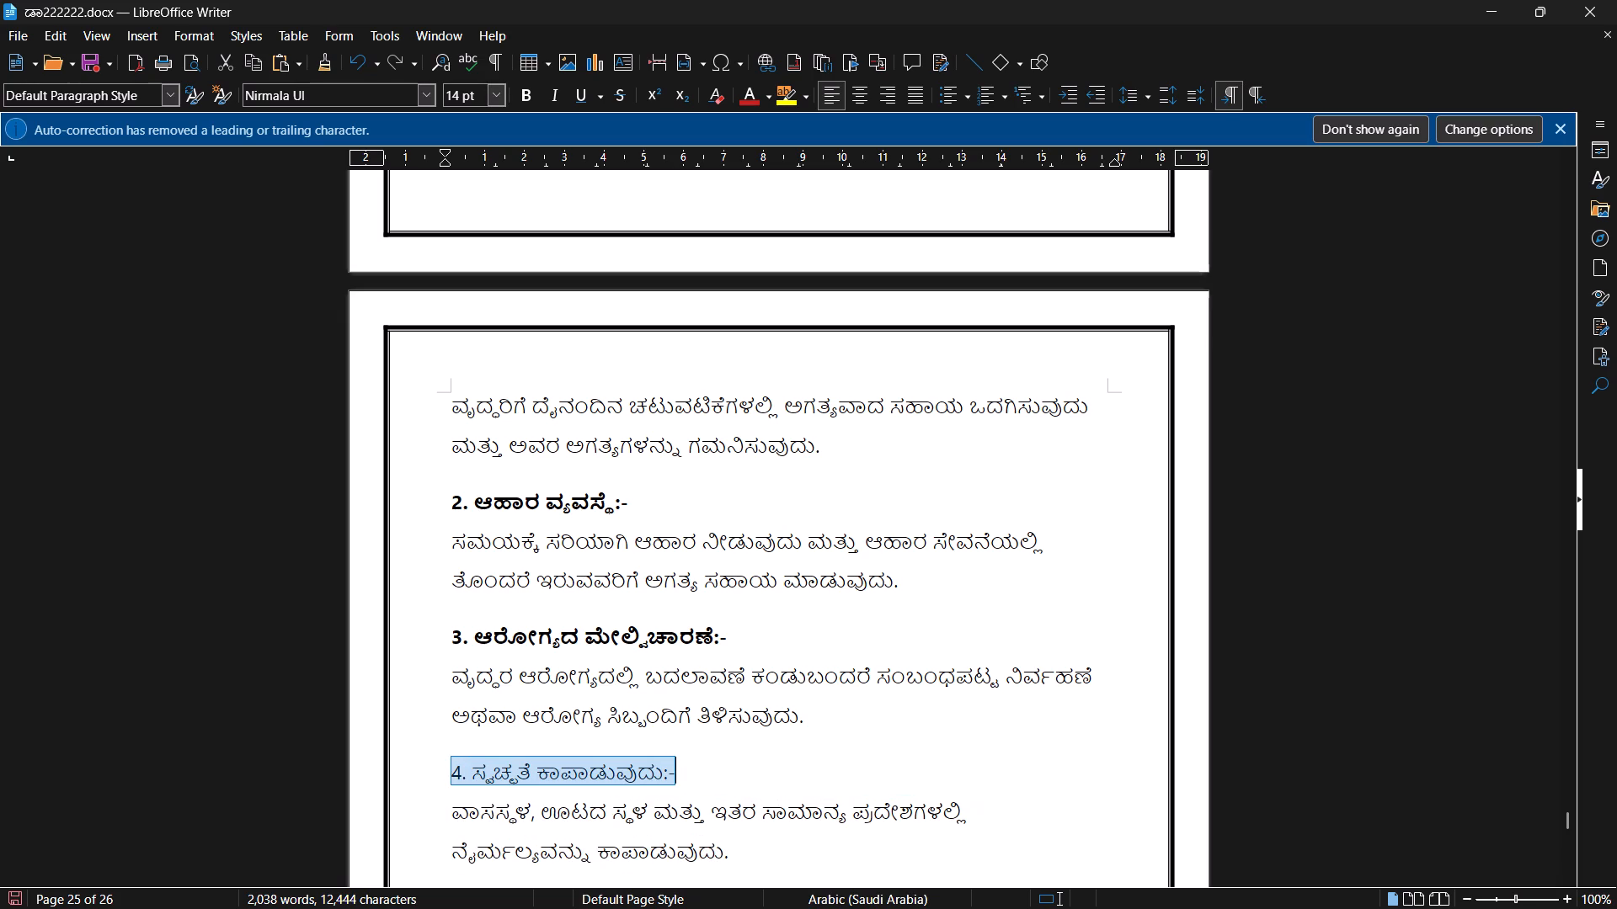
pyautogui.moveTo(674, 763); pyautogui.dragTo(675, 761)
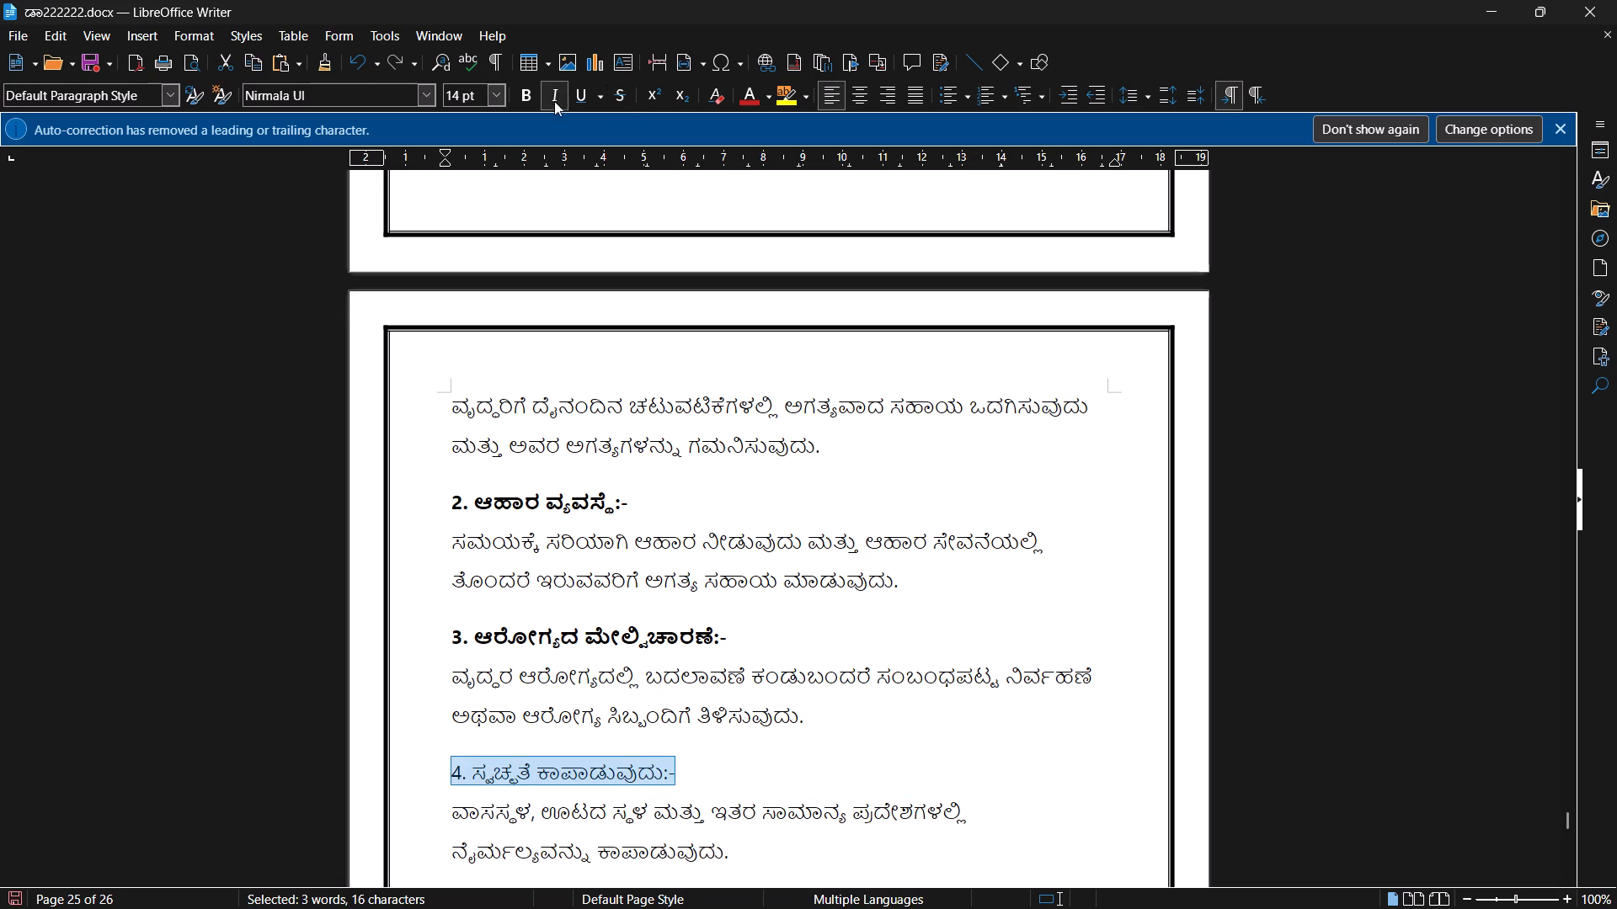
pyautogui.click(536, 102)
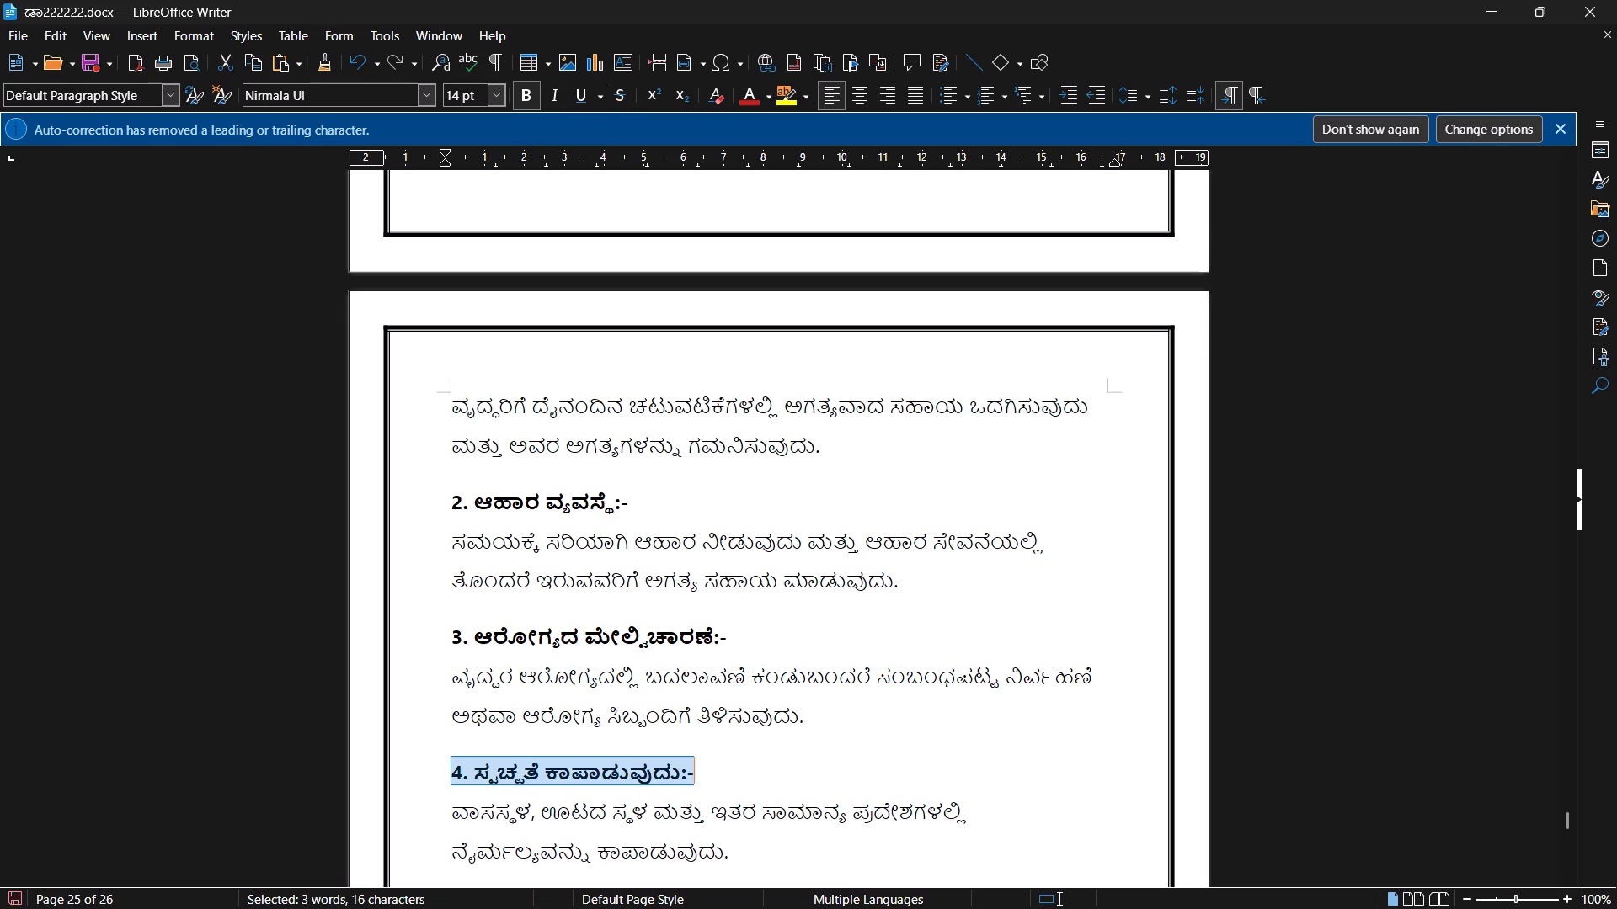
pyautogui.click(544, 587)
# In the fifth responsibility item, add a hyphen after "ಸುರಕ್ಷತೆ:" and remove the backslash after the number 5.
pyautogui.press('Down')
pyautogui.press('Down')
pyautogui.press('Down')
pyautogui.press('Down')
pyautogui.press('Down')
pyautogui.press('Down')
pyautogui.press('Down')
pyautogui.press('Down')
pyautogui.press('Down')
pyautogui.press('Down')
pyautogui.press('Down')
pyautogui.press('Down')
pyautogui.press('Down')
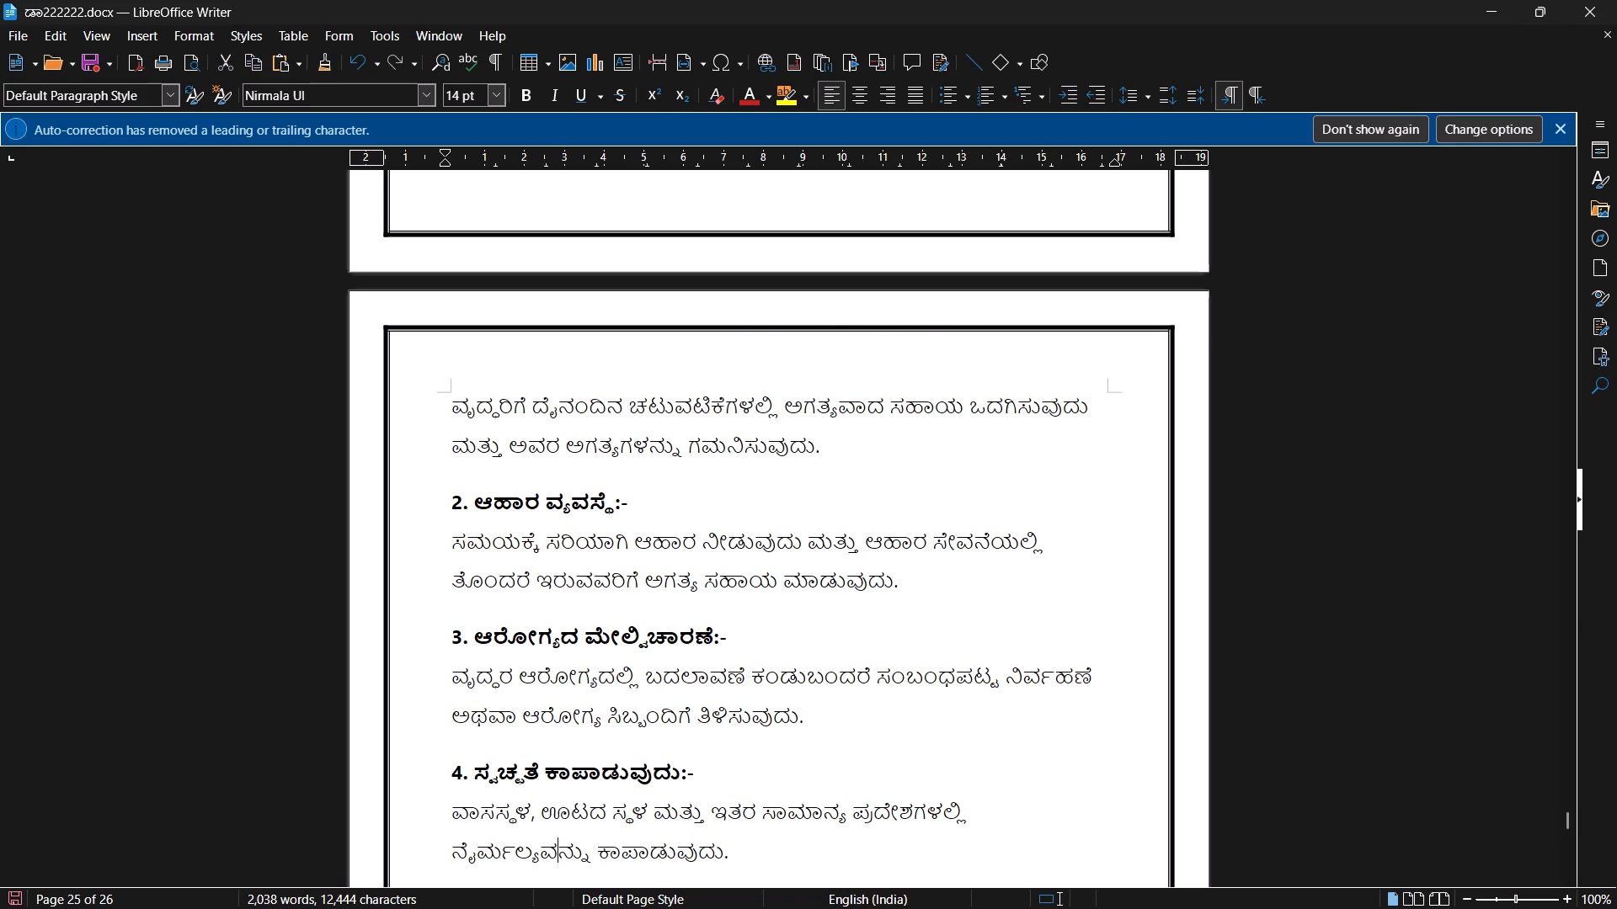
pyautogui.press('Down')
pyautogui.press('Down')
pyautogui.press('Down')
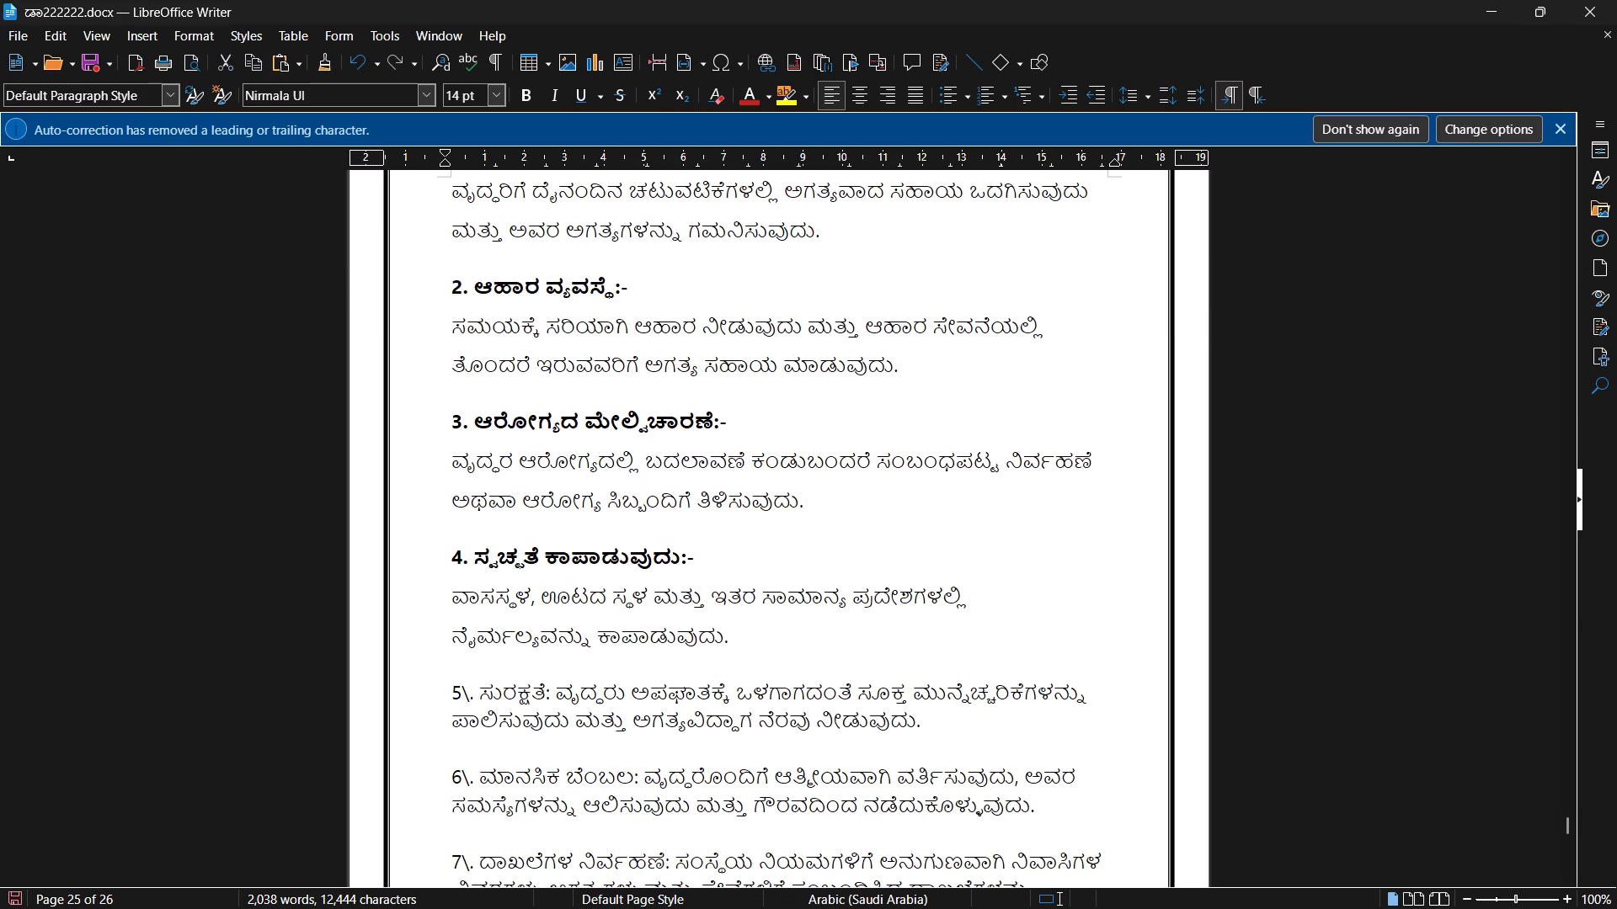
pyautogui.click(549, 694)
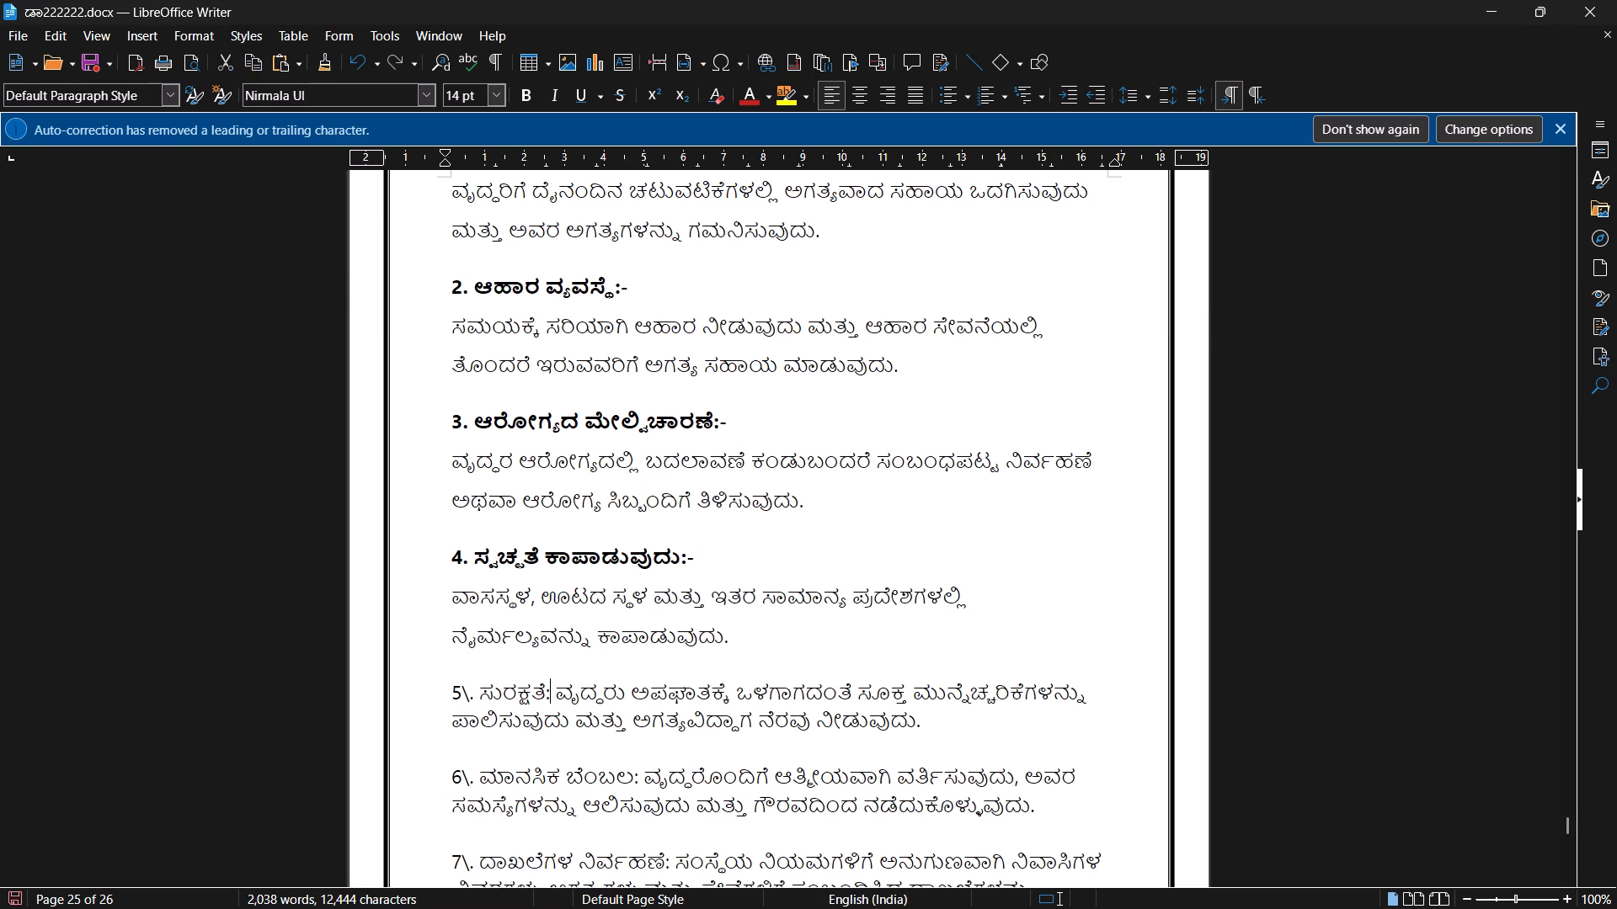
pyautogui.press('-')
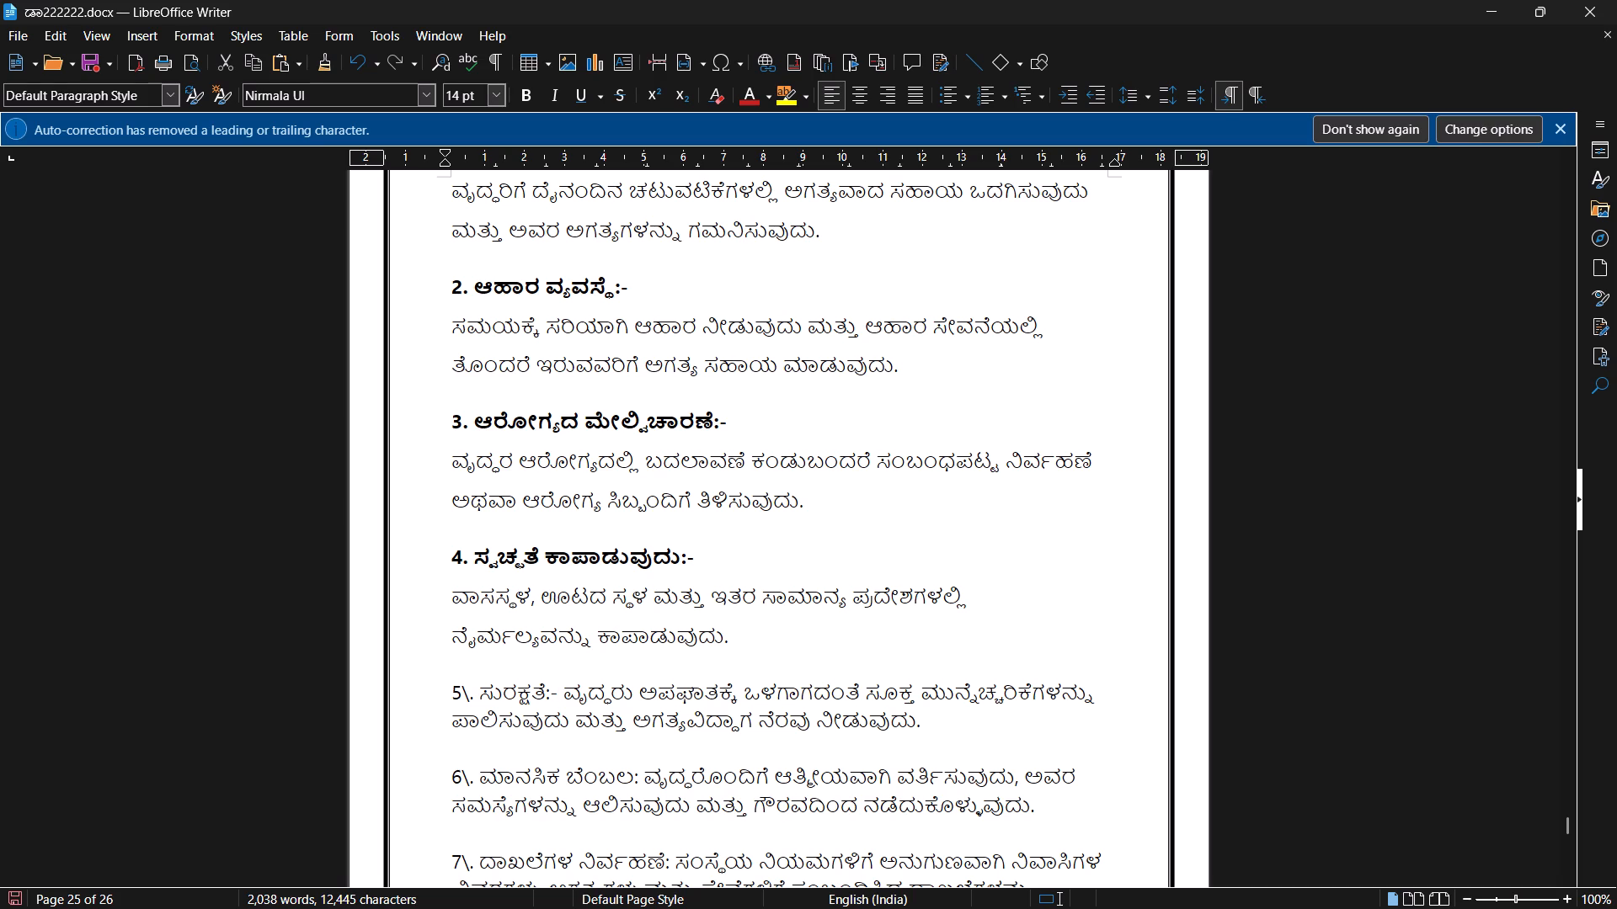
pyautogui.click(466, 697)
pyautogui.press('BackSpace')
pyautogui.press('BackSpace')
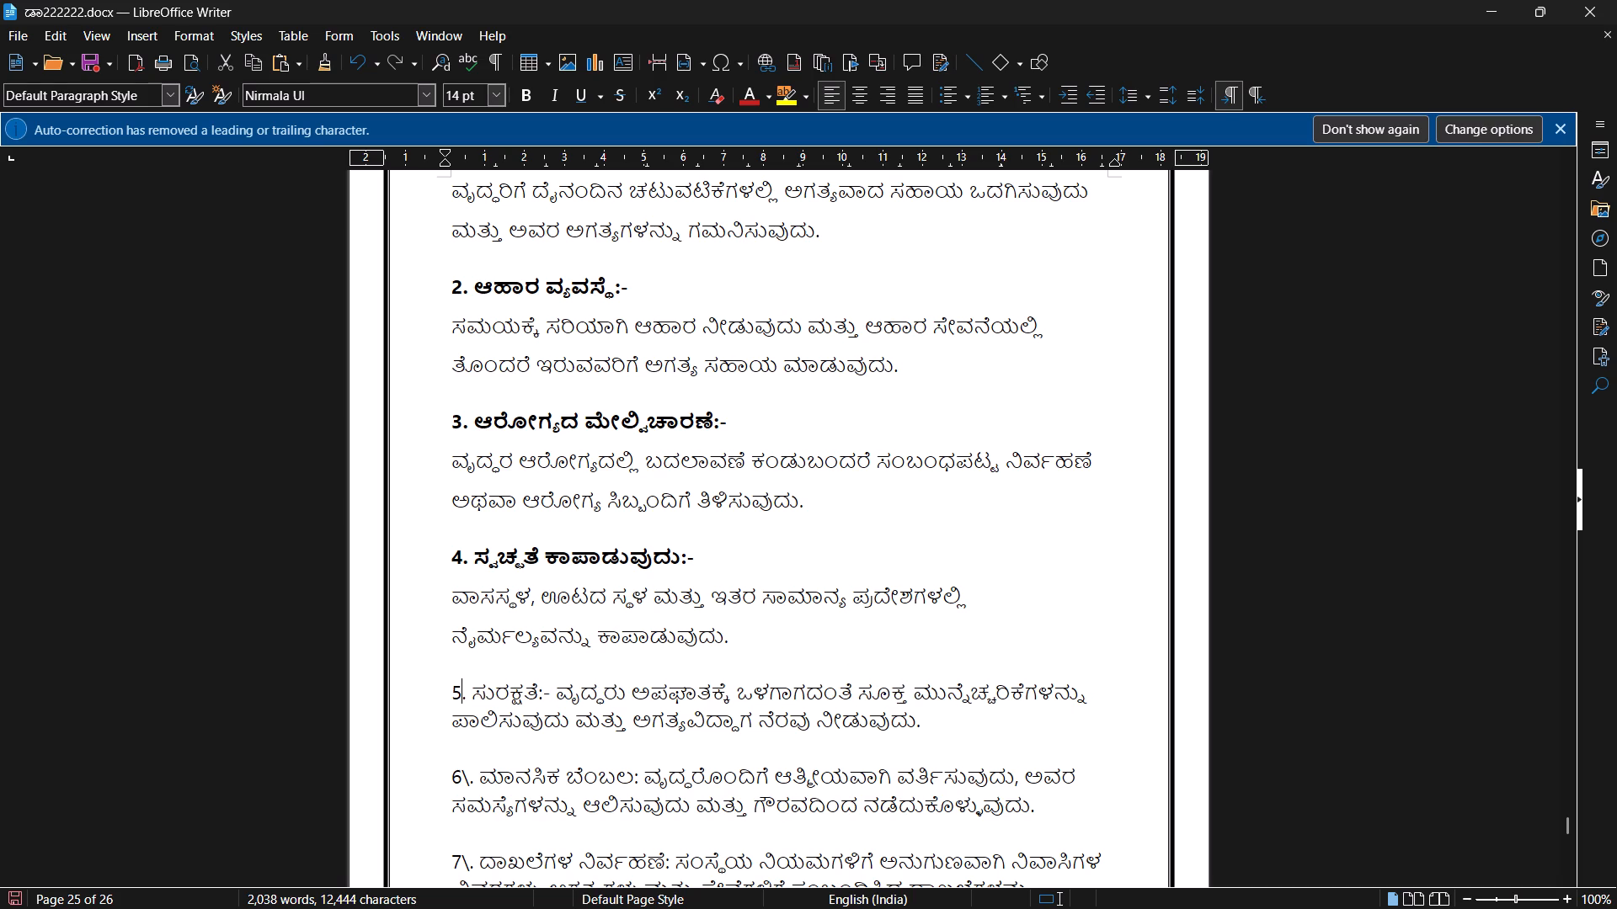
# Move the fifth item's description into a separate paragraph and insert a paragraph break before its wrapped line starting with "ಮತ್ತು".
pyautogui.click(558, 692)
pyautogui.press('Return')
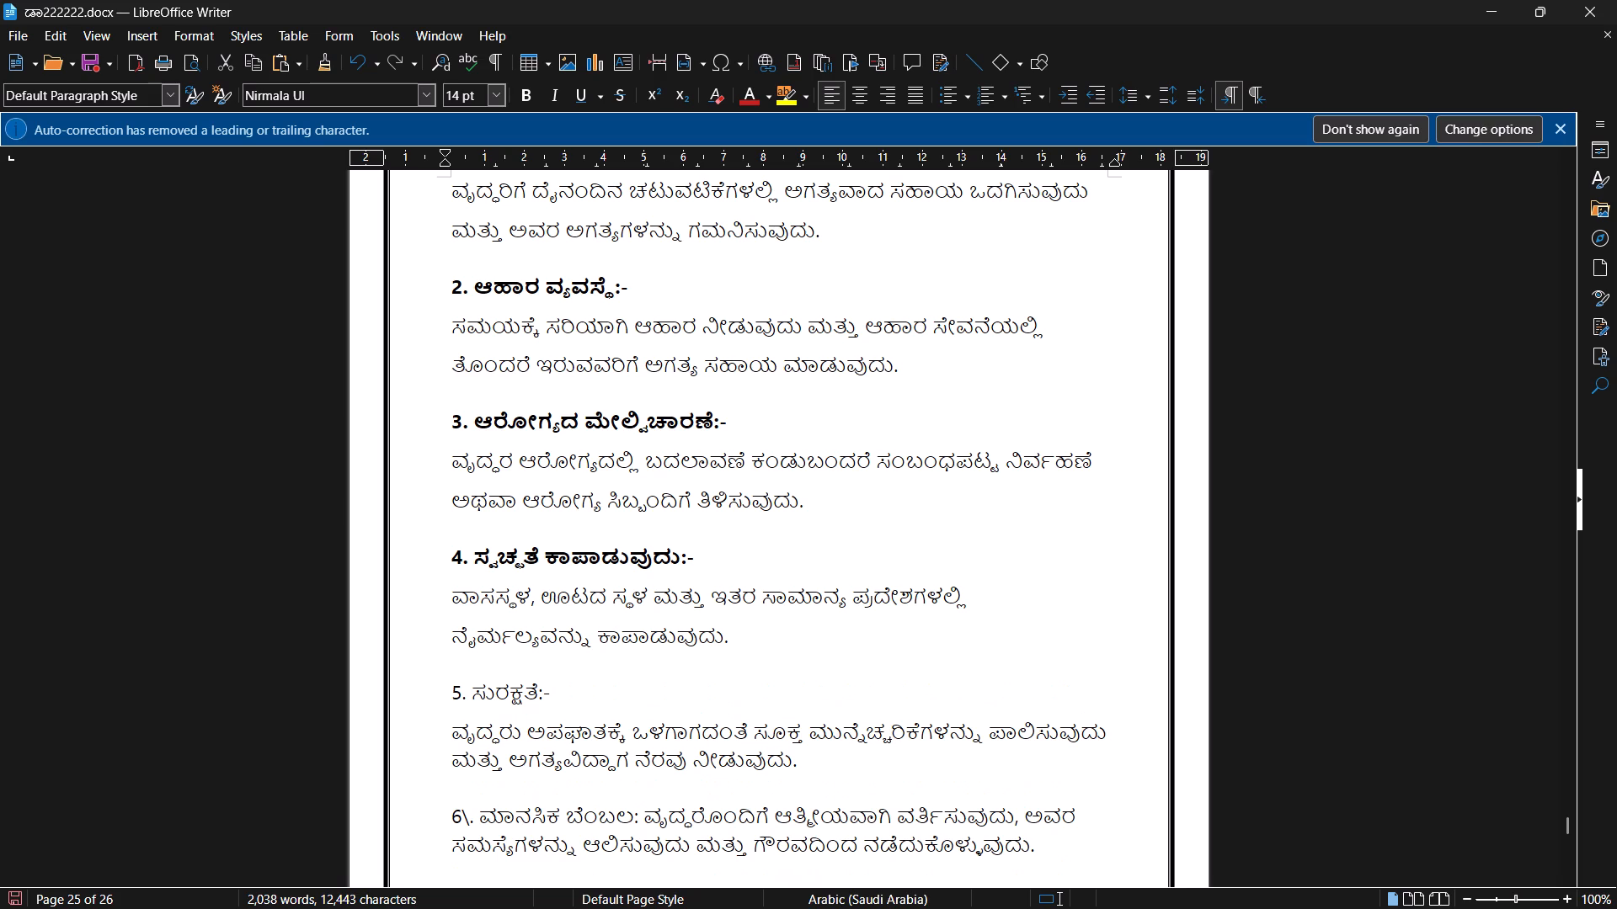
pyautogui.press('Down')
pyautogui.press('Return')
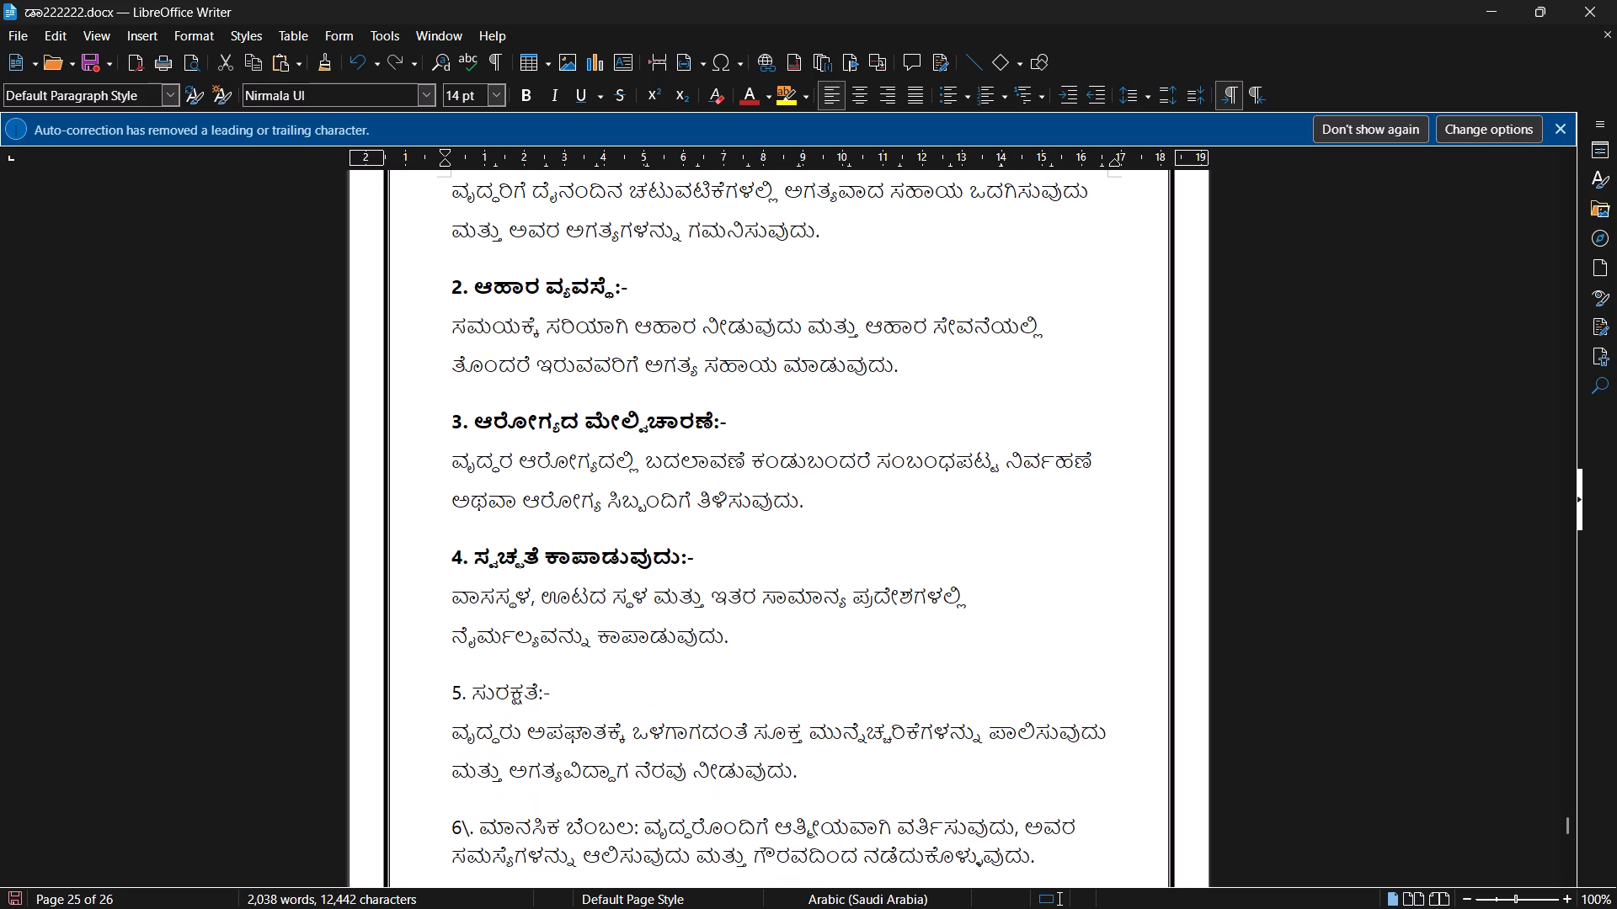
# Make the item title "5. ಸುರಕ್ಷತೆ:-" bold.
pyautogui.moveTo(451, 692); pyautogui.dragTo(560, 701)
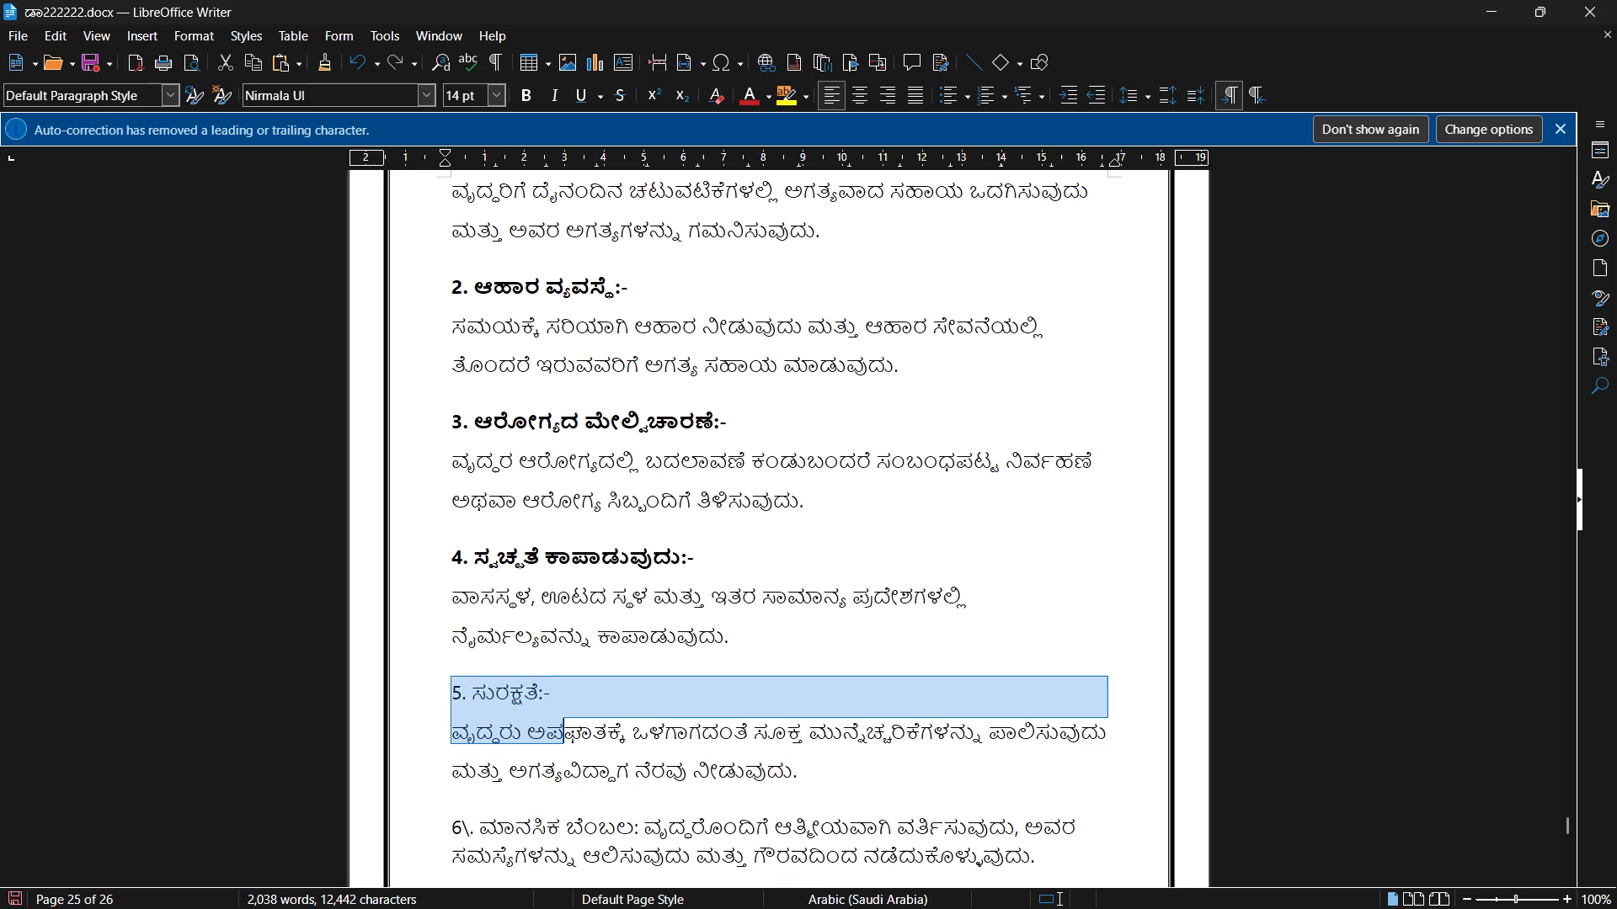
pyautogui.moveTo(560, 701); pyautogui.dragTo(563, 695)
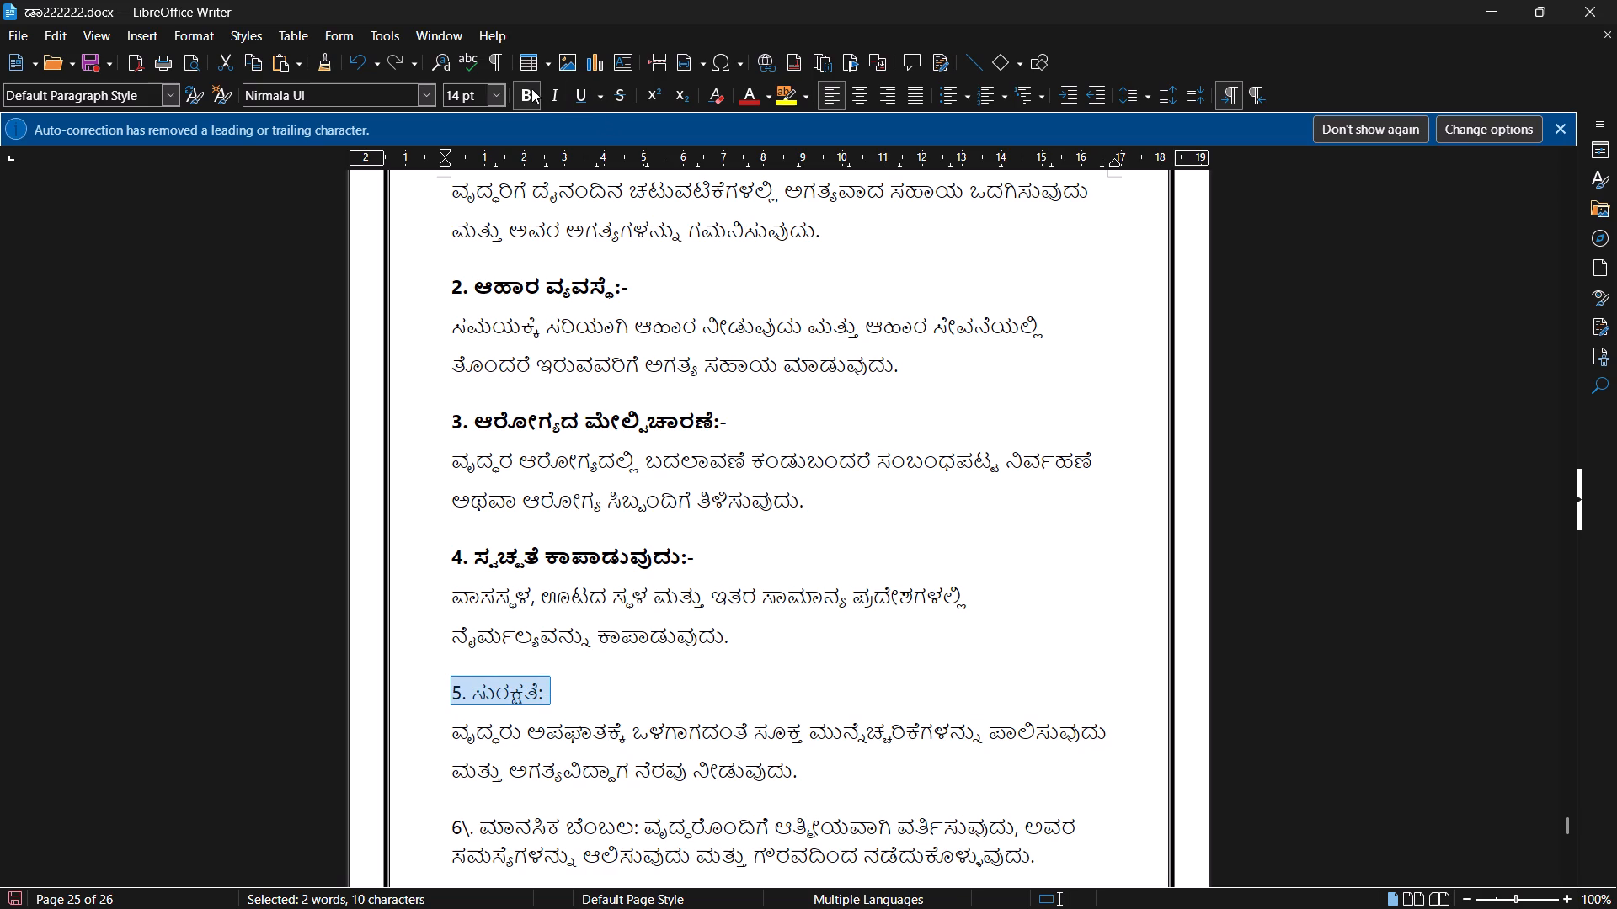
pyautogui.click(527, 88)
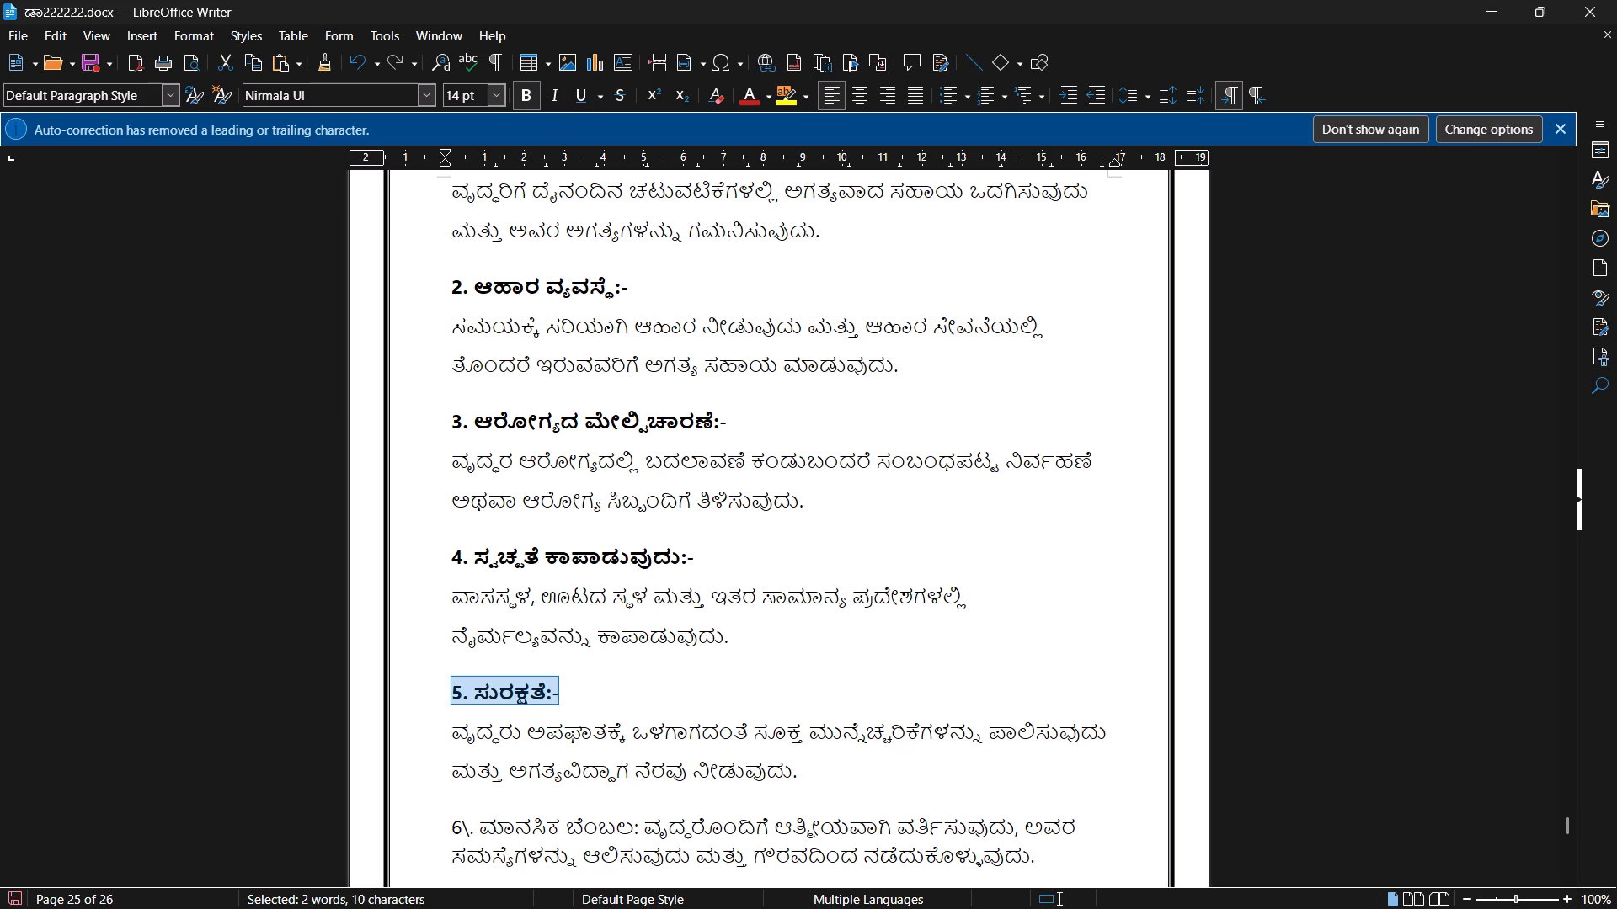
pyautogui.click(542, 780)
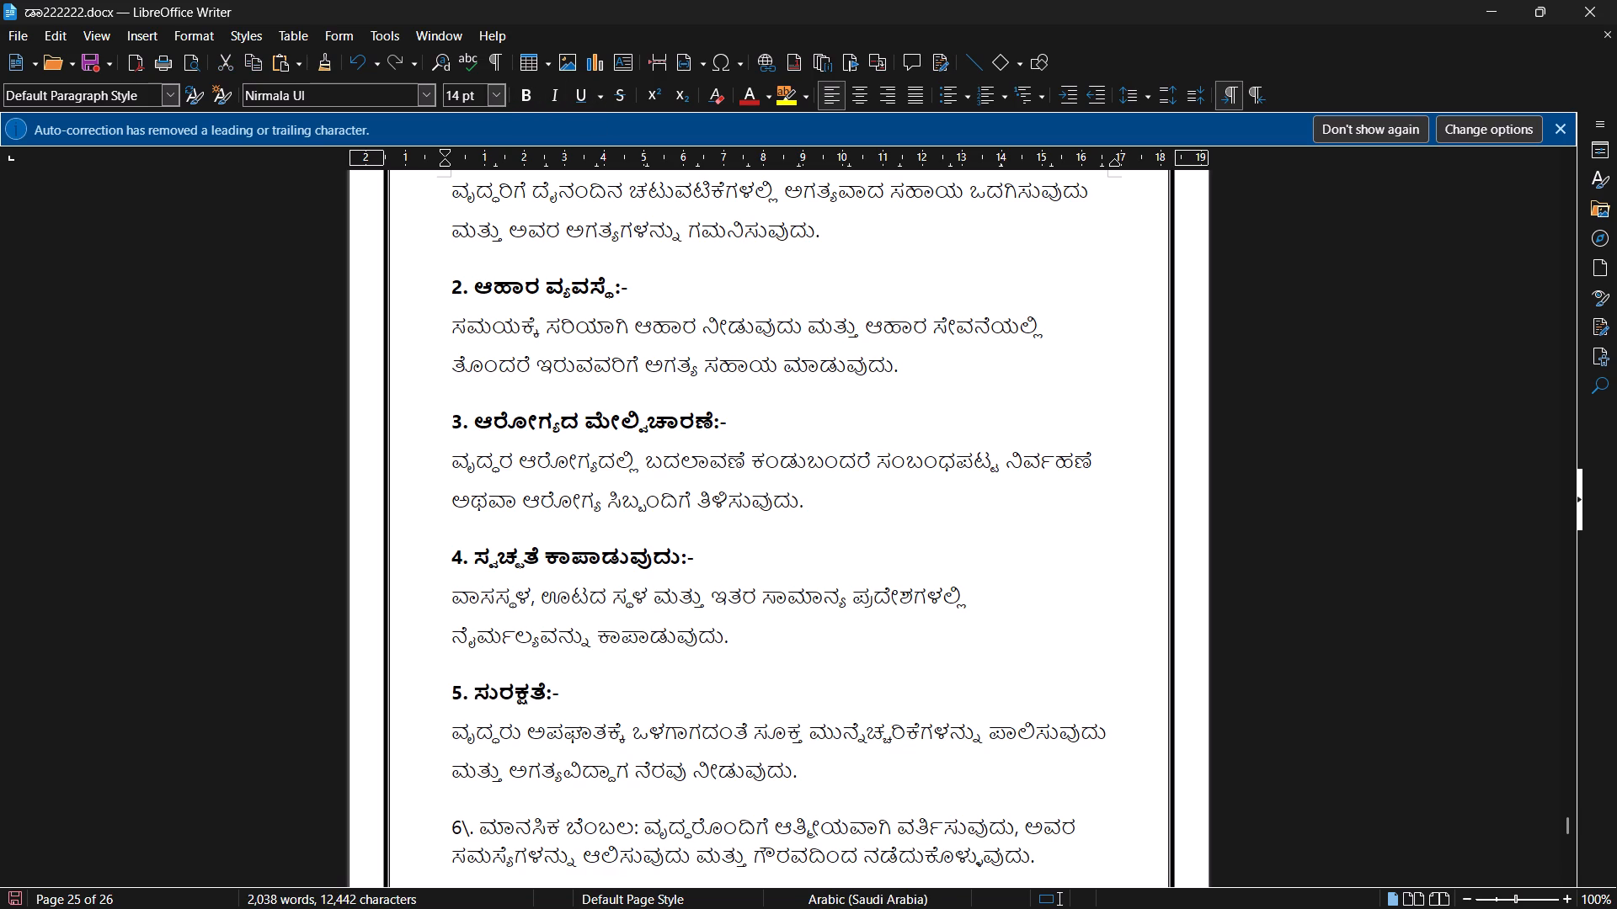
# Add a hyphen after "ಮಾನಸಿಕ ಬೆಂಬಲ:" in the sixth item and move its description into a separate paragraph.
pyautogui.click(635, 826)
pyautogui.click(639, 827)
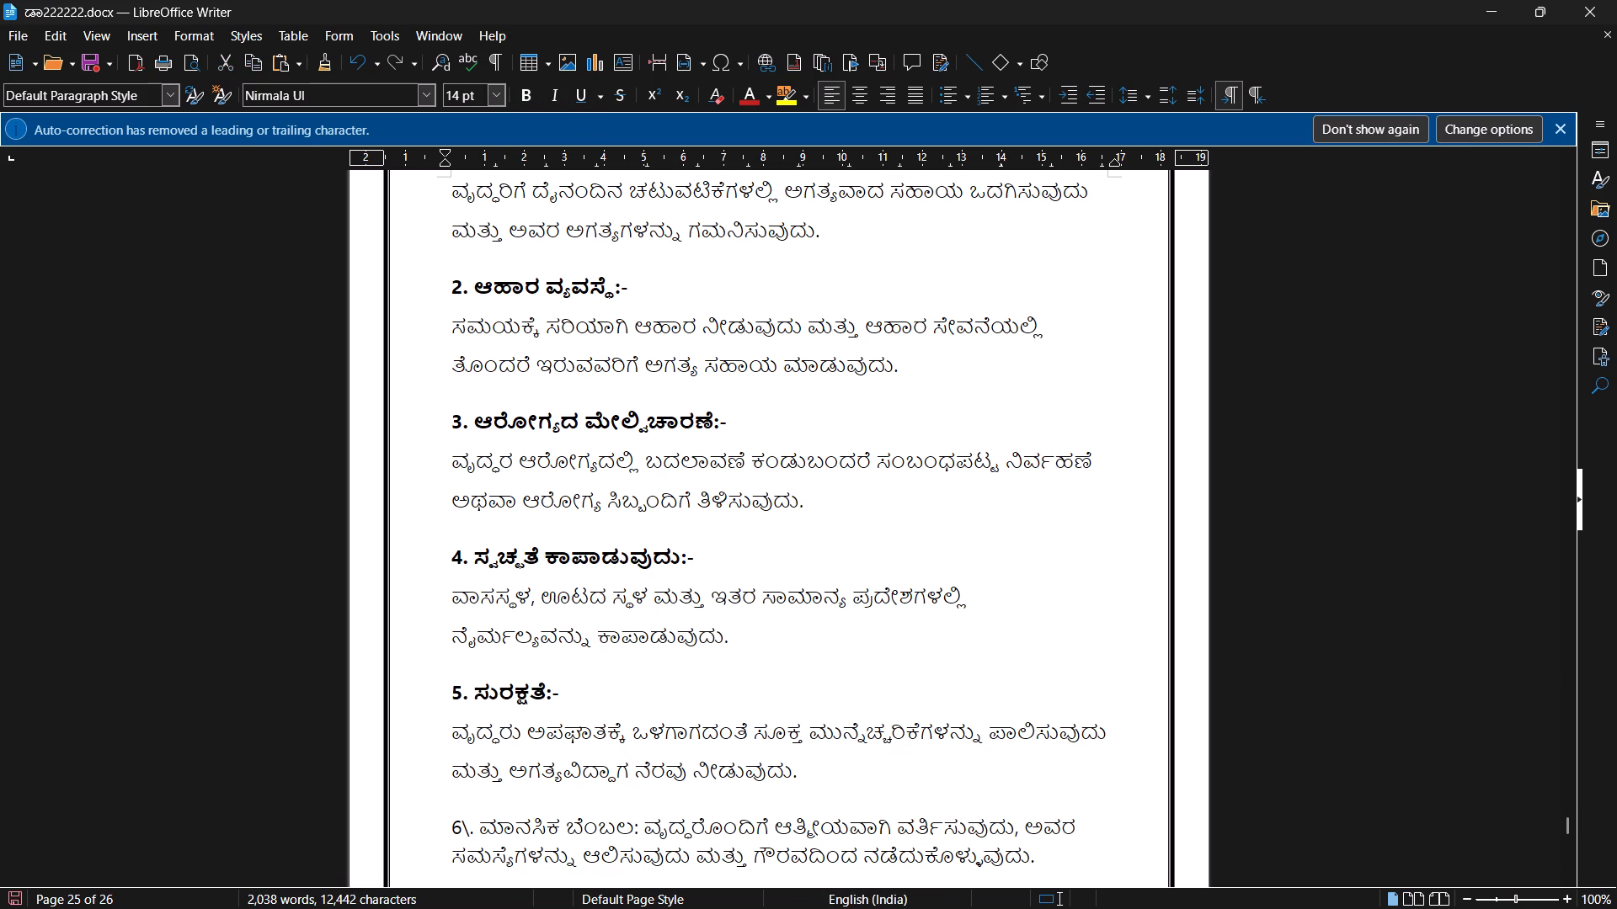
pyautogui.press('-')
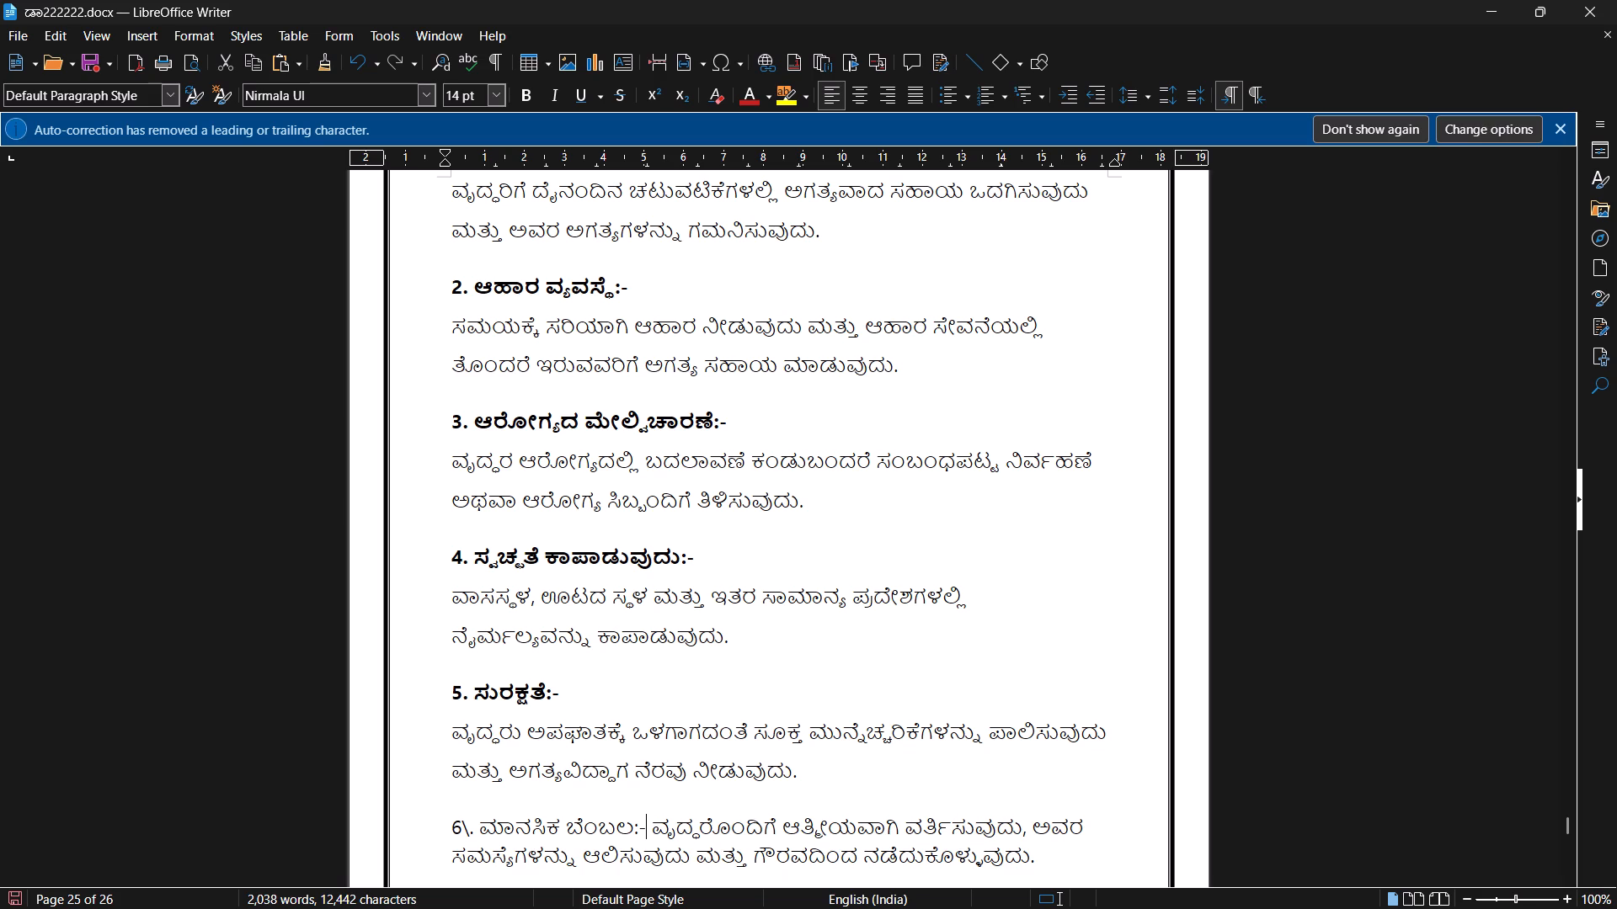
pyautogui.press('Return')
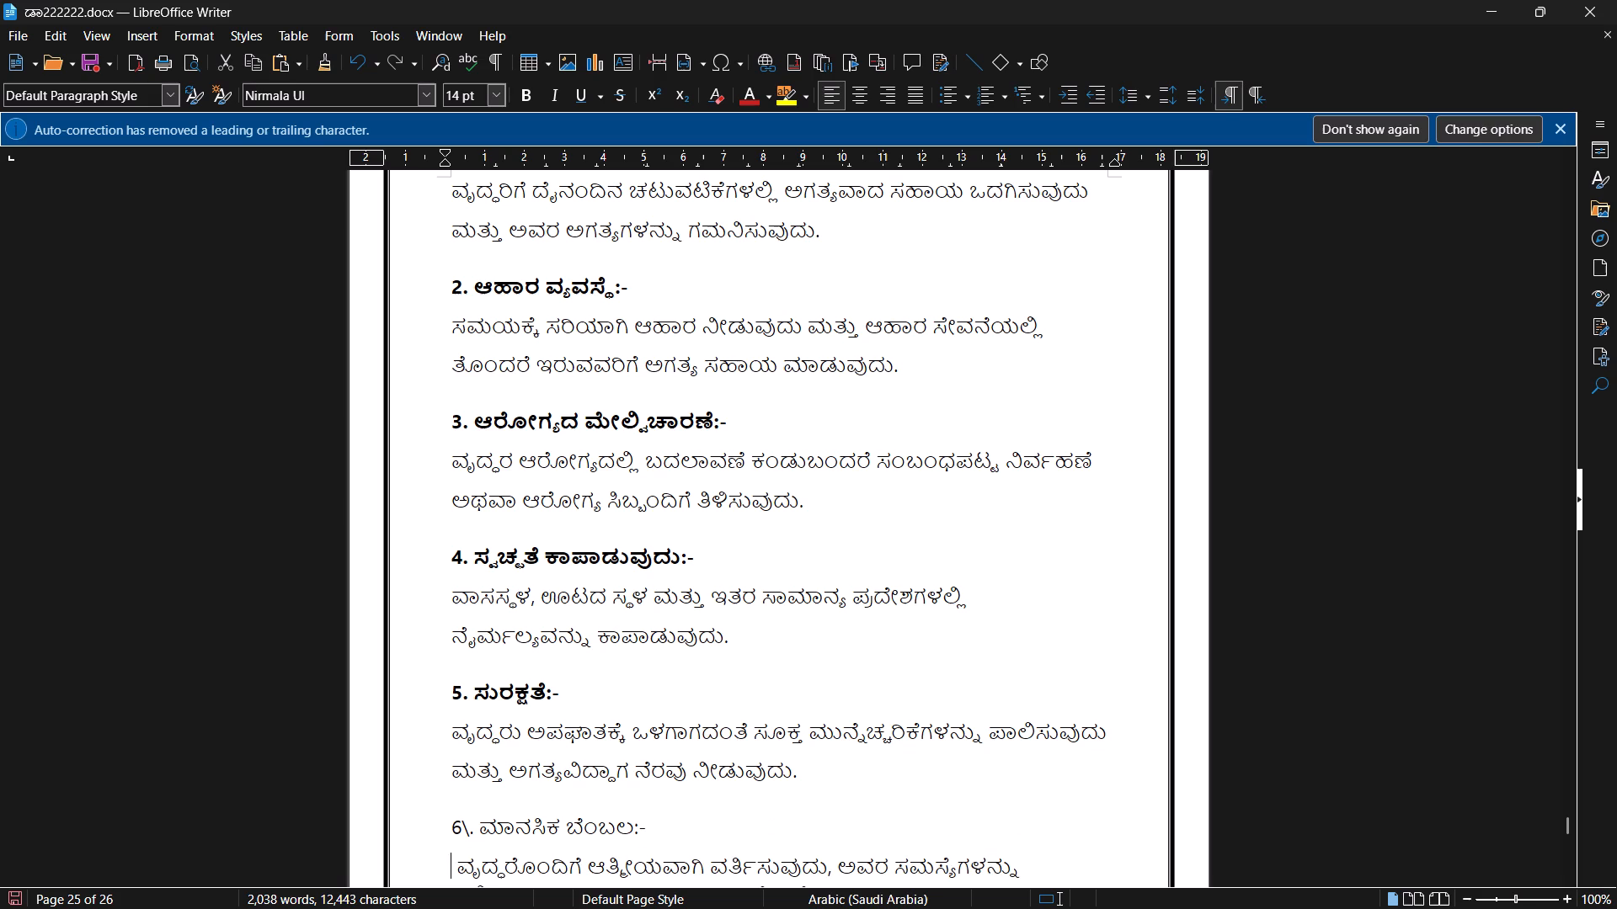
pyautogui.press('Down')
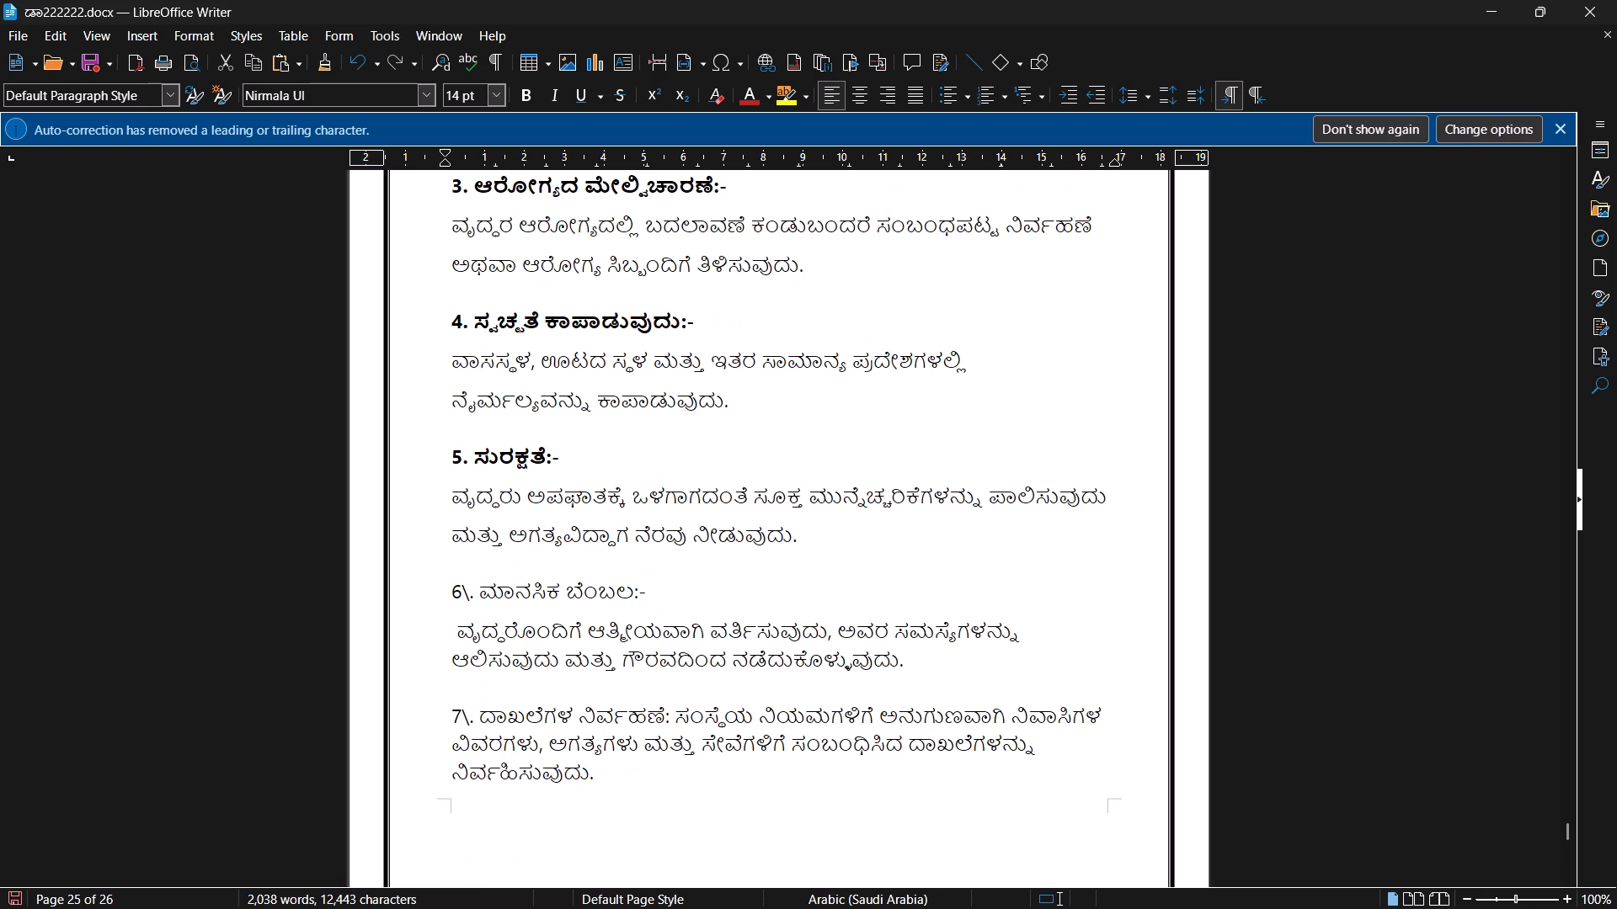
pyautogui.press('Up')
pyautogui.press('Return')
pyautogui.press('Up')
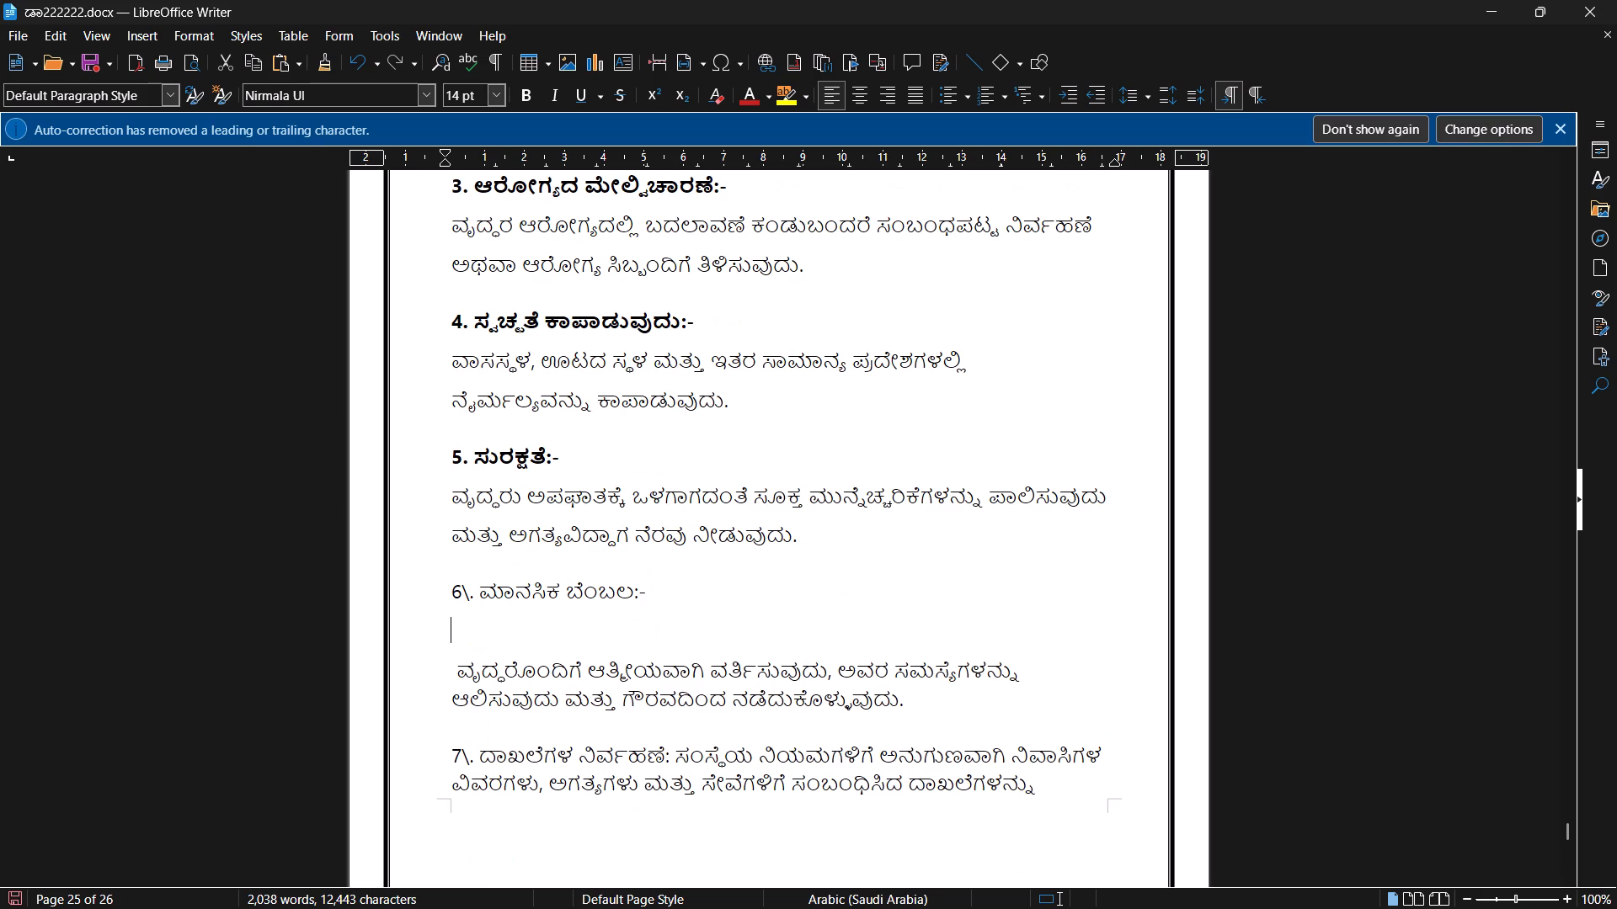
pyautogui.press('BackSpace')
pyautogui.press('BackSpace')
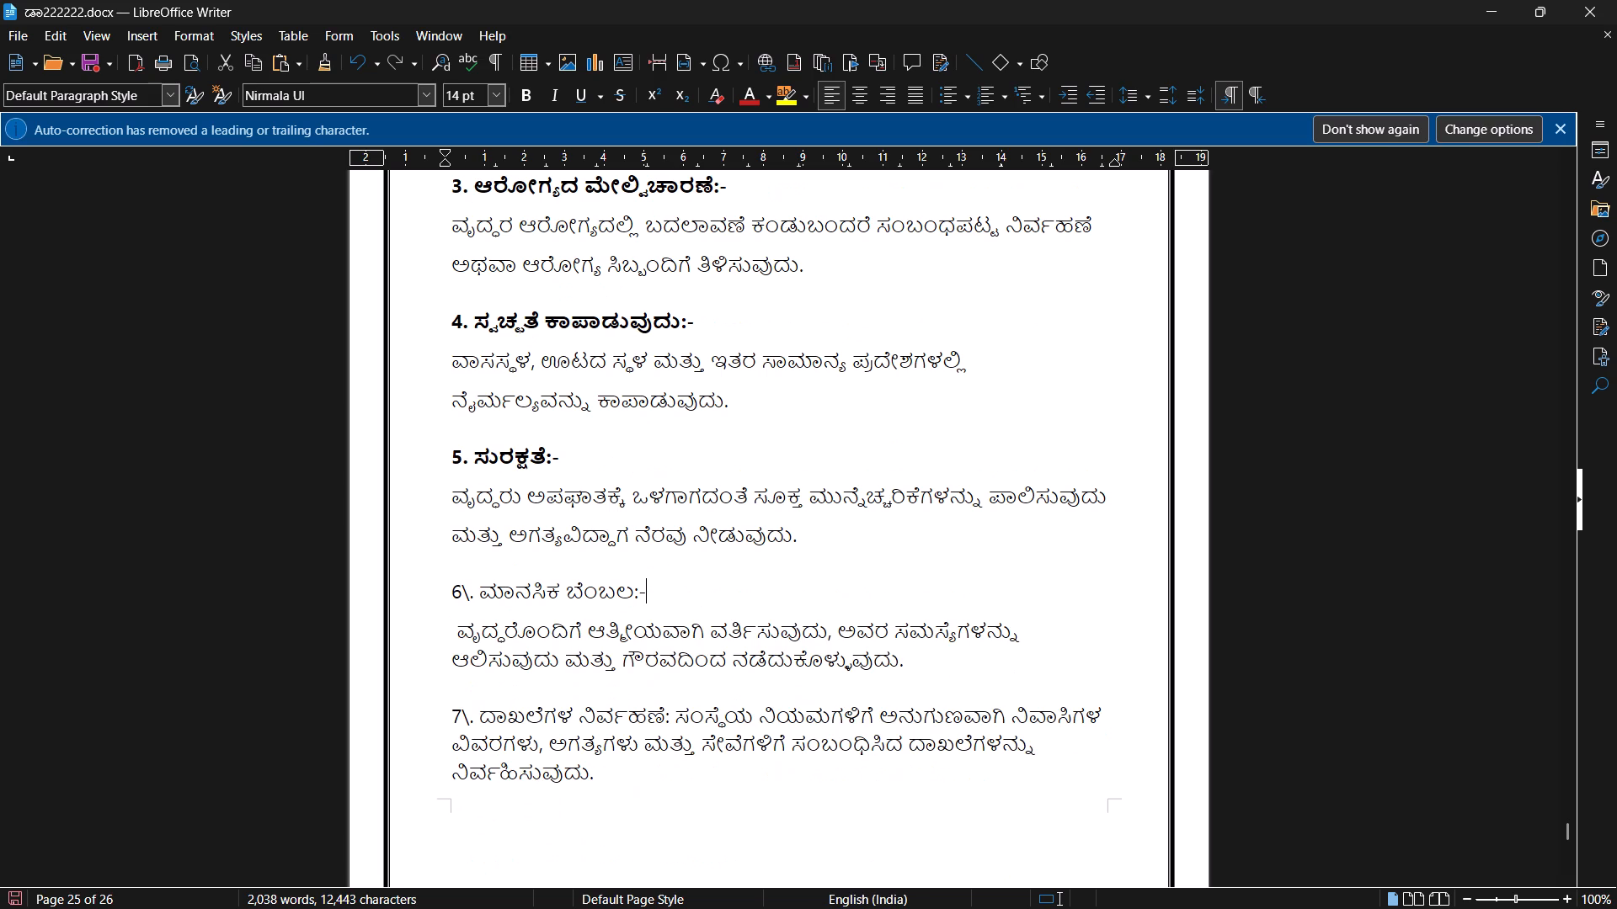
# Remove the leading space before "ವೃದ್ಧರೊಂದಿಗೆ" at the start of the sixth item's description.
pyautogui.press('Down')
pyautogui.press('Left')
pyautogui.press('Left')
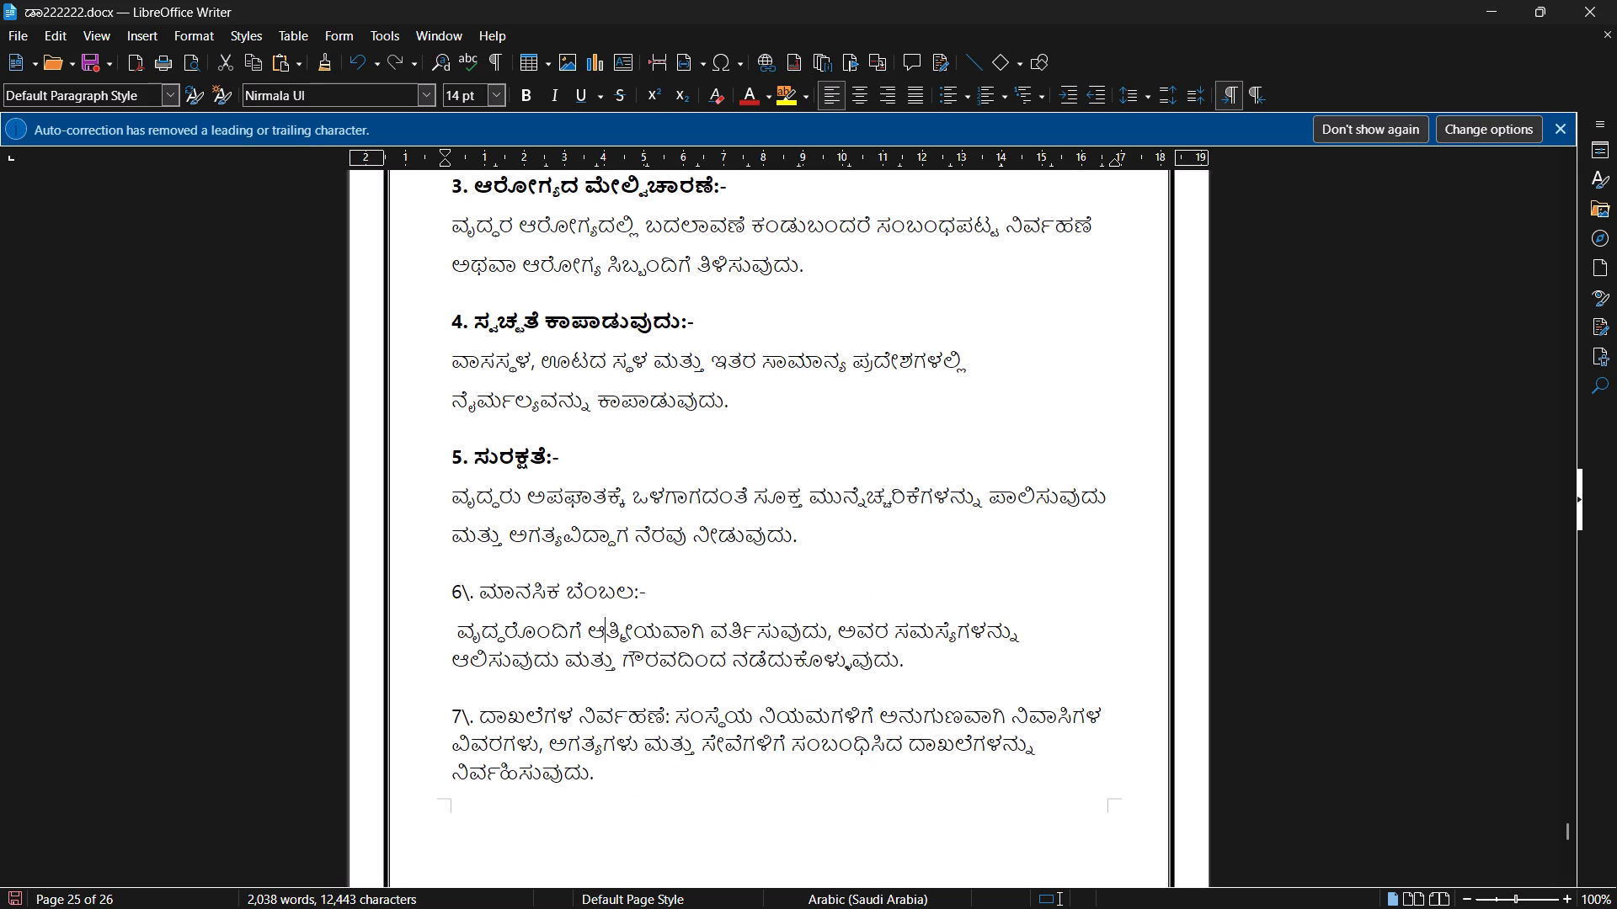
pyautogui.press('Left')
pyautogui.press('Left')
pyautogui.press('Left')
pyautogui.press('Left')
pyautogui.press('Left')
pyautogui.press('Left')
pyautogui.press('Left')
pyautogui.press('Left')
pyautogui.press('Left')
pyautogui.press('Right')
pyautogui.press('BackSpace')
pyautogui.press('BackSpace')
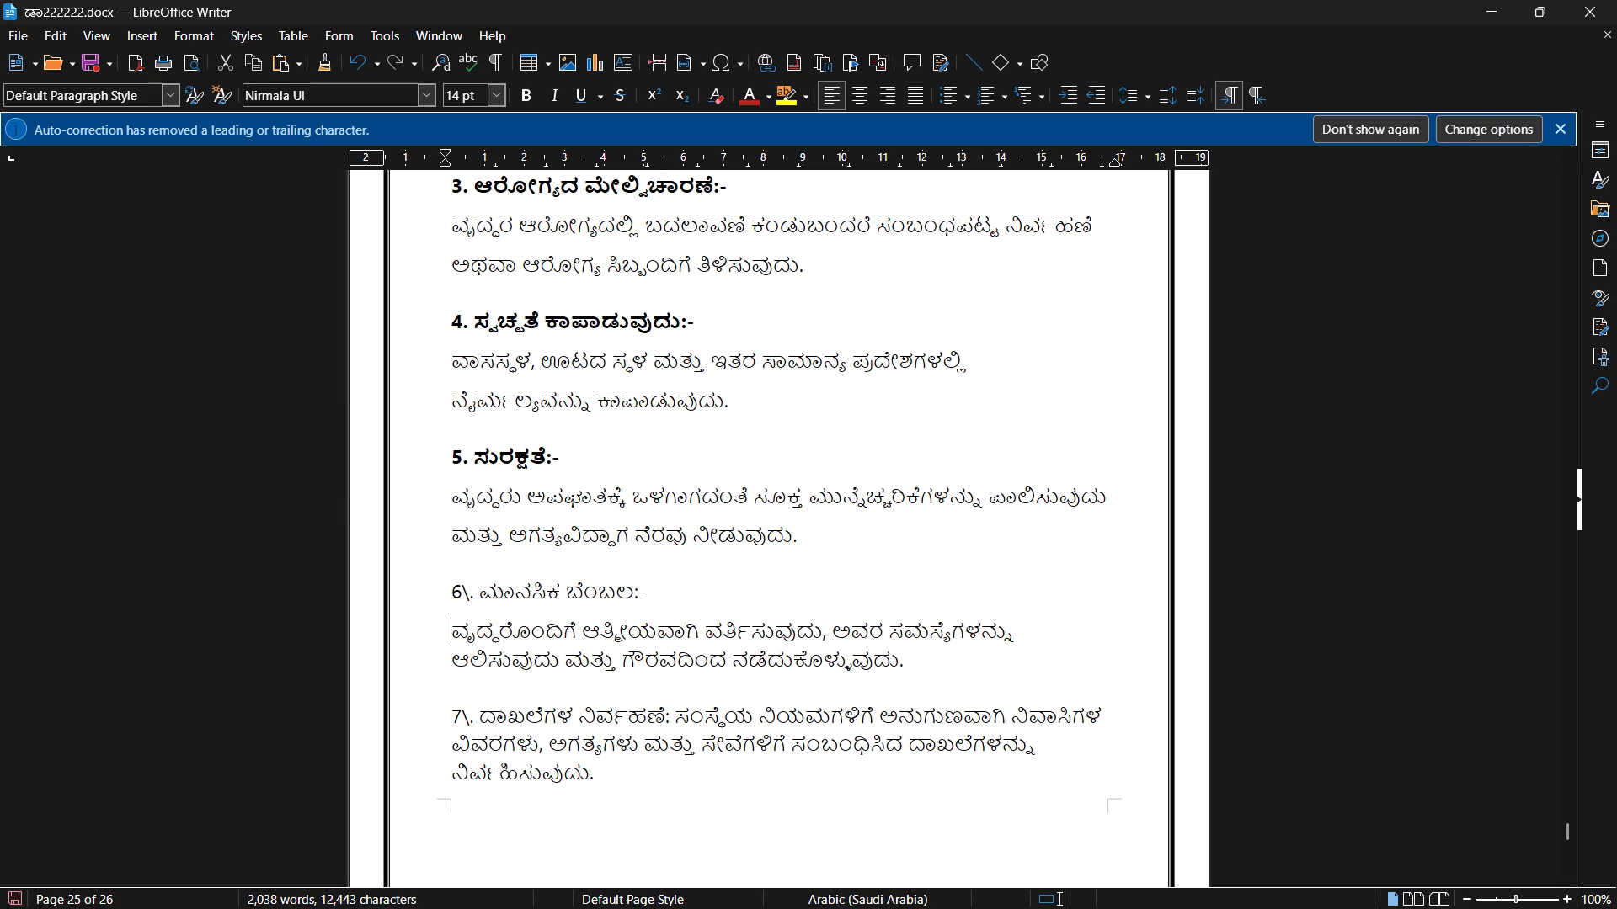
# Insert a paragraph break before the wrapped line starting with "ಆಲಿಸುವುದು" in the sixth item's description.
pyautogui.press('Down')
pyautogui.press('Return')
pyautogui.press('Return')
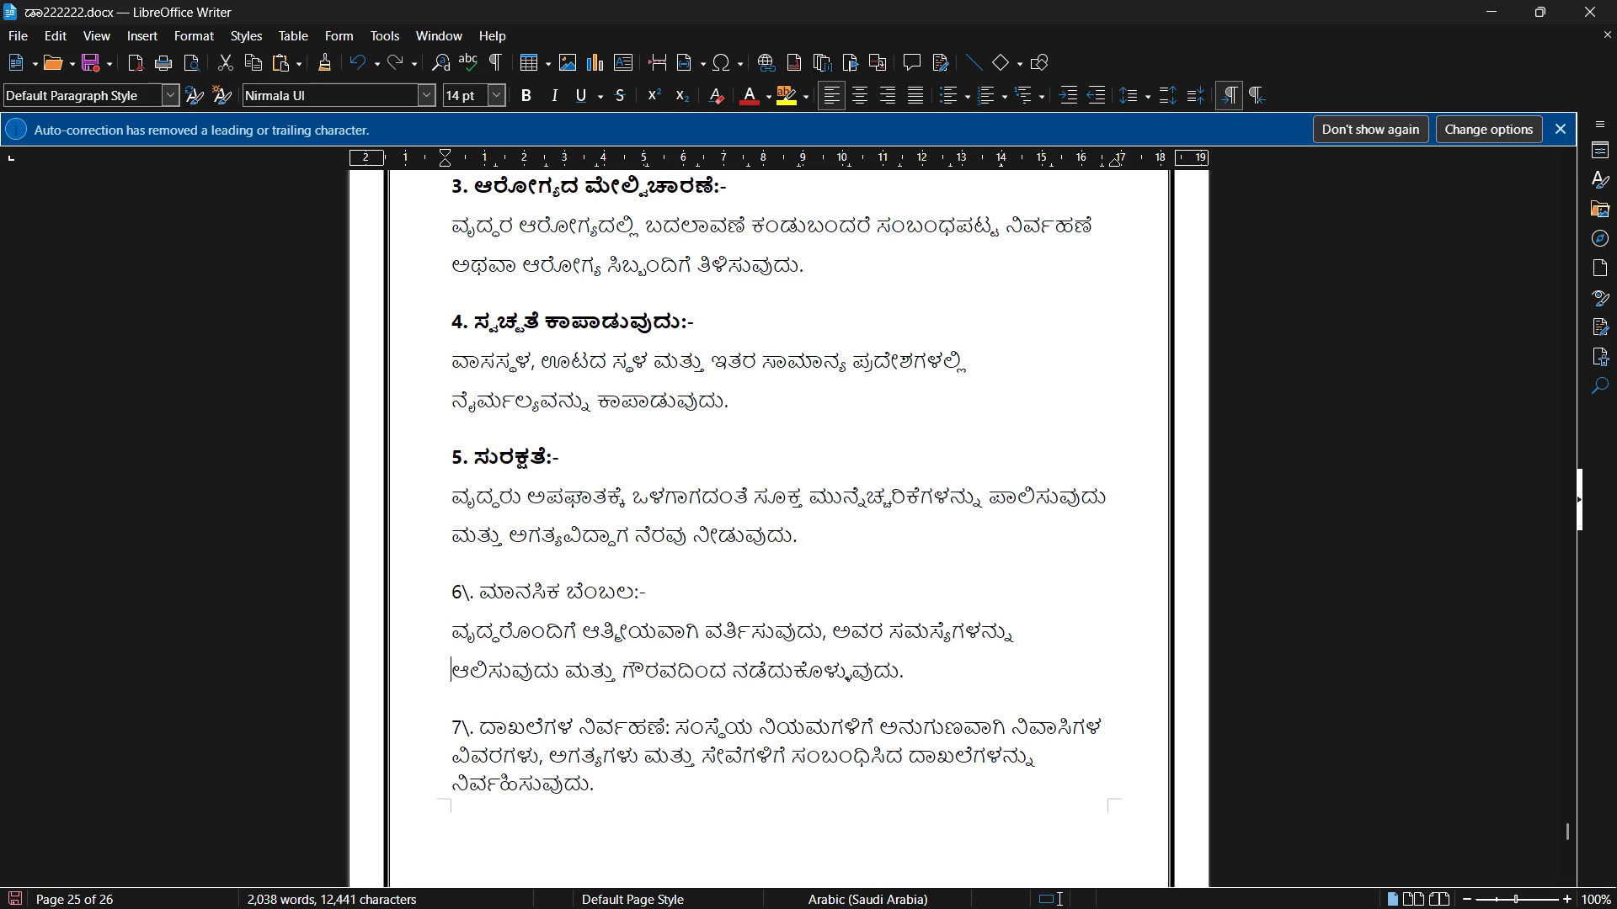
# Remove the backslash after the number 6 in the sixth staff responsibility item.
pyautogui.click(467, 593)
pyautogui.press('BackSpace')
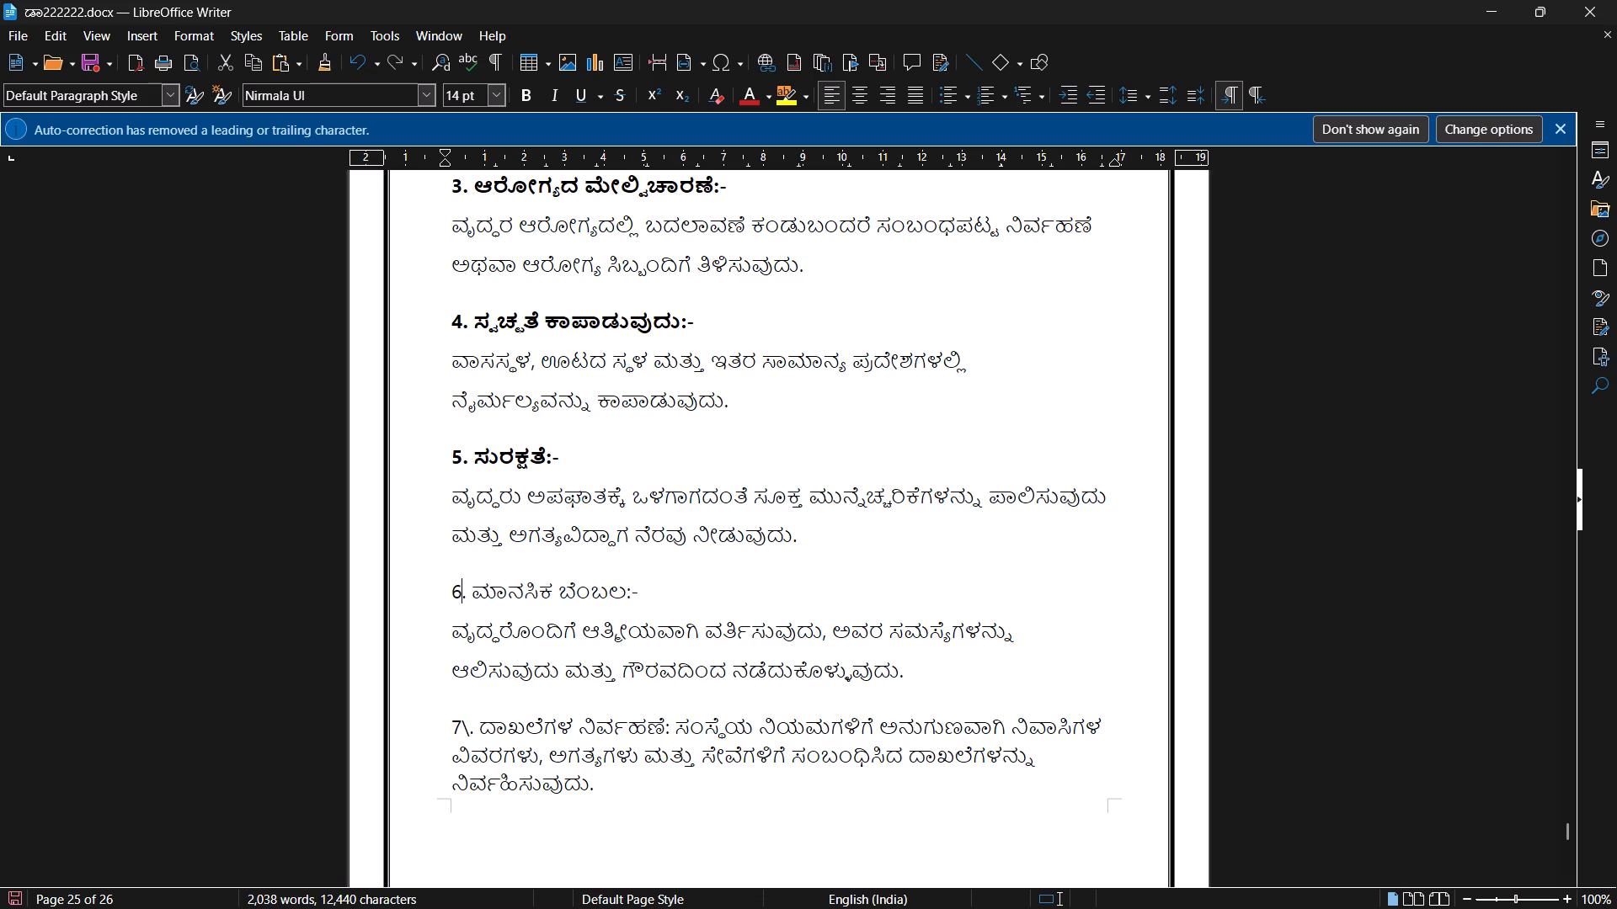
# Make the sixth staff responsibility title, "6. ಮಾನಸಿಕ ಬೆಂಬಲ:-", bold.
pyautogui.moveTo(450, 592); pyautogui.dragTo(643, 592)
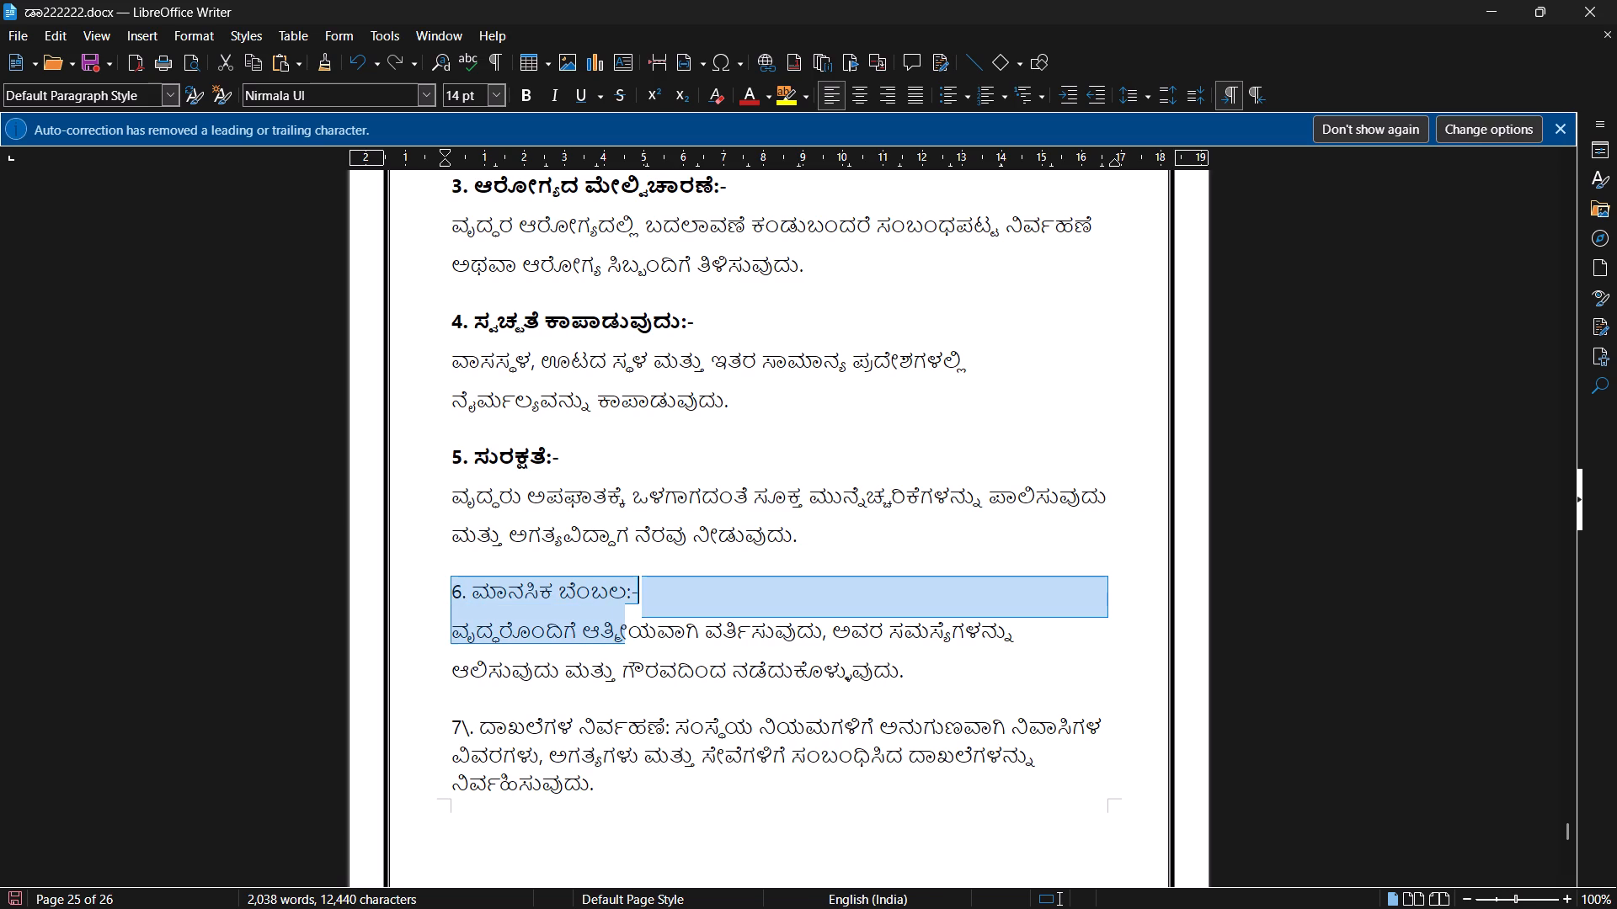
pyautogui.moveTo(643, 592); pyautogui.dragTo(645, 587)
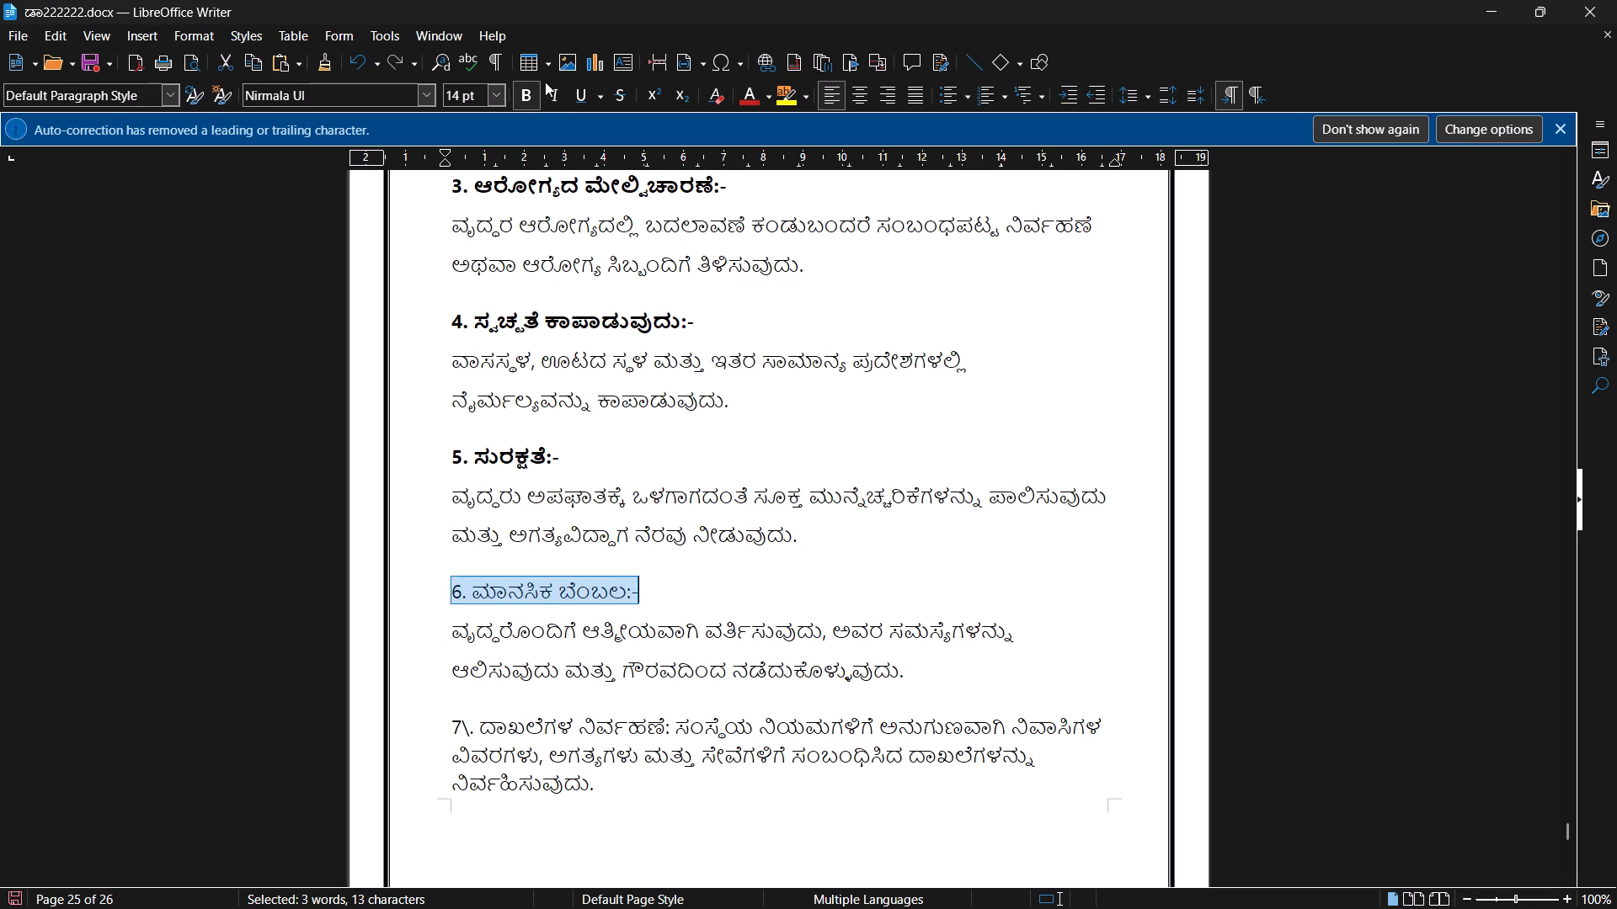
pyautogui.click(526, 89)
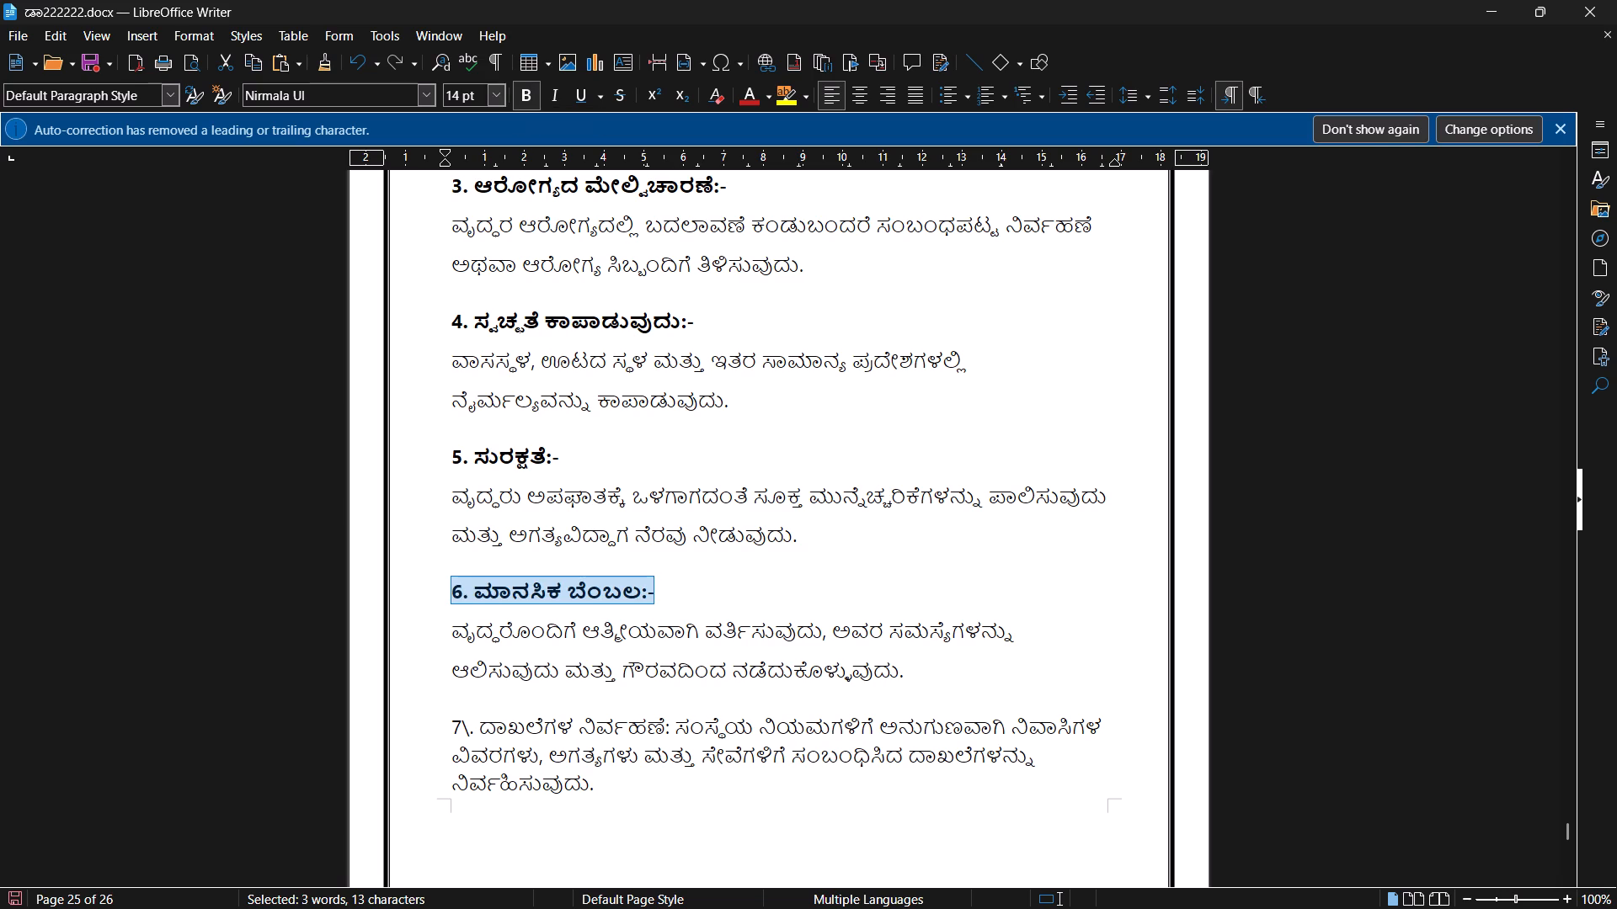
# Remove the backslash after the number 7 in the seventh staff responsibility item.
pyautogui.click(470, 733)
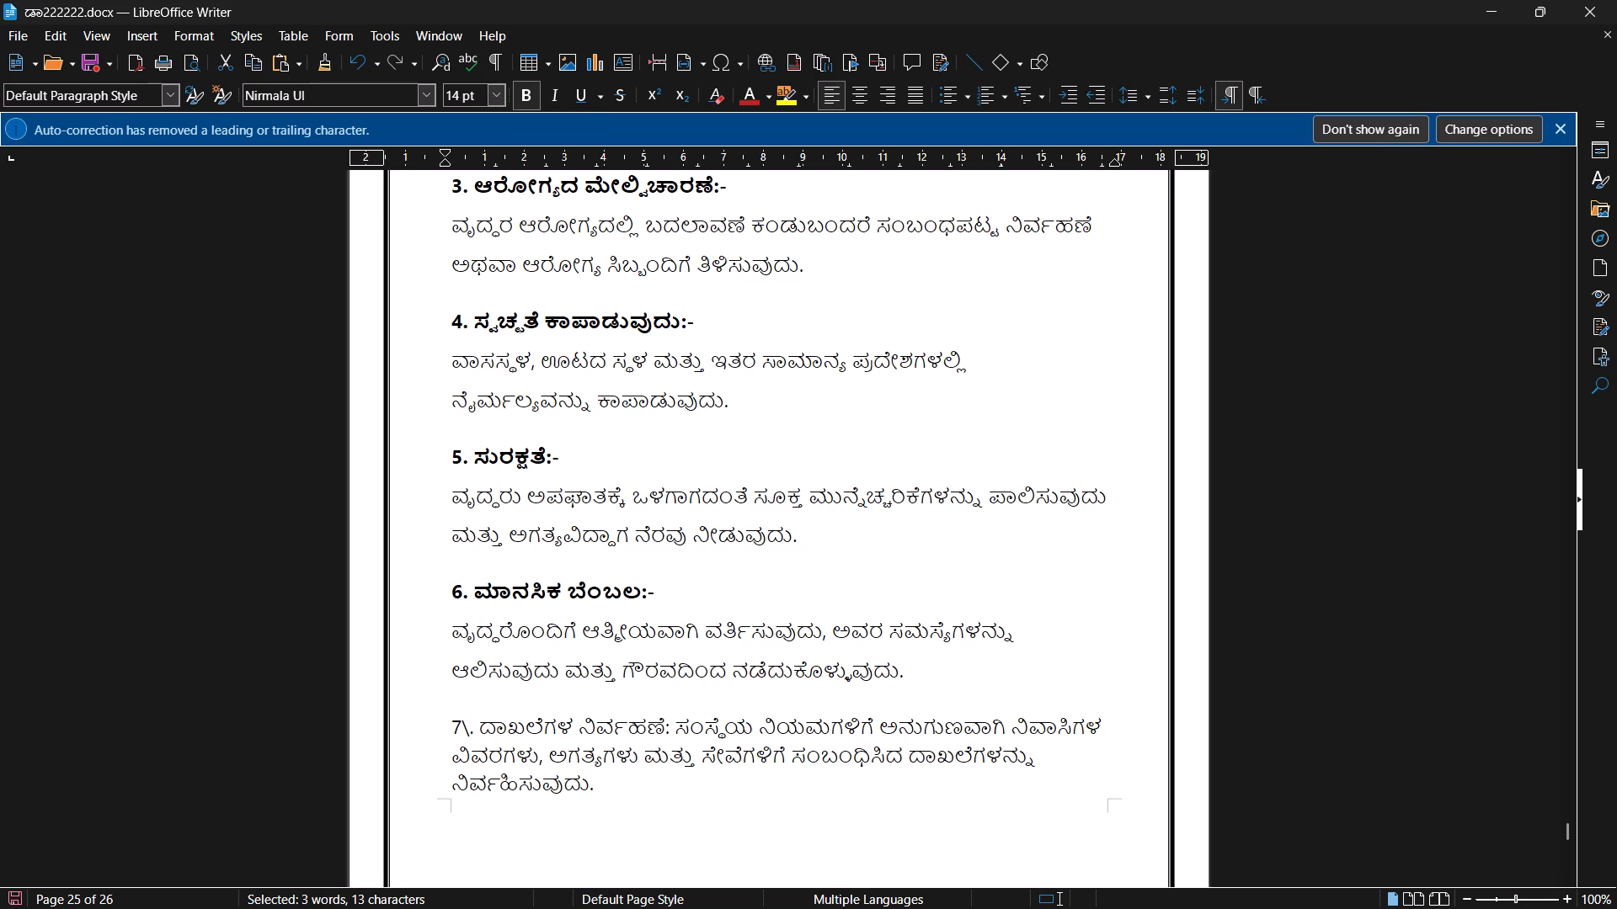
pyautogui.press('BackSpace')
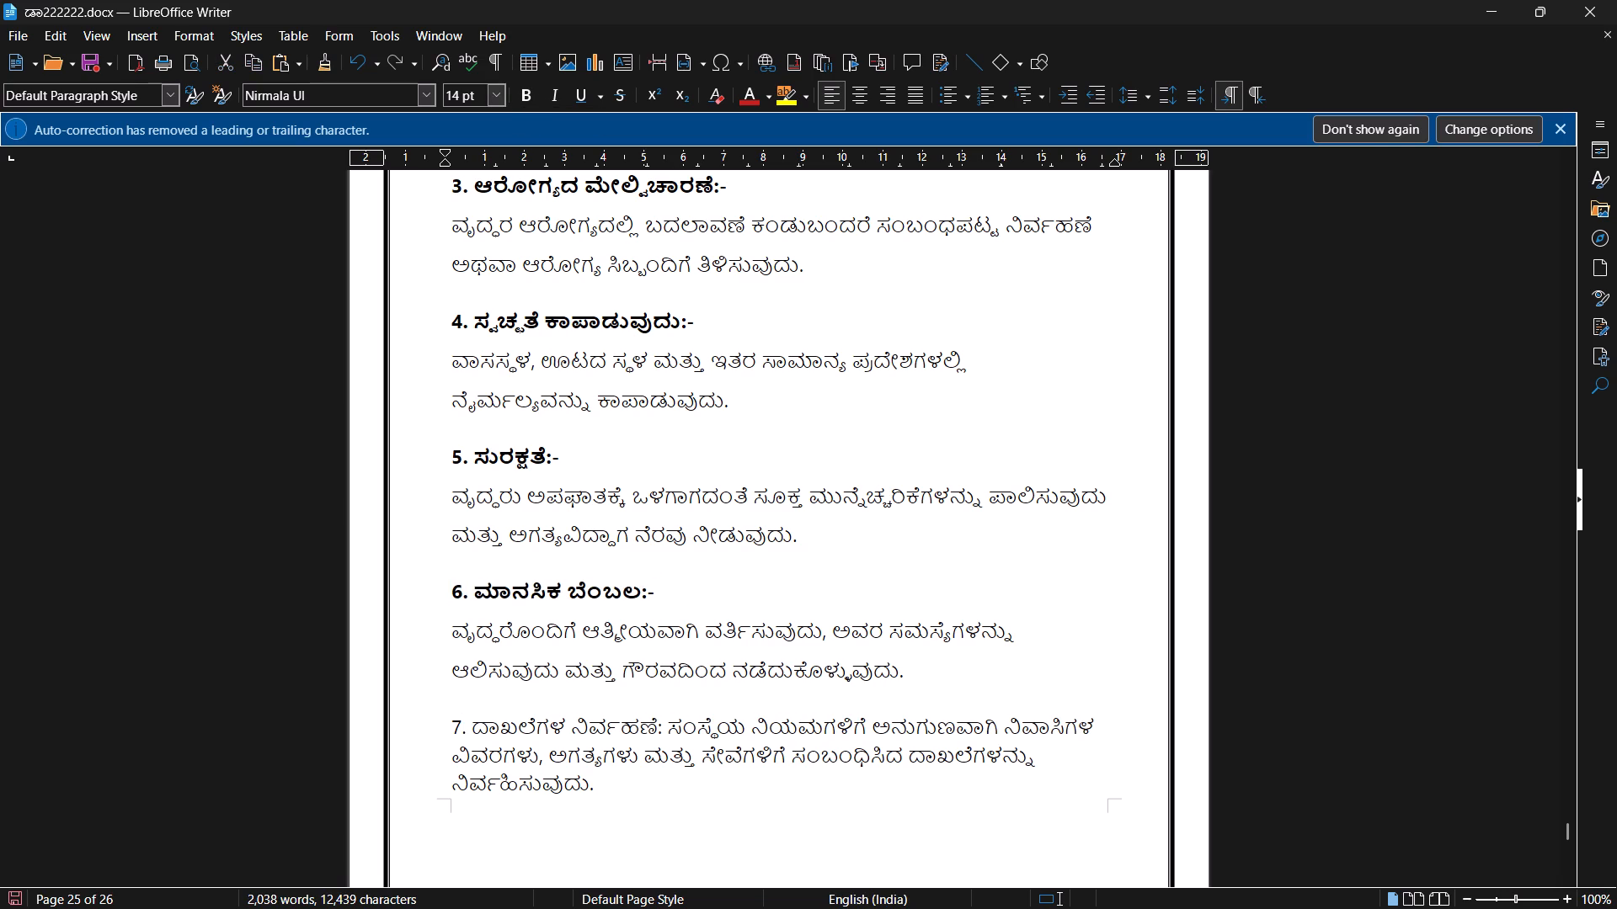
# Add a hyphen after "ದಾಖಲೆಗಳ ನಿರ್ವಹಣೆ:" in the seventh item and move its description into a separate paragraph without a leading space.
pyautogui.click(662, 731)
pyautogui.press('=')
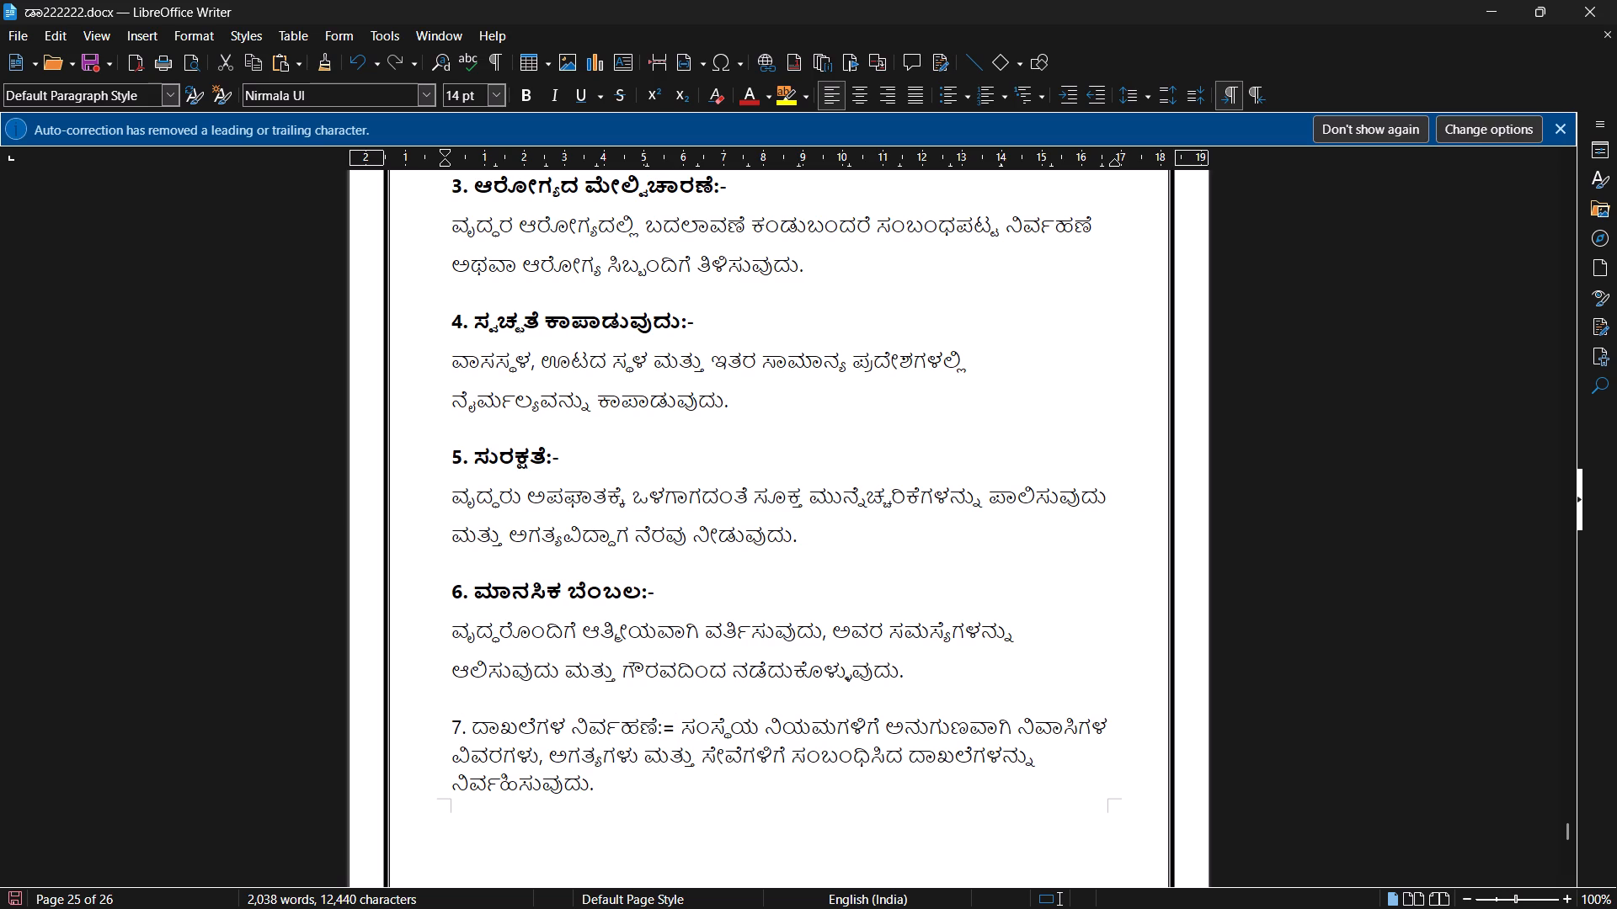
pyautogui.press('BackSpace')
pyautogui.press('-')
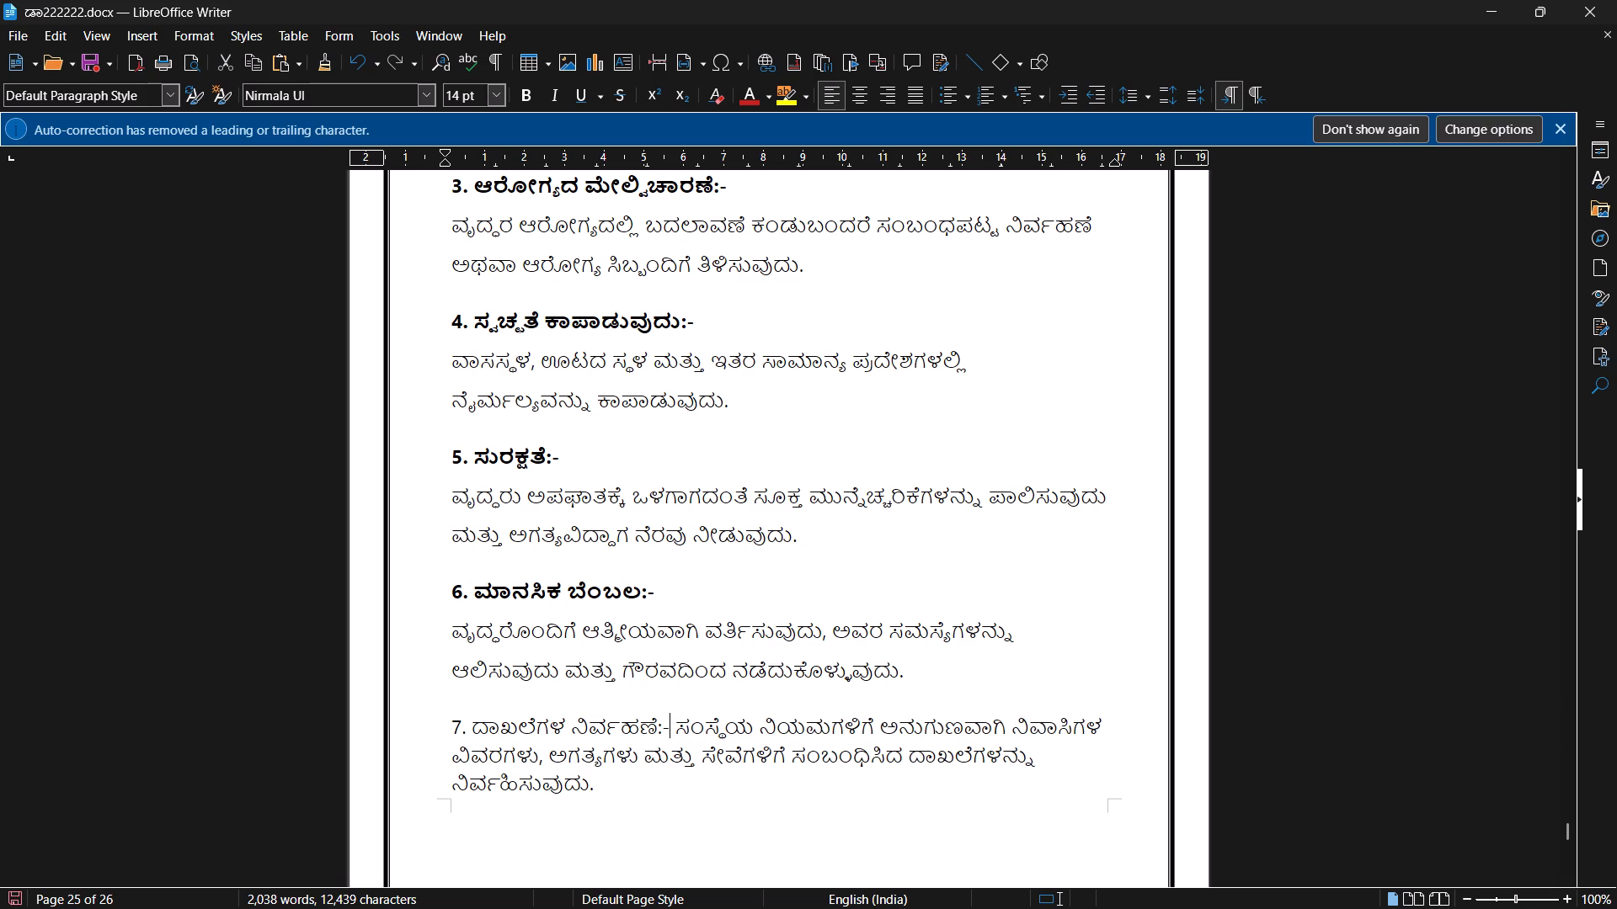
pyautogui.press('Return')
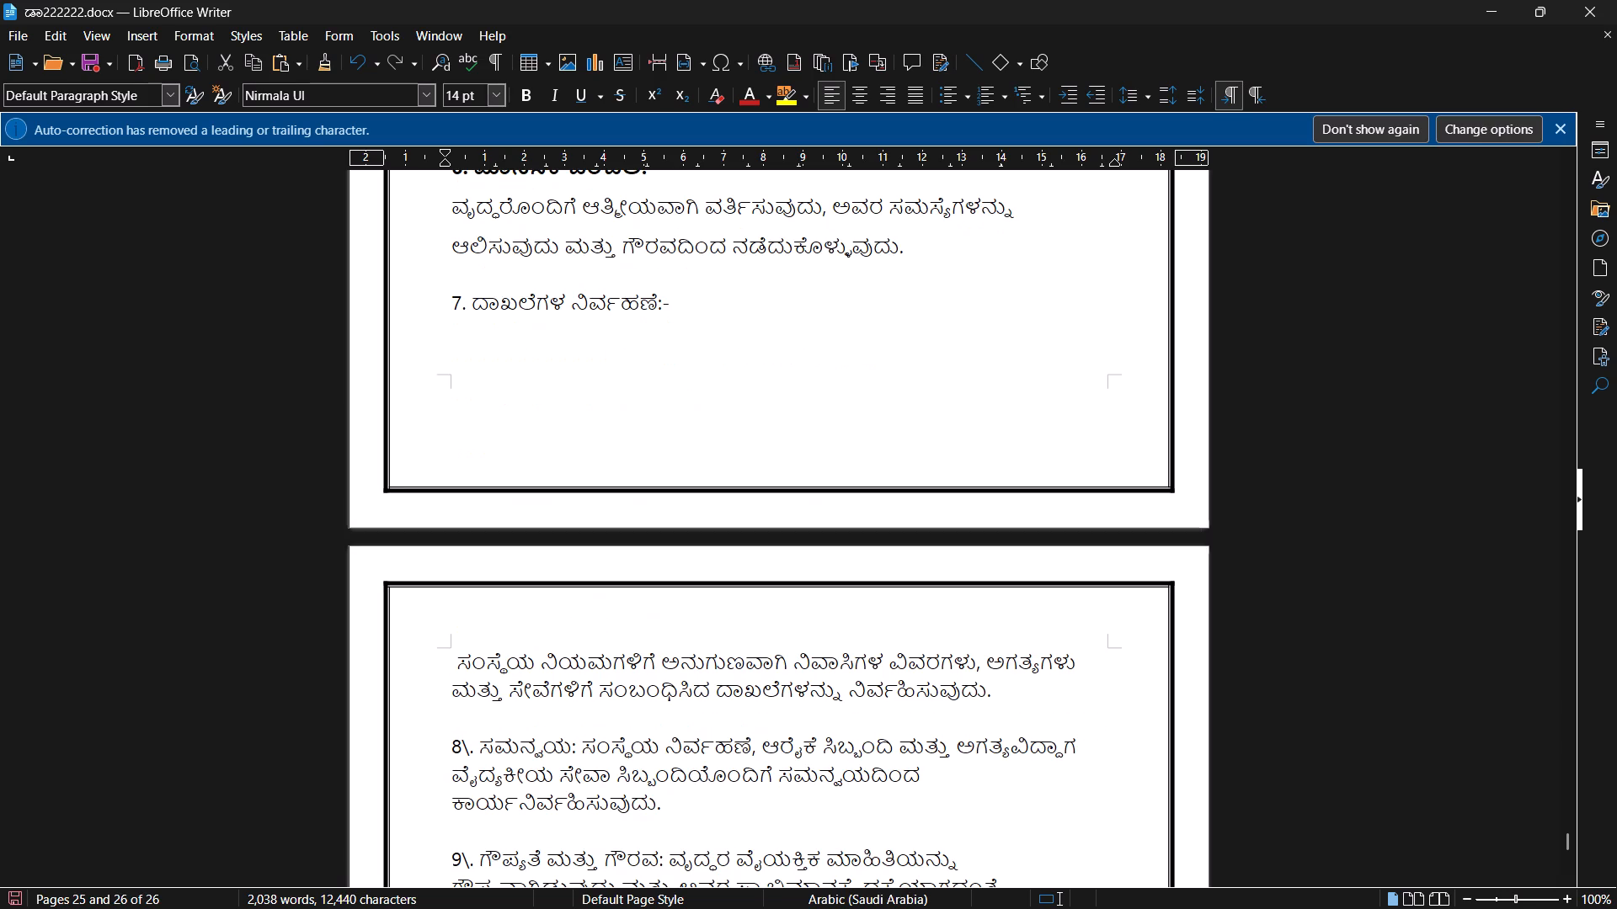
pyautogui.press('Right')
pyautogui.press('BackSpace')
pyautogui.press('BackSpace')
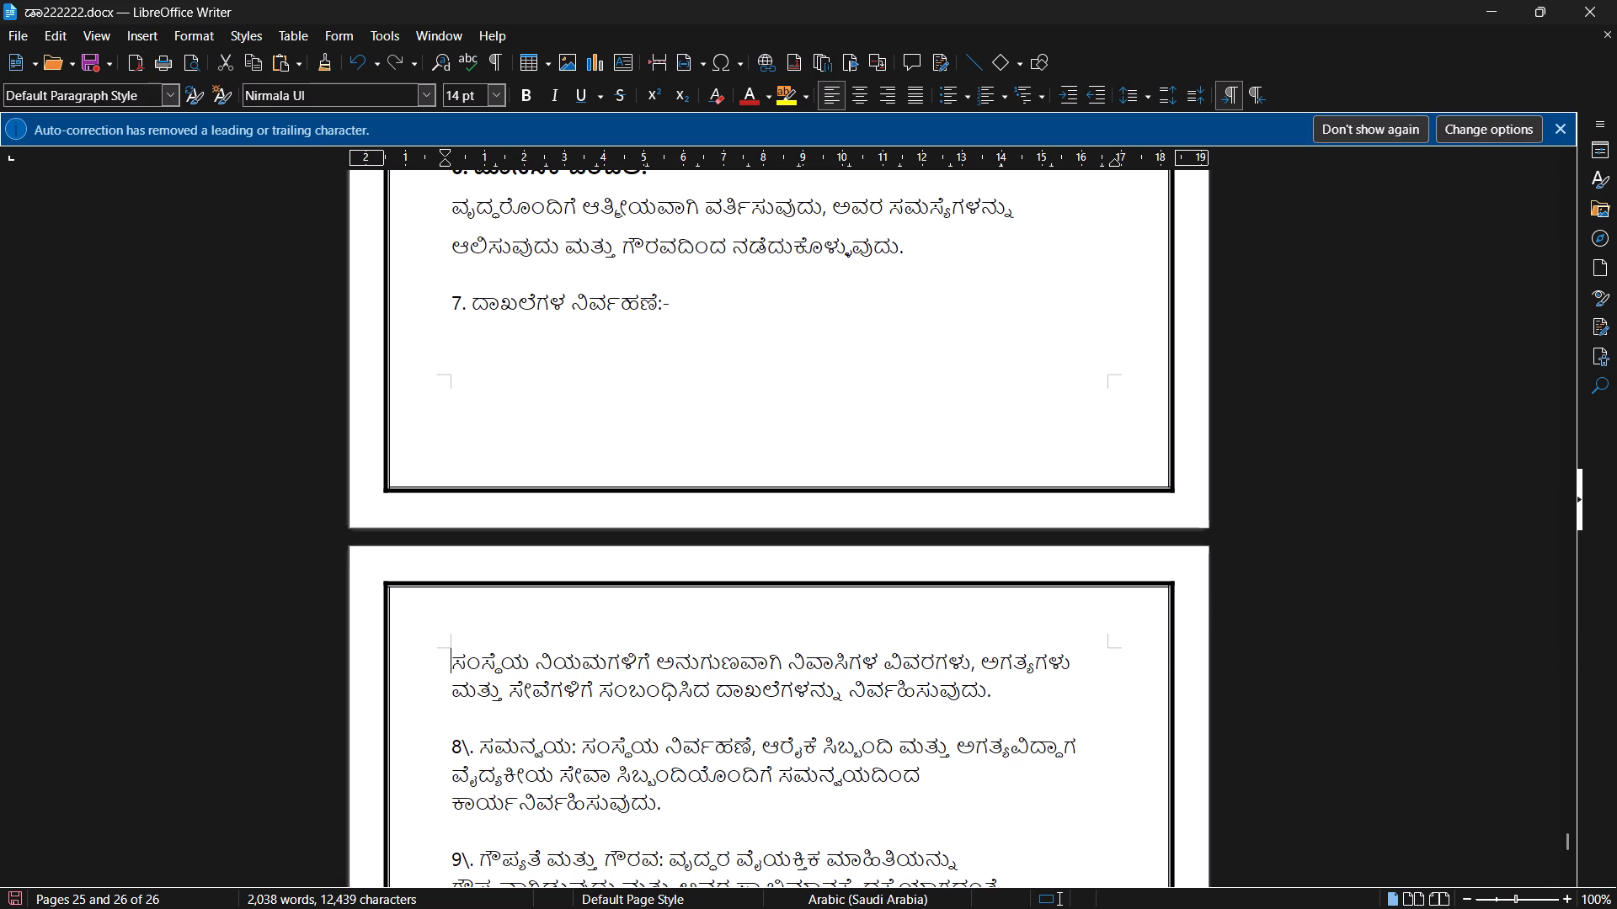
# Insert a paragraph break before the wrapped line starting with "ಮತ್ತು ಸೇವೆಗಳಿಗೆ" in the seventh item's description.
pyautogui.press('Down')
pyautogui.press('Return')
pyautogui.press('Return')
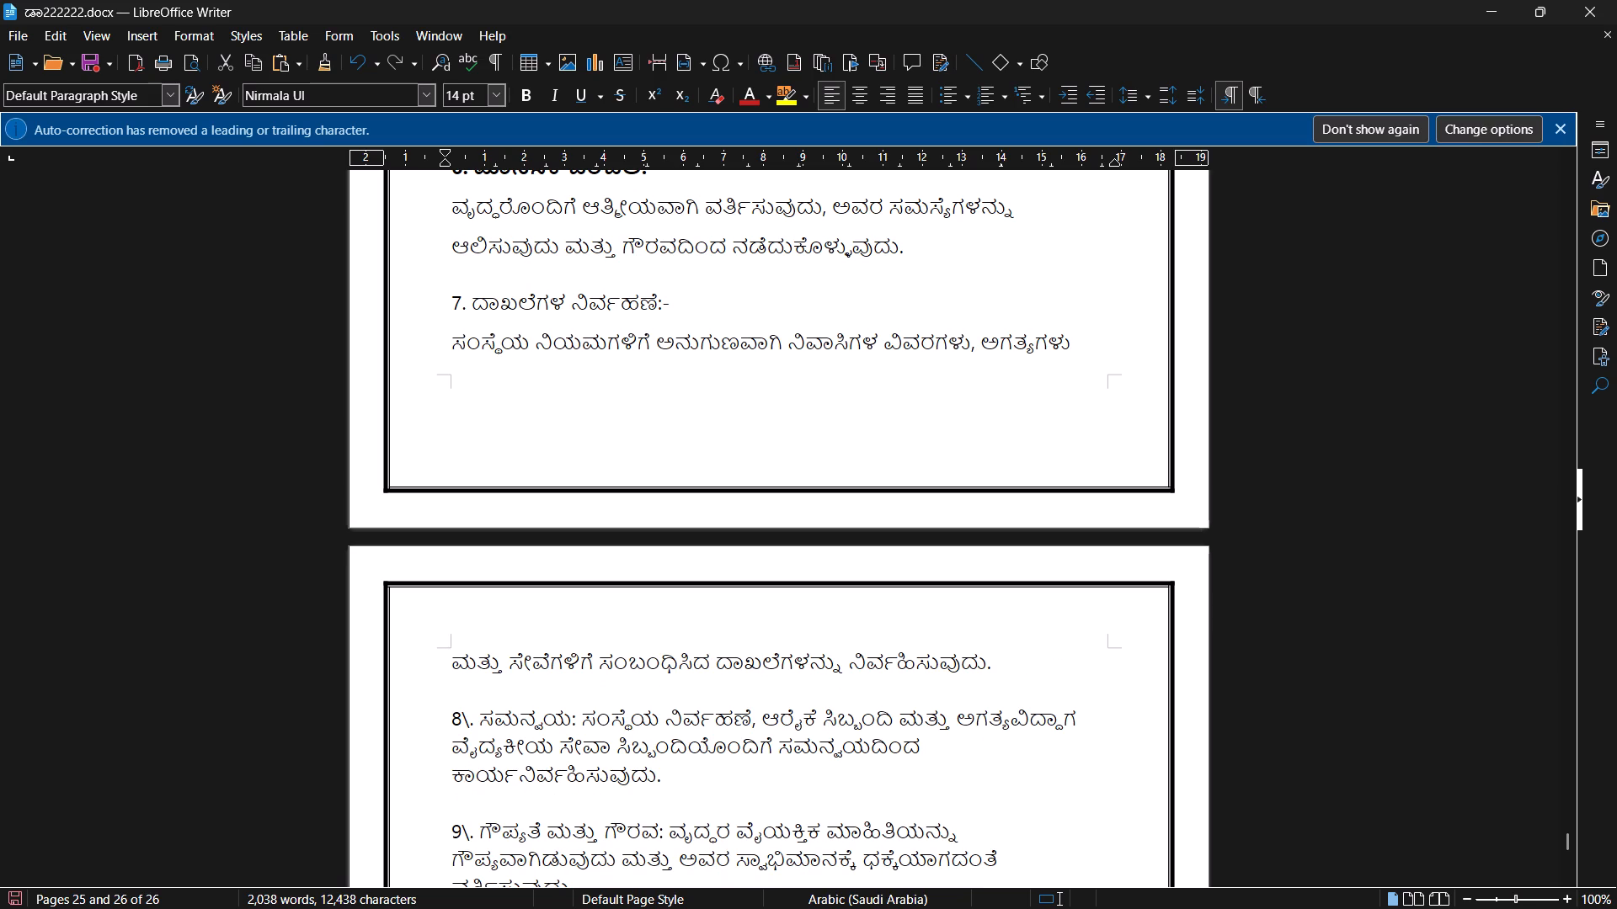
# Make the seventh staff responsibility title, "7. ದಾಖಲೆಗಳ ನಿರ್ವಹಣೆ:-", bold.
pyautogui.moveTo(447, 304); pyautogui.dragTo(694, 305)
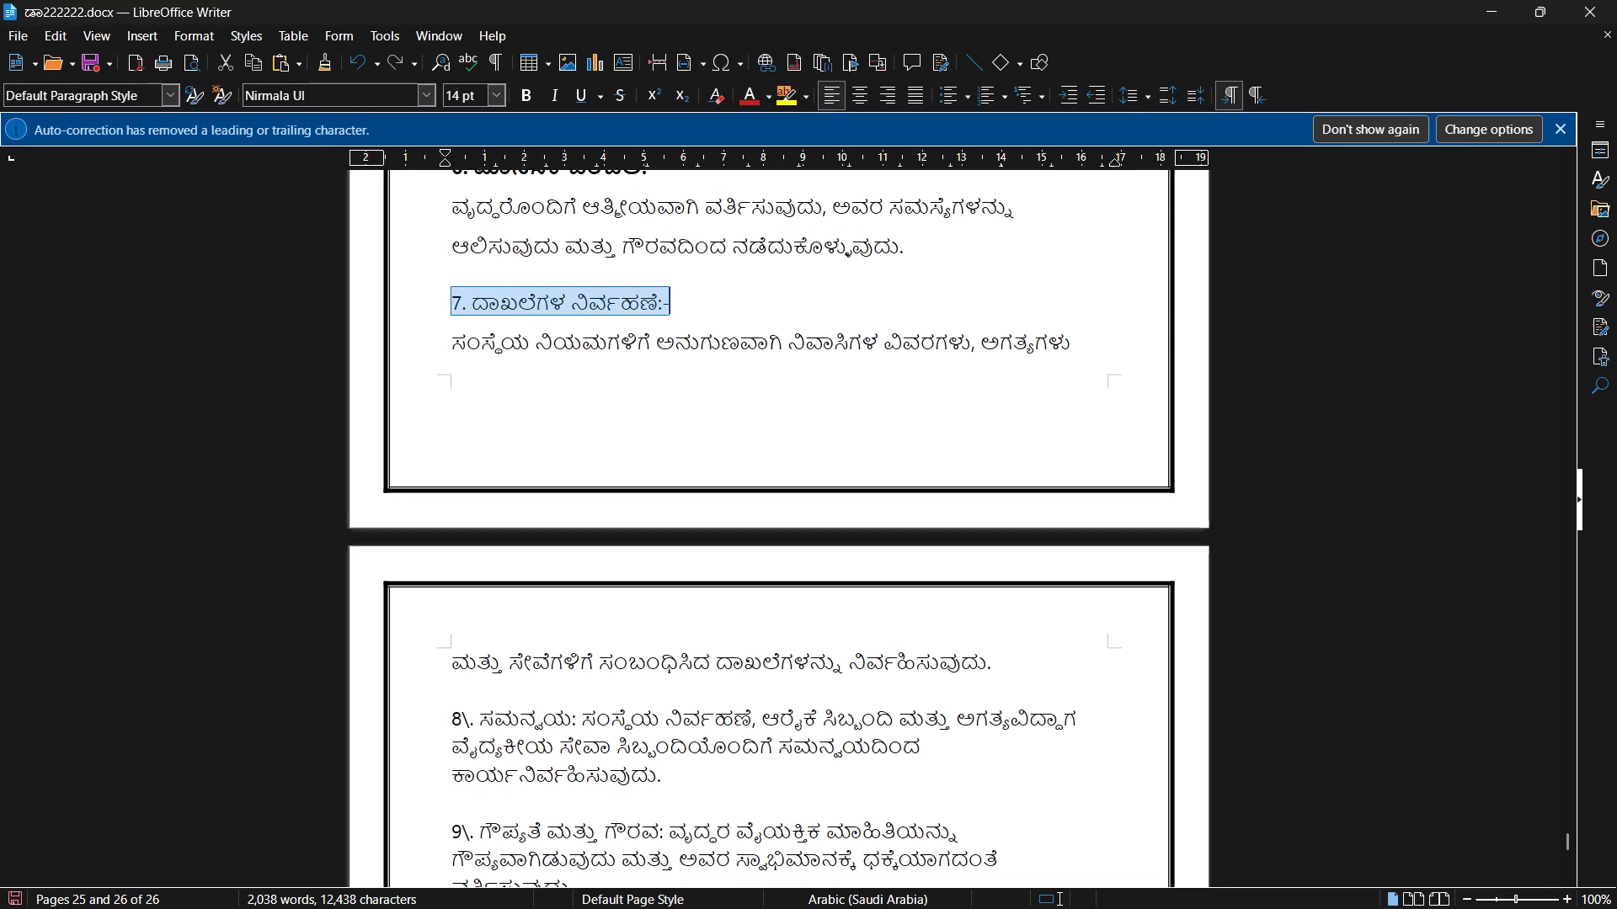
pyautogui.click(527, 98)
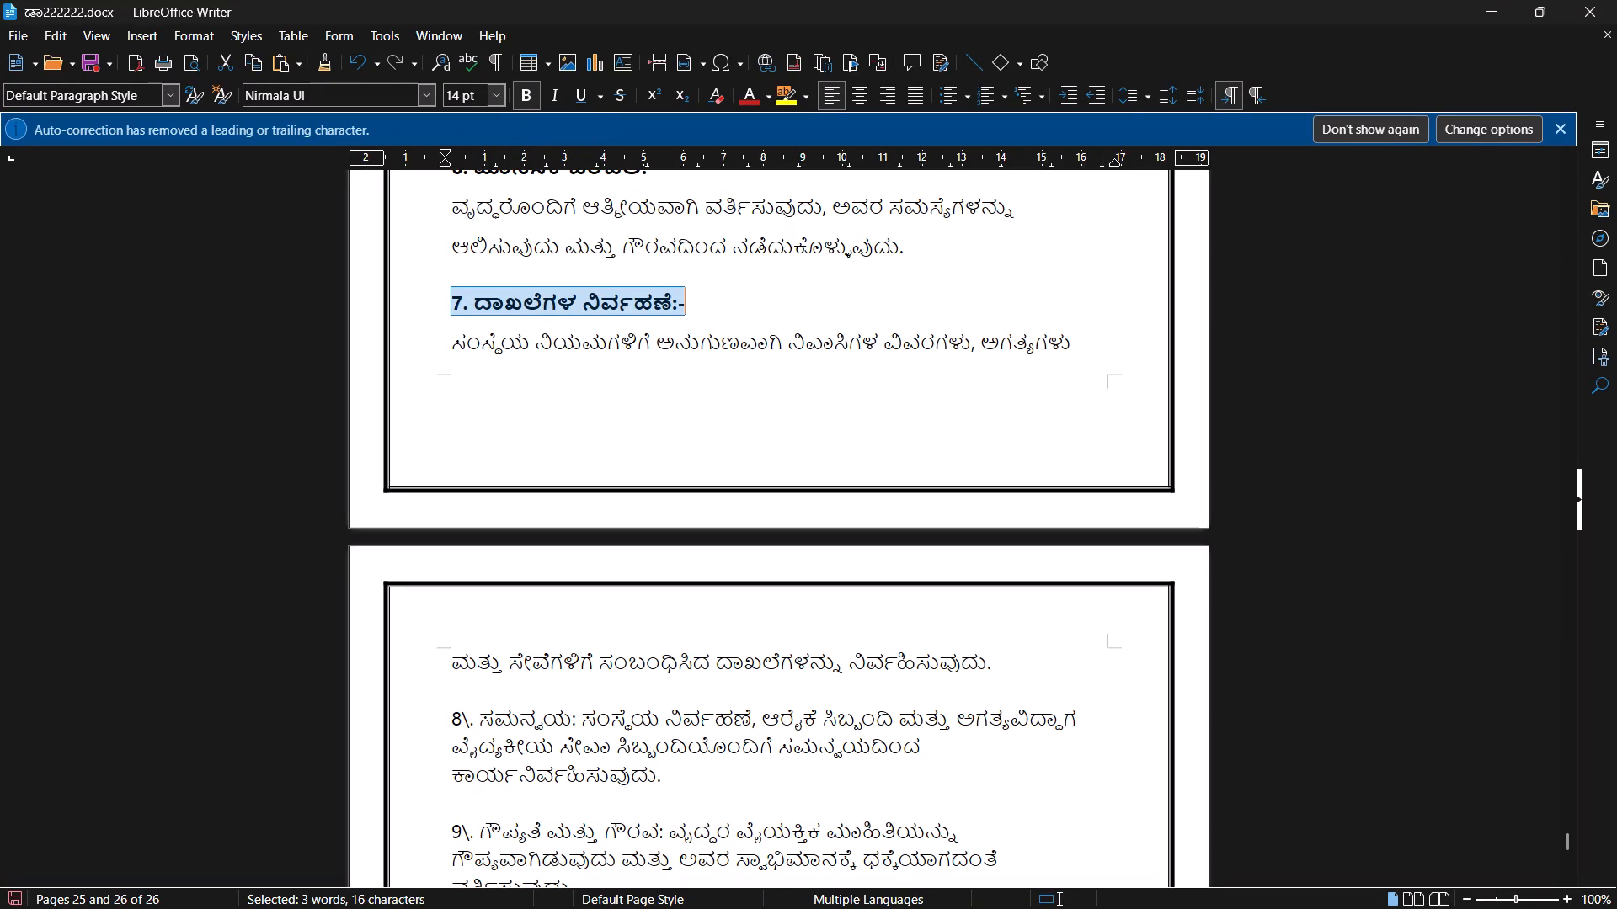
# Remove the backslash after the number 8 in the eighth staff responsibility item.
pyautogui.click(468, 725)
pyautogui.press('BackSpace')
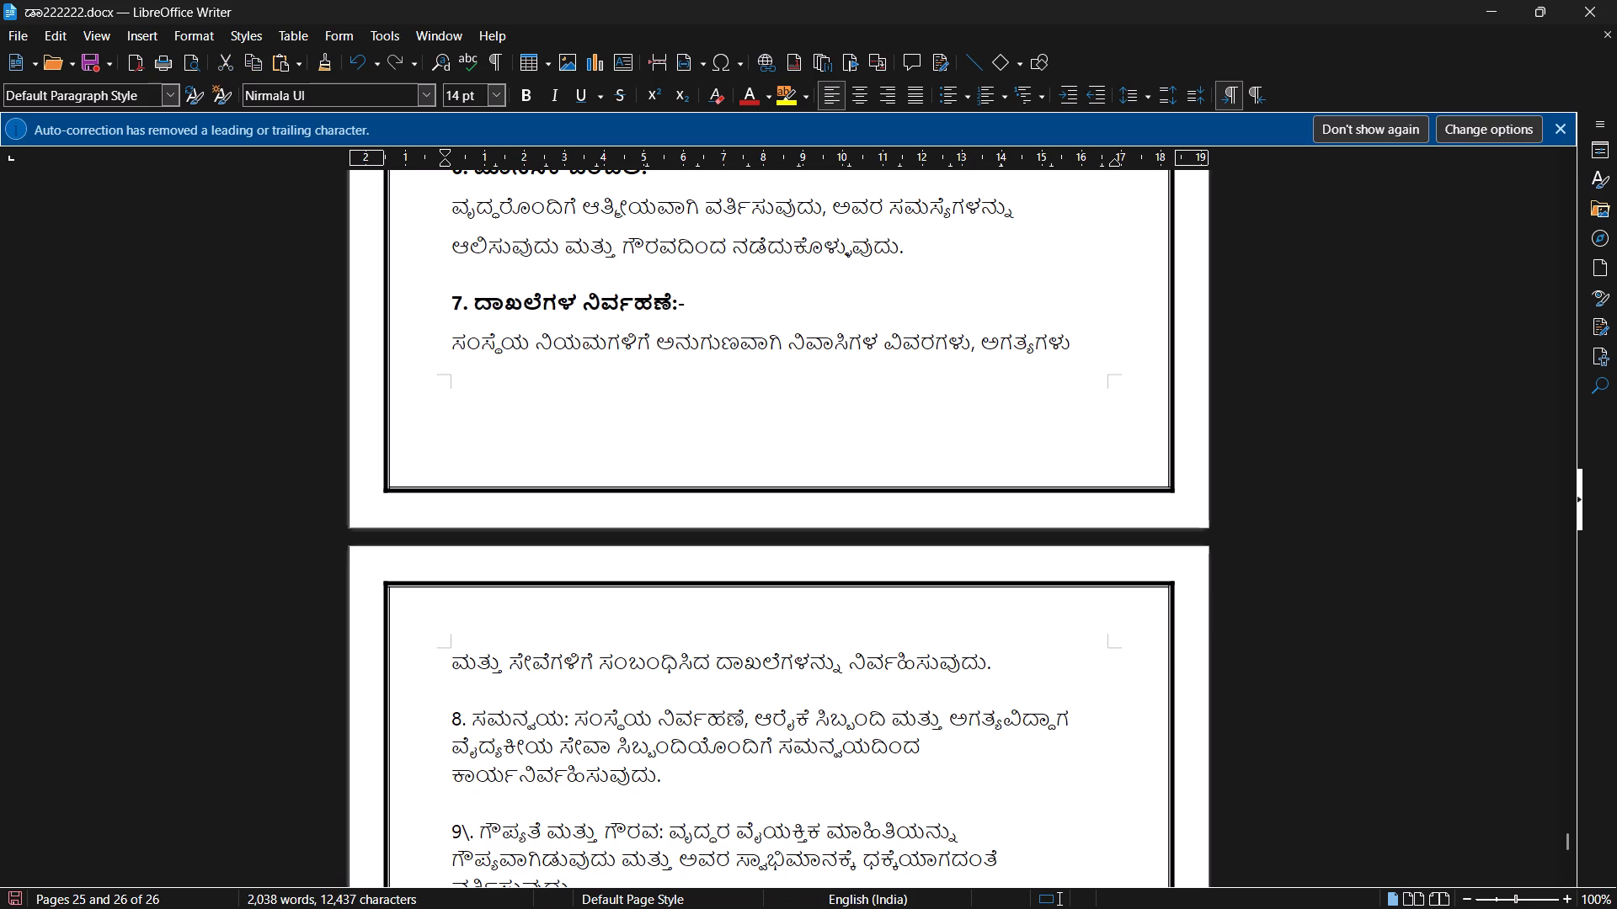
# Add a hyphen after "ಸಮನ್ವಯ:" in the eighth item and move the description starting with "ಸಂಸ್ಥೆಯ" into a separate paragraph.
pyautogui.click(567, 725)
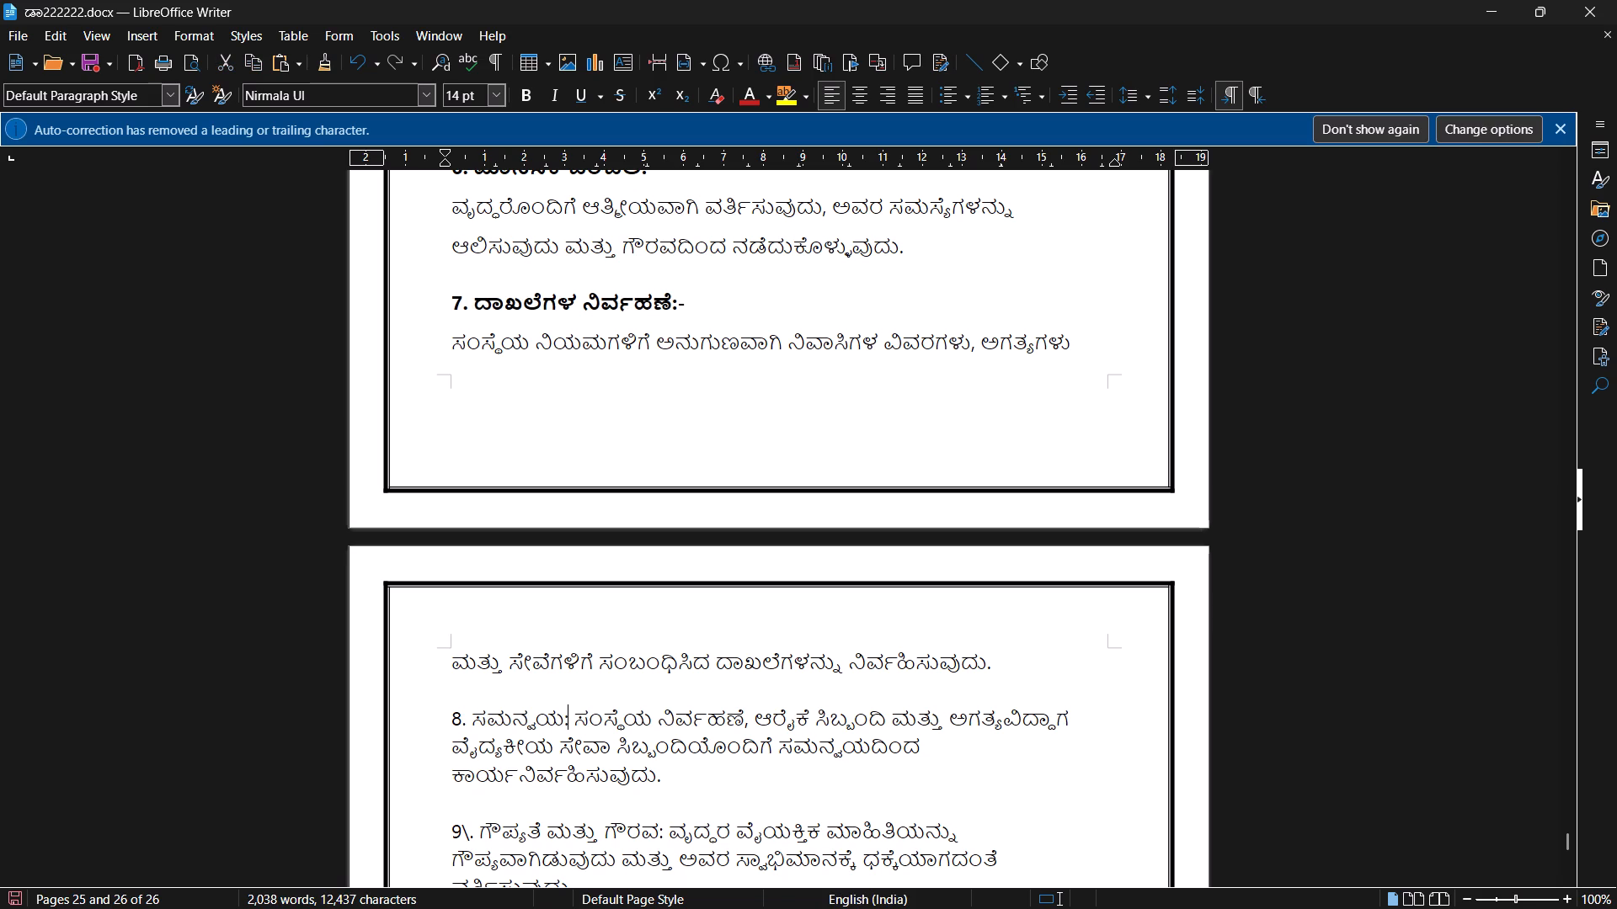
pyautogui.press('-')
pyautogui.click(567, 725)
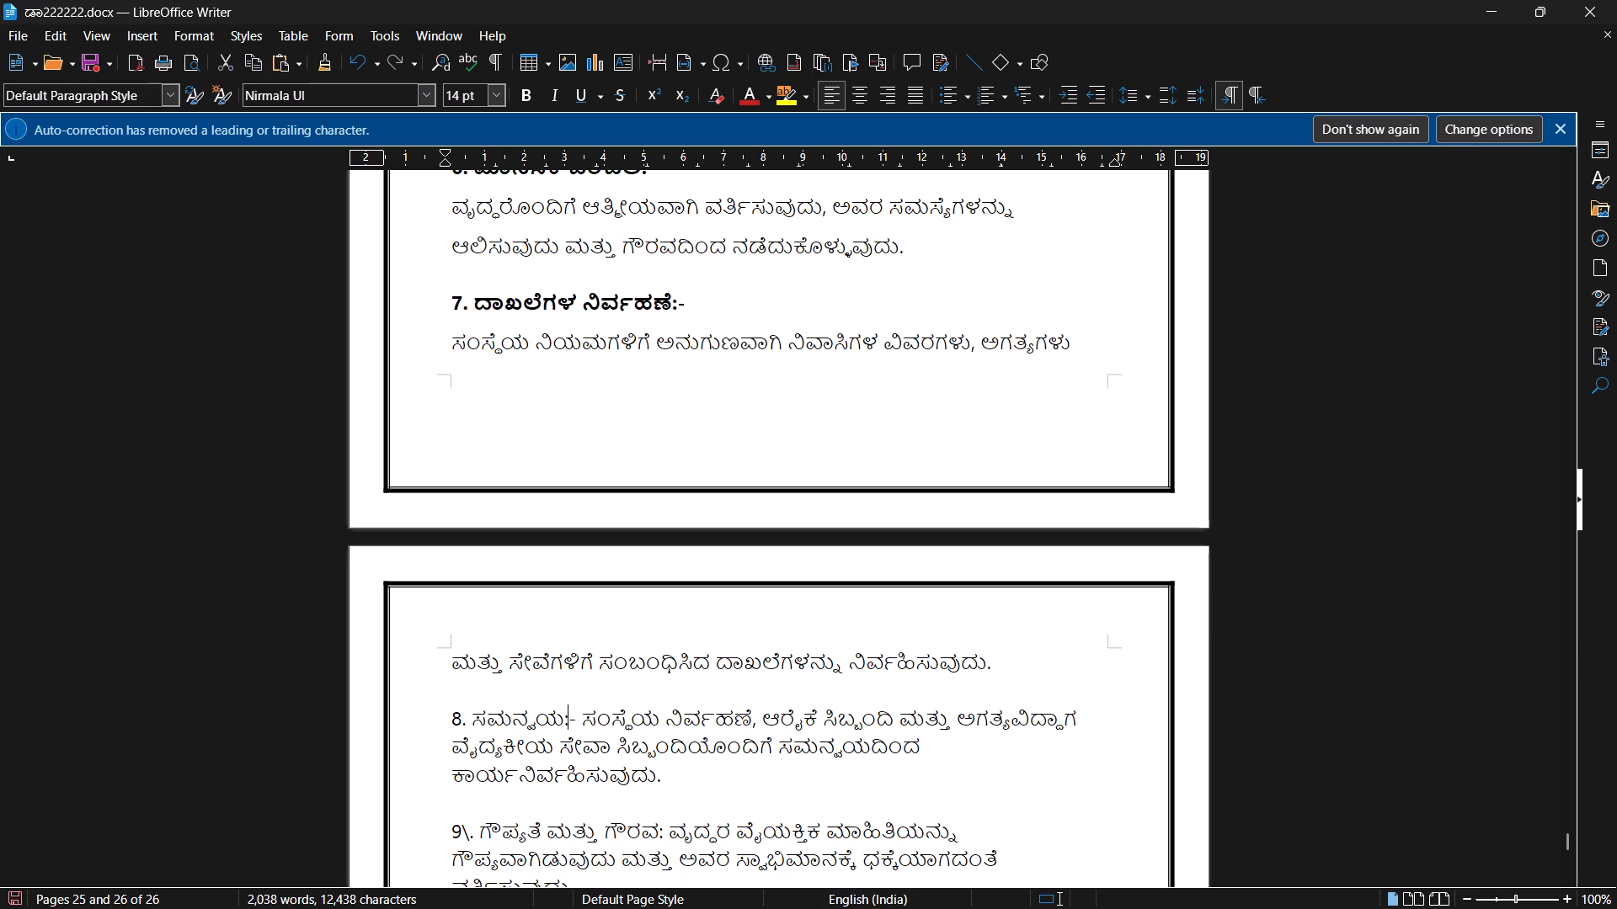
pyautogui.press('Return')
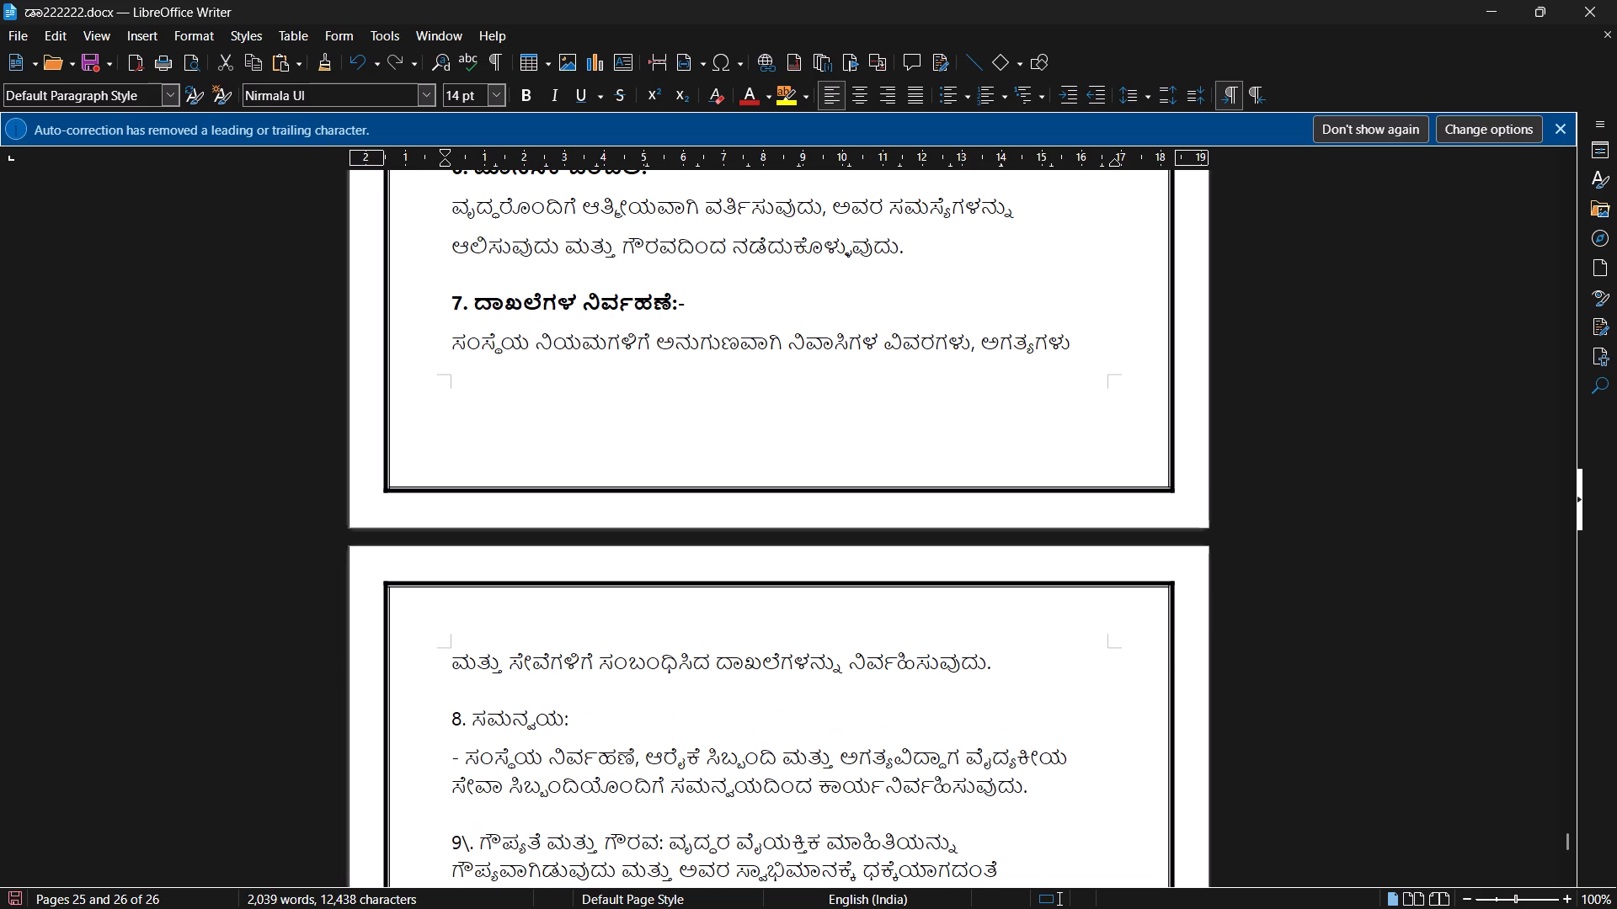
pyautogui.press('BackSpace')
pyautogui.press('BackSpace')
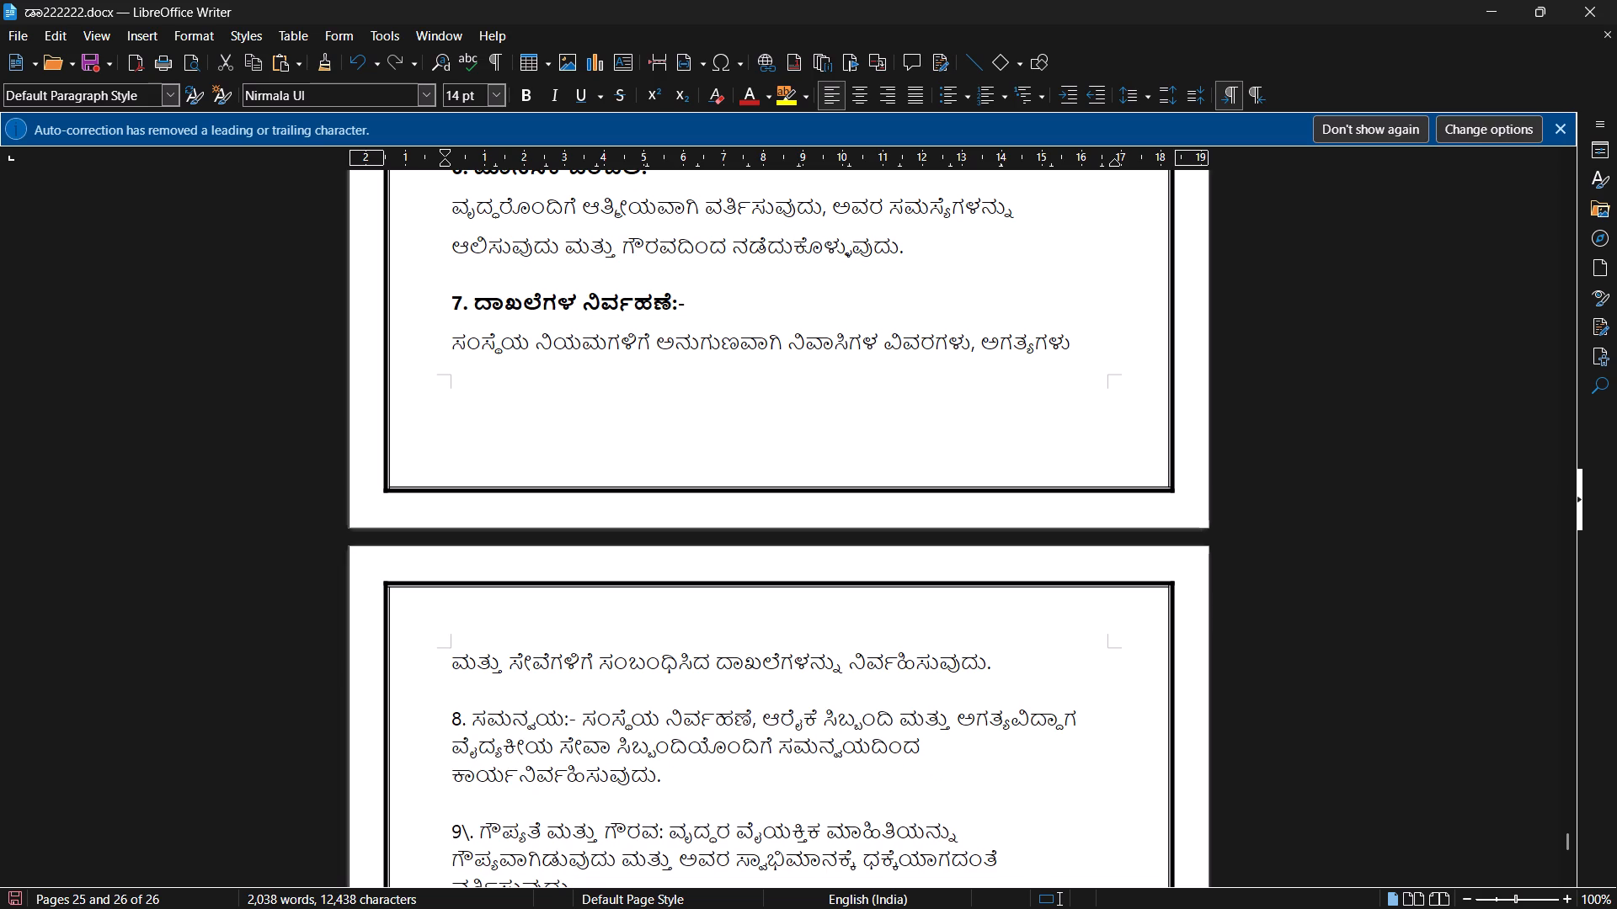
pyautogui.click(581, 720)
pyautogui.press('Return')
# Insert a paragraph break before the wrapped line starting with "ಸೇವಾ" in the eighth item's description.
pyautogui.press('Down')
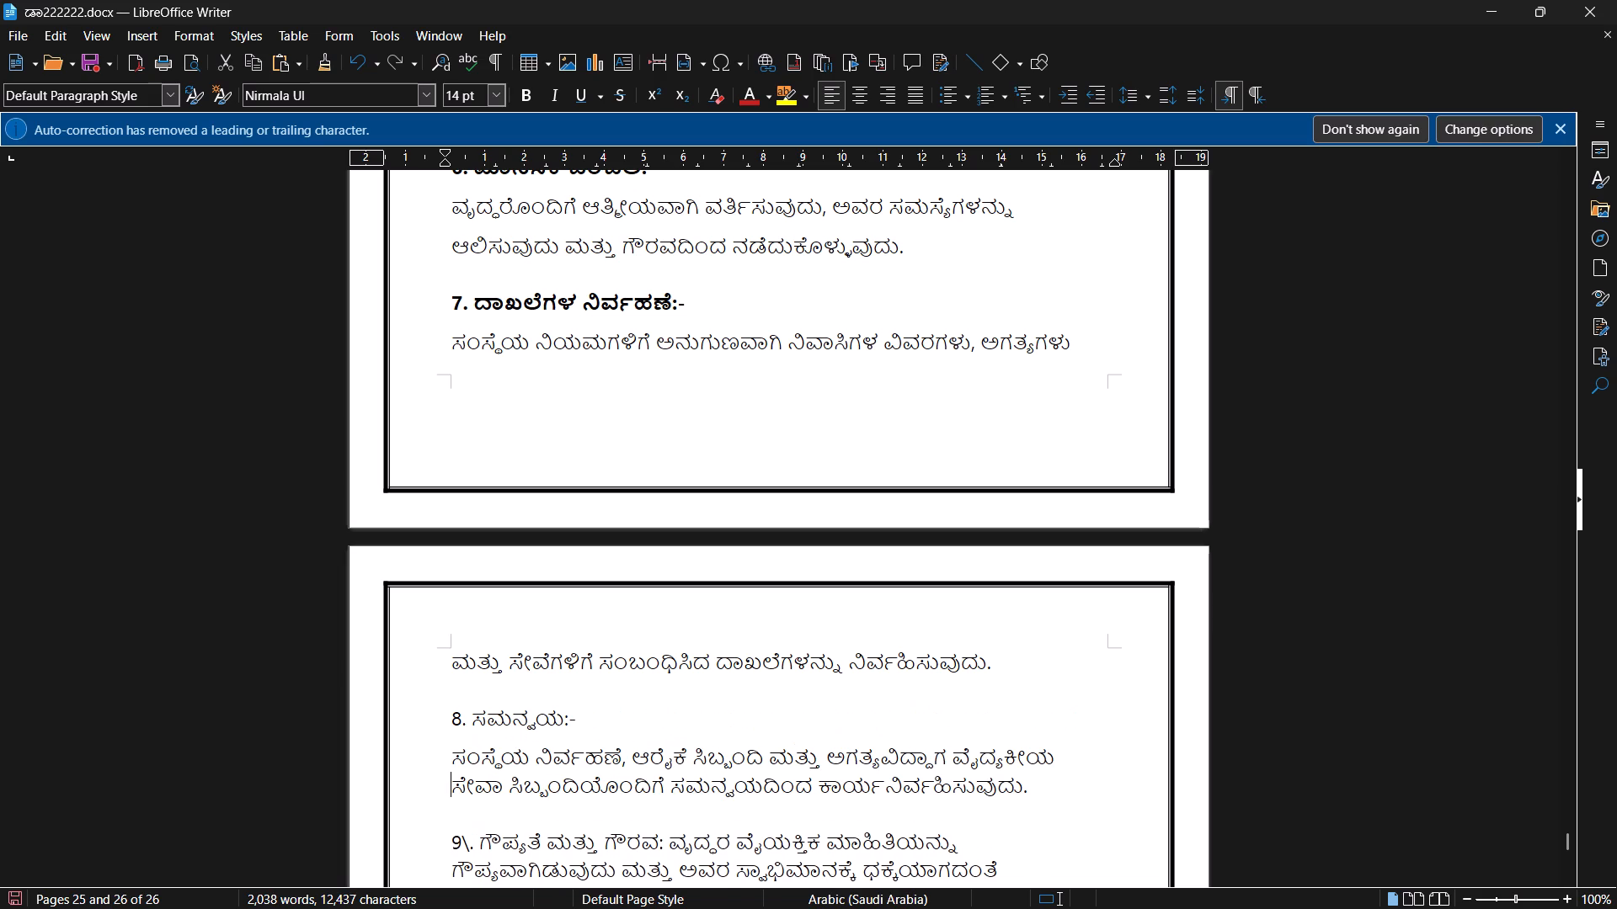
pyautogui.press('Return')
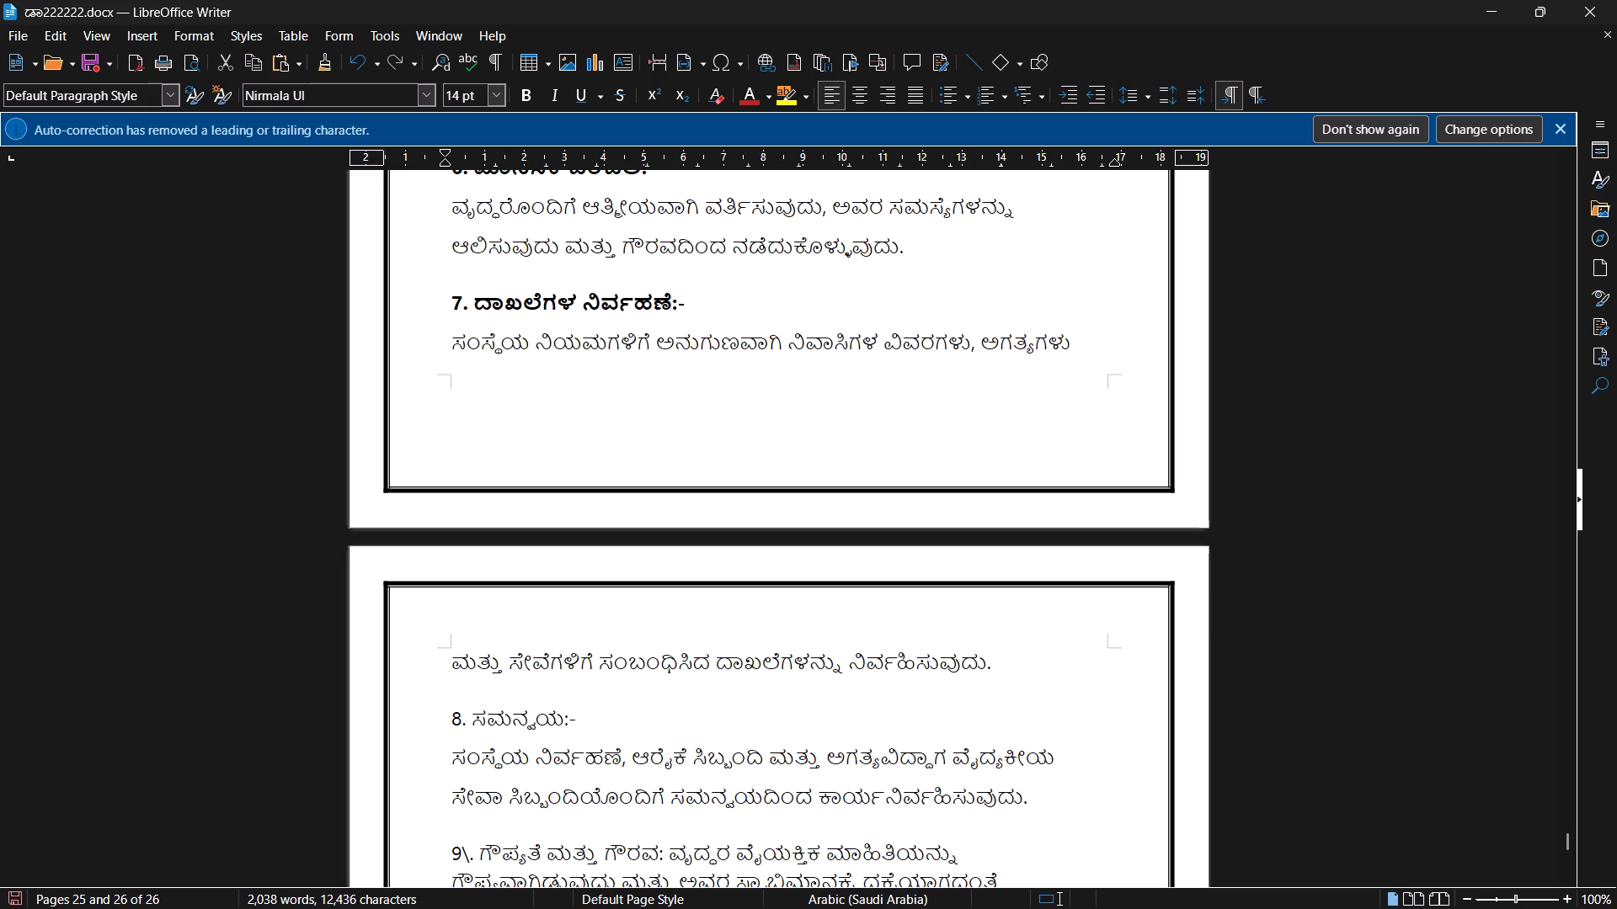
# Make the eighth staff responsibility title, "8. ಸಮನ್ವಯ:-", bold.
pyautogui.moveTo(447, 721); pyautogui.dragTo(593, 725)
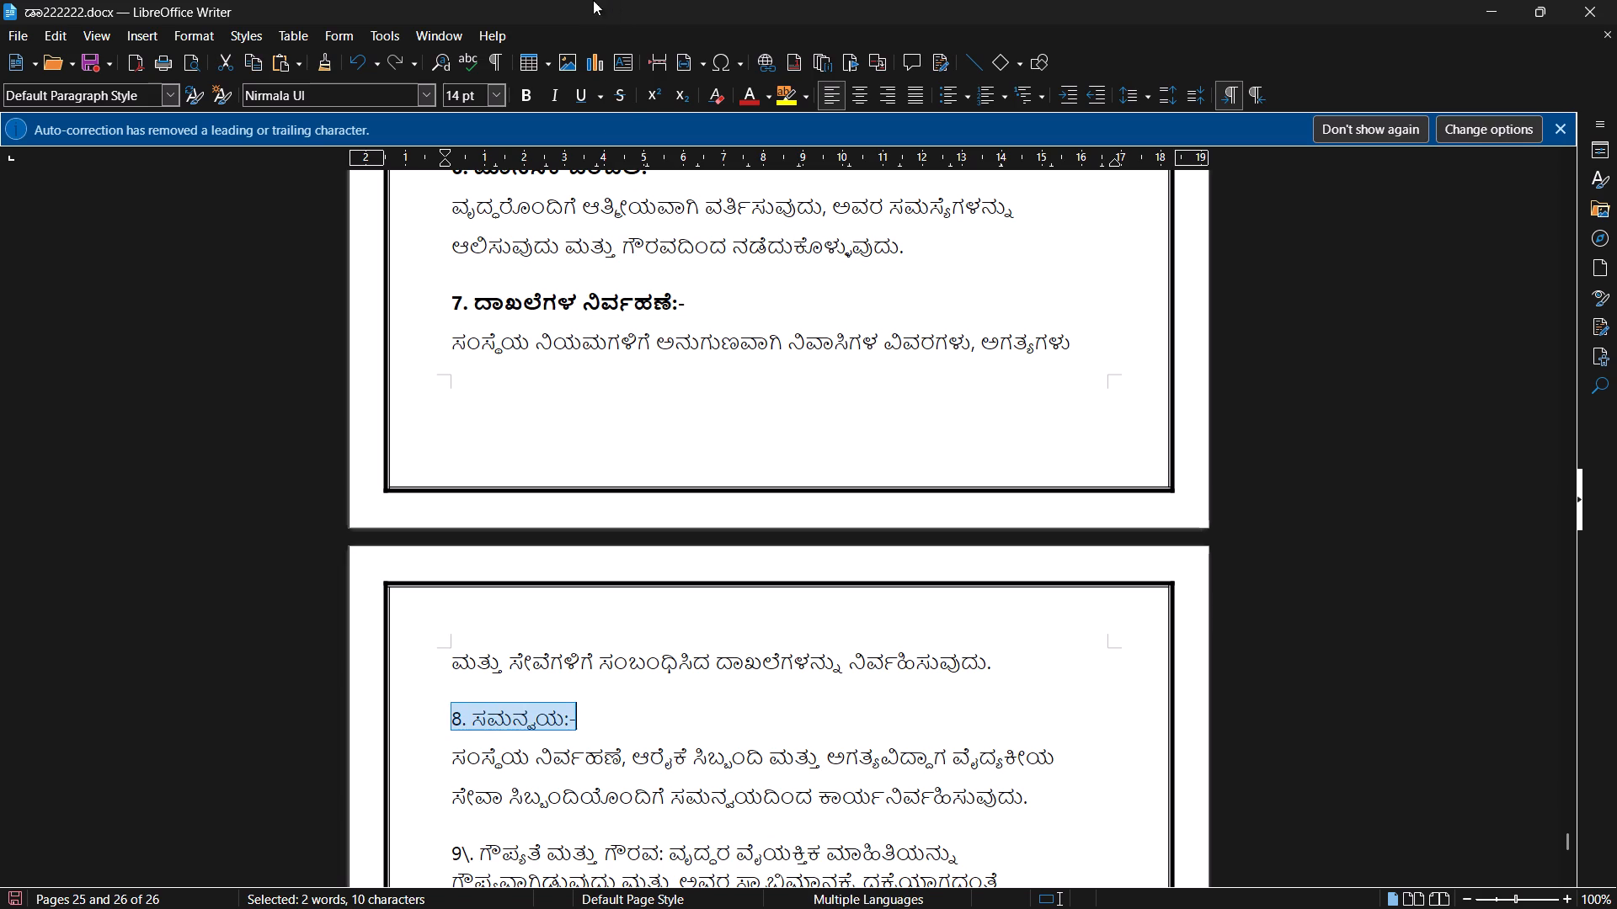
pyautogui.click(526, 94)
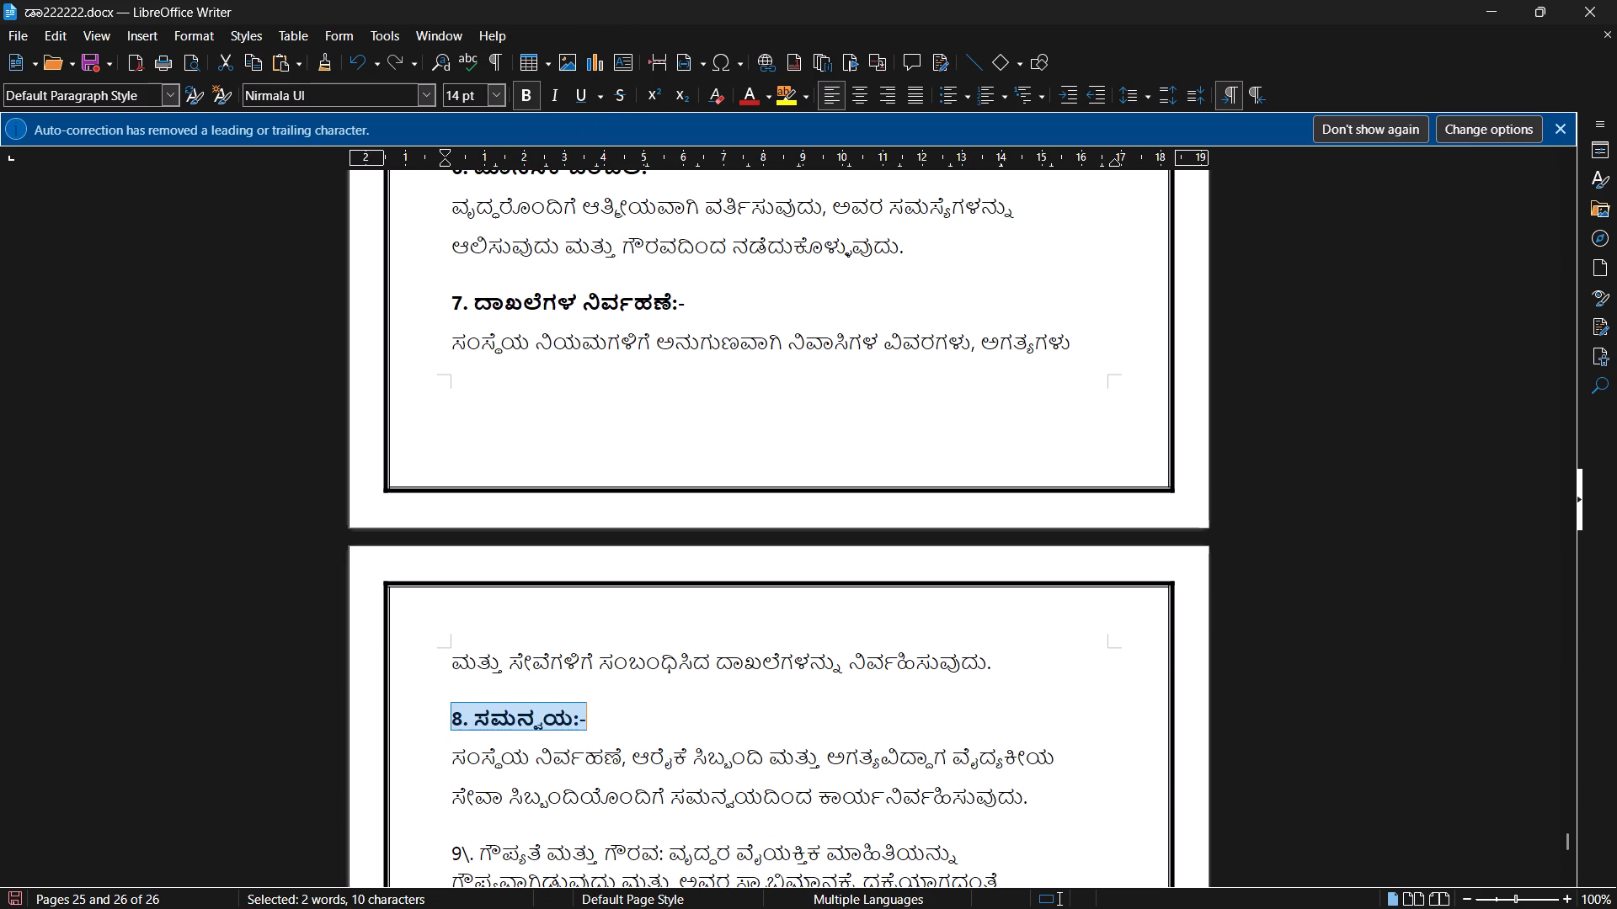
# Remove the backslash after the number 9 in the ninth staff responsibility item.
pyautogui.click(526, 678)
pyautogui.press('Down')
pyautogui.press('Down')
pyautogui.press('Down')
pyautogui.press('Down')
pyautogui.press('Down')
pyautogui.press('Down')
pyautogui.press('Down')
pyautogui.press('Down')
pyautogui.press('Down')
pyautogui.press('Down')
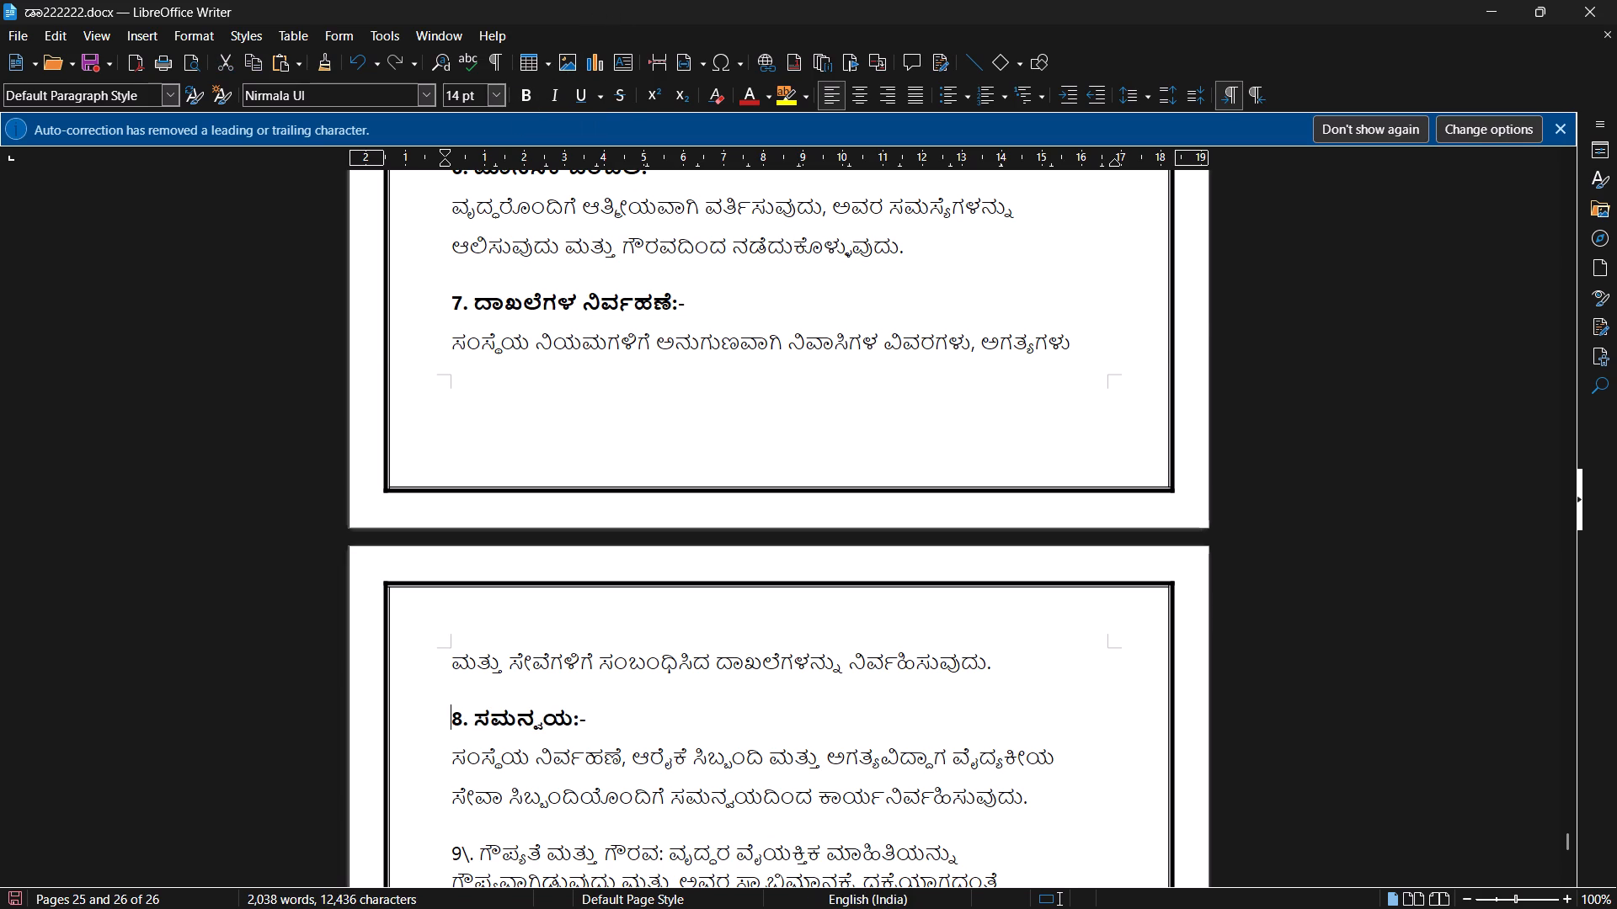
pyautogui.press('Down')
pyautogui.press('Down')
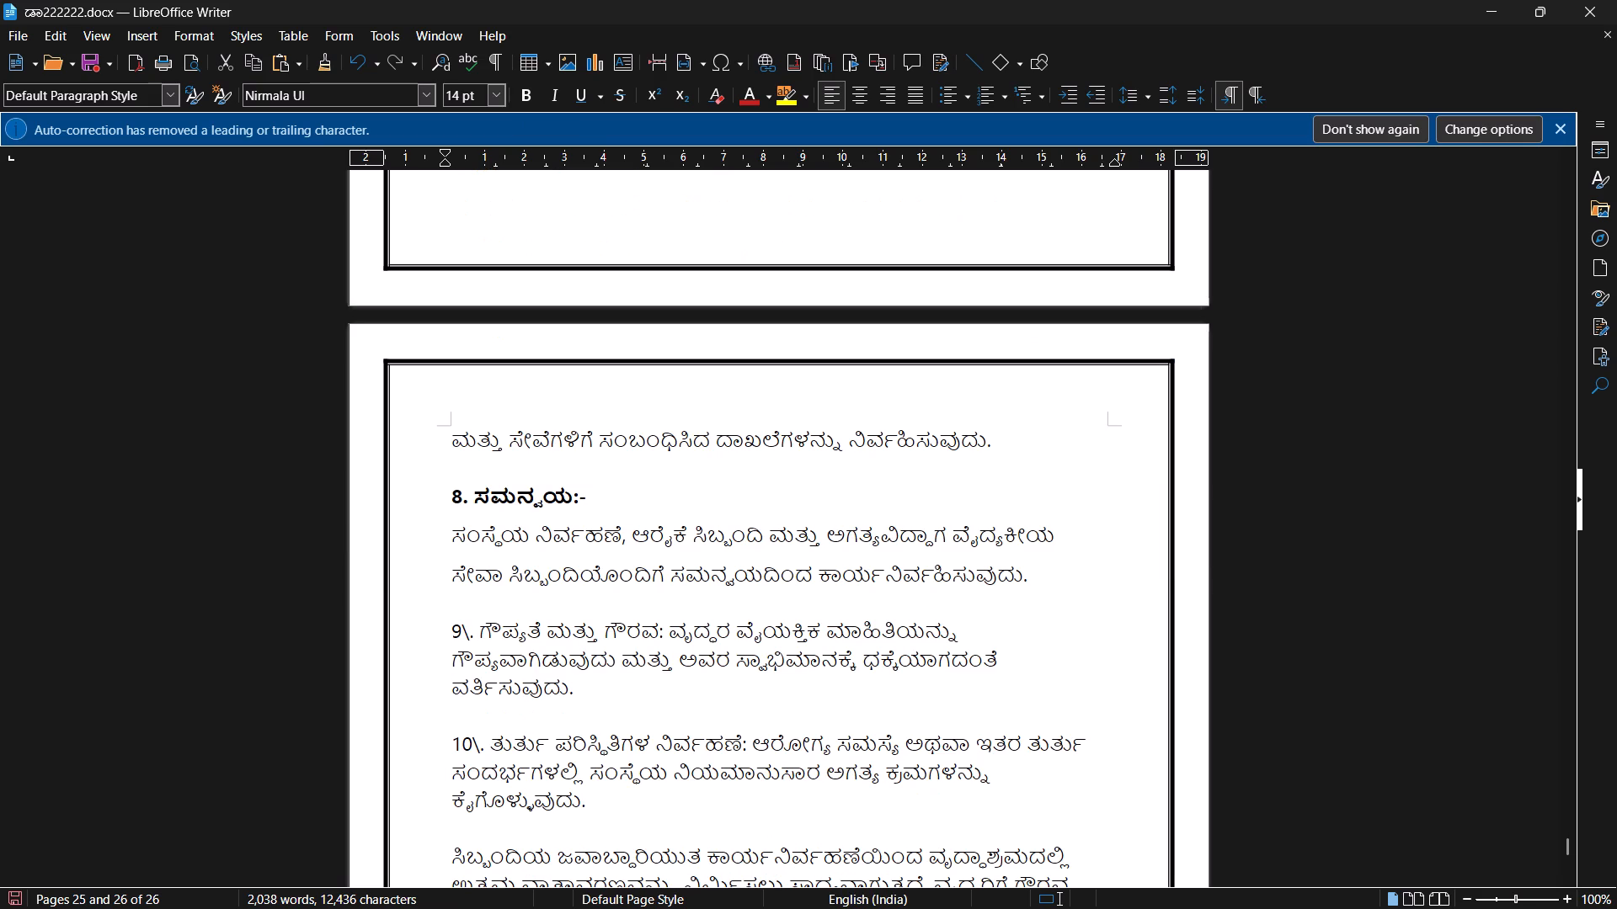
pyautogui.click(466, 632)
pyautogui.press('BackSpace')
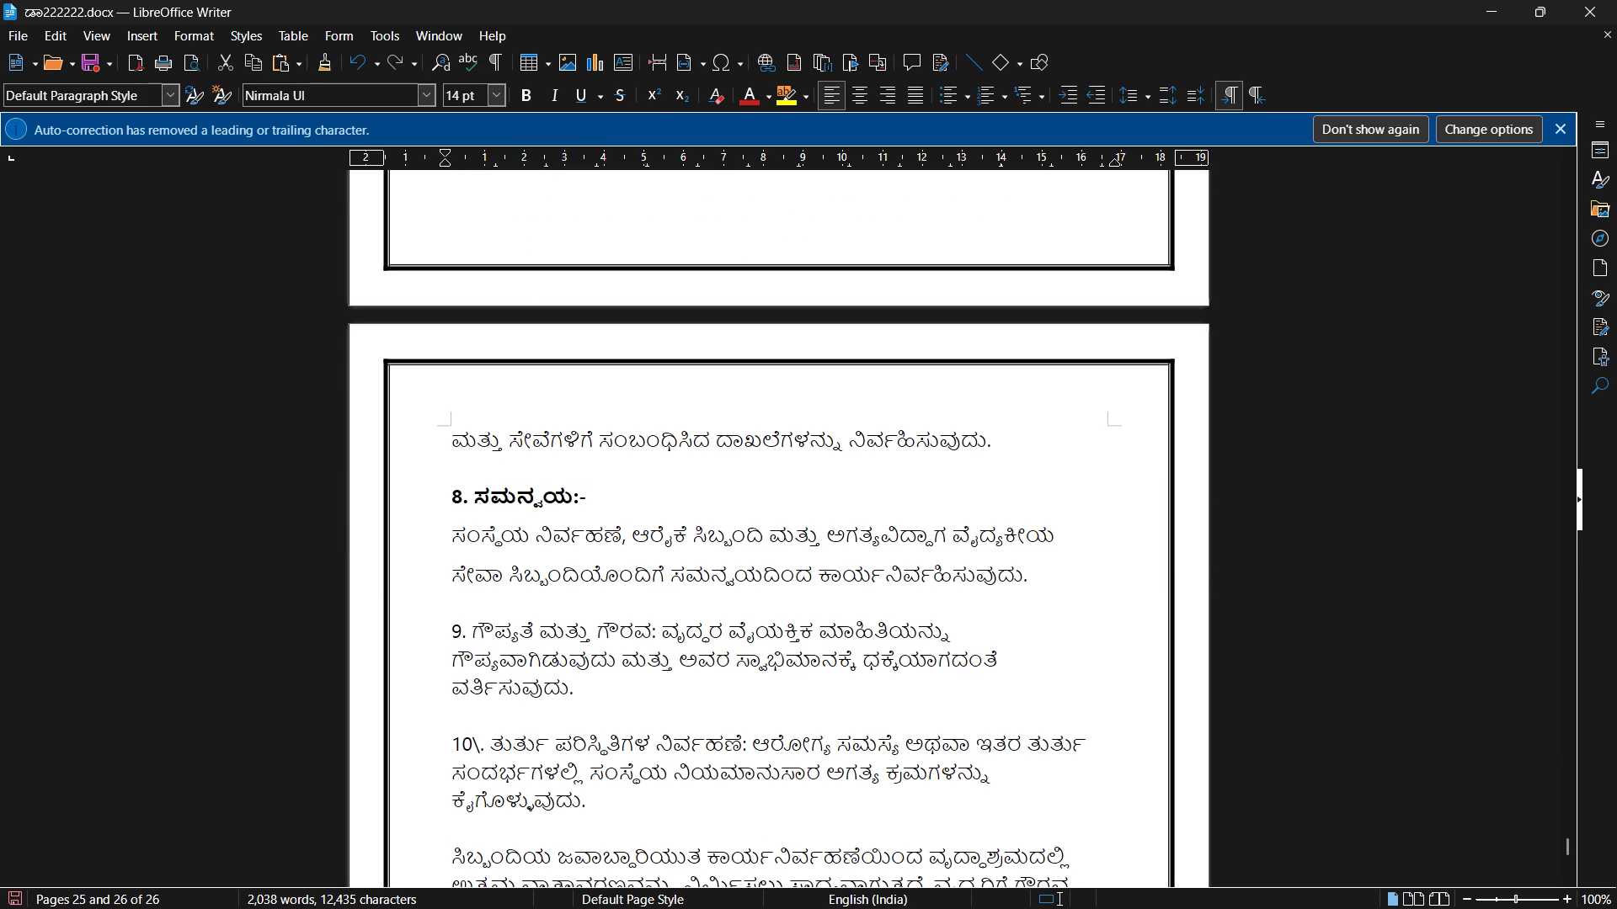
# Add a hyphen after "ಗೌಪ್ಯತೆ ಮತ್ತು ಗೌರವ: " in the ninth item and move its description into a separate paragraph.
pyautogui.click(653, 636)
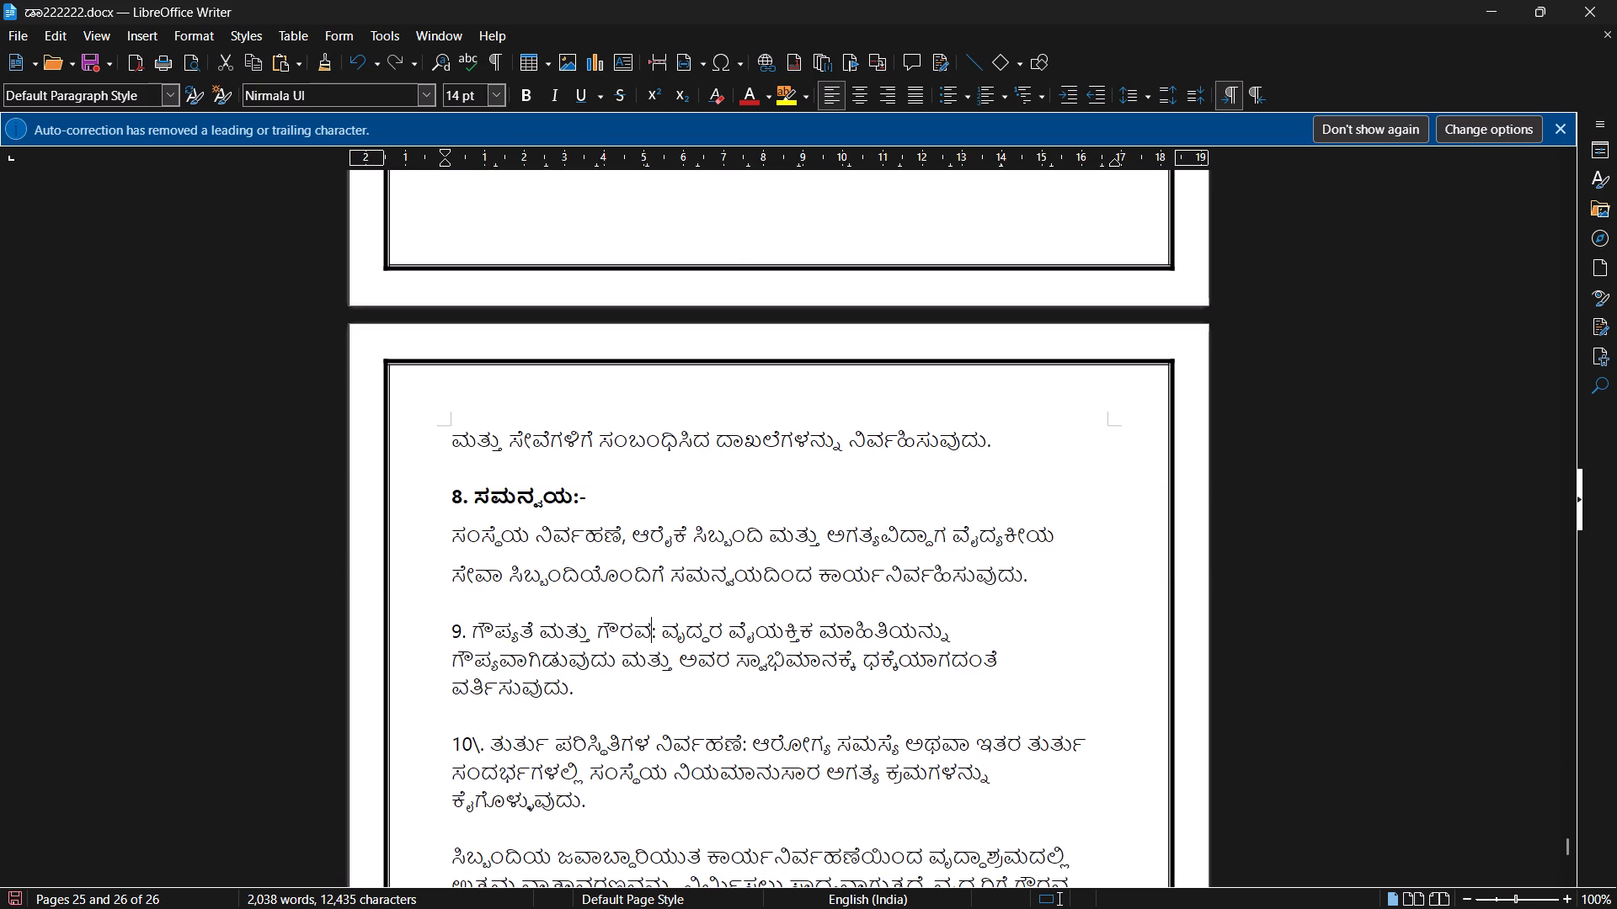
pyautogui.click(653, 630)
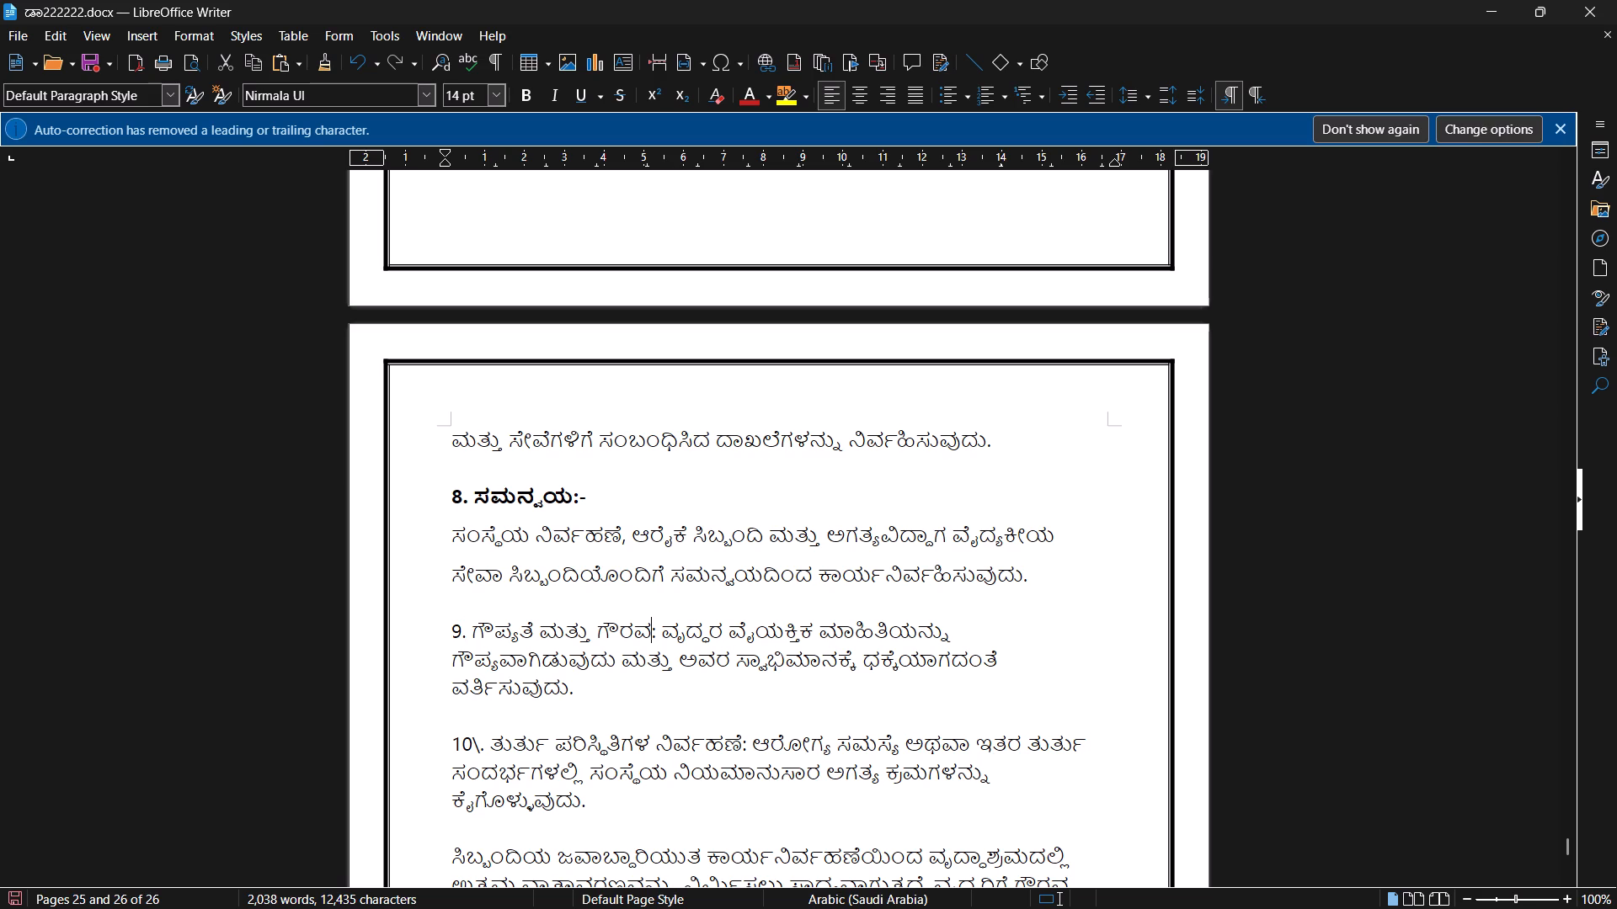
pyautogui.click(658, 632)
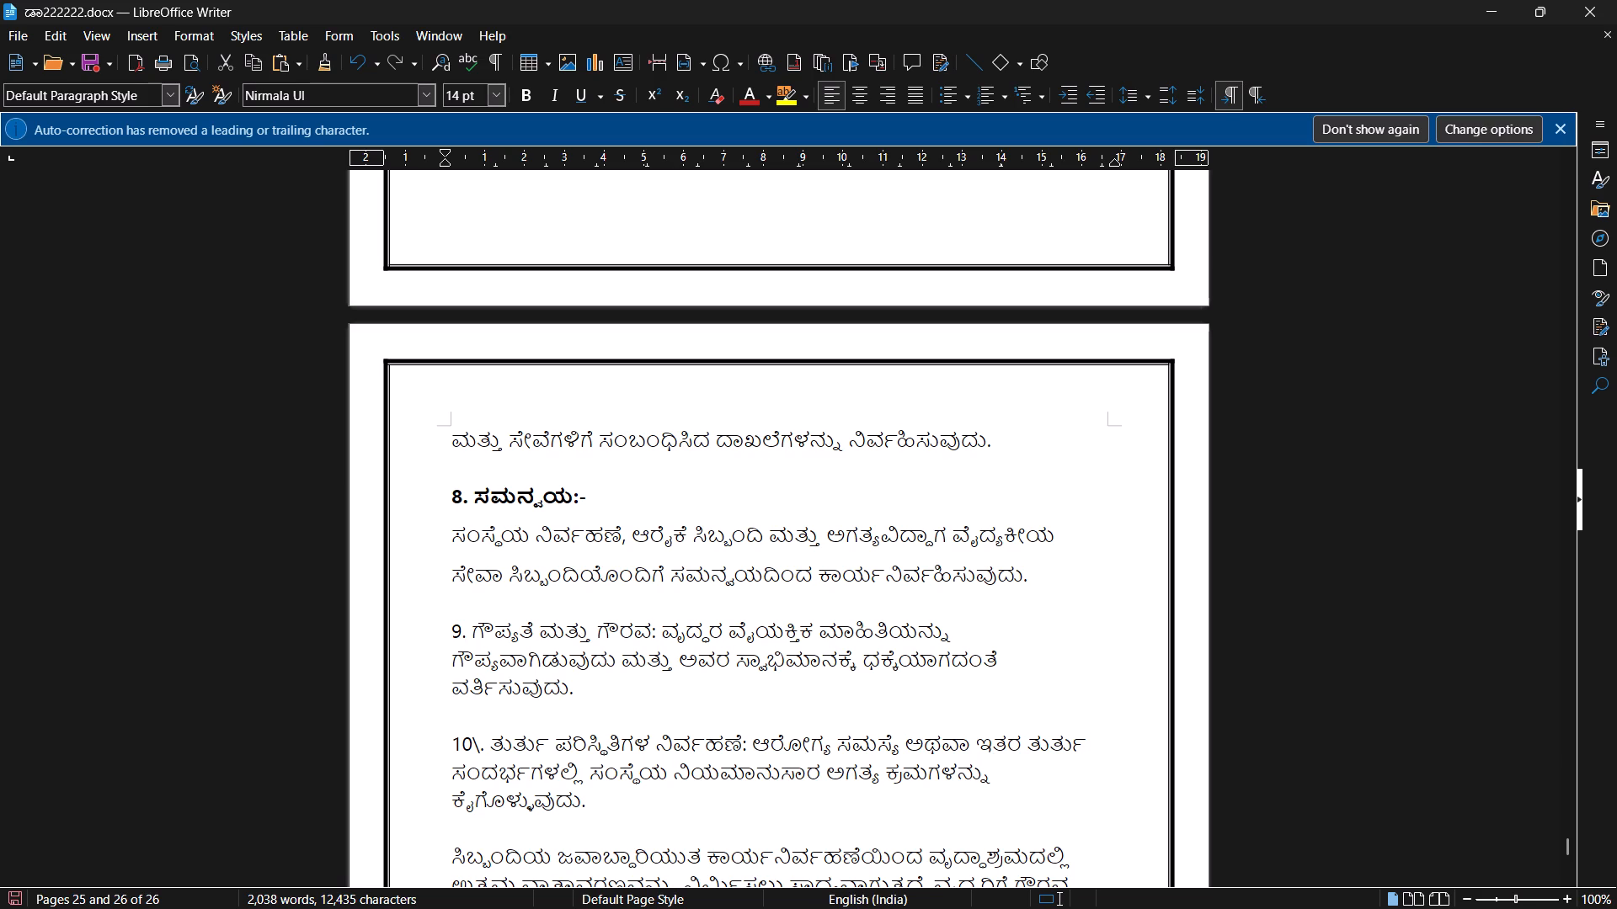
pyautogui.press('-')
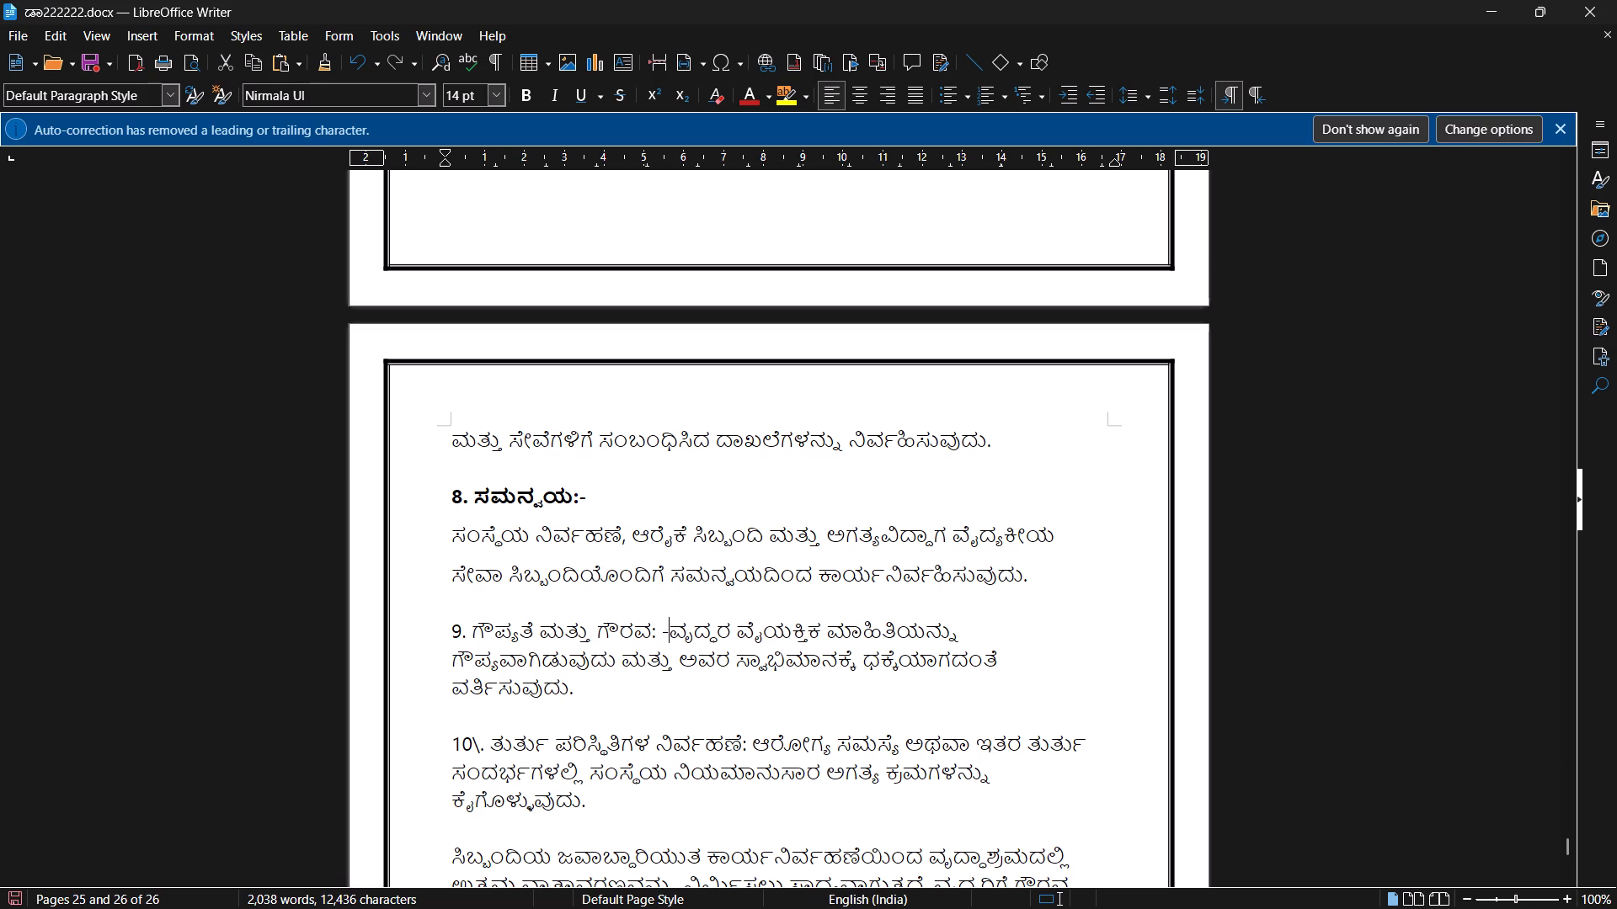
pyautogui.press('Return')
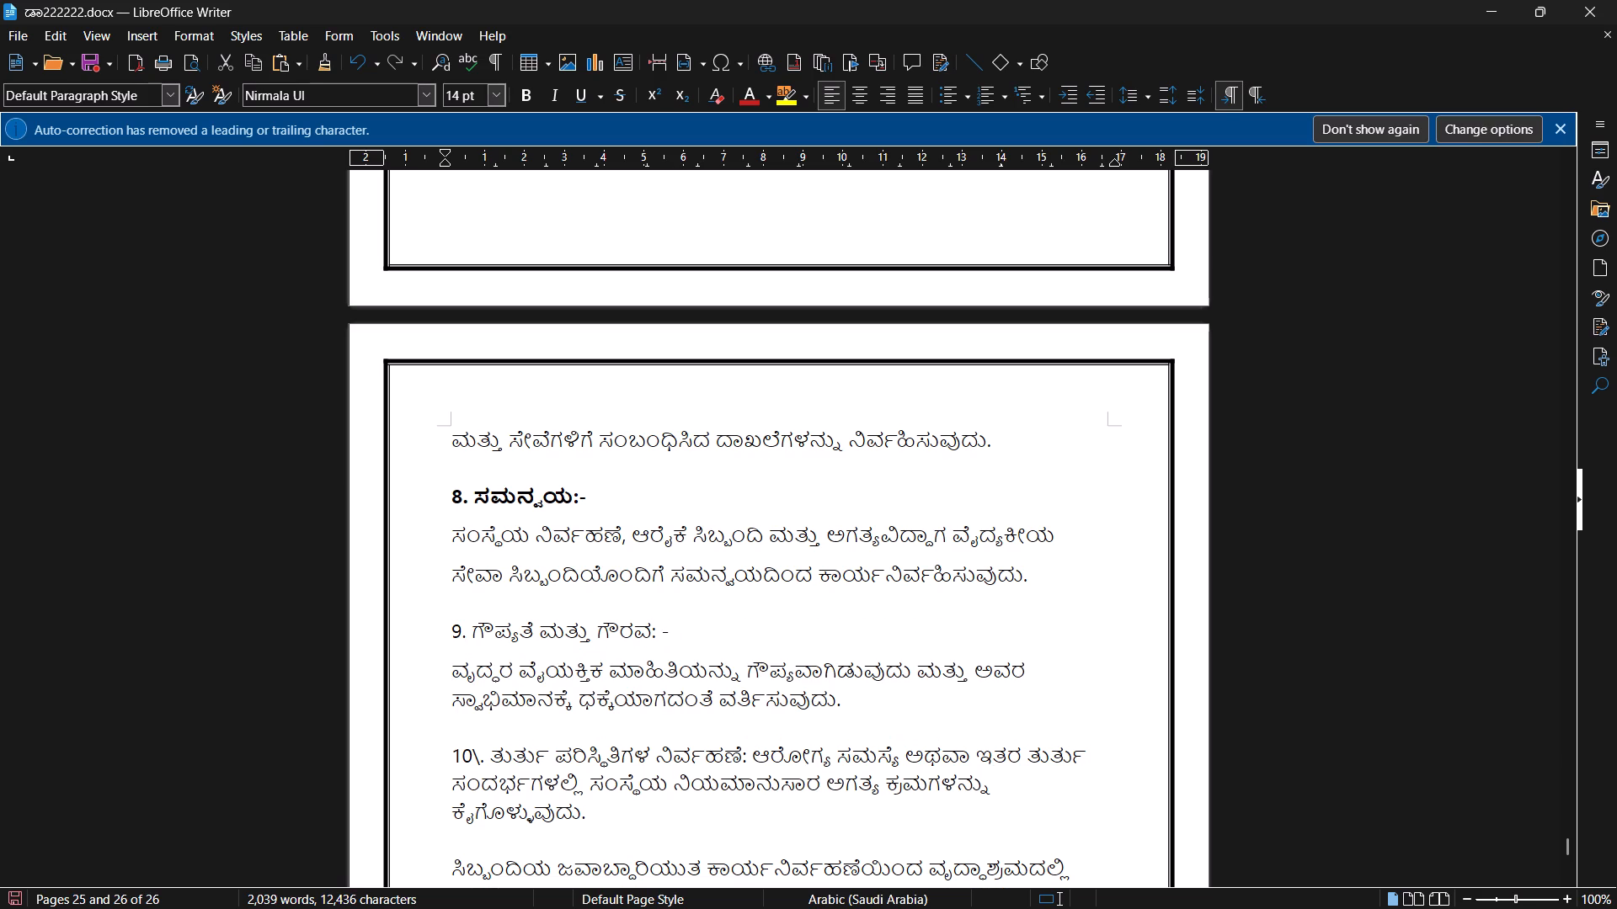
# Insert a paragraph break before the wrapped line starting with "ಸ್ವಾಭಿಮಾನಕ್ಕೆ" in the ninth item's description.
pyautogui.press('Down')
pyautogui.press('Return')
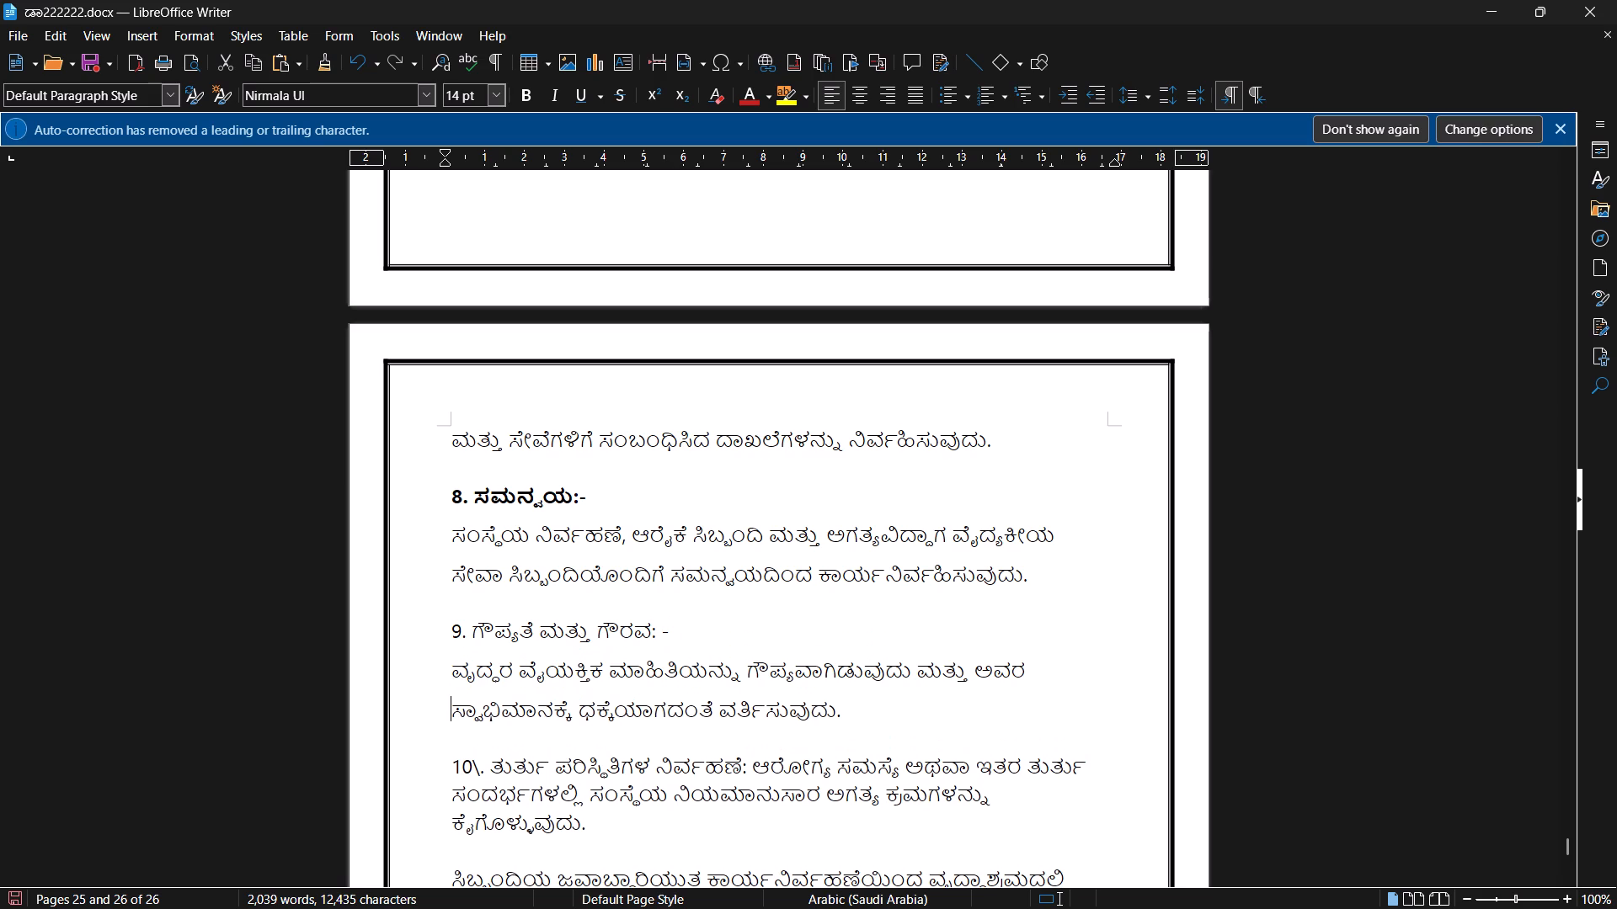
# Make the ninth staff responsibility title, "9. ಗೌಪ್ಯತೆ ಮತ್ತು ಗೌರವ: -", bold.
pyautogui.moveTo(447, 630); pyautogui.dragTo(680, 643)
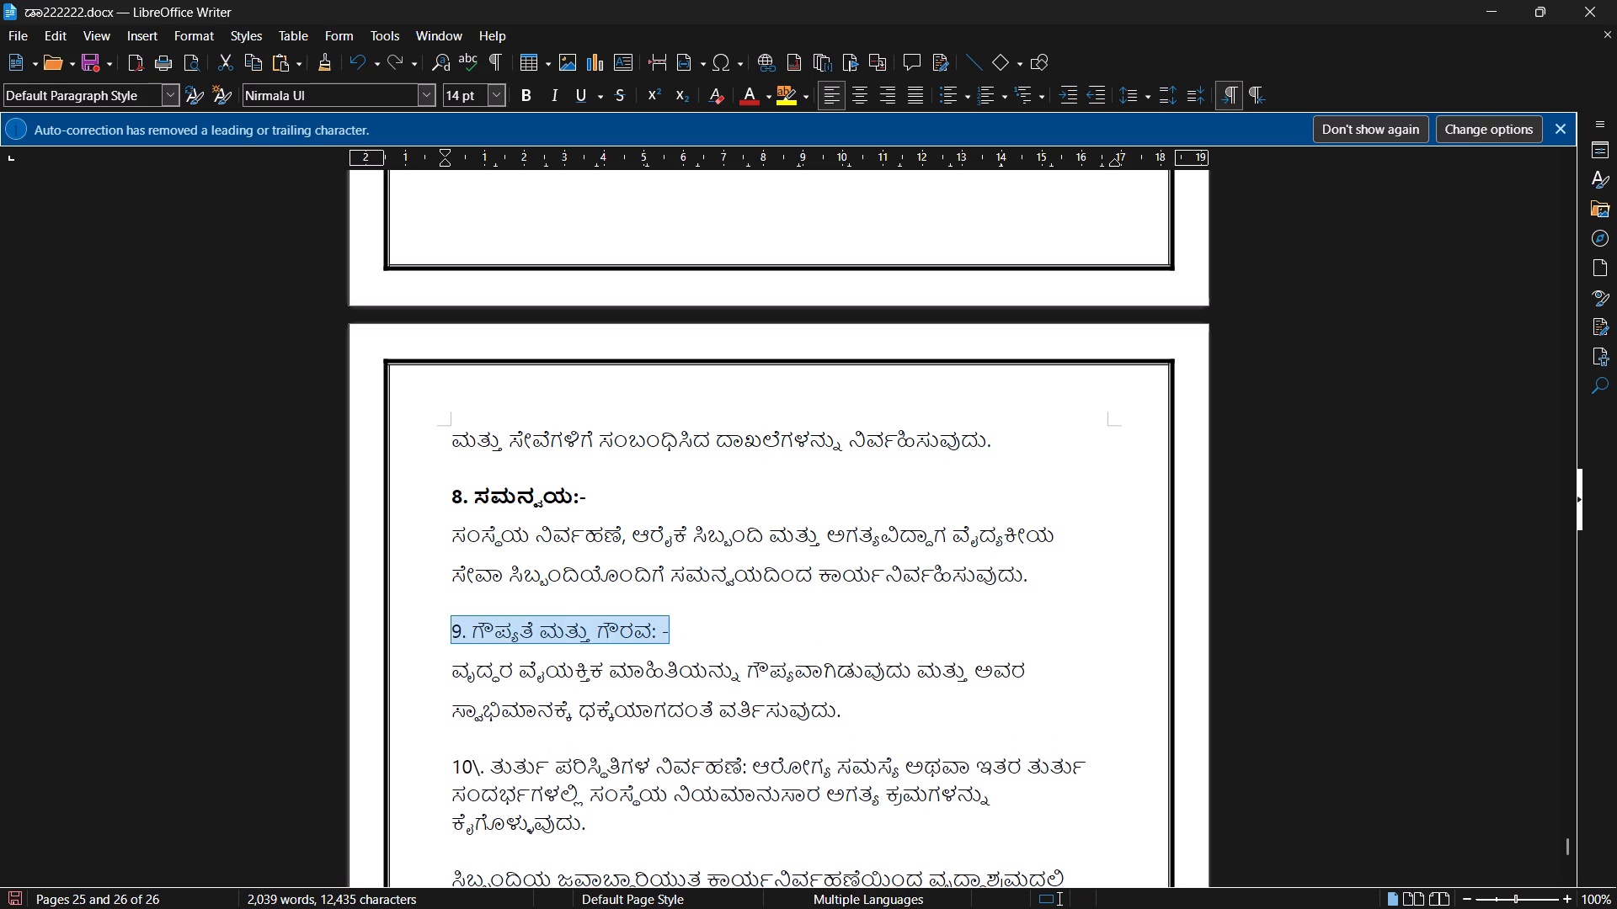
pyautogui.click(527, 93)
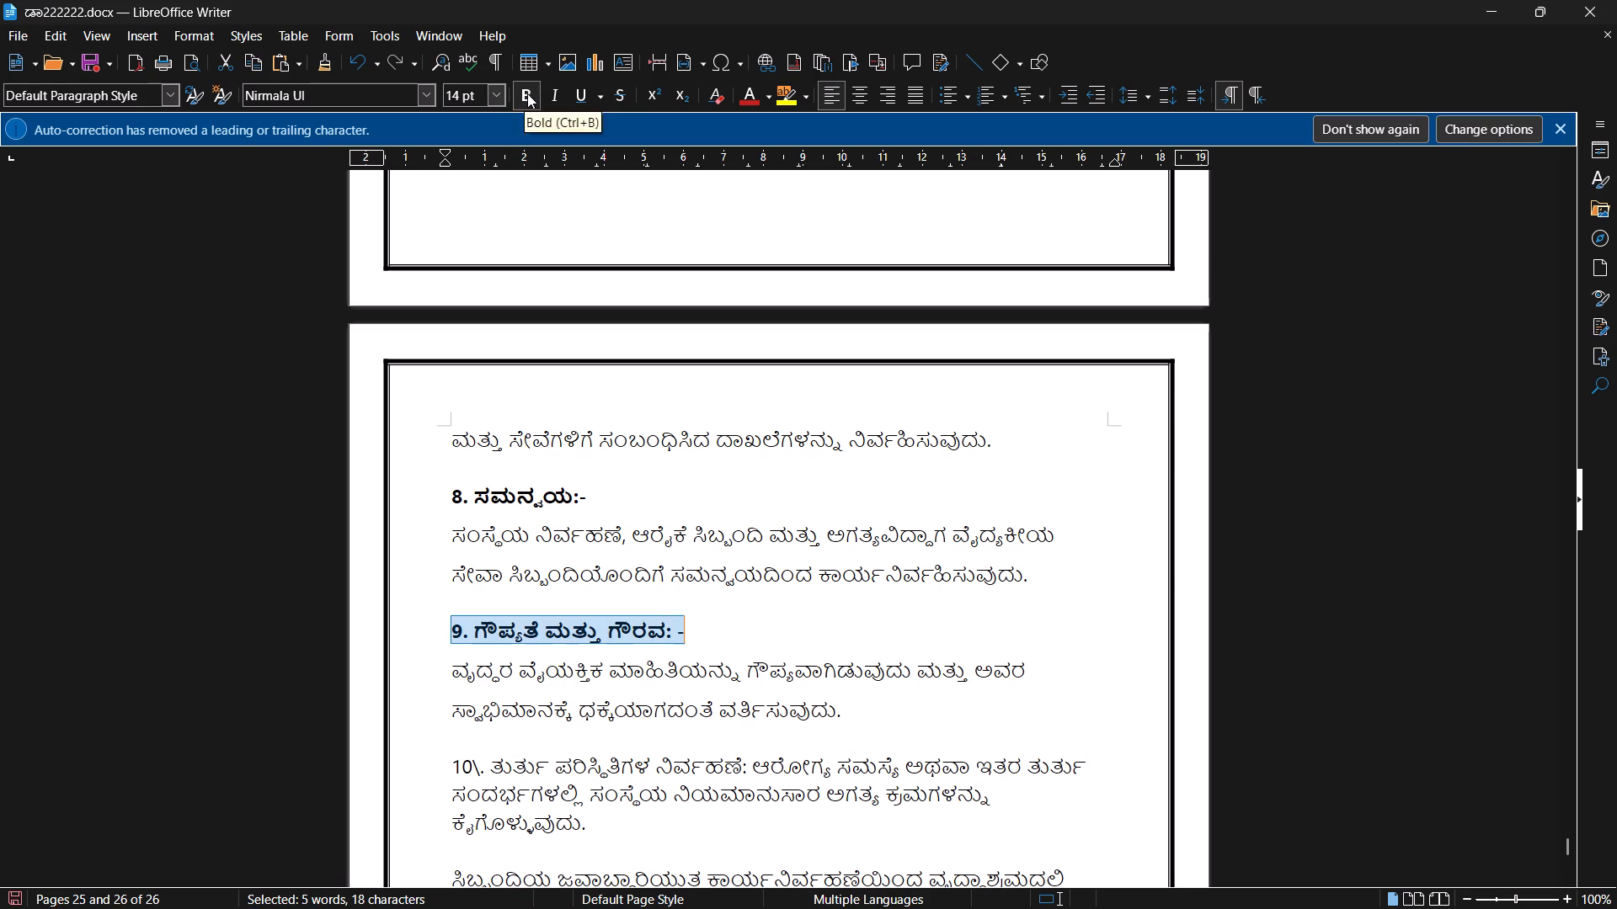
# Remove the backslash after the number 10 in the tenth staff responsibility item.
pyautogui.click(479, 775)
pyautogui.press('BackSpace')
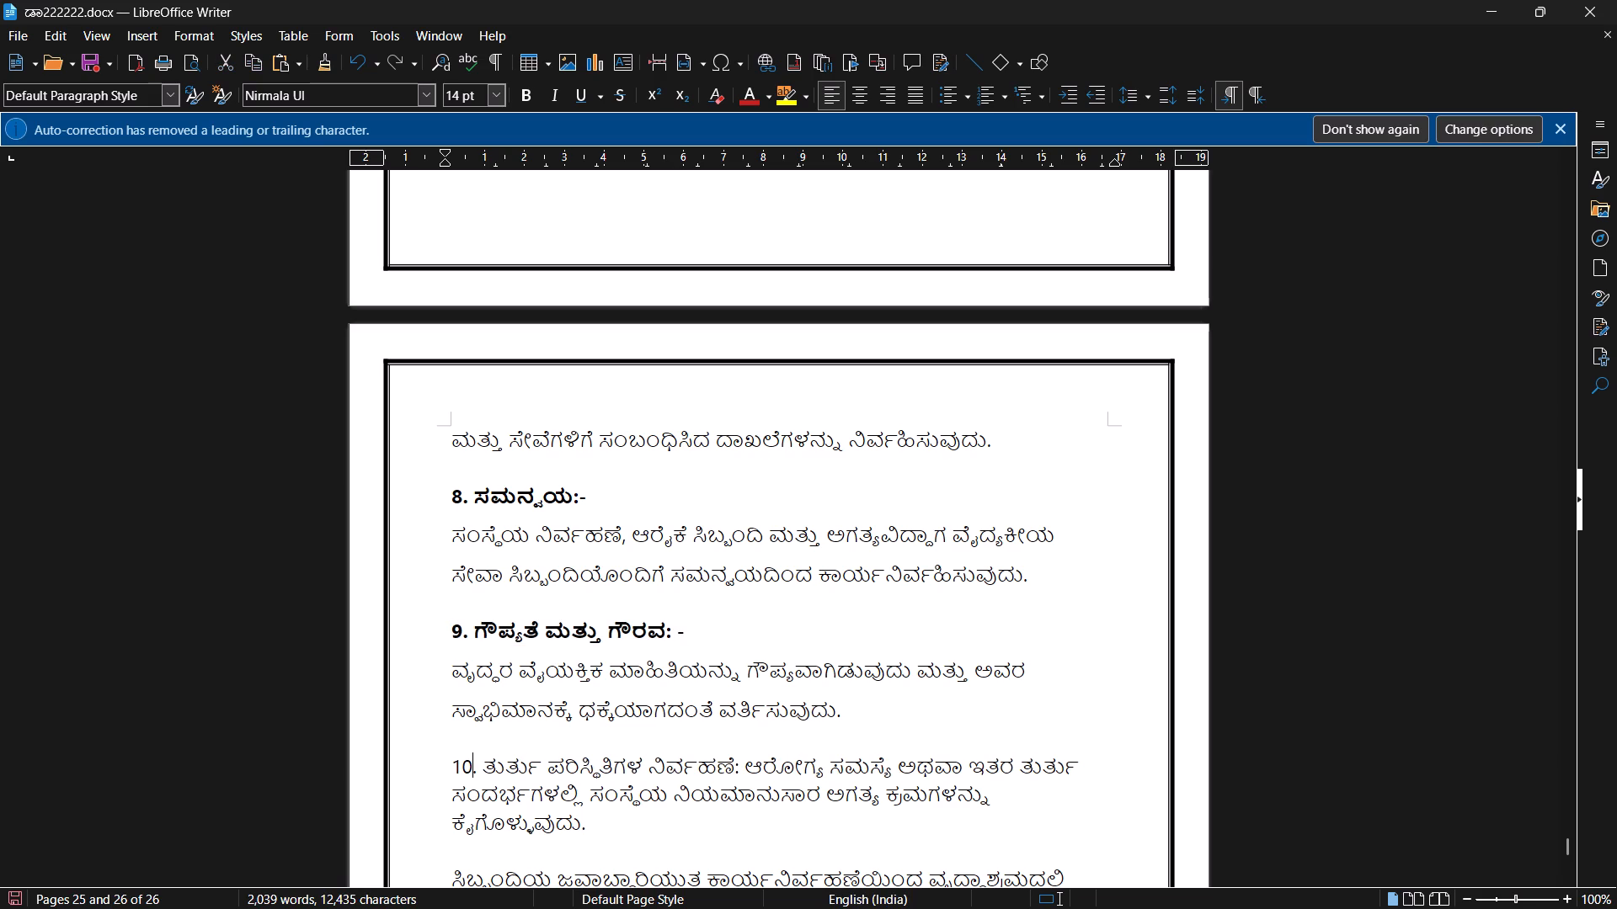
# Add a hyphen after "ತುರ್ತು ಪರಿಸ್ಥಿತಿಗಳ ನಿರ್ವಹಣೆ:" in the tenth item and move its description into a separate paragraph without the leading space.
pyautogui.click(738, 764)
pyautogui.press('-')
pyautogui.press('Return')
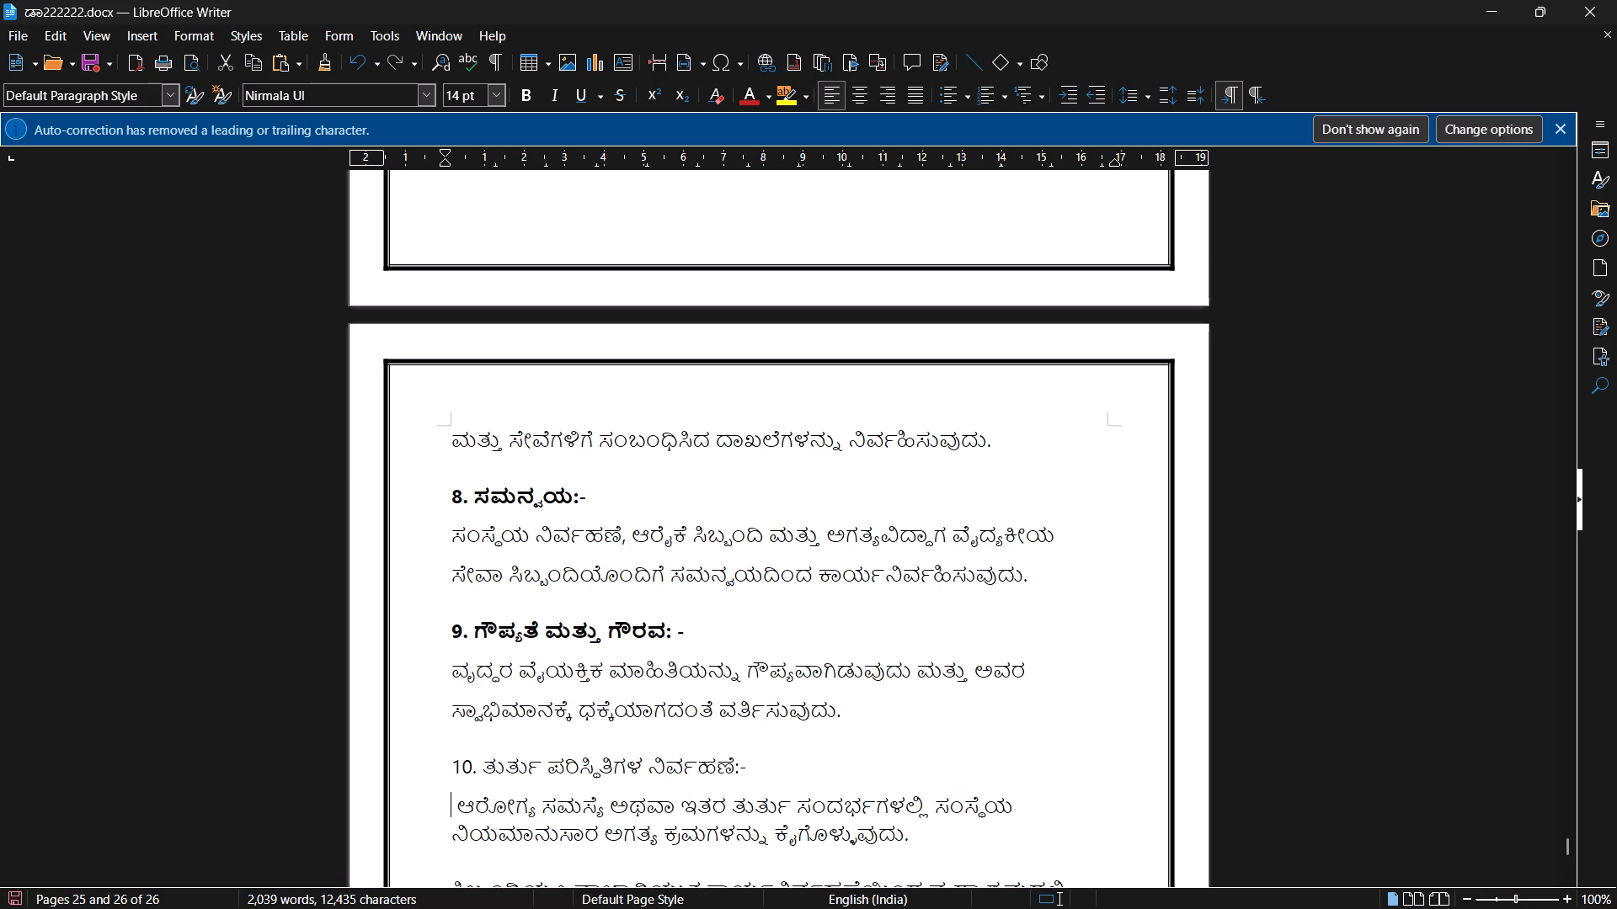
pyautogui.press('Right')
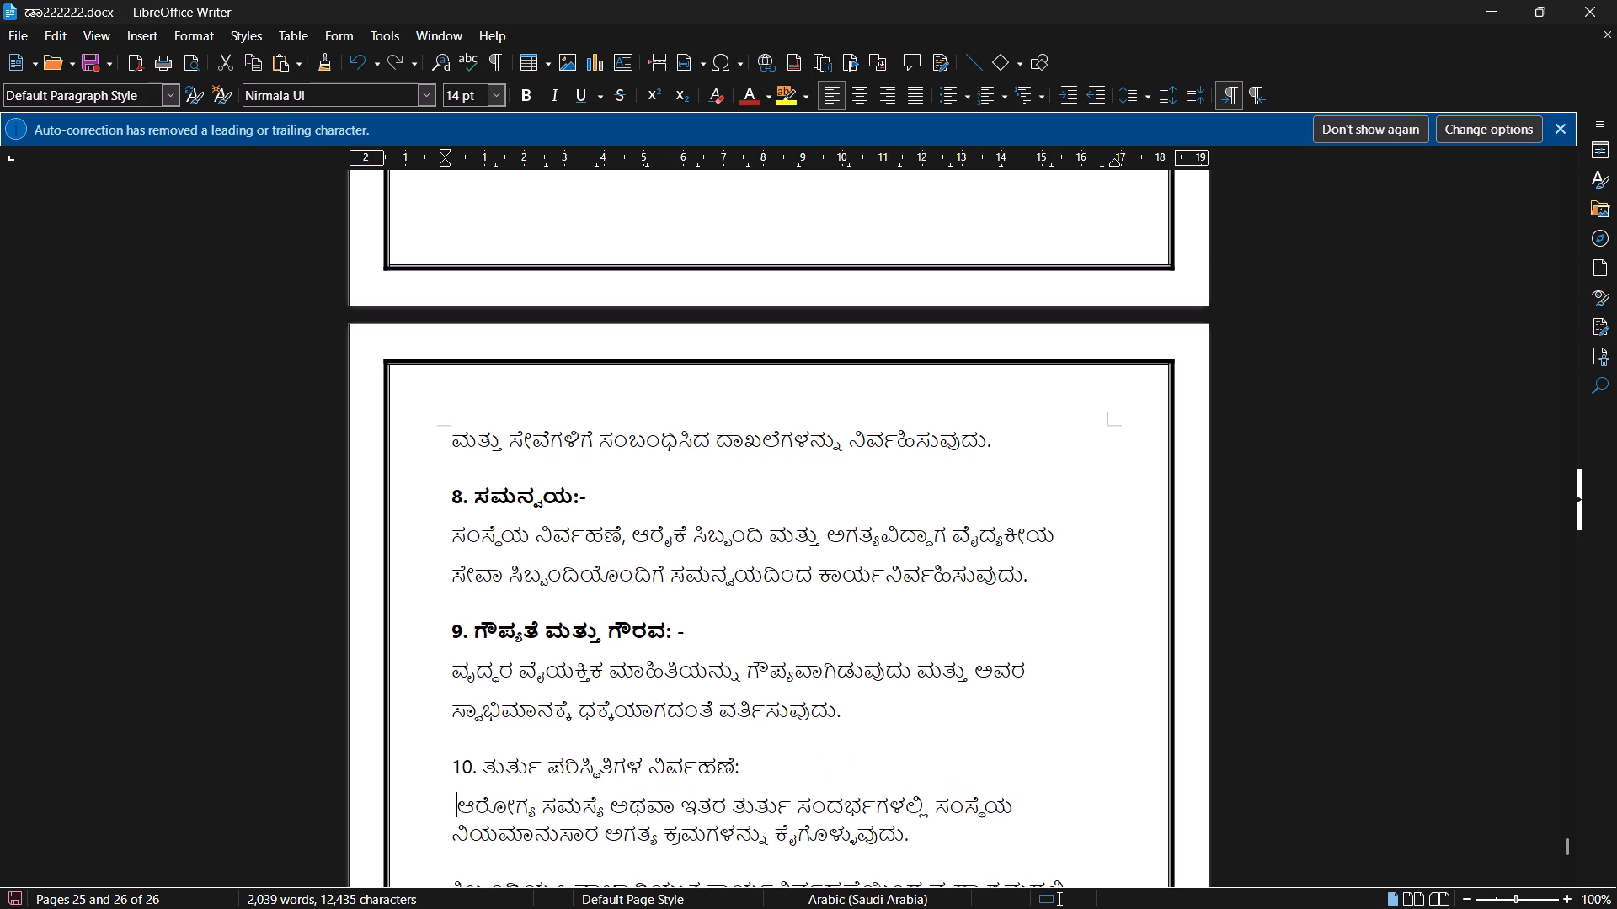
pyautogui.press('BackSpace')
# Insert a paragraph break before the wrapped line starting with "ನಿಯಮಾನುಸಾರ" in the tenth item's description.
pyautogui.press('Down')
pyautogui.press('Return')
pyautogui.press('Return')
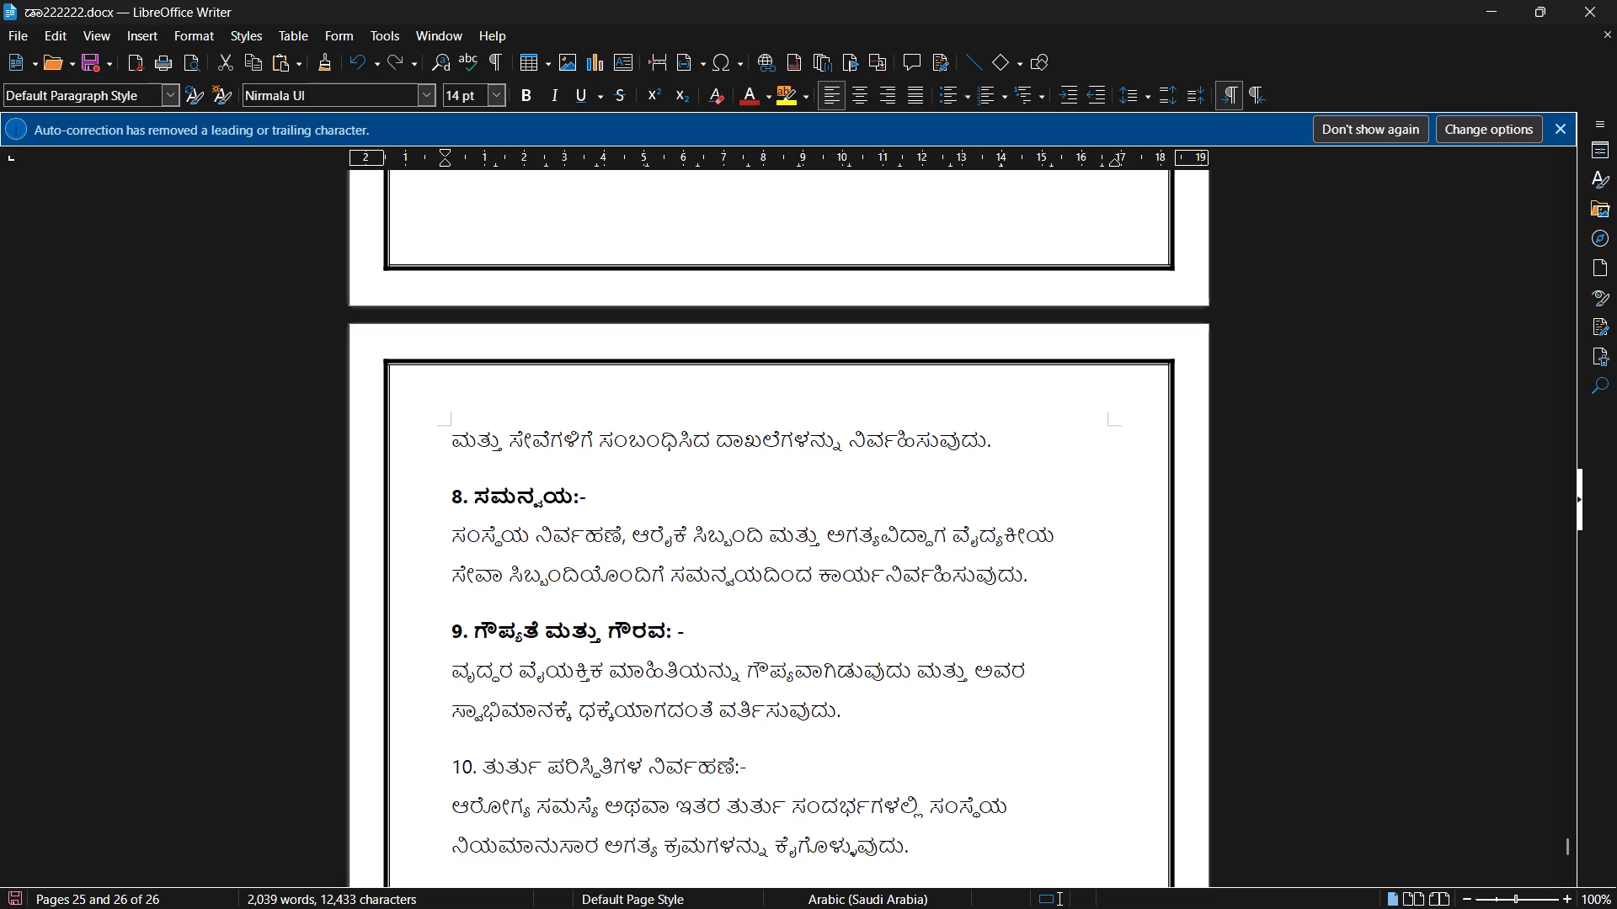
# Make the tenth staff responsibility title, "10. ತುರ್ತು ಪರಿಸ್ಥಿತಿಗಳ ನಿರ್ವಹಣೆ:-", bold.
pyautogui.moveTo(453, 771); pyautogui.dragTo(792, 758)
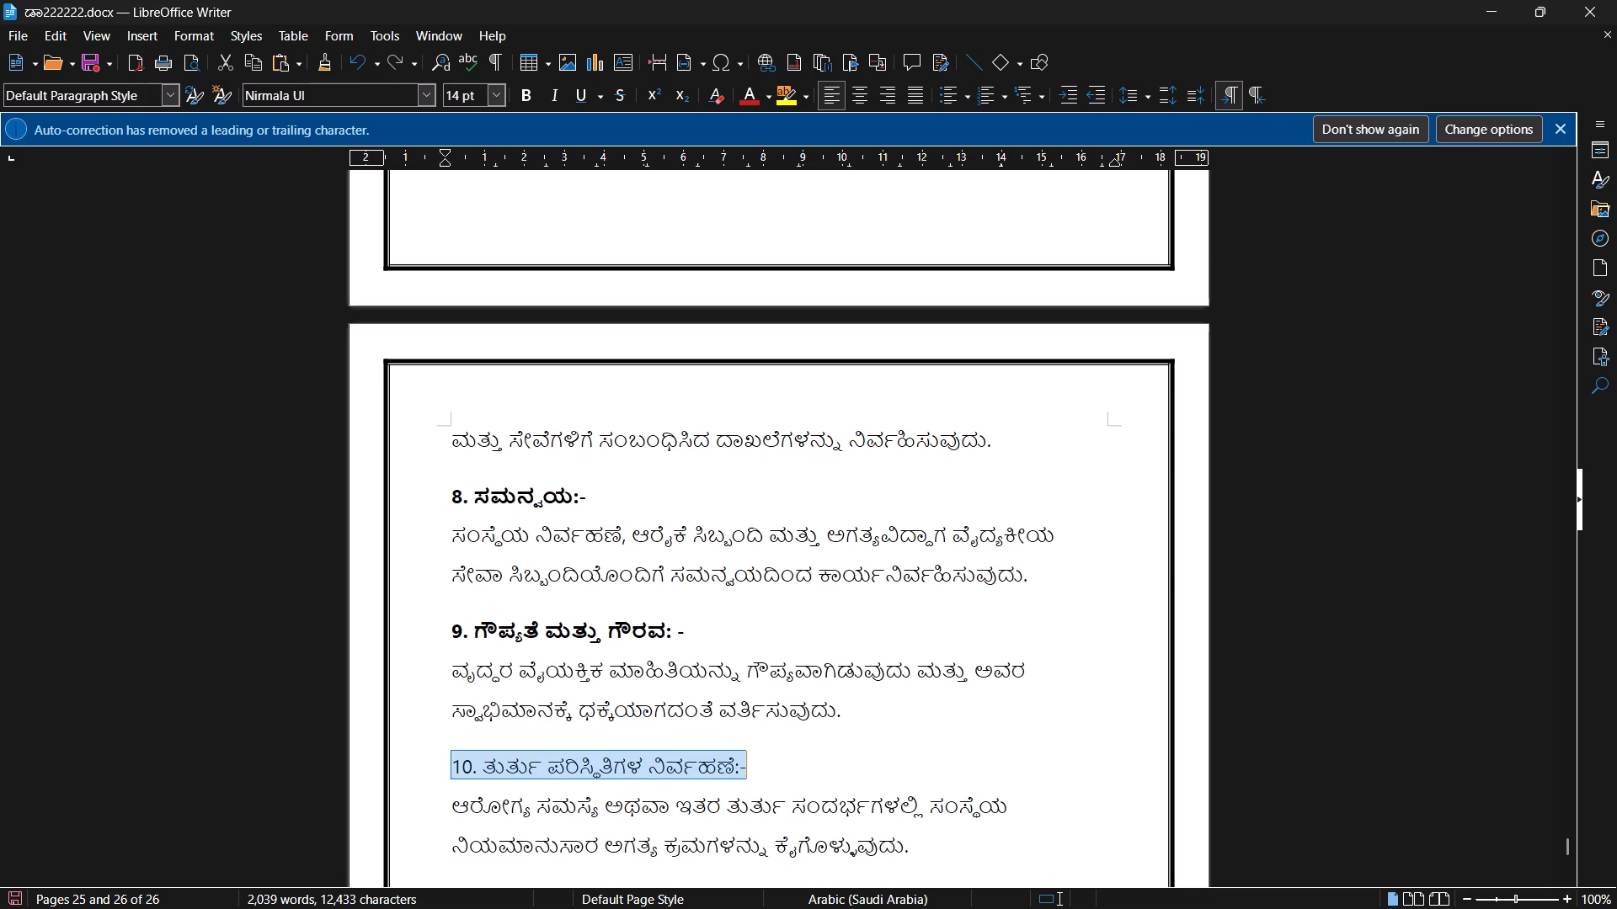
pyautogui.moveTo(792, 758); pyautogui.dragTo(796, 758)
pyautogui.click(532, 97)
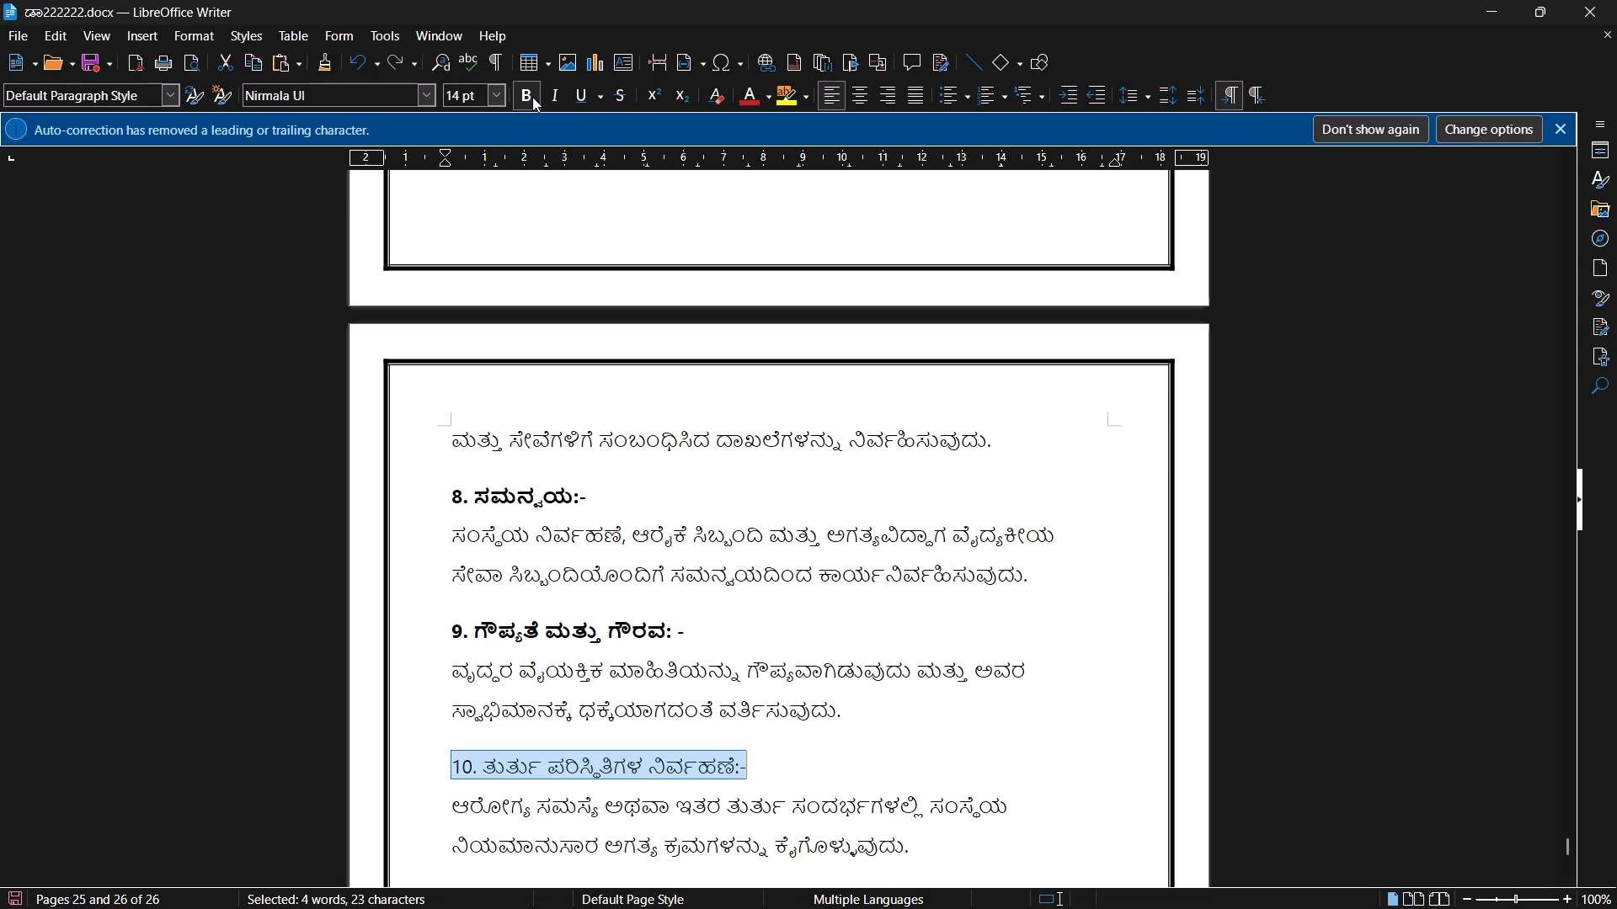
pyautogui.click(622, 539)
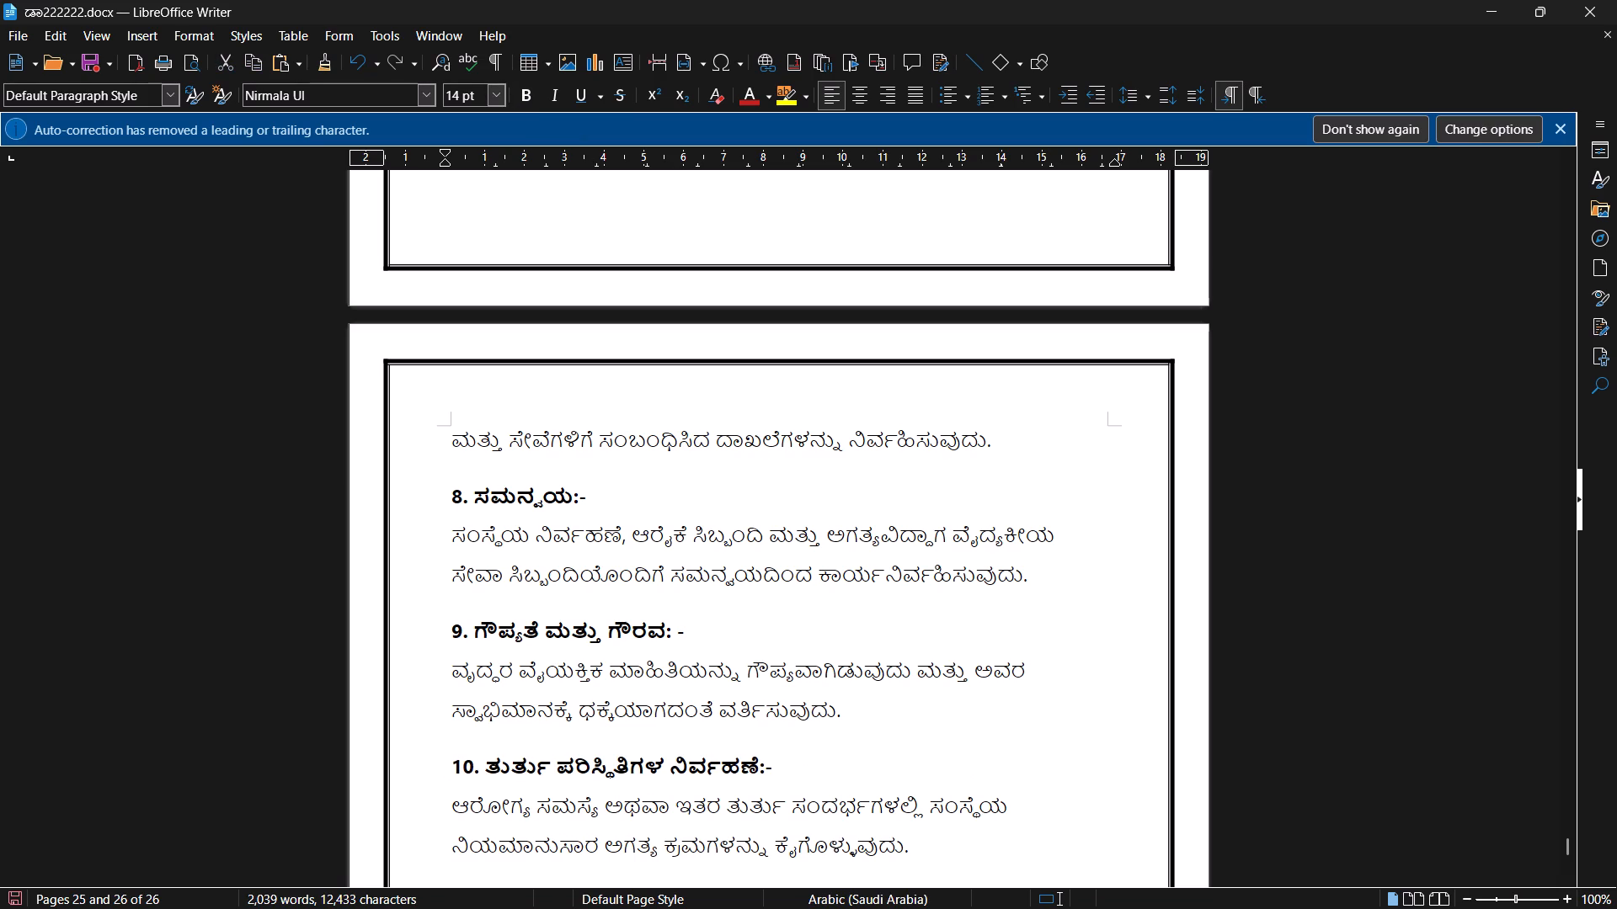
# Correct the last word of the closing paragraph below the tenth staff responsibility item to "ಸಹಾಯವಾಗುತ್ತಿದೆ".
pyautogui.press('Down')
pyautogui.press('Down')
pyautogui.press('Down')
pyautogui.press('Down')
pyautogui.press('Down')
pyautogui.press('Down')
pyautogui.press('Down')
pyautogui.press('Down')
pyautogui.press('Down')
pyautogui.press('Down')
pyautogui.press('Down')
pyautogui.press('Down')
pyautogui.press('Down')
pyautogui.press('Down')
pyautogui.press('Down')
pyautogui.press('Down')
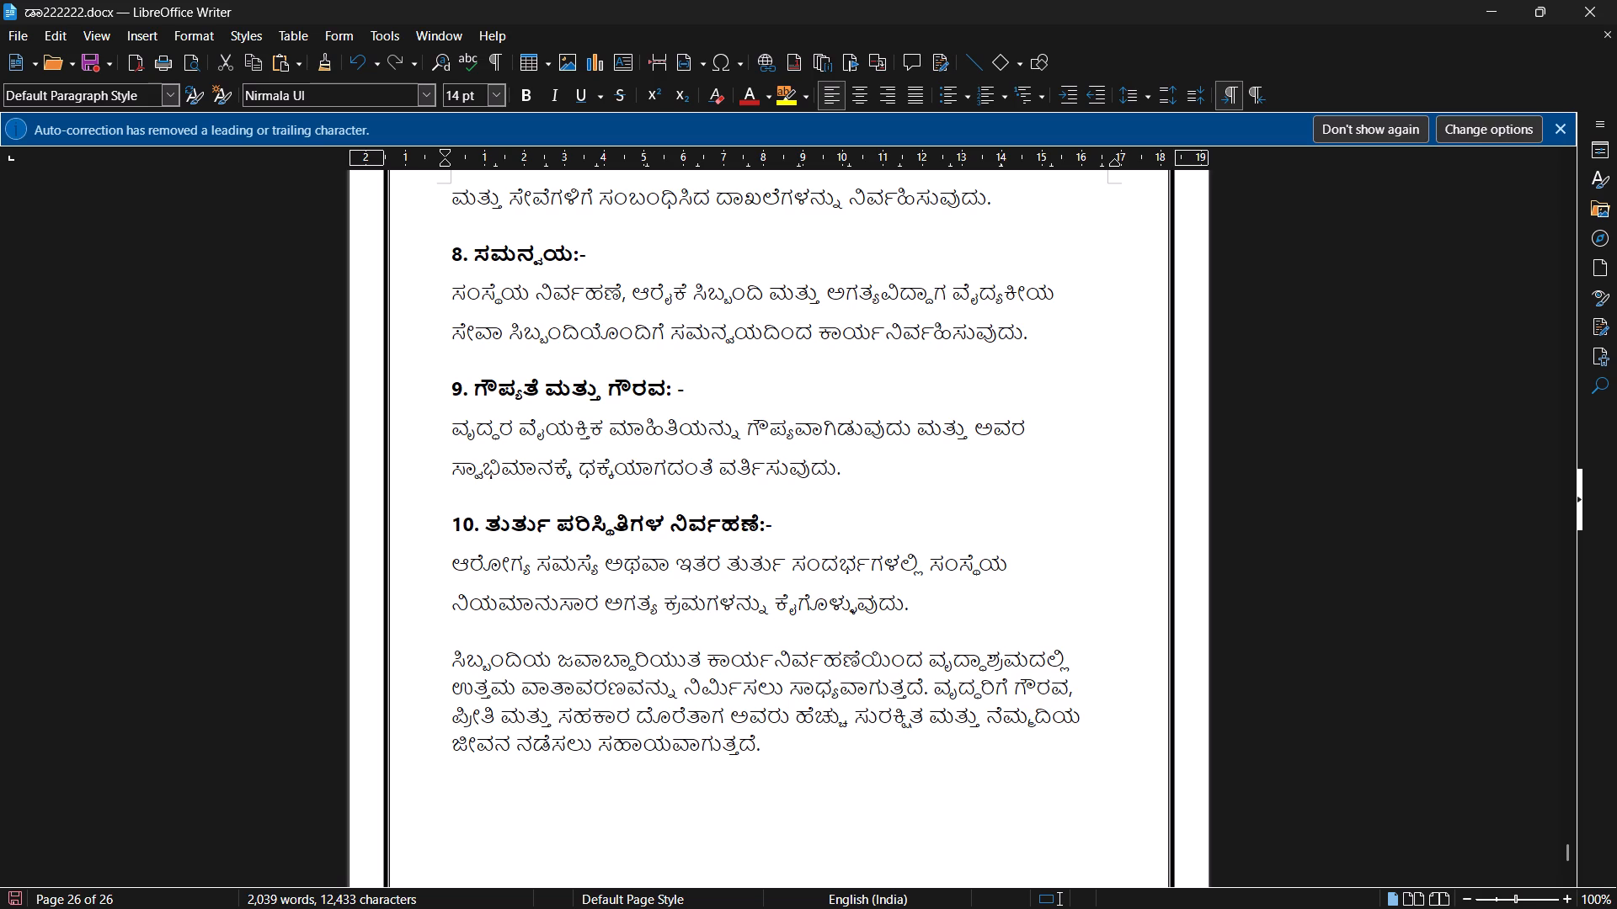
pyautogui.click(739, 744)
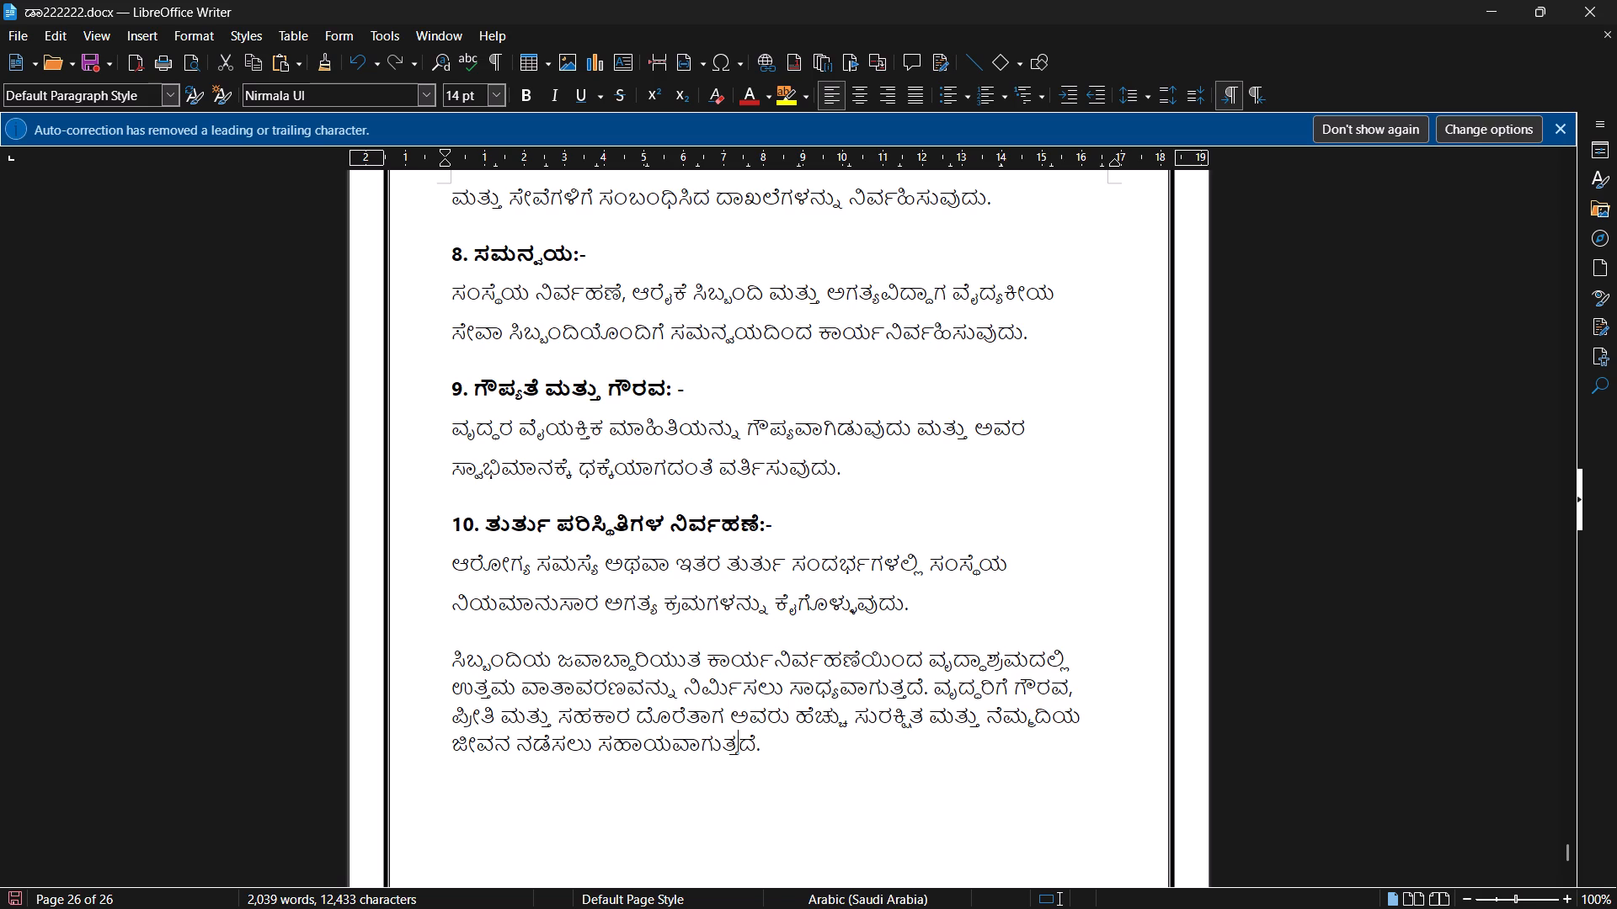
pyautogui.press('BackSpace')
pyautogui.press('BackSpace')
pyautogui.press('BackSpace')
pyautogui.press('BackSpace')
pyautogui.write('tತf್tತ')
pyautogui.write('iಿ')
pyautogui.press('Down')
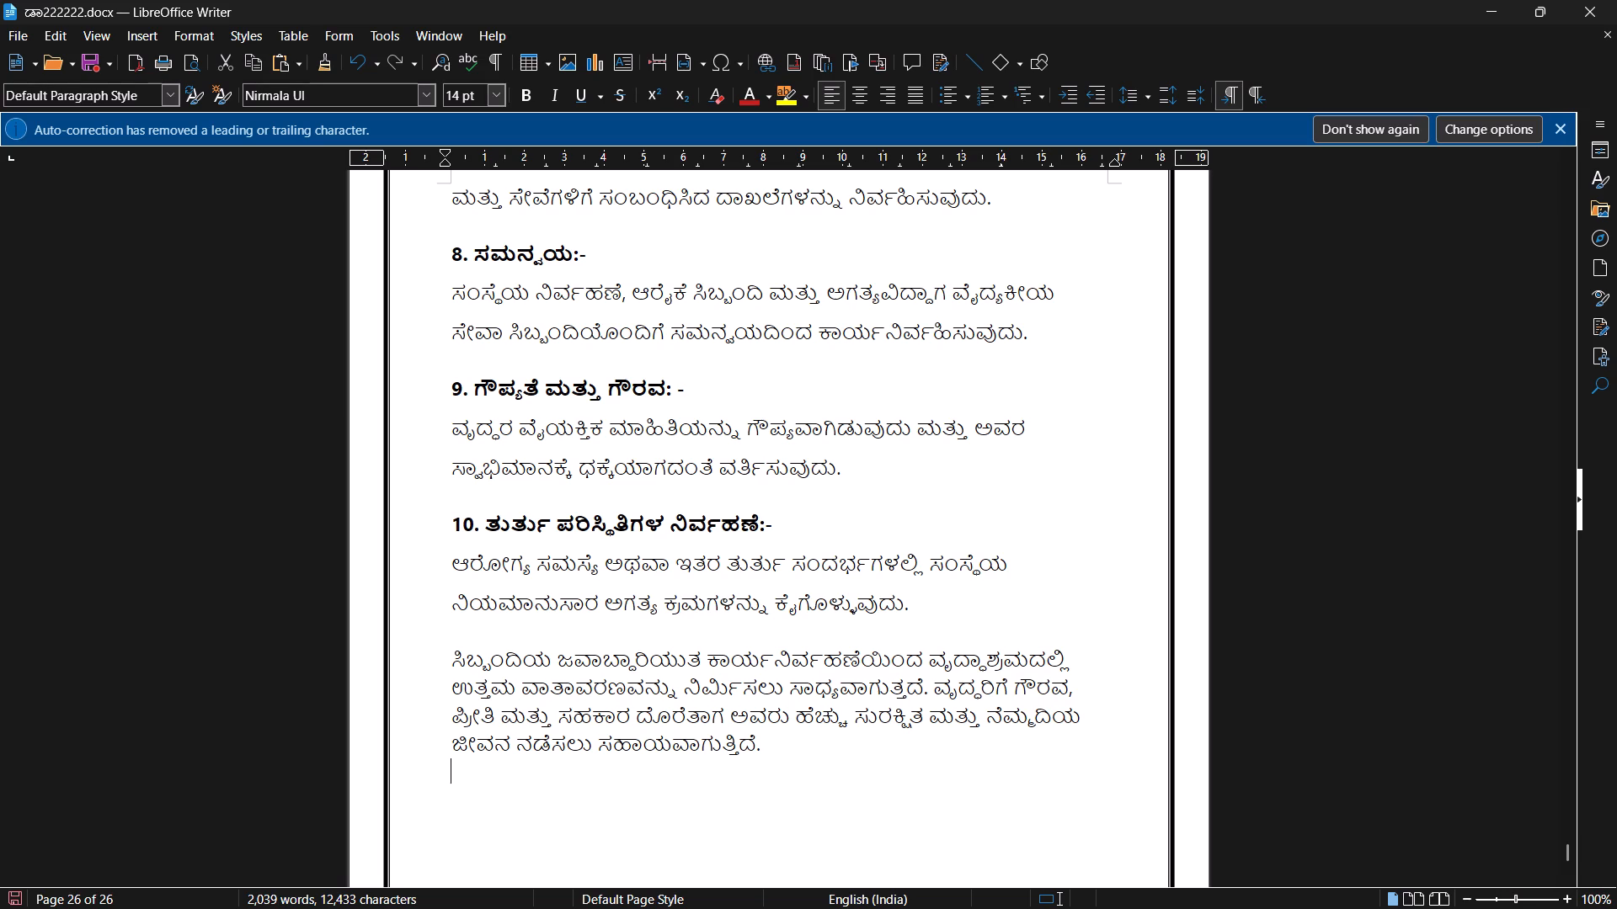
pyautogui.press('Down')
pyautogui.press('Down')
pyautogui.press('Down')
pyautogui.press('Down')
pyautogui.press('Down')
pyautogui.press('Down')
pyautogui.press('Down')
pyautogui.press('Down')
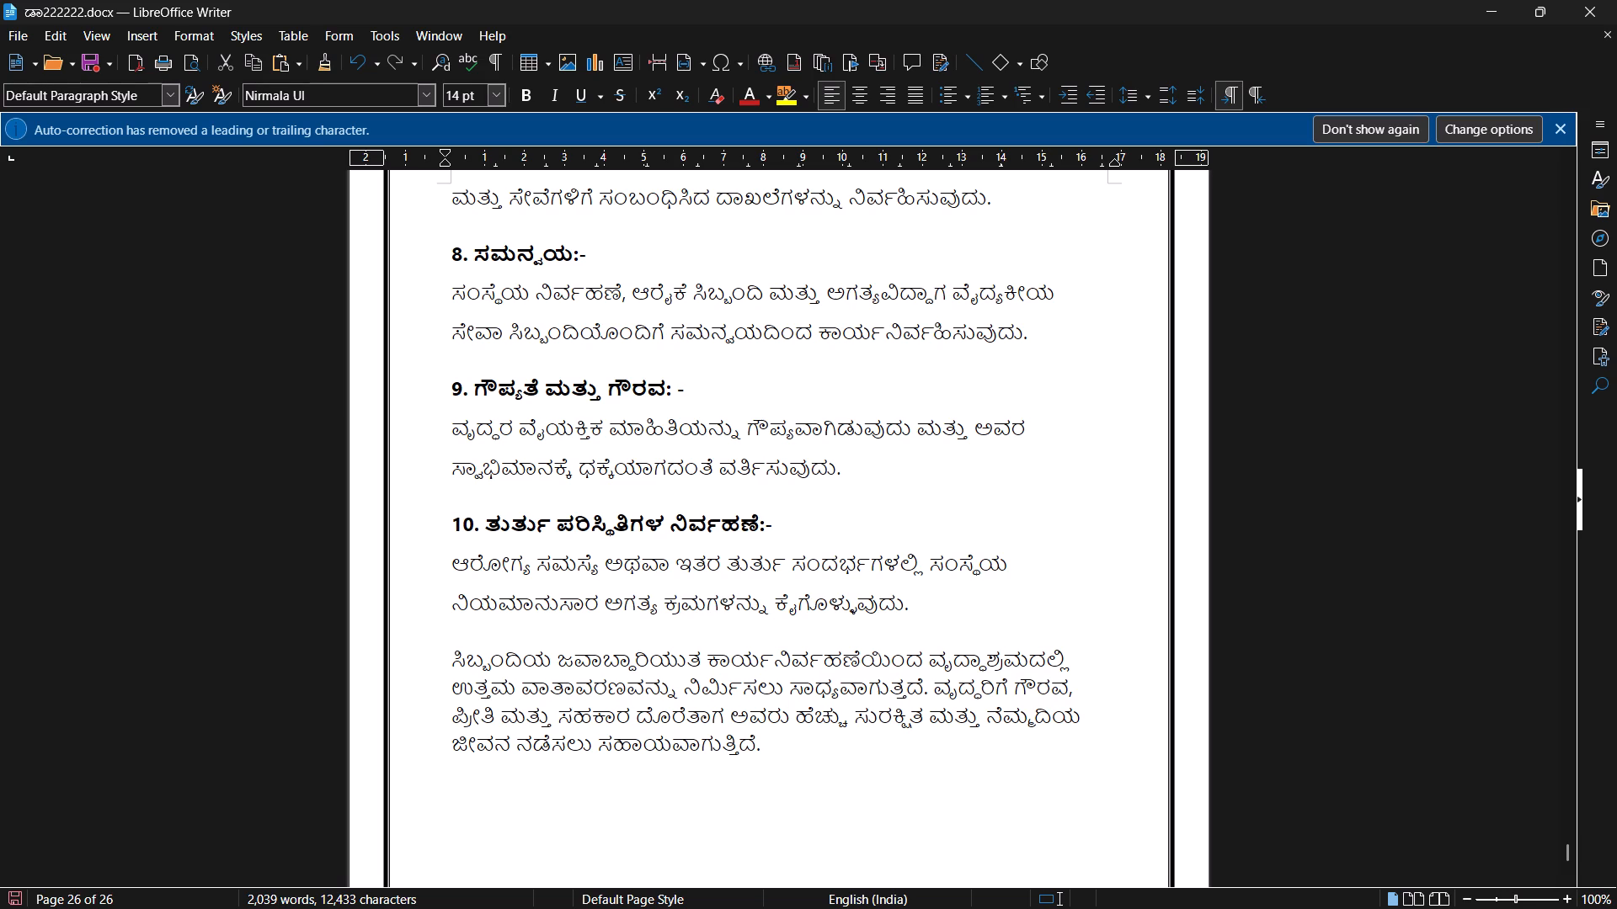
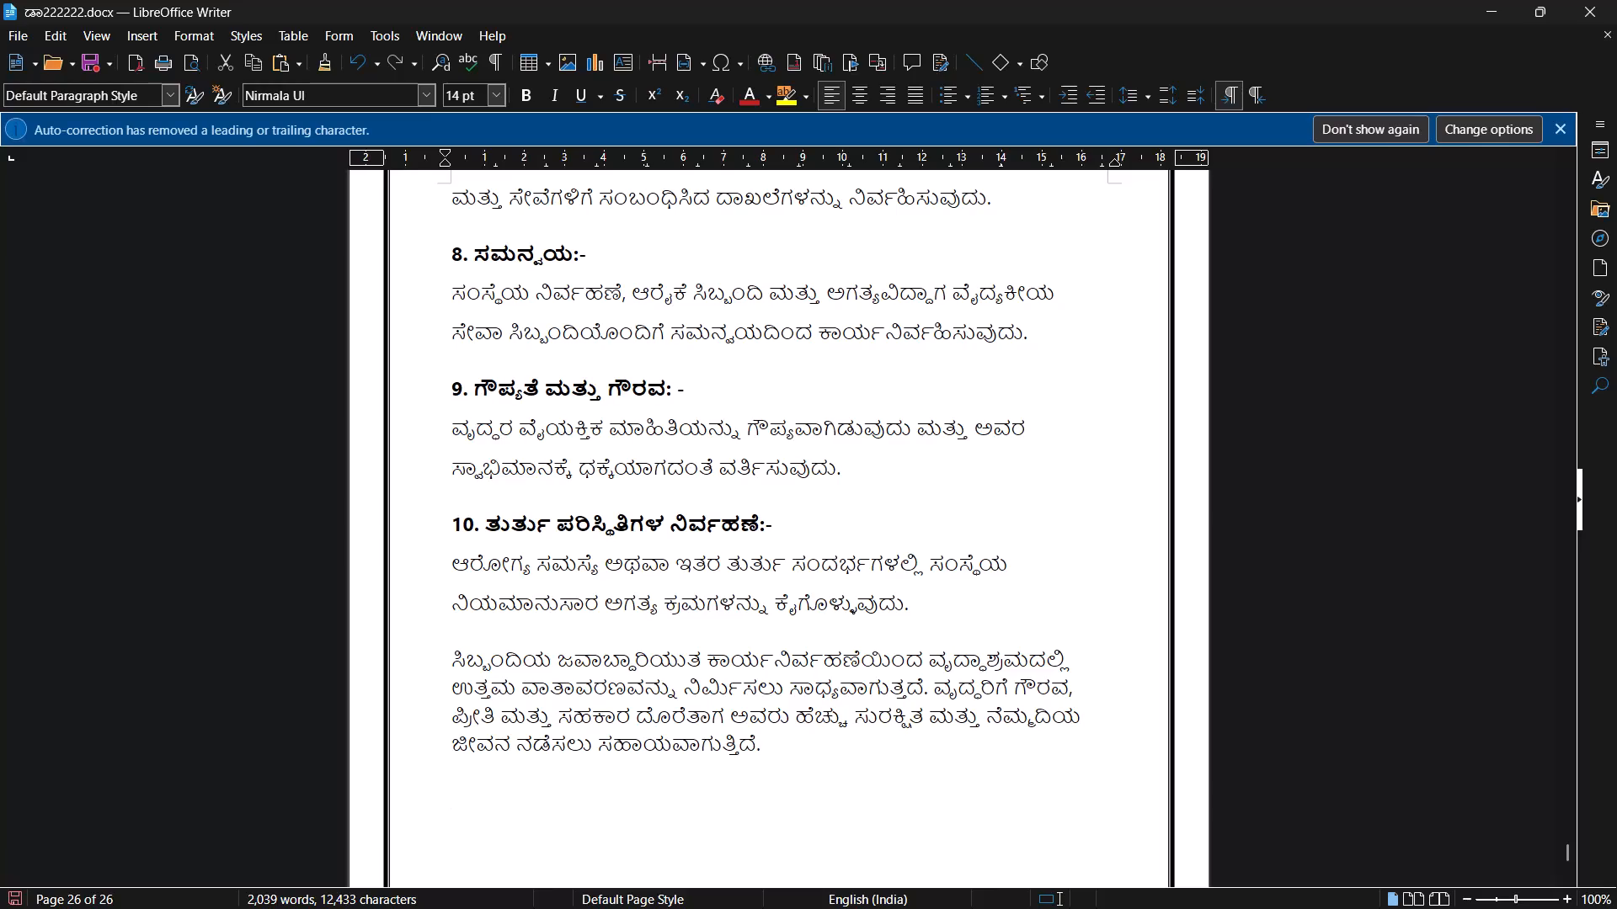
# Paste the copied chapter 4 text on the old-age home's social and economic study after chapter 3's closing paragraph.
pyautogui.hotkey('ctrl', 'v')
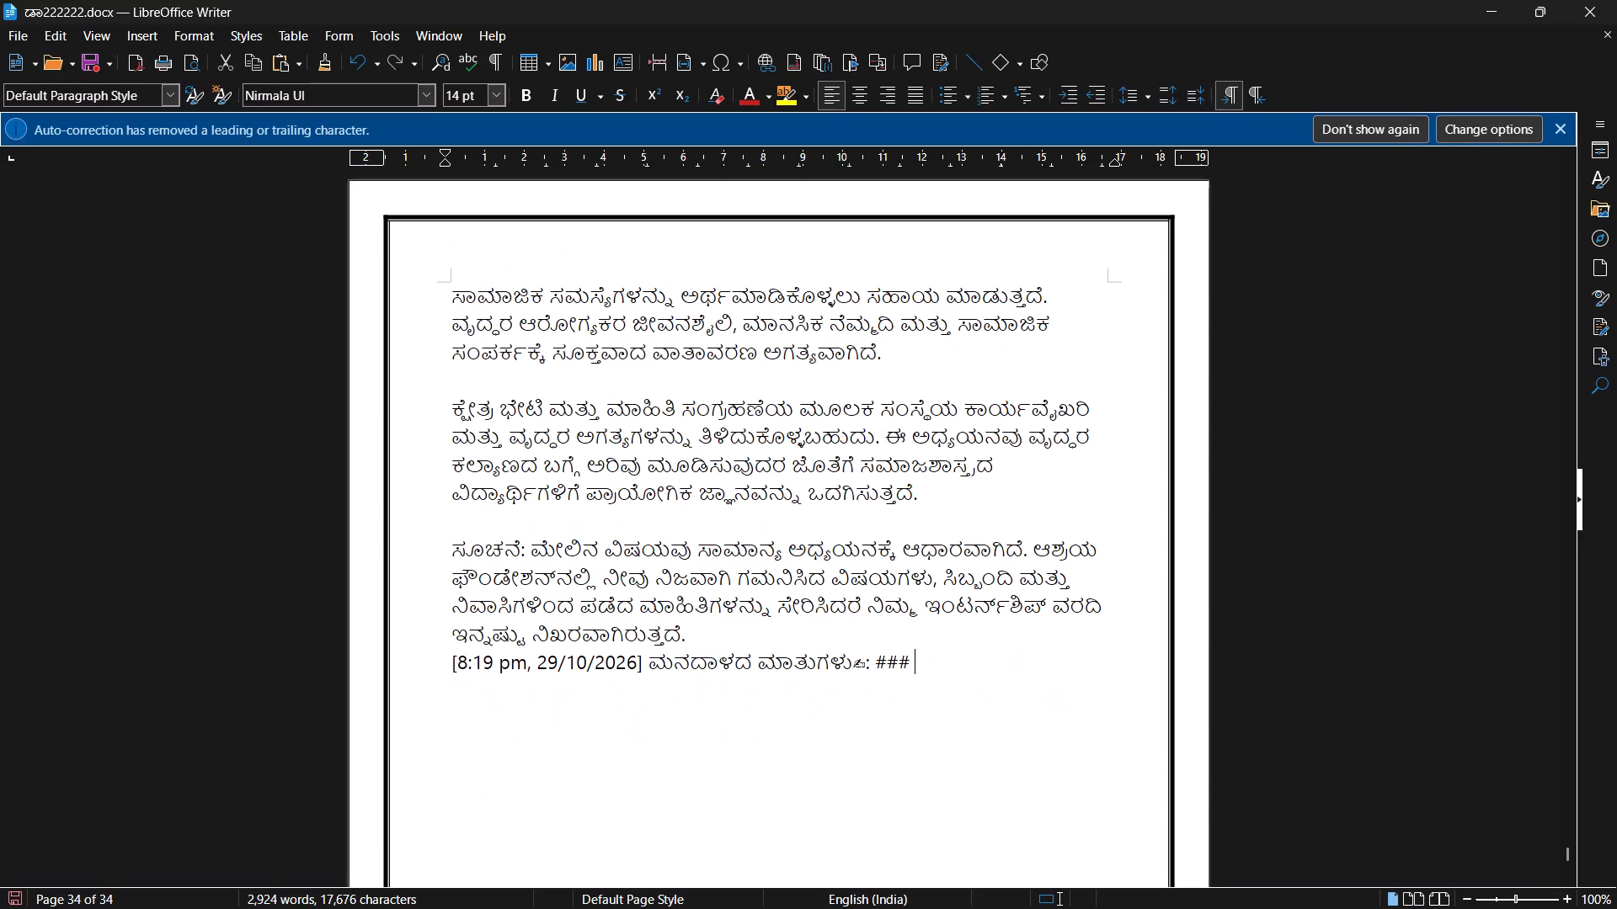
# Go back up through the pasted chapter 4 text from its end, examining the conclusion and the field-visit section for leftover formatting marks.
pyautogui.press('Up')
pyautogui.press('Up')
pyautogui.press('Up')
pyautogui.press('Up')
pyautogui.press('Up')
pyautogui.press('Up')
pyautogui.press('Up')
pyautogui.press('Up')
pyautogui.press('Up')
pyautogui.press('Up')
pyautogui.press('Up')
pyautogui.press('Up')
pyautogui.press('Up')
pyautogui.press('Up')
pyautogui.press('Up')
pyautogui.press('Up')
pyautogui.press('Up')
pyautogui.press('Up')
pyautogui.press('Up')
pyautogui.press('Up')
pyautogui.press('Up')
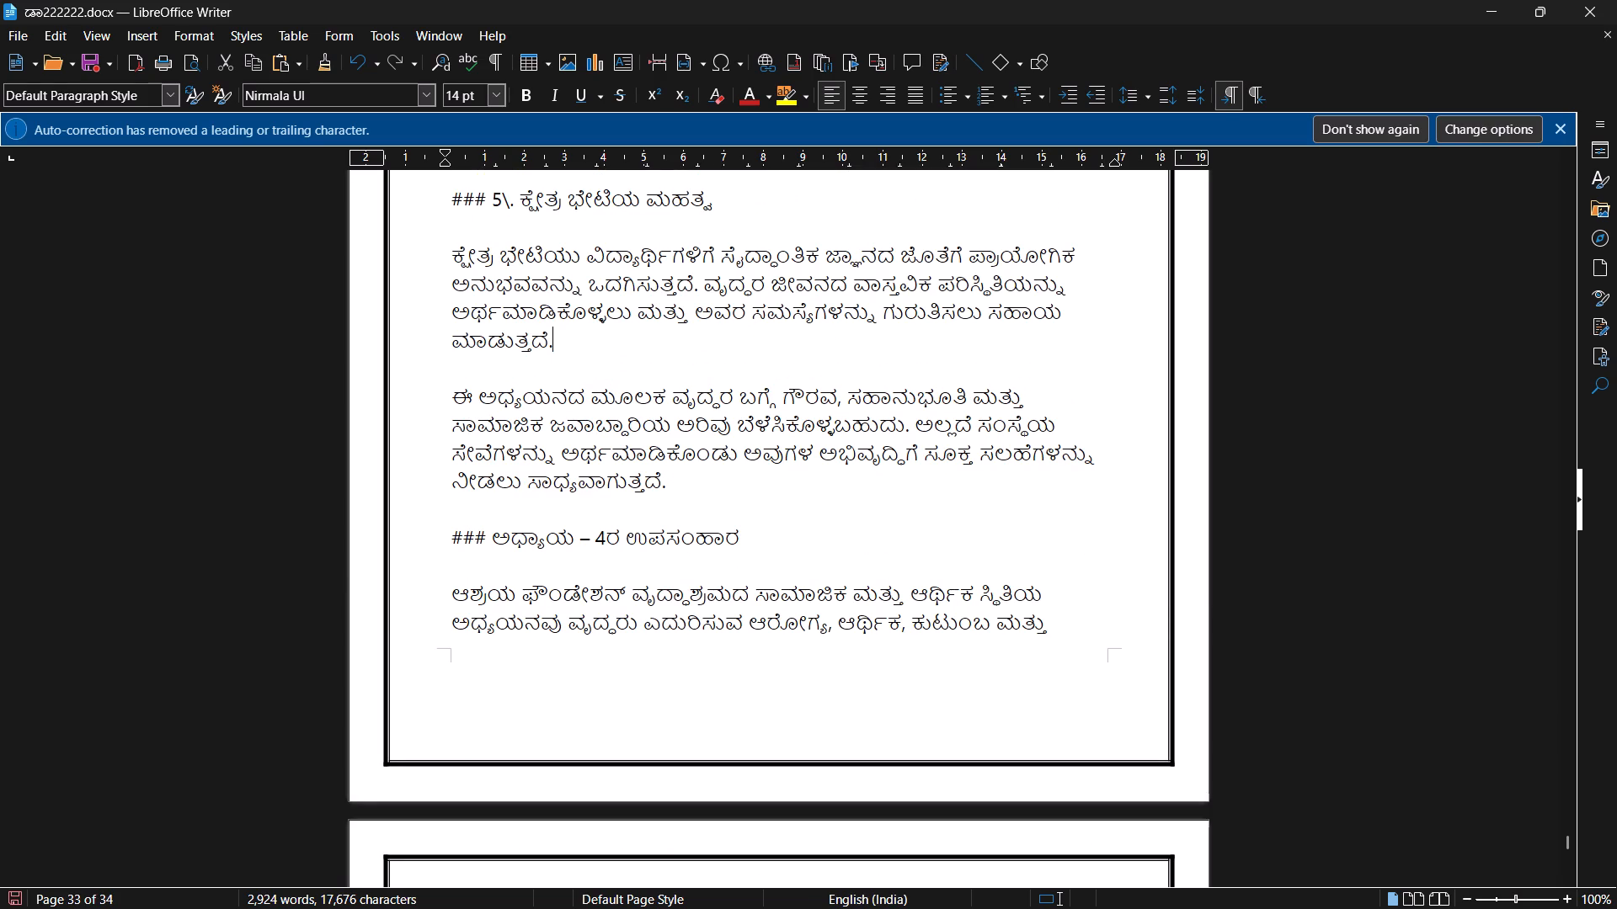
# Delete everything from the "### 5\. ಕ್ಷೇತ್ರ ಭೇಟಿಯ ಮಹತ್ವ" heading to the end of the document.
pyautogui.click(458, 194)
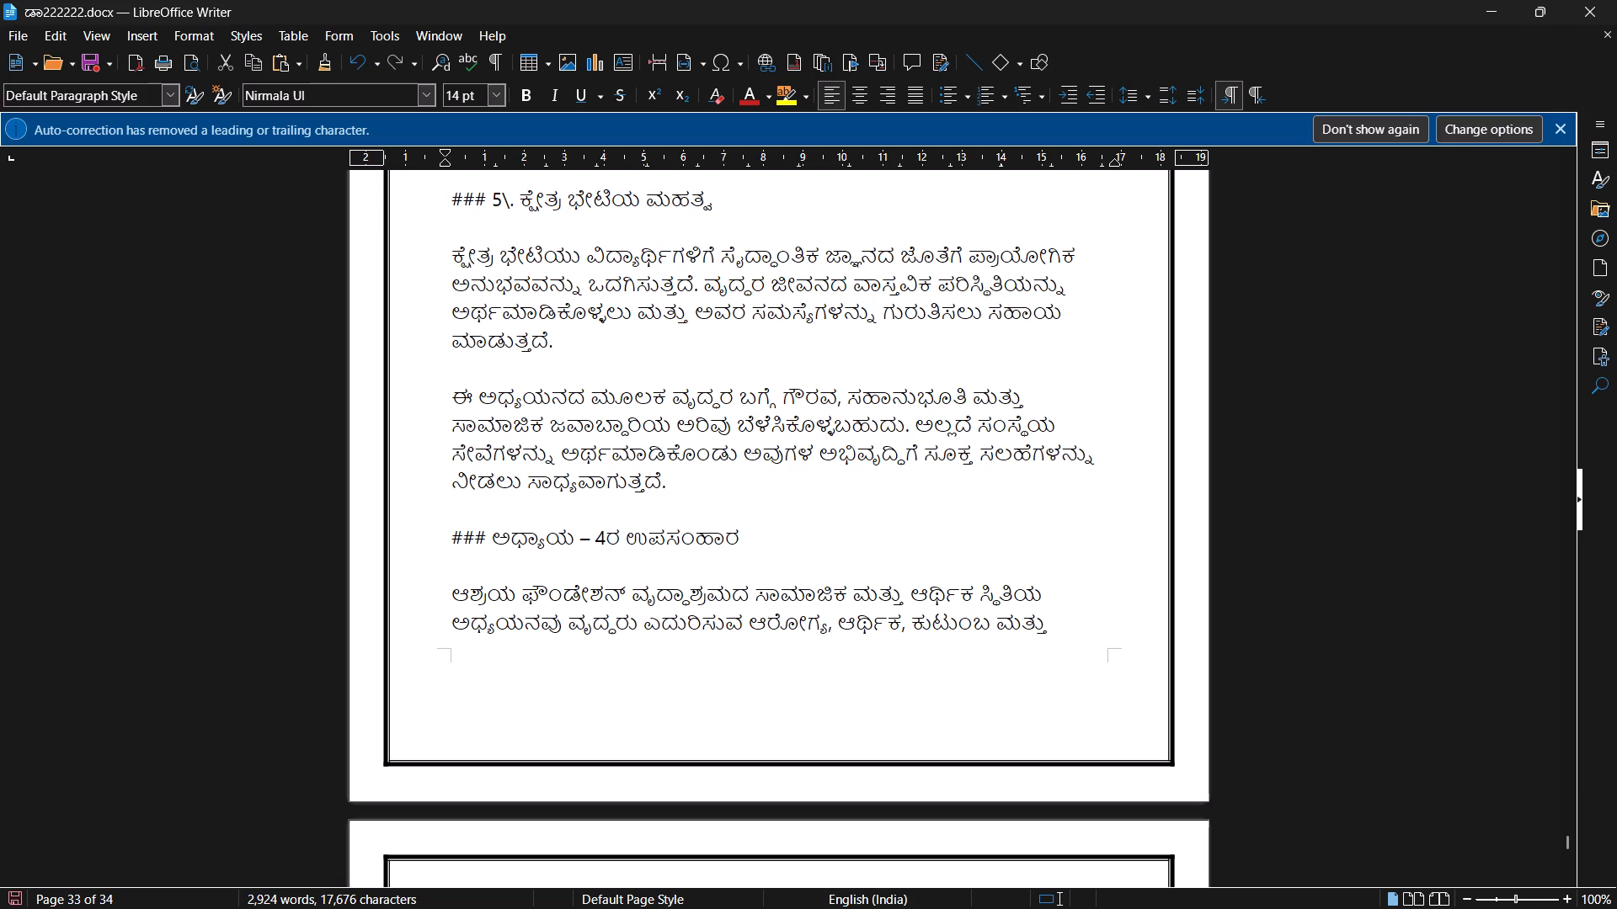
pyautogui.moveTo(454, 201); pyautogui.dragTo(616, 474)
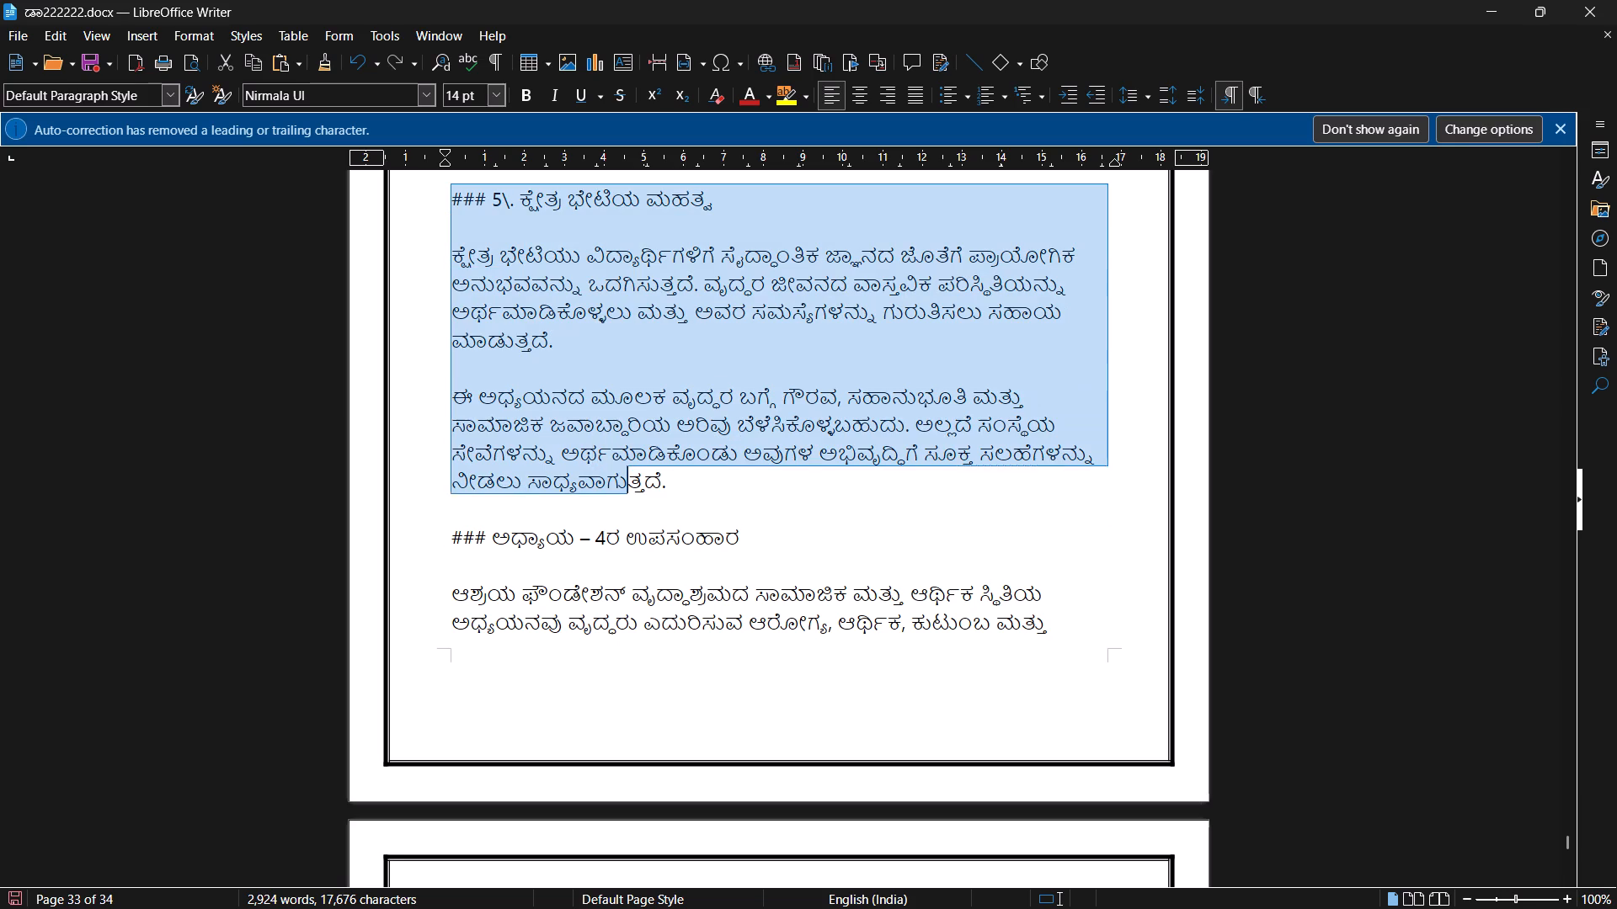
pyautogui.moveTo(616, 474); pyautogui.dragTo(661, 908)
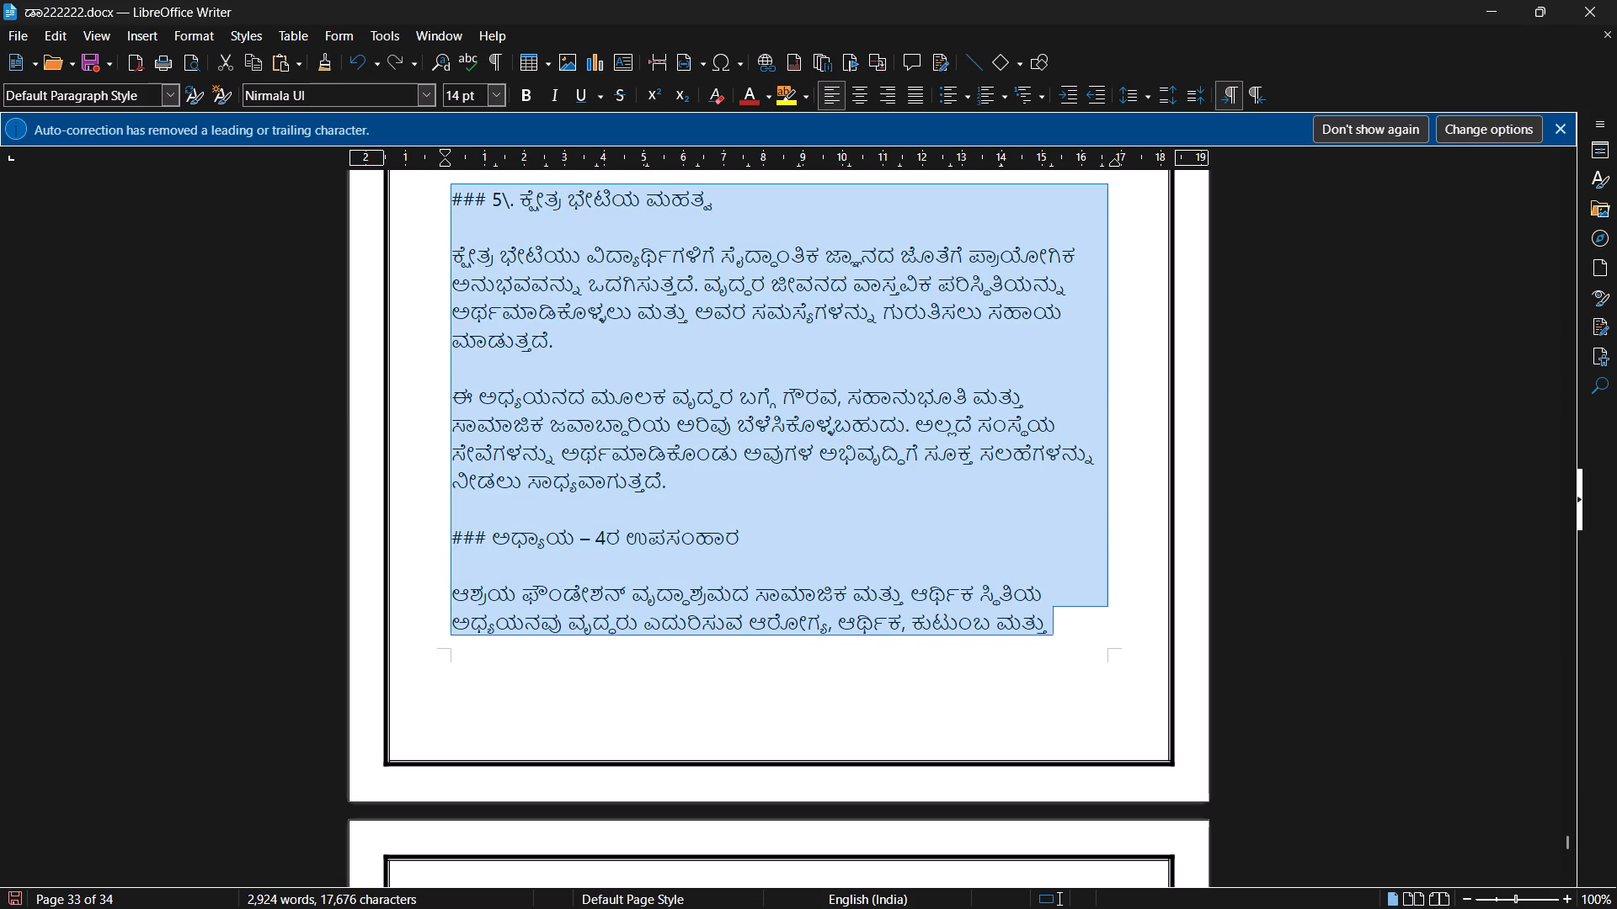
pyautogui.moveTo(661, 908); pyautogui.dragTo(674, 901)
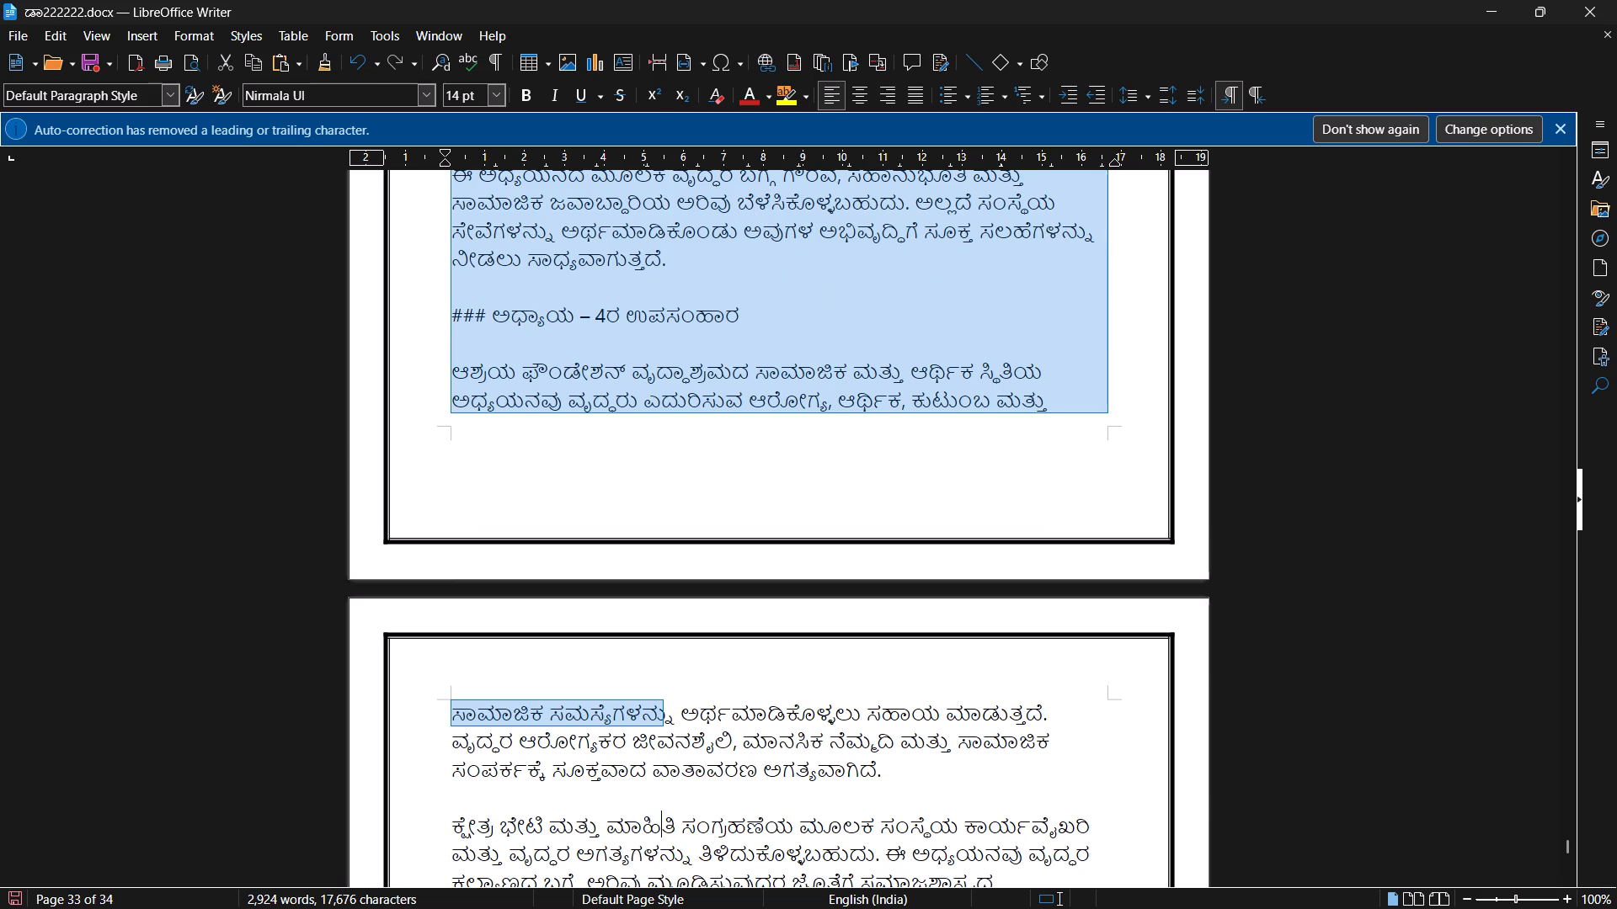
pyautogui.moveTo(674, 901); pyautogui.dragTo(693, 908)
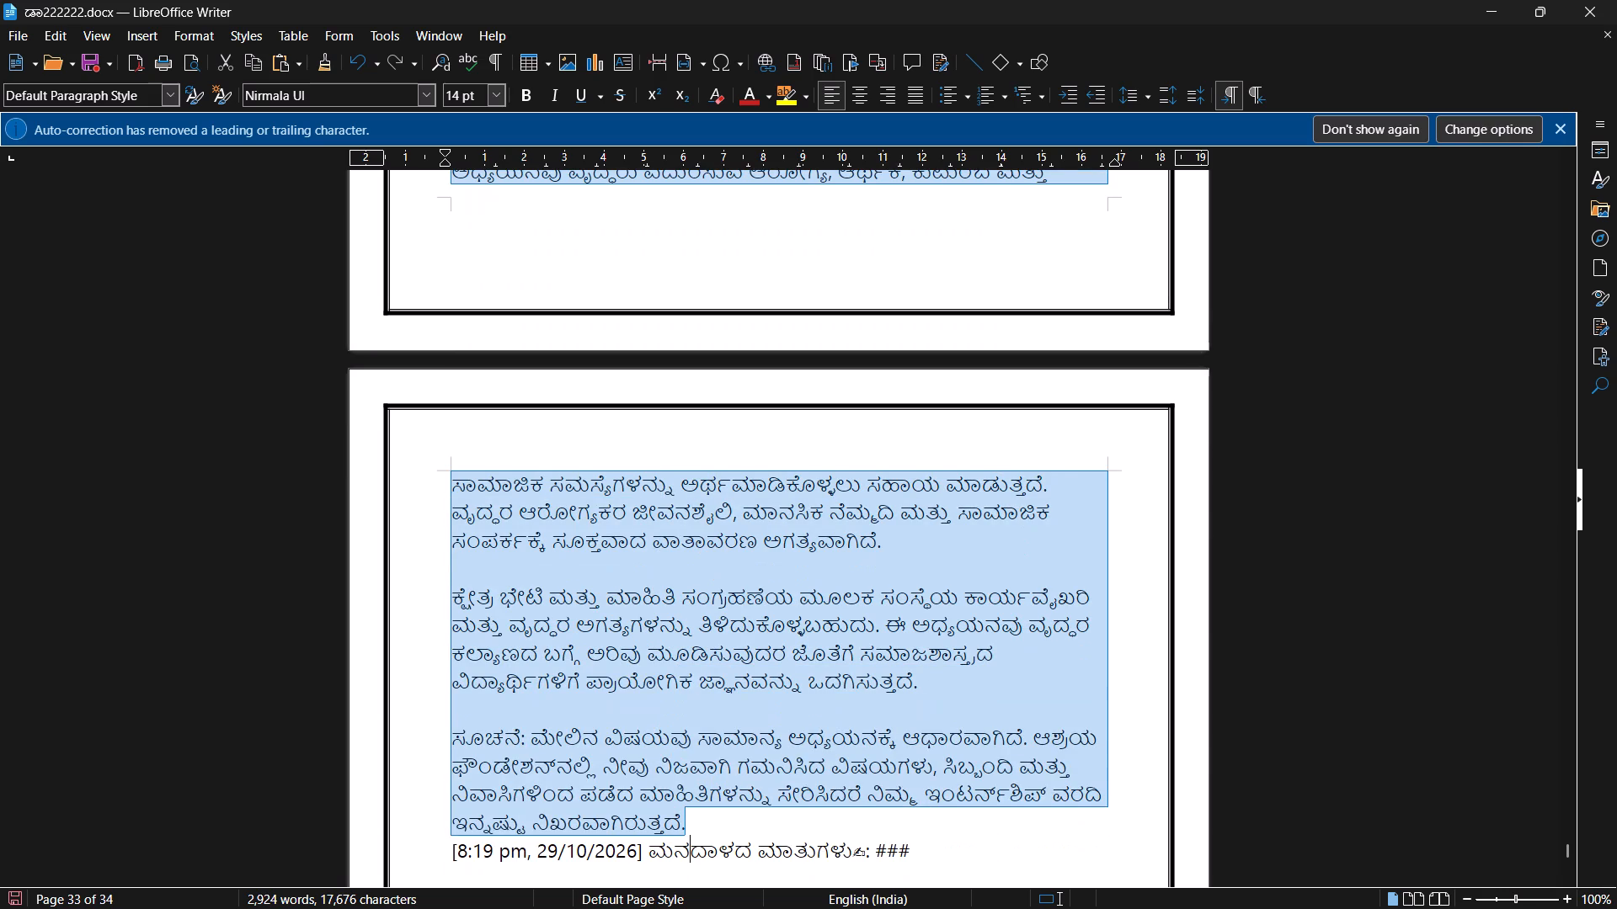
pyautogui.moveTo(693, 908); pyautogui.dragTo(707, 908)
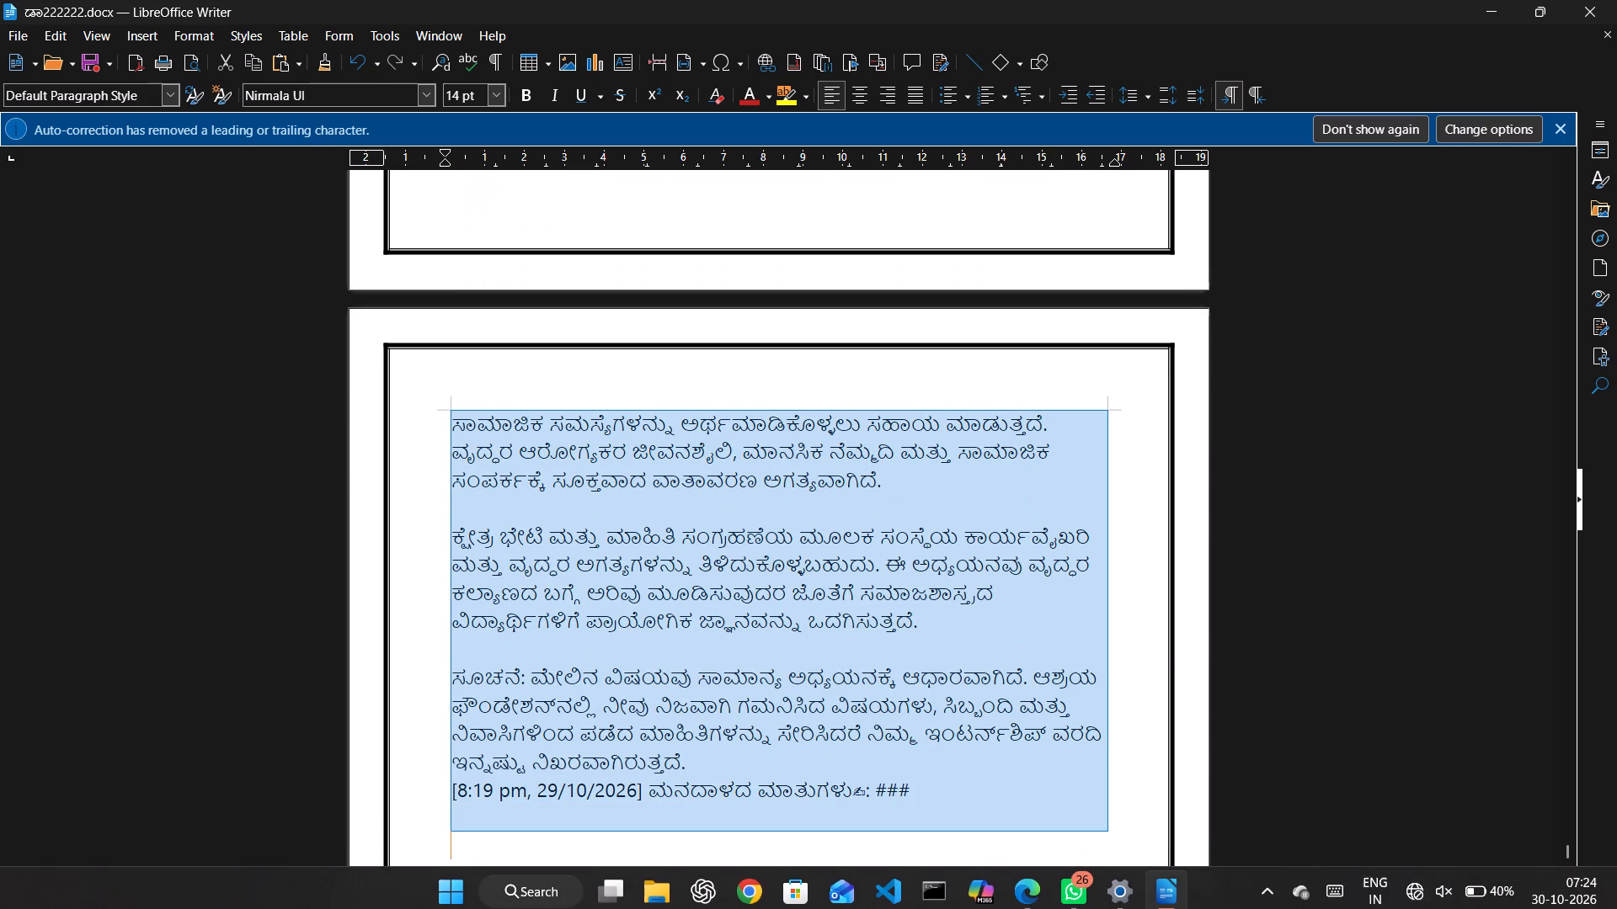
pyautogui.press('BackSpace')
# Review the remaining text of section 4.3 on field visits and data collection, from the document's end back to its heading.
pyautogui.press('Up')
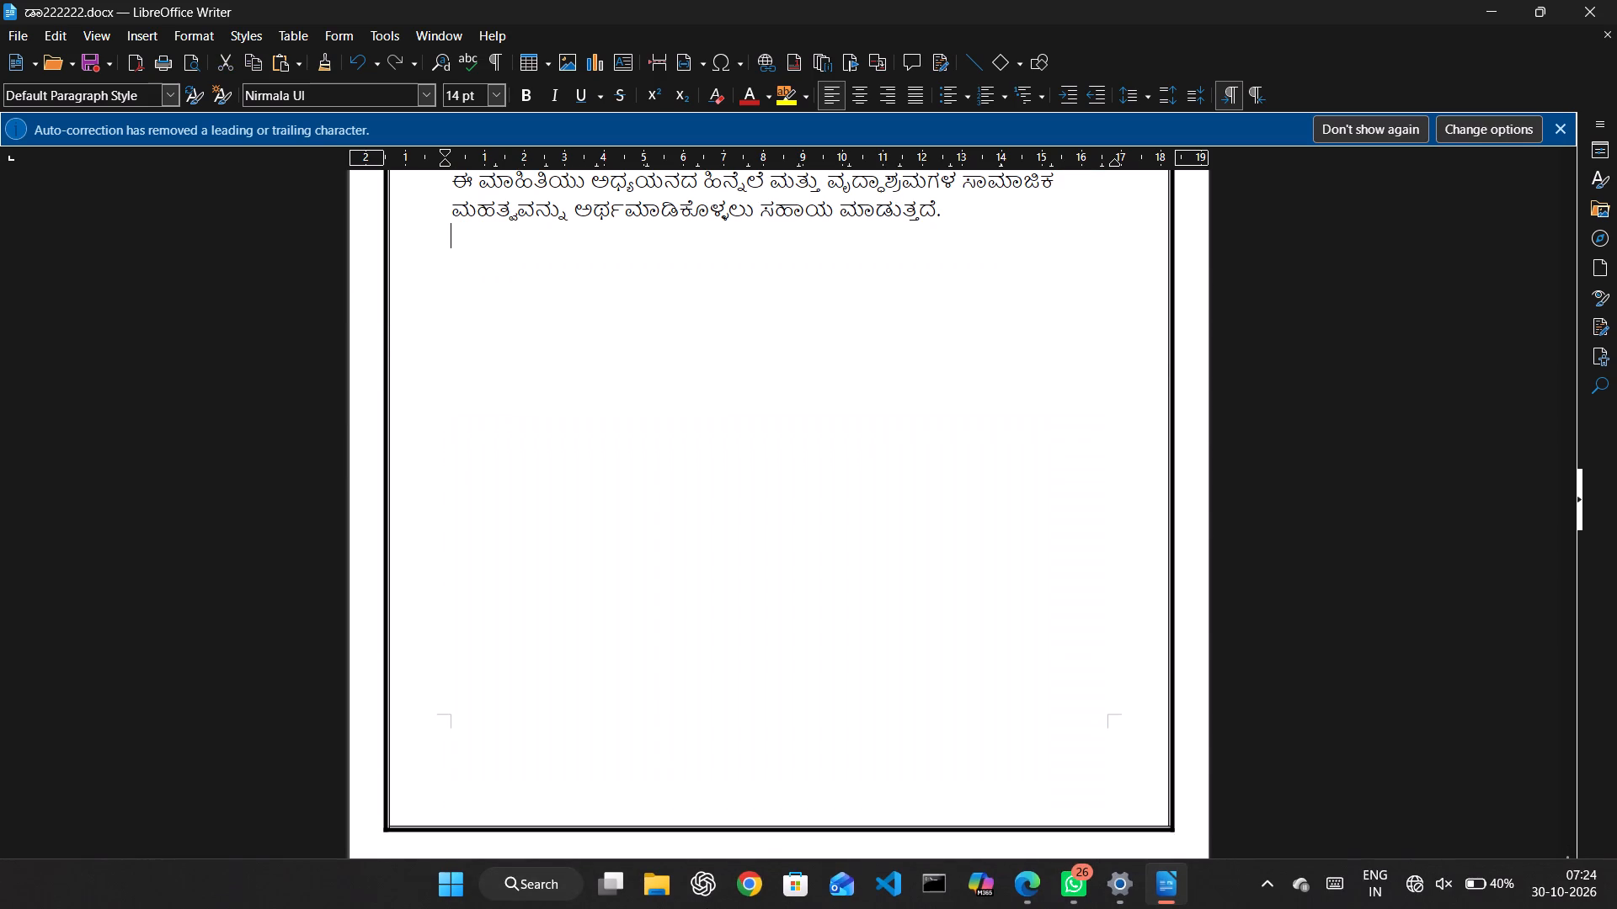
pyautogui.press('Up')
pyautogui.press('Up')
pyautogui.press('Up')
pyautogui.press('Up')
pyautogui.press('Up')
pyautogui.press('Up')
pyautogui.press('Up')
pyautogui.press('Up')
pyautogui.press('Up')
pyautogui.press('Up')
pyautogui.press('Up')
pyautogui.press('Up')
pyautogui.press('Up')
pyautogui.press('Up')
pyautogui.press('Up')
pyautogui.press('Up')
pyautogui.press('Up')
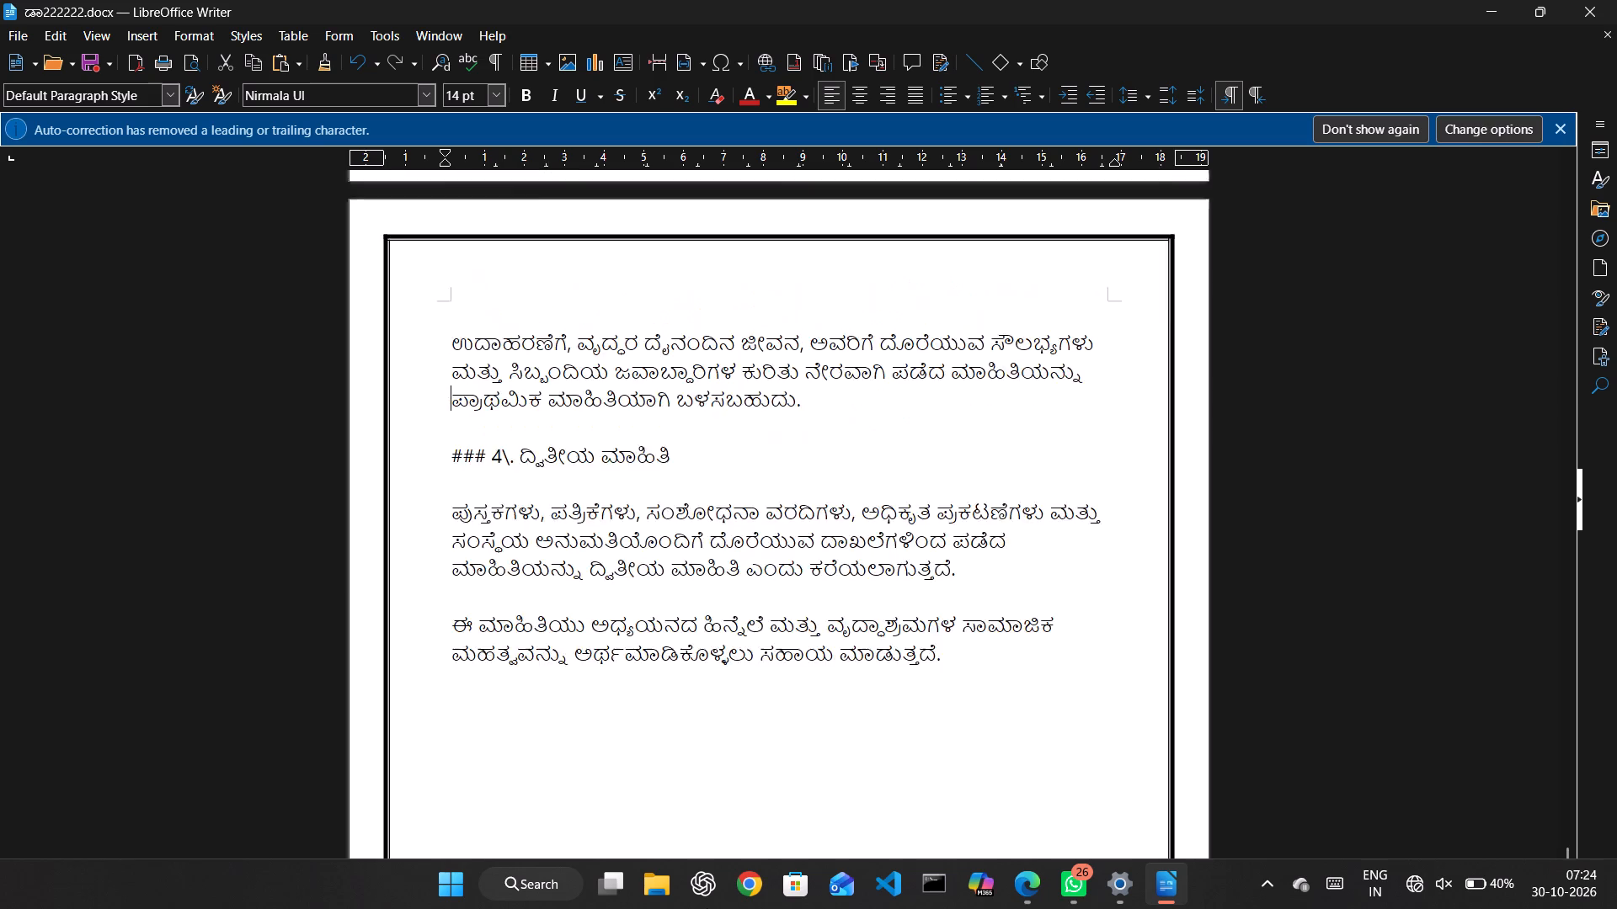
pyautogui.press('Up')
pyautogui.press('Up')
pyautogui.press('Up')
pyautogui.press('Up')
pyautogui.press('Up')
pyautogui.press('Up')
pyautogui.press('Up')
pyautogui.press('Up')
pyautogui.press('Up')
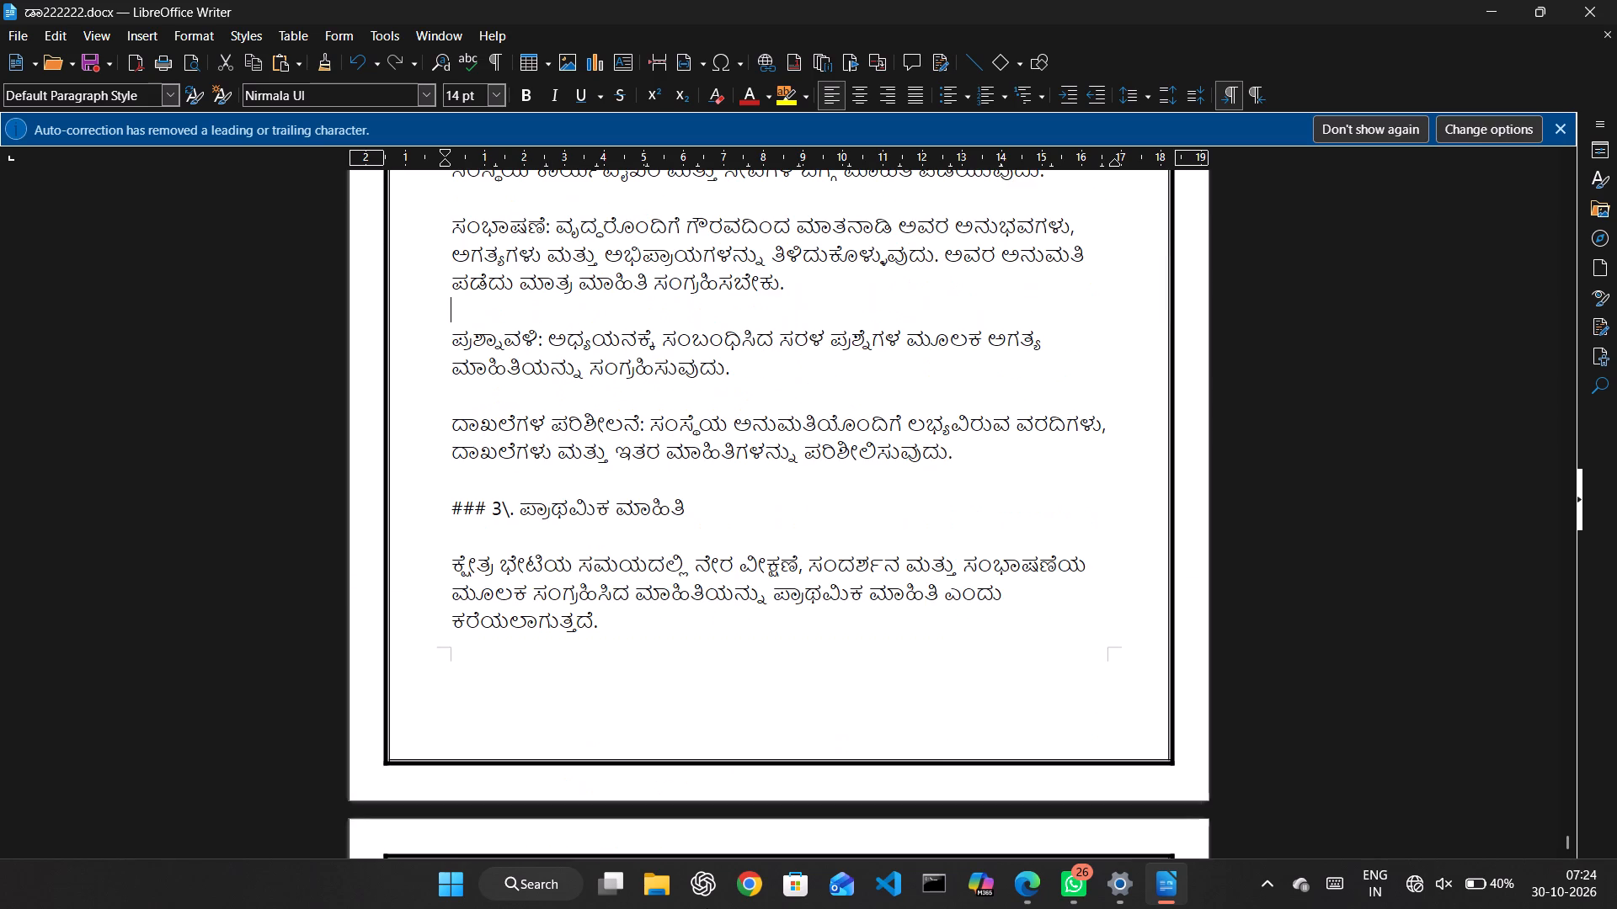
pyautogui.press('Up')
pyautogui.press('Up')
pyautogui.press('Up')
pyautogui.press('Up')
pyautogui.press('Up')
pyautogui.press('Up')
pyautogui.press('Up')
pyautogui.press('Up')
pyautogui.press('Up')
pyautogui.press('Up')
pyautogui.press('Up')
pyautogui.press('Up')
pyautogui.press('Up')
pyautogui.press('Up')
pyautogui.press('Up')
pyautogui.press('Up')
pyautogui.press('Up')
pyautogui.press('Up')
pyautogui.press('Up')
pyautogui.press('Up')
pyautogui.press('Up')
pyautogui.press('Up')
pyautogui.press('Up')
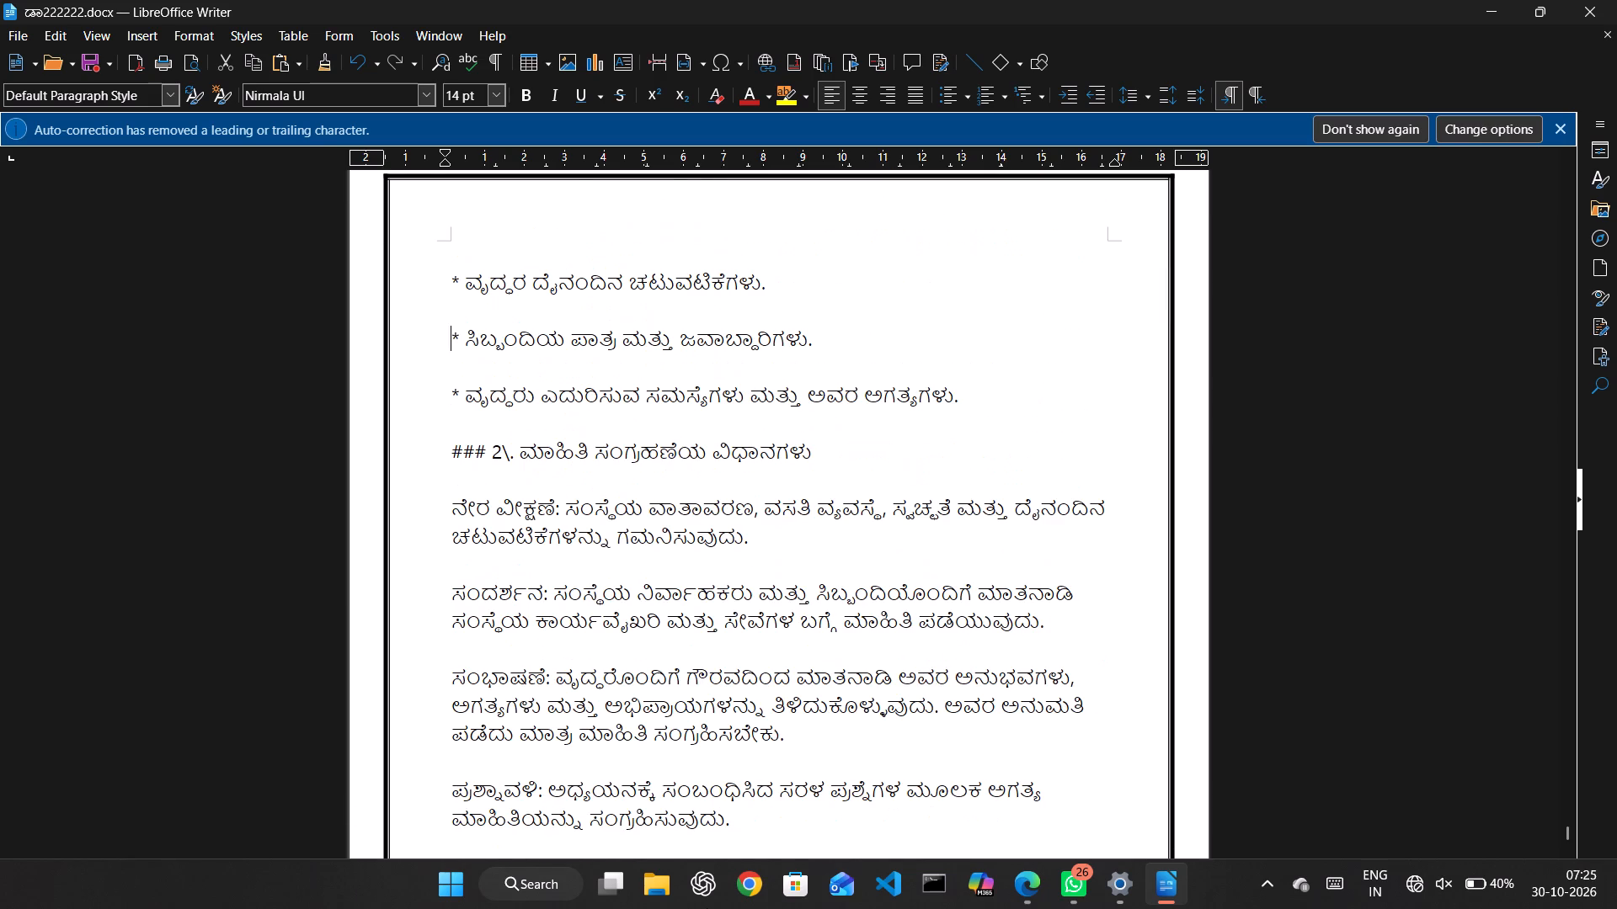
pyautogui.press('Down')
pyautogui.press('Down')
pyautogui.press('Down')
pyautogui.press('Down')
pyautogui.press('Down')
pyautogui.press('Down')
pyautogui.press('Down')
pyautogui.press('Down')
pyautogui.press('Down')
pyautogui.press('Down')
pyautogui.press('Down')
pyautogui.press('Down')
pyautogui.press('Down')
pyautogui.press('Down')
pyautogui.press('Down')
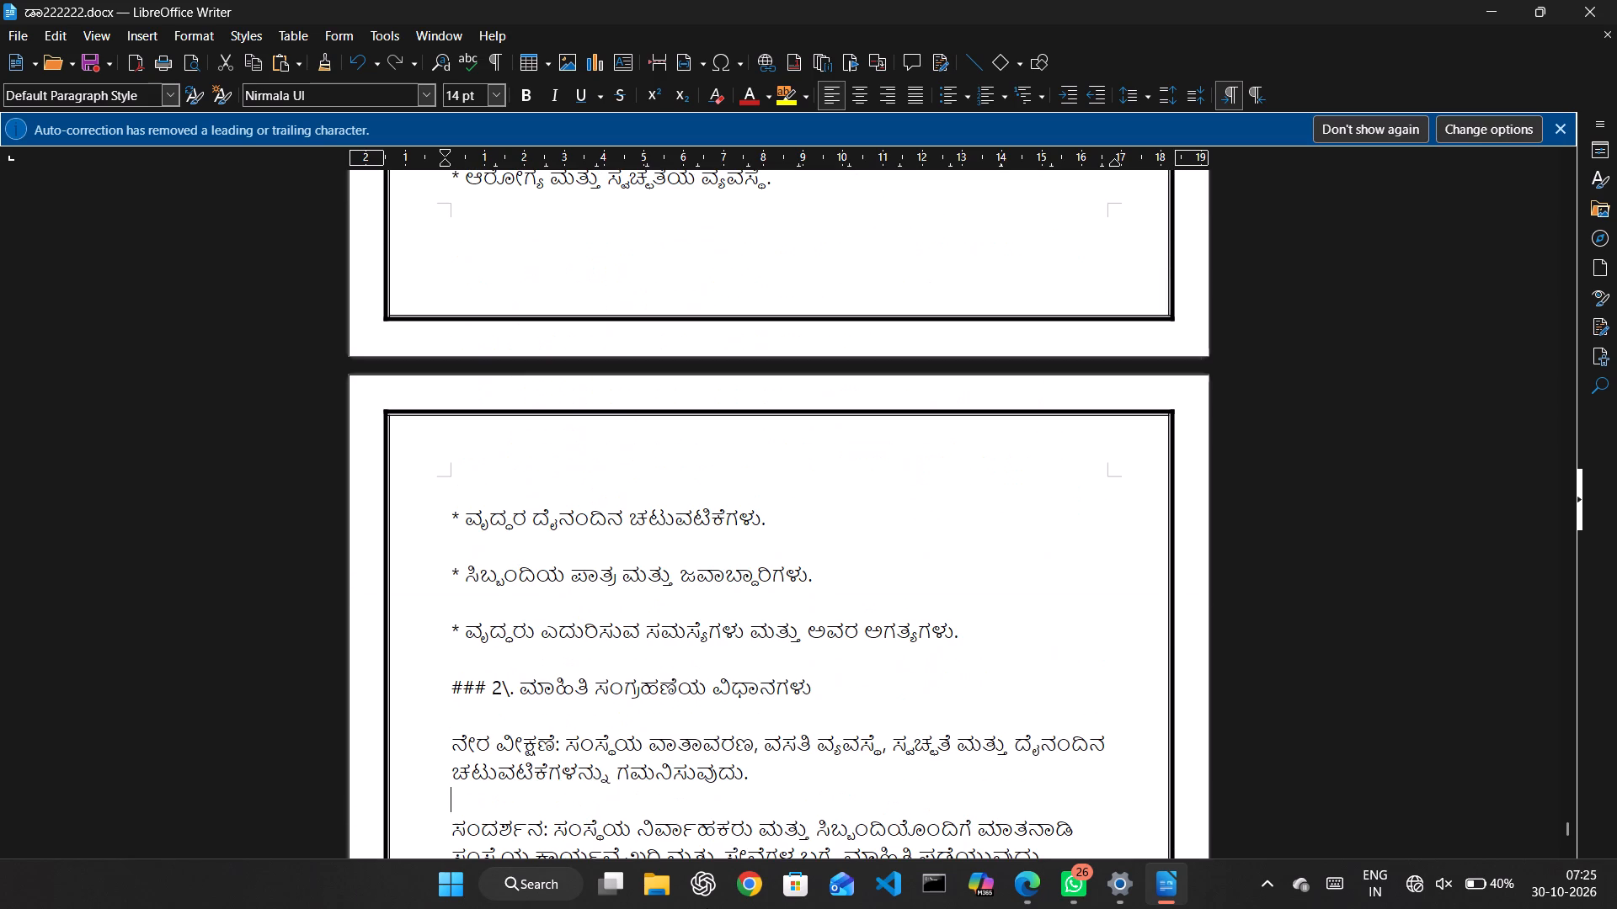
pyautogui.press('Up')
pyautogui.press('Up')
pyautogui.press('Up')
pyautogui.press('Up')
pyautogui.press('Up')
pyautogui.press('Up')
pyautogui.press('Up')
pyautogui.press('Up')
pyautogui.press('Up')
pyautogui.press('Up')
pyautogui.press('Up')
pyautogui.press('Up')
pyautogui.press('Up')
pyautogui.press('Up')
pyautogui.press('Up')
pyautogui.press('Up')
pyautogui.press('Up')
pyautogui.press('Up')
pyautogui.press('Up')
pyautogui.press('Up')
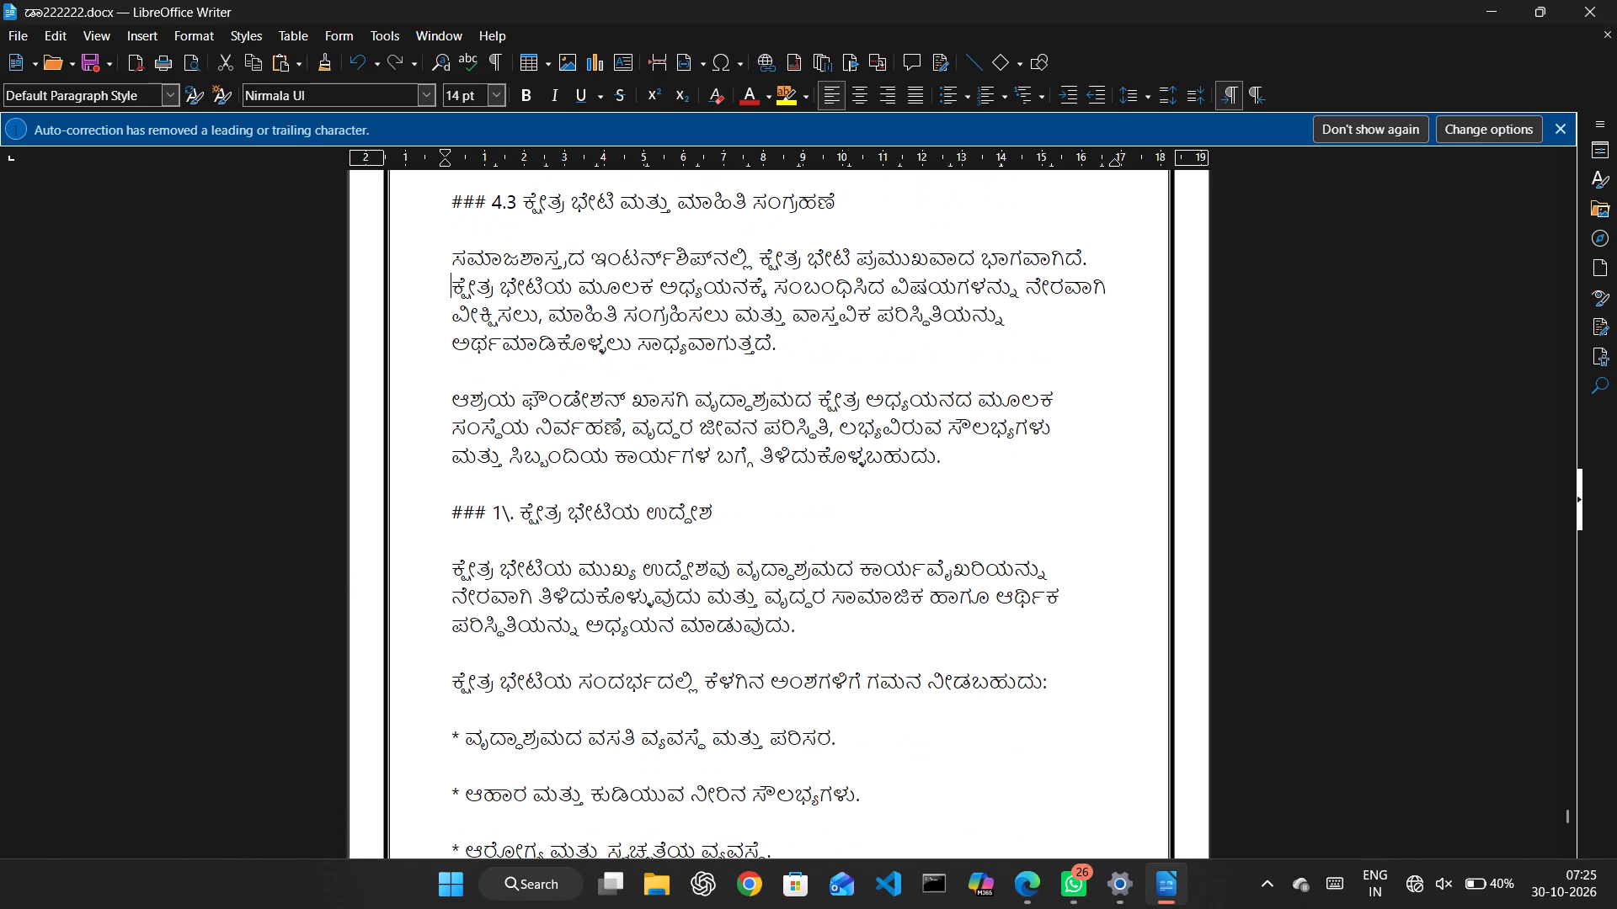
pyautogui.press('Up')
pyautogui.press('Up')
pyautogui.press('Up')
pyautogui.press('Up')
pyautogui.press('Up')
pyautogui.press('Up')
pyautogui.press('Up')
pyautogui.press('Up')
pyautogui.press('Up')
pyautogui.press('Up')
pyautogui.press('Up')
pyautogui.press('Up')
# Review the healthy-lifestyle items 5 to 7 and the closing paragraph that precede the section 4.3 heading.
pyautogui.press('Up')
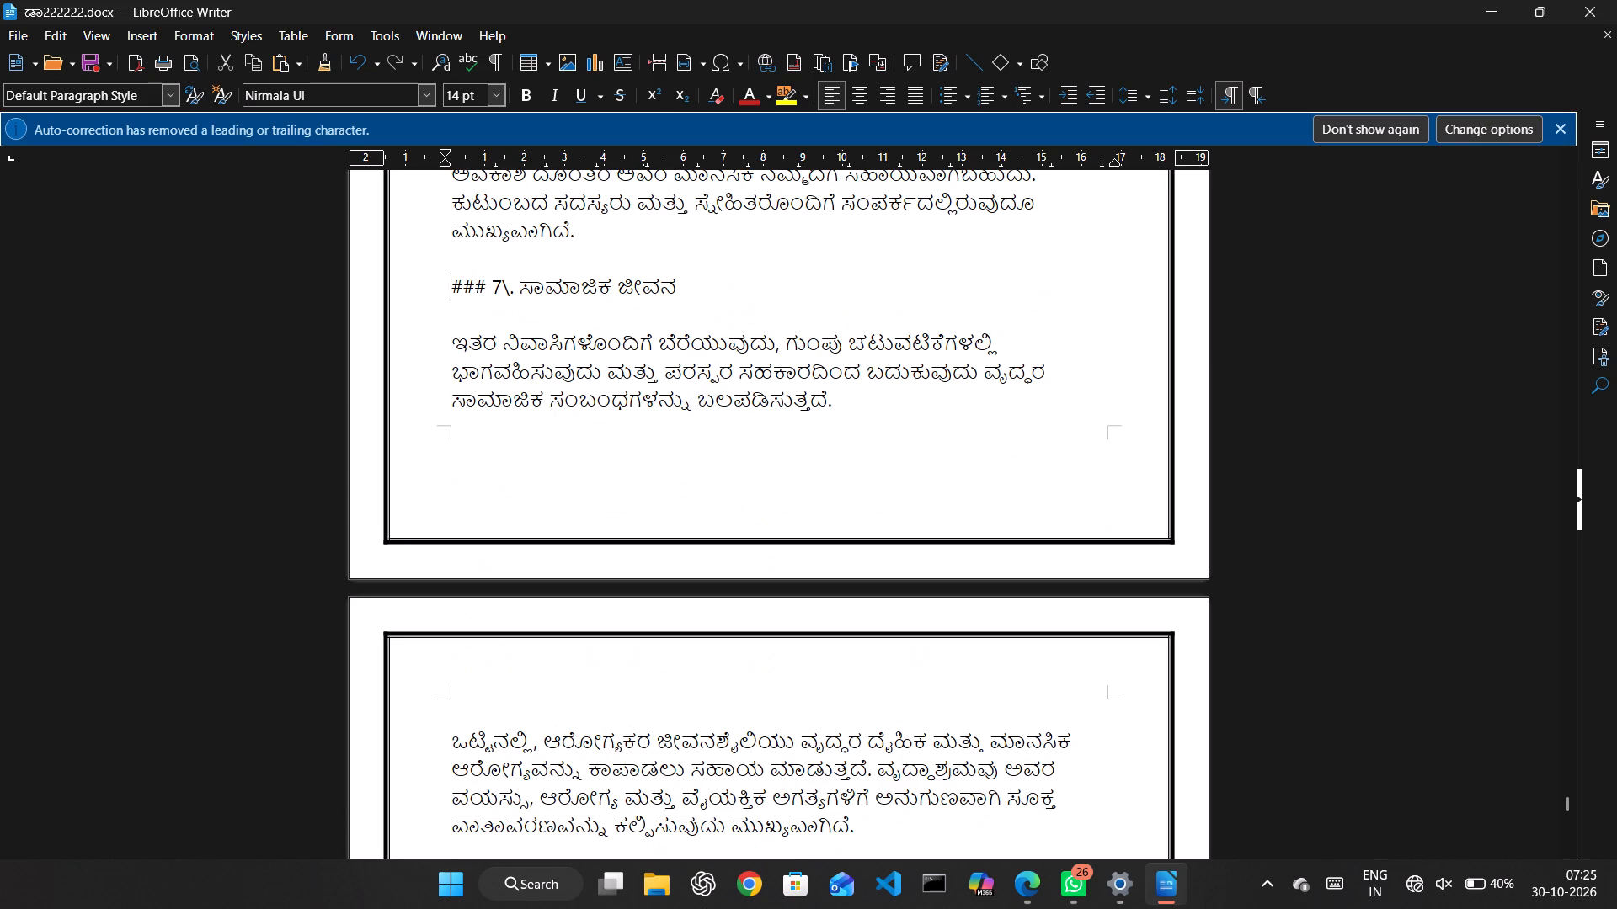
pyautogui.press('Up')
pyautogui.press('Up')
pyautogui.press('Up')
pyautogui.press('Up')
pyautogui.press('Up')
pyautogui.press('Up')
pyautogui.press('Up')
pyautogui.press('Up')
pyautogui.press('Up')
pyautogui.press('Up')
pyautogui.press('Up')
pyautogui.press('Up')
pyautogui.press('Up')
pyautogui.press('Up')
pyautogui.press('Up')
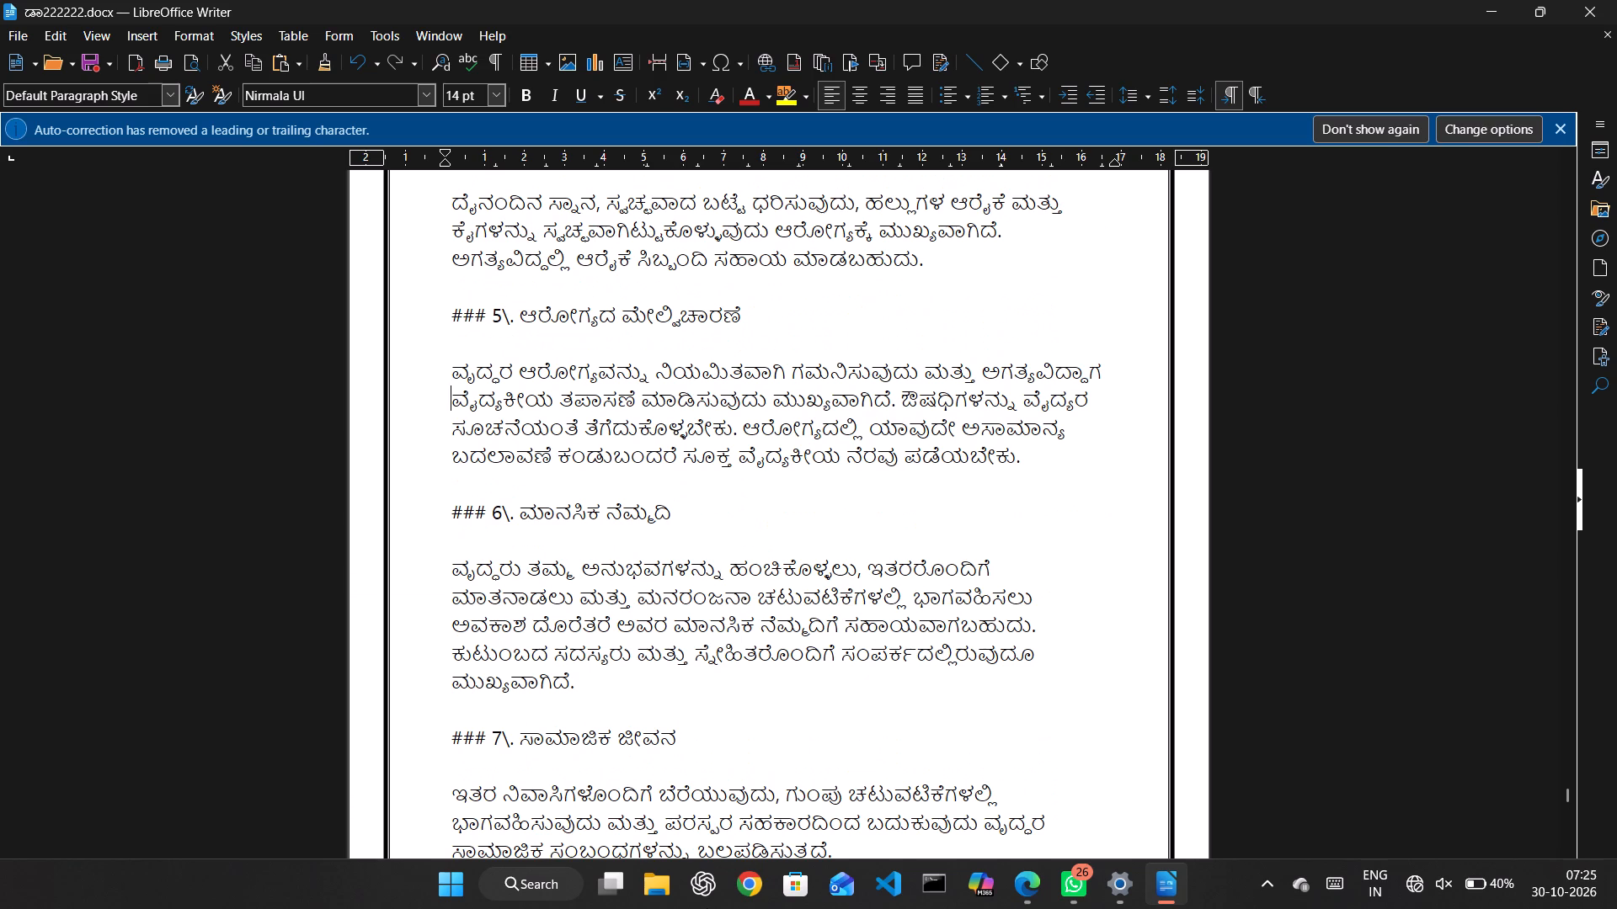
pyautogui.press('Up')
pyautogui.press('Up')
pyautogui.press('Up')
pyautogui.press('Up')
pyautogui.press('Down')
pyautogui.press('Down')
pyautogui.press('Down')
pyautogui.press('Down')
pyautogui.press('Down')
pyautogui.press('Down')
pyautogui.press('Down')
pyautogui.press('Down')
pyautogui.press('Down')
pyautogui.press('Down')
pyautogui.press('Down')
pyautogui.press('Down')
pyautogui.press('Down')
pyautogui.press('Down')
pyautogui.press('Down')
pyautogui.press('Down')
pyautogui.press('Down')
pyautogui.press('Down')
pyautogui.press('Down')
pyautogui.press('Down')
pyautogui.press('Down')
pyautogui.press('Down')
pyautogui.press('Down')
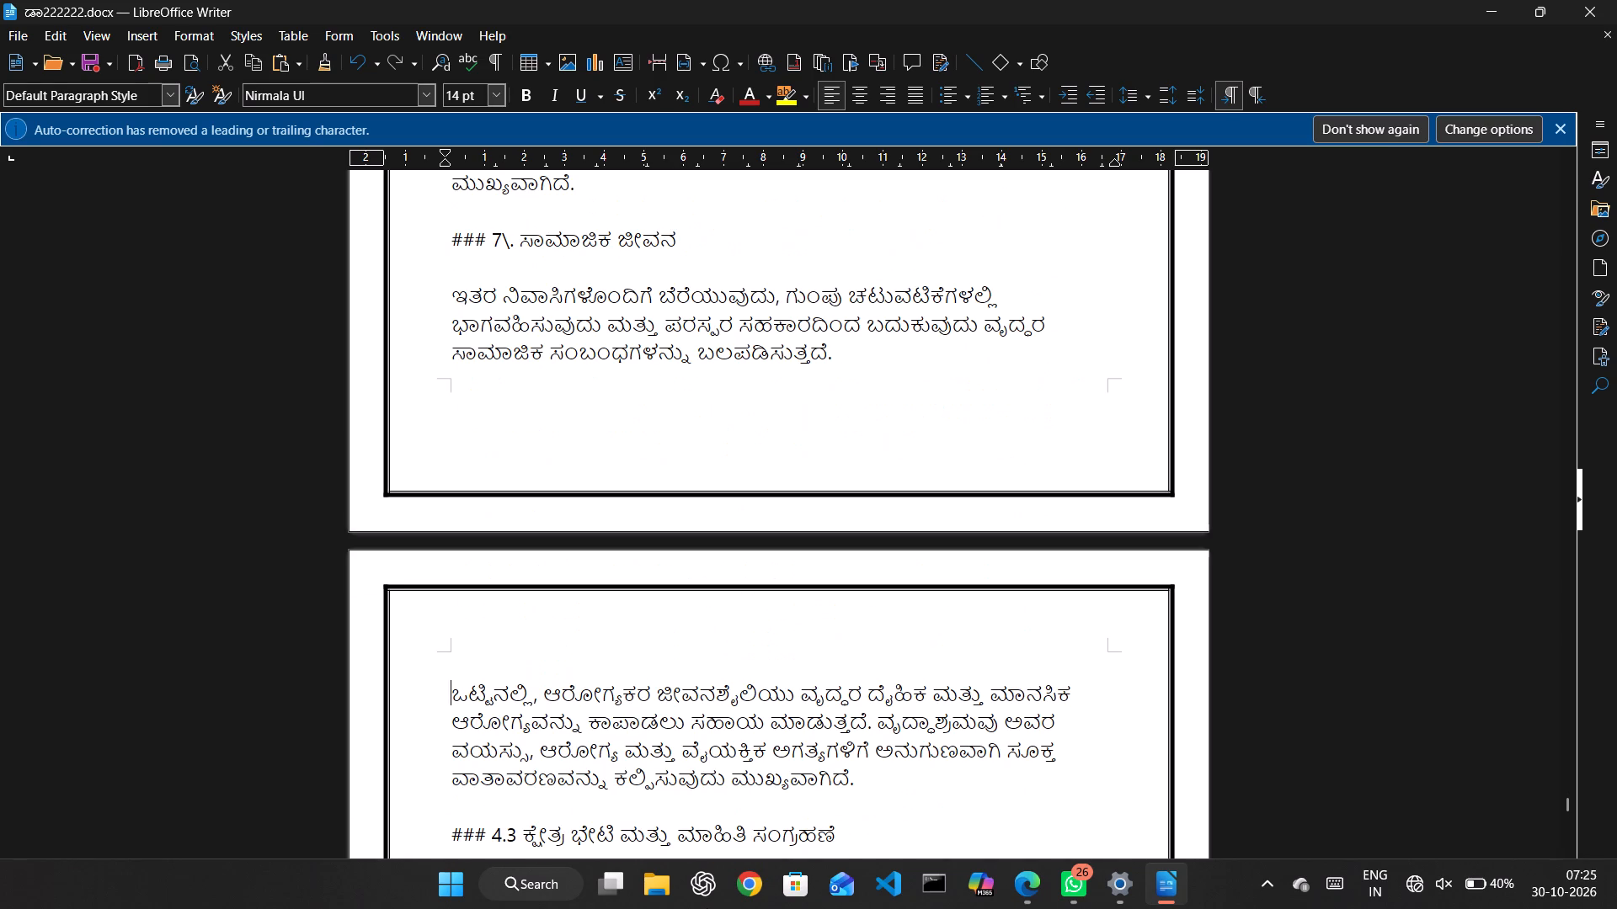
pyautogui.press('Down')
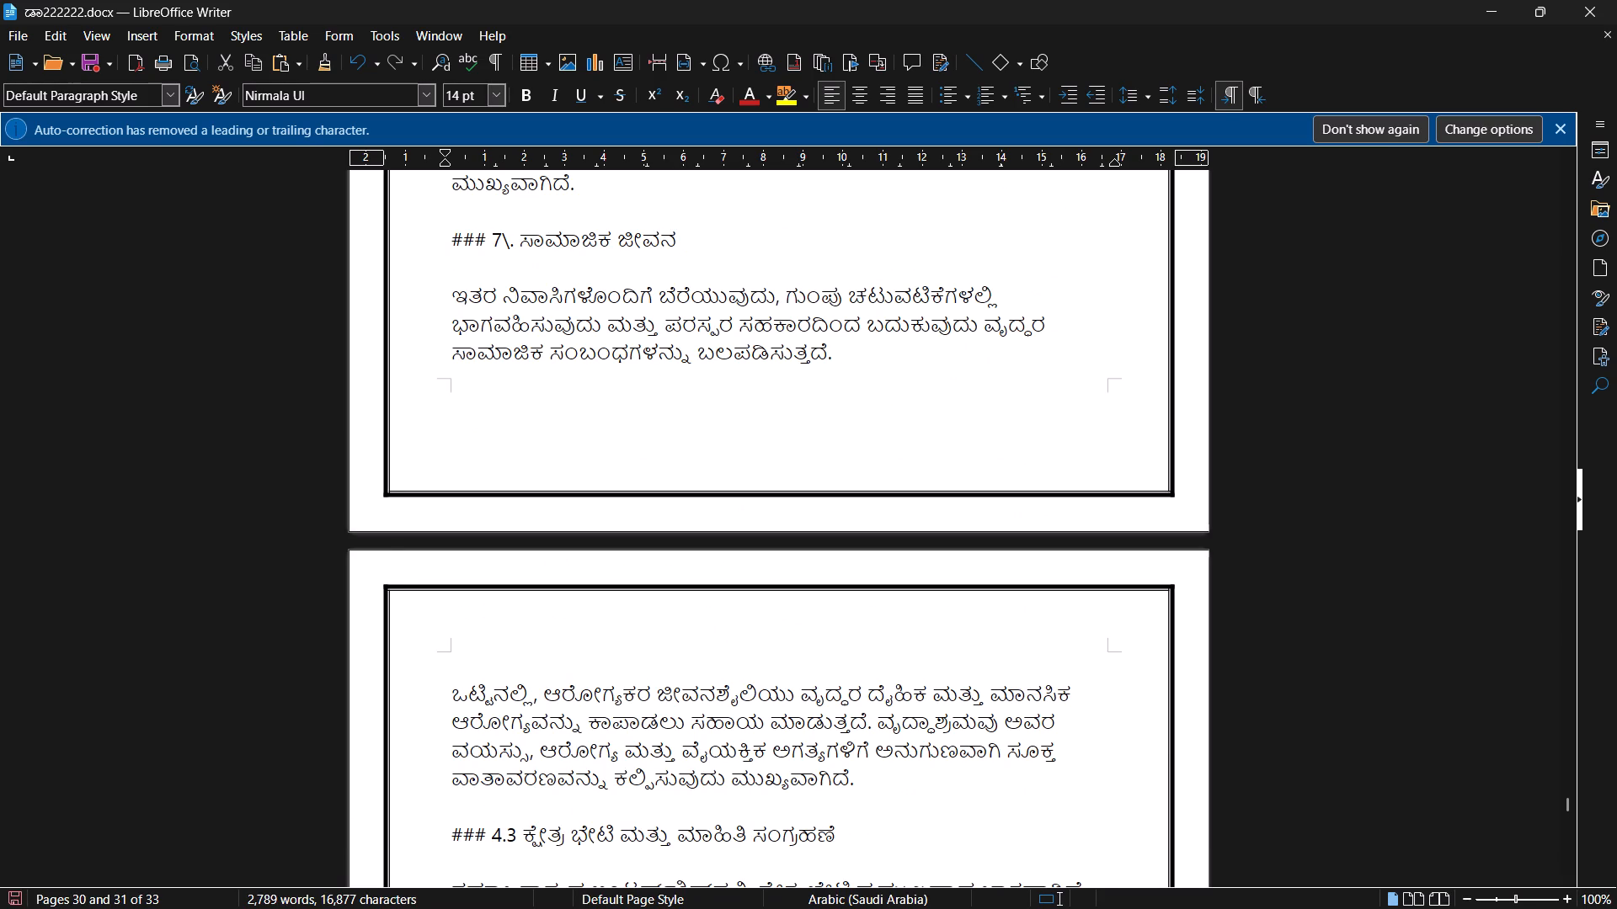
# Delete everything from the "### 4.3 ಕ್ಷೇತ್ರ ಭೇಟಿ ಮತ್ತು ಮಾಹಿತಿ ಸಂಗ್ರಹಣೆ" heading to the end of the document.
pyautogui.moveTo(450, 836); pyautogui.dragTo(585, 908)
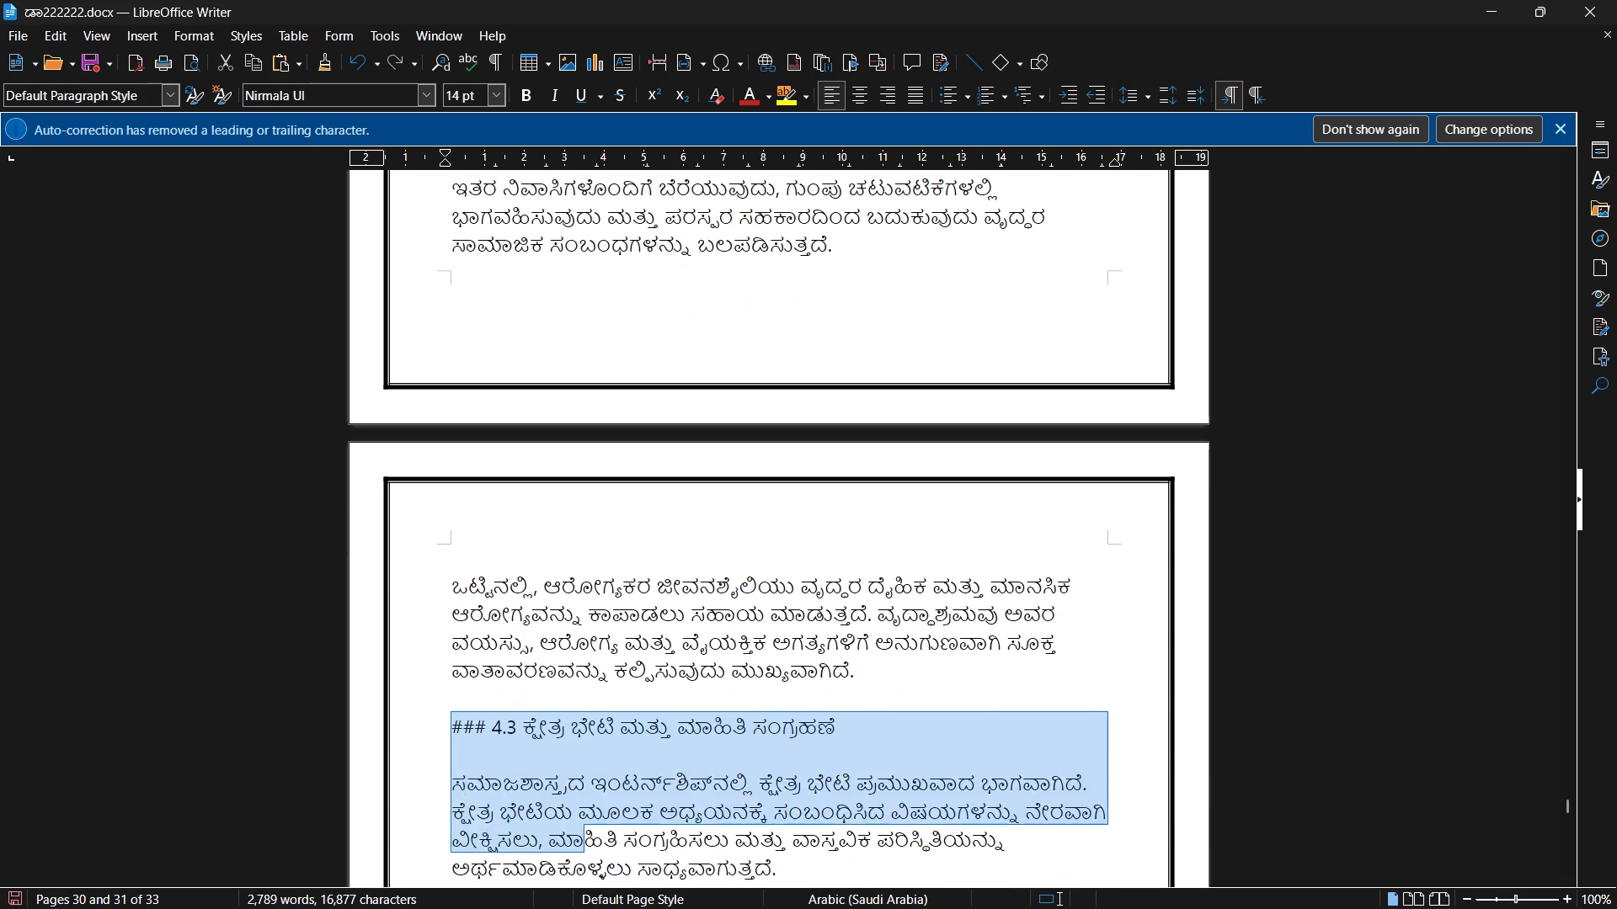
pyautogui.moveTo(585, 908); pyautogui.dragTo(590, 908)
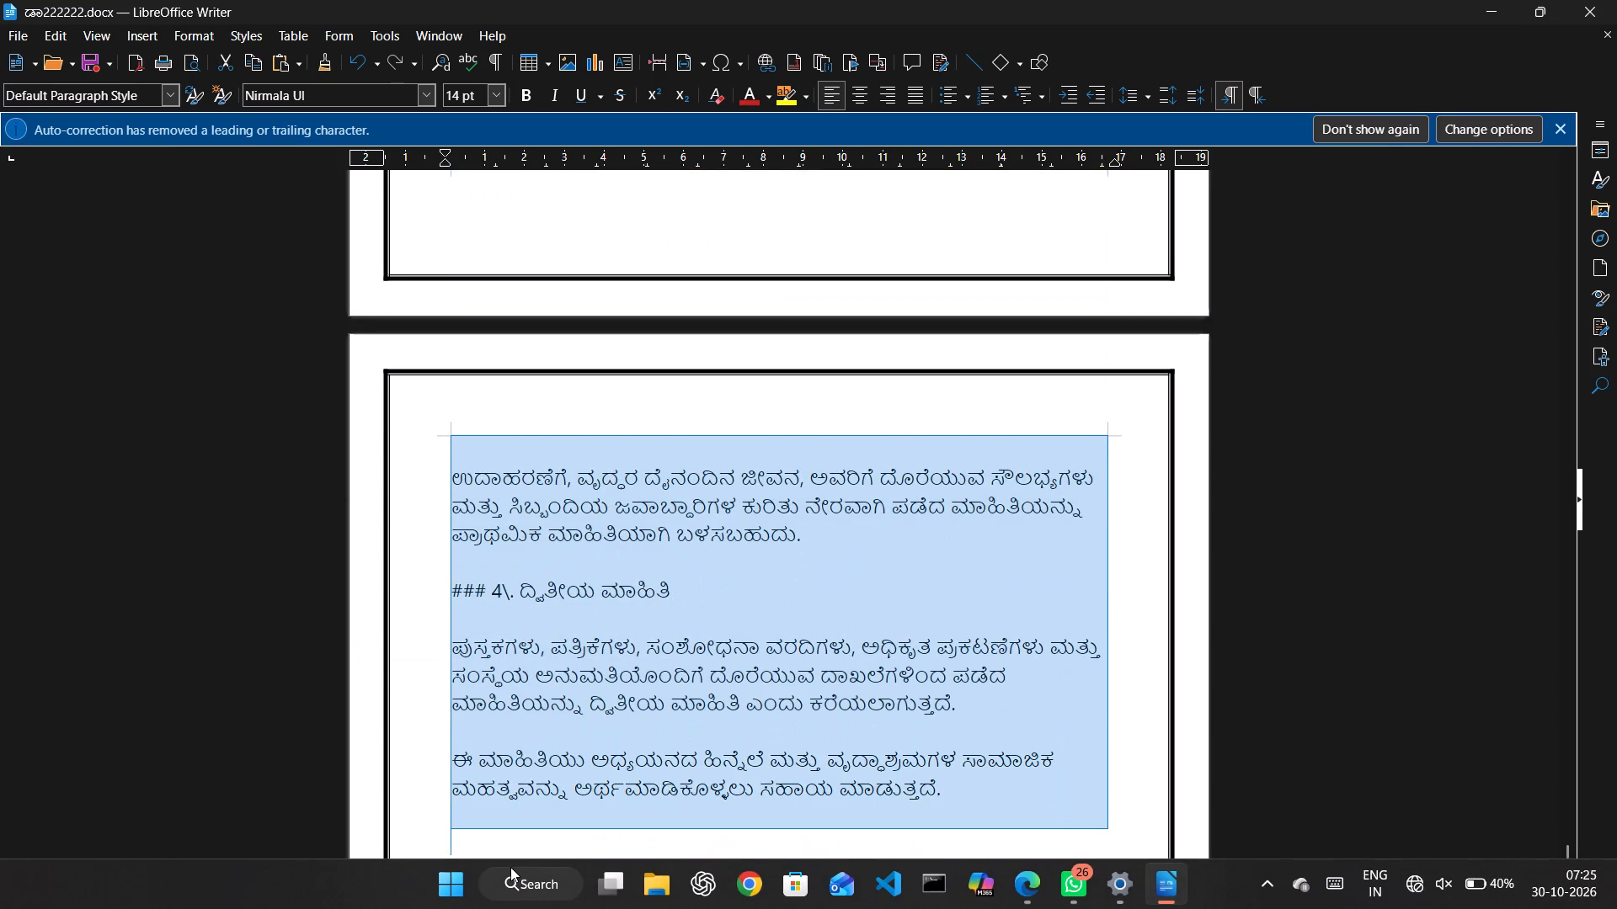
pyautogui.press('BackSpace')
pyautogui.press('BackSpace')
# Review the remaining healthy-lifestyle items from the document's end back to item 3 on sleep and rest.
pyautogui.press('Up')
pyautogui.press('Up')
pyautogui.press('Up')
pyautogui.press('Up')
pyautogui.press('Up')
pyautogui.press('Up')
pyautogui.press('Up')
pyautogui.press('Up')
pyautogui.press('Up')
pyautogui.press('Up')
pyautogui.press('Up')
pyautogui.press('Up')
pyautogui.press('Up')
pyautogui.press('Up')
pyautogui.press('Up')
pyautogui.press('Up')
pyautogui.press('Up')
pyautogui.press('Up')
pyautogui.press('Up')
pyautogui.press('Up')
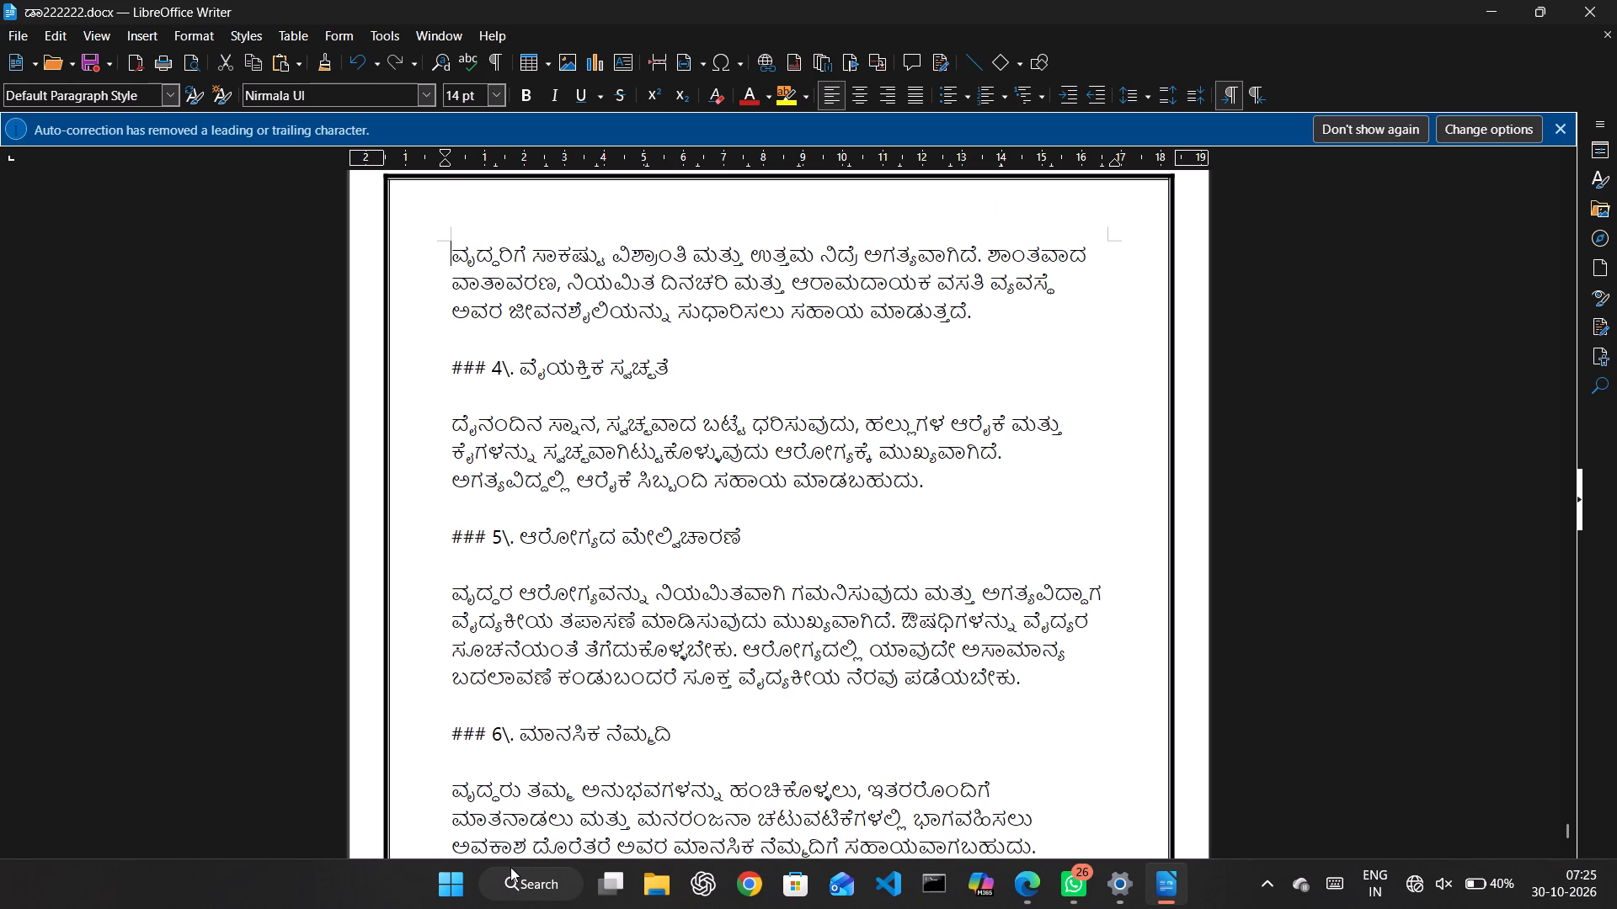
pyautogui.press('Up')
pyautogui.press('Up')
pyautogui.press('Up')
pyautogui.press('Up')
pyautogui.press('Up')
pyautogui.press('Up')
pyautogui.press('Up')
pyautogui.press('Up')
pyautogui.press('Up')
pyautogui.press('Up')
pyautogui.press('Up')
pyautogui.press('Up')
pyautogui.press('Up')
pyautogui.press('Up')
pyautogui.press('Up')
pyautogui.press('Up')
pyautogui.press('Up')
pyautogui.press('Up')
pyautogui.press('Up')
pyautogui.press('Up')
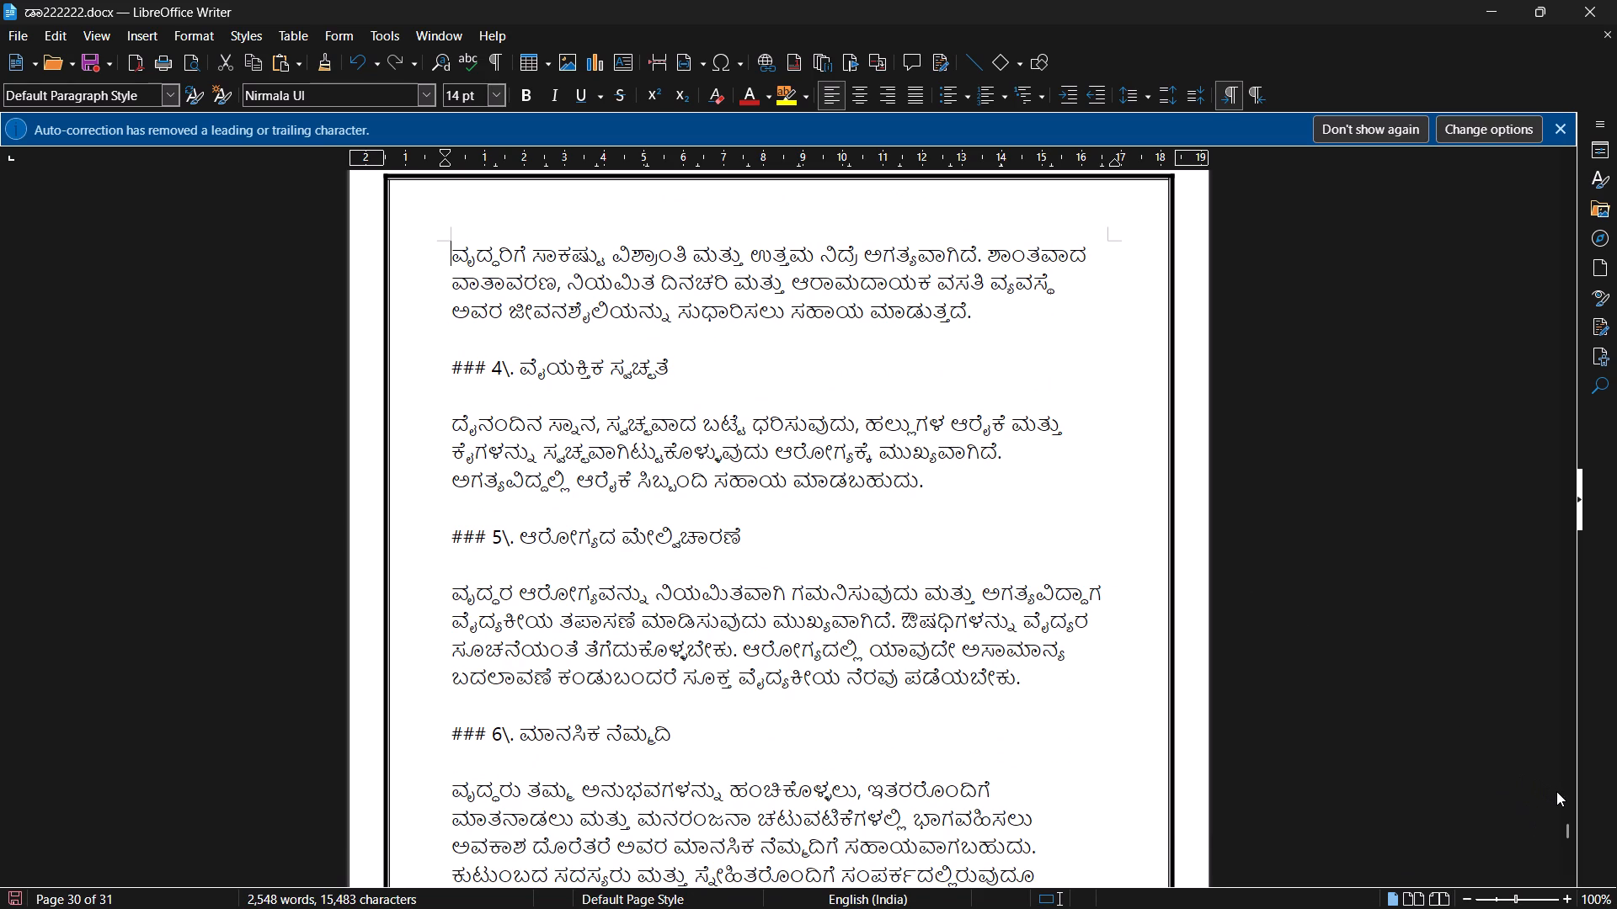
# Go back to the "ಸಂಸ್ಥೆಯ ಉದ್ದೇಶಗಳು" section on page 15 and review its starred objectives through the numbered items on page 17.
pyautogui.moveTo(1556, 790); pyautogui.dragTo(1567, 824)
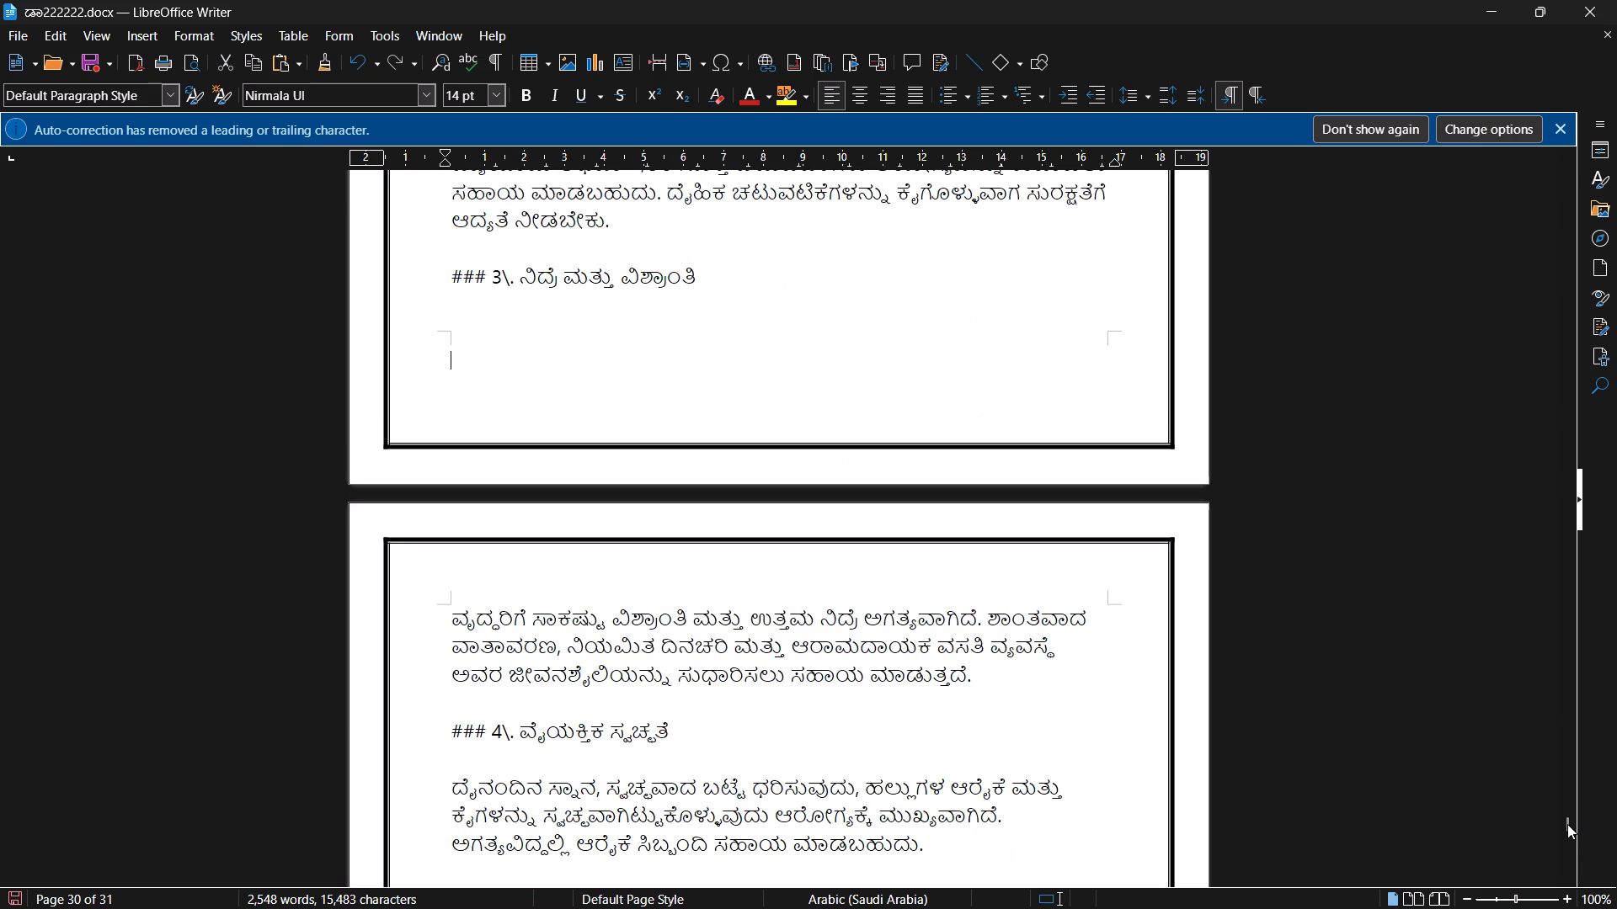
pyautogui.tripleClick(1567, 824)
pyautogui.moveTo(1567, 824); pyautogui.dragTo(1073, 494)
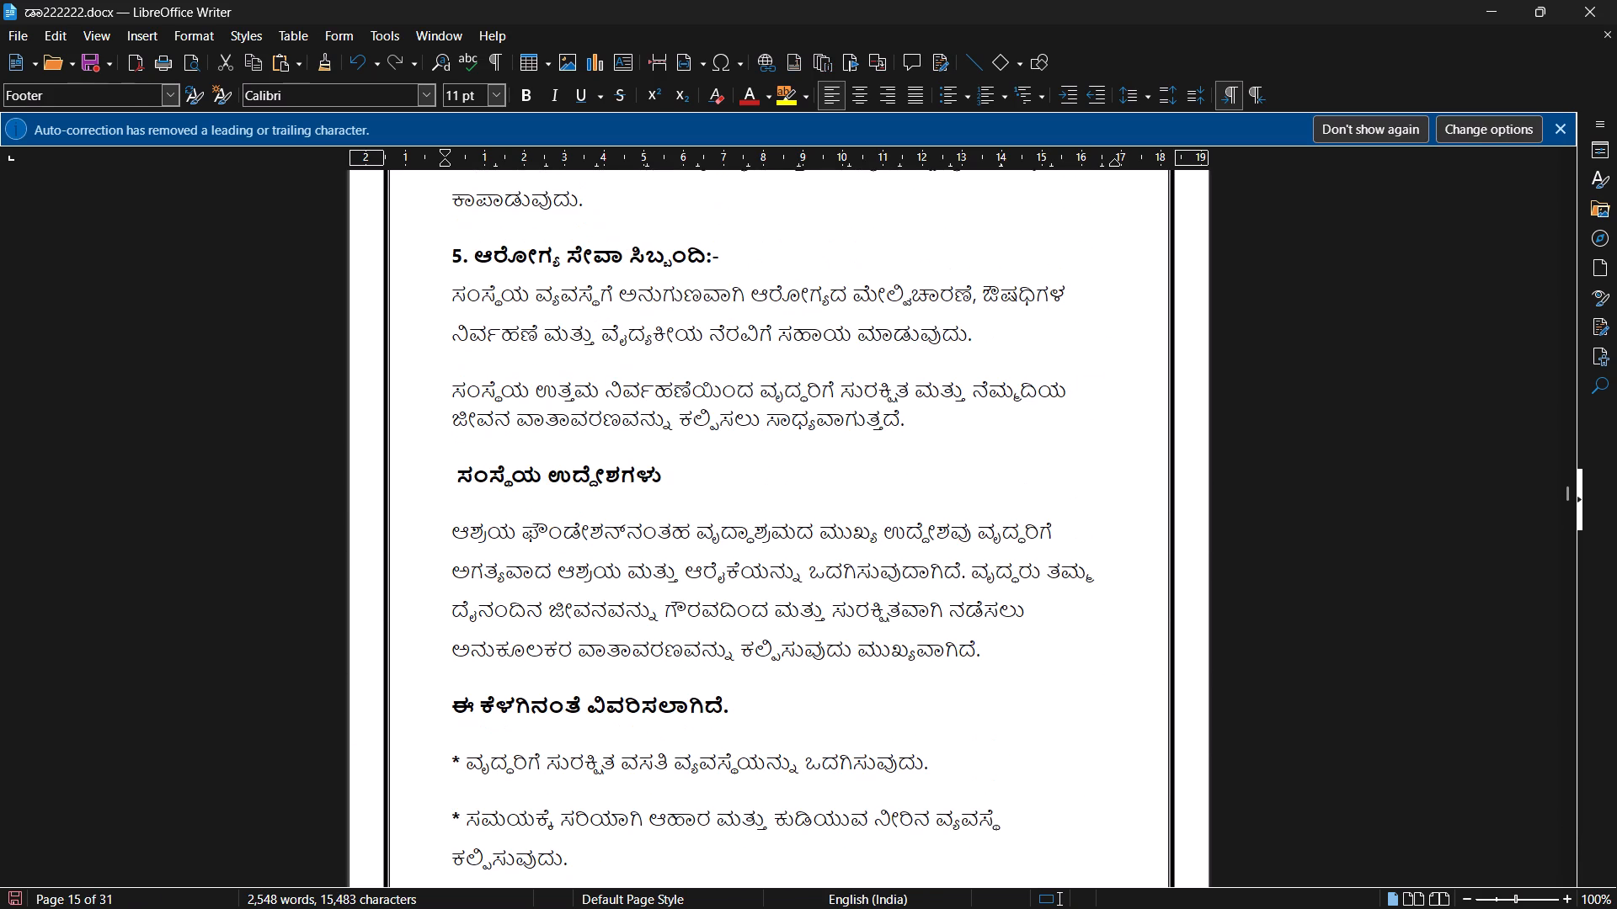
pyautogui.click(798, 603)
pyautogui.press('Down')
pyautogui.press('Down')
pyautogui.press('Down')
pyautogui.press('Down')
pyautogui.press('Down')
pyautogui.press('Down')
pyautogui.press('Down')
pyautogui.press('Down')
pyautogui.press('Down')
pyautogui.press('Down')
pyautogui.press('Down')
pyautogui.press('Down')
pyautogui.press('Down')
pyautogui.press('Down')
pyautogui.press('Down')
pyautogui.press('Down')
pyautogui.press('Down')
pyautogui.press('Down')
pyautogui.press('Down')
pyautogui.press('Down')
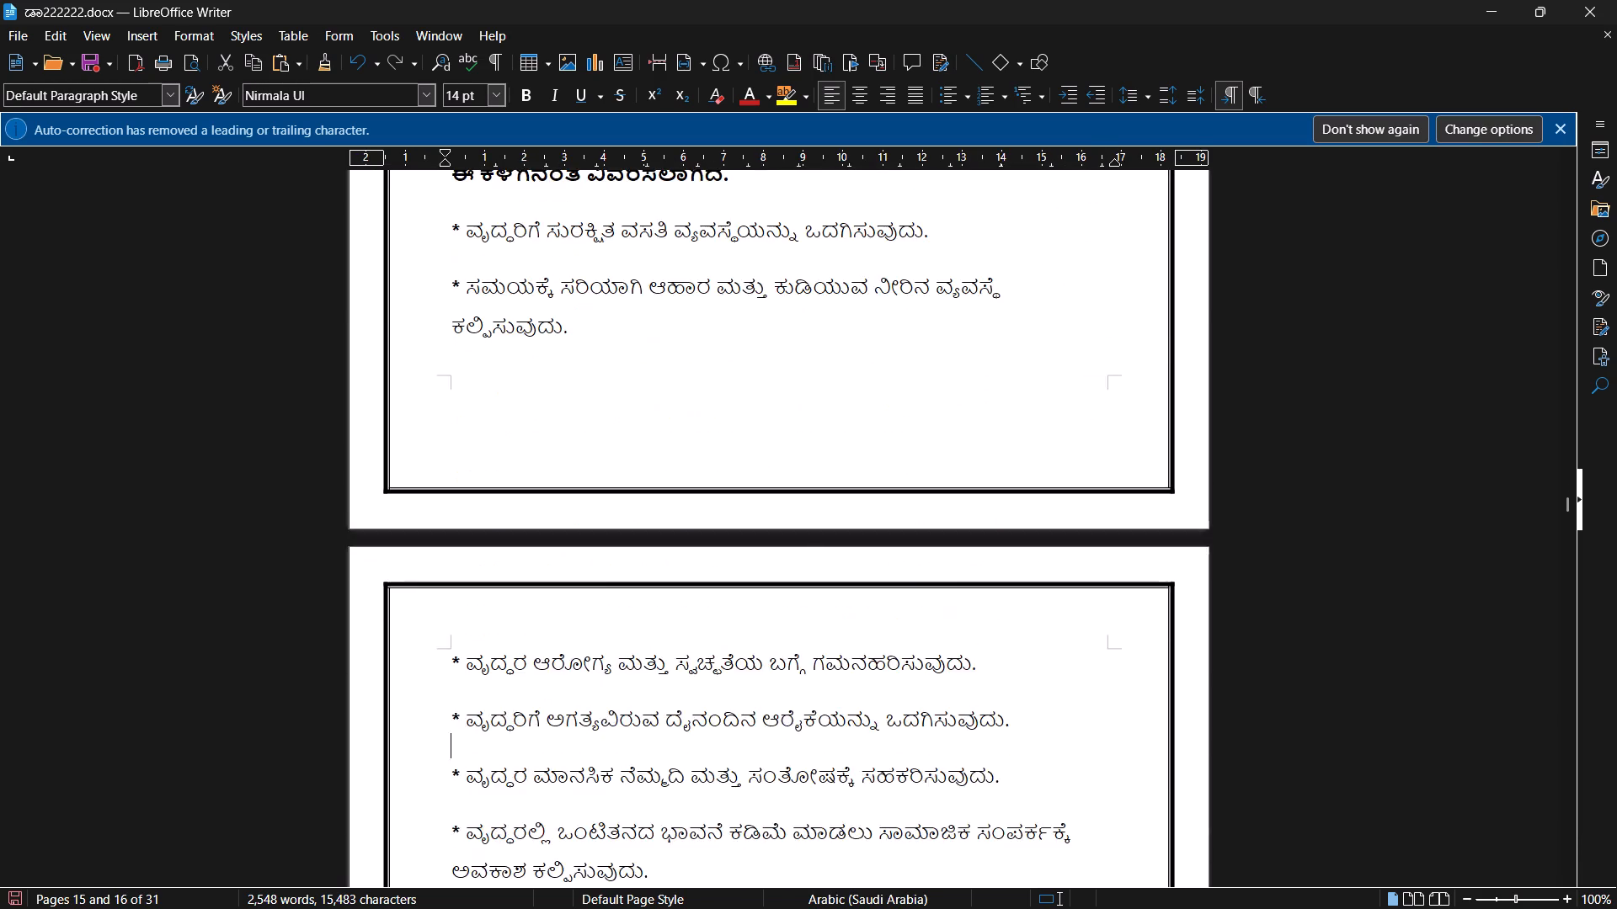
pyautogui.press('Up')
pyautogui.press('Up')
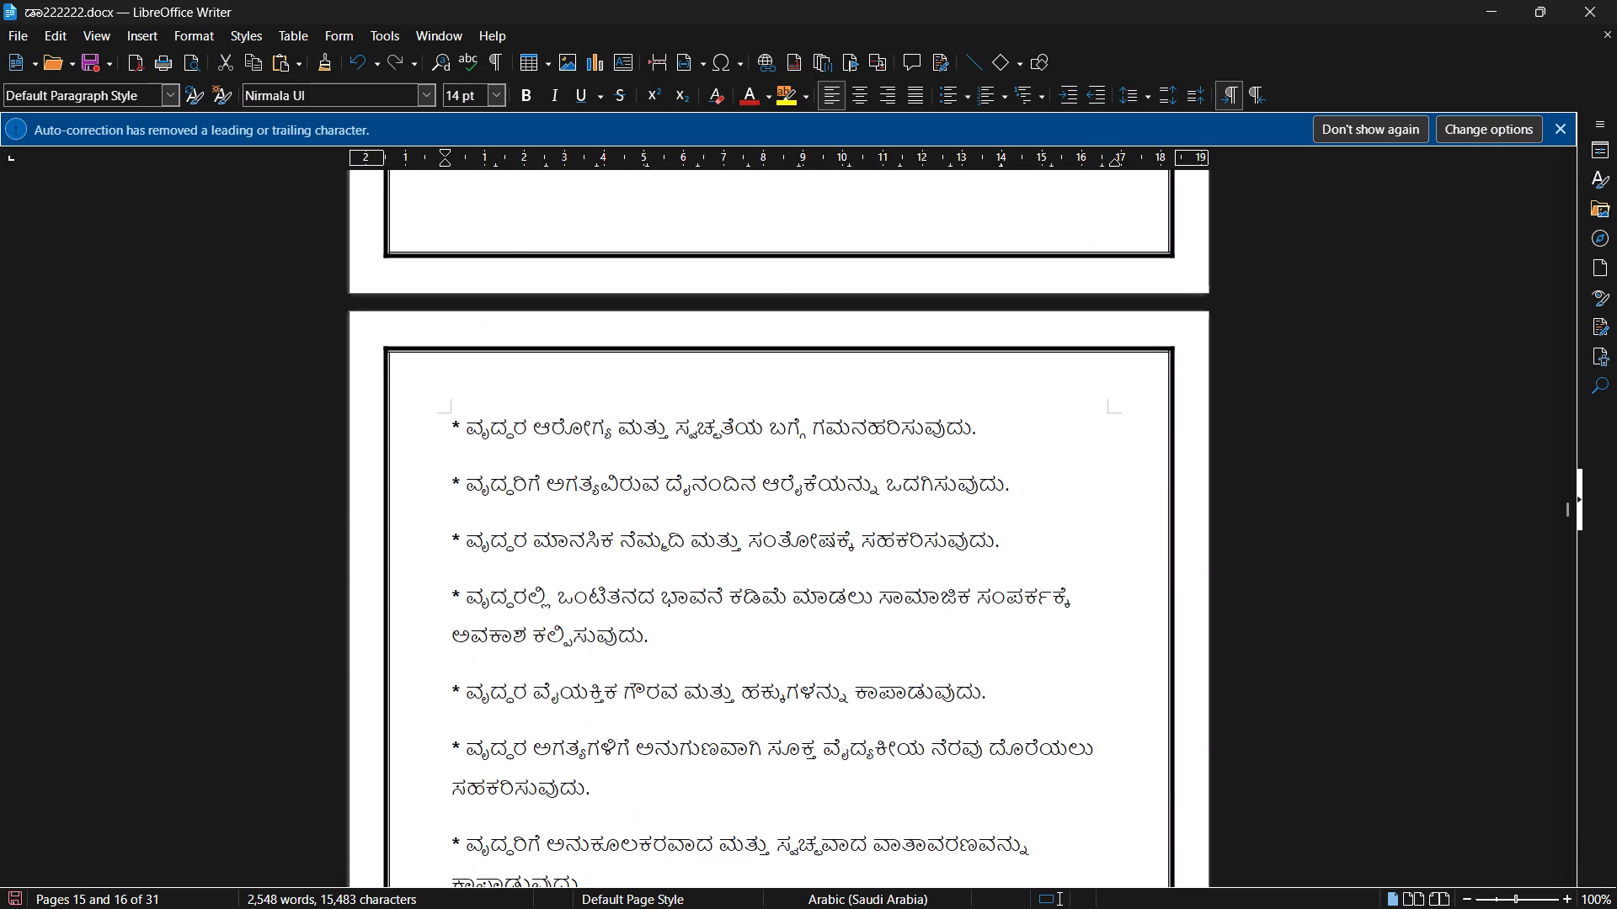
pyautogui.press('Down')
pyautogui.press('Down')
pyautogui.press('Down')
pyautogui.press('Down')
pyautogui.press('Down')
pyautogui.press('Down')
pyautogui.press('Down')
pyautogui.press('Down')
pyautogui.press('Down')
pyautogui.press('Down')
pyautogui.press('Down')
pyautogui.press('Down')
pyautogui.press('Down')
pyautogui.press('Down')
pyautogui.press('Down')
pyautogui.press('Down')
pyautogui.press('Down')
pyautogui.press('Down')
pyautogui.press('Down')
pyautogui.press('Down')
pyautogui.press('Down')
pyautogui.press('Down')
pyautogui.press('Down')
pyautogui.press('Down')
pyautogui.press('Down')
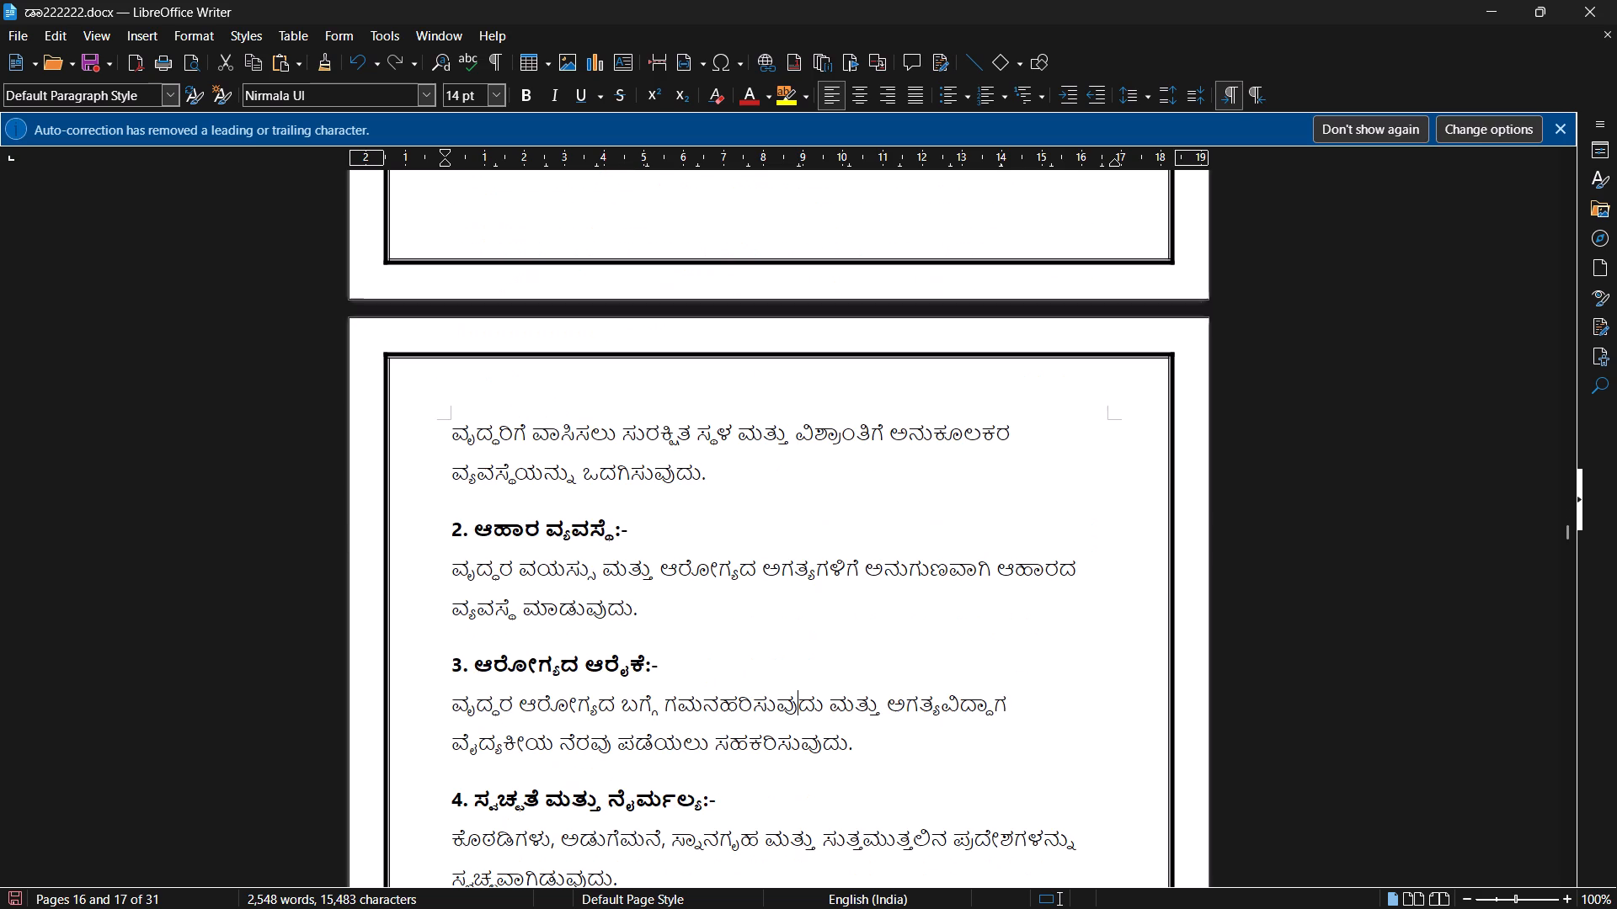
# Review the formatting of the numbered items on page 17, from "3. ಆರೋಗ್ಯದ ಆರೈಕೆ:-" to "7. ಮನರಂಜನಾ ಚಟುವಟಿಕೆಗಳು:-".
pyautogui.press('Down')
pyautogui.press('Down')
pyautogui.press('Down')
pyautogui.press('Down')
pyautogui.press('Down')
pyautogui.press('Down')
pyautogui.press('Down')
pyautogui.press('Down')
pyautogui.press('Down')
pyautogui.press('Down')
pyautogui.press('Down')
pyautogui.press('Down')
pyautogui.press('Down')
pyautogui.press('Down')
pyautogui.press('Down')
pyautogui.press('Down')
pyautogui.press('Down')
pyautogui.press('Down')
pyautogui.press('Down')
pyautogui.press('Down')
pyautogui.press('Down')
pyautogui.press('Down')
pyautogui.press('Down')
pyautogui.press('Down')
pyautogui.press('Down')
pyautogui.press('Down')
pyautogui.press('Down')
pyautogui.press('Down')
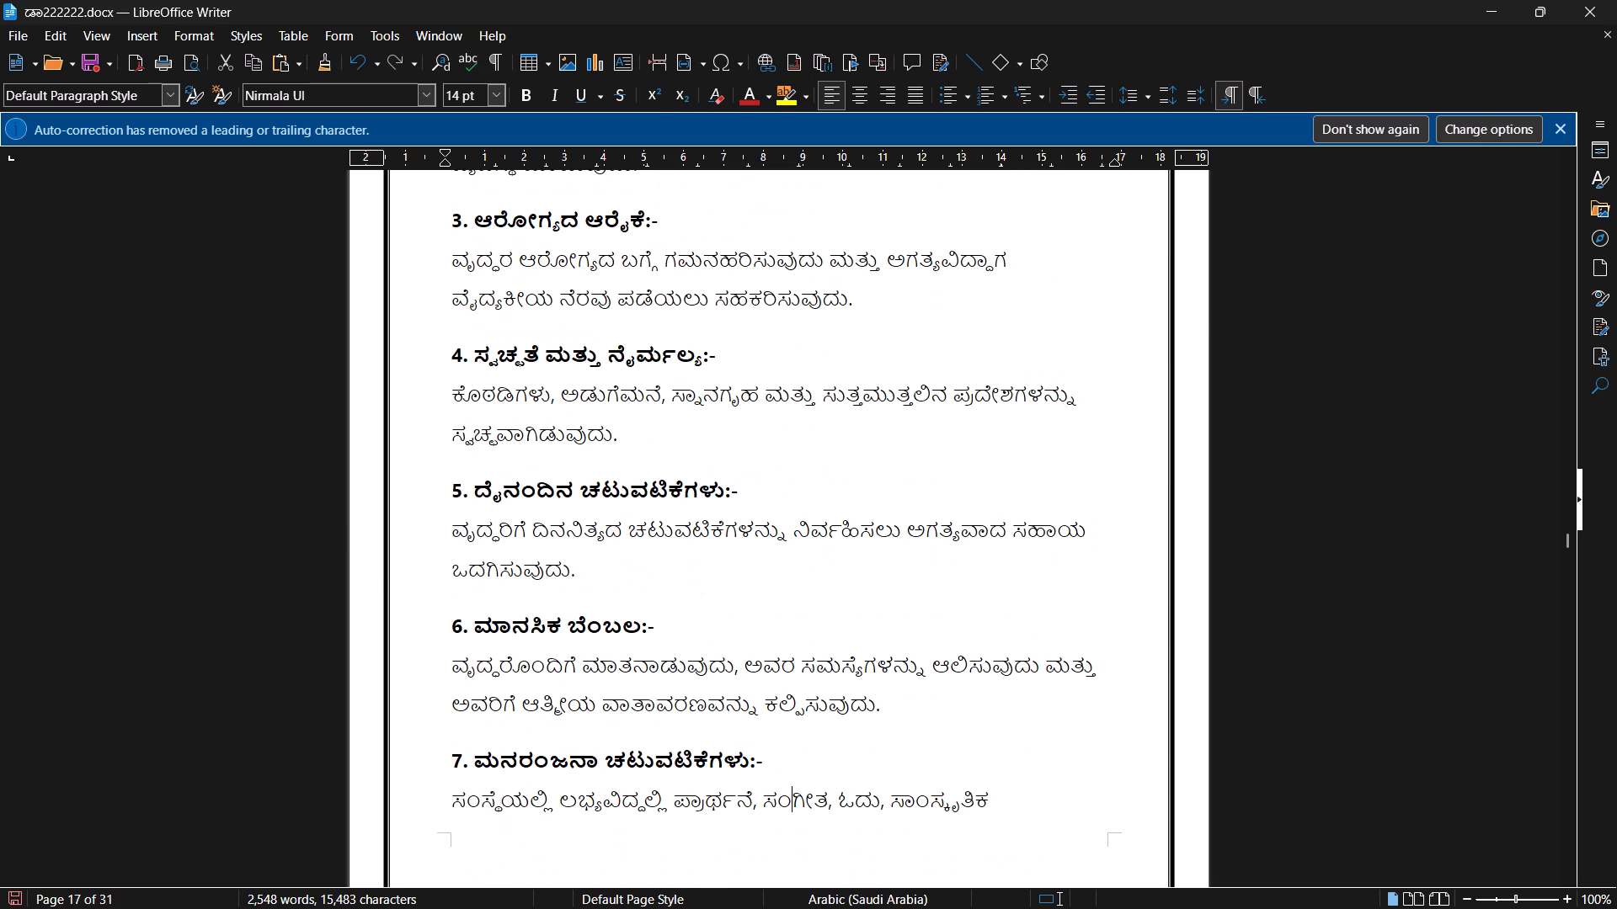
# Review the "ಸಂಸ್ಥೆಯಲ್ಲಿ ದೊರೆಯುವ ಸೌಲಭ್ಯಗಳು" section and its eight facility items, down to the chapter 3 heading.
pyautogui.press('Down')
pyautogui.press('Down')
pyautogui.press('Down')
pyautogui.press('Down')
pyautogui.press('Down')
pyautogui.press('Down')
pyautogui.press('Down')
pyautogui.press('Down')
pyautogui.press('Down')
pyautogui.press('Down')
pyautogui.press('Down')
pyautogui.press('Down')
pyautogui.press('Down')
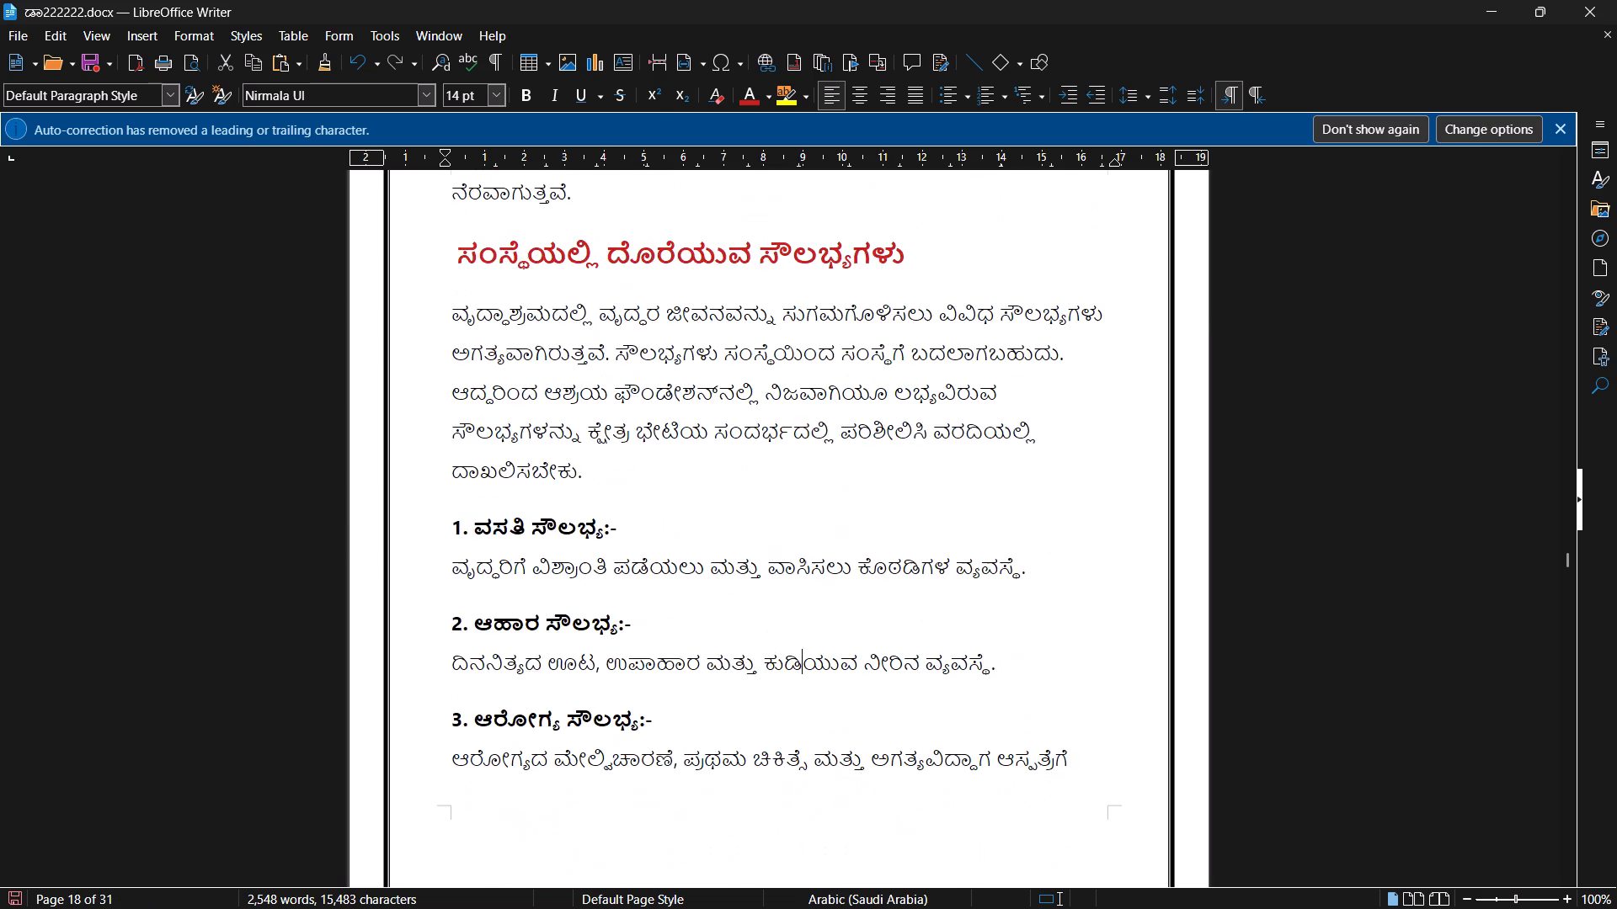
pyautogui.press('Down')
pyautogui.press('Down')
pyautogui.press('Down')
pyautogui.press('Down')
pyautogui.press('Down')
pyautogui.press('Down')
pyautogui.press('Down')
pyautogui.press('Down')
pyautogui.press('Down')
pyautogui.press('Down')
pyautogui.press('Down')
pyautogui.press('Down')
pyautogui.press('Down')
pyautogui.press('Down')
pyautogui.press('Down')
pyautogui.press('Down')
pyautogui.press('Down')
pyautogui.press('Down')
pyautogui.press('Down')
pyautogui.press('Down')
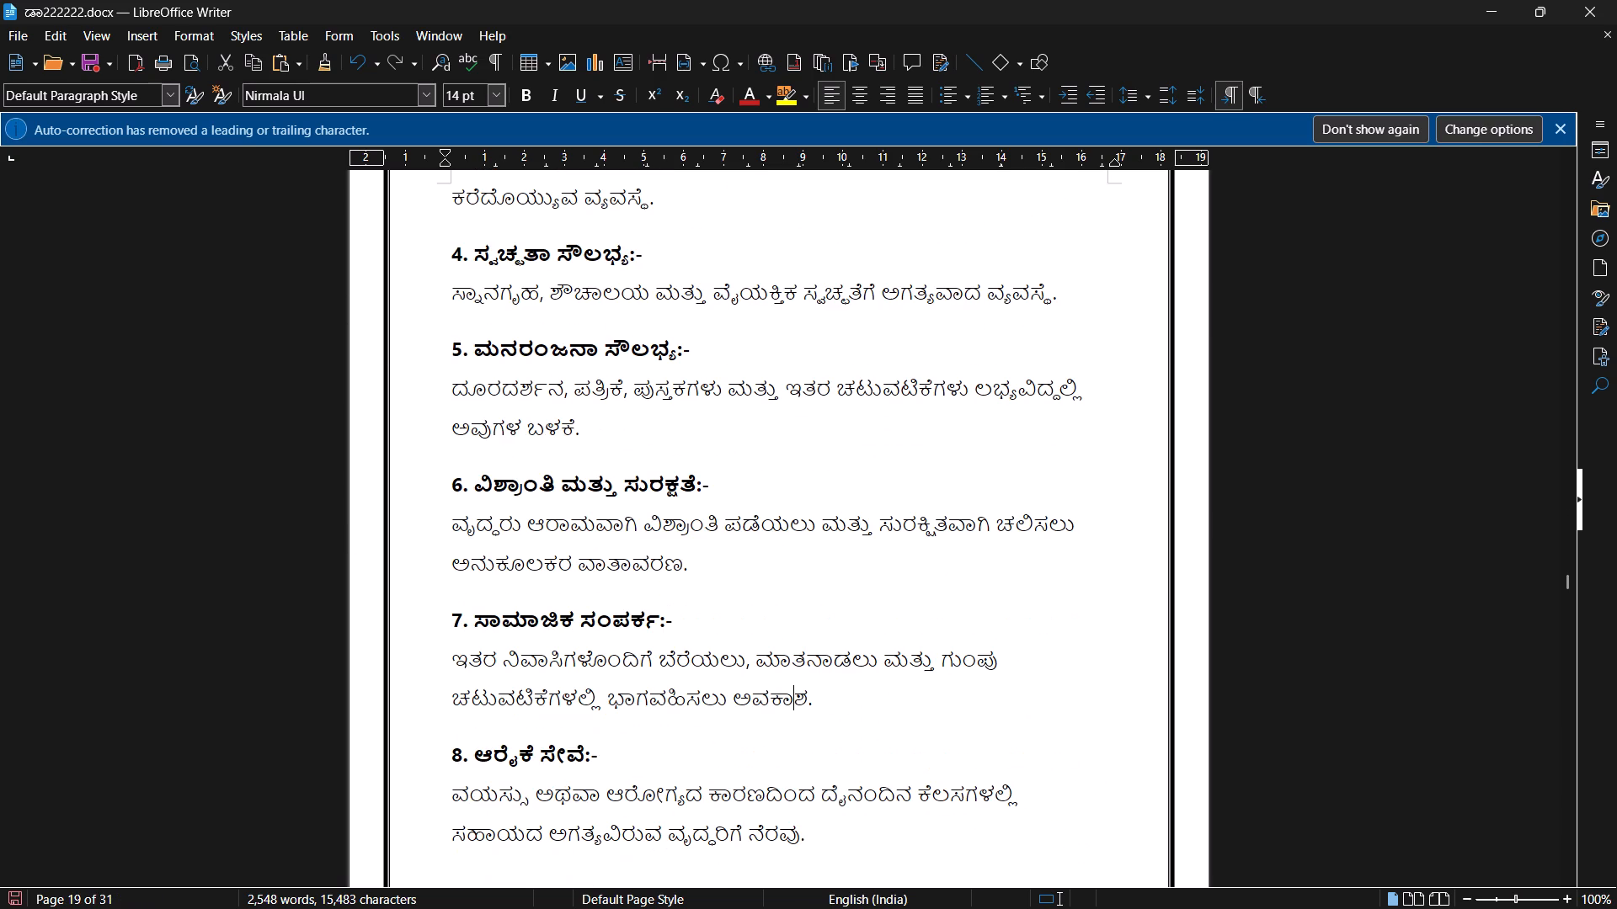
pyautogui.press('Down')
pyautogui.press('Down')
pyautogui.press('Down')
pyautogui.press('Down')
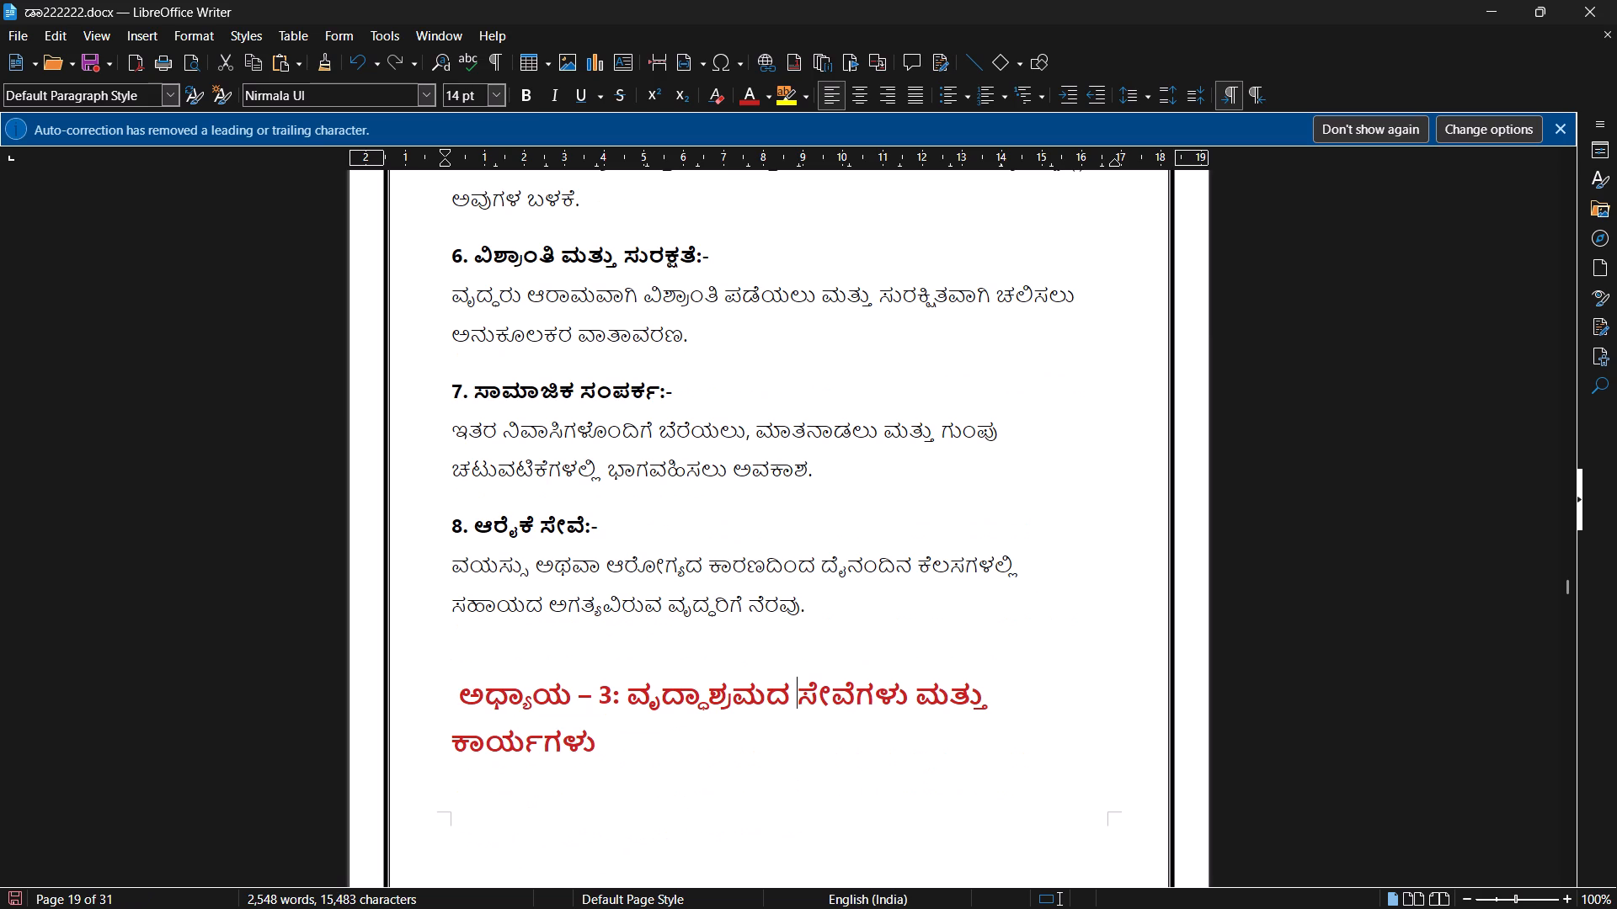
# Indent the second line of the chapter 3 heading, "ಕಾರ್ಯಗಳು", with leading spaces so it sits centred beneath the first line.
pyautogui.press('Down')
pyautogui.press('Down')
pyautogui.press('Down')
pyautogui.press('Down')
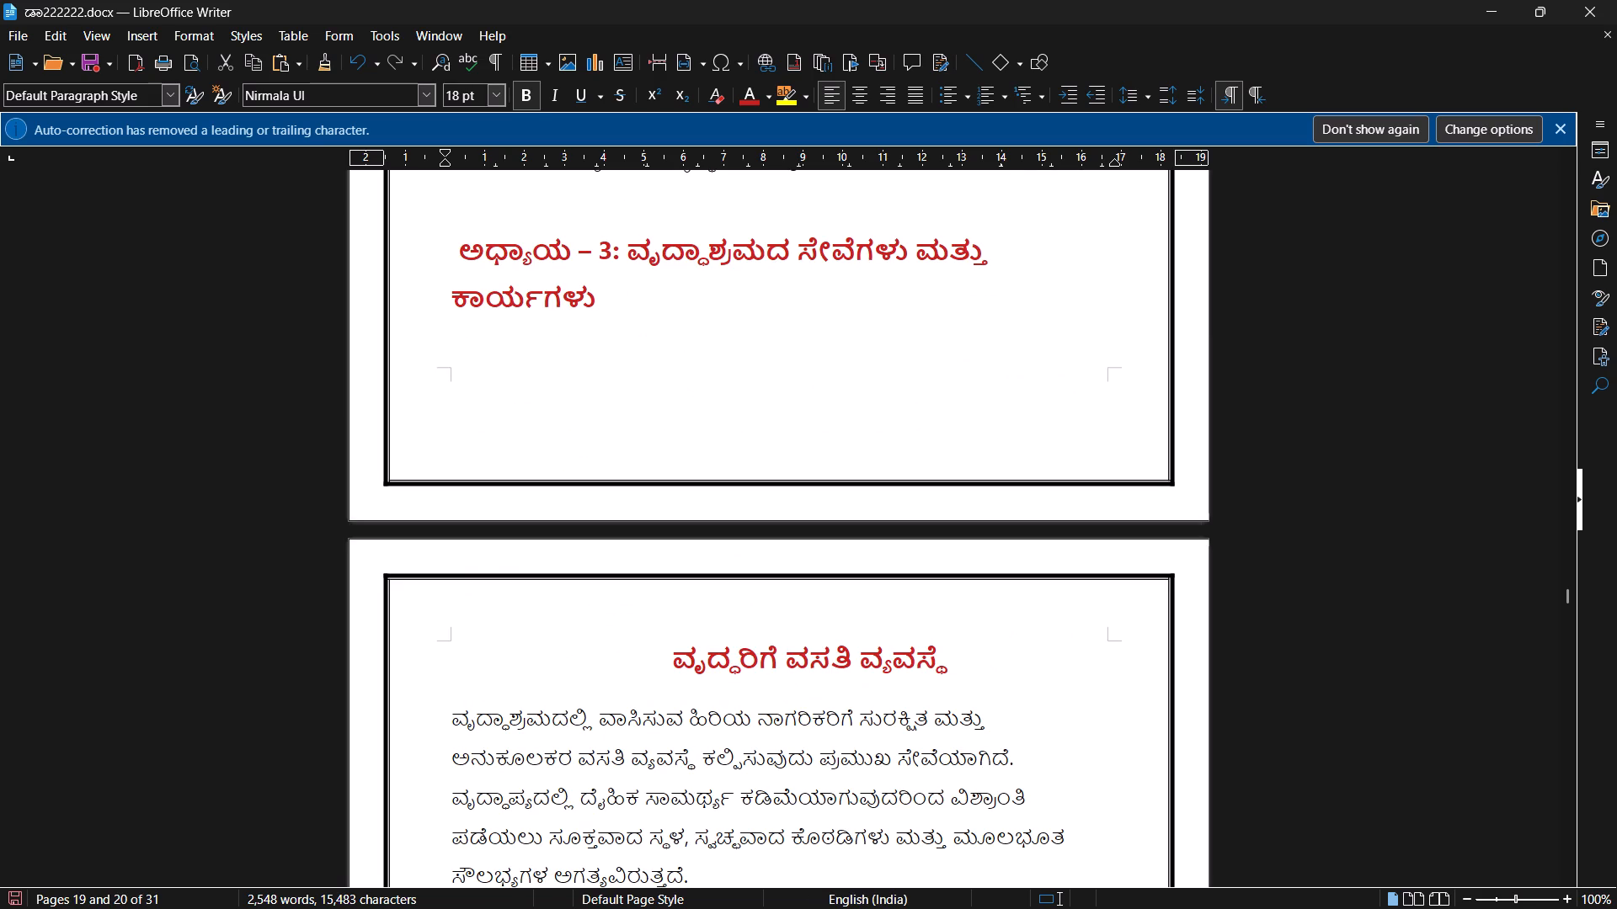
pyautogui.click(450, 294)
pyautogui.press('space')
pyautogui.press('space')
pyautogui.press('space')
pyautogui.press('space')
pyautogui.press('space')
pyautogui.press('space')
pyautogui.press('space')
pyautogui.press('space')
pyautogui.press('space')
pyautogui.press('space')
pyautogui.press('space')
pyautogui.press('space')
pyautogui.press('space')
pyautogui.press('space')
pyautogui.press('space')
pyautogui.press('space')
pyautogui.press('space')
pyautogui.press('space')
pyautogui.press('space')
pyautogui.press('space')
pyautogui.press('space')
pyautogui.press('space')
pyautogui.press('space')
pyautogui.press('space')
pyautogui.press('space')
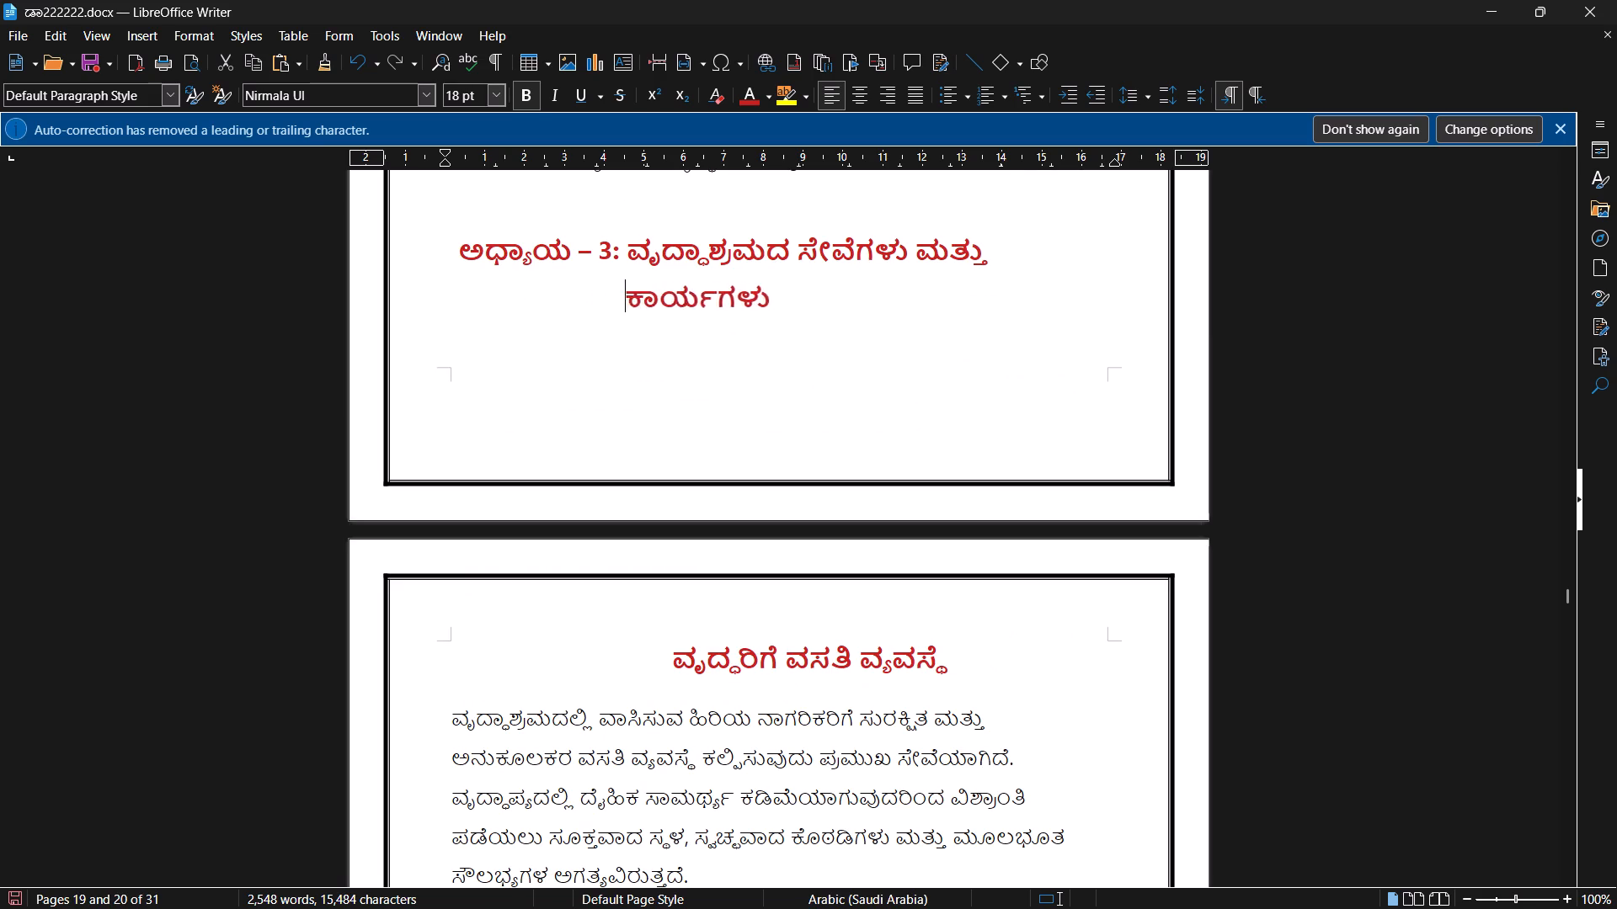
pyautogui.press('space')
pyautogui.press('space')
pyautogui.press('space')
pyautogui.press('space')
pyautogui.press('space')
pyautogui.press('space')
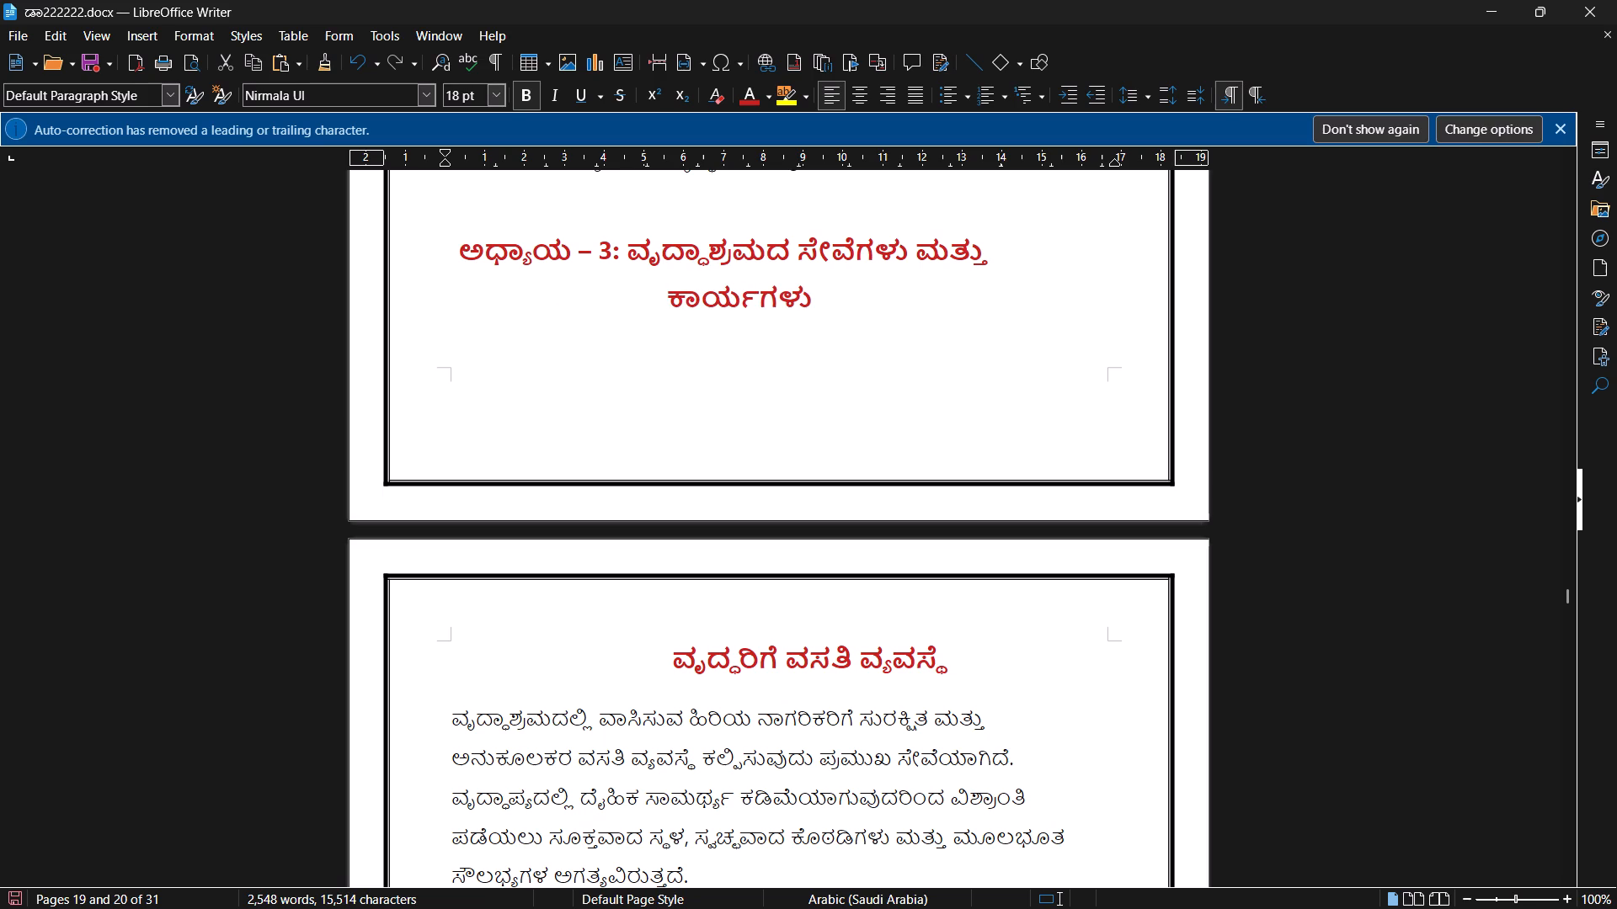
# Trim two leading spaces from the "ವೃದ್ಧರಿಗೆ ವಸತಿ ವ್ಯವಸ್ಥೆ" subheading and bring it up directly beneath the chapter 3 heading on page 19.
pyautogui.click(667, 652)
pyautogui.press('BackSpace')
pyautogui.press('BackSpace')
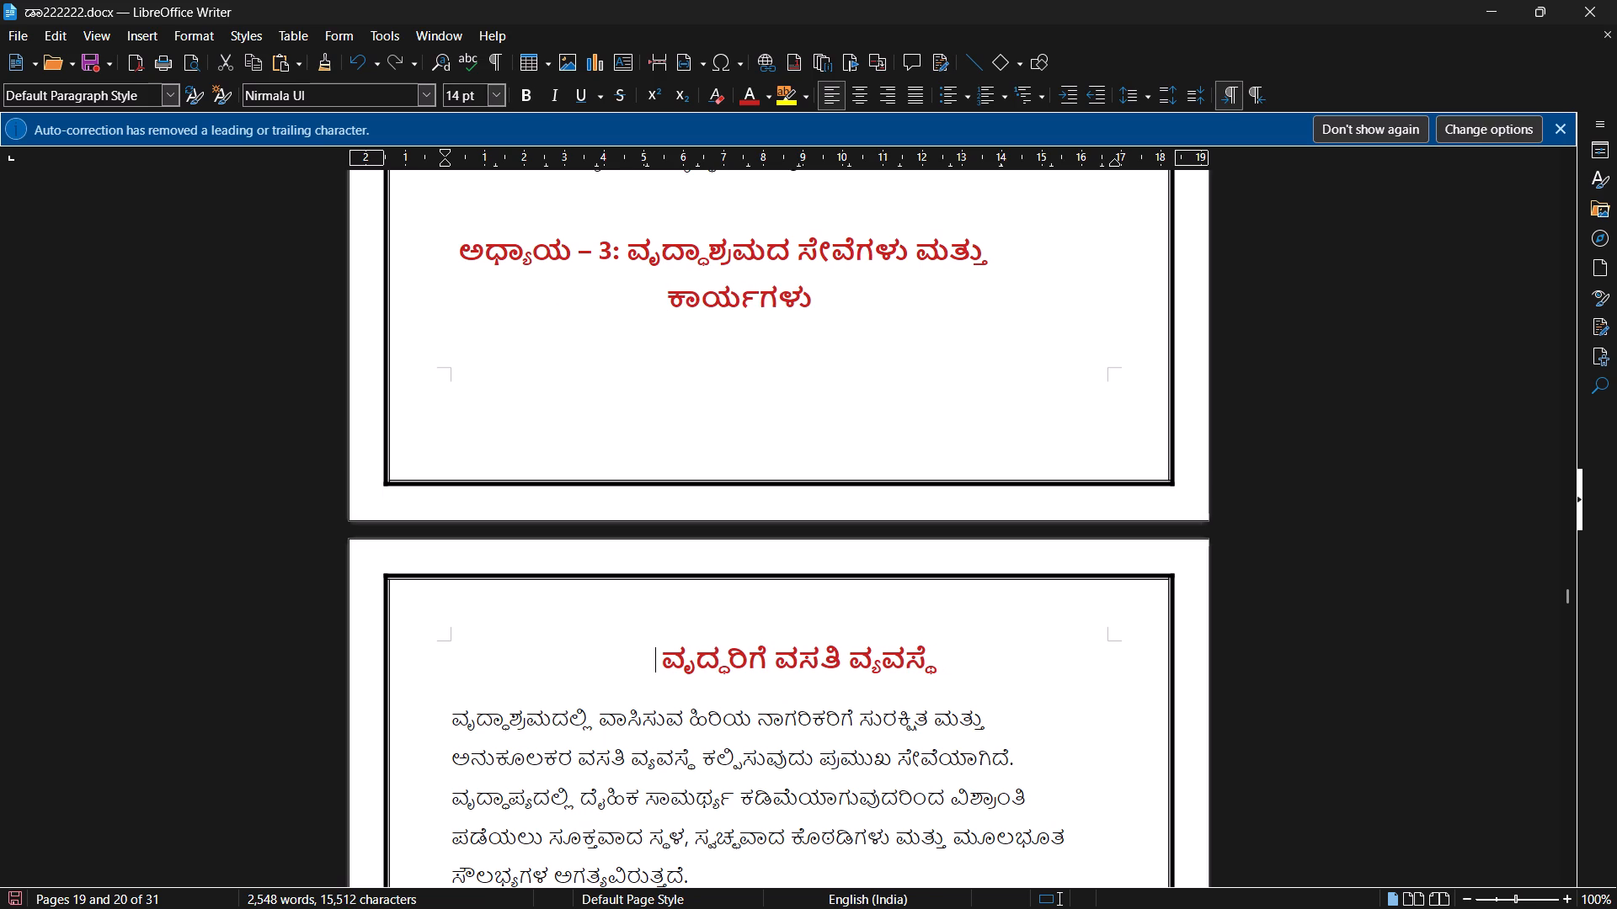
pyautogui.click(594, 420)
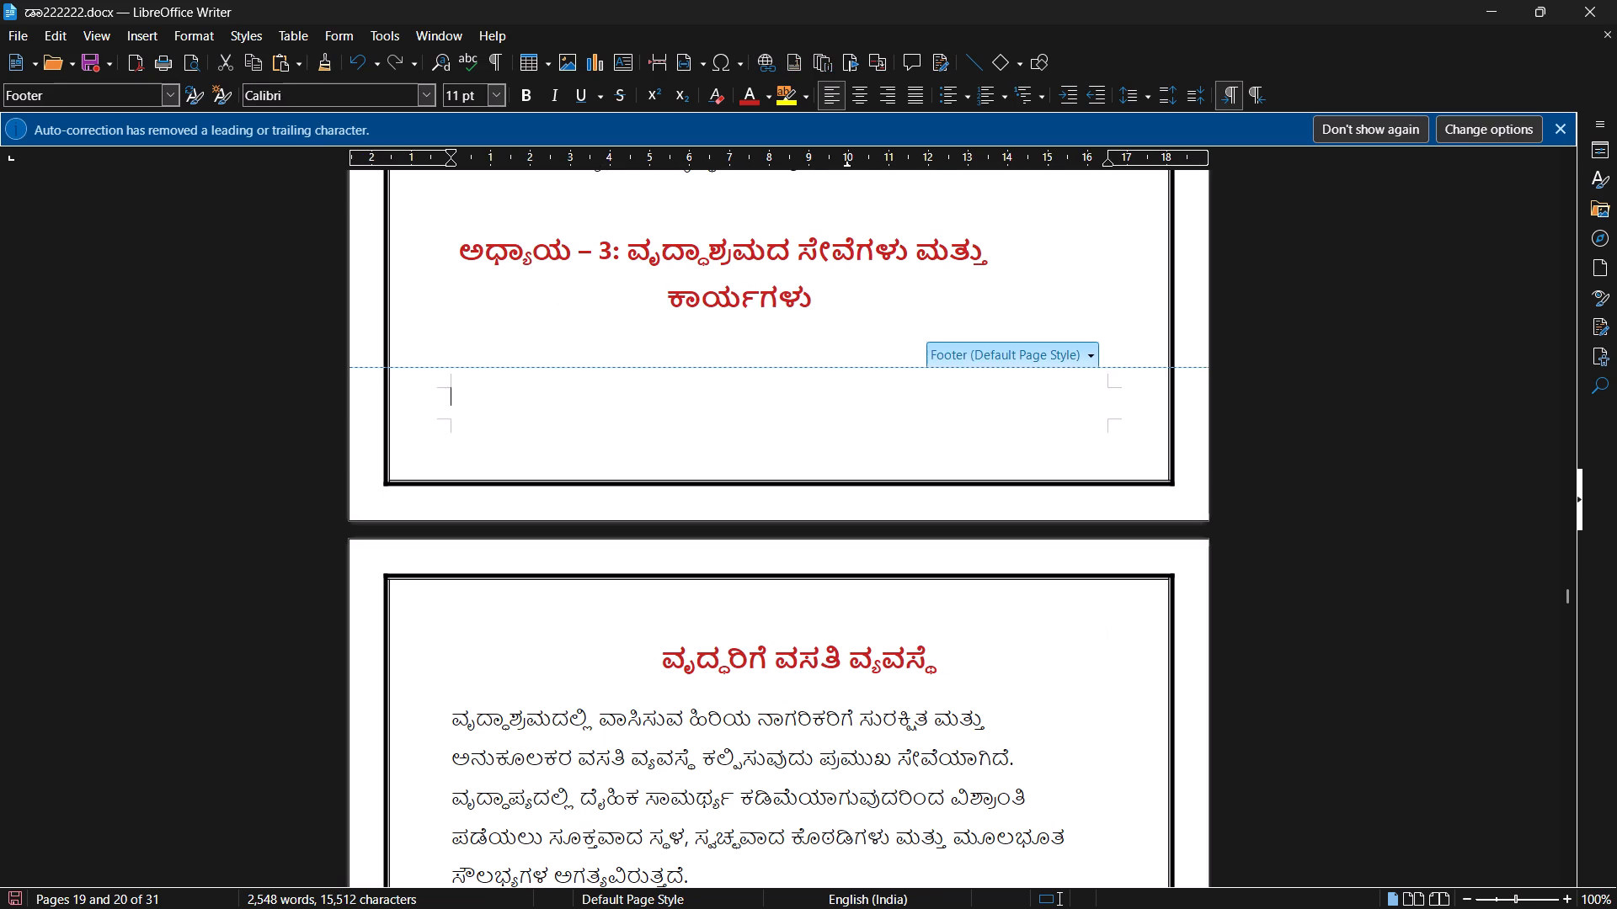
pyautogui.click(547, 331)
pyautogui.press('BackSpace')
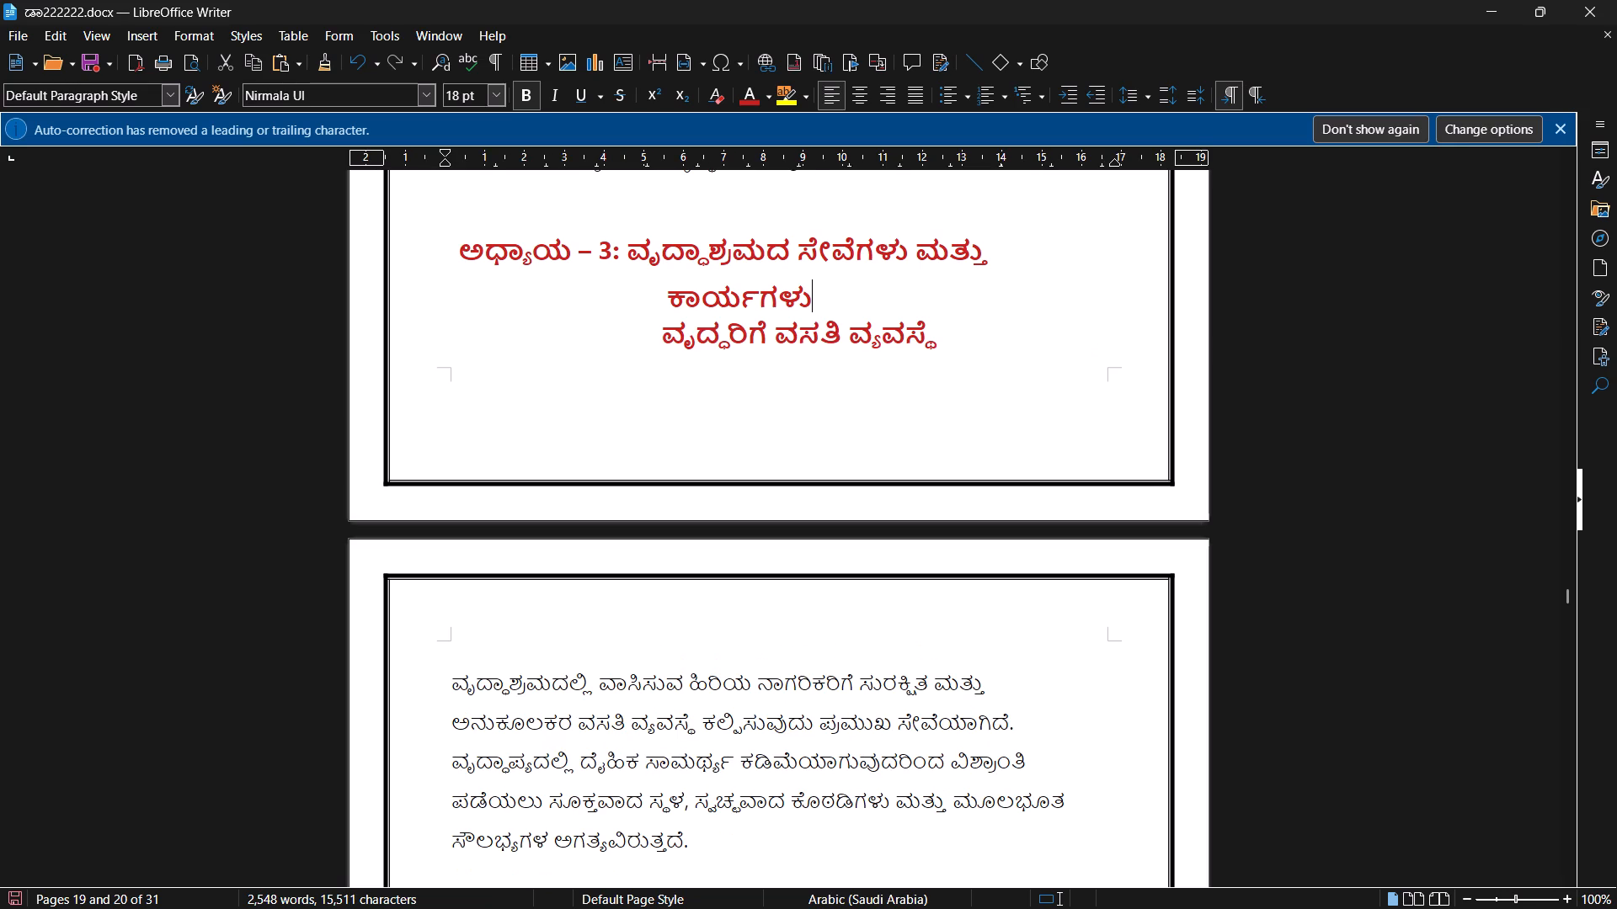
# Reduce the leading spaces before the "ವೃದ್ಧರಿಗೆ ವಸತಿ ವ್ಯವಸ್ಥೆ" subheading so it is roughly centred under the chapter 3 heading.
pyautogui.click(654, 335)
pyautogui.press('space')
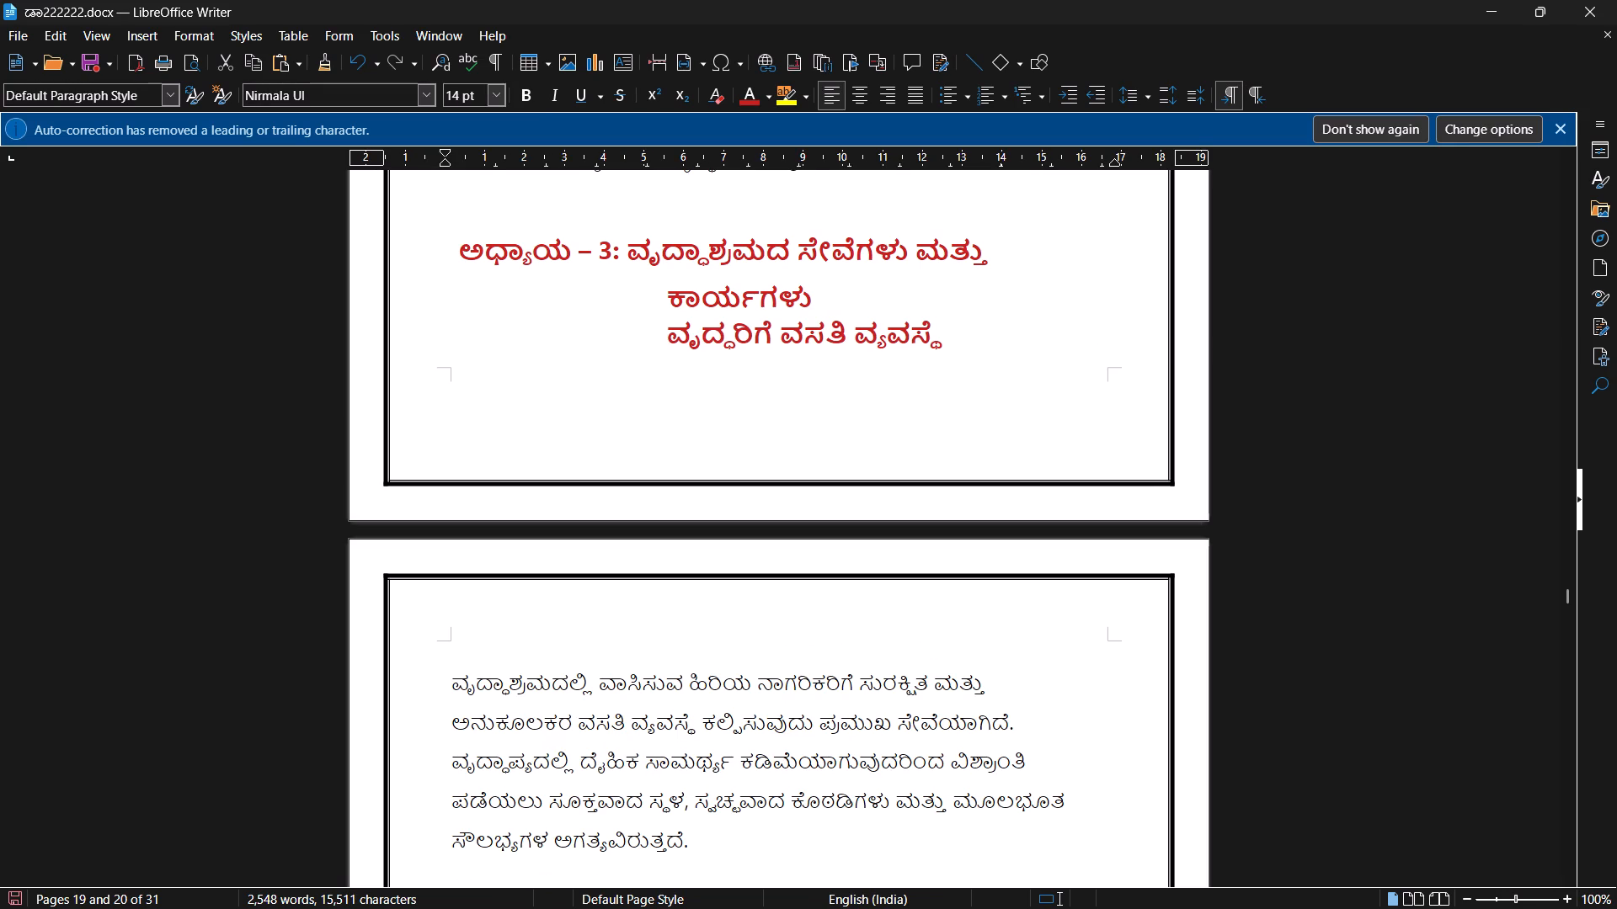
pyautogui.press('BackSpace')
pyautogui.press('BackSpace')
pyautogui.press('BackSpace')
pyautogui.press('BackSpace')
pyautogui.press('BackSpace')
pyautogui.press('BackSpace')
pyautogui.press('BackSpace')
pyautogui.press('BackSpace')
pyautogui.press('BackSpace')
pyautogui.press('BackSpace')
pyautogui.press('BackSpace')
pyautogui.press('BackSpace')
pyautogui.press('BackSpace')
pyautogui.press('BackSpace')
pyautogui.press('BackSpace')
pyautogui.press('BackSpace')
pyautogui.press('BackSpace')
pyautogui.press('BackSpace')
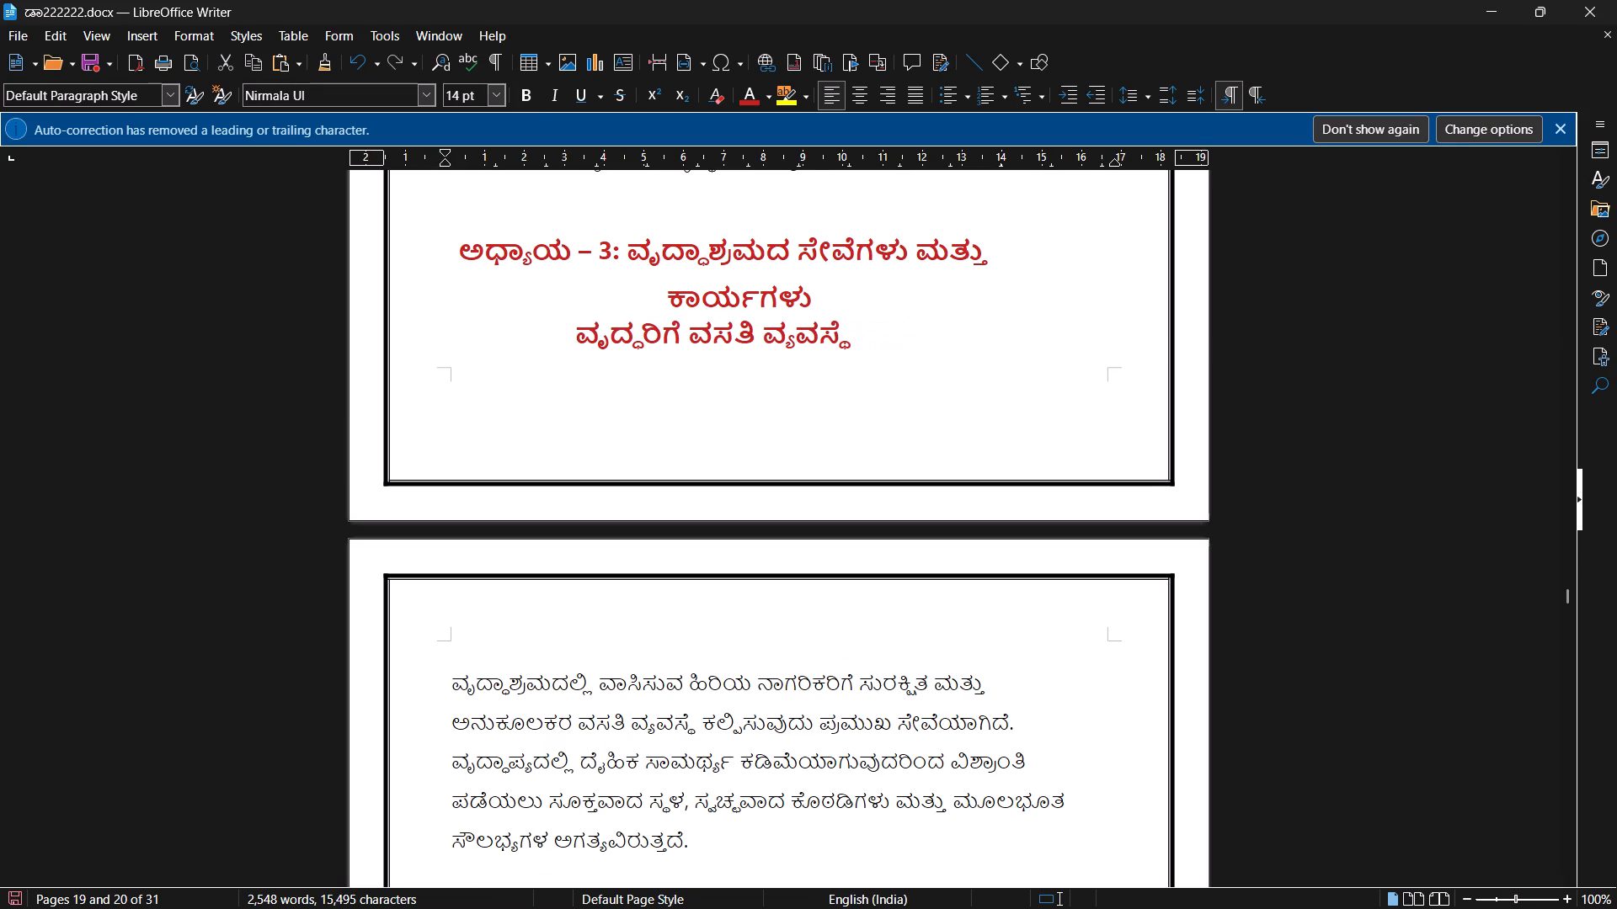
pyautogui.press('space')
pyautogui.press('space')
pyautogui.press('space')
pyautogui.press('space')
pyautogui.press('space')
pyautogui.press('space')
pyautogui.press('space')
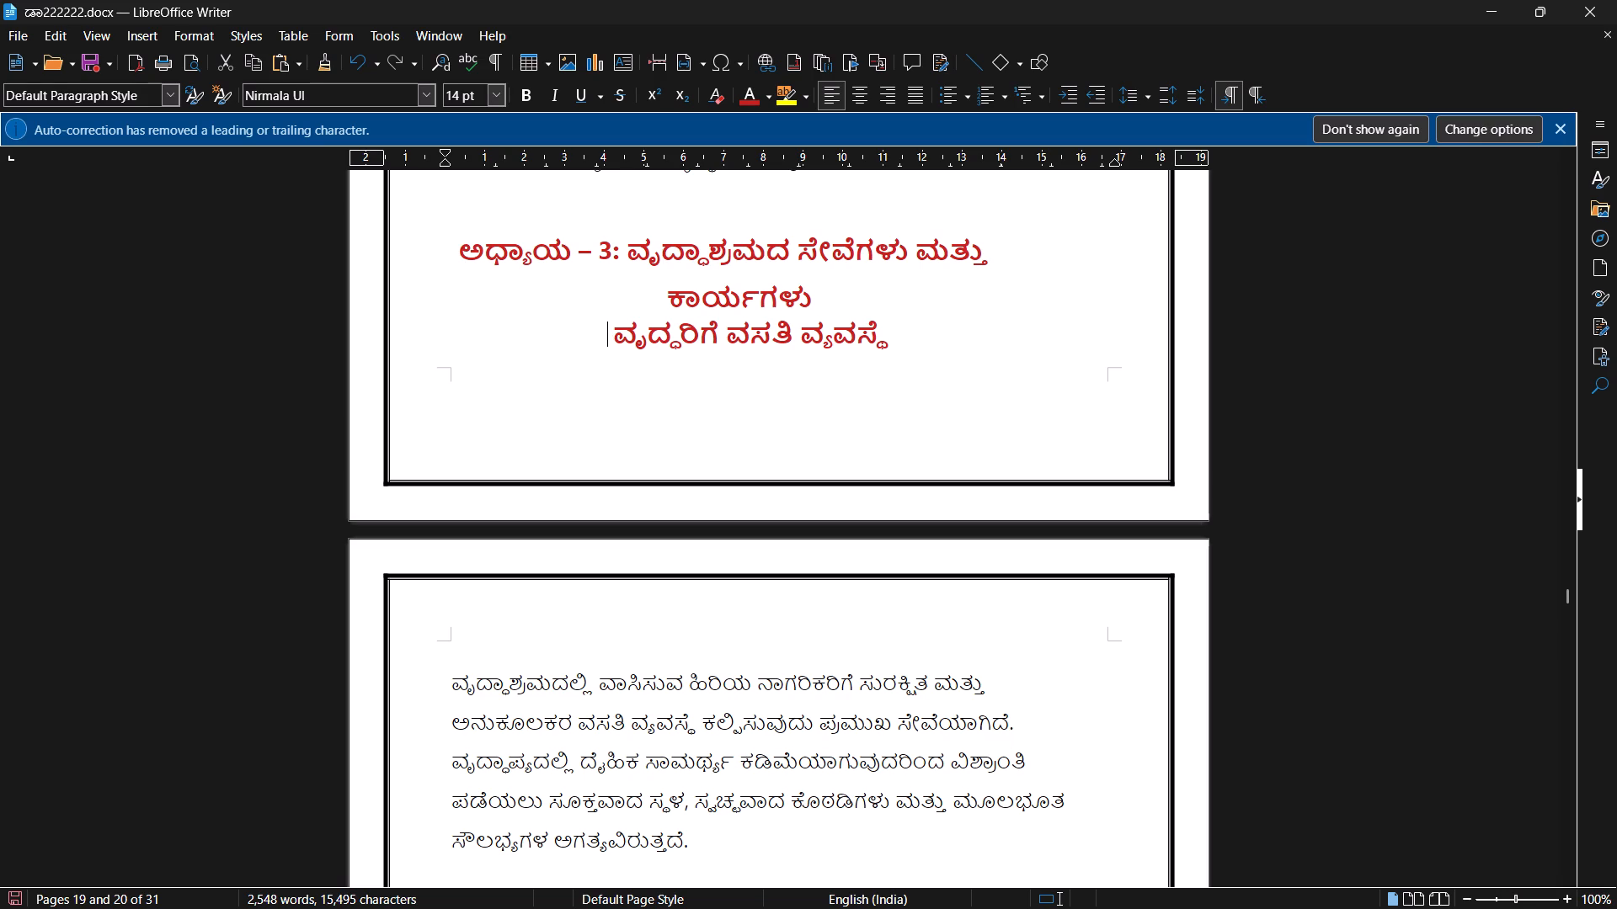
# Change the font colour of the "ವೃದ್ಧರಿಗೆ ವಸತಿ ವ್ಯವಸ್ಥೆ" subheading to black.
pyautogui.moveTo(627, 332); pyautogui.dragTo(817, 354)
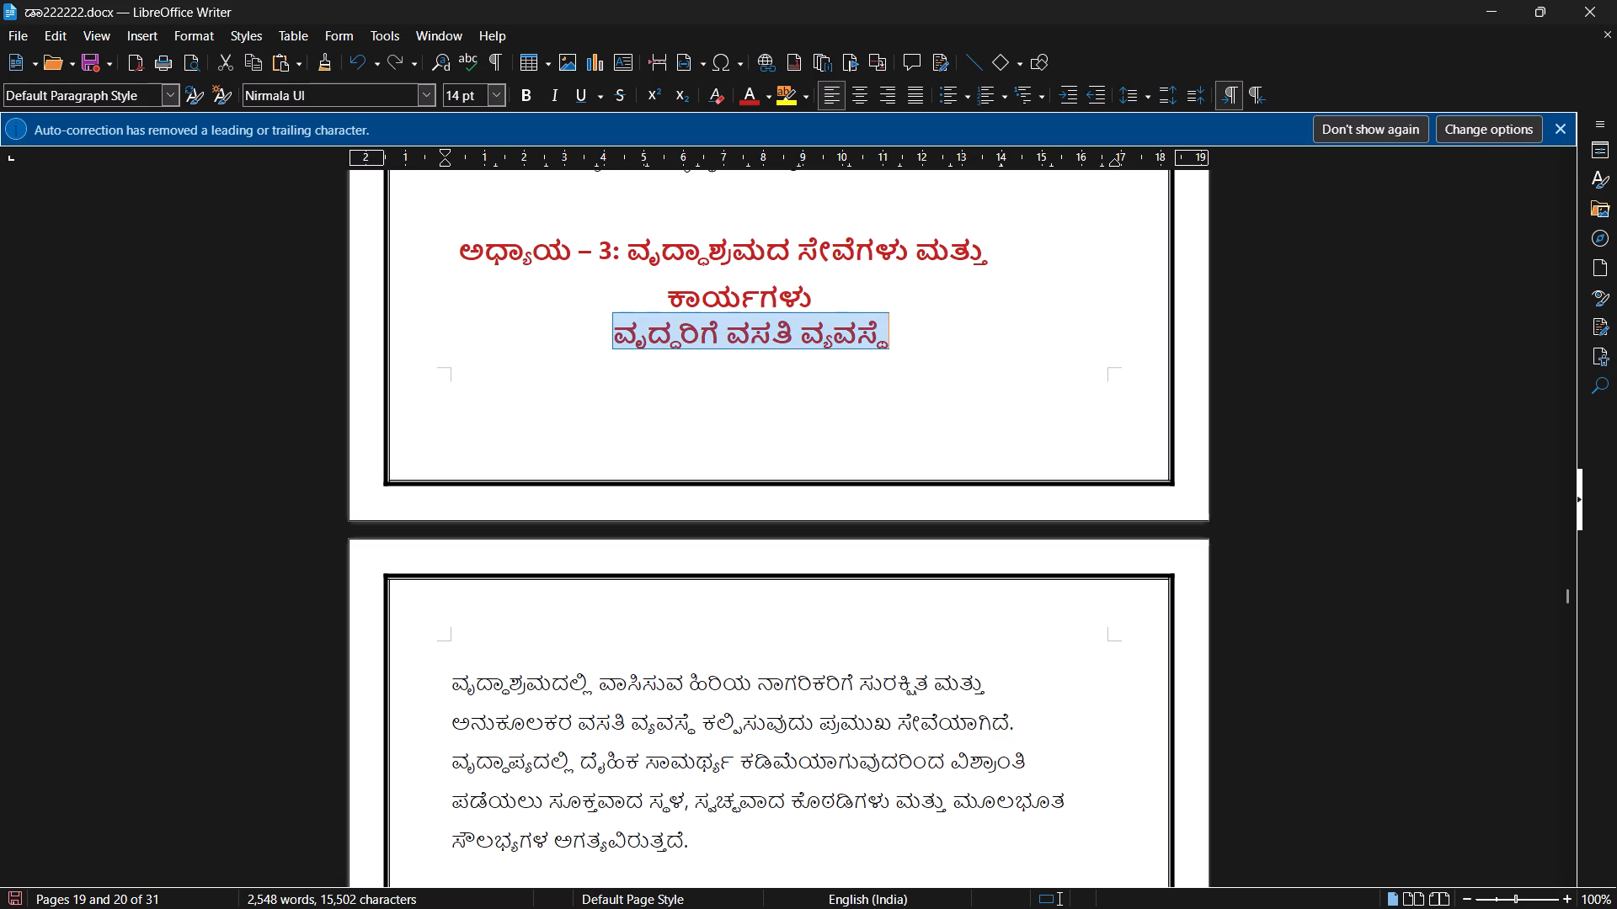
pyautogui.moveTo(817, 354); pyautogui.dragTo(835, 354)
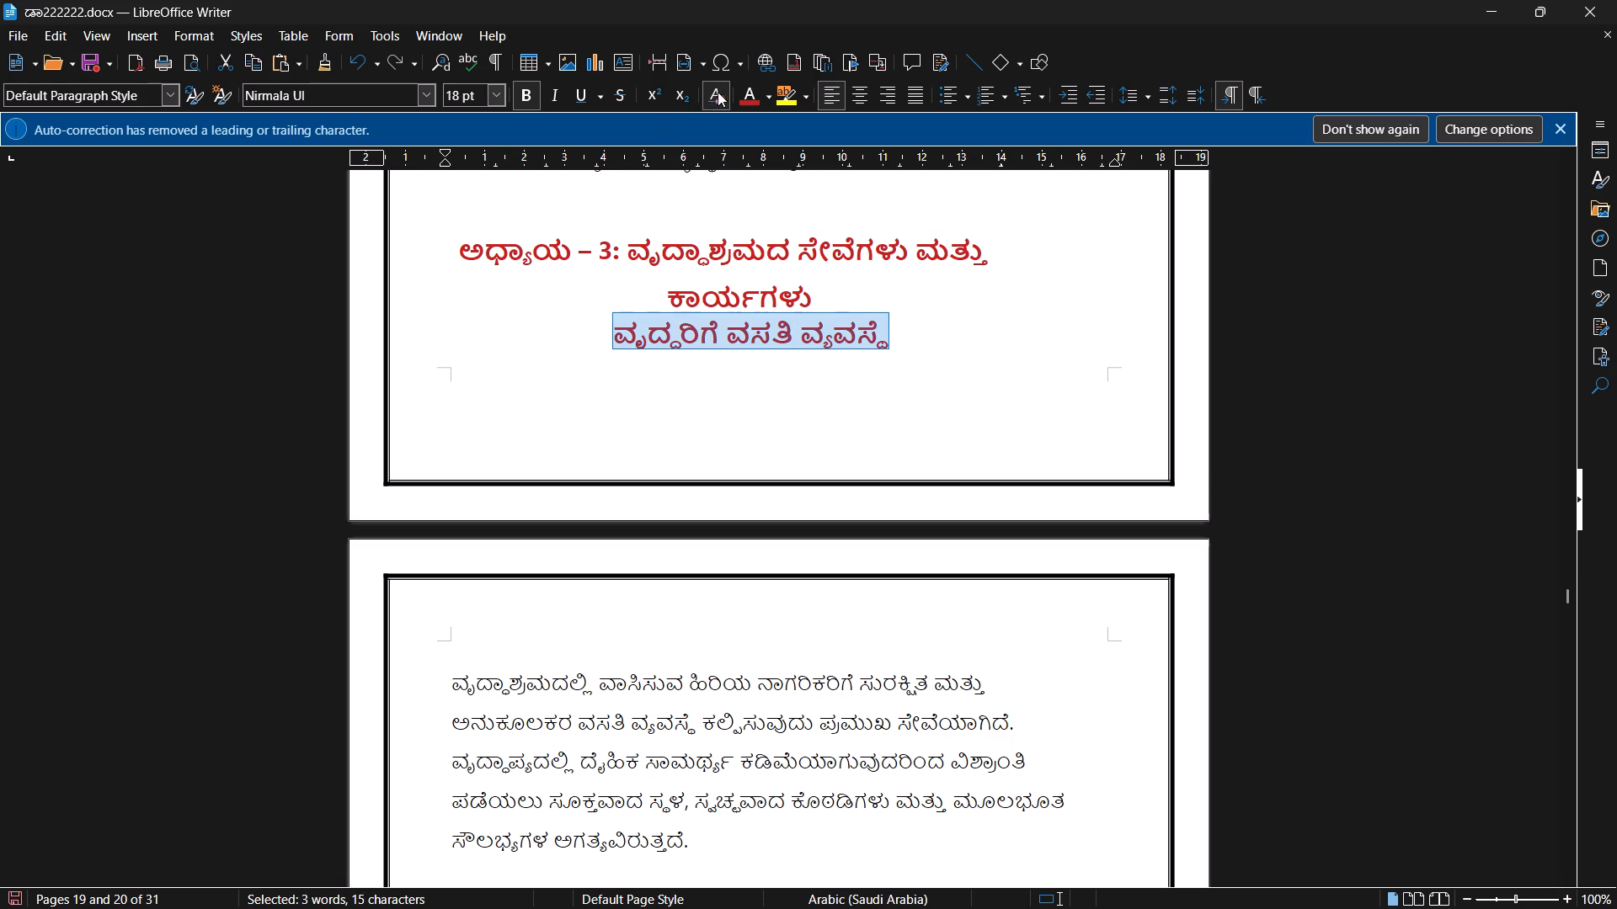
pyautogui.click(765, 102)
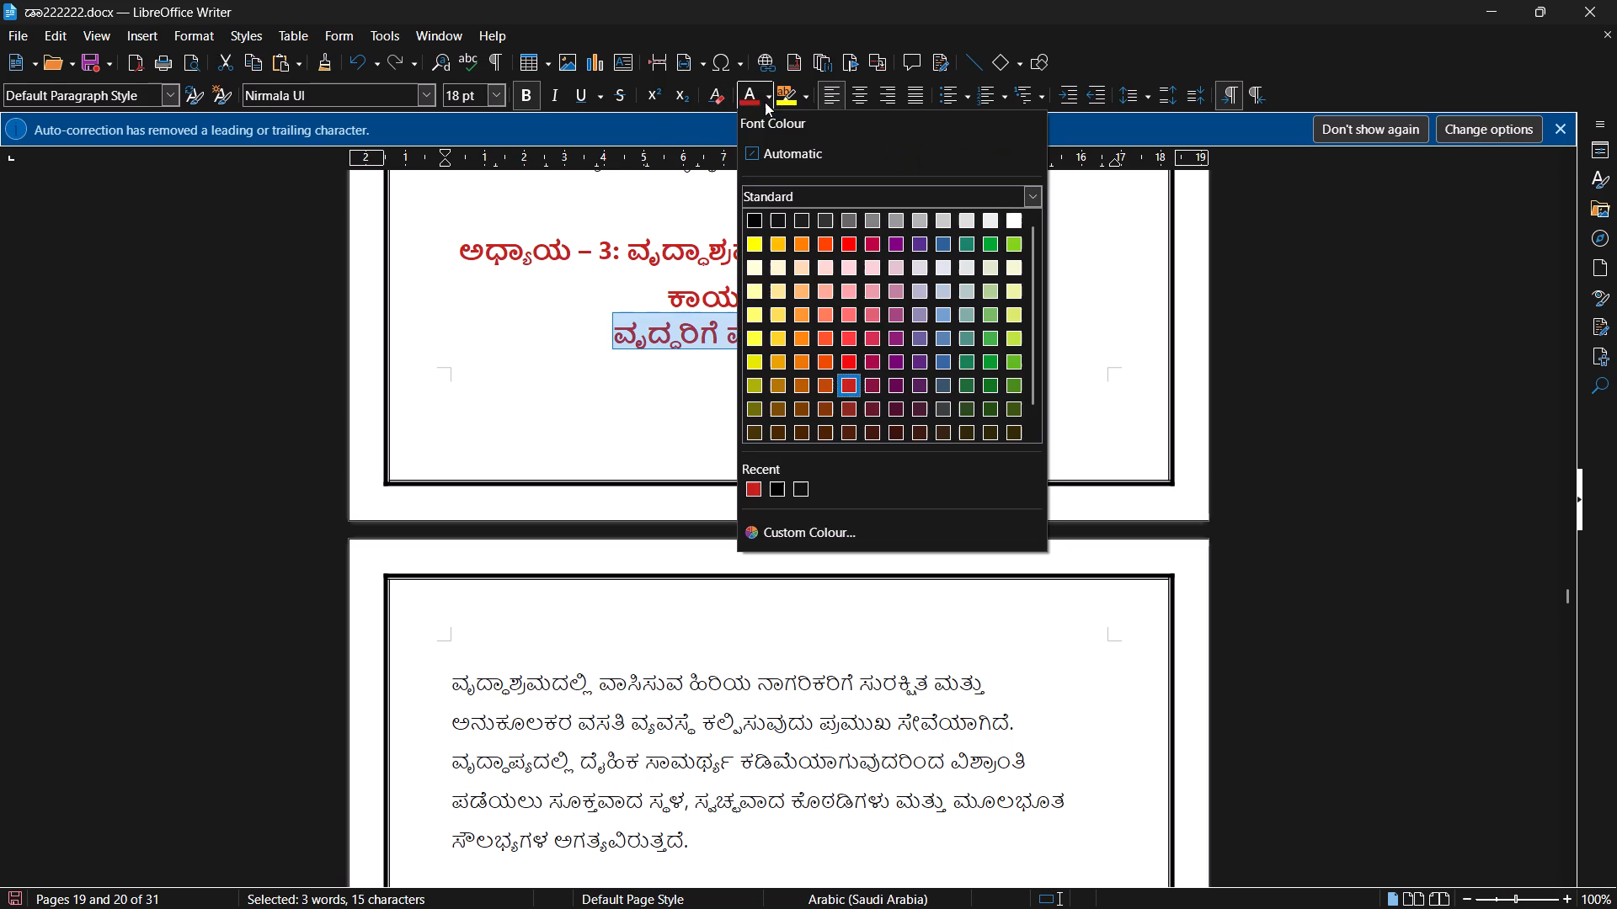
pyautogui.click(781, 488)
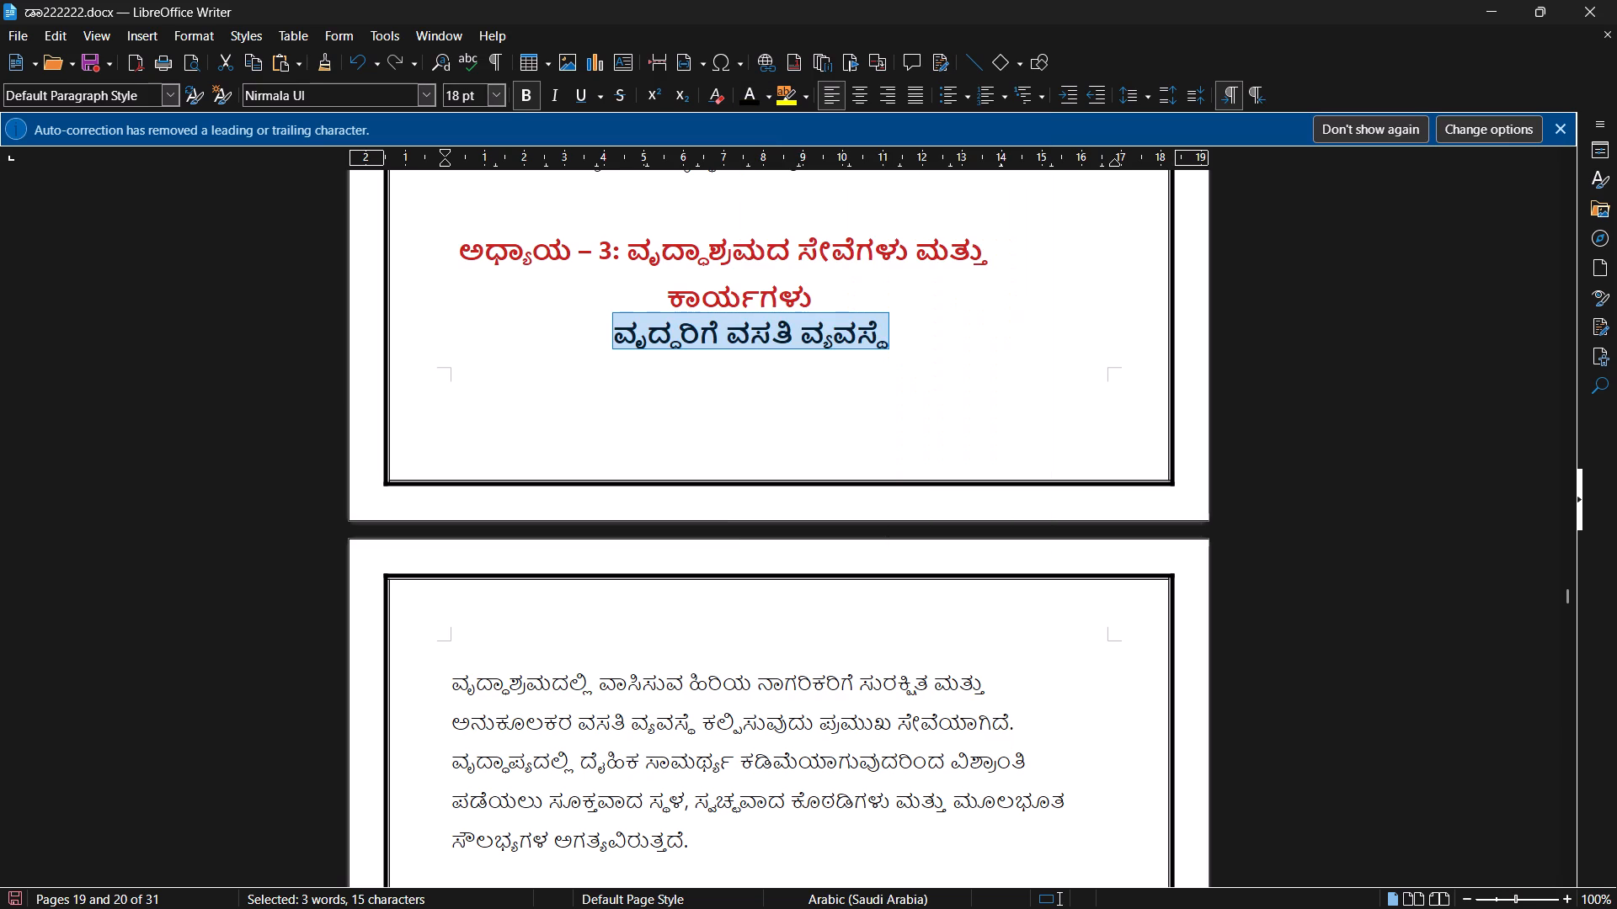
pyautogui.click(564, 656)
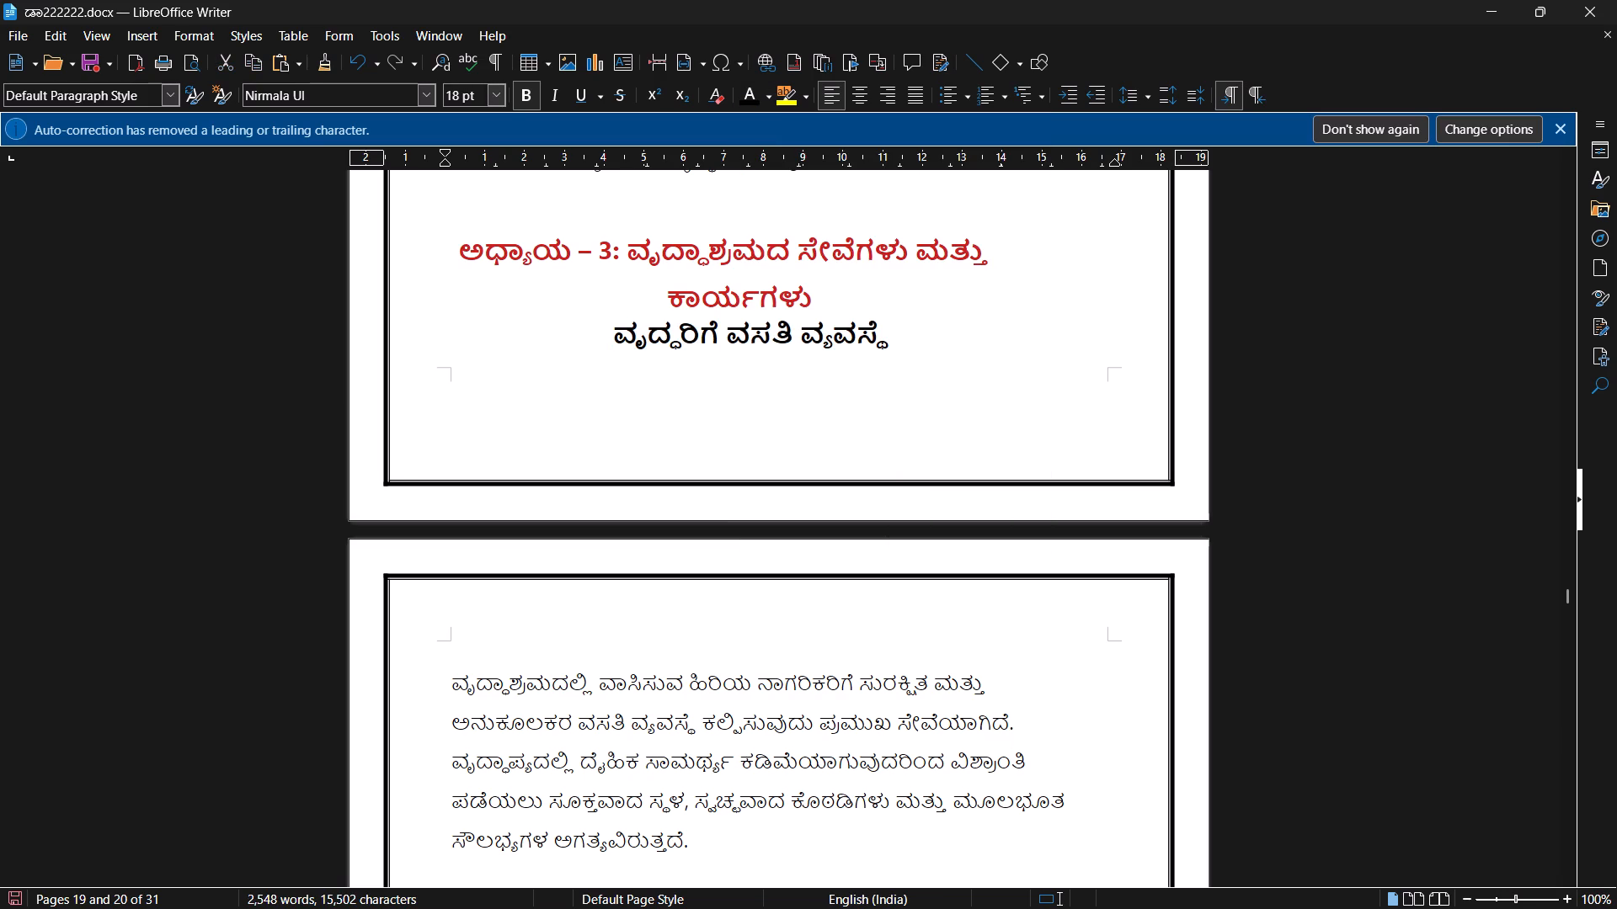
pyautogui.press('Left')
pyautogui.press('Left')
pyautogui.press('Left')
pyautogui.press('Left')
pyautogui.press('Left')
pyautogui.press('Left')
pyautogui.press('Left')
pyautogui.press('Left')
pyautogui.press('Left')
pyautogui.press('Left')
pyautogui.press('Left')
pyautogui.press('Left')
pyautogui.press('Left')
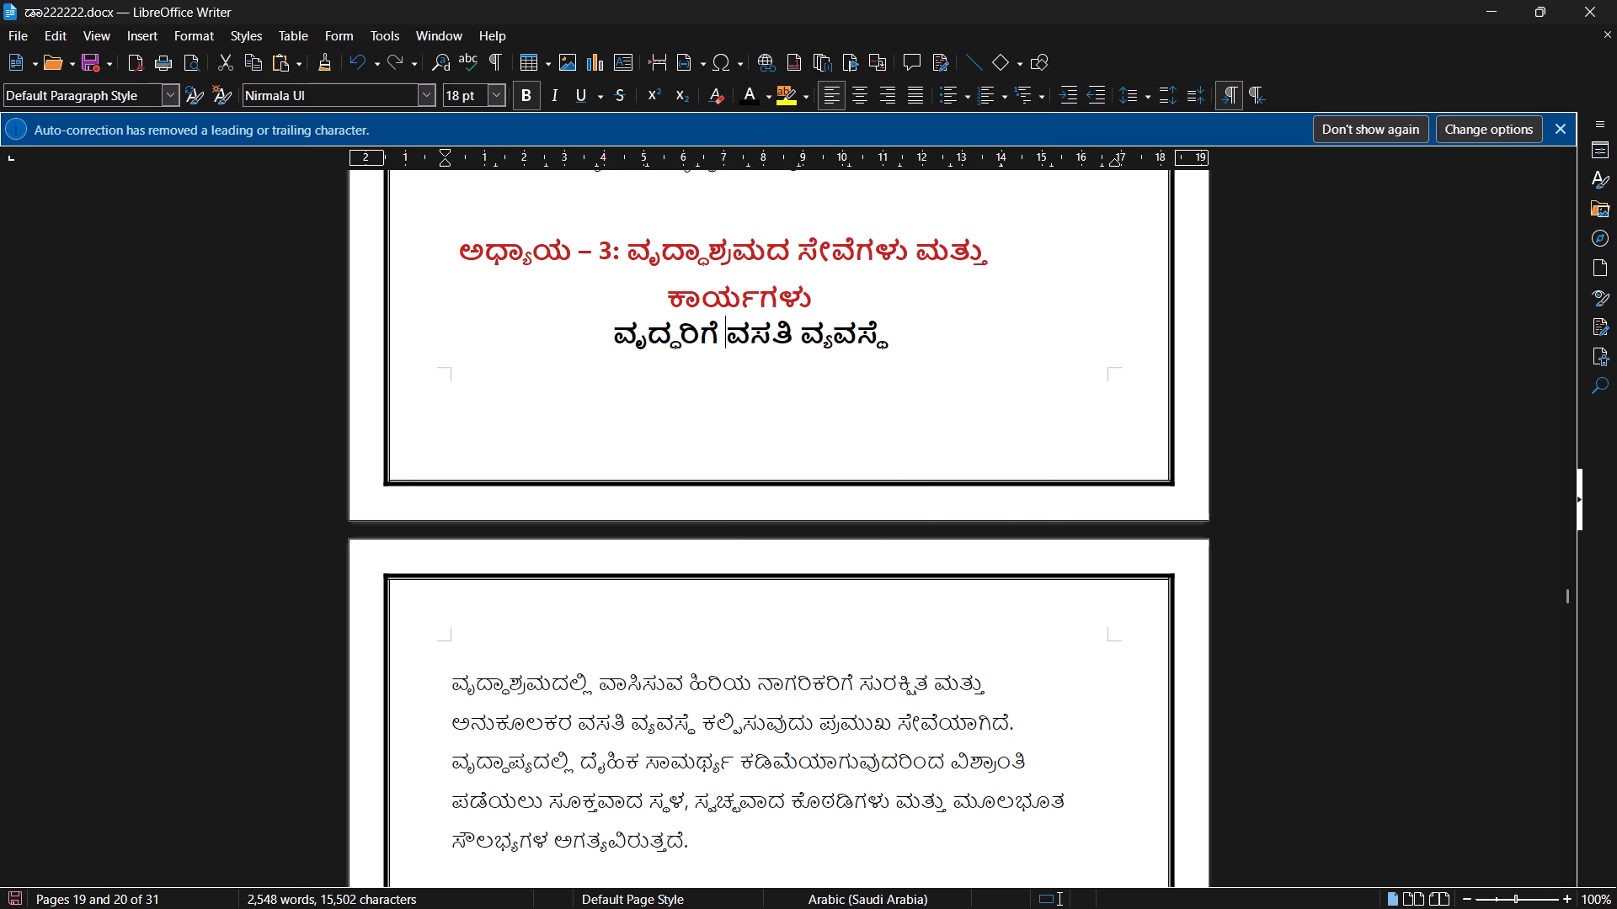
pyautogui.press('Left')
# Review the accommodation paragraphs on page 20 and the food-arrangement paragraphs on page 21.
pyautogui.click(521, 690)
pyautogui.press('Down')
pyautogui.press('Down')
pyautogui.press('Down')
pyautogui.press('Down')
pyautogui.press('Down')
pyautogui.press('Down')
pyautogui.press('Down')
pyautogui.press('Down')
pyautogui.press('Down')
pyautogui.press('Down')
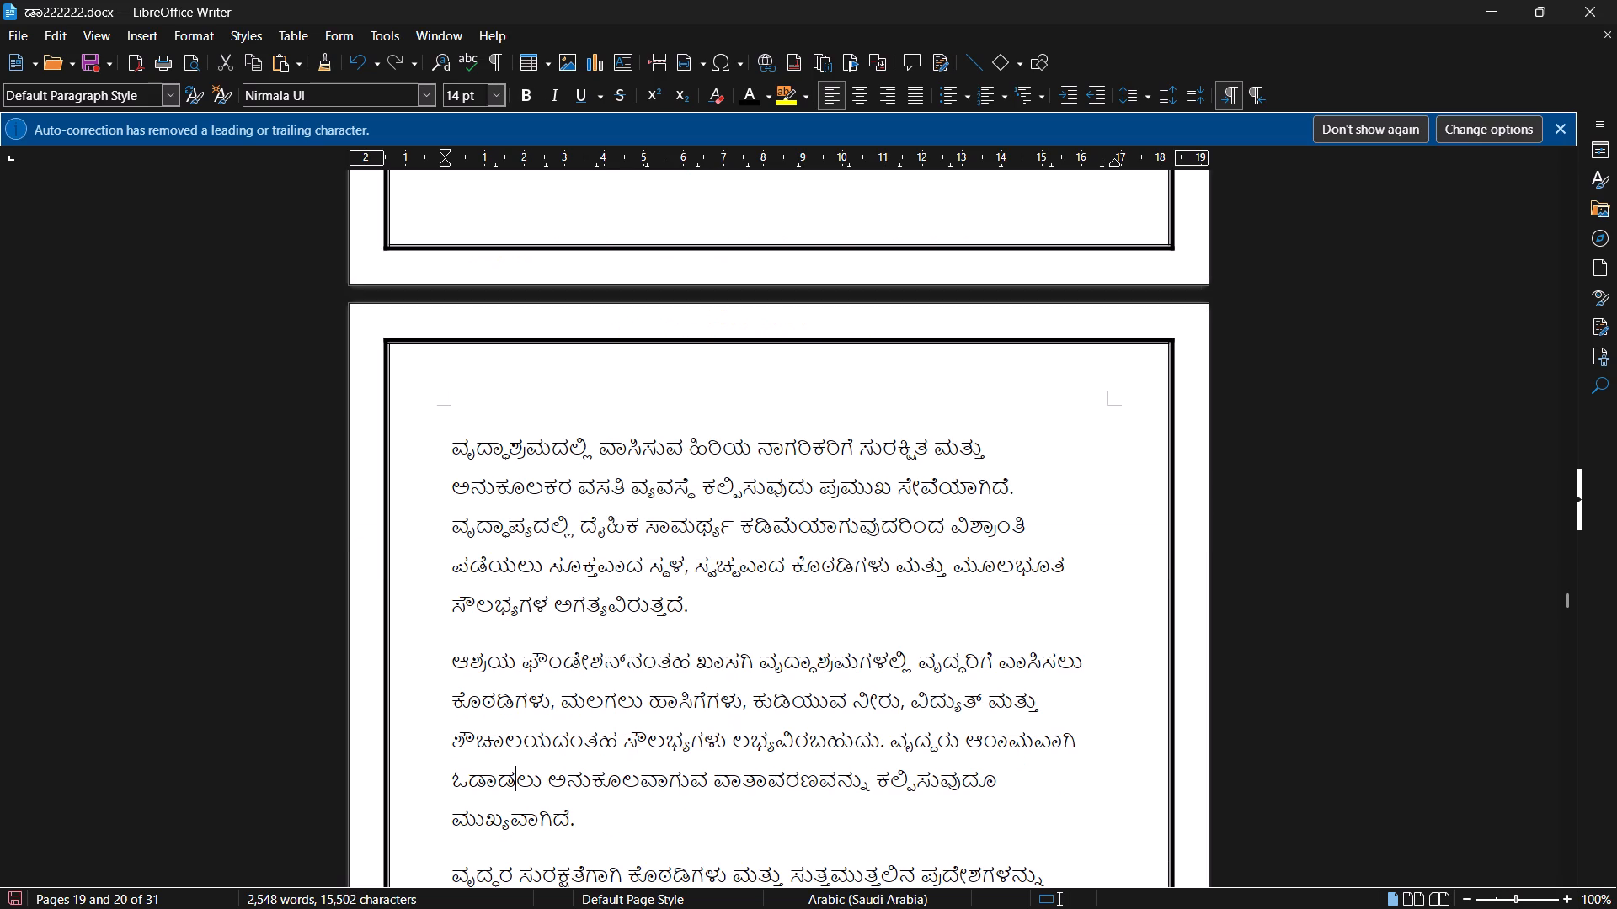
pyautogui.press('Down')
pyautogui.press('Down')
pyautogui.press('Down')
pyautogui.press('Down')
pyautogui.press('Down')
pyautogui.press('Down')
pyautogui.press('Down')
pyautogui.press('Down')
pyautogui.press('Down')
pyautogui.press('Down')
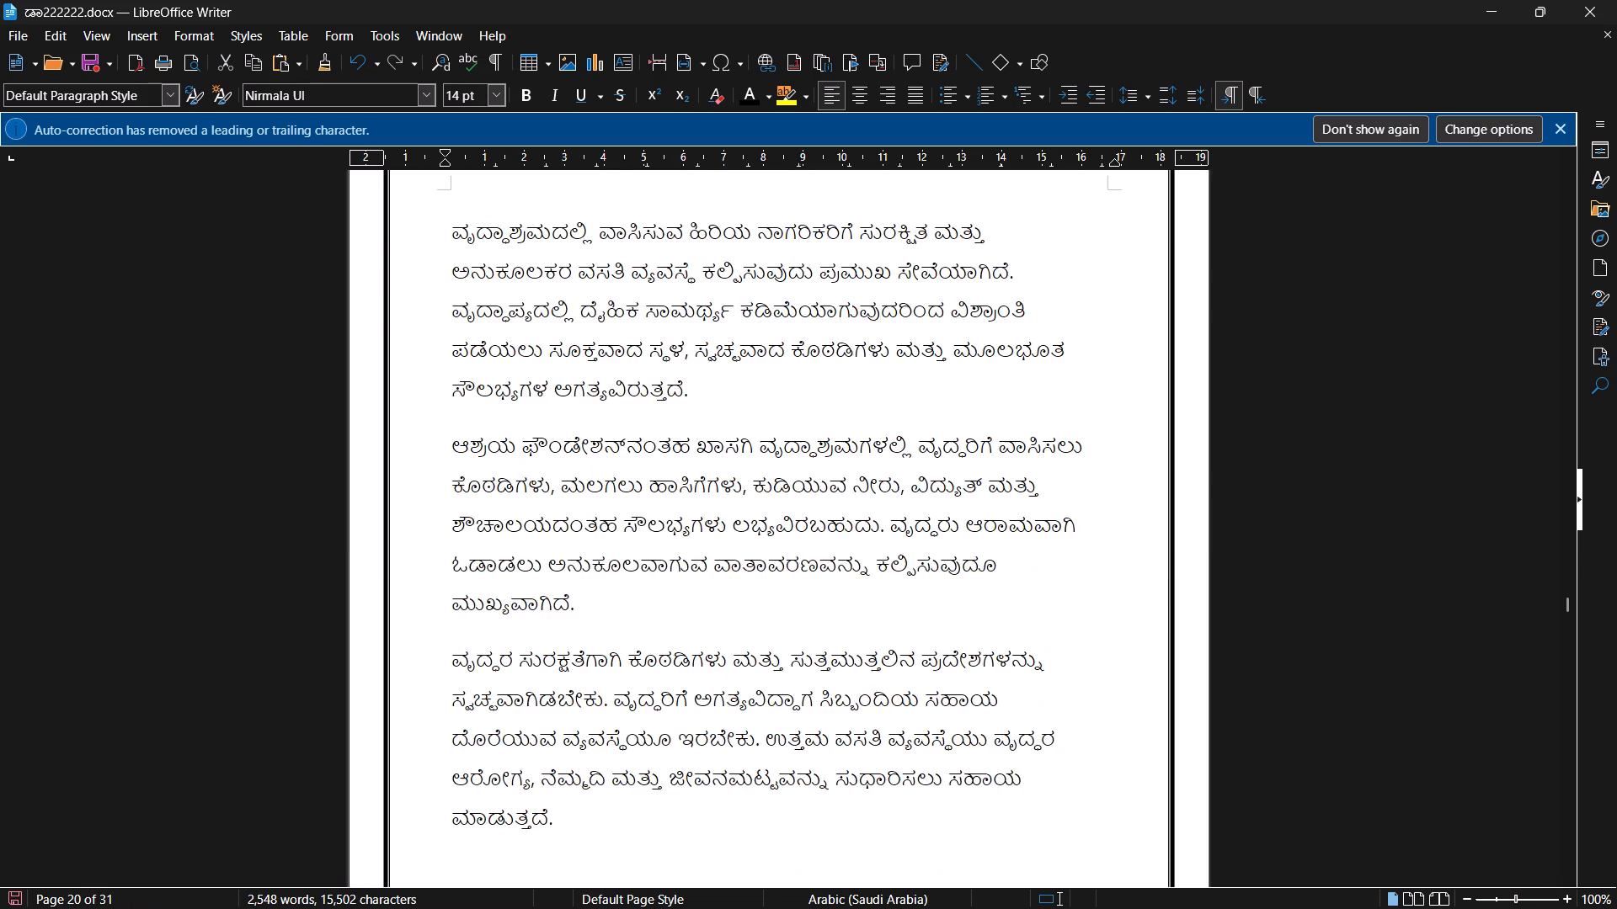
pyautogui.press('Down')
pyautogui.press('Down')
pyautogui.press('Down')
pyautogui.press('Down')
pyautogui.press('Down')
pyautogui.press('Down')
pyautogui.press('Down')
pyautogui.press('Down')
pyautogui.press('Down')
pyautogui.press('Down')
pyautogui.press('Down')
pyautogui.press('Down')
pyautogui.press('Down')
pyautogui.press('Down')
pyautogui.press('Down')
pyautogui.press('Down')
pyautogui.press('Down')
pyautogui.press('Down')
pyautogui.press('Down')
pyautogui.press('Down')
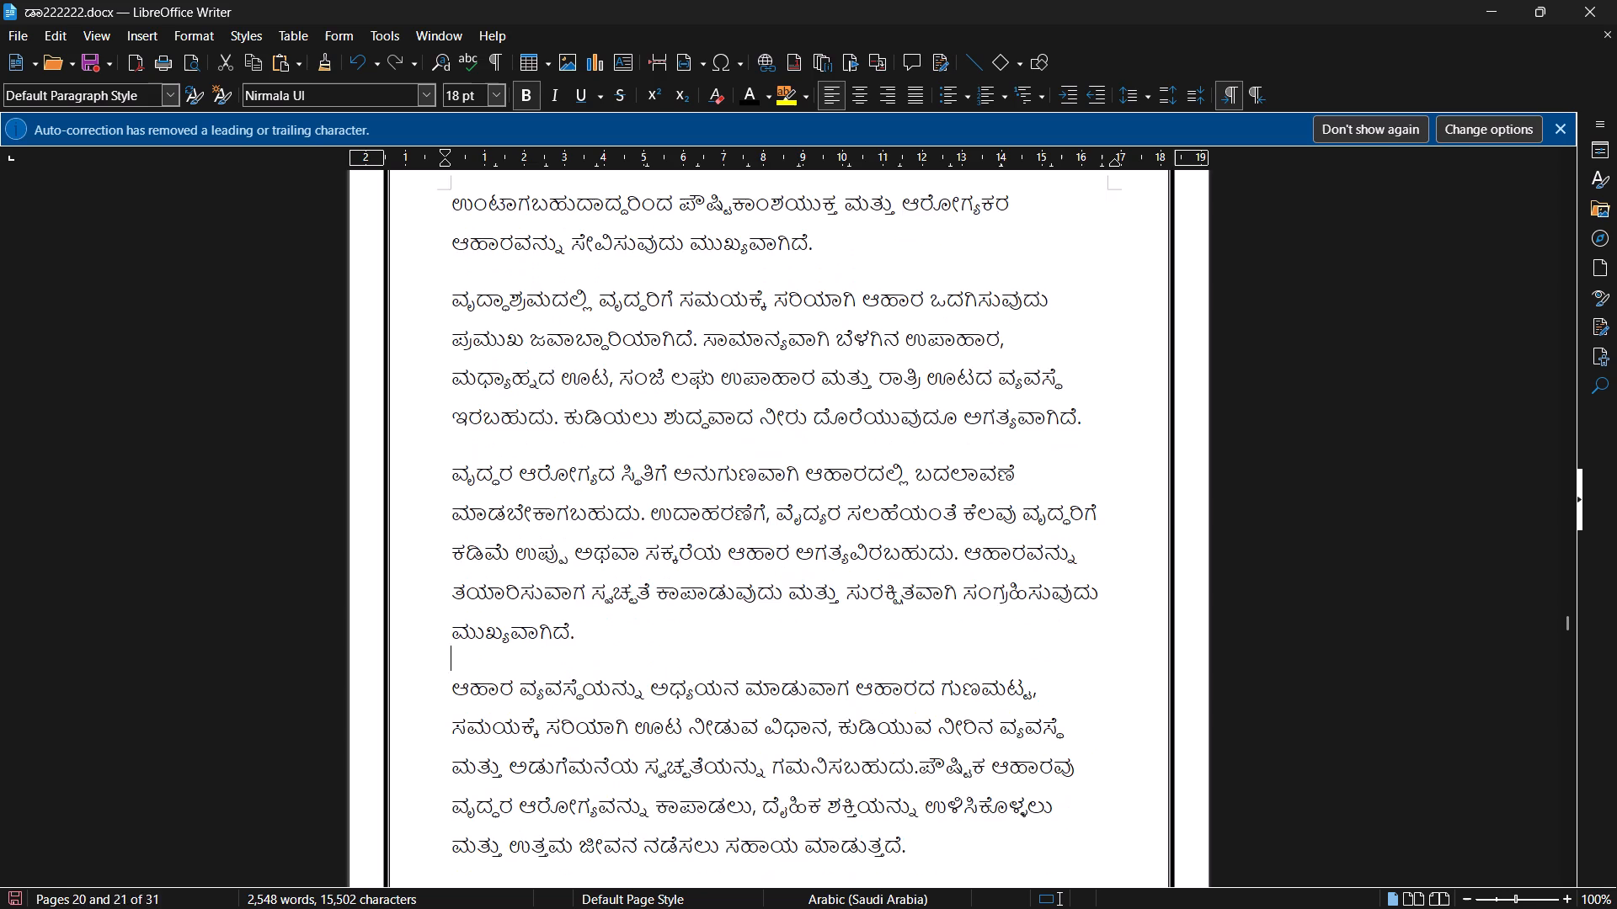
# Review pages 21 to 27, checking the formatted numbered sections and the unformatted text around the start of chapter 4.
pyautogui.press('Down')
pyautogui.press('Down')
pyautogui.press('Down')
pyautogui.press('Down')
pyautogui.press('Down')
pyautogui.press('Down')
pyautogui.press('Down')
pyautogui.press('Down')
pyautogui.press('Down')
pyautogui.press('Down')
pyautogui.press('Down')
pyautogui.press('Down')
pyautogui.press('Down')
pyautogui.press('Down')
pyautogui.press('Down')
pyautogui.press('Down')
pyautogui.press('Down')
pyautogui.press('Down')
pyautogui.press('Down')
pyautogui.press('Down')
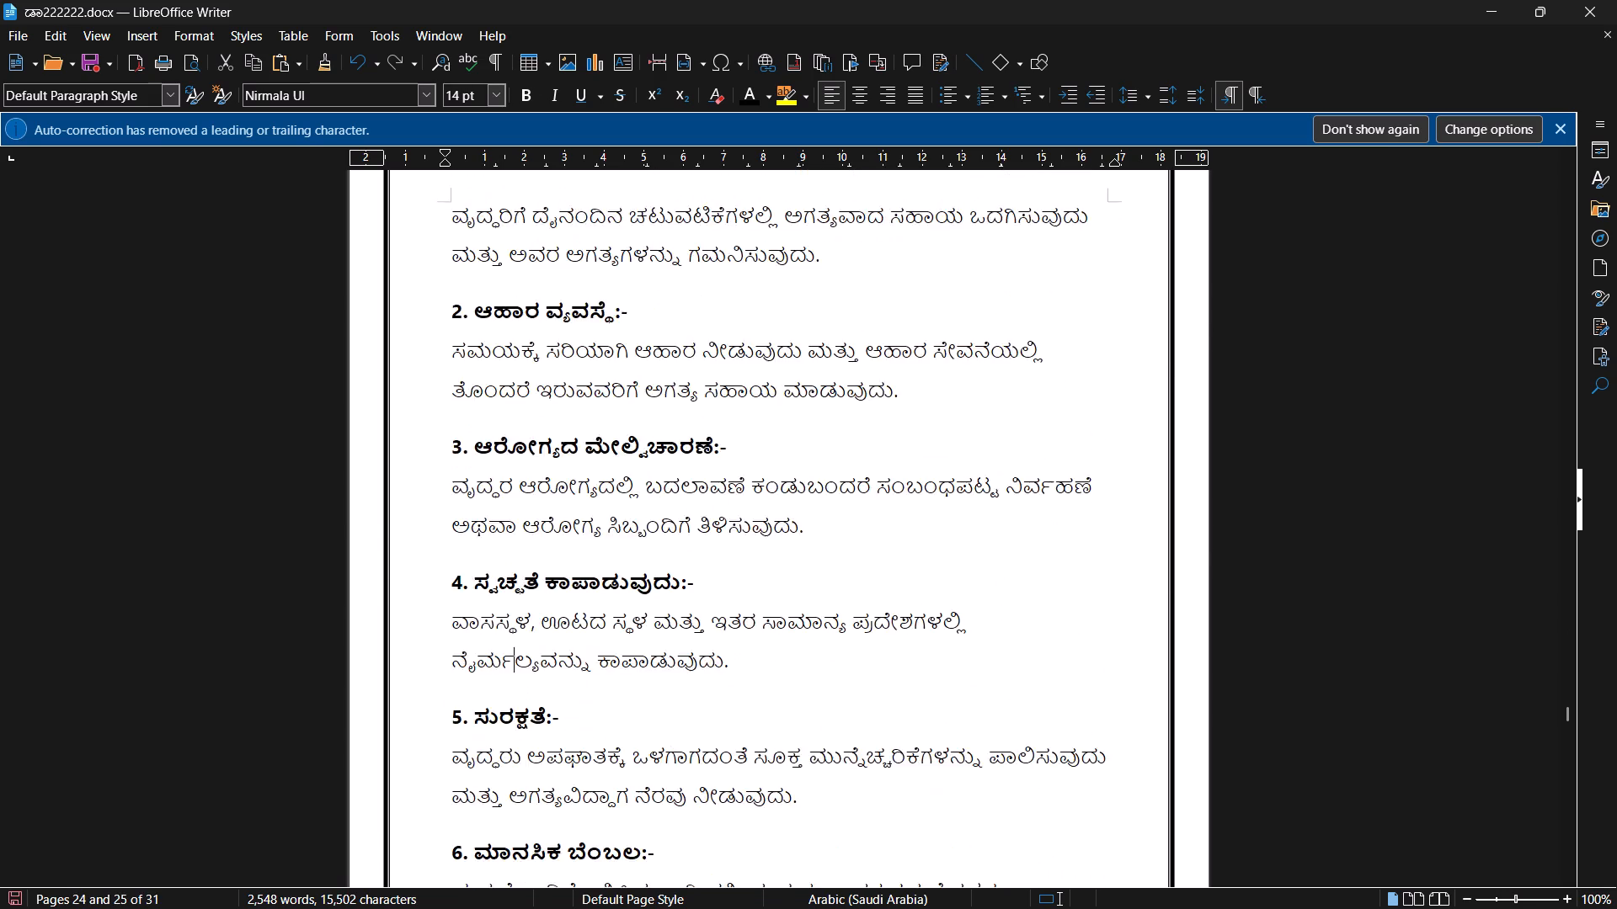
pyautogui.press('Up')
pyautogui.press('Up')
pyautogui.press('Up')
pyautogui.press('Up')
pyautogui.press('Up')
pyautogui.press('Up')
pyautogui.press('Up')
pyautogui.press('Up')
pyautogui.press('Up')
pyautogui.press('Up')
pyautogui.press('Up')
pyautogui.press('Up')
pyautogui.press('Up')
pyautogui.press('Up')
pyautogui.press('Up')
pyautogui.press('Up')
pyautogui.press('Up')
pyautogui.press('Up')
pyautogui.press('Up')
pyautogui.press('Up')
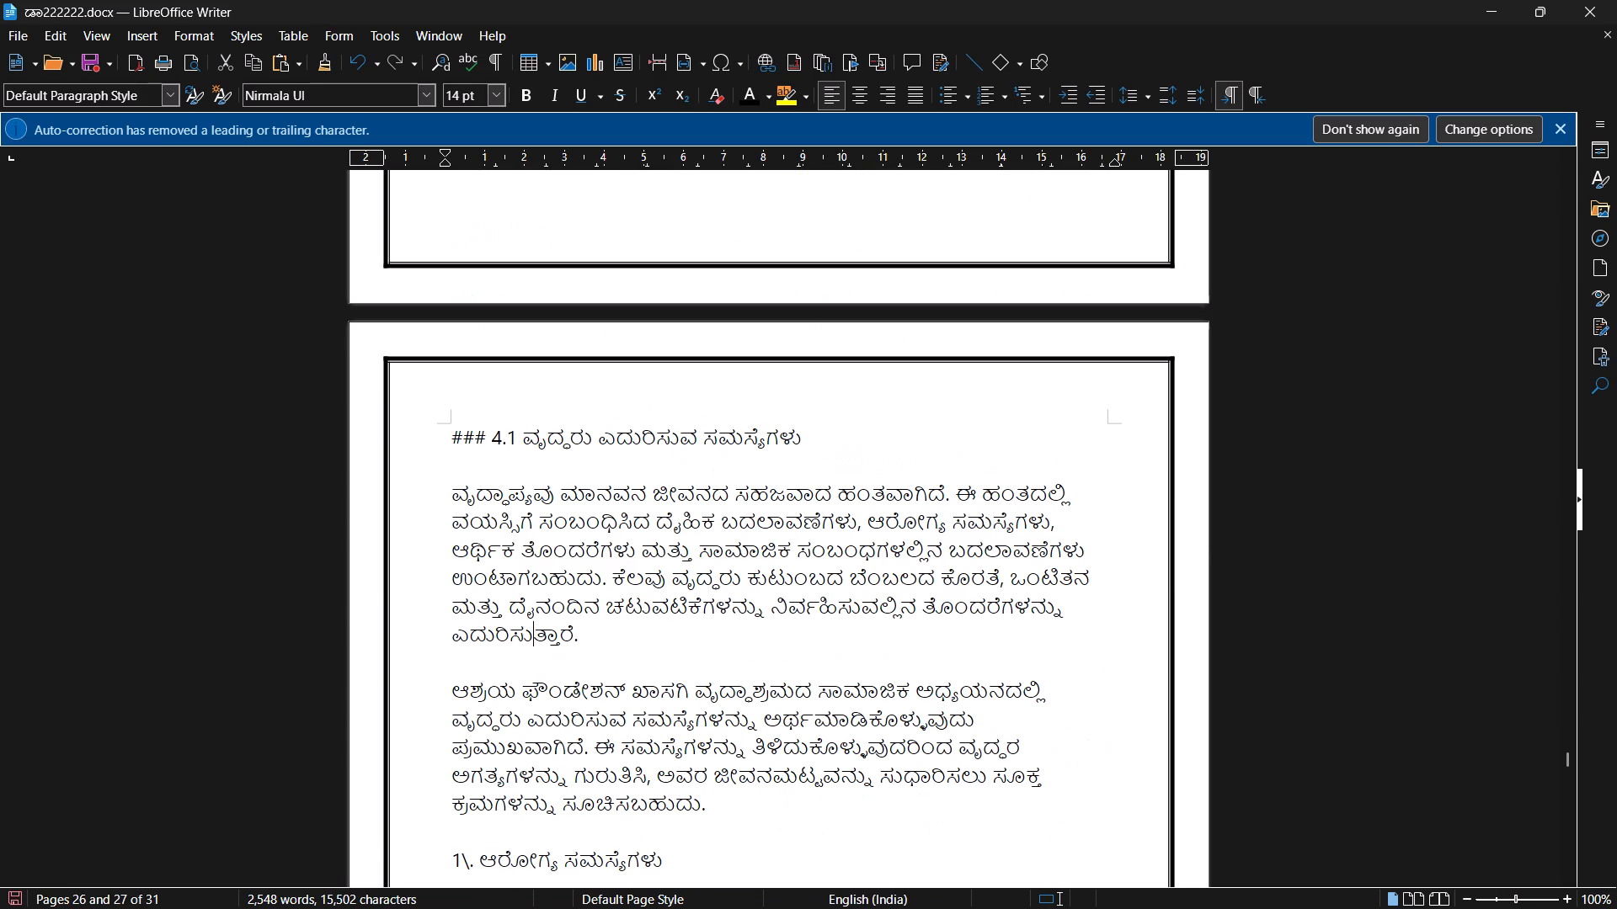
pyautogui.press('Up')
pyautogui.press('Up')
pyautogui.press('Up')
pyautogui.press('Up')
pyautogui.press('Up')
pyautogui.press('Up')
pyautogui.press('Up')
pyautogui.press('Up')
pyautogui.press('Up')
pyautogui.press('Up')
pyautogui.press('Up')
pyautogui.press('Up')
pyautogui.press('Up')
pyautogui.press('Up')
pyautogui.press('Up')
pyautogui.press('Up')
pyautogui.press('Up')
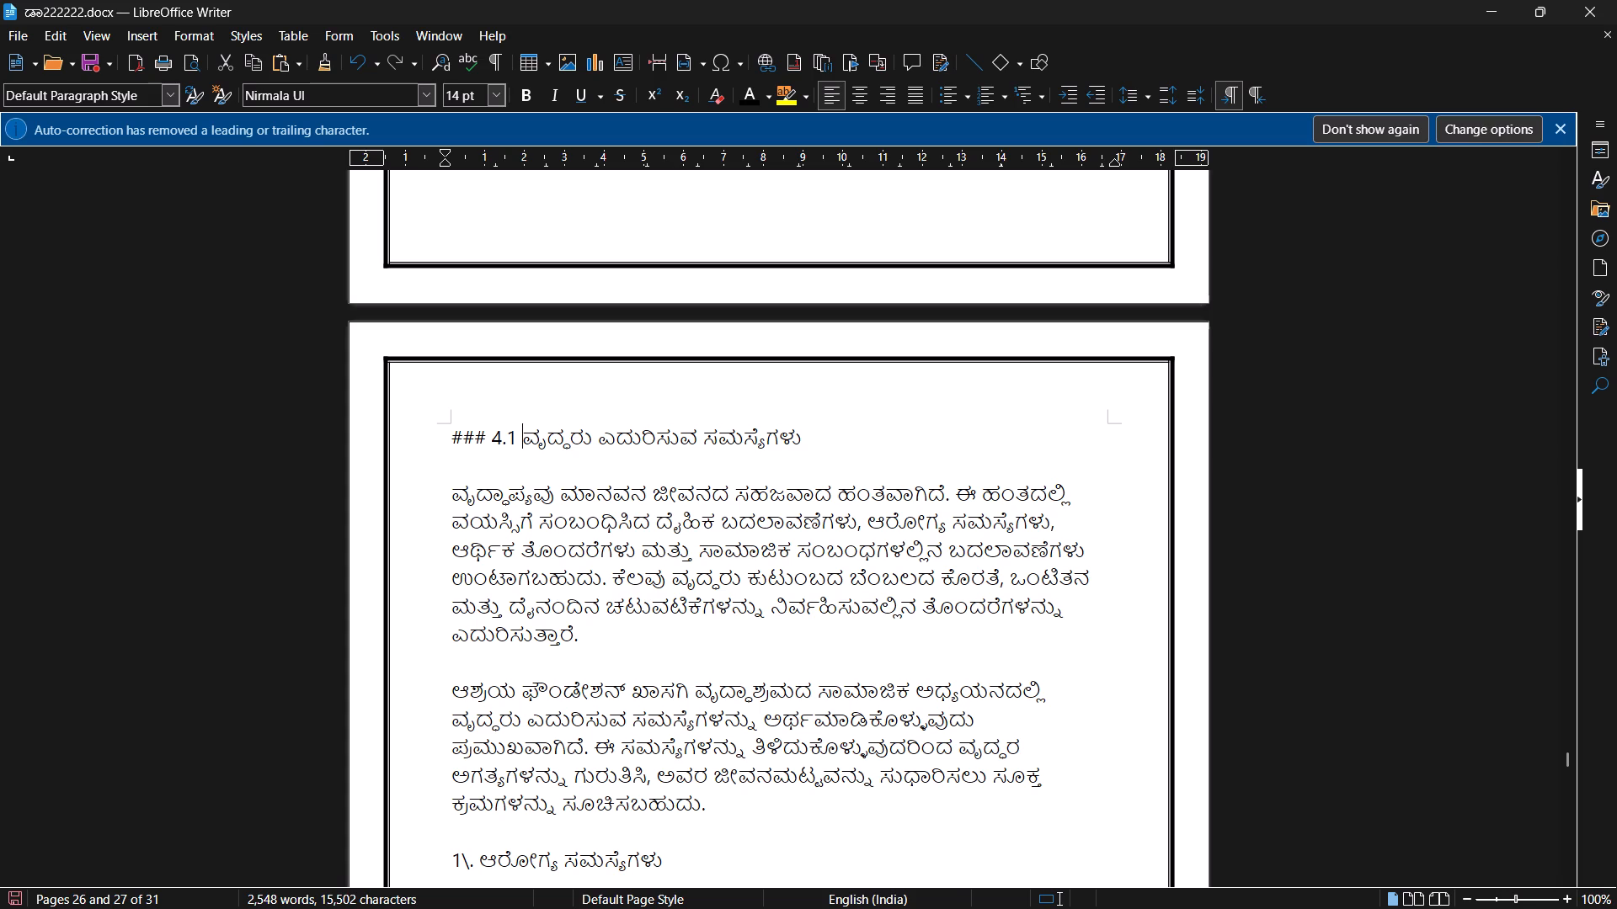
pyautogui.click(731, 232)
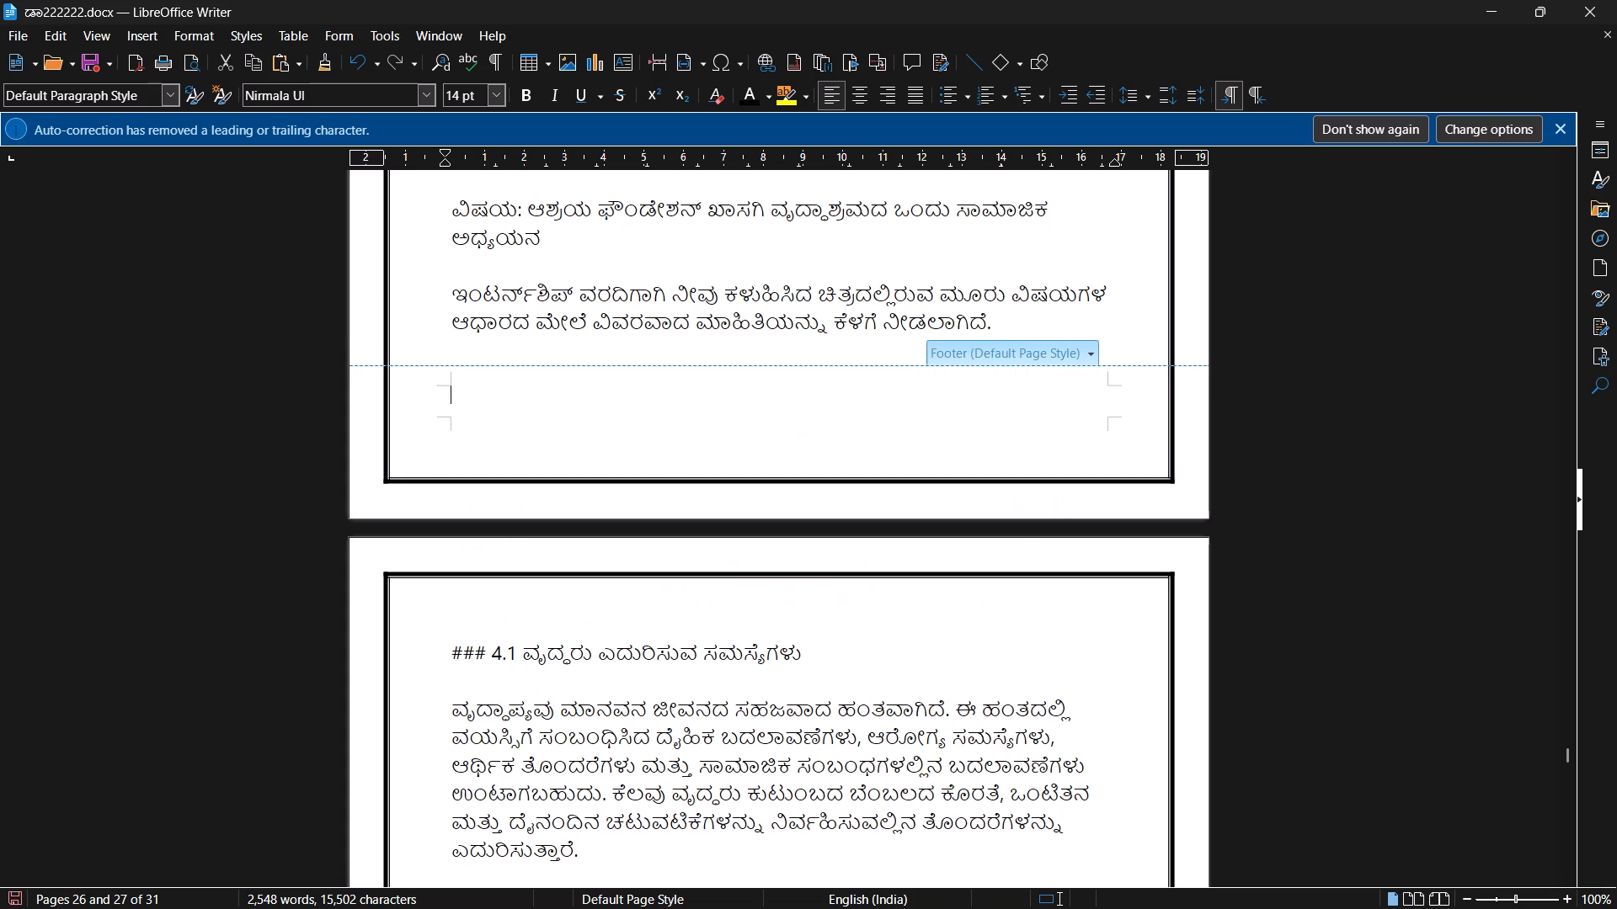
pyautogui.click(731, 232)
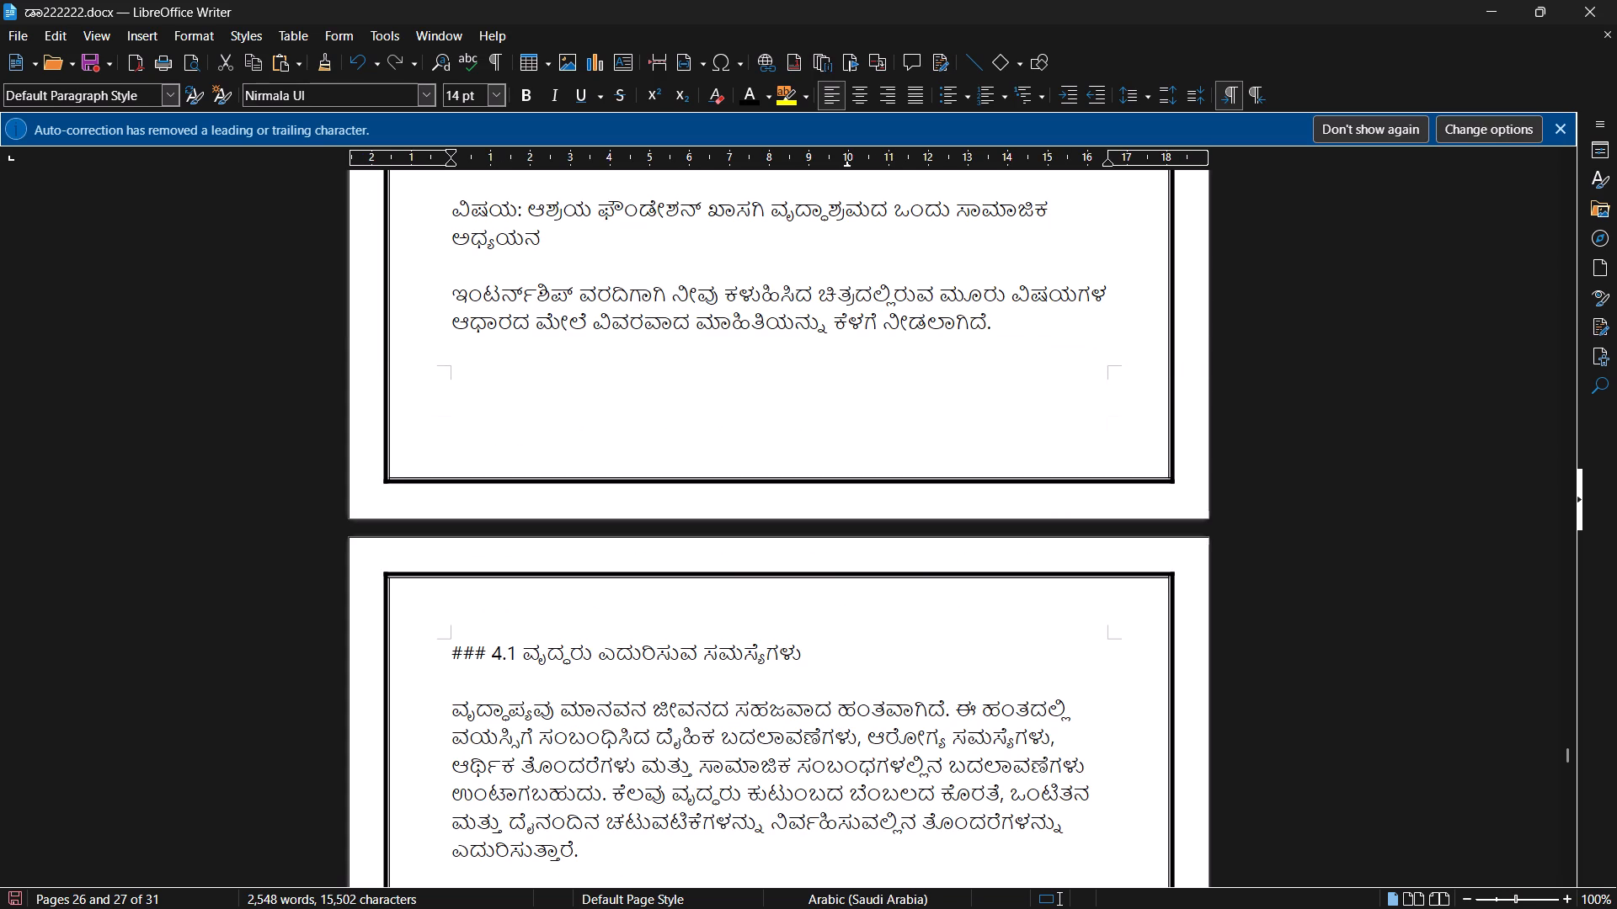
# Break the closing staff-responsibility paragraph after item 10 on page 26 at each line so its spacing matches the body text above.
pyautogui.press('Up')
pyautogui.press('Up')
pyautogui.press('Up')
pyautogui.press('Up')
pyautogui.press('Up')
pyautogui.press('Up')
pyautogui.press('Up')
pyautogui.press('Up')
pyautogui.press('Up')
pyautogui.press('Up')
pyautogui.press('Up')
pyautogui.press('Up')
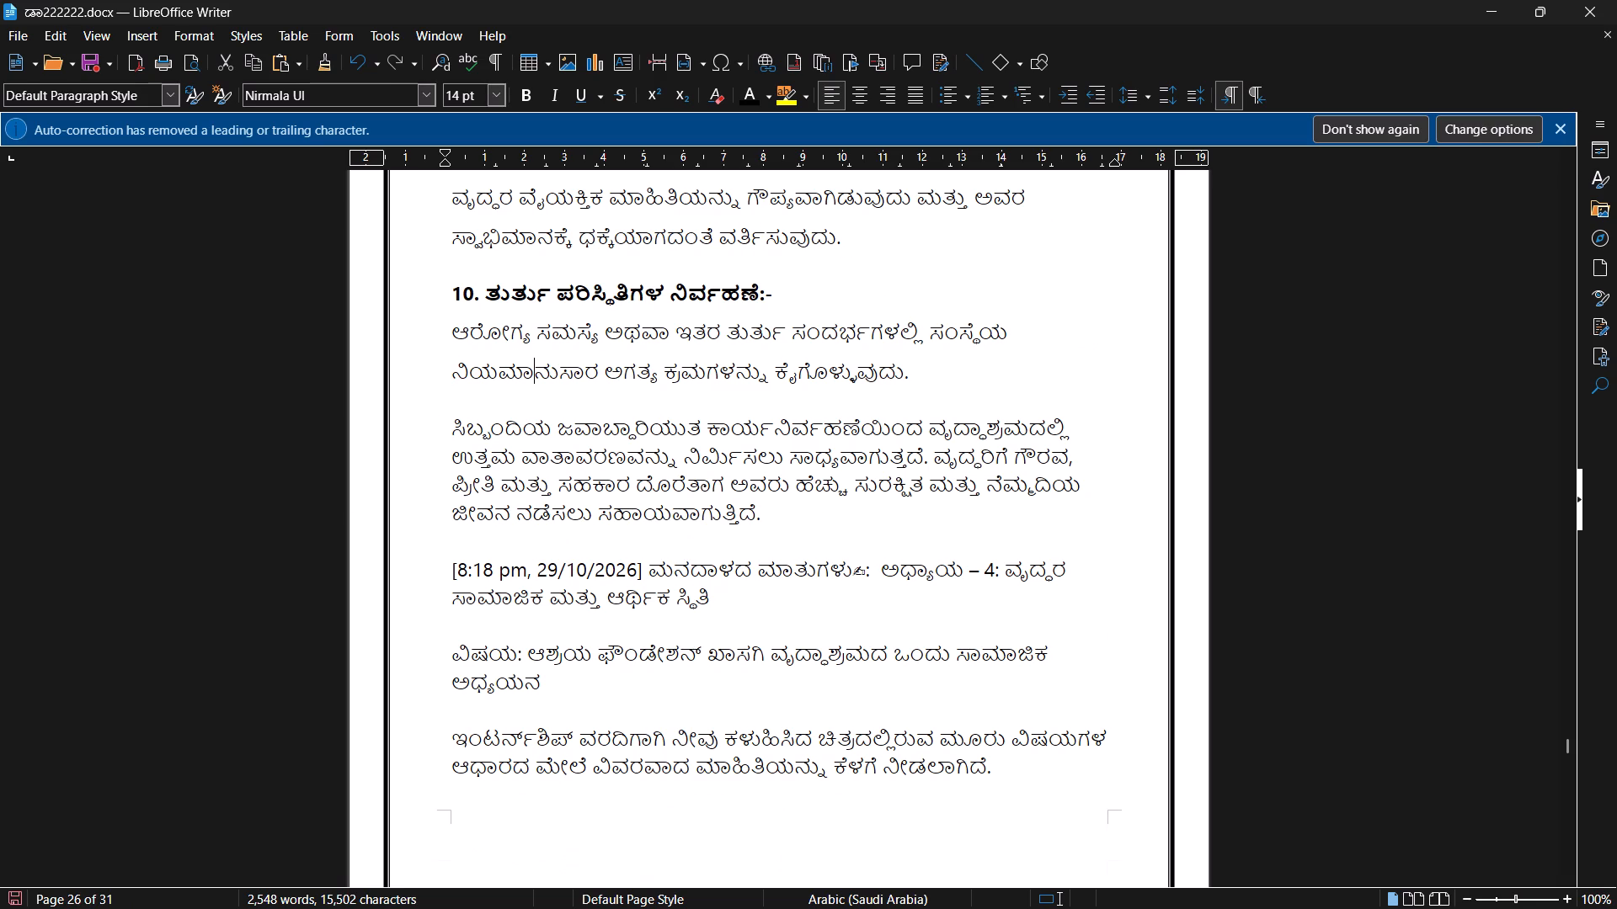
pyautogui.click(440, 455)
pyautogui.press('Return')
pyautogui.press('Return')
pyautogui.press('Down')
pyautogui.press('Return')
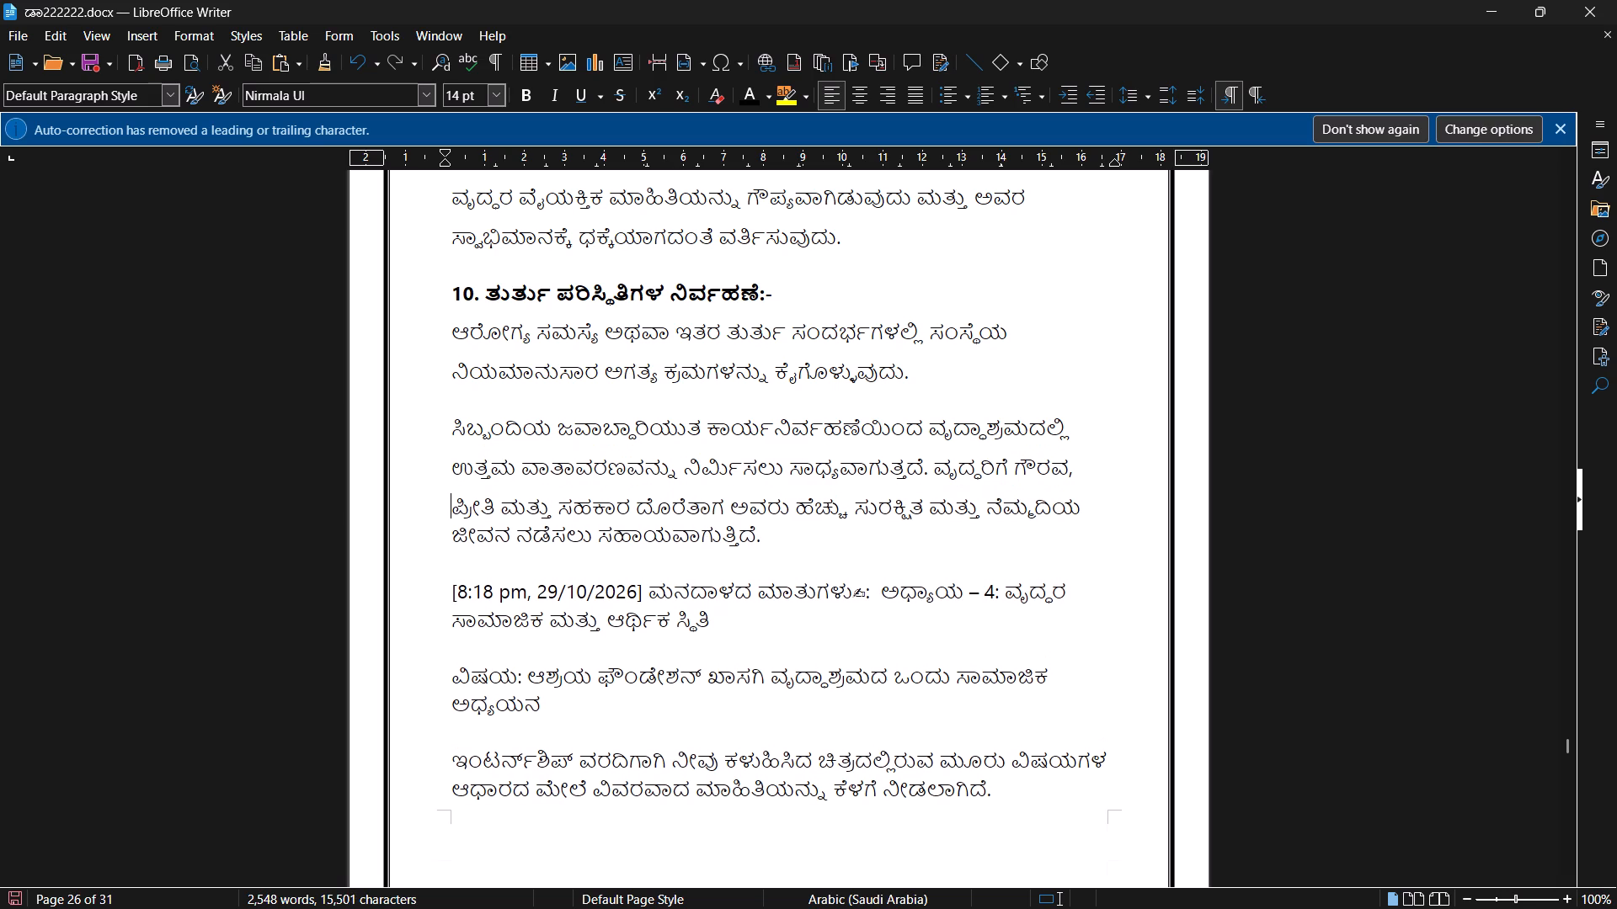
pyautogui.press('Down')
pyautogui.press('Return')
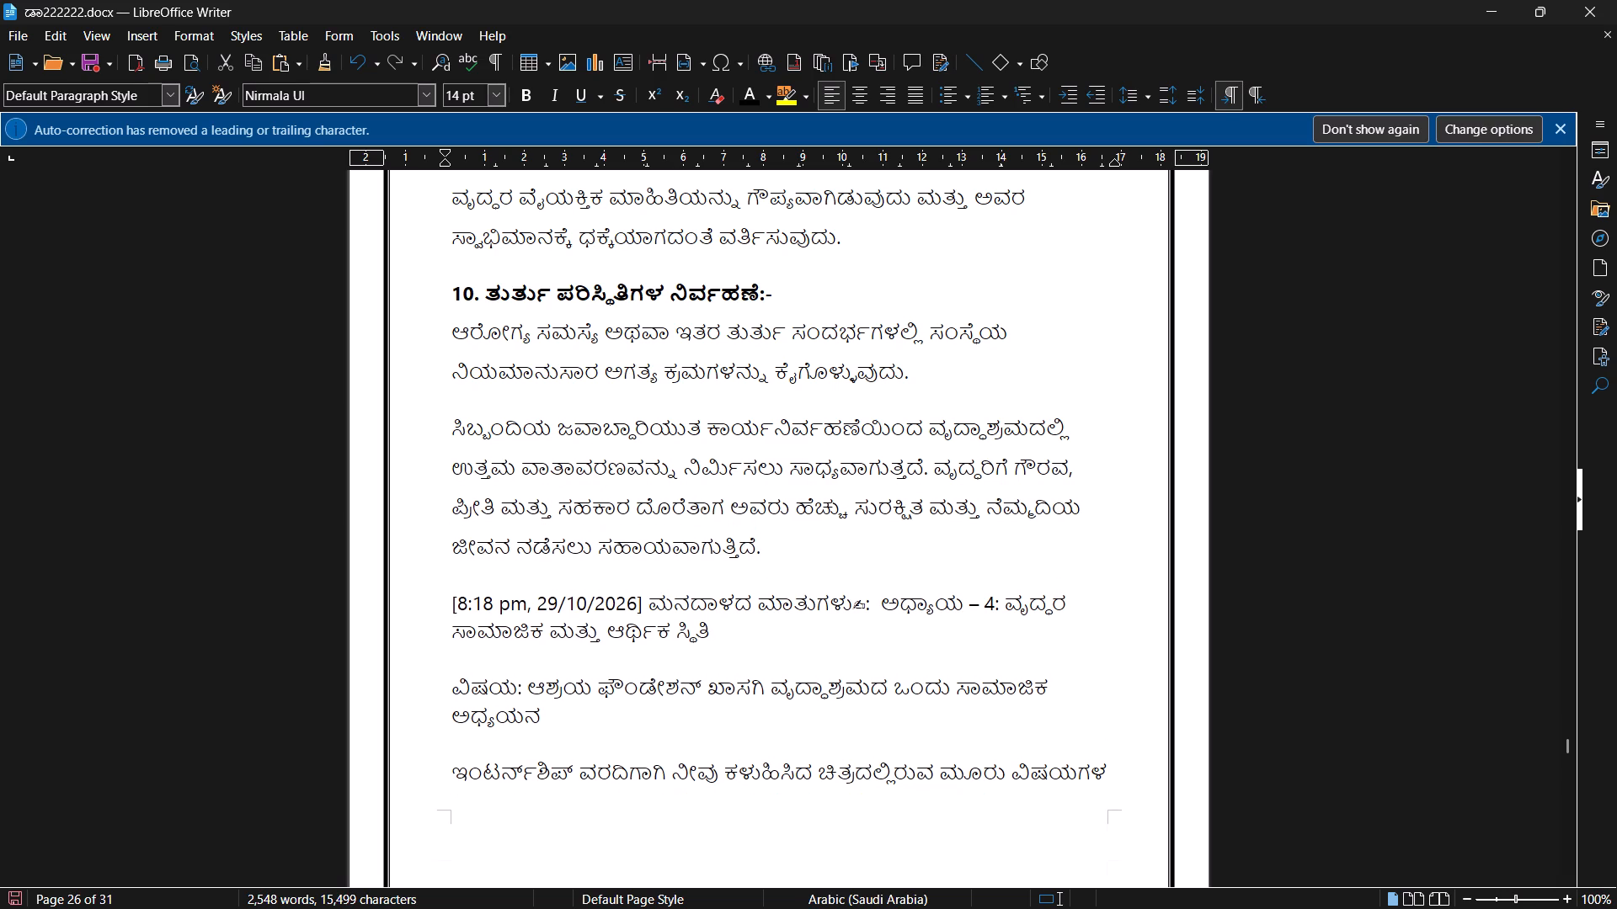
# Delete the chat timestamp and sender prefix in front of the "ಅಧ್ಯಾಯ – 4" chapter heading.
pyautogui.moveTo(446, 609); pyautogui.dragTo(666, 619)
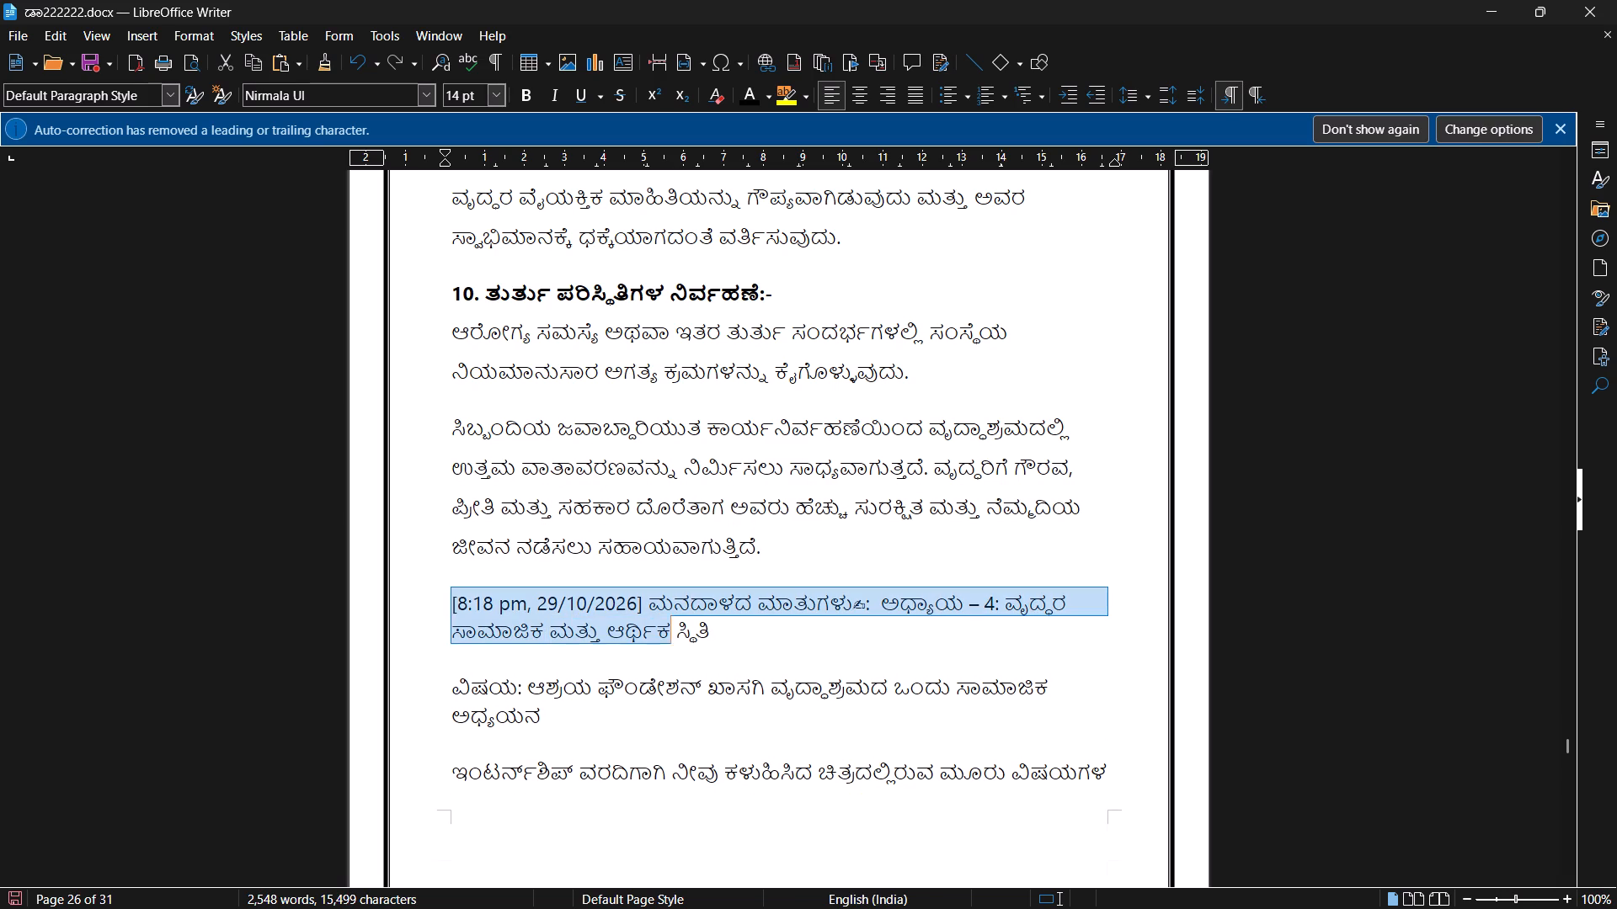
pyautogui.moveTo(666, 619); pyautogui.dragTo(916, 614)
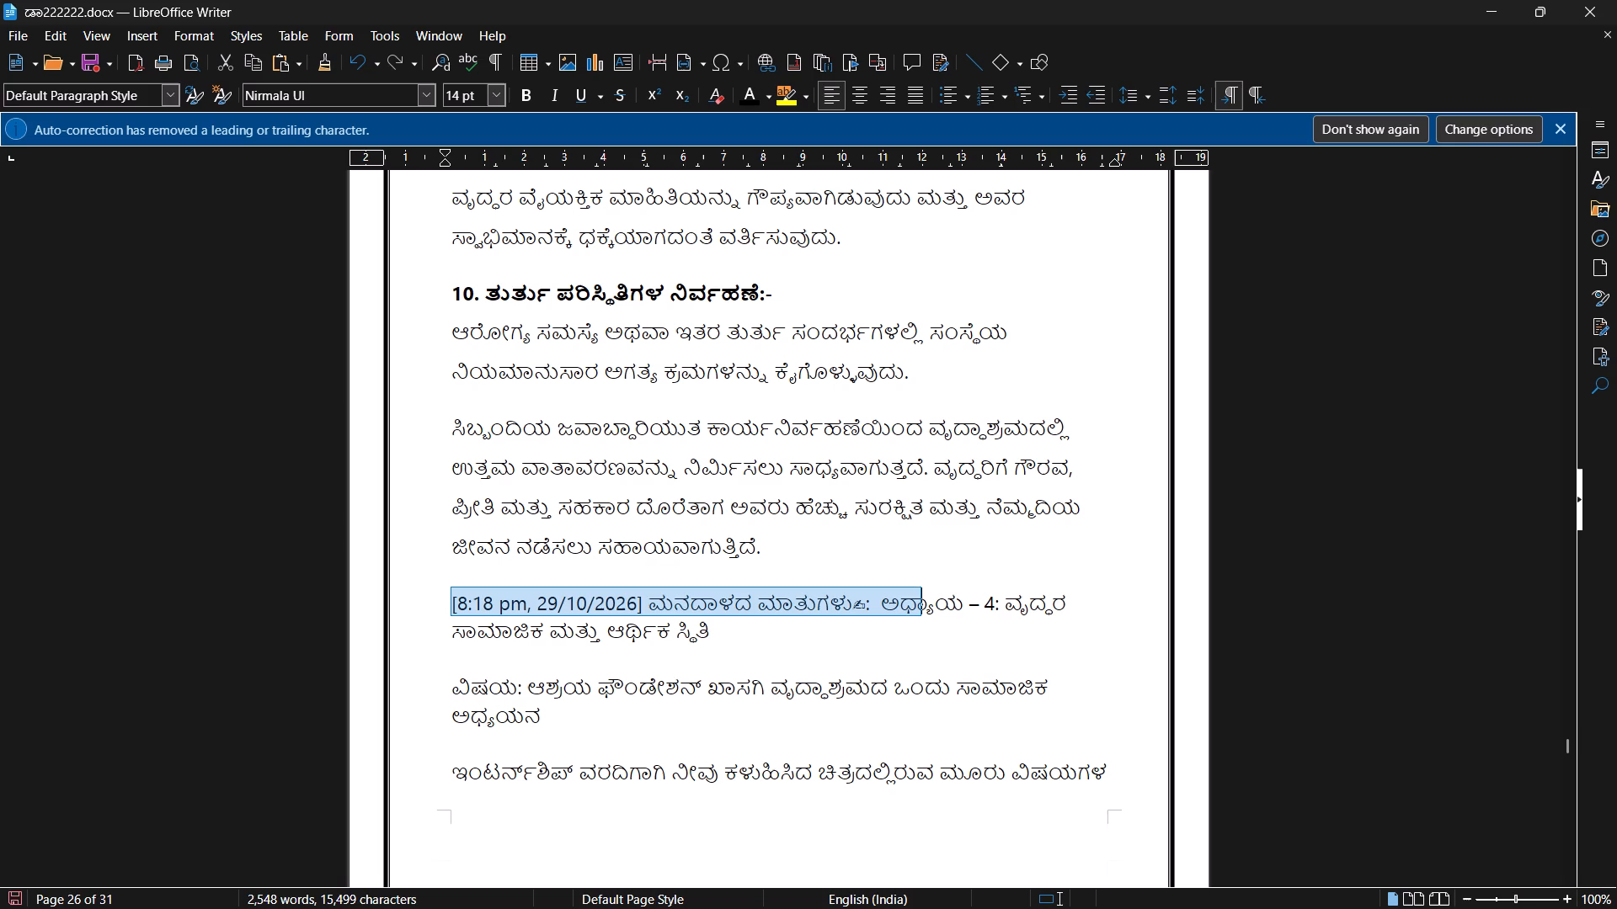
pyautogui.moveTo(916, 614); pyautogui.dragTo(877, 609)
pyautogui.press('BackSpace')
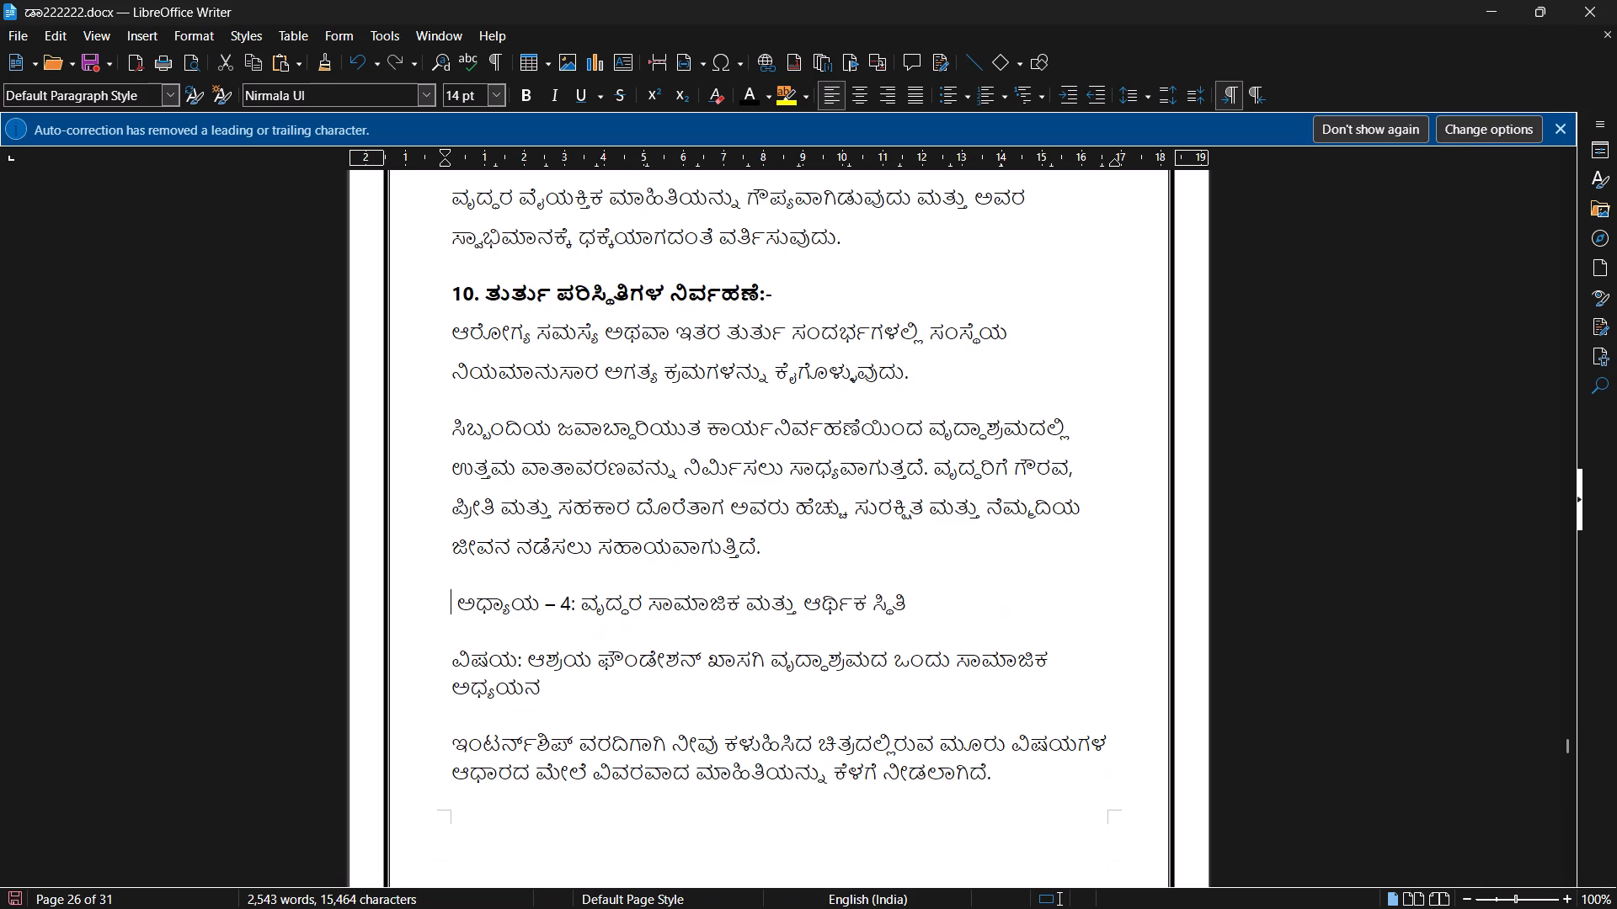
# Format the chapter heading "ಅಧ್ಯಾಯ – 4: ವೃದ್ಧರ ಸಾಮಾಜಿಕ ಮತ್ತು ಆರ್ಥಿಕ ಸ್ಥಿತಿ" in red, bold, 18 pt.
pyautogui.moveTo(462, 606); pyautogui.dragTo(866, 604)
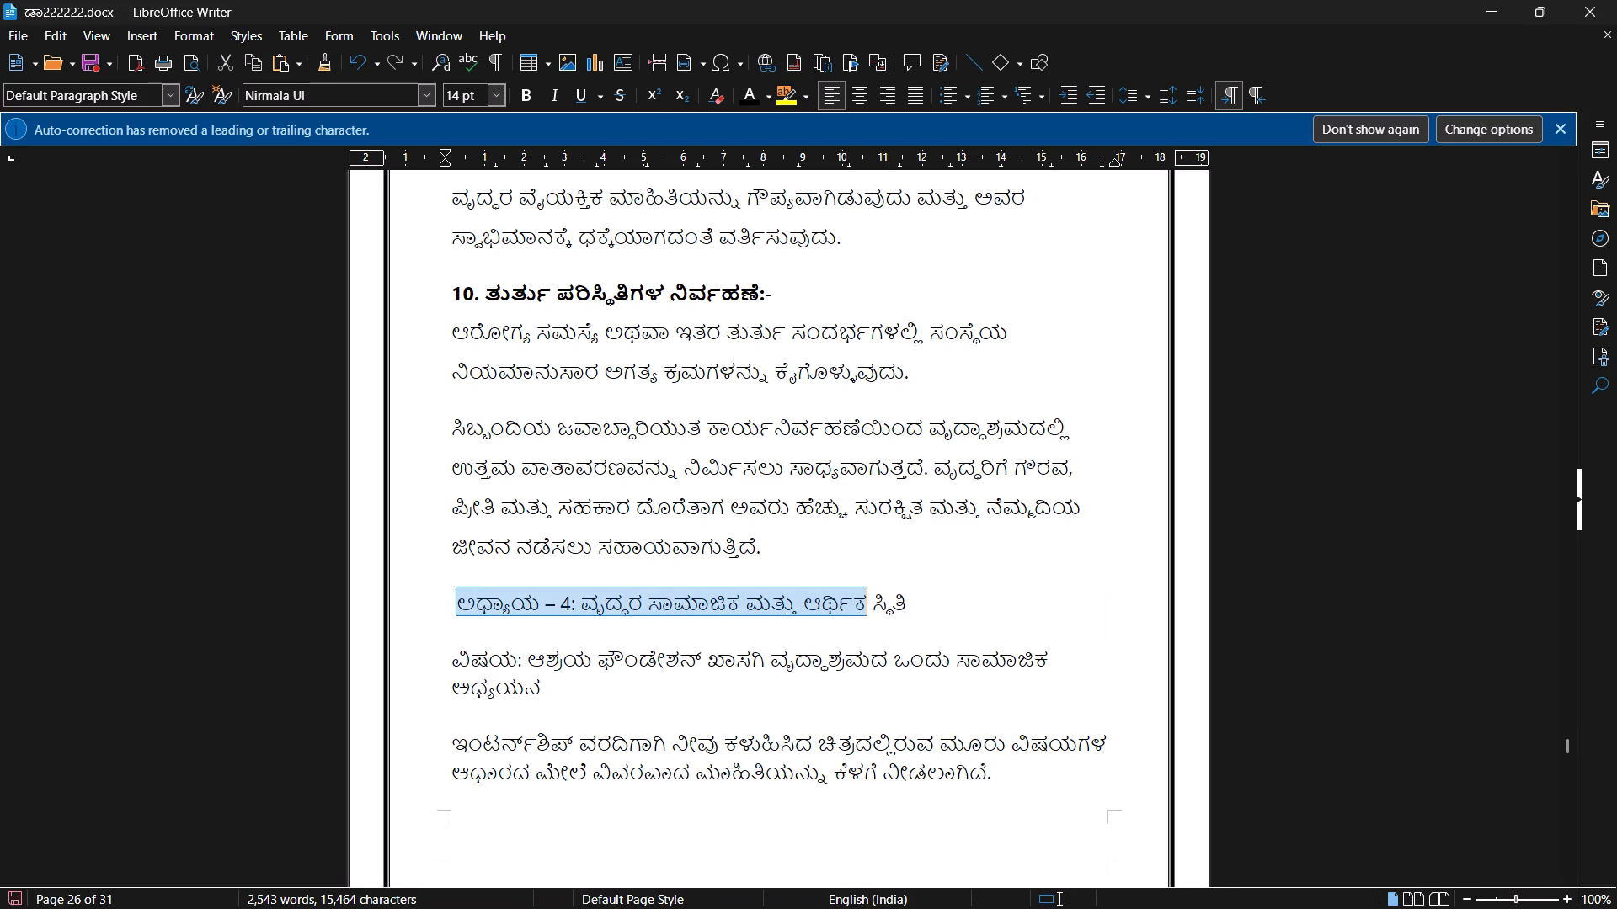
pyautogui.click(867, 608)
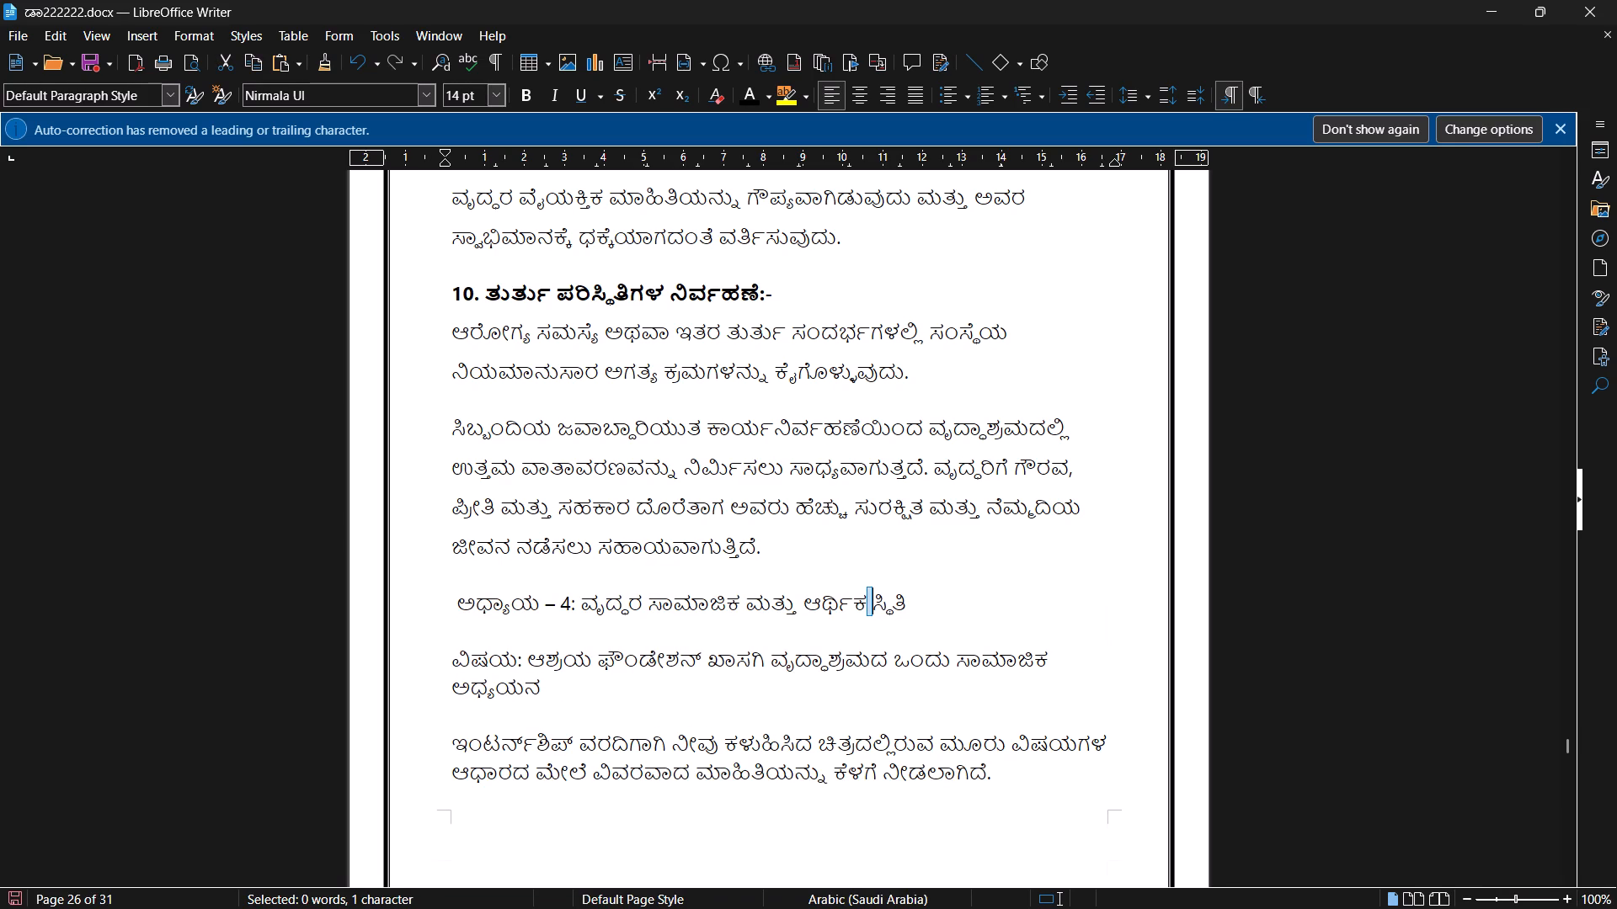
pyautogui.click(455, 596)
pyautogui.moveTo(455, 596); pyautogui.dragTo(628, 612)
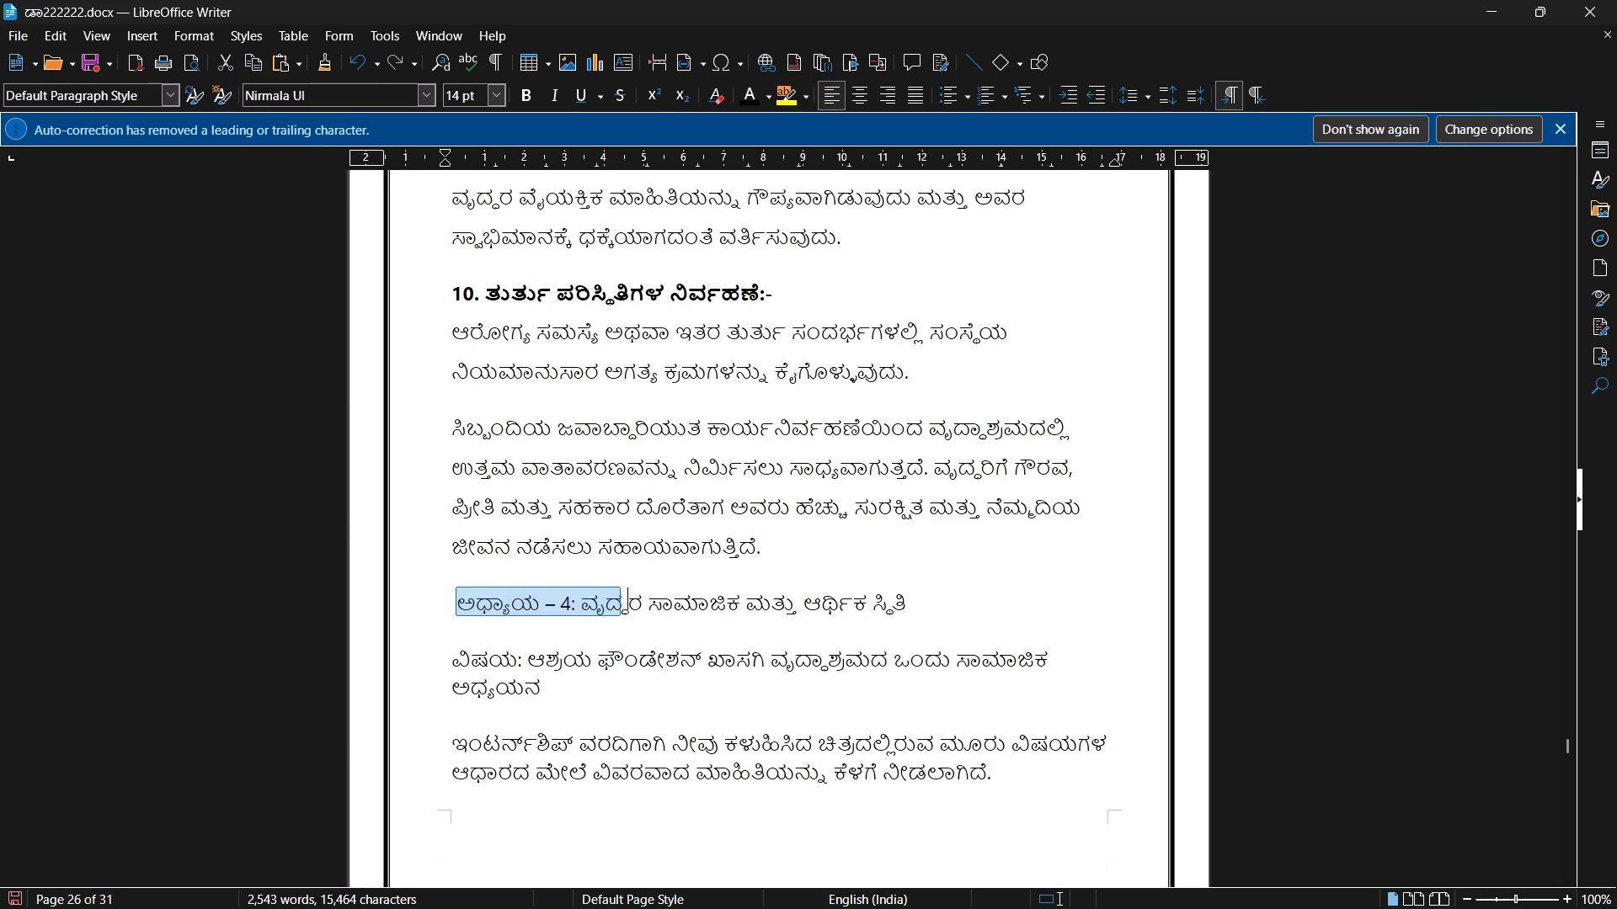
pyautogui.moveTo(628, 612); pyautogui.dragTo(832, 624)
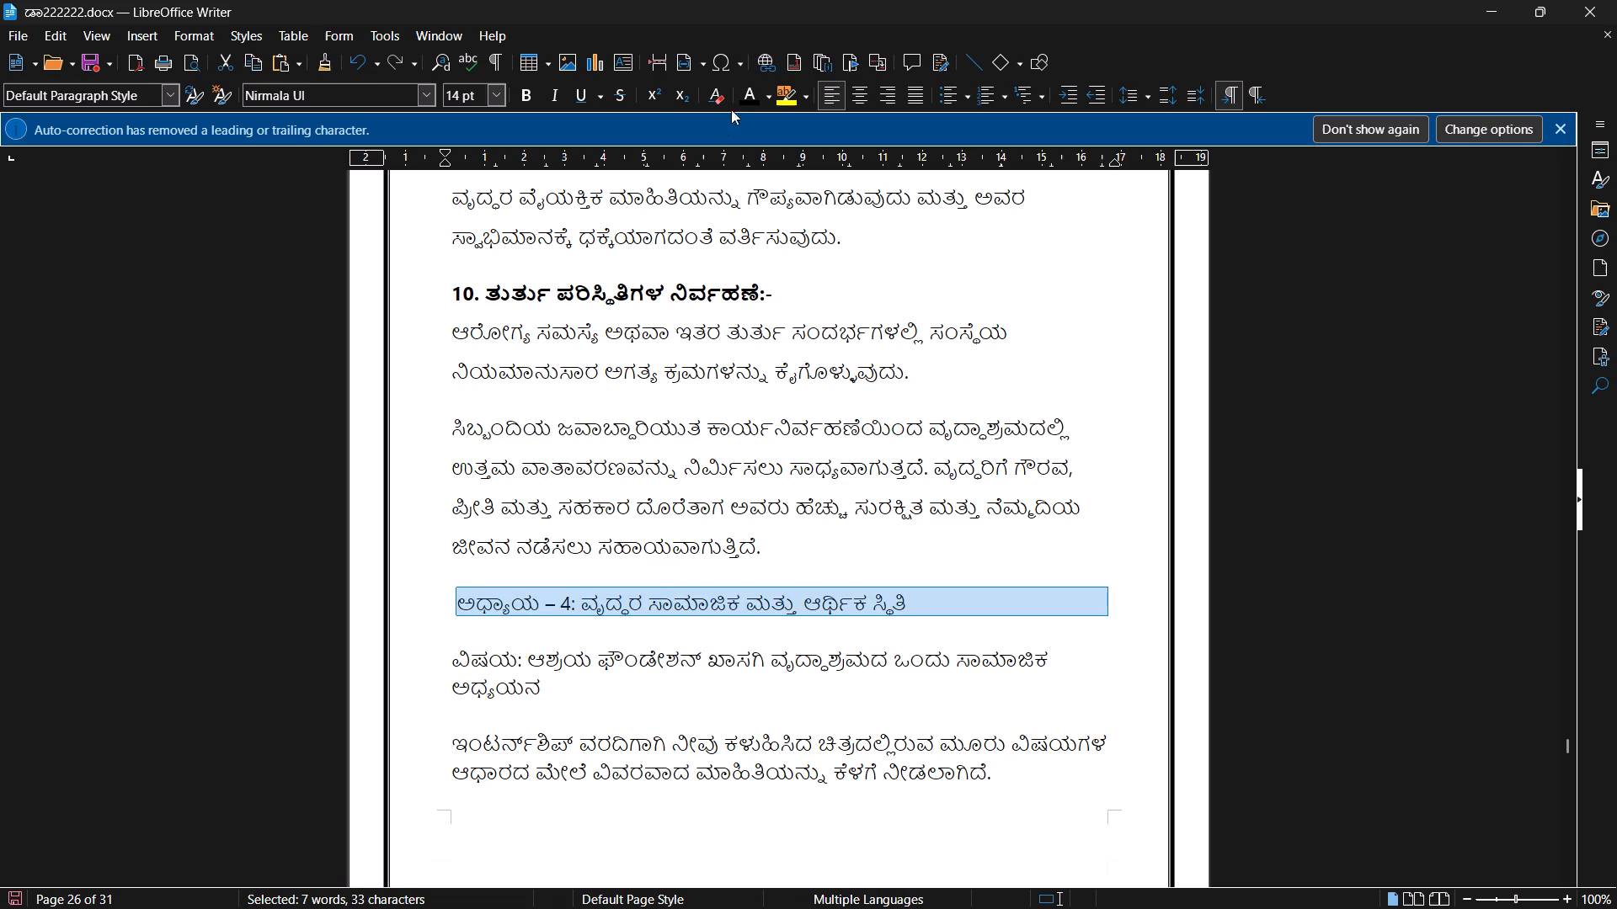
pyautogui.click(771, 91)
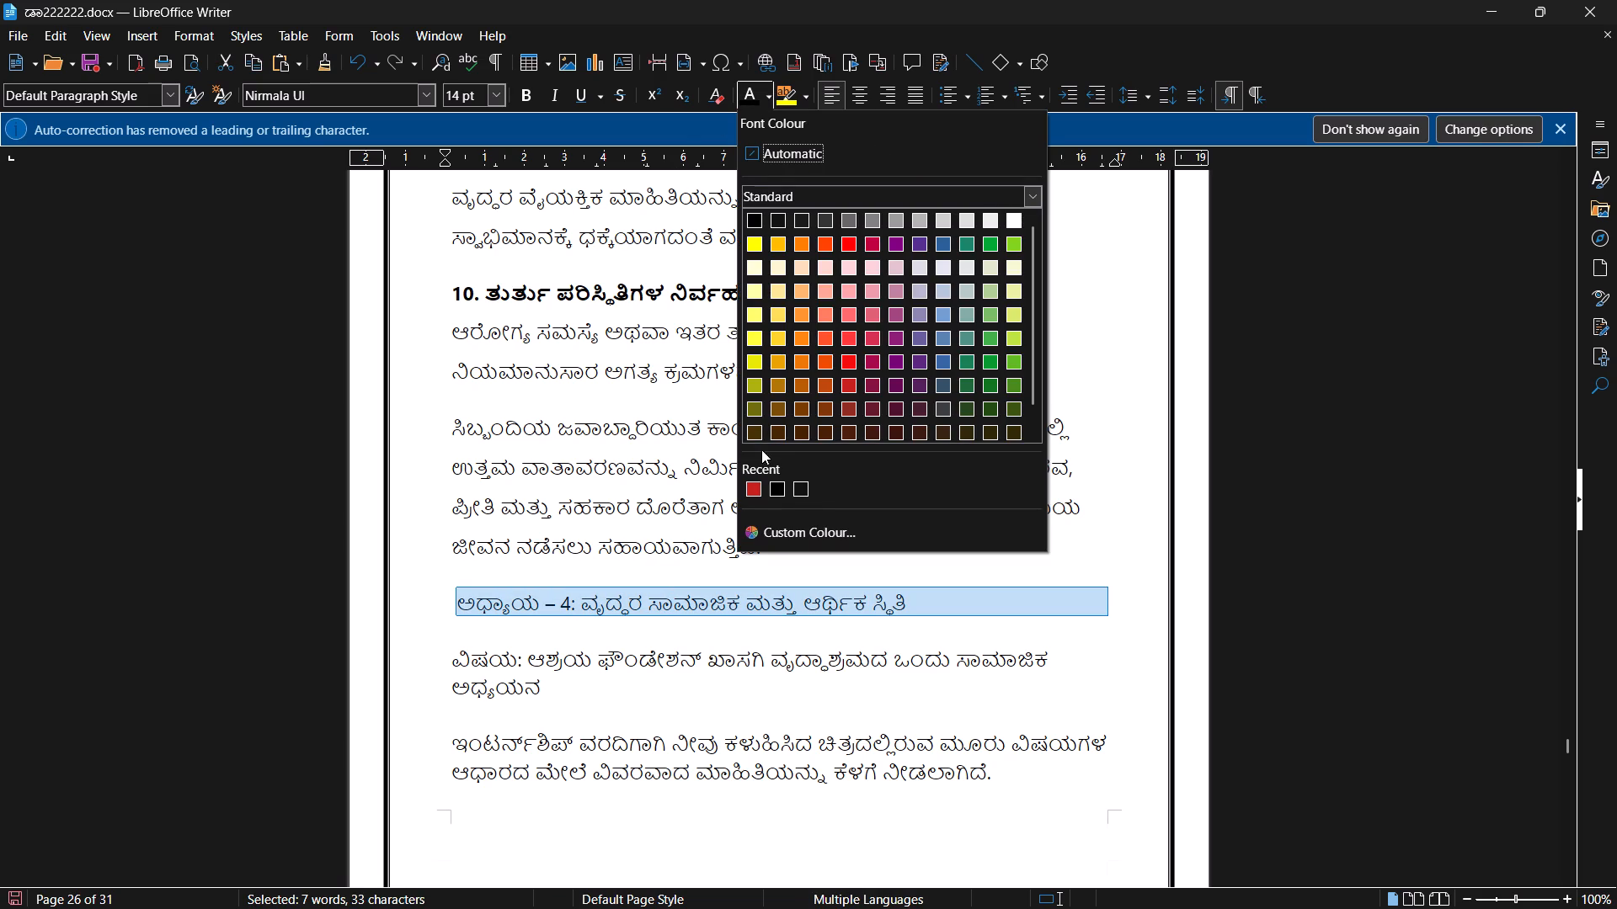
pyautogui.click(755, 481)
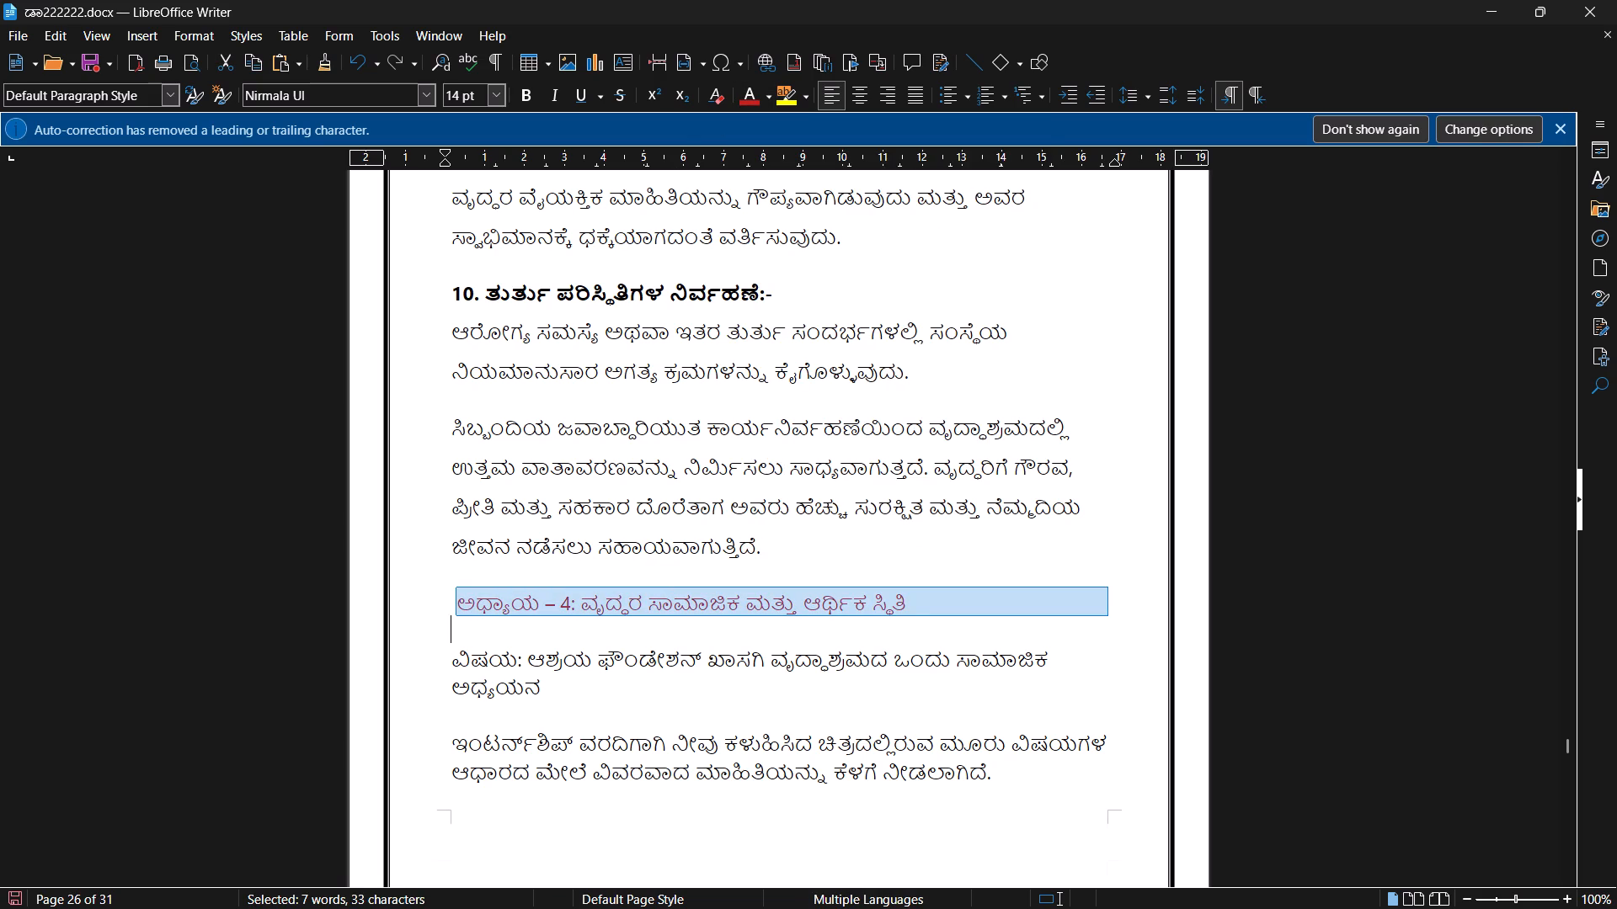
pyautogui.click(526, 96)
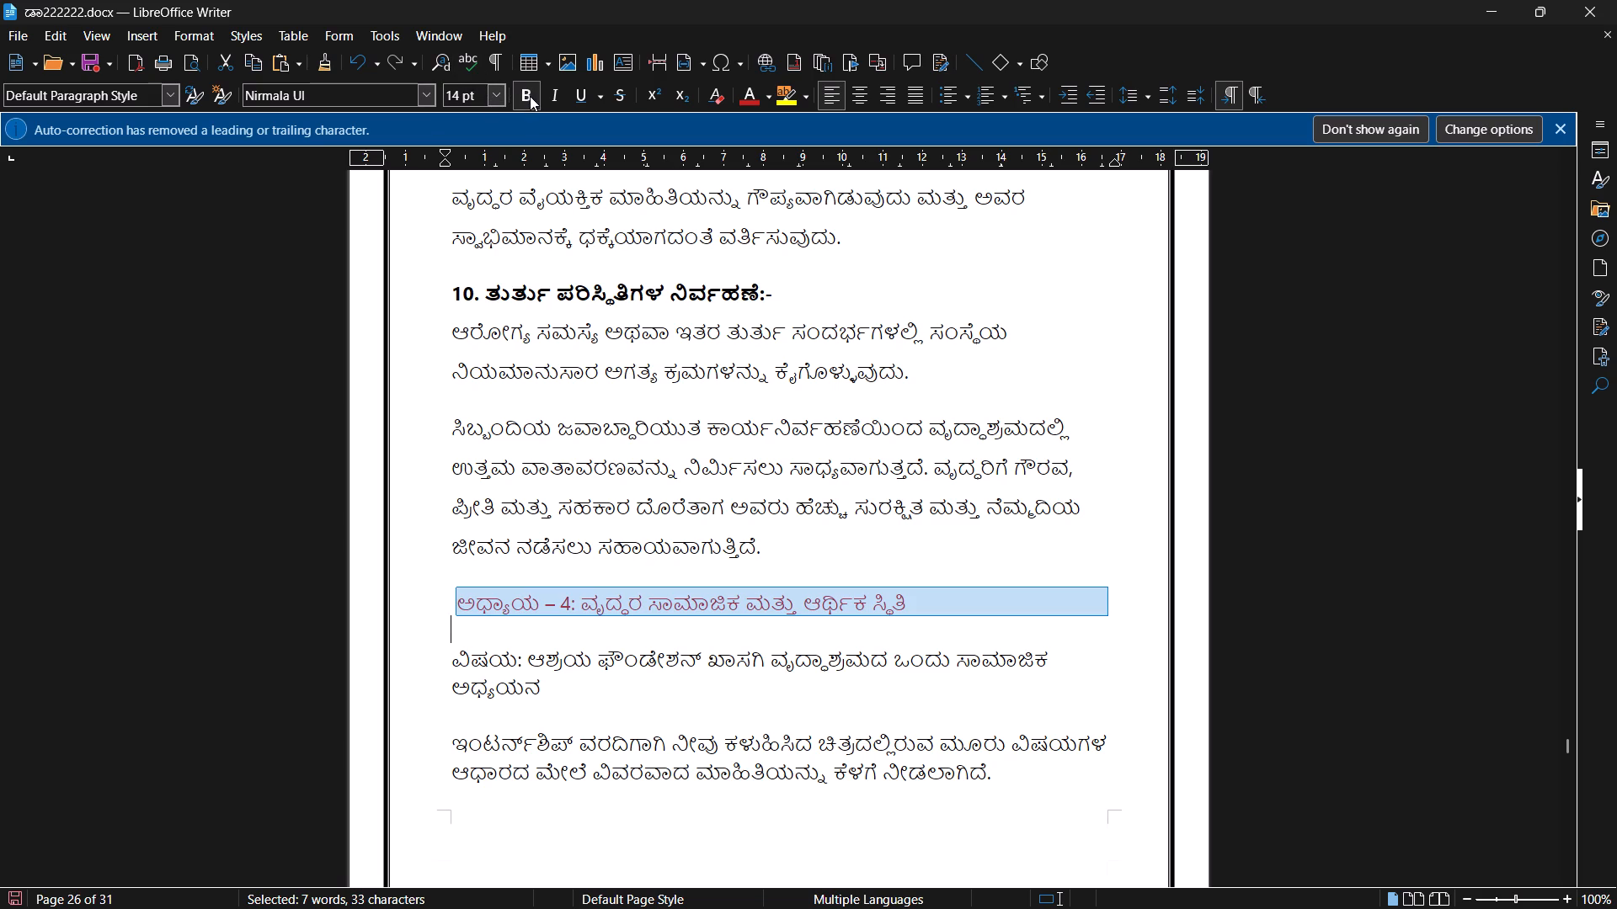
pyautogui.click(529, 94)
pyautogui.click(529, 94)
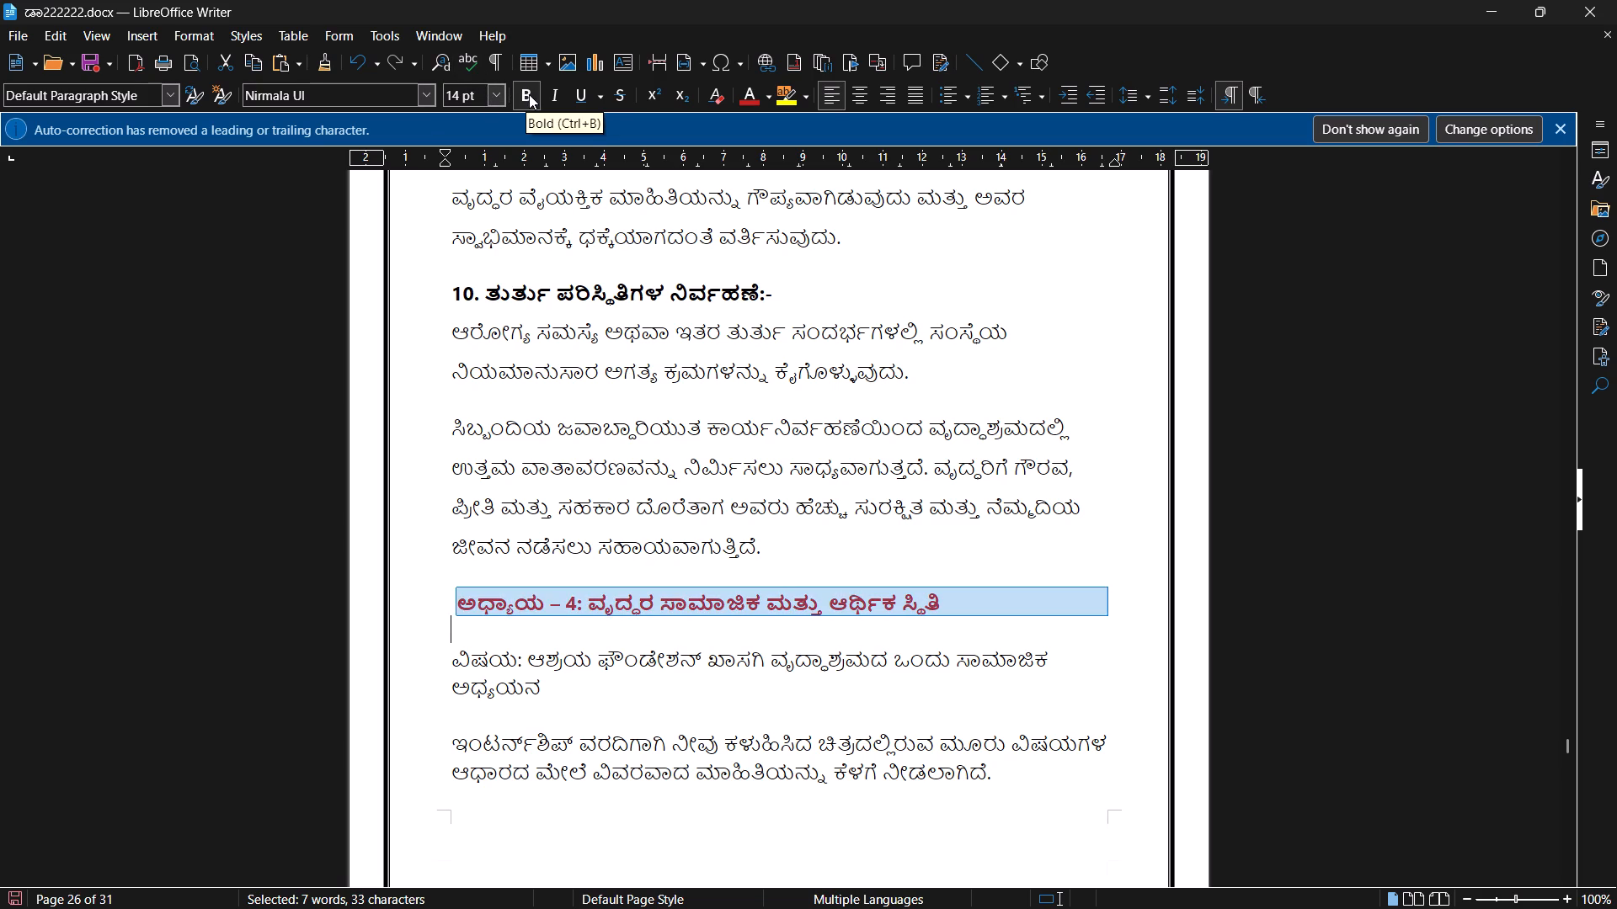
pyautogui.click(498, 95)
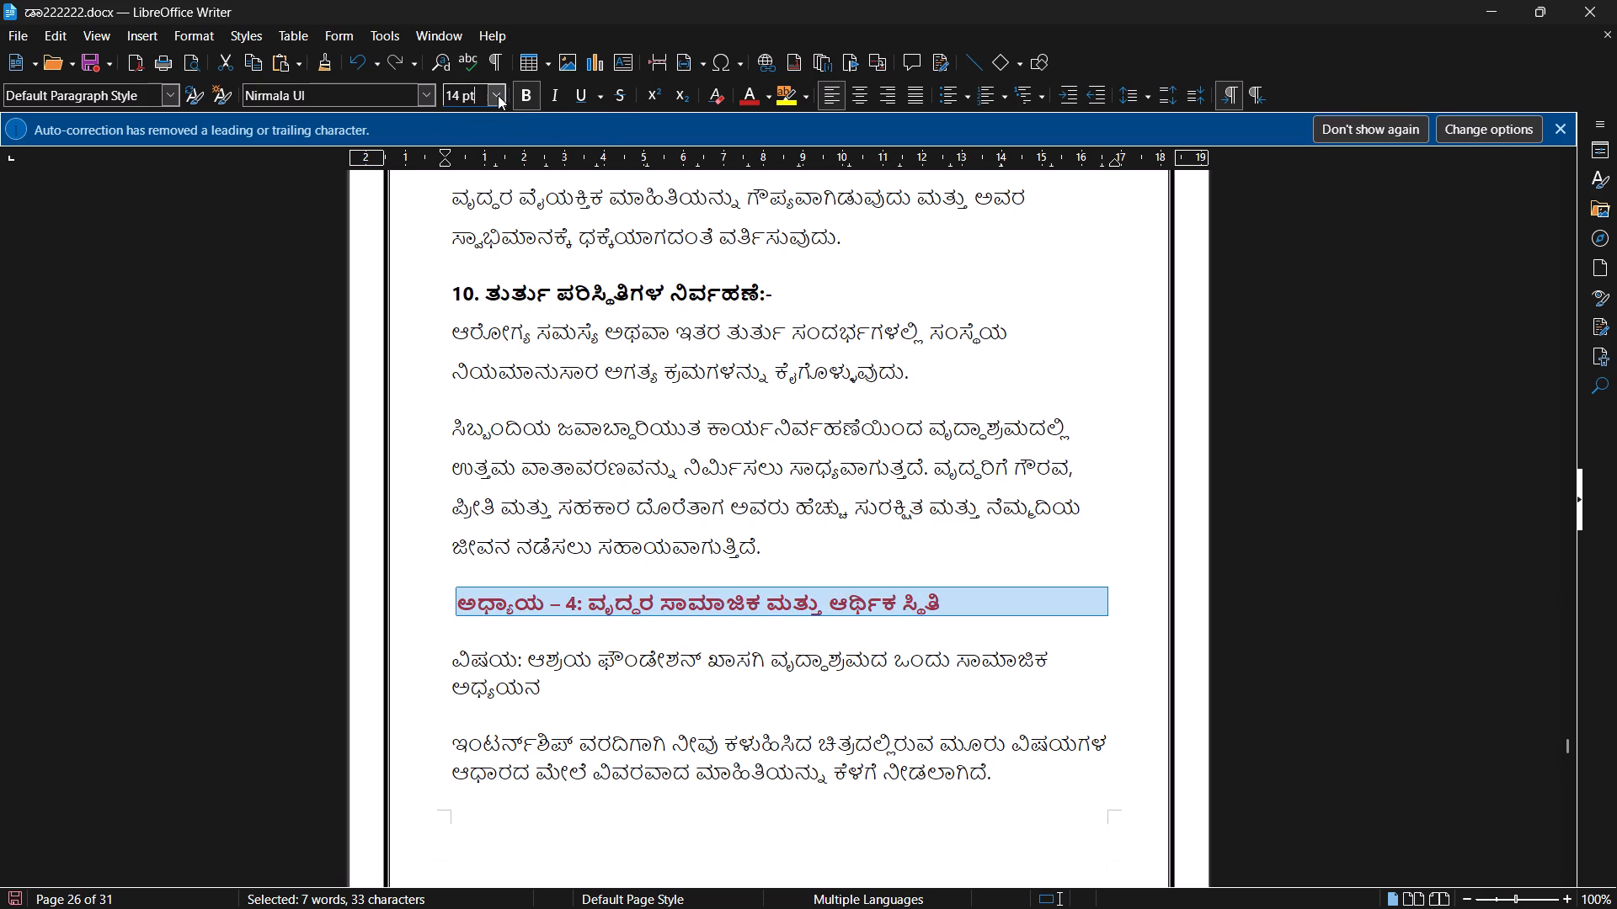
pyautogui.click(478, 327)
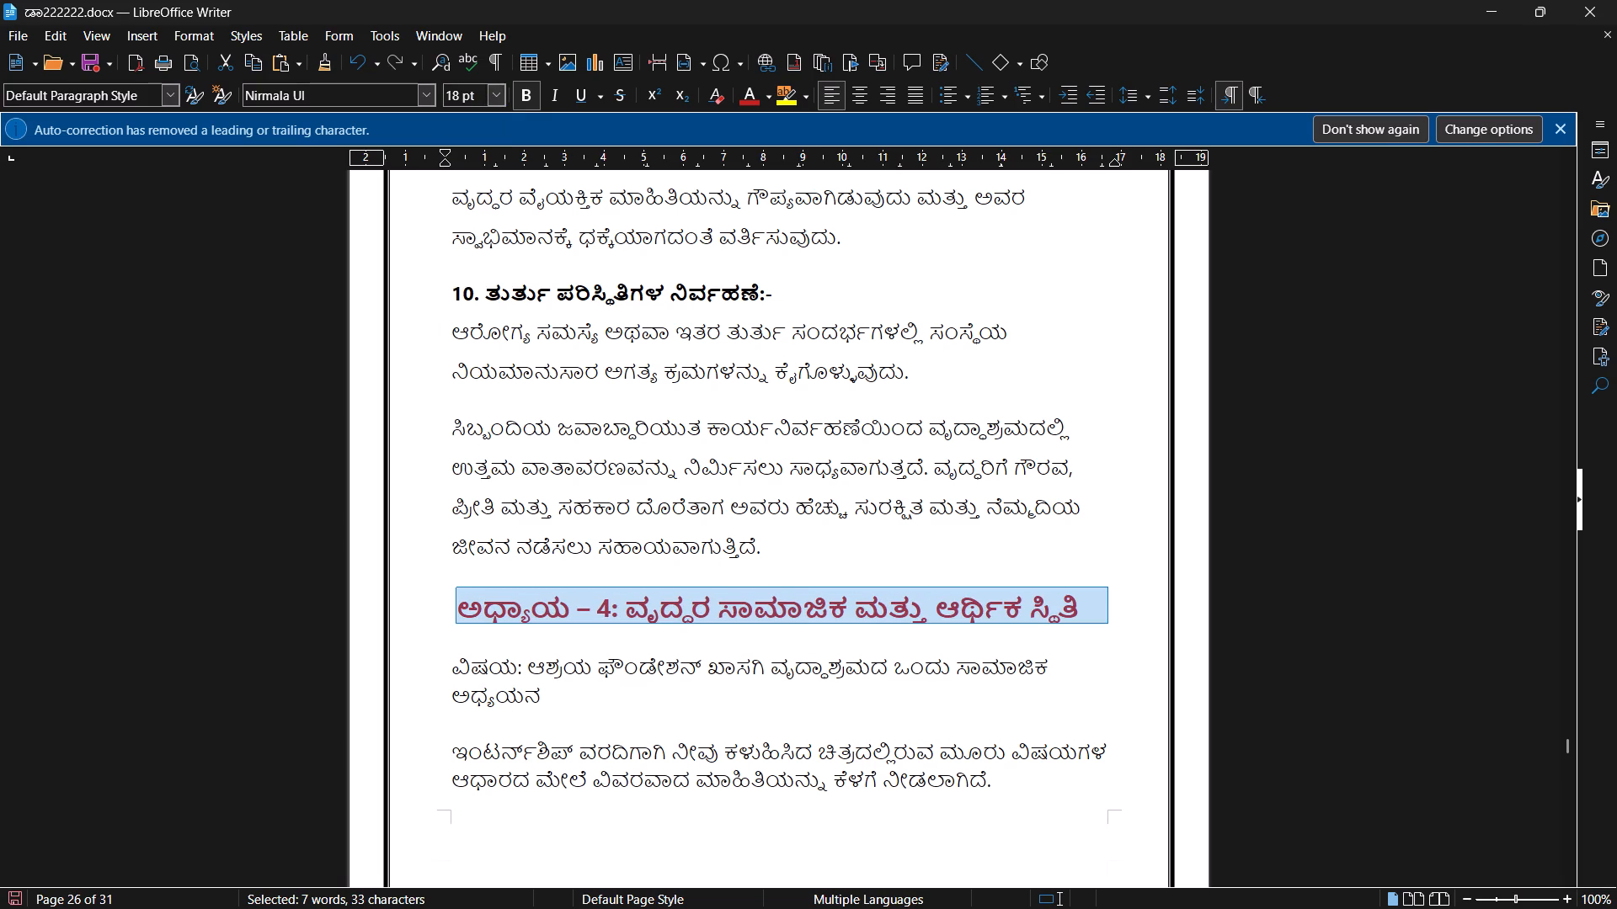
# Delete the "ವಿಷಯ:" subject line and the internship-report introductory note beneath the chapter 4 heading.
pyautogui.moveTo(456, 659); pyautogui.dragTo(550, 698)
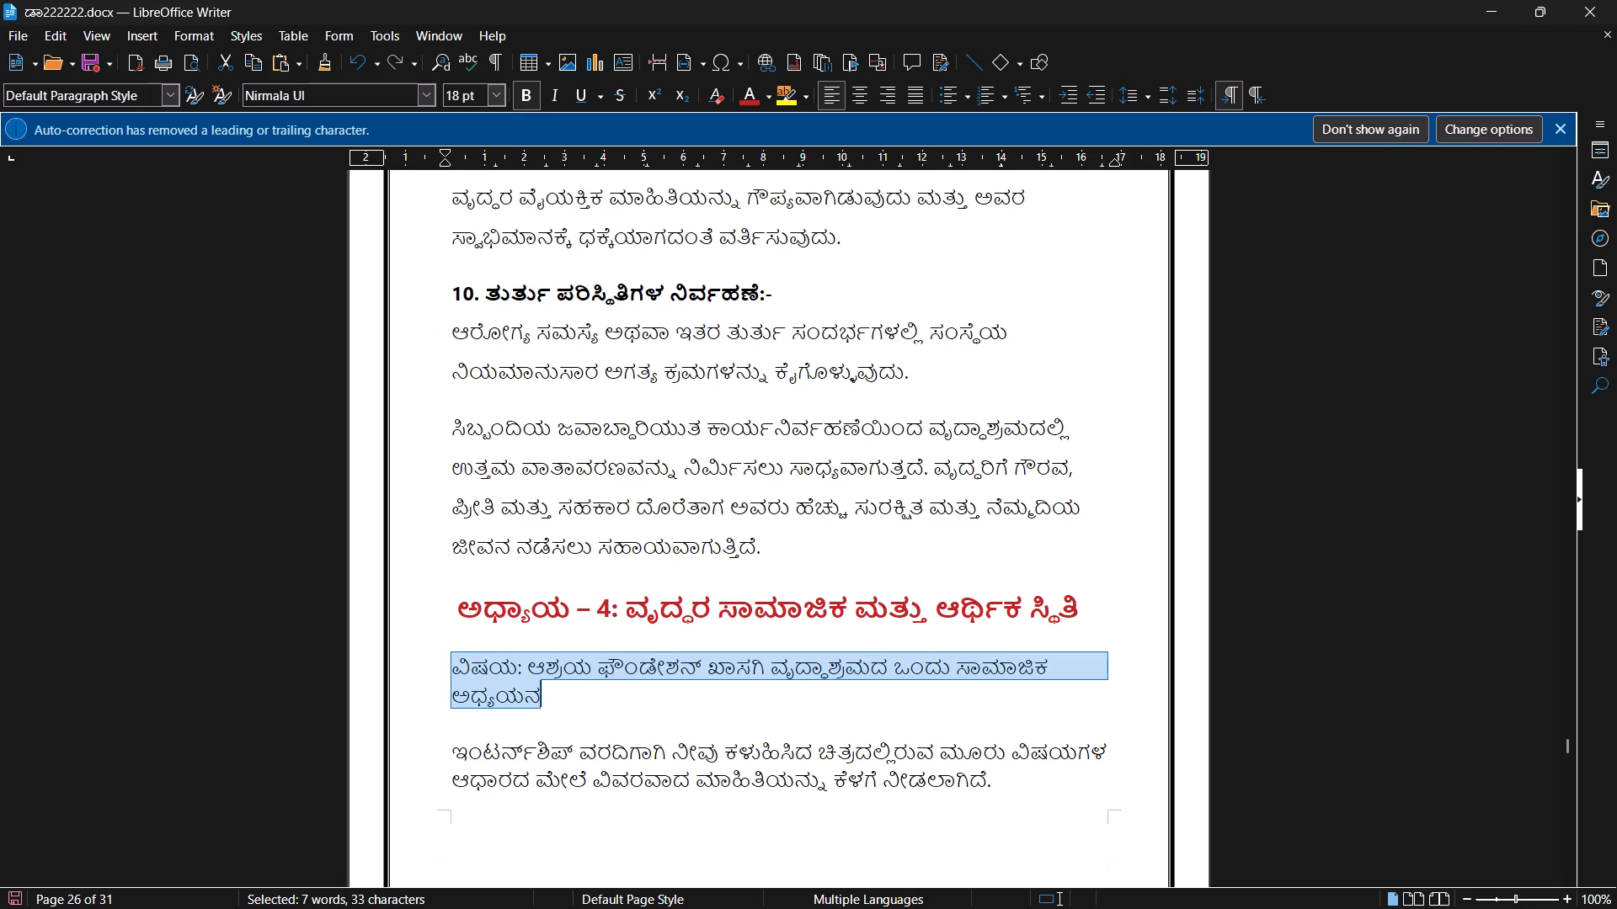
pyautogui.moveTo(550, 698); pyautogui.dragTo(552, 697)
pyautogui.press('BackSpace')
pyautogui.press('BackSpace')
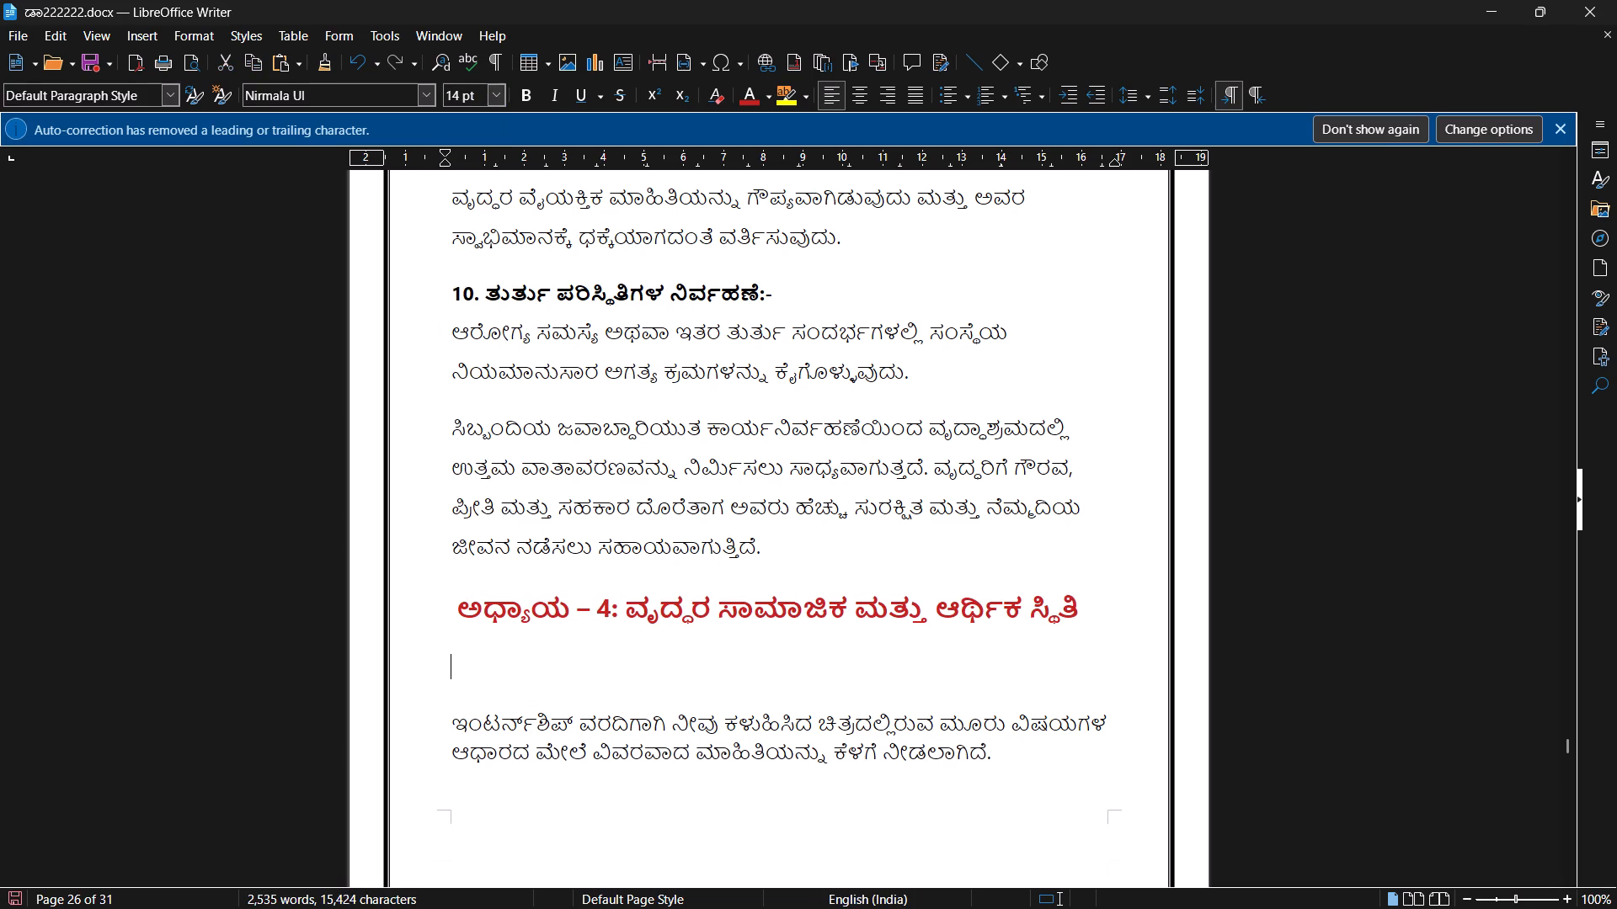
pyautogui.moveTo(434, 722); pyautogui.dragTo(873, 773)
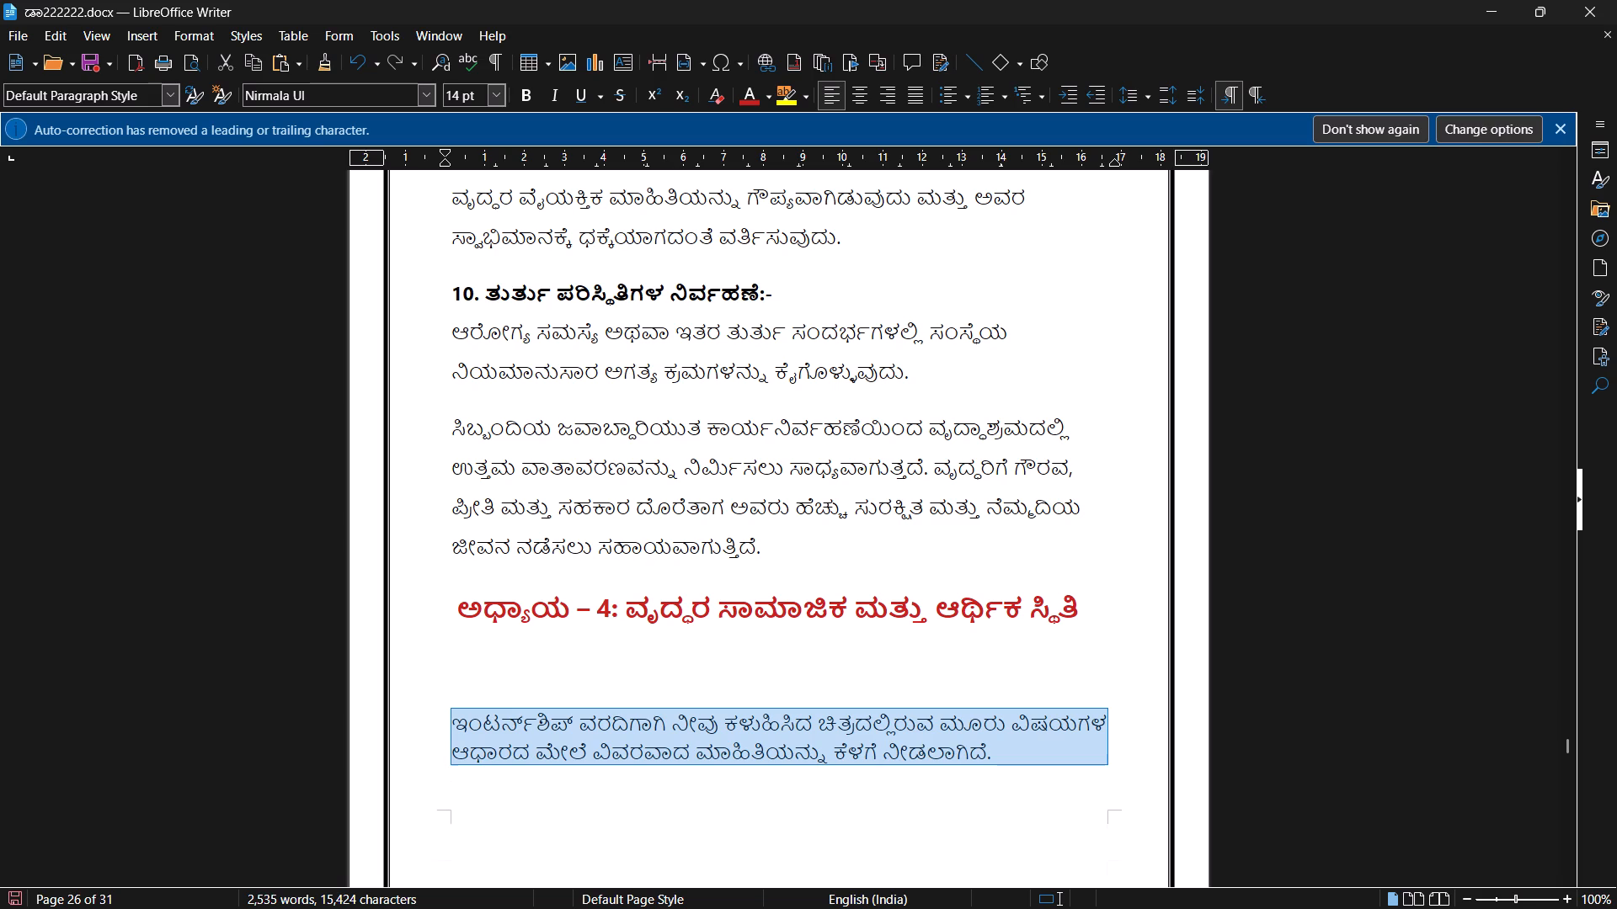
pyautogui.press('BackSpace')
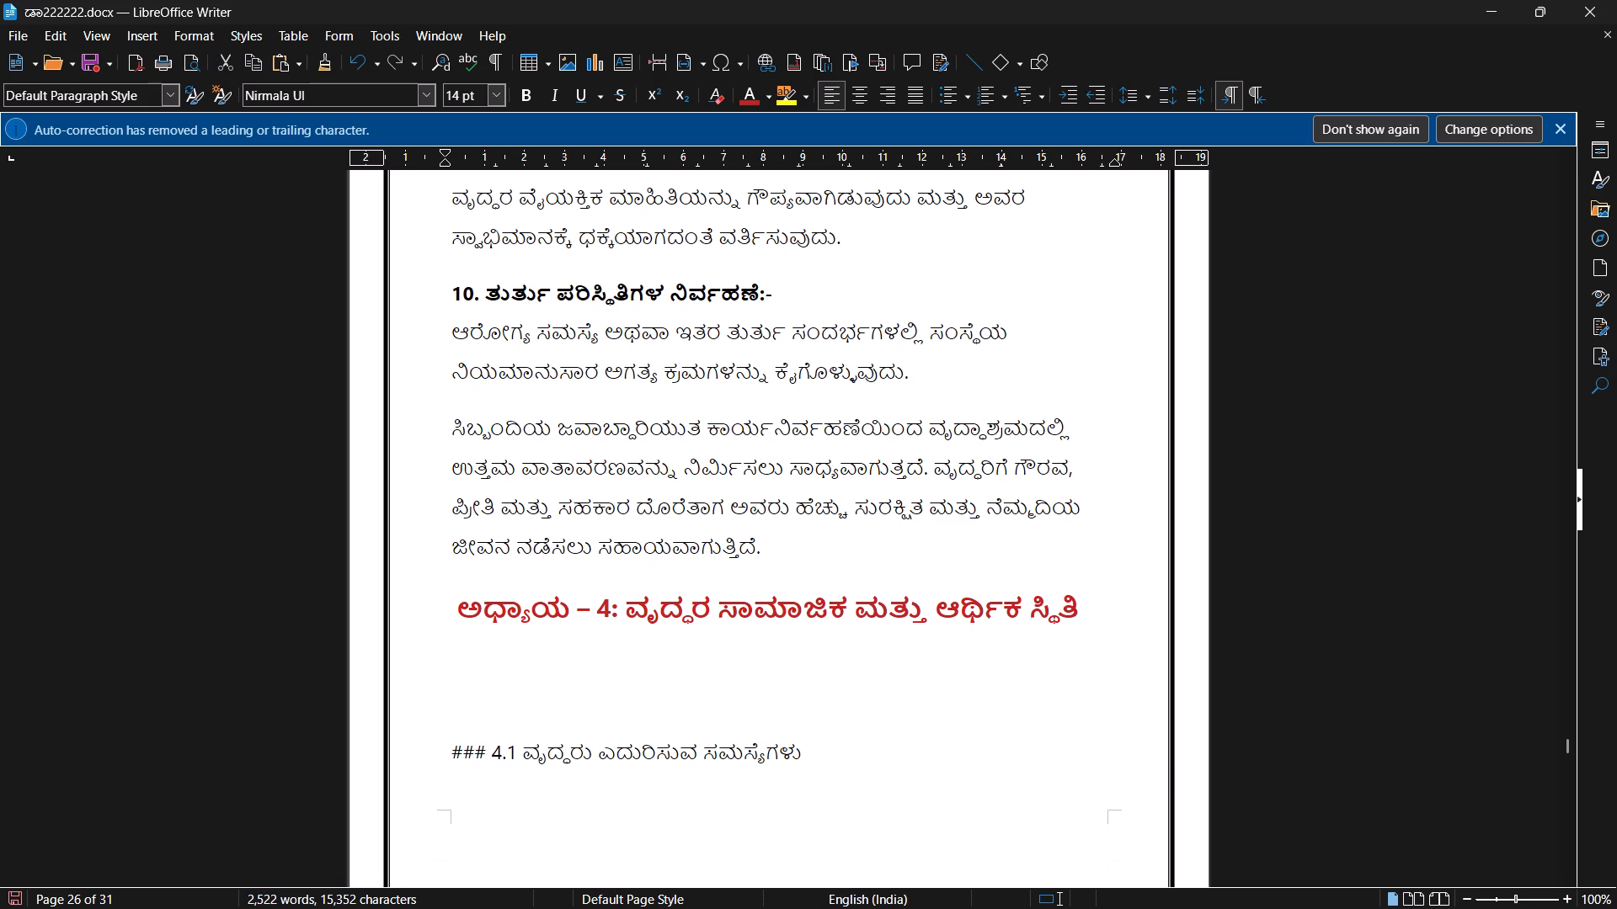
# Strip the "### 4.1" prefix from the "ವೃದ್ಧರು ಎದುರಿಸುವ ಸಮಸ್ಯೆಗಳು" subheading and make it bold at 18 pt.
pyautogui.moveTo(452, 762); pyautogui.dragTo(515, 761)
pyautogui.press('BackSpace')
pyautogui.press('BackSpace')
pyautogui.moveTo(440, 750); pyautogui.dragTo(661, 795)
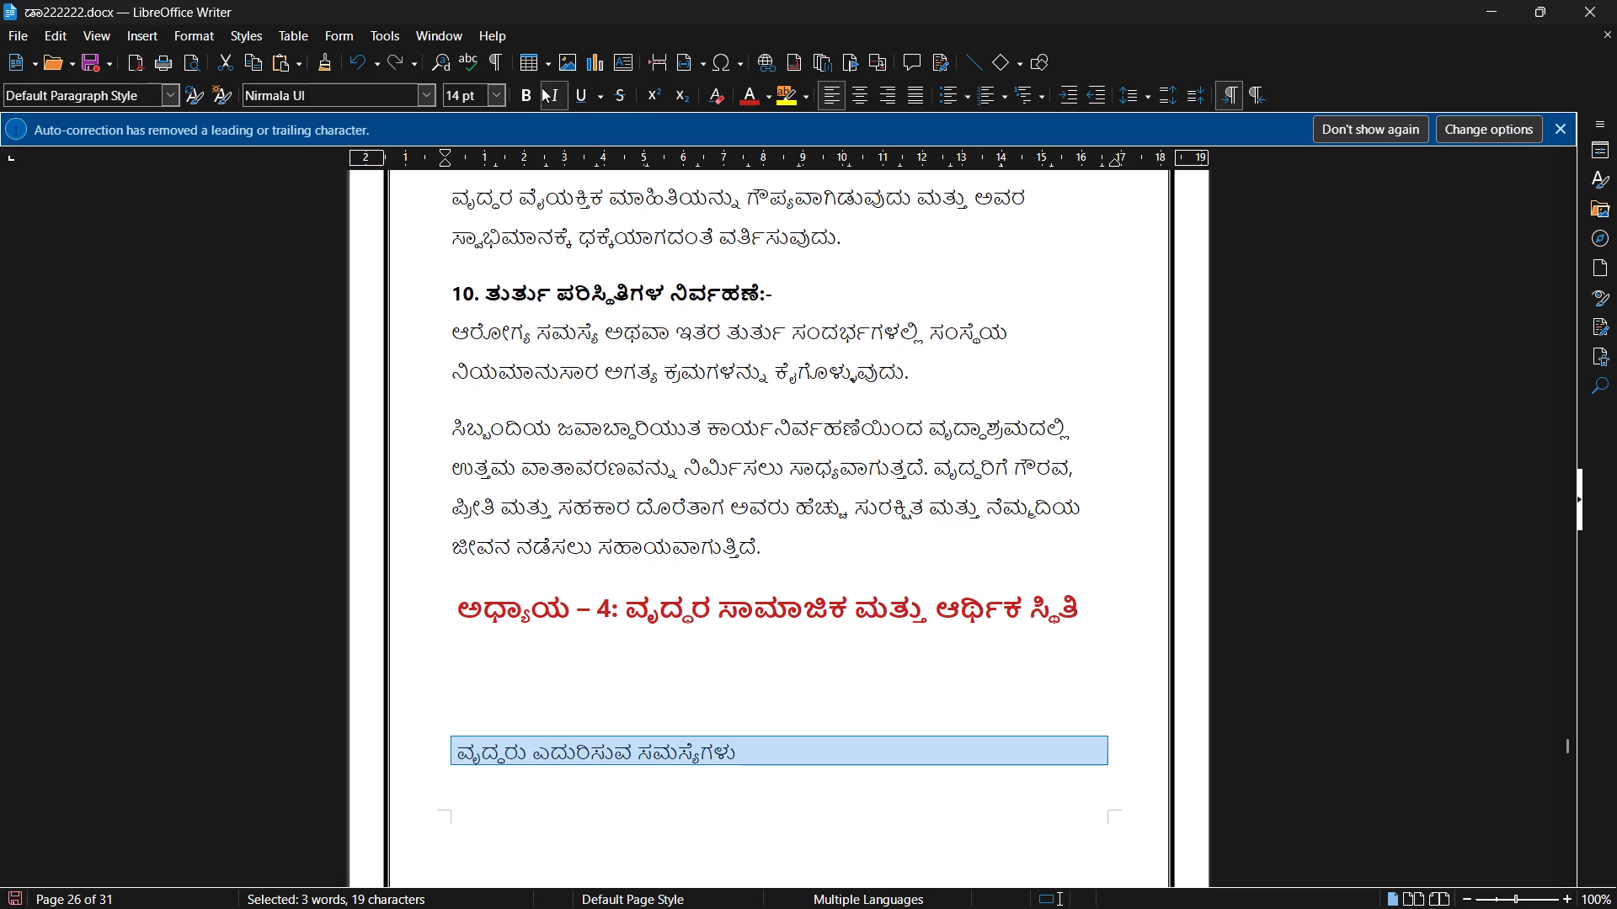
pyautogui.click(535, 88)
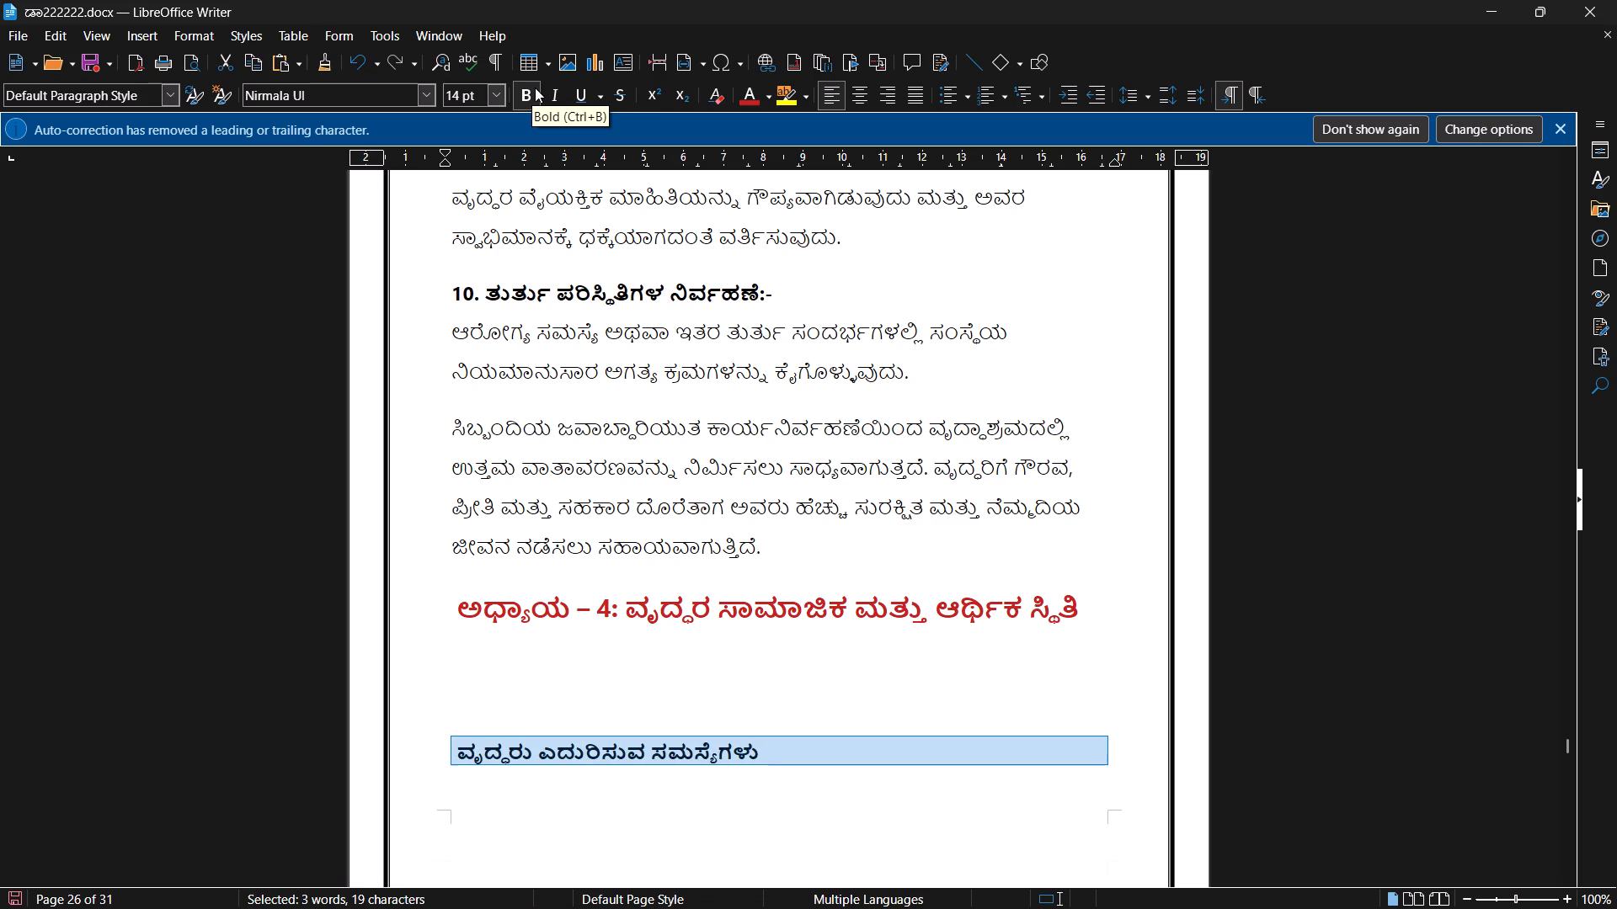
pyautogui.click(499, 93)
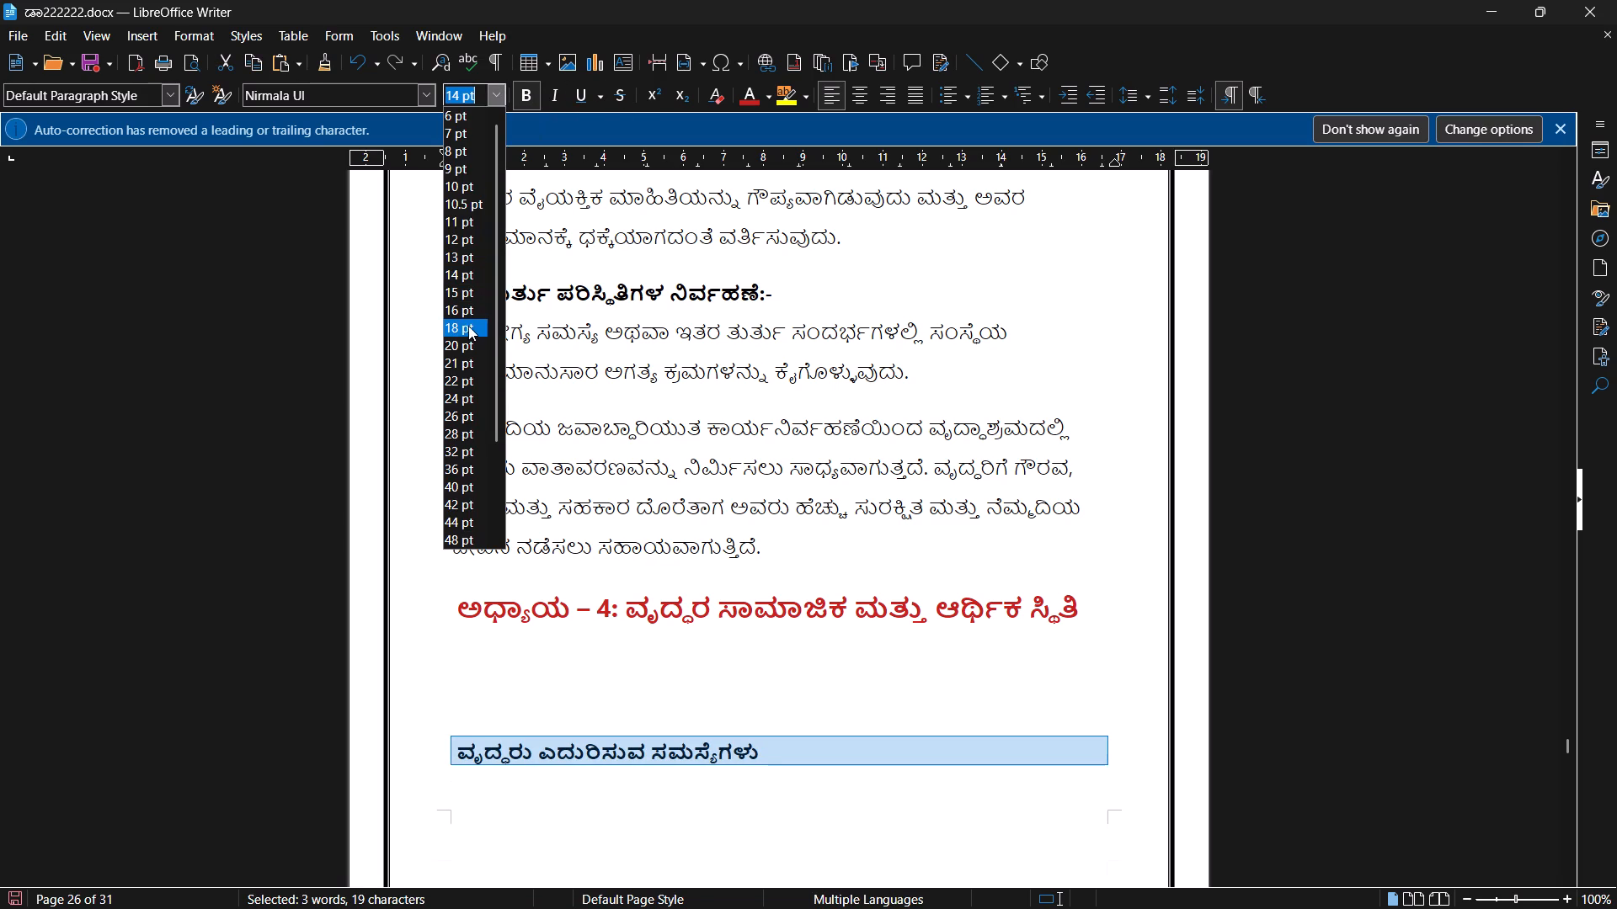
pyautogui.click(467, 328)
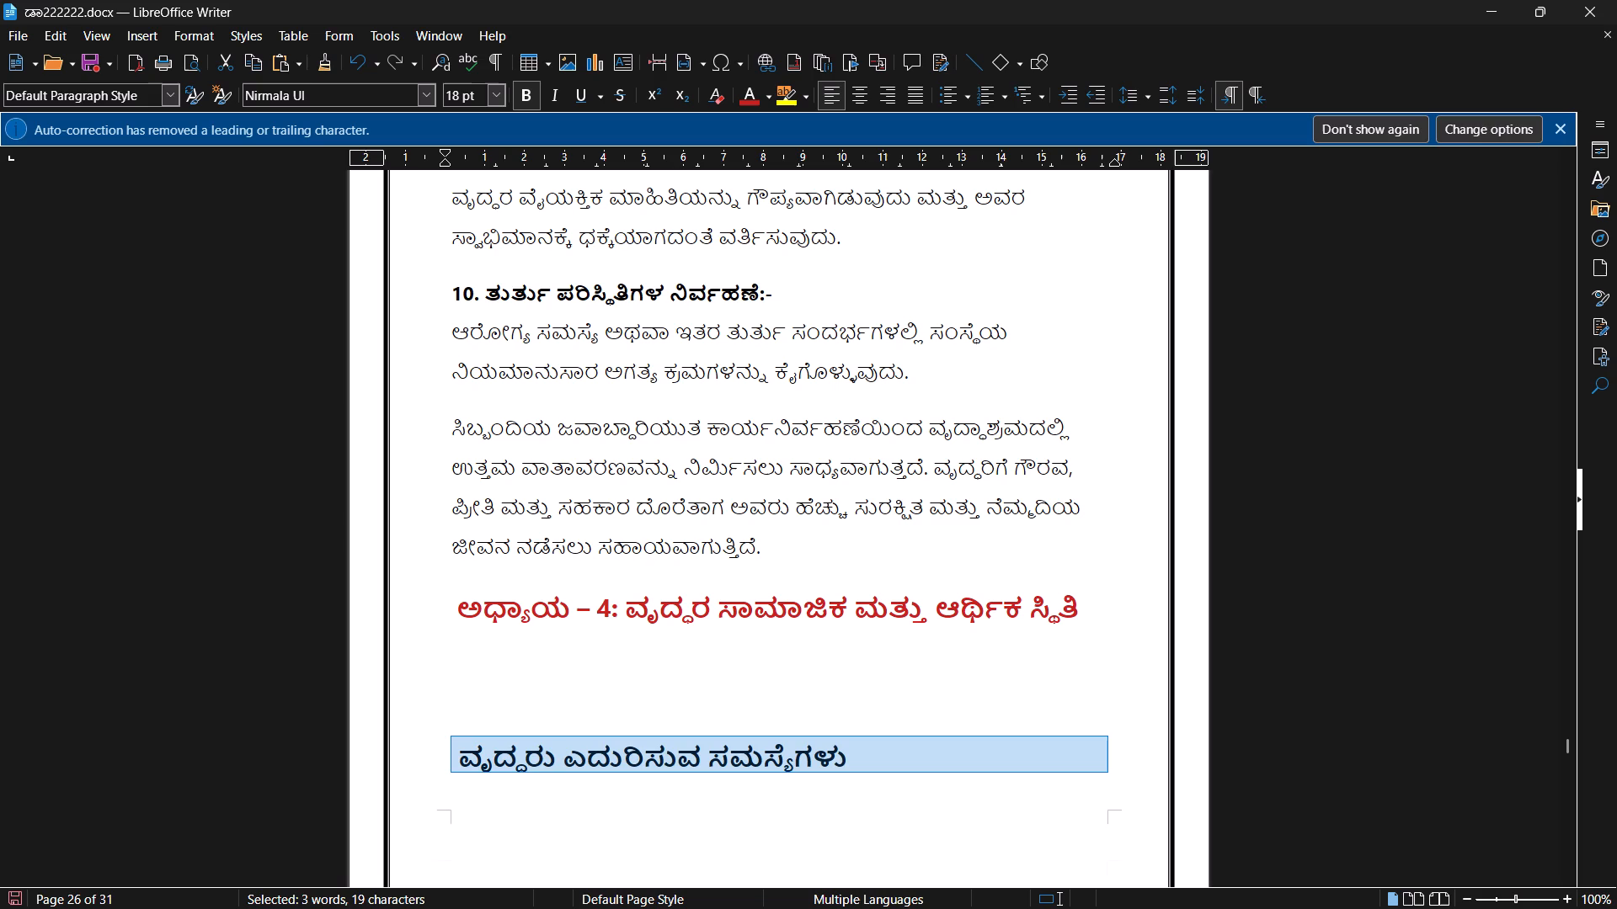
# Remove the extra blank lines between the chapter 4 heading and the "ವೃದ್ಧರು ಎದುರಿಸುವ ಸಮಸ್ಯೆಗಳು" subheading.
pyautogui.click(499, 704)
pyautogui.press('BackSpace')
pyautogui.press('BackSpace')
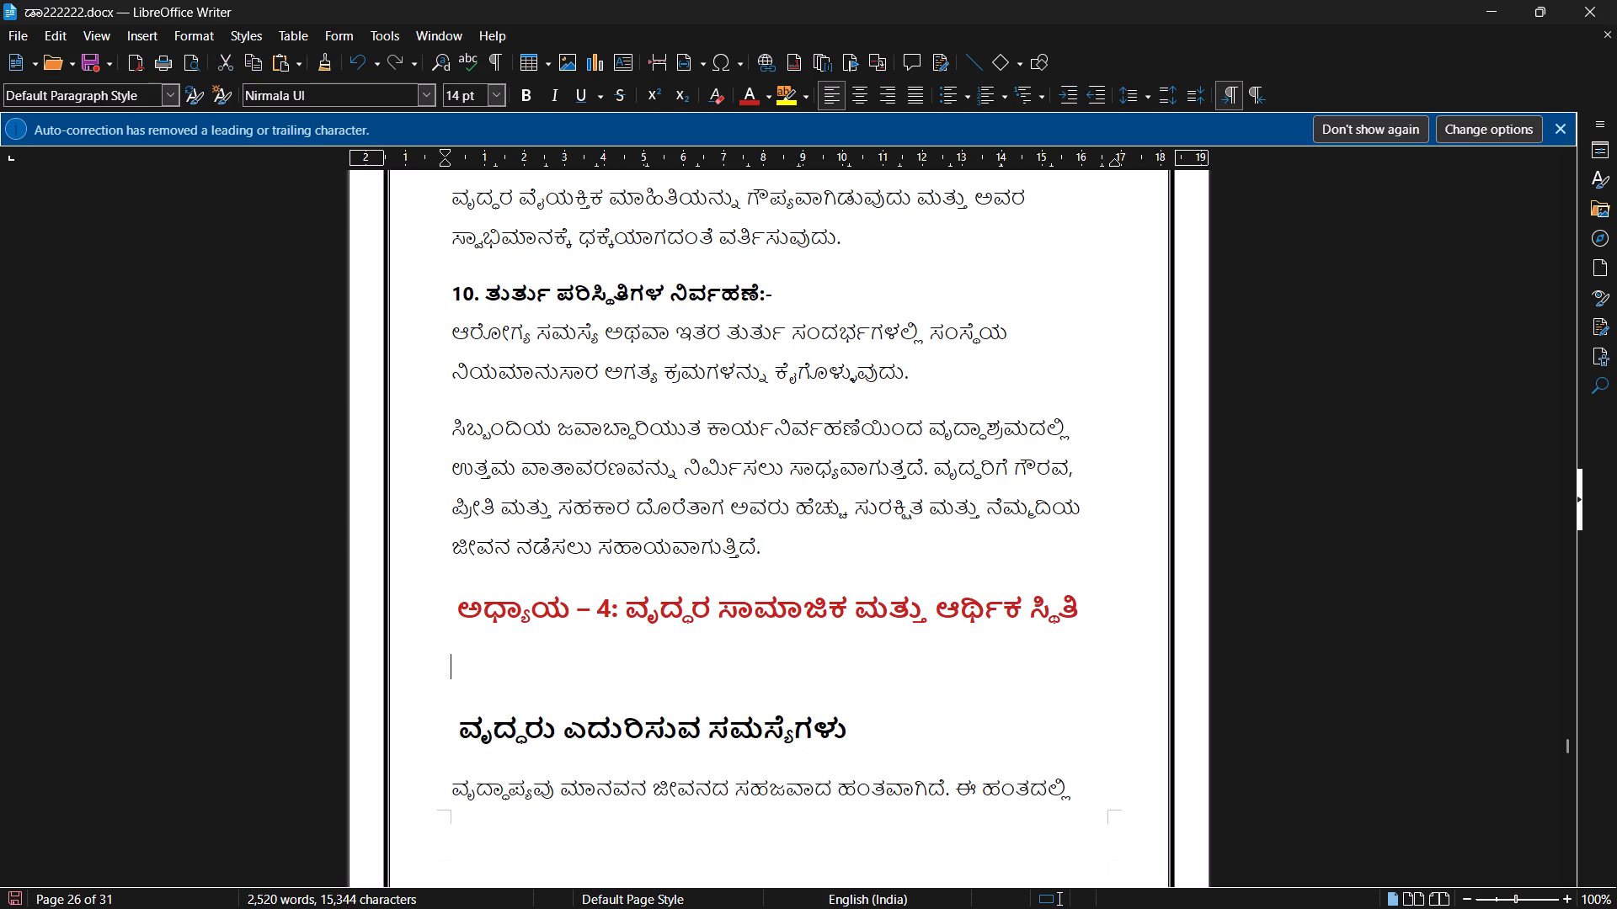
pyautogui.press('Down')
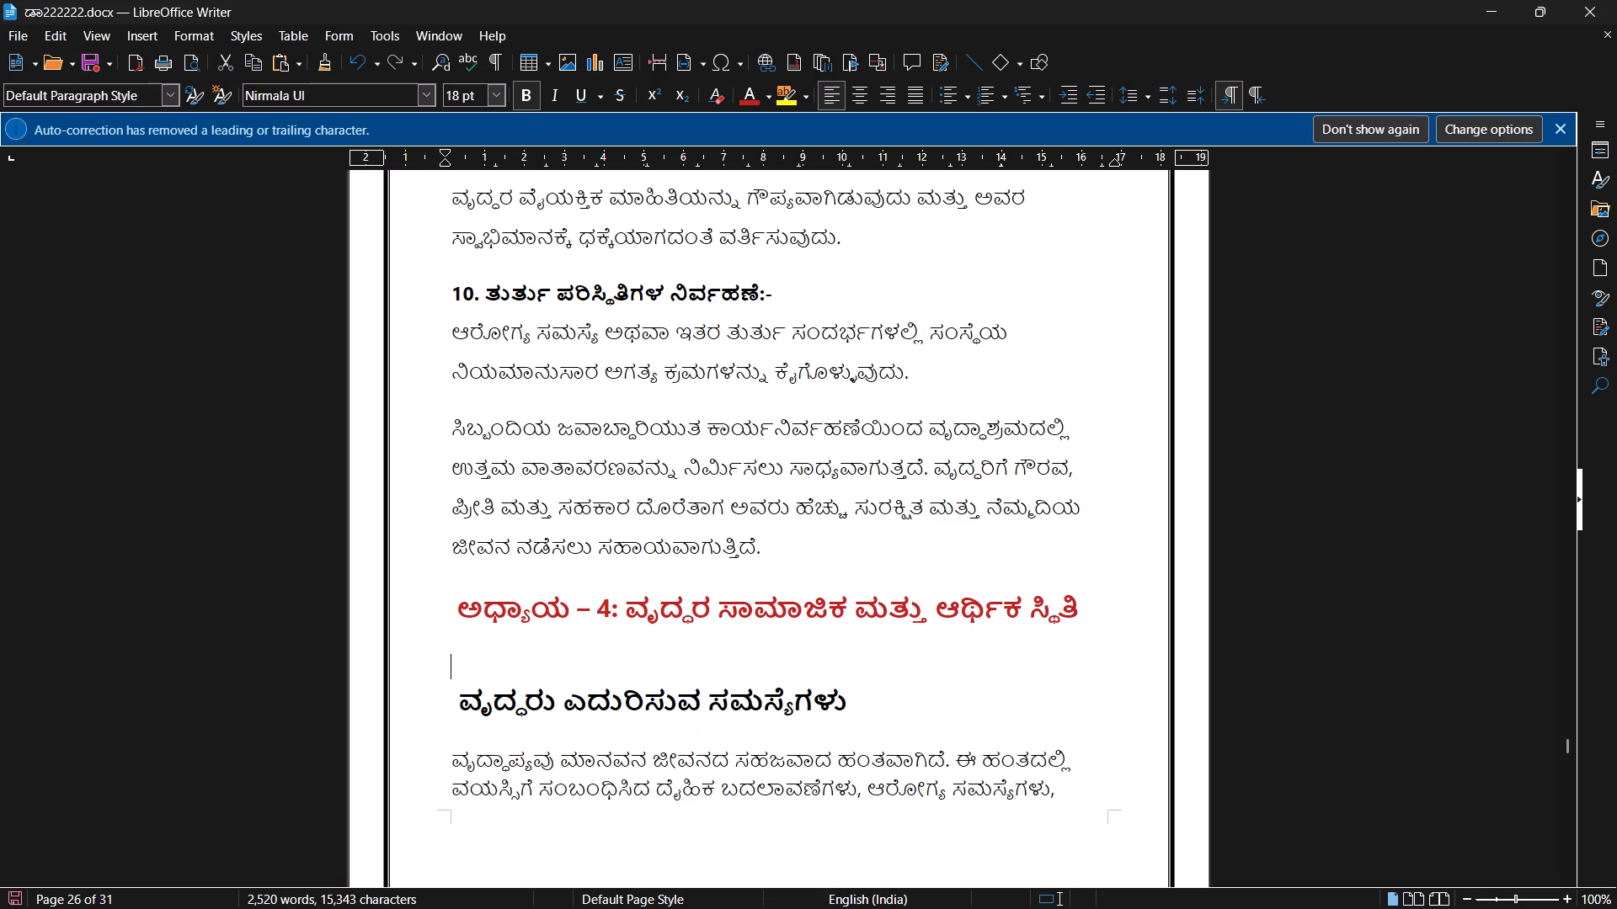
pyautogui.press('BackSpace')
pyautogui.press('BackSpace')
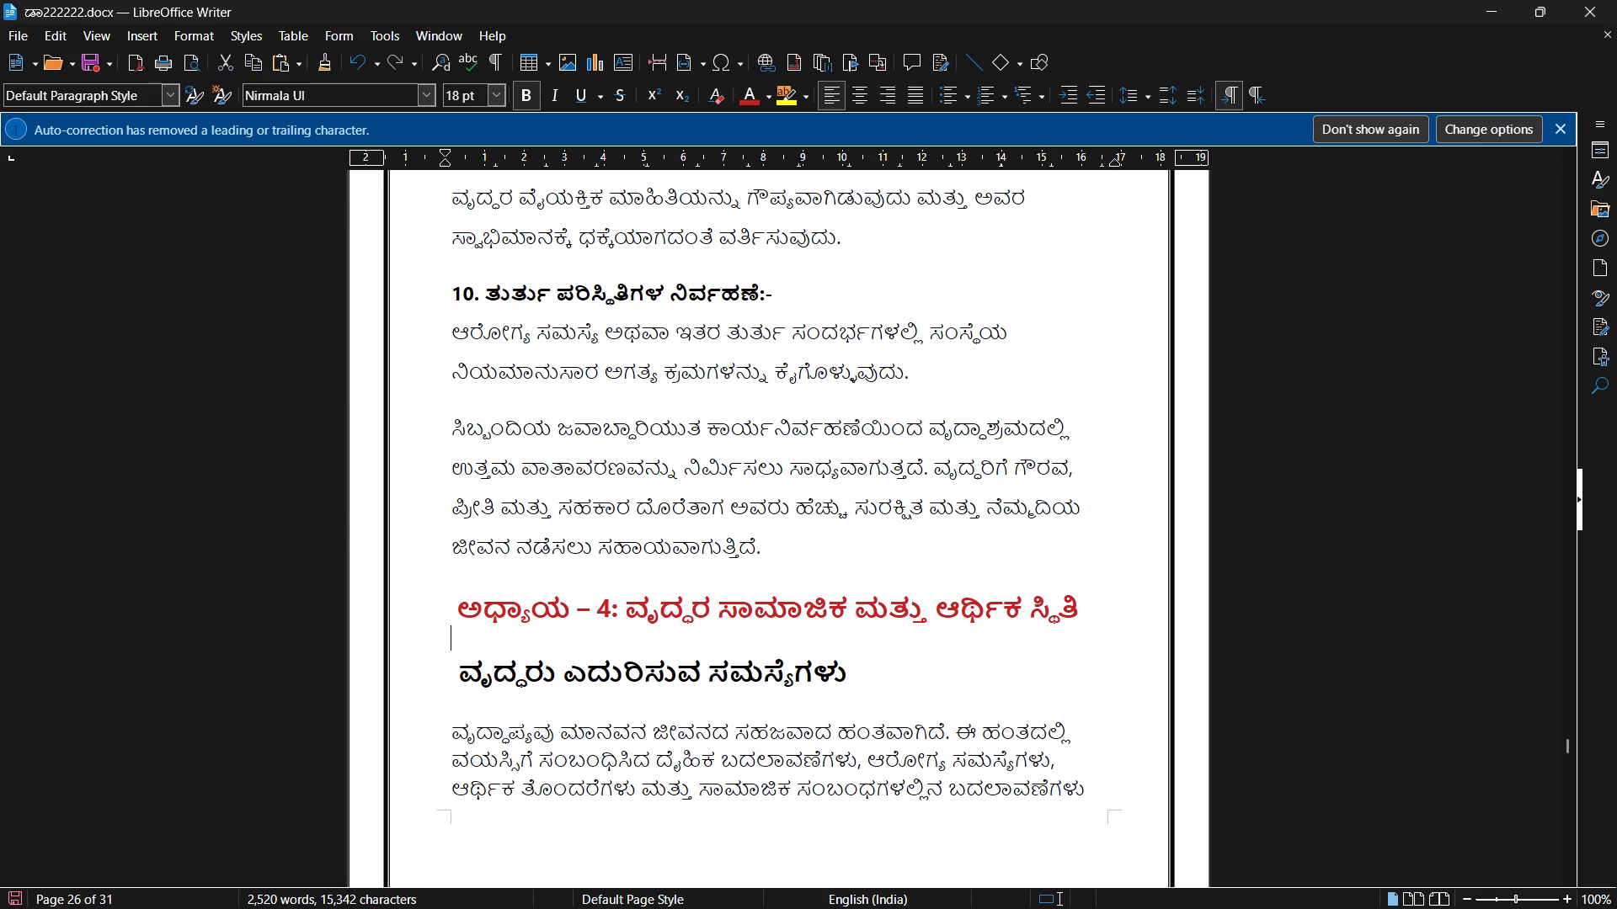
pyautogui.press('Down')
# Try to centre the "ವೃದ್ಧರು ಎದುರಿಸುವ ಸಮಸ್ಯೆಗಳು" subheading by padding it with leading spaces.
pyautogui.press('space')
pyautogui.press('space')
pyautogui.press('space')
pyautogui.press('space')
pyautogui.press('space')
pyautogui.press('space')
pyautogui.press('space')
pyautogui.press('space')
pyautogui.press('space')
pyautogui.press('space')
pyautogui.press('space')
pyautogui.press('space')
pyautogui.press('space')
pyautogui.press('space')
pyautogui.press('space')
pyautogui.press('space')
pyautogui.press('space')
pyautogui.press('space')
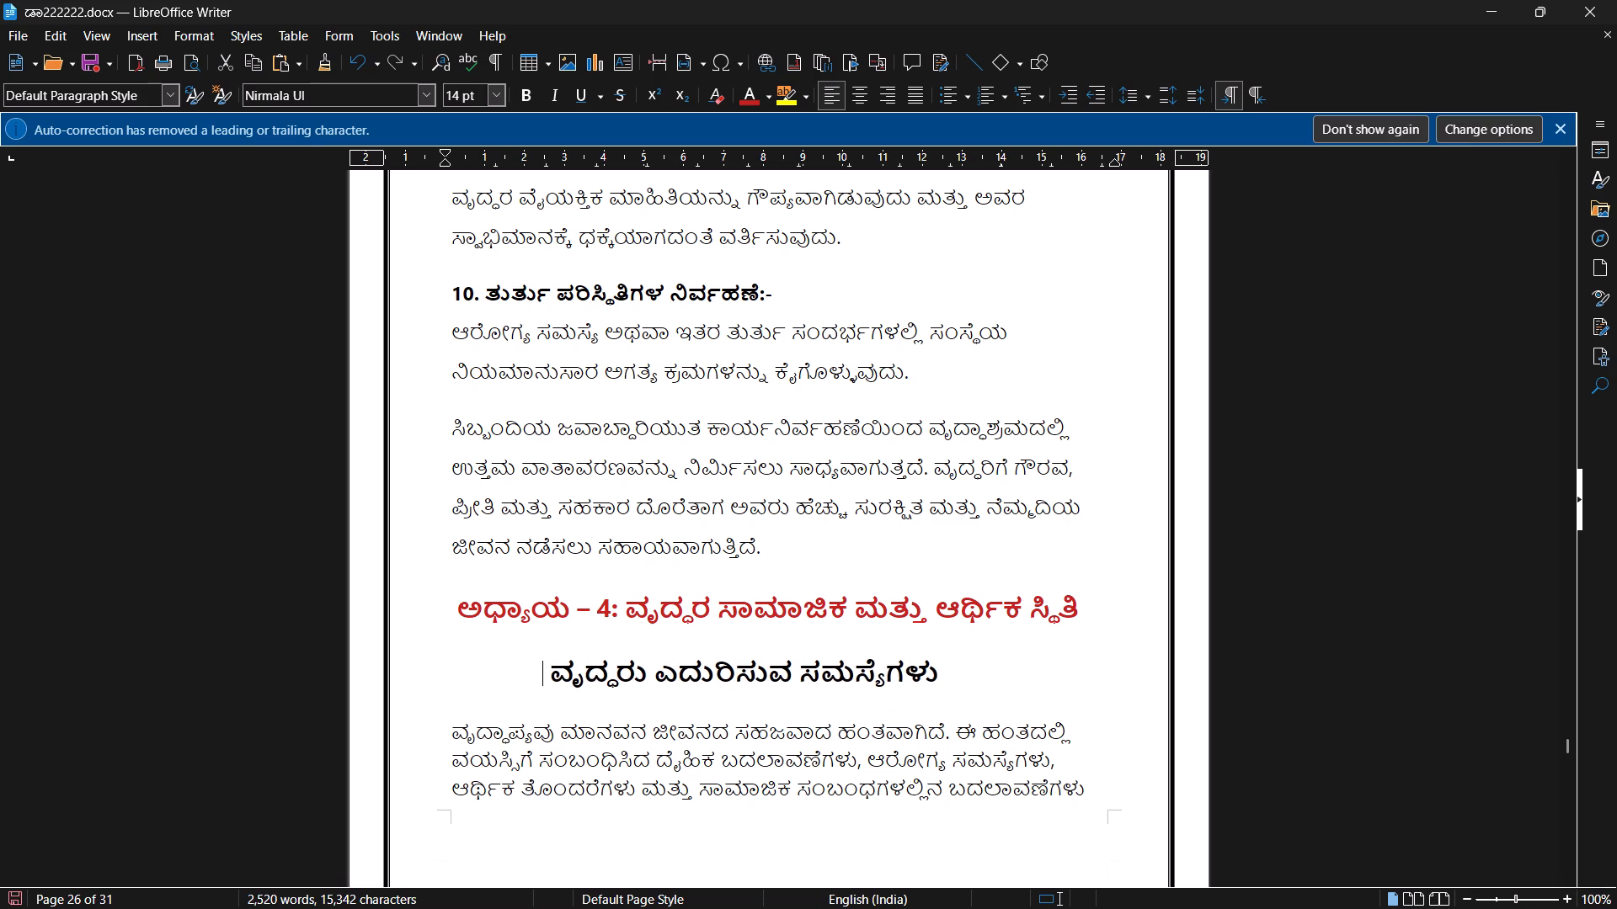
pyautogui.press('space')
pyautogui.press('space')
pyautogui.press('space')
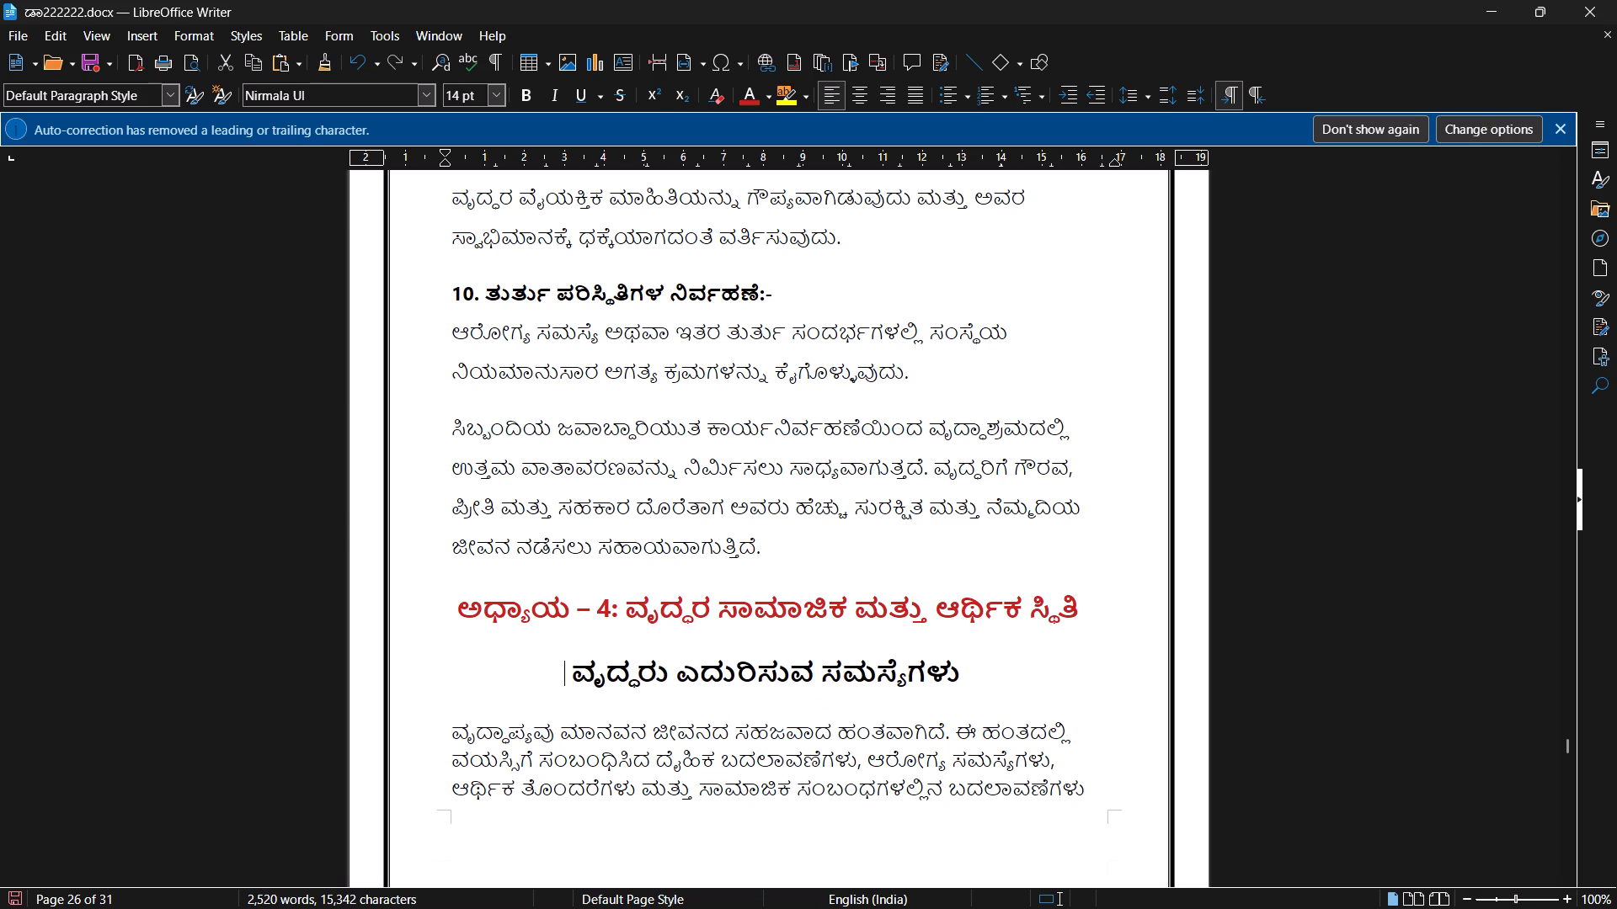
# Break the opening paragraph beneath the "ವೃದ್ಧರು ಎದುರಿಸುವ ಸಮಸ್ಯೆಗಳು" subheading into separate paragraphs at each line start to widen its line spacing.
pyautogui.click(448, 758)
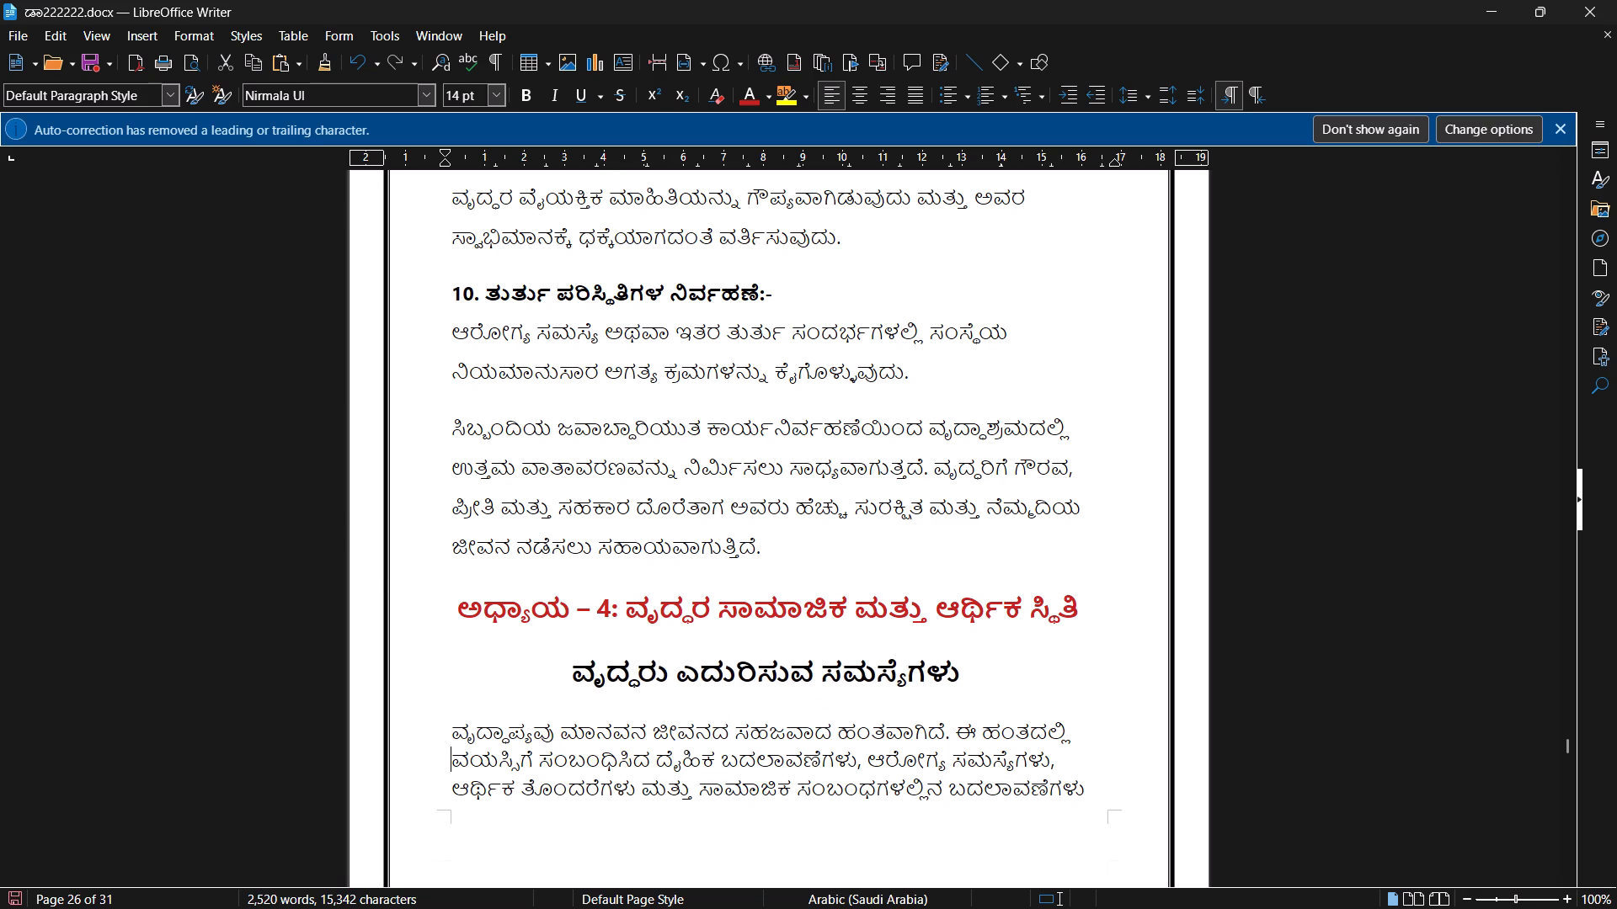
pyautogui.press('Return')
pyautogui.press('Down')
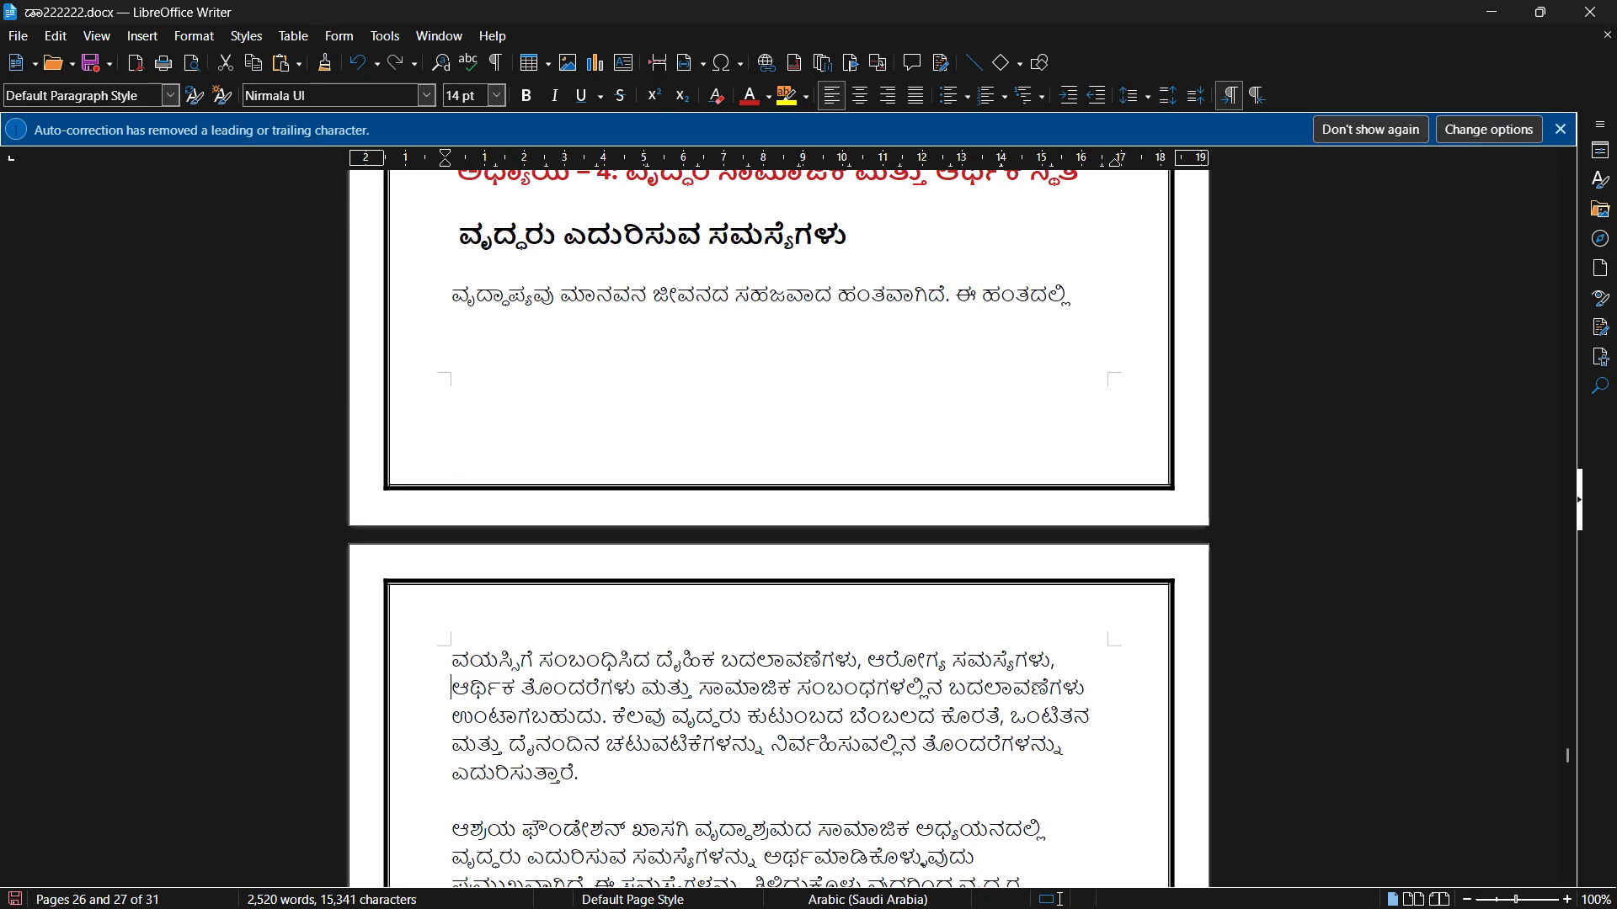
pyautogui.press('Return')
pyautogui.press('Return')
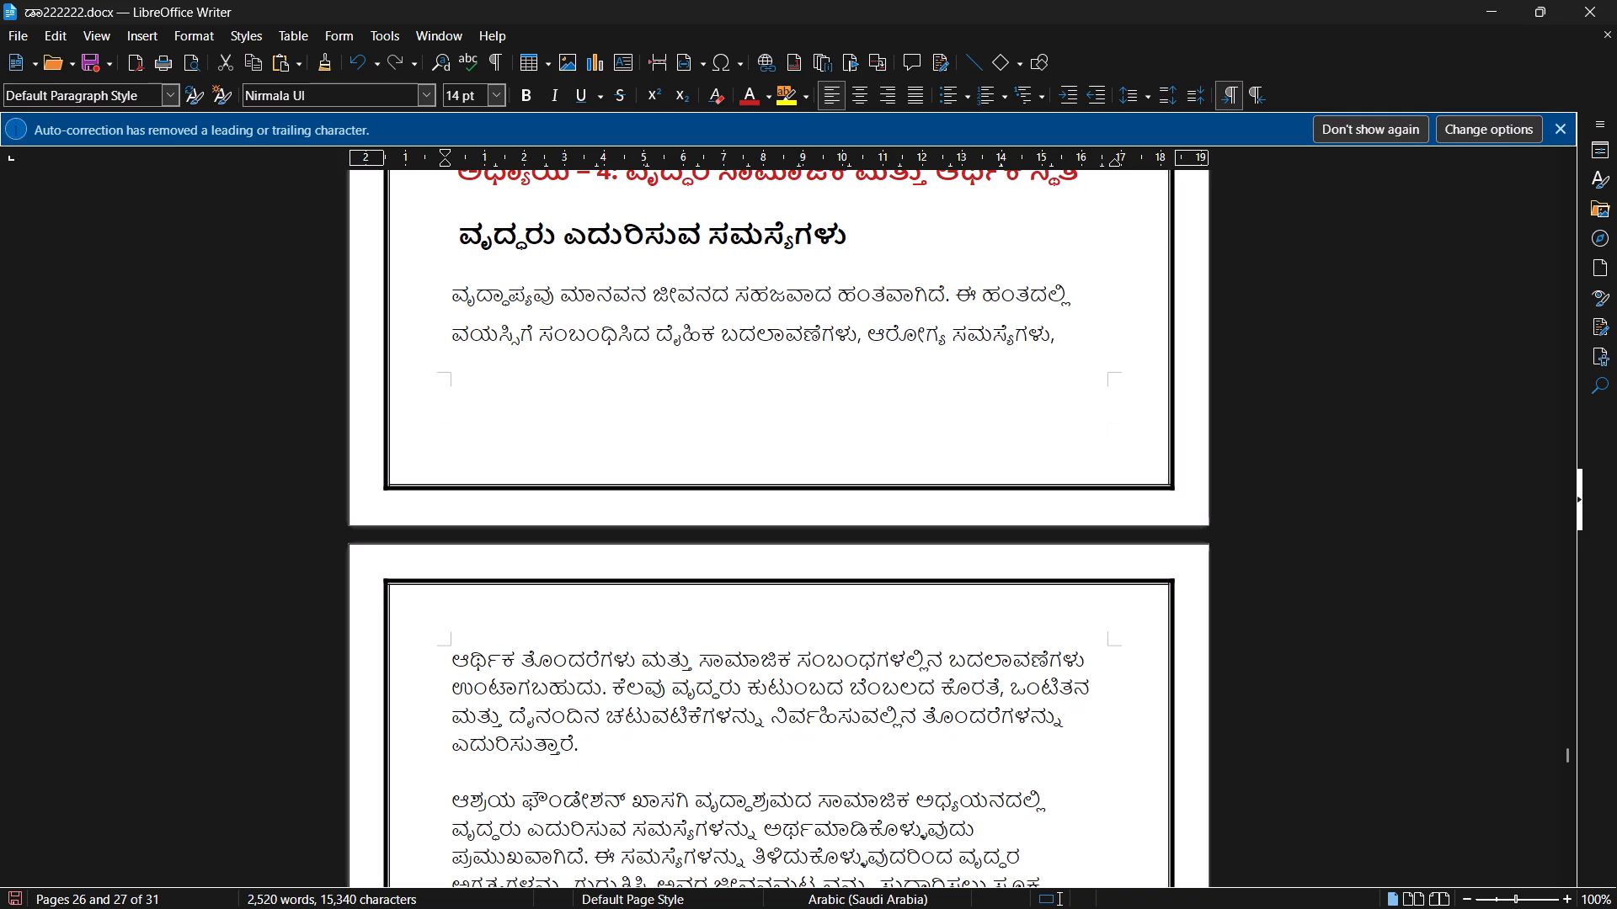
pyautogui.press('Down')
pyautogui.press('Return')
pyautogui.press('Down')
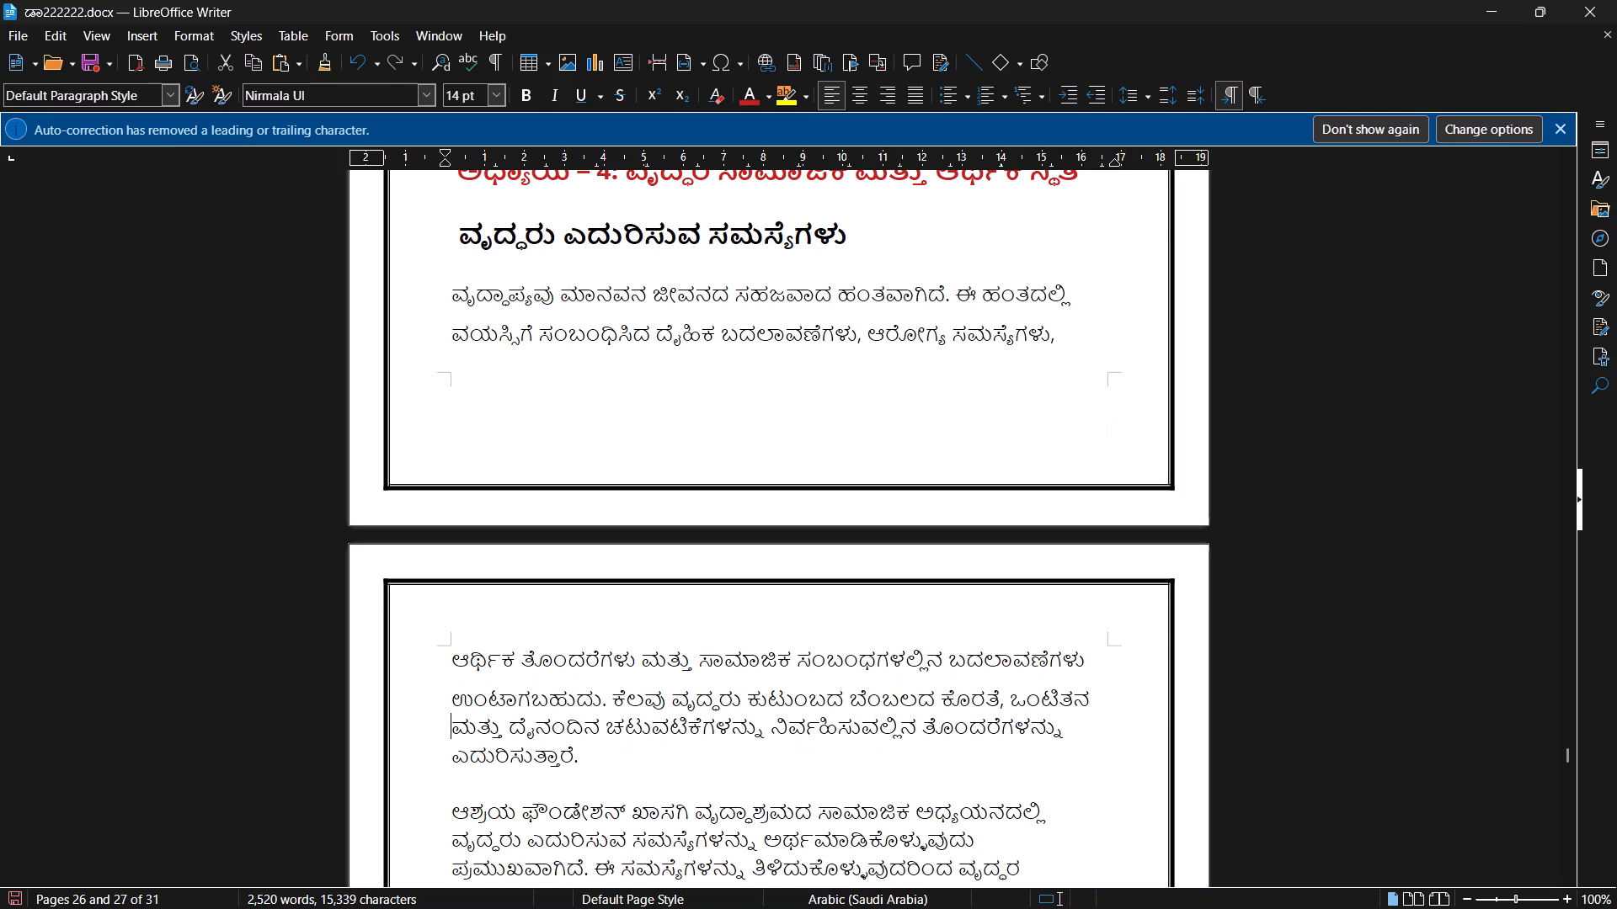
pyautogui.press('Return')
pyautogui.press('Down')
pyautogui.press('Return')
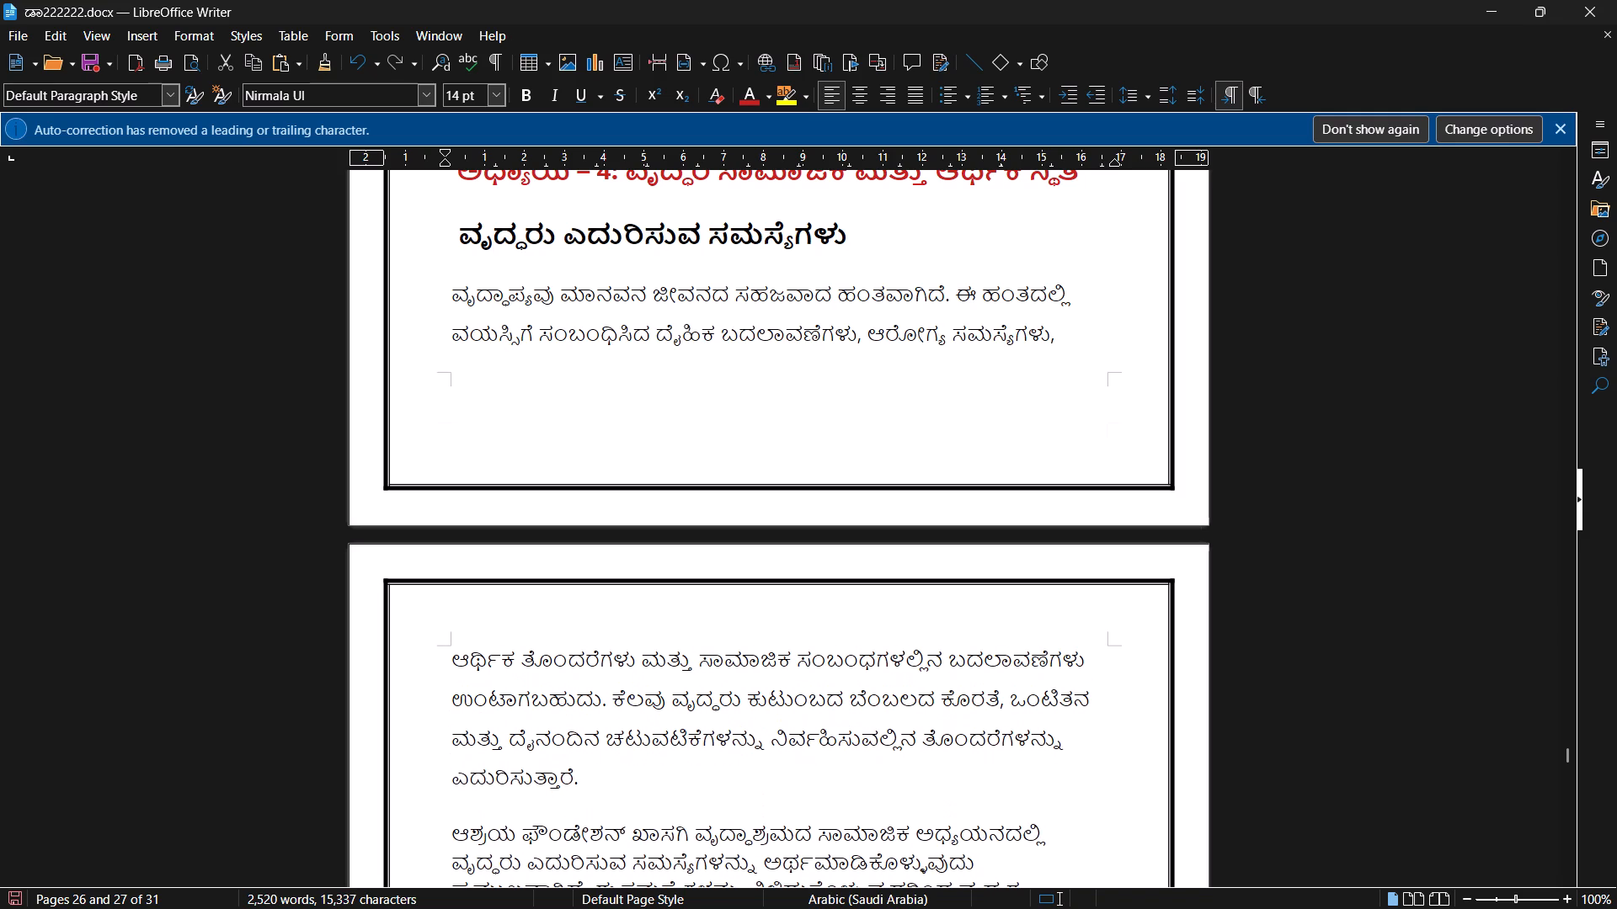
# Break the "ಆಶ್ರಯ ಫೌಂಡೇಶನ್" paragraph at each line start so its lines are spaced like the paragraph above.
pyautogui.press('Down')
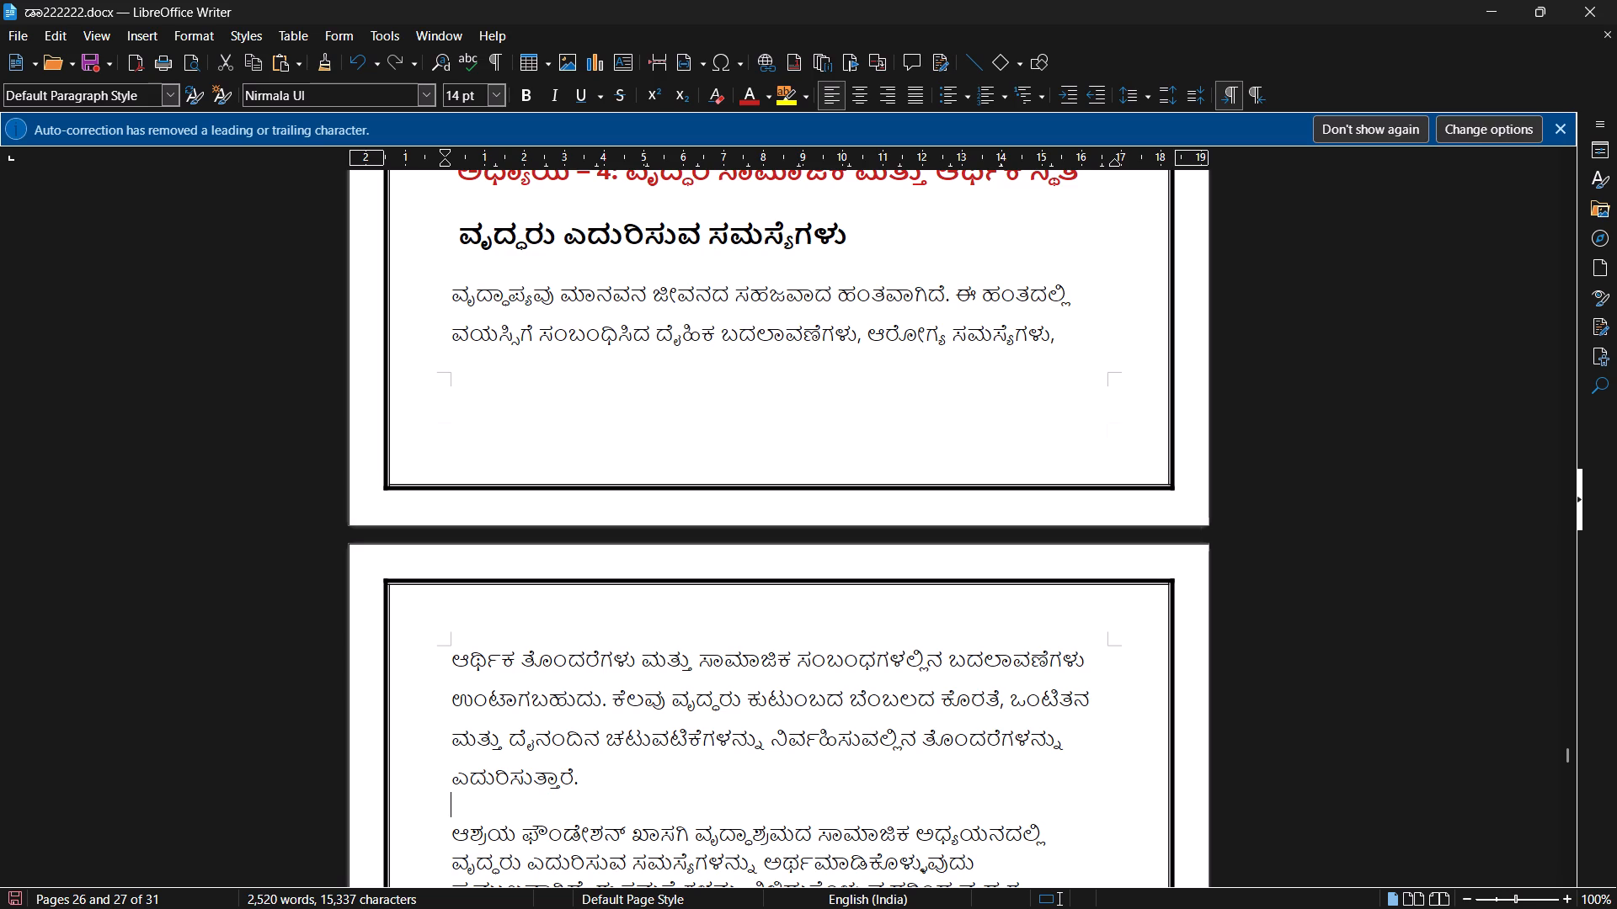
pyautogui.press('Down')
pyautogui.press('Down')
pyautogui.press('Return')
pyautogui.press('Return')
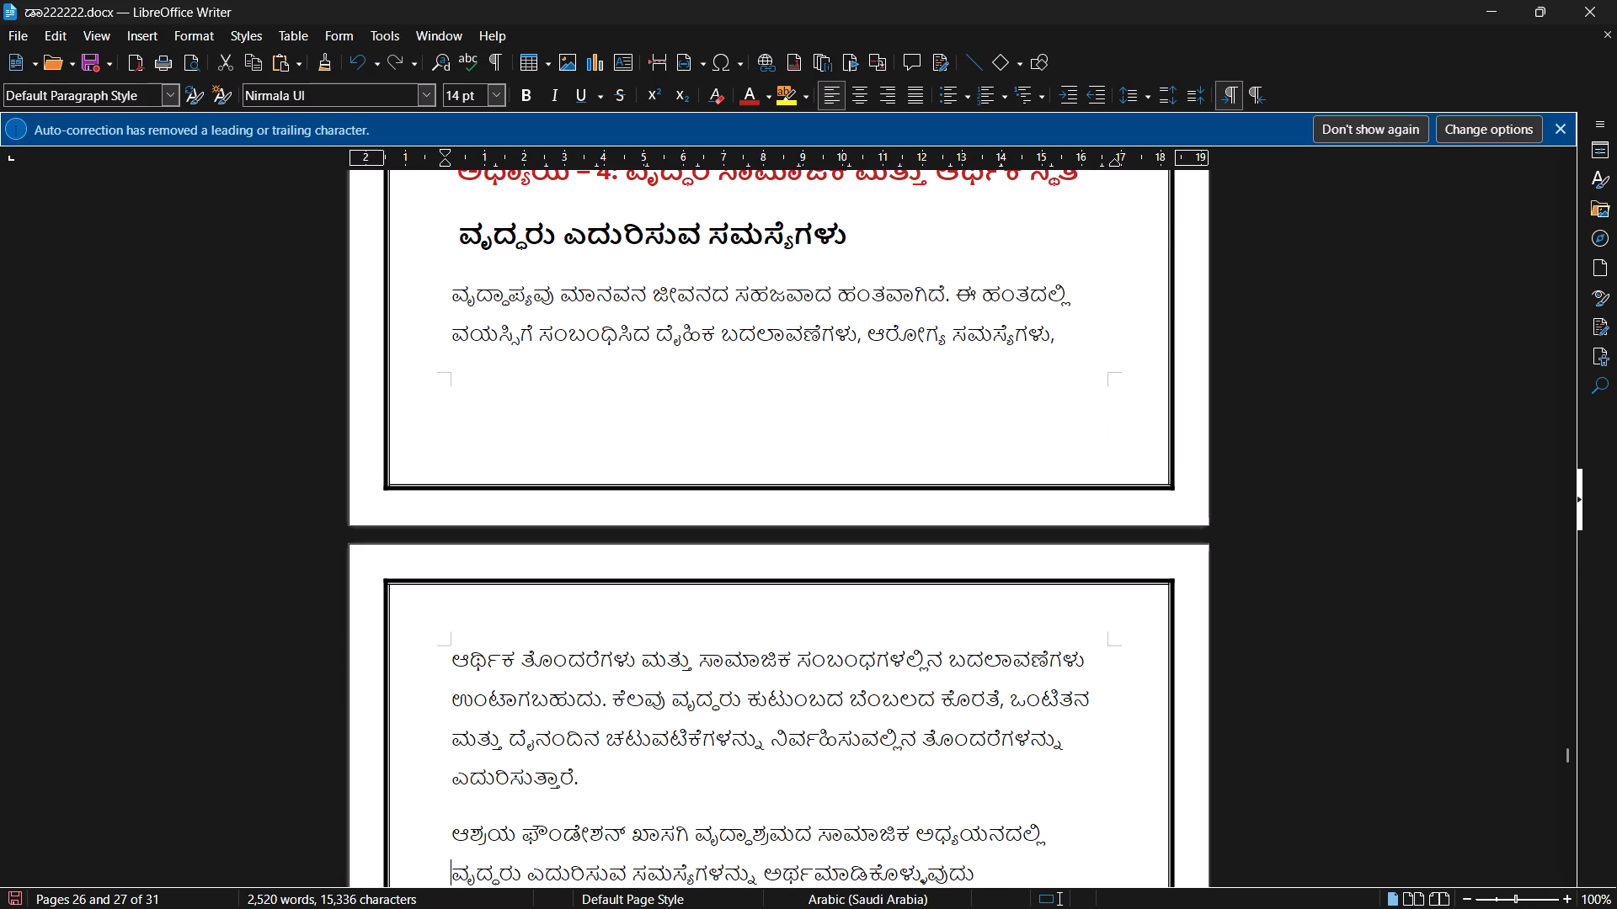
pyautogui.press('Down')
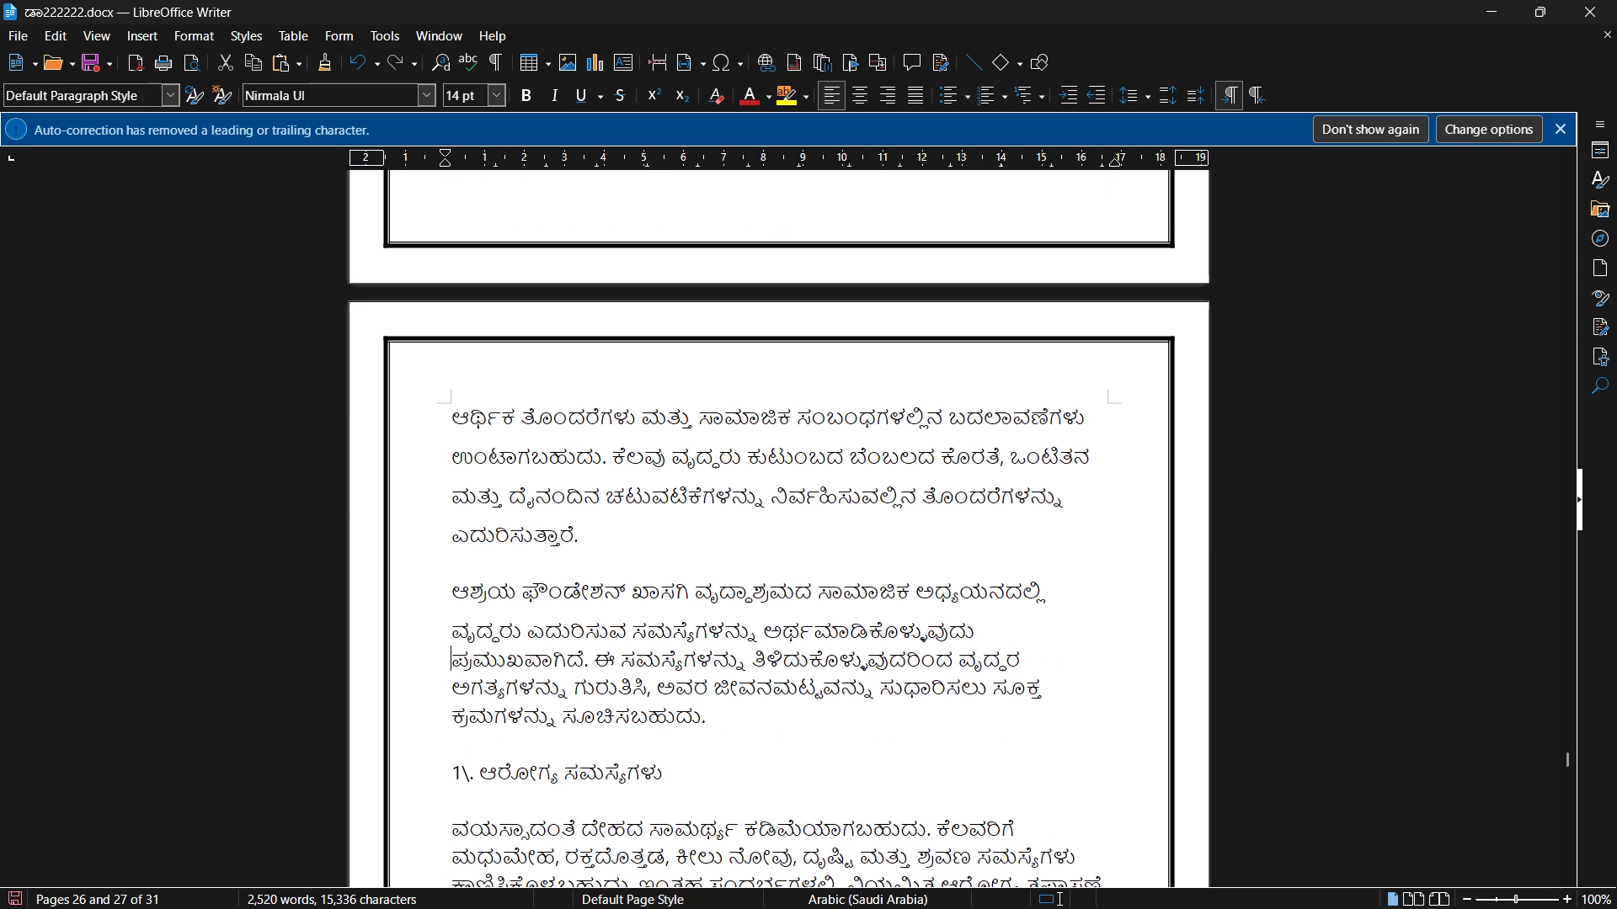
pyautogui.press('Return')
pyautogui.press('Down')
pyautogui.press('Return')
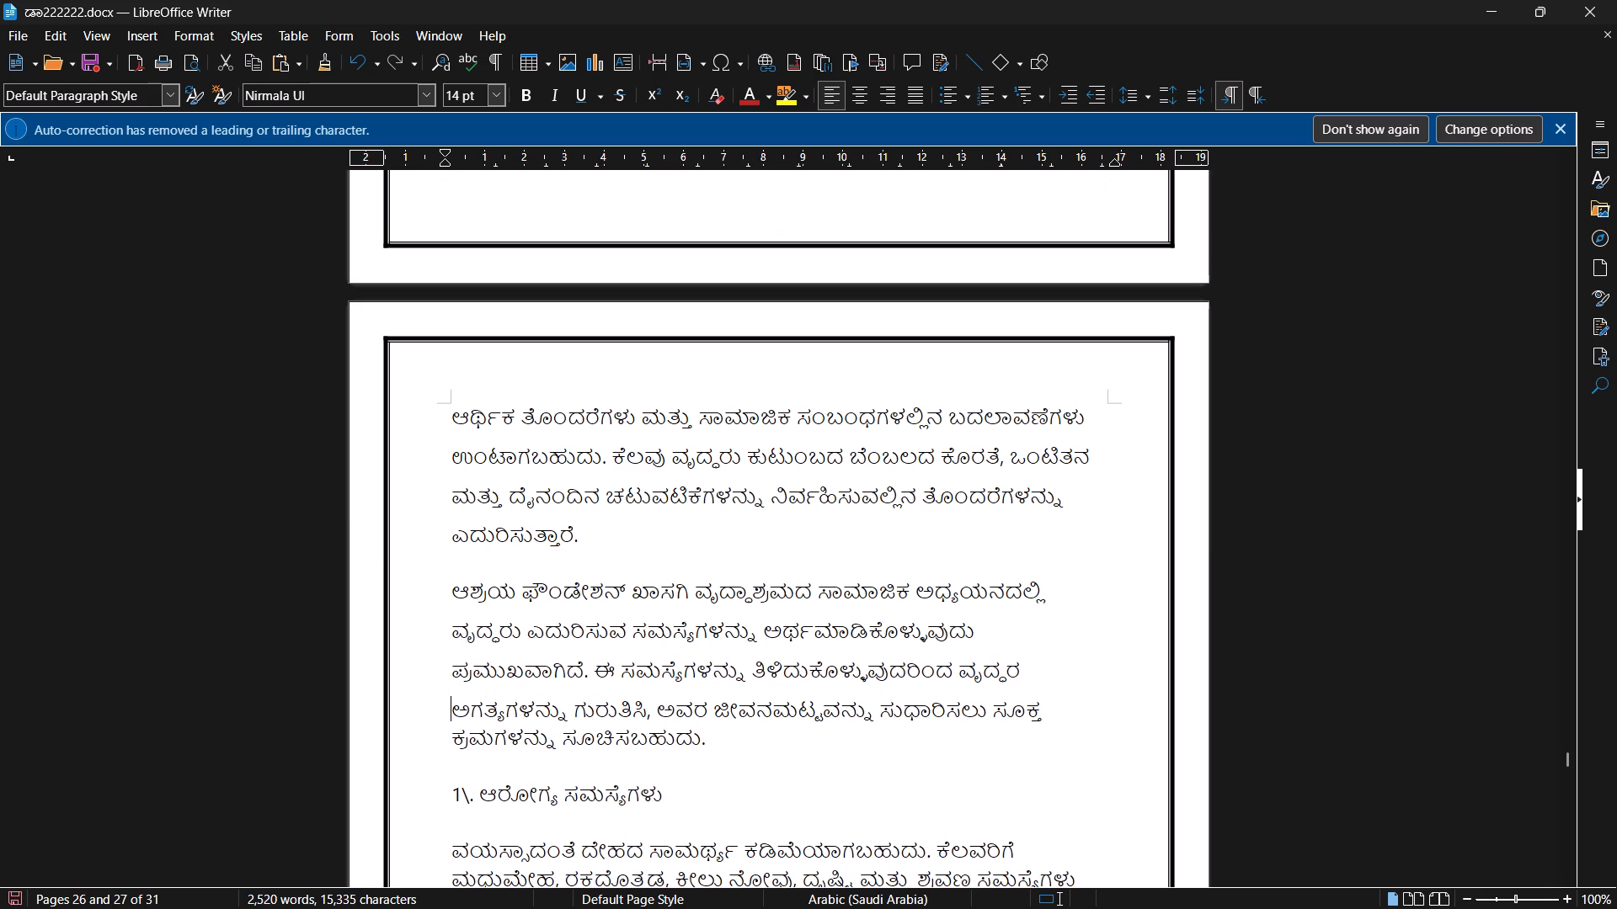
pyautogui.press('Down')
pyautogui.press('Return')
# Remove the backslash from the numbered title "1. ಆರೋಗ್ಯ ಸಮಸ್ಯೆಗಳು" and make it bold.
pyautogui.press('Down')
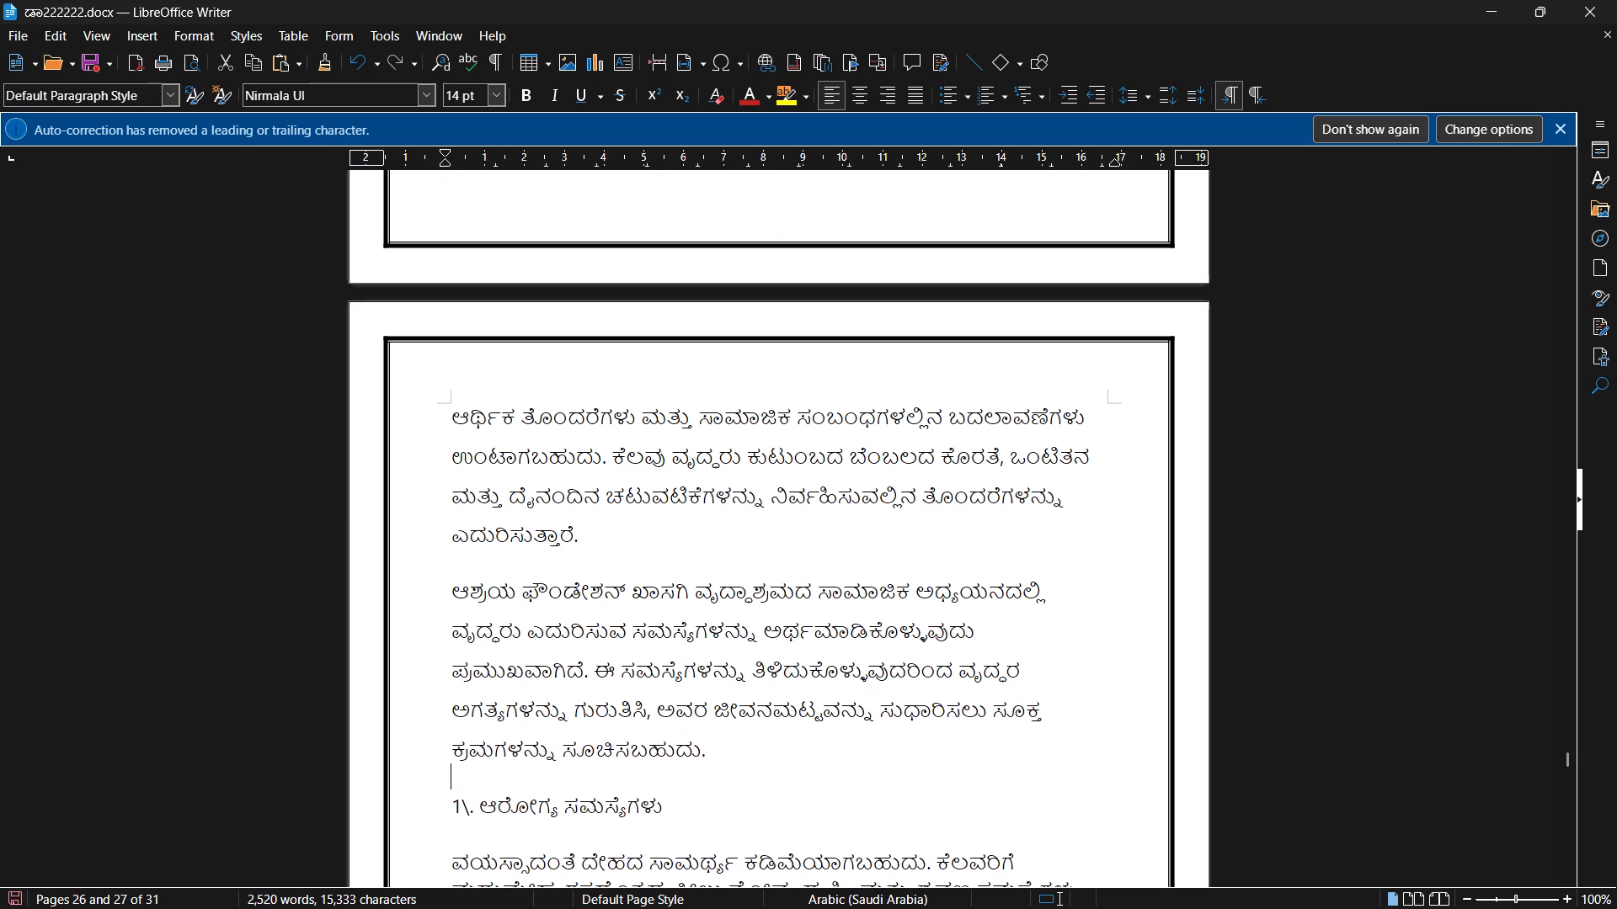
pyautogui.press('Down')
pyautogui.press('Down')
pyautogui.press('Down')
pyautogui.press('Down')
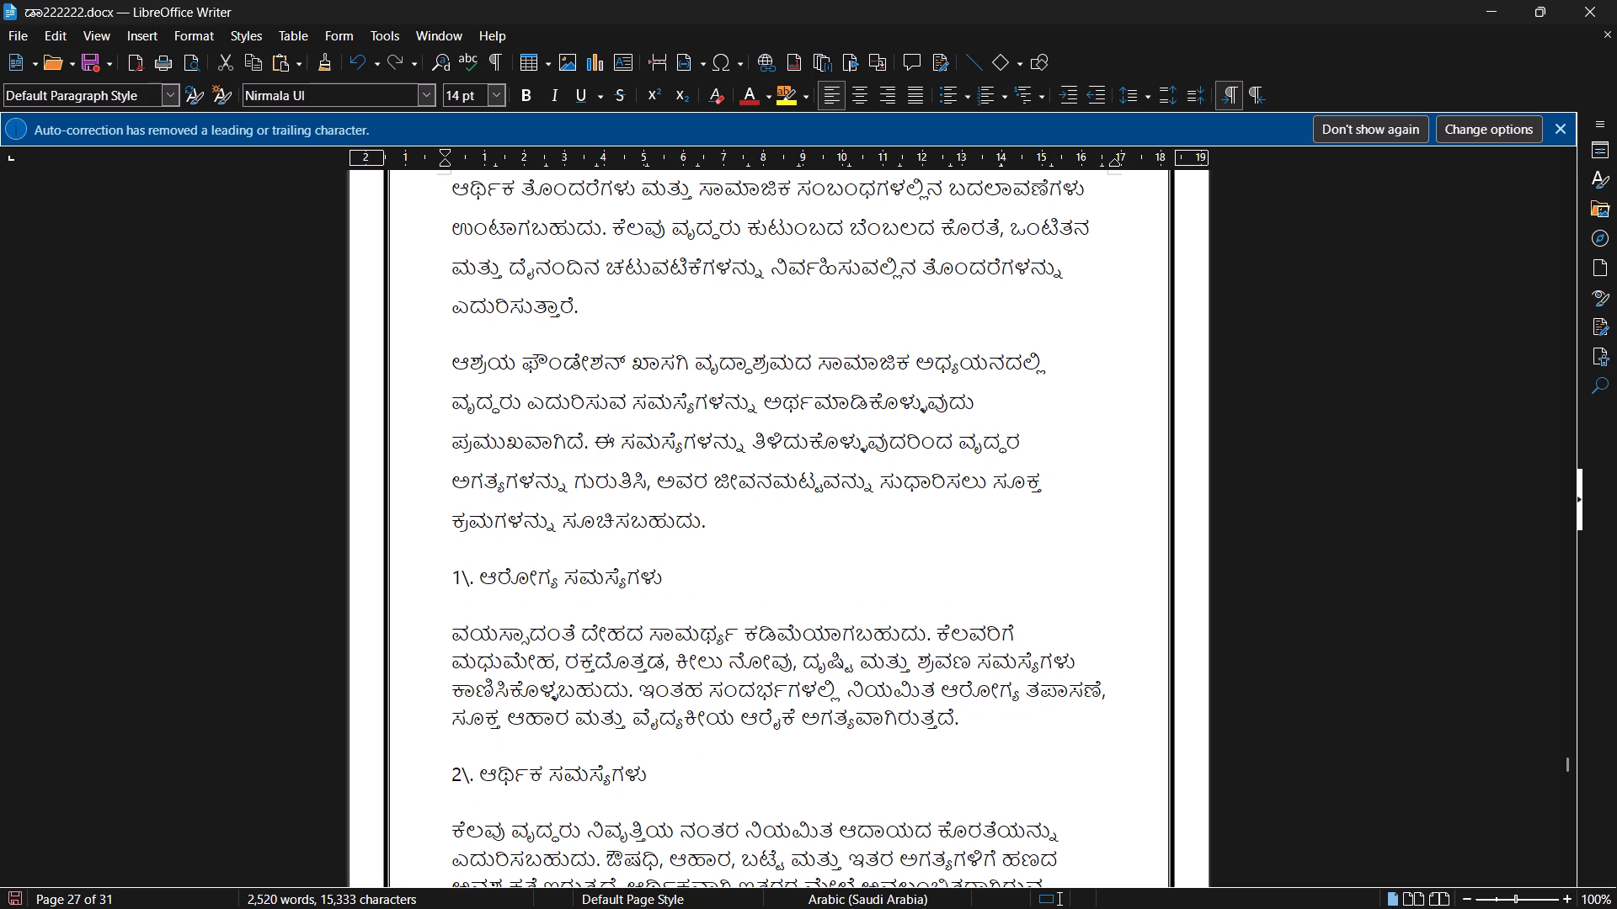
pyautogui.click(469, 581)
pyautogui.press('BackSpace')
pyautogui.moveTo(441, 573); pyautogui.dragTo(750, 595)
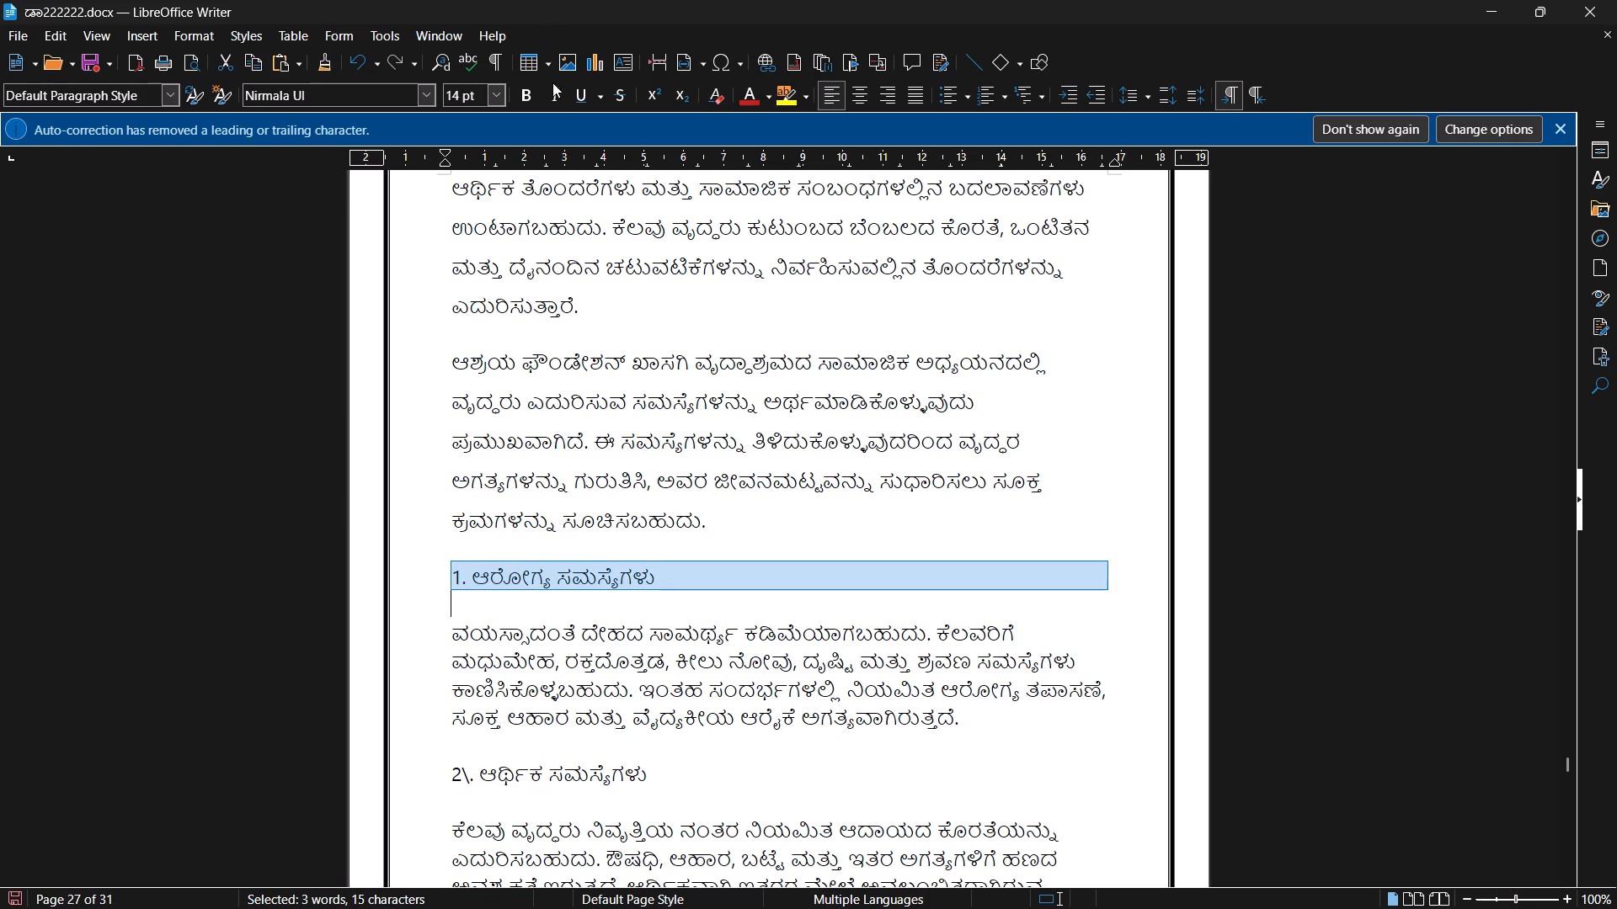
pyautogui.click(526, 96)
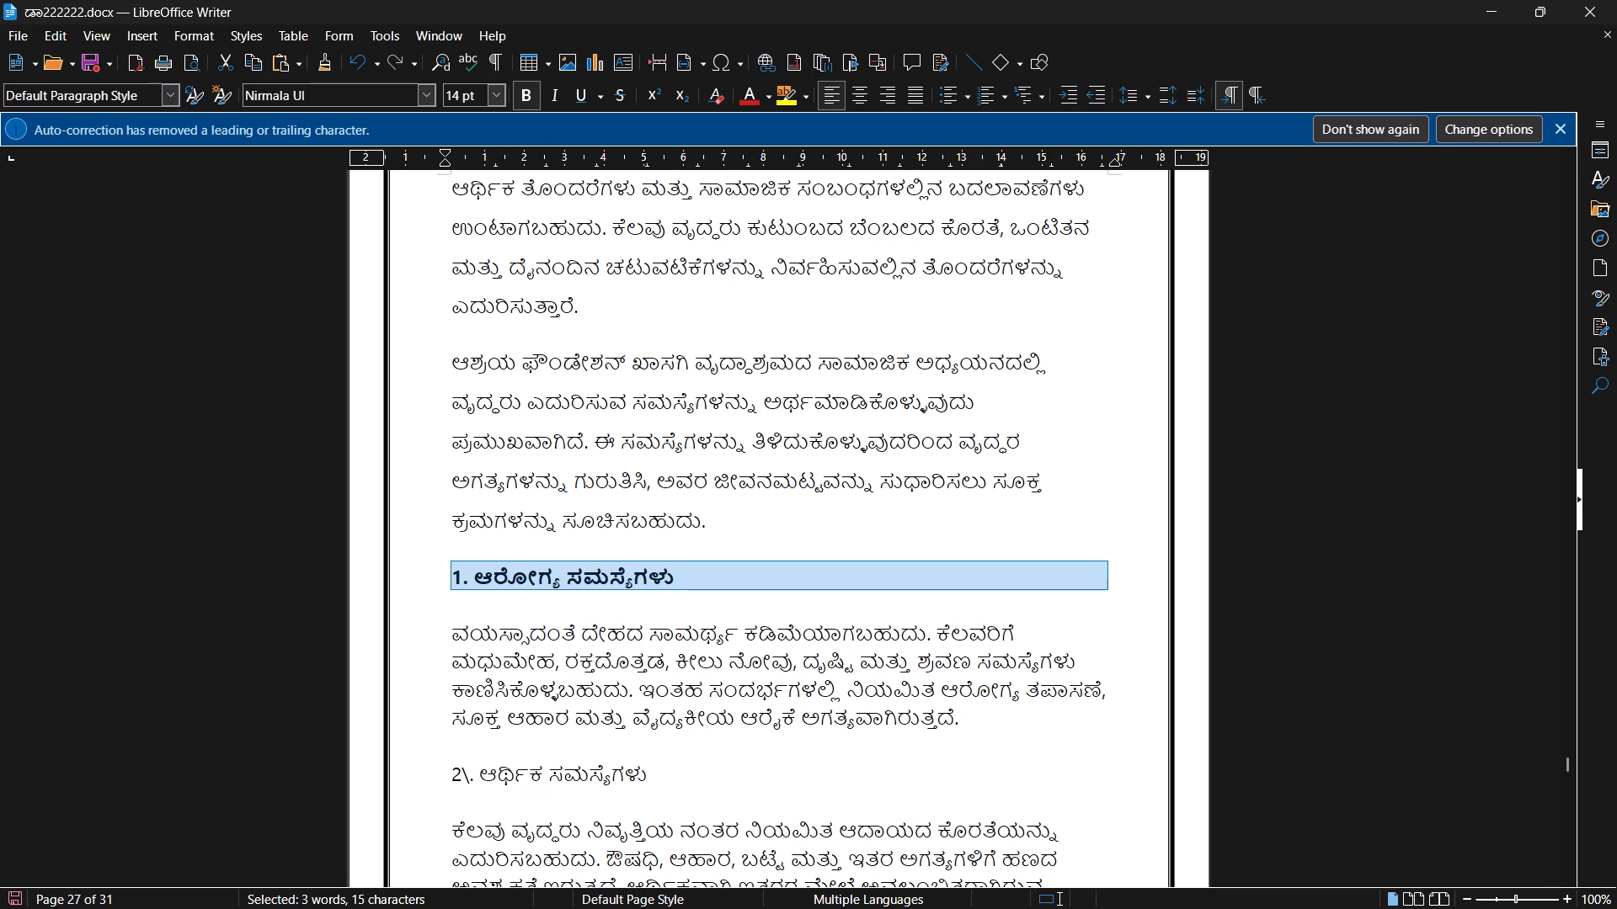
# Break the paragraph under "1. ಆರೋಗ್ಯ ಸಮಸ್ಯೆಗಳು" at each line start to widen its line spacing.
pyautogui.click(447, 666)
pyautogui.press('Return')
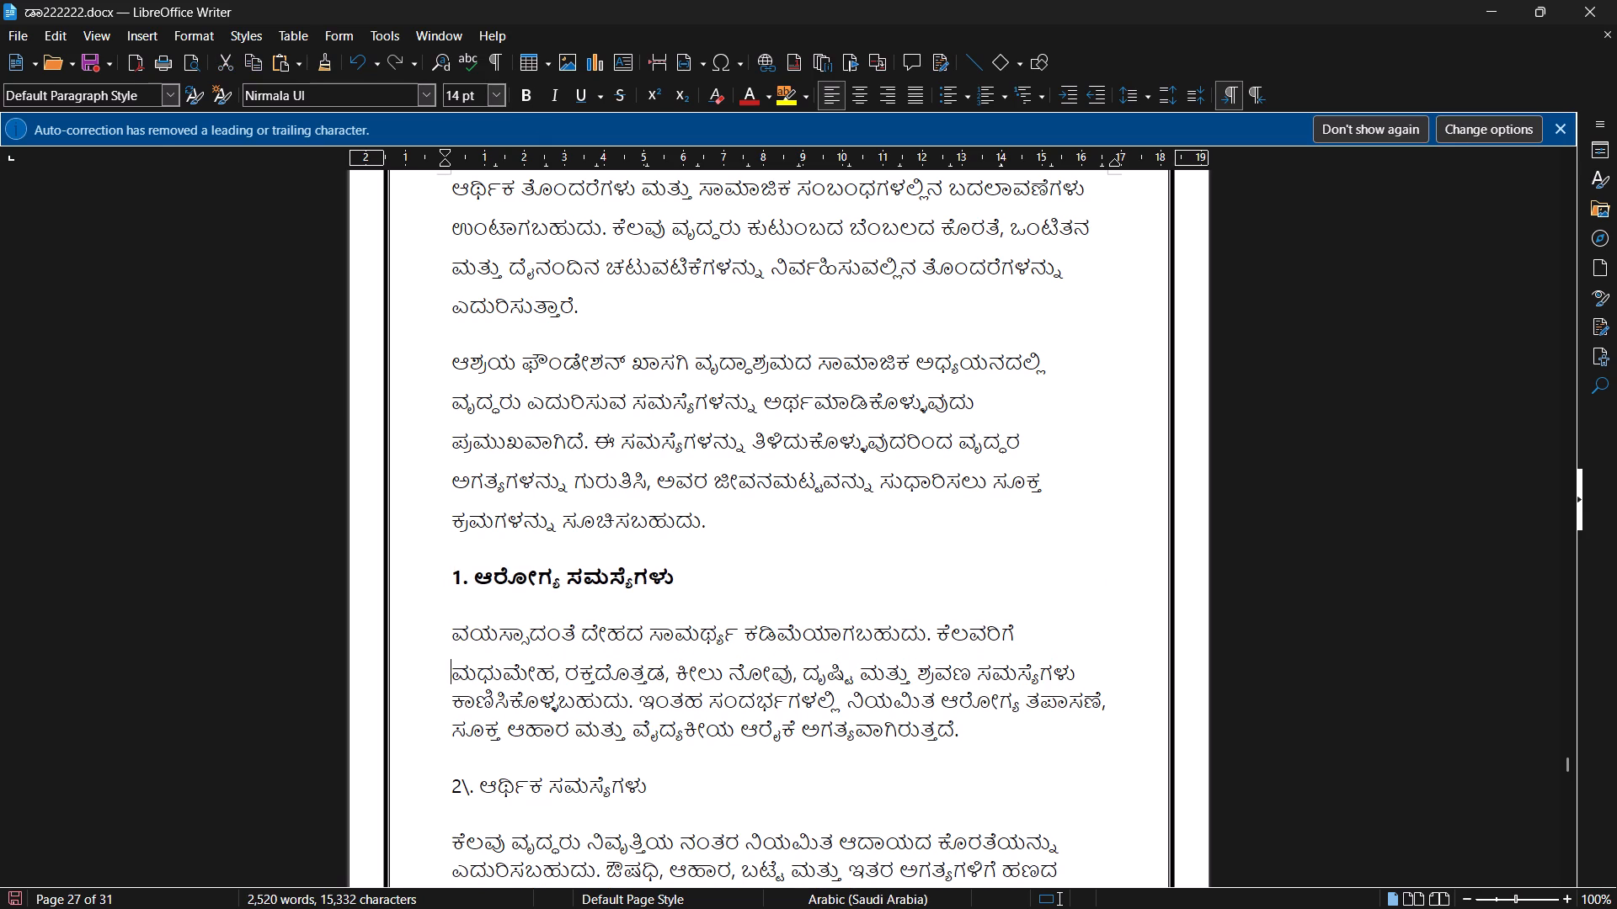
pyautogui.press('Down')
pyautogui.press('Return')
pyautogui.press('Down')
pyautogui.press('Return')
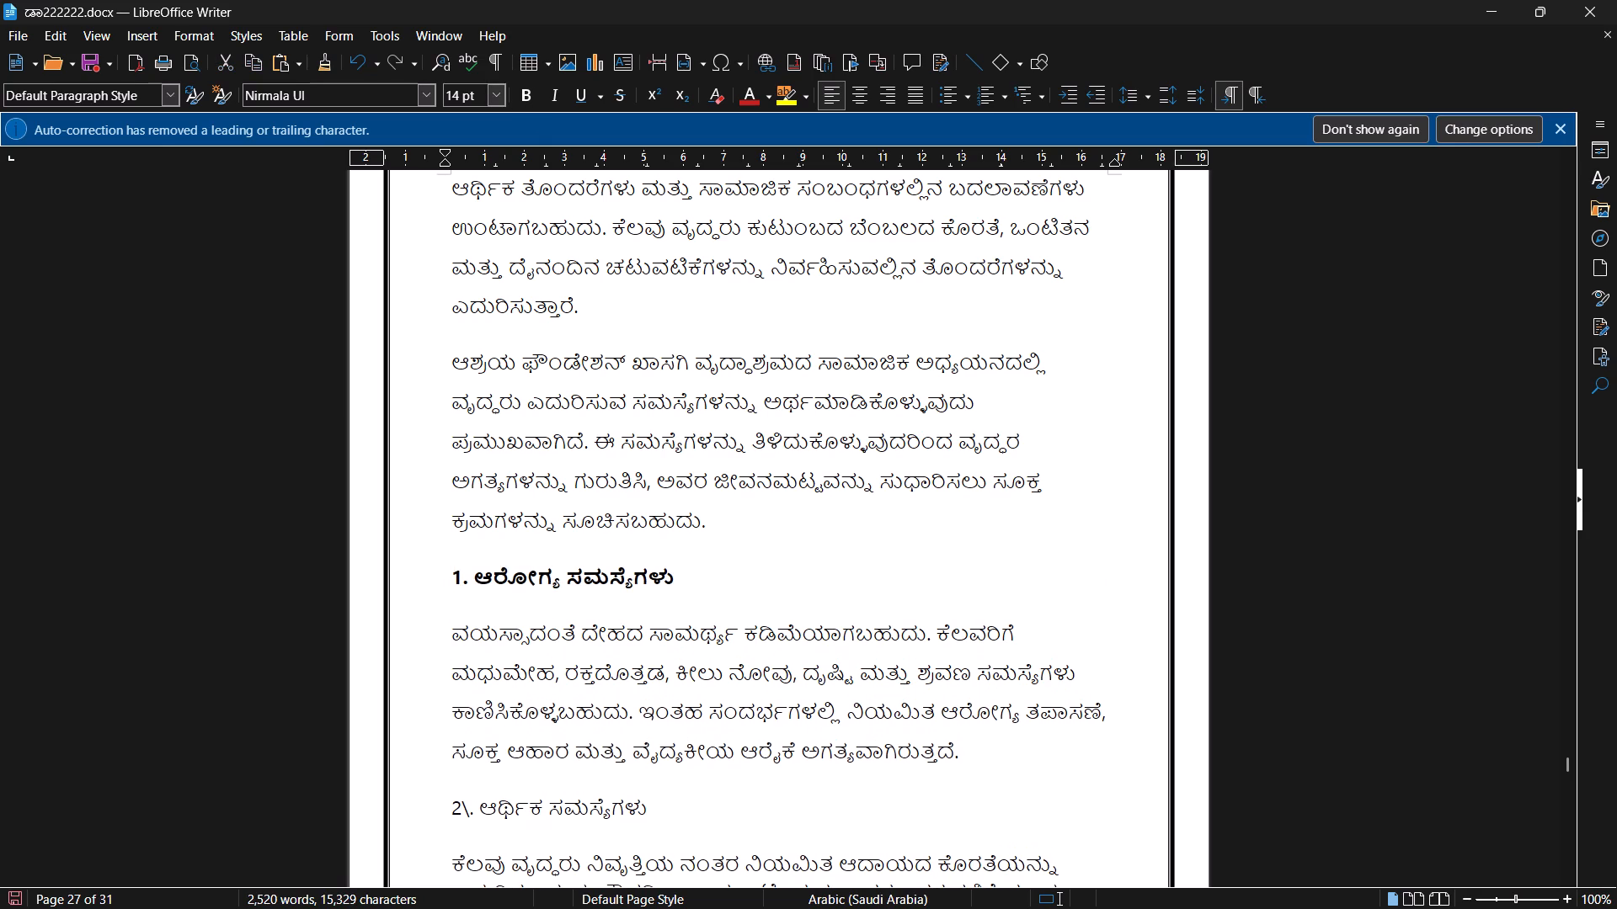
# Remove the backslash from the numbered title "2. ಆರ್ಥಿಕ ಸಮಸ್ಯೆಗಳು" and make it bold.
pyautogui.click(466, 812)
pyautogui.press('BackSpace')
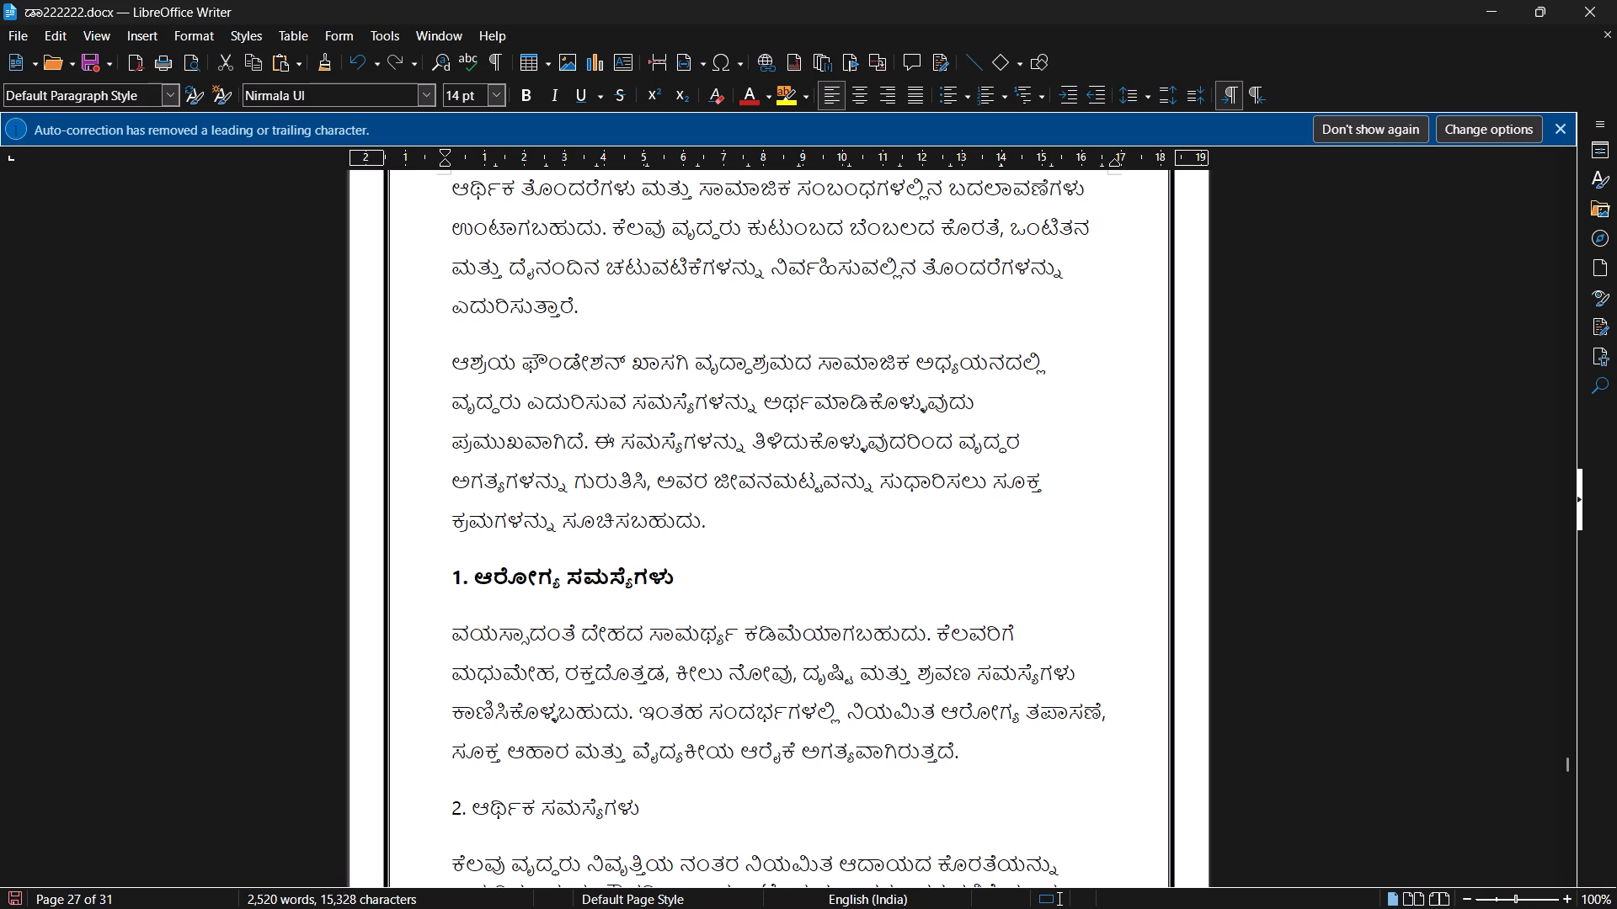
pyautogui.click(494, 692)
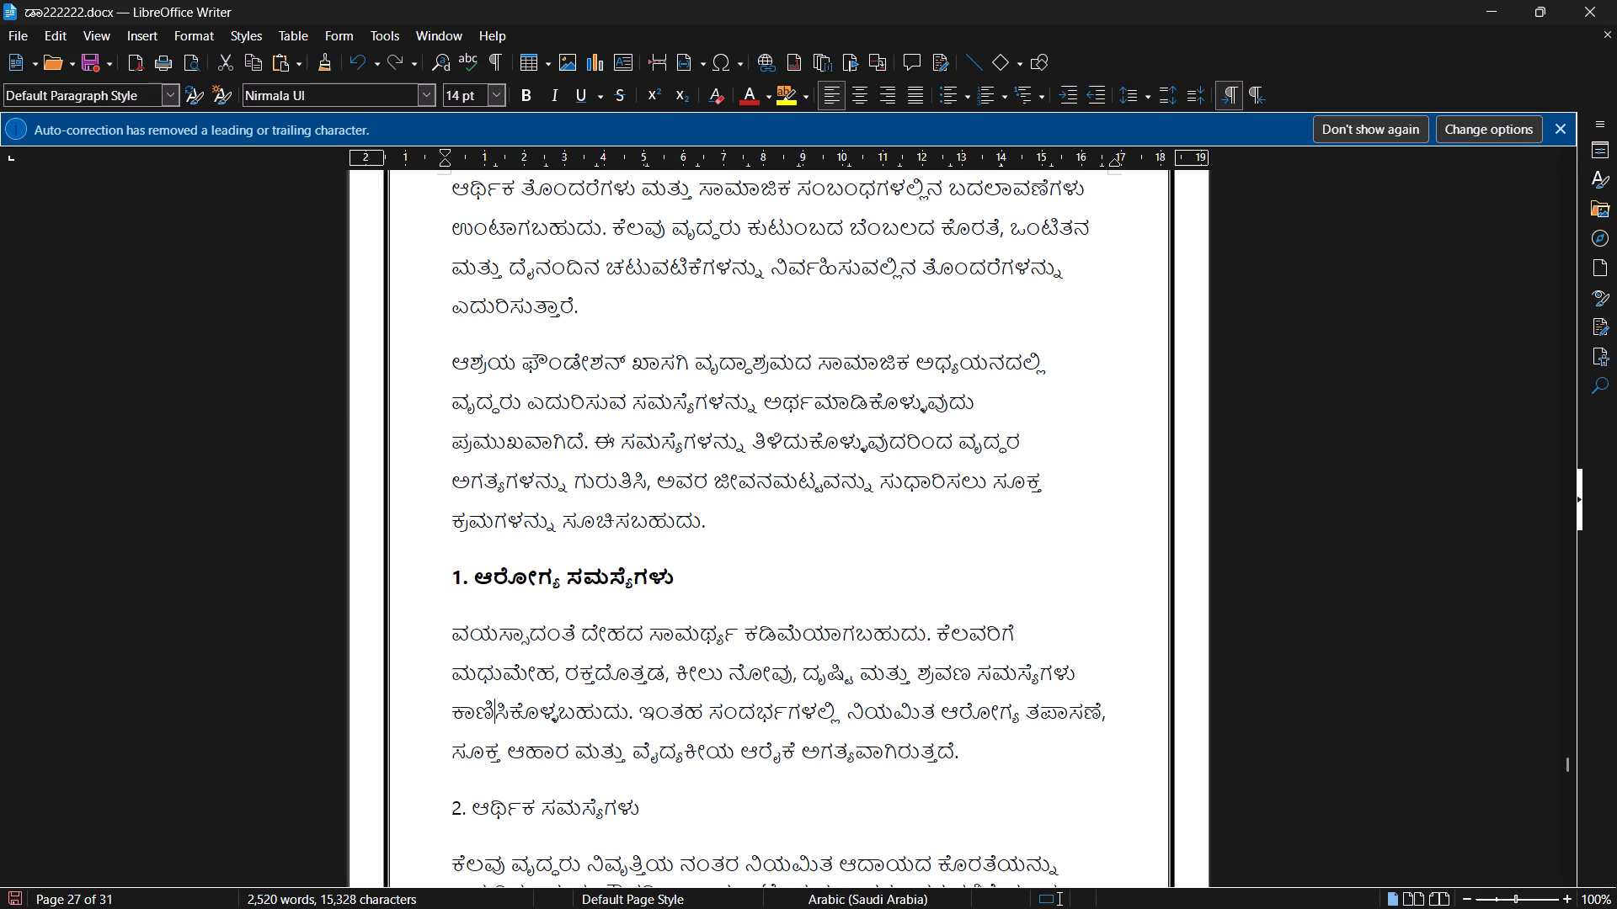
pyautogui.moveTo(446, 816); pyautogui.dragTo(583, 837)
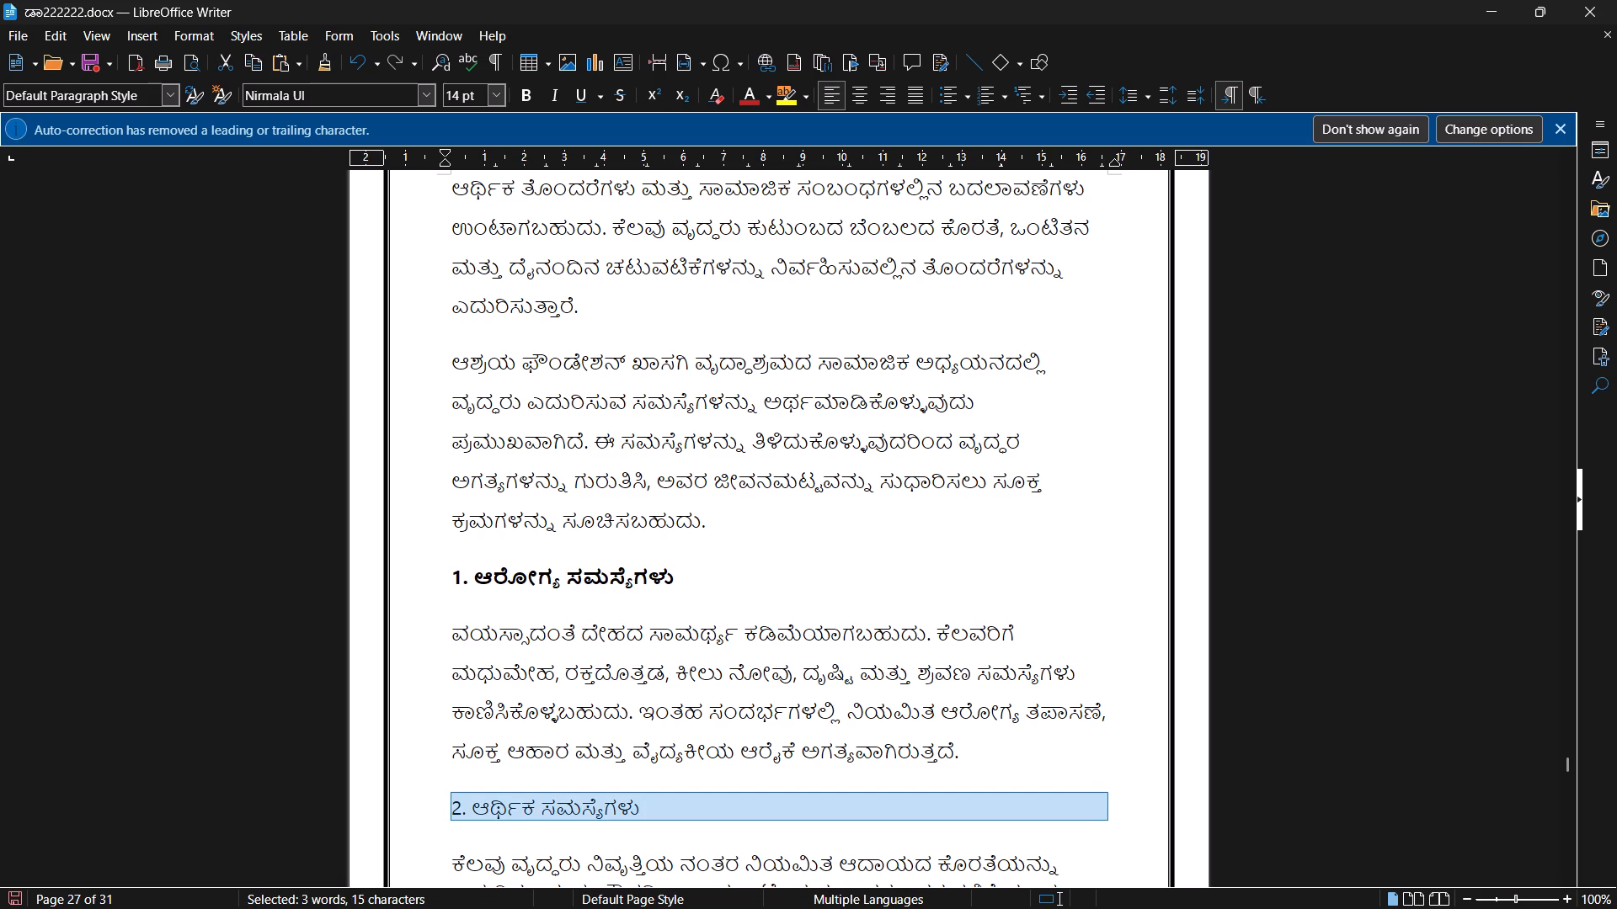
pyautogui.click(526, 89)
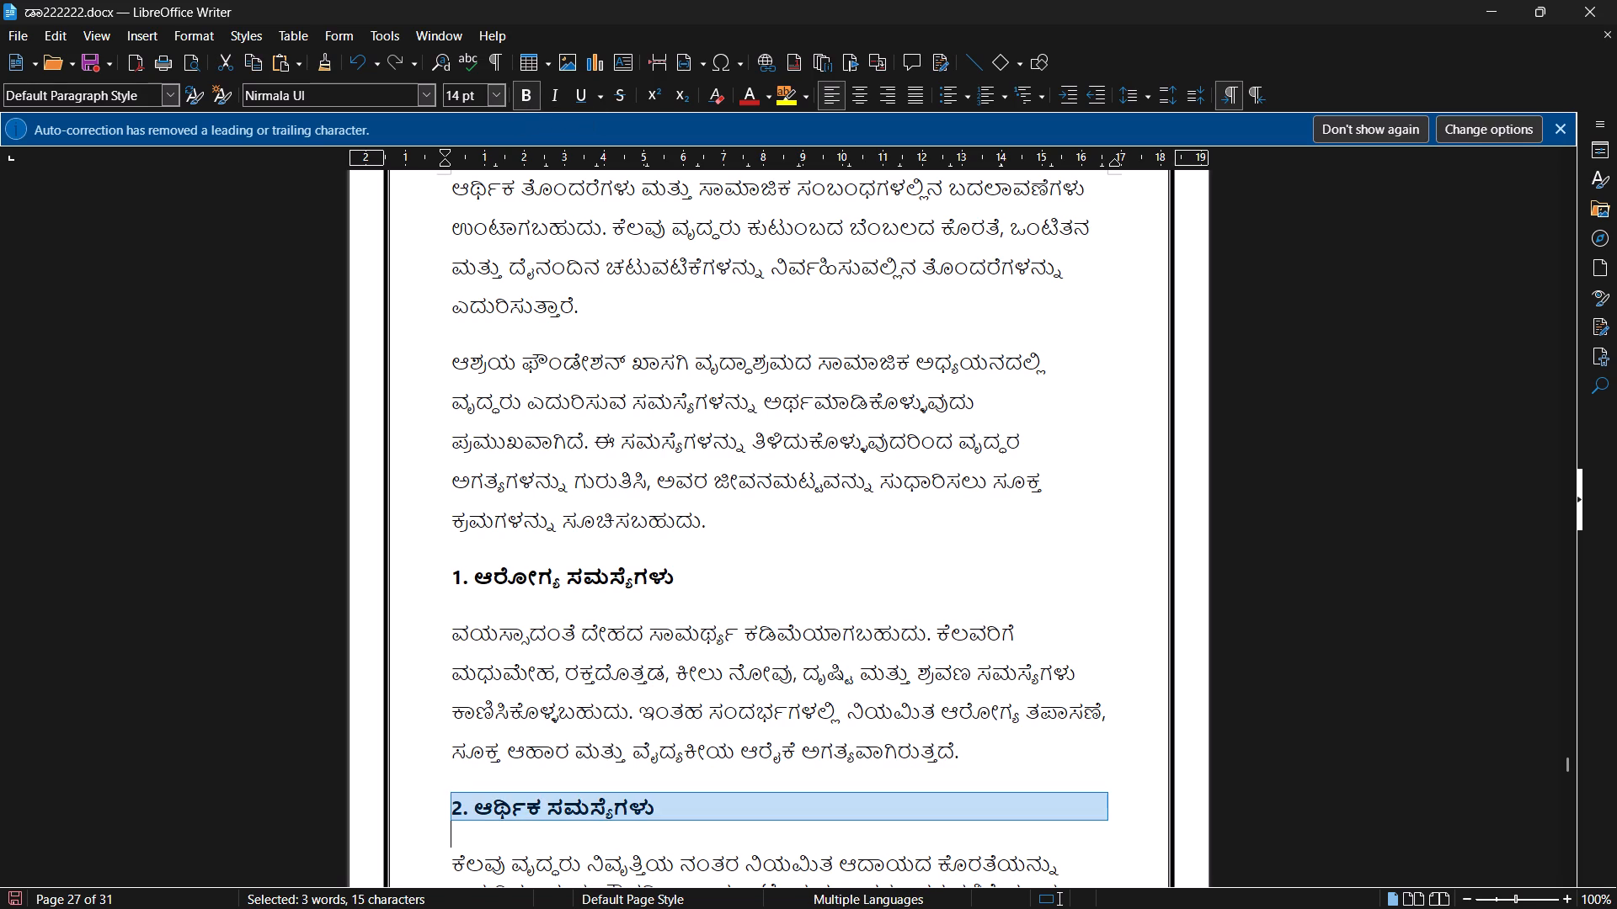
# Break the paragraph under "2. ಆರ್ಥಿಕ ಸಮಸ್ಯೆಗಳು" at each line start to widen its line spacing.
pyautogui.click(512, 833)
pyautogui.press('Down')
pyautogui.press('Down')
pyautogui.press('Down')
pyautogui.press('Down')
pyautogui.press('Down')
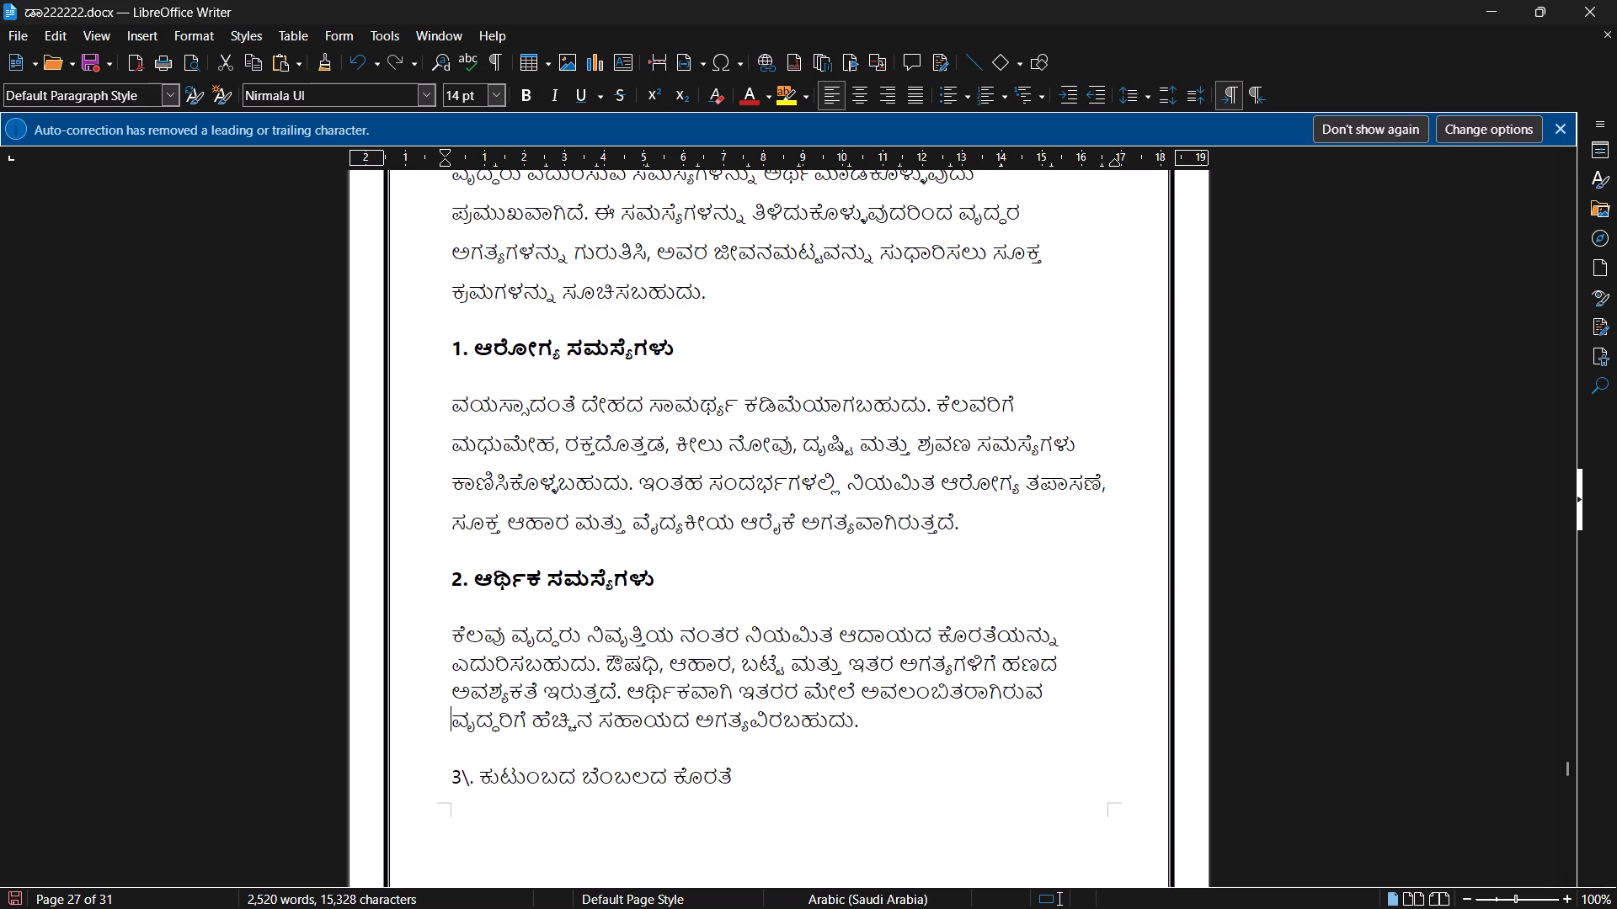
pyautogui.click(454, 665)
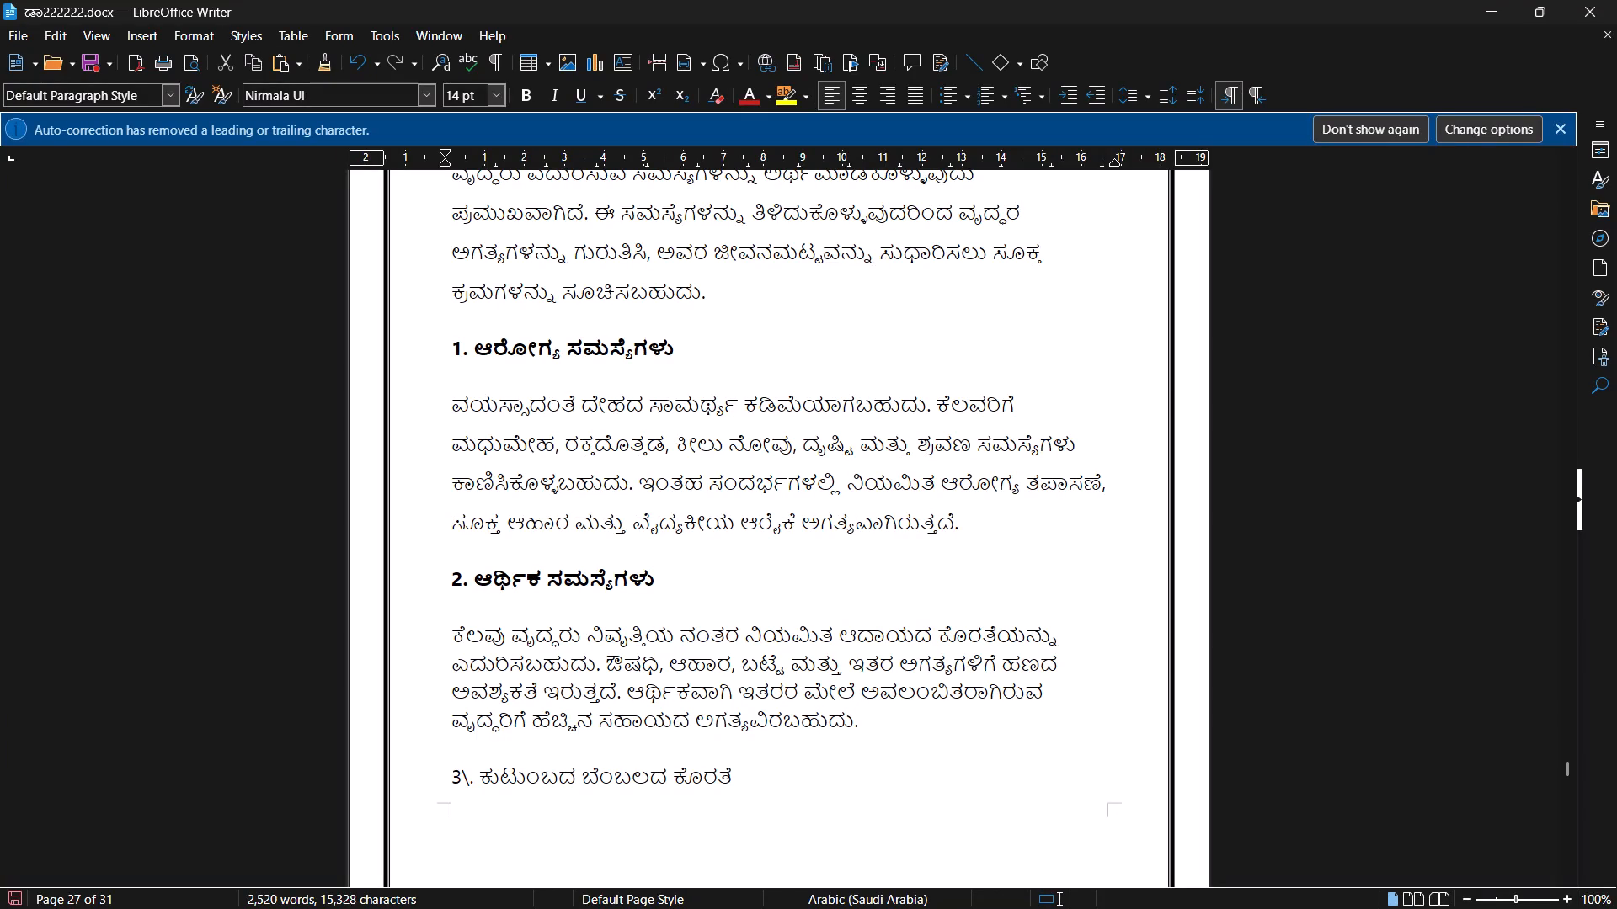
pyautogui.press('Return')
pyautogui.press('Return')
pyautogui.press('Down')
pyautogui.press('Return')
pyautogui.press('Return')
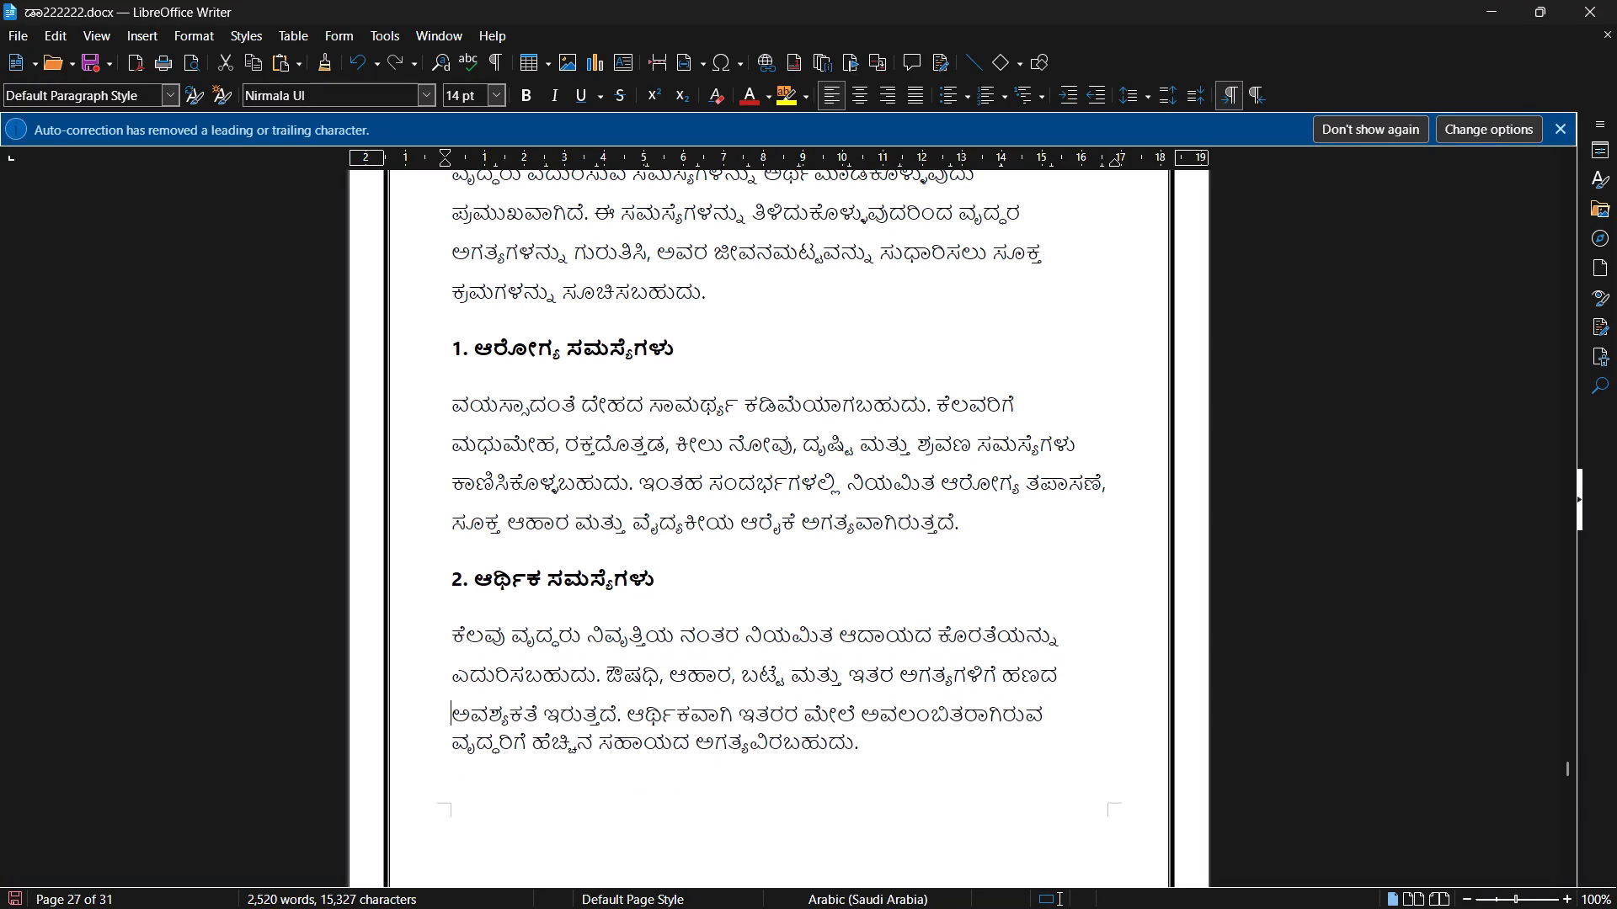
pyautogui.press('Down')
pyautogui.press('Return')
# Remove the backslash from the numbered title "3. ಕುಟುಂಬದ ಬೆಂಬಲದ ಕೊರತೆ" and make it bold.
pyautogui.press('Down')
pyautogui.press('Down')
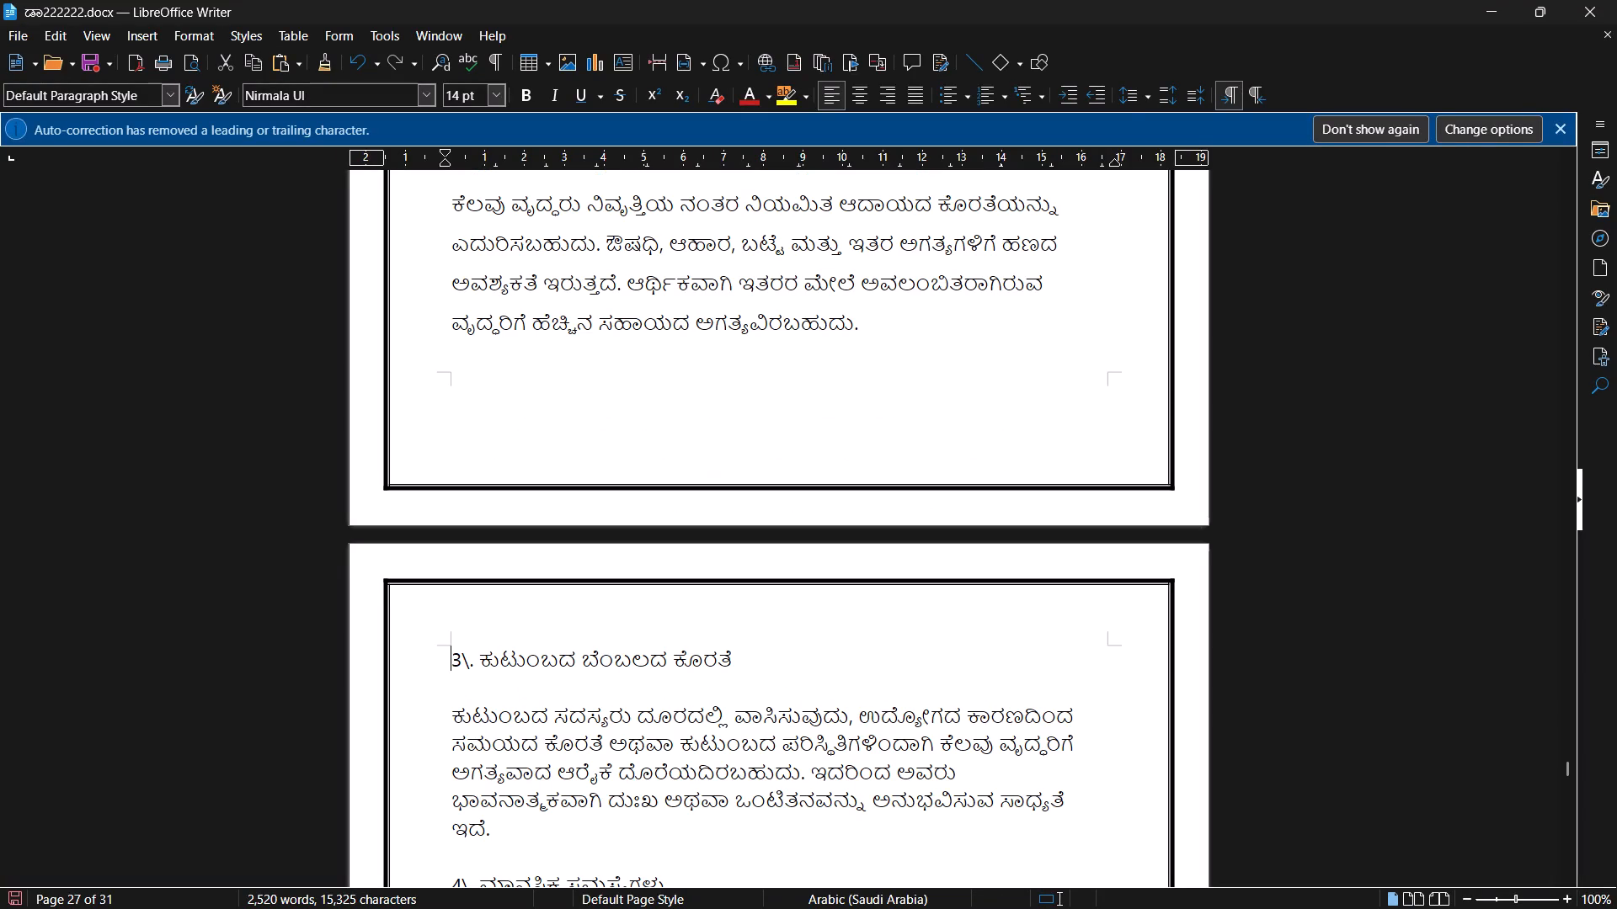
pyautogui.press('Down')
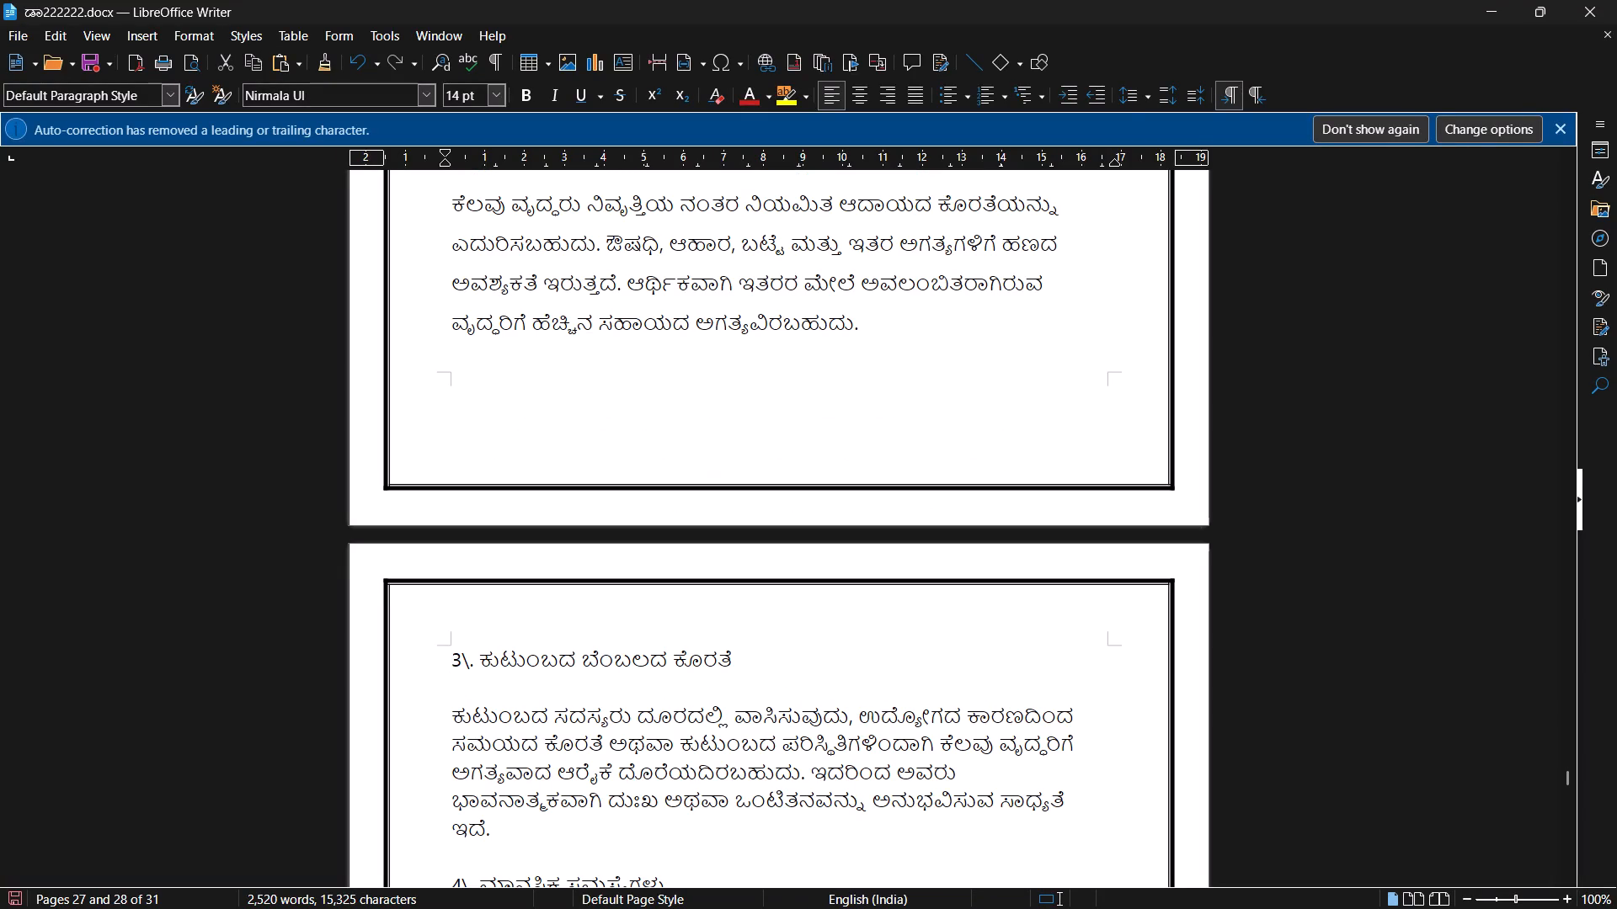
pyautogui.click(467, 663)
pyautogui.press('BackSpace')
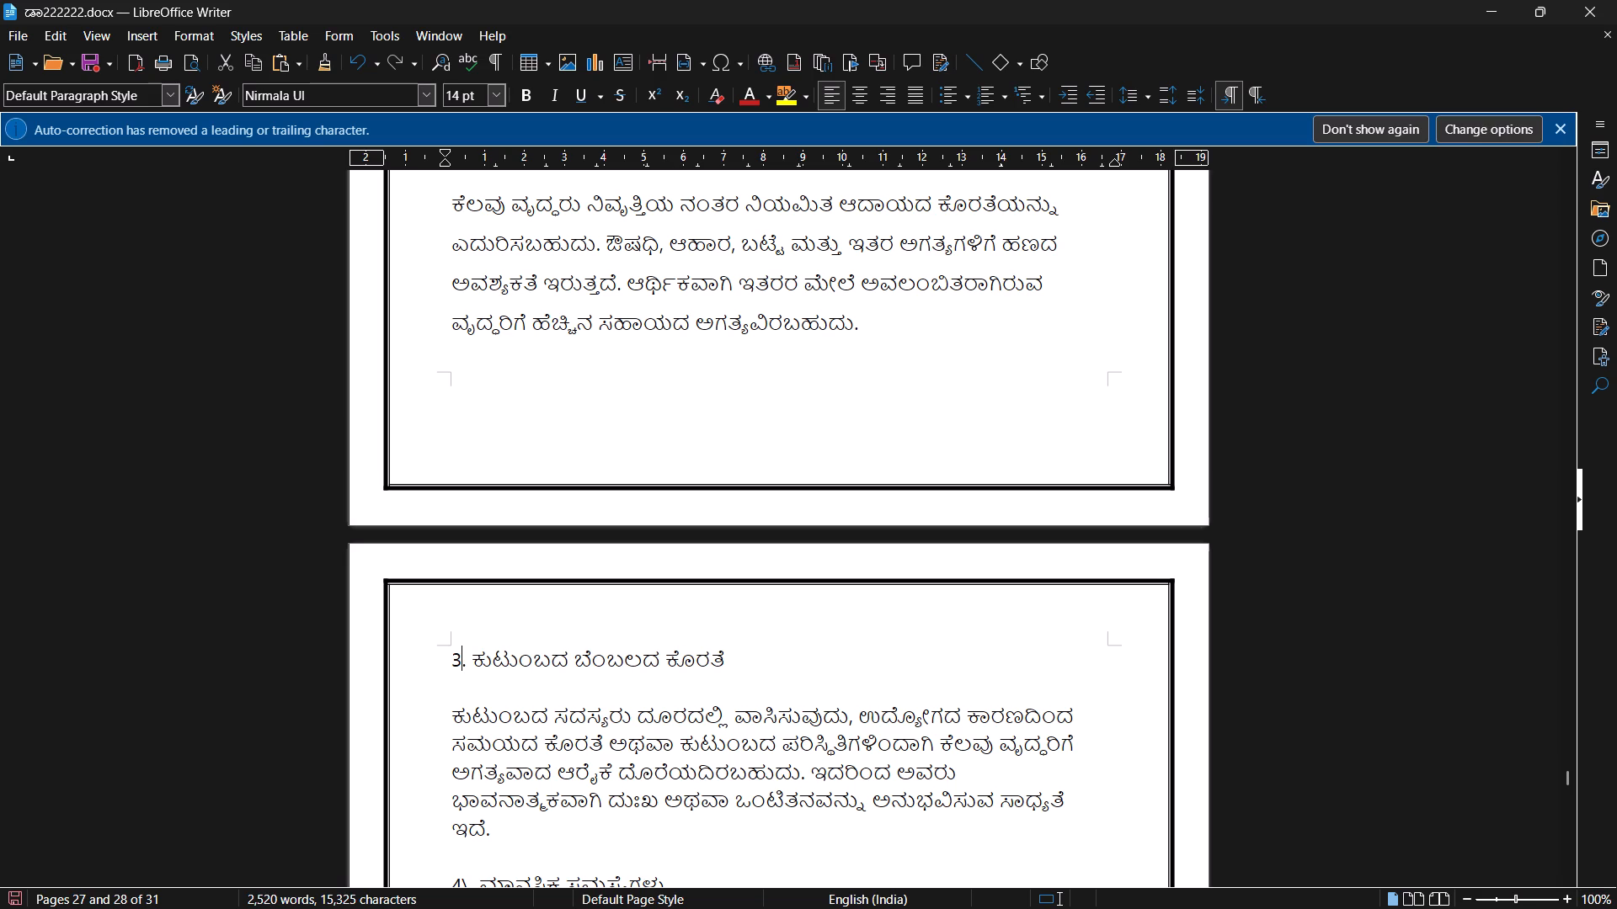
pyautogui.moveTo(448, 656); pyautogui.dragTo(577, 682)
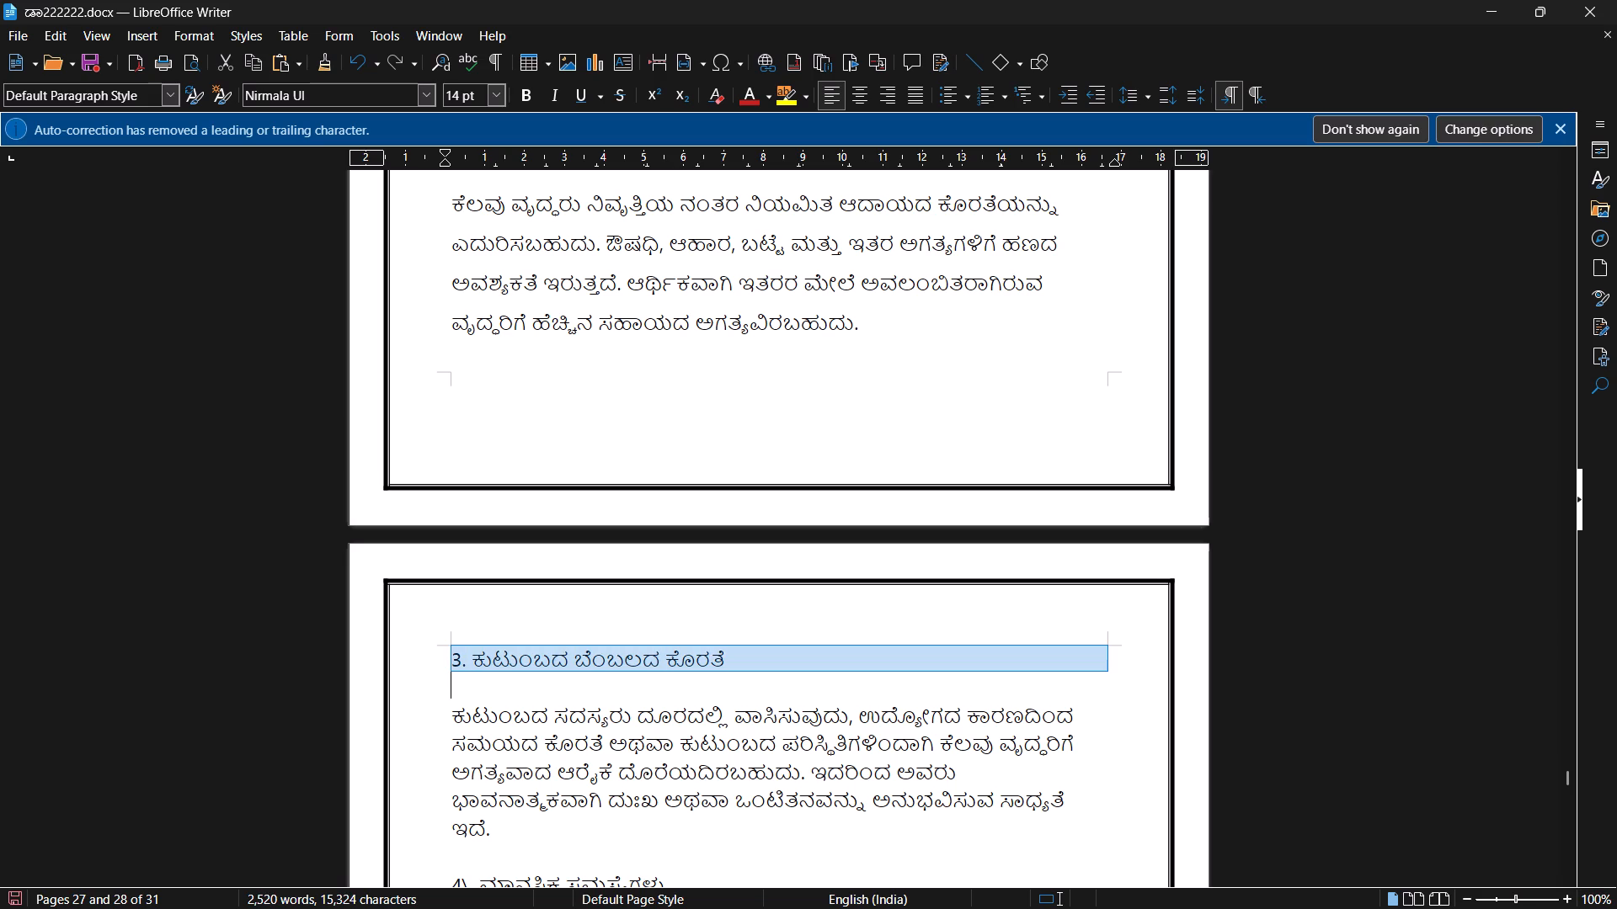
pyautogui.moveTo(577, 682); pyautogui.dragTo(663, 691)
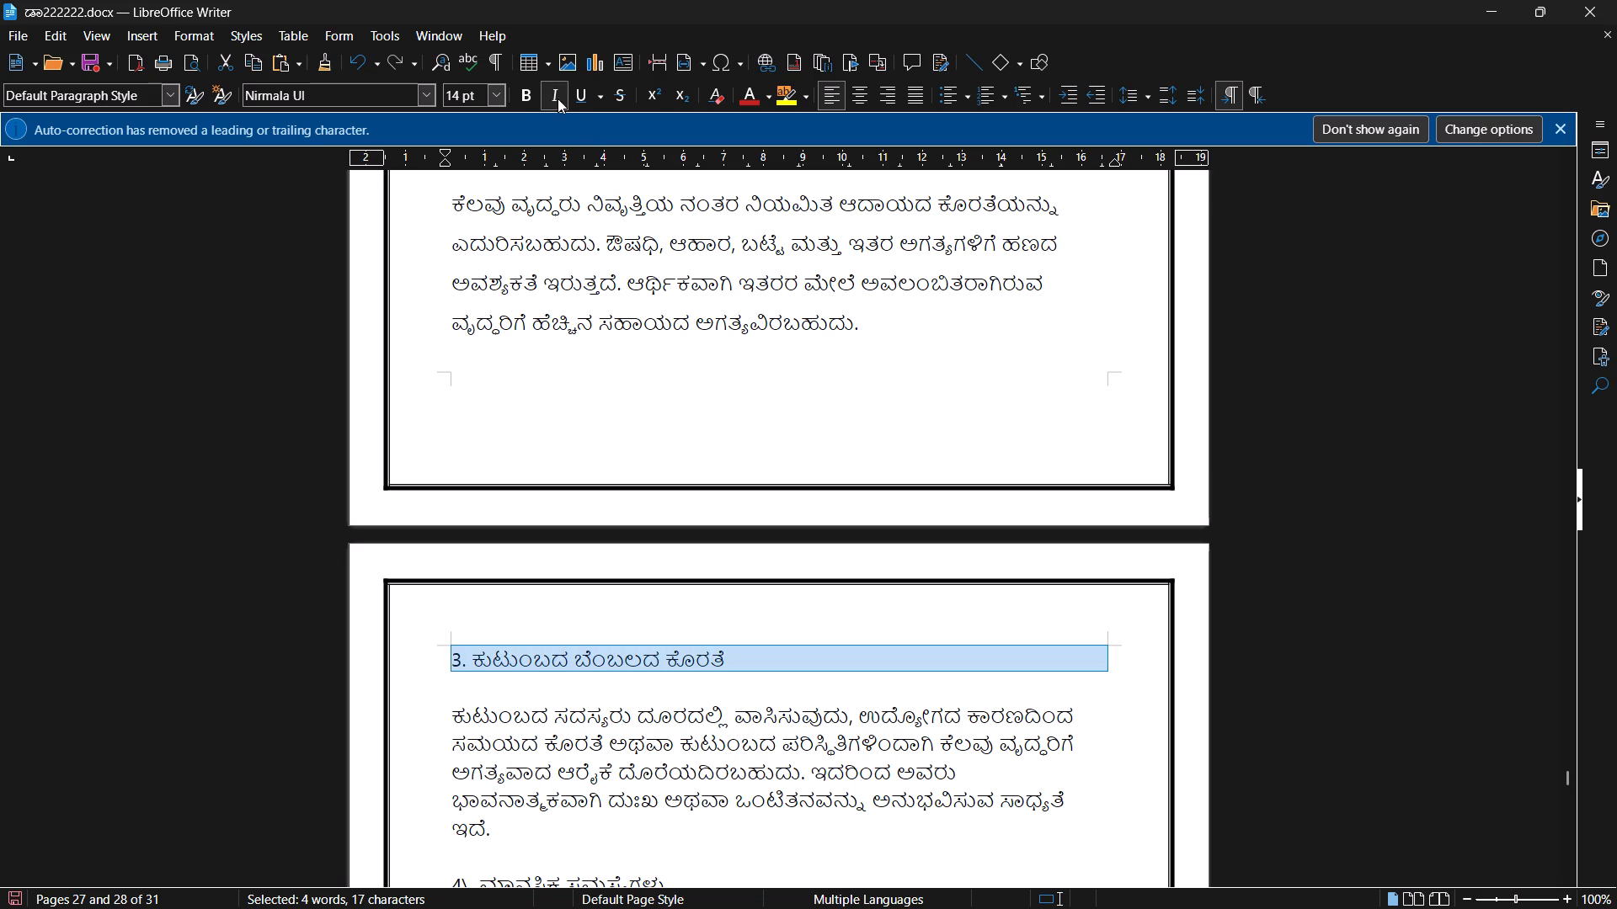
pyautogui.click(535, 94)
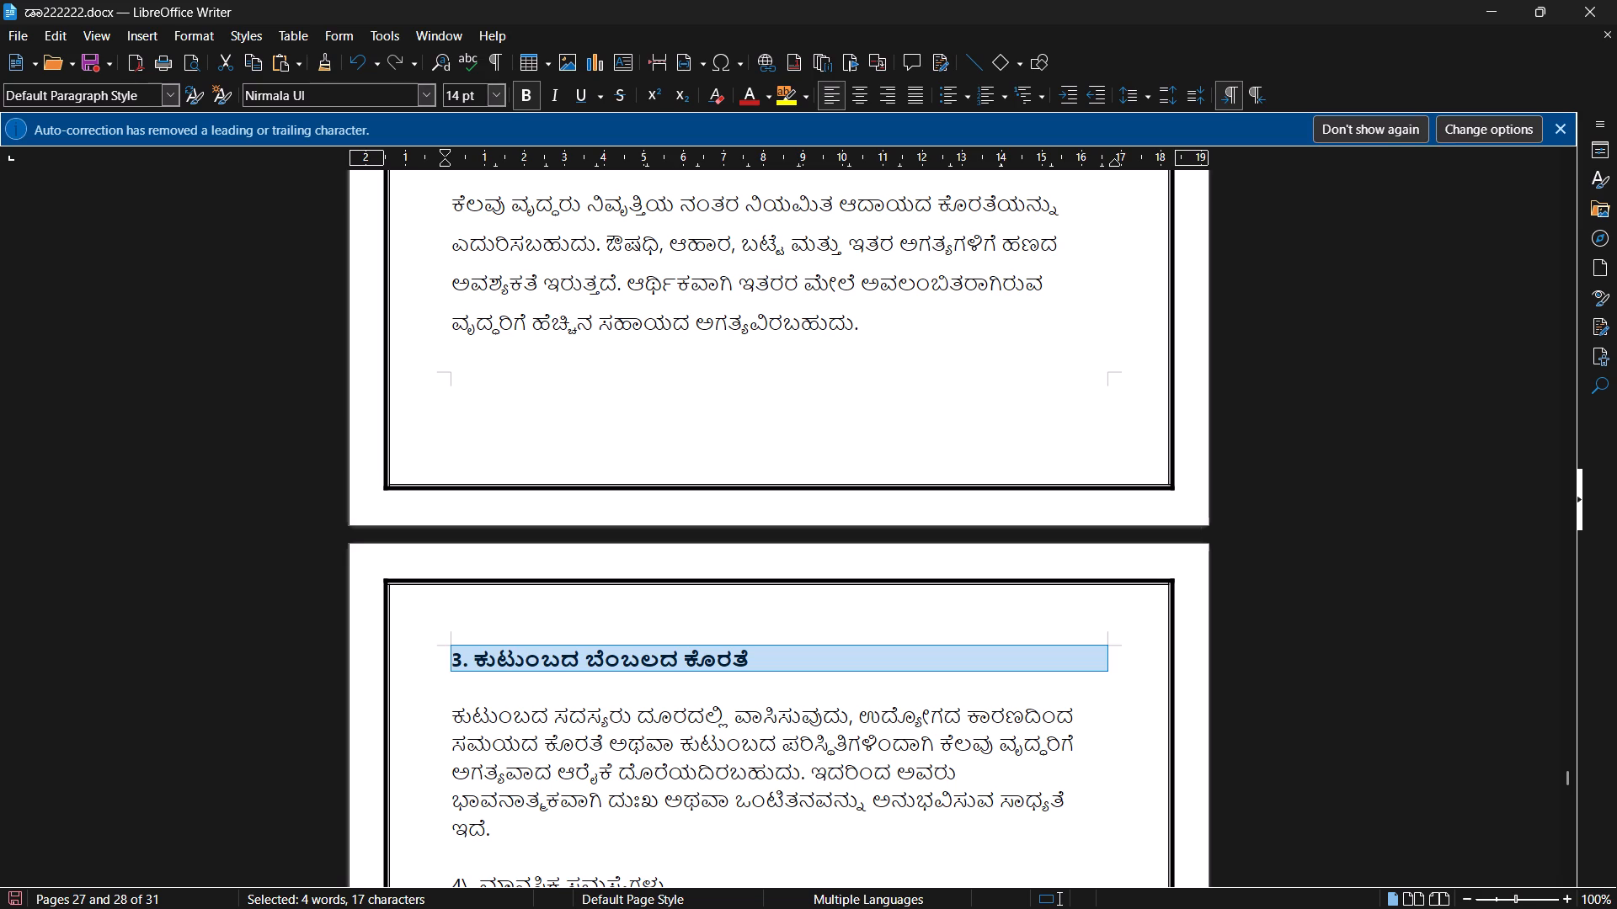
# Break the paragraph under "3. ಕುಟುಂಬದ ಬೆಂಬಲದ ಕೊರತೆ" at each line start to widen its line spacing.
pyautogui.click(447, 735)
pyautogui.press('Return')
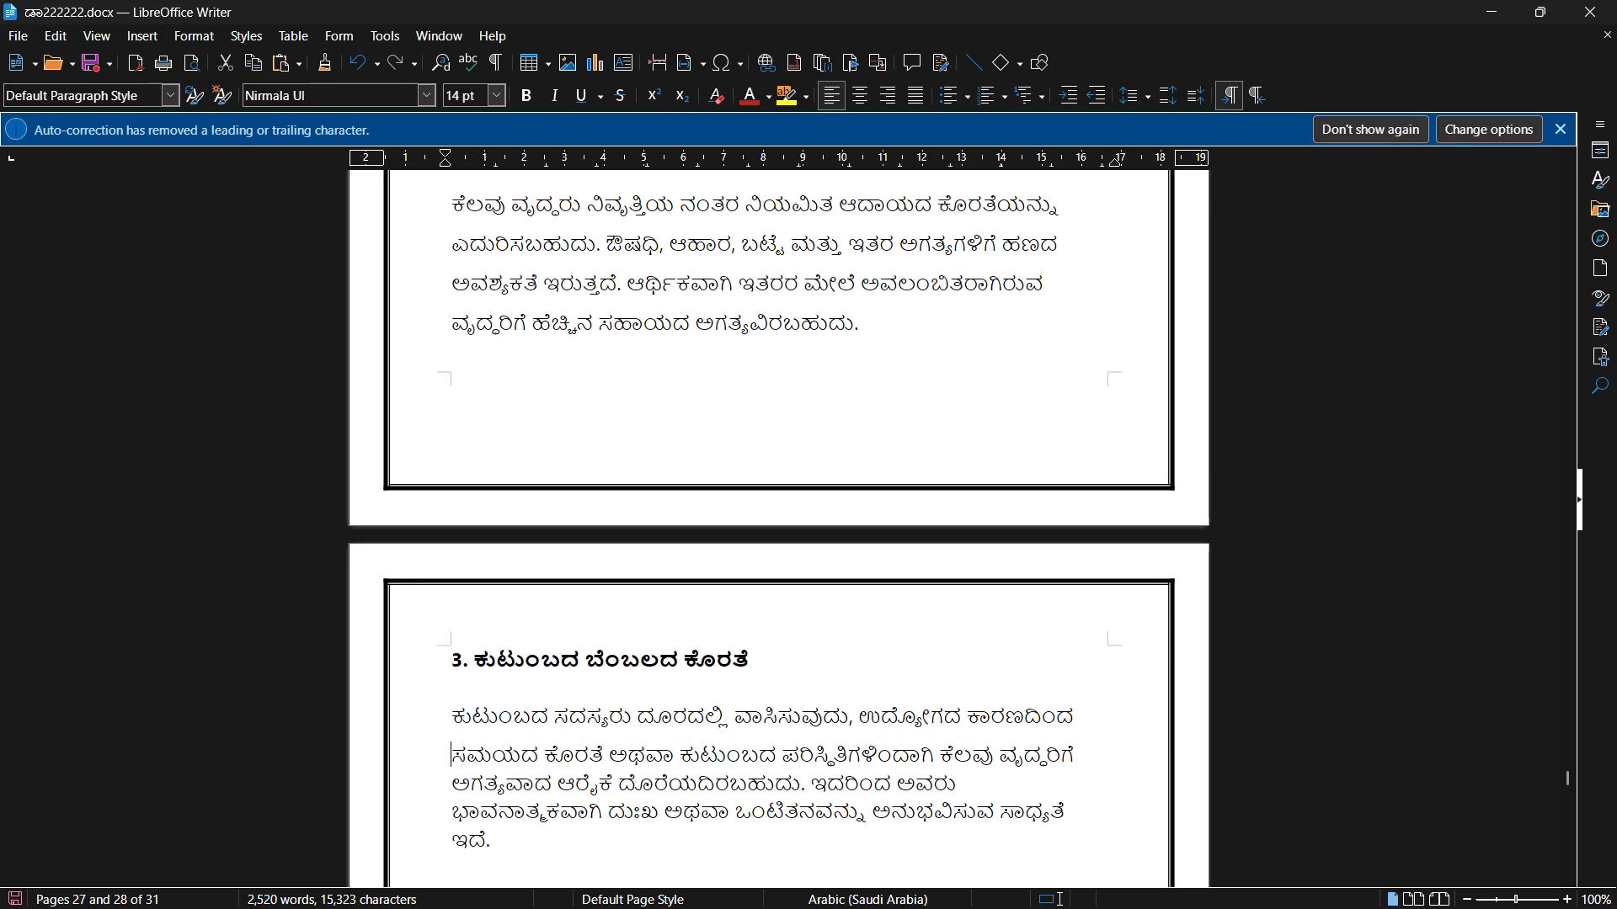
pyautogui.press('Down')
pyautogui.press('Return')
pyautogui.press('Down')
pyautogui.press('Return')
pyautogui.press('Down')
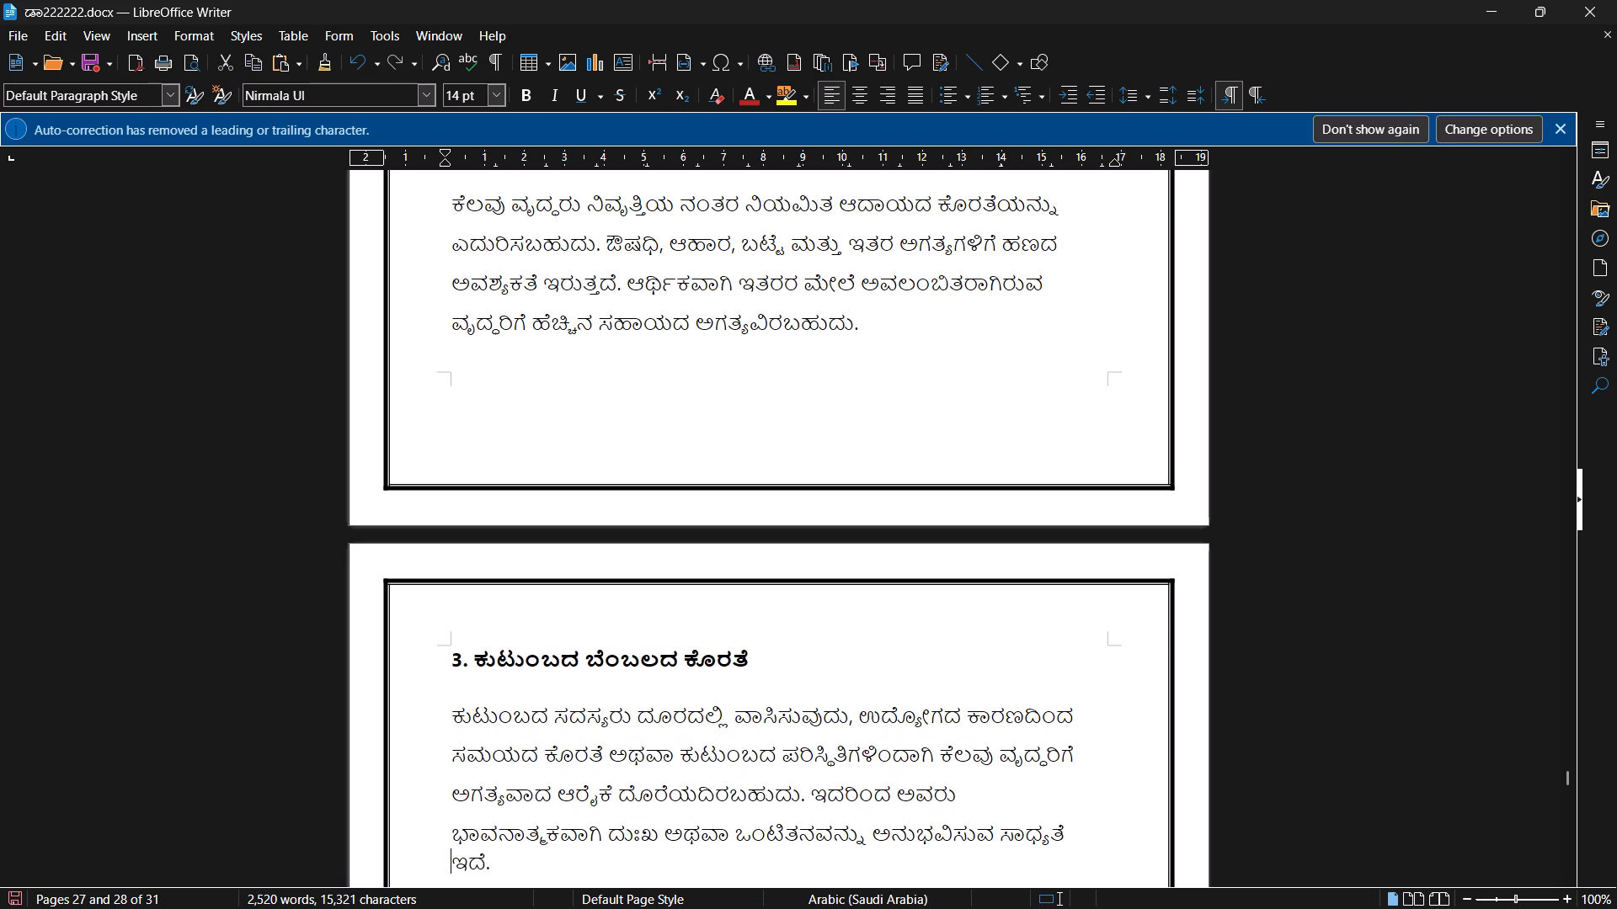
pyautogui.press('Return')
pyautogui.press('Down')
pyautogui.press('Down')
pyautogui.press('Down')
pyautogui.press('Down')
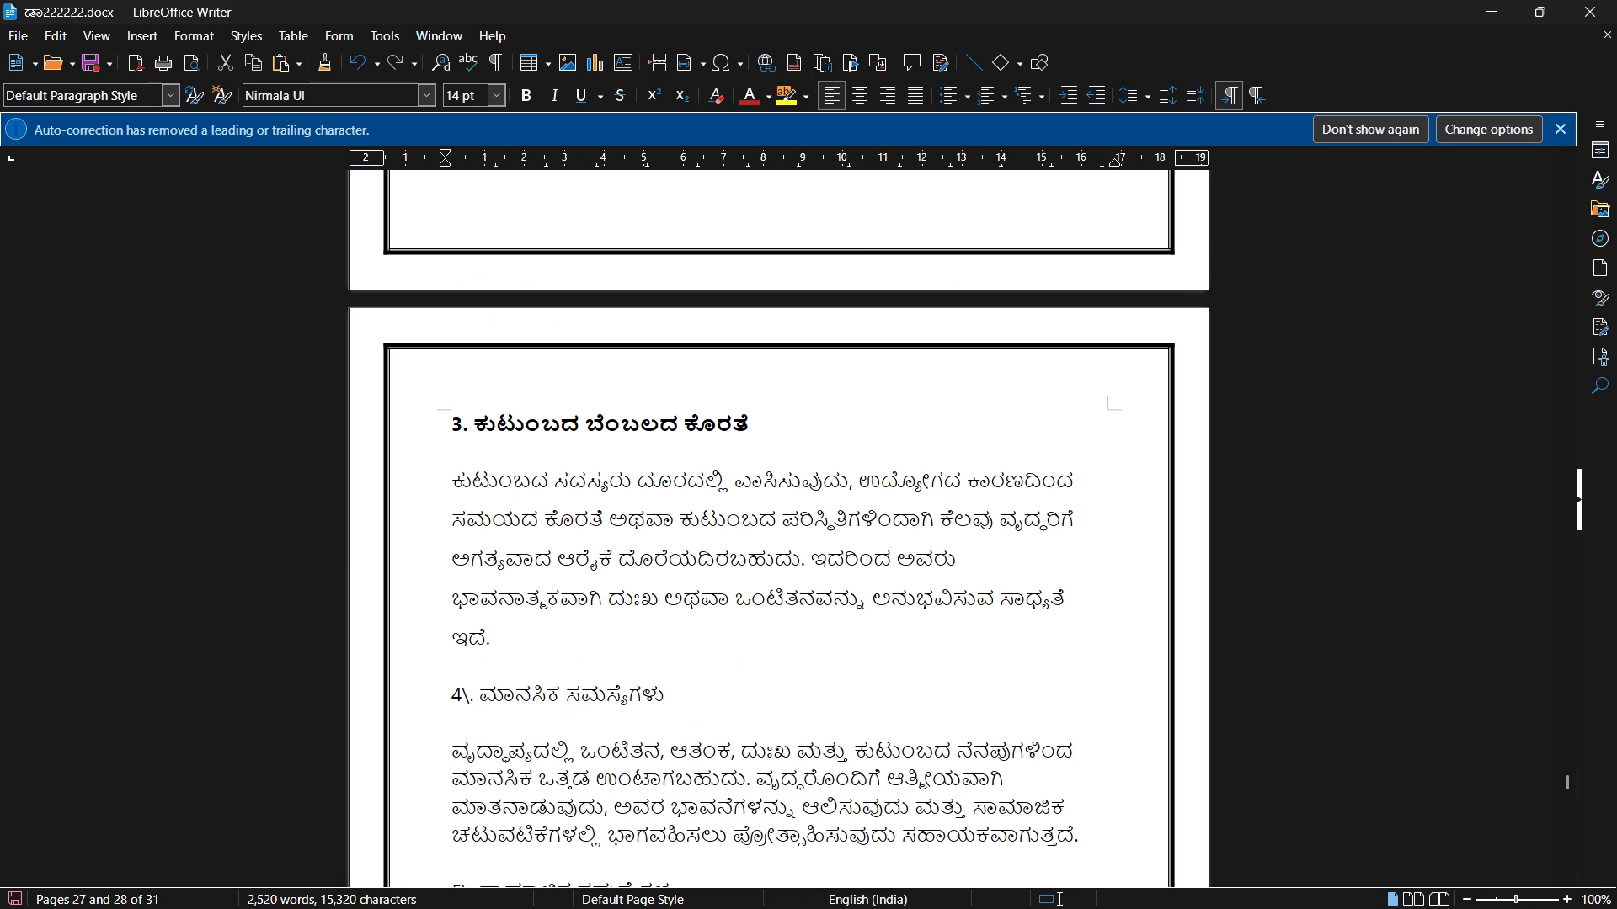
# Remove the backslash from the numbered title "4. ಮಾನಸಿಕ ಸಮಸ್ಯೆಗಳು" and make it bold.
pyautogui.click(467, 695)
pyautogui.press('BackSpace')
pyautogui.press('BackSpace')
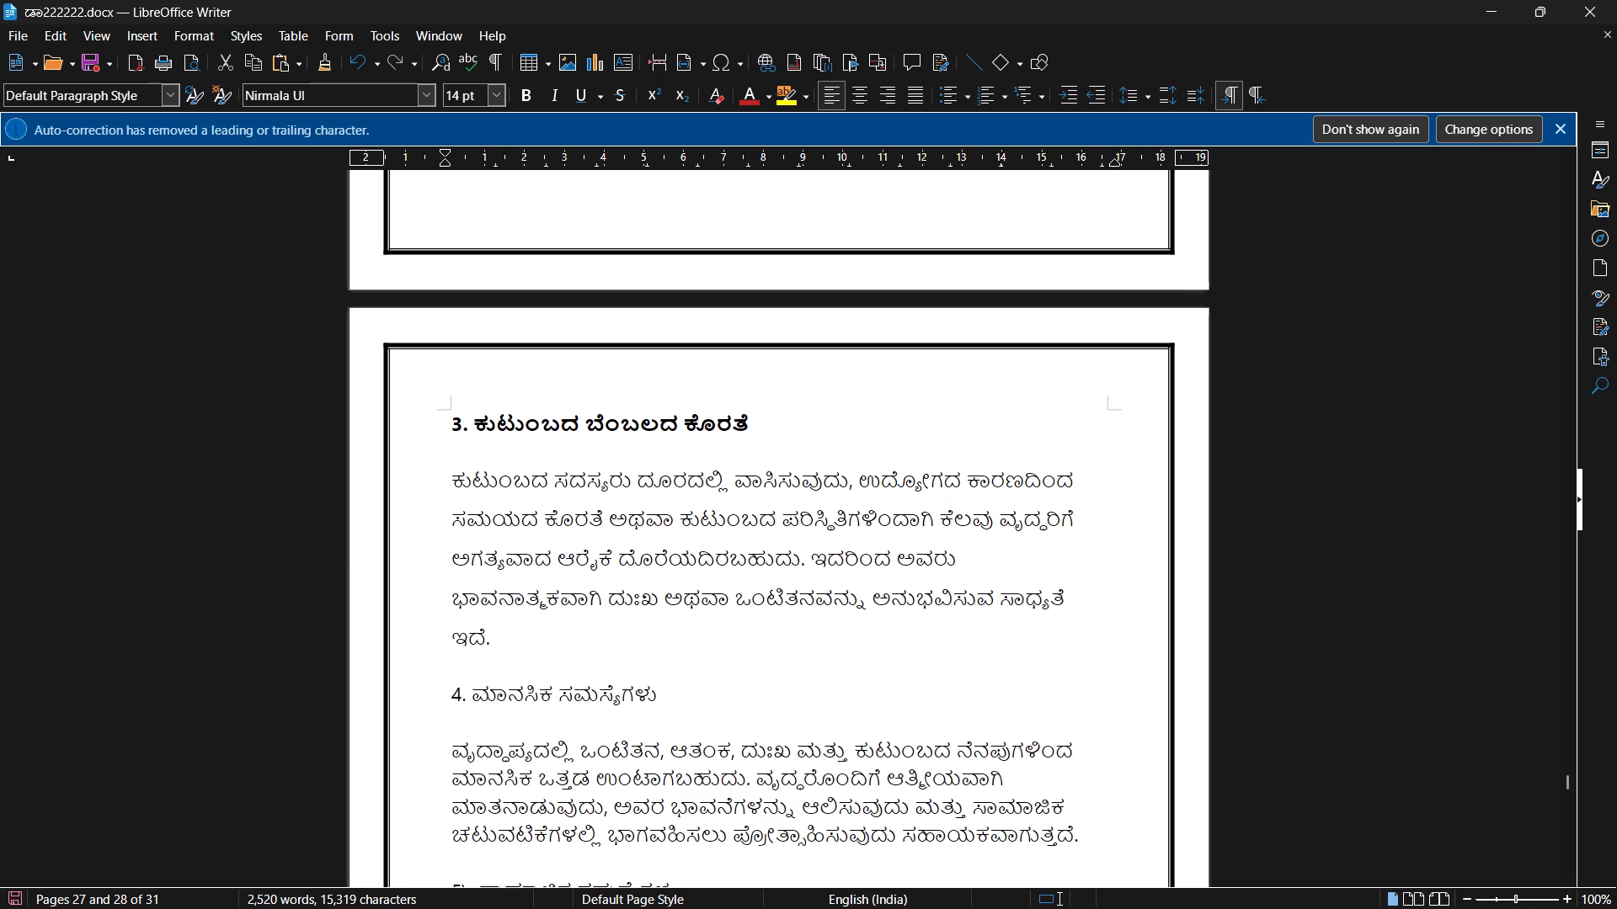
pyautogui.moveTo(451, 699); pyautogui.dragTo(606, 656)
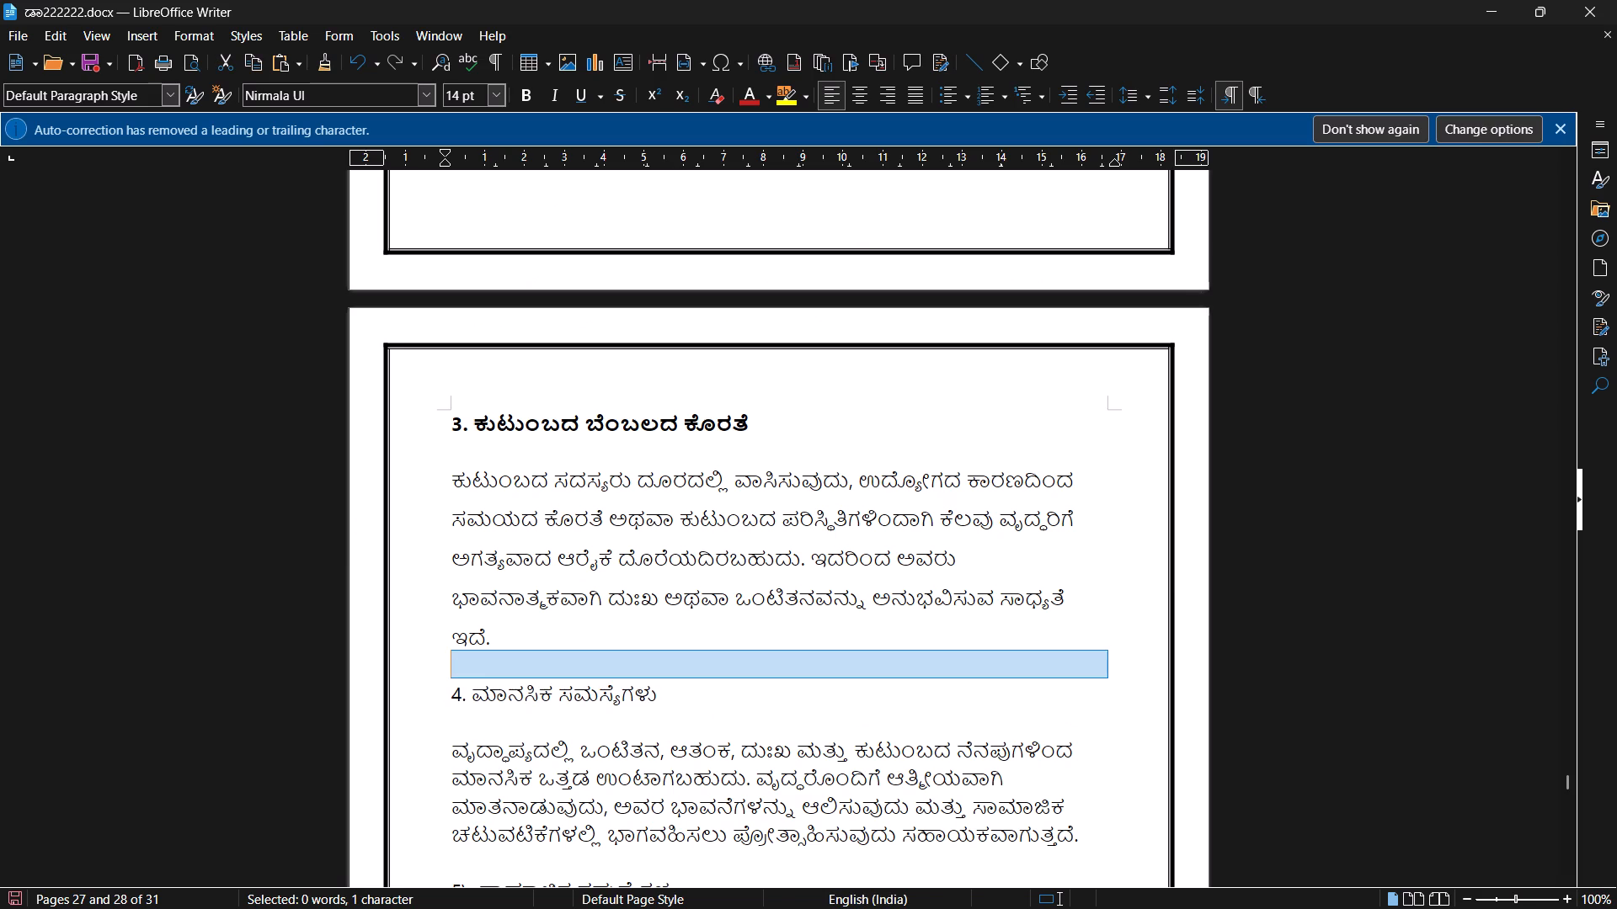
pyautogui.moveTo(600, 392); pyautogui.dragTo(515, 715)
pyautogui.doubleClick(515, 715)
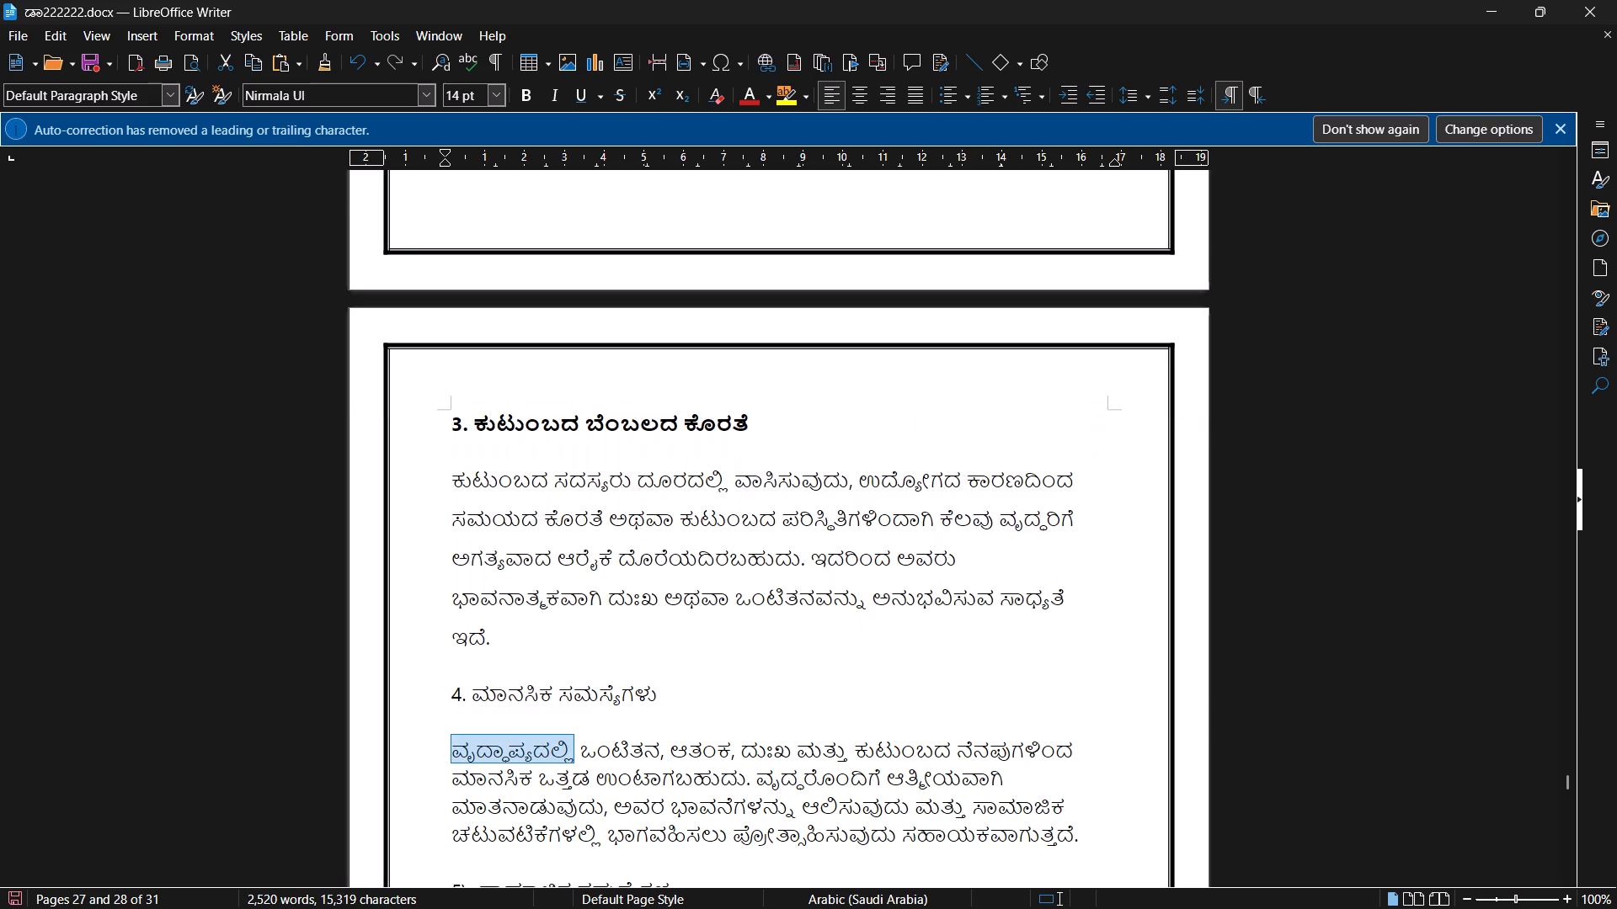
pyautogui.moveTo(456, 691); pyautogui.dragTo(705, 739)
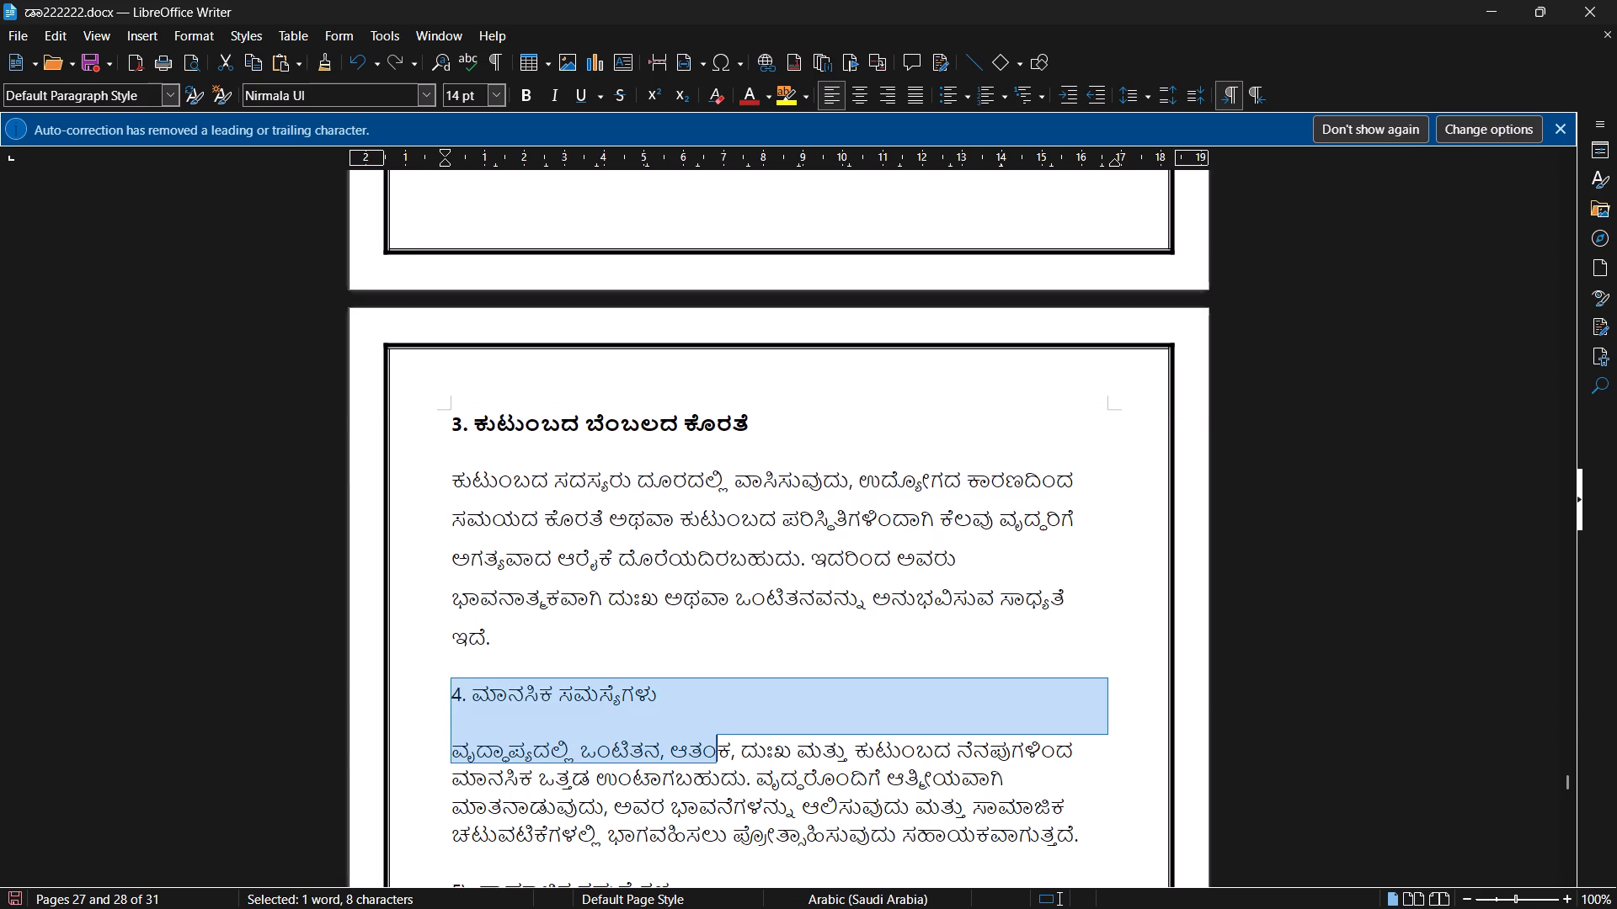
pyautogui.moveTo(705, 739); pyautogui.dragTo(693, 704)
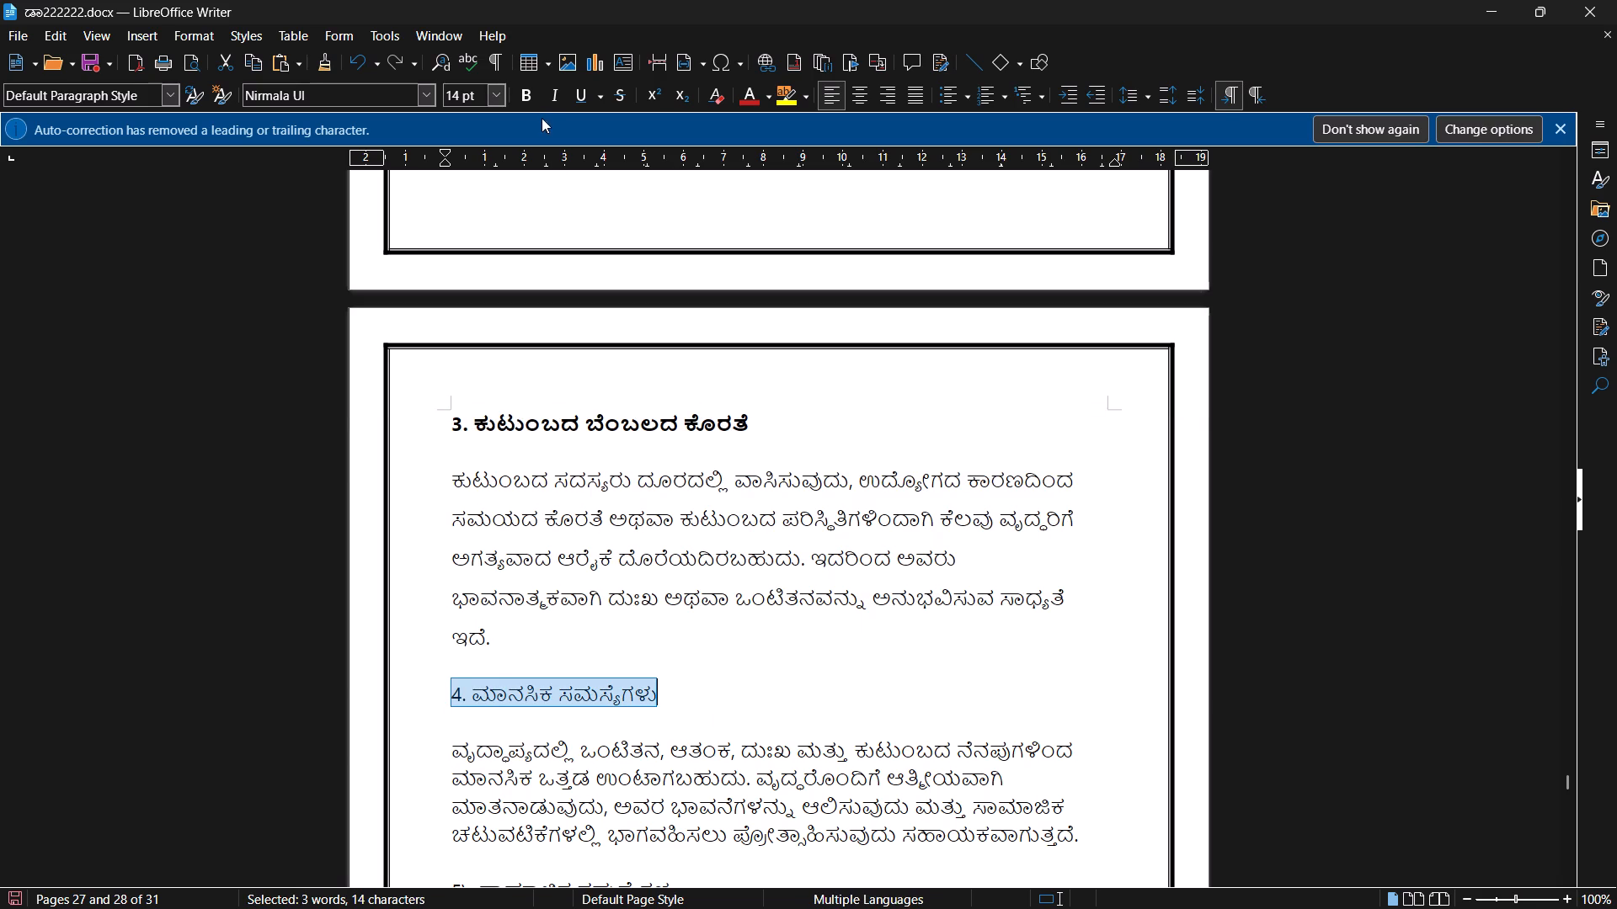
pyautogui.click(523, 102)
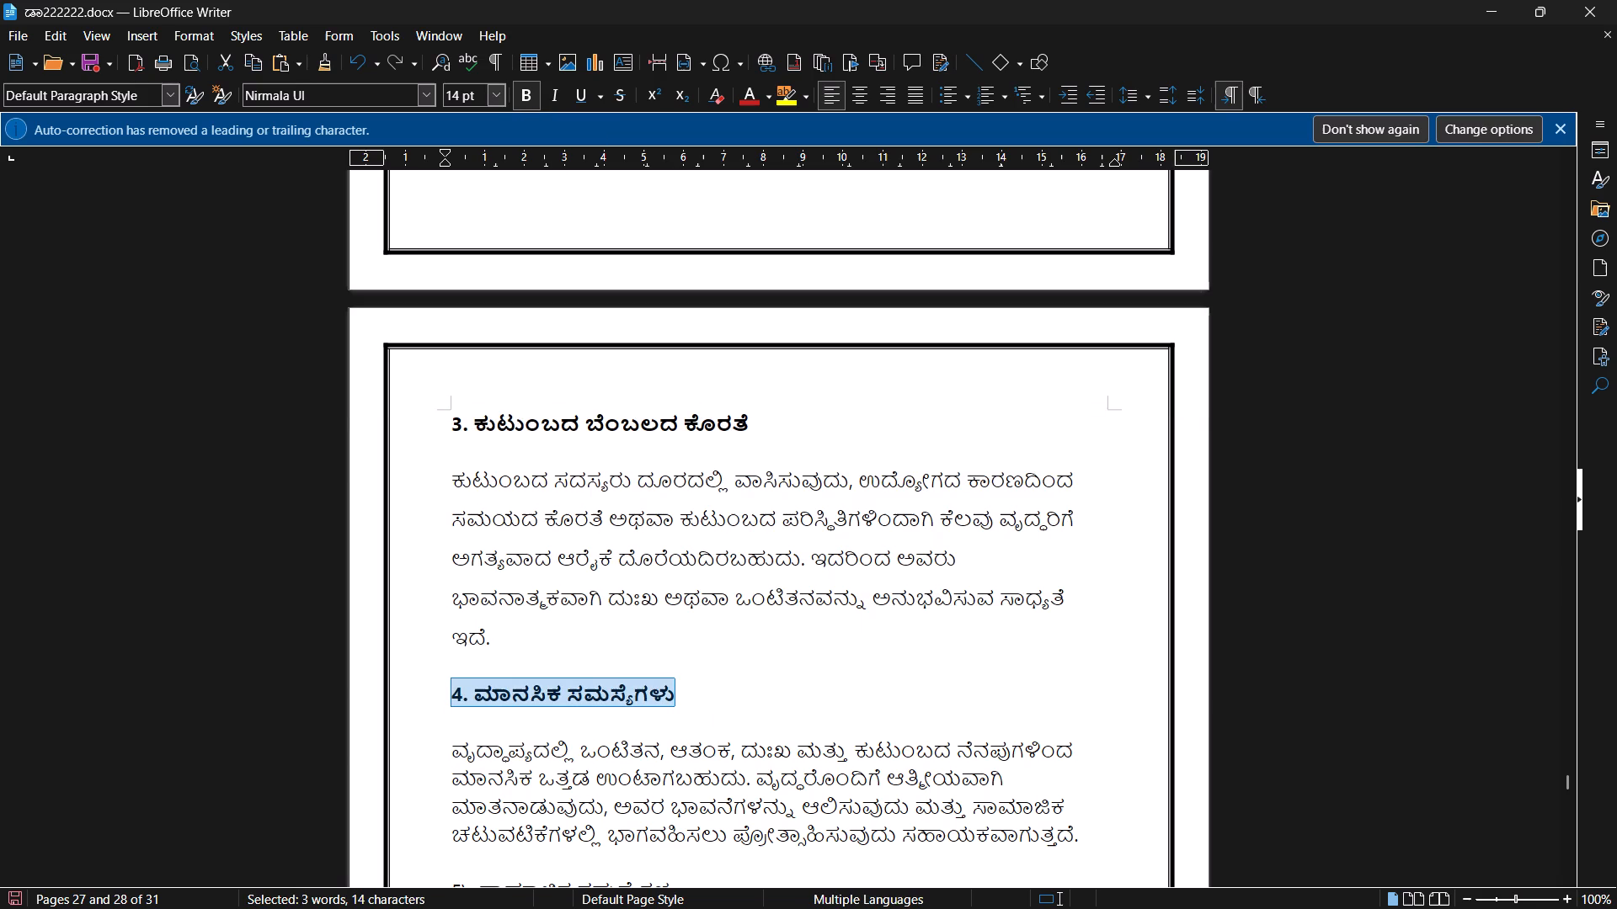
# Break the paragraph under "4. ಮಾನಸಿಕ ಸಮಸ್ಯೆಗಳು" at each line start to widen its line spacing.
pyautogui.click(454, 781)
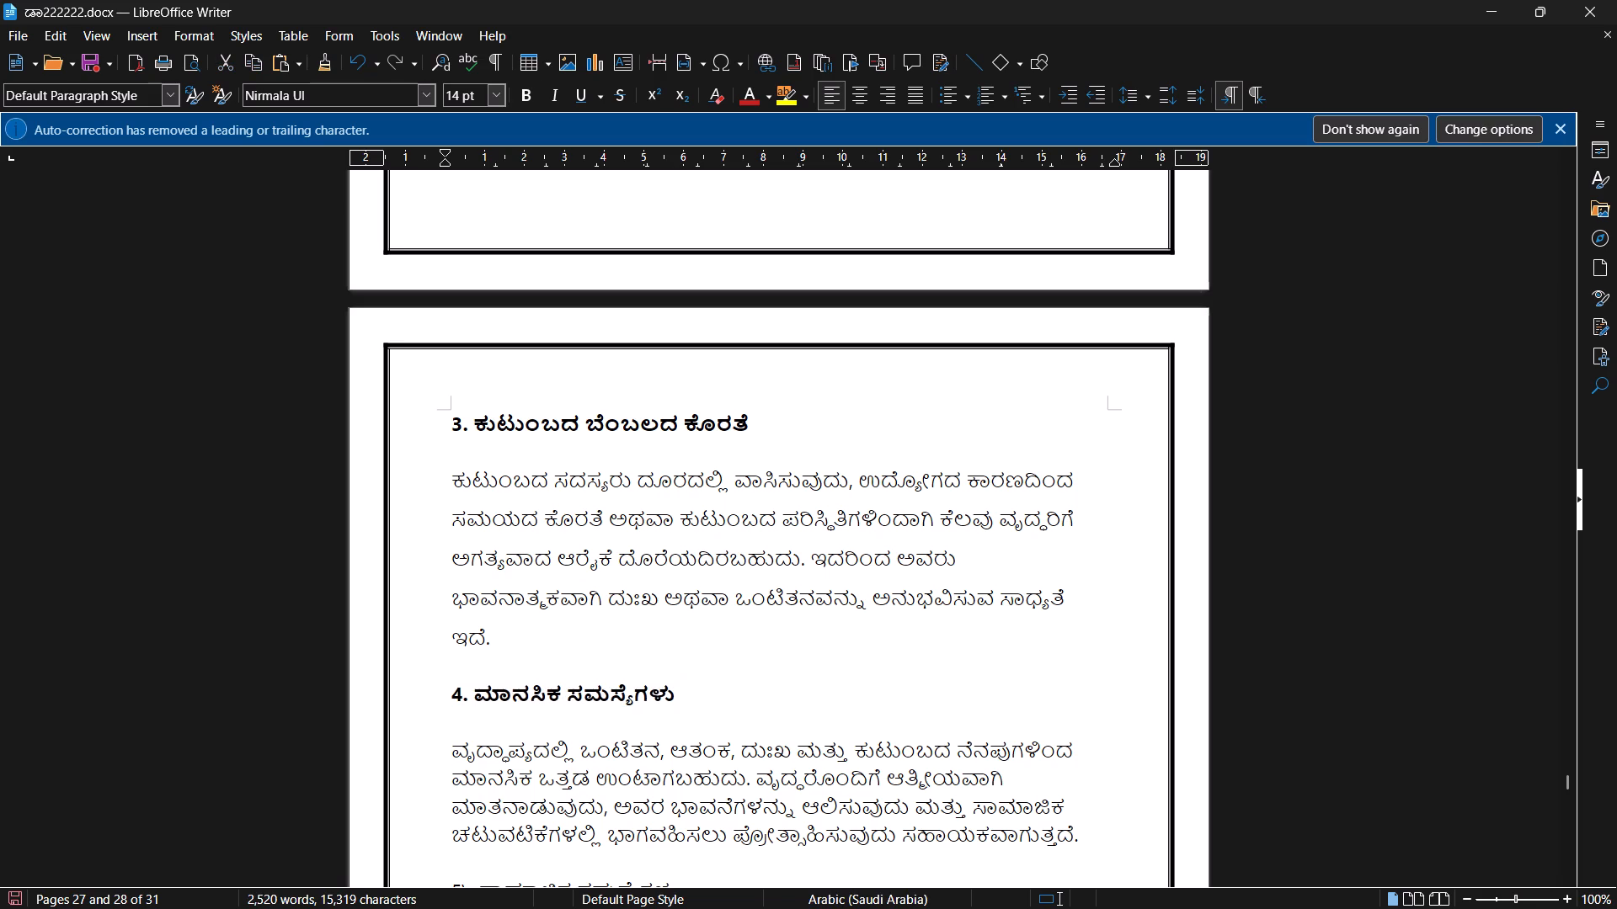
pyautogui.press('Return')
pyautogui.press('Down')
pyautogui.press('Return')
pyautogui.press('Down')
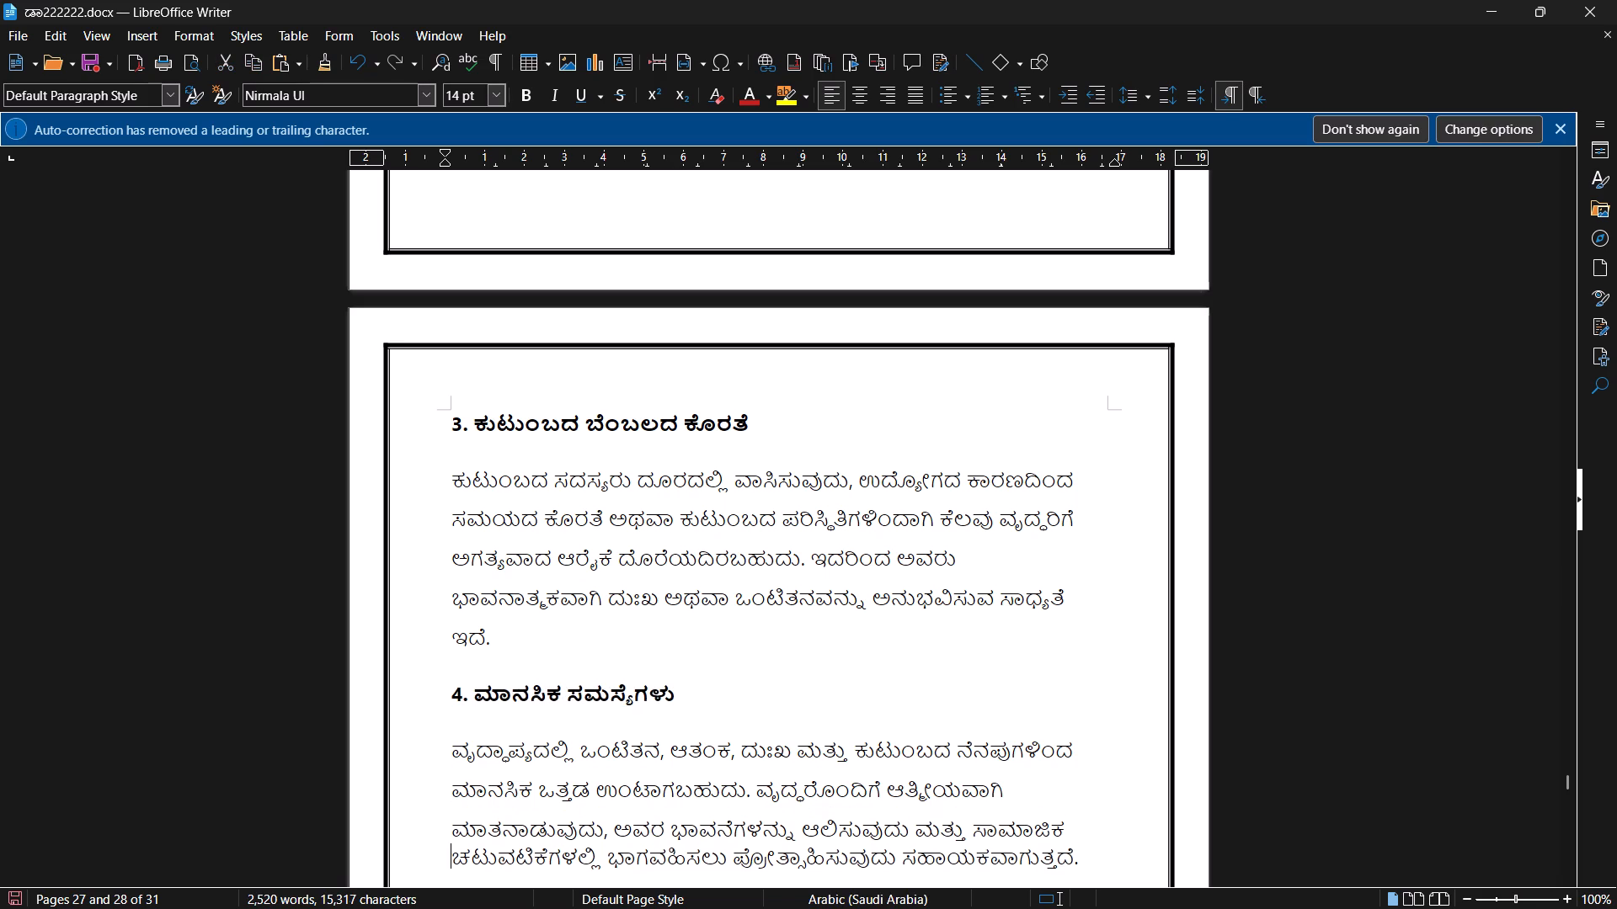
pyautogui.press('Return')
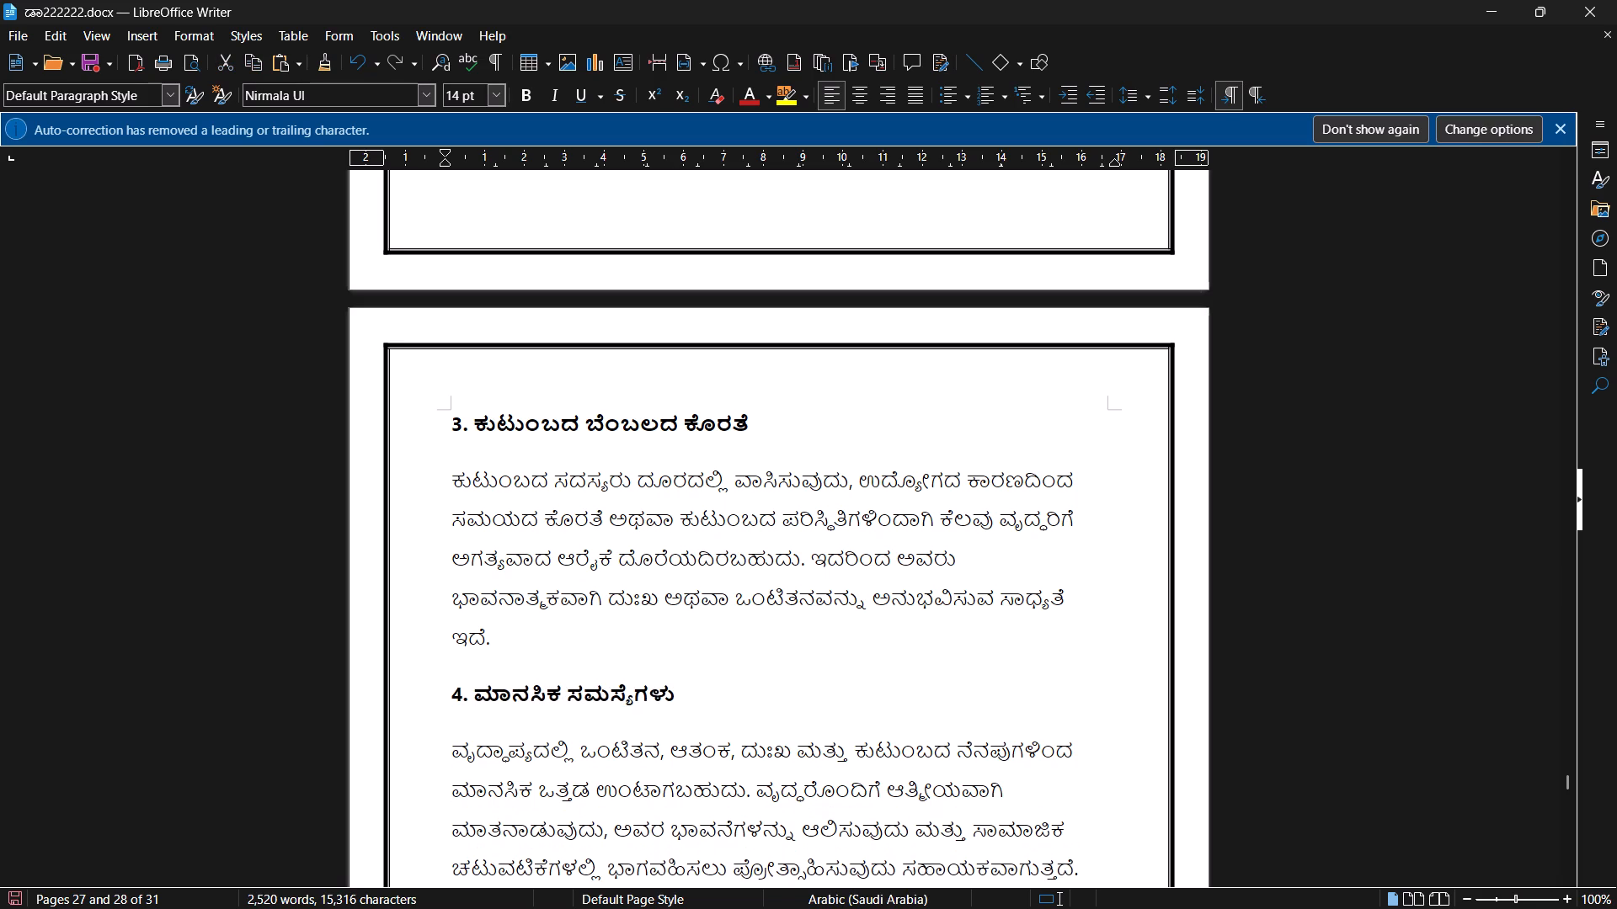
# Remove the backslash from the numbered title "5. ಸಾಮಾಜಿಕ ಸಮಸ್ಯೆಗಳು" and make it bold.
pyautogui.press('Down')
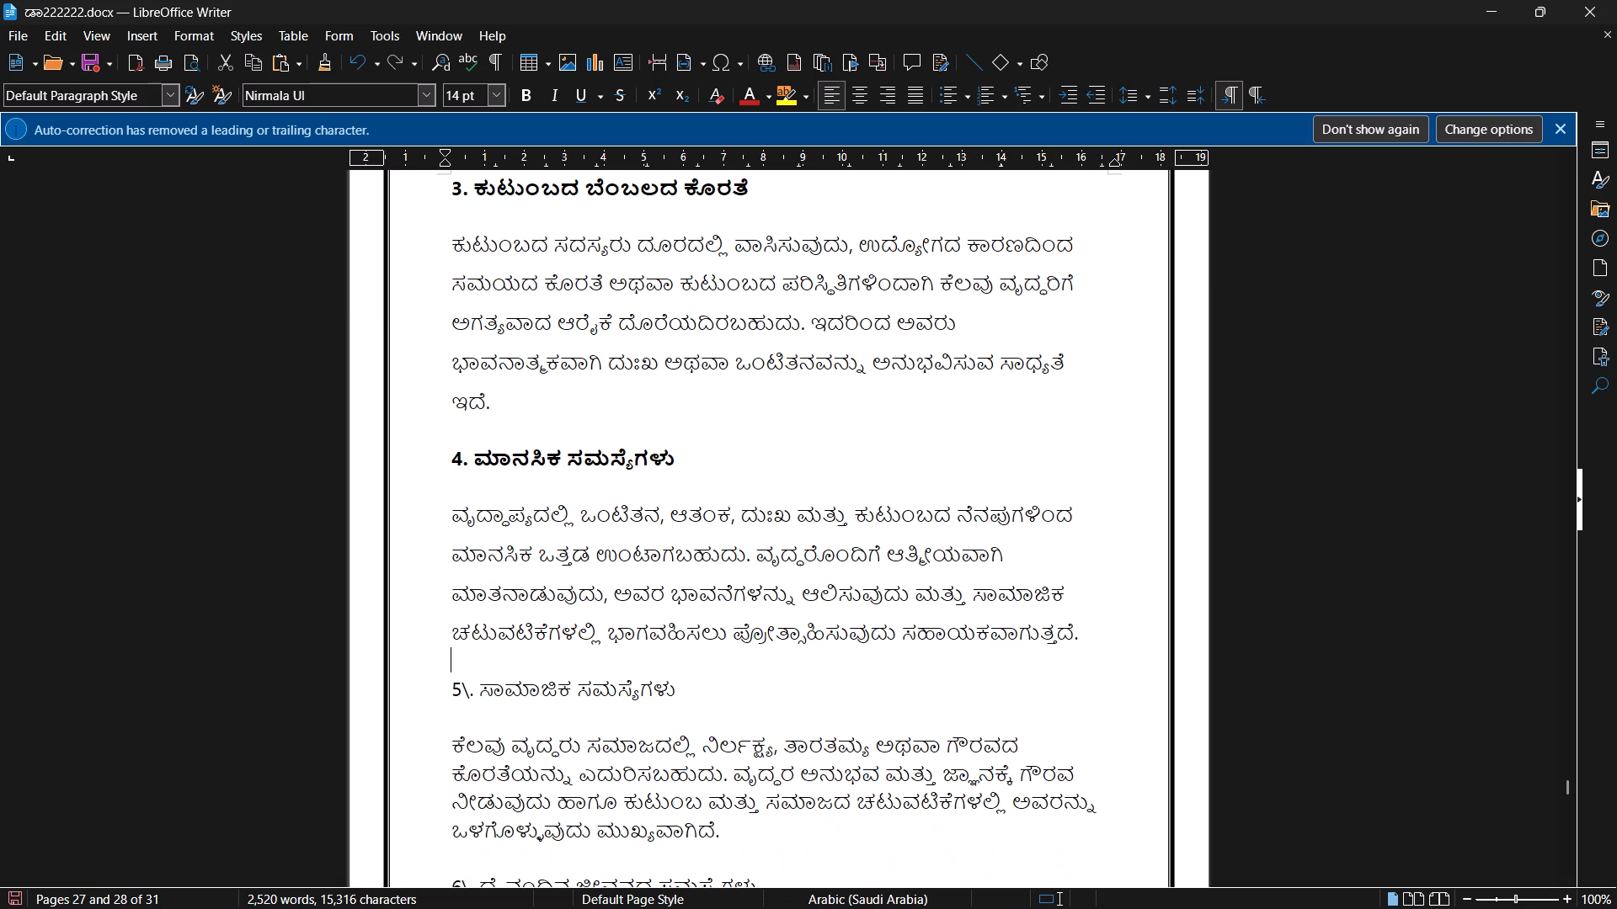
pyautogui.press('Down')
pyautogui.press('Down')
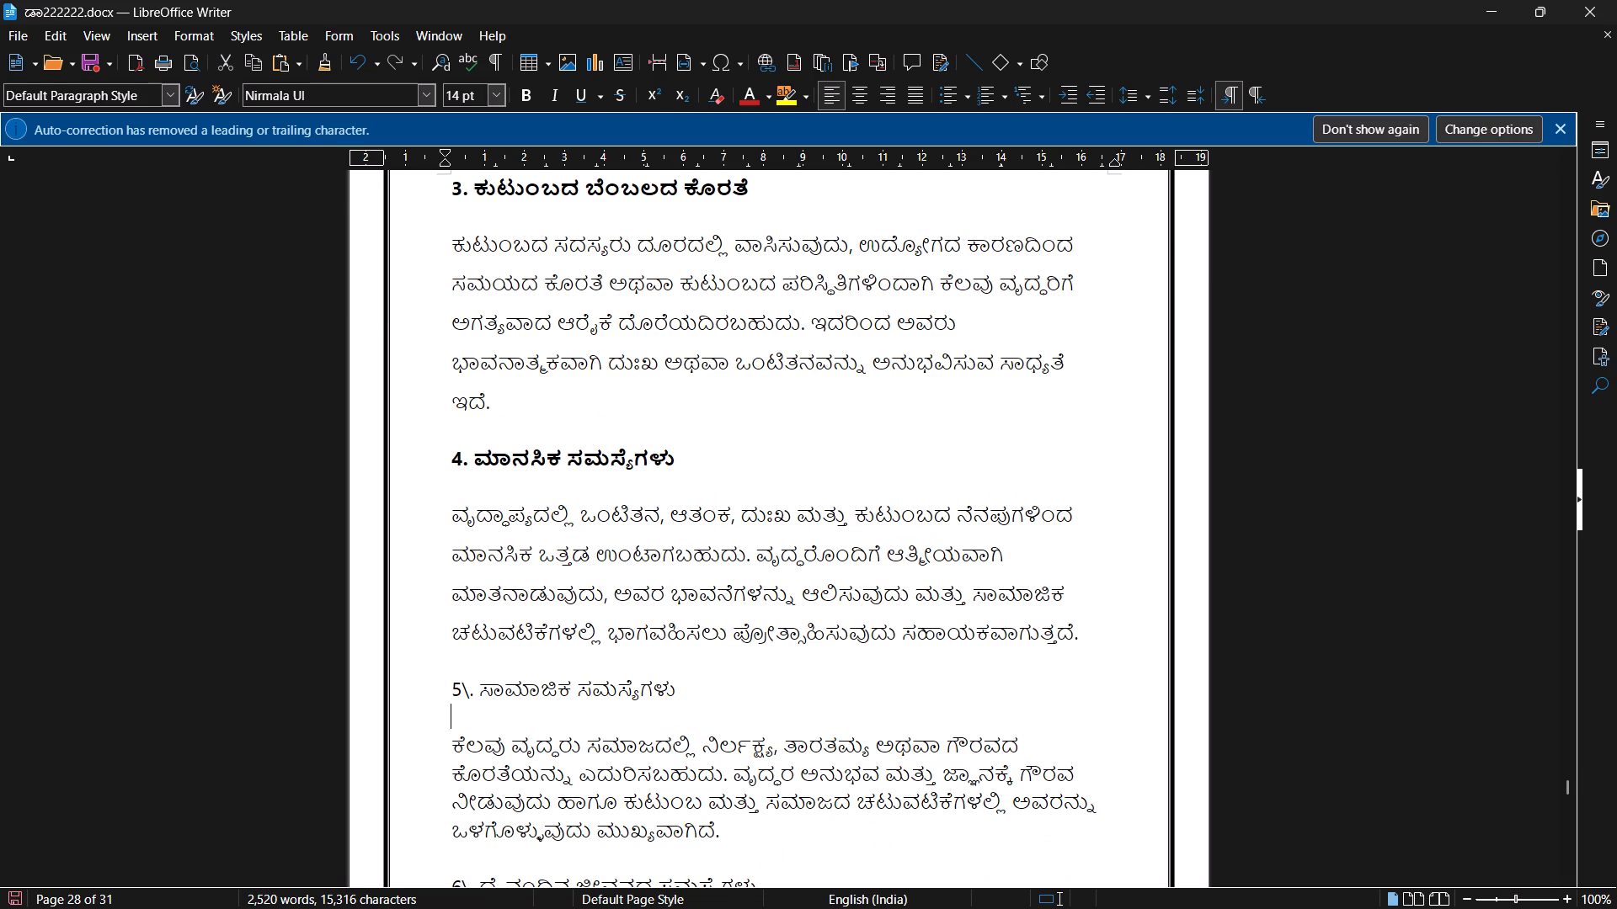
pyautogui.click(463, 690)
pyautogui.click(472, 696)
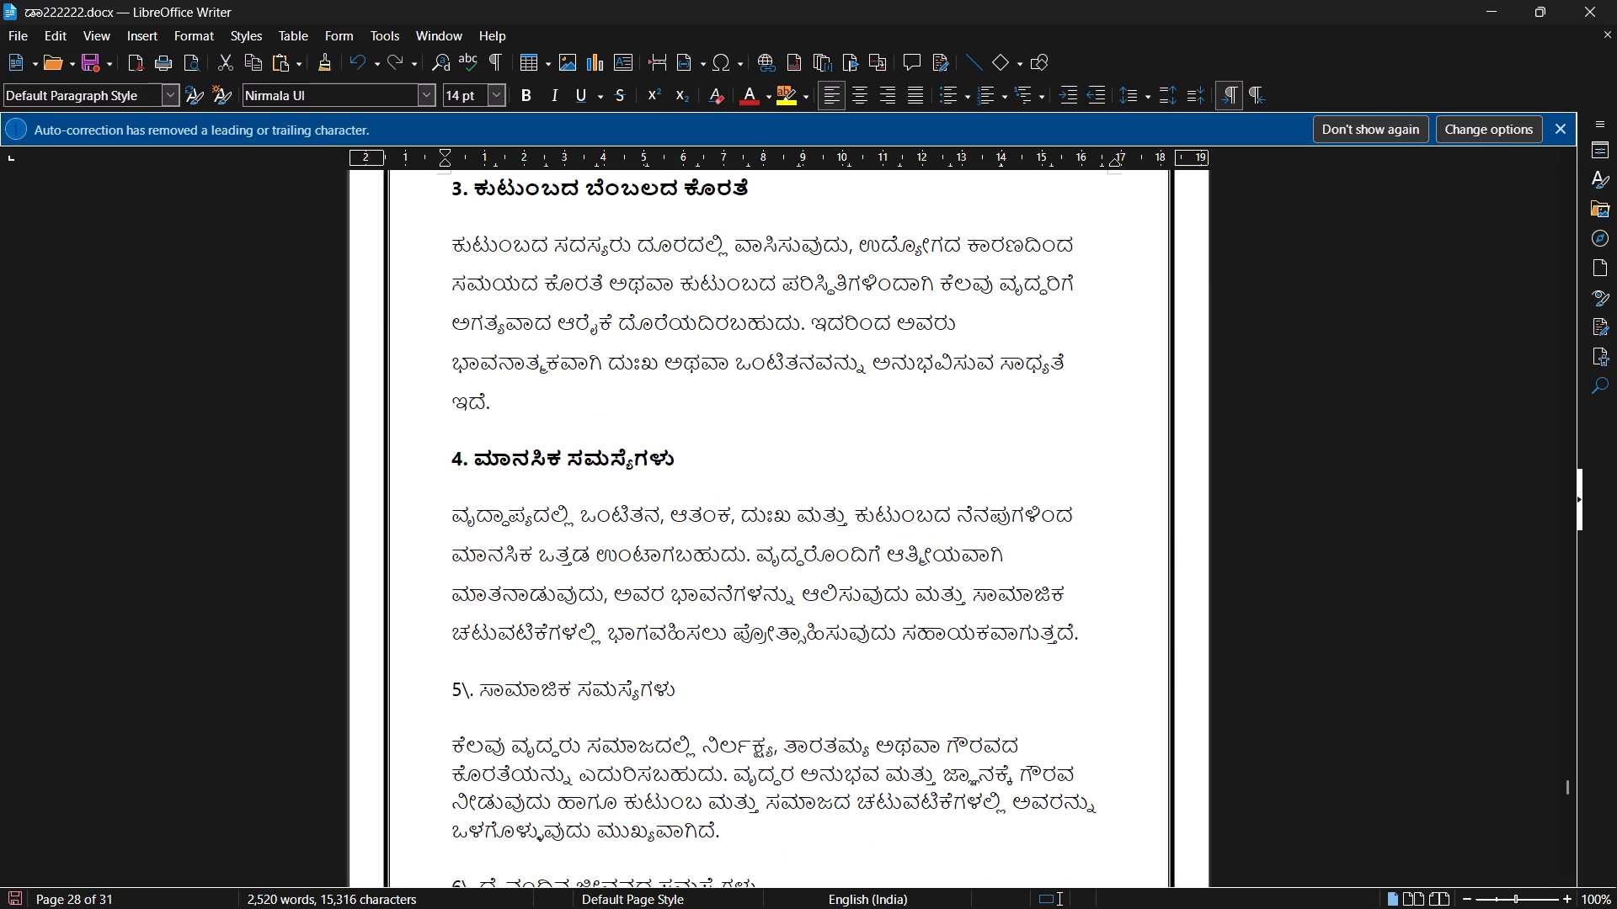
pyautogui.click(467, 696)
pyautogui.press('BackSpace')
pyautogui.press('BackSpace')
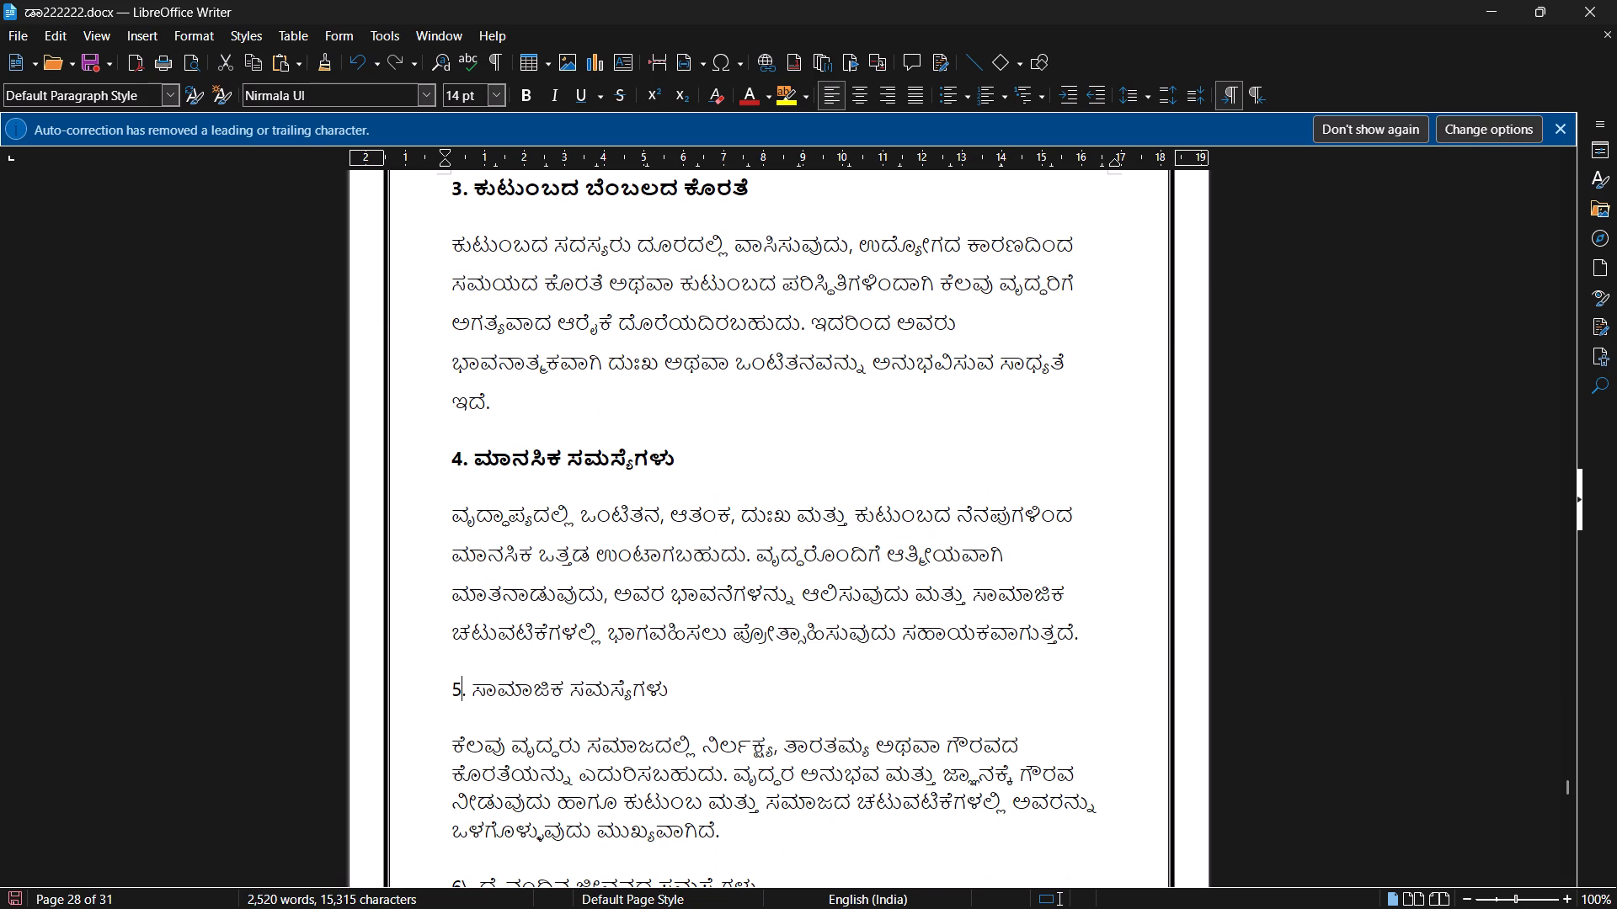
pyautogui.moveTo(448, 686); pyautogui.dragTo(654, 715)
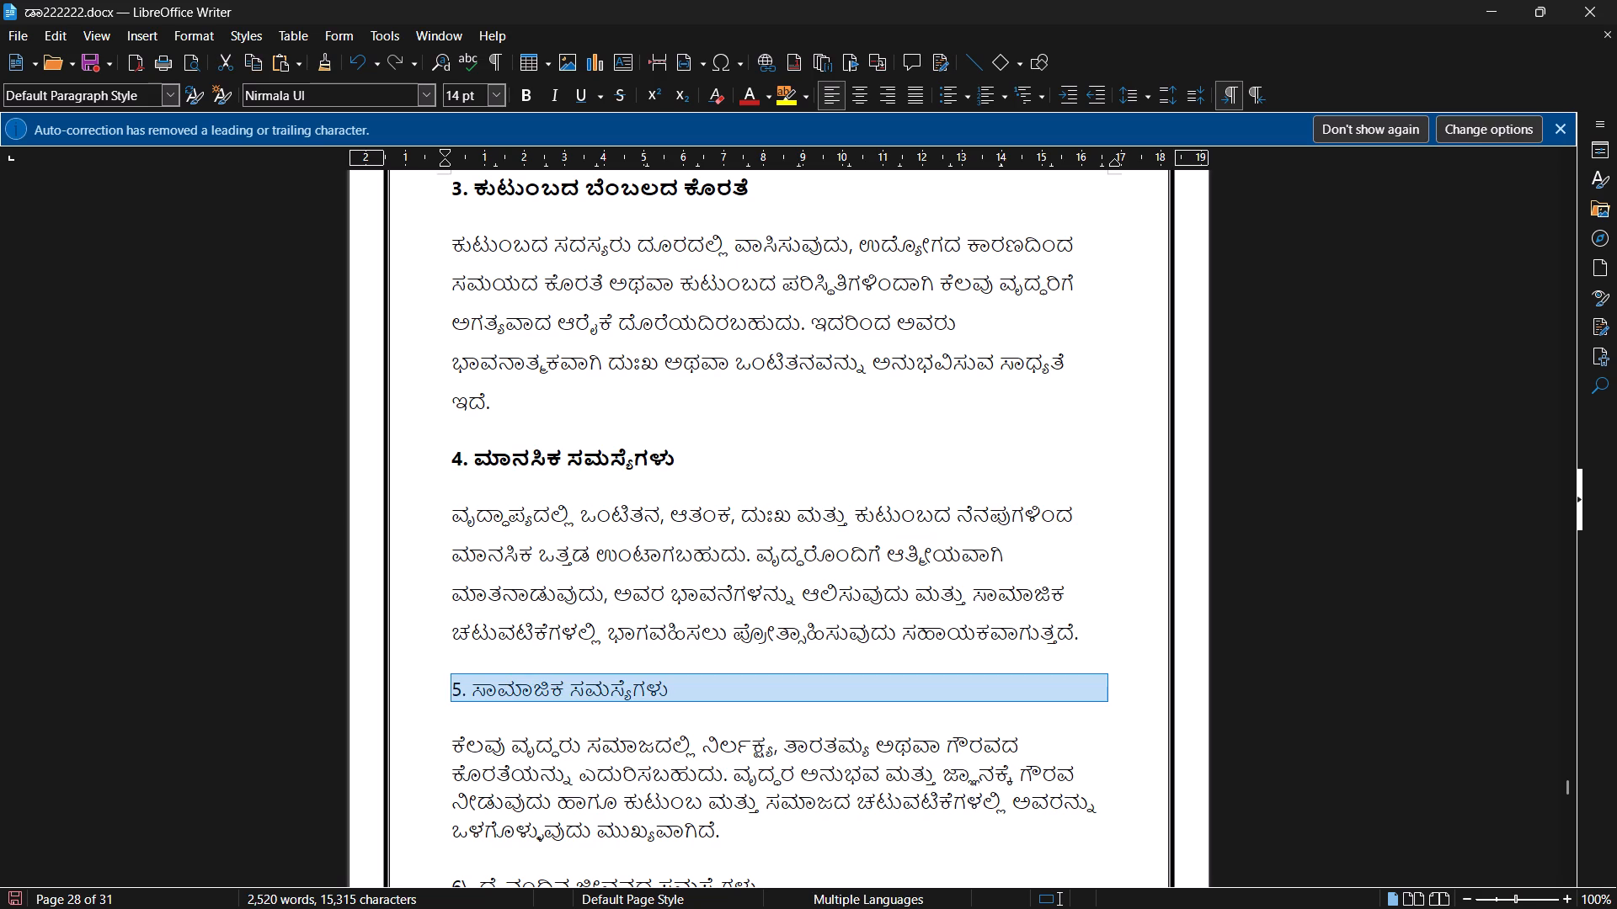
pyautogui.click(522, 93)
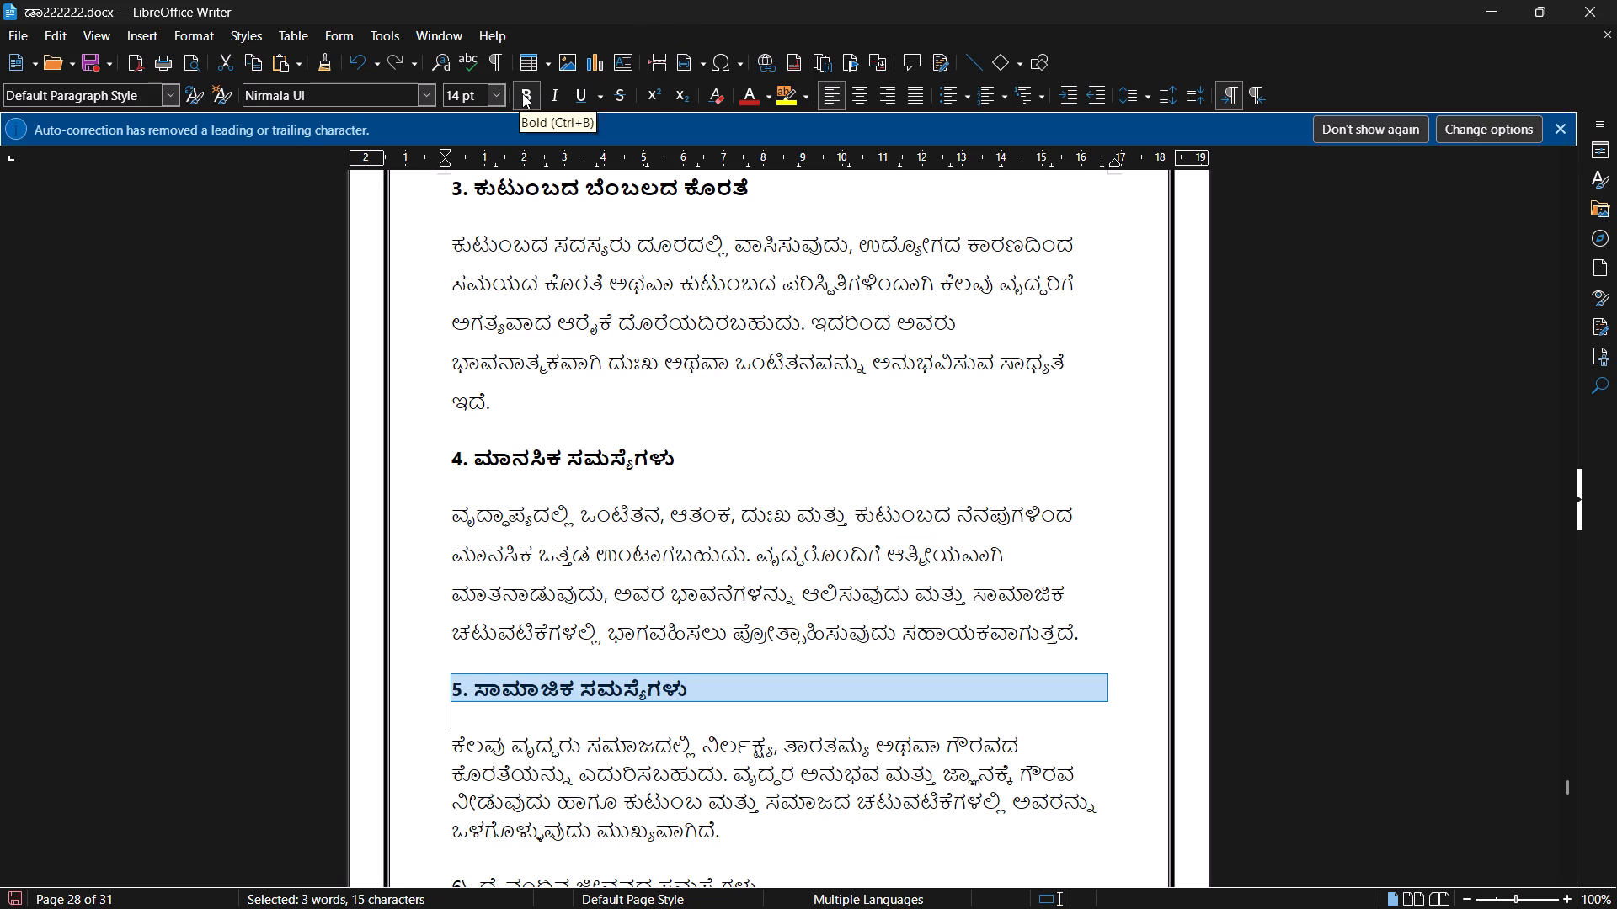
# Break the paragraph under "5. ಸಾಮಾಜಿಕ ಸಮಸ್ಯೆಗಳು" at each line start to widen its line spacing.
pyautogui.click(448, 775)
pyautogui.press('Return')
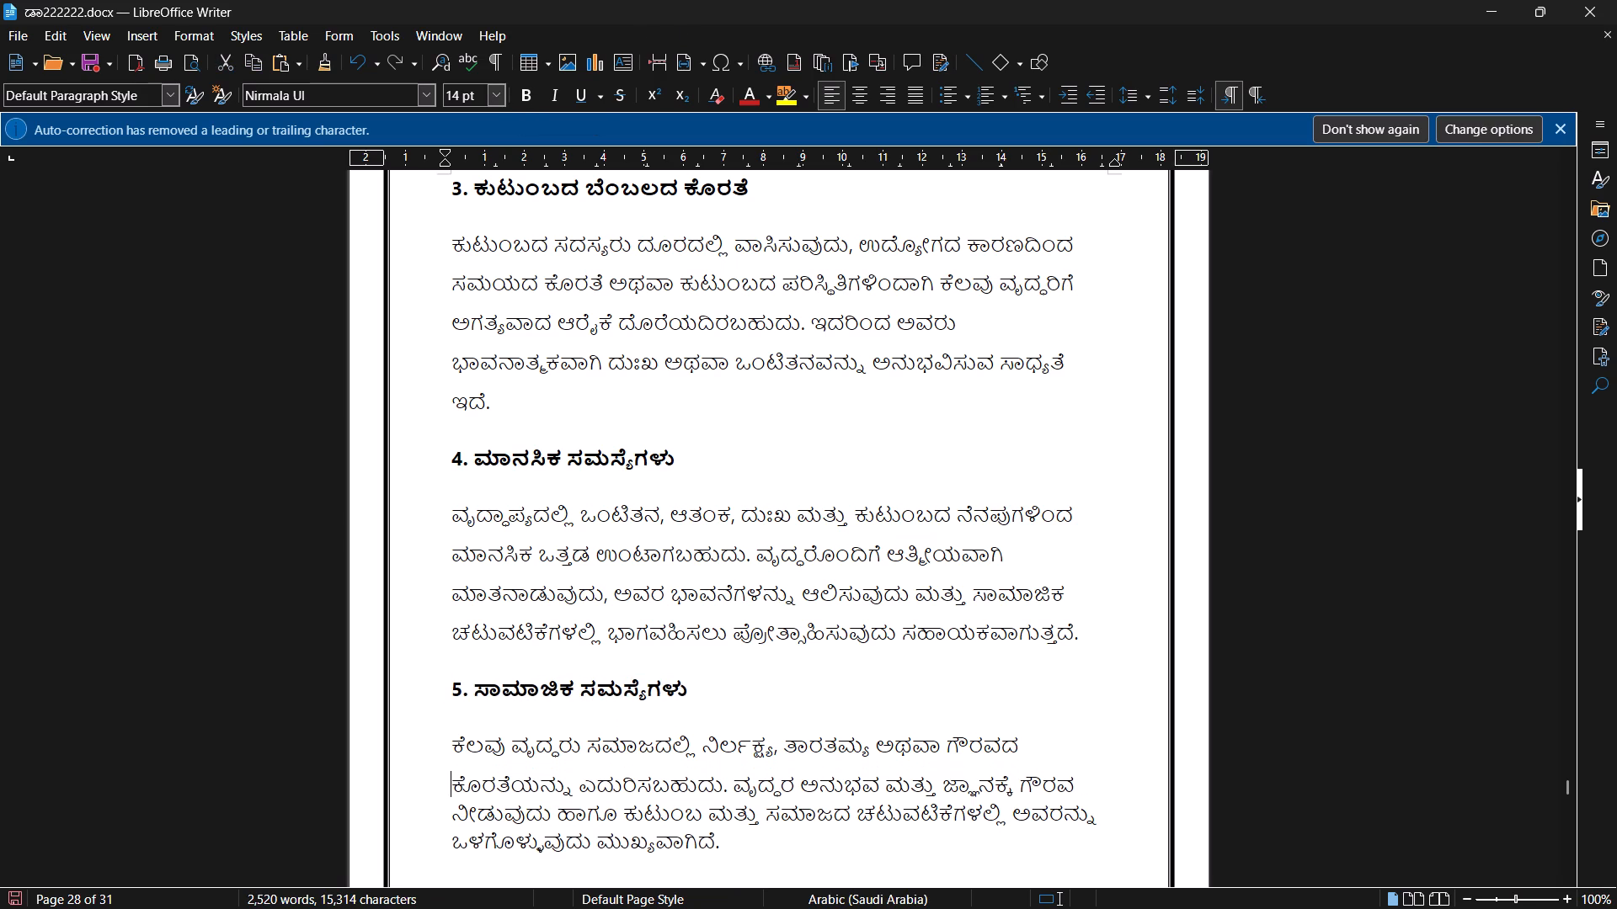
pyautogui.press('Down')
pyautogui.press('Return')
pyautogui.press('Down')
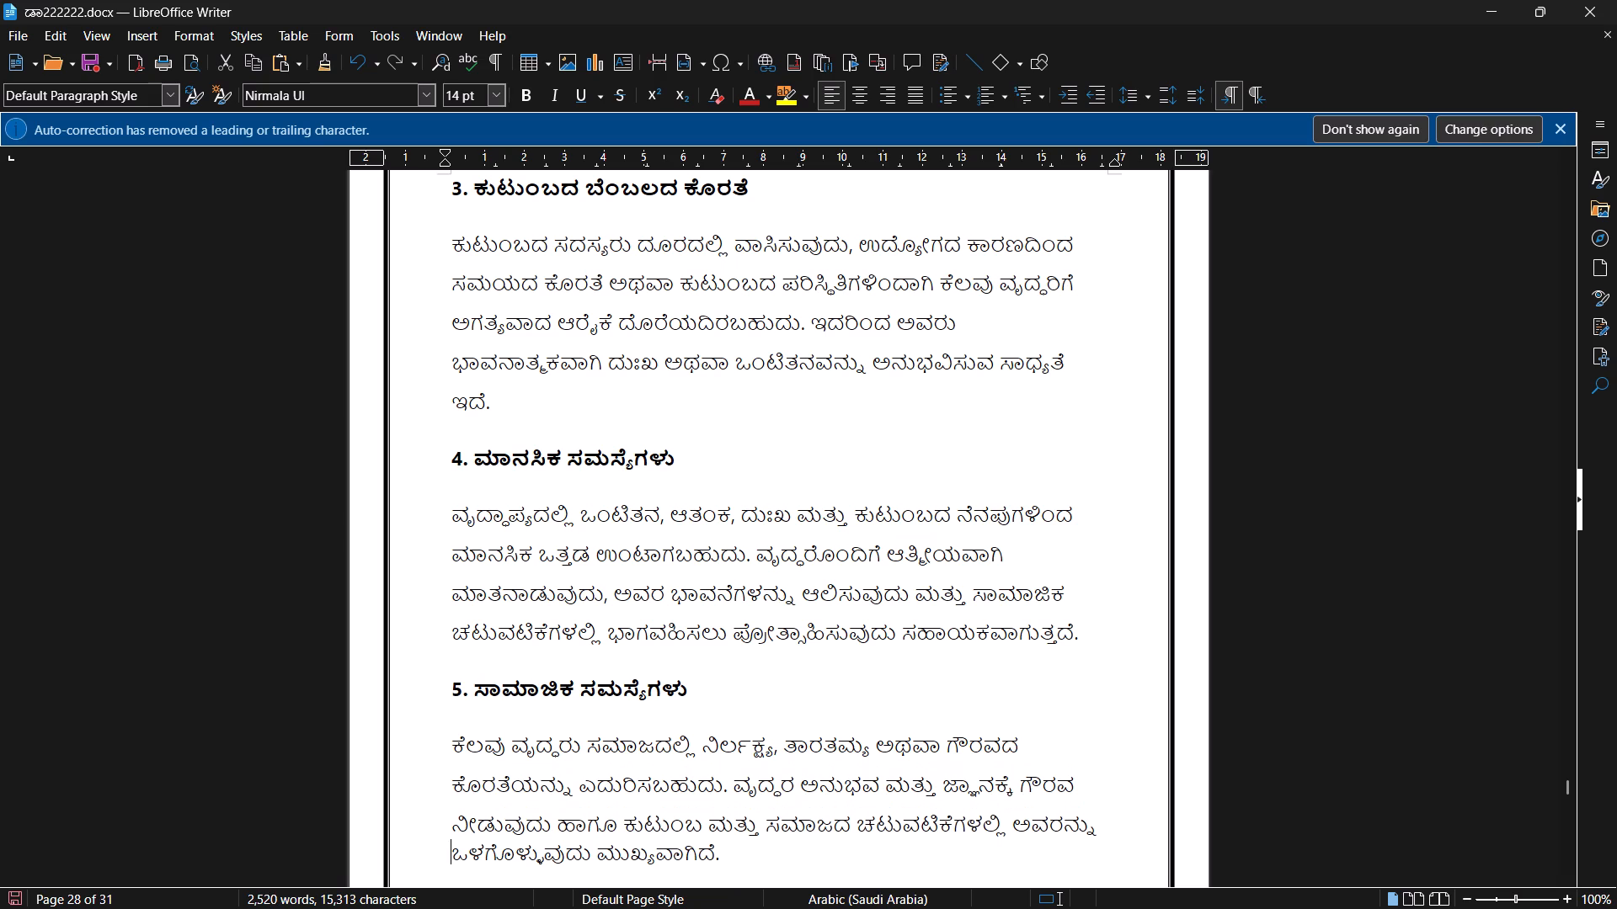
pyautogui.press('Return')
# Remove the backslash from the numbered title "6. ದೈನಂದಿನ ಜೀವನದ ಸಮಸ್ಯೆಗಳು" and make it bold.
pyautogui.press('Up')
pyautogui.press('Down')
pyautogui.press('Down')
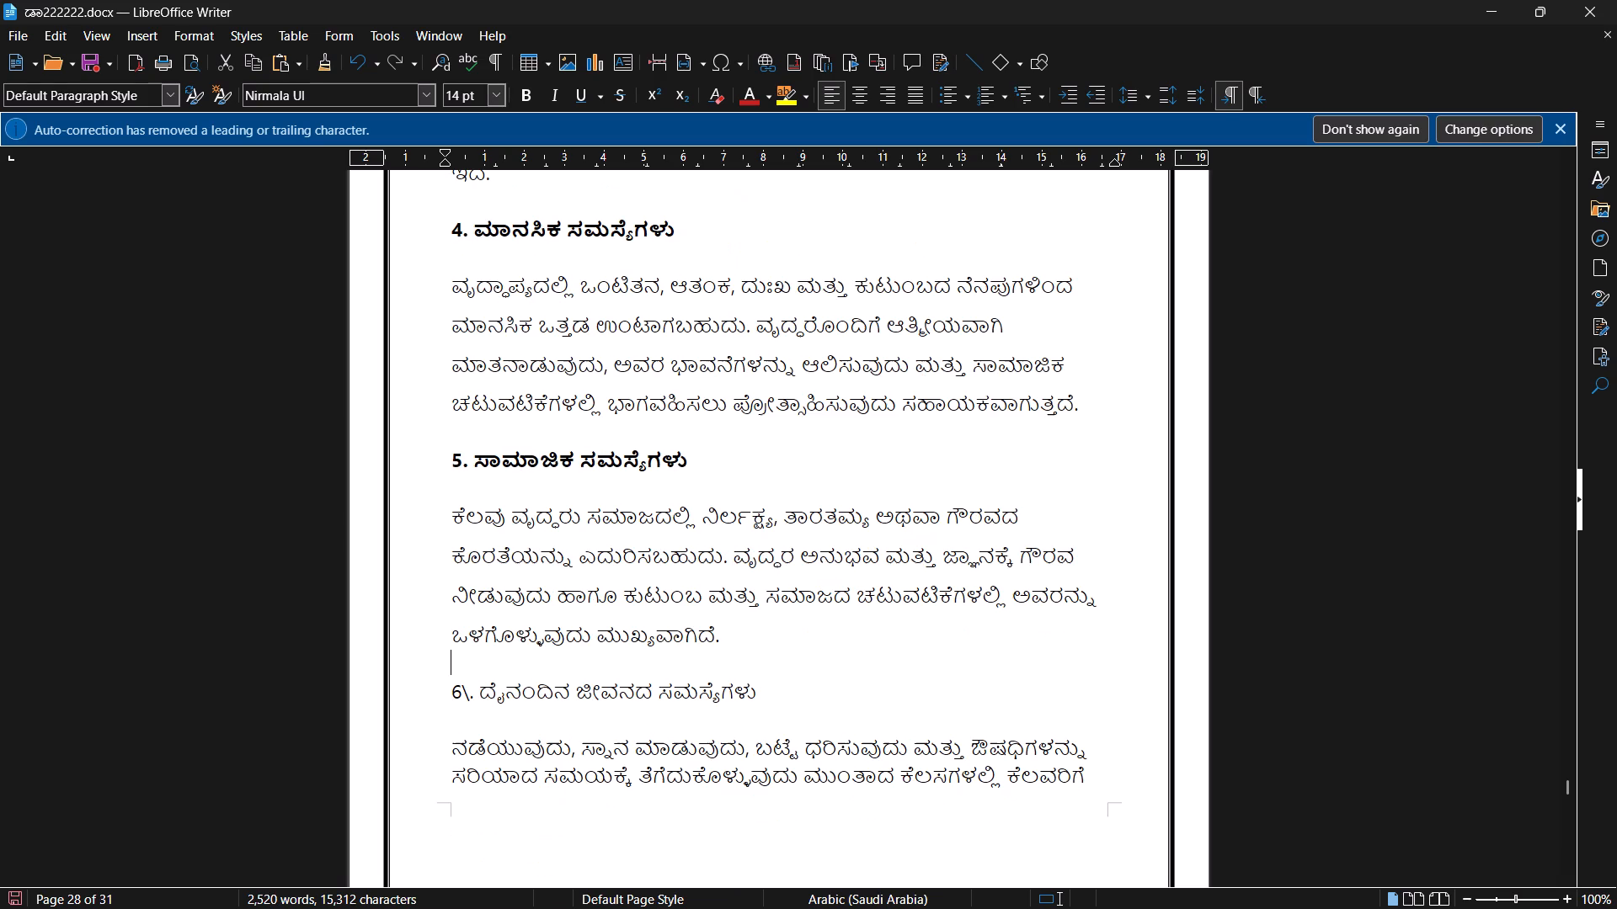
pyautogui.press('Down')
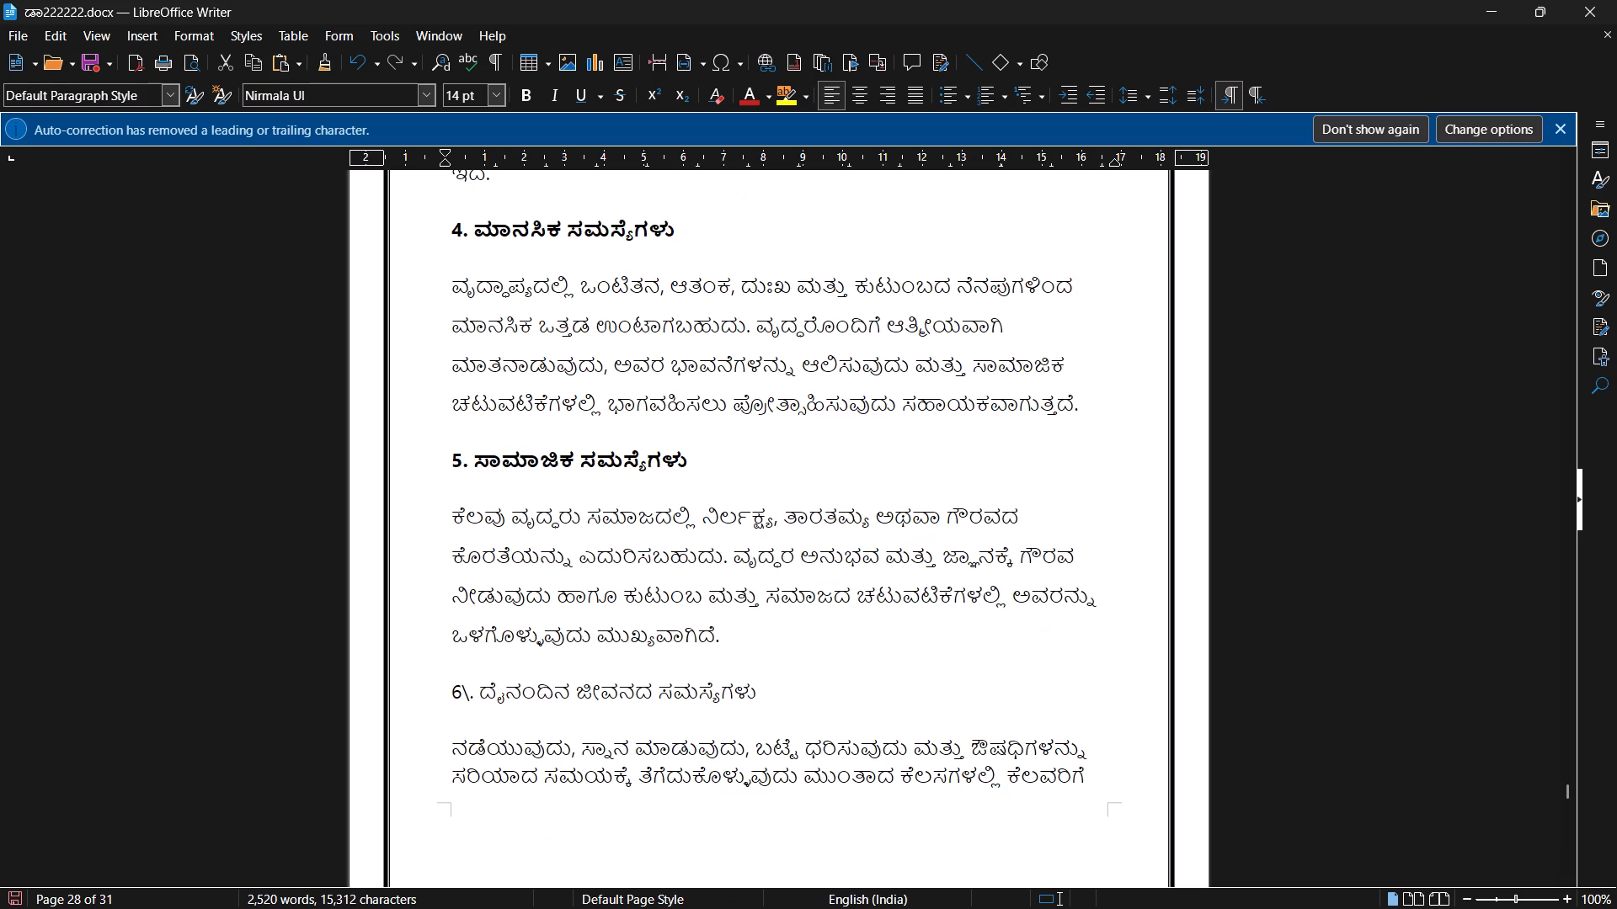
pyautogui.click(464, 698)
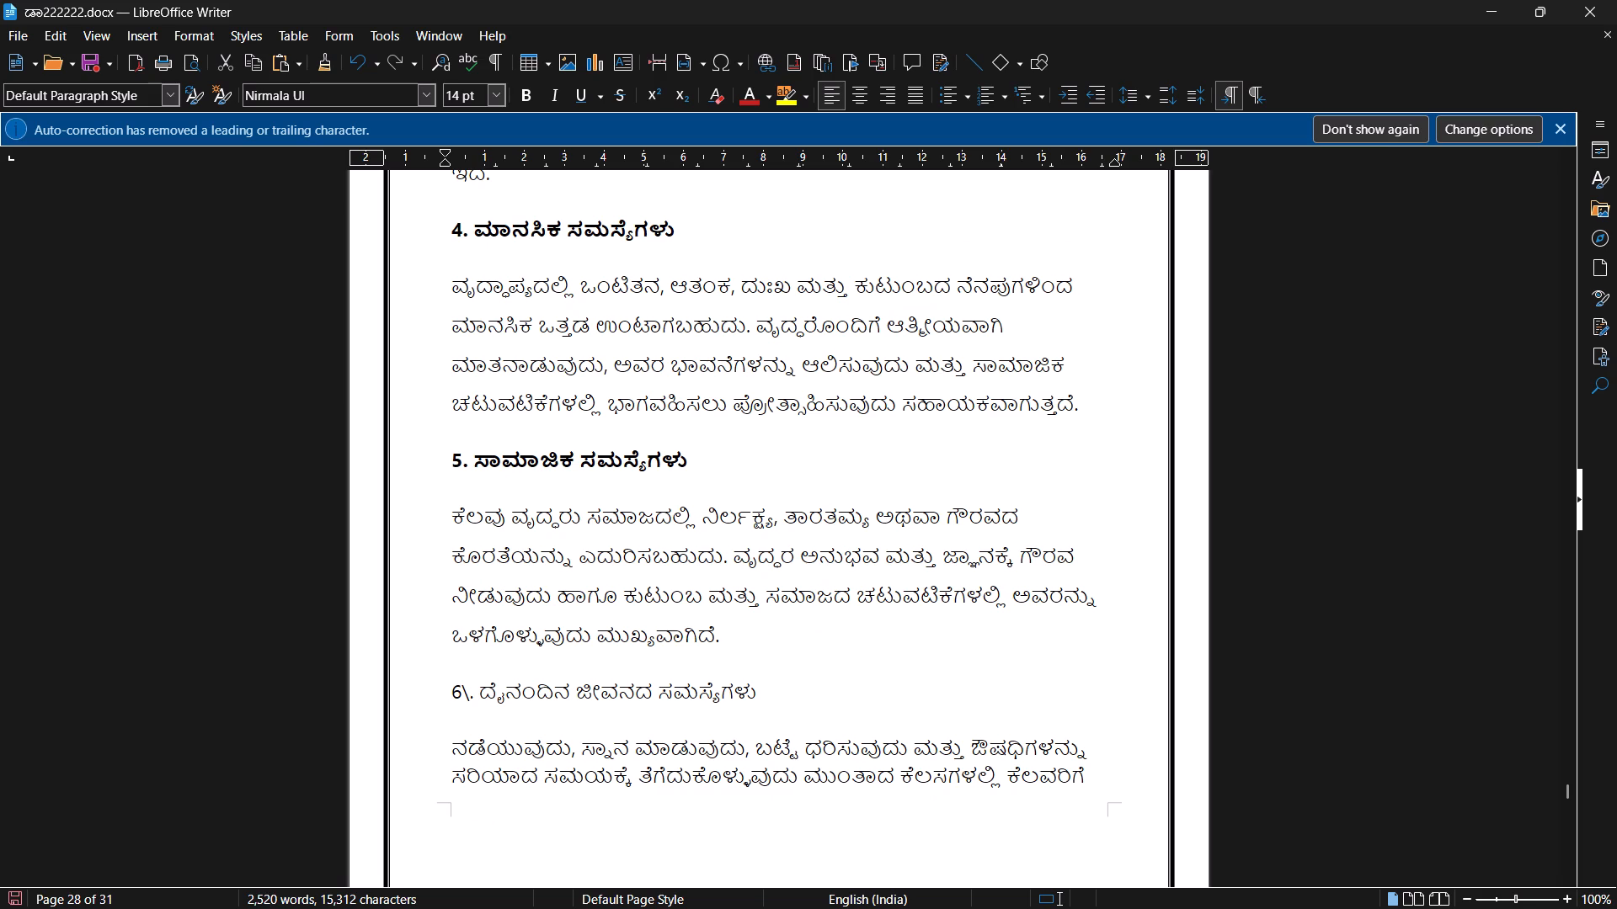
pyautogui.click(470, 697)
pyautogui.press('BackSpace')
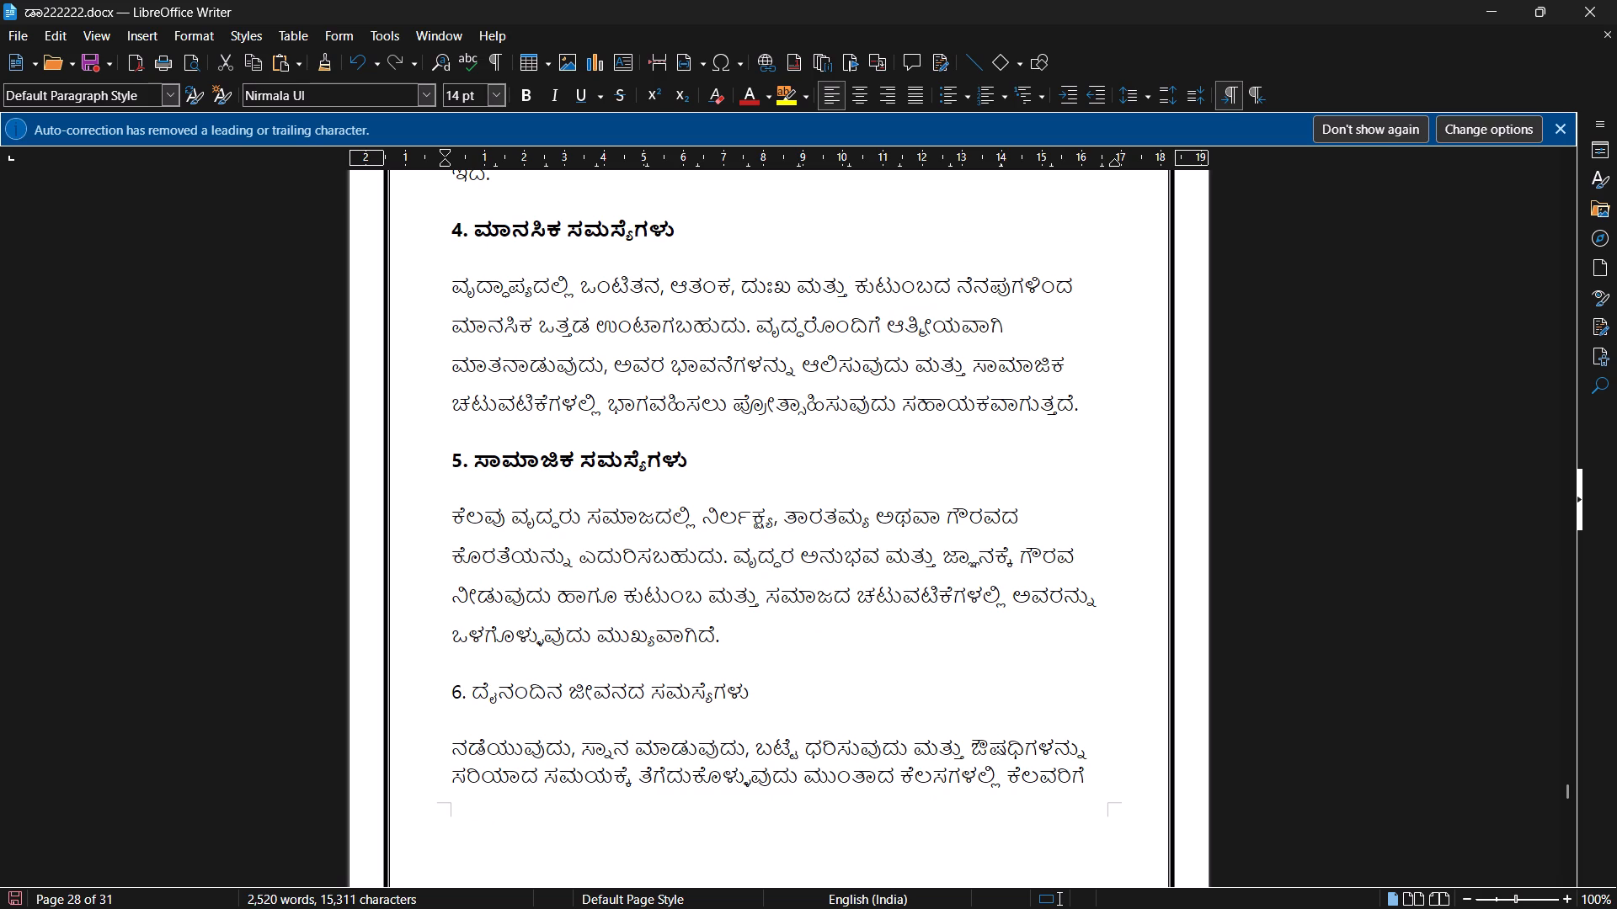
pyautogui.moveTo(452, 690); pyautogui.dragTo(648, 727)
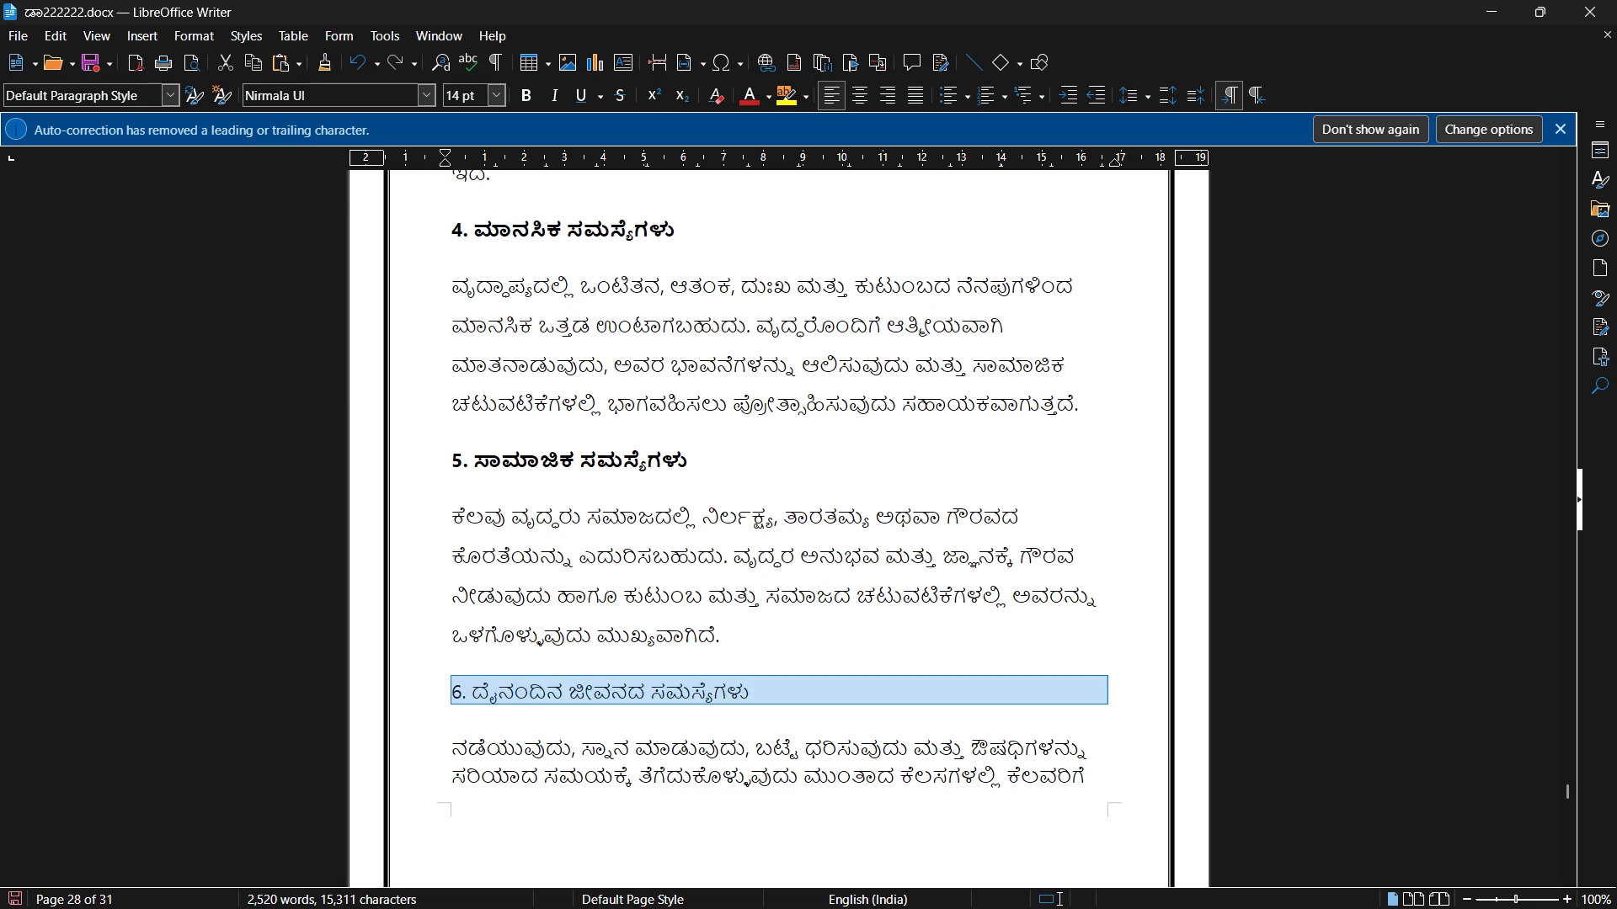
pyautogui.click(523, 100)
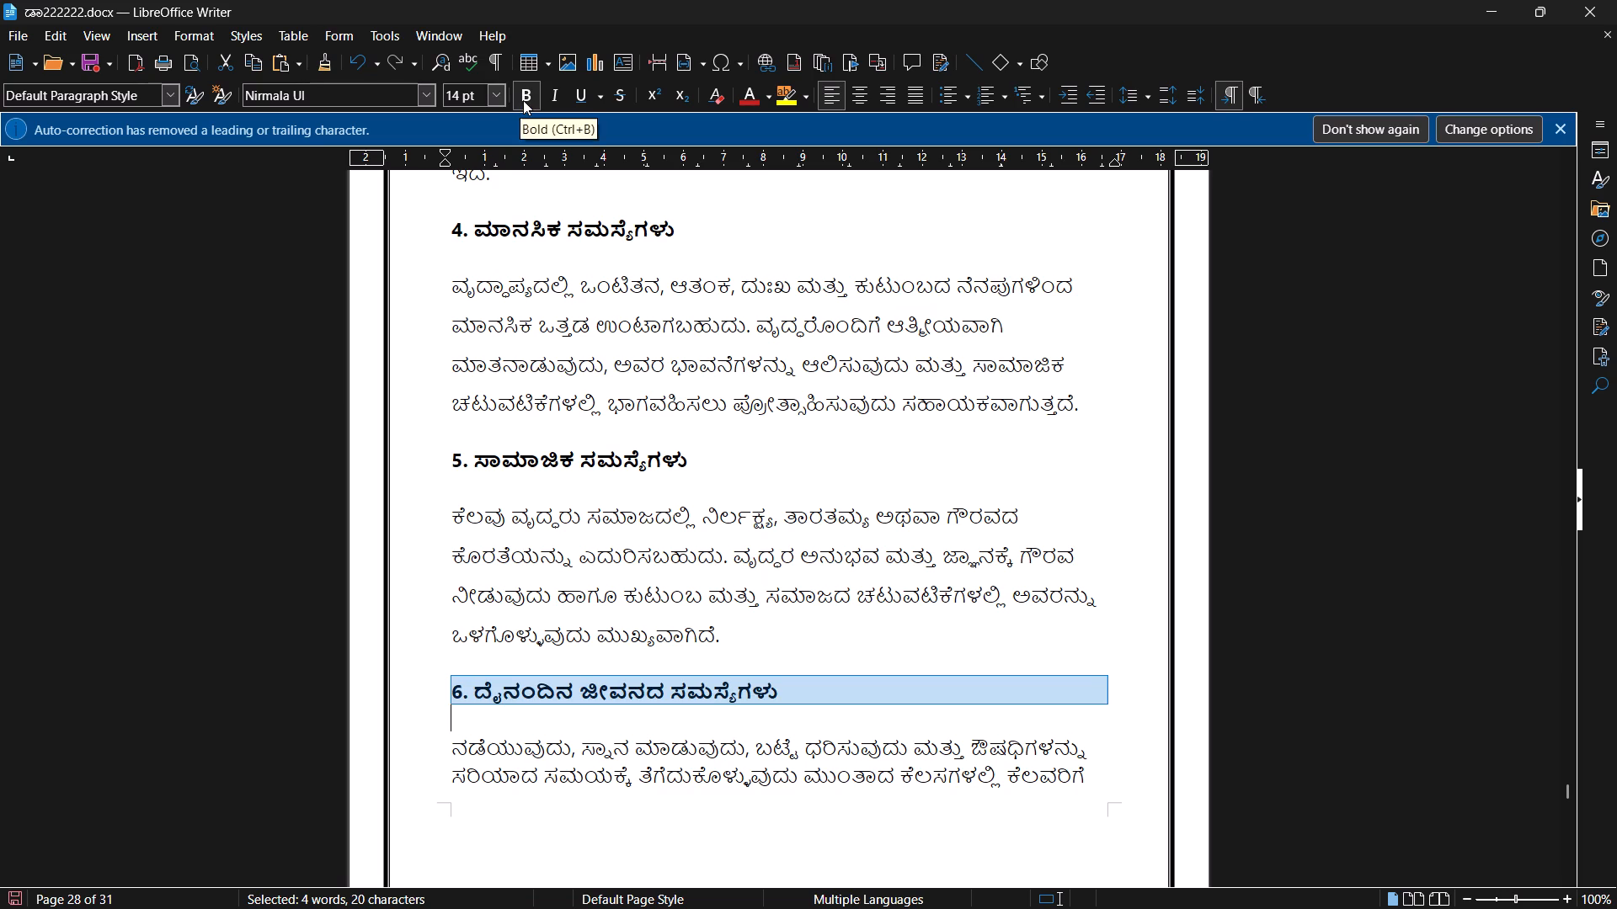
# Break the paragraph under "6. ದೈನಂದಿನ ಜೀವನದ ಸಮಸ್ಯೆಗಳು" at each line start to widen its line spacing.
pyautogui.click(446, 779)
pyautogui.press('Return')
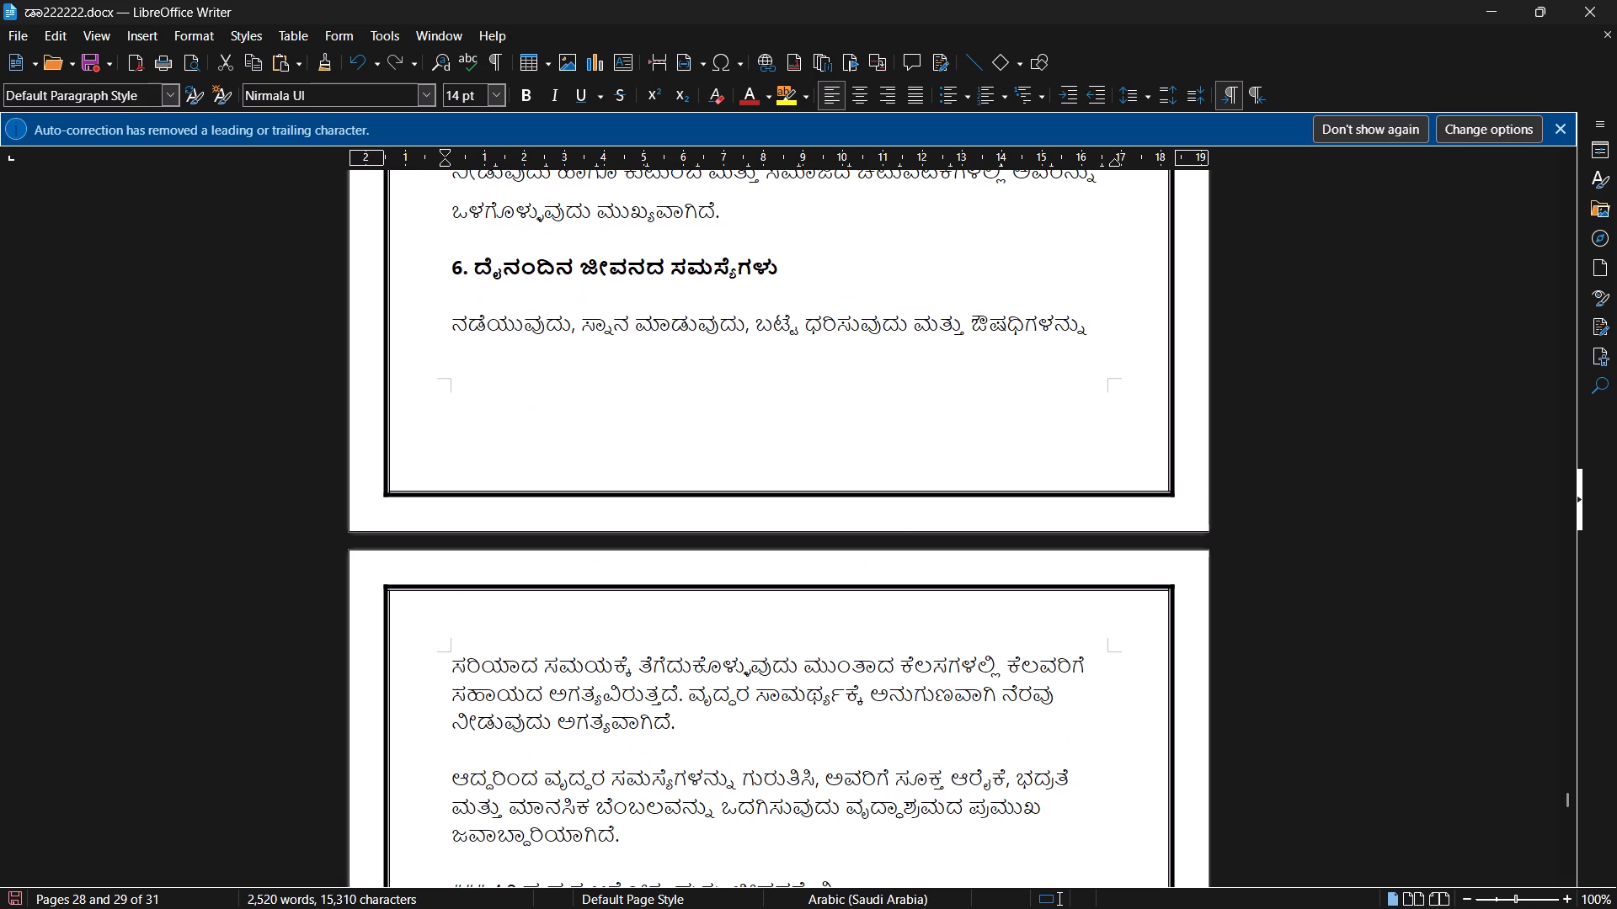
pyautogui.press('Down')
pyautogui.press('Return')
pyautogui.press('Return')
pyautogui.press('Down')
pyautogui.press('Return')
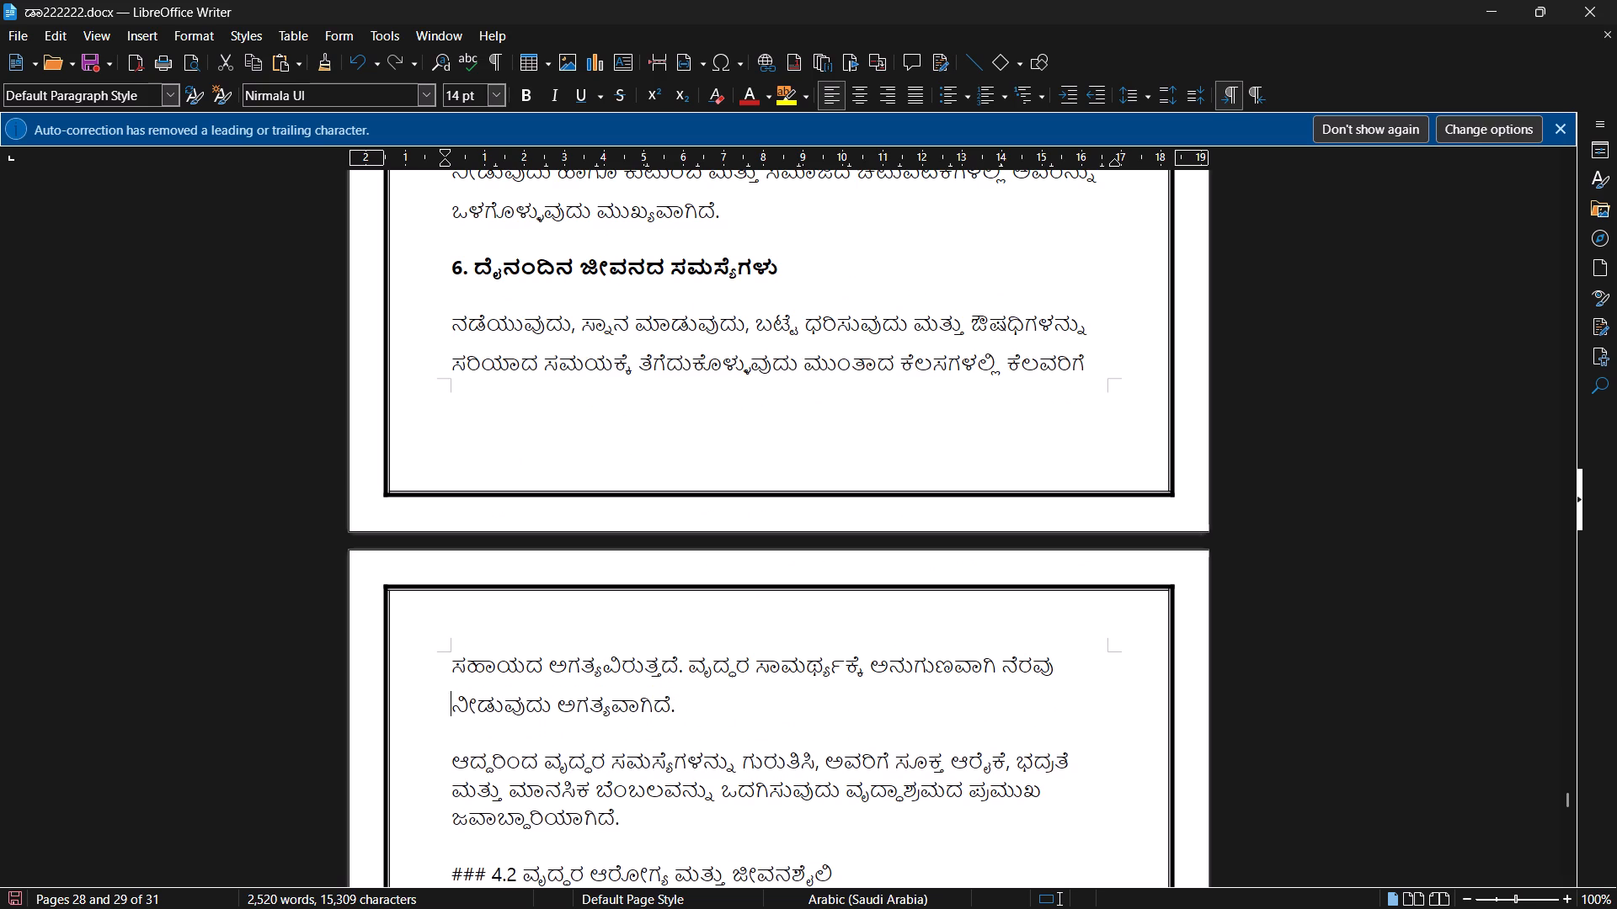
# Break the closing paragraph beginning "ಆದ್ದರಿಂದ ವೃದ್ಧರ ಸಮಸ್ಯೆಗಳನ್ನು" at each line start to widen its line spacing.
pyautogui.press('Down')
pyautogui.press('Down')
pyautogui.press('Down')
pyautogui.press('Down')
pyautogui.press('Up')
pyautogui.press('Return')
pyautogui.press('Return')
pyautogui.press('Down')
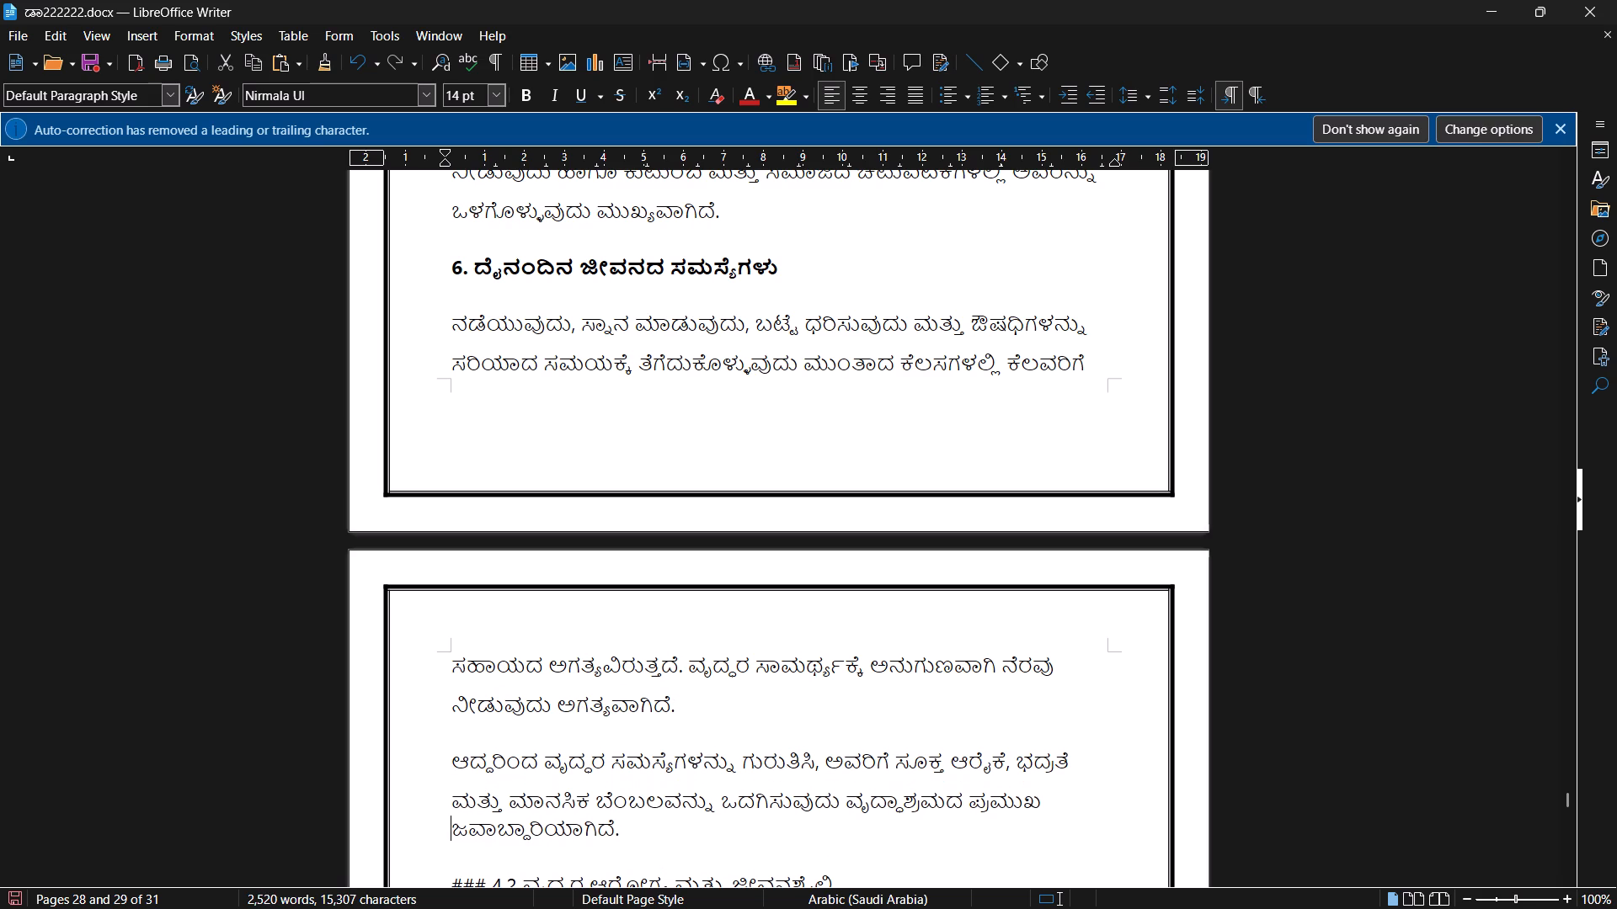
pyautogui.press('Return')
# Remove the "###" markdown and the number 4.2 from the subheading "ವೃದ್ಧರ ಆರೋಗ್ಯ ಮತ್ತು ಜೀವನಶೈಲಿ".
pyautogui.press('Down')
pyautogui.press('Down')
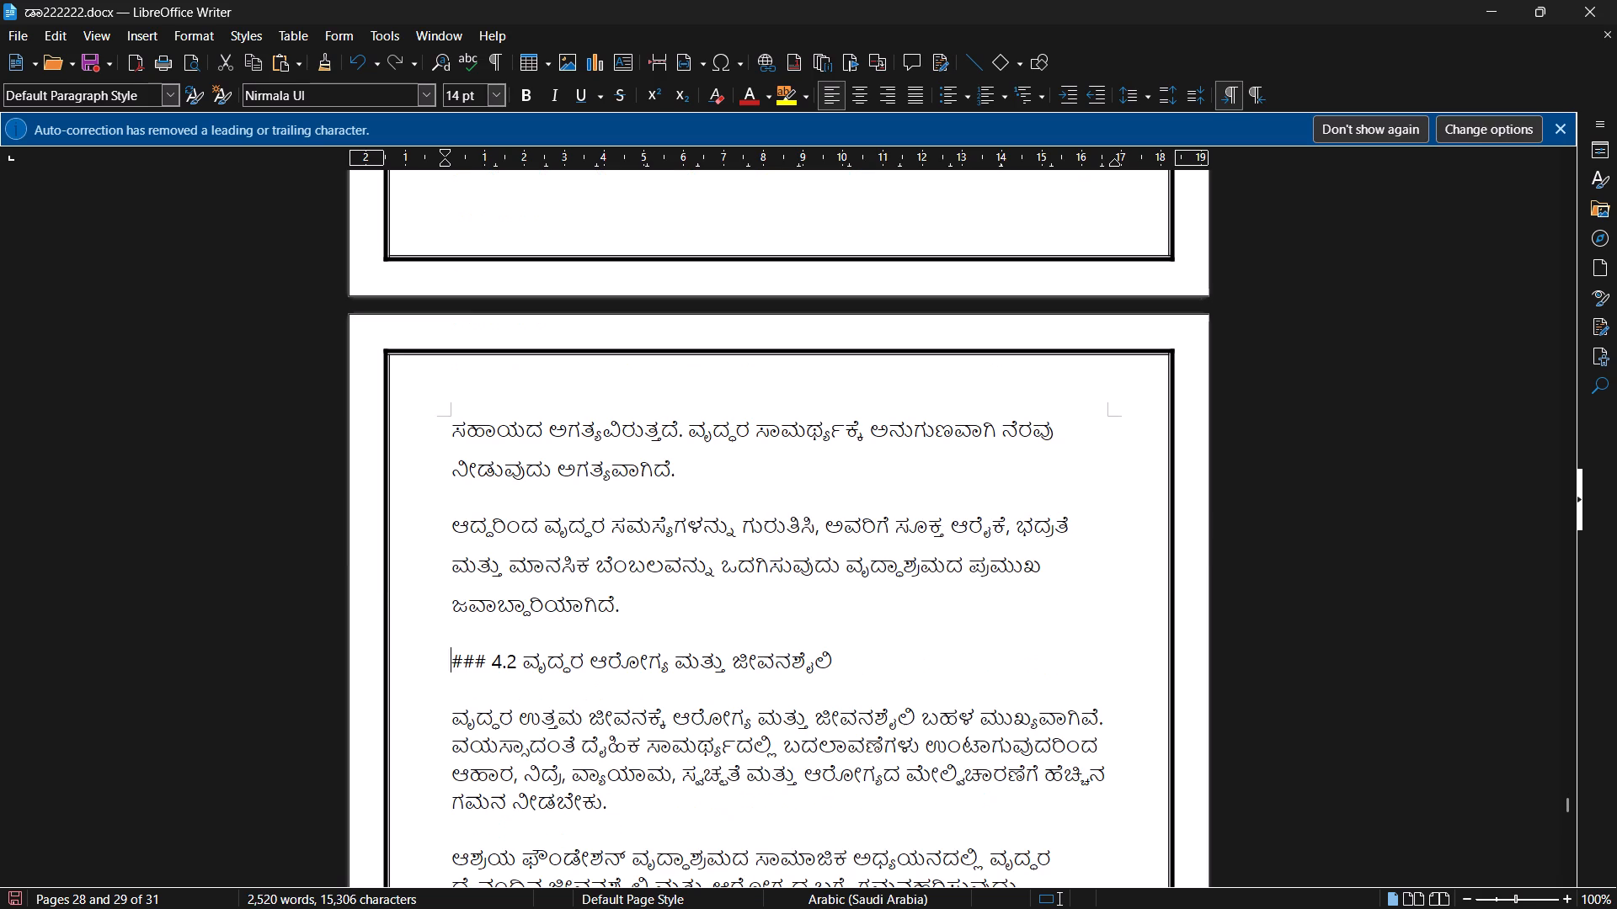
pyautogui.press('Down')
pyautogui.press('Down')
pyautogui.press('Down')
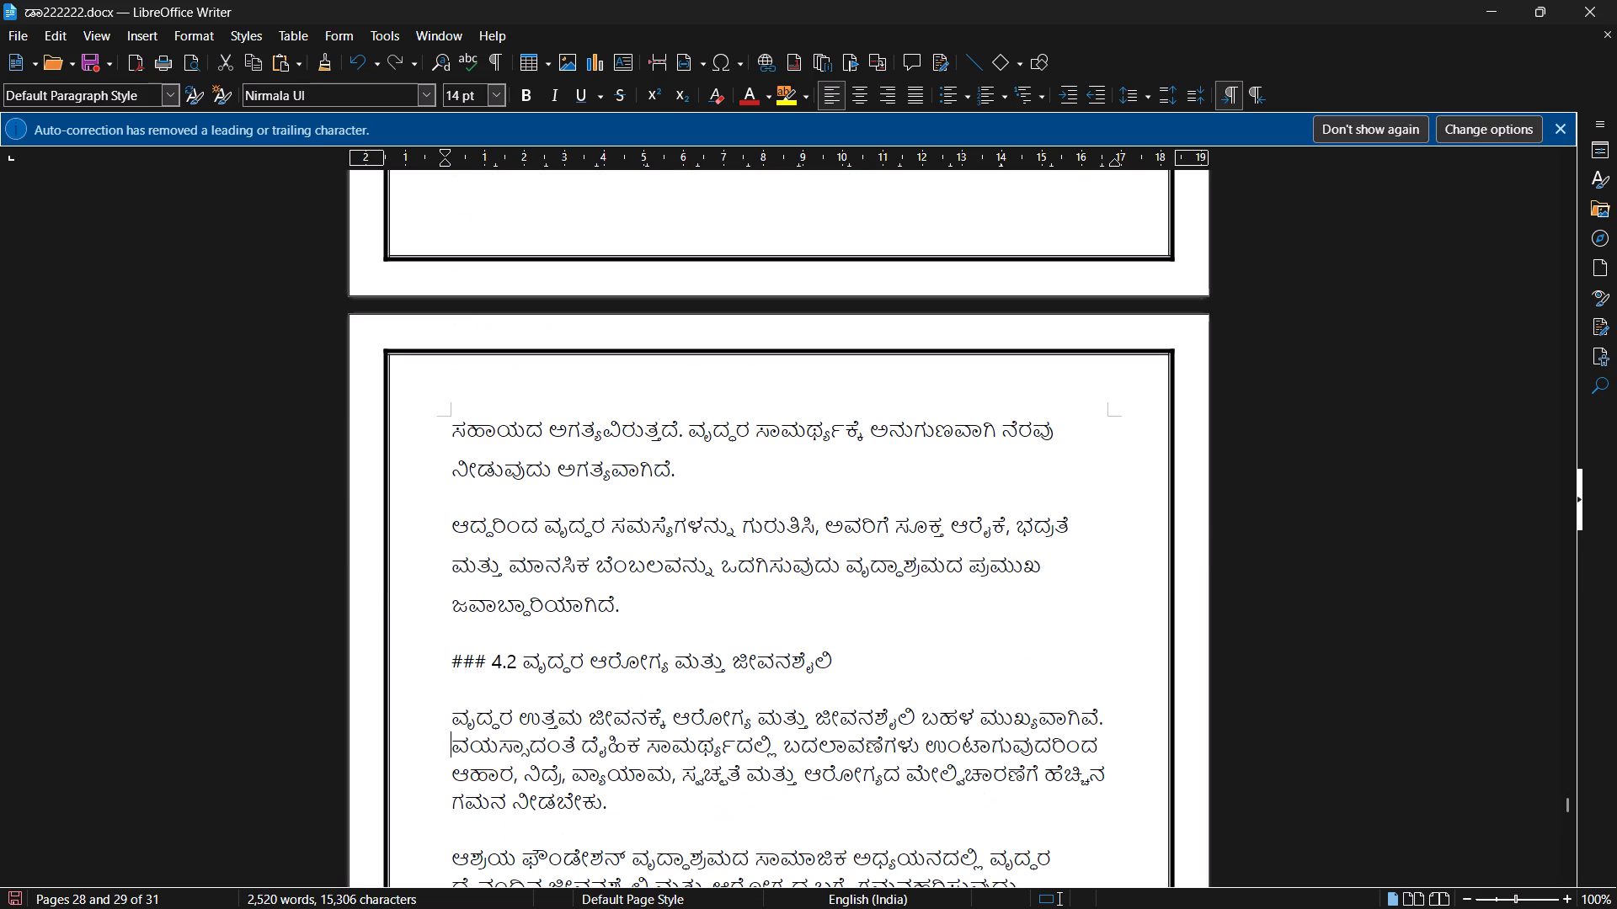
pyautogui.press('Down')
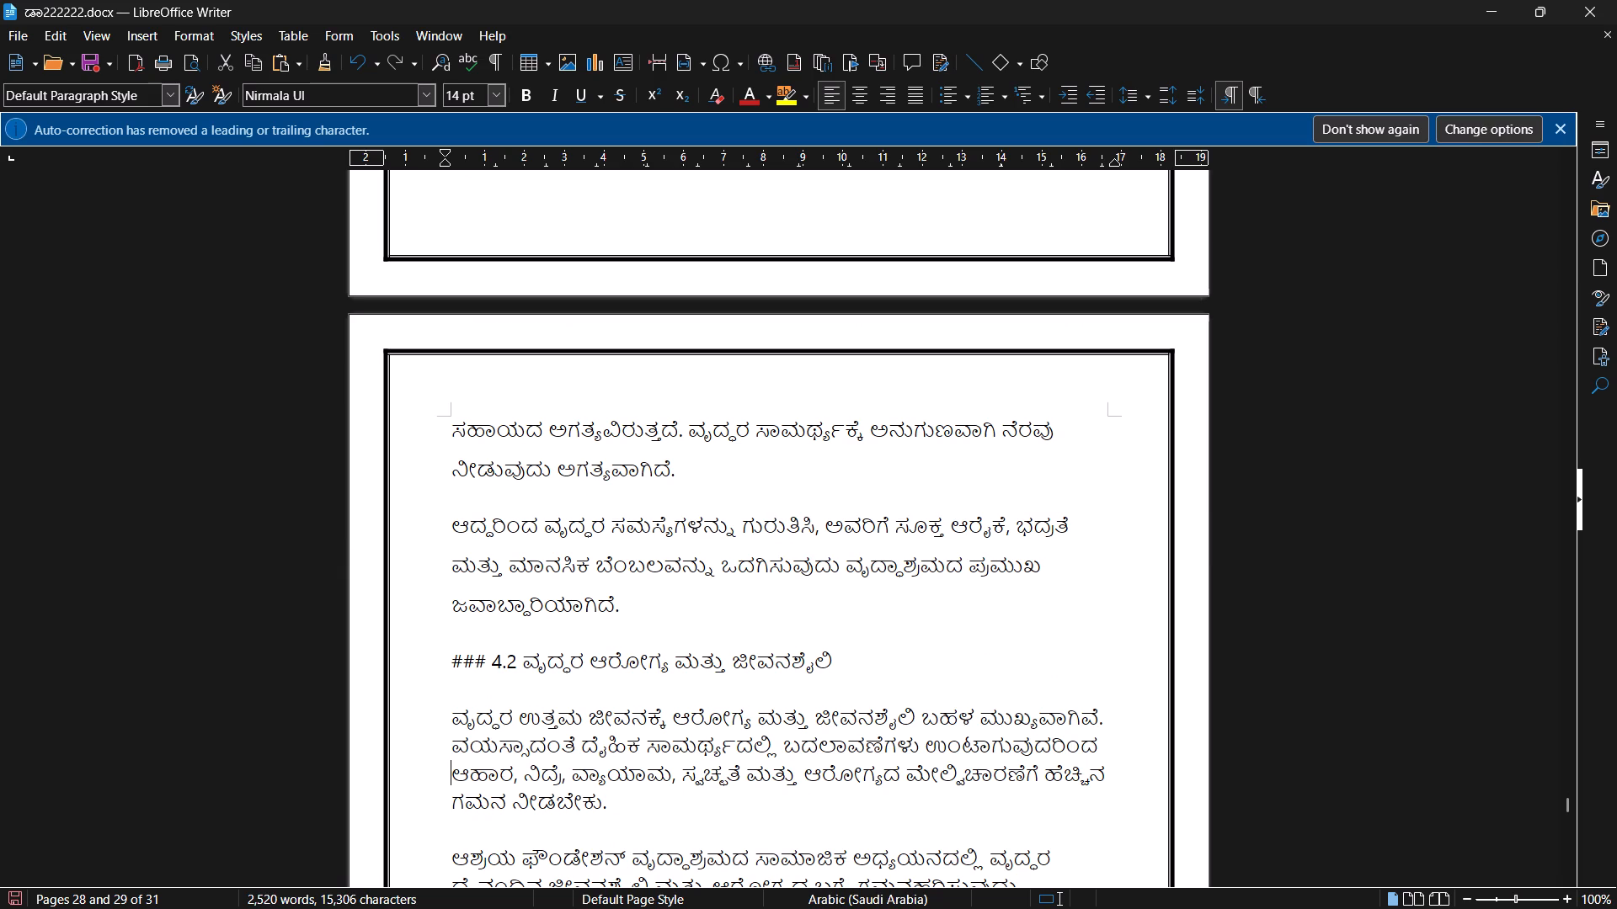
pyautogui.click(517, 662)
pyautogui.press('BackSpace')
pyautogui.press('BackSpace')
pyautogui.press('BackSpace')
pyautogui.press('BackSpace')
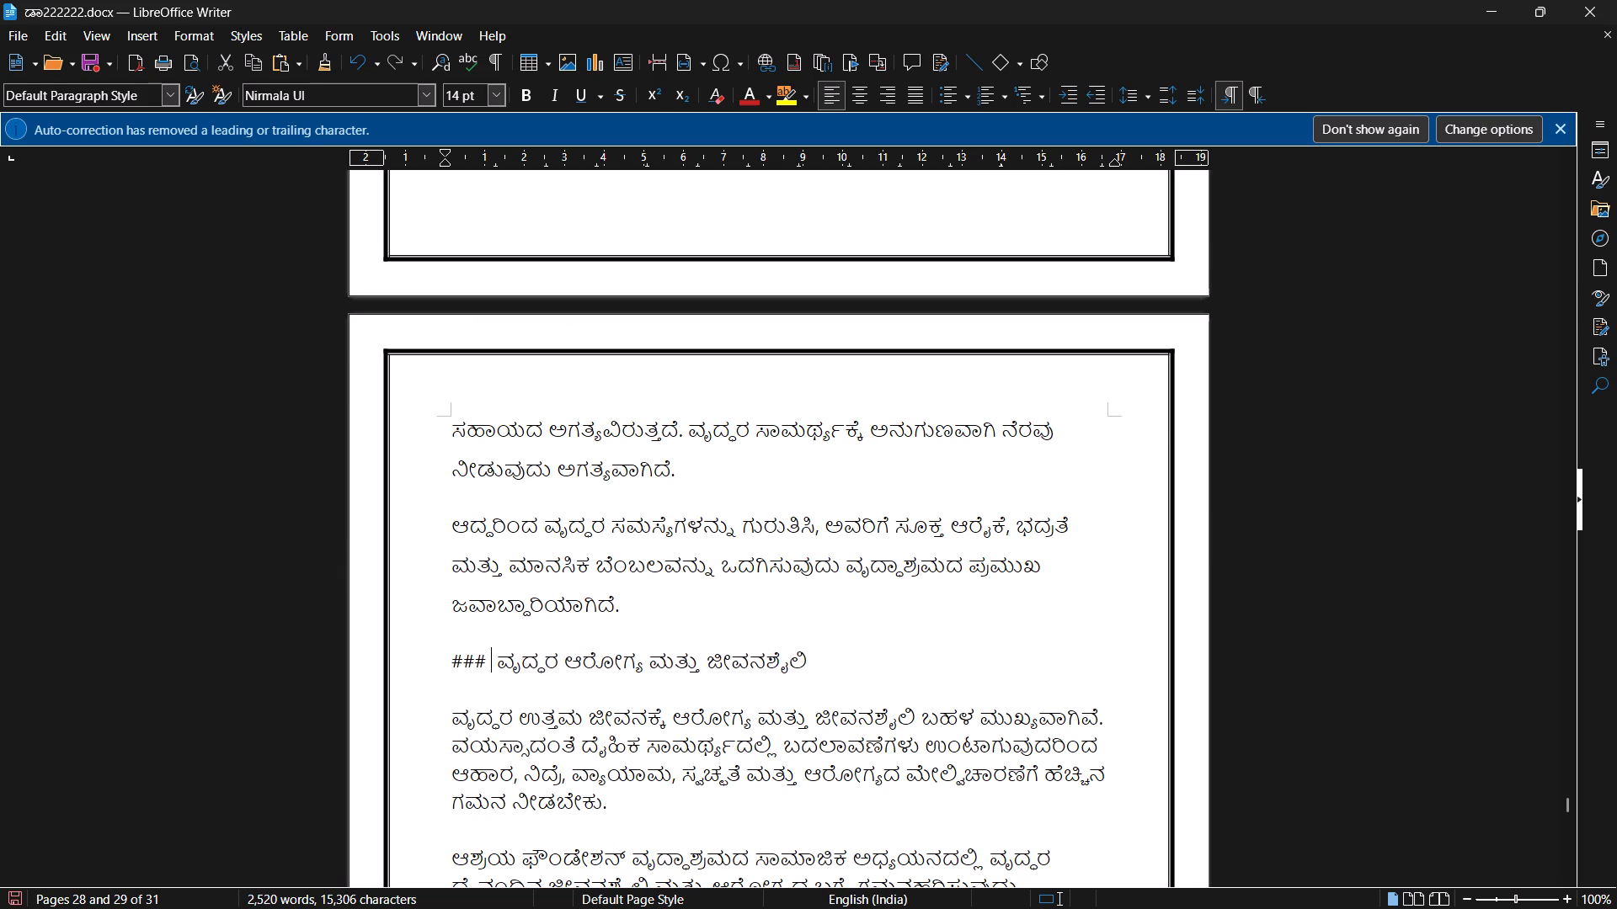
pyautogui.press('BackSpace')
pyautogui.press('BackSpace')
pyautogui.press('BackSpace')
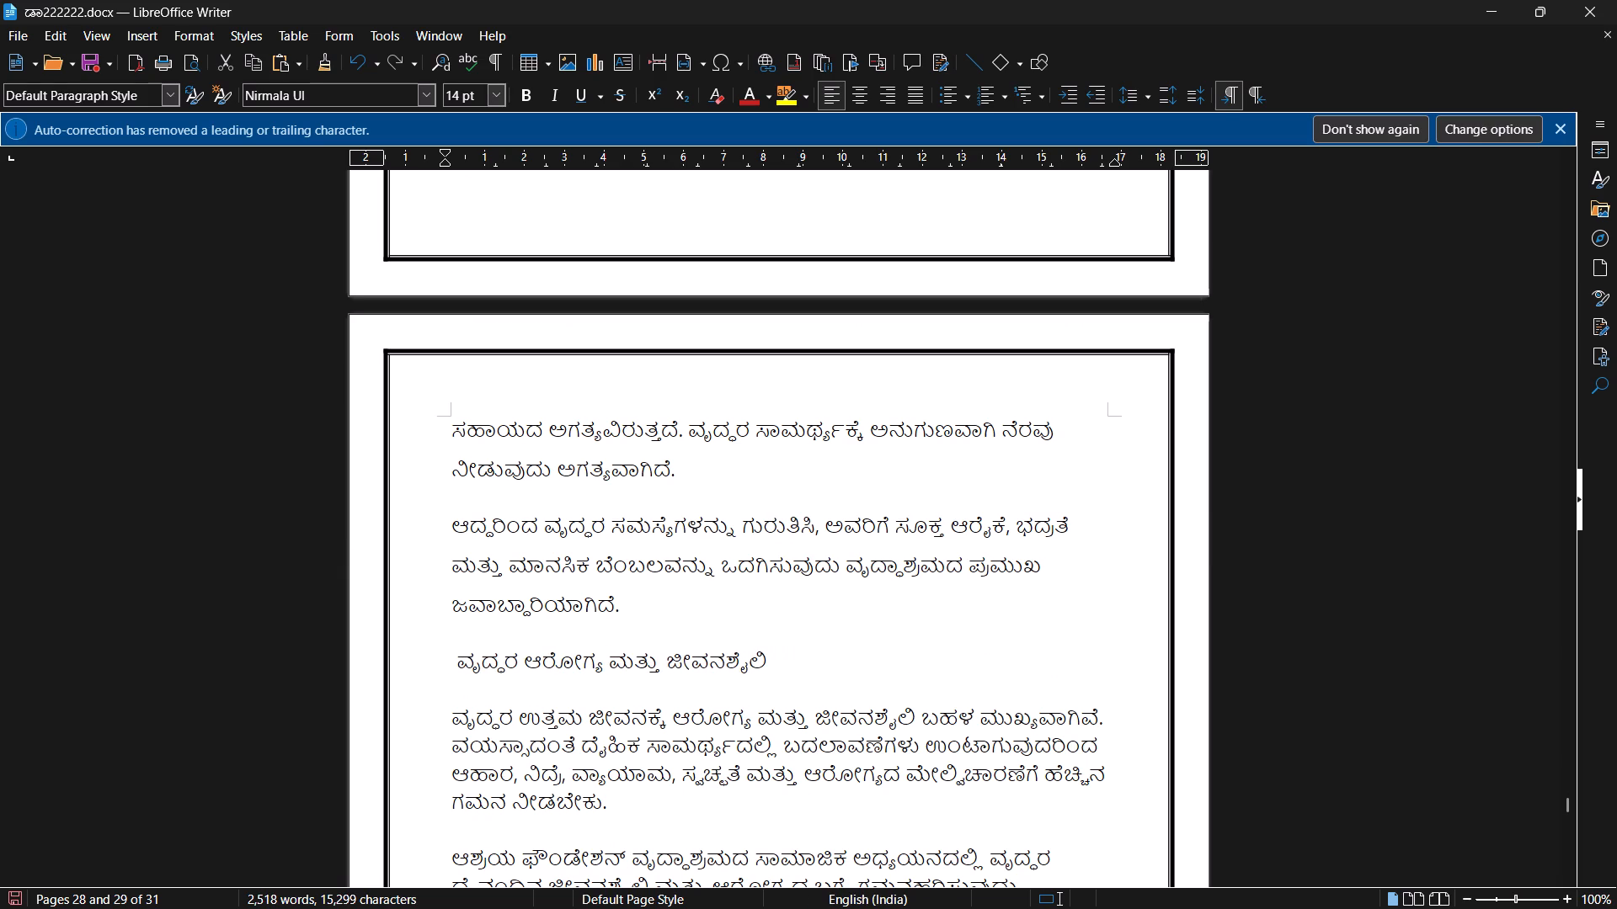
# Make the subheading "ವೃದ್ಧರ ಆರೋಗ್ಯ ಮತ್ತು ಜೀವನಶೈಲಿ" bold.
pyautogui.moveTo(456, 661); pyautogui.dragTo(727, 696)
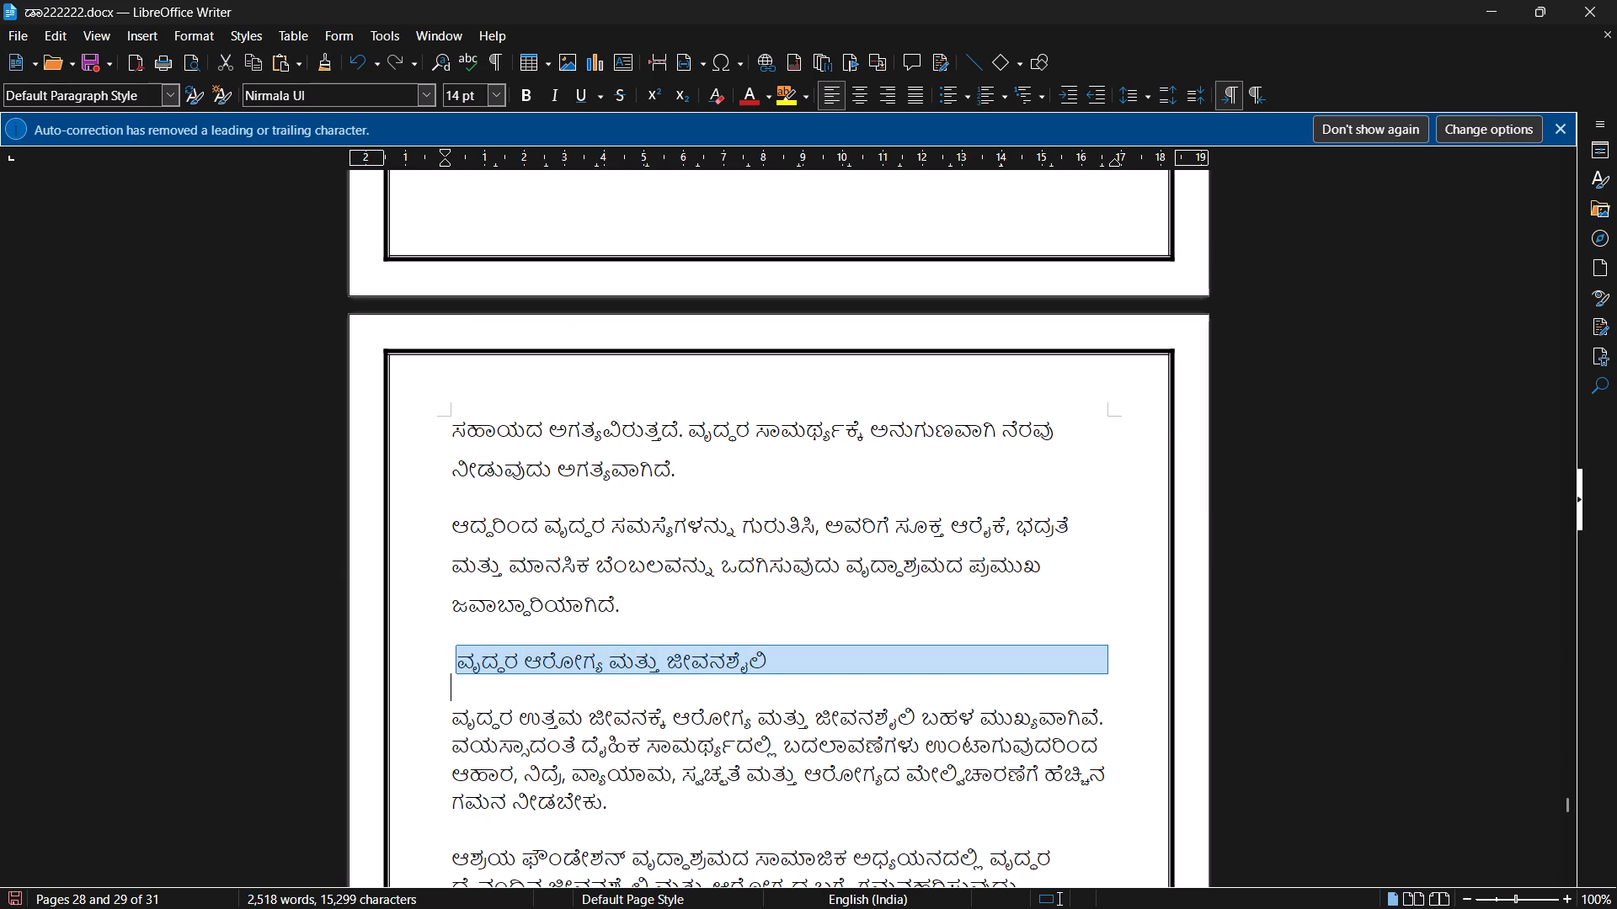
pyautogui.moveTo(727, 696); pyautogui.dragTo(755, 694)
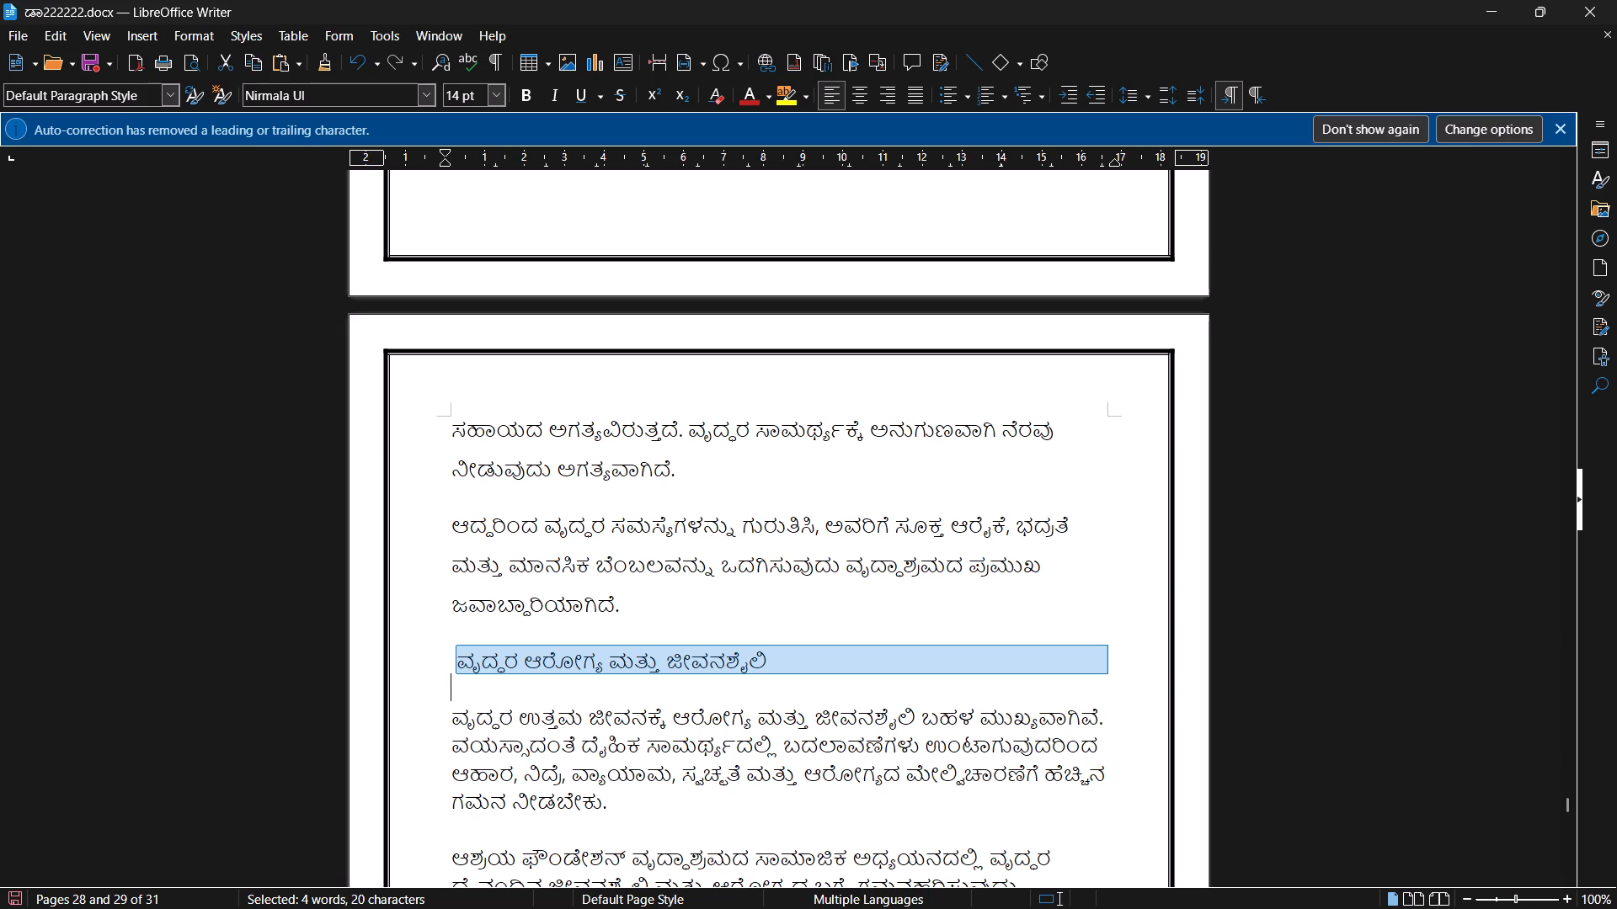
pyautogui.click(697, 653)
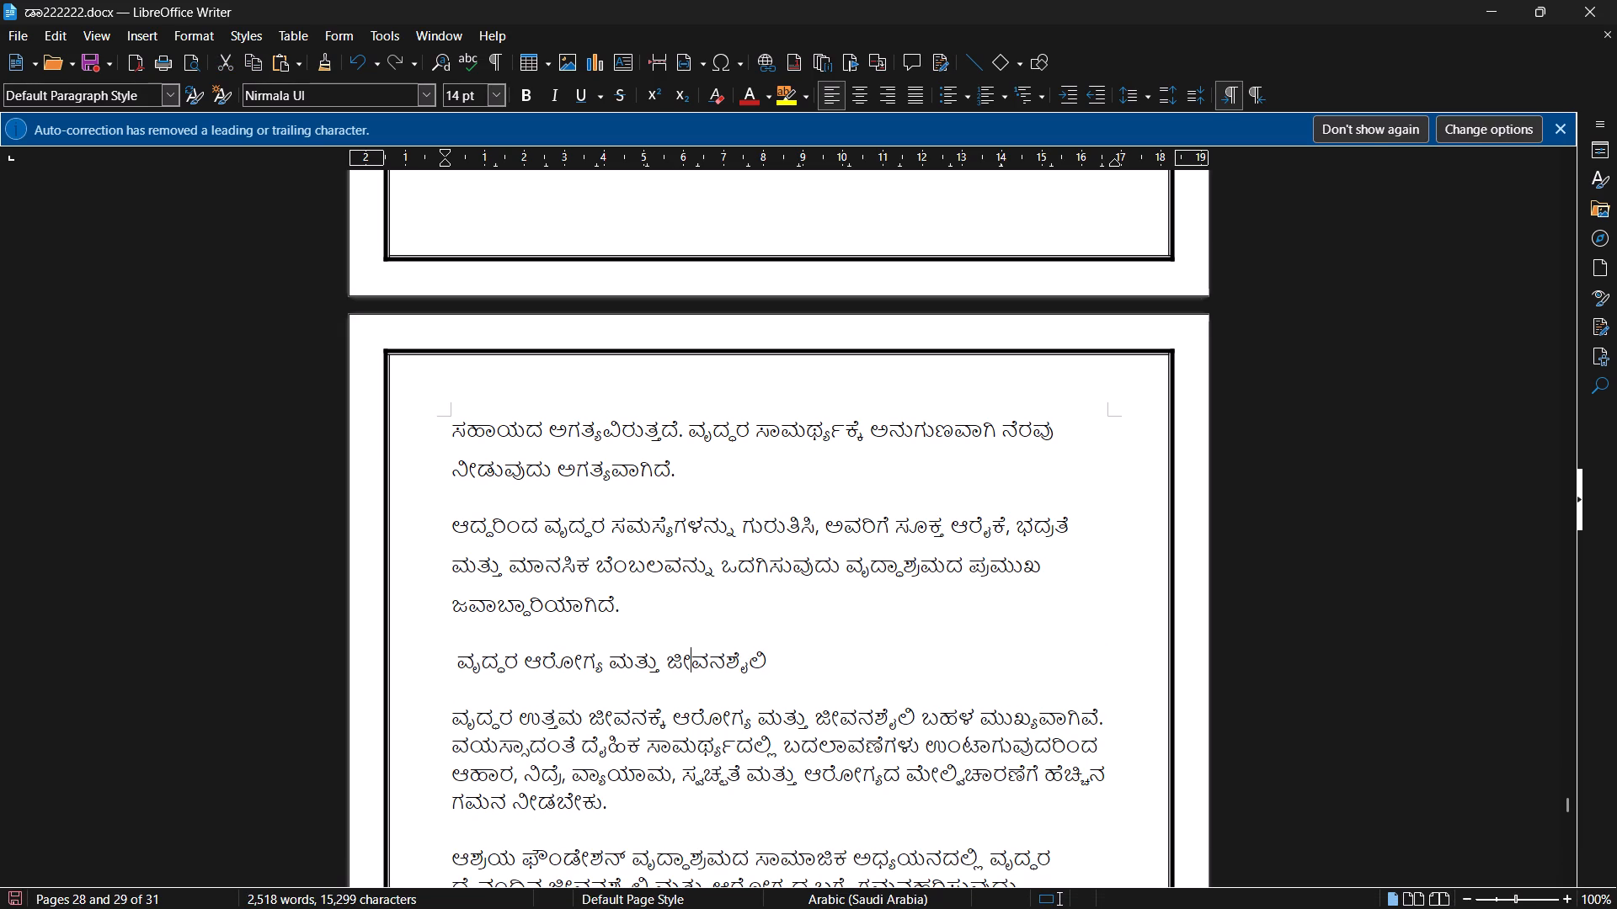
pyautogui.moveTo(453, 656); pyautogui.dragTo(778, 703)
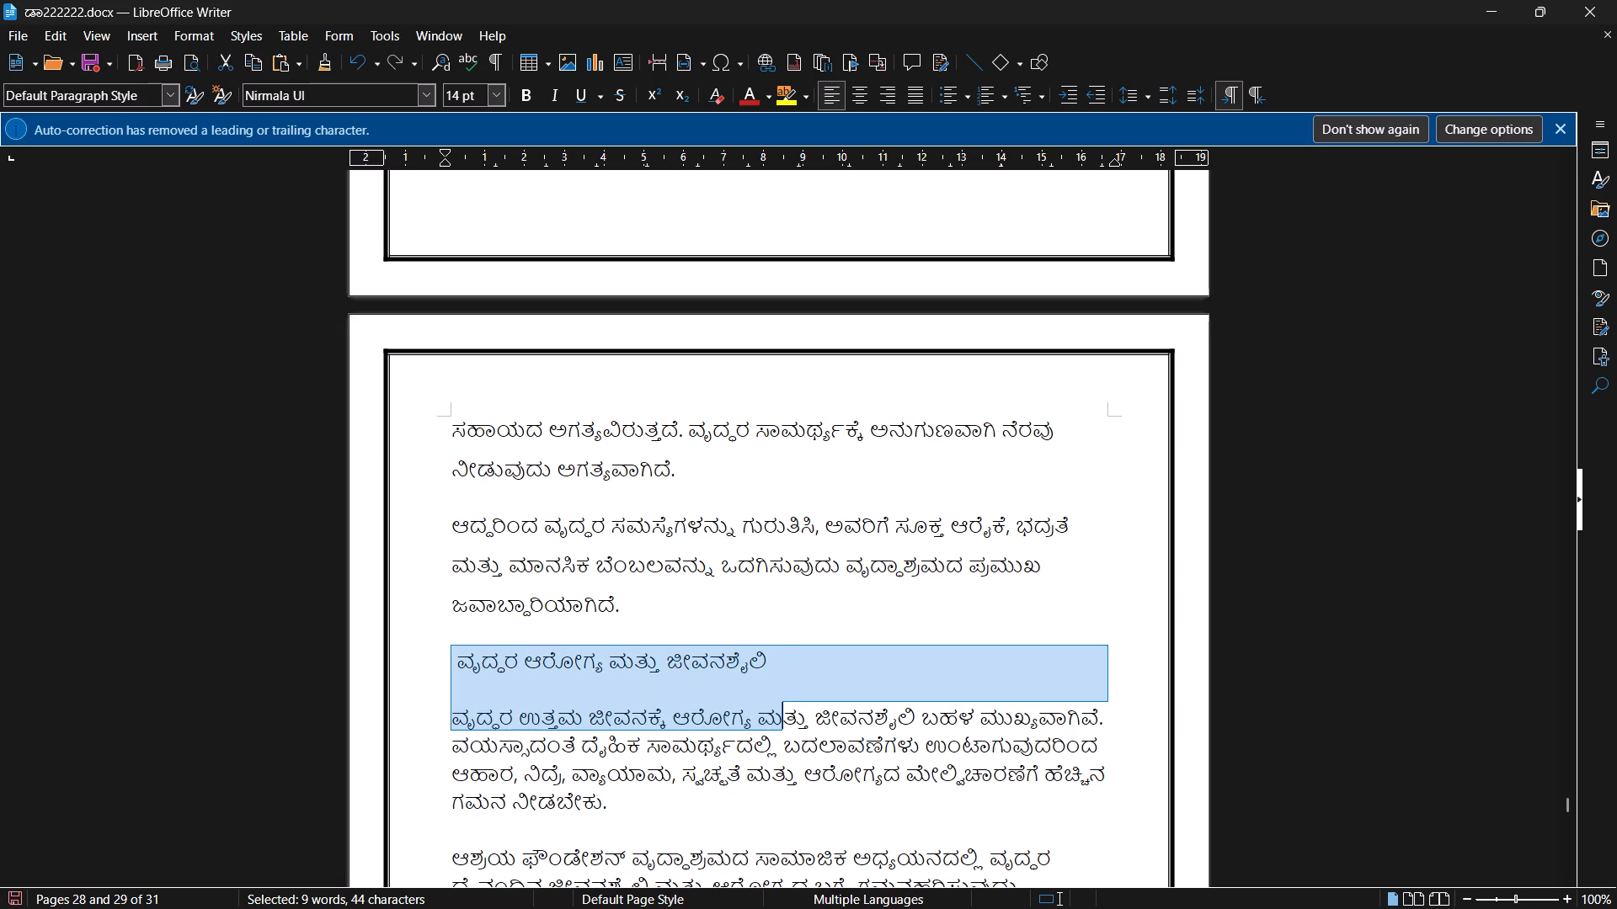
pyautogui.click(781, 665)
pyautogui.moveTo(460, 667); pyautogui.dragTo(658, 672)
pyautogui.moveTo(660, 672); pyautogui.dragTo(679, 672)
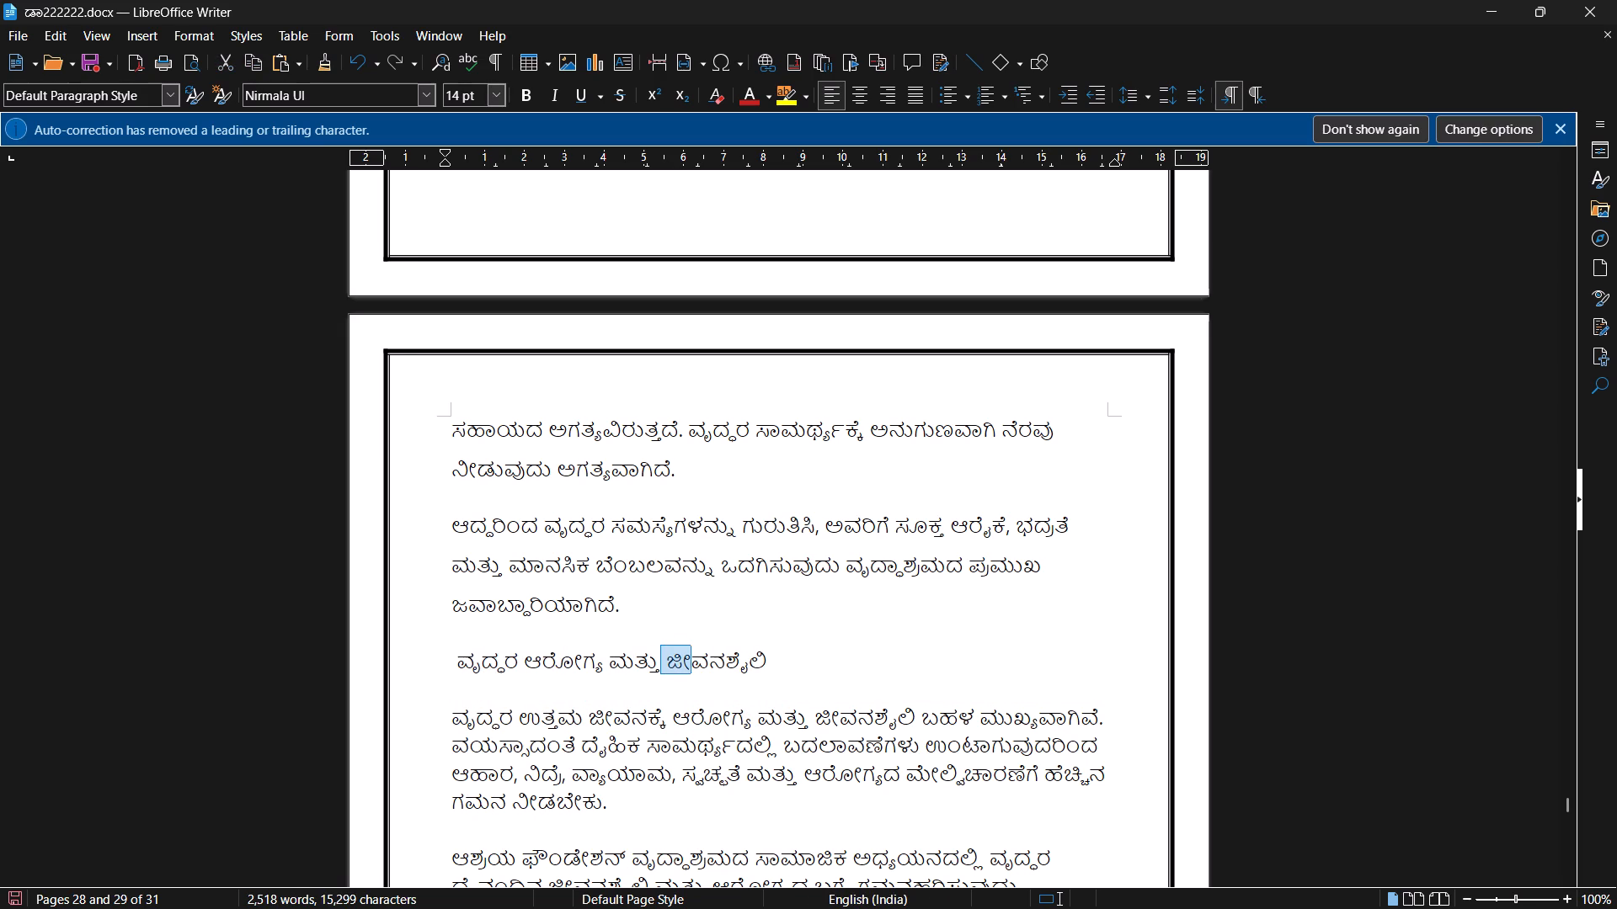
pyautogui.moveTo(458, 662); pyautogui.dragTo(700, 697)
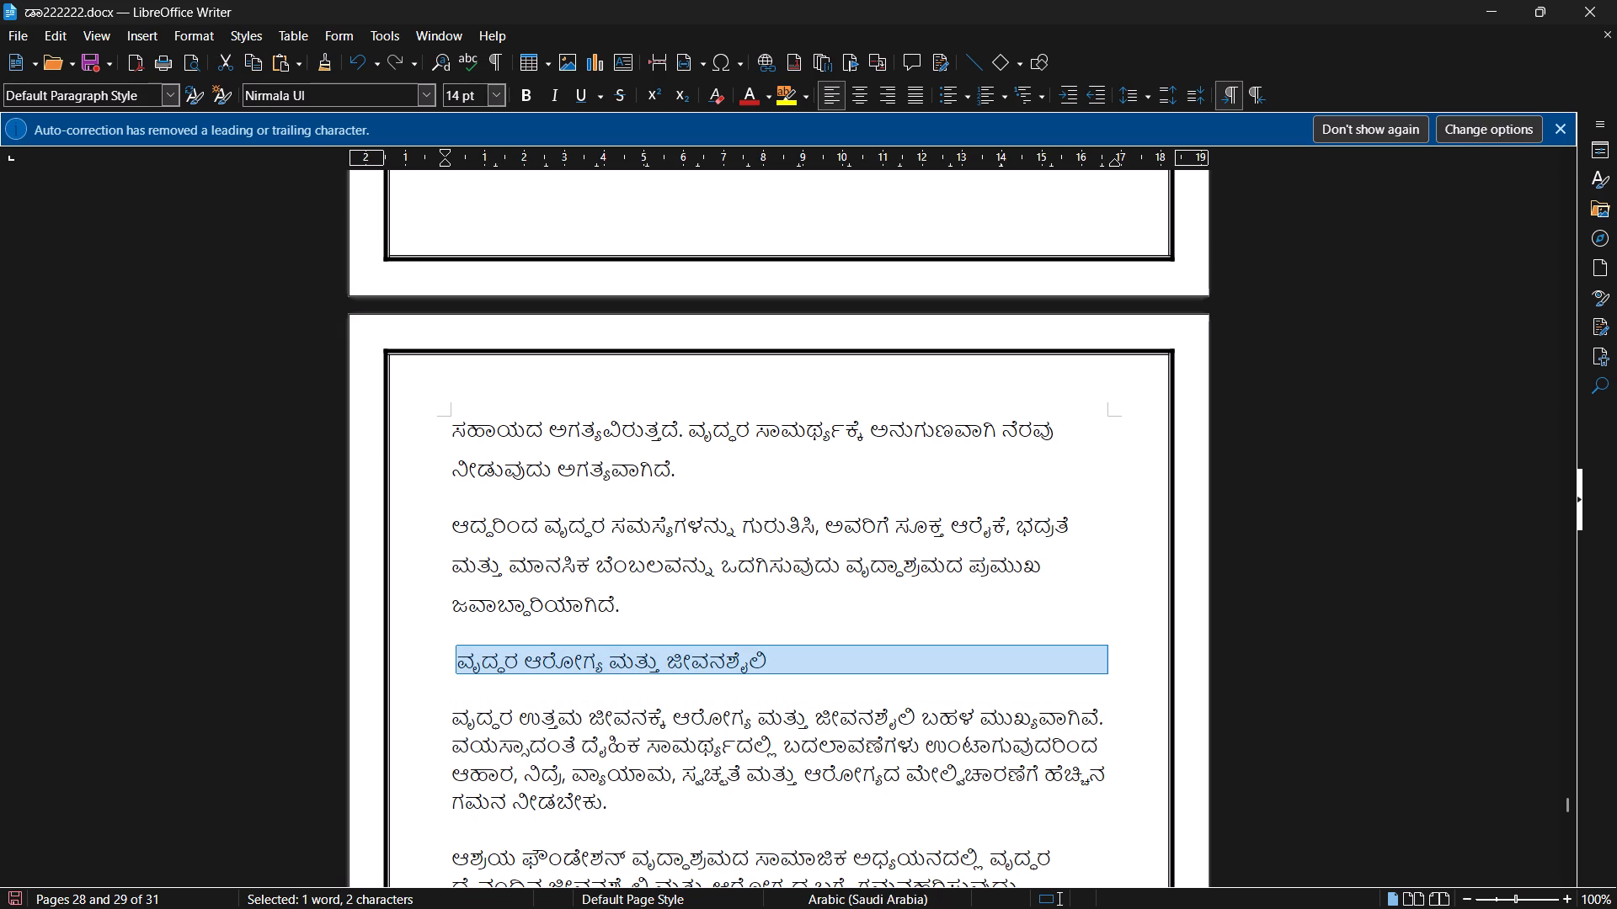
pyautogui.click(526, 95)
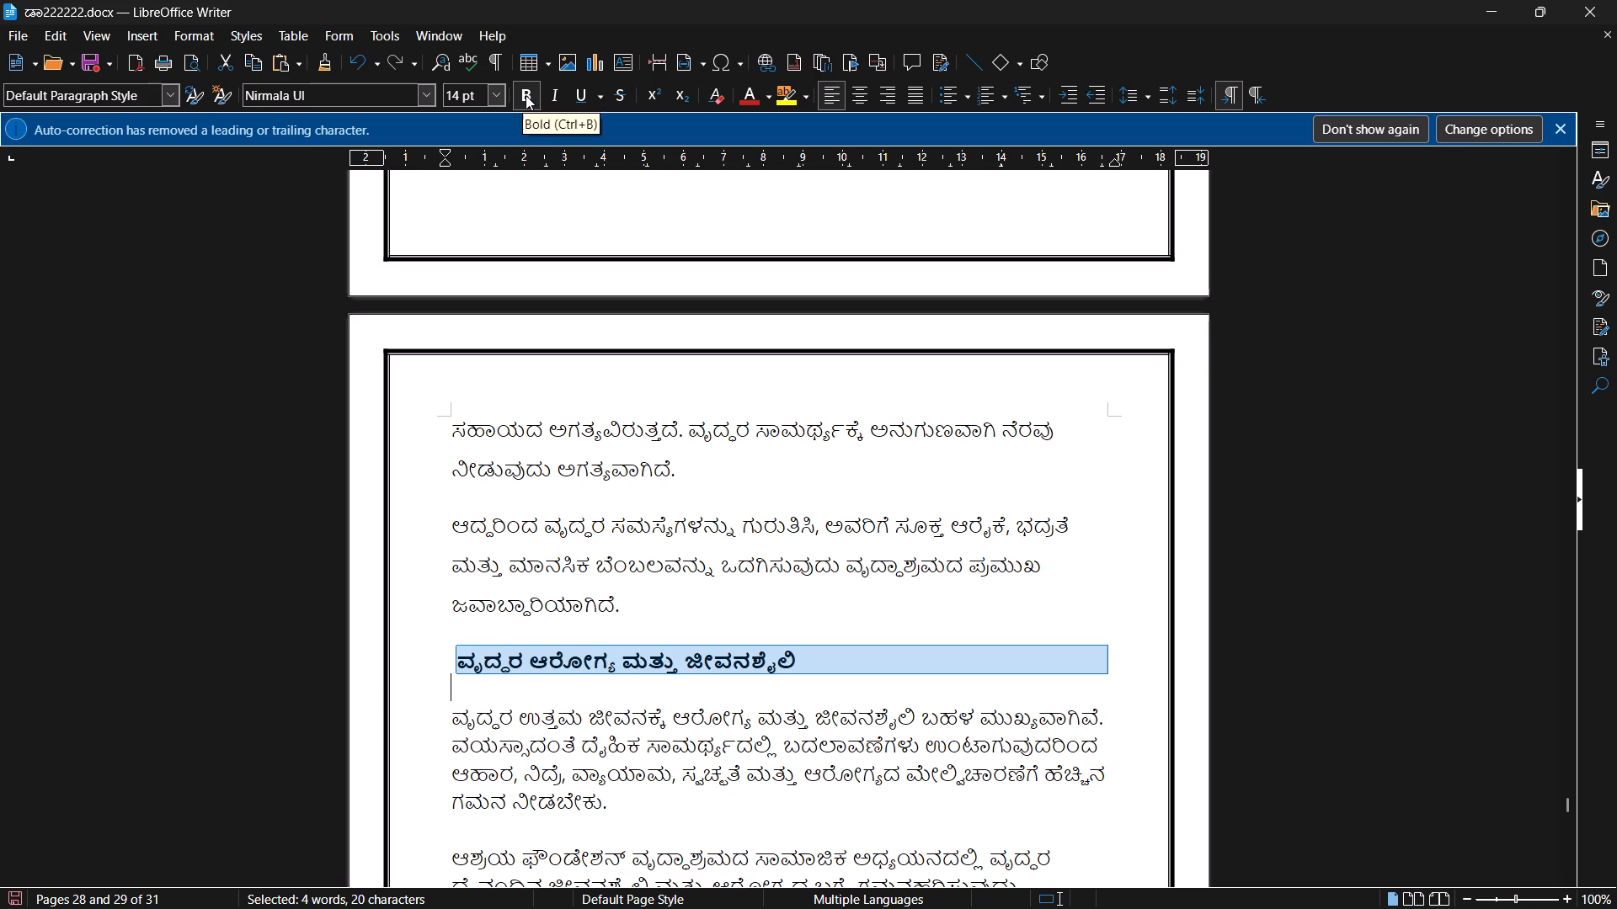
# Break the paragraph beginning "ವೃದ್ಧರ ಉತ್ತಮ ಜೀವನಕ್ಕೆ" at each line start to widen its line spacing.
pyautogui.click(452, 745)
pyautogui.press('Return')
pyautogui.press('Return')
pyautogui.press('Down')
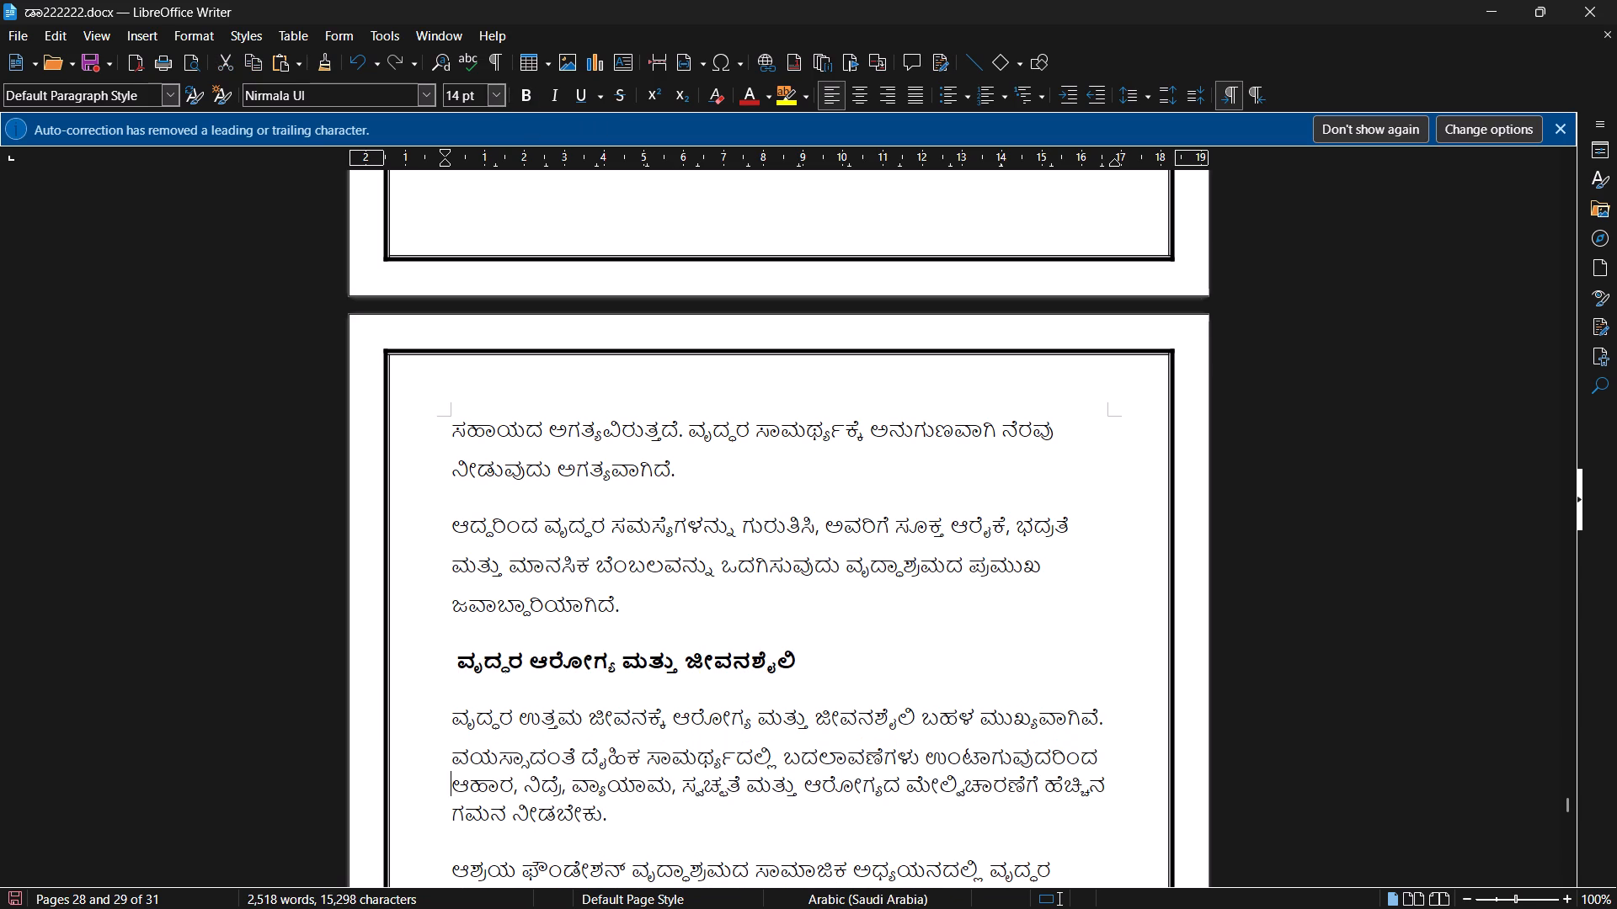
pyautogui.press('Down')
pyautogui.press('Up')
pyautogui.press('Return')
pyautogui.press('Down')
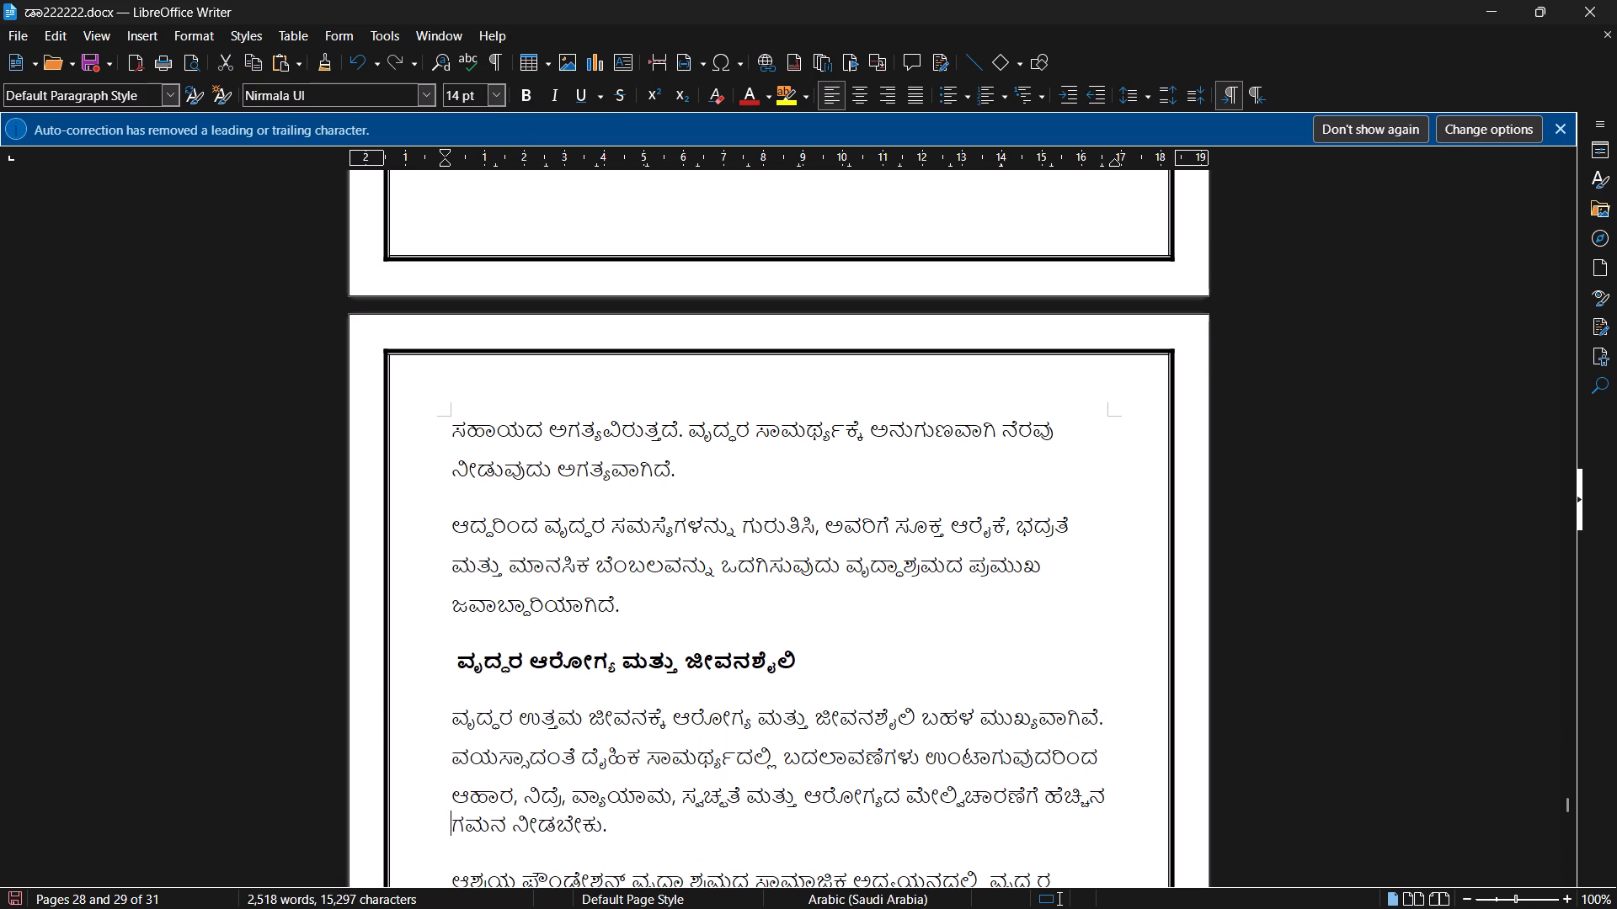
pyautogui.press('Return')
# Break the paragraph beginning "ಆಶ್ರಯ ಫೌಂಡೇಶನ್ ವೃದ್ಧಾಶ್ರಮದ" at each line start to widen its line spacing.
pyautogui.press('Down')
pyautogui.press('Down')
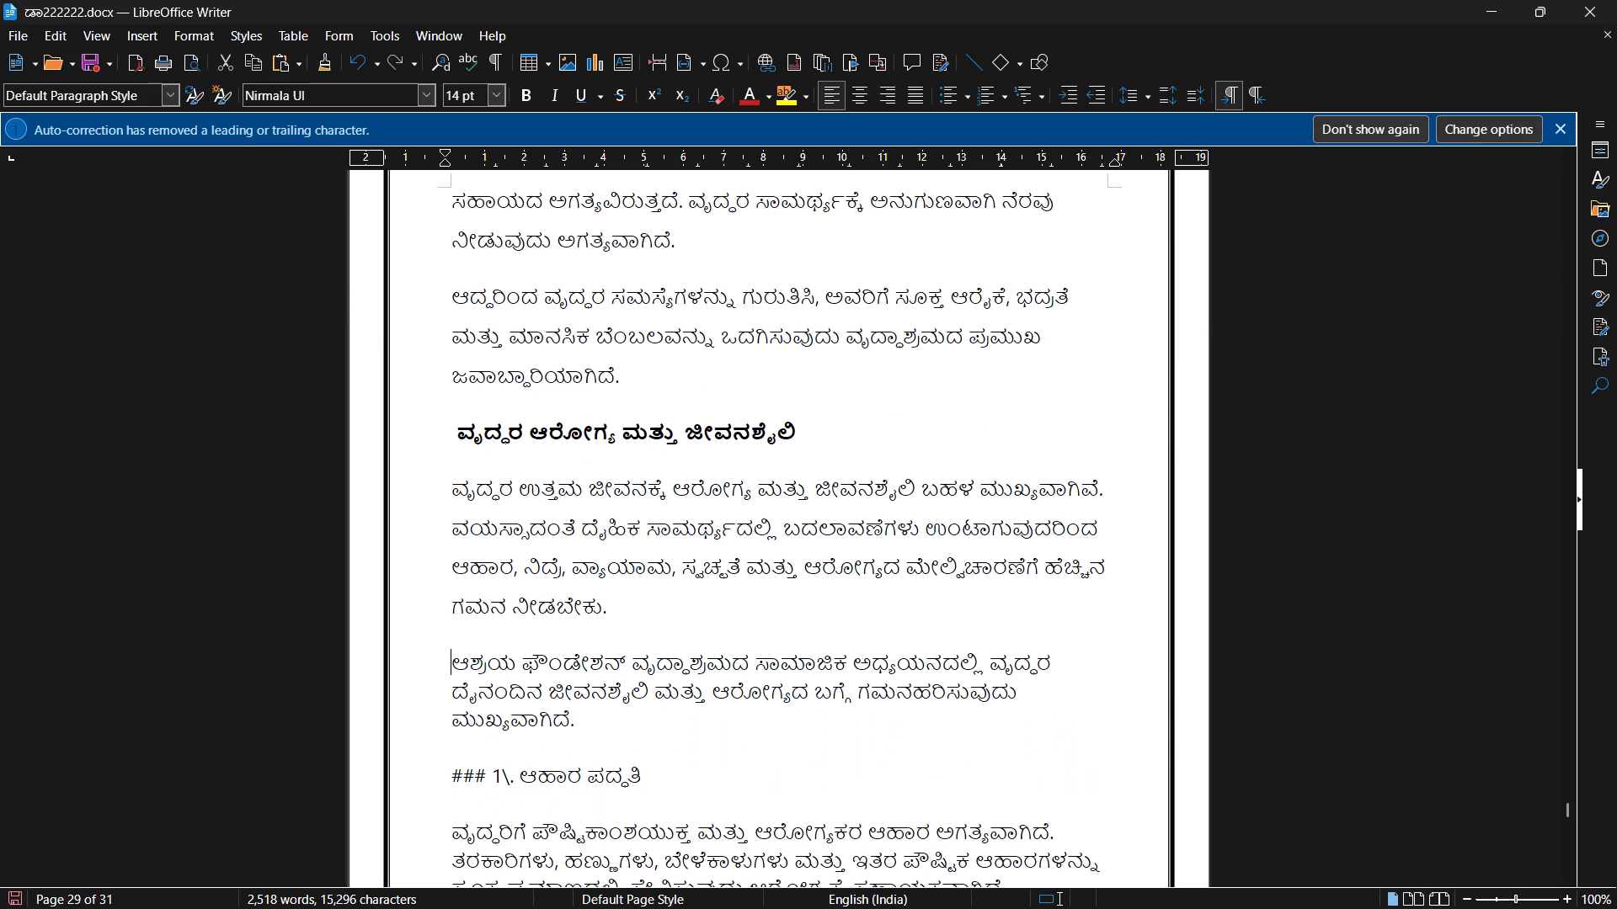
pyautogui.press('Down')
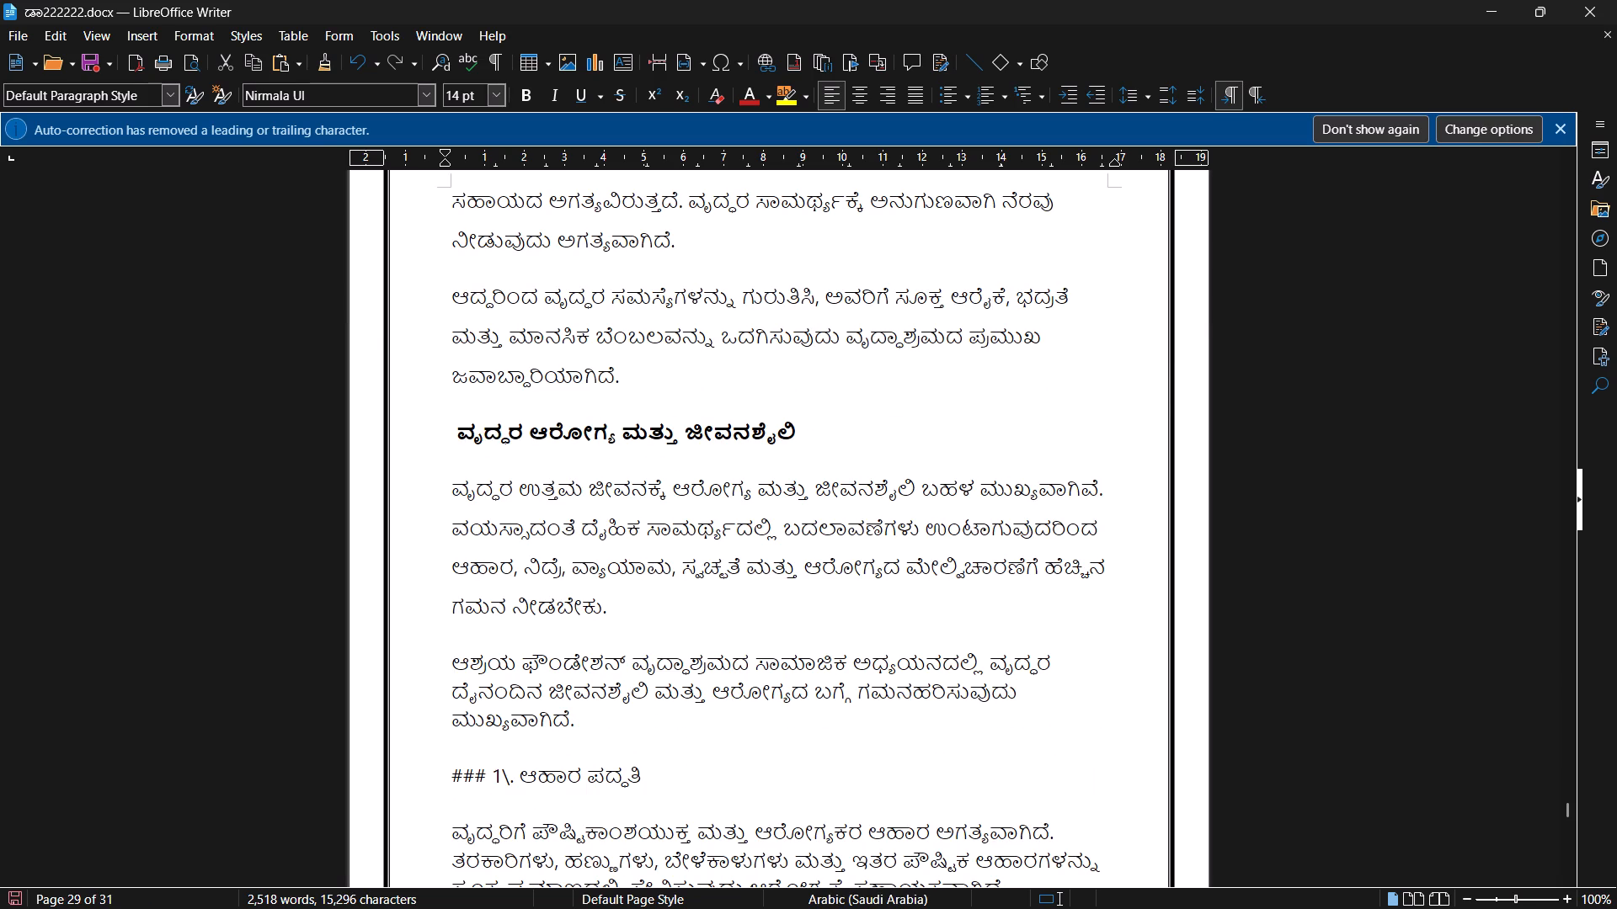
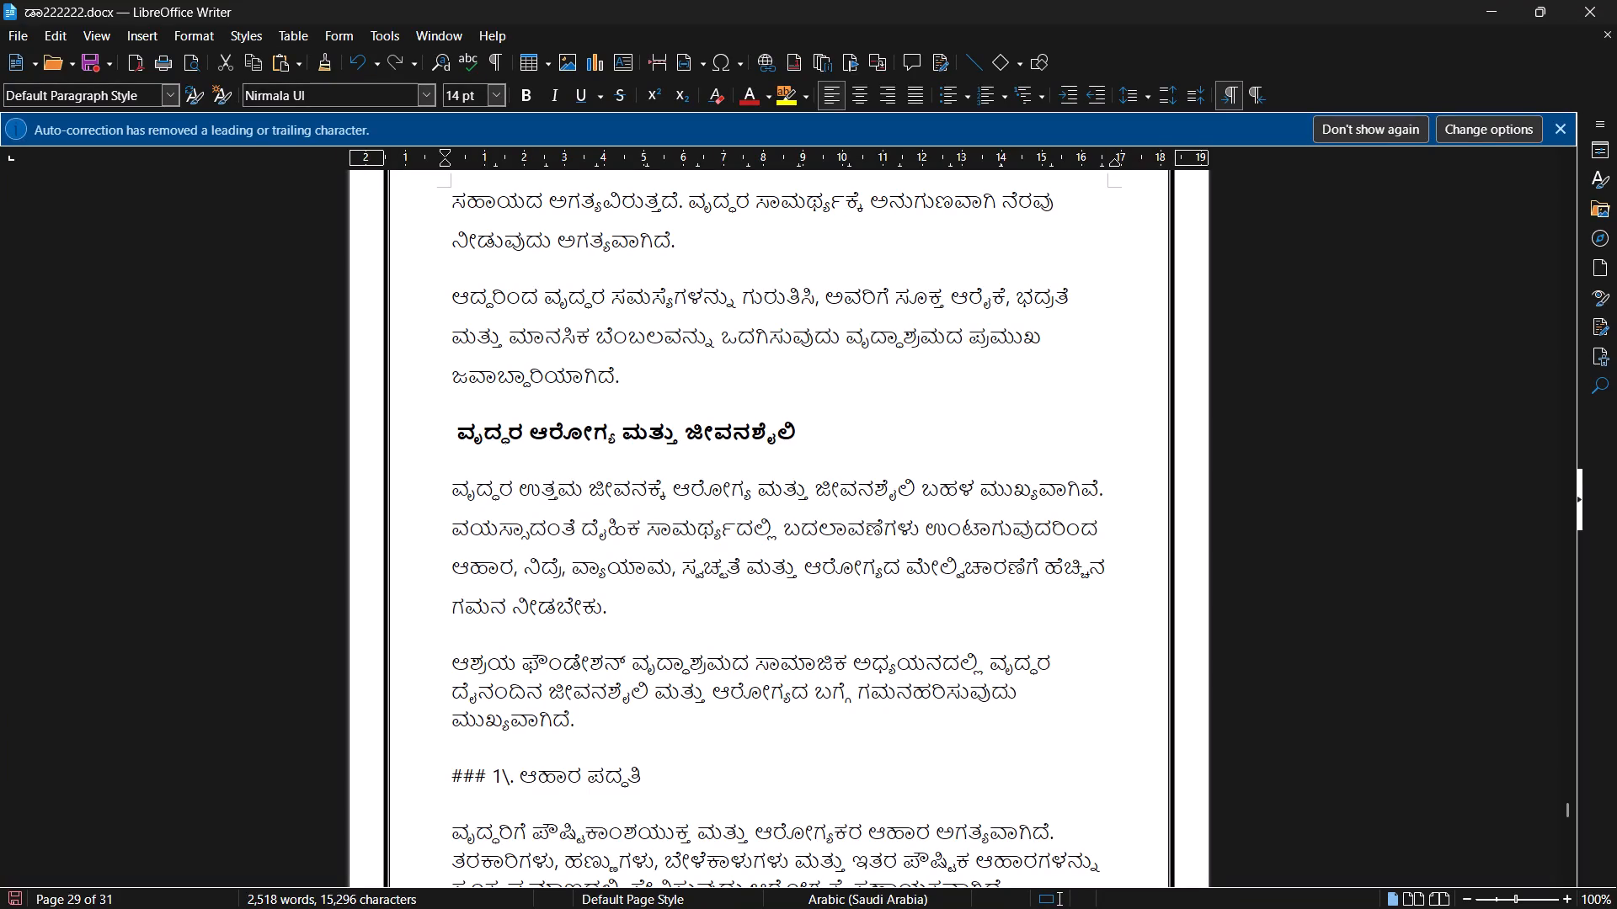
# Change the final word of the paragraph beginning "ವೃದ್ಧರ ಉತ್ತಮ ಜೀವನಕ್ಕೆ" to "ನೀಡತ್ತದೆ", keeping the full stop.
pyautogui.click(601, 608)
pyautogui.press('BackSpace')
pyautogui.press('BackSpace')
pyautogui.press('BackSpace')
pyautogui.press('BackSpace')
pyautogui.write('tತf್tತ')
pyautogui.write('dದeೆ')
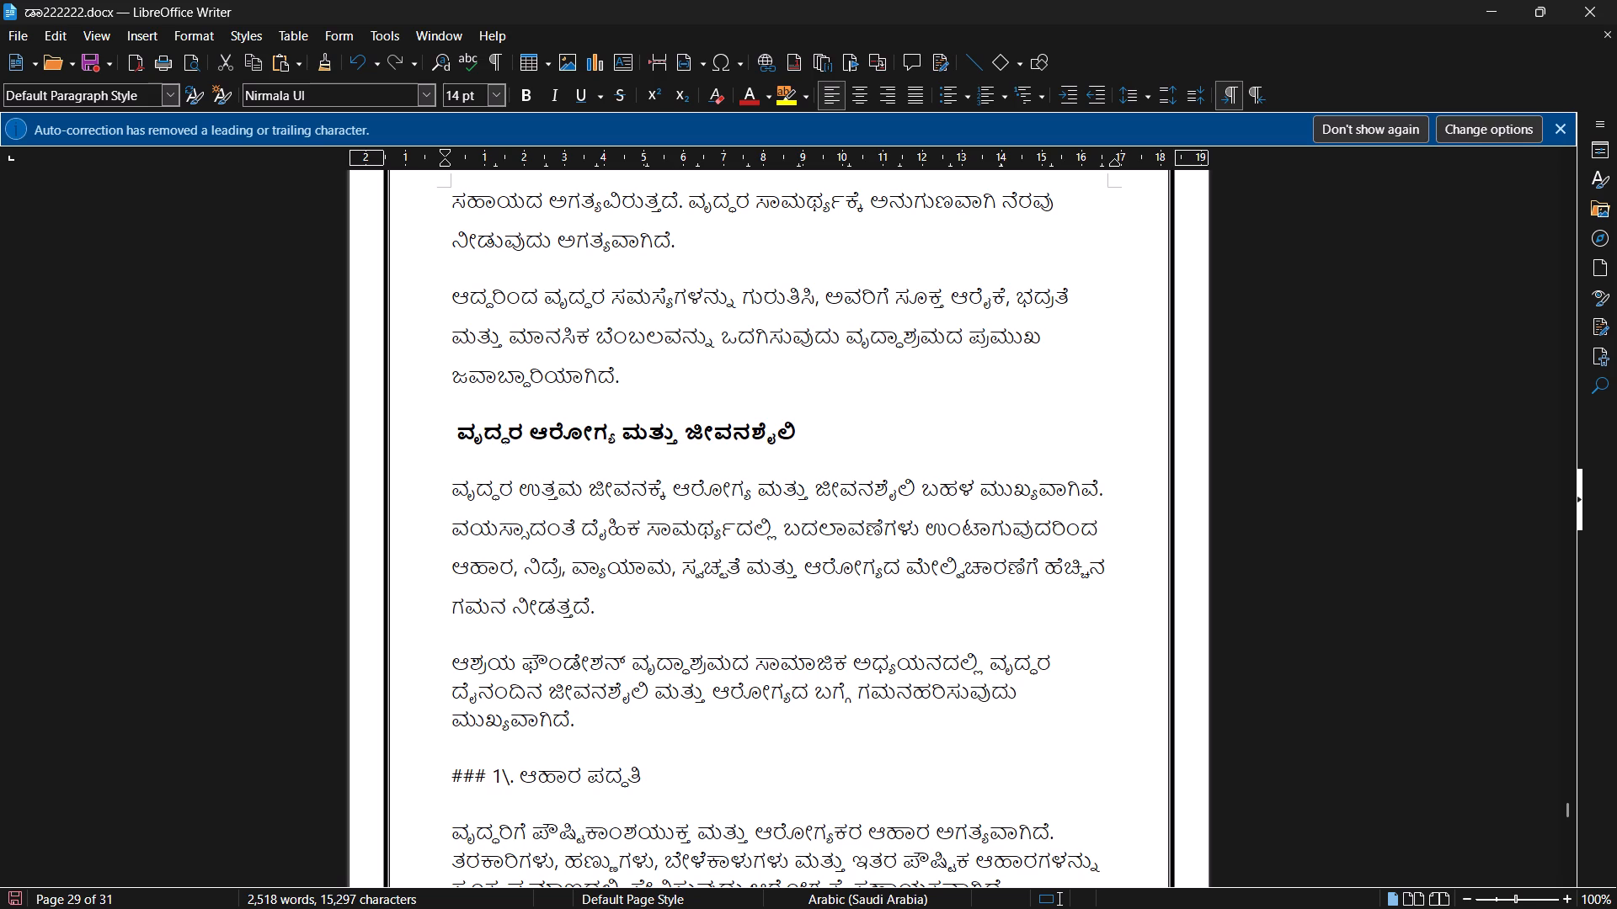
# Reword the end of the paragraph beginning "ಆಶ್ರಯ ಫೌಂಡೇಶನ್" to "ಗಮನಹರಿಸುವ ಮುಖ್ಯ ಅಂಶಗಳು", ahead of its leftover verb ending.
pyautogui.click(1017, 695)
pyautogui.press('BackSpace')
pyautogui.press('BackSpace')
pyautogui.press('BackSpace')
pyautogui.click(514, 723)
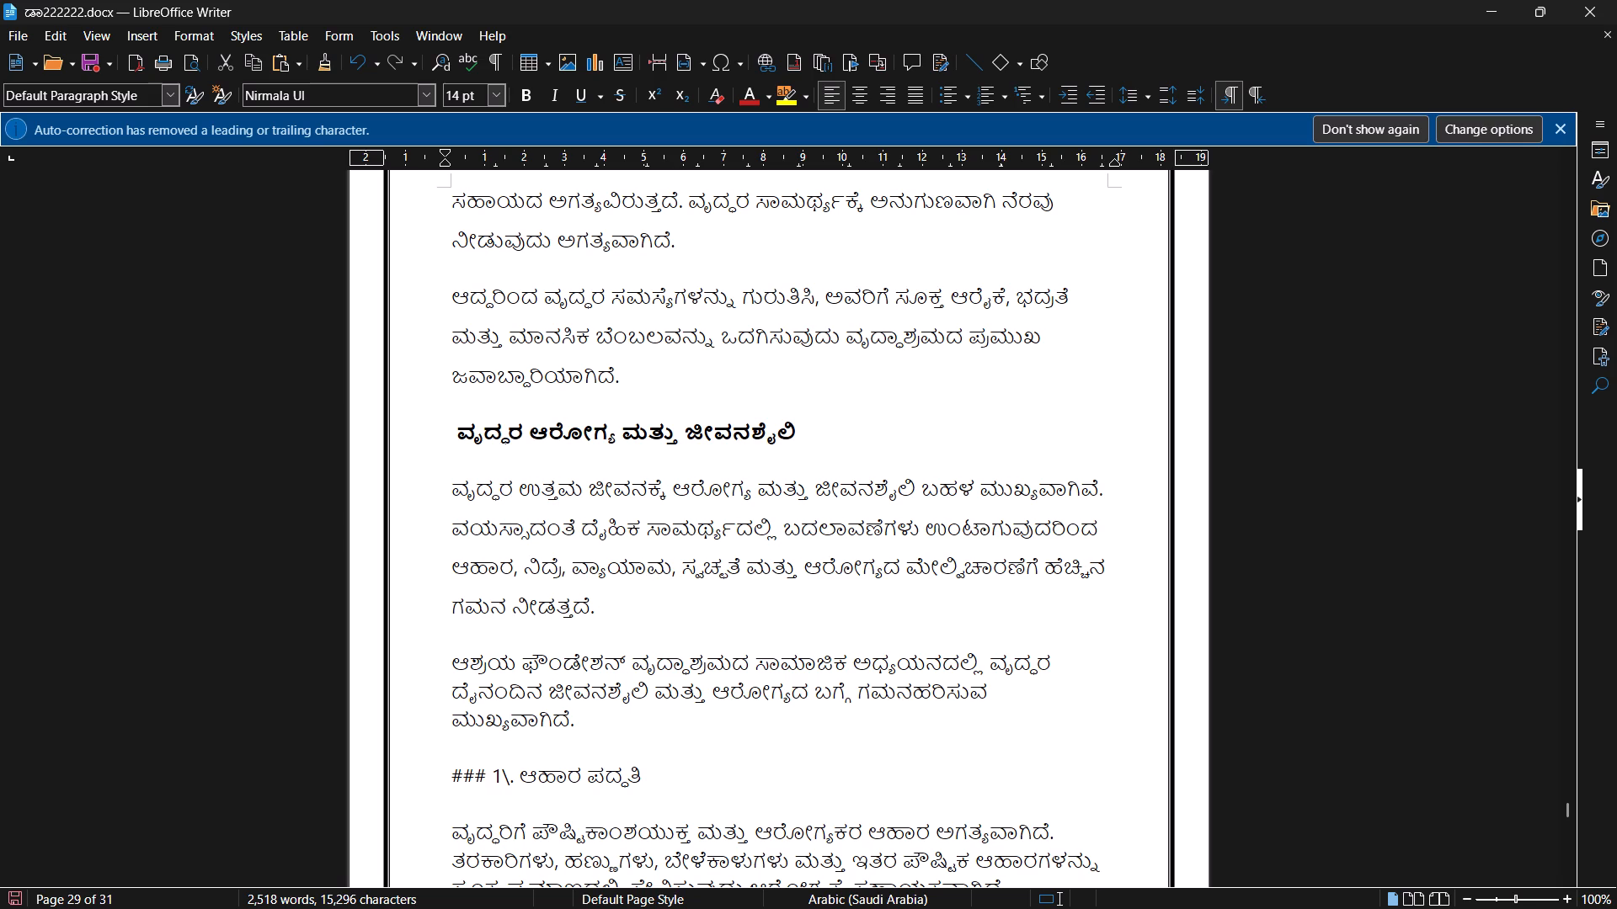
pyautogui.click(514, 723)
pyautogui.press('space')
pyautogui.press('space')
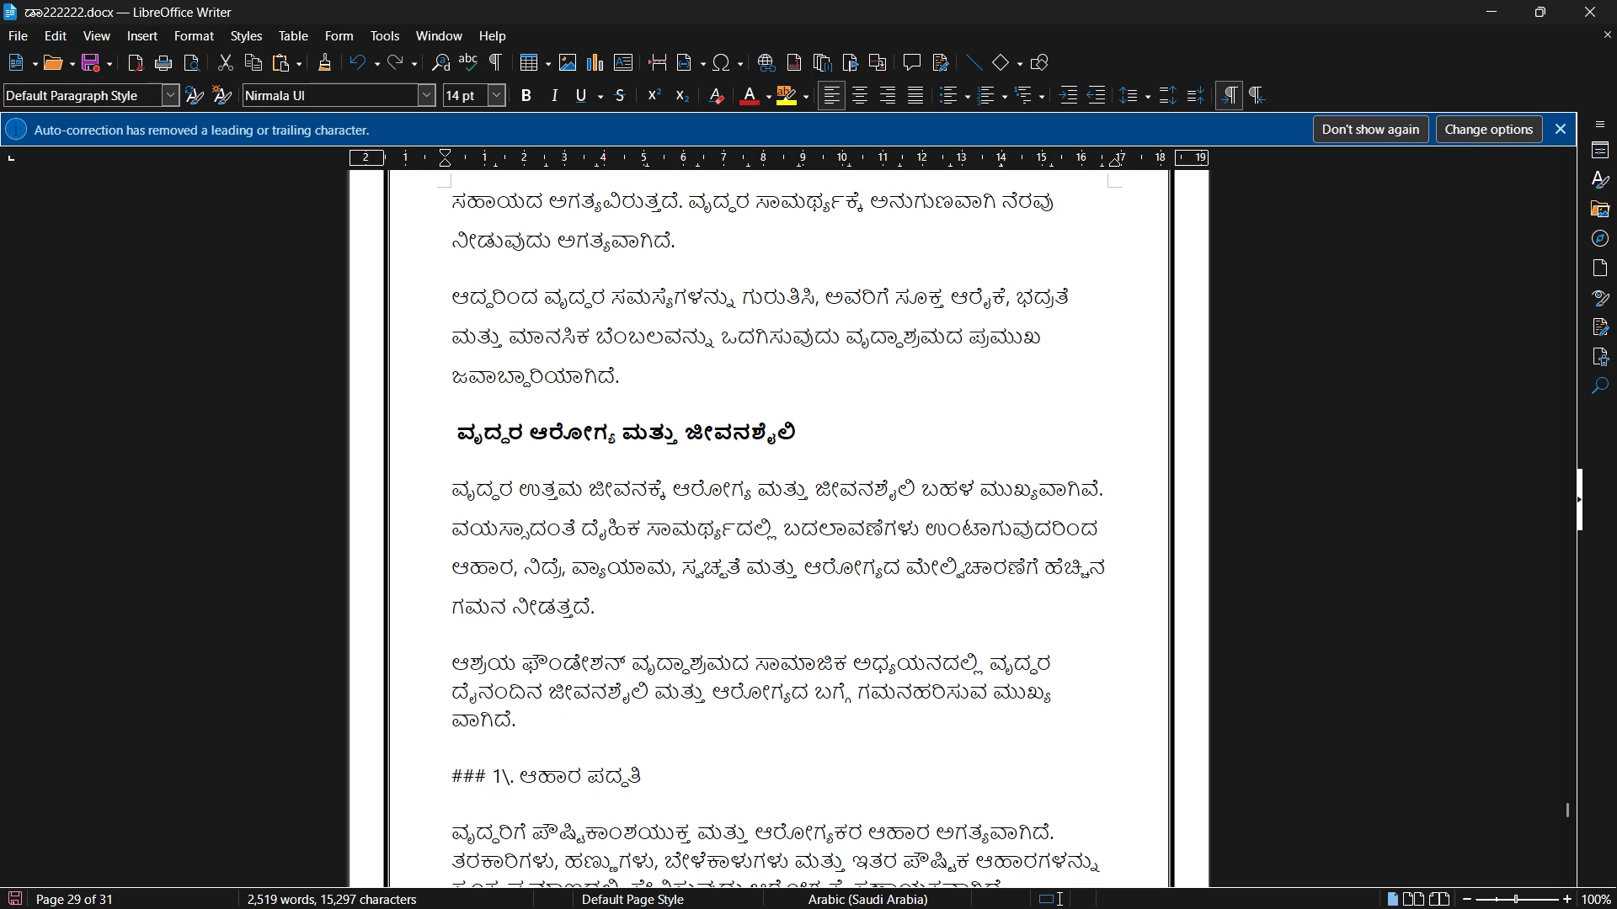
pyautogui.write('aಅ')
pyautogui.write('gಗ')
pyautogui.write('ಳuು')
pyautogui.press('space')
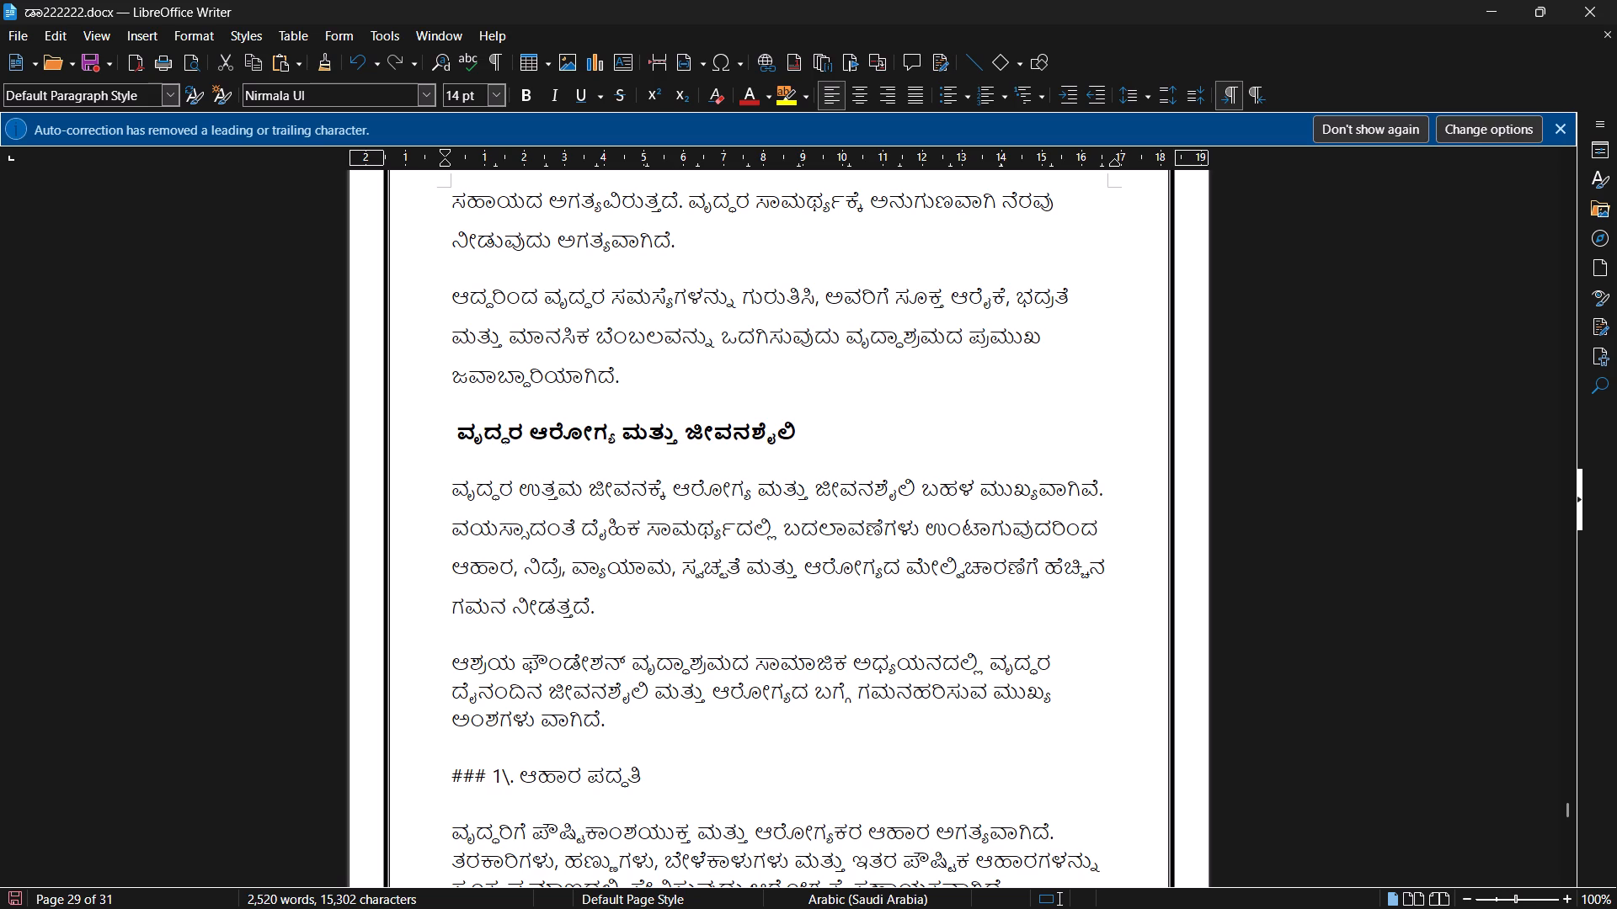
# Replace the leftover "ವಾಗಿದೆ." after "ಅಂಶಗಳು" with "ಈ ಕೆಳಗಿನಂತಿವೆ.".
pyautogui.moveTo(543, 724); pyautogui.dragTo(588, 735)
pyautogui.moveTo(588, 735); pyautogui.dragTo(589, 735)
pyautogui.press('BackSpace')
pyautogui.press('BackSpace')
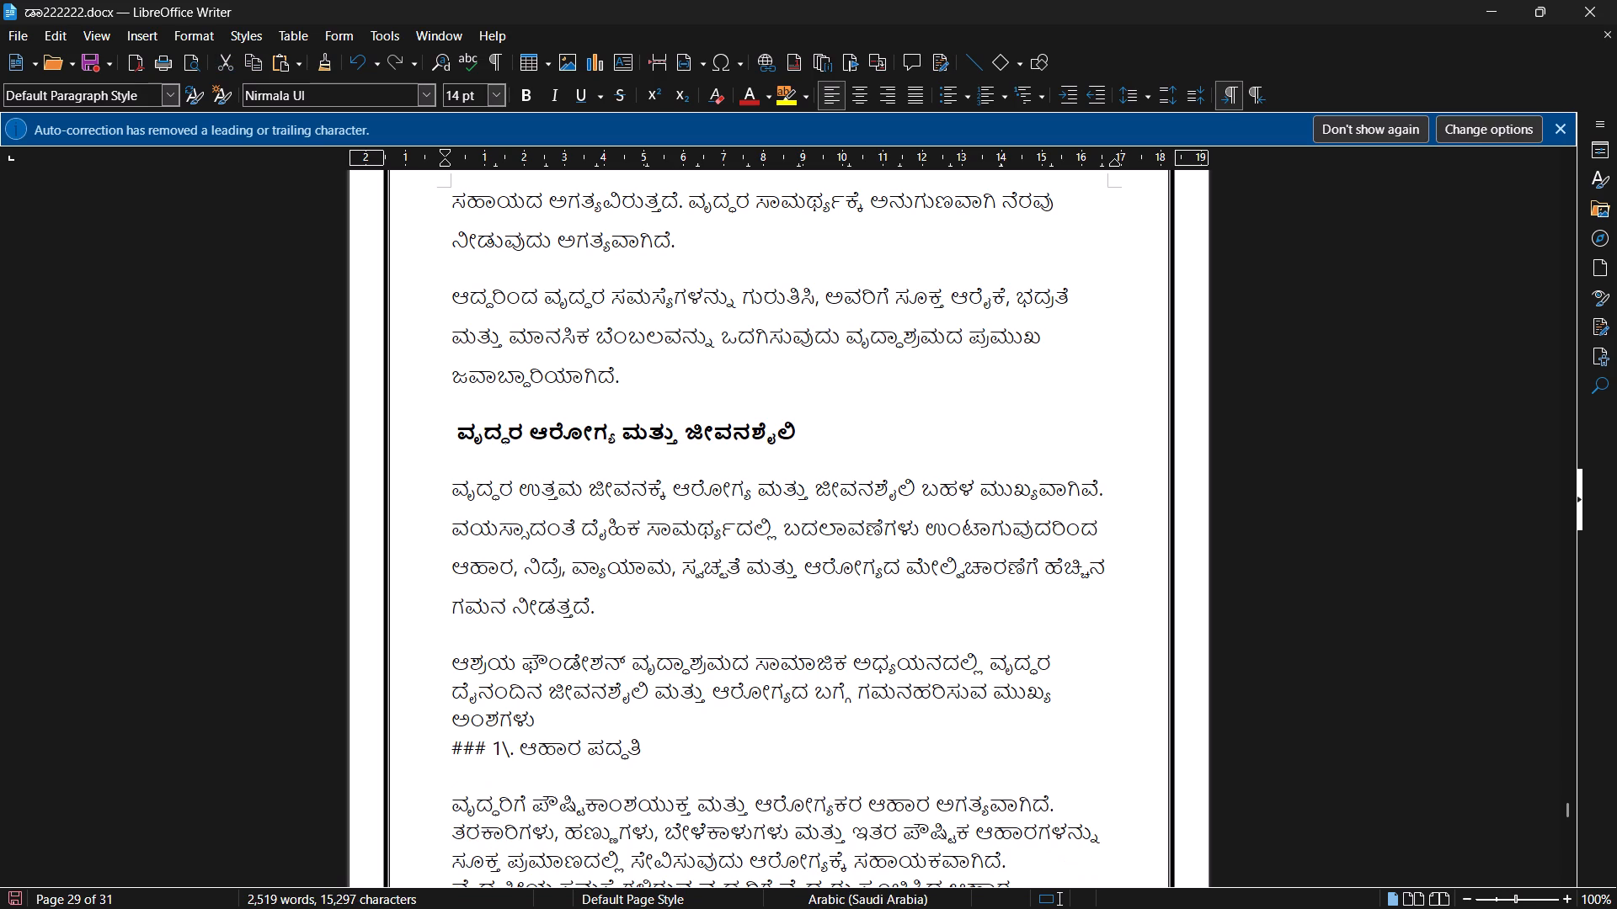
pyautogui.press('space')
pyautogui.write('kಕeೆ')
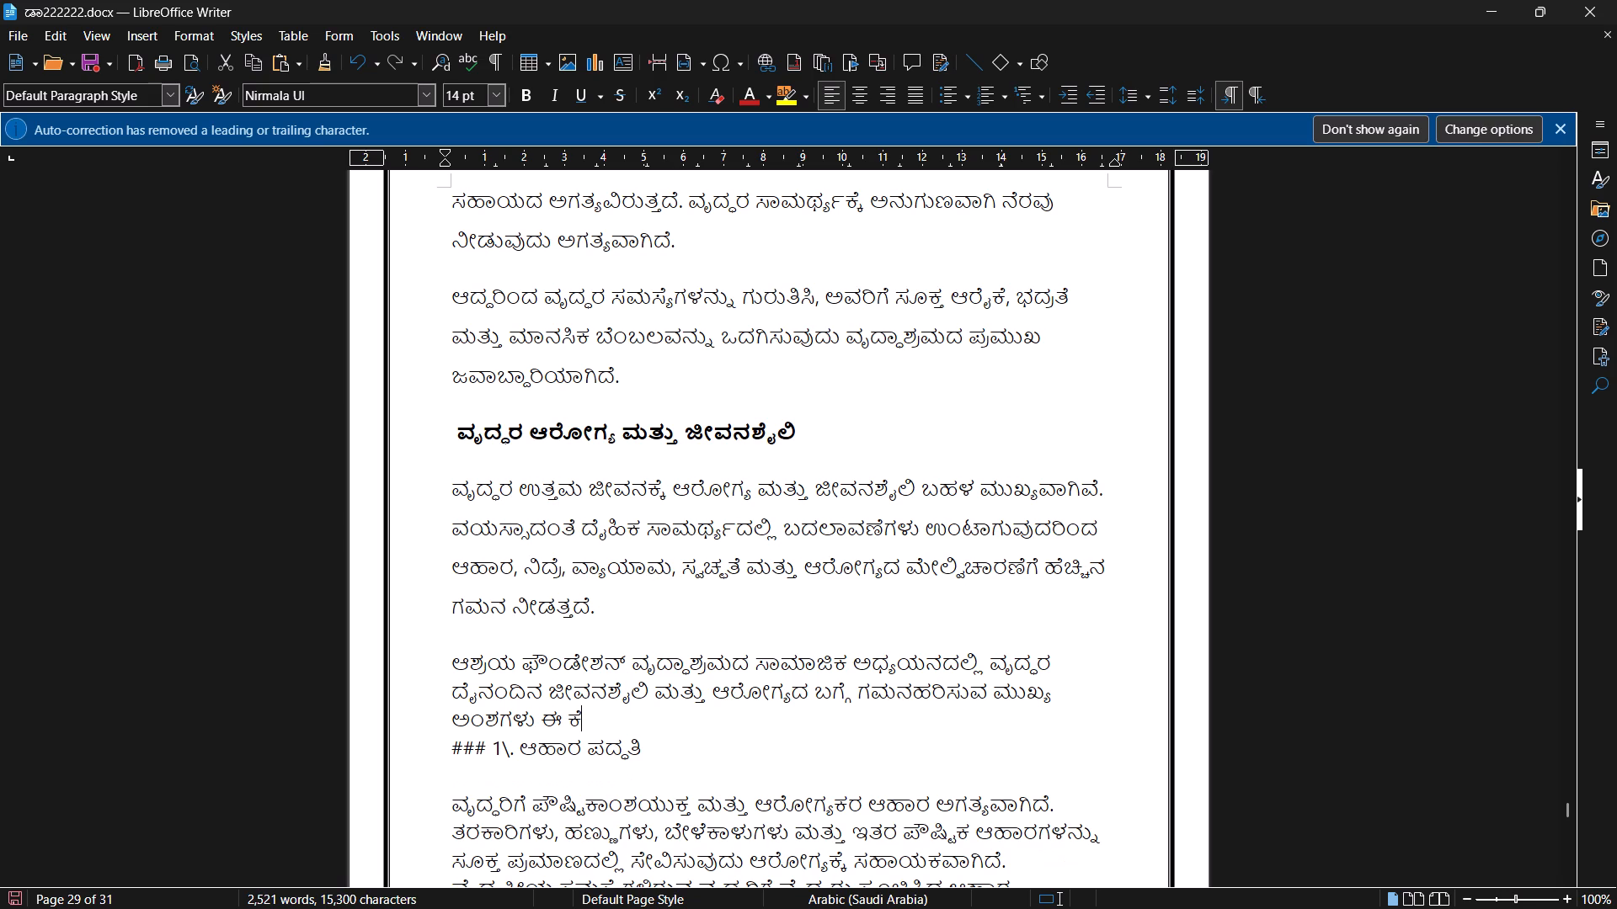
pyautogui.write('gಗiಿnನ')
pyautogui.write('tತiಿvವ')
pyautogui.write('eೆ')
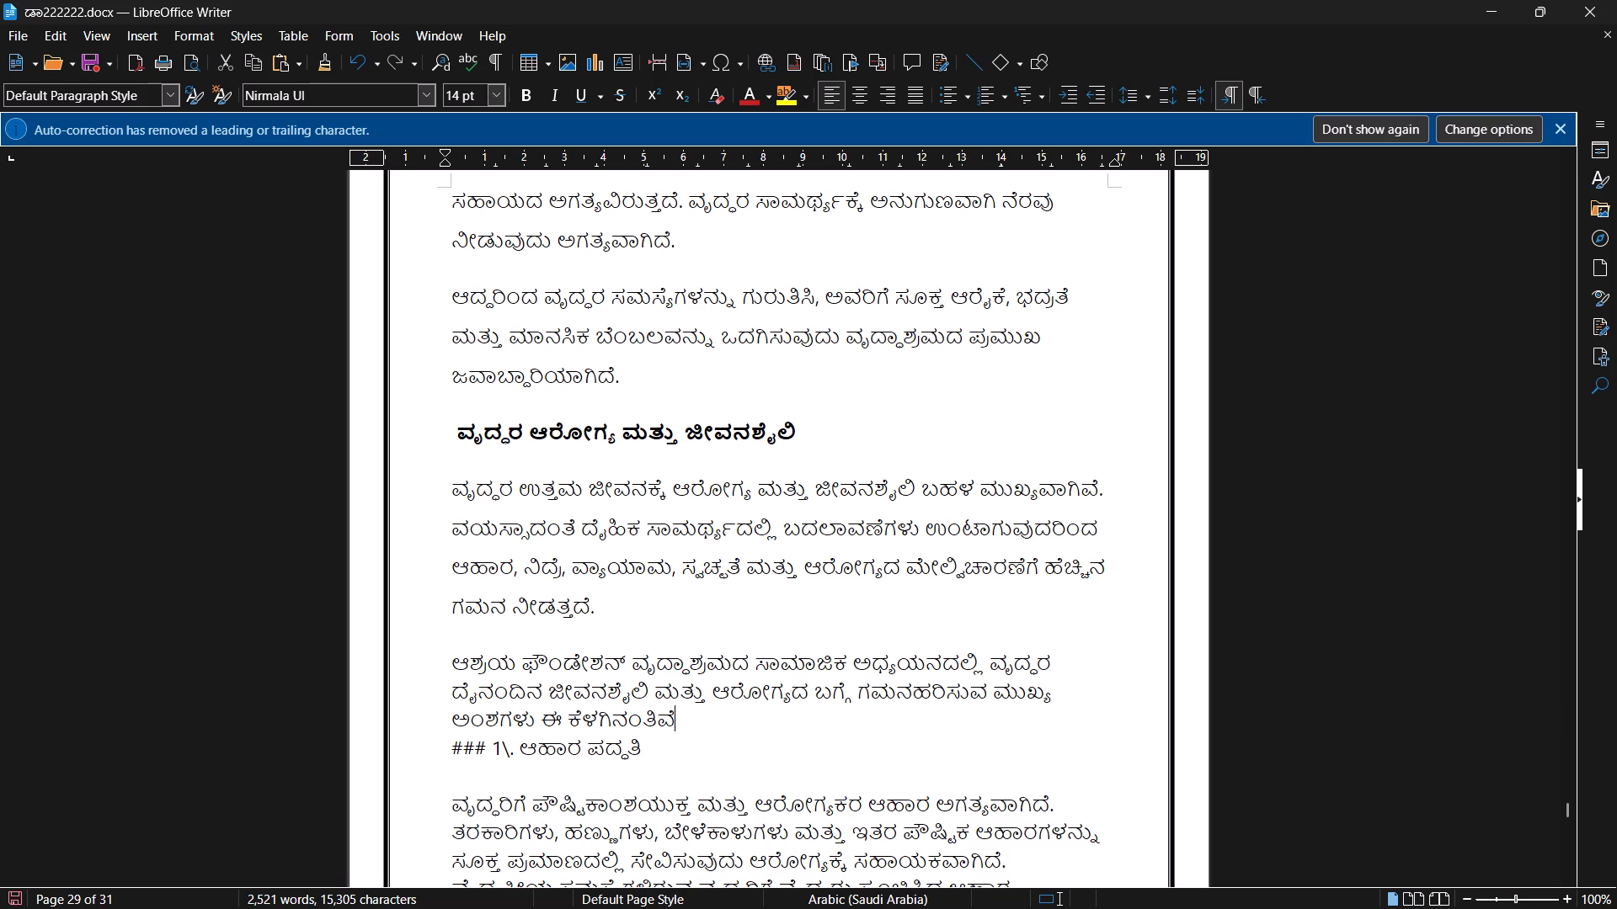
pyautogui.press('.')
# Break the reworded paragraph beginning "ಆಶ್ರಯ ಫೌಂಡೇಶನ್" at its second and third line starts to widen its line spacing.
pyautogui.click(445, 692)
pyautogui.press('Return')
pyautogui.press('Down')
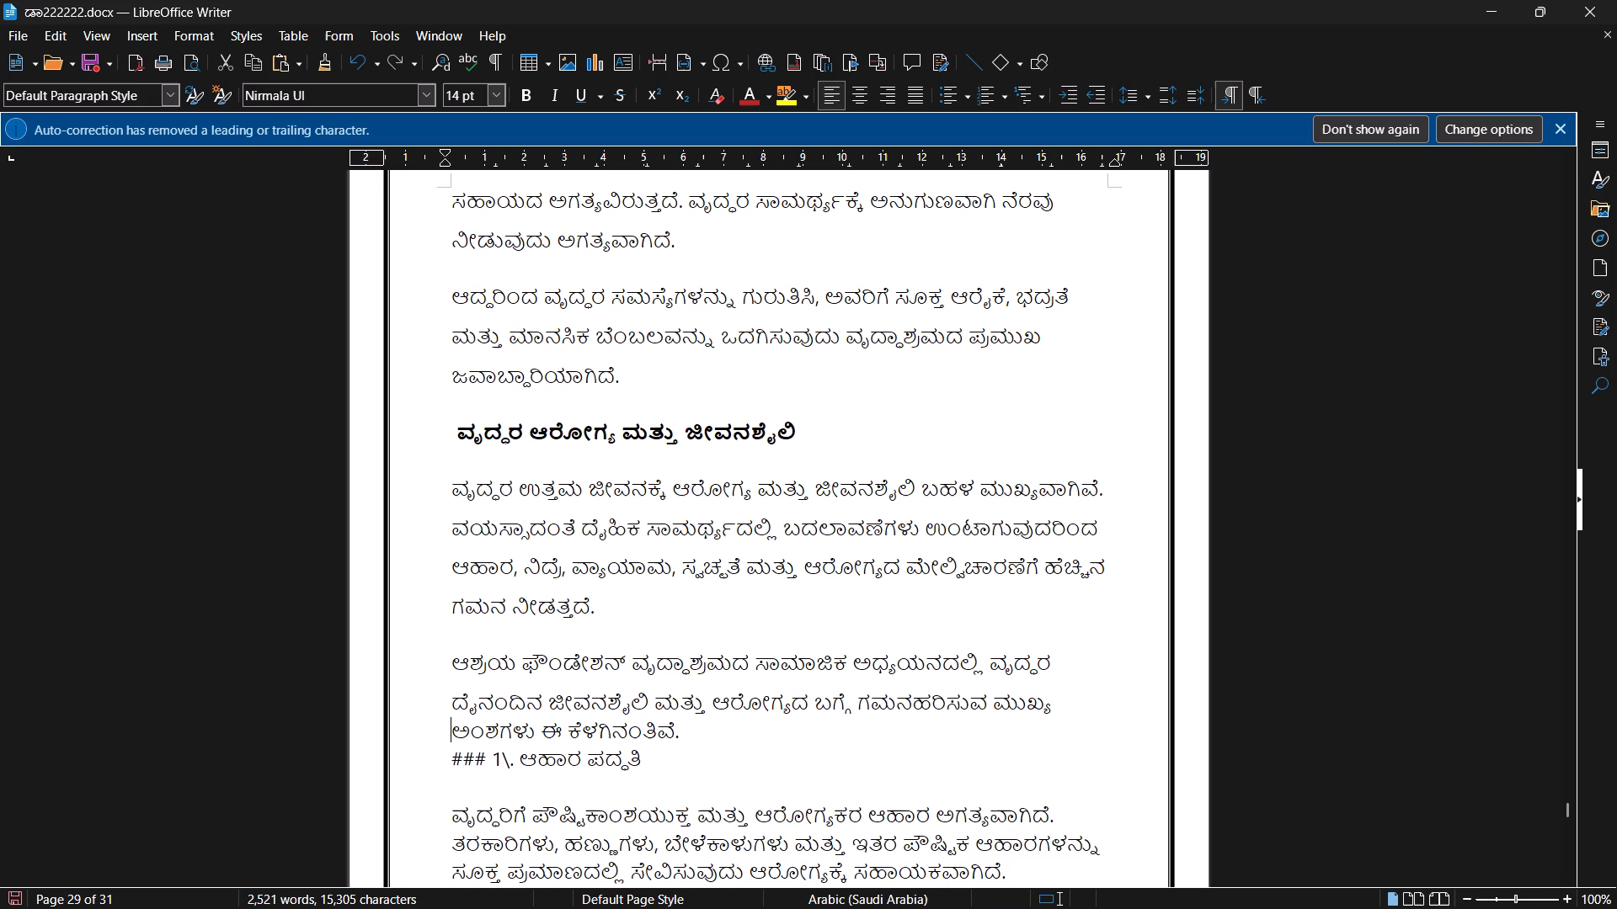
pyautogui.press('Return')
pyautogui.press('Return')
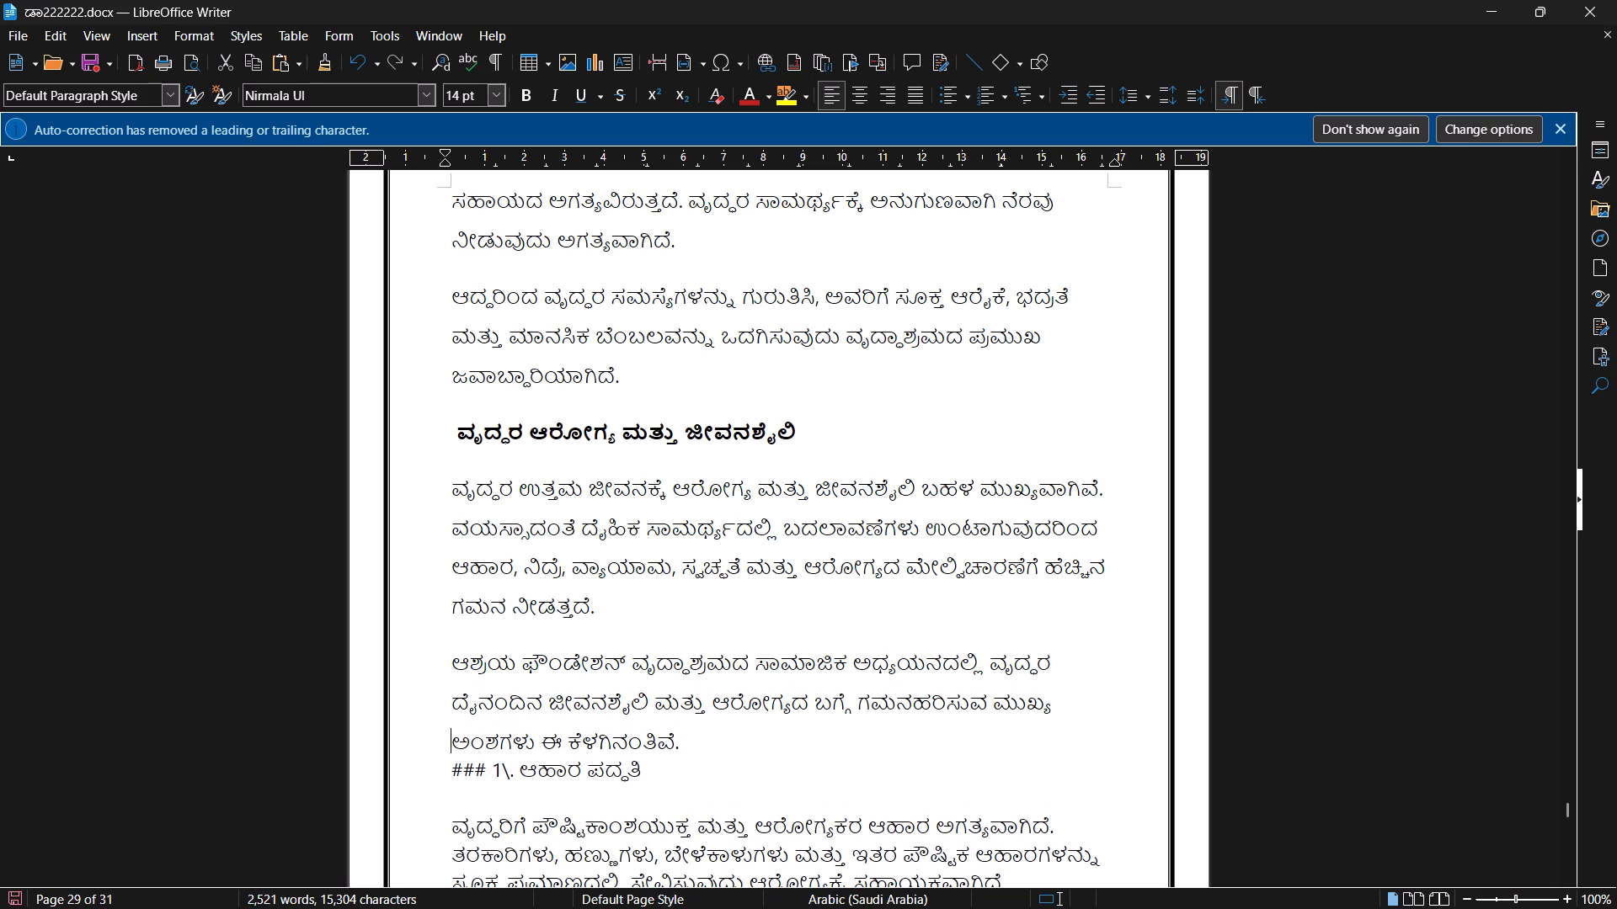
# Remove the "###" markdown from the numbered title "ಆಹಾರ ಪದ್ಧತಿ" and add a blank line above it.
pyautogui.moveTo(444, 768); pyautogui.dragTo(482, 774)
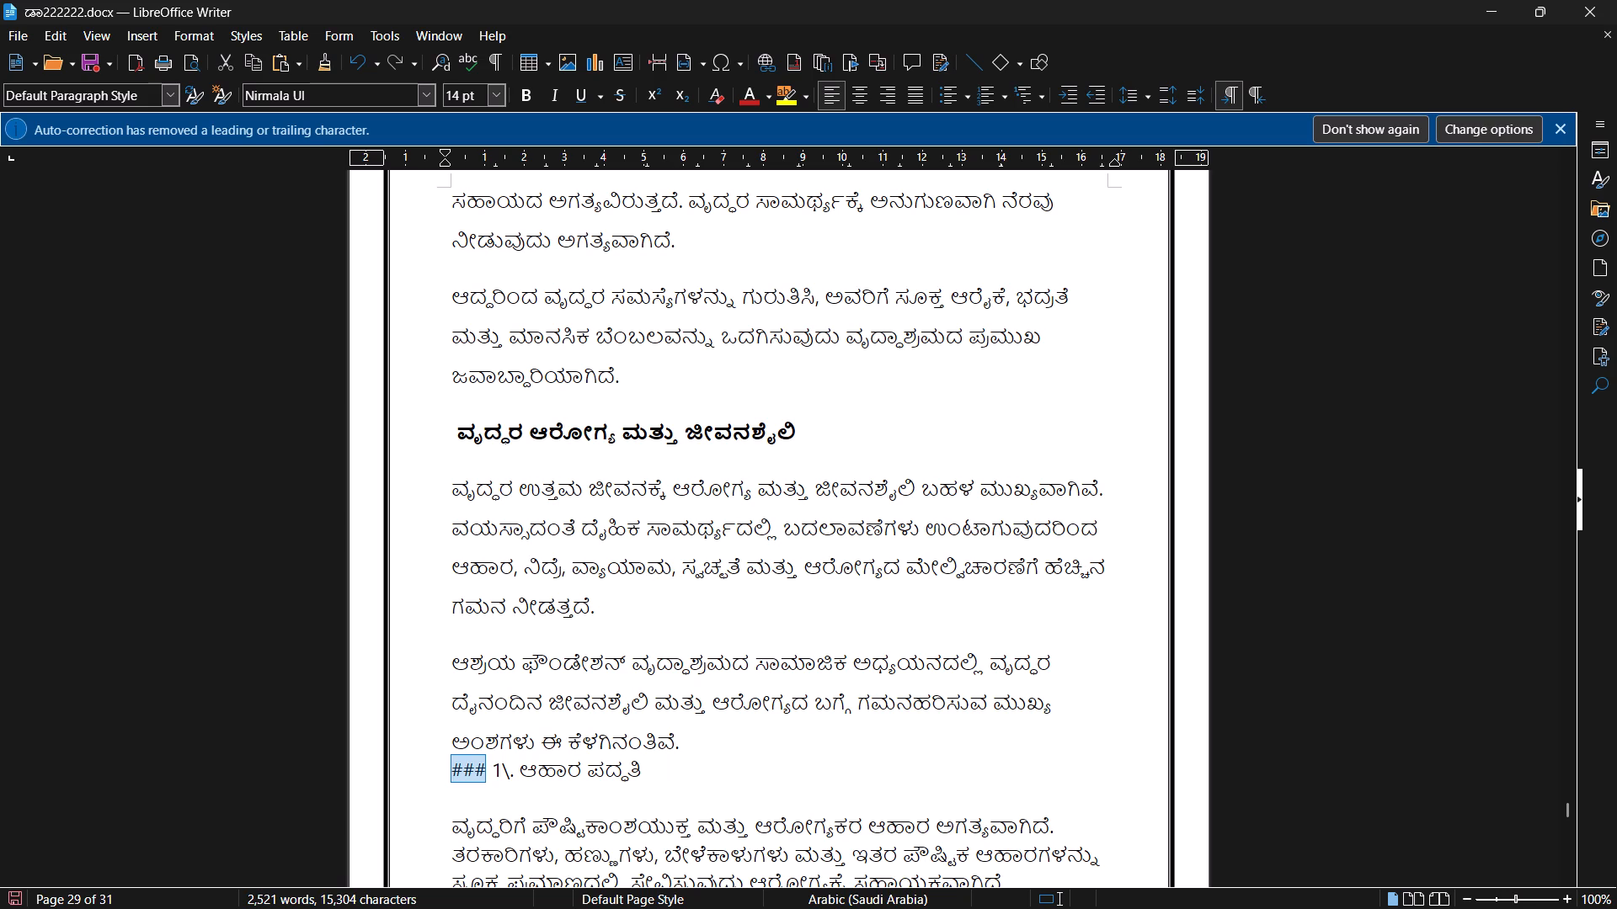
pyautogui.press('BackSpace')
pyautogui.press('Return')
pyautogui.press('Return')
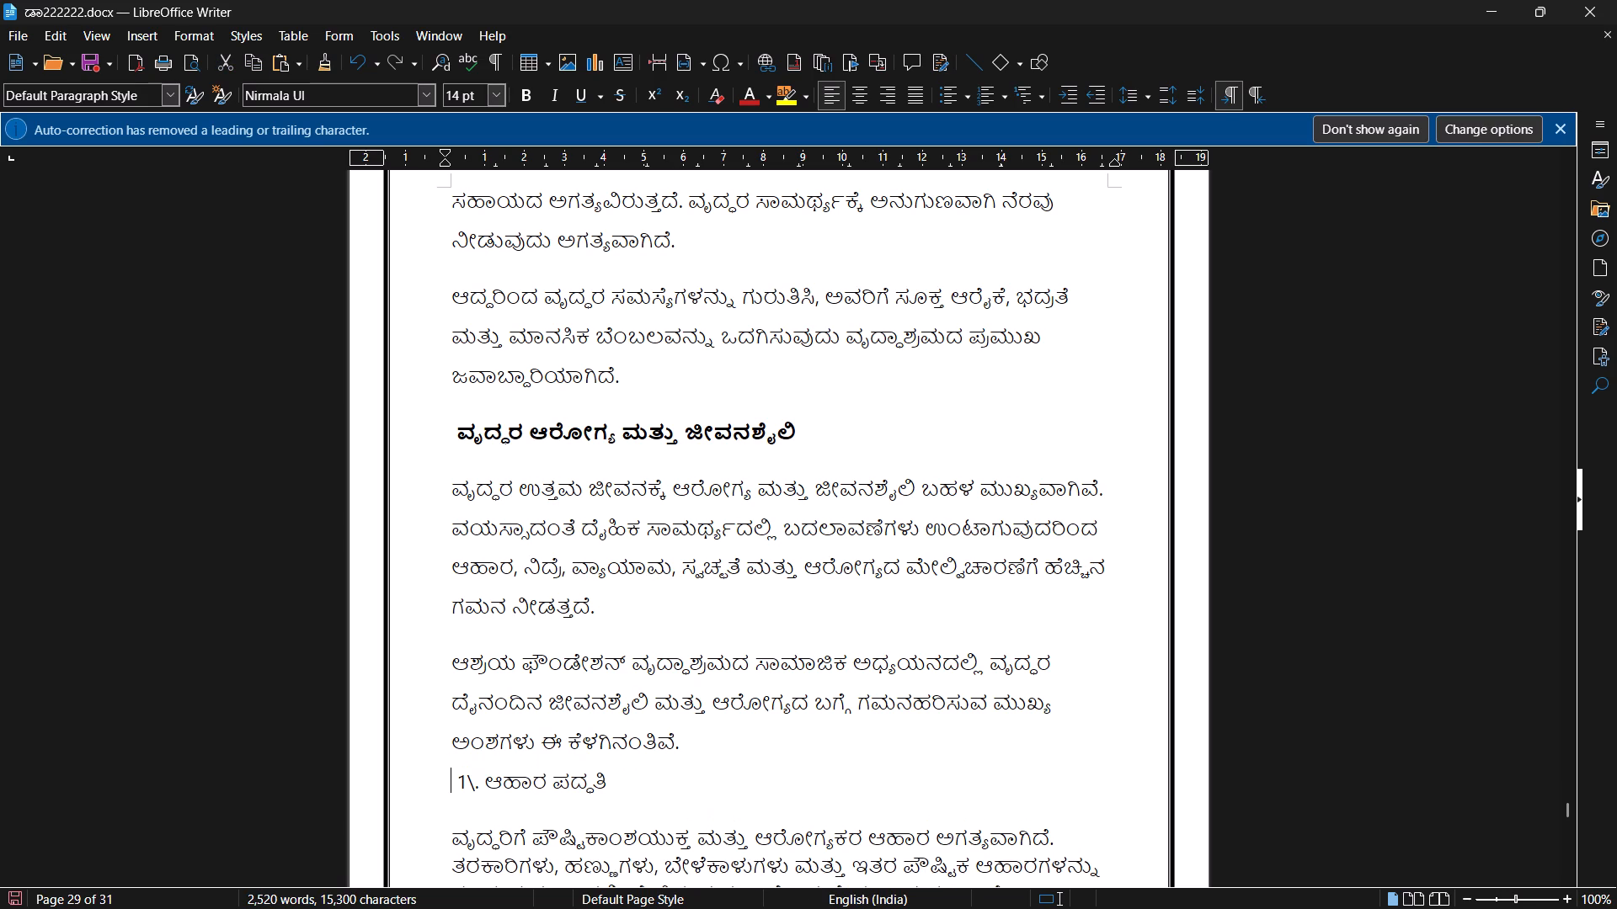
pyautogui.press('Return')
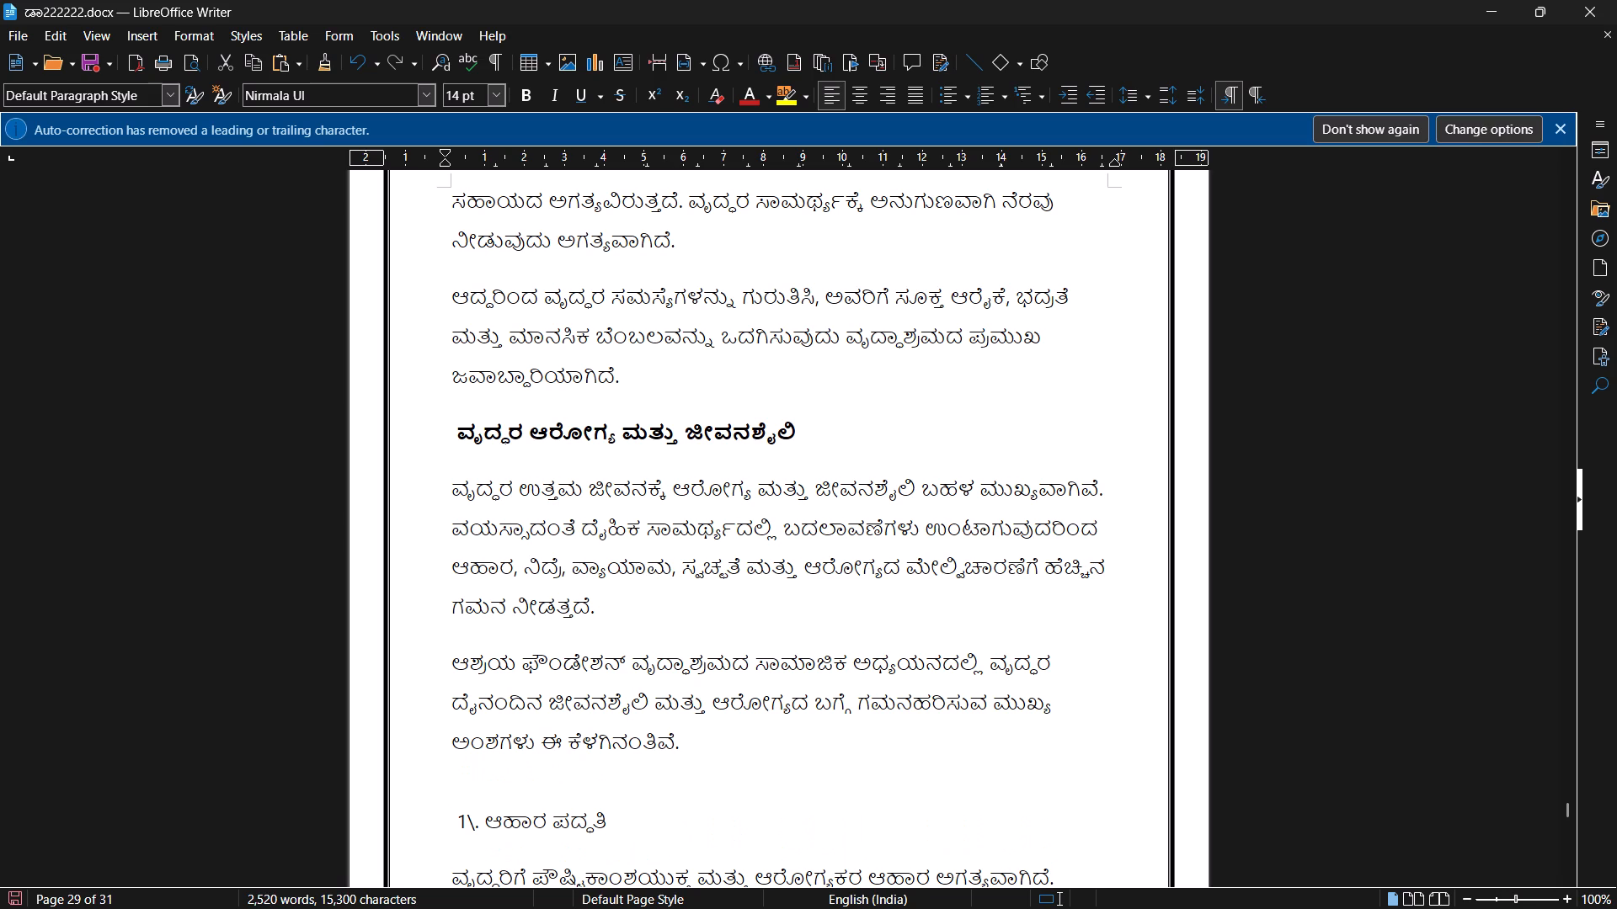
# Make the three-line paragraph beginning "ಆಶ್ರಯ ಫೌಂಡೇಶನ್ ವೃದ್ಧಾಶ್ರಮದ" bold.
pyautogui.moveTo(458, 662); pyautogui.dragTo(564, 709)
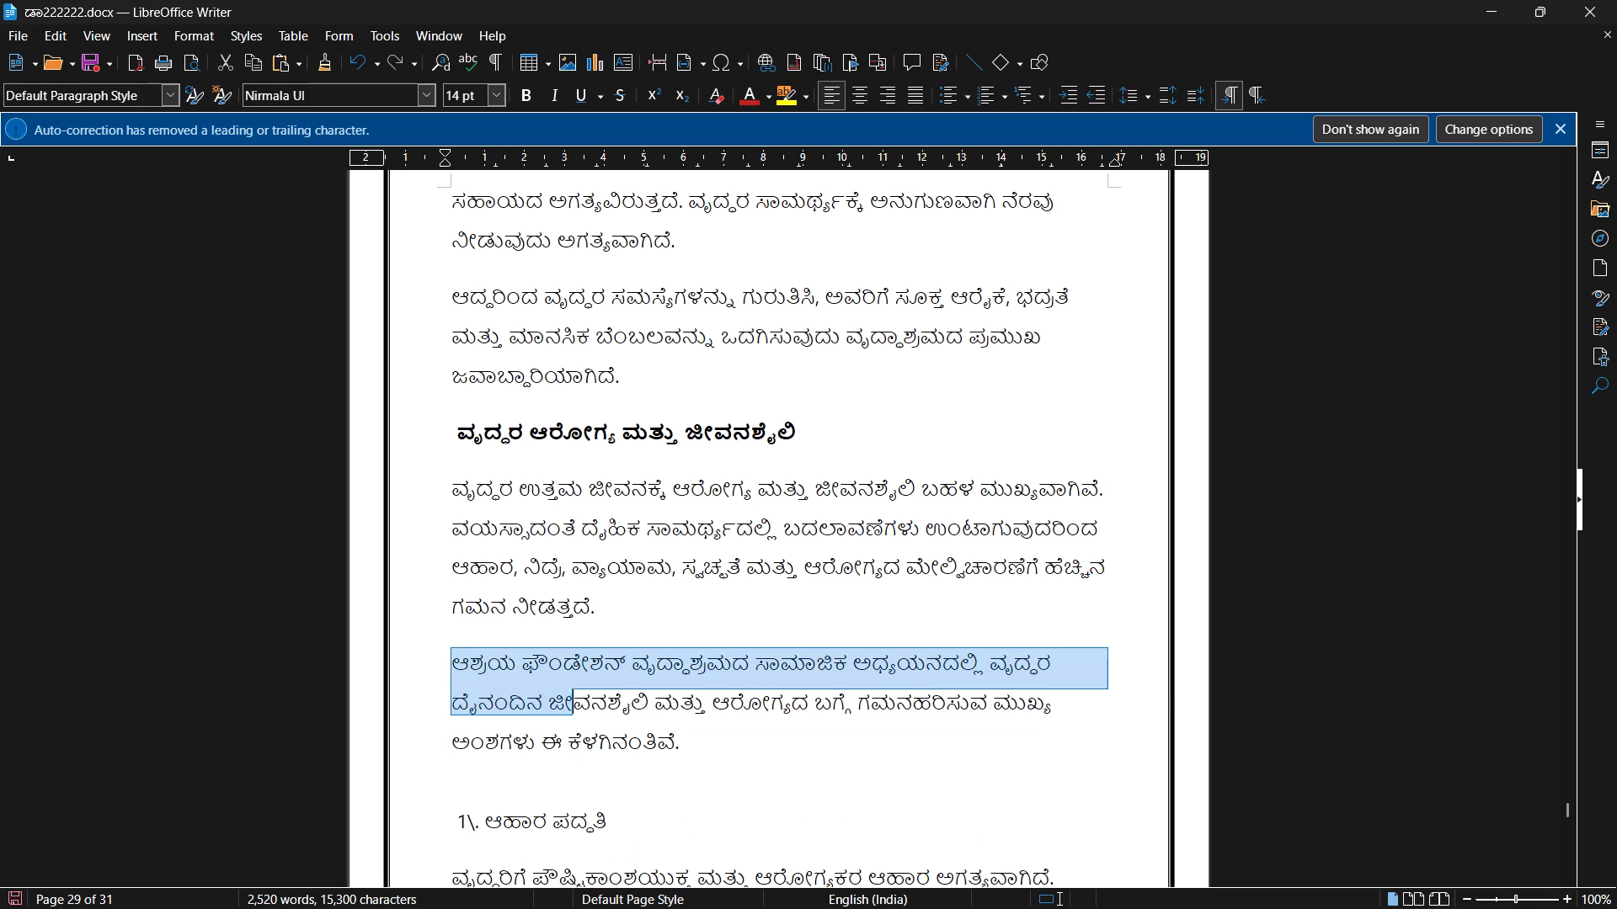
pyautogui.moveTo(564, 709); pyautogui.dragTo(511, 678)
pyautogui.click(462, 641)
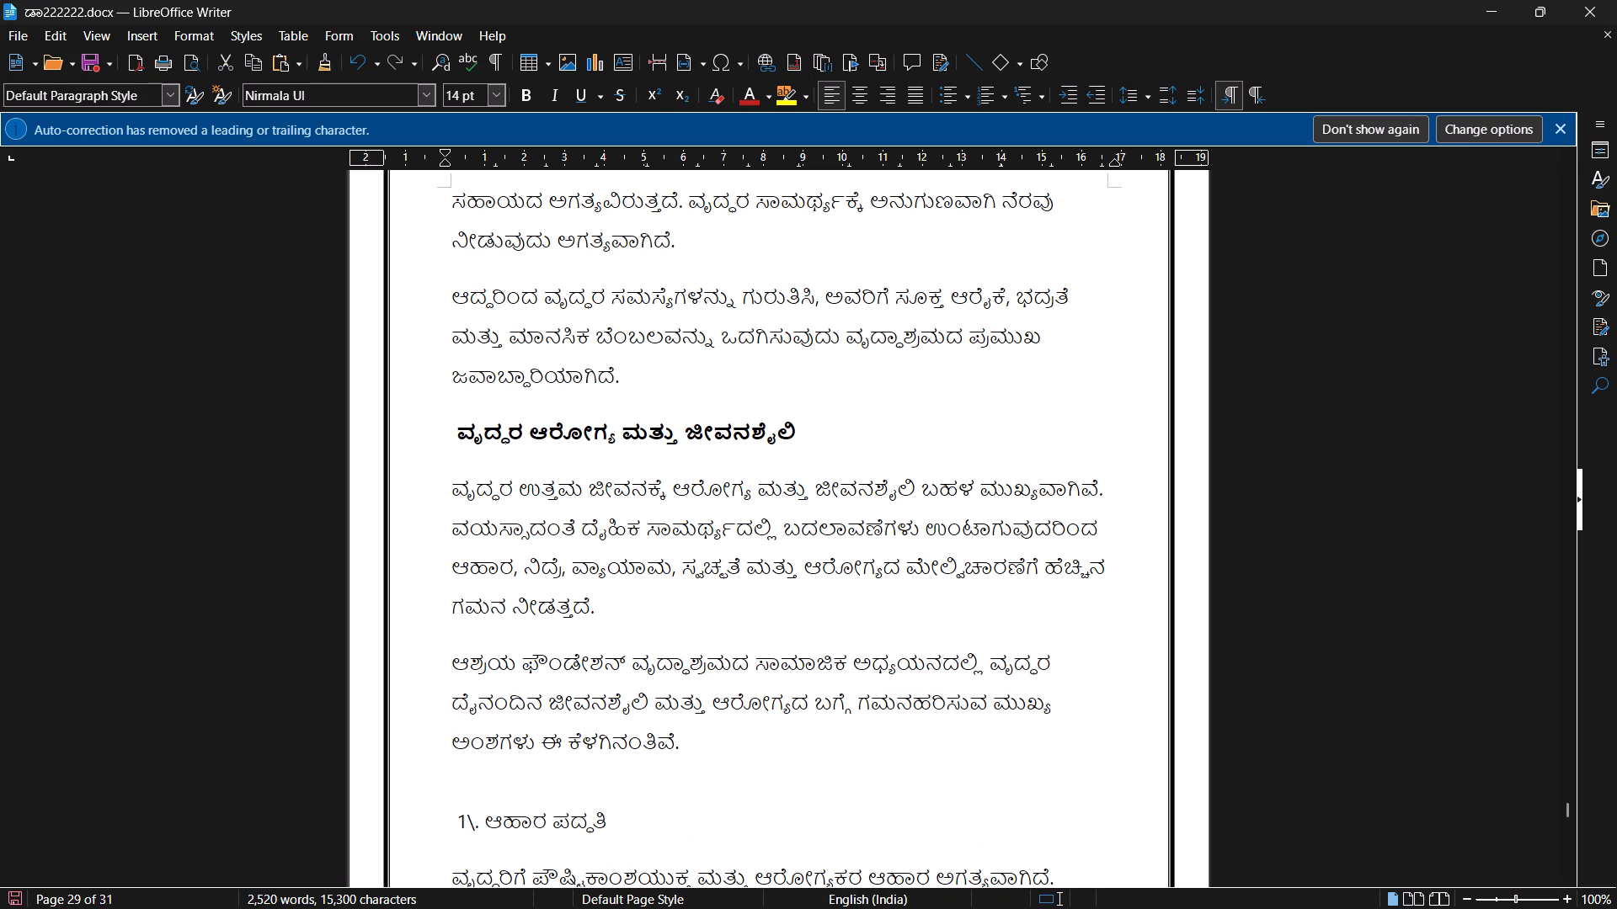
pyautogui.moveTo(433, 659); pyautogui.dragTo(621, 763)
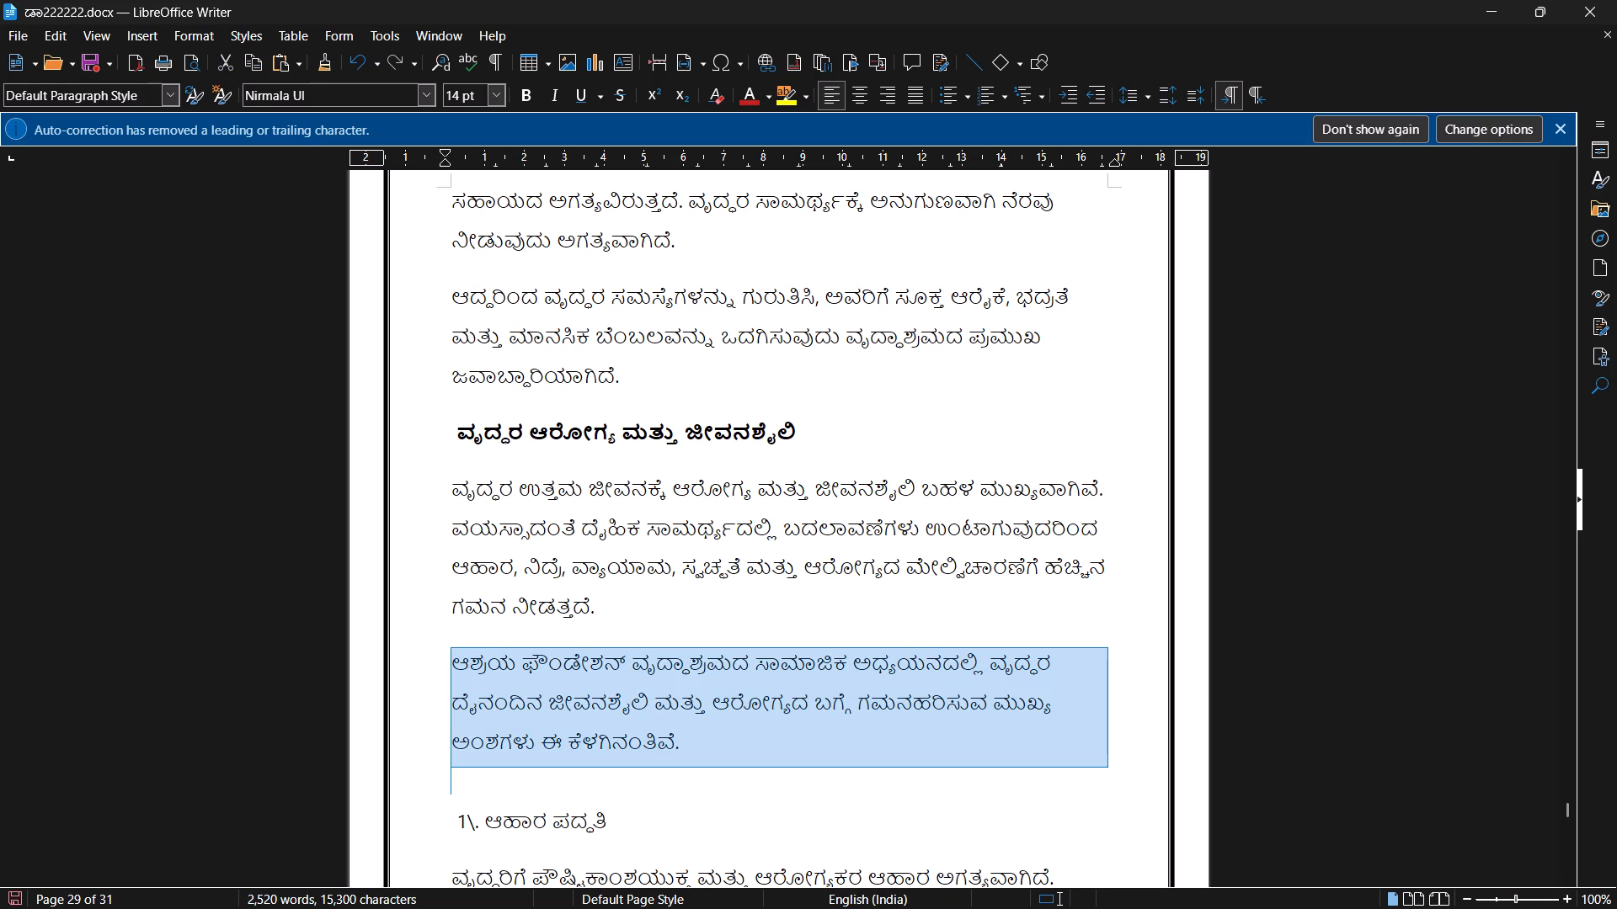
pyautogui.click(525, 95)
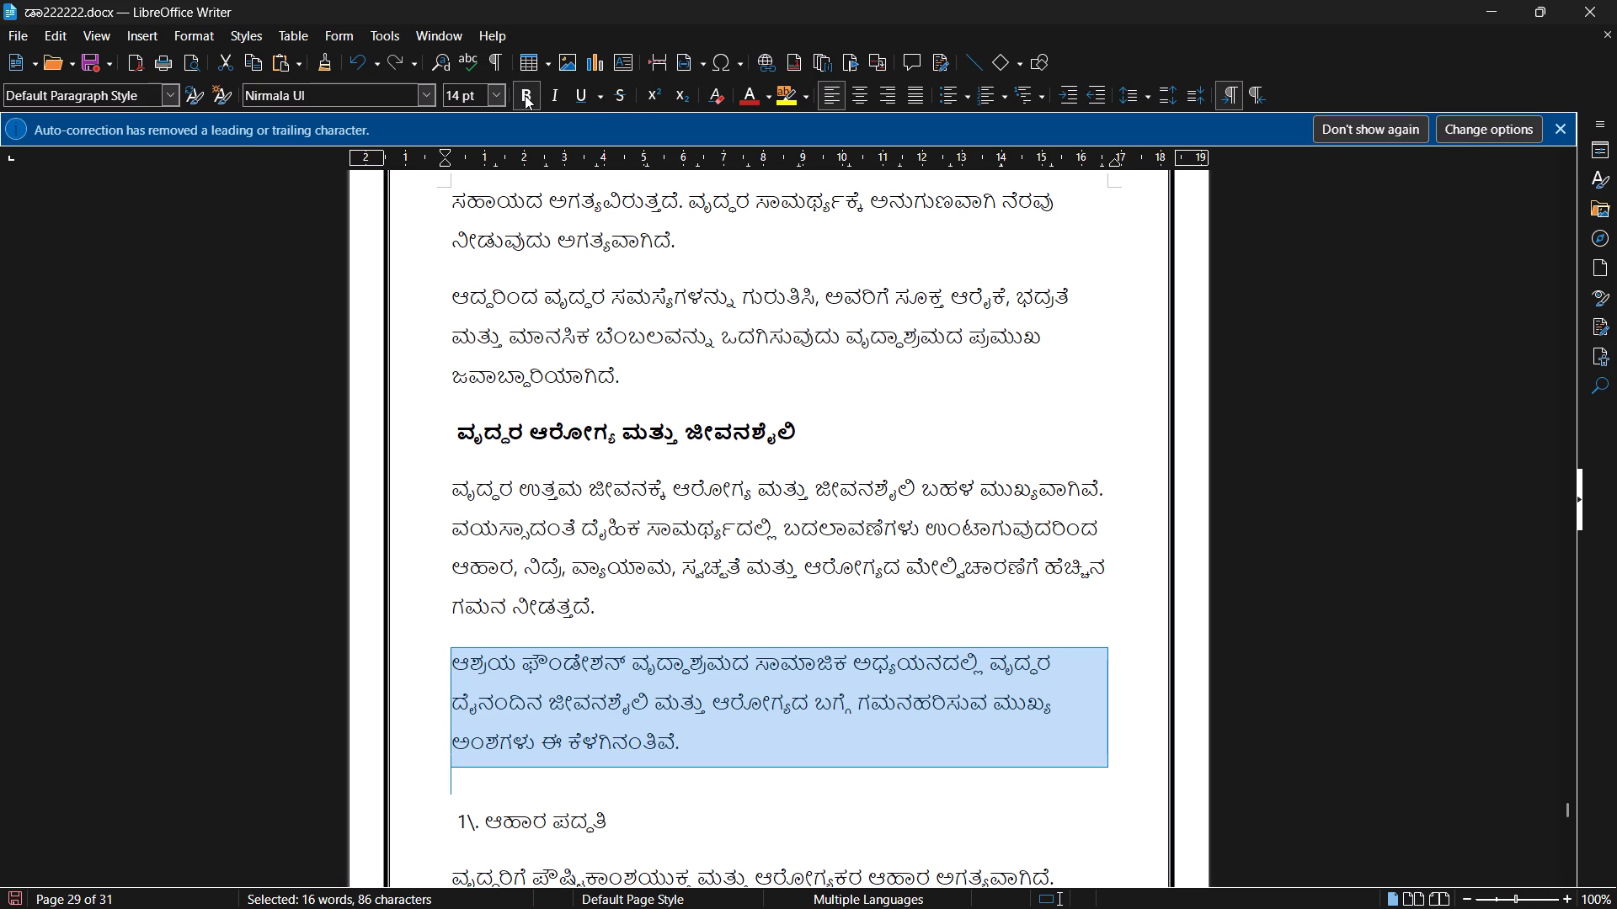
pyautogui.click(536, 592)
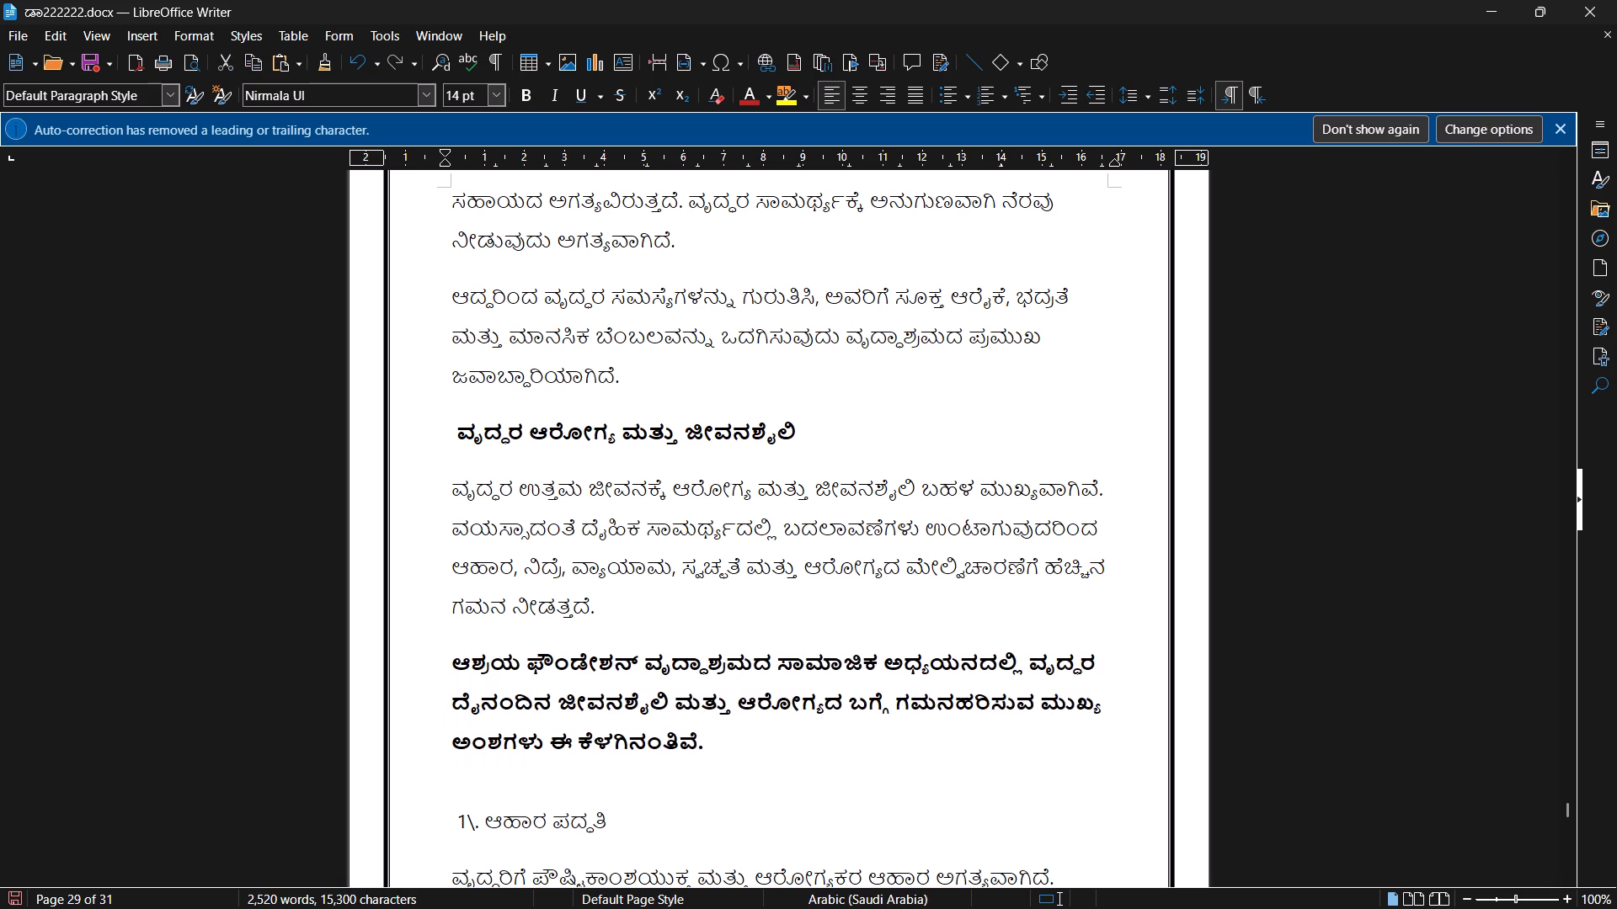
# Delete the stray backslash after the number 1 in the title "ಆಹಾರ ಪದ್ಧತಿ".
pyautogui.click(455, 777)
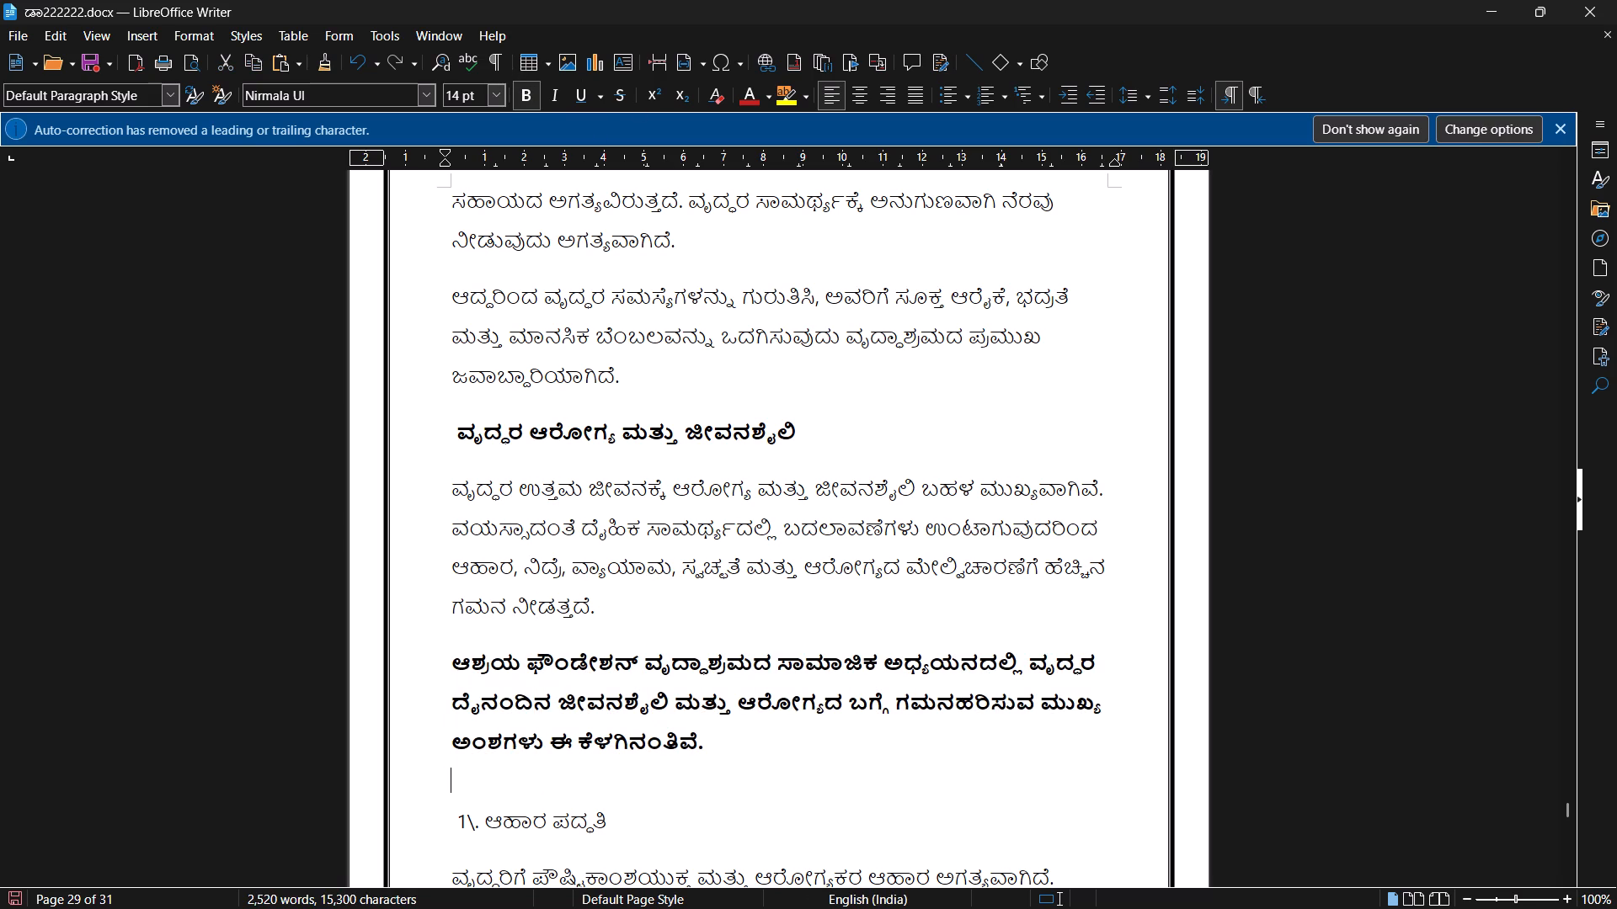
pyautogui.click(471, 825)
pyautogui.press('BackSpace')
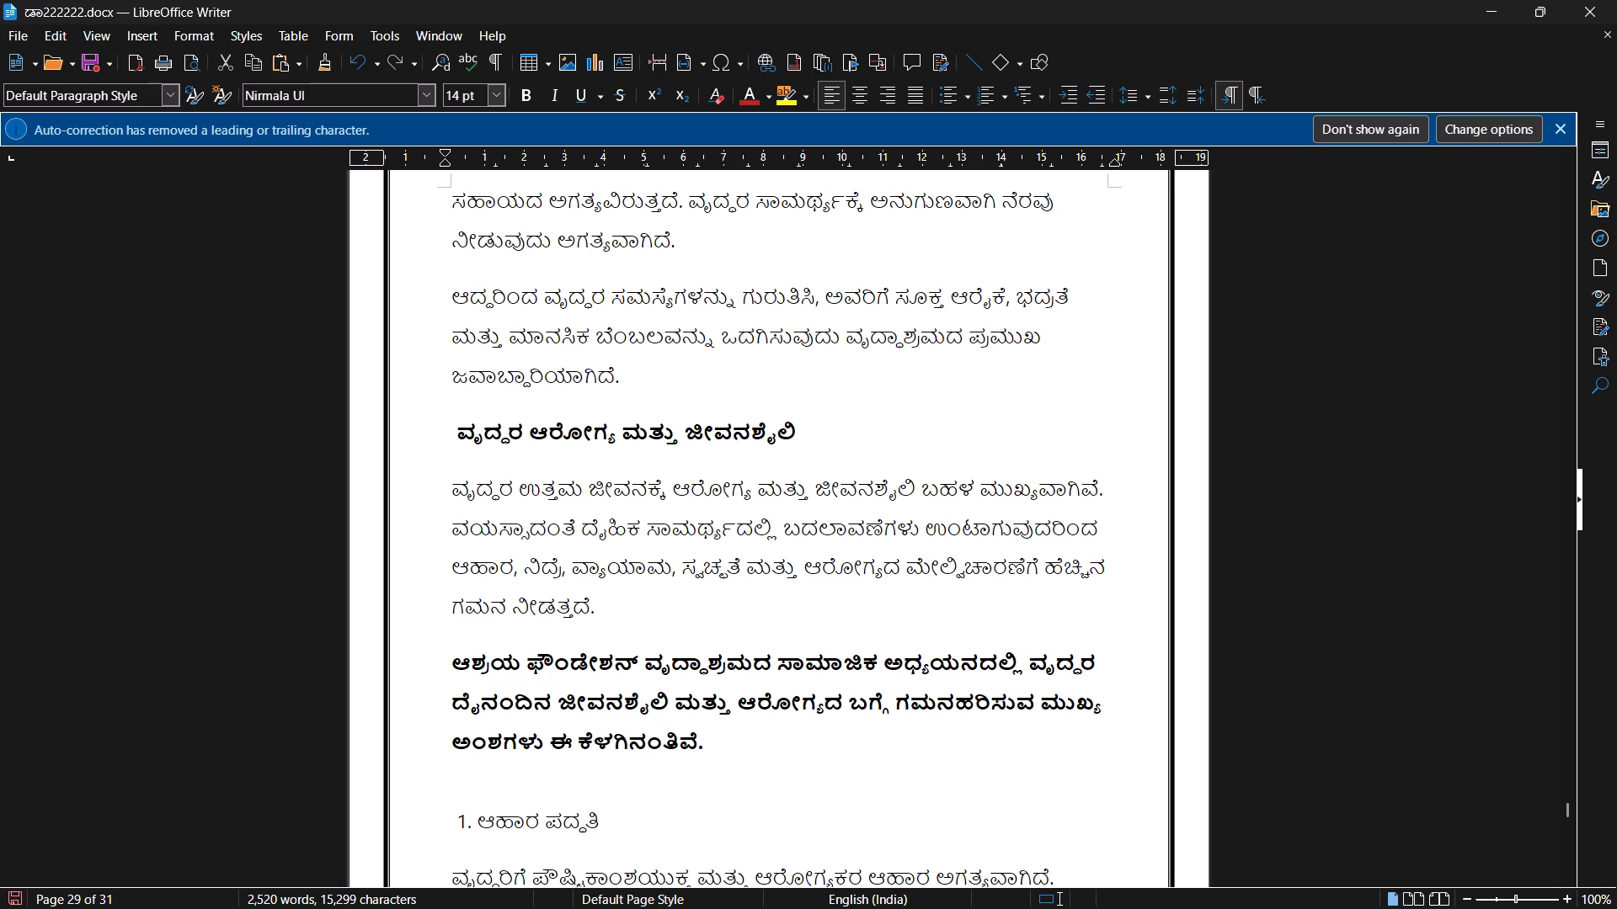
# Remove the blank line between the title "1. ಆಹಾರ ಪದ್ಧತಿ" and the paragraph beginning "ವೃದ್ಧರಿಗೆ ಪೌಷ್ಟಿಕಾಂಶಯುಕ್ತ".
pyautogui.press('Down')
pyautogui.press('Down')
pyautogui.press('Down')
pyautogui.press('Down')
pyautogui.press('Down')
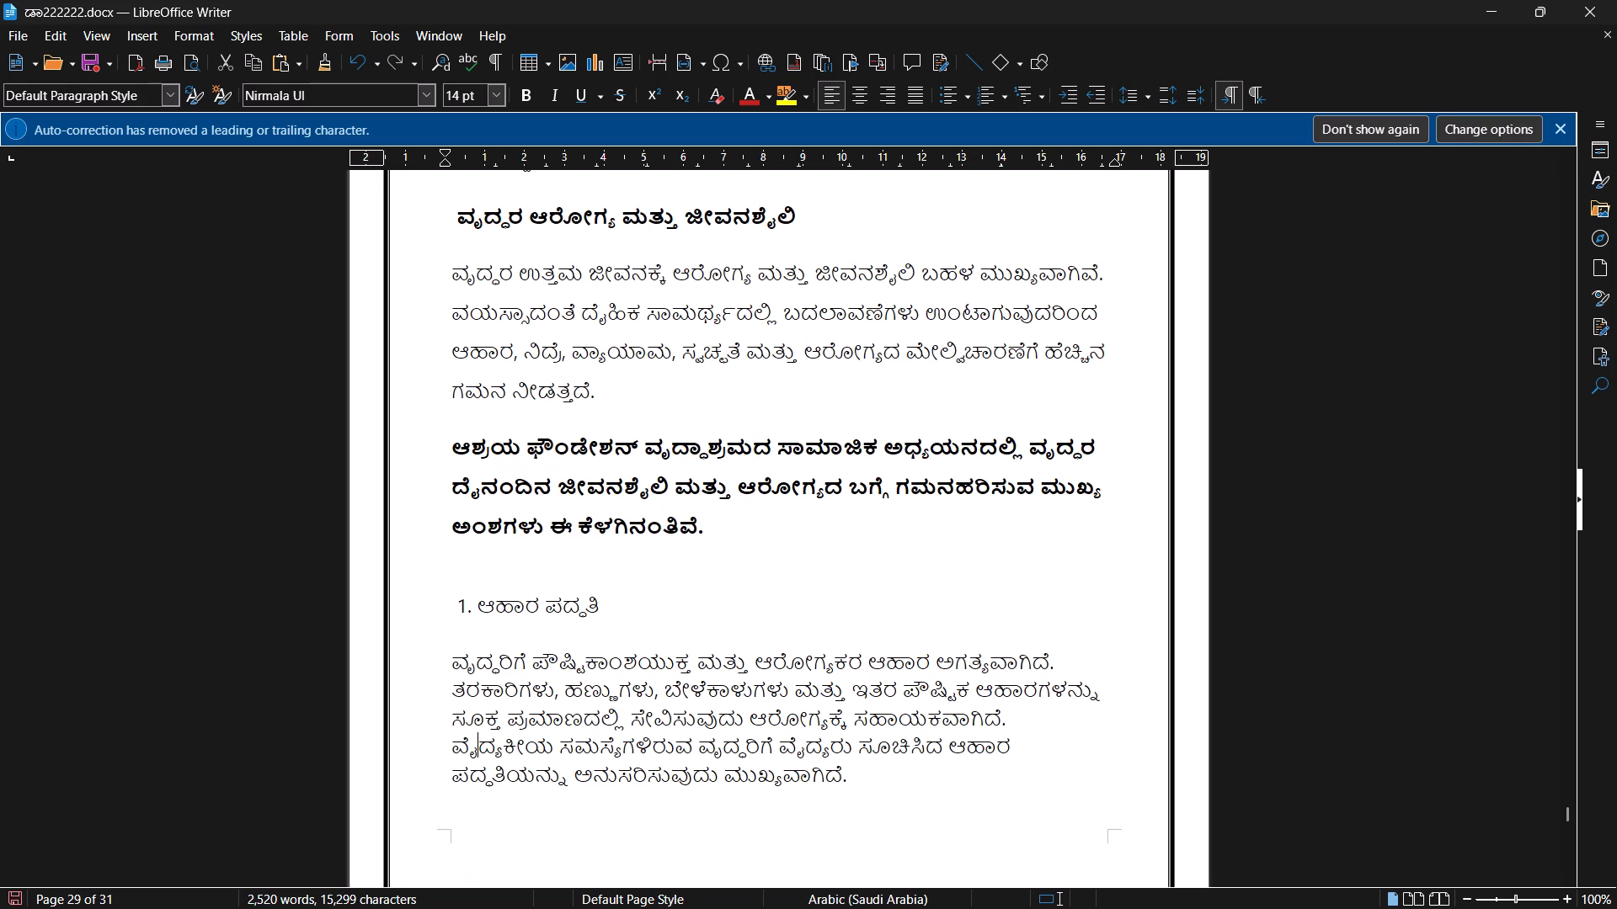
pyautogui.click(465, 631)
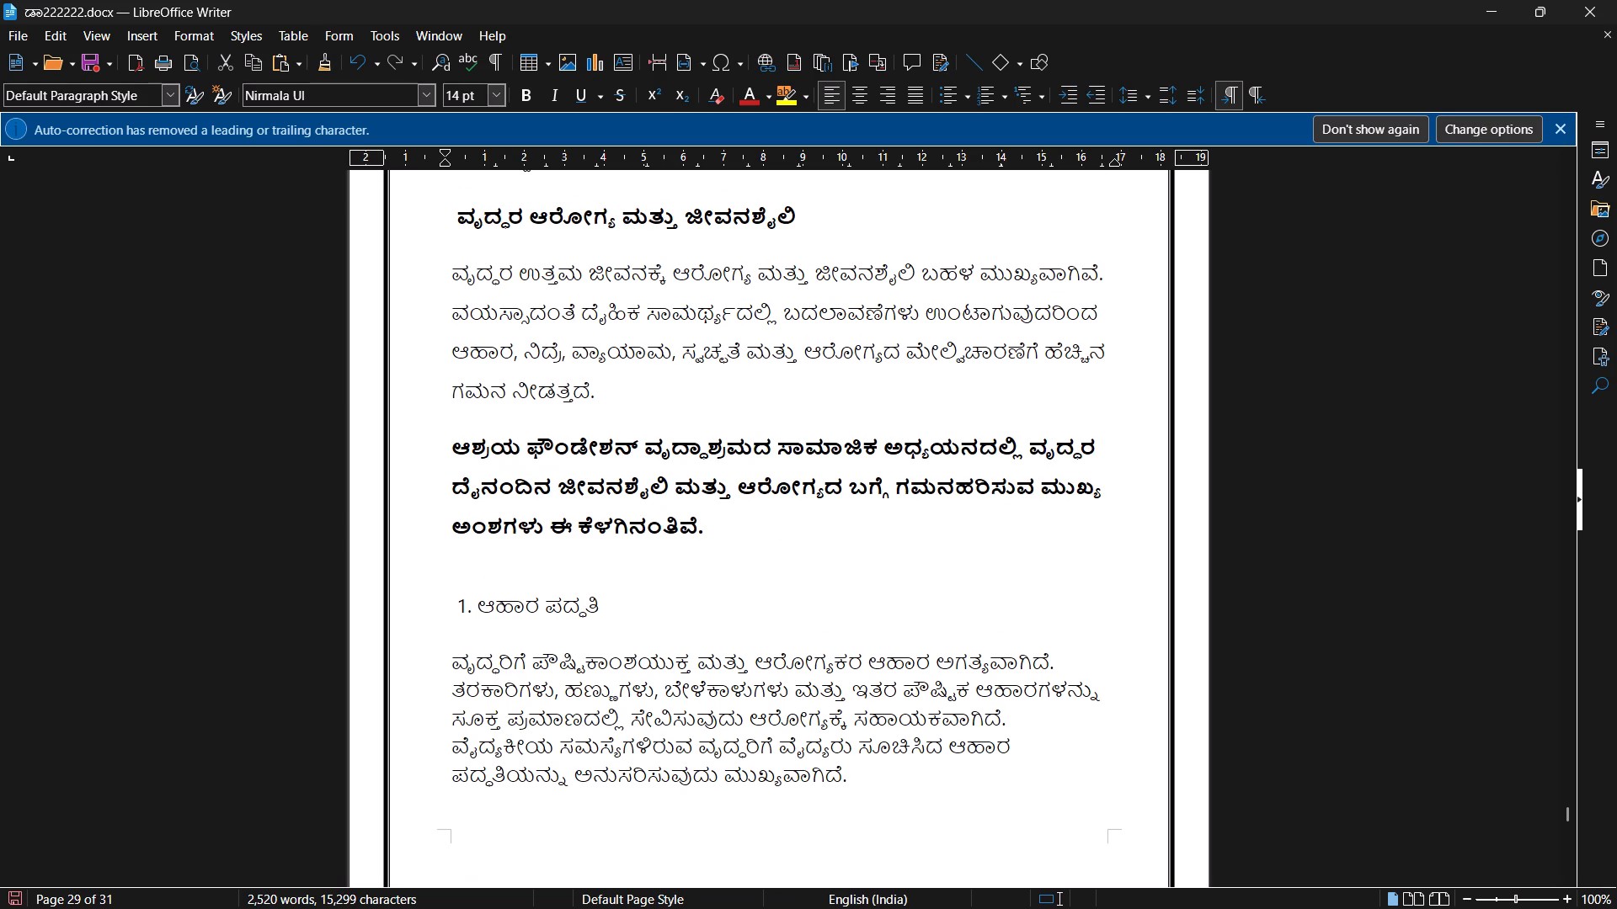
pyautogui.press('BackSpace')
pyautogui.press('BackSpace')
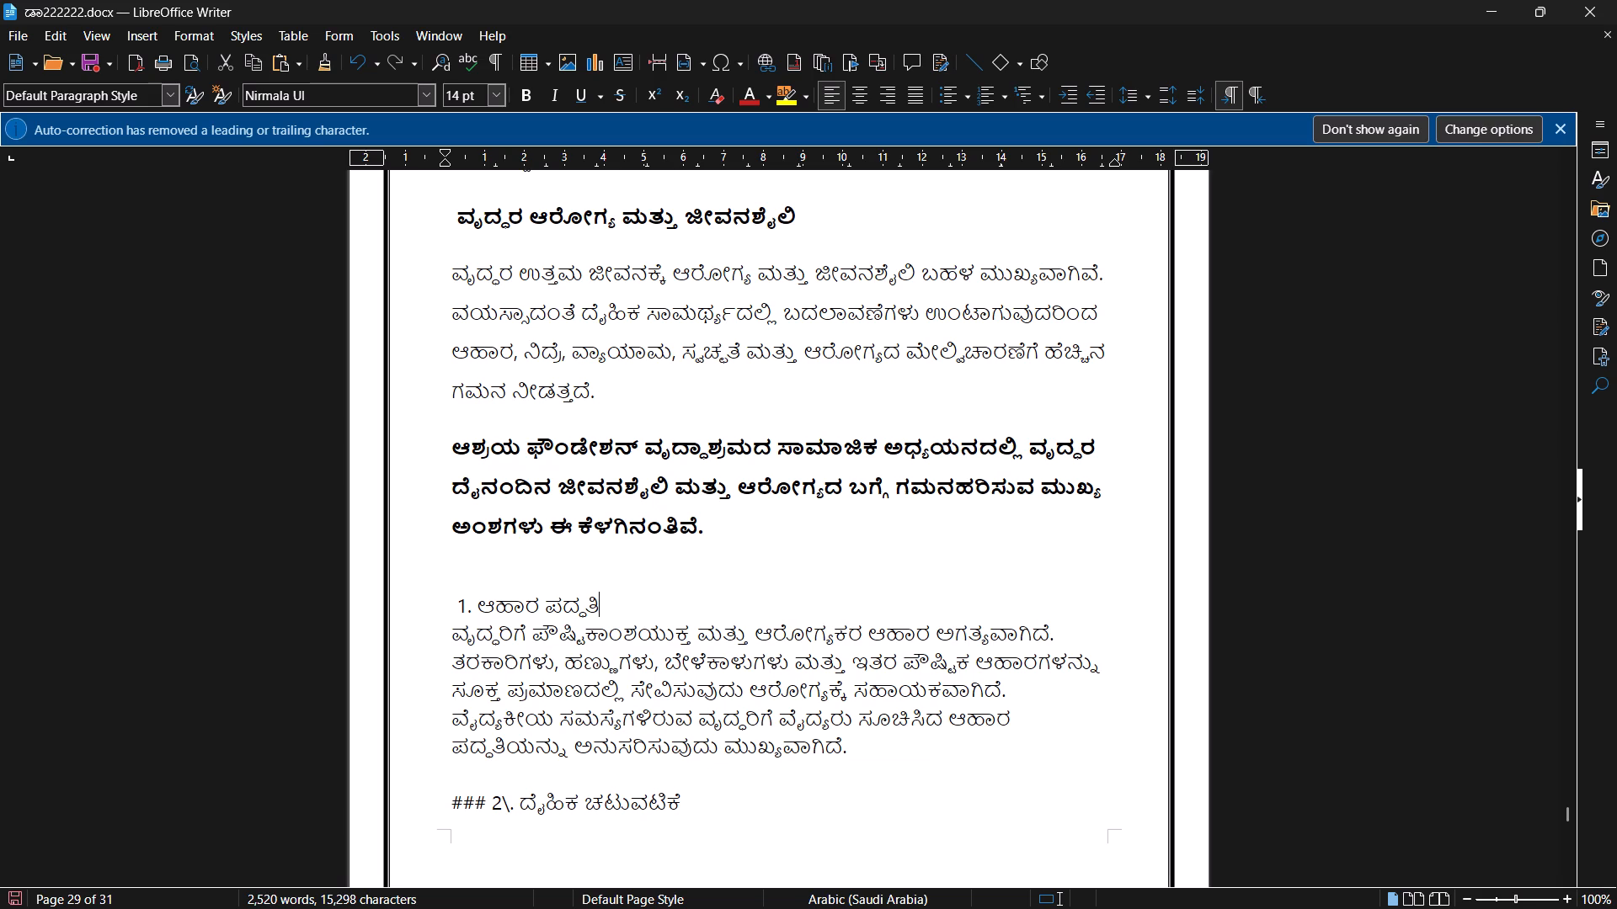
# Make the numbered title "1. ಆಹಾರ ಪದ್ಧತಿ" bold.
pyautogui.moveTo(461, 605); pyautogui.dragTo(616, 614)
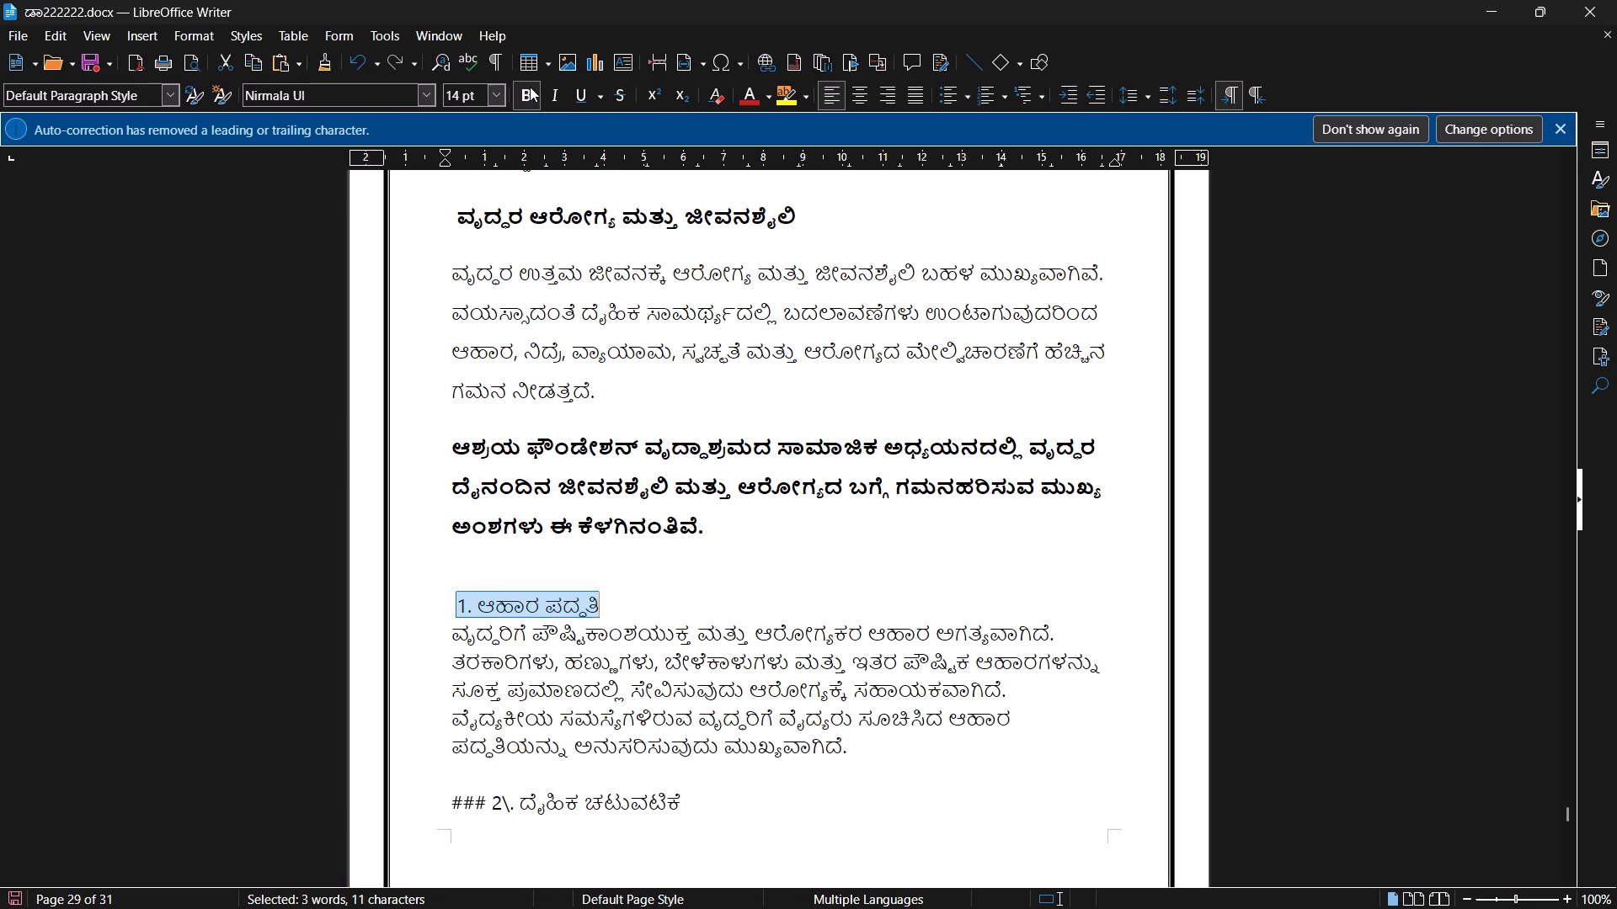
pyautogui.click(530, 87)
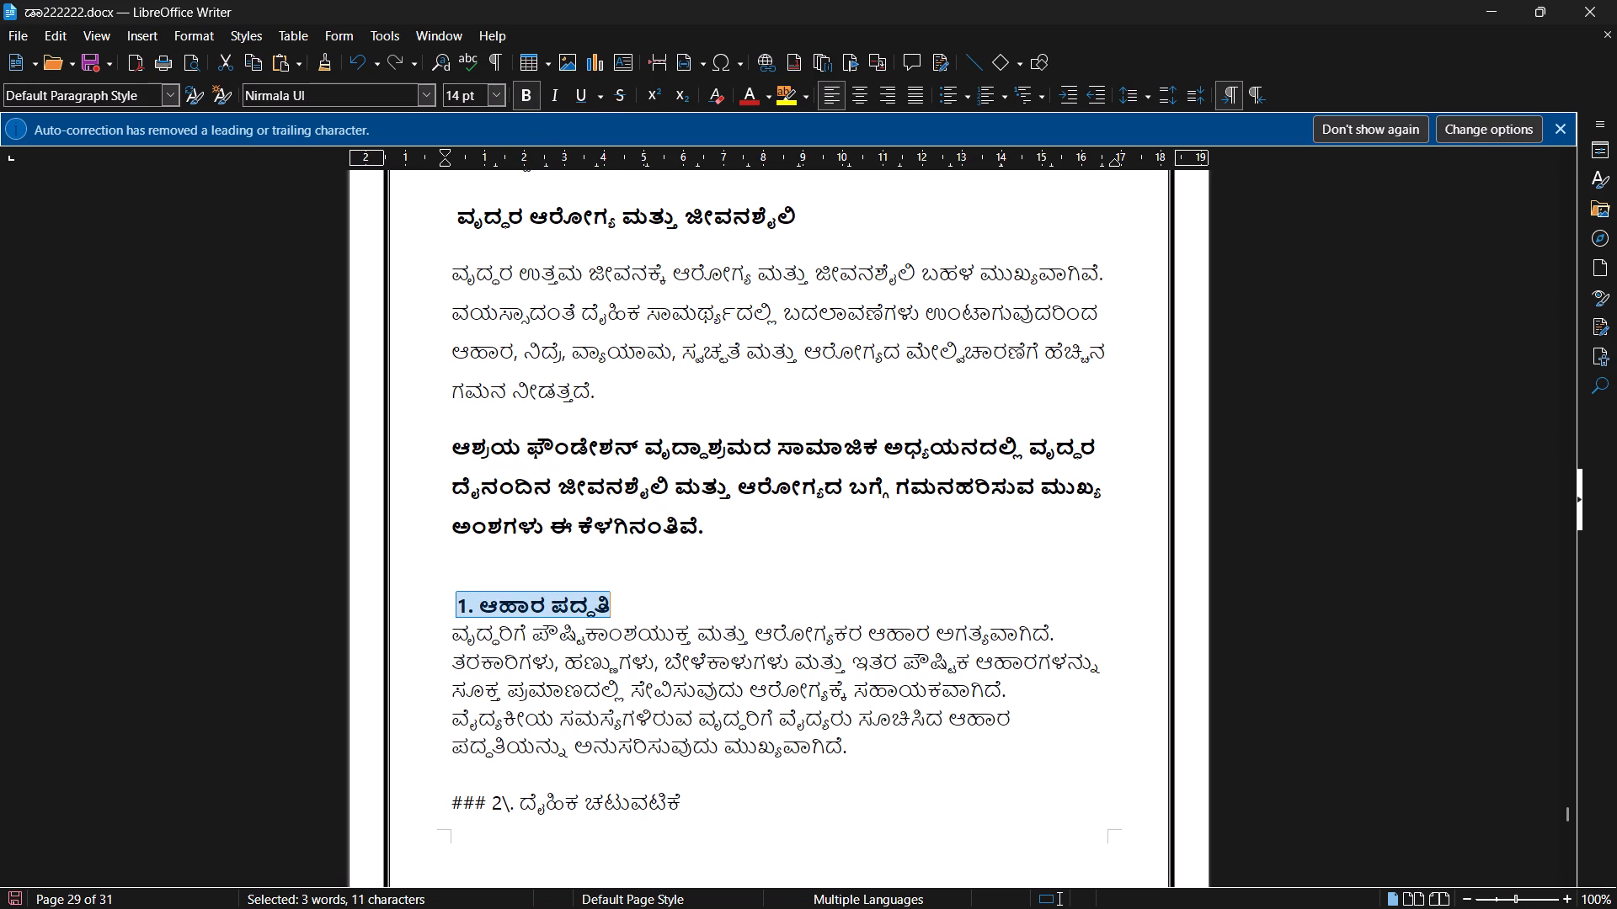
# Append ":-" to the end of the numbered title "1. ಆಹಾರ ಪದ್ಧತಿ".
pyautogui.click(609, 599)
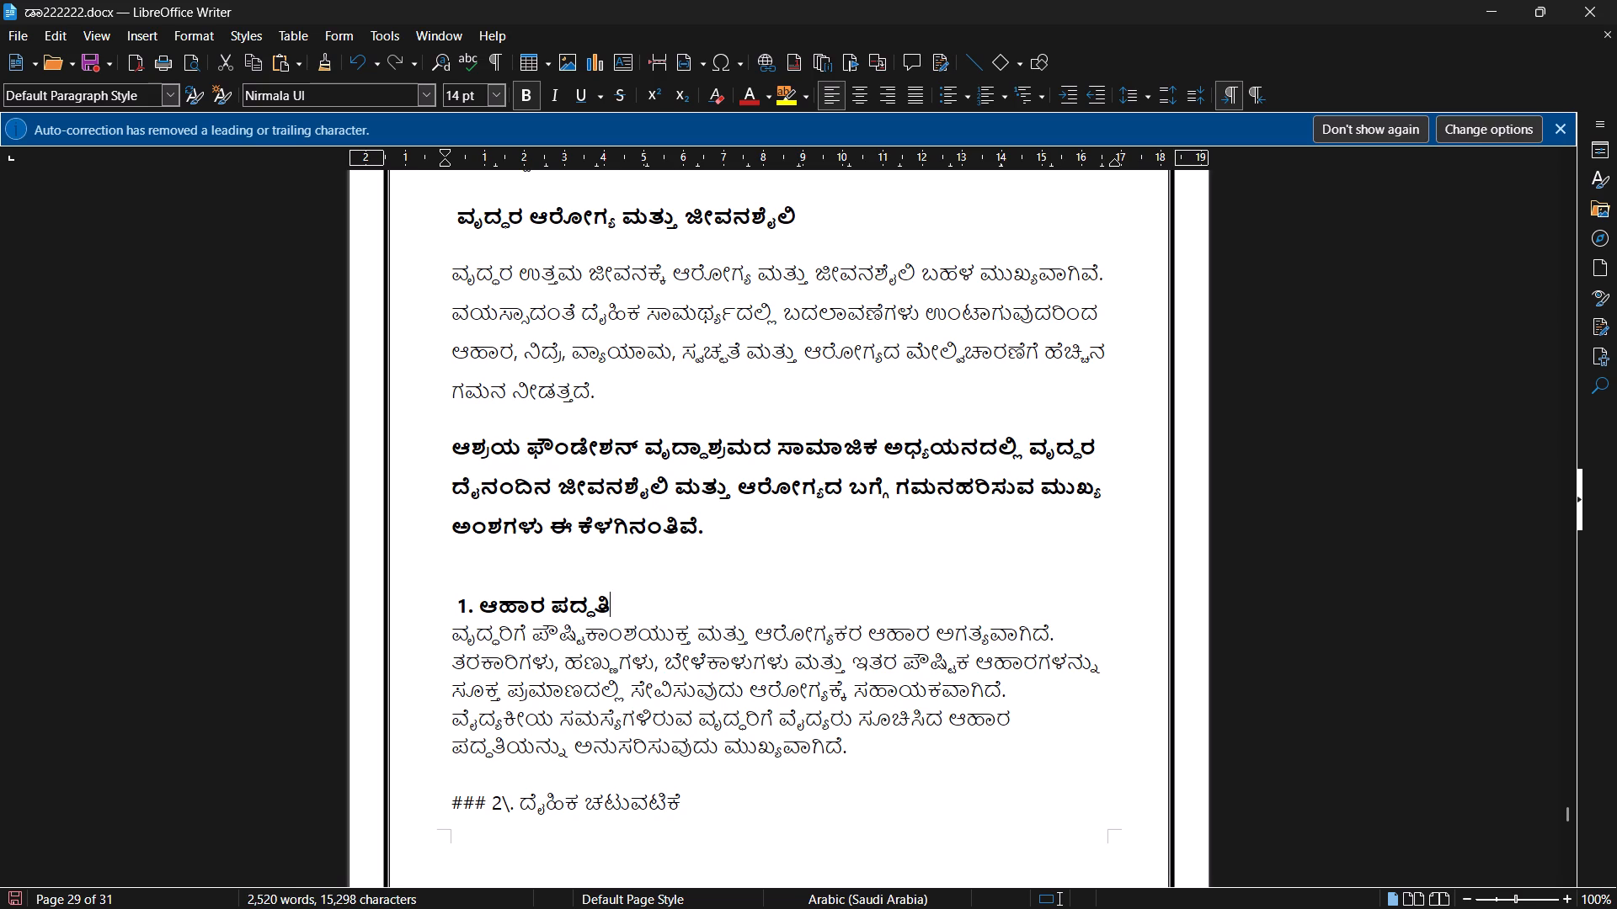
pyautogui.hotkey('shift', ':')
pyautogui.press('-')
# Split the five-line paragraph beginning "ವೃದ್ಧರಿಗೆ ಪೌಷ್ಟಿಕಾಂಶಯುಕ್ತ" into one-line paragraphs at its existing line breaks.
pyautogui.click(453, 654)
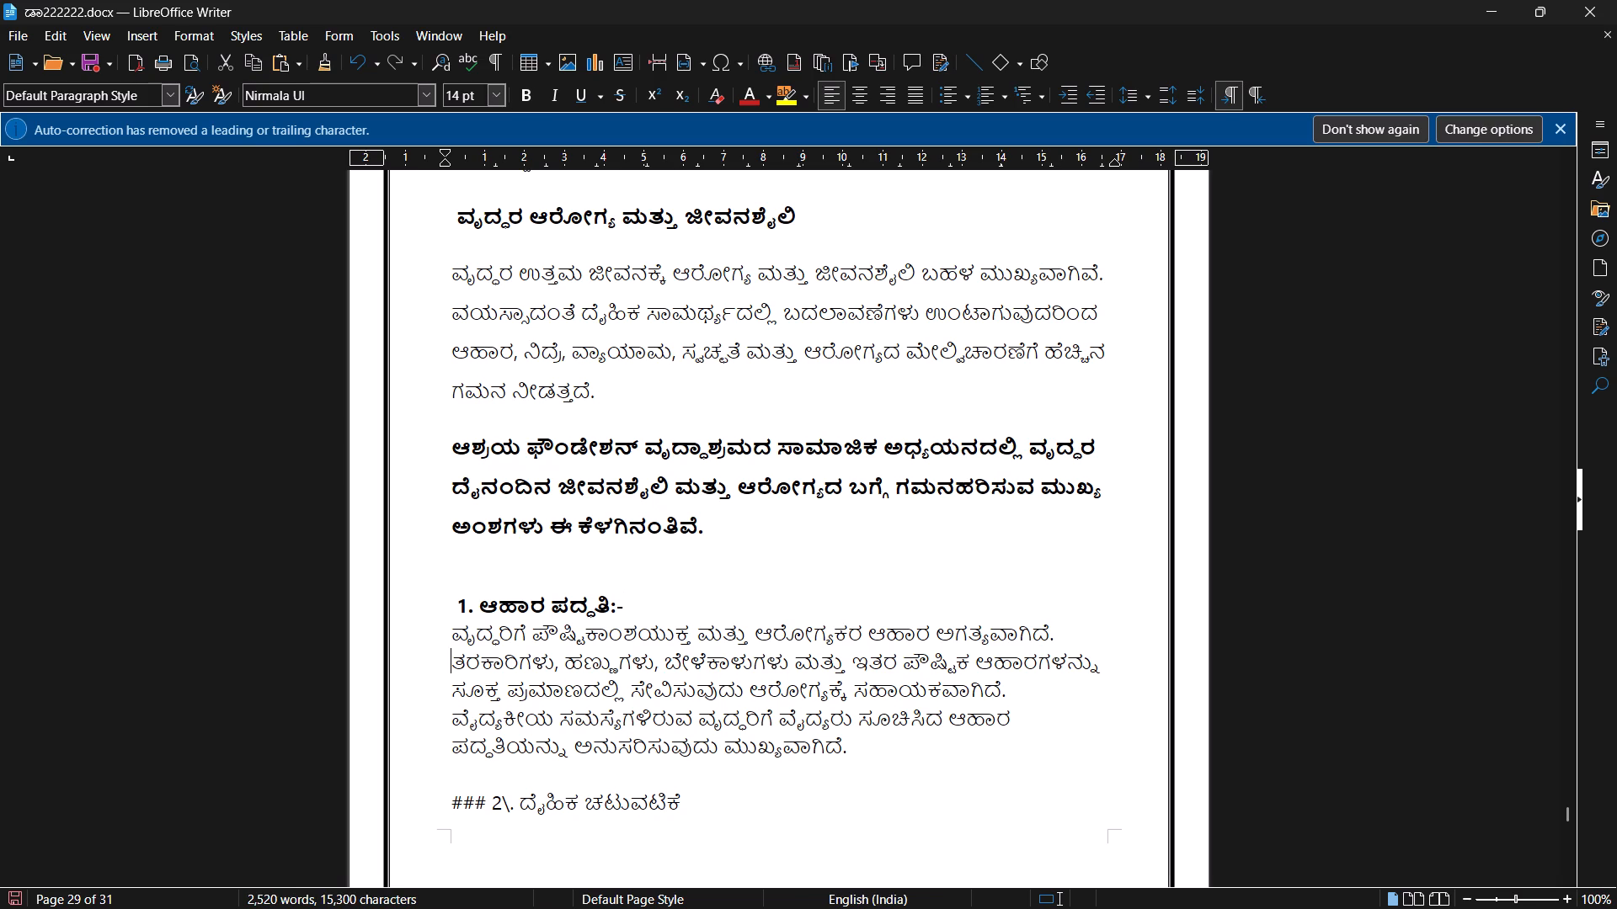
pyautogui.press('Return')
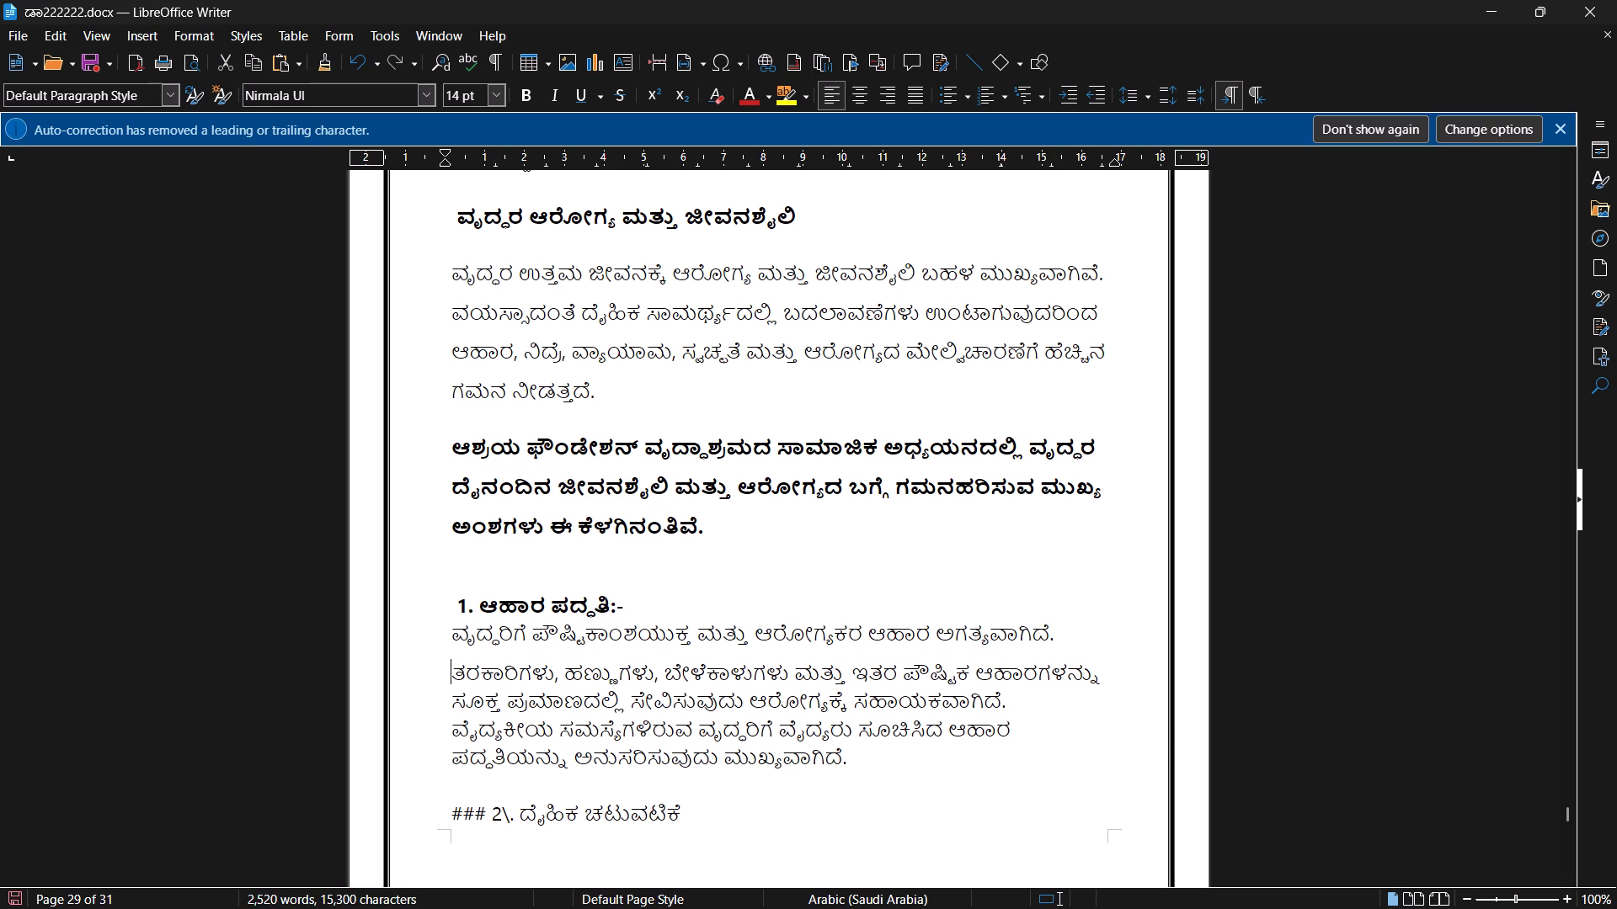
pyautogui.click(441, 625)
pyautogui.press('Return')
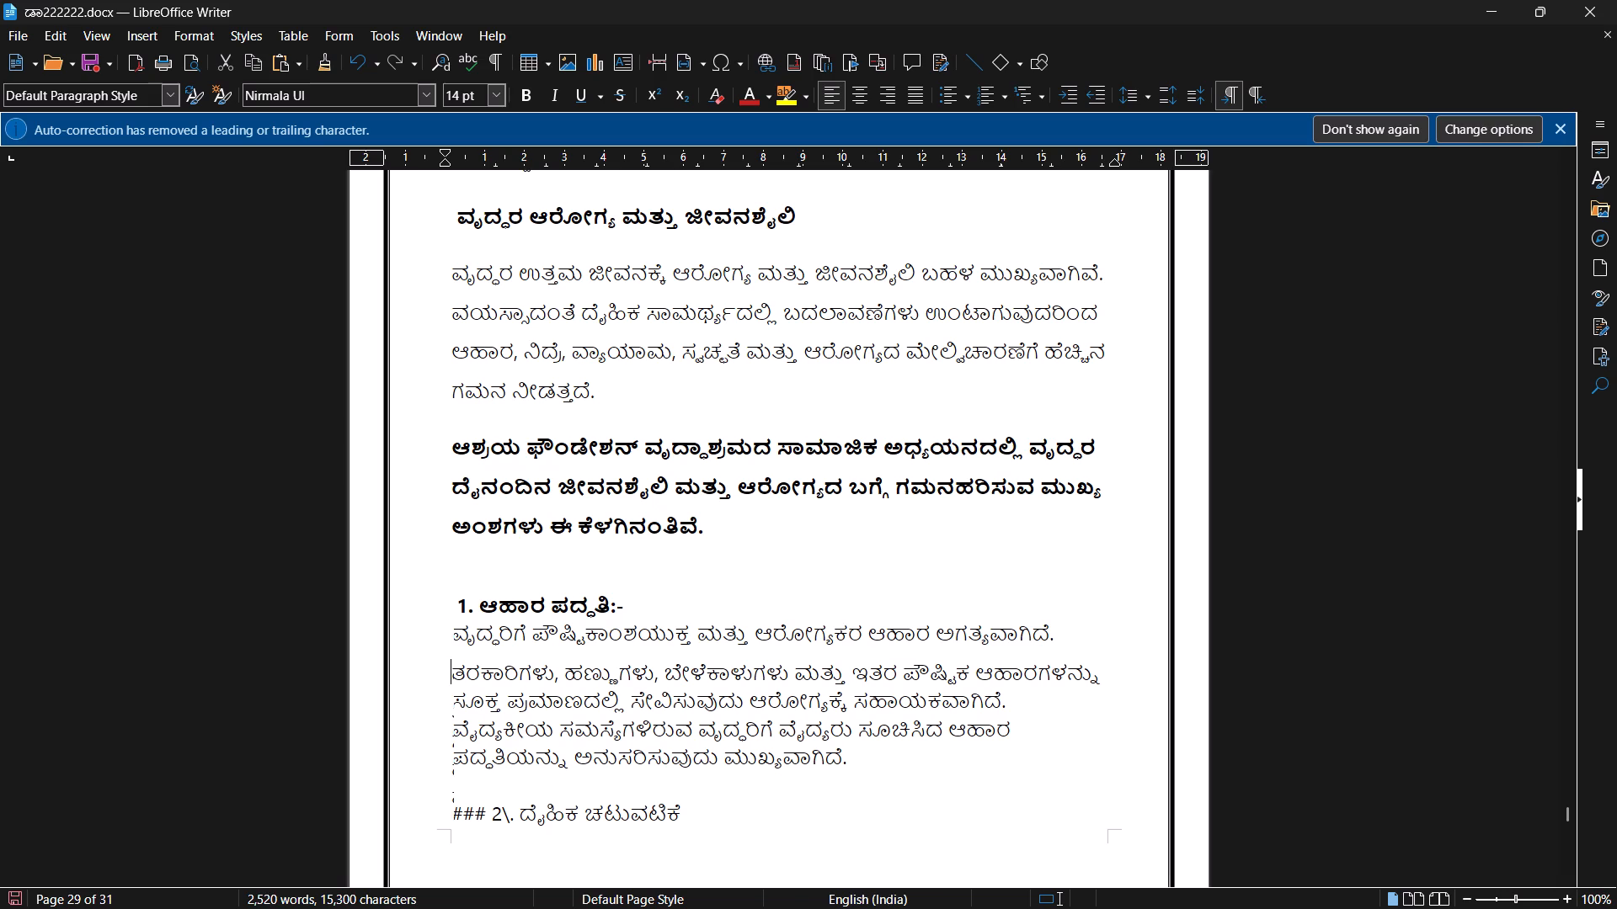
pyautogui.press('BackSpace')
pyautogui.press('BackSpace')
pyautogui.press('Down')
pyautogui.press('Down')
pyautogui.press('Return')
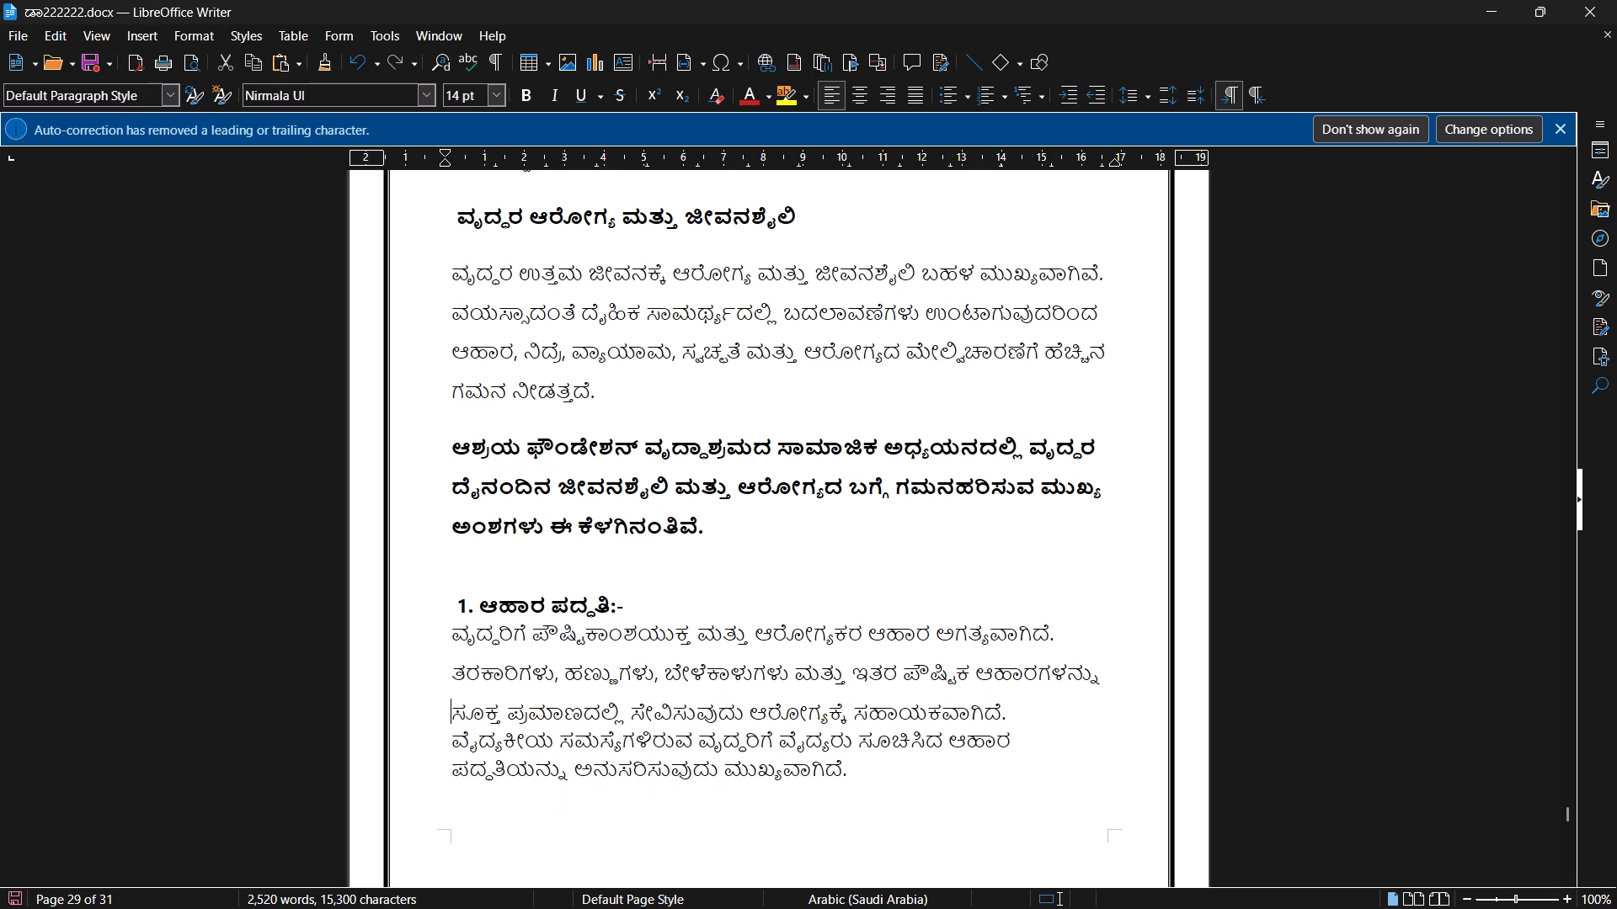
pyautogui.press('Down')
pyautogui.press('Return')
pyautogui.press('Down')
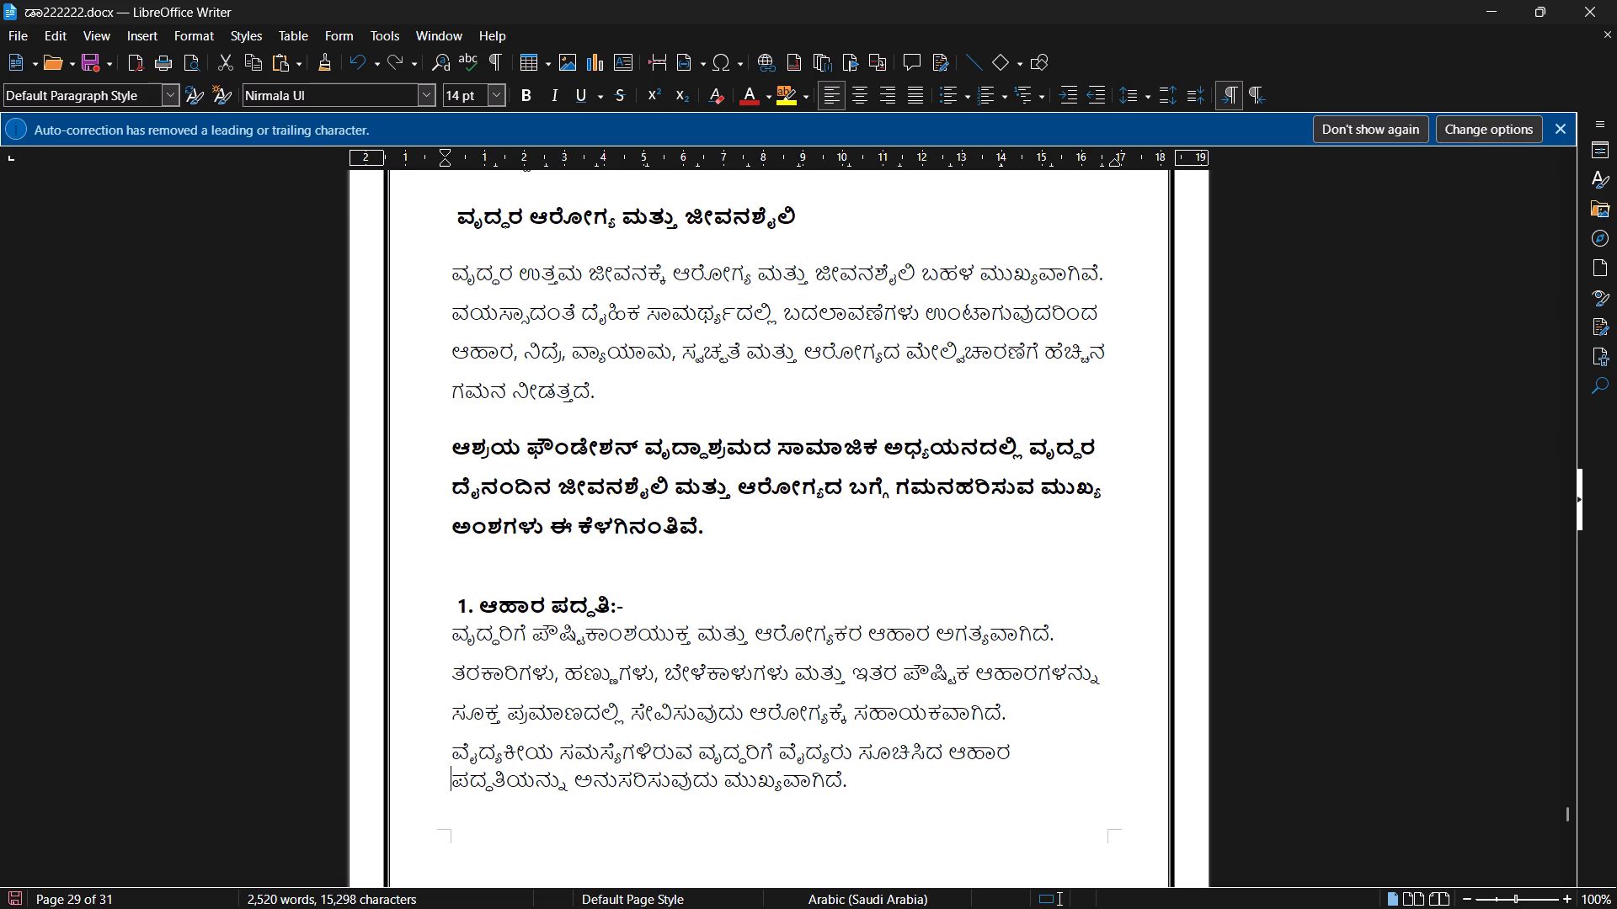
pyautogui.press('Return')
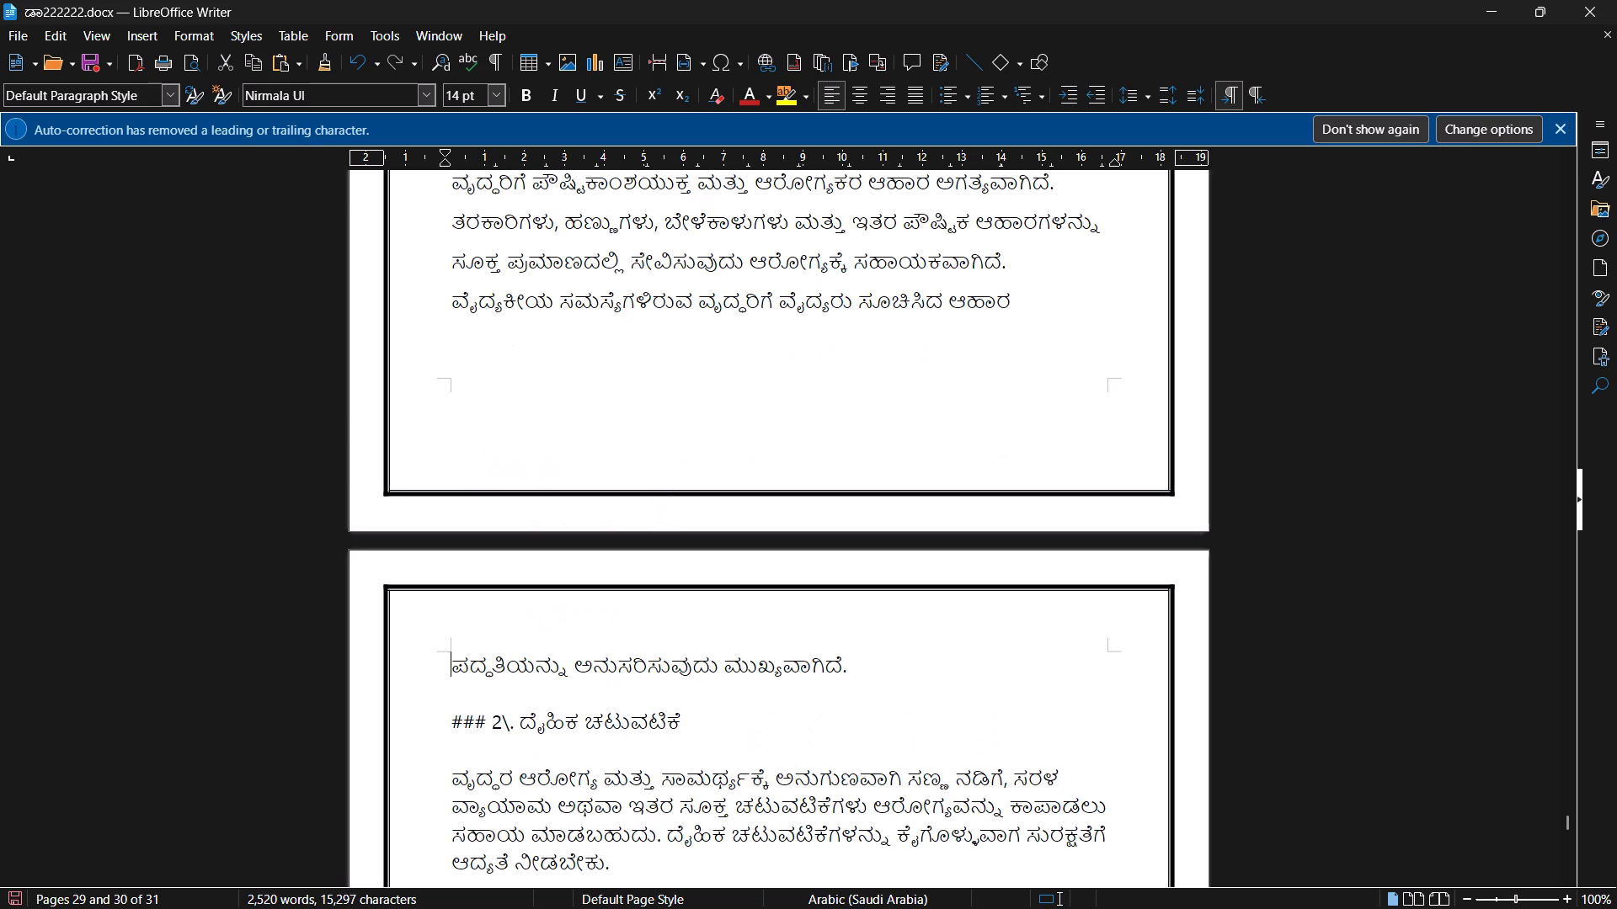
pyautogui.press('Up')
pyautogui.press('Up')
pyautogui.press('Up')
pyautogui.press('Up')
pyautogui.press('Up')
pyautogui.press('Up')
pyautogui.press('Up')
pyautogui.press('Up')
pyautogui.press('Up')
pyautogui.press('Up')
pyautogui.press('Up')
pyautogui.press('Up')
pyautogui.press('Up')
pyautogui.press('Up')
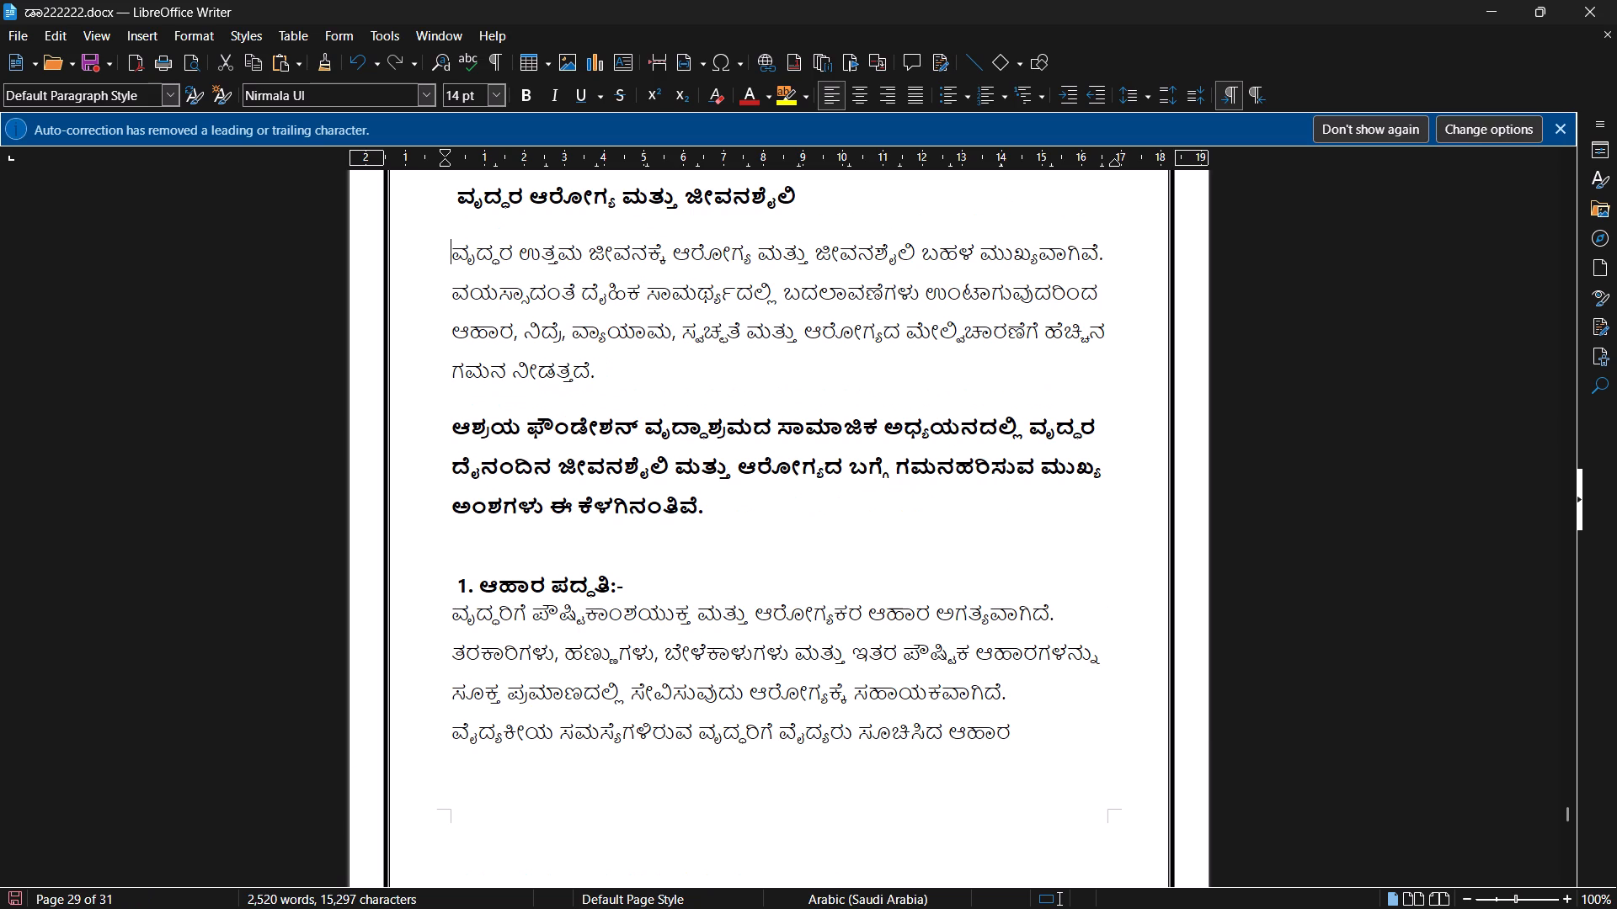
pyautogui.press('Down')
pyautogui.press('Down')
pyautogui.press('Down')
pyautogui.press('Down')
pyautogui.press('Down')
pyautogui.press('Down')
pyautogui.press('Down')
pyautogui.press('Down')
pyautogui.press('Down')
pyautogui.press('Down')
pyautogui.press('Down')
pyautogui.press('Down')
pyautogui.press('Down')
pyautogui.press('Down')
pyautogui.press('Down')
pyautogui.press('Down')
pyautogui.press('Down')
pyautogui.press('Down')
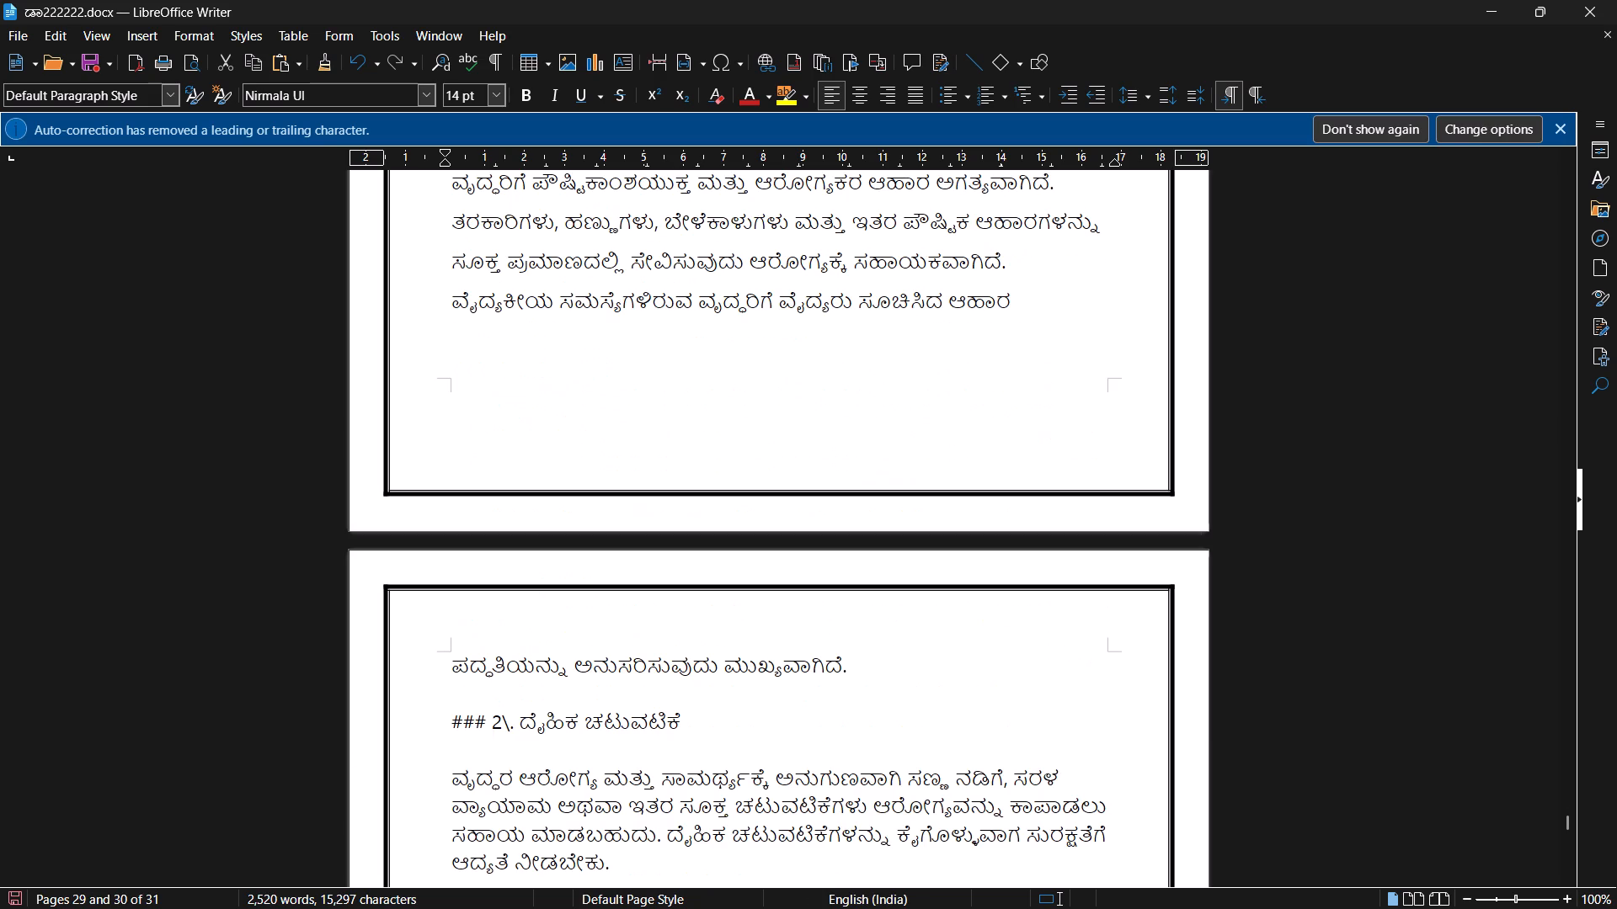
# Remove the "###" marker and the stray backslash from the title "2. ದೈಹಿಕ ಚಟುವಟಿಕೆ".
pyautogui.click(493, 722)
pyautogui.press('BackSpace')
pyautogui.press('BackSpace')
pyautogui.press('BackSpace')
pyautogui.press('BackSpace')
pyautogui.press('BackSpace')
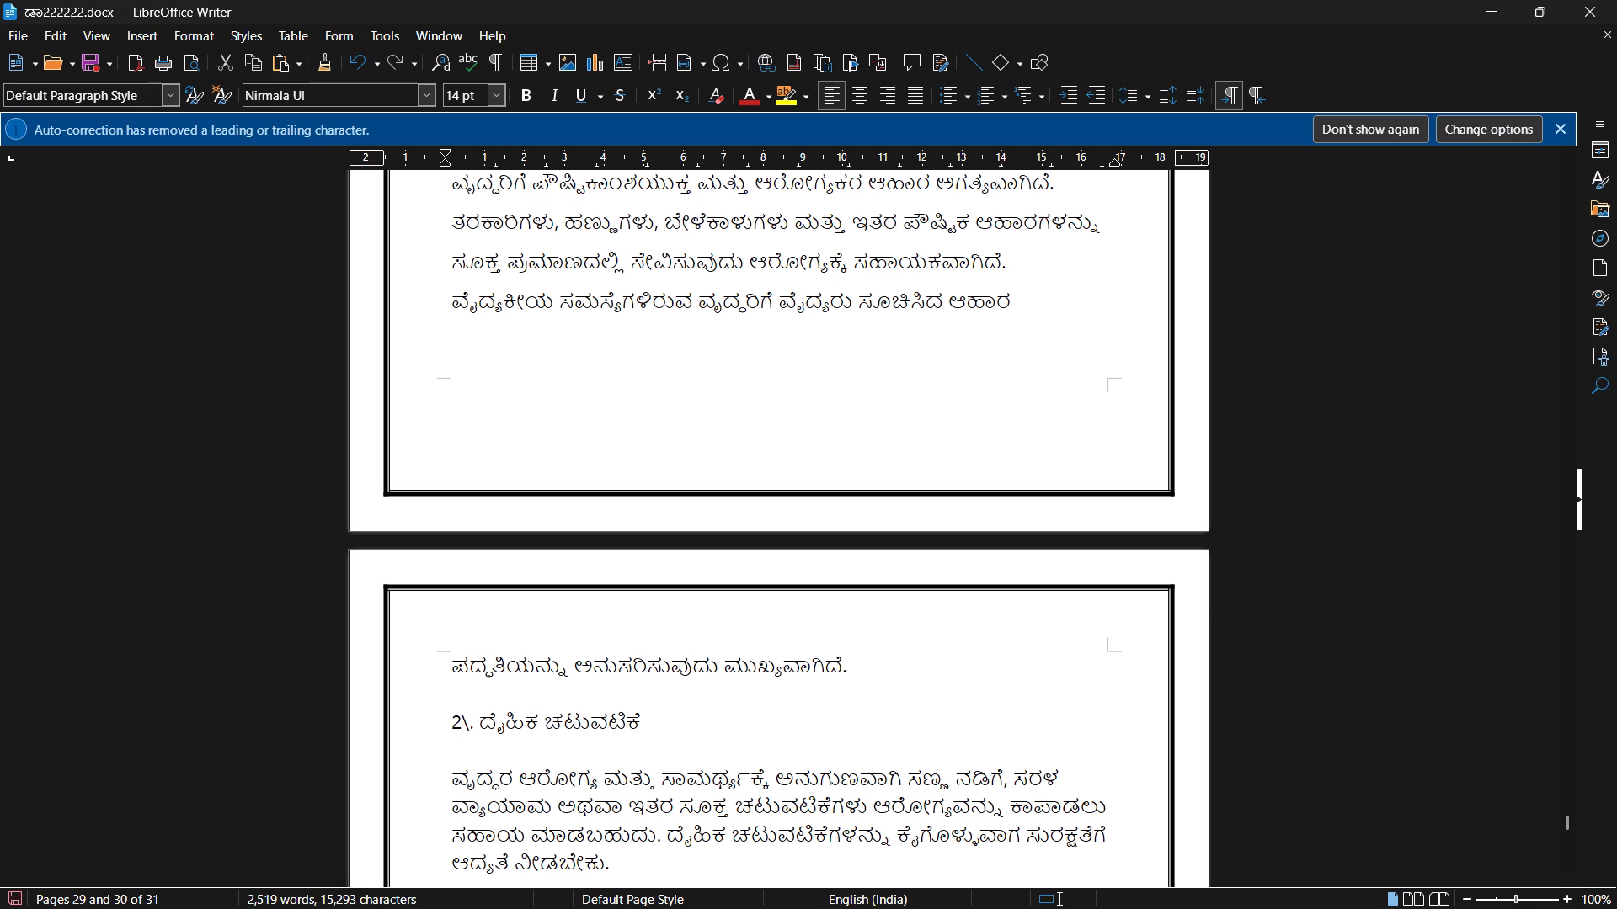
pyautogui.click(467, 729)
pyautogui.press('BackSpace')
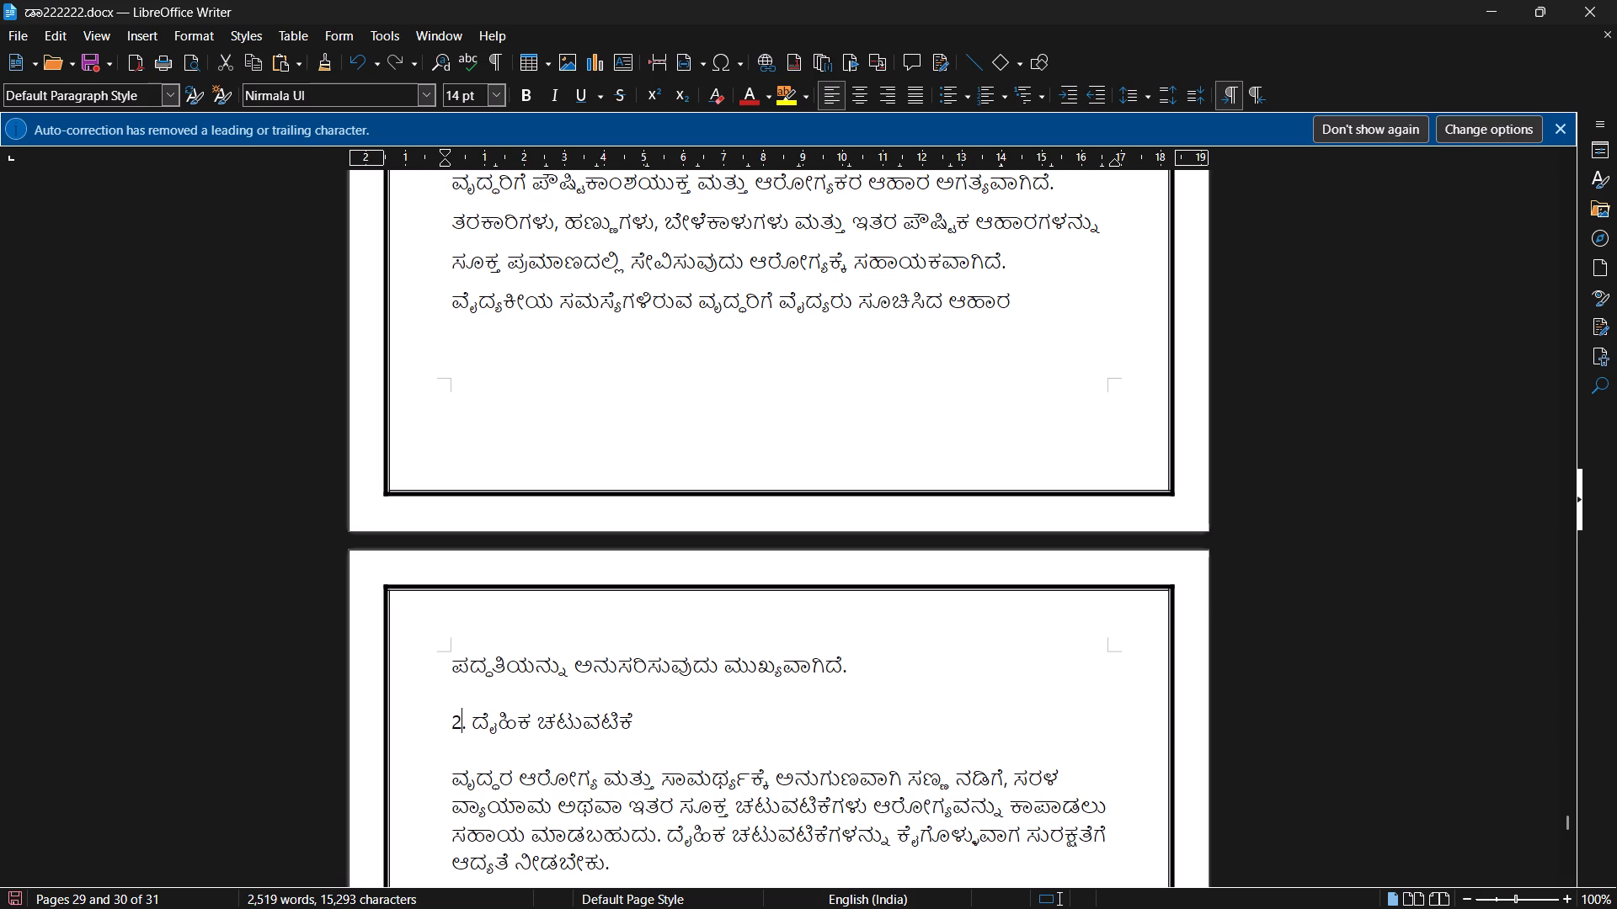
# Append ":-" to the title "2. ದೈಹಿಕ ಚಟುವಟಿಕೆ" and make the whole title bold.
pyautogui.click(631, 718)
pyautogui.write(':-')
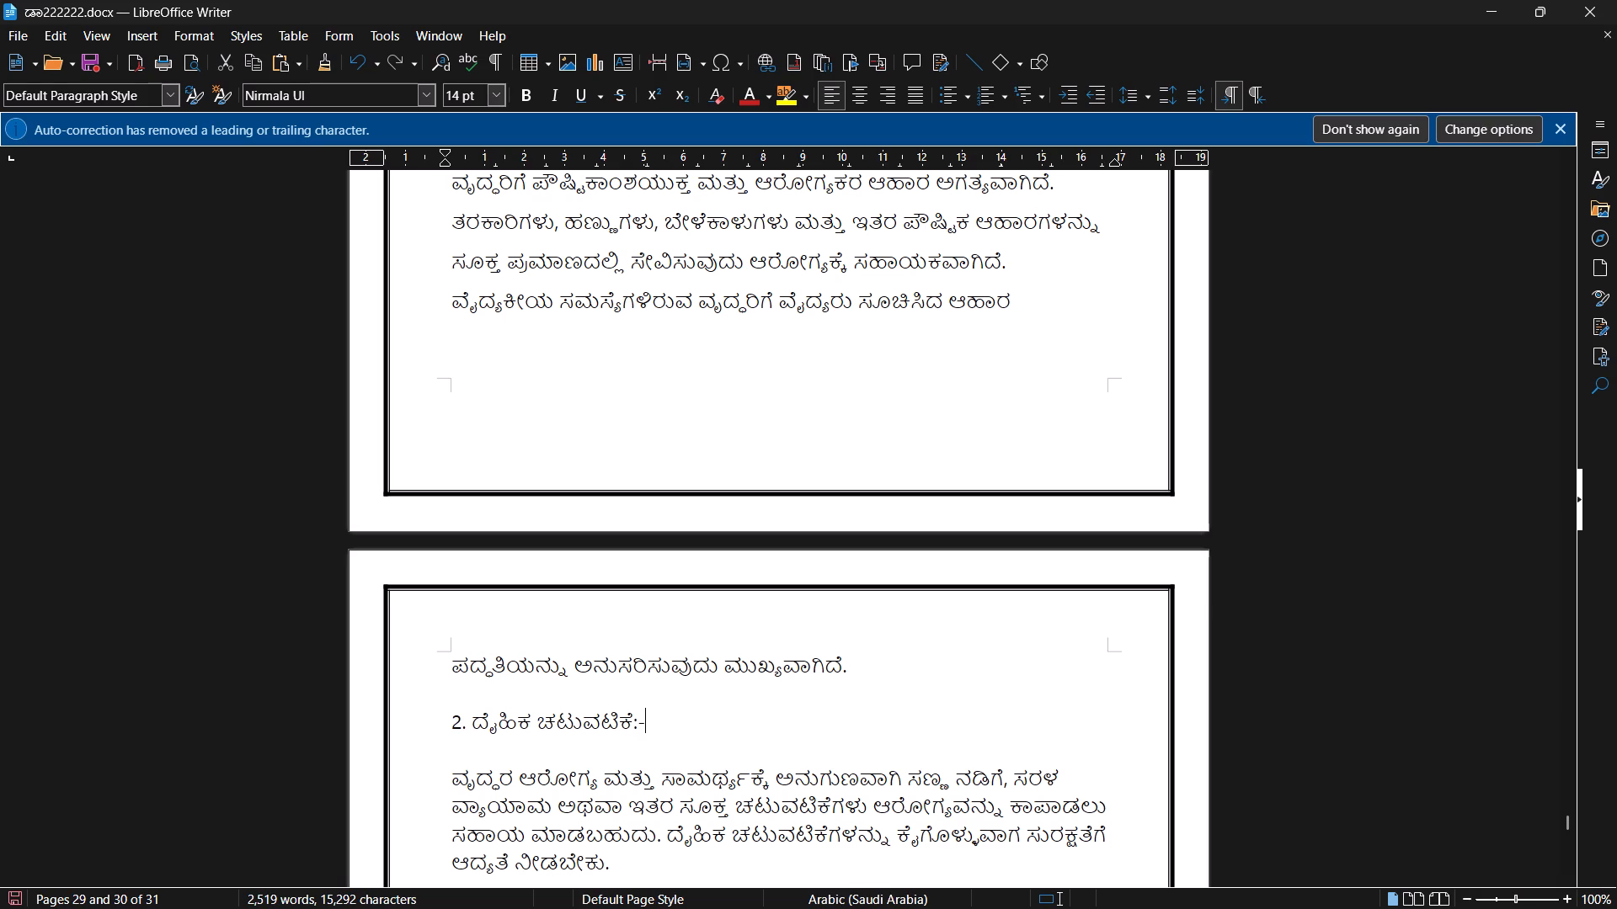
pyautogui.moveTo(450, 722); pyautogui.dragTo(546, 736)
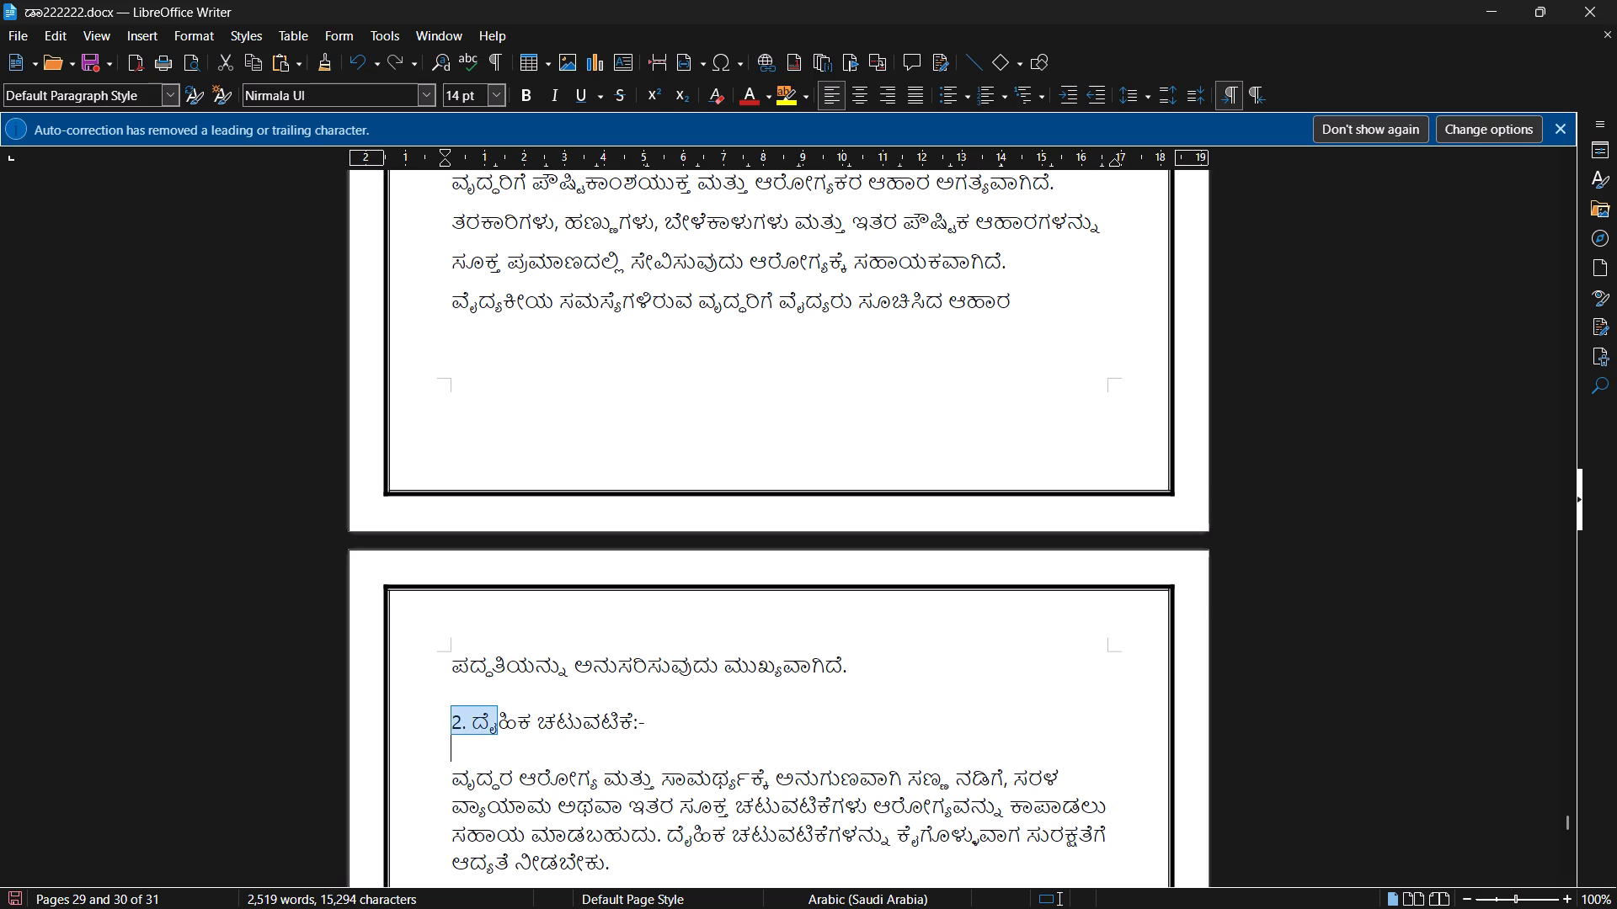
pyautogui.moveTo(546, 736); pyautogui.dragTo(626, 740)
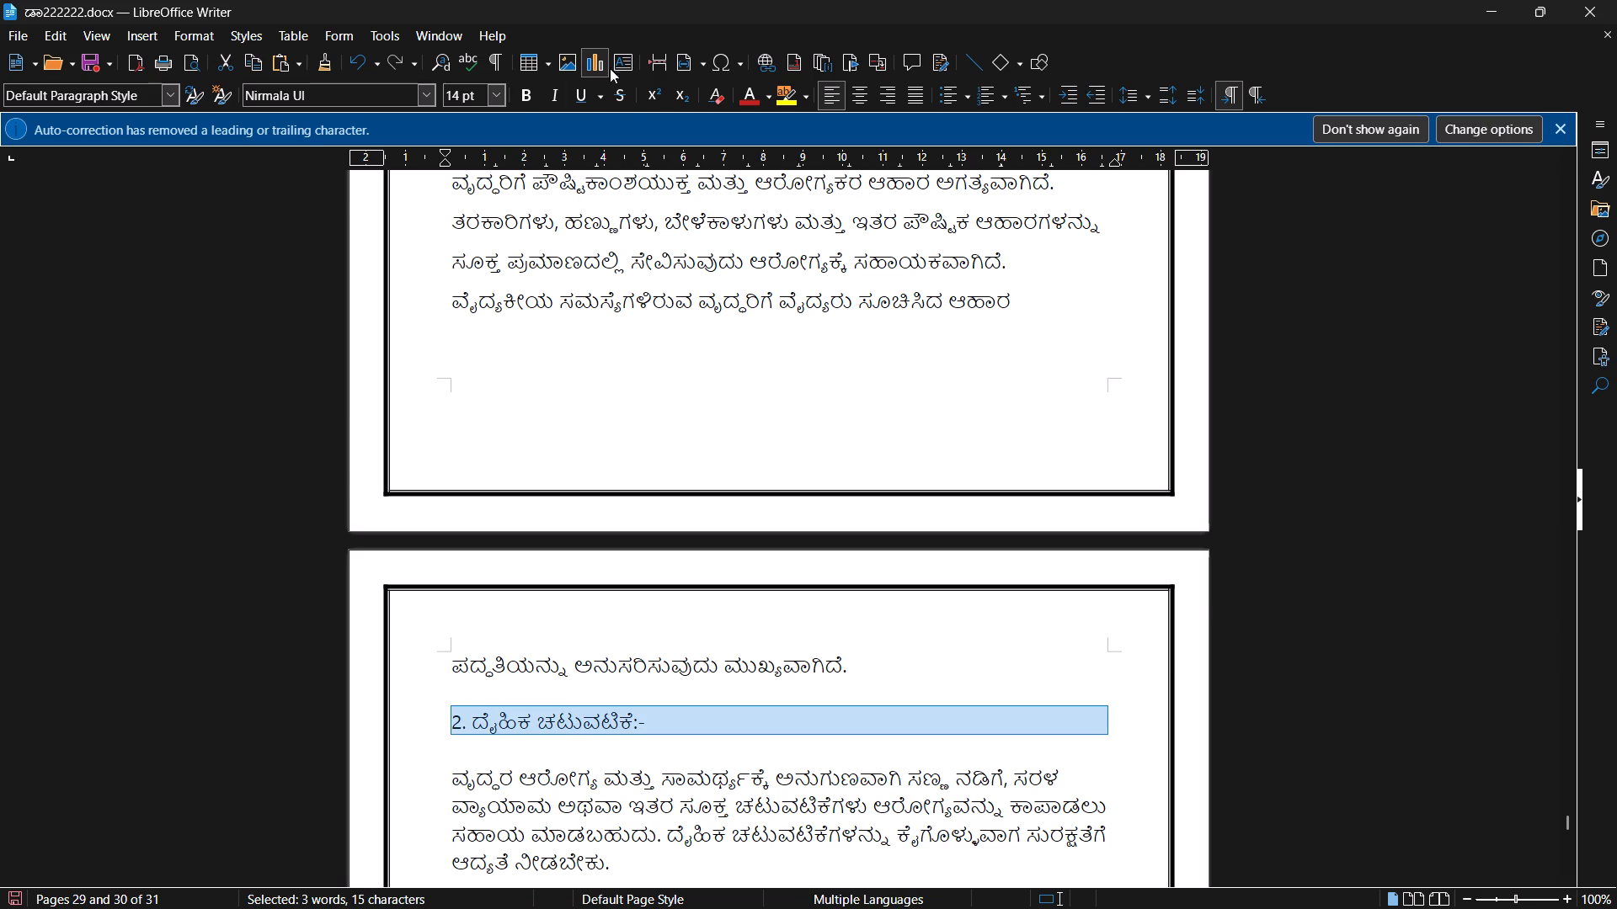
pyautogui.click(526, 98)
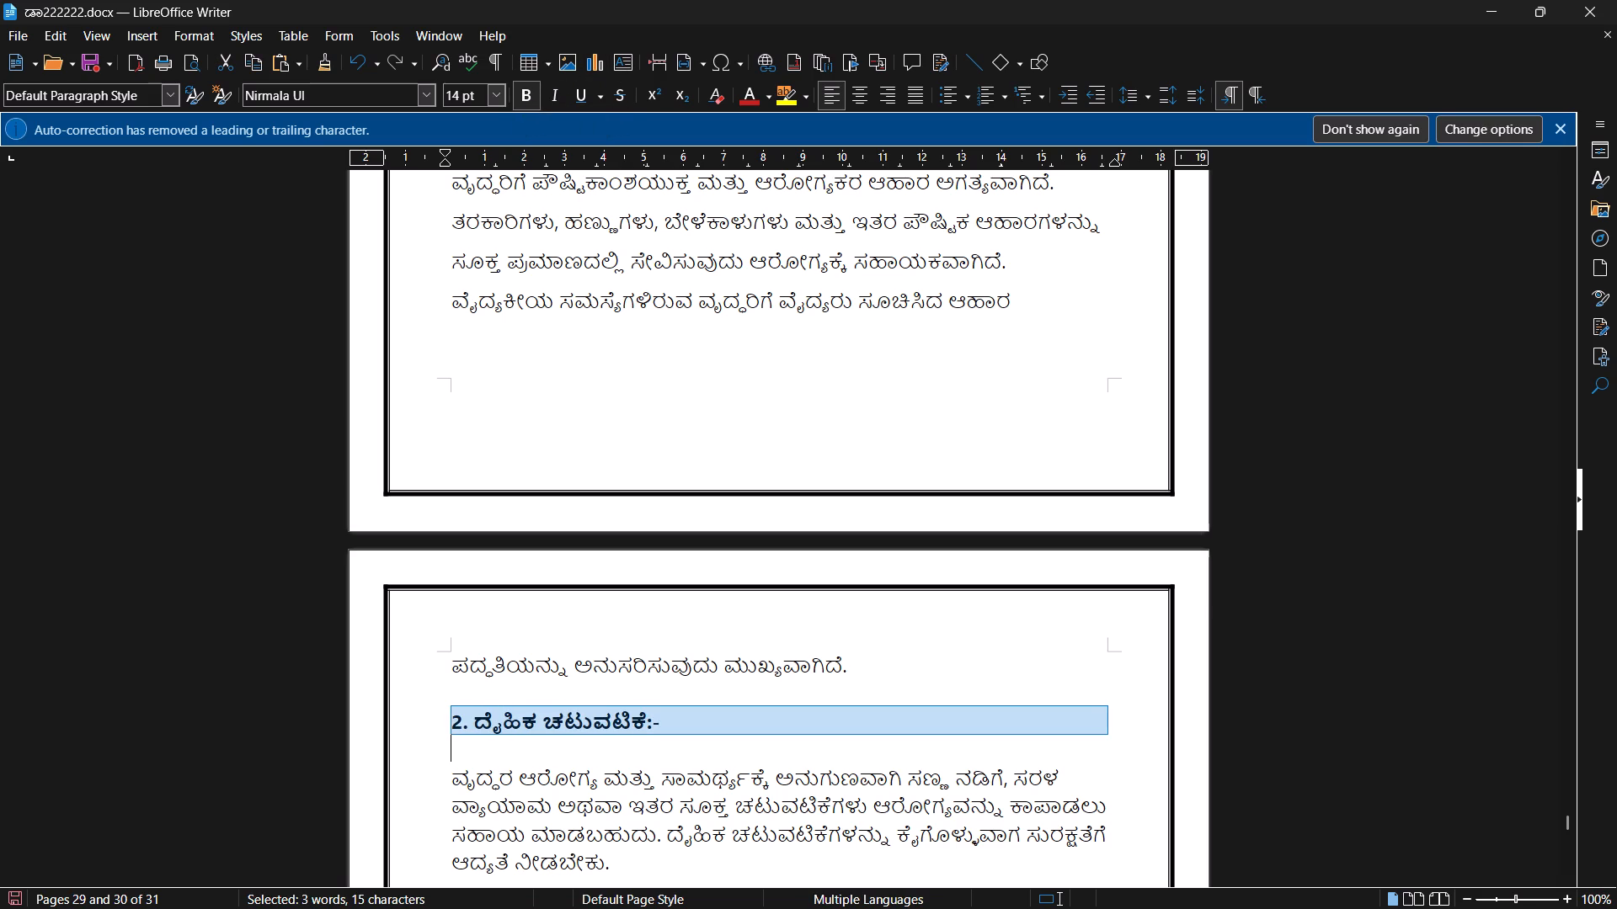
# Remove the blank line between the title "2. ದೈಹಿಕ ಚಟುವಟಿಕೆ:-" and the paragraph beginning "ವೃದ್ಧರ ಆರೋಗ್ಯ ಮತ್ತು".
pyautogui.click(464, 745)
pyautogui.press('BackSpace')
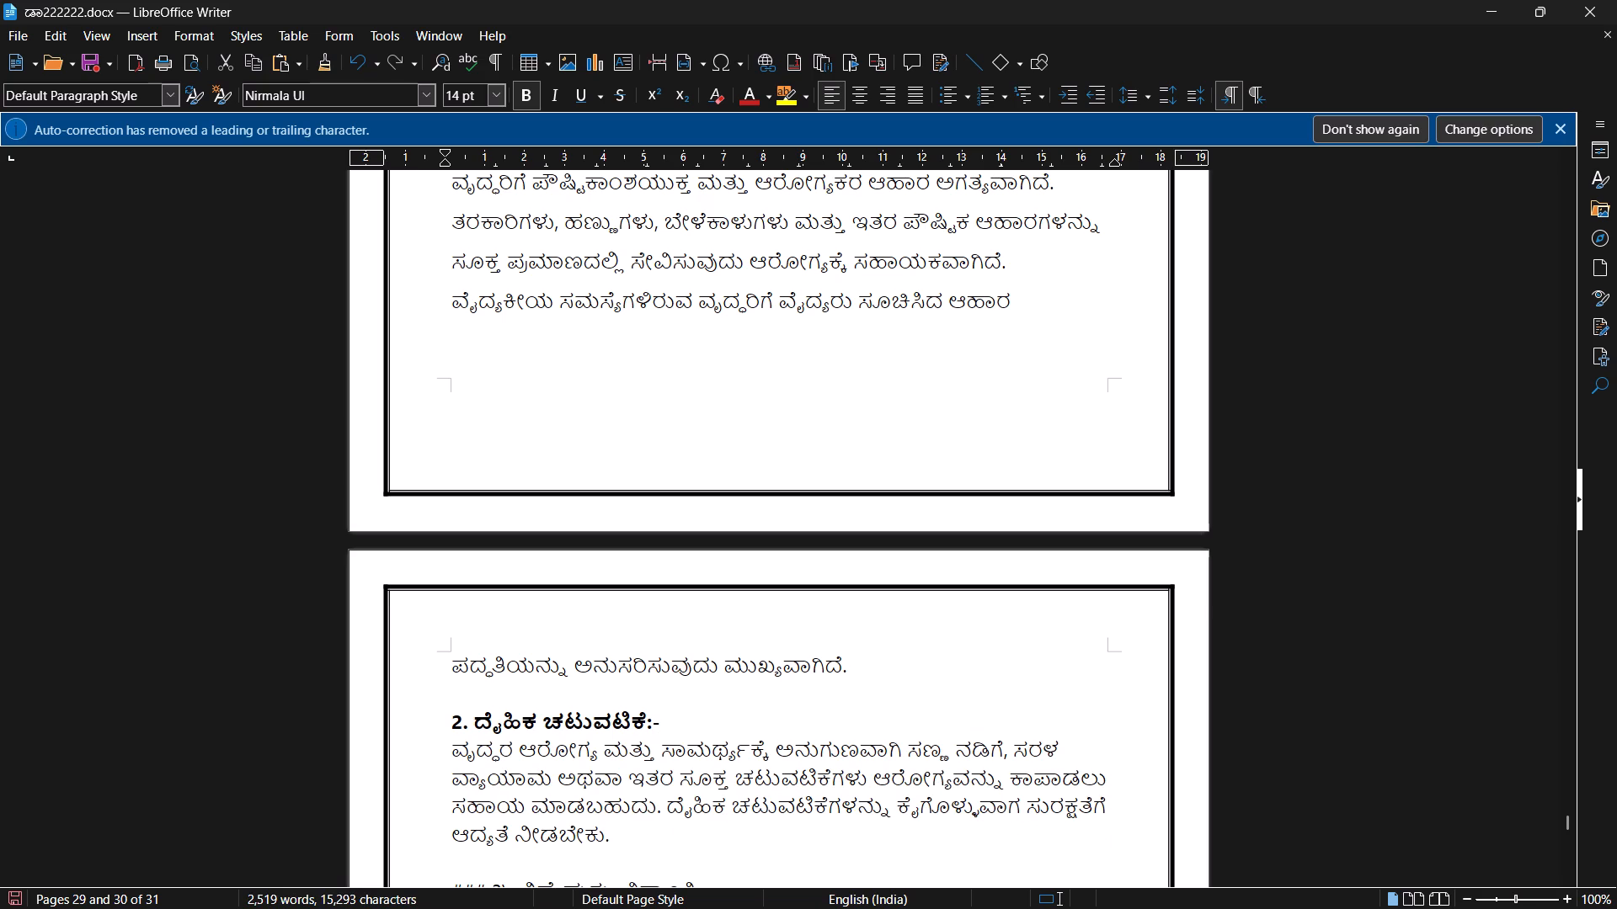
# Split the four-line paragraph under "2. ದೈಹಿಕ ಚಟುವಟಿಕೆ:-" into one-line paragraphs at its existing line breaks.
pyautogui.click(452, 786)
pyautogui.press('Return')
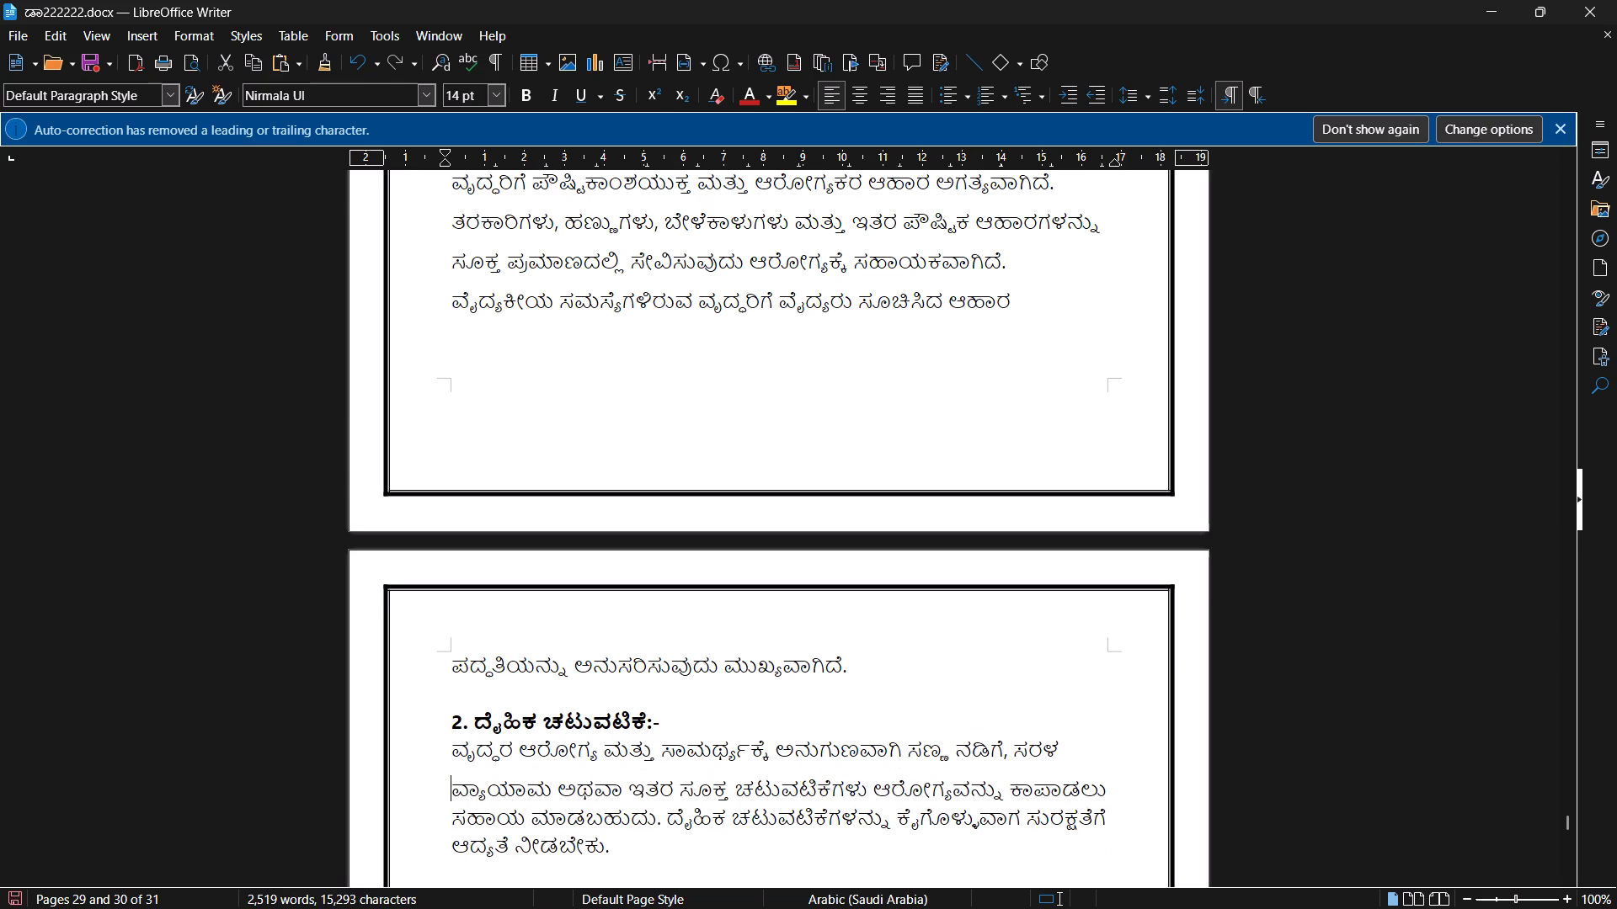
pyautogui.press('Down')
pyautogui.press('Return')
pyautogui.press('Down')
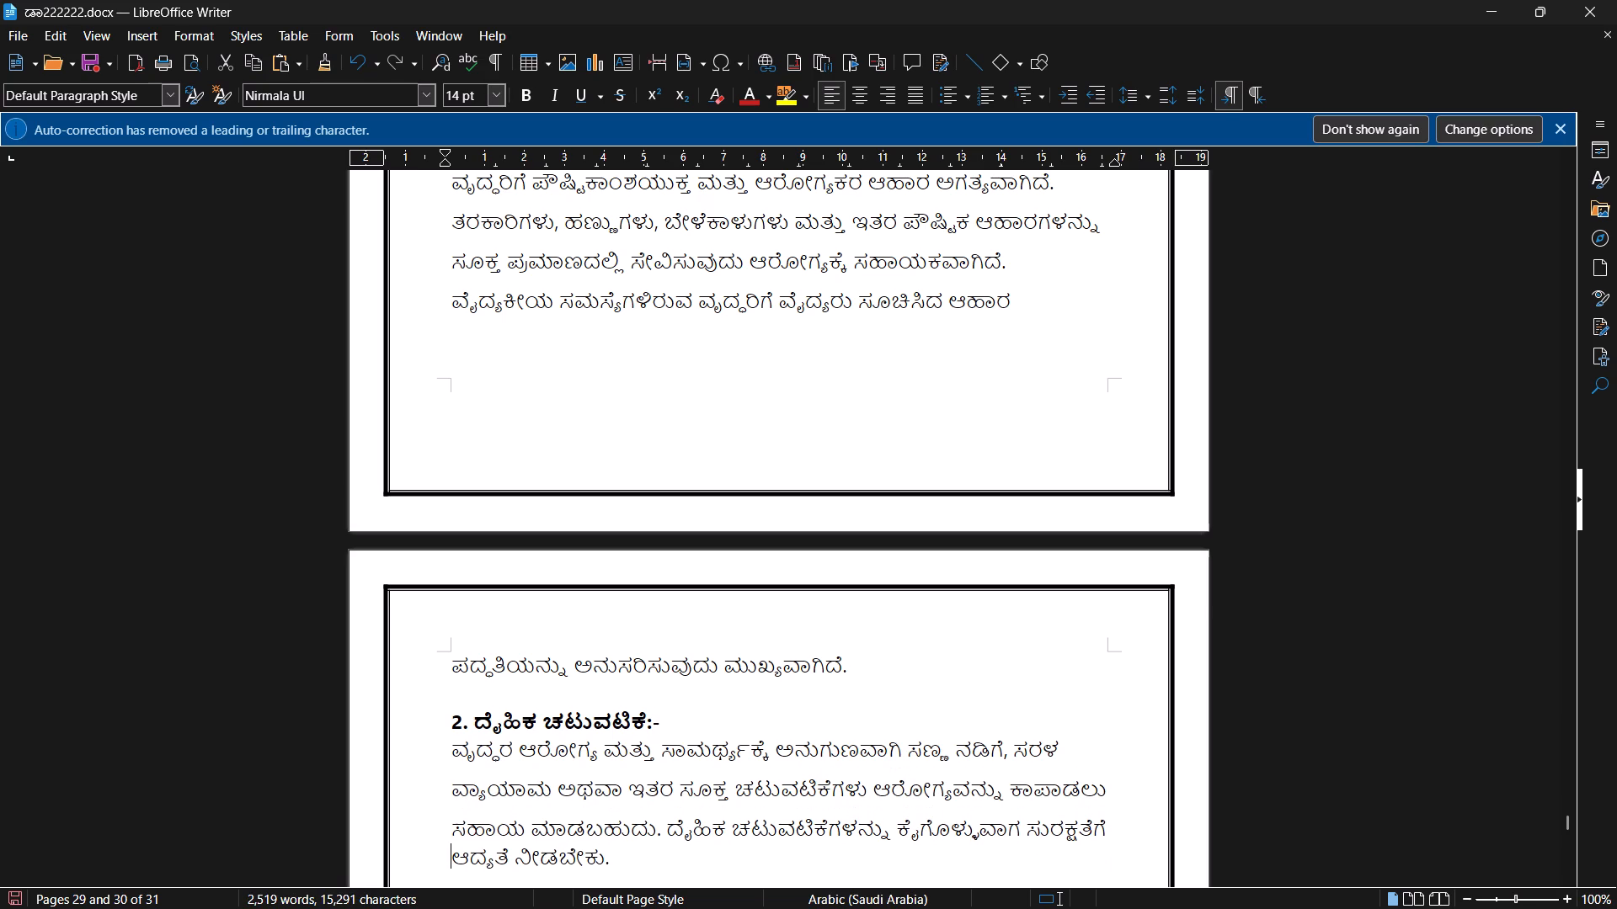
pyautogui.press('Return')
pyautogui.press('Down')
pyautogui.press('Up')
pyautogui.press('Down')
pyautogui.press('Down')
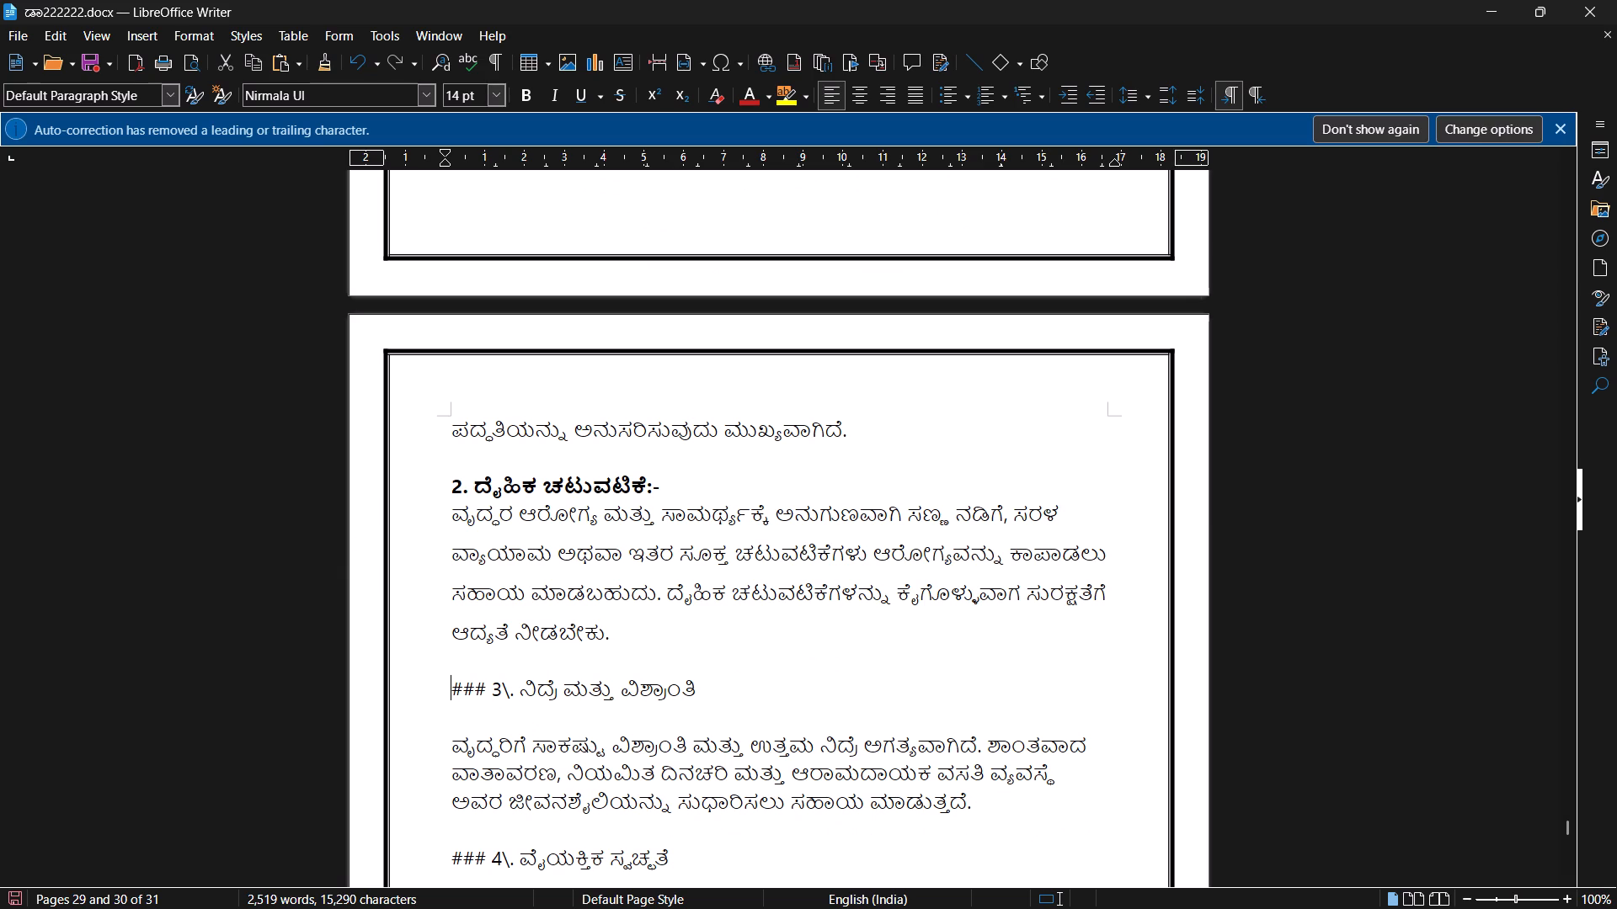
# Remove the "###" marker, leading space and stray backslash from the title "3. ನಿದ್ರೆ ಮತ್ತು ವಿಶ್ರಾಂತಿ".
pyautogui.click(484, 697)
pyautogui.press('BackSpace')
pyautogui.press('BackSpace')
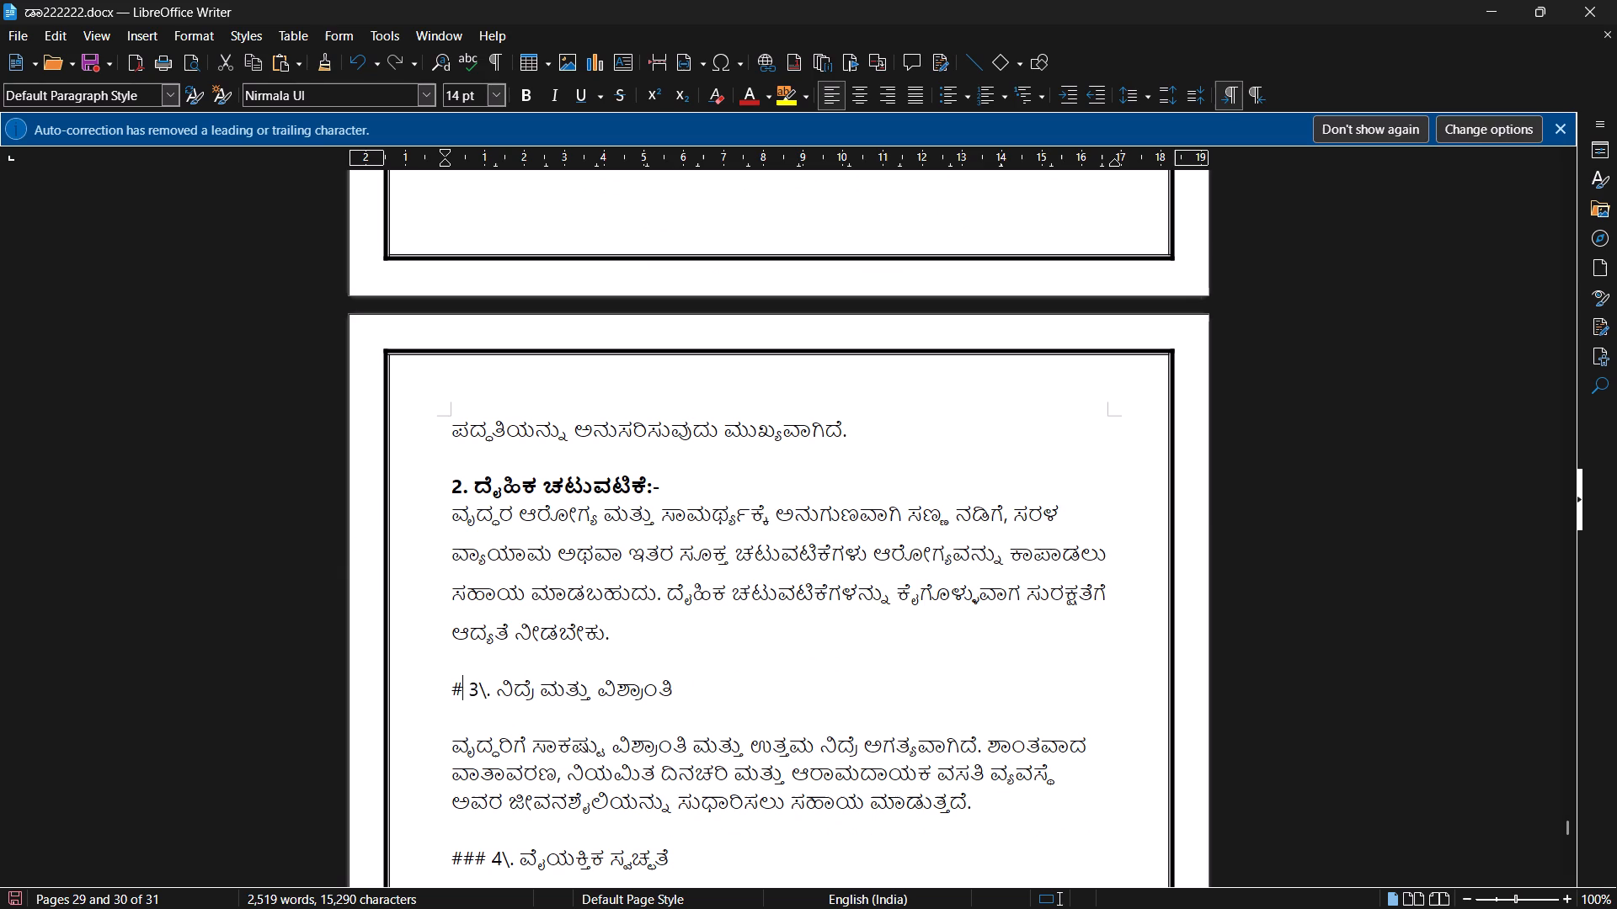
pyautogui.press('BackSpace')
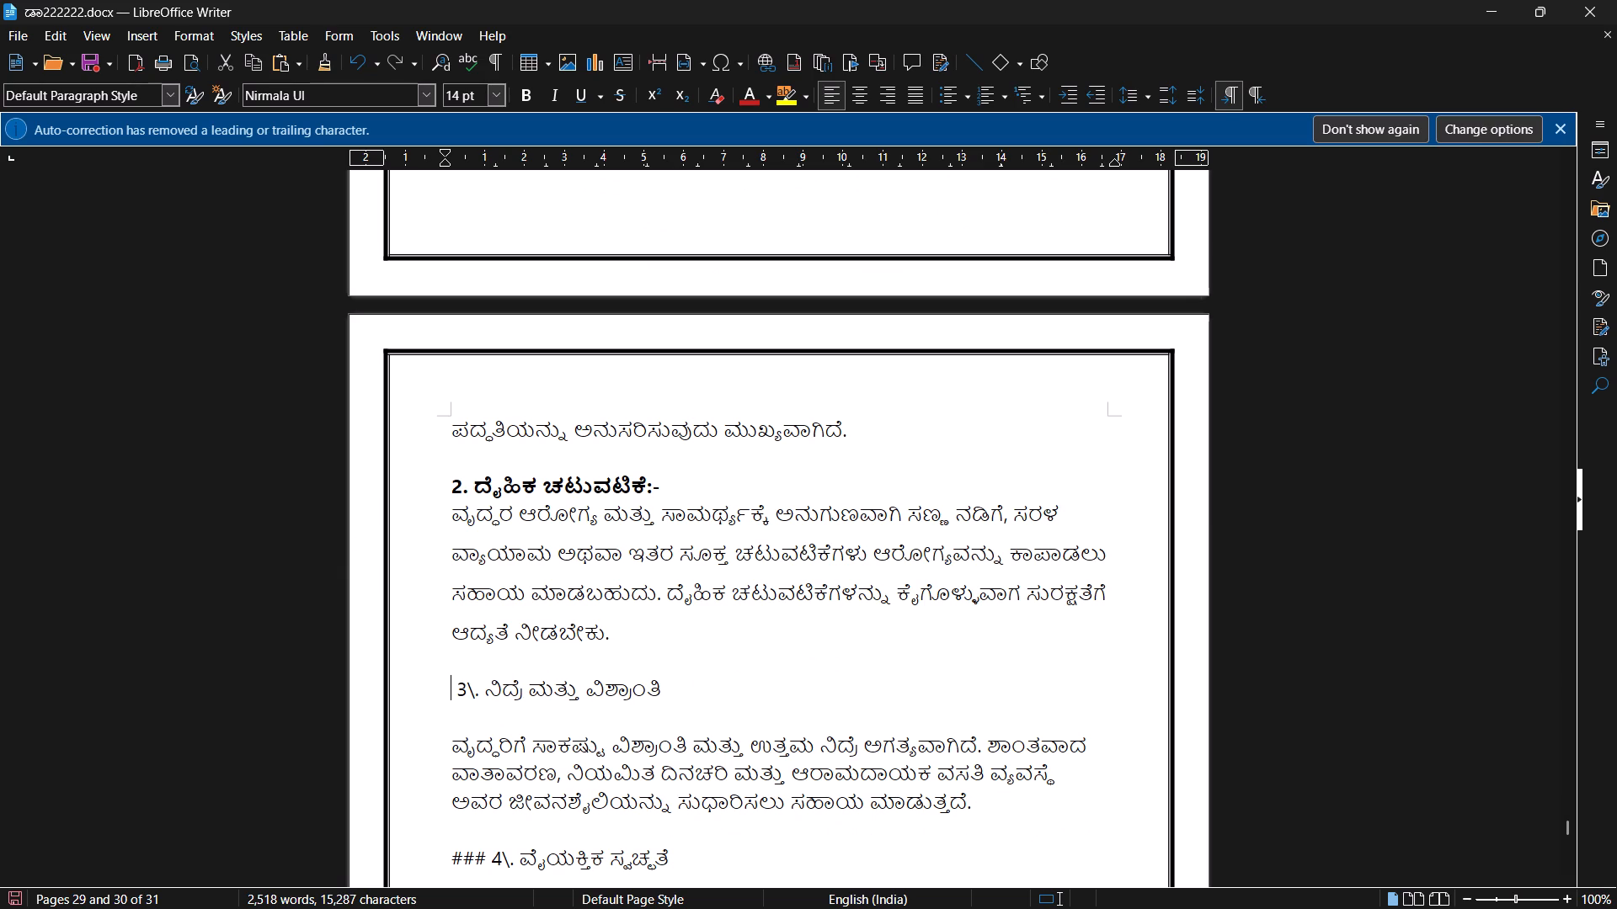
pyautogui.click(456, 685)
pyautogui.press('BackSpace')
pyautogui.press('BackSpace')
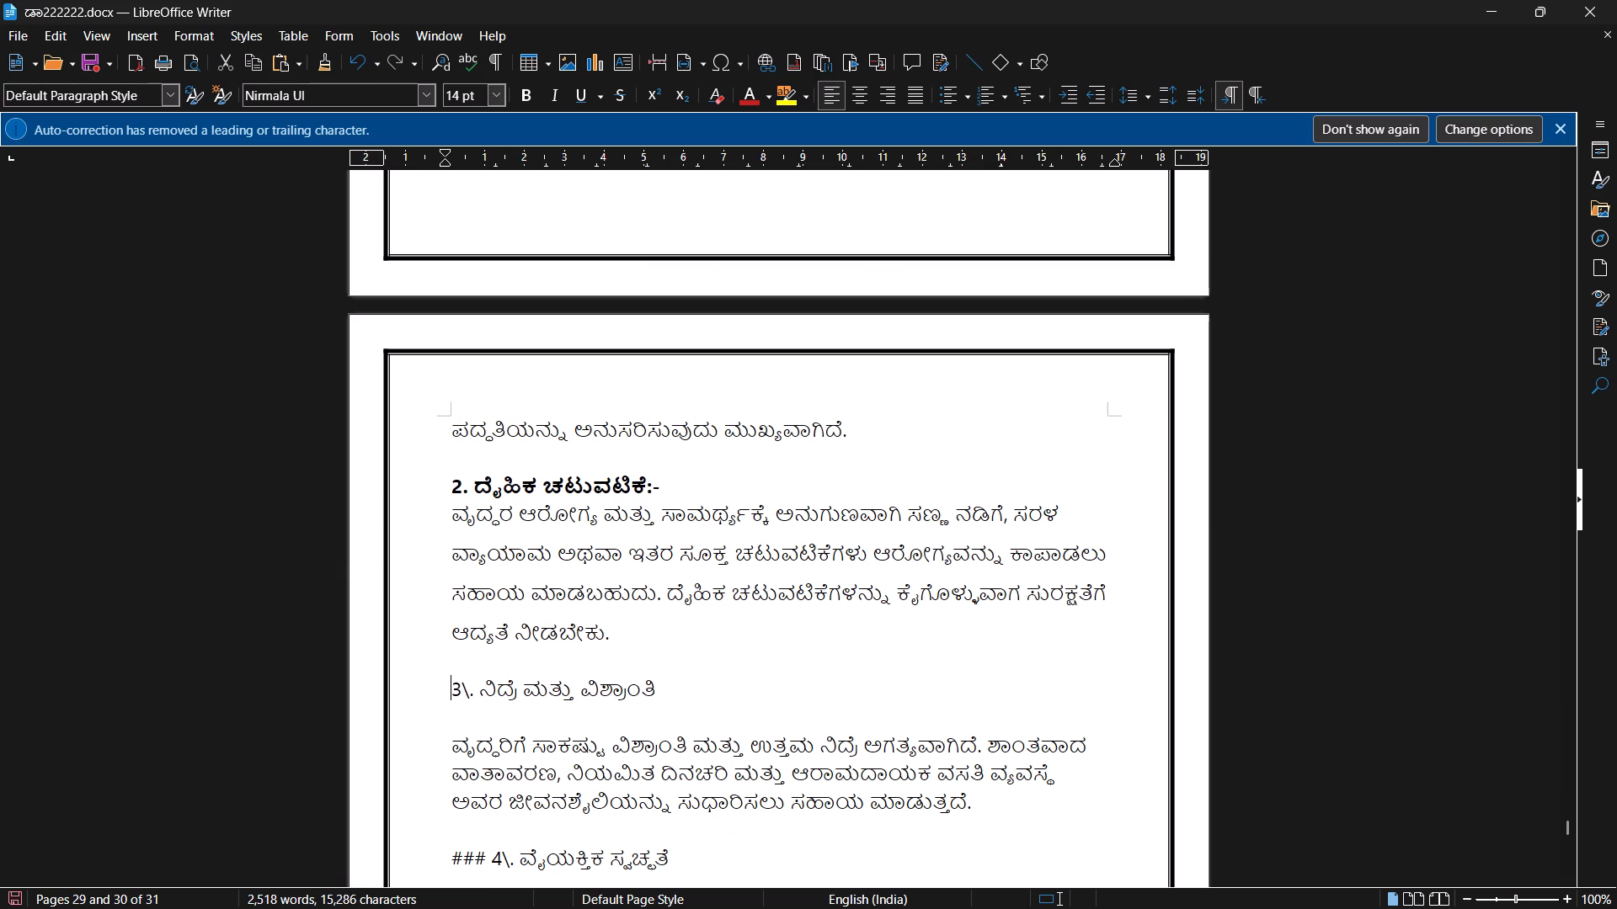
pyautogui.click(471, 694)
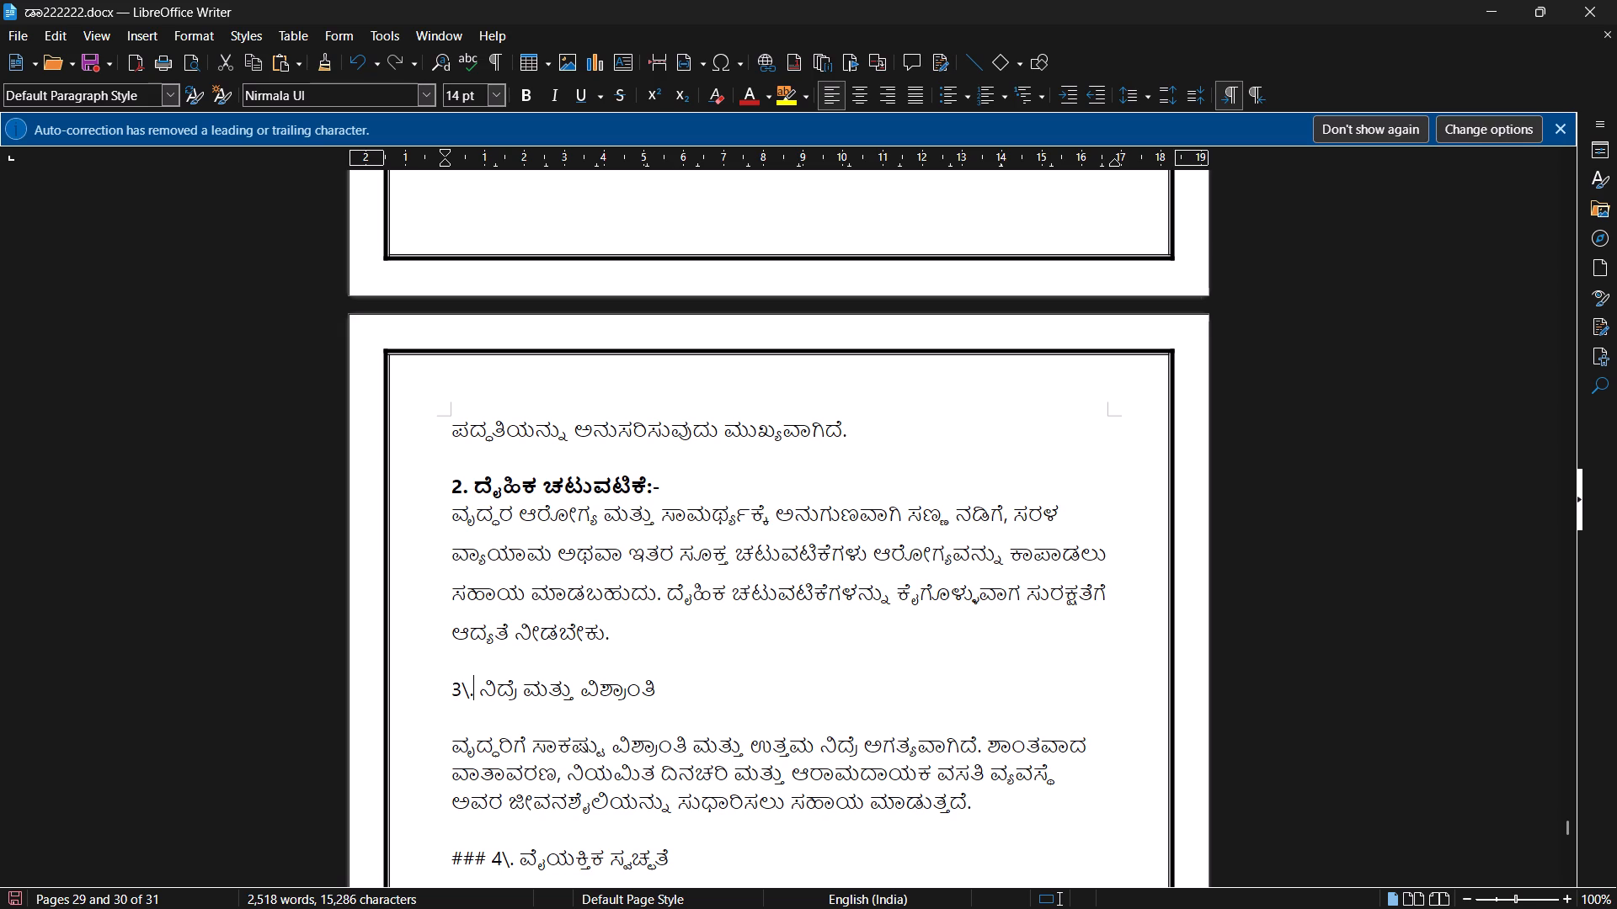
pyautogui.click(467, 689)
pyautogui.press('BackSpace')
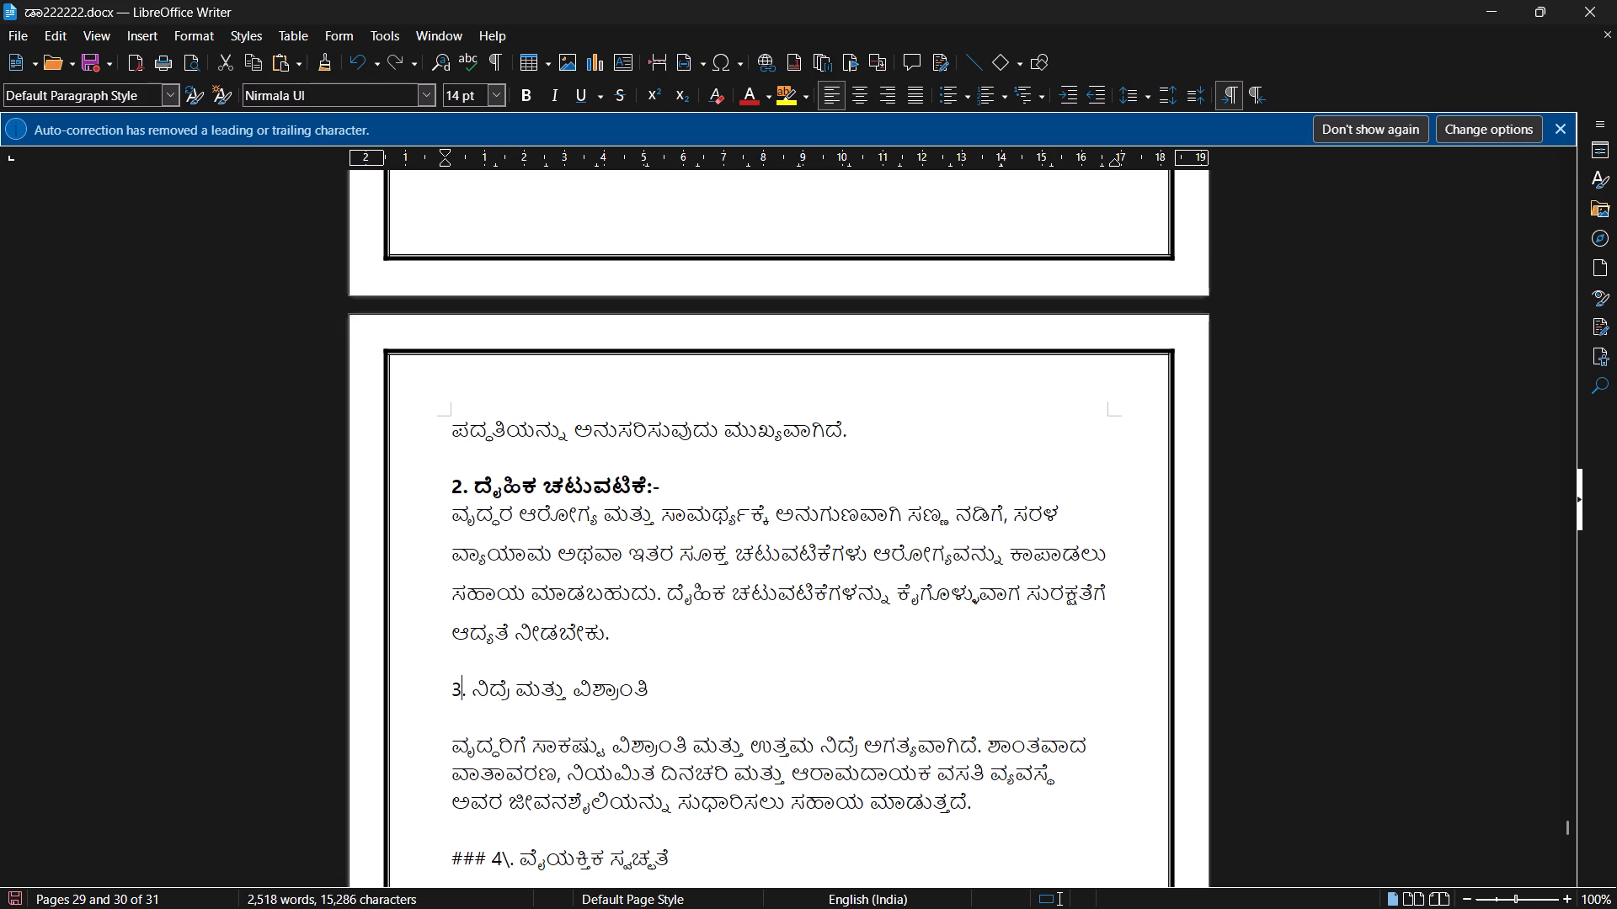
# Append ":-" to the title "3. ನಿದ್ರೆ ಮತ್ತು ವಿಶ್ರಾಂತಿ" and make the whole title bold.
pyautogui.click(653, 687)
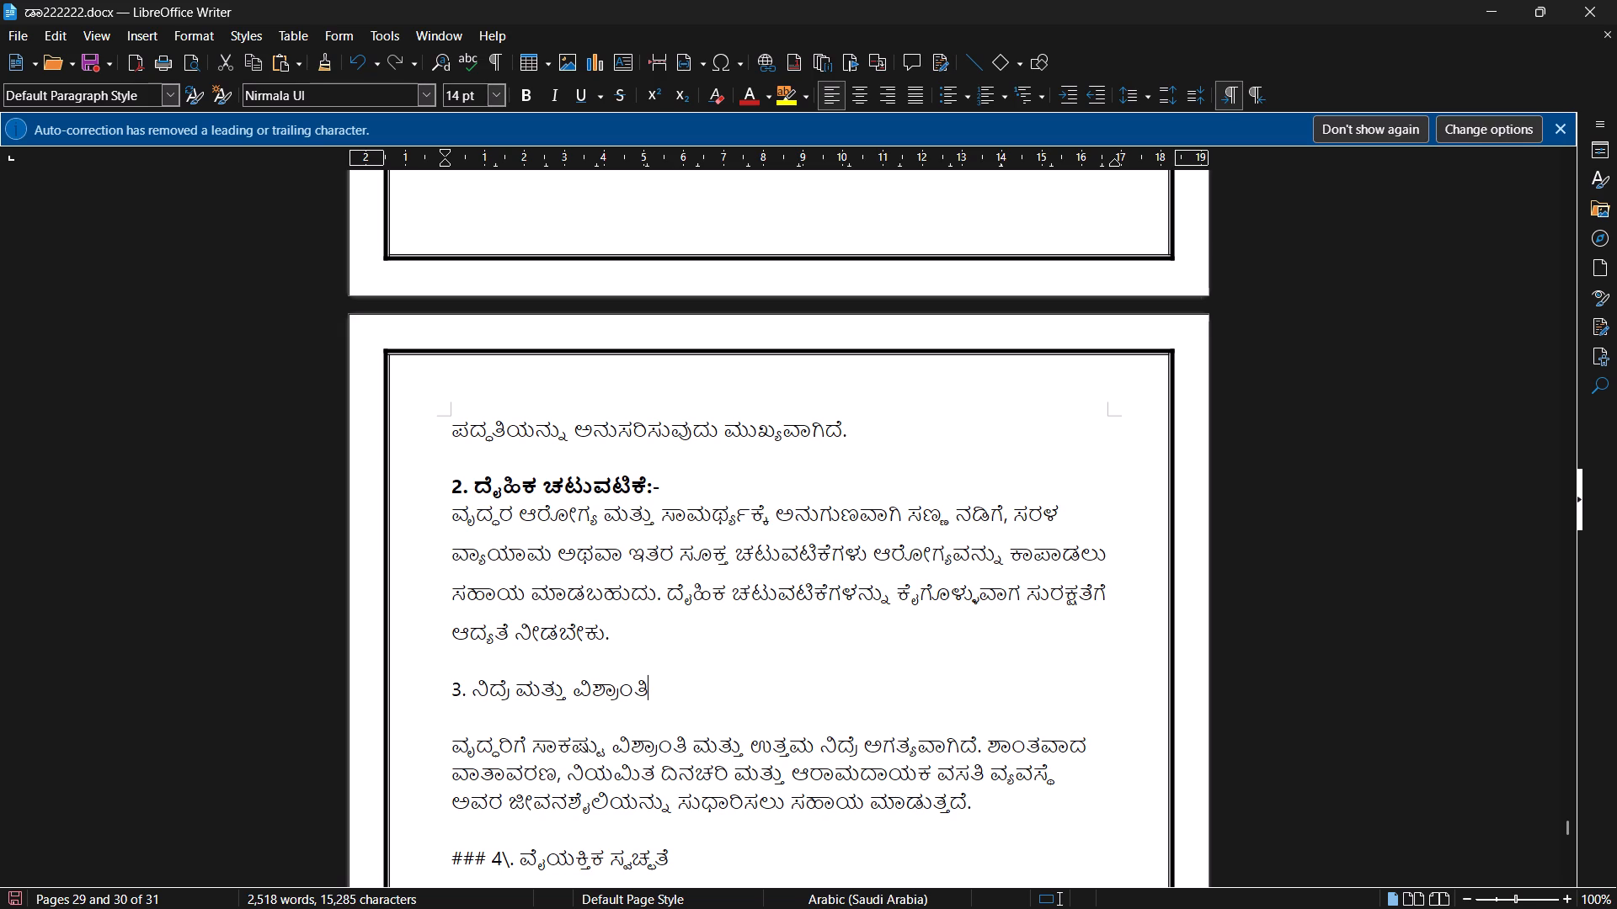
pyautogui.write(':-')
pyautogui.moveTo(454, 682); pyautogui.dragTo(638, 702)
pyautogui.click(526, 93)
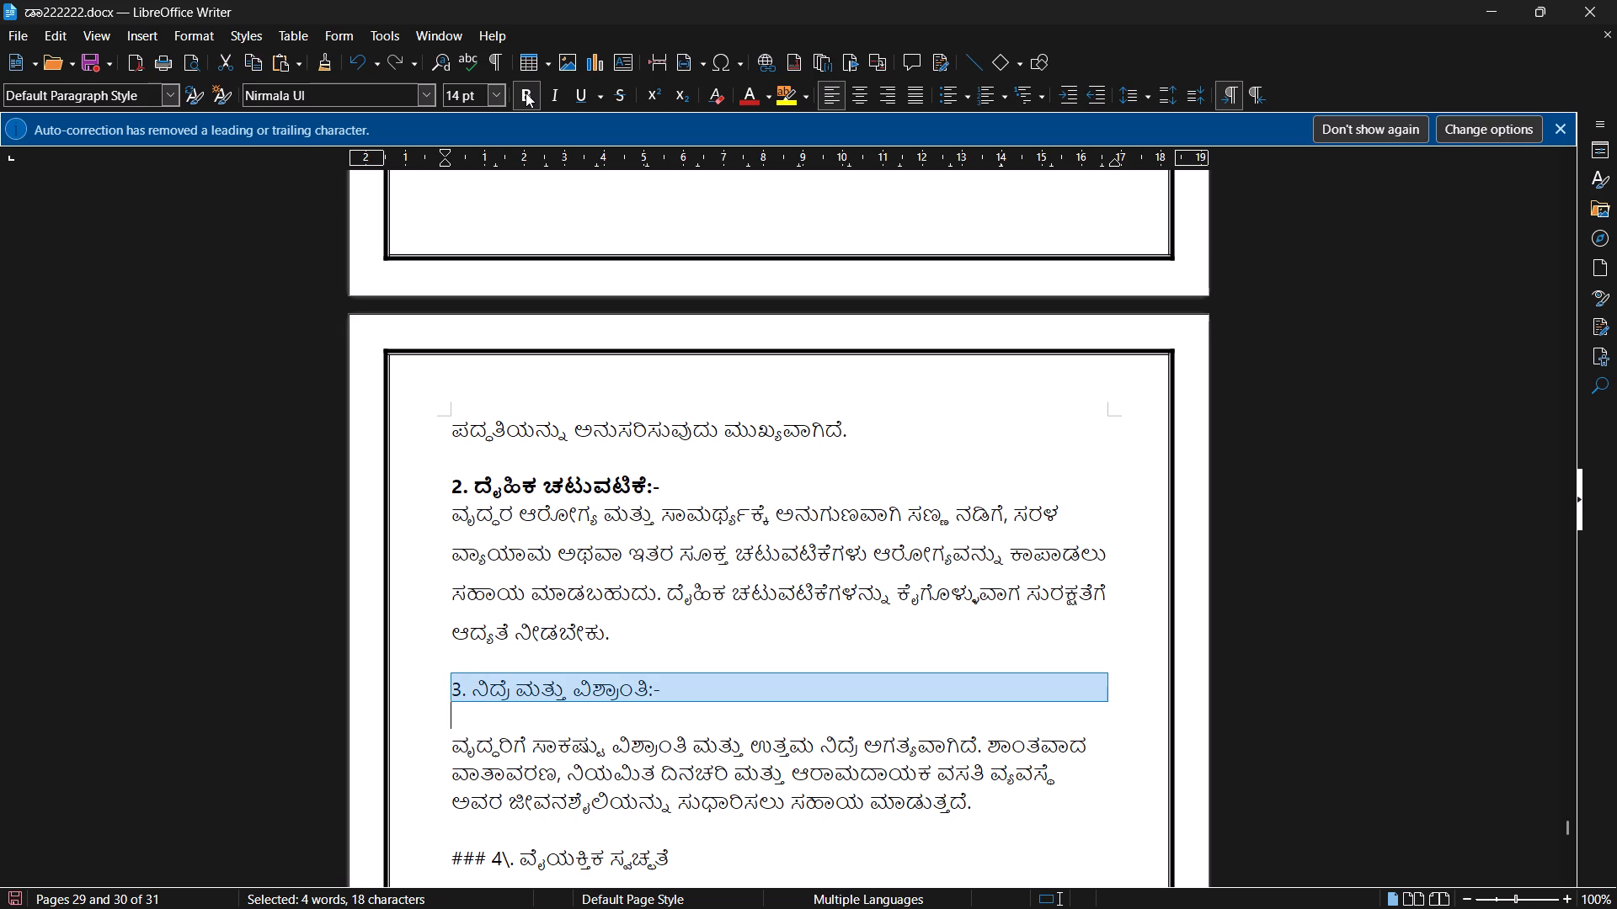
# Split the three-line paragraph beginning "ವೃದ್ಧರಿಗೆ ಸಾಕಷ್ಟು" into one-line paragraphs at its existing line breaks.
pyautogui.click(449, 772)
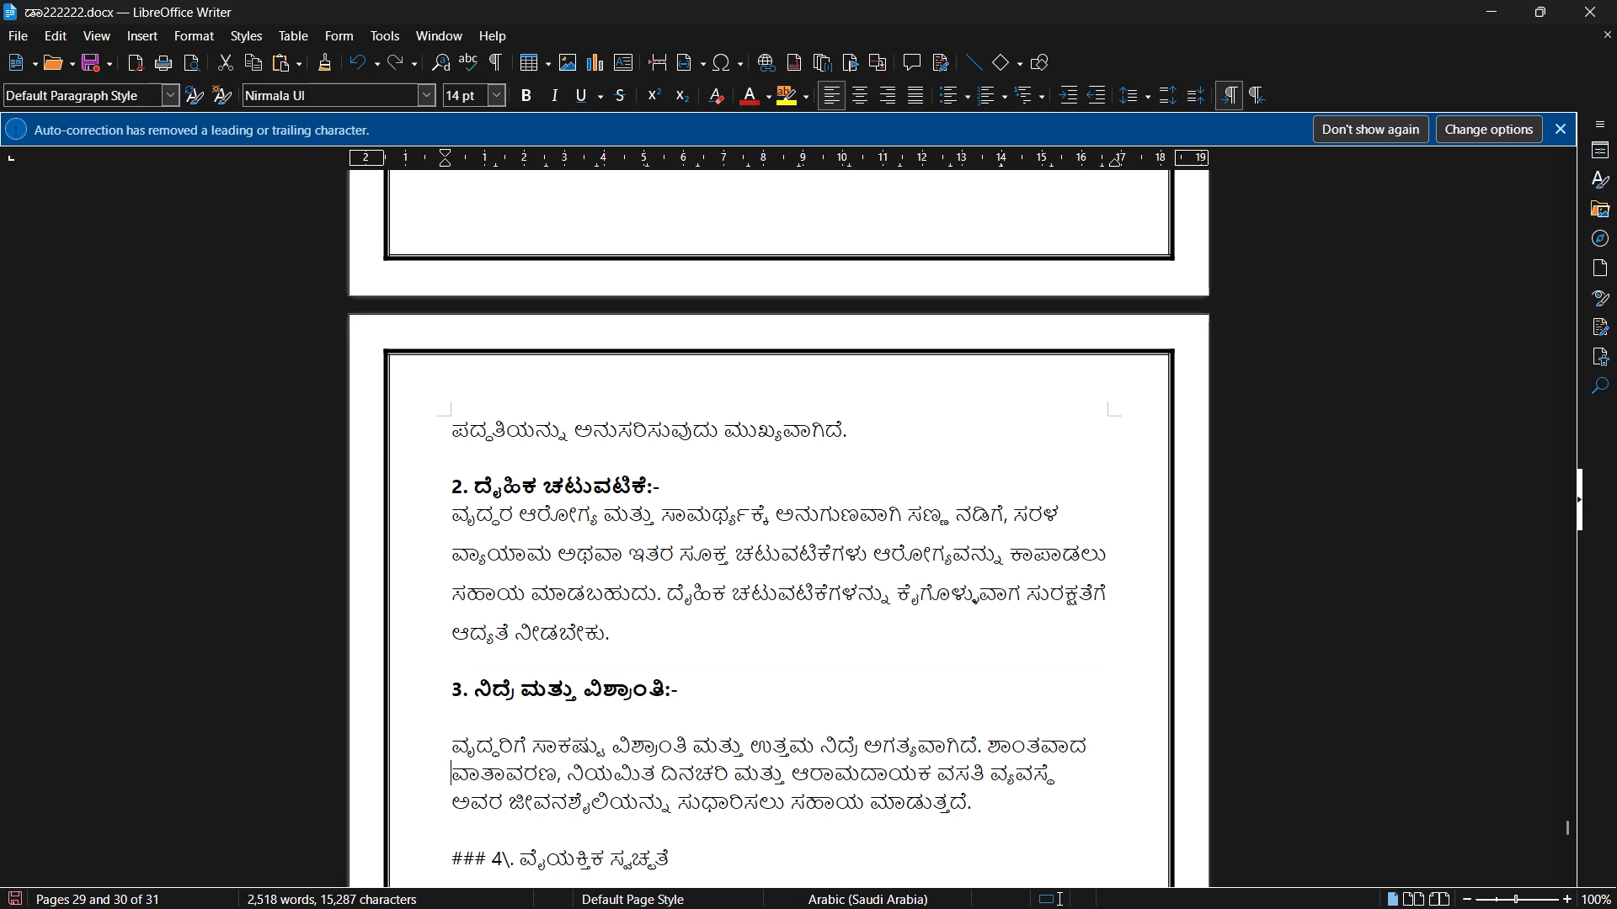
pyautogui.press('Return')
pyautogui.press('Down')
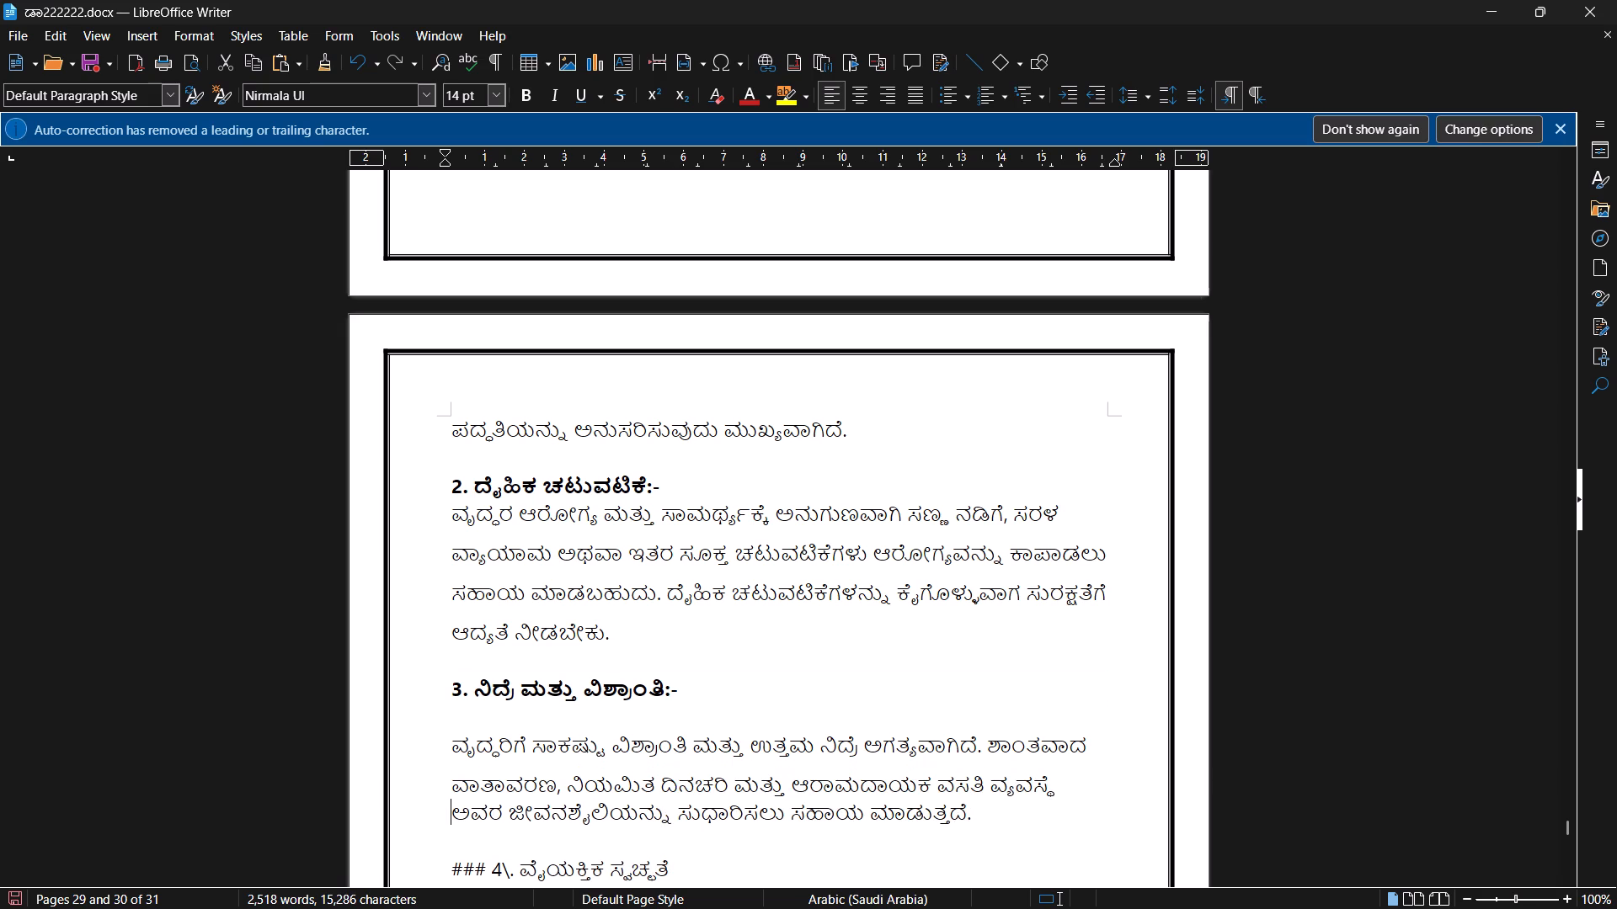
pyautogui.press('Return')
pyautogui.press('Down')
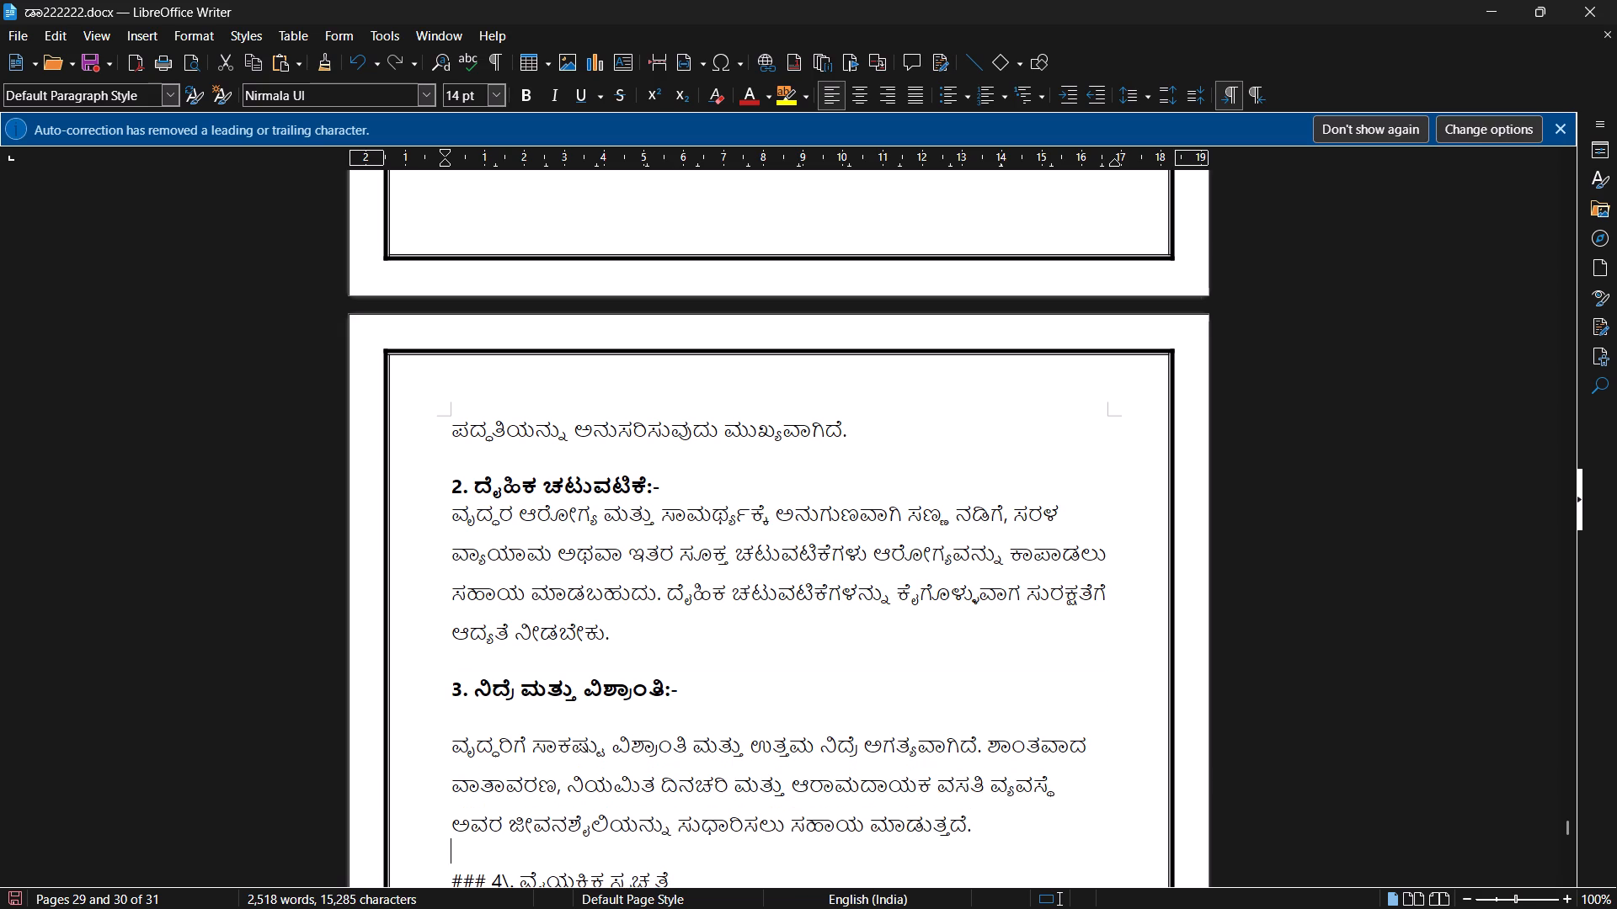
# Remove the "###" marker, leading space and stray backslash from the title "4. ವೈಯಕ್ತಿಕ ಸ್ವಚ್ಛತೆ", keeping blank space above it.
pyautogui.press('Down')
pyautogui.press('Down')
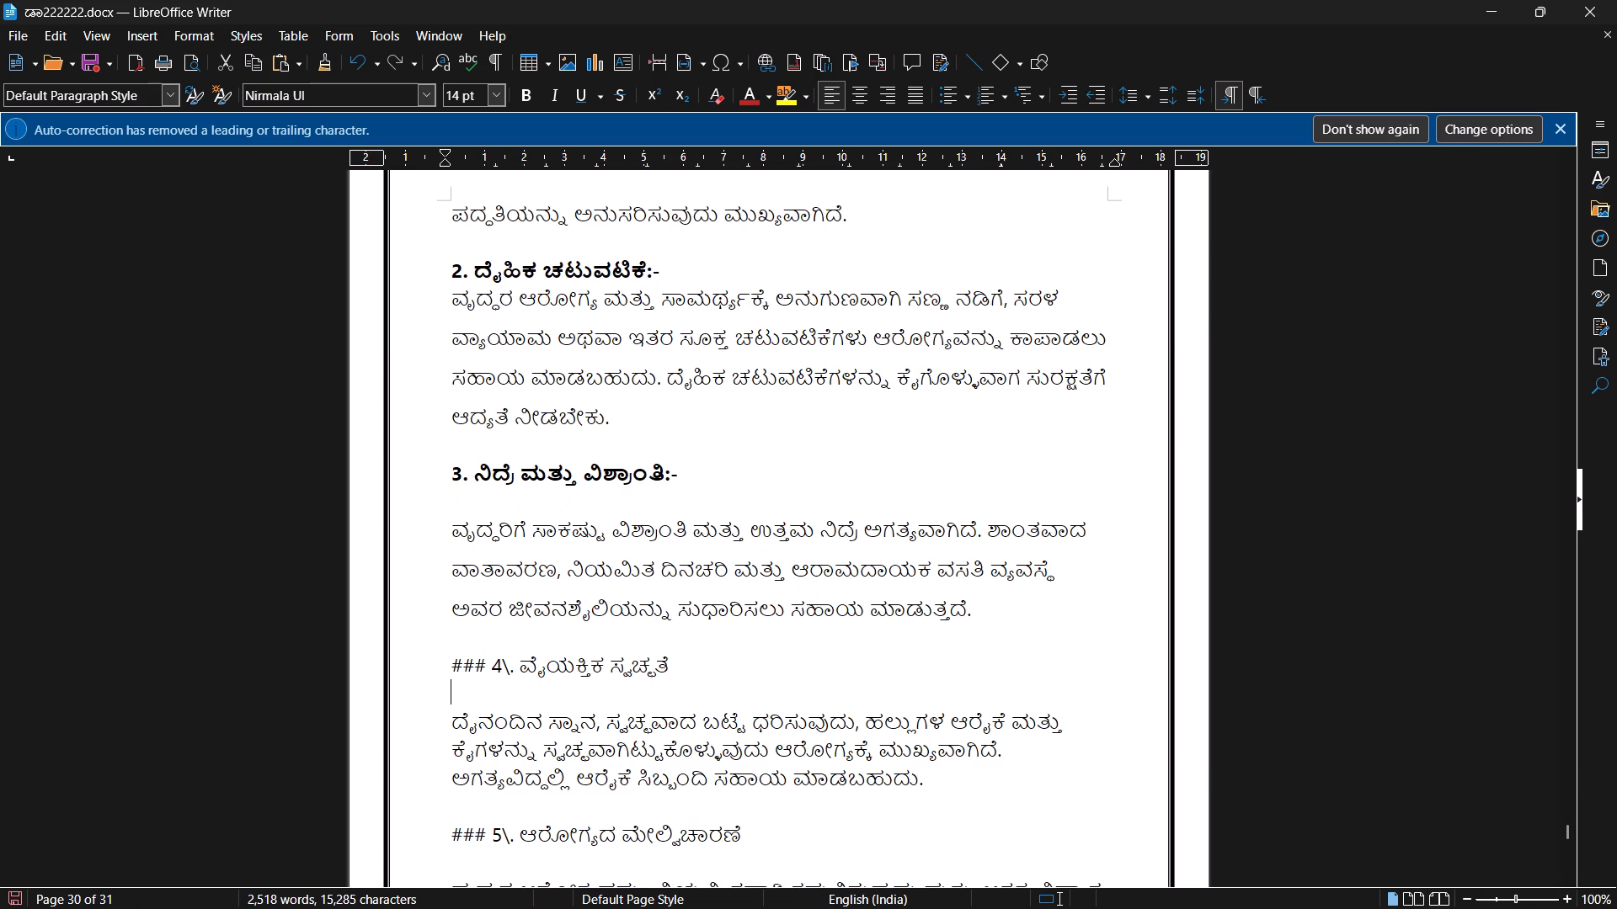
pyautogui.click(489, 666)
pyautogui.press('BackSpace')
pyautogui.press('BackSpace')
pyautogui.press('BackSpace')
pyautogui.press('BackSpace')
pyautogui.press('BackSpace')
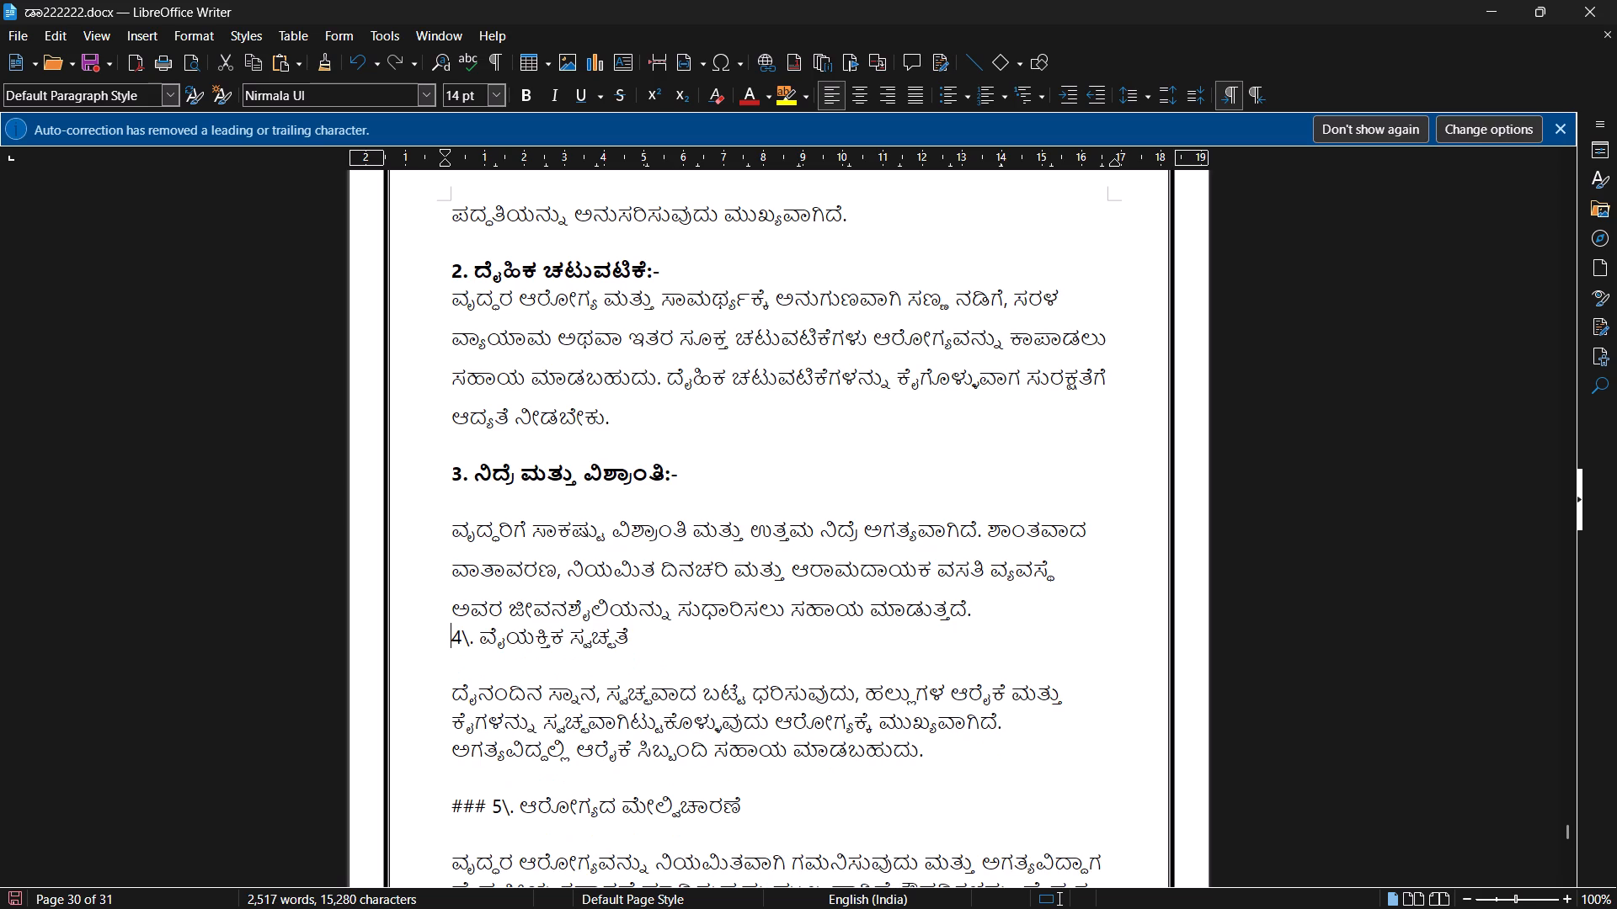
pyautogui.press('Return')
pyautogui.press('Return')
pyautogui.press('Return')
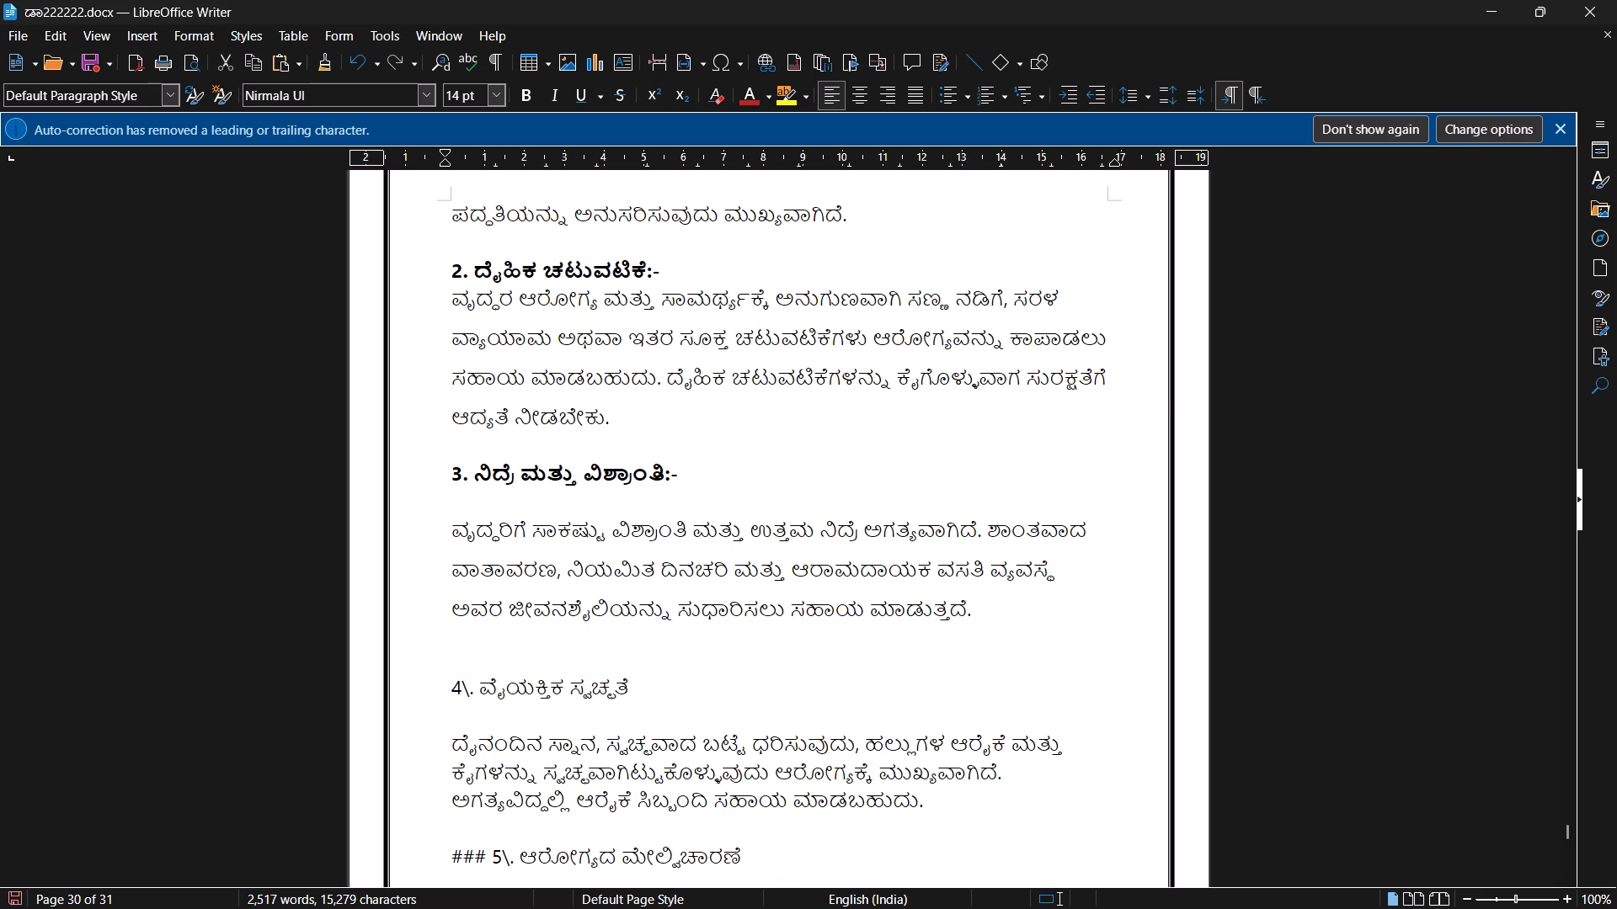
pyautogui.click(469, 693)
pyautogui.press('BackSpace')
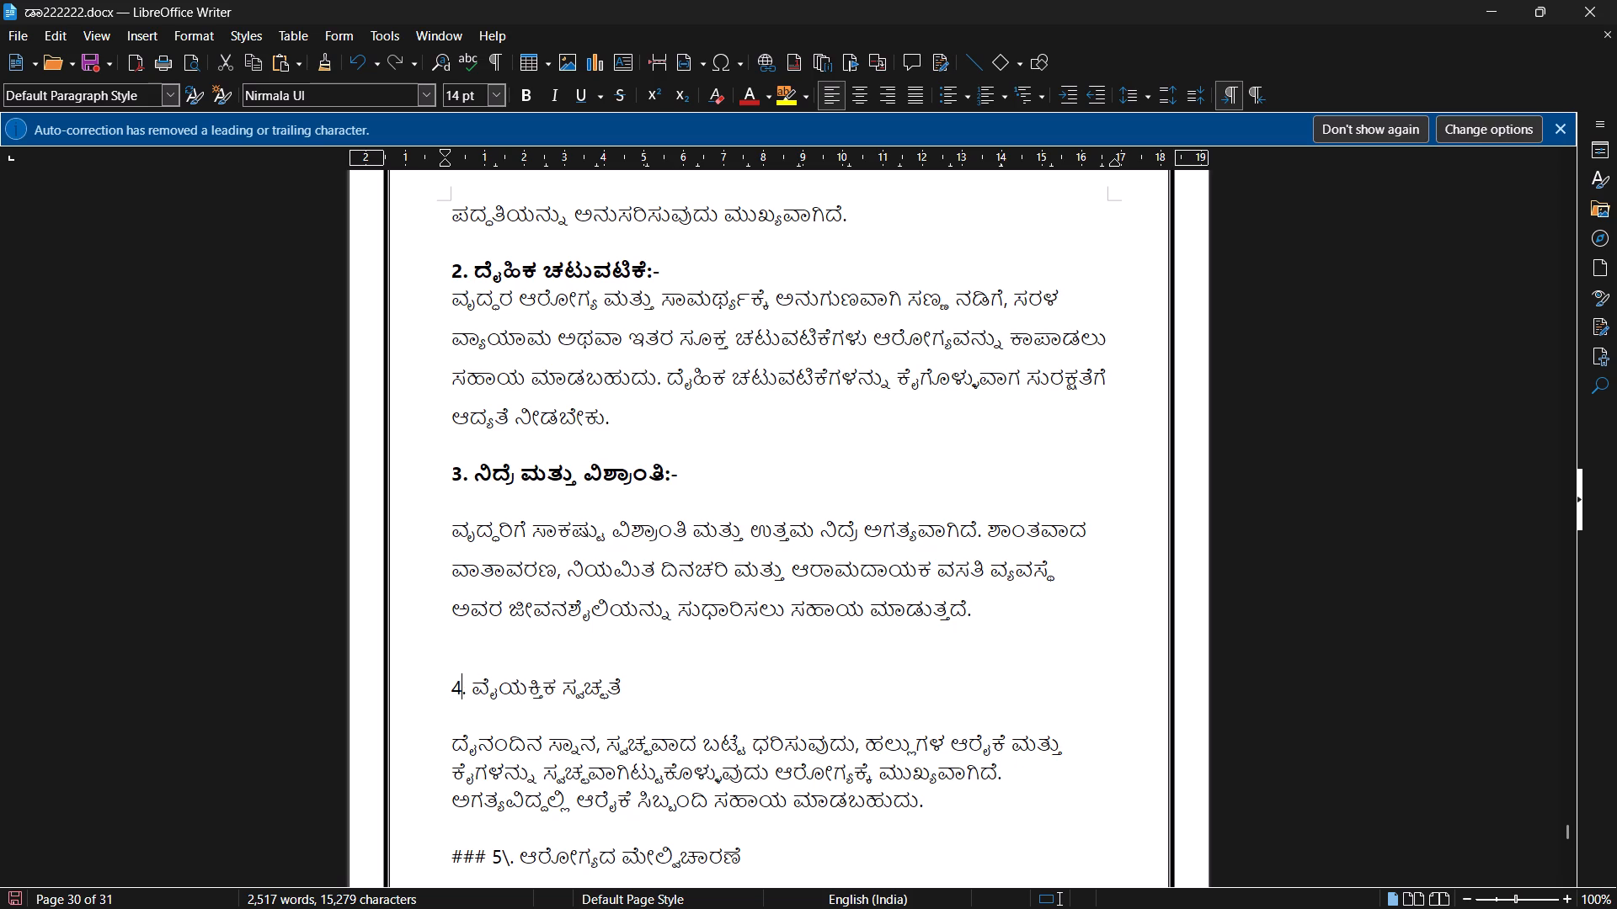
# Append ":-" to the title "4. ವೈಯಕ್ತಿಕ ಸ್ವಚ್ಛತೆ" and make the whole title bold.
pyautogui.click(627, 686)
pyautogui.write(':-')
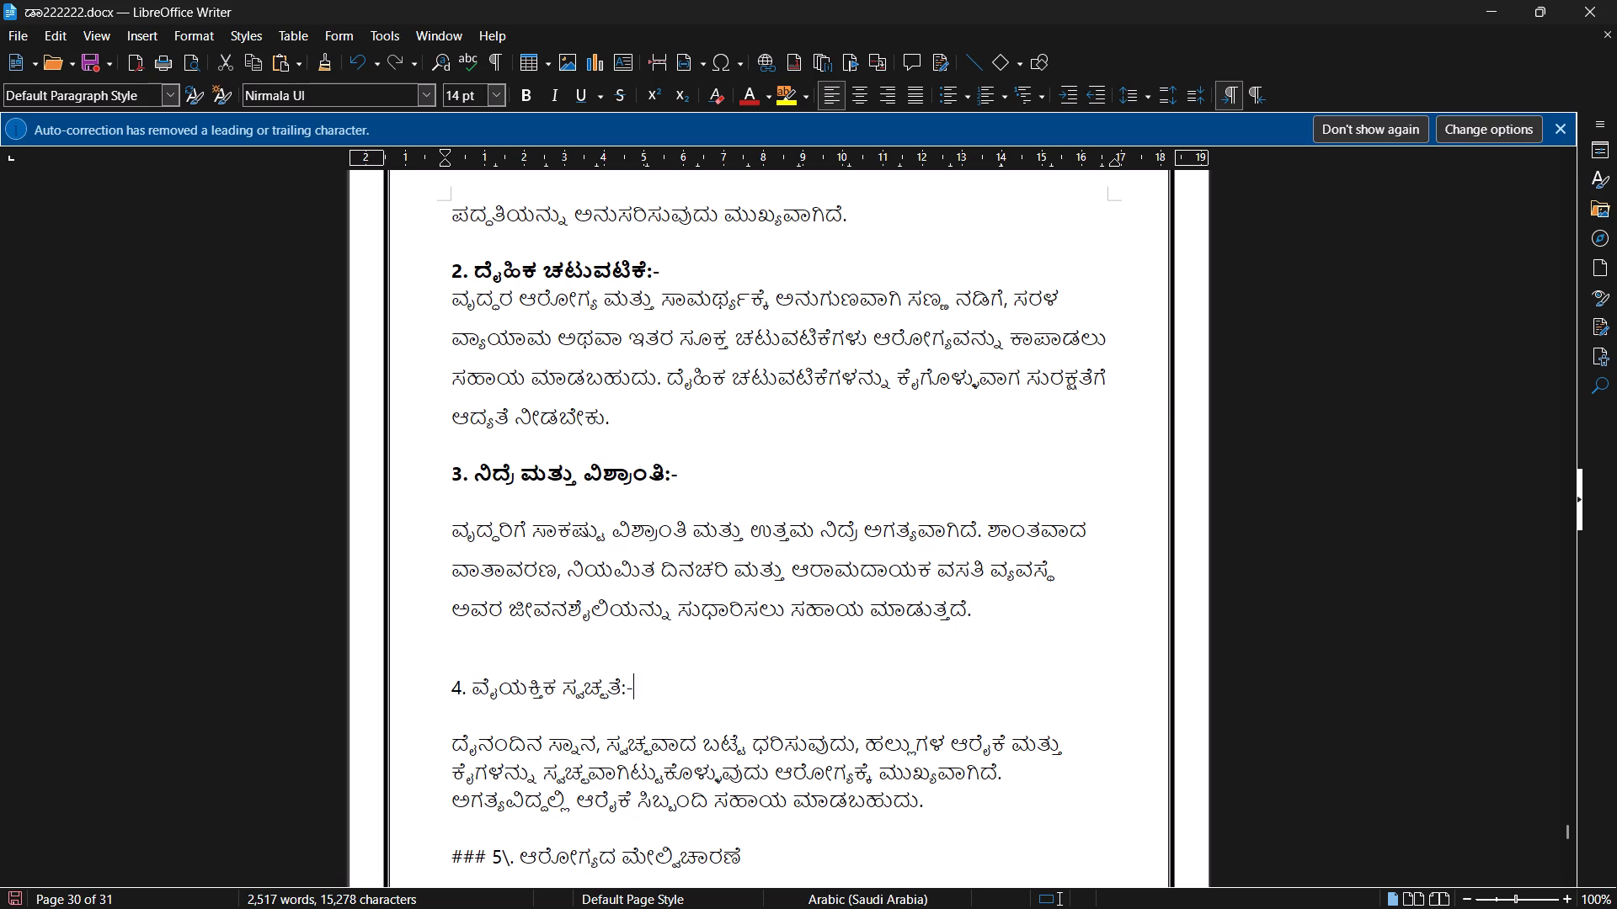
pyautogui.moveTo(447, 679); pyautogui.dragTo(493, 700)
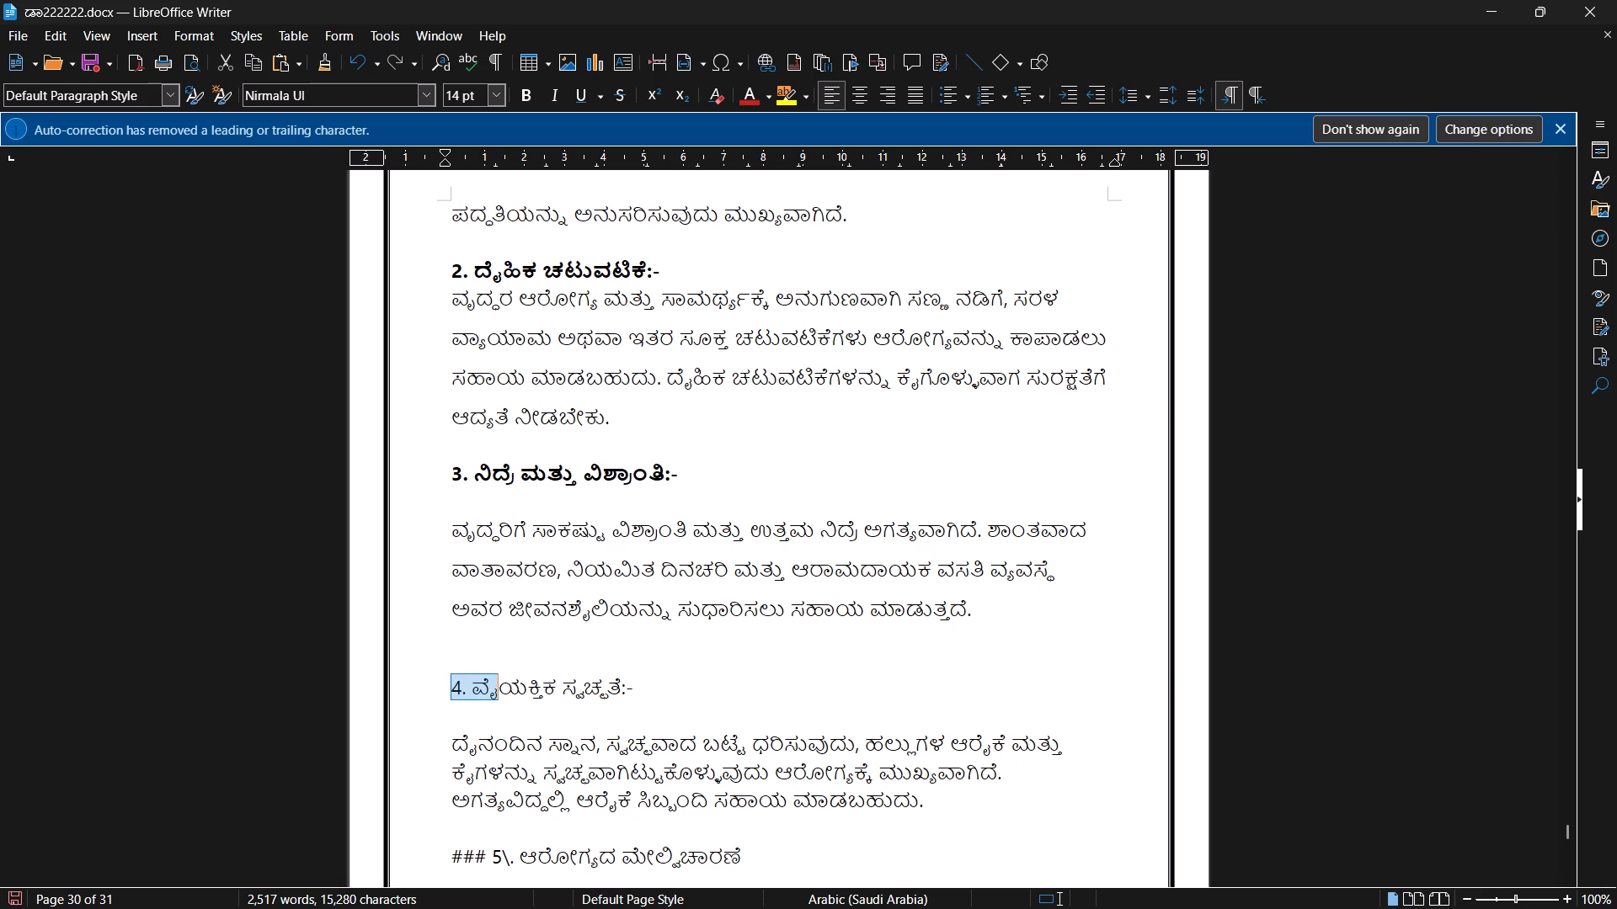
pyautogui.moveTo(493, 700); pyautogui.dragTo(606, 726)
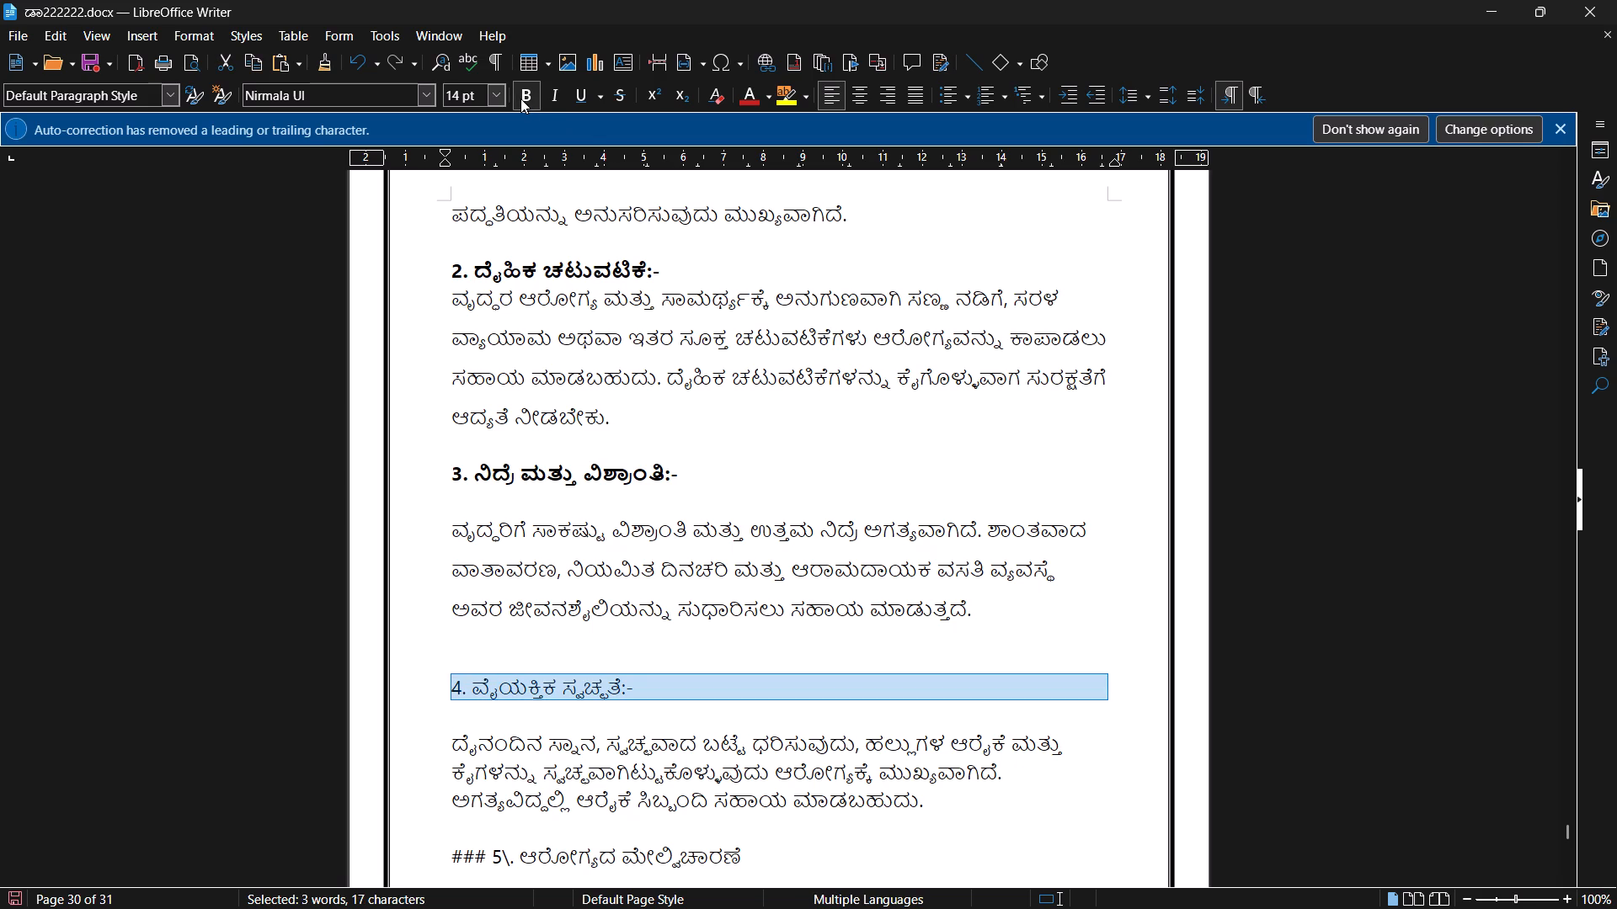
pyautogui.click(519, 98)
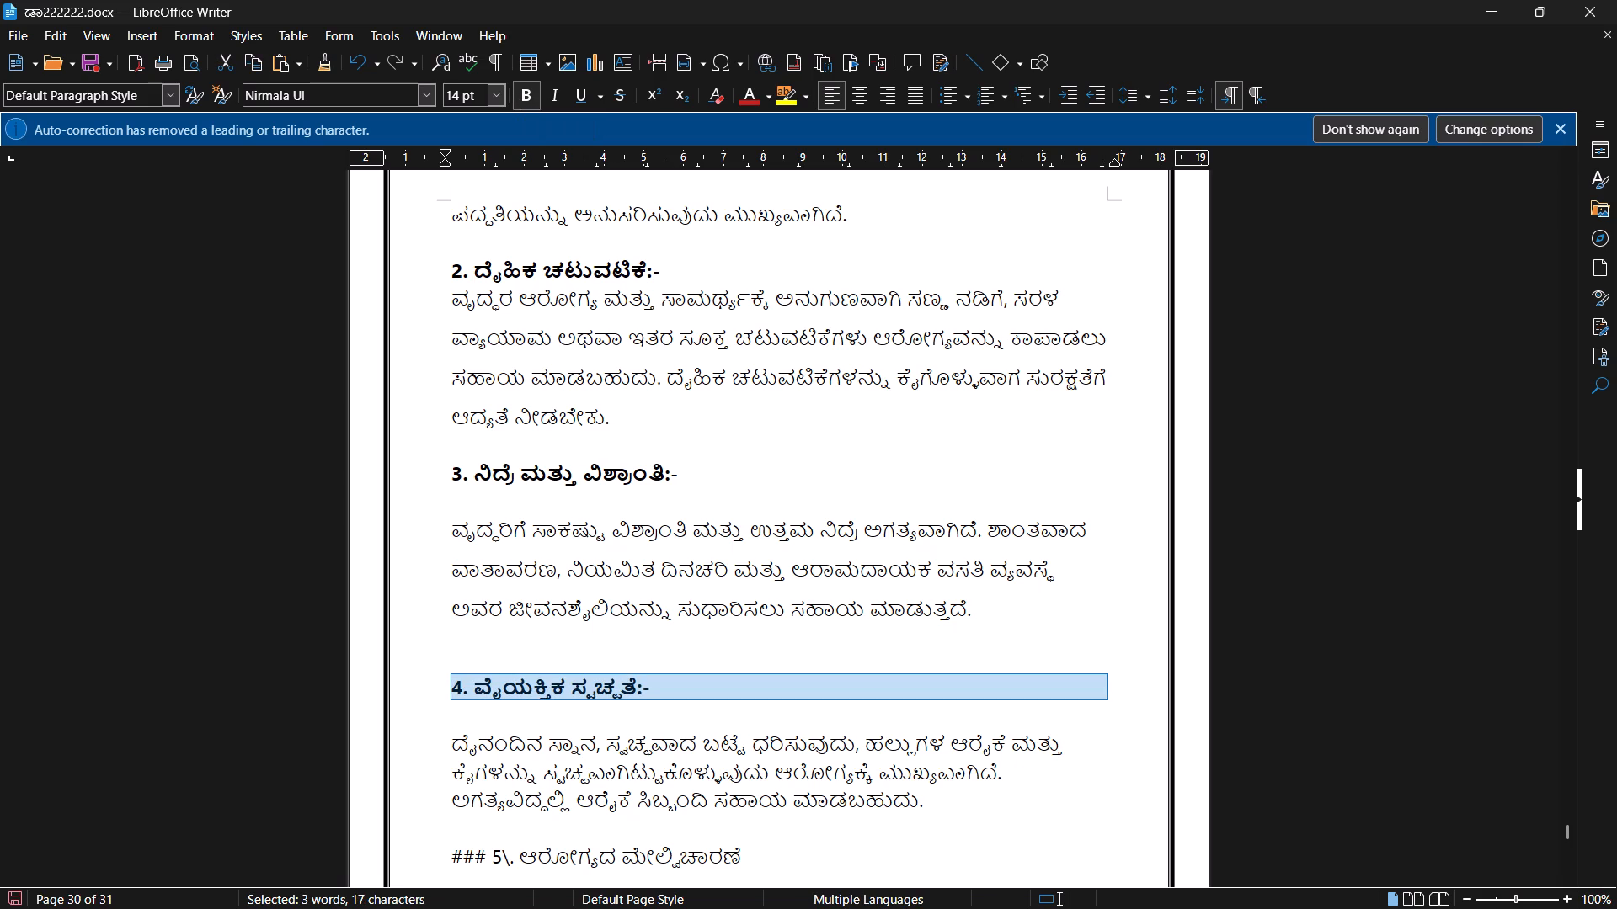
# Split the three-line paragraph under "4. ವೈಯಕ್ತಿಕ ಸ್ವಚ್ಛತೆ:-" into one-line paragraphs at its existing line breaks.
pyautogui.click(447, 779)
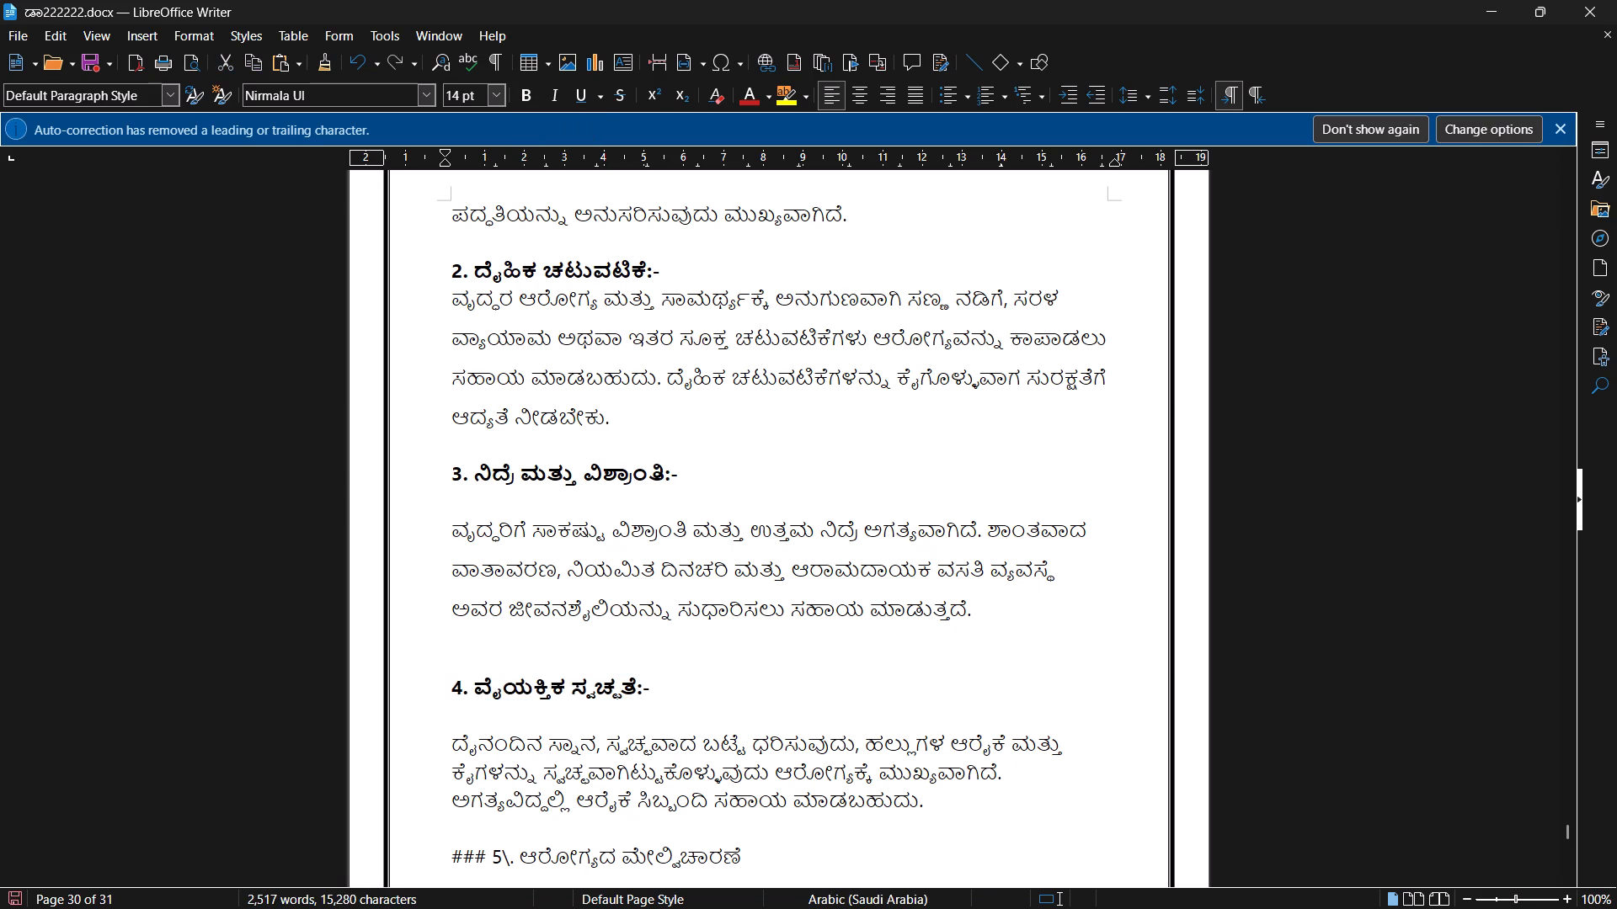
pyautogui.press('Return')
pyautogui.press('Down')
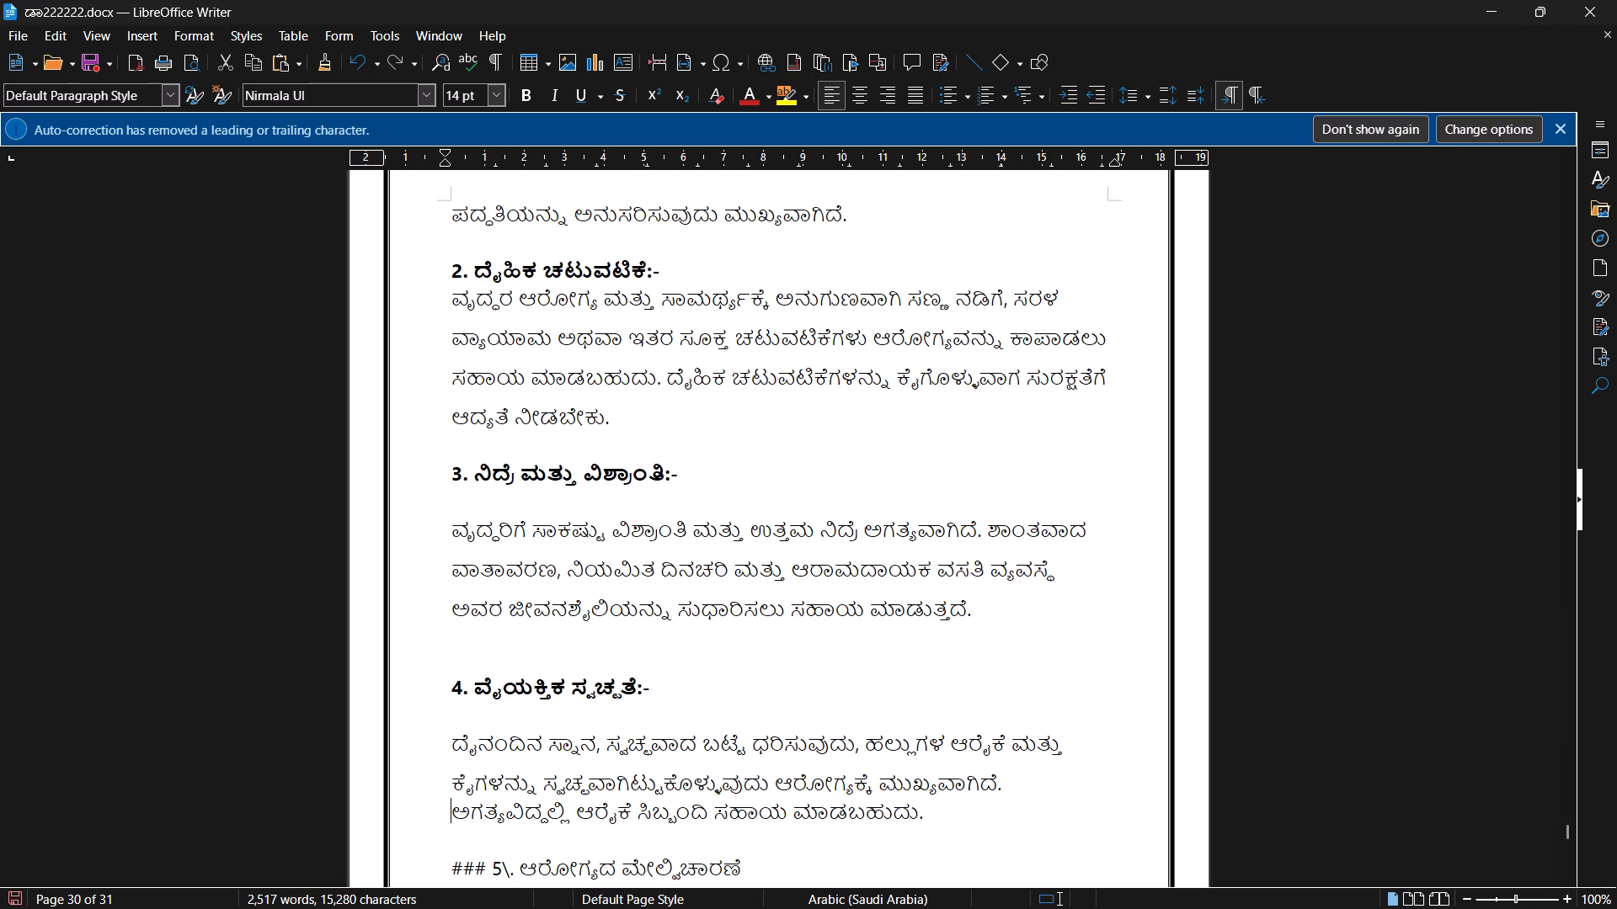
pyautogui.press('Return')
pyautogui.press('Return')
# Remove the "###" marker, leading space and stray backslash from the title "5. ಆರೋಗ್ಯದ ಮೇಲ್ವಿಚಾರಣೆ".
pyautogui.press('Down')
pyautogui.press('Down')
pyautogui.press('Down')
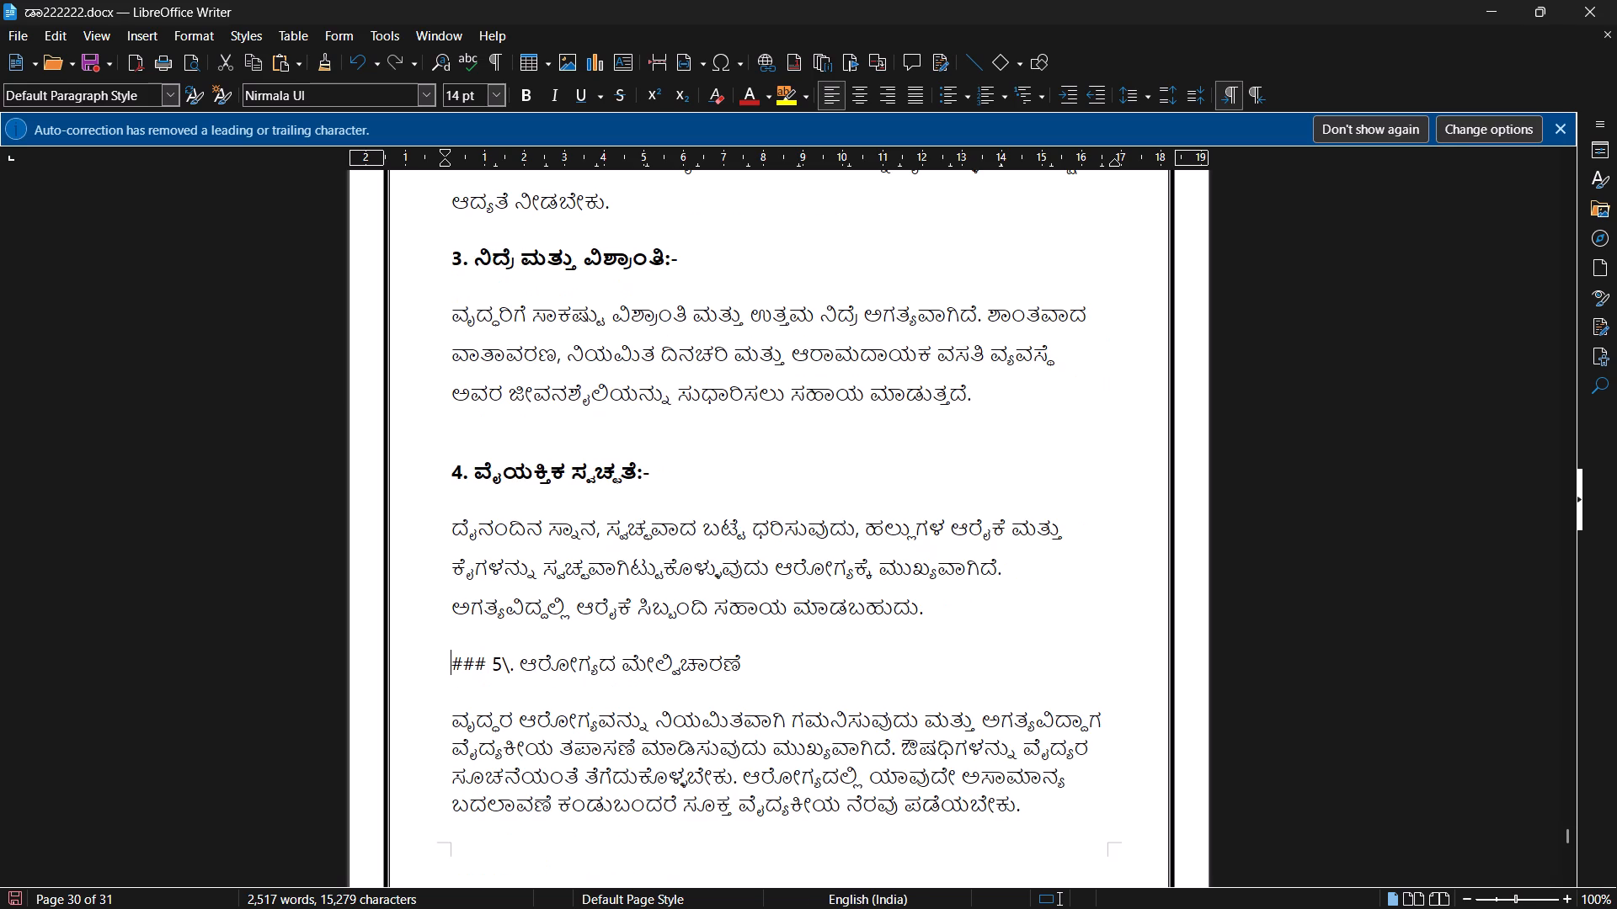
pyautogui.press('Down')
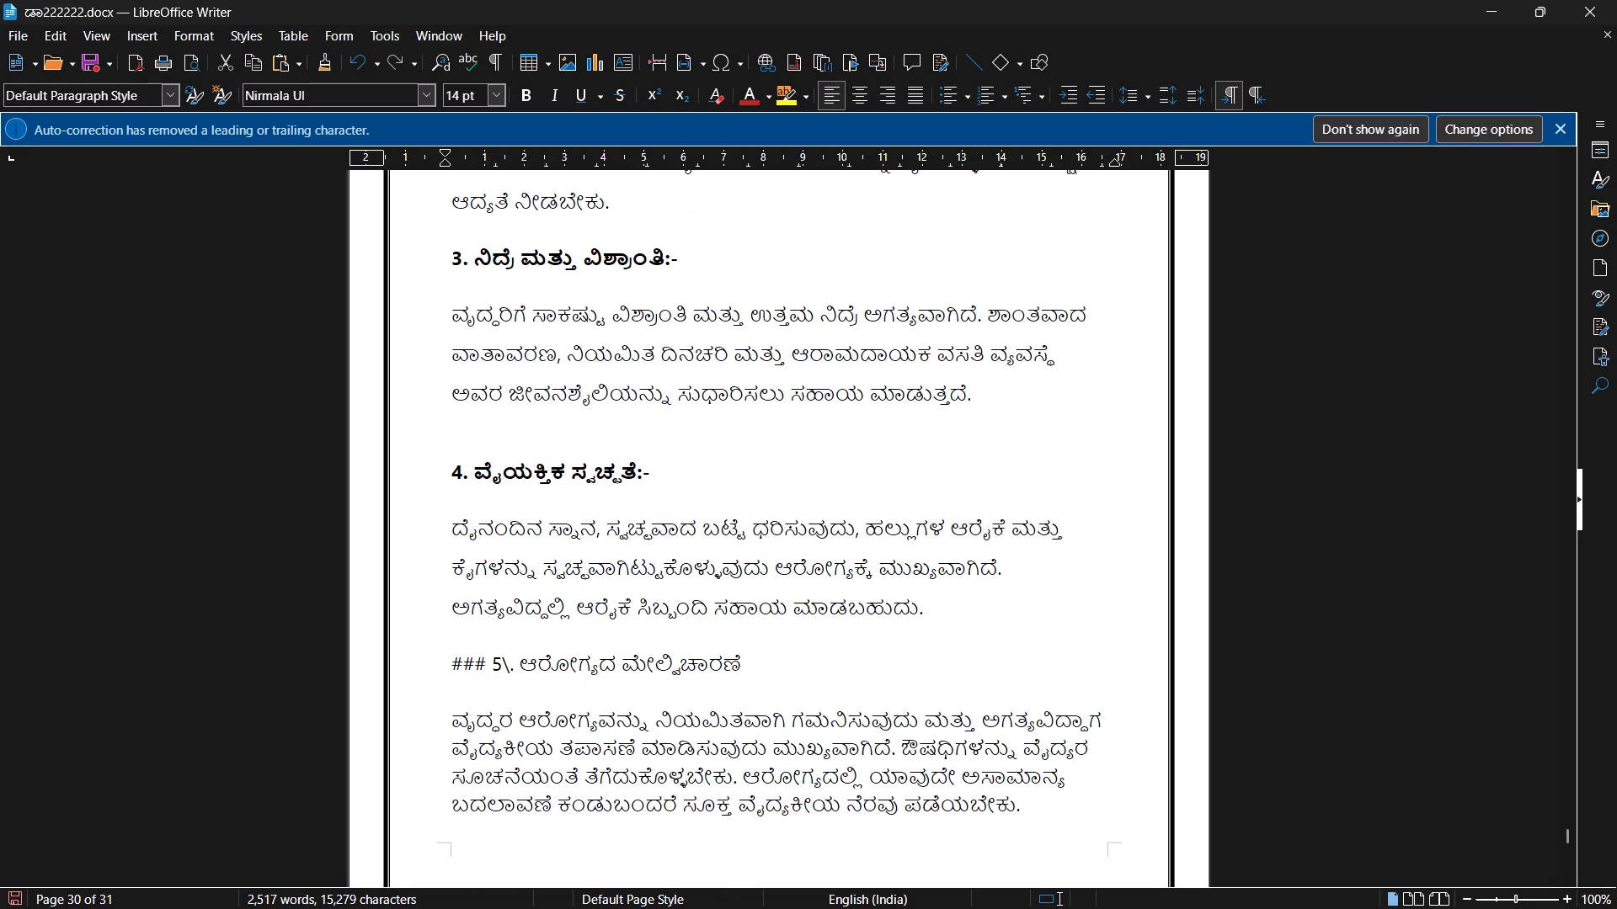
pyautogui.click(487, 664)
pyautogui.press('BackSpace')
pyautogui.press('BackSpace')
pyautogui.press('BackSpace')
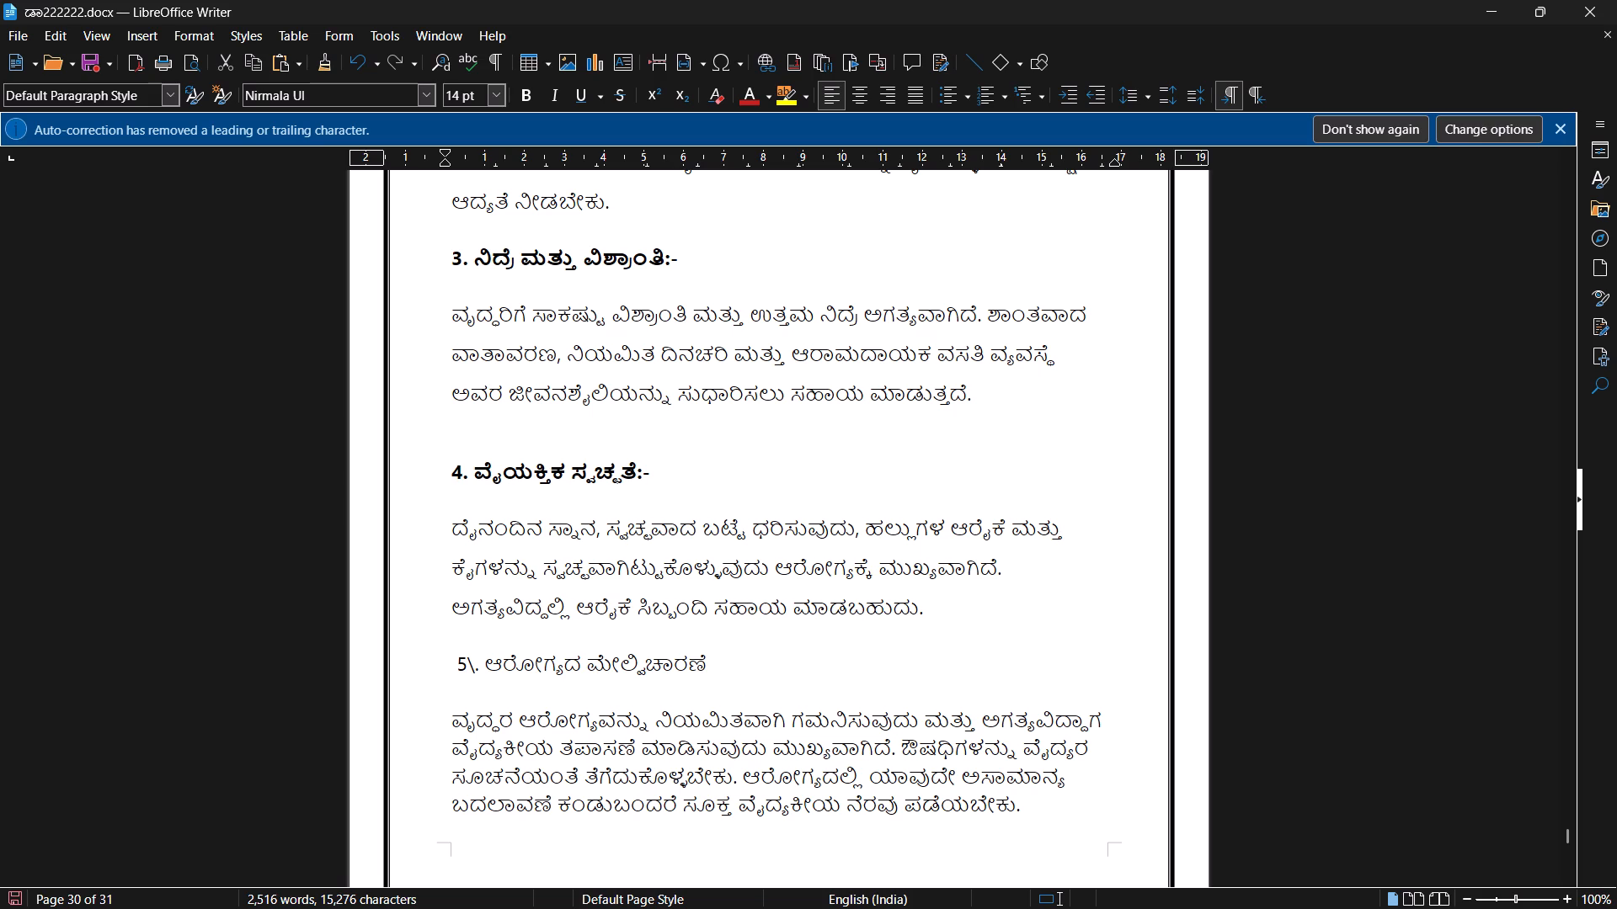
pyautogui.click(454, 665)
pyautogui.press('BackSpace')
pyautogui.press('BackSpace')
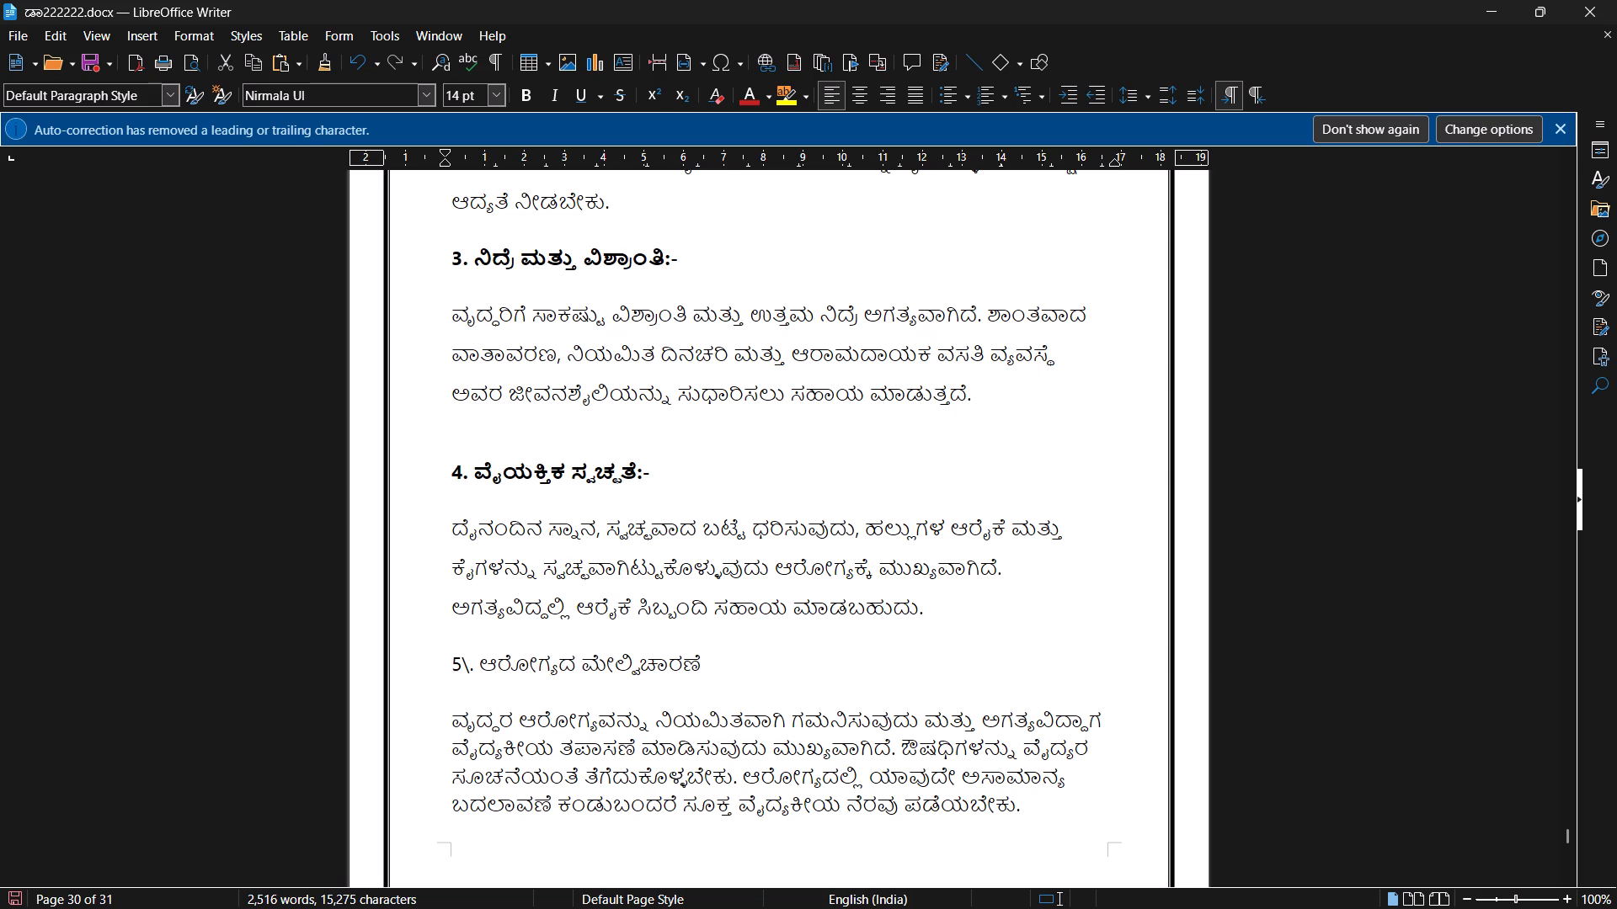
pyautogui.click(467, 662)
pyautogui.press('BackSpace')
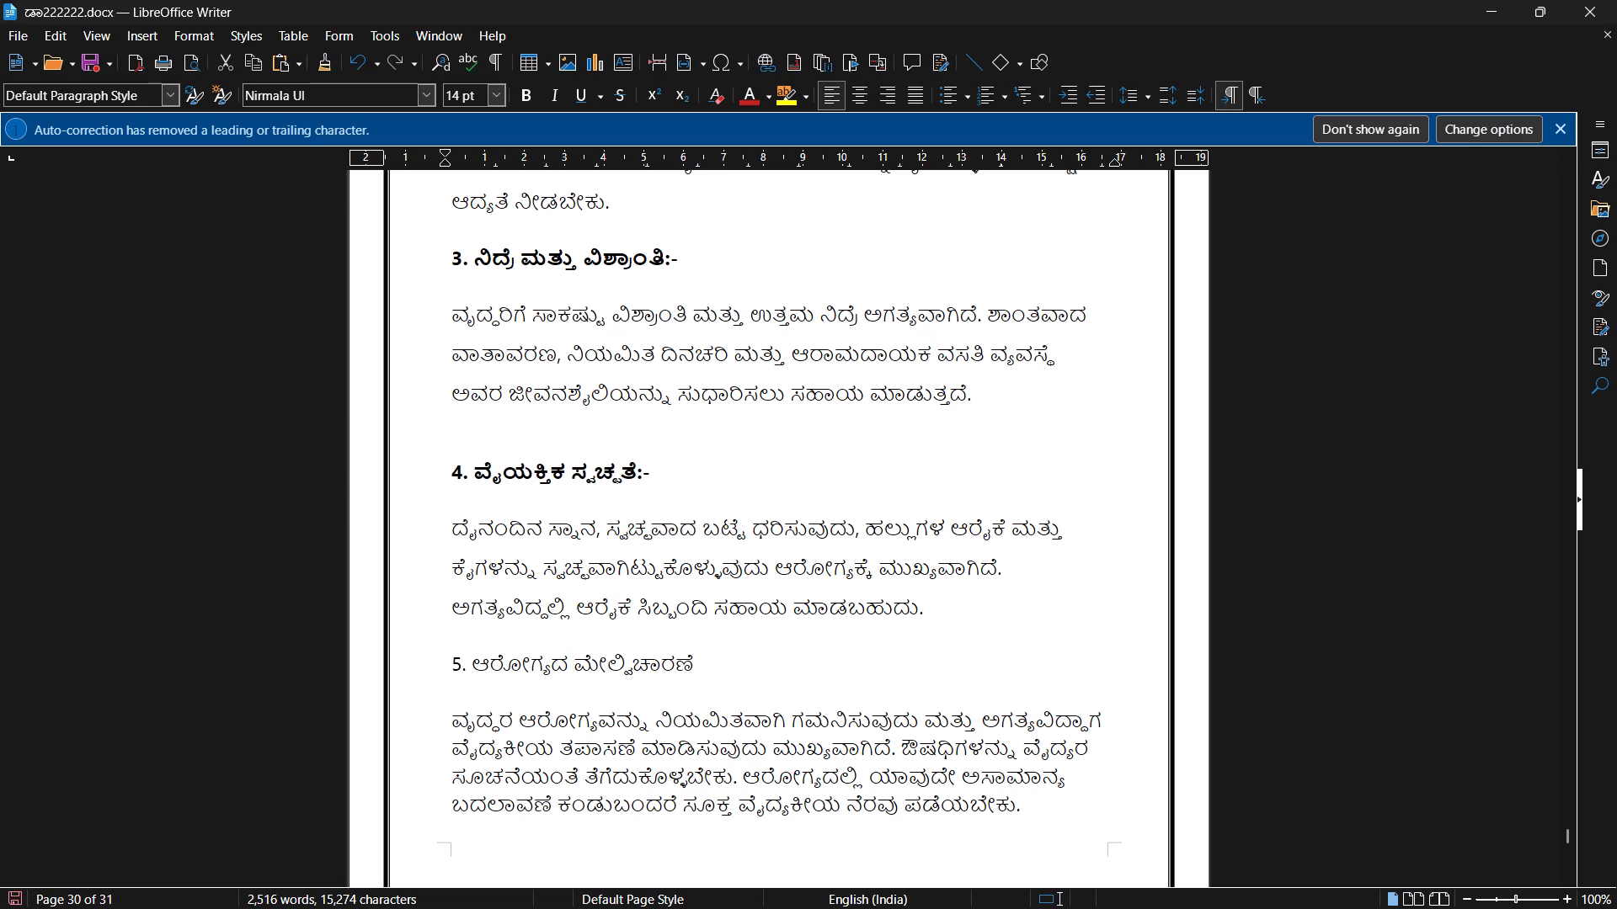
# Append ":-" to the title "5. ಆರೋಗ್ಯದ ಮೇಲ್ವಿಚಾರಣೆ" and make the whole title bold.
pyautogui.doubleClick(692, 672)
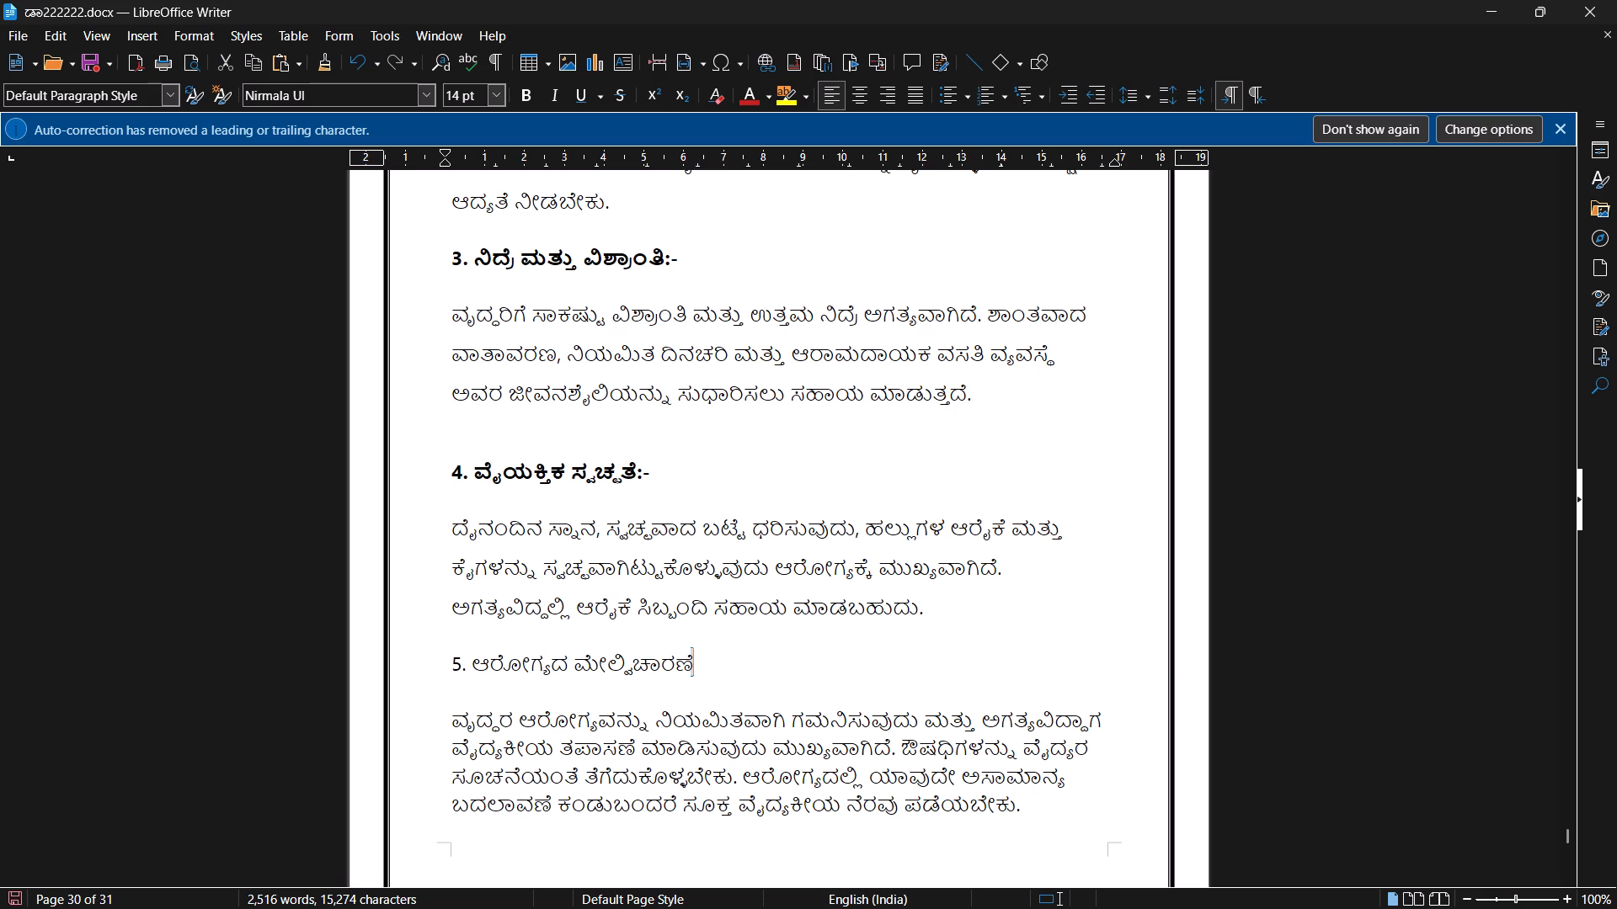
pyautogui.click(692, 672)
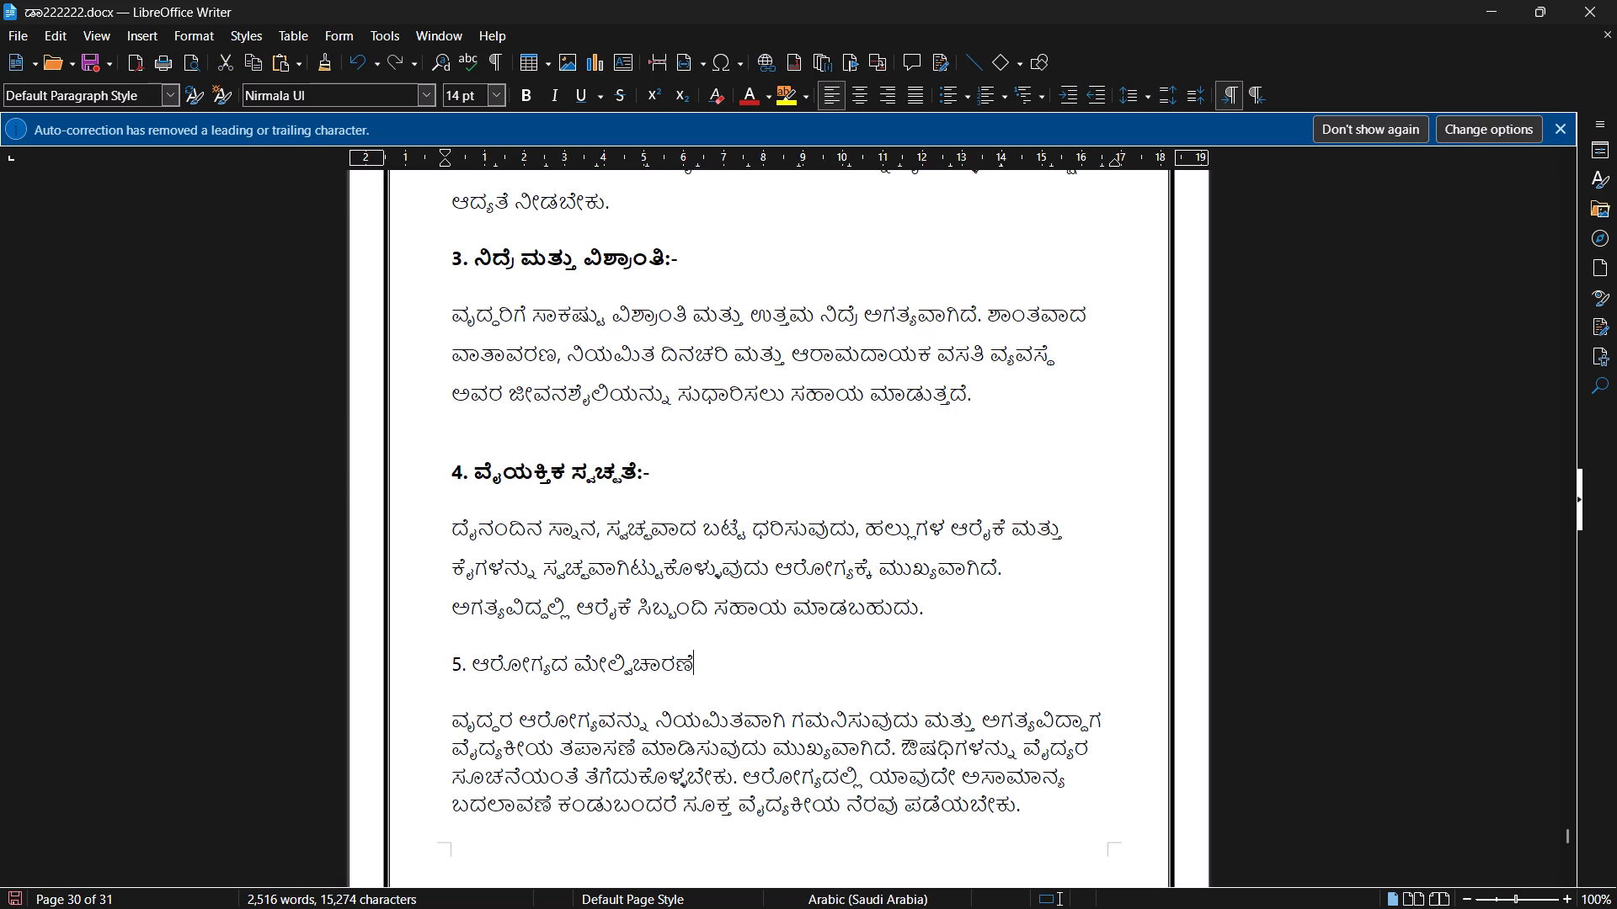
pyautogui.write(':-')
pyautogui.moveTo(452, 663); pyautogui.dragTo(675, 675)
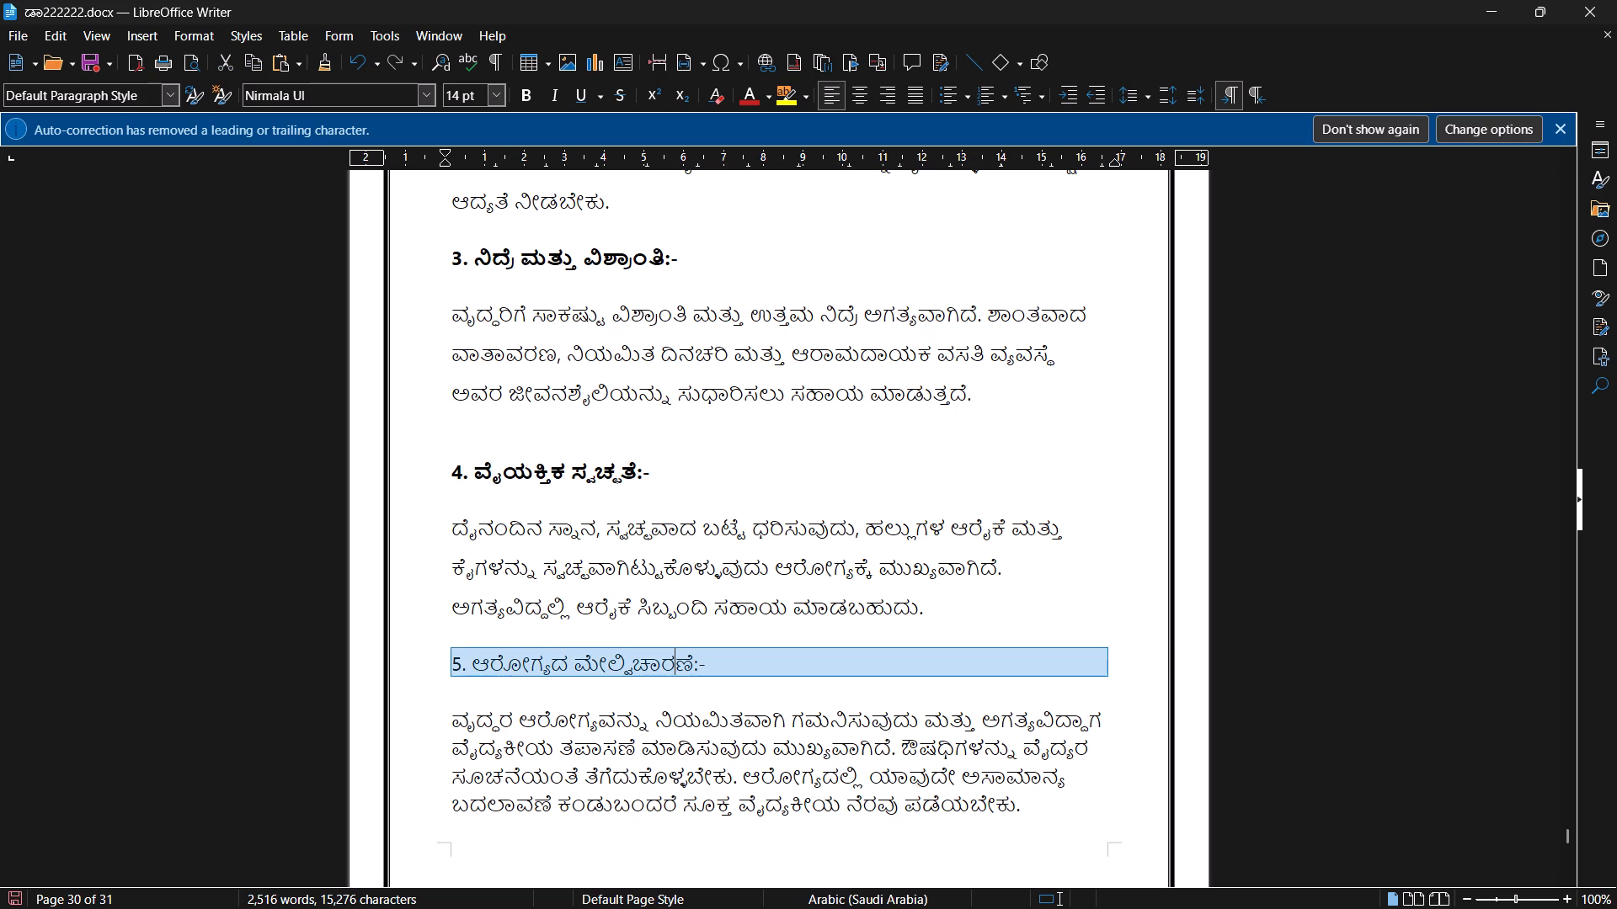
pyautogui.click(675, 675)
pyautogui.moveTo(452, 664); pyautogui.dragTo(537, 696)
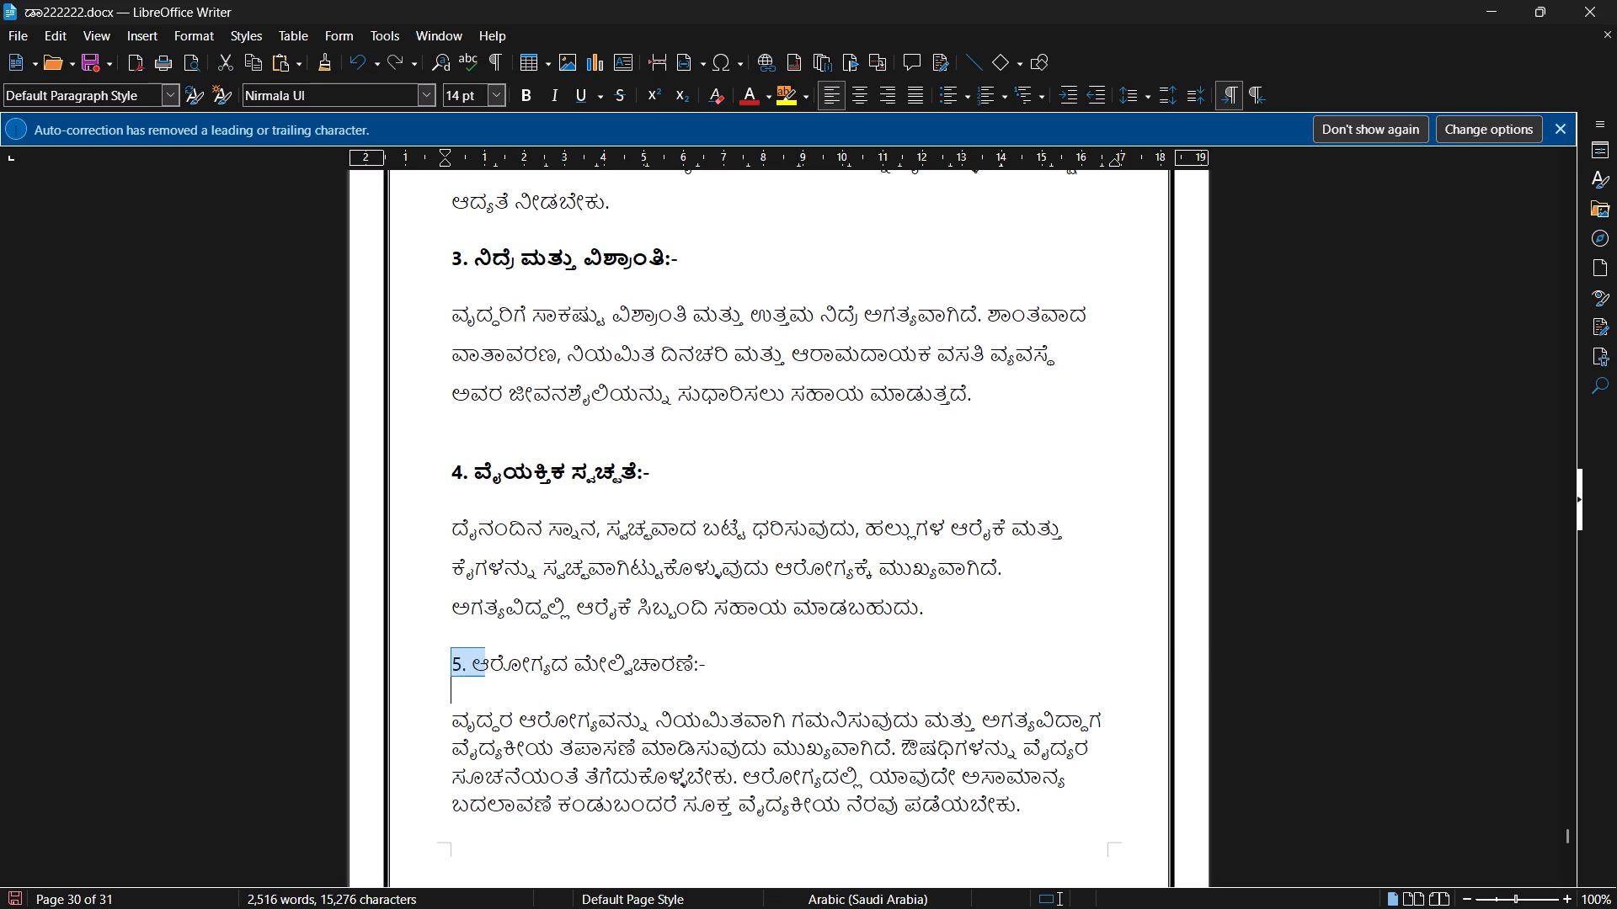
pyautogui.moveTo(537, 696); pyautogui.dragTo(610, 686)
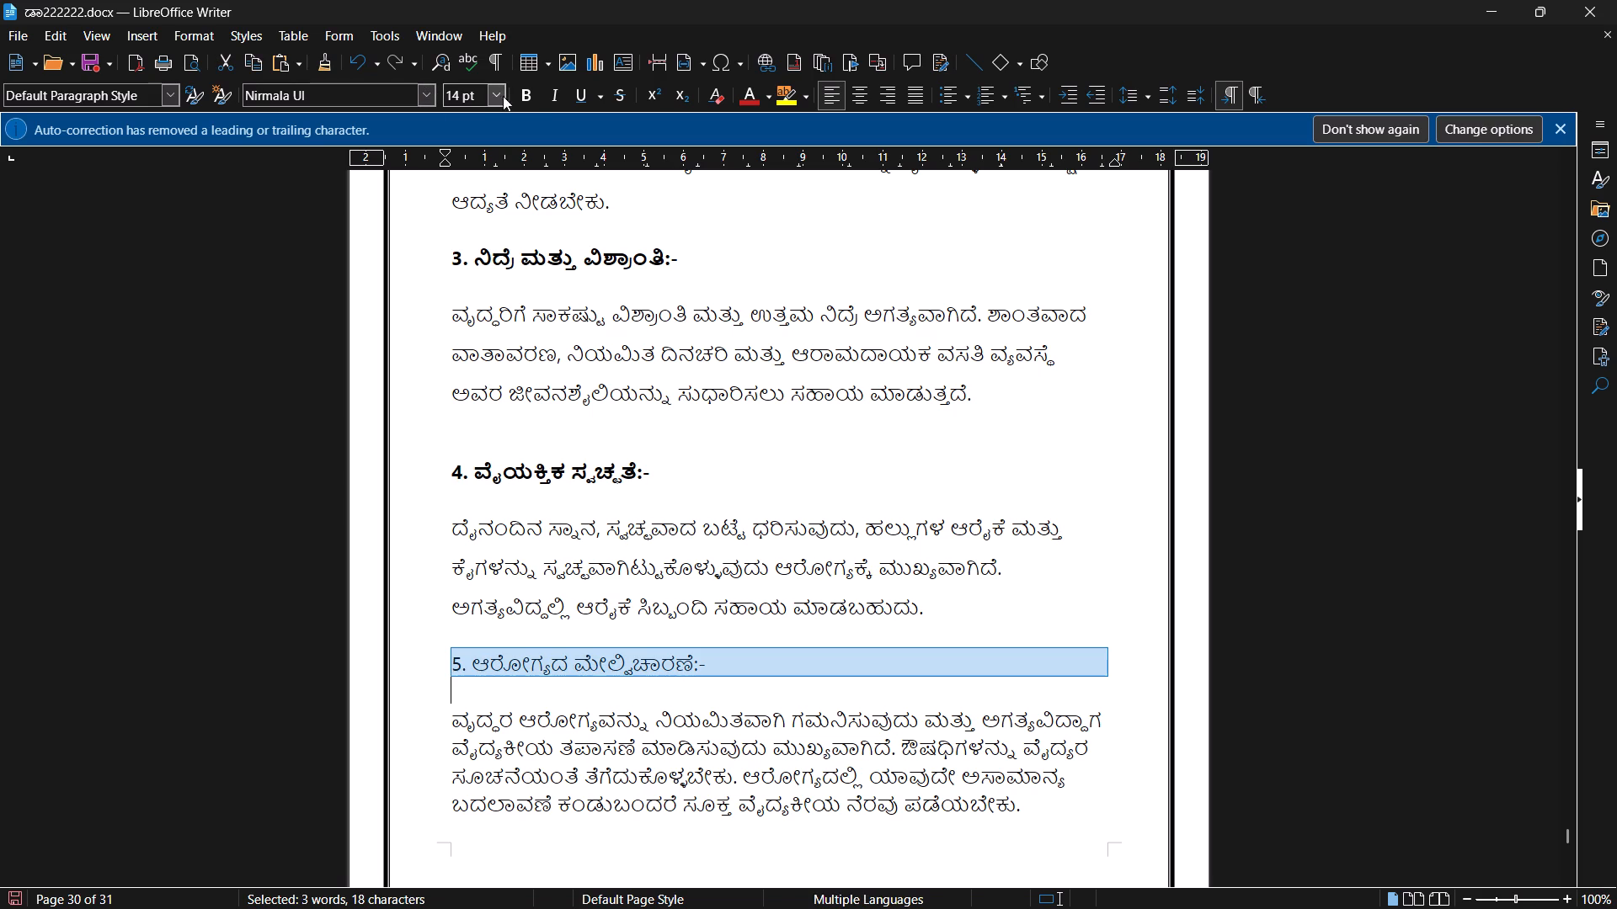
pyautogui.click(514, 98)
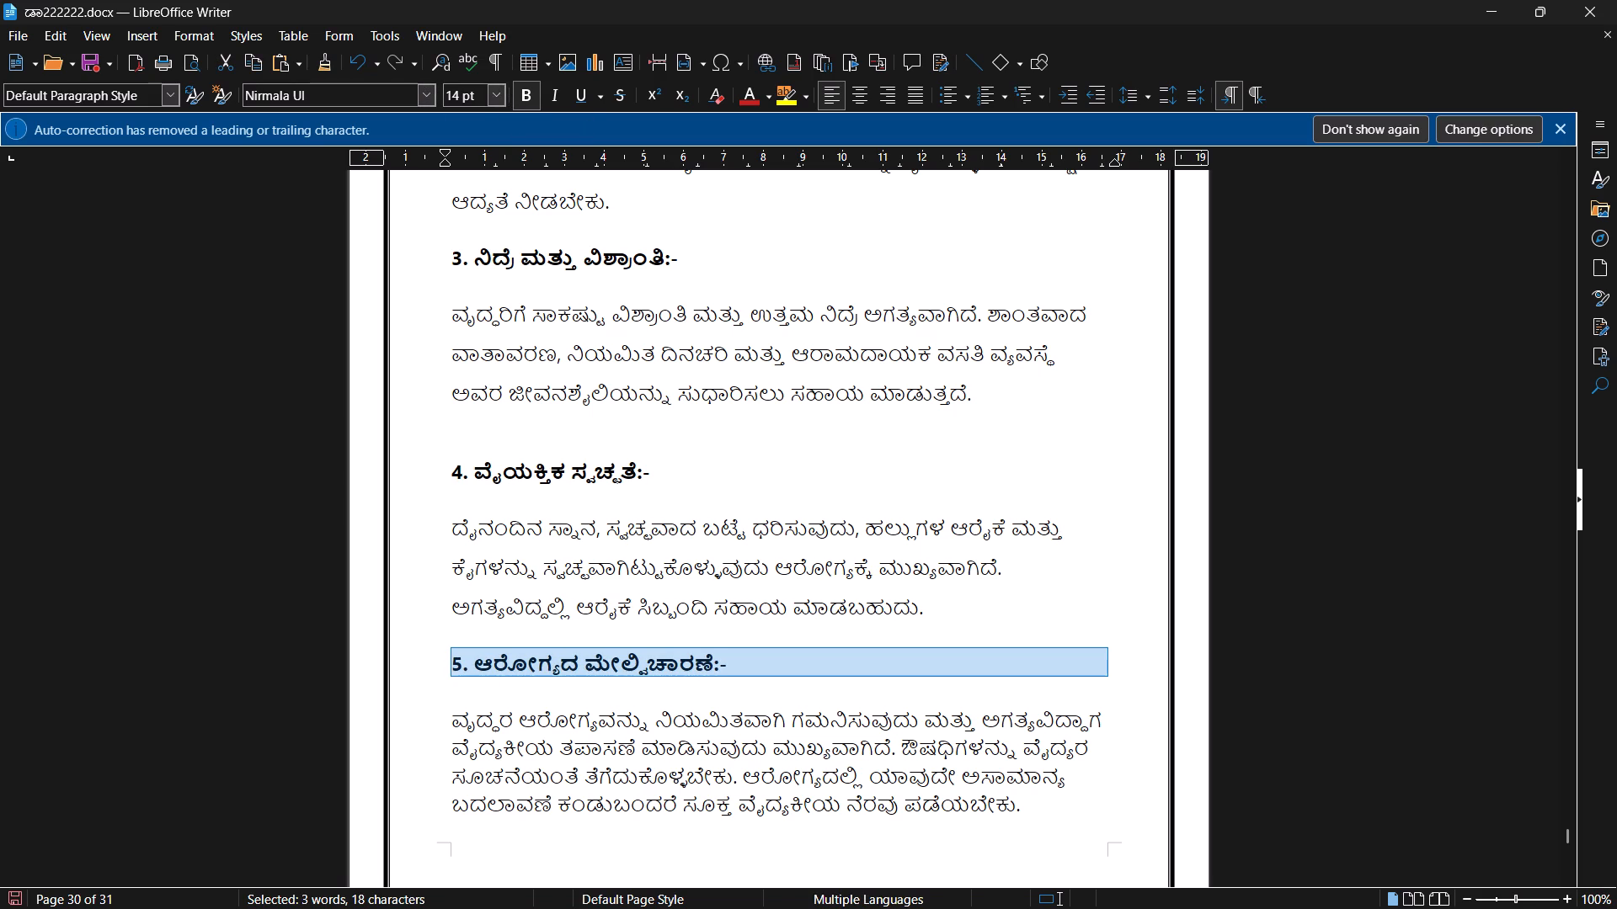
# Remove the blank line between the title "5. ಆರೋಗ್ಯದ ಮೇಲ್ವಿಚಾರಣೆ:-" and its body paragraph.
pyautogui.click(465, 704)
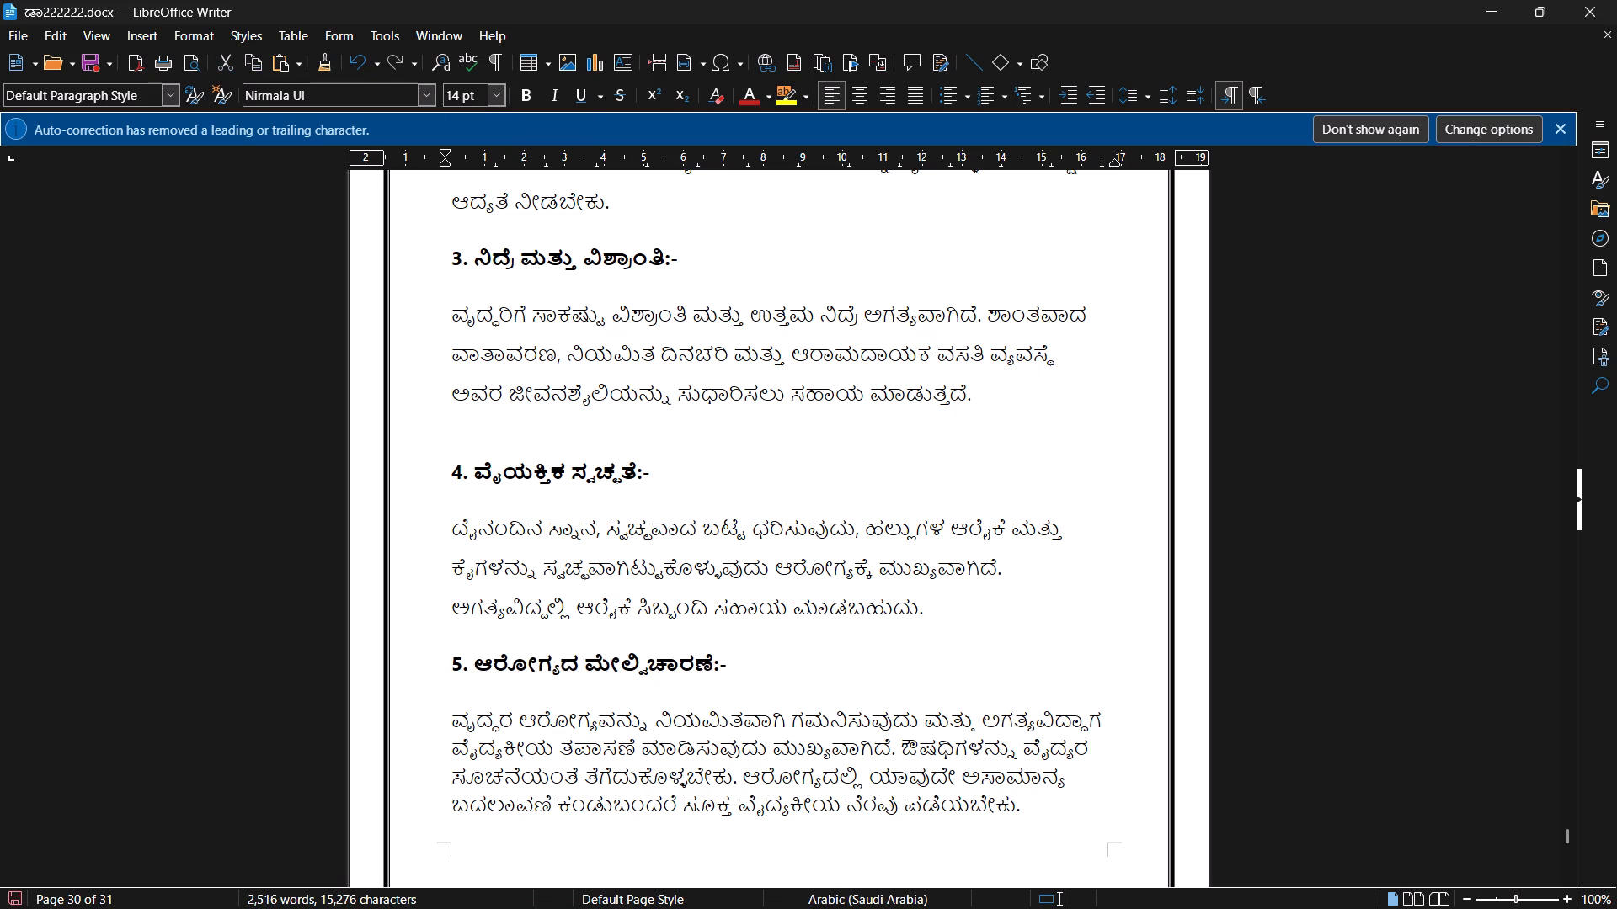
pyautogui.click(469, 691)
pyautogui.press('BackSpace')
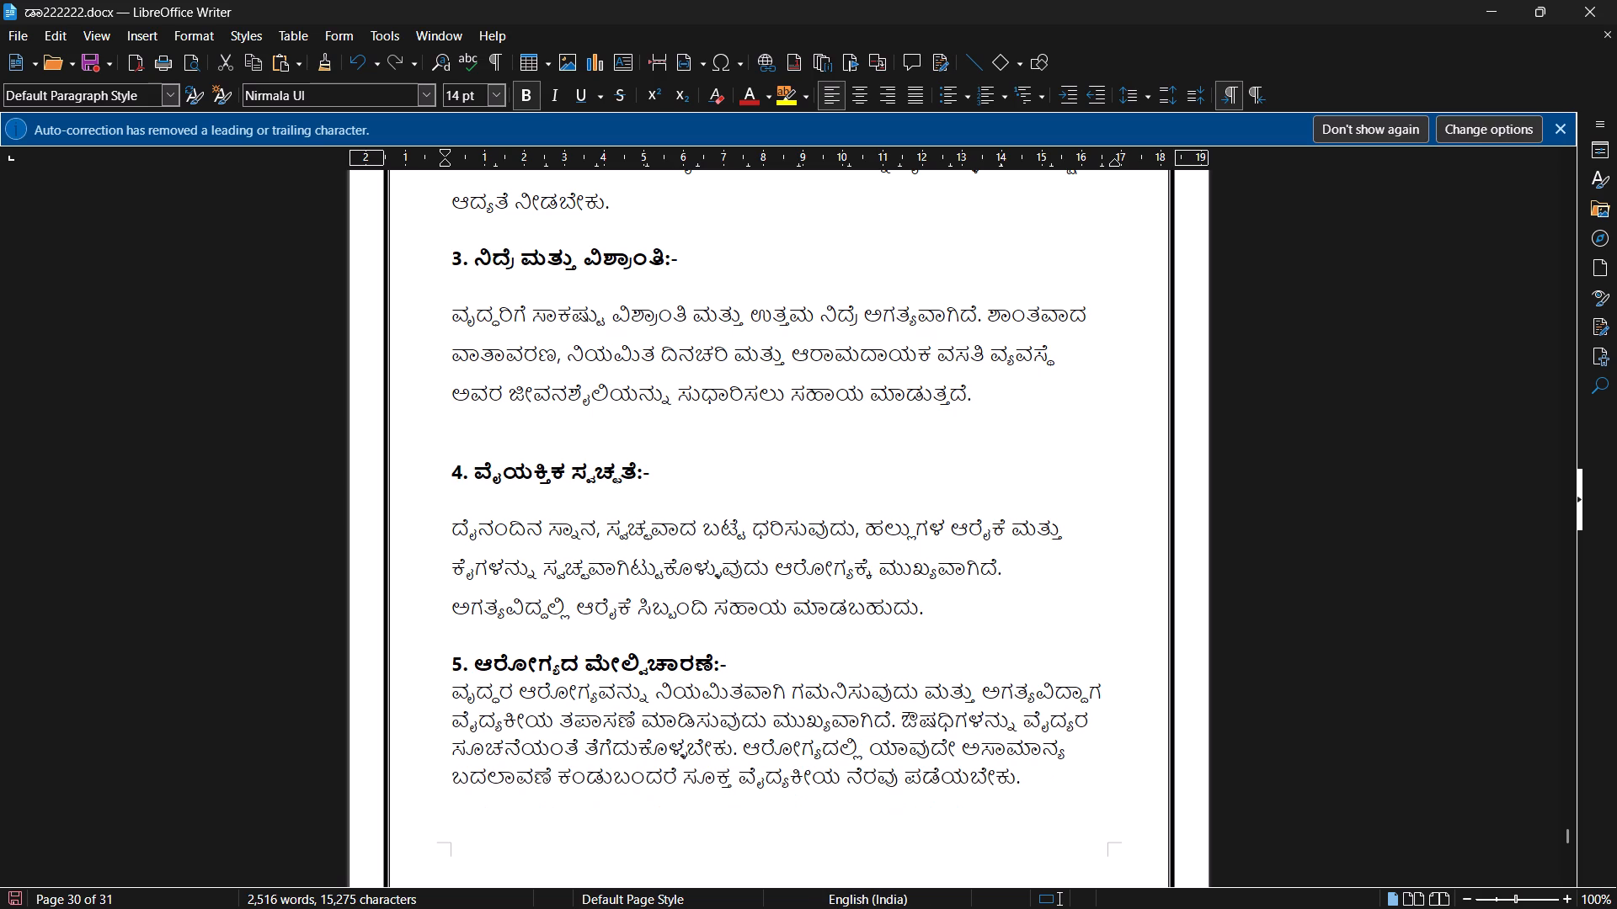
pyautogui.press('Return')
pyautogui.press('Return')
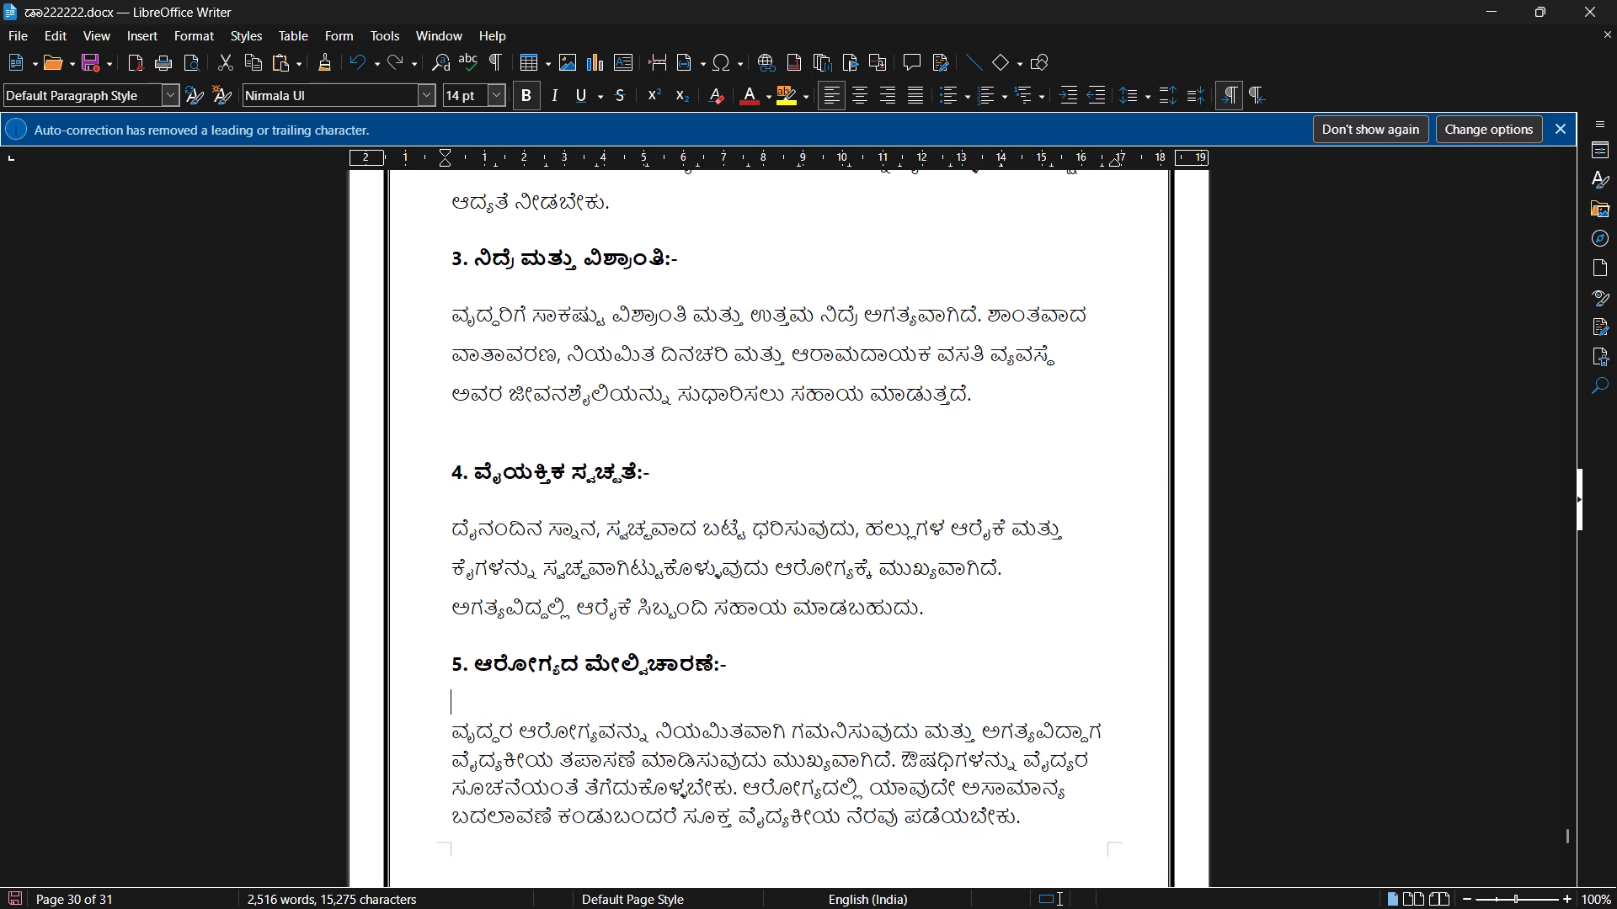
pyautogui.press('BackSpace')
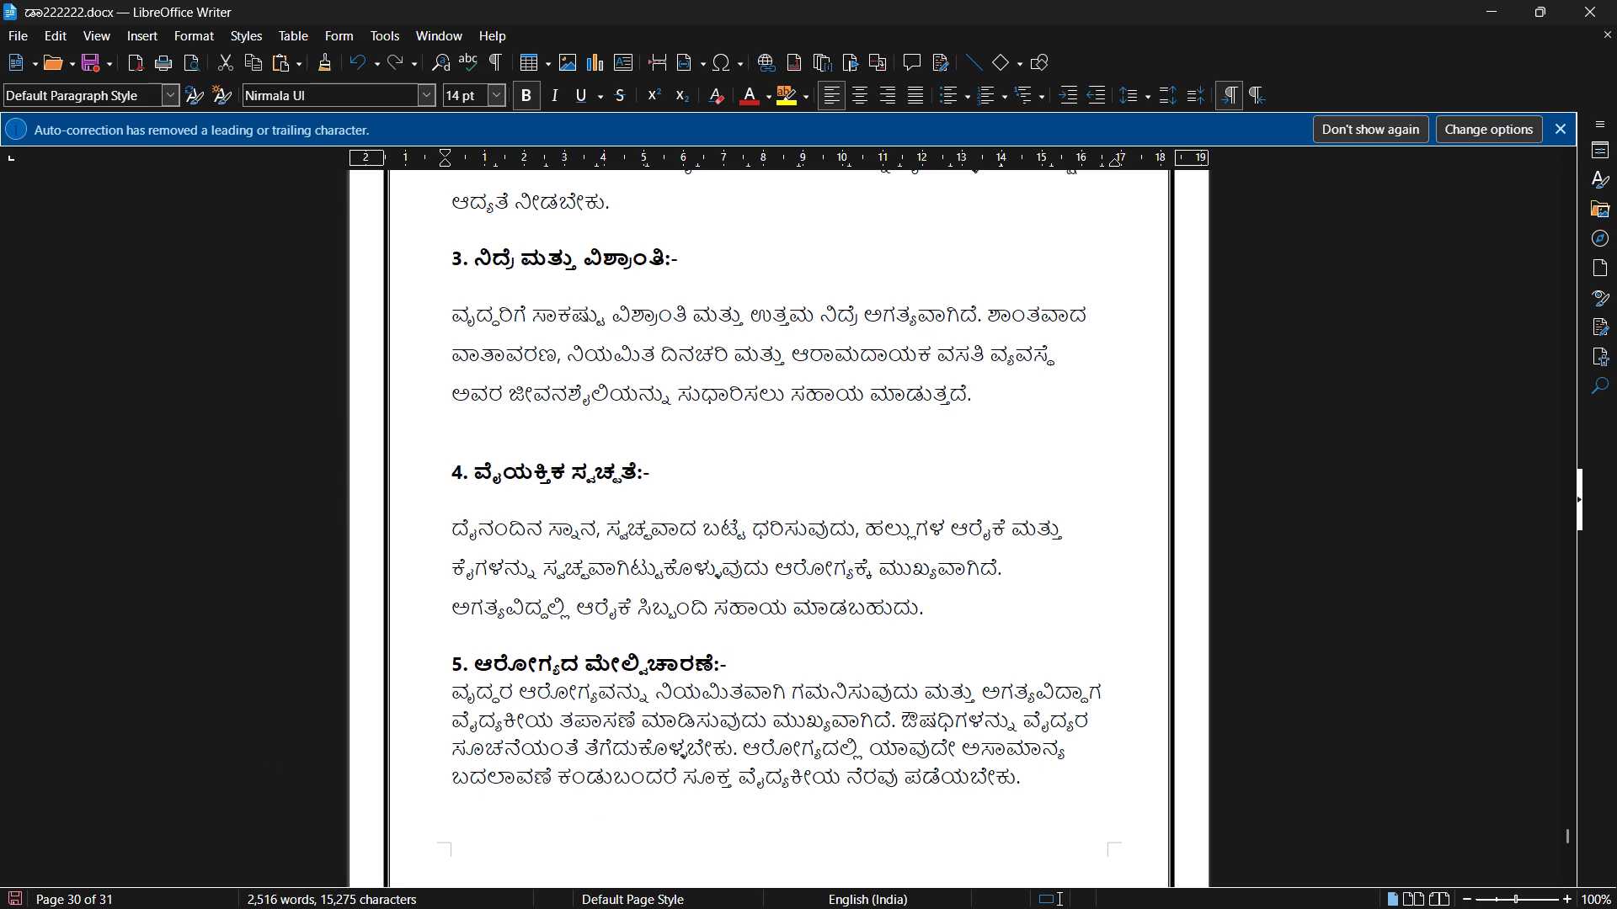
# Split the four-line paragraph under "5. ಆರೋಗ್ಯದ ಮೇಲ್ವಿಚಾರಣೆ:-" into one-line paragraphs at its existing line breaks.
pyautogui.click(448, 706)
pyautogui.press('Return')
pyautogui.press('Return')
pyautogui.press('Down')
pyautogui.press('Return')
pyautogui.press('Down')
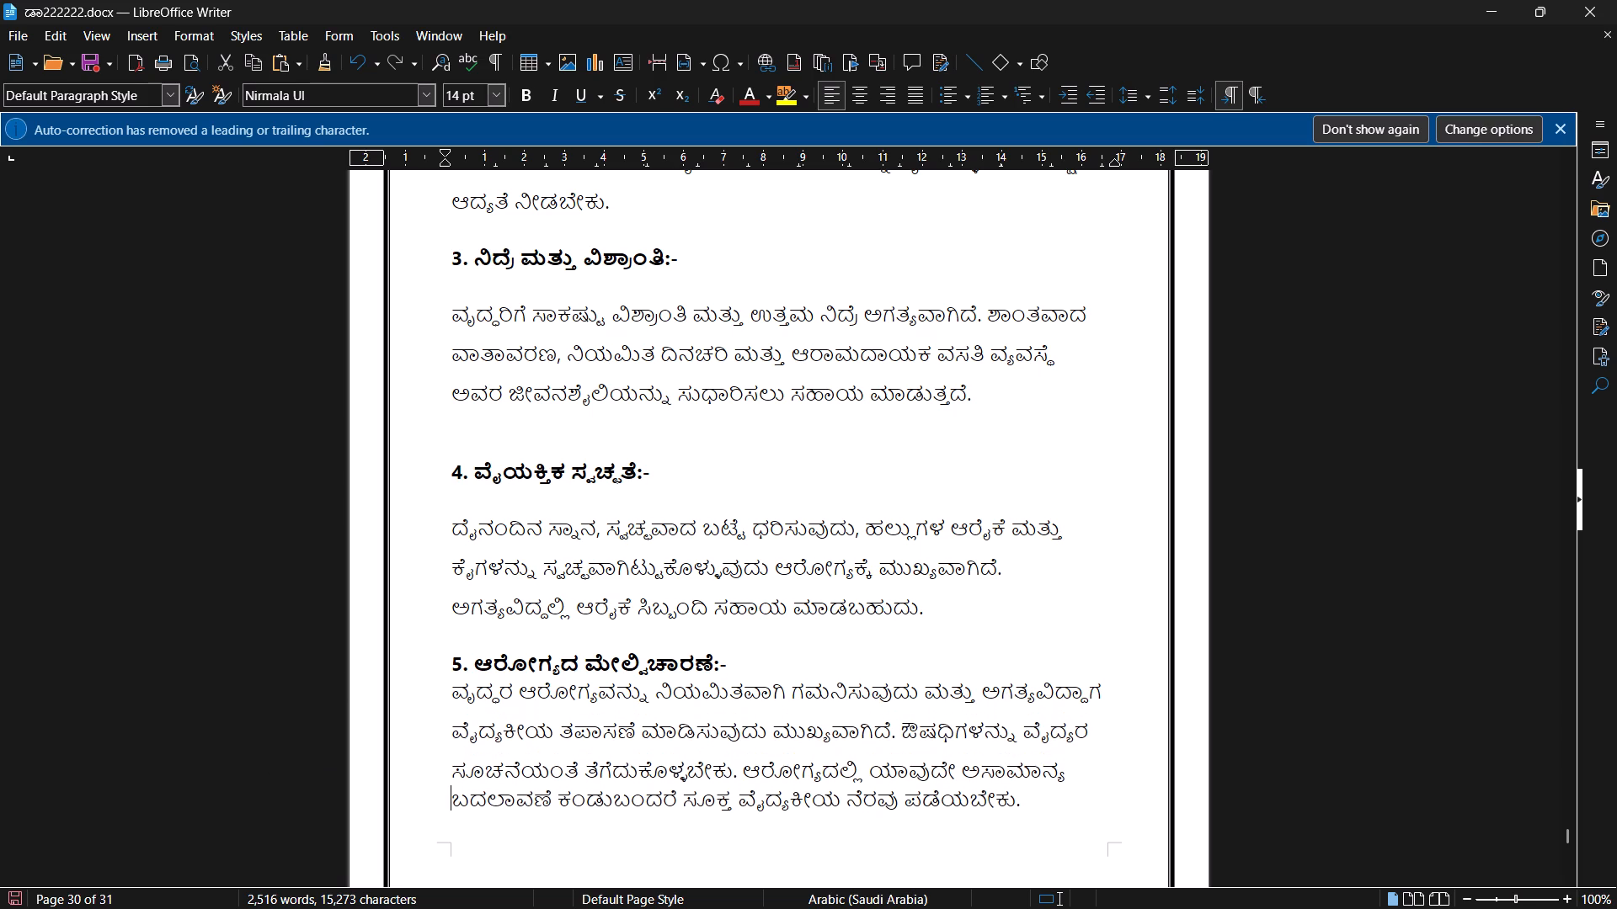
pyautogui.press('Return')
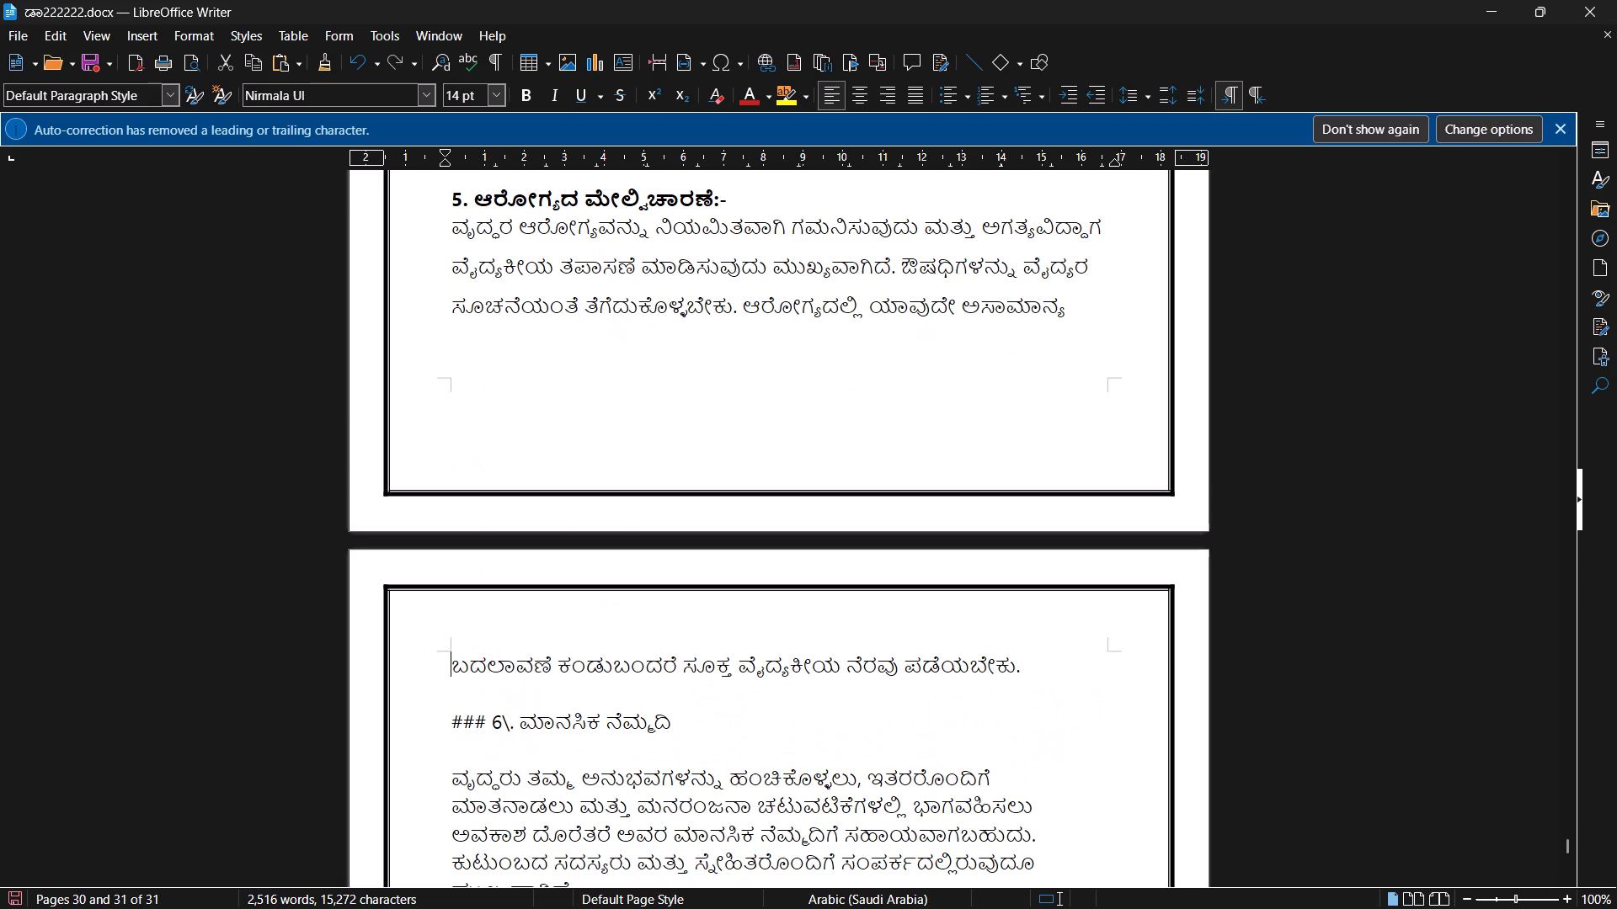
# Remove the "###" marker and the stray backslash from the title "6. ಮಾನಸಿಕ ನೆಮ್ಮದಿ".
pyautogui.click(478, 717)
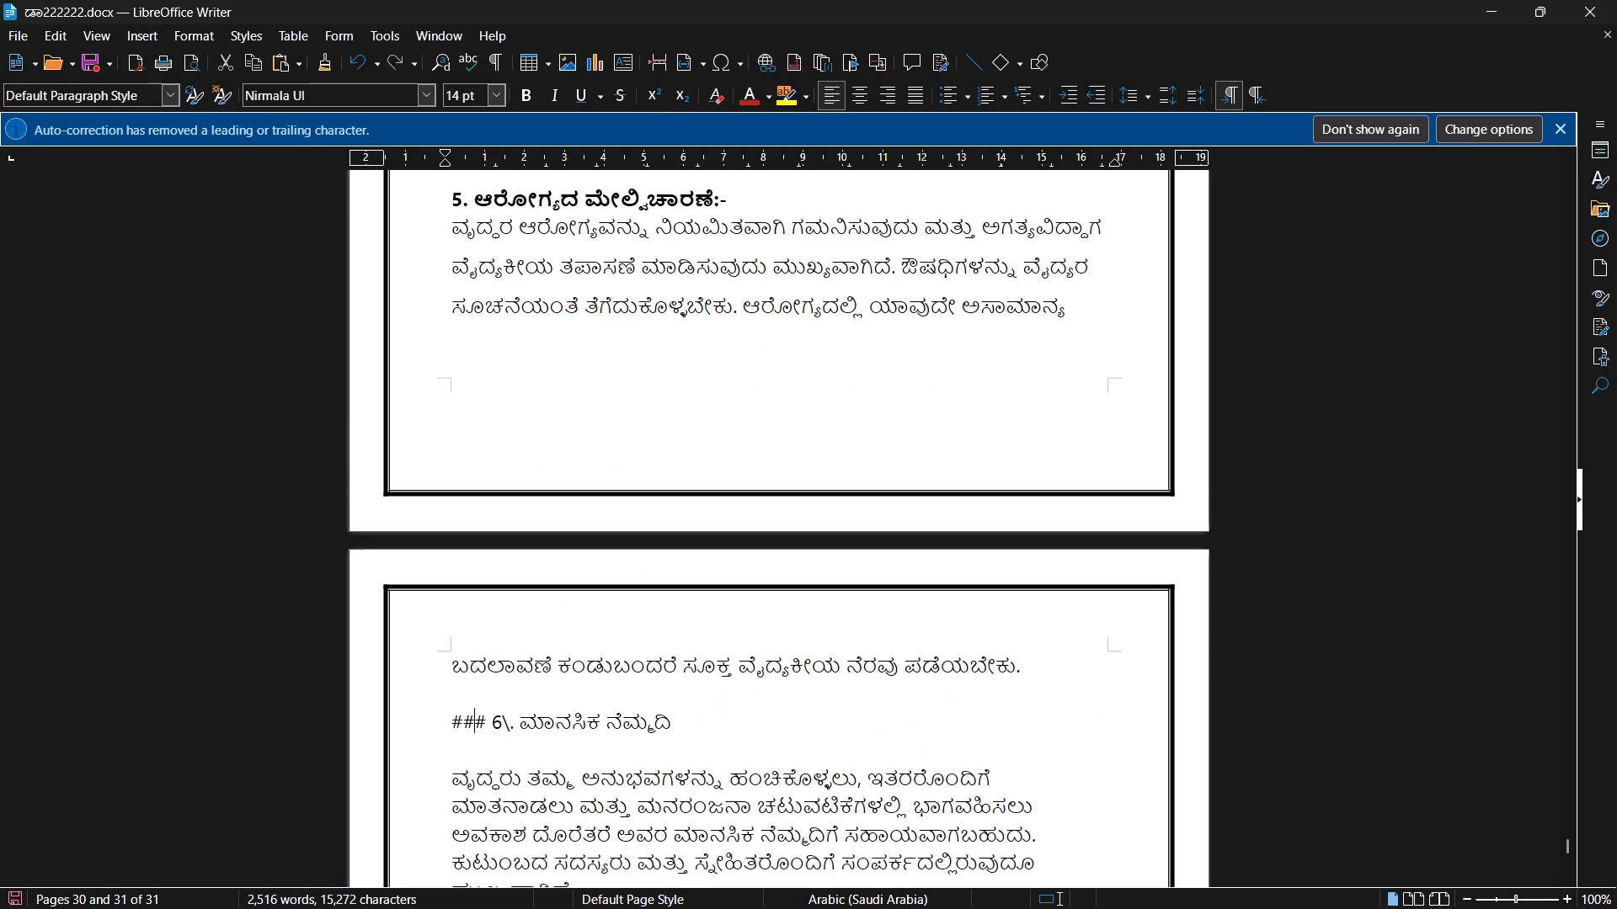
pyautogui.click(482, 722)
pyautogui.press('BackSpace')
pyautogui.press('BackSpace')
pyautogui.press('BackSpace')
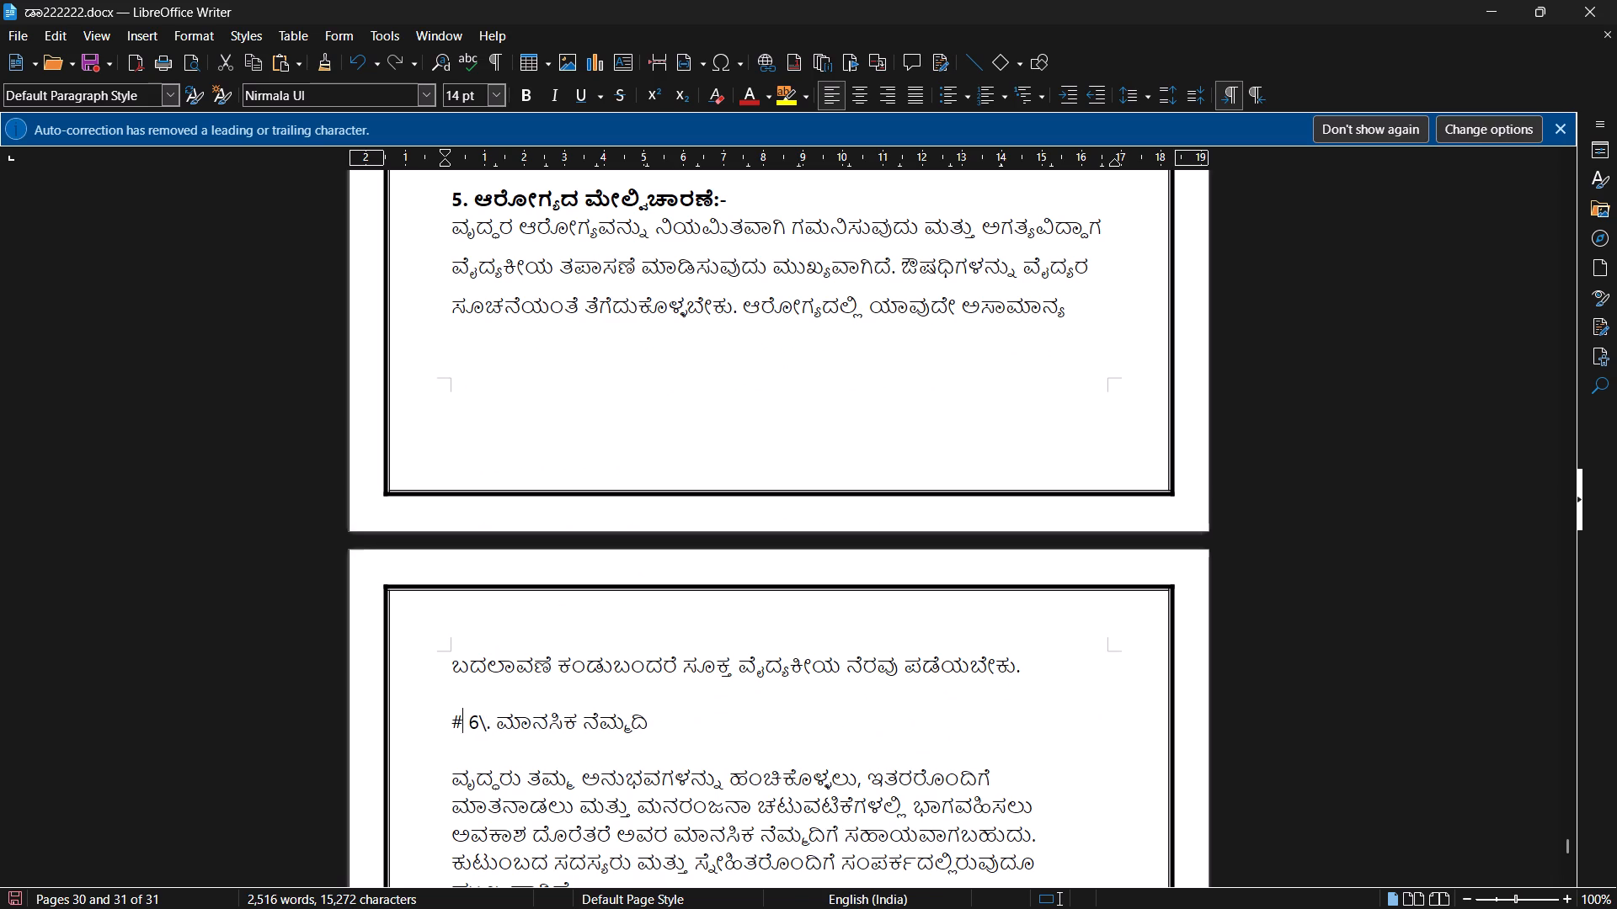
pyautogui.press('BackSpace')
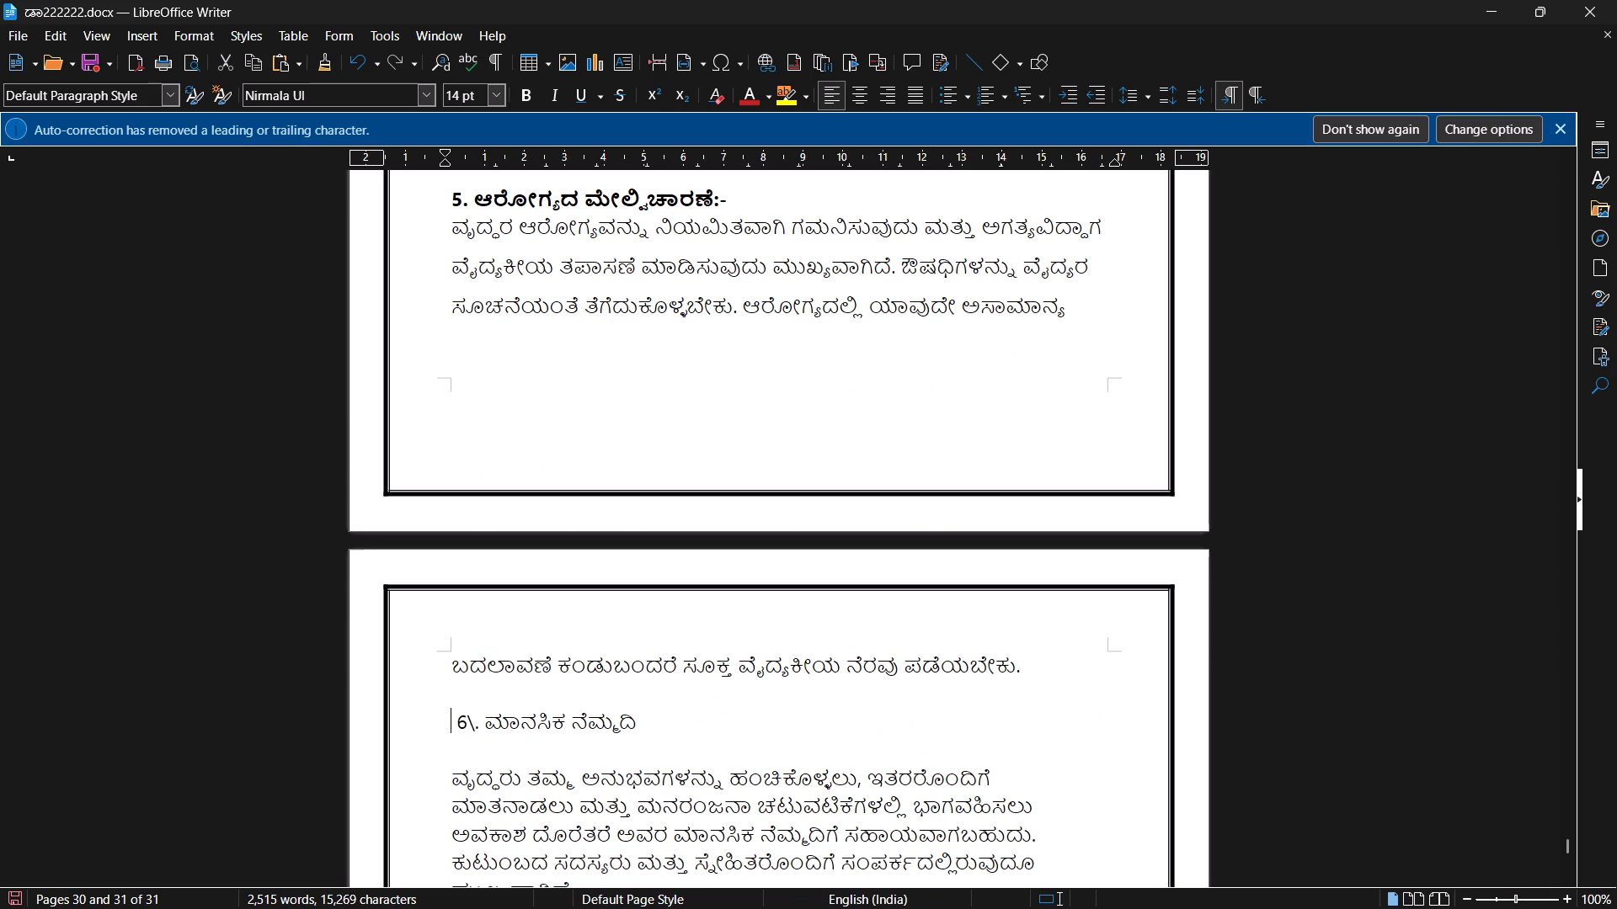
pyautogui.click(469, 725)
pyautogui.click(478, 726)
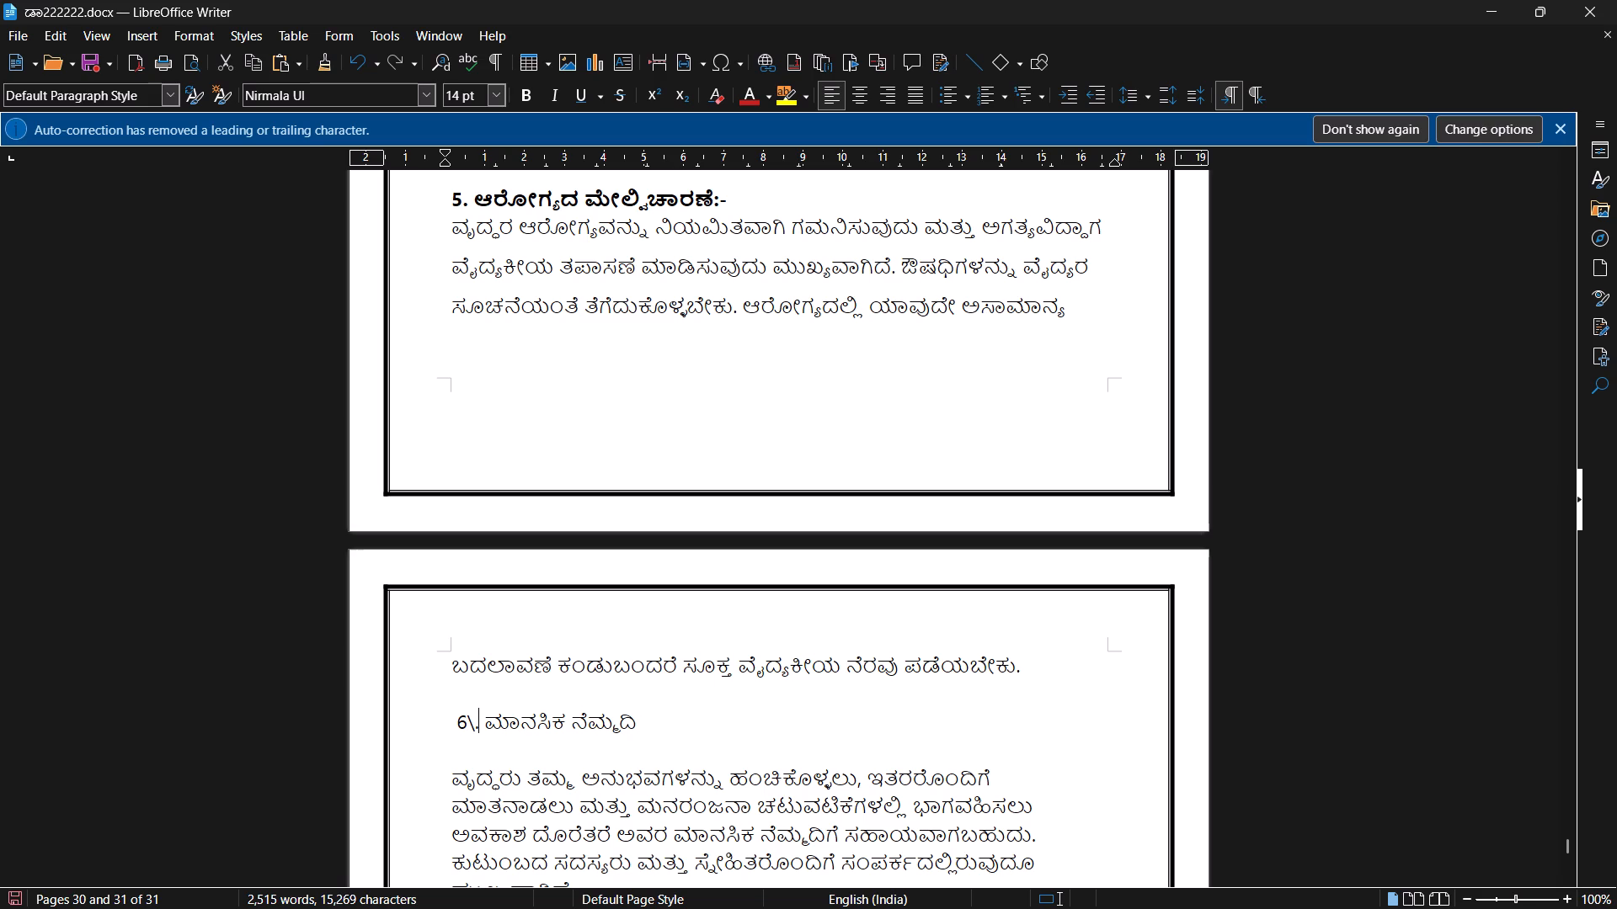
pyautogui.click(470, 720)
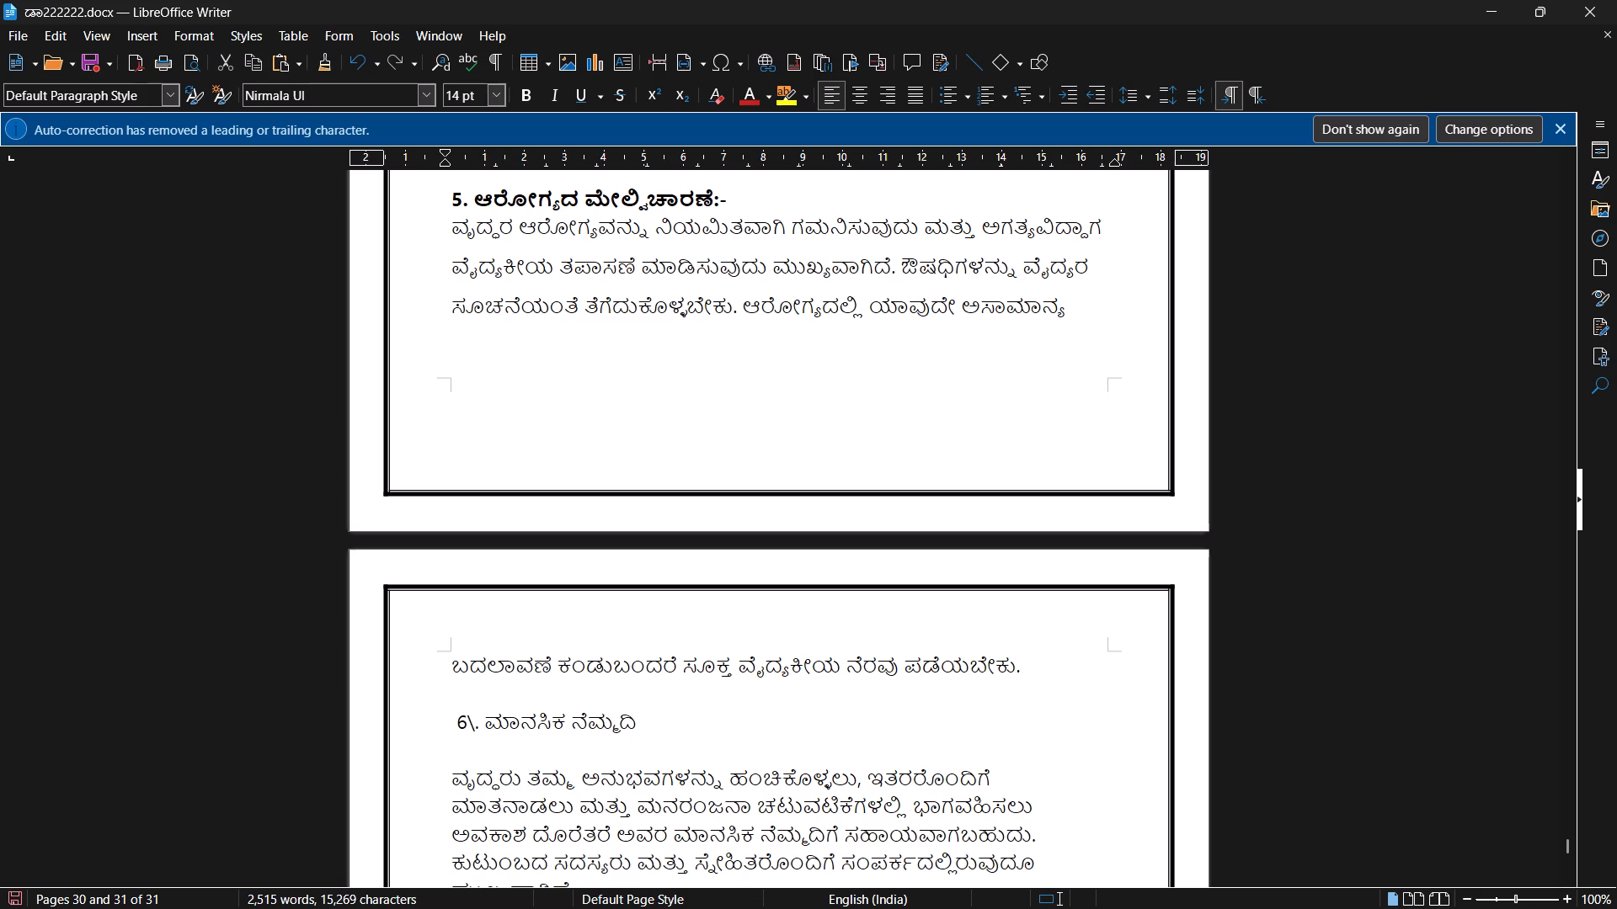
pyautogui.click(474, 720)
pyautogui.press('BackSpace')
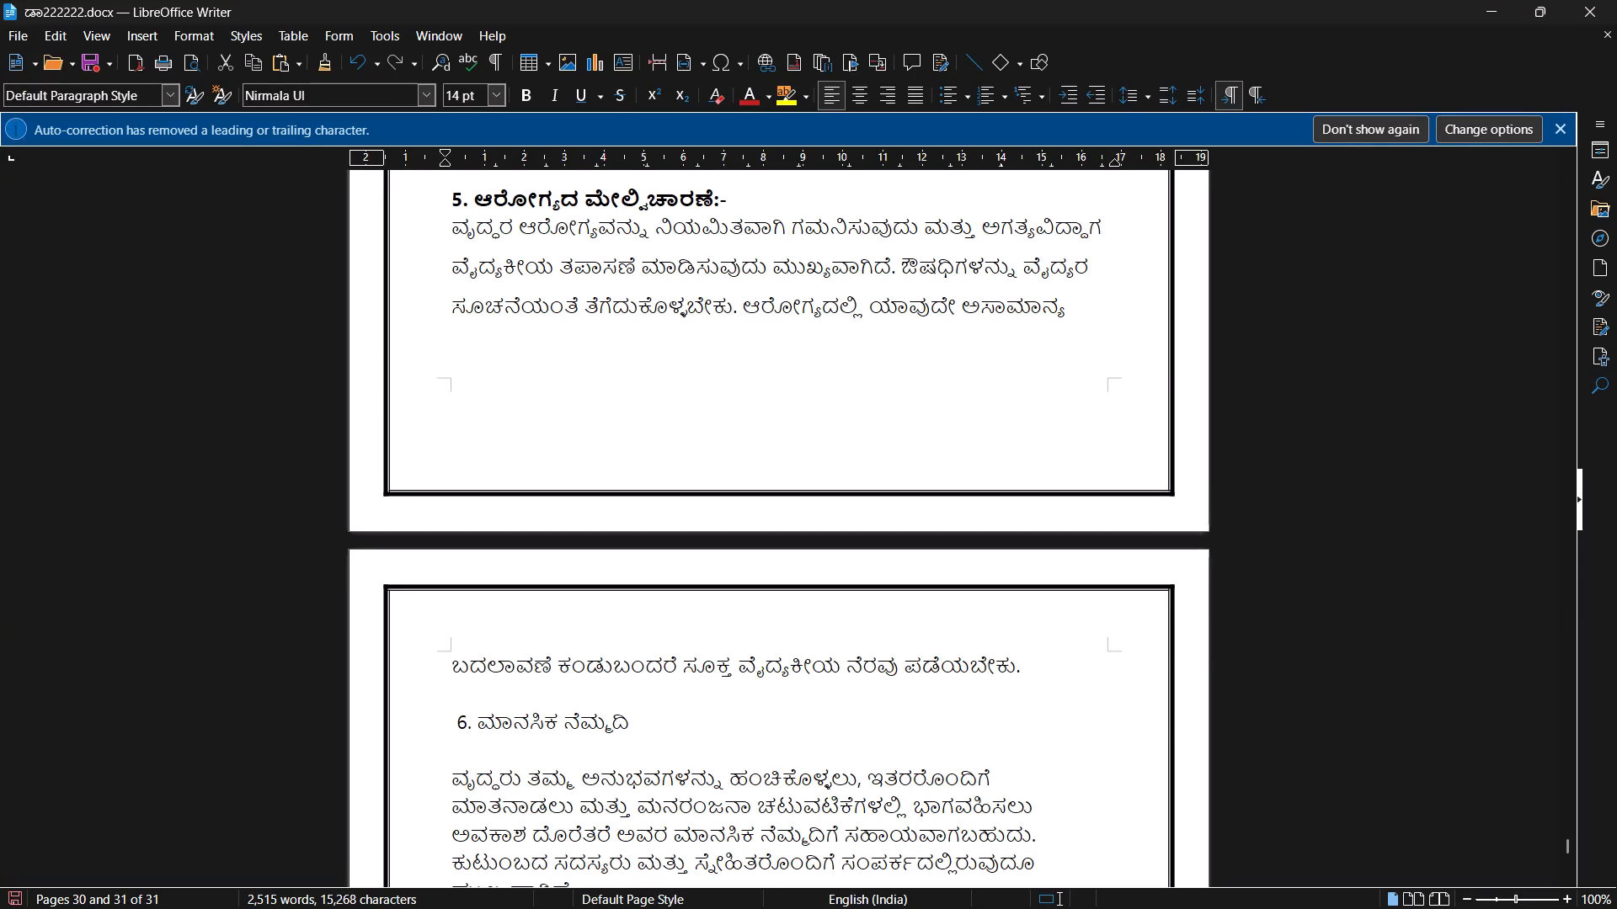
# Make the title "6. ಮಾನಸಿಕ ನೆಮ್ಮದಿ" bold and append ":-" to it.
pyautogui.moveTo(455, 714); pyautogui.dragTo(689, 735)
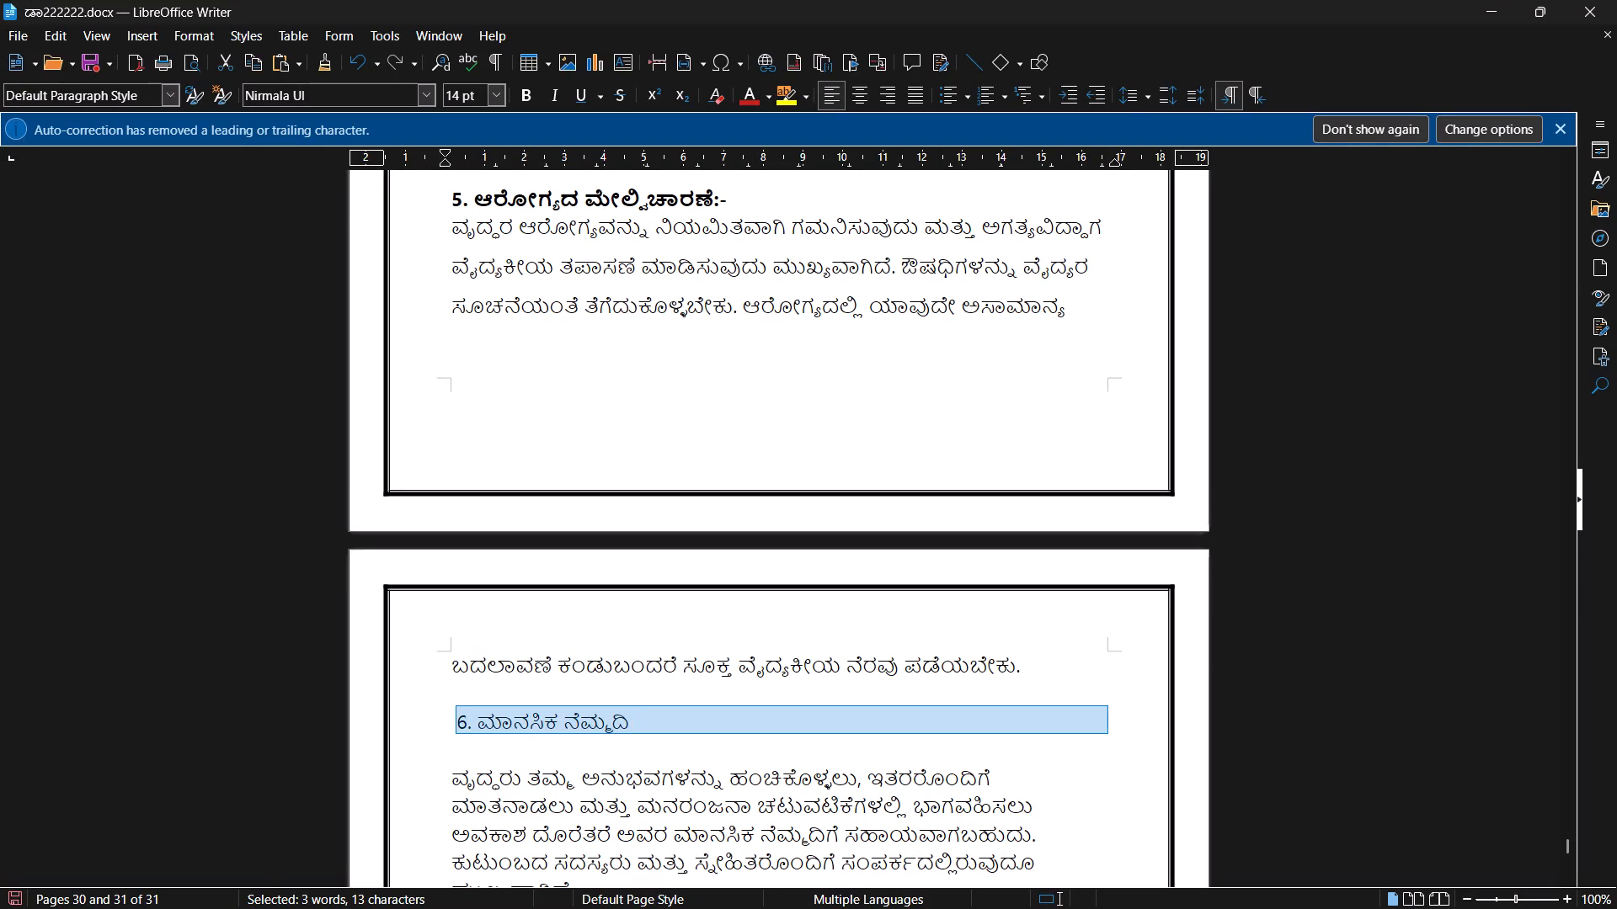
pyautogui.click(521, 89)
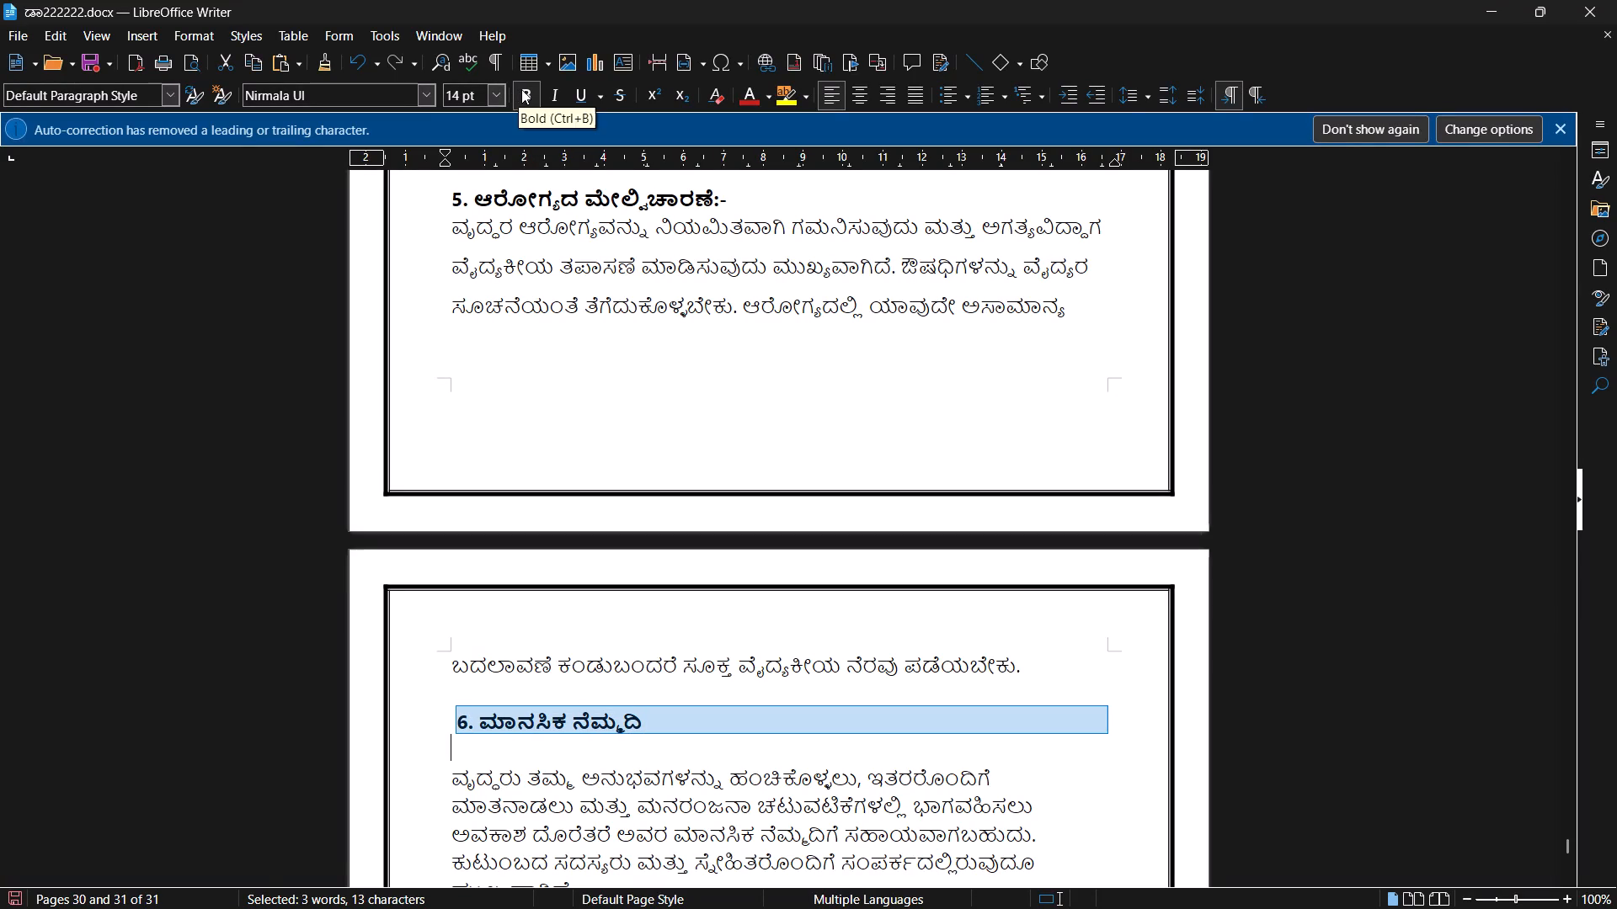
pyautogui.click(642, 718)
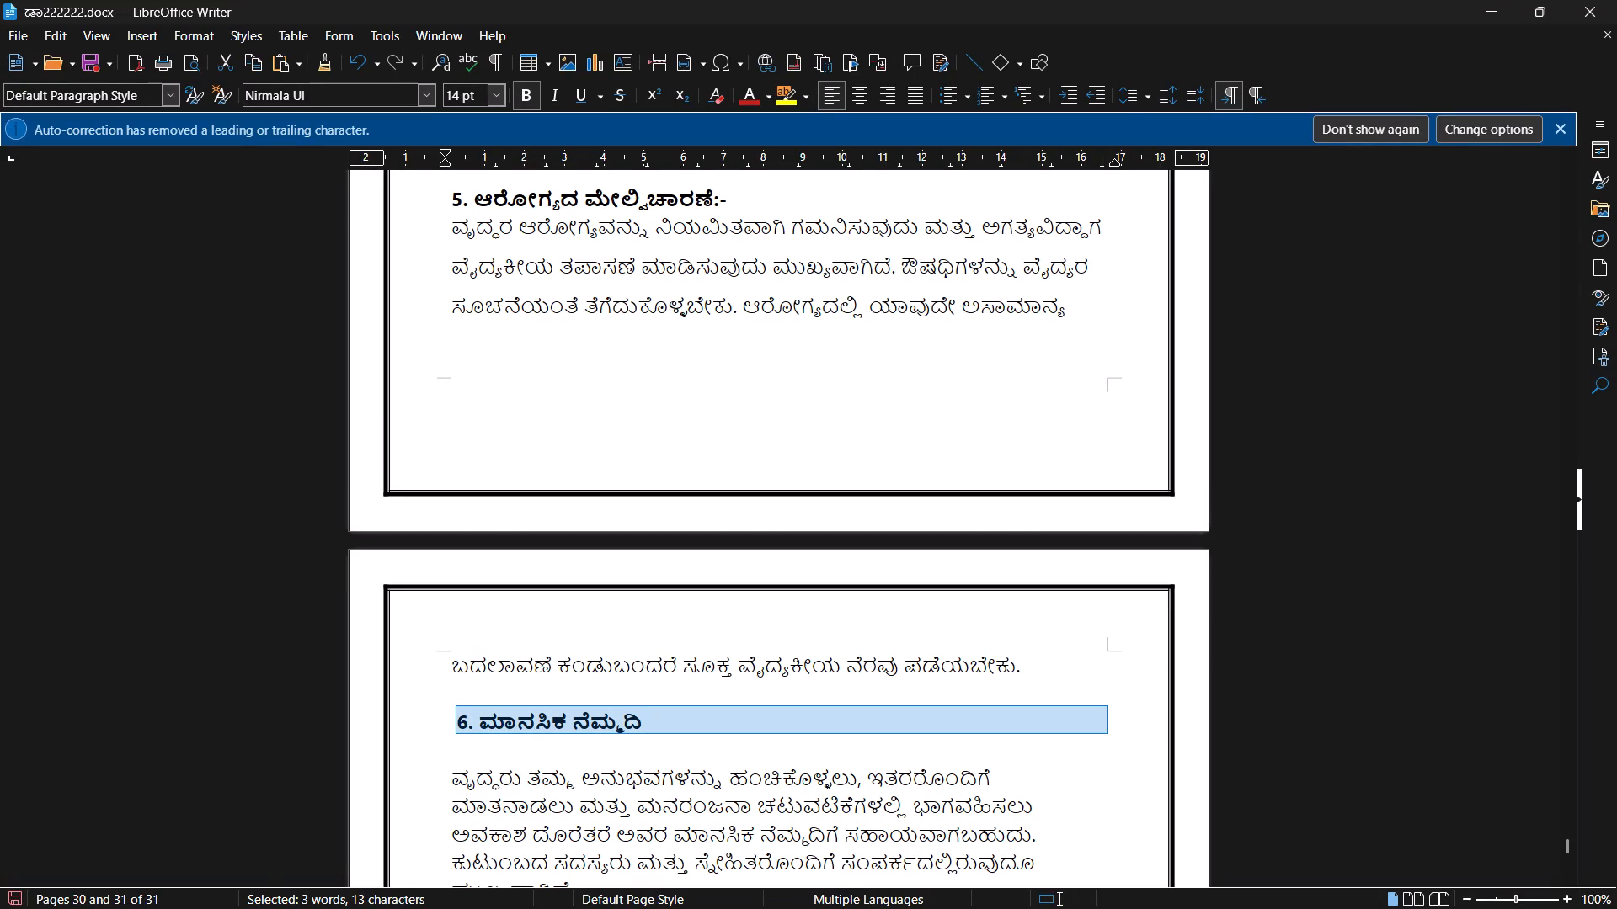
pyautogui.write(':-')
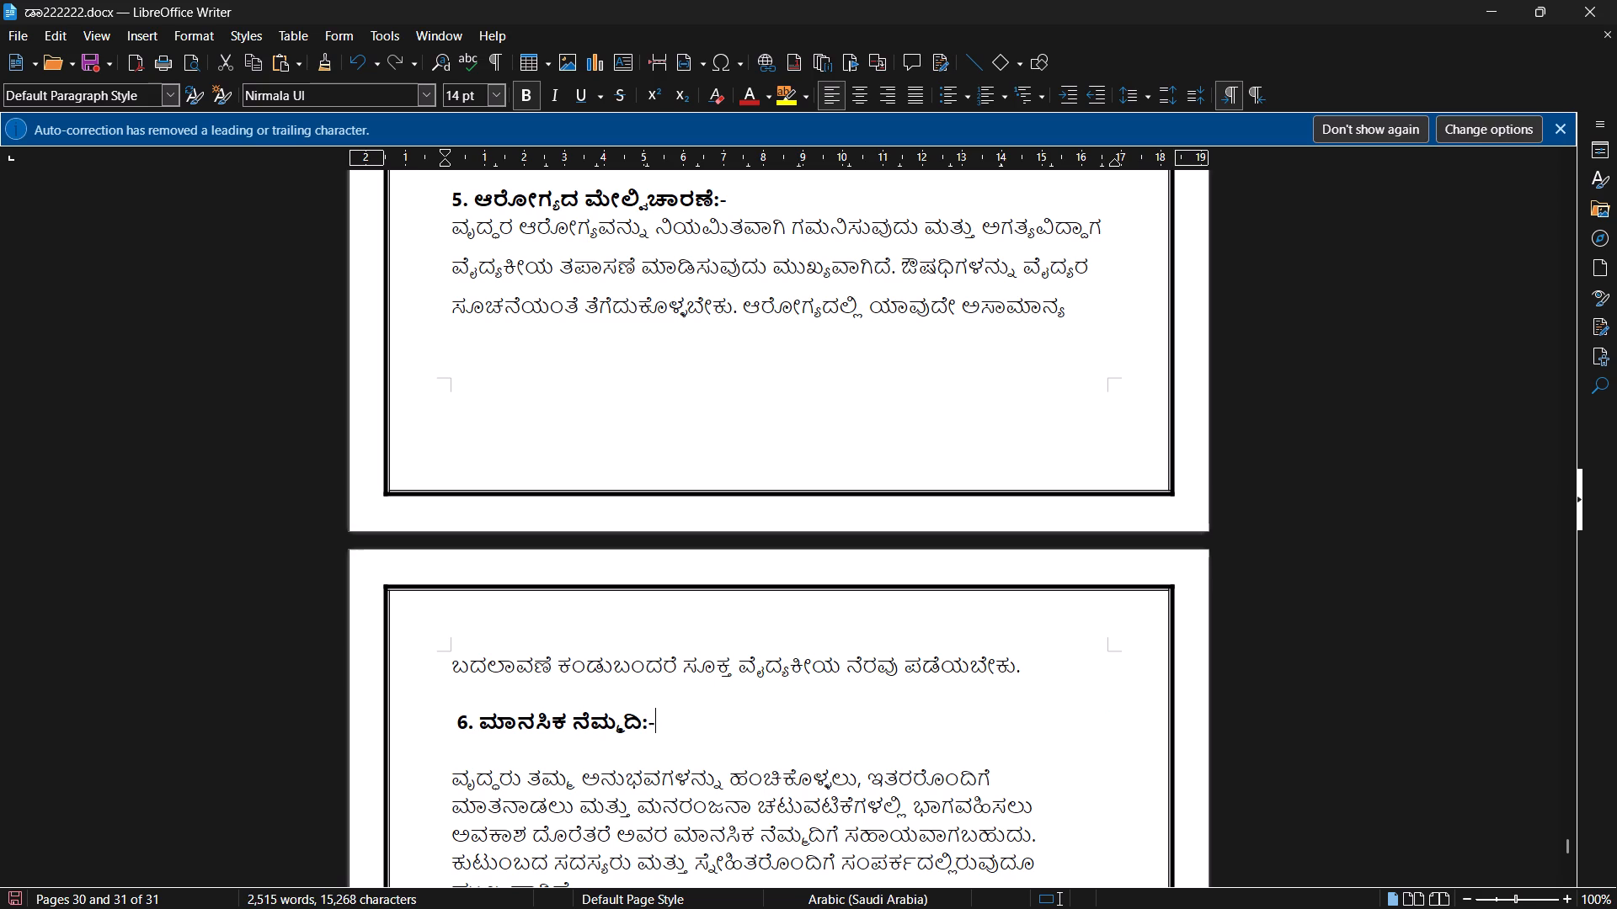
# Split the five-line paragraph under "6. ಮಾನಸಿಕ ನೆಮ್ಮದಿ:-" into one-line paragraphs at its existing line breaks.
pyautogui.click(450, 812)
pyautogui.press('Return')
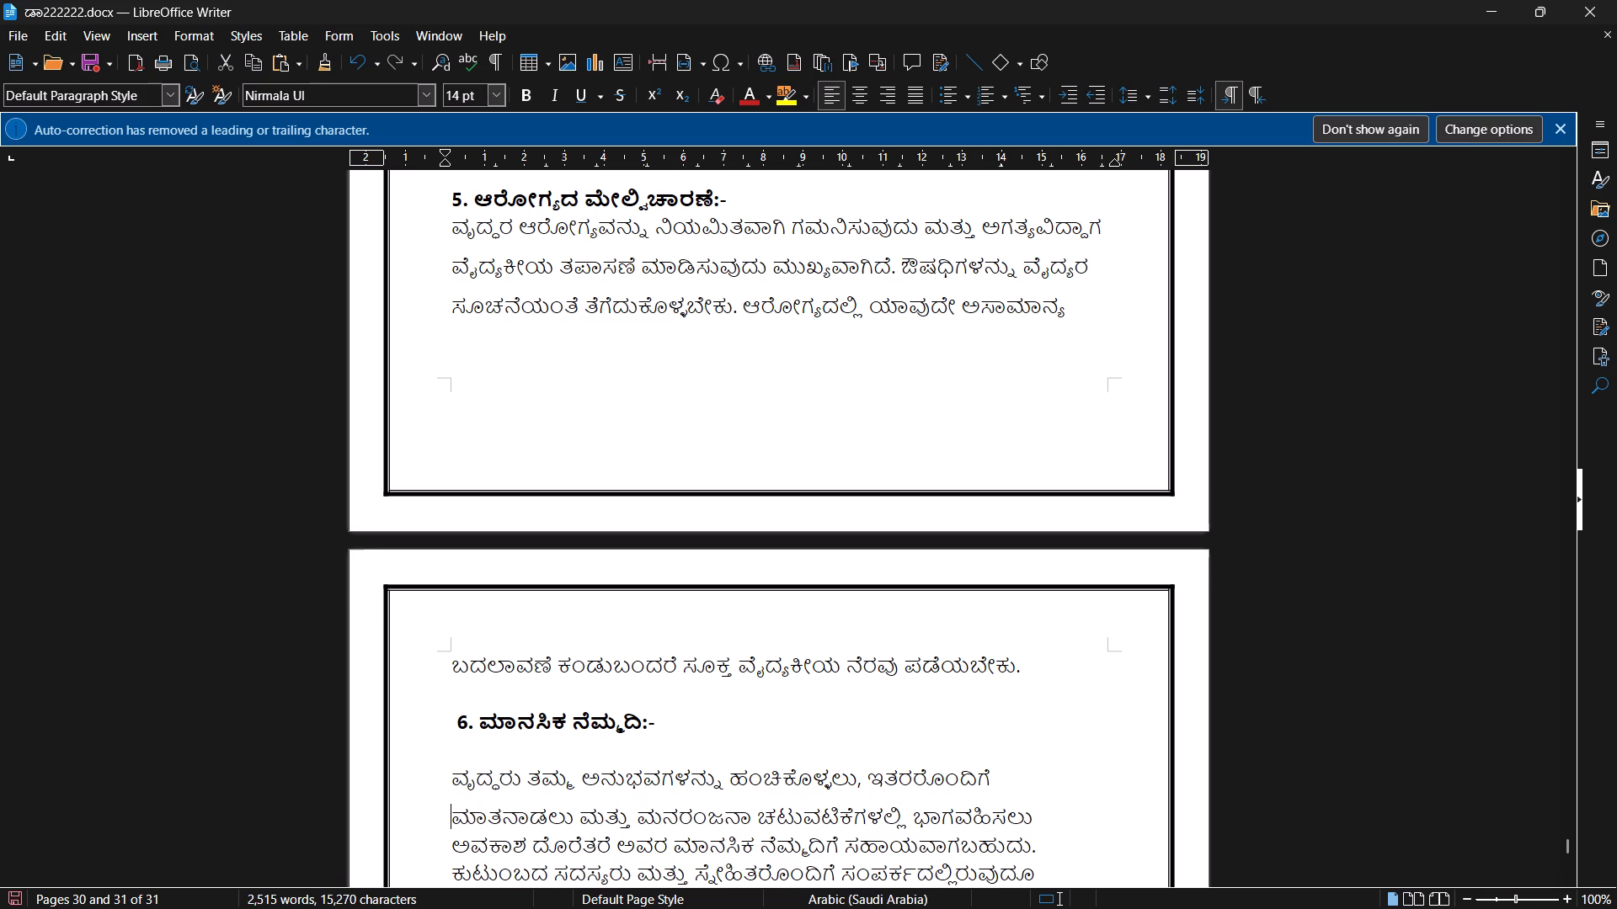
pyautogui.press('Down')
pyautogui.press('Return')
pyautogui.press('Down')
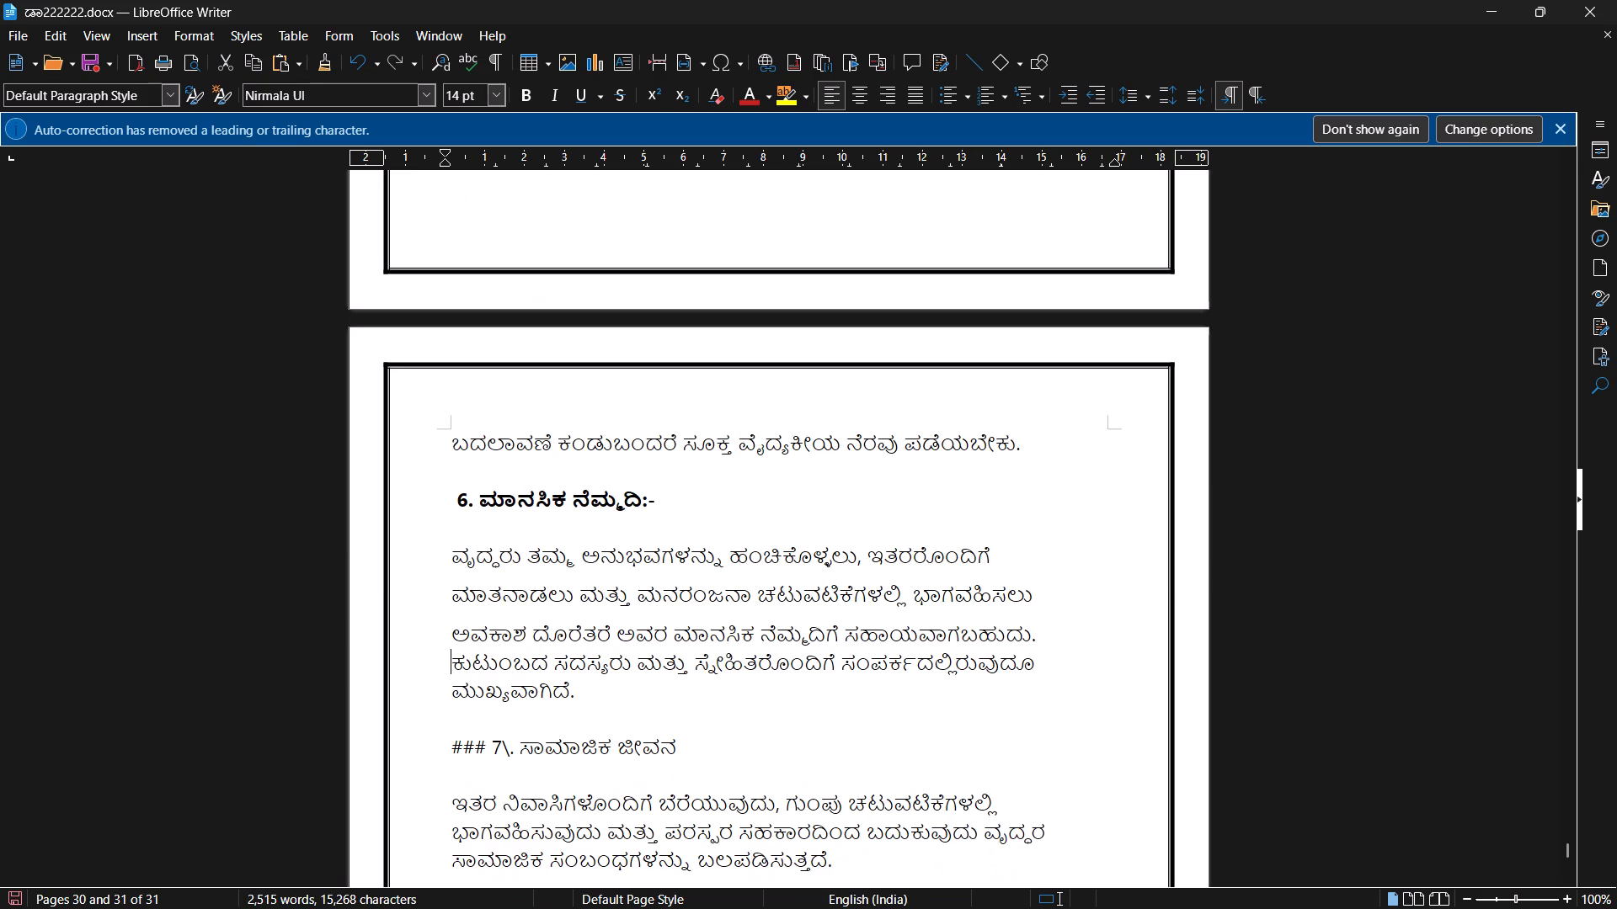
pyautogui.press('Return')
pyautogui.press('Down')
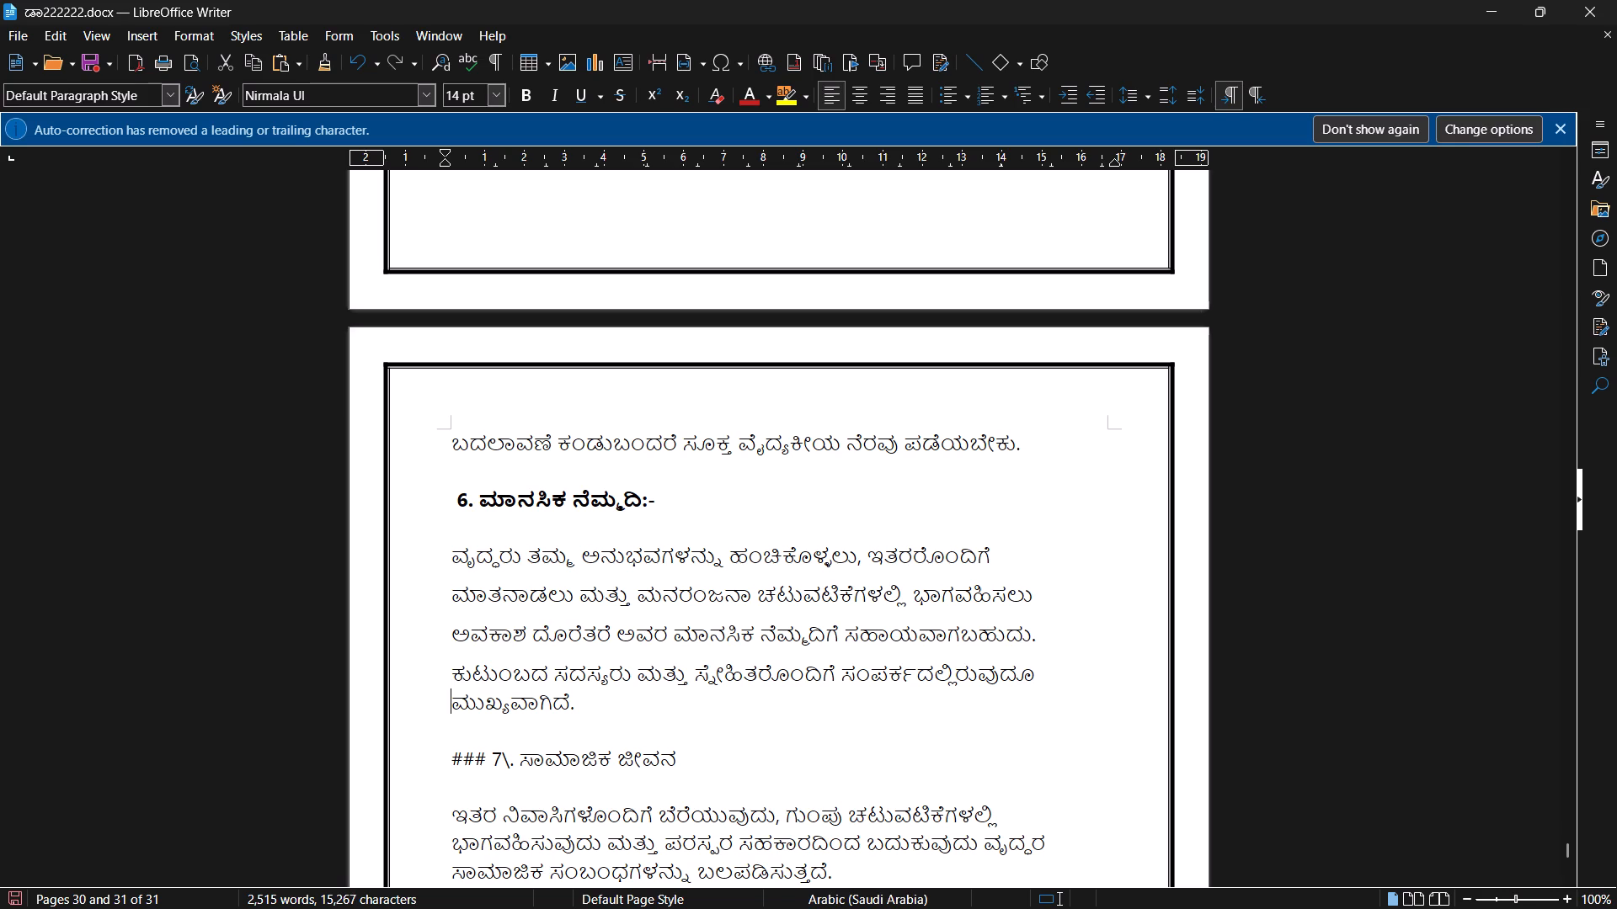
pyautogui.press('Return')
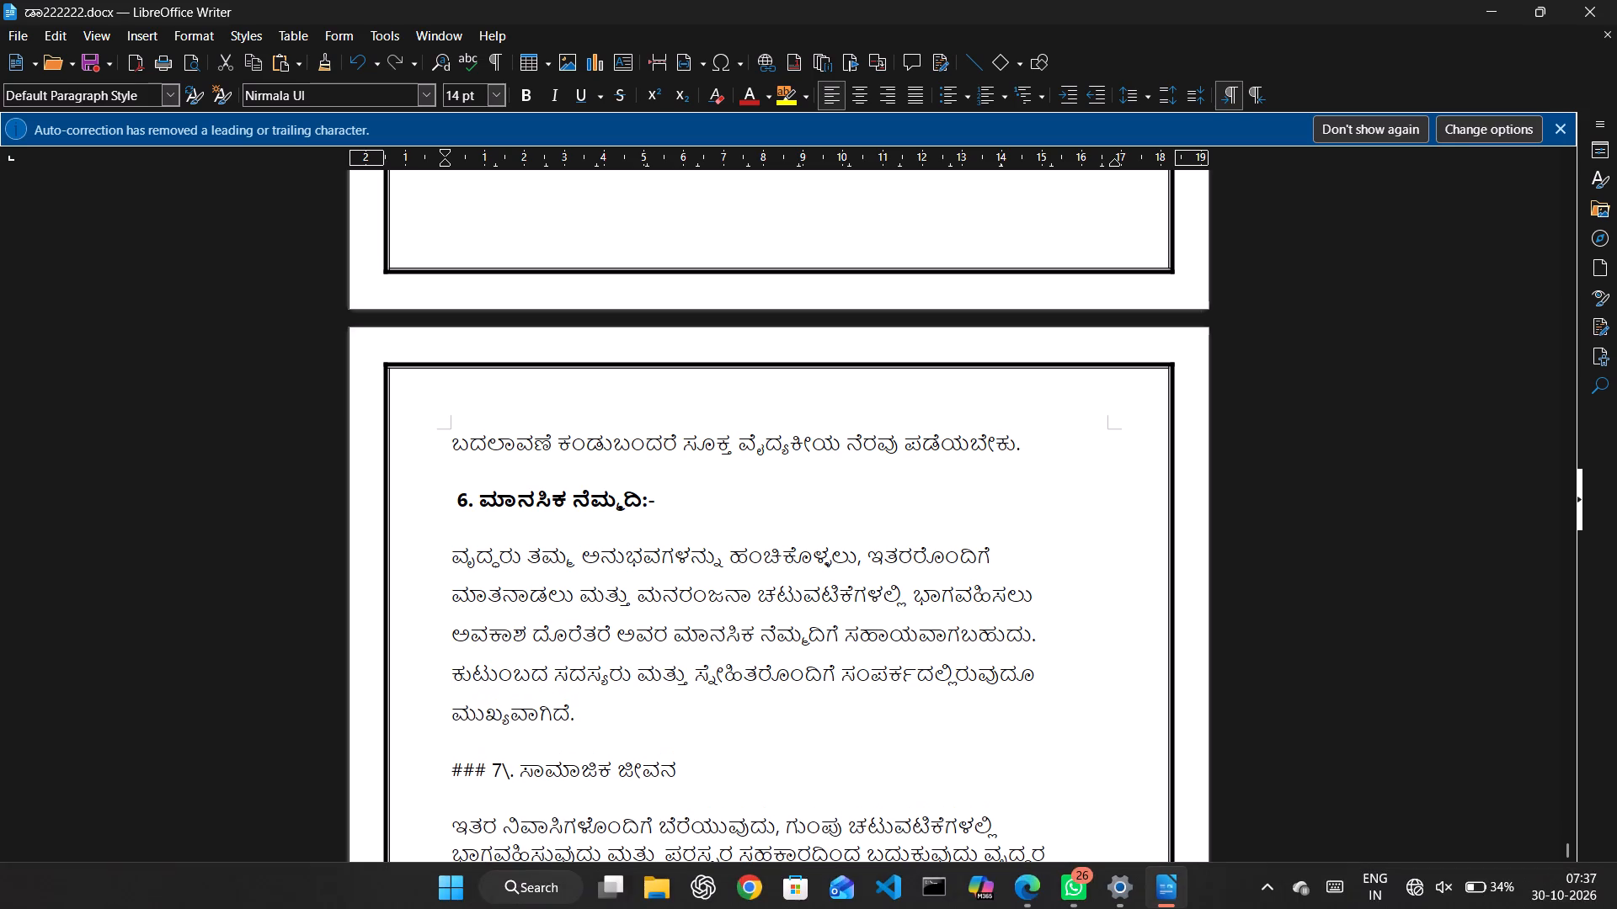
# Remove the stray backslash, the "###" marker and the leading space from the title "7. ಸಾಮಾಜಿಕ ಜೀವನ".
pyautogui.click(508, 767)
pyautogui.press('BackSpace')
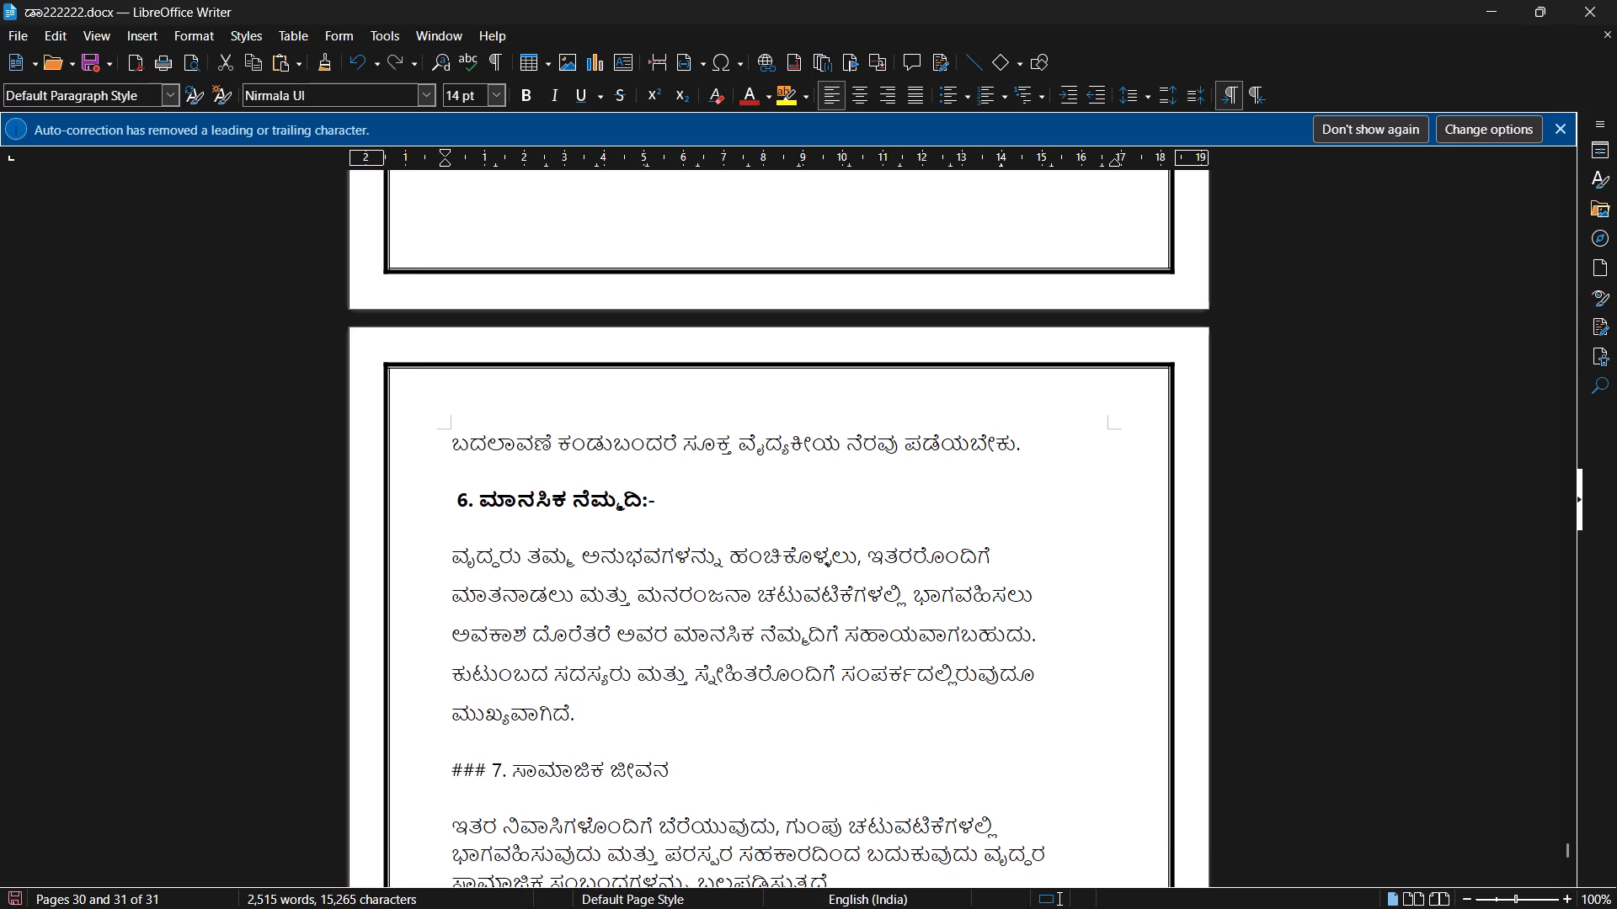
pyautogui.click(496, 771)
pyautogui.click(493, 767)
pyautogui.press('BackSpace')
pyautogui.press('BackSpace')
pyautogui.press('BackSpace')
pyautogui.press('BackSpace')
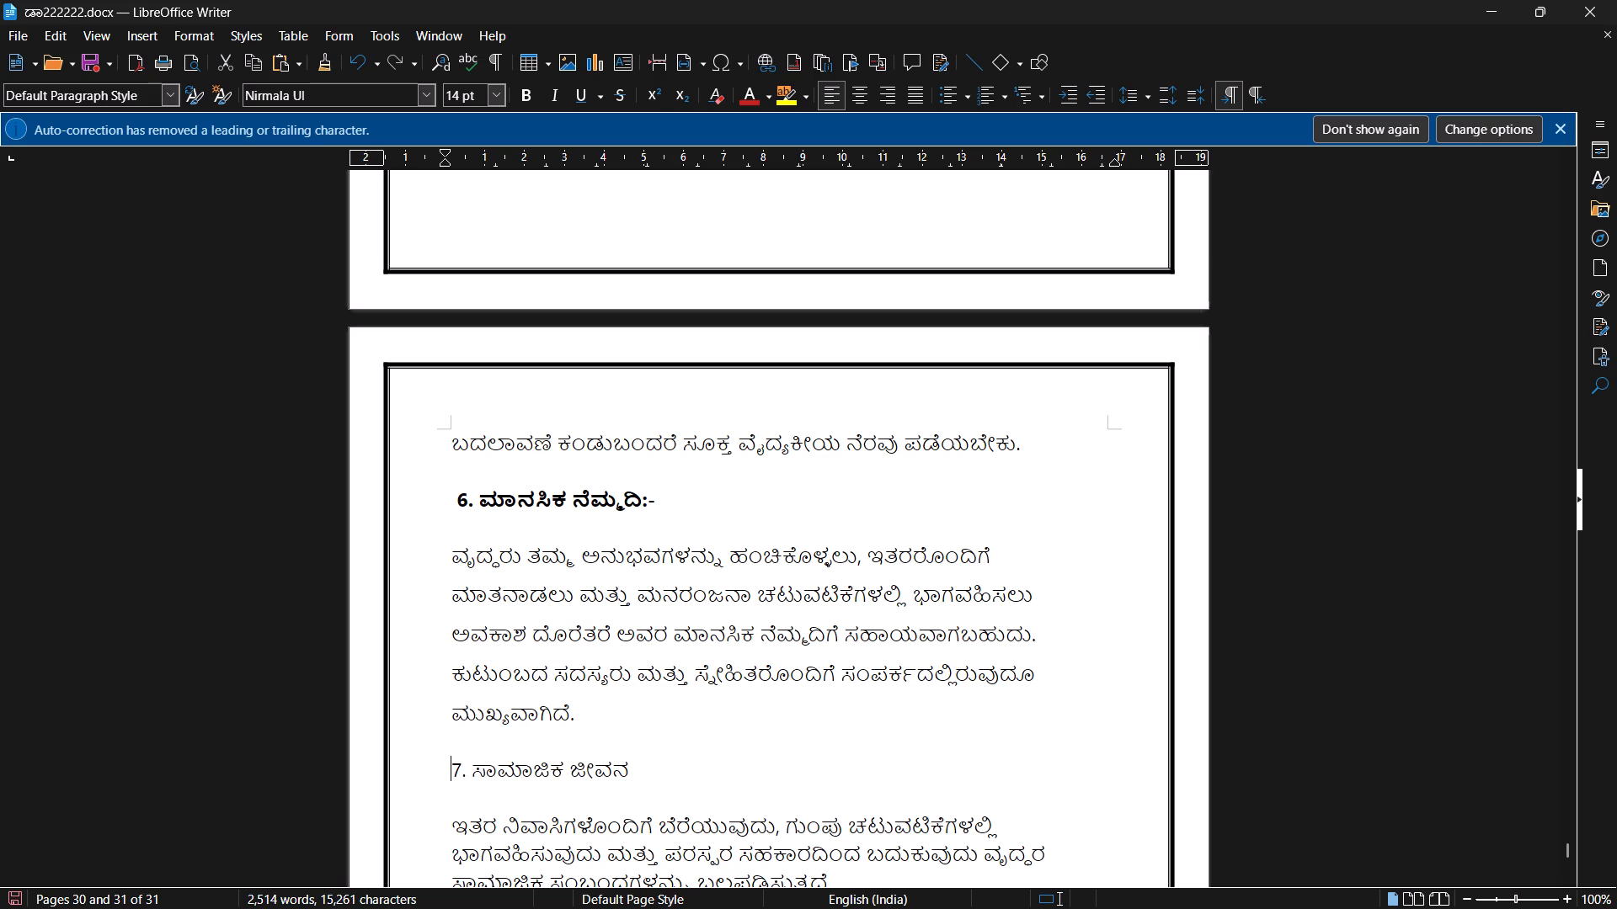
# Make the title "7. ಸಾಮಾಜಿಕ ಜೀವನ" bold and append ":-" to it.
pyautogui.moveTo(447, 764); pyautogui.dragTo(619, 773)
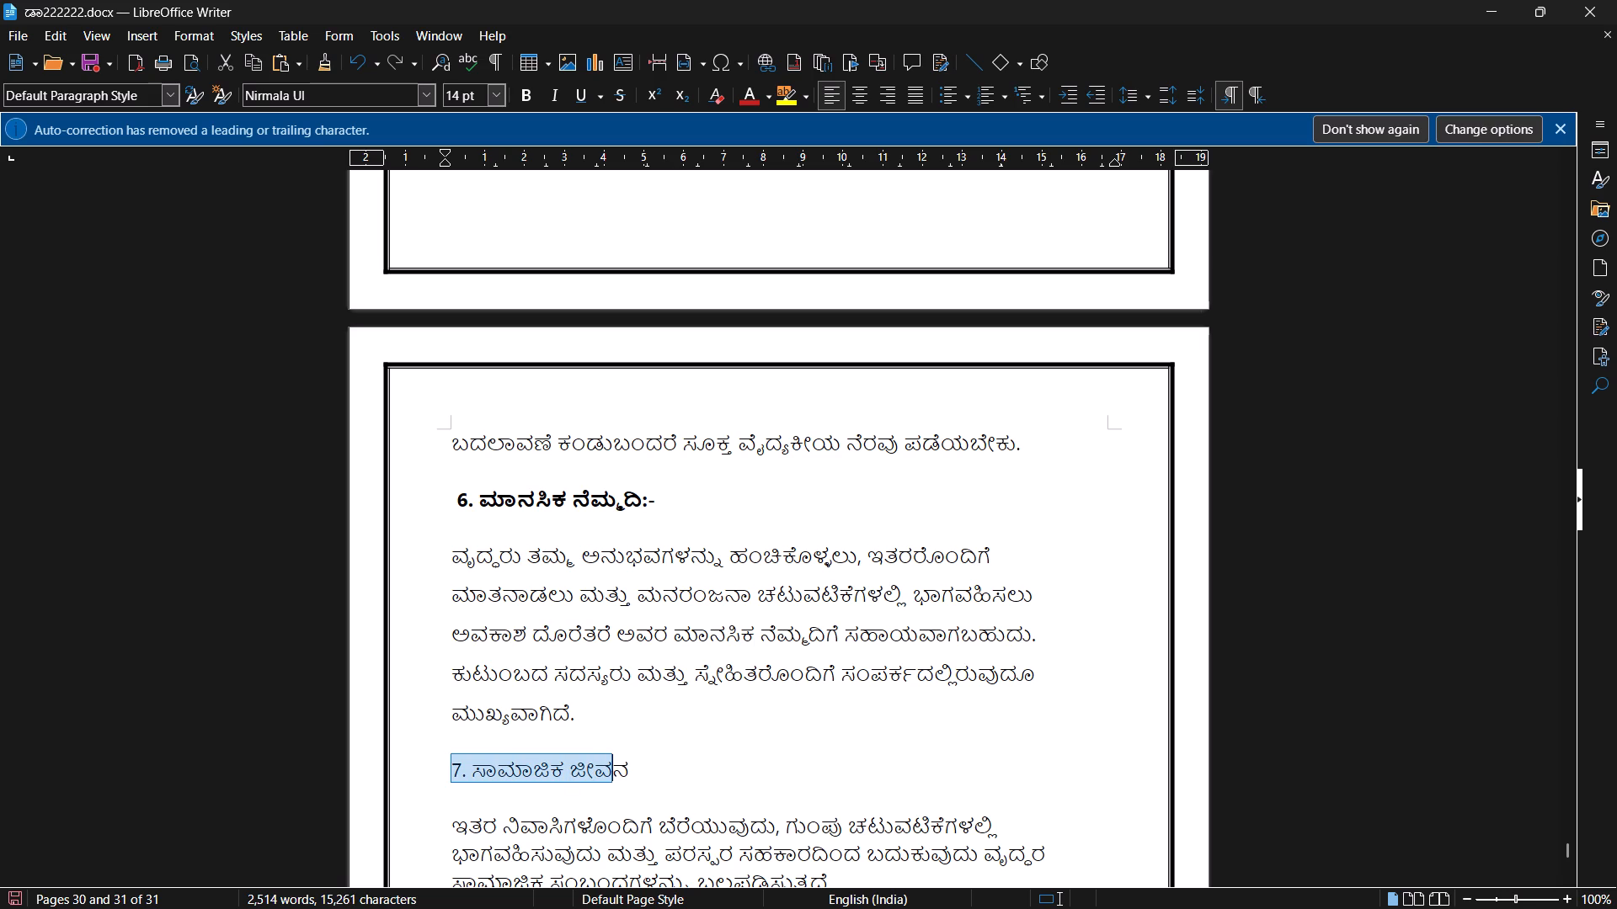
pyautogui.moveTo(619, 773); pyautogui.dragTo(639, 772)
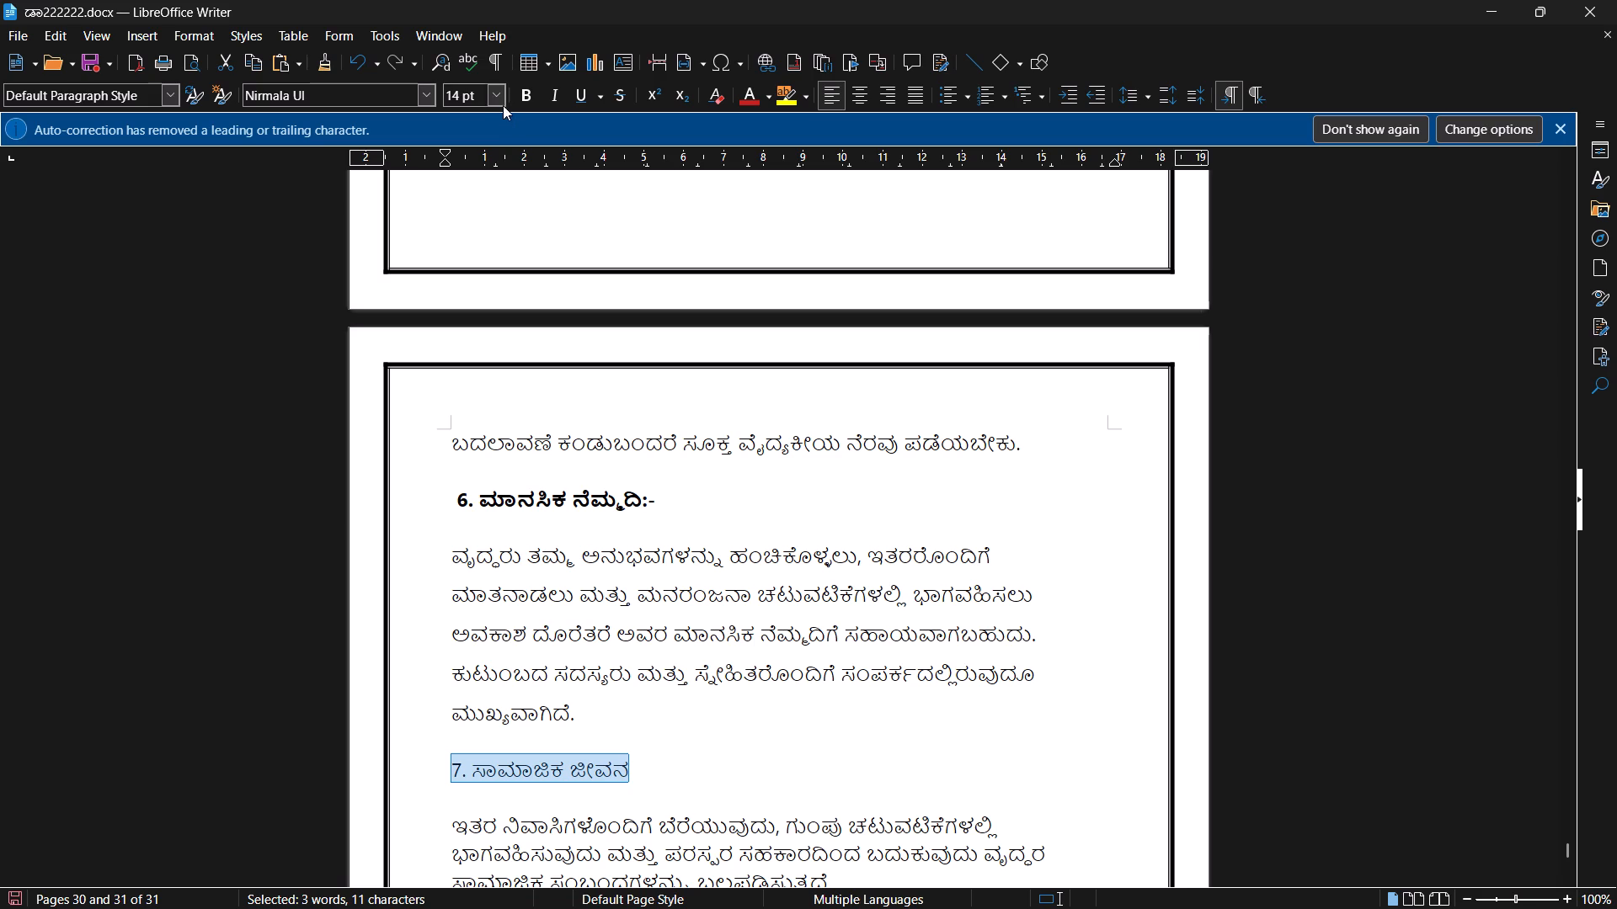
pyautogui.click(520, 95)
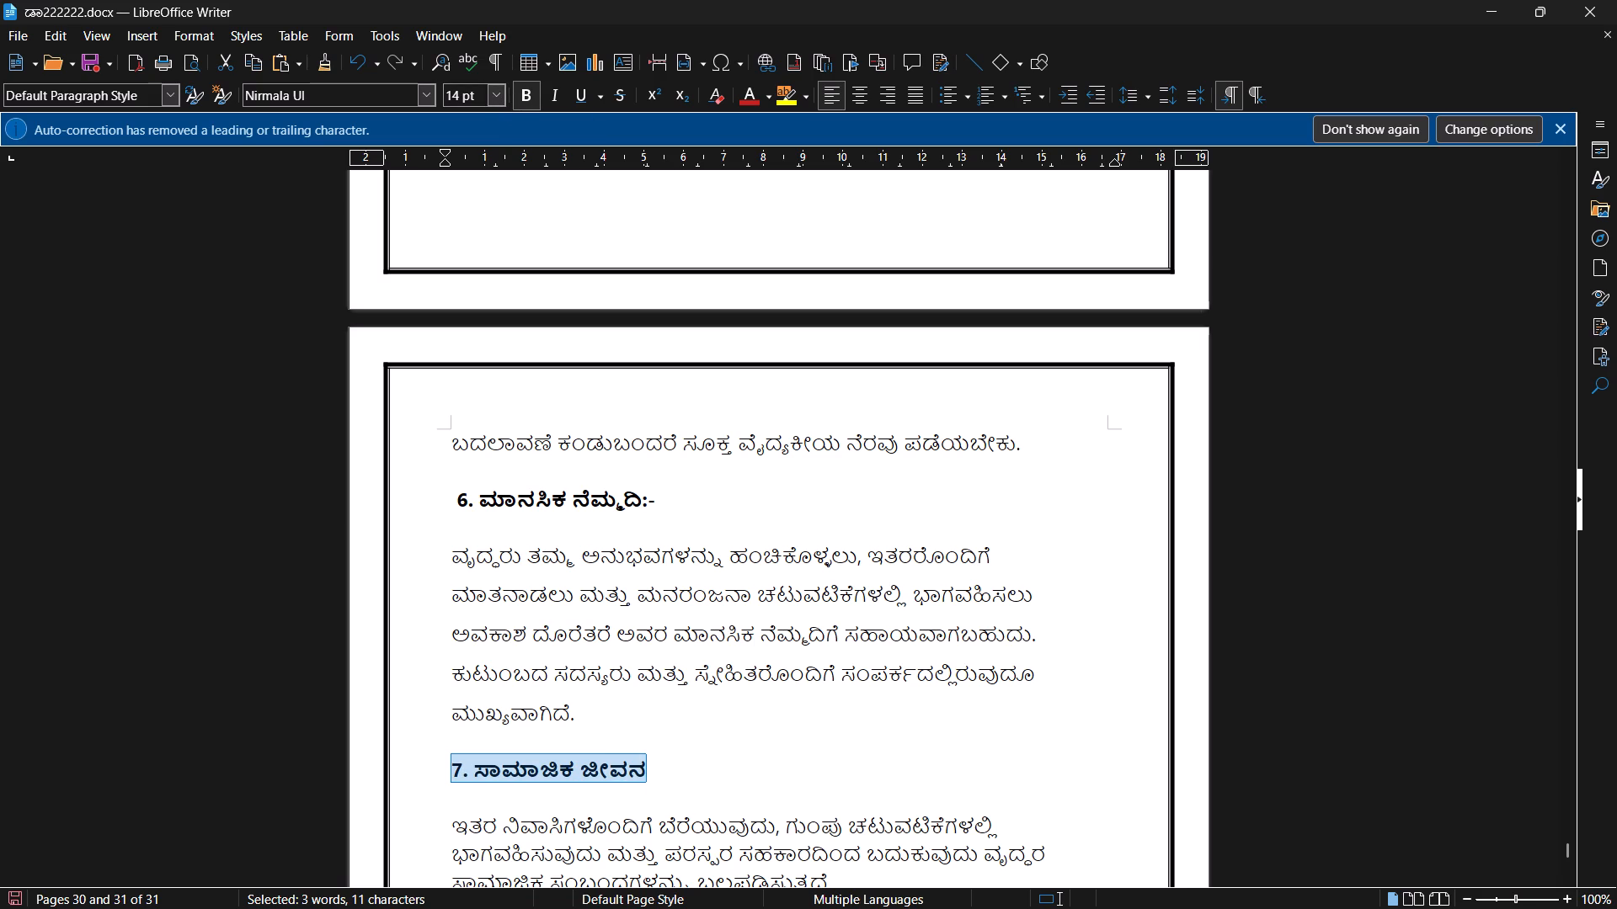
pyautogui.click(648, 768)
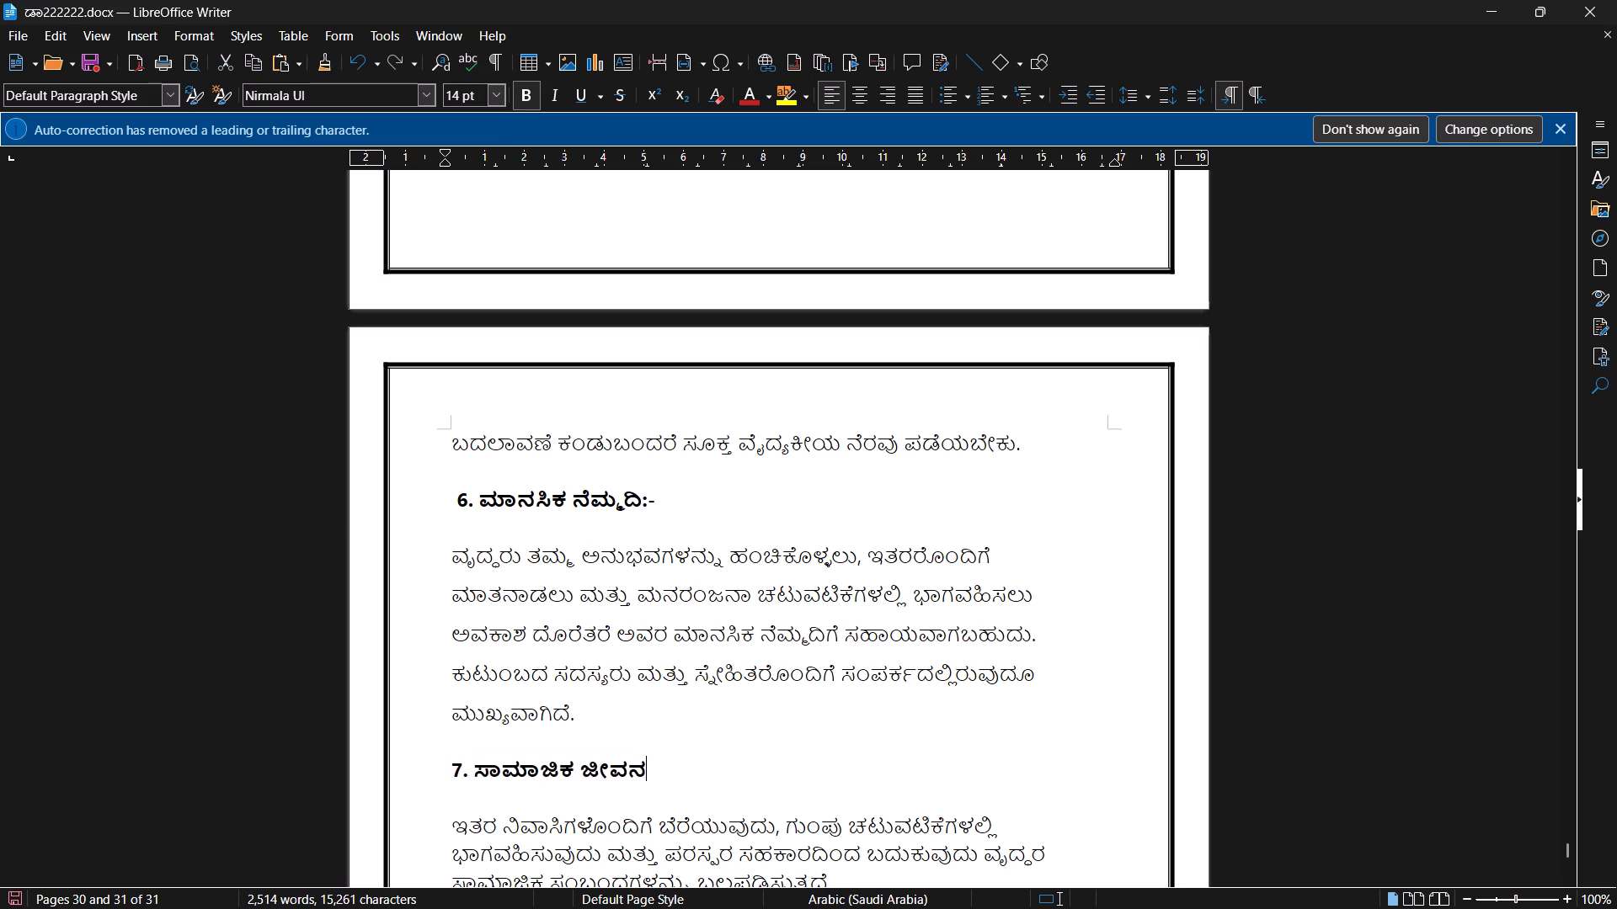
pyautogui.write(':-')
# Split the three-line paragraph under "7. ಸಾಮಾಜಿಕ ಜೀವನ:-" into one-line paragraphs at its existing line breaks.
pyautogui.click(451, 855)
pyautogui.press('Return')
pyautogui.press('Return')
pyautogui.press('Down')
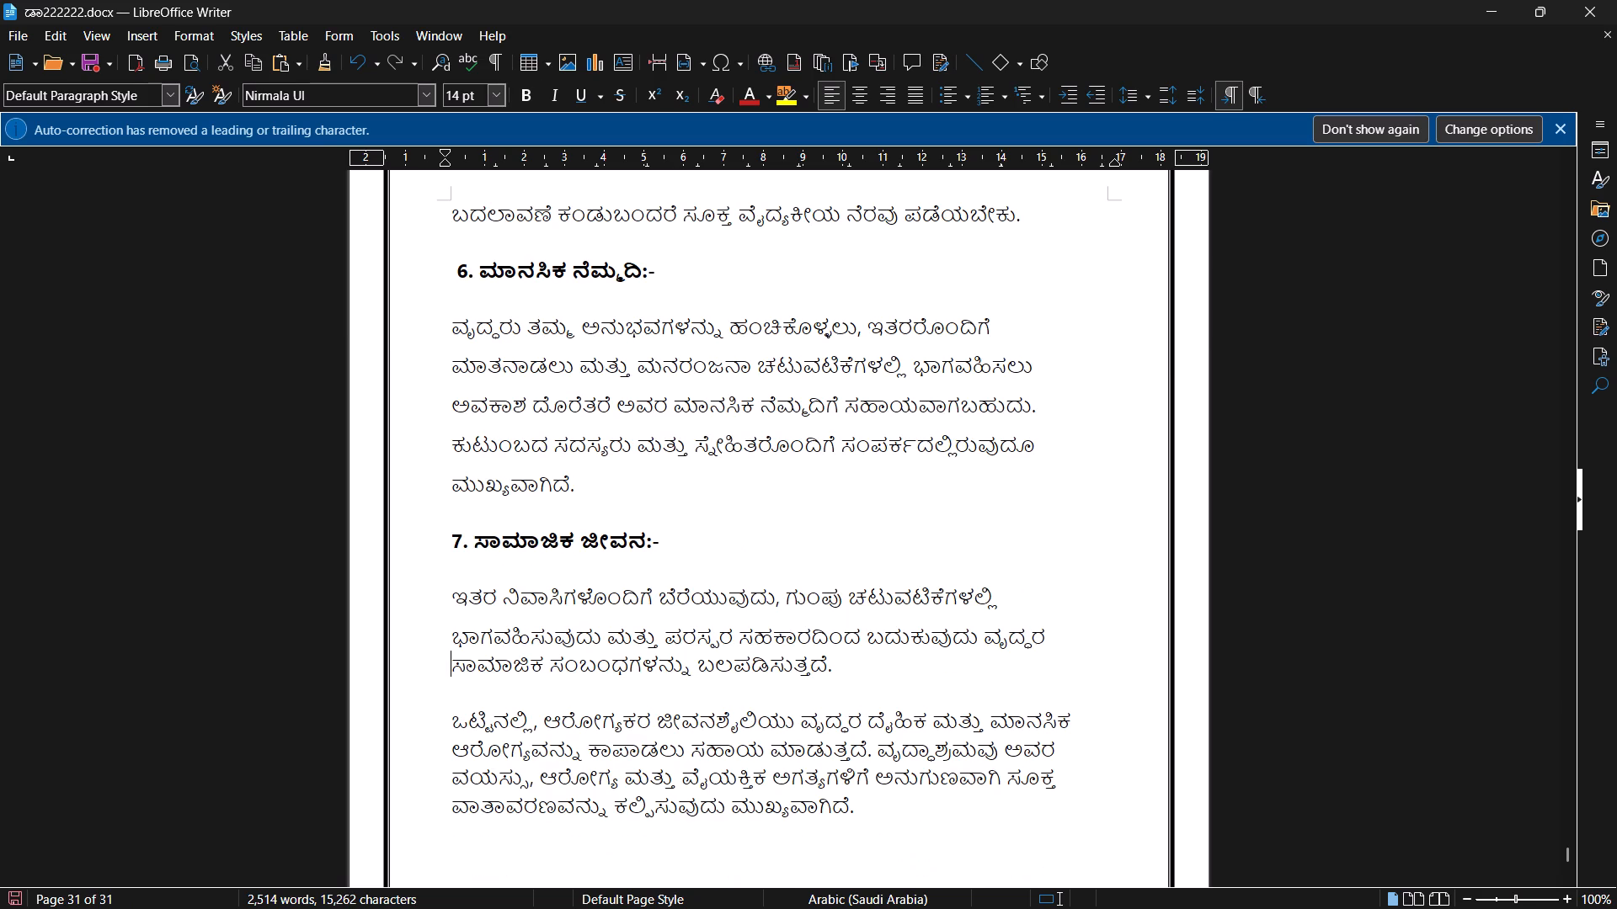
pyautogui.press('Return')
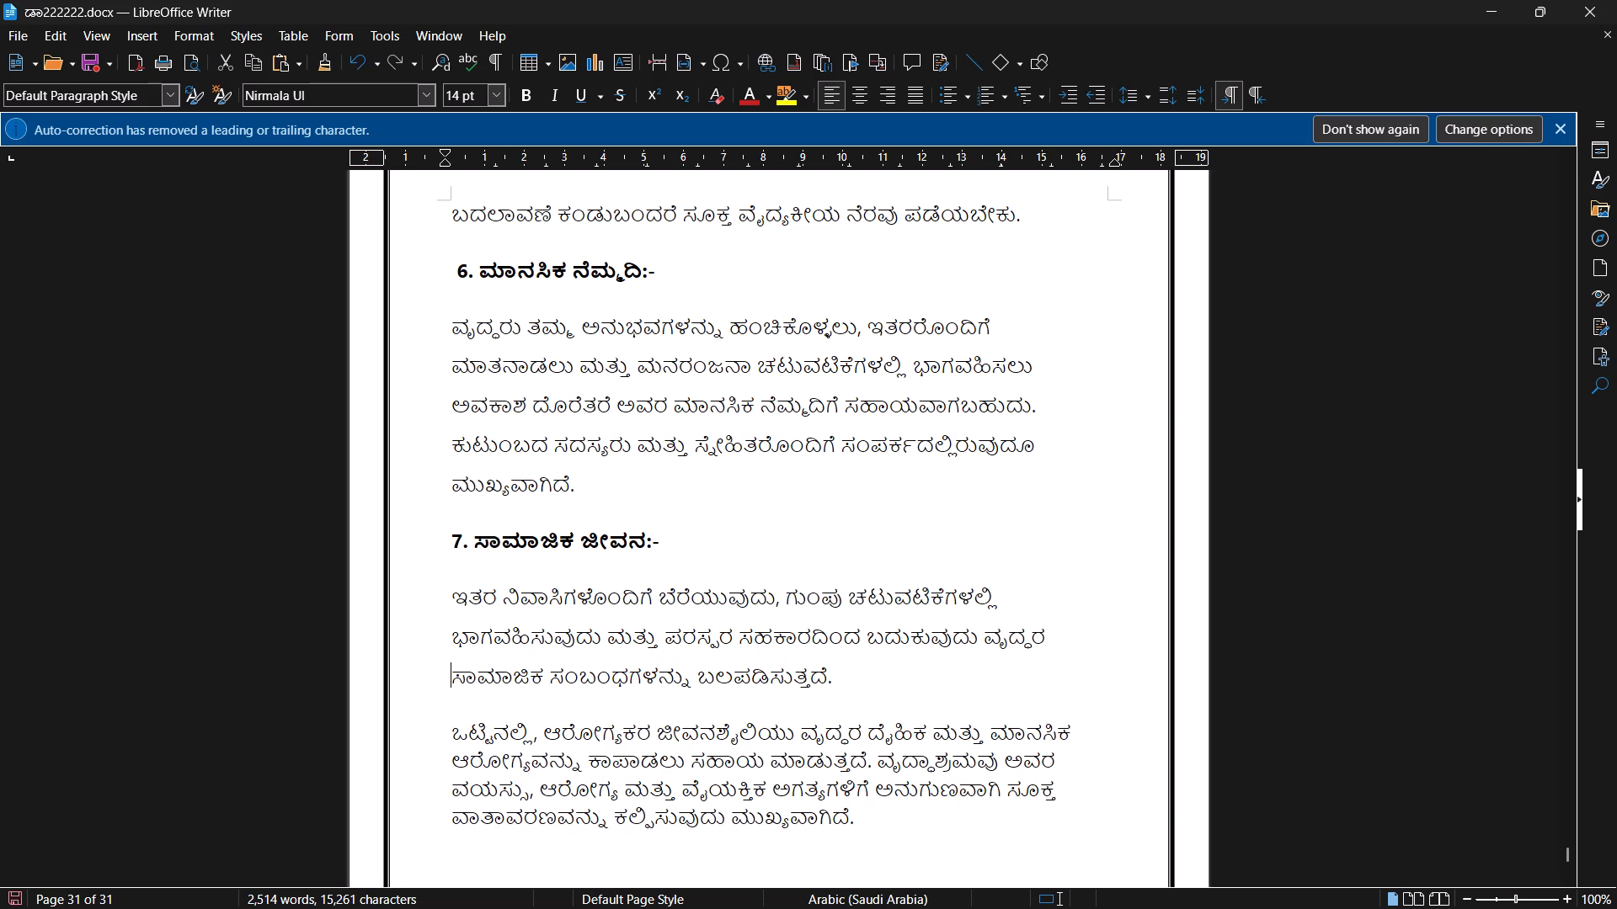
# Delete the four-line concluding paragraph beginning "ಒಟ್ಟಿನಲ್ಲಿ" at the end of the document, below section 7.
pyautogui.press('Down')
pyautogui.press('Down')
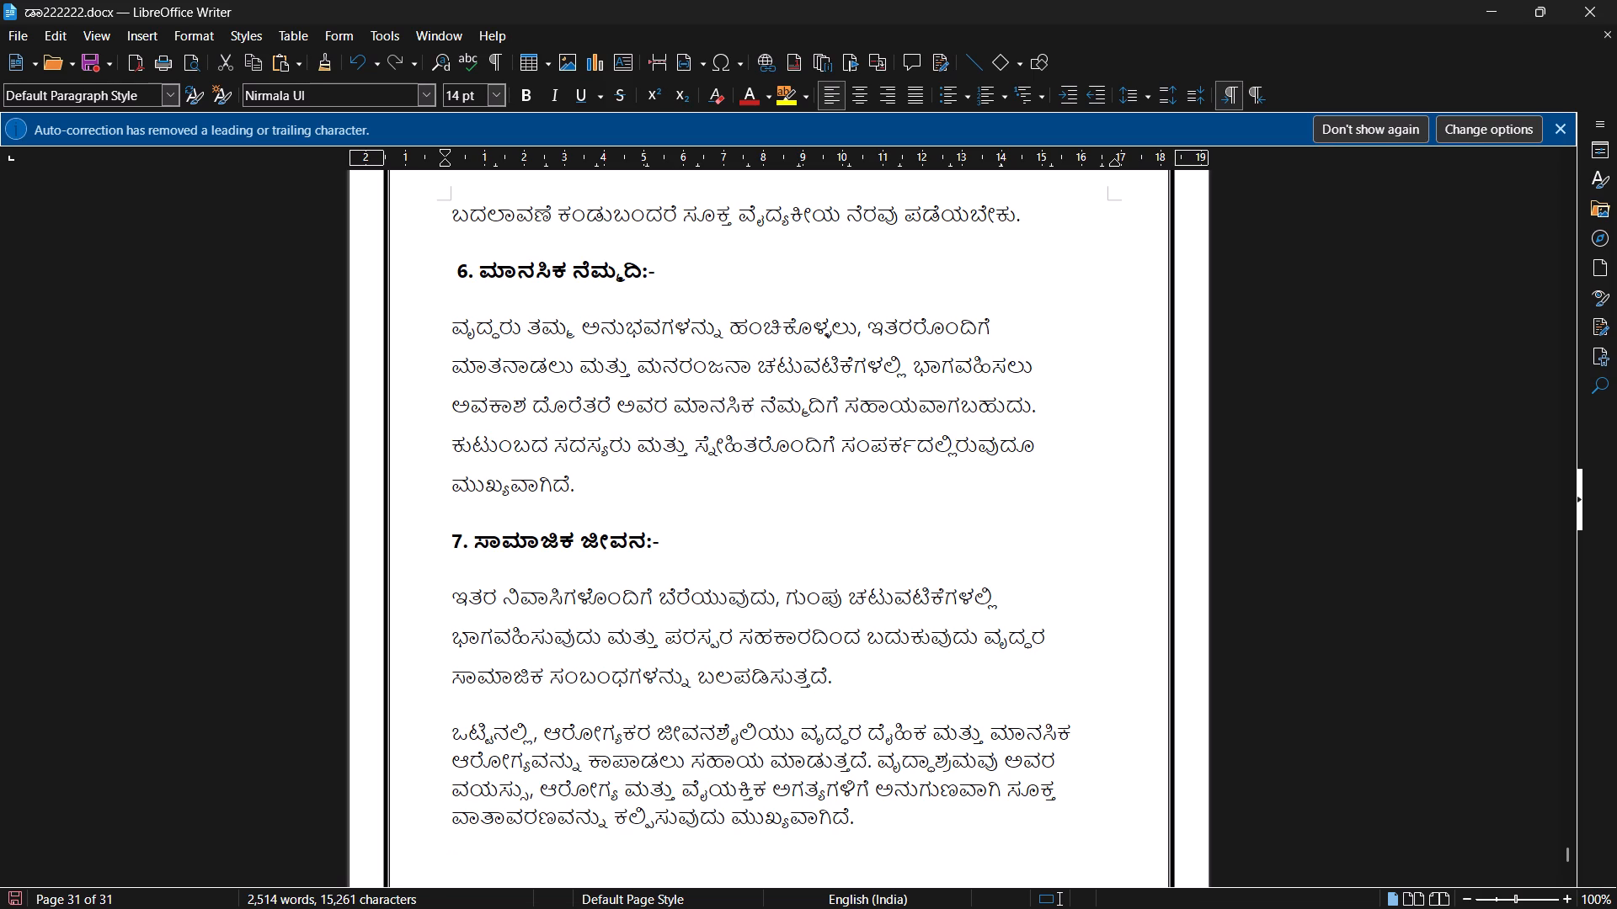
pyautogui.moveTo(453, 736); pyautogui.dragTo(621, 781)
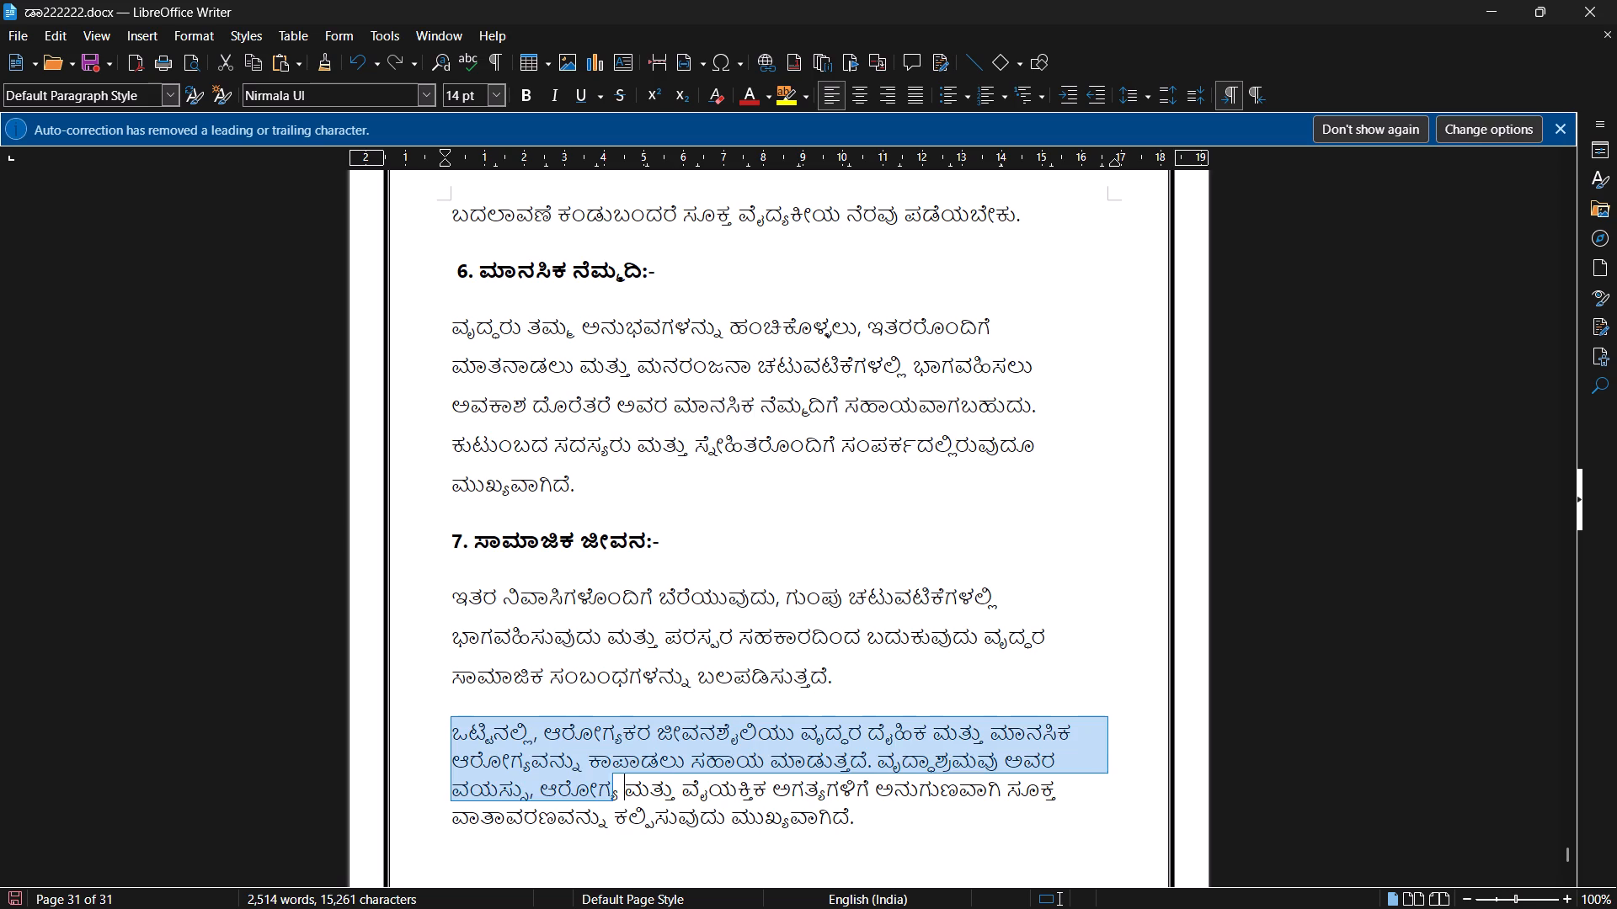
pyautogui.moveTo(621, 781); pyautogui.dragTo(896, 813)
pyautogui.press('BackSpace')
pyautogui.press('BackSpace')
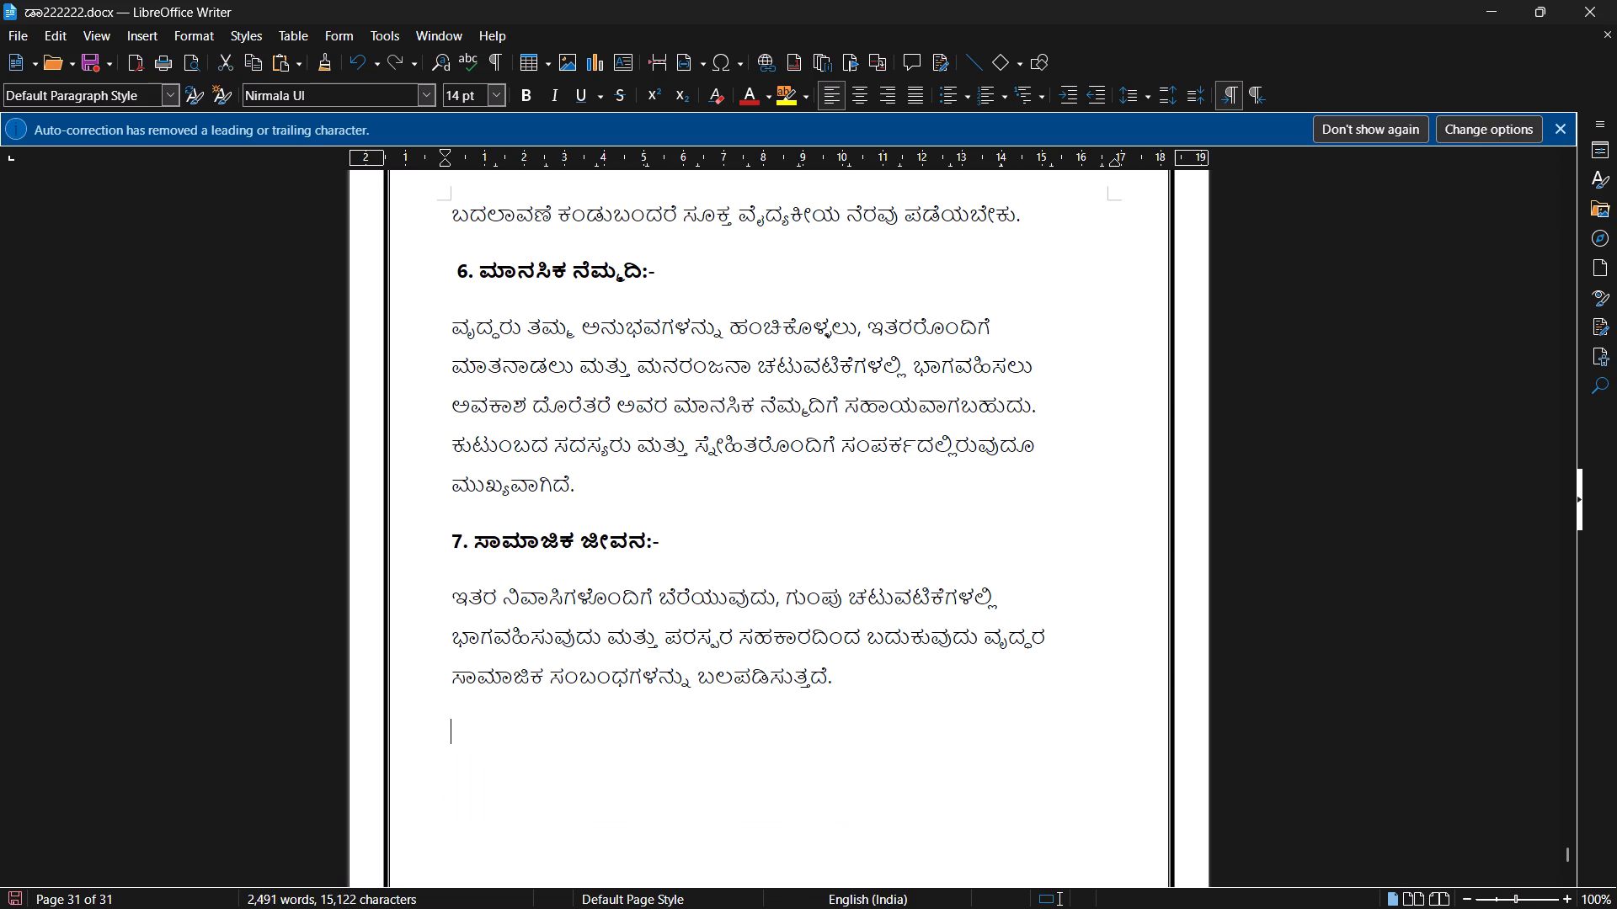
pyautogui.press('Down')
pyautogui.press('Up')
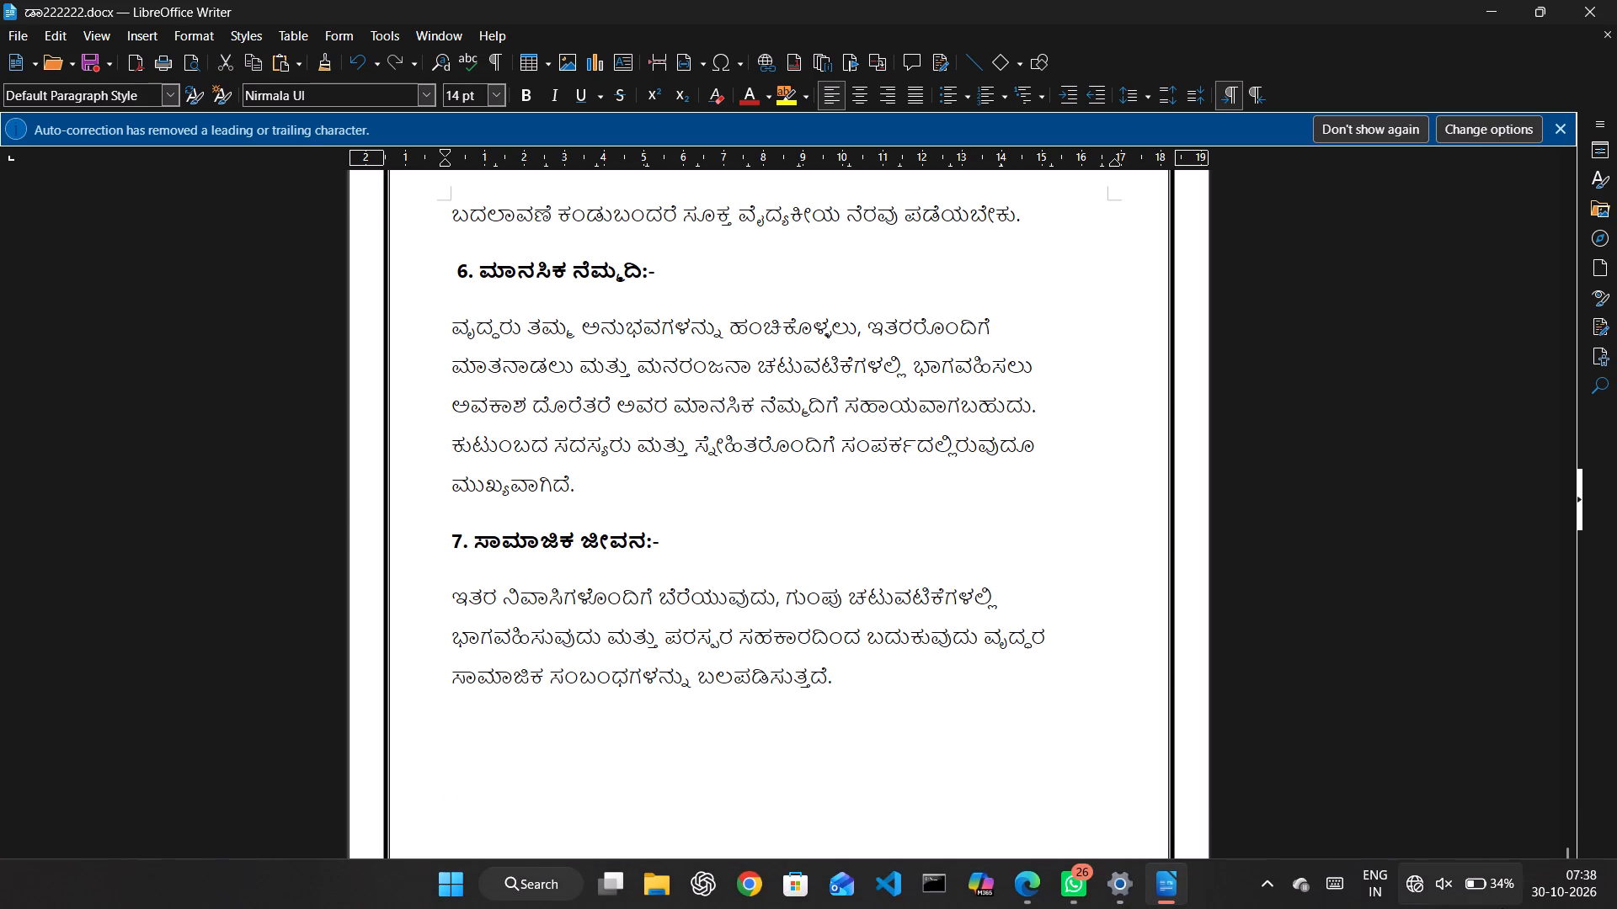
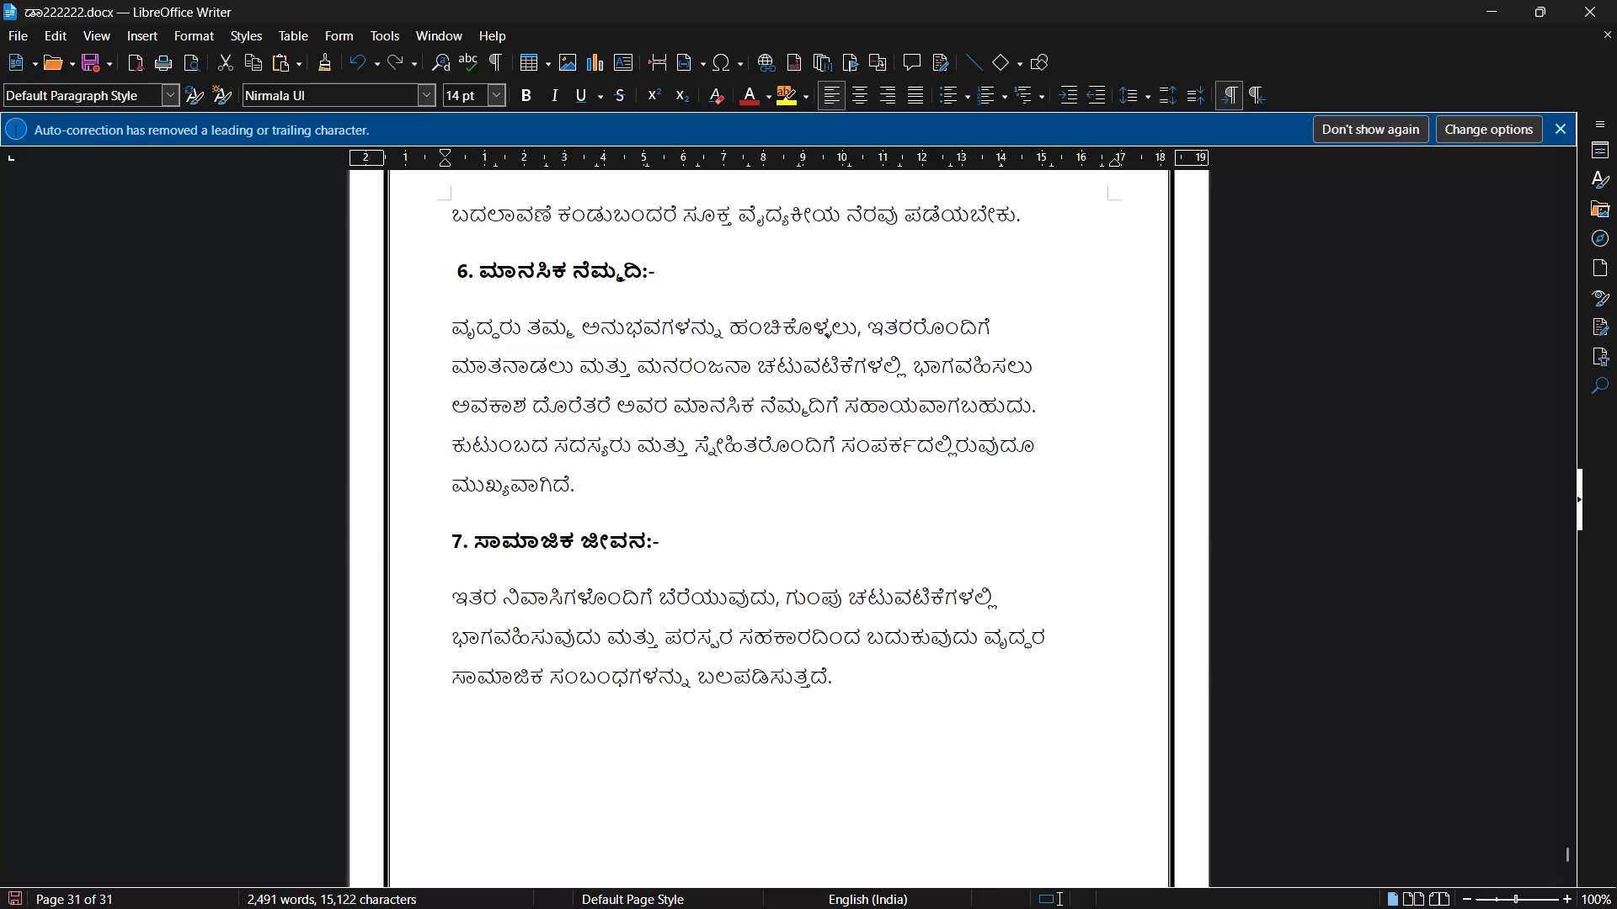
# Paste the copied chapter "ಅಧ್ಯಾಯ – 5: ಉಪಸಂಹಾರ ಮತ್ತು ಸಲಹೆಗಳು" at the end of the document, below section 7.
pyautogui.hotkey('ctrl', 'v')
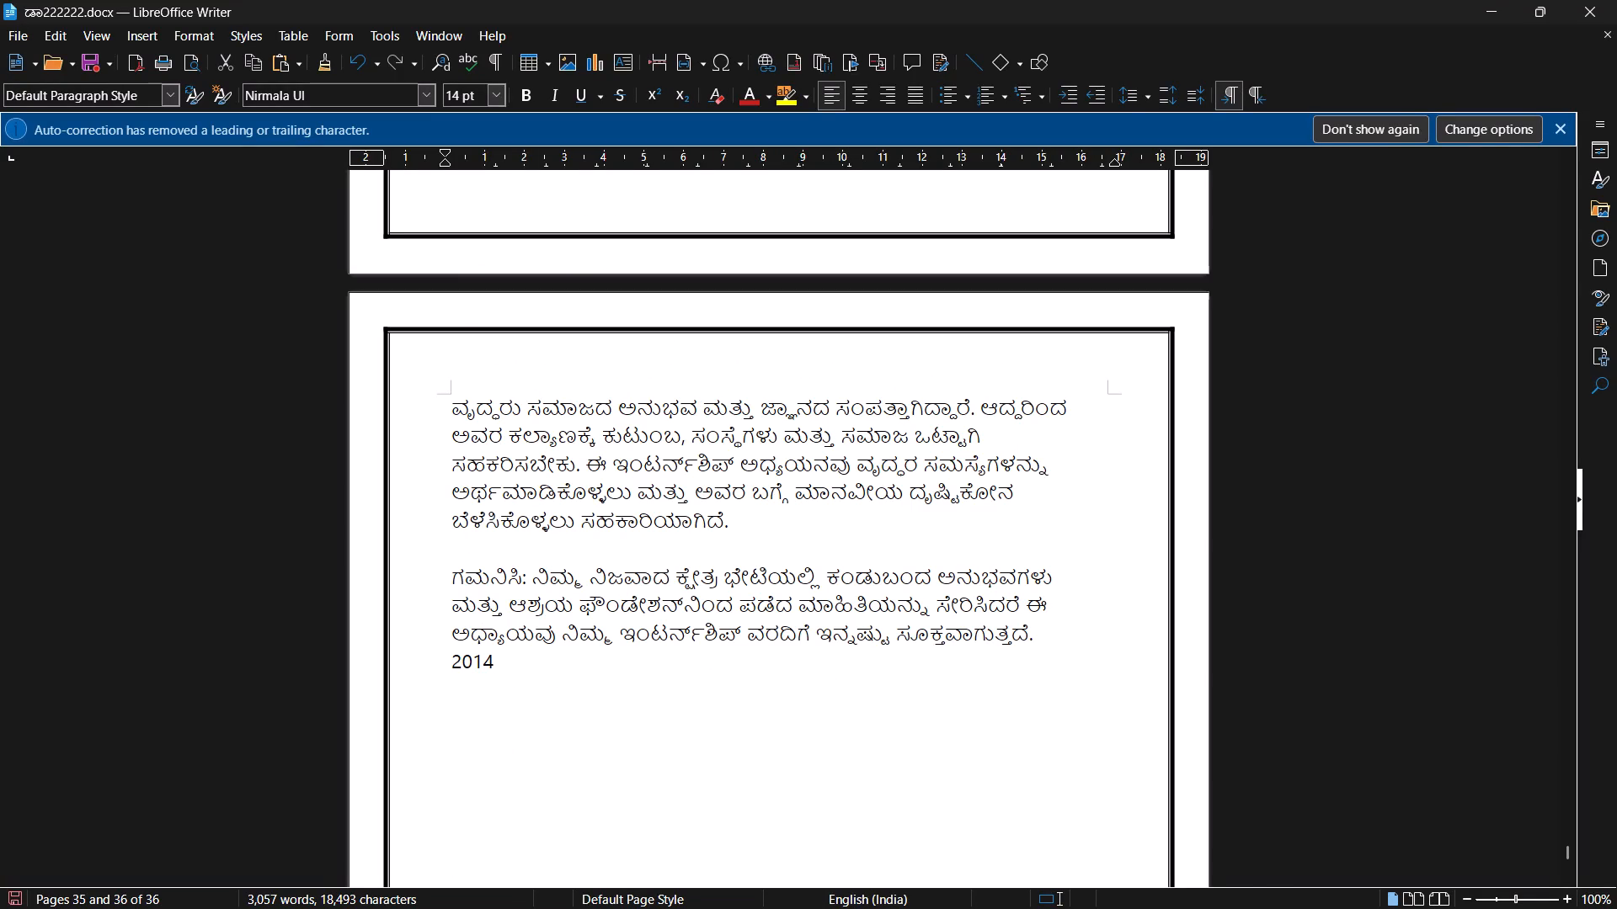
# Delete the final paragraph beginning "ವೃದ್ಧರು ಸಮಾಜದ", the "ಗಮನಿಸಿ" note and the "2014" line at the end of the pasted text.
pyautogui.moveTo(452, 405); pyautogui.dragTo(467, 659)
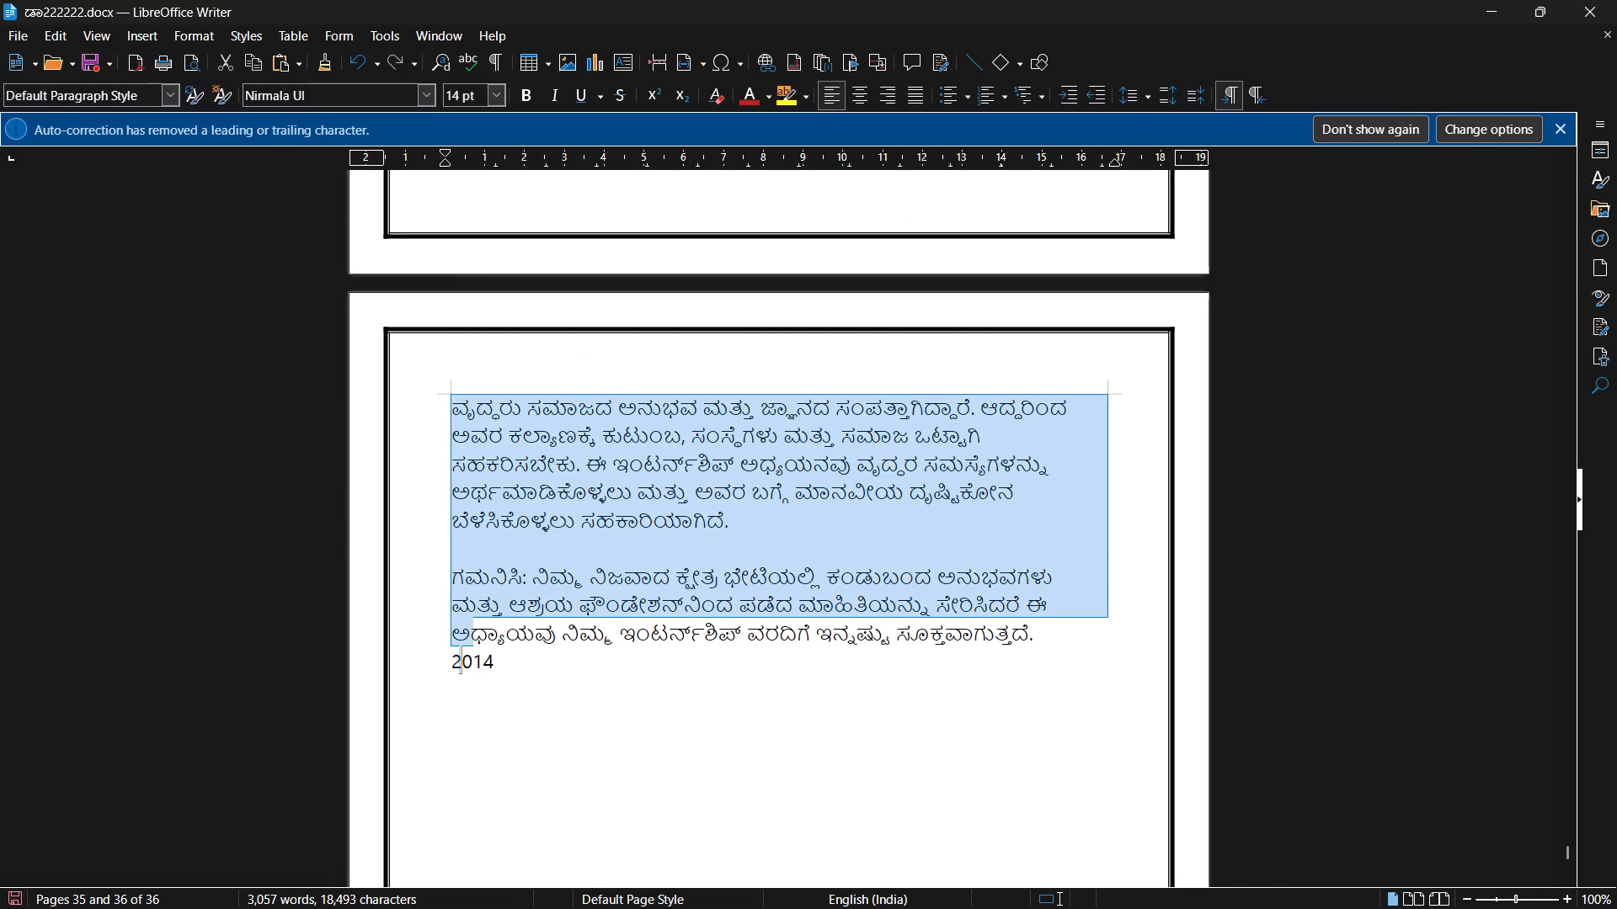
pyautogui.moveTo(467, 659); pyautogui.dragTo(508, 669)
pyautogui.press('BackSpace')
pyautogui.press('BackSpace')
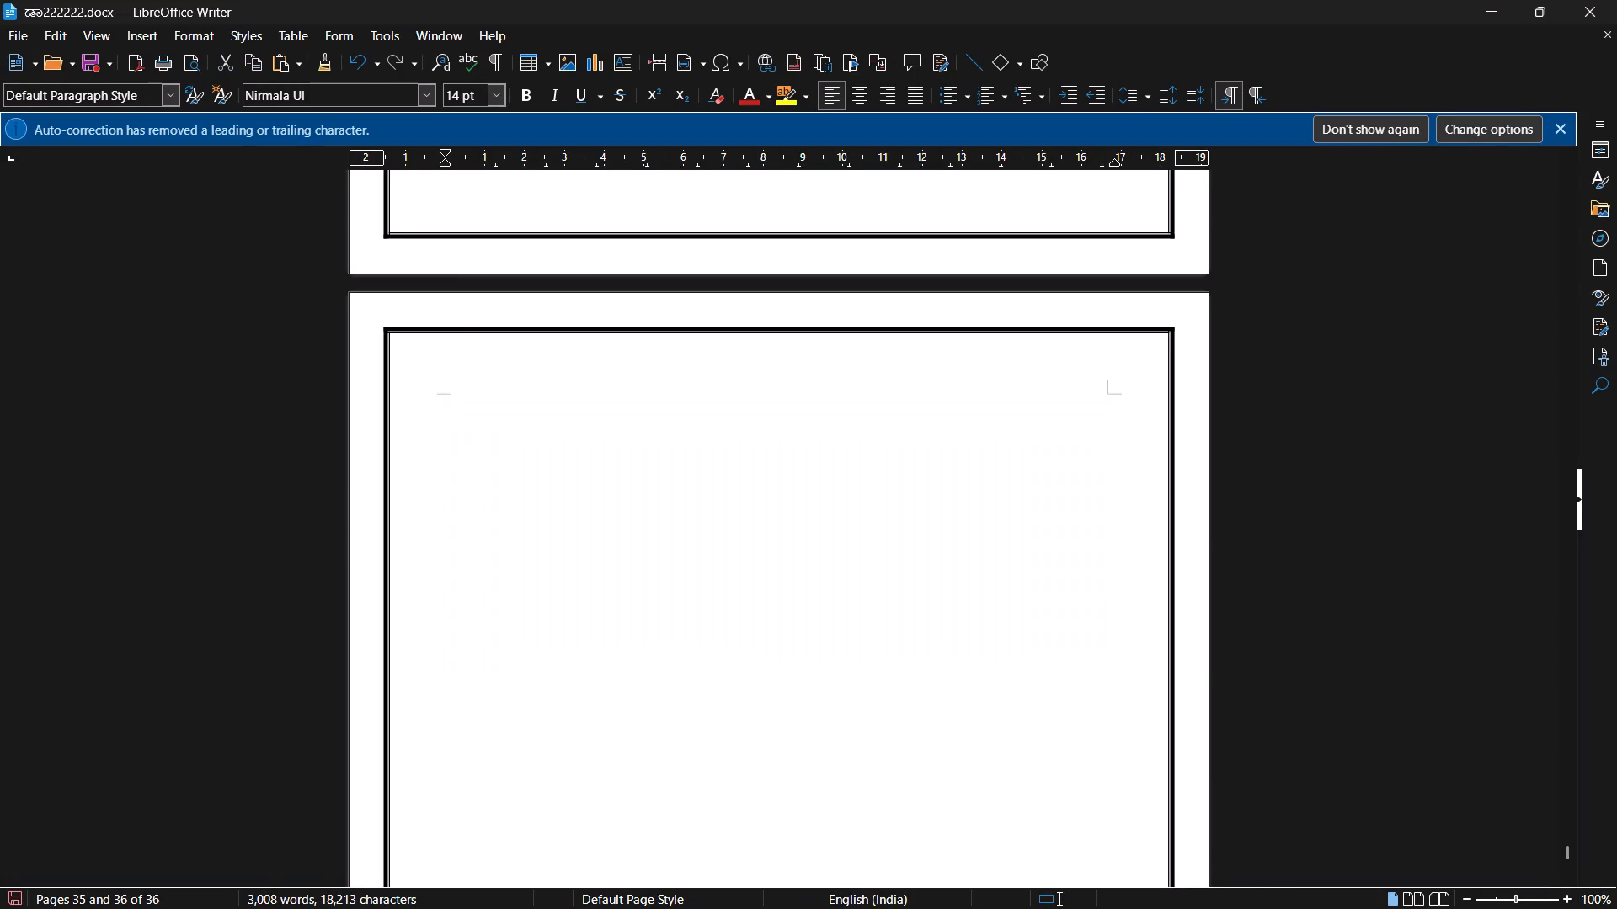
# Delete the heading "### ಅಧ್ಯಾಯ – 5ರ ಅಂತಿಮ ಉಪಸಂಹಾರ" and the four-line paragraph under it, below the source list.
pyautogui.press('Up')
pyautogui.doubleClick(1568, 849)
pyautogui.moveTo(1568, 849); pyautogui.dragTo(1564, 840)
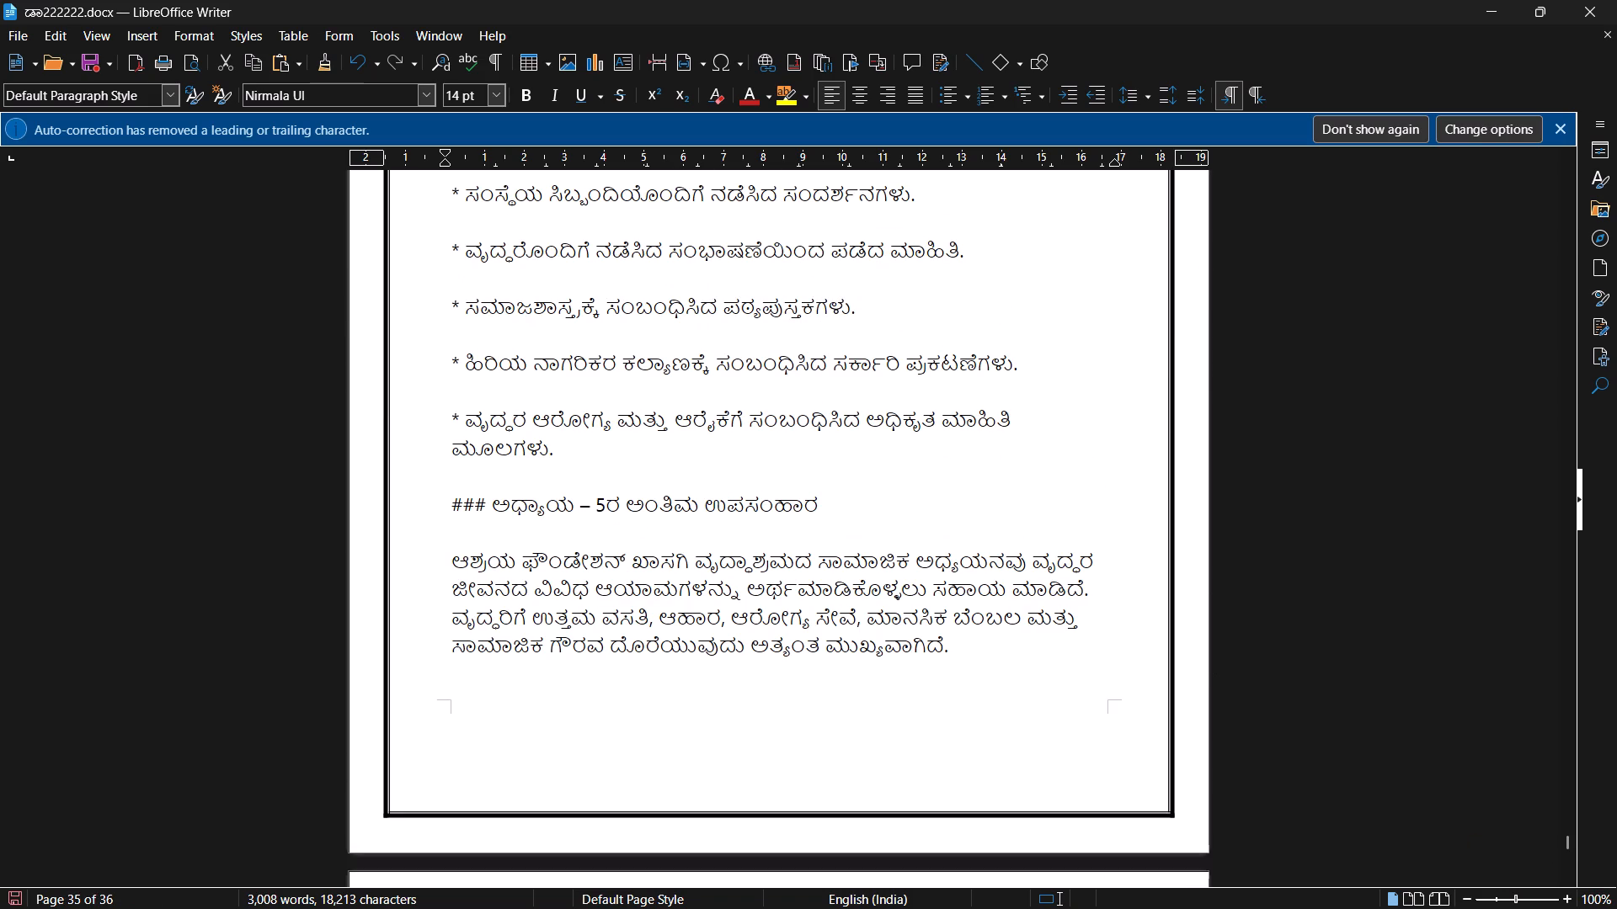
pyautogui.moveTo(453, 502); pyautogui.dragTo(891, 674)
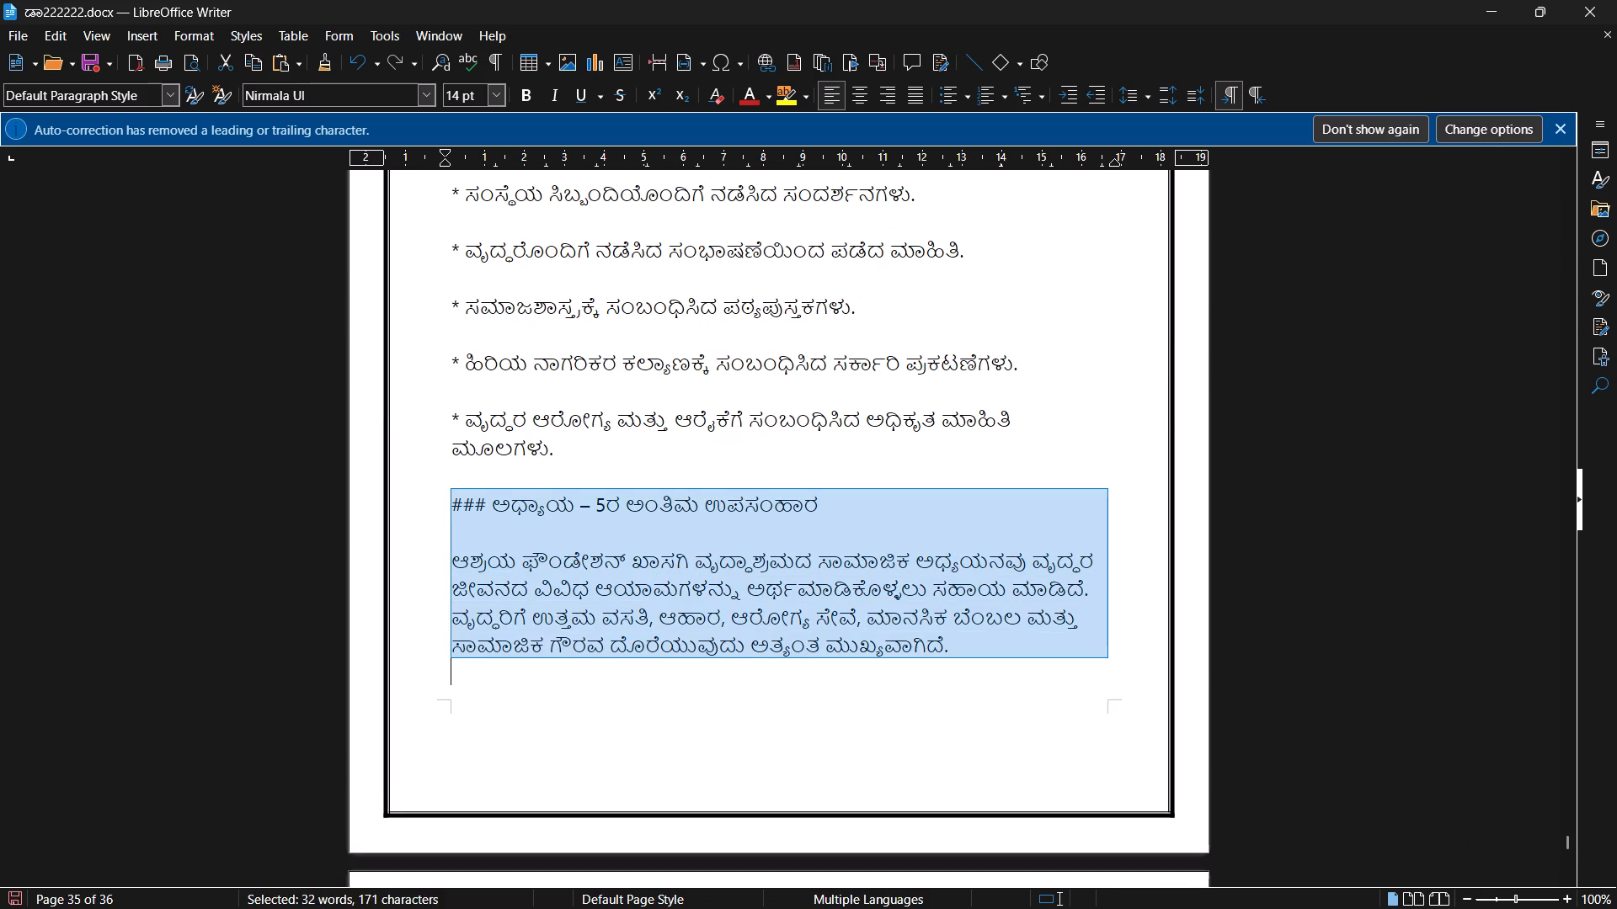
pyautogui.press('BackSpace')
# Format the chapter title "ಅಧ್ಯಾಯ – 5: ಉಪಸಂಹಾರ ಮತ್ತು ಸಲಹೆಗಳು" below section 7 as bold, red, 18 pt text.
pyautogui.press('Up')
pyautogui.press('Up')
pyautogui.press('Up')
pyautogui.press('Up')
pyautogui.press('Up')
pyautogui.press('Up')
pyautogui.press('Up')
pyautogui.press('Up')
pyautogui.press('Up')
pyautogui.press('Up')
pyautogui.press('Up')
pyautogui.press('Up')
pyautogui.press('Up')
pyautogui.press('Up')
pyautogui.press('Up')
pyautogui.press('Up')
pyautogui.press('Up')
pyautogui.press('Up')
pyautogui.press('Up')
pyautogui.press('Up')
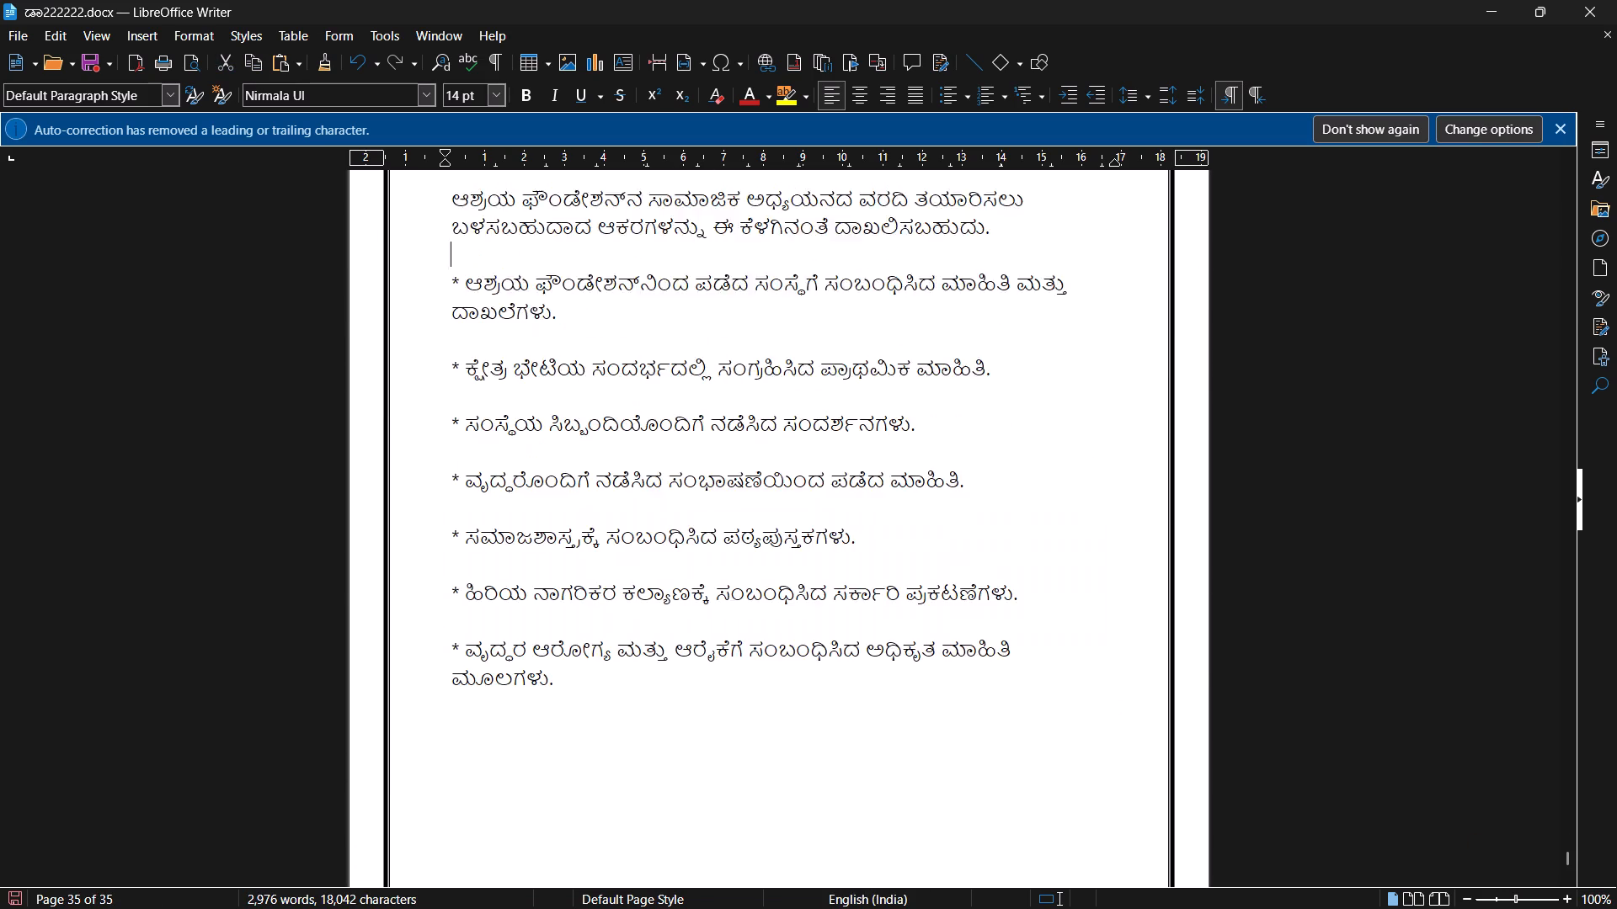
pyautogui.press('Up')
pyautogui.press('Up')
pyautogui.press('Up')
pyautogui.press('Up')
pyautogui.press('Up')
pyautogui.press('Up')
pyautogui.press('Up')
pyautogui.press('Up')
pyautogui.press('Up')
pyautogui.press('Up')
pyautogui.press('Up')
pyautogui.press('Up')
pyautogui.press('Up')
pyautogui.press('Up')
pyautogui.press('Up')
pyautogui.press('Up')
pyautogui.press('Up')
pyautogui.press('Up')
pyautogui.press('Up')
pyautogui.press('Up')
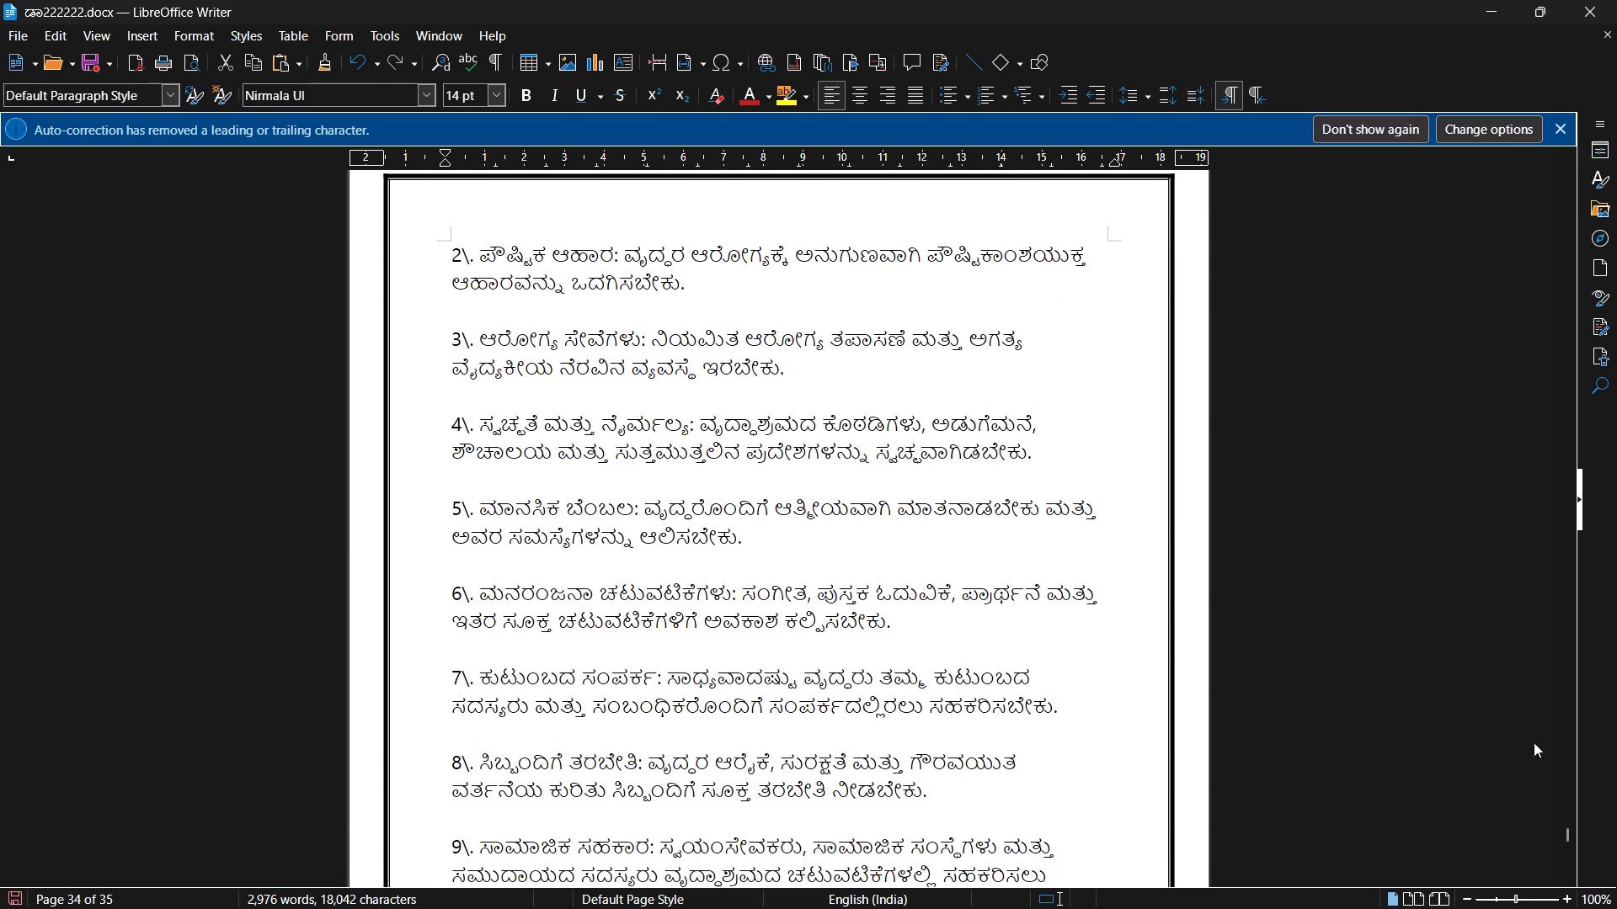
pyautogui.tripleClick(1566, 827)
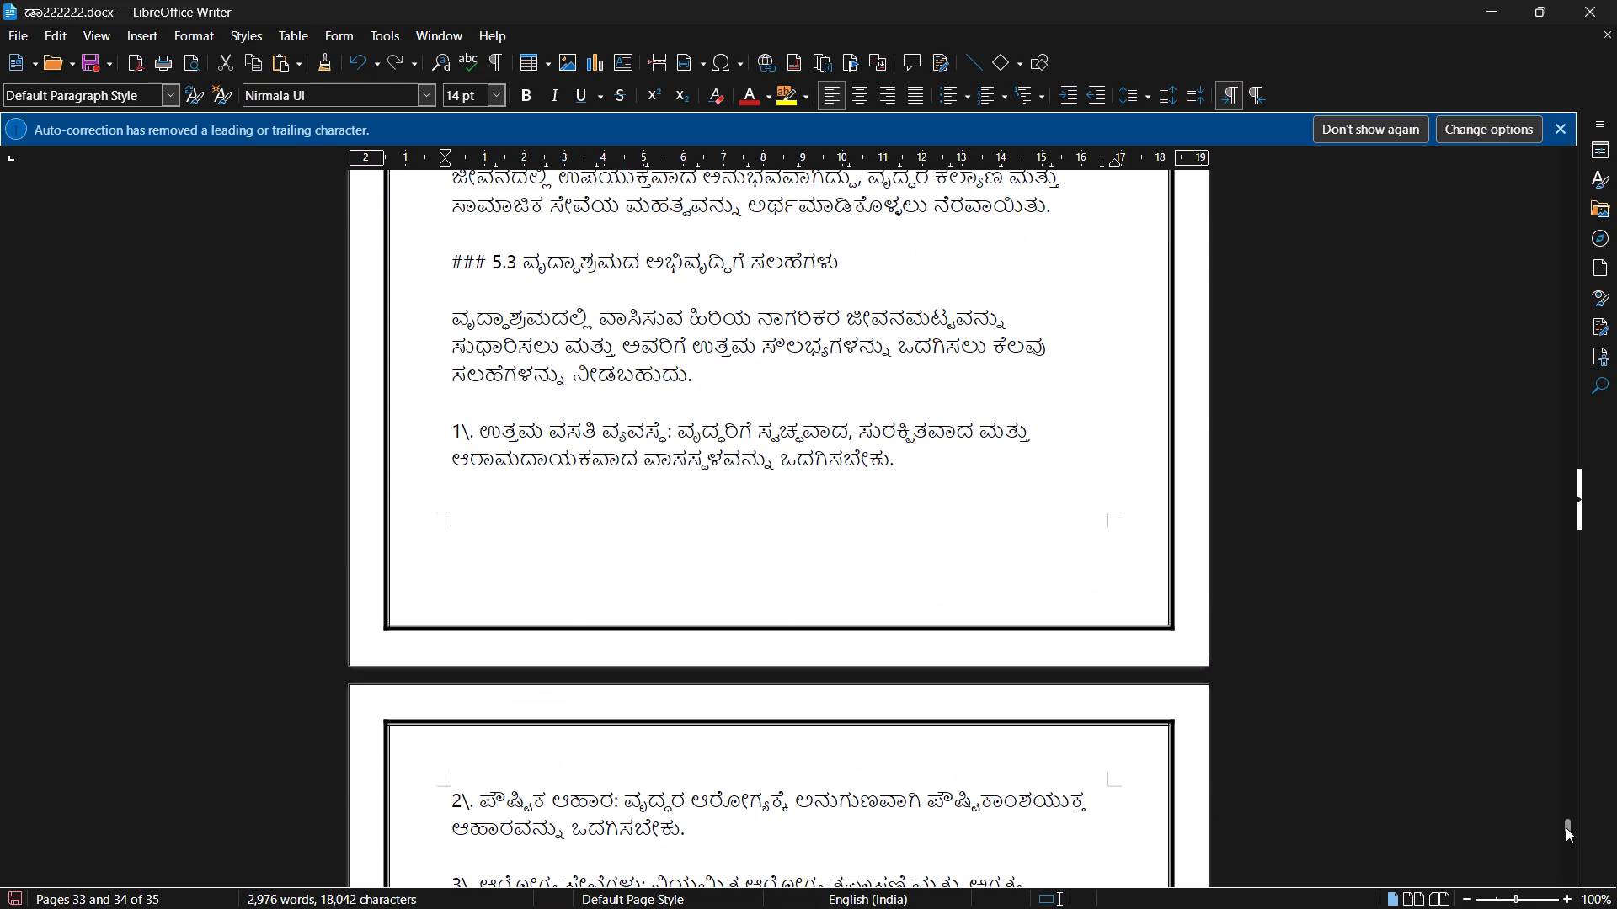
pyautogui.doubleClick(1566, 827)
pyautogui.click(1107, 530)
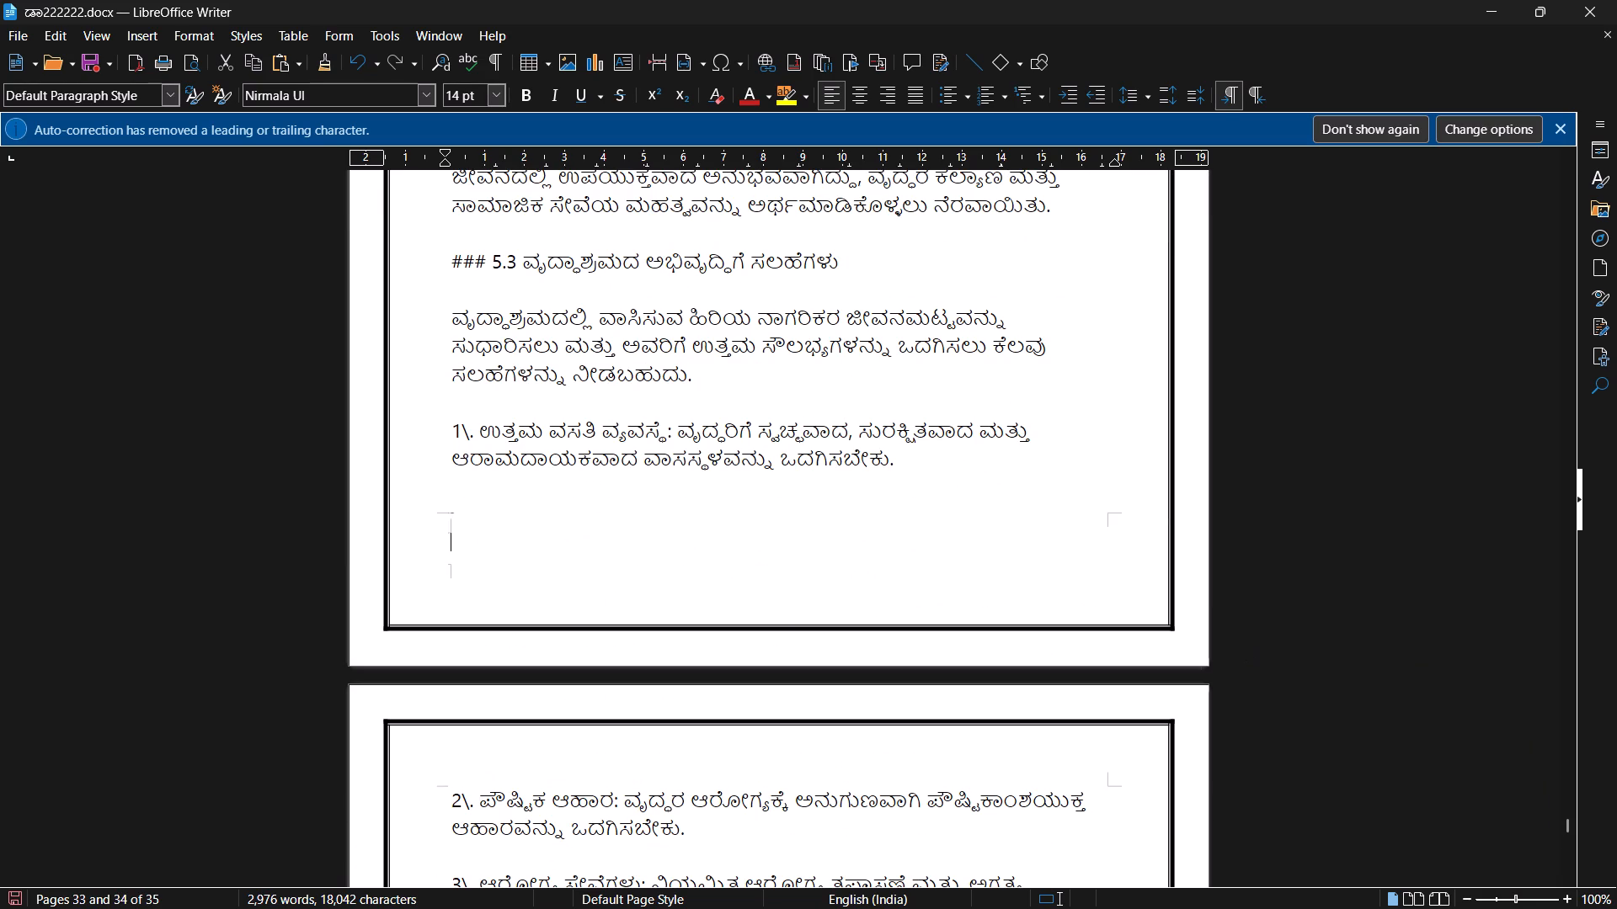
pyautogui.click(1107, 530)
pyautogui.click(1245, 501)
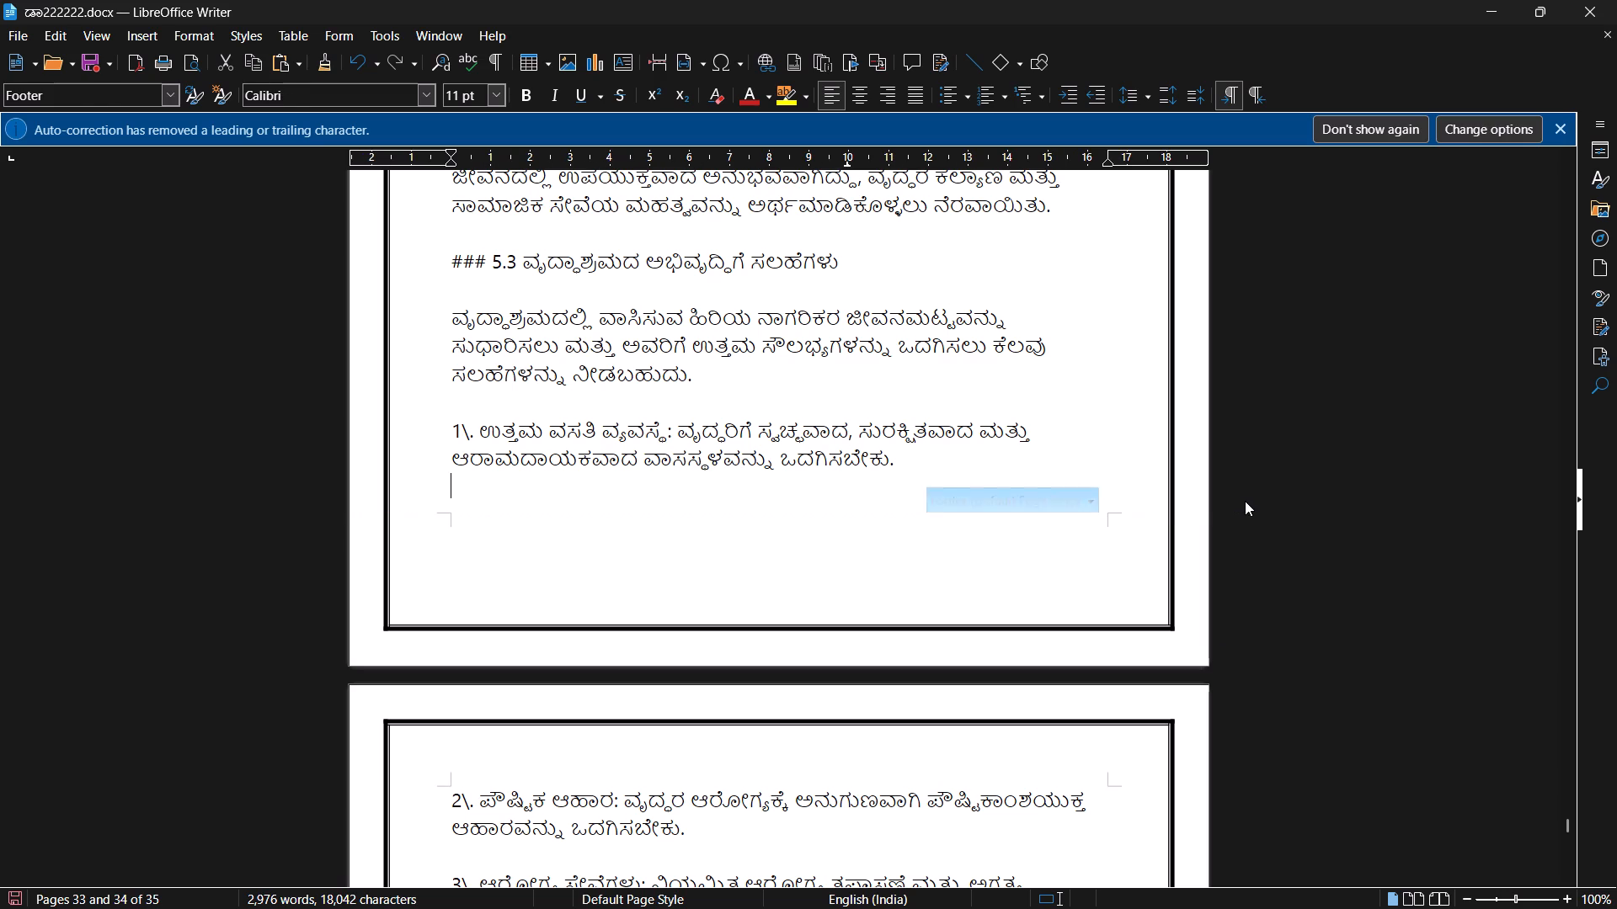
pyautogui.click(1140, 405)
pyautogui.press('Up')
pyautogui.press('Up')
pyautogui.press('Up')
pyautogui.press('Up')
pyautogui.press('Up')
pyautogui.press('Up')
pyautogui.press('Up')
pyautogui.press('Up')
pyautogui.press('Up')
pyautogui.press('Up')
pyautogui.press('Up')
pyautogui.press('Up')
pyautogui.press('Up')
pyautogui.press('Up')
pyautogui.press('Up')
pyautogui.press('Up')
pyautogui.press('Up')
pyautogui.press('Up')
pyautogui.press('Up')
pyautogui.press('Up')
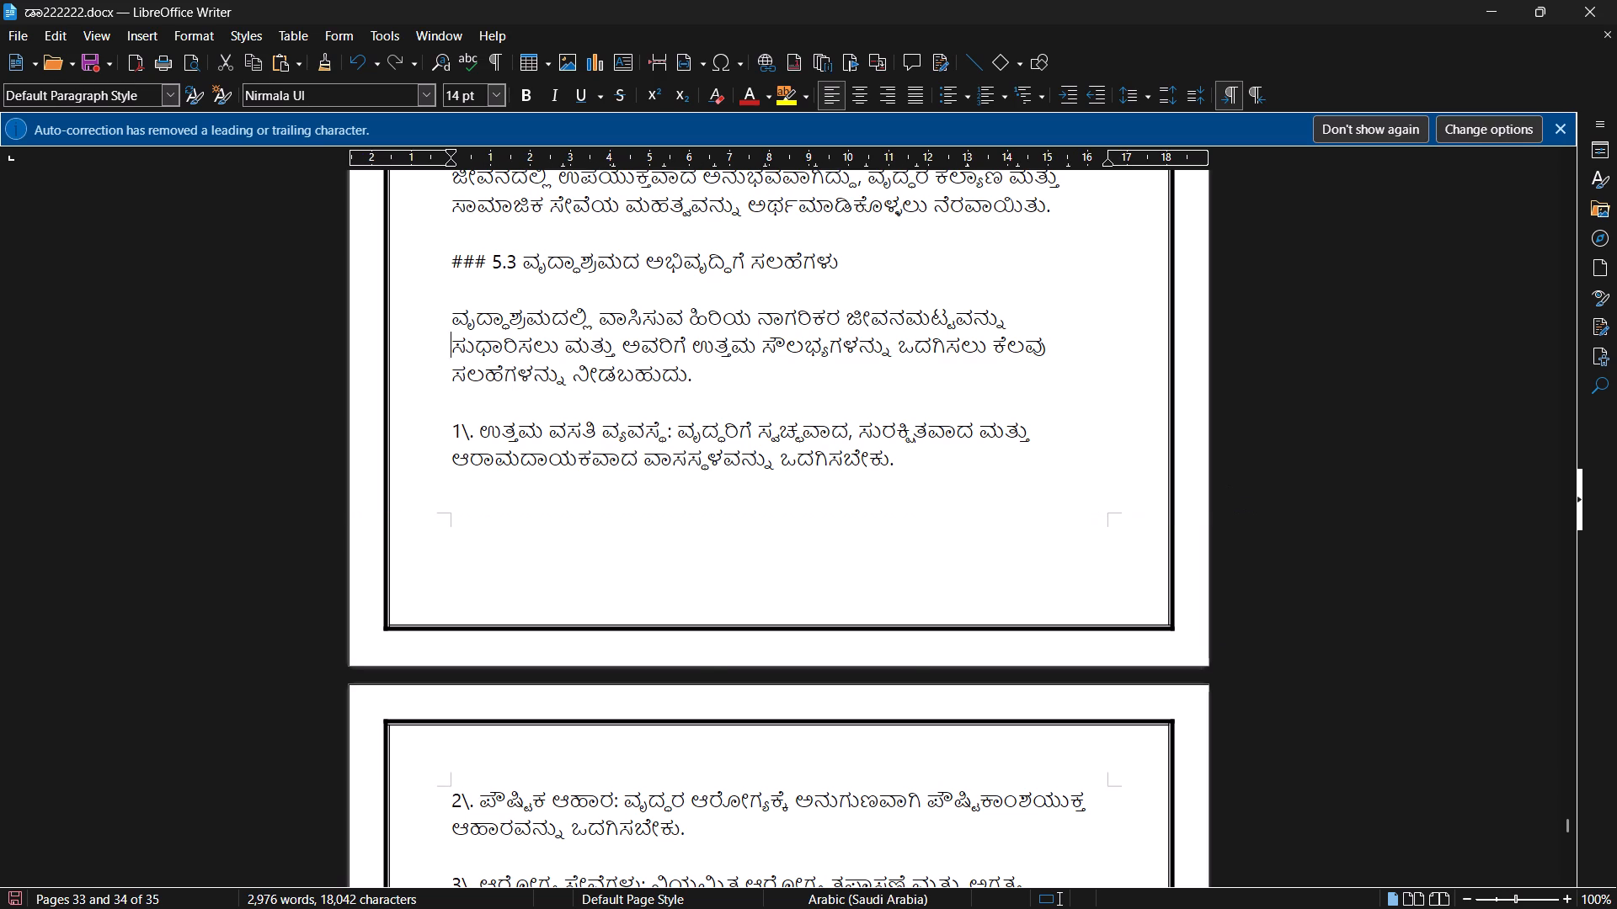
pyautogui.press('Up')
pyautogui.press('Up')
pyautogui.press('Up')
pyautogui.press('Up')
pyautogui.press('Up')
pyautogui.press('Up')
pyautogui.press('Up')
pyautogui.press('Up')
pyautogui.press('Up')
pyautogui.press('Up')
pyautogui.press('Up')
pyautogui.press('Up')
pyautogui.press('Up')
pyautogui.press('Up')
pyautogui.press('Up')
pyautogui.press('Up')
pyautogui.press('Up')
pyautogui.press('Up')
pyautogui.press('Up')
pyautogui.press('Up')
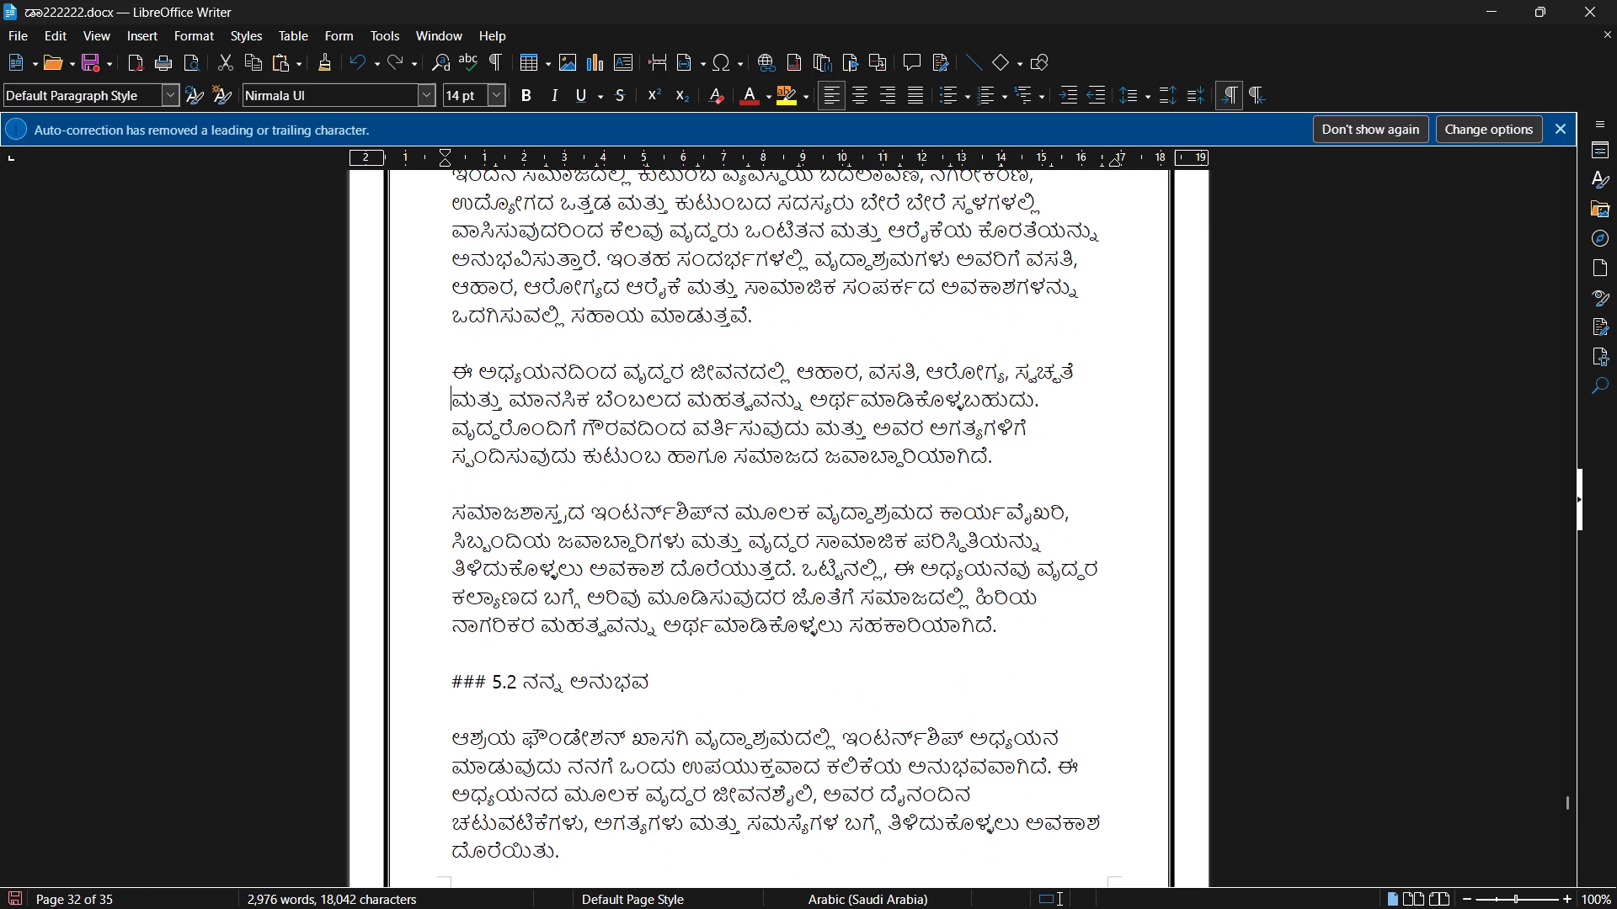
pyautogui.press('Down')
pyautogui.press('Down')
pyautogui.press('Down')
pyautogui.press('Down')
pyautogui.press('Down')
pyautogui.press('Down')
pyautogui.press('Down')
pyautogui.press('Down')
pyautogui.press('Down')
pyautogui.press('Down')
pyautogui.press('Down')
pyautogui.press('Down')
pyautogui.press('Down')
pyautogui.press('Down')
pyautogui.press('Down')
pyautogui.press('Down')
pyautogui.press('Down')
pyautogui.press('Down')
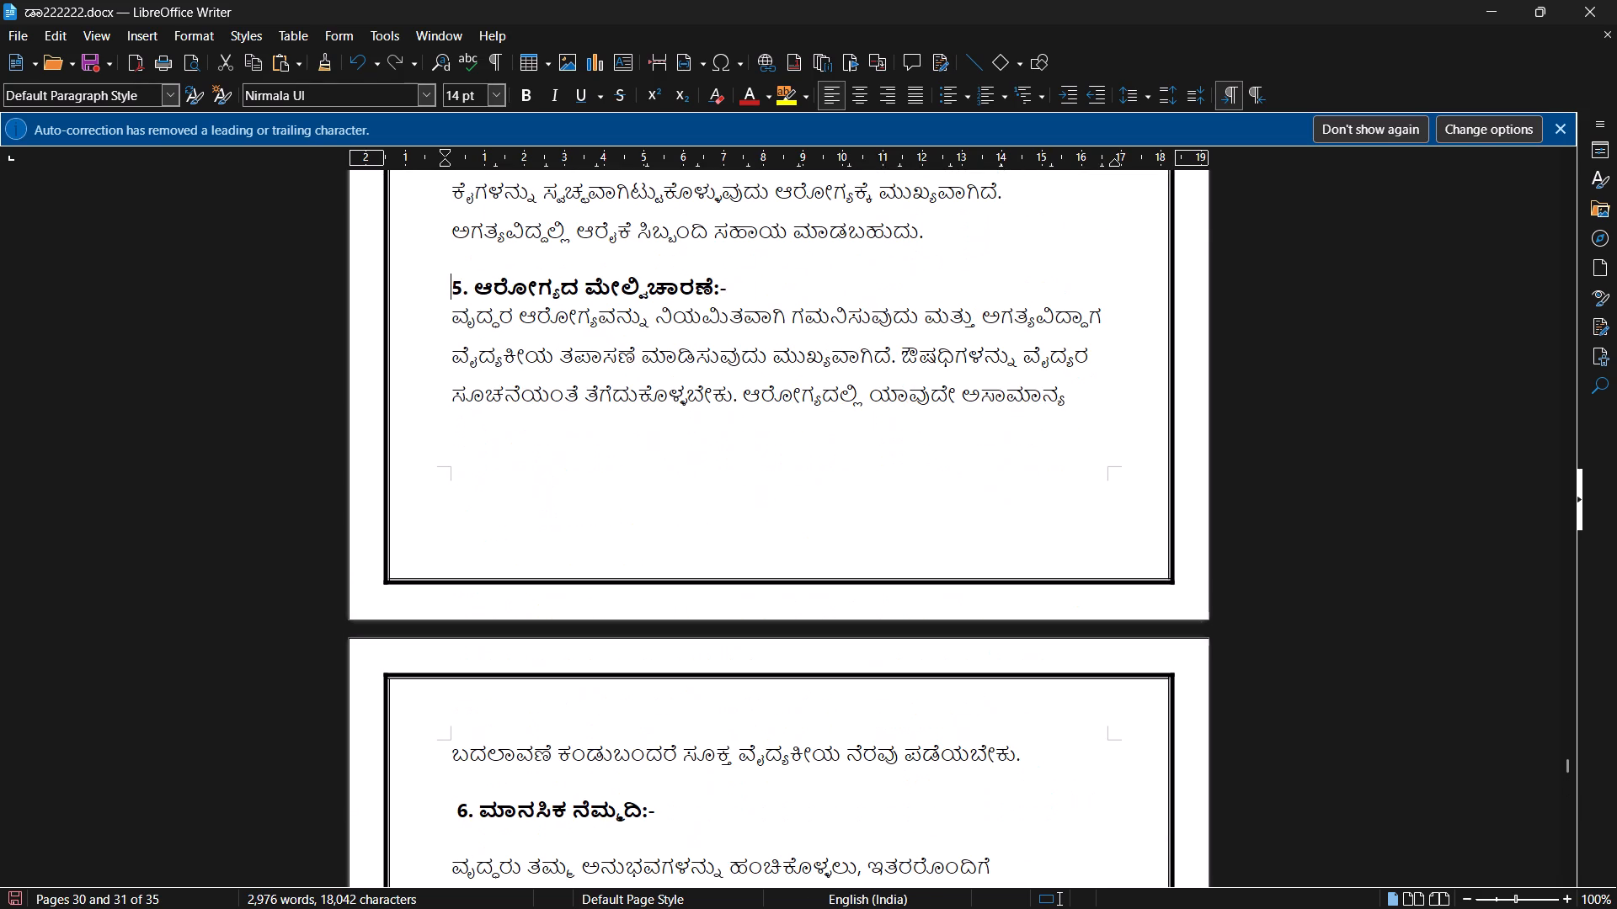
pyautogui.press('Down')
pyautogui.press('Down')
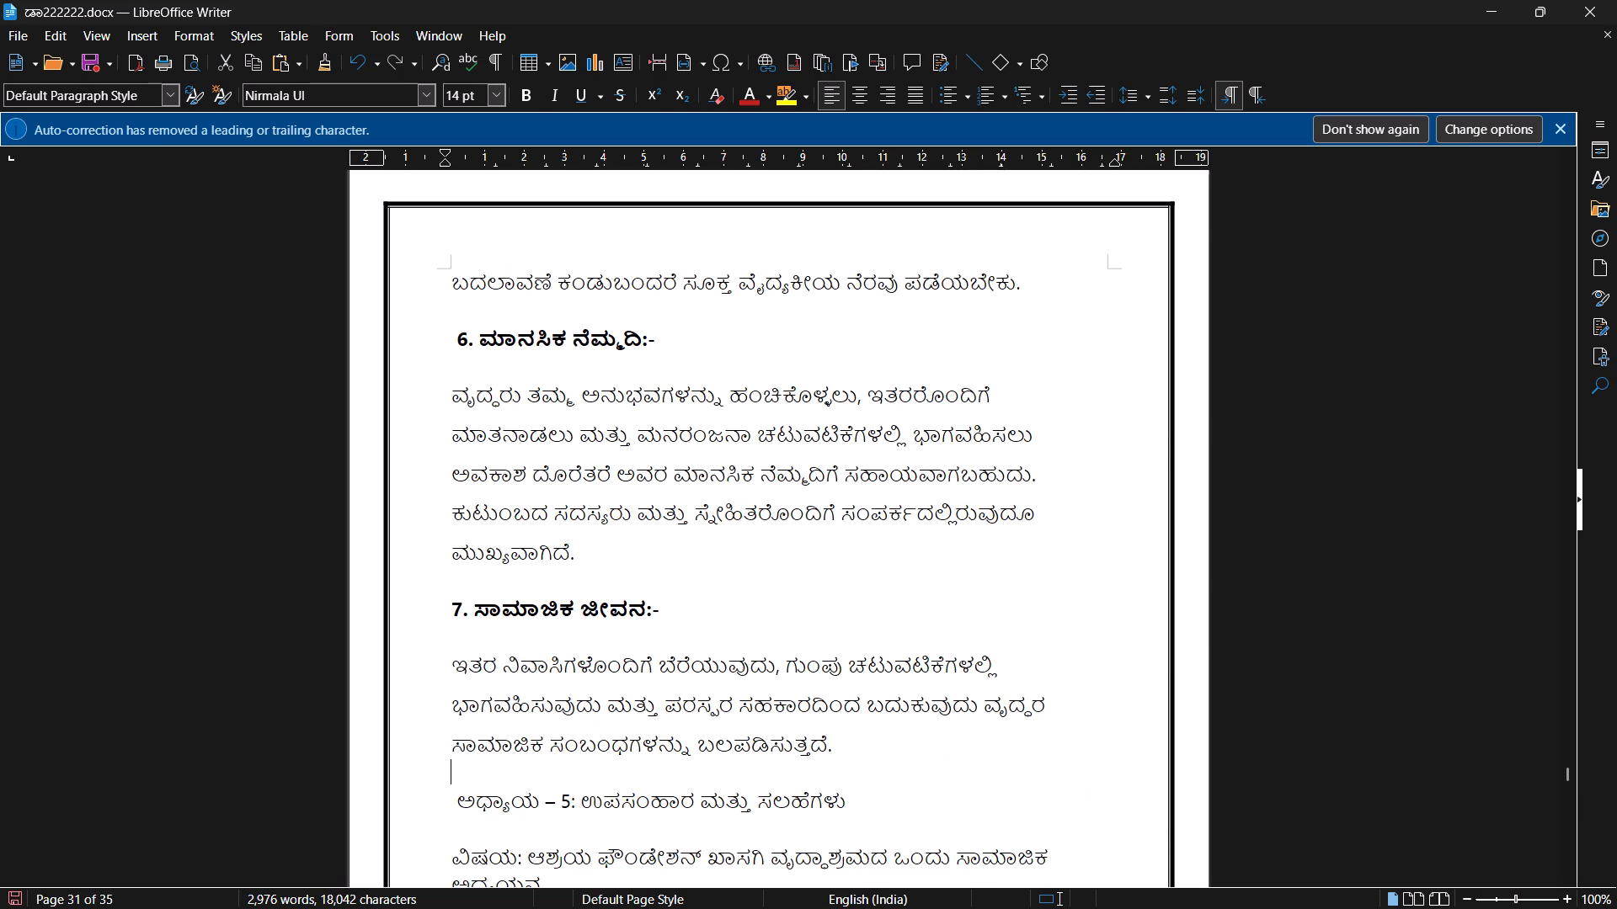
pyautogui.moveTo(457, 793); pyautogui.dragTo(708, 833)
pyautogui.click(525, 97)
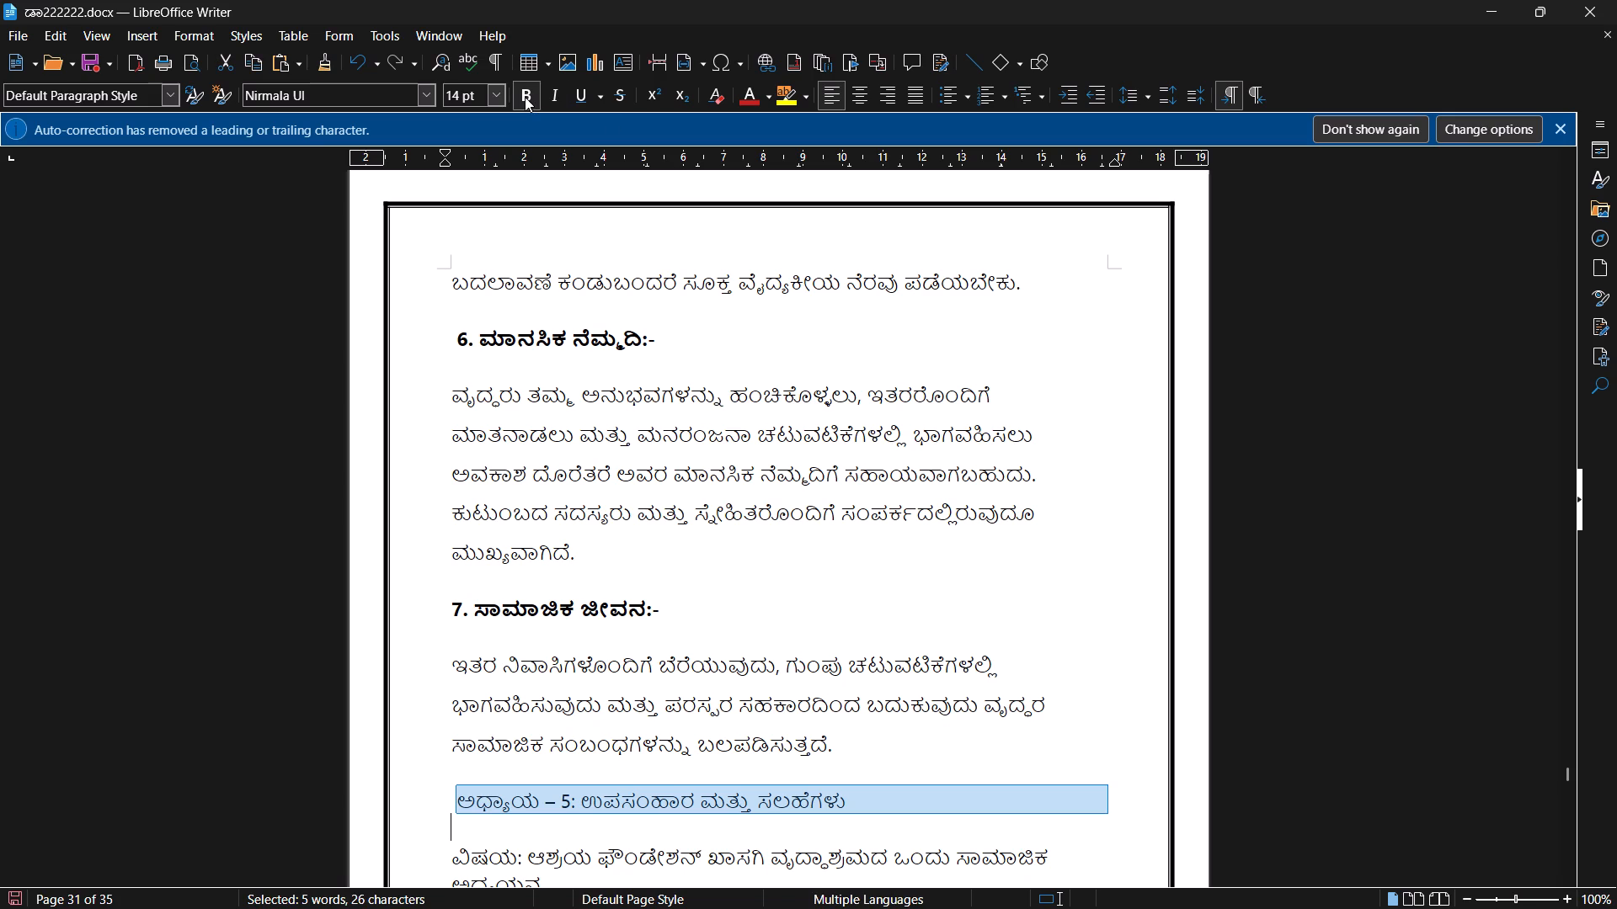
pyautogui.click(750, 96)
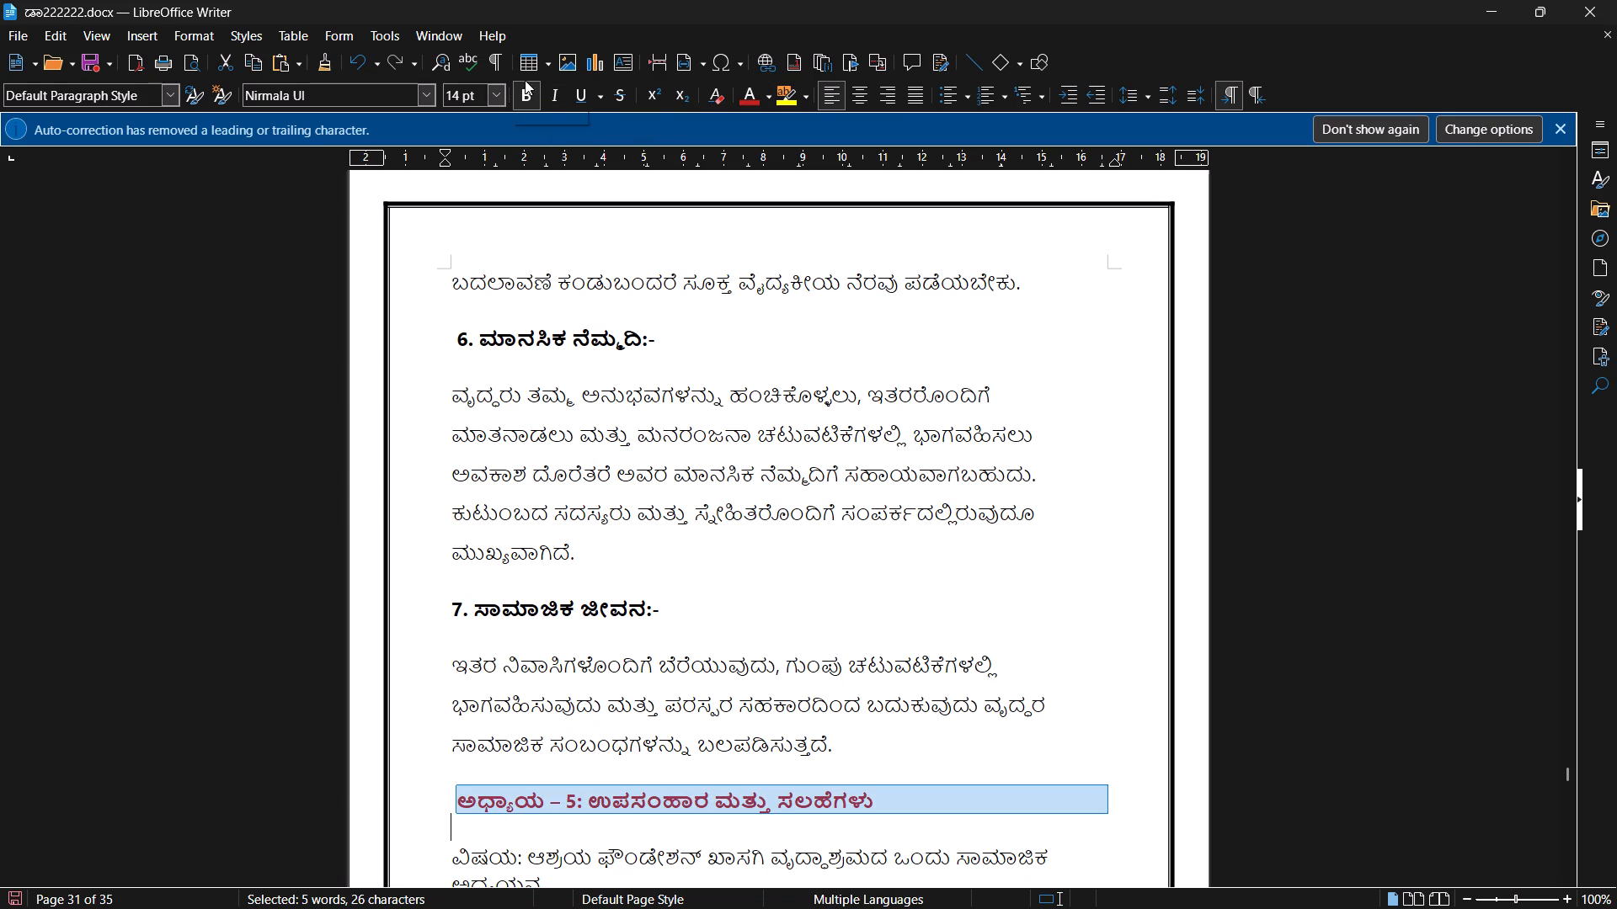
pyautogui.click(493, 92)
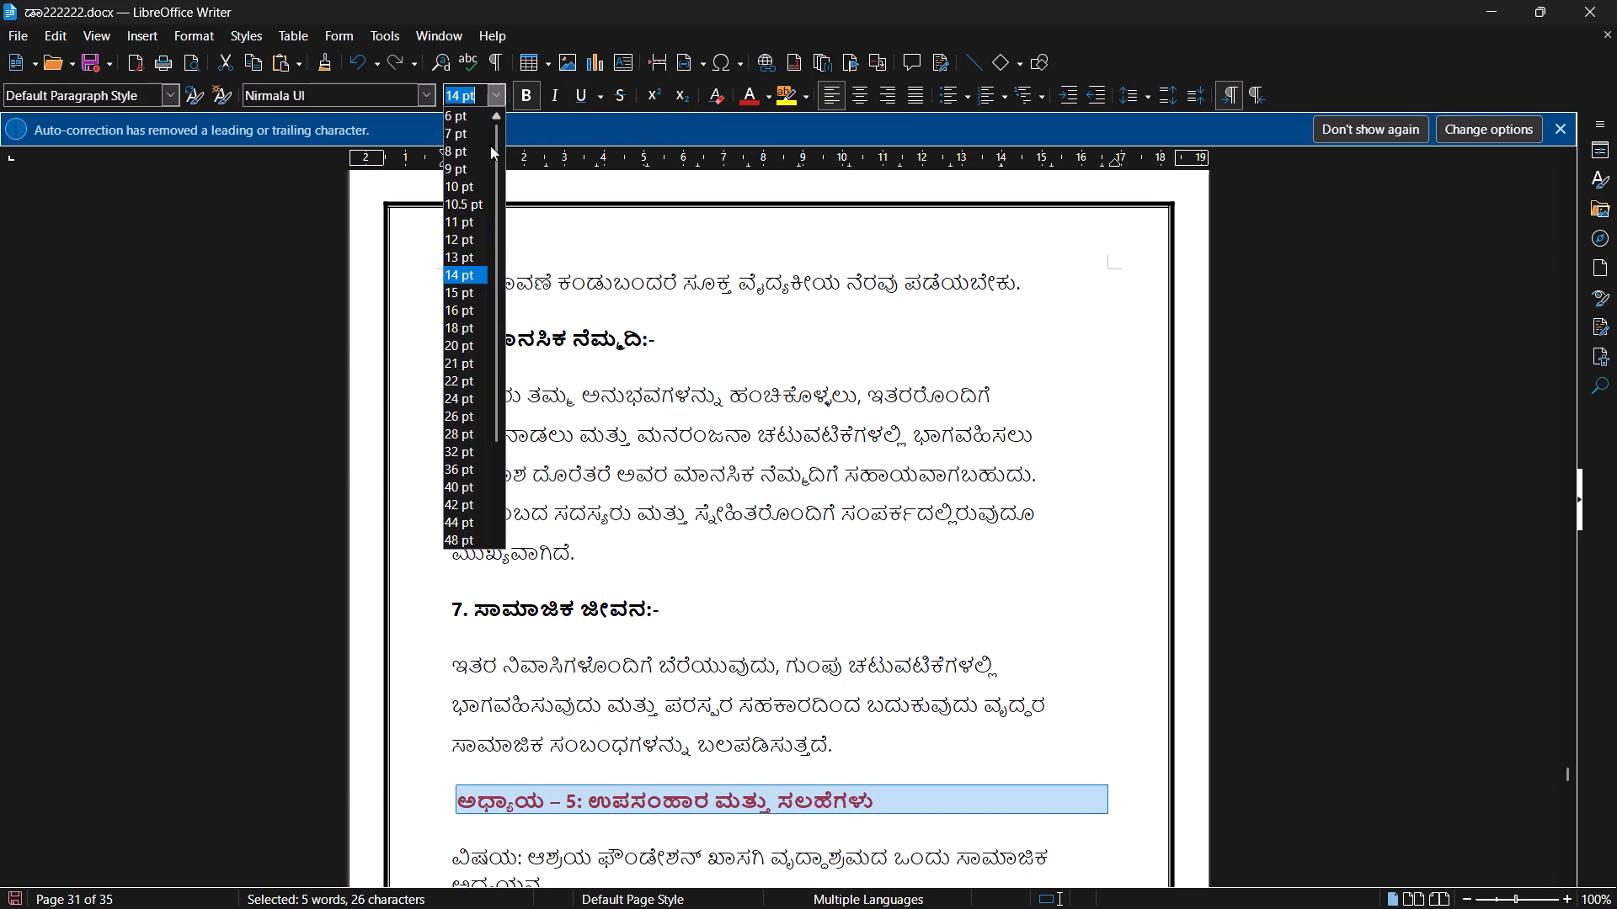
pyautogui.click(470, 328)
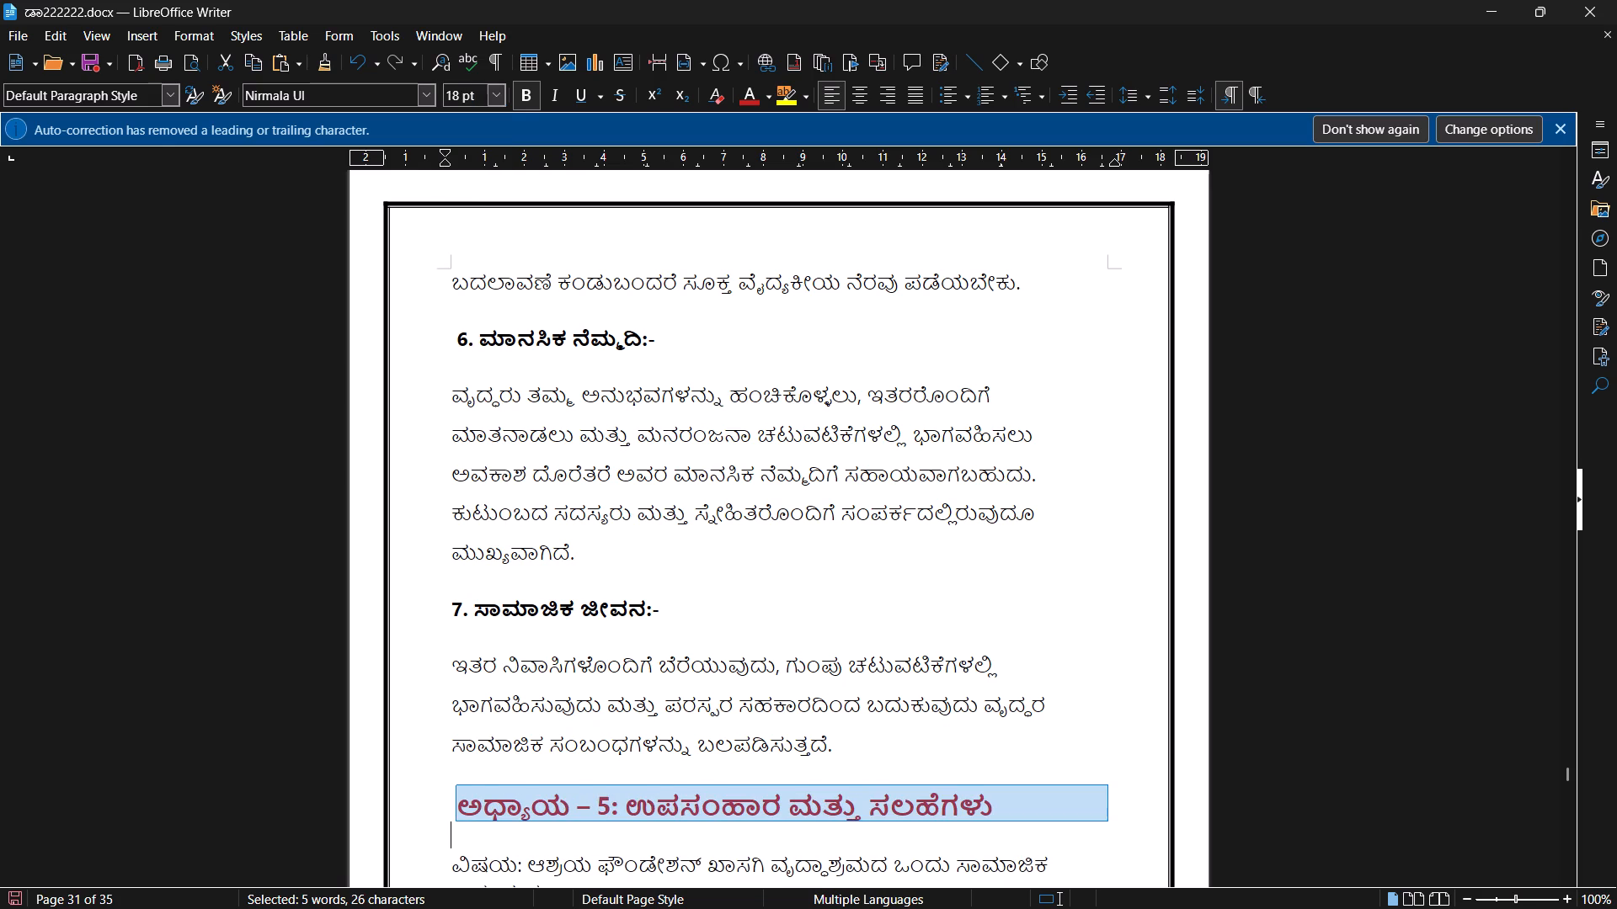
# Delete the "ವಿಷಯ:" line and the introductory paragraph beginning "ಇಂಟರ್ನ್‌ಶಿಪ್ ವರದಿಗಾಗಿ" under the chapter 5 title.
pyautogui.click(526, 861)
pyautogui.press('Down')
pyautogui.press('Down')
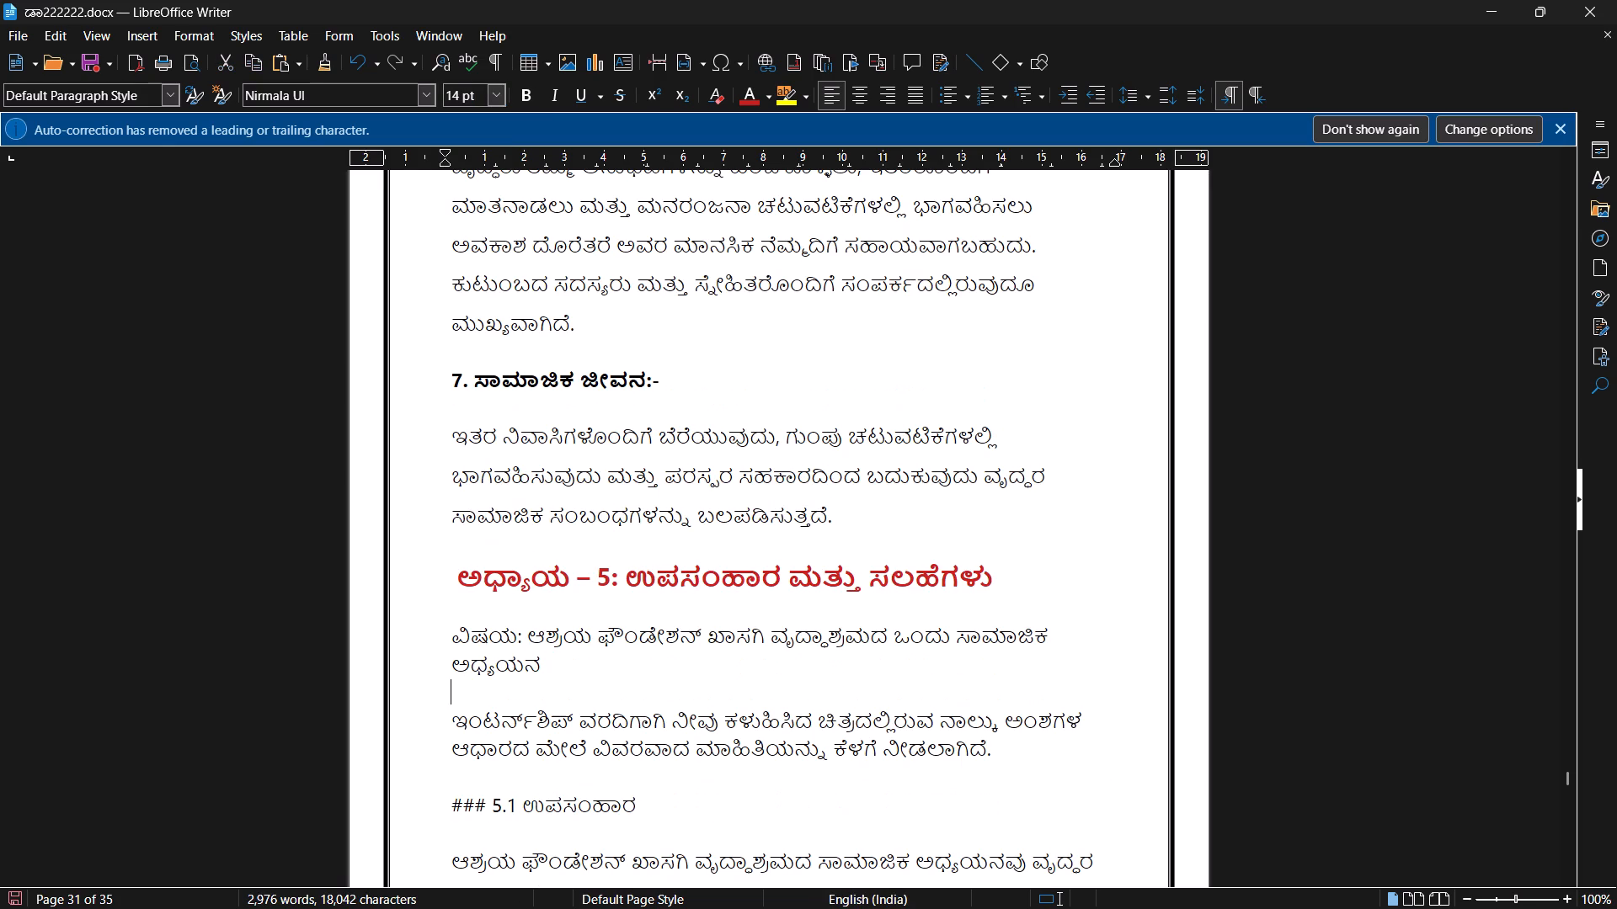
pyautogui.press('Down')
pyautogui.press('Down')
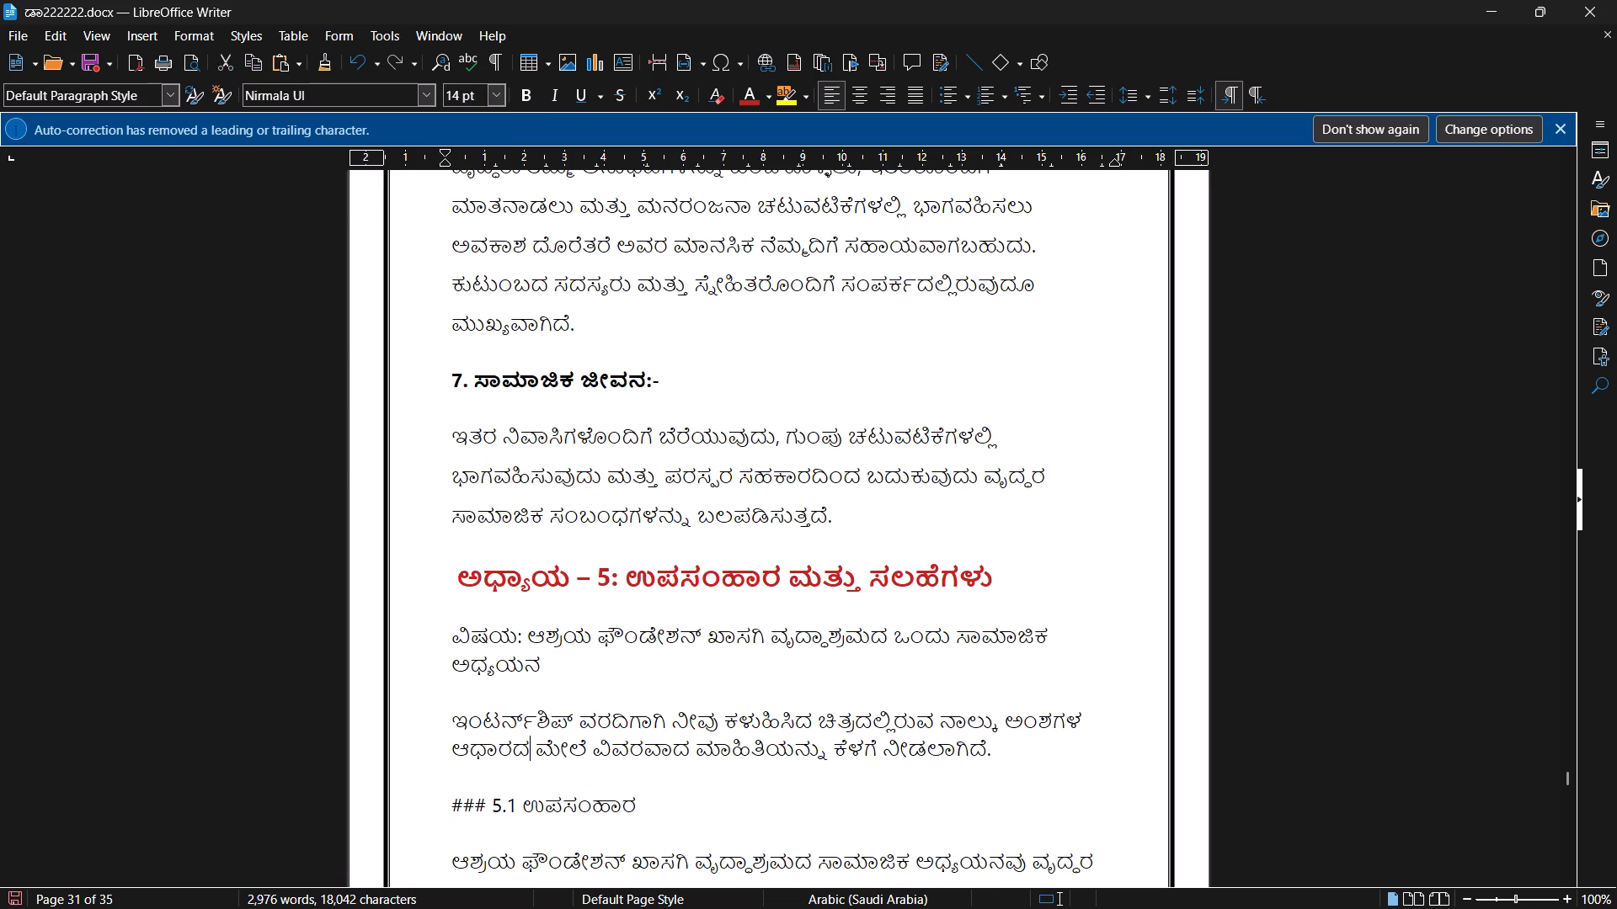
pyautogui.moveTo(443, 631); pyautogui.dragTo(641, 786)
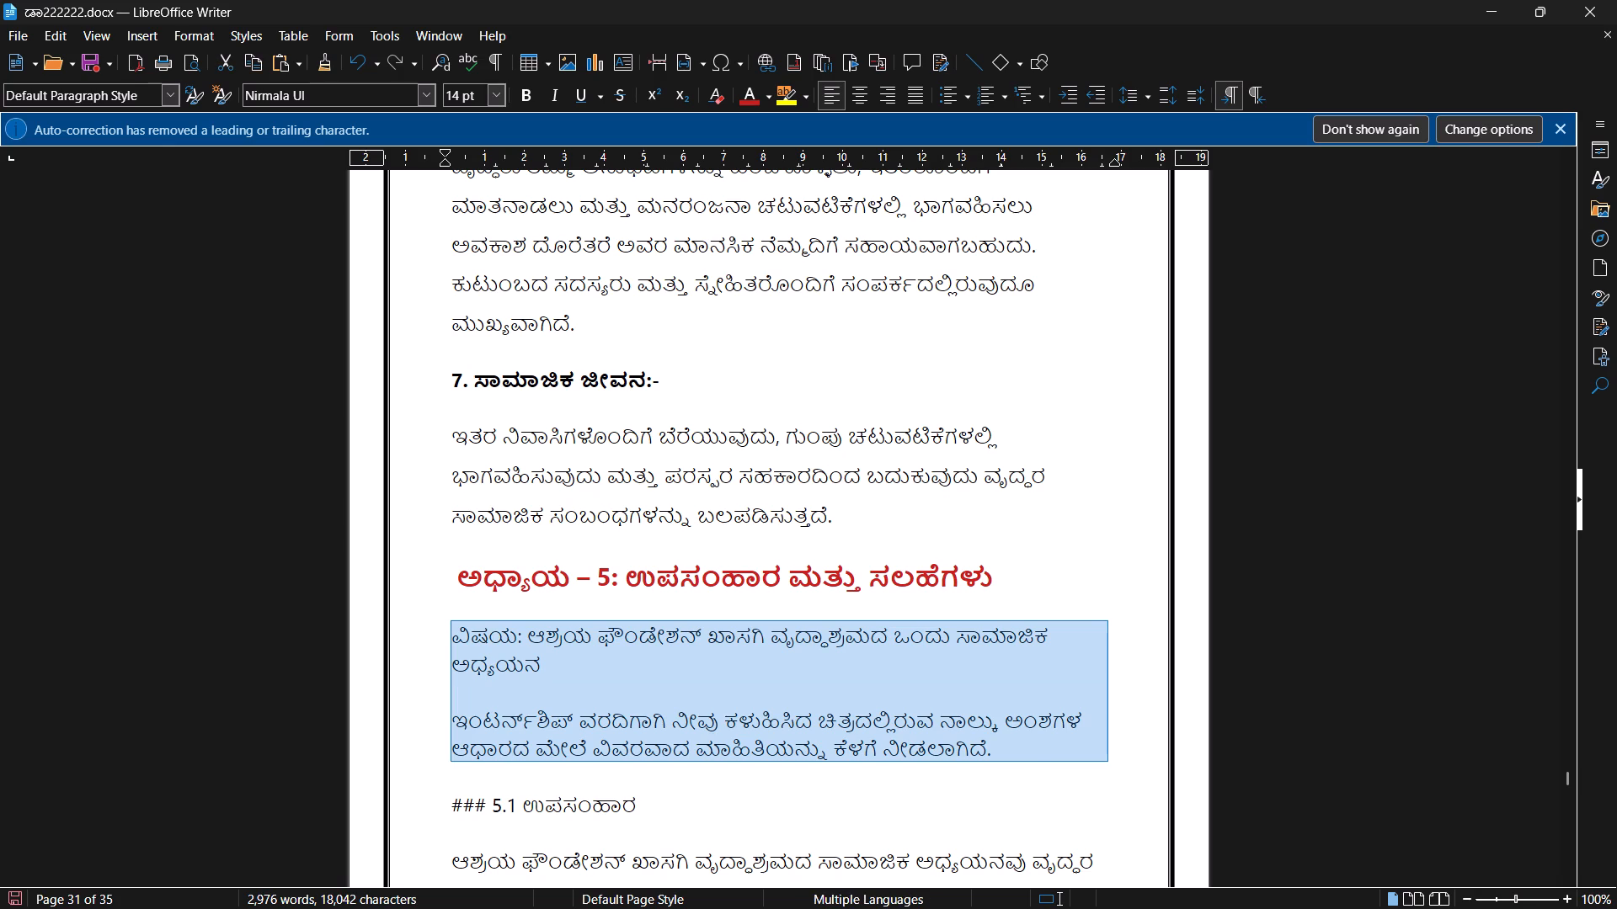
pyautogui.press('BackSpace')
pyautogui.press('BackSpace')
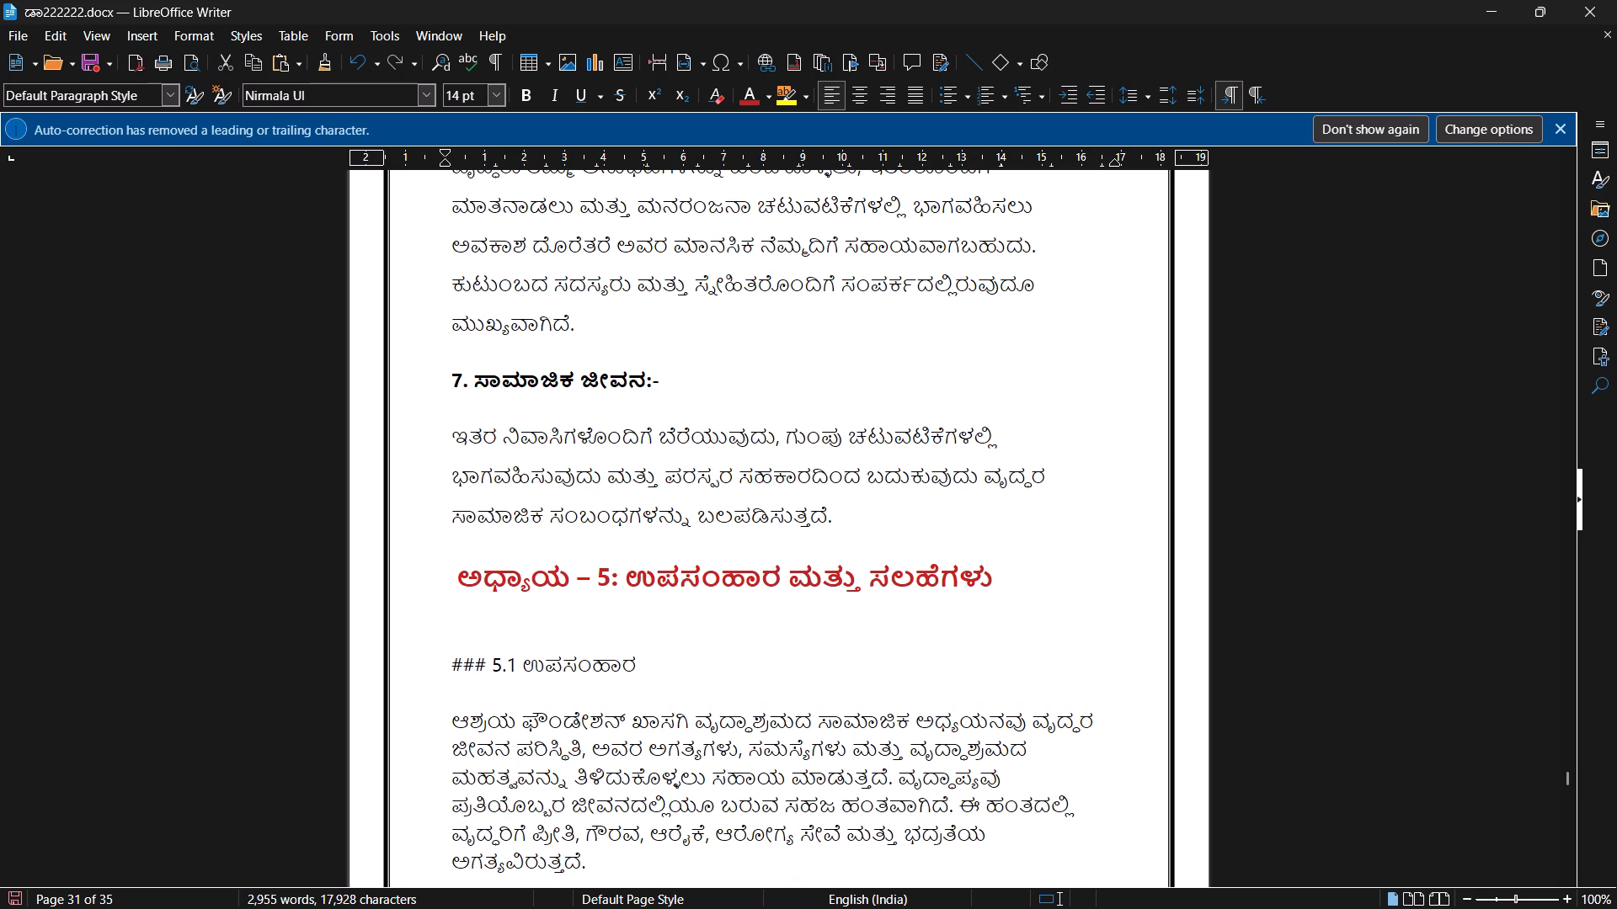
# Remove "### 5.1" from the heading "ಉಪಸಂಹಾರ" and reduce the blank space between it and the chapter 5 title.
pyautogui.click(520, 661)
pyautogui.press('BackSpace')
pyautogui.press('BackSpace')
pyautogui.press('BackSpace')
pyautogui.press('BackSpace')
pyautogui.press('BackSpace')
pyautogui.press('BackSpace')
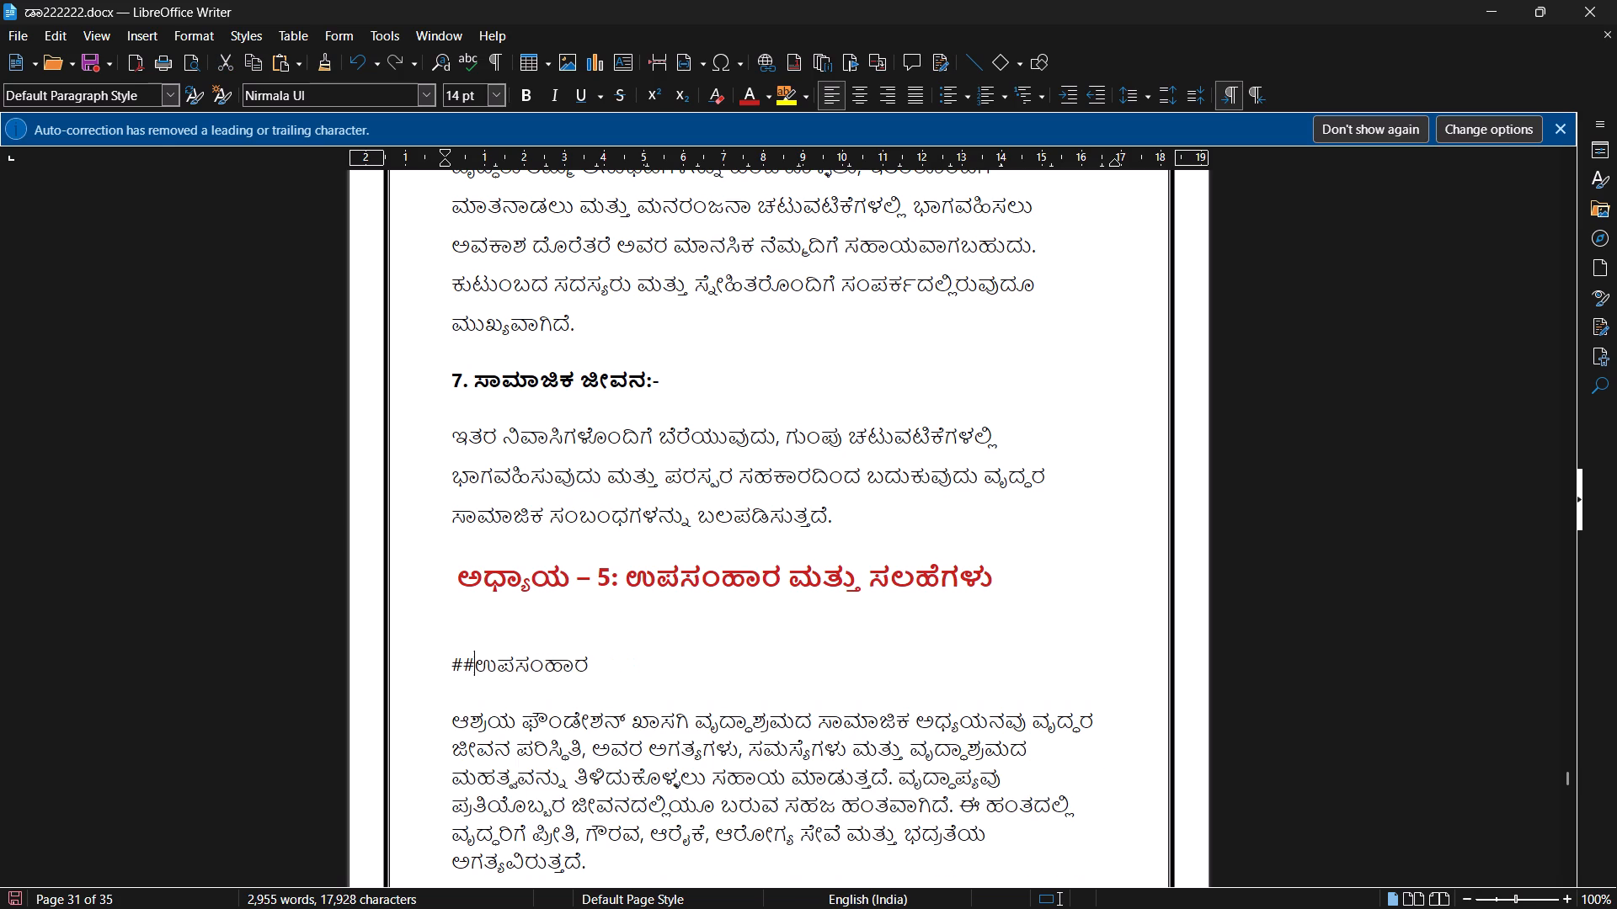
pyautogui.press('BackSpace')
pyautogui.press('BackSpace')
pyautogui.press('BackSpace')
pyautogui.press('BackSpace')
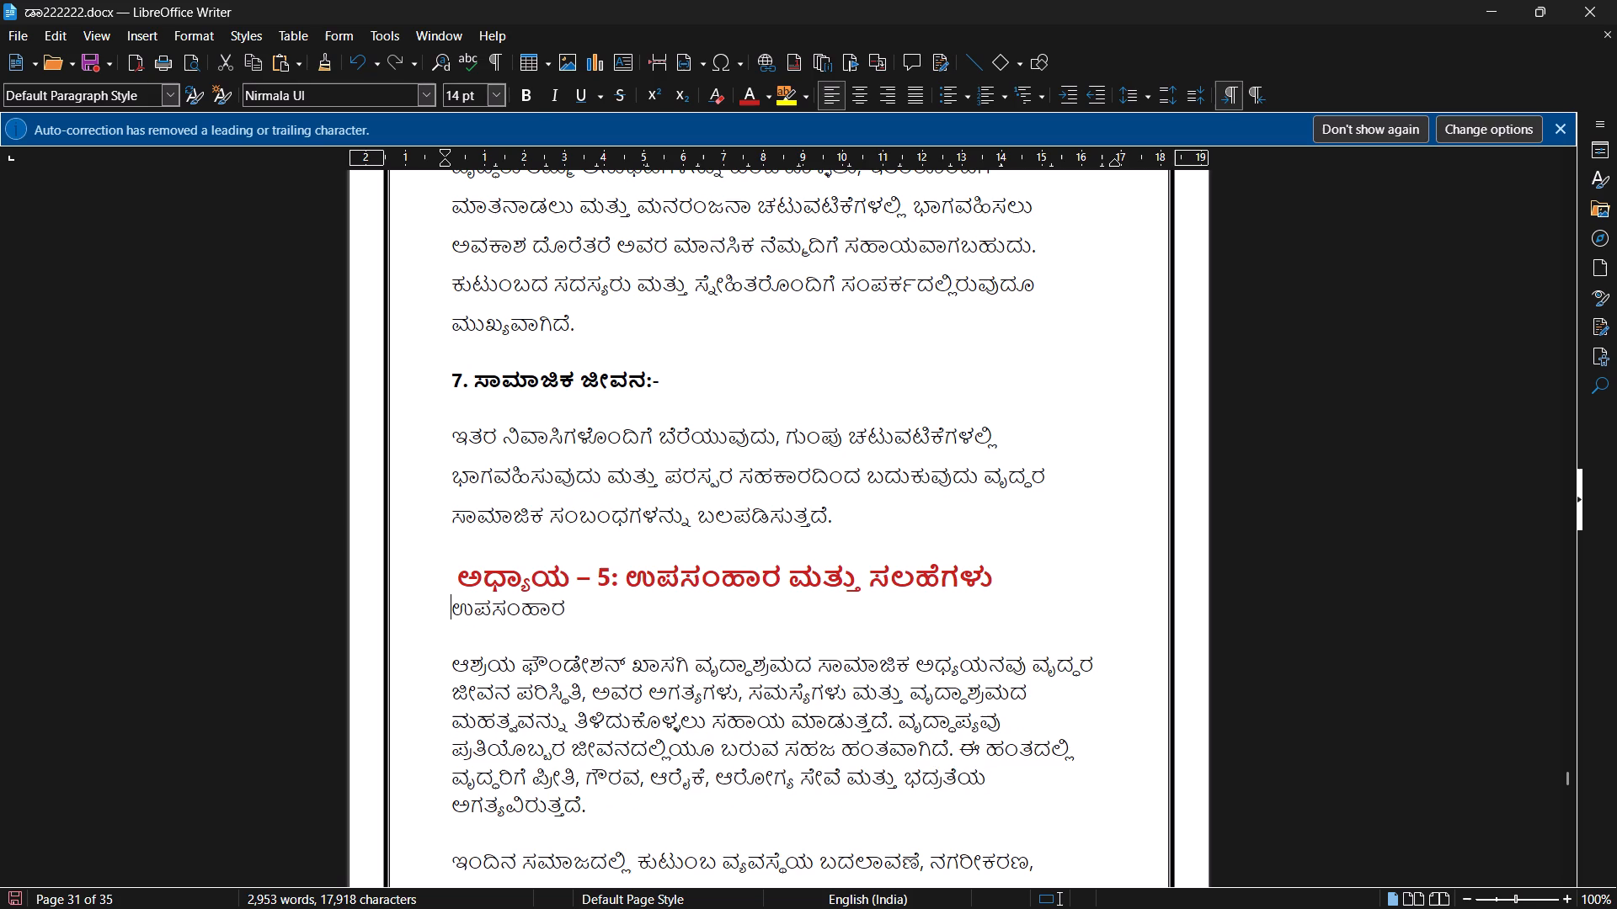
pyautogui.press('Return')
pyautogui.press('Return')
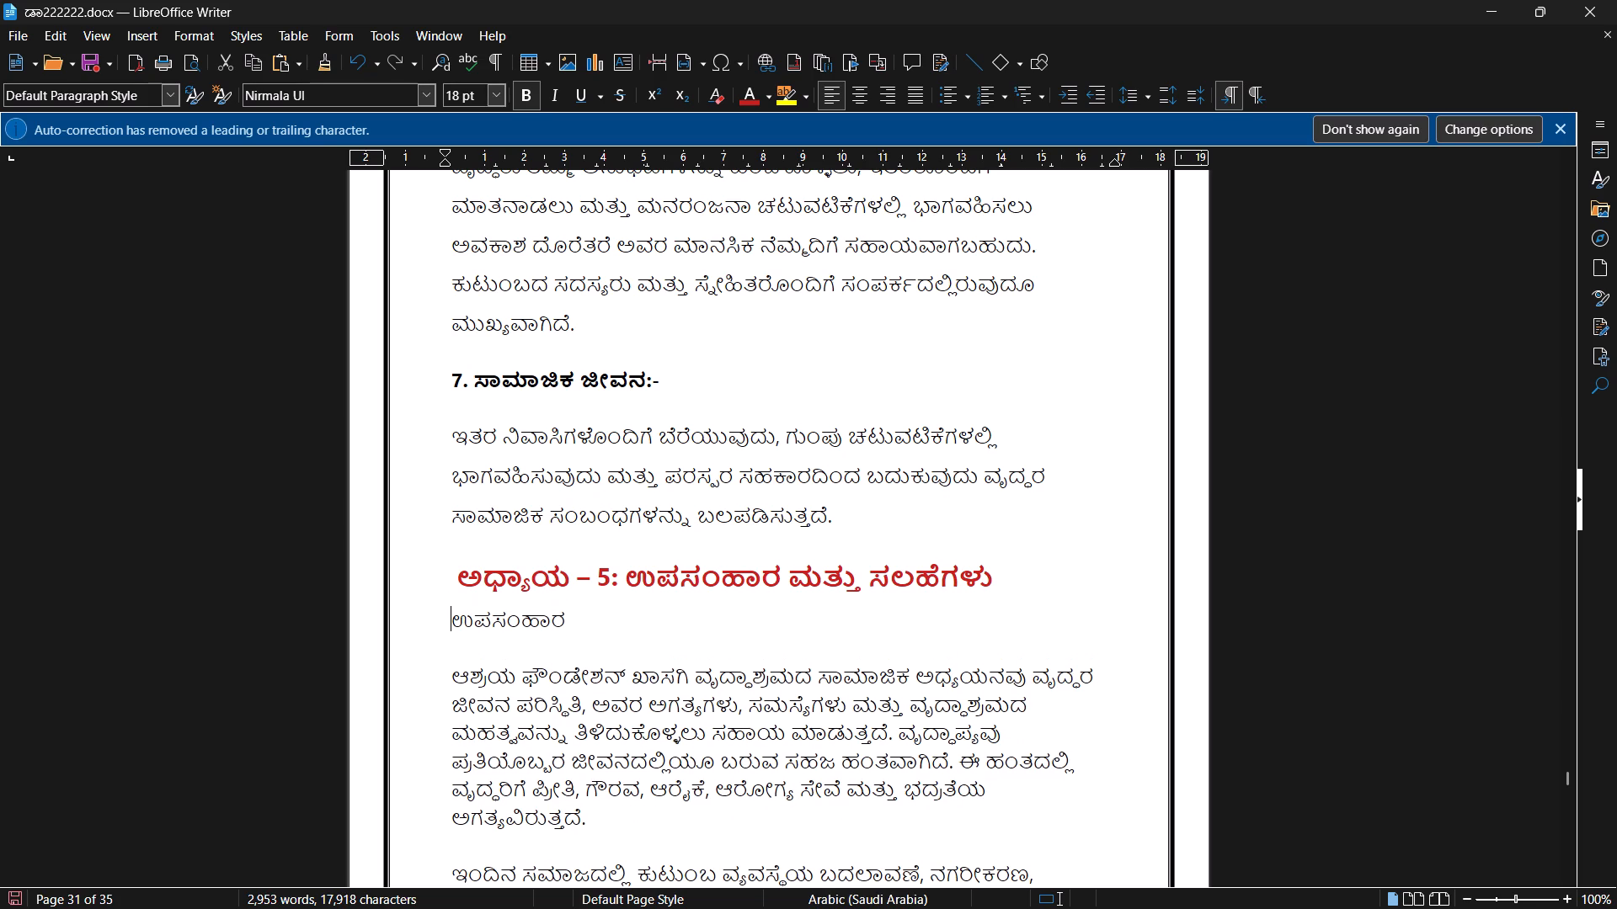
# Make the heading "ಉಪಸಂಹಾರ" under the chapter 5 title bold and set its size to 18 pt.
pyautogui.moveTo(447, 629); pyautogui.dragTo(563, 626)
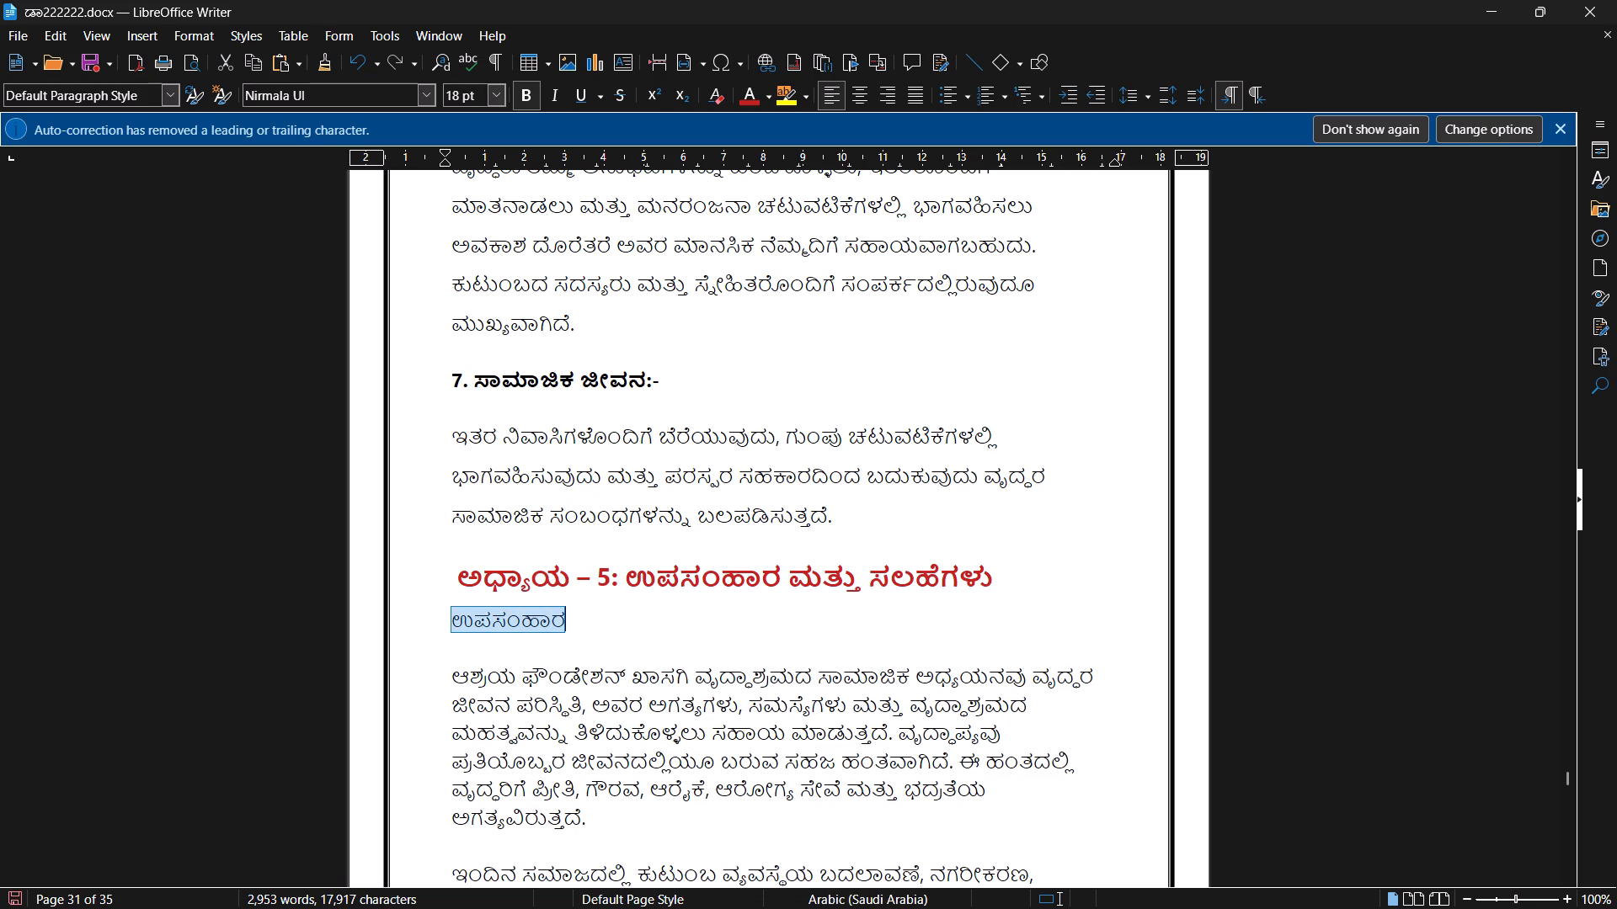
pyautogui.moveTo(563, 626); pyautogui.dragTo(579, 624)
pyautogui.click(530, 88)
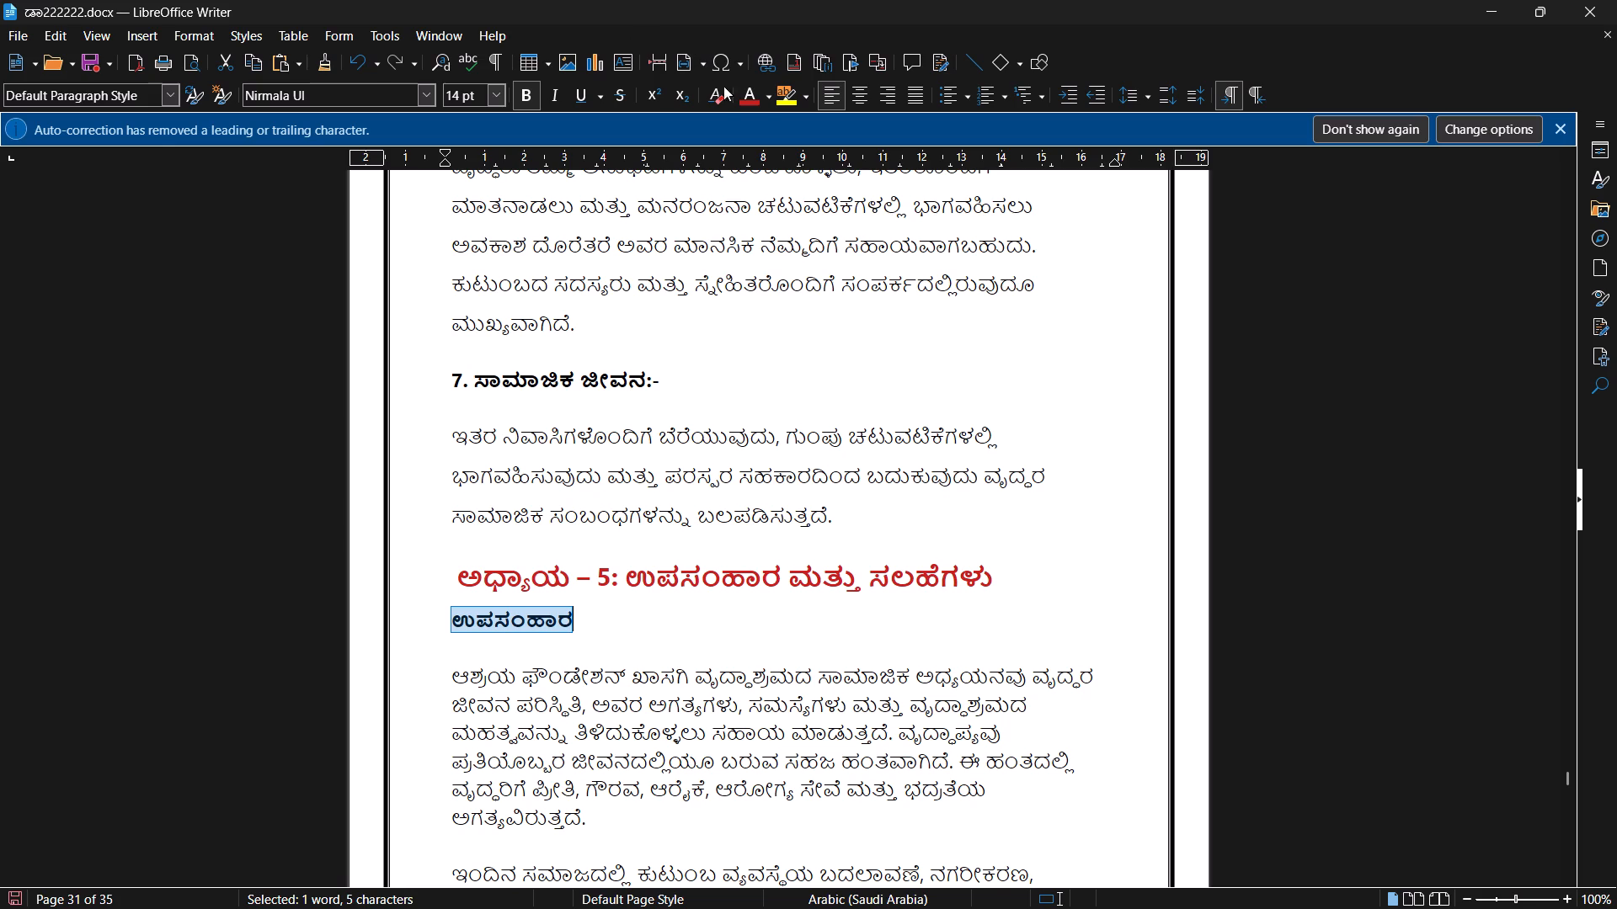
pyautogui.click(496, 85)
pyautogui.click(464, 324)
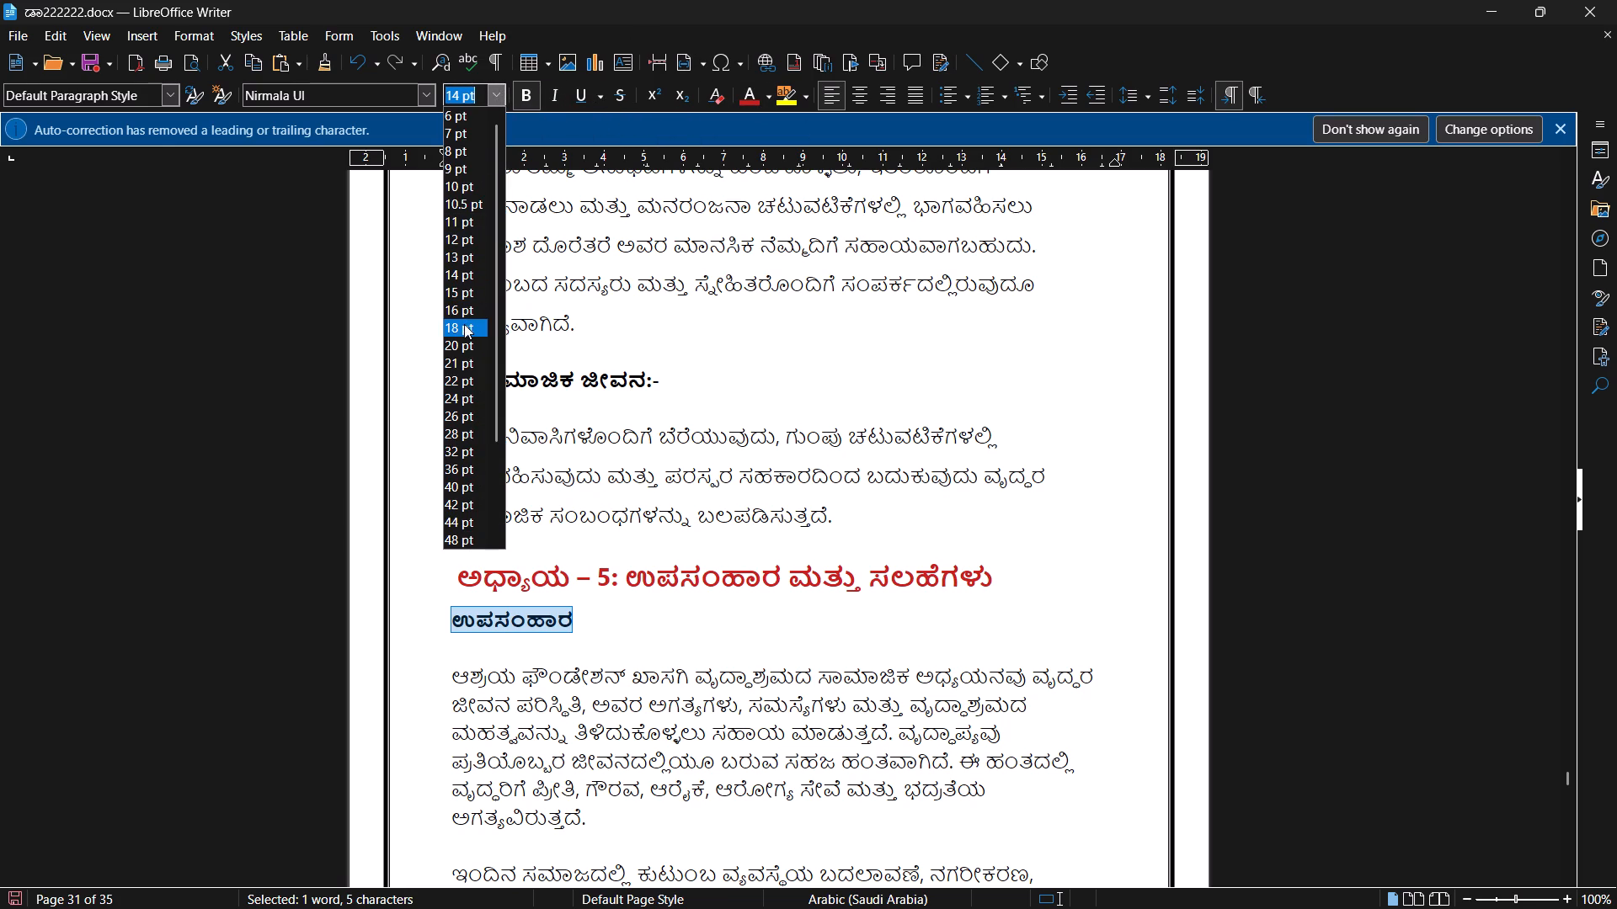
pyautogui.click(450, 619)
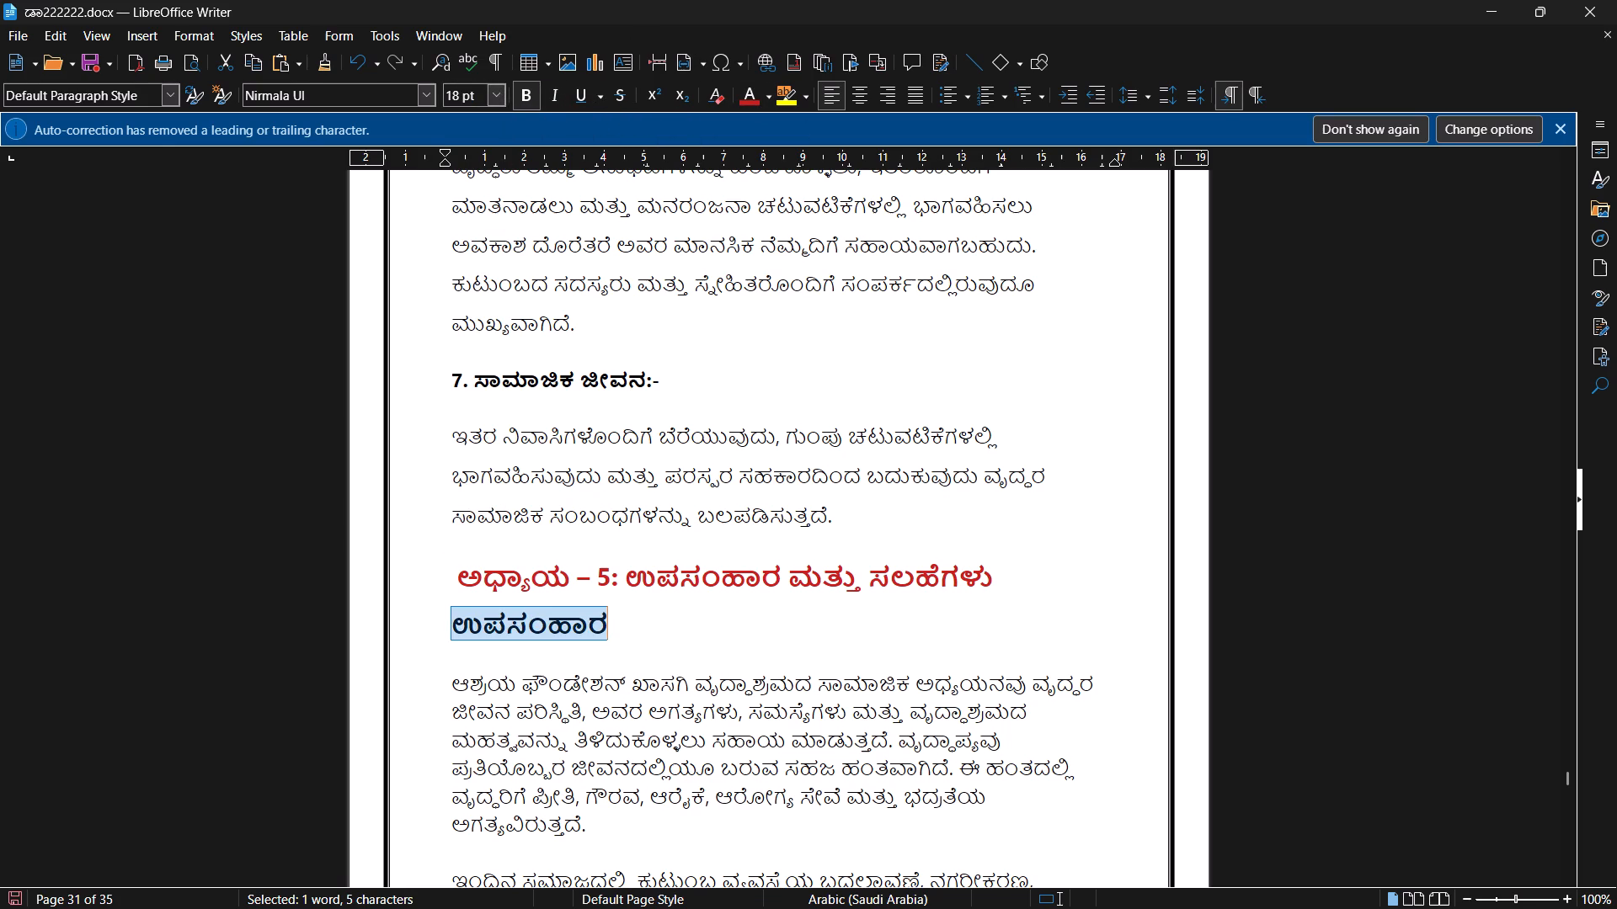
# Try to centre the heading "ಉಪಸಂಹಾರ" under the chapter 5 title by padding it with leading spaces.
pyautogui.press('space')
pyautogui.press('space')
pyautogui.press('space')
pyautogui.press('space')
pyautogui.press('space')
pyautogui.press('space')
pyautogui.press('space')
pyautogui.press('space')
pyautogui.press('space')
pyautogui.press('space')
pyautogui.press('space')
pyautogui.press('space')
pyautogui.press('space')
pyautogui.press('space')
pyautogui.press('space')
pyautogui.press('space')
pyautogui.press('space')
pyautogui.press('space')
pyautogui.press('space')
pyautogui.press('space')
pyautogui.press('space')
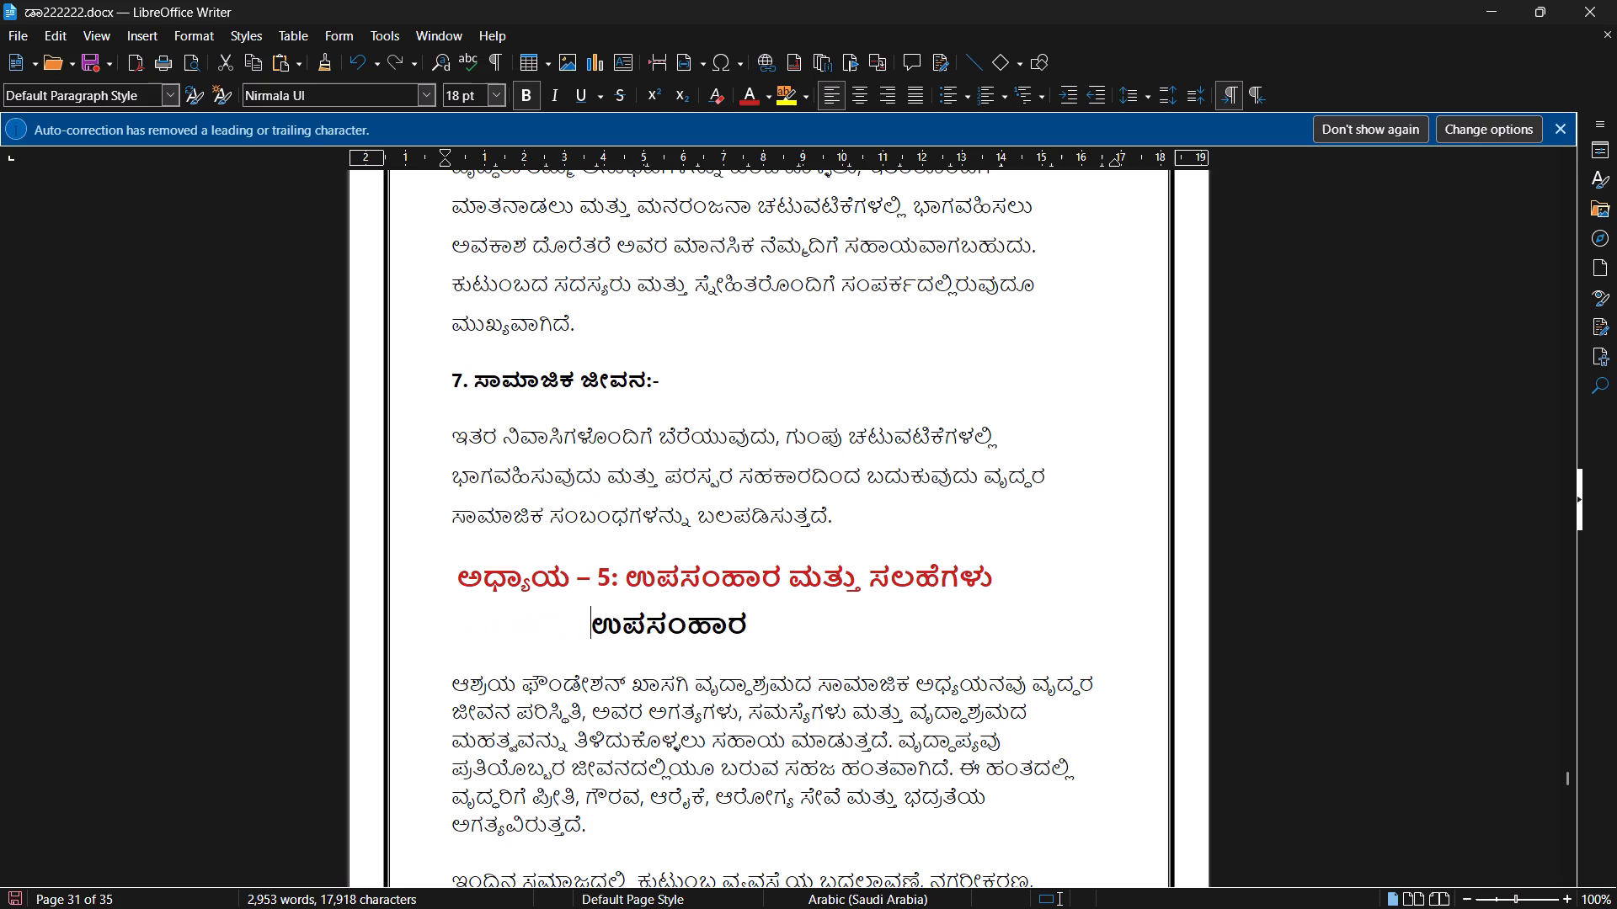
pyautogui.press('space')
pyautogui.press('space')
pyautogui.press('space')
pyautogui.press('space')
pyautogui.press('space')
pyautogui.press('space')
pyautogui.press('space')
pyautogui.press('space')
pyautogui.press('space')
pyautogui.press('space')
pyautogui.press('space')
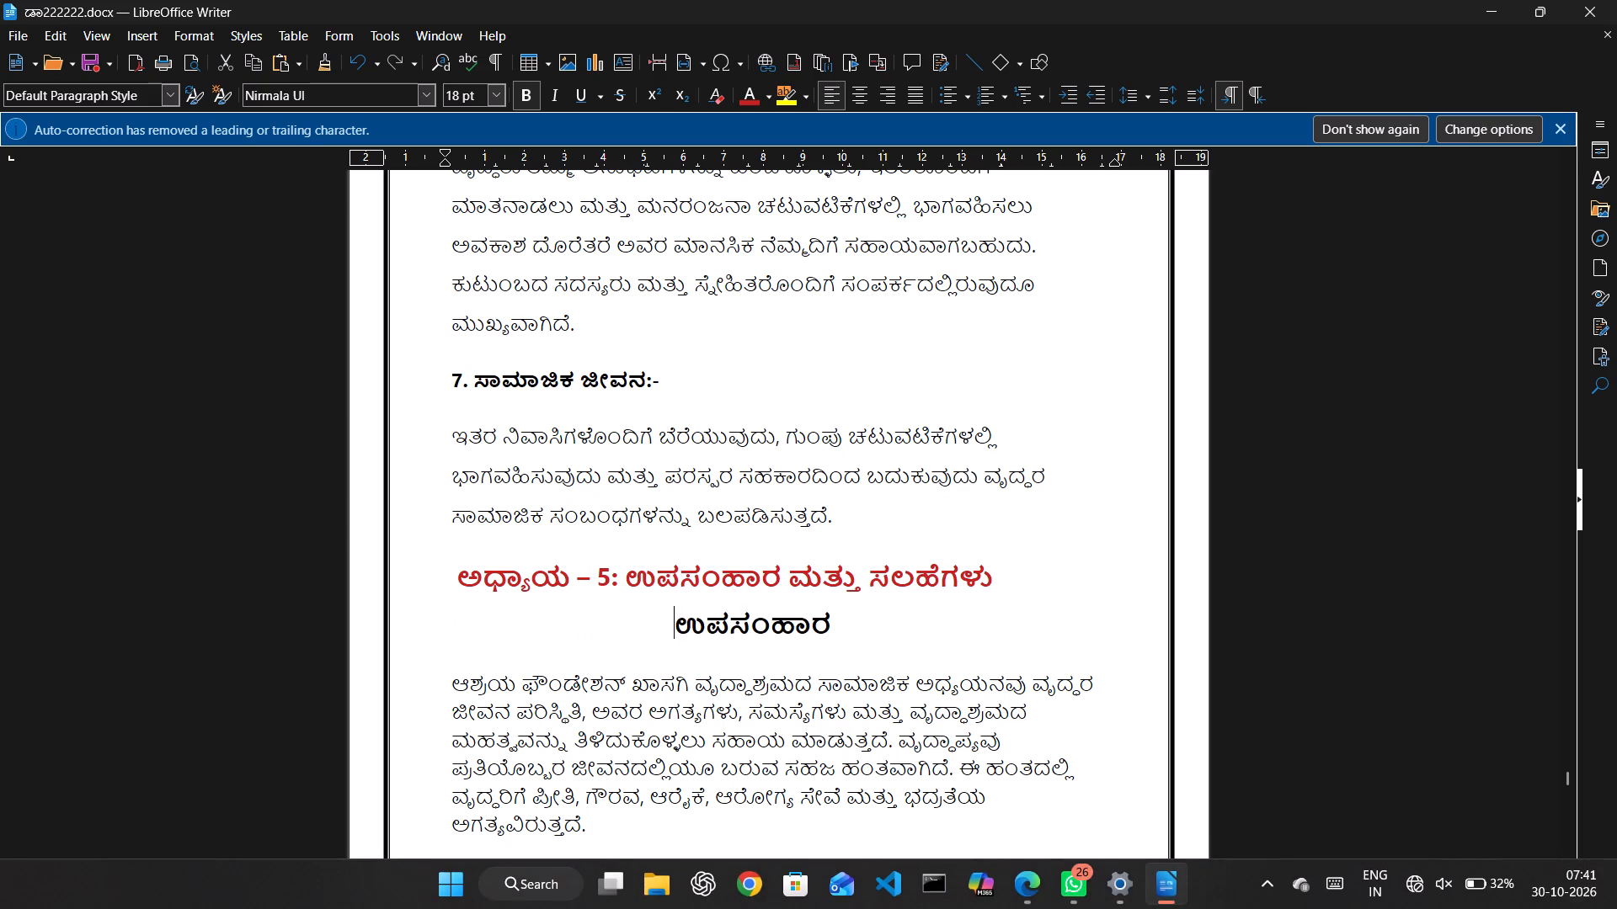
# Split the first paragraph under "ಉಪಸಂಹಾರ" before "ಜೀವನ ಪರಿಸ್ಥಿತಿ" and before "ಮಹತ್ವವನ್ನು" so these lines are spaced wider.
pyautogui.click(451, 709)
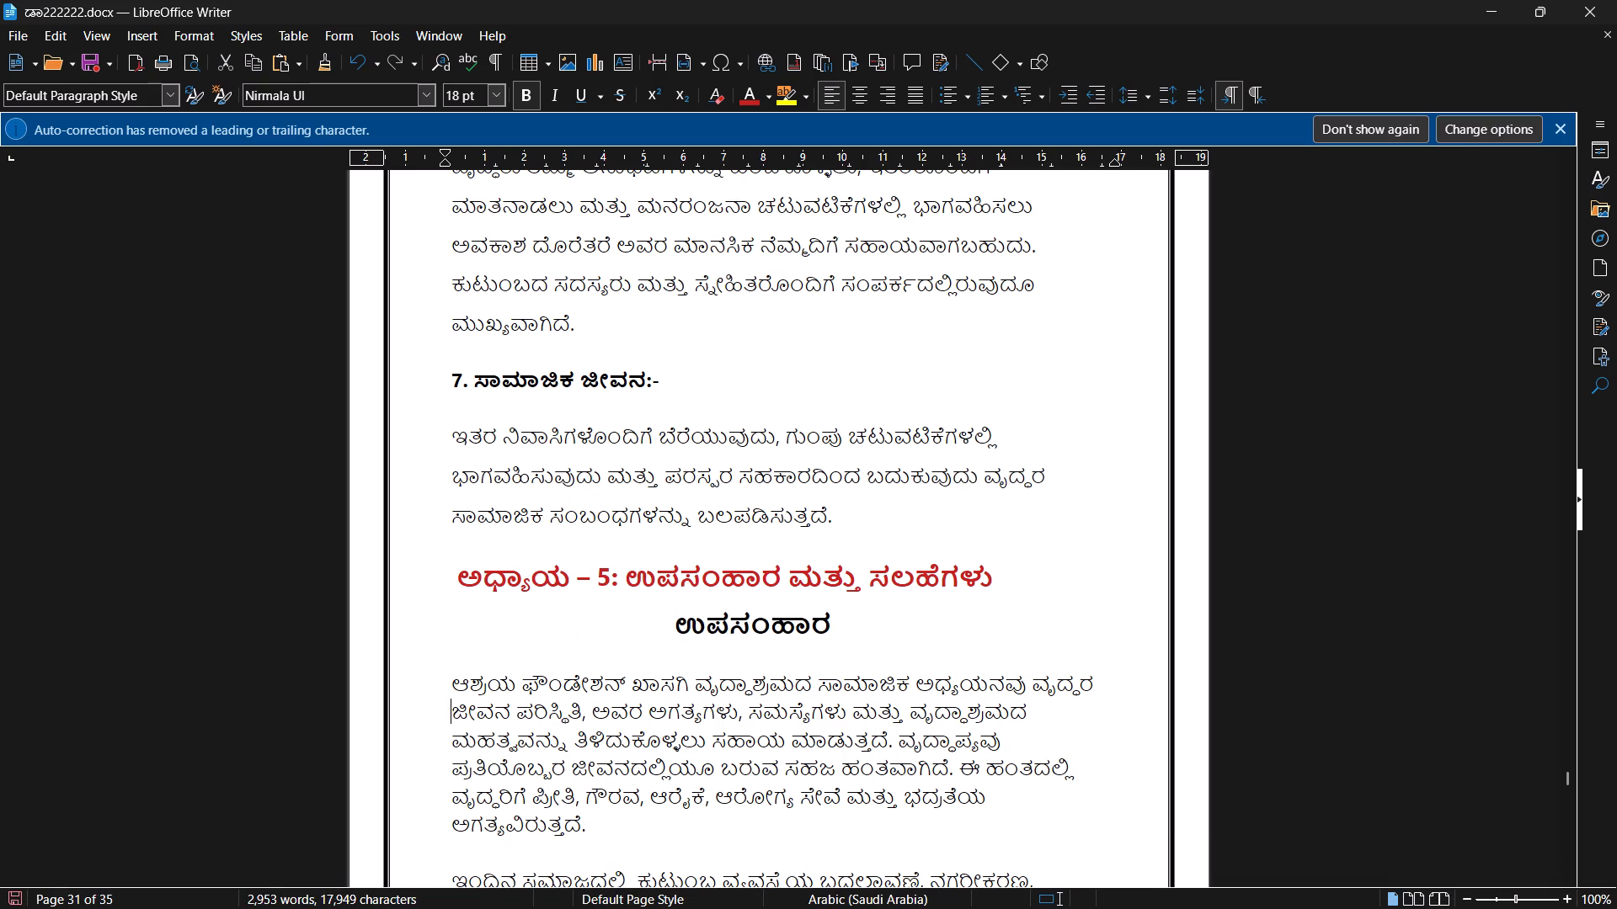
pyautogui.press('Return')
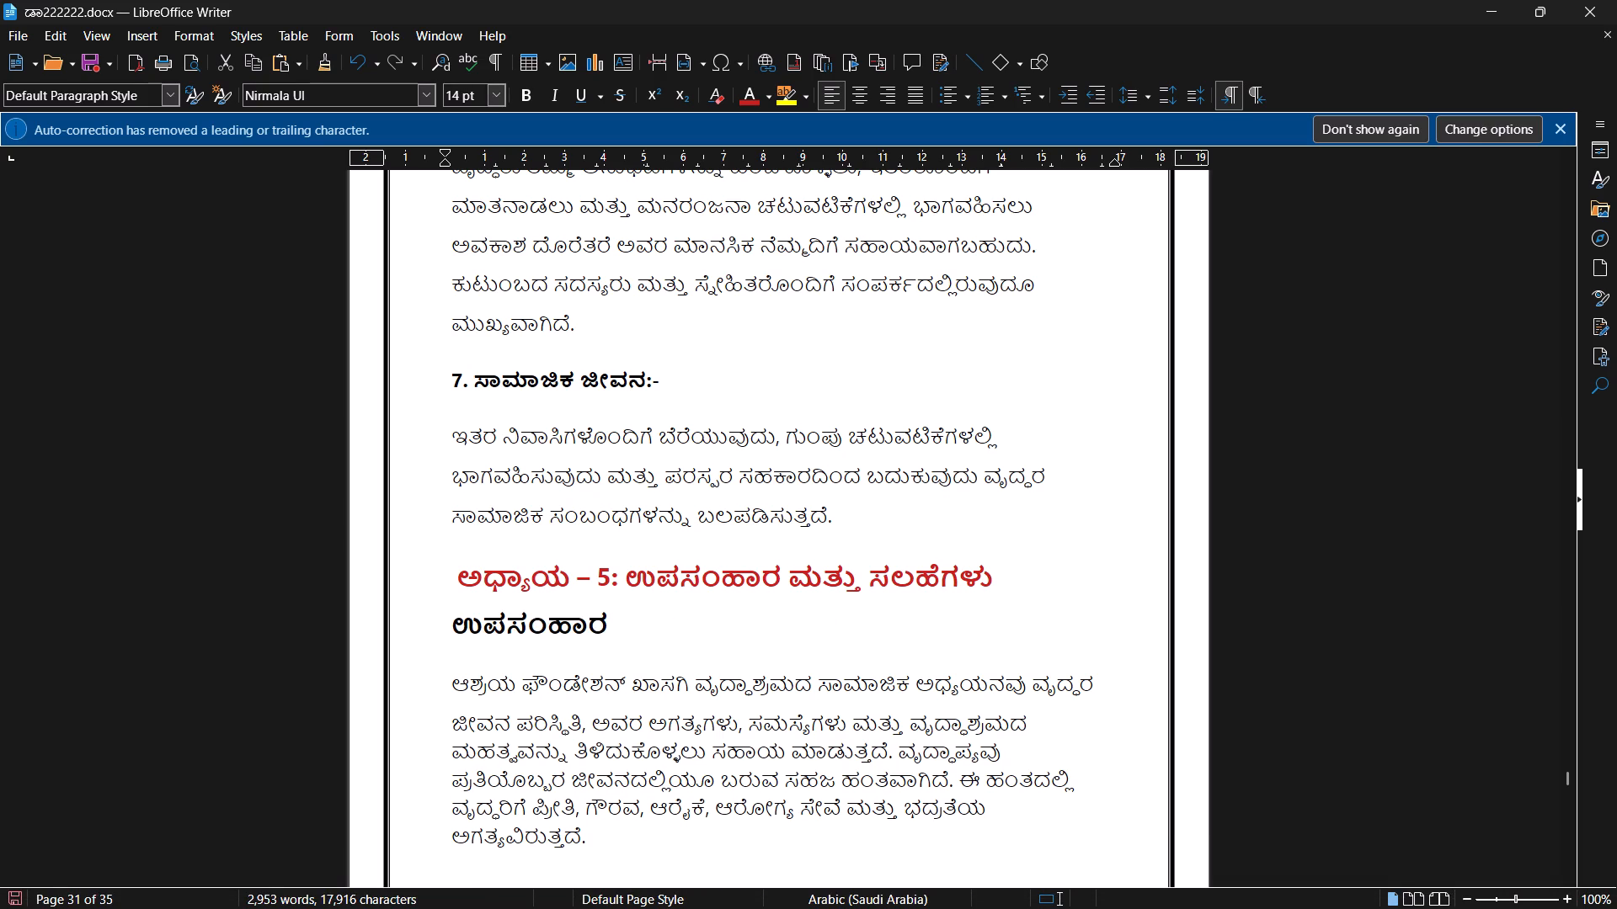
pyautogui.press('Down')
pyautogui.press('Return')
pyautogui.press('Return')
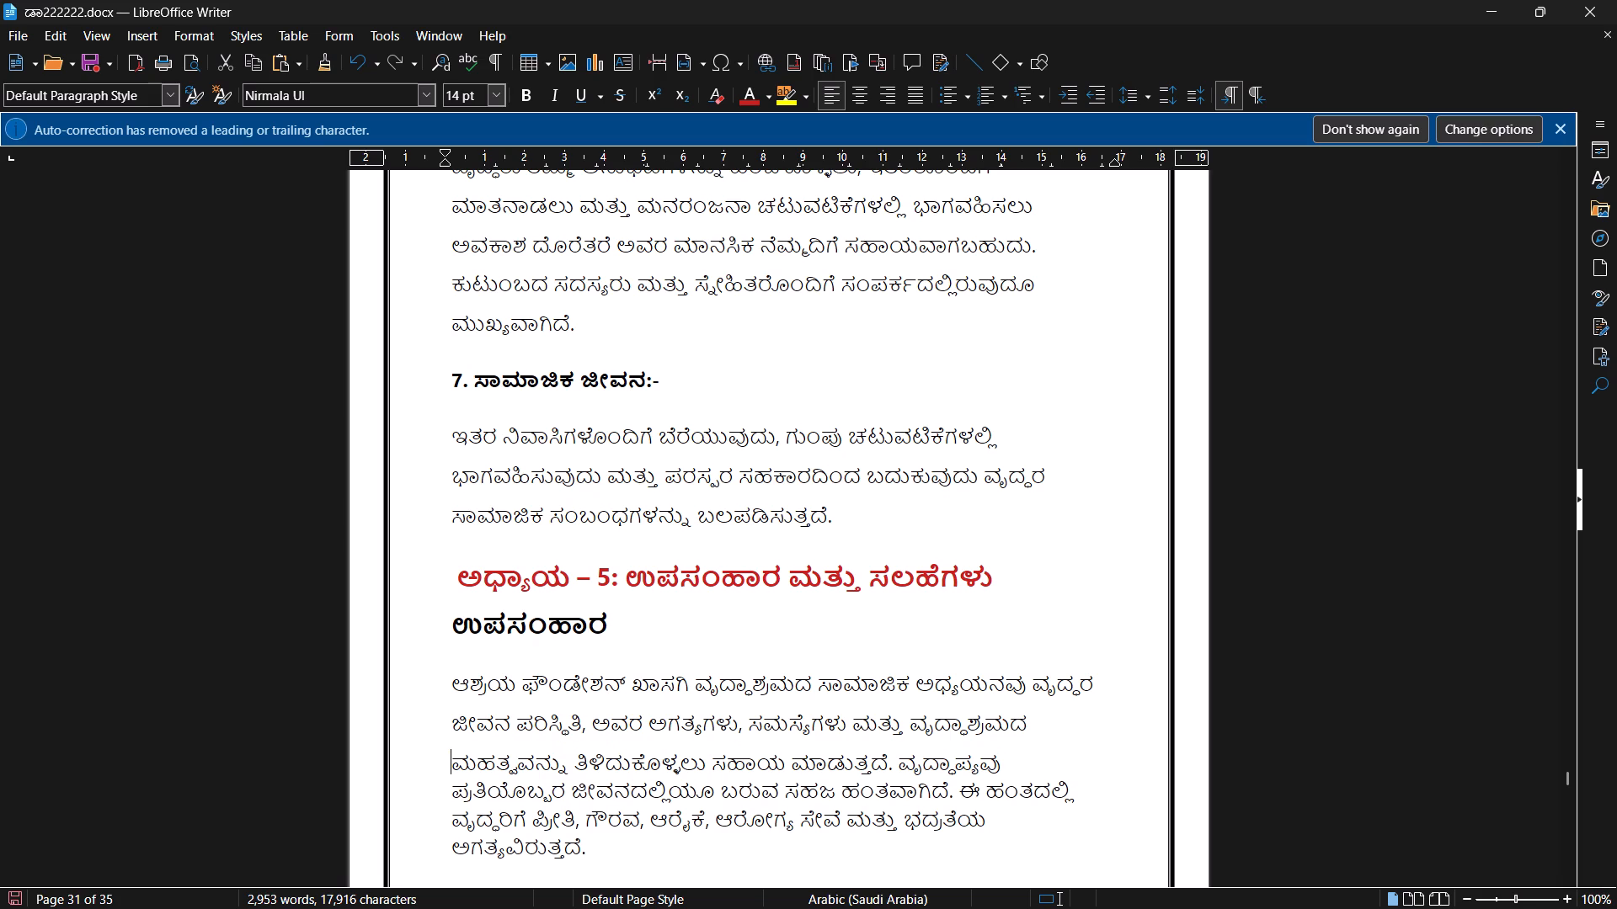
# Indent the heading "ಉಪಸಂಹಾರ" with leading spaces so it sits roughly centred under the chapter 5 title.
pyautogui.click(456, 618)
pyautogui.press('space')
pyautogui.press('space')
pyautogui.press('space')
pyautogui.press('space')
pyautogui.press('space')
pyautogui.press('space')
pyautogui.press('space')
pyautogui.press('space')
pyautogui.press('space')
pyautogui.press('space')
pyautogui.press('space')
pyautogui.press('space')
pyautogui.press('space')
pyautogui.press('space')
pyautogui.press('space')
pyautogui.press('space')
pyautogui.press('space')
pyautogui.press('space')
pyautogui.press('space')
pyautogui.press('space')
pyautogui.press('space')
pyautogui.press('space')
pyautogui.press('space')
pyautogui.press('space')
pyautogui.press('space')
pyautogui.press('space')
pyautogui.press('space')
pyautogui.press('space')
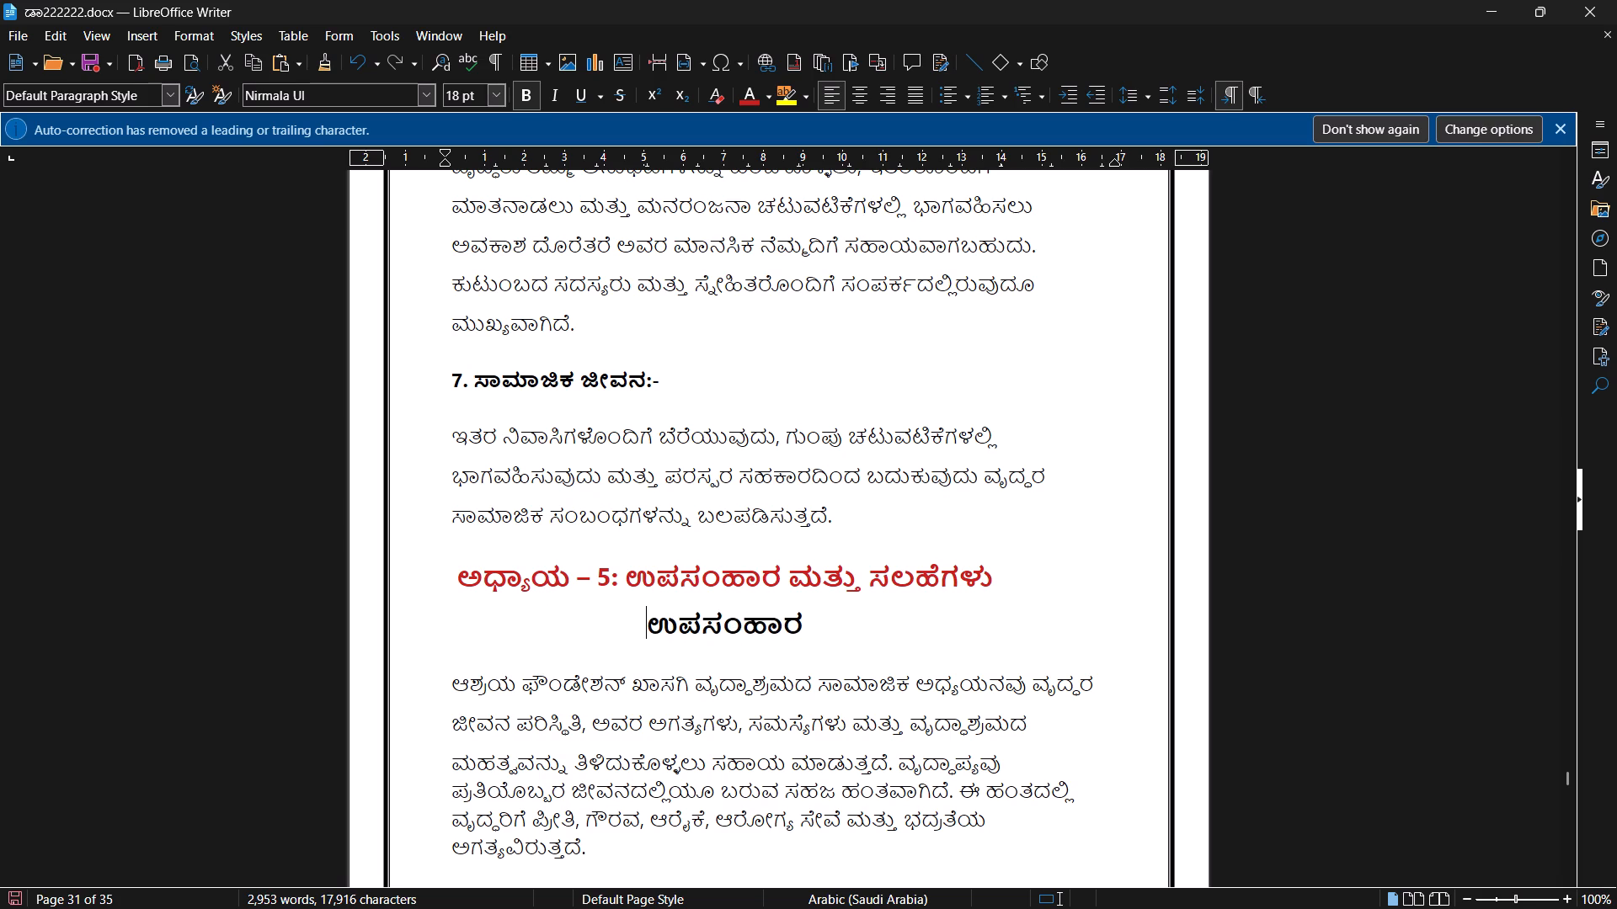
# Split the remaining lines of the first paragraph under "ಉಪಸಂಹಾರ", from "ಪ್ರತಿಯೊಬ್ಬರ" to "ಅಗತ್ಯವಿರುತ್ತದೆ", into separate paragraphs for wider spacing.
pyautogui.click(448, 766)
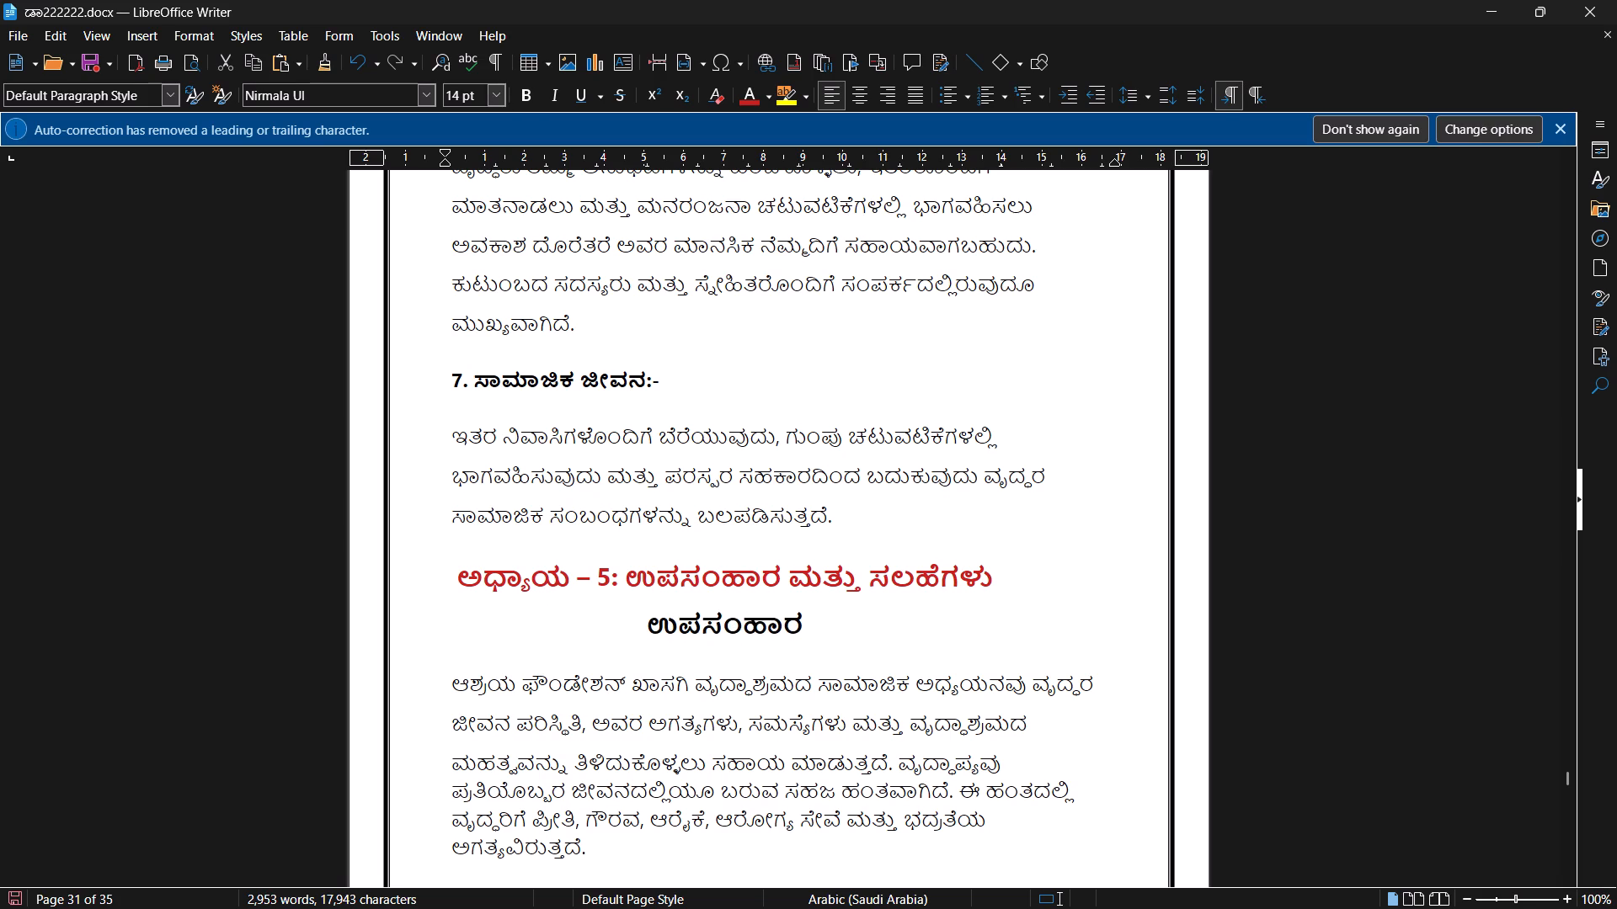
pyautogui.doubleClick(442, 800)
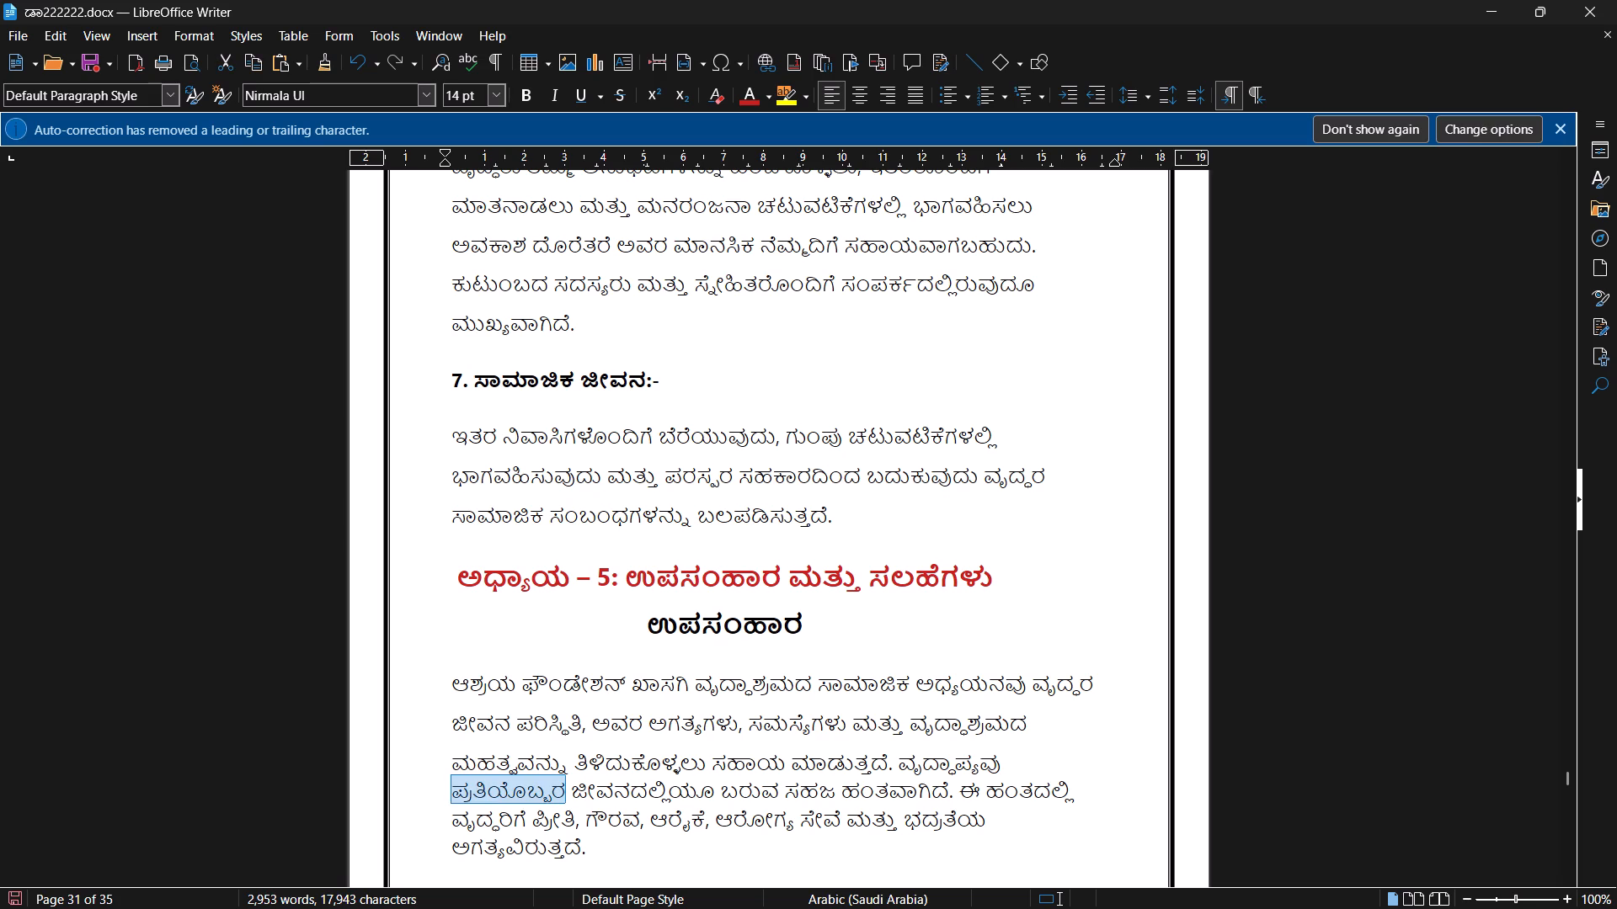
pyautogui.click(431, 795)
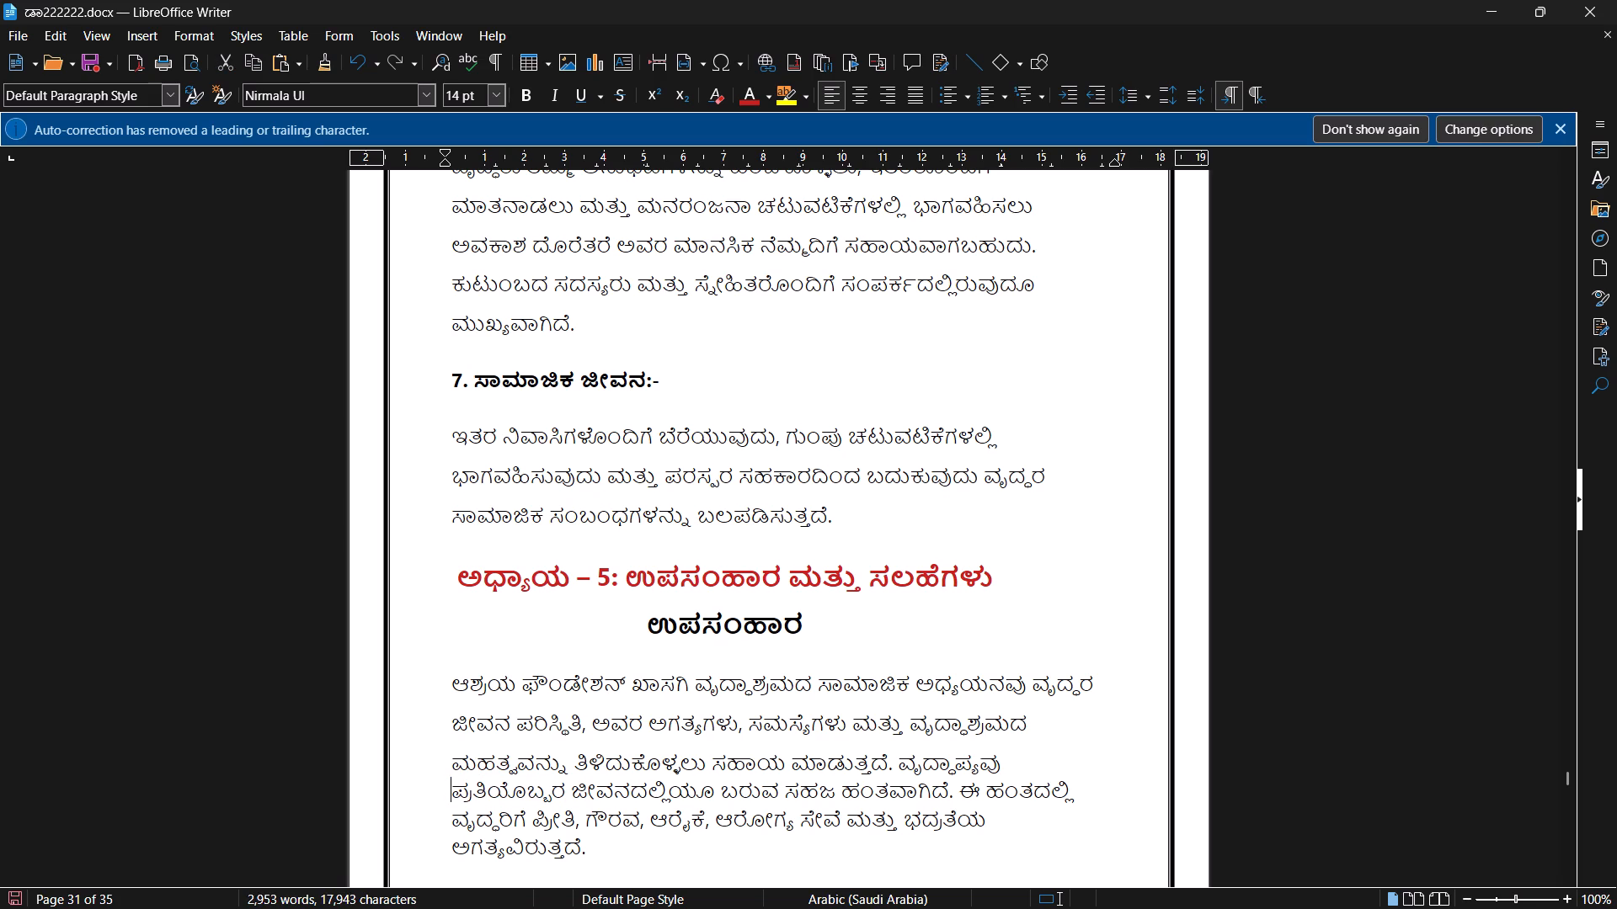
pyautogui.press('Return')
pyautogui.press('Down')
pyautogui.press('Return')
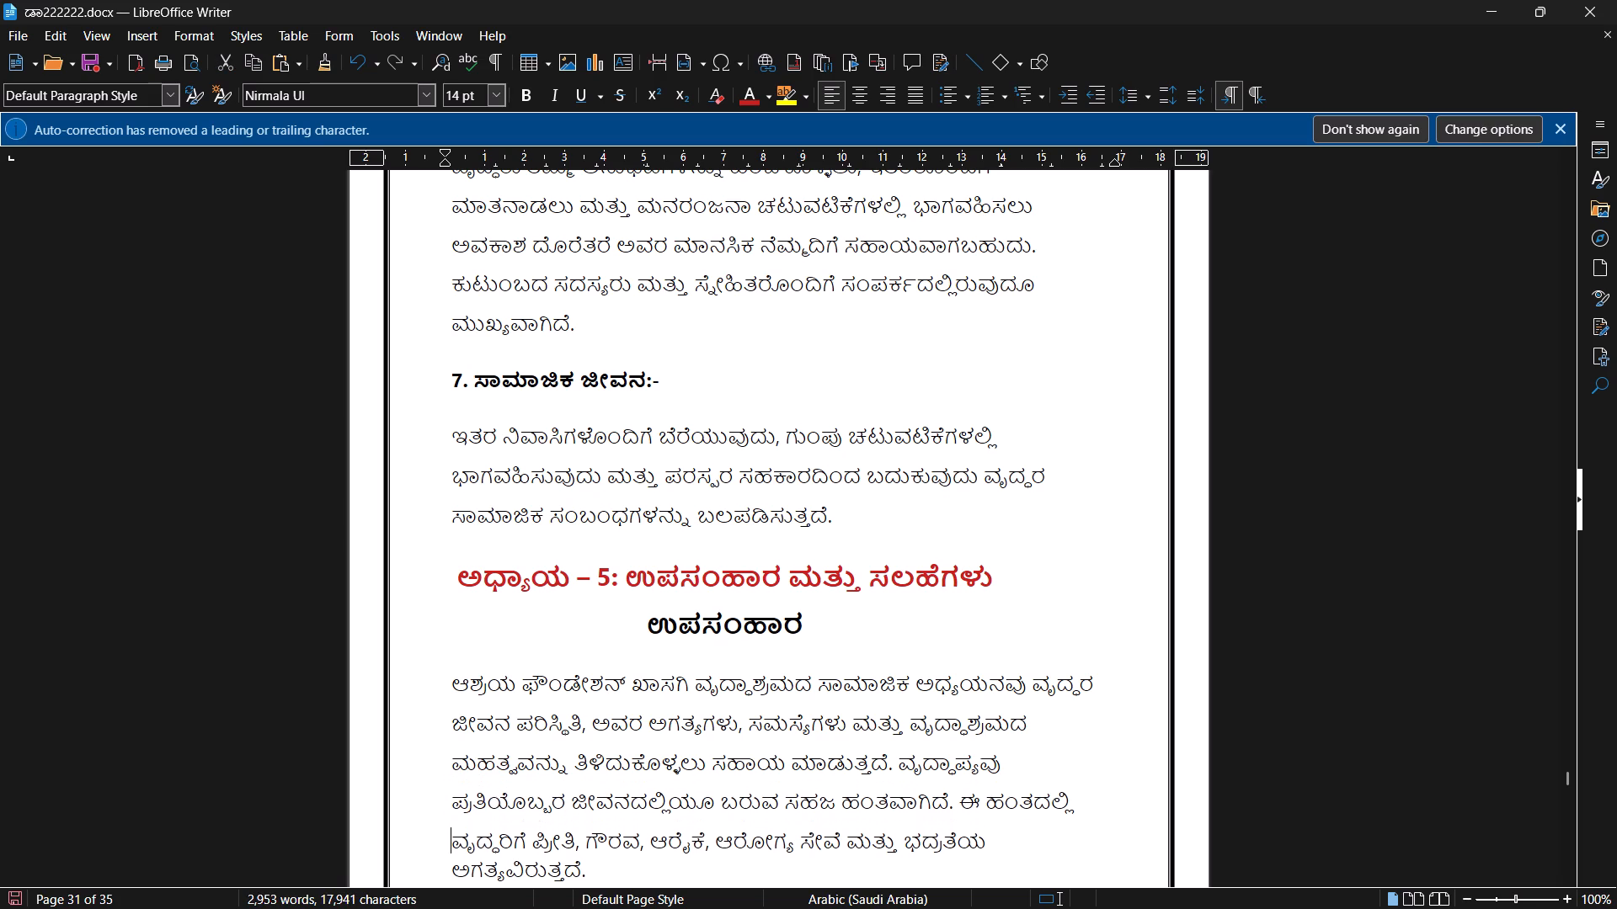
pyautogui.press('Up')
pyautogui.press('Down')
pyautogui.press('Down')
pyautogui.press('Return')
# Split the paragraph beginning "ಇಂದಿನ ಸಮಾಜದಲ್ಲಿ" into a separate paragraph per line for the same wider spacing.
pyautogui.press('Down')
pyautogui.press('Down')
pyautogui.press('Down')
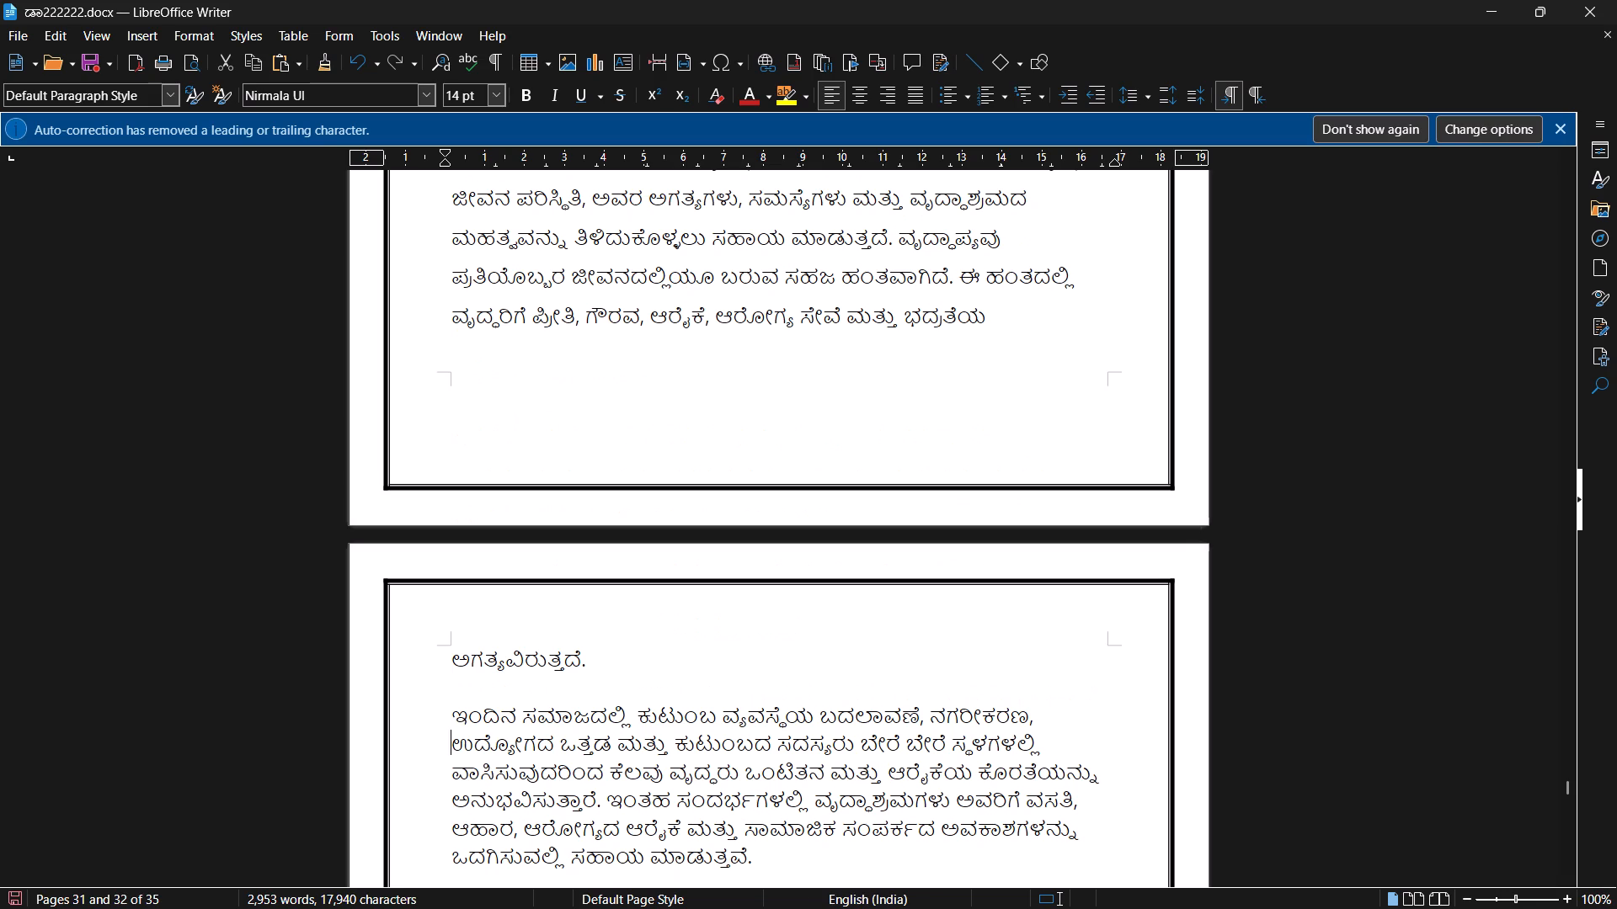
pyautogui.press('Return')
pyautogui.press('Down')
pyautogui.press('Return')
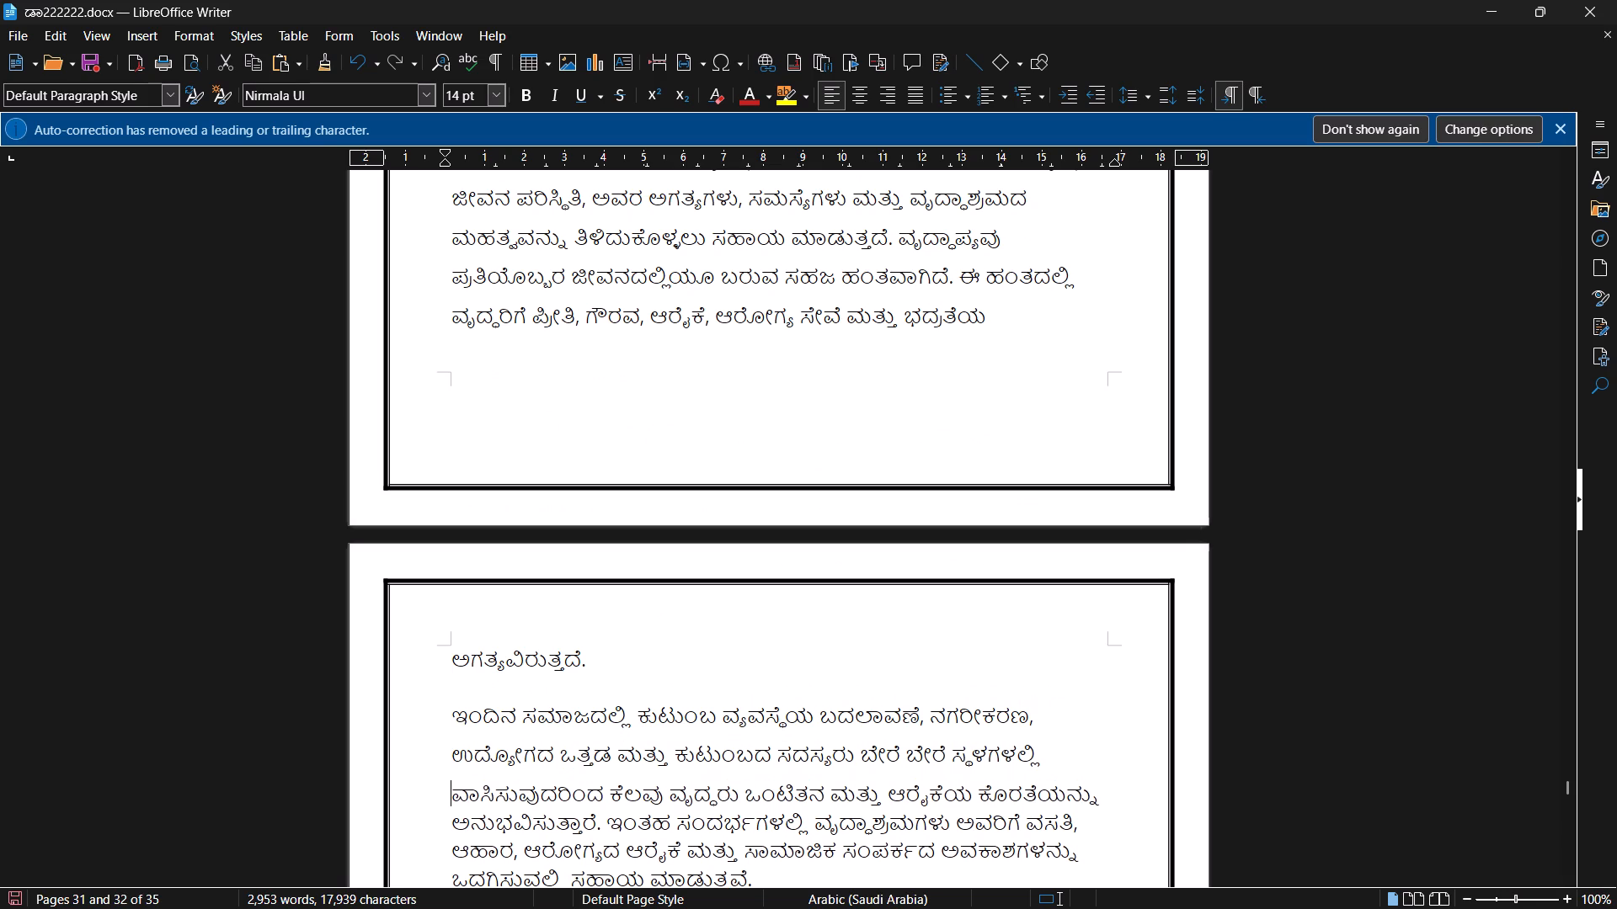
pyautogui.press('Down')
pyautogui.press('Return')
pyautogui.press('Down')
pyautogui.press('Up')
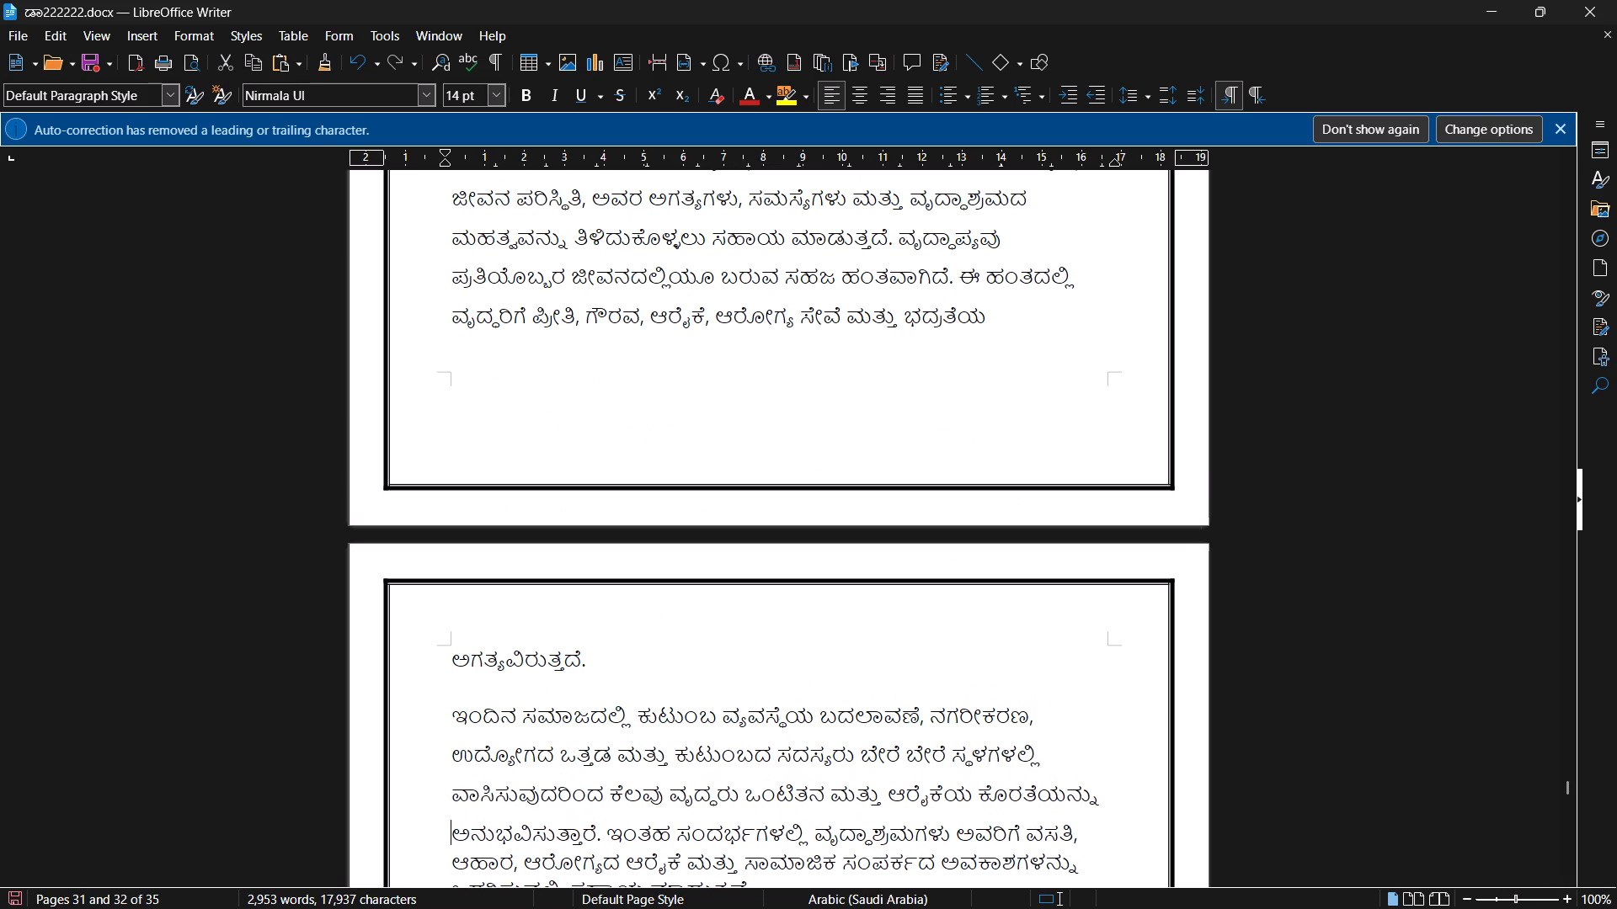
pyautogui.press('Down')
pyautogui.press('Return')
pyautogui.press('Down')
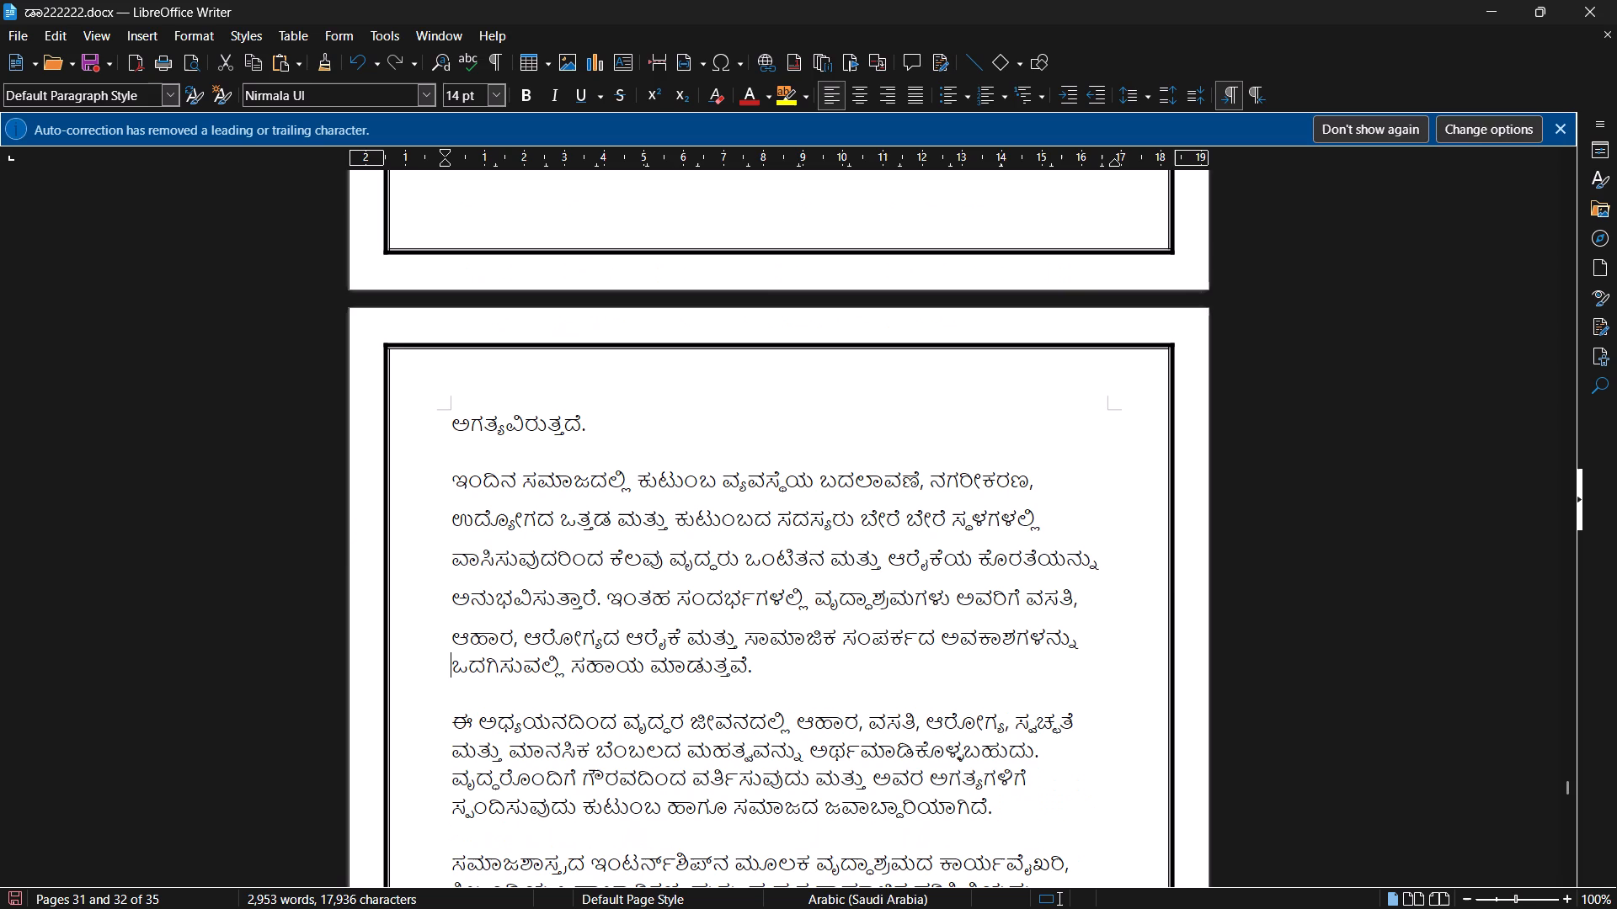
pyautogui.press('Return')
# Split the paragraph beginning "ಈ ಅಧ್ಯಯನದಿಂದ" into a separate paragraph per line for the same wider spacing.
pyautogui.press('Down')
pyautogui.press('Down')
pyautogui.press('Down')
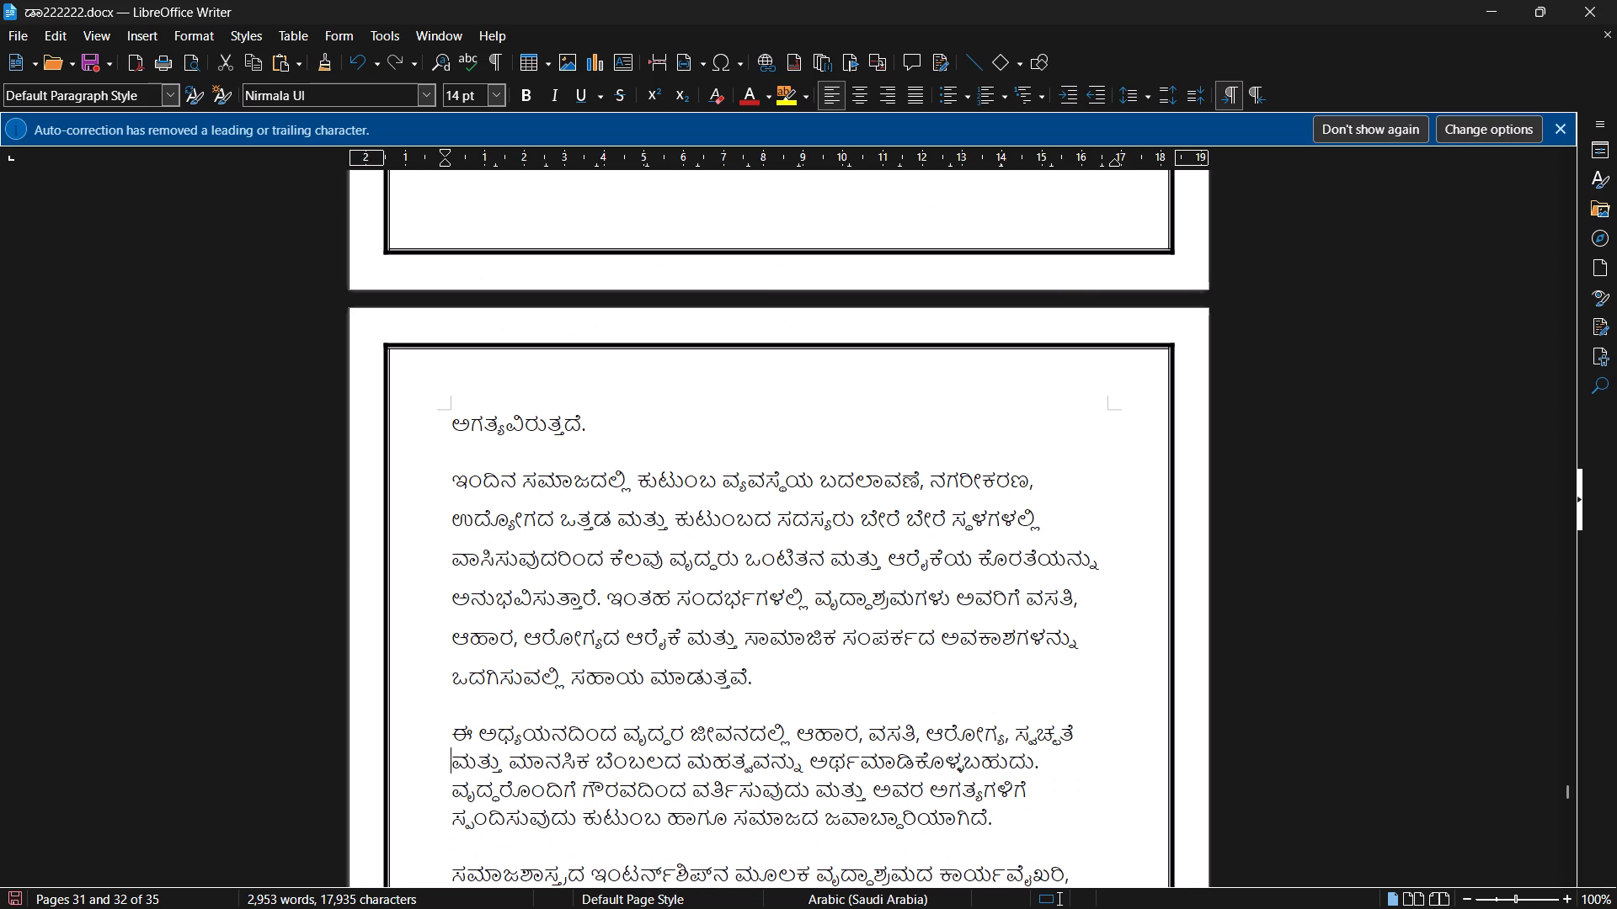
pyautogui.press('Return')
pyautogui.press('Down')
pyautogui.press('Return')
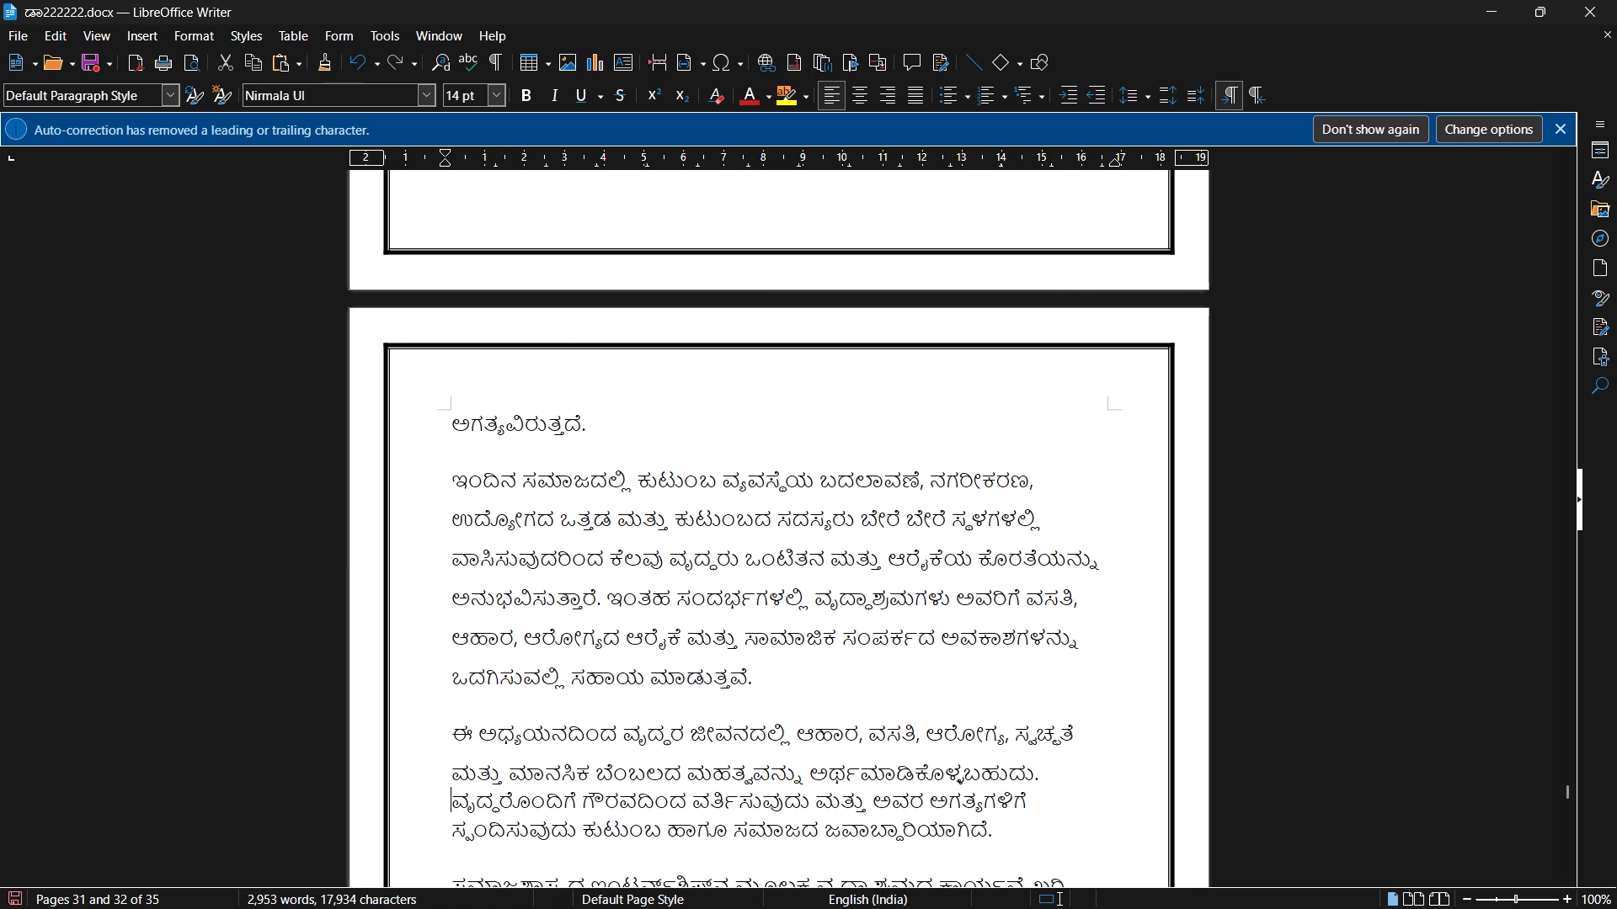
pyautogui.press('Down')
pyautogui.press('Down')
pyautogui.press('Return')
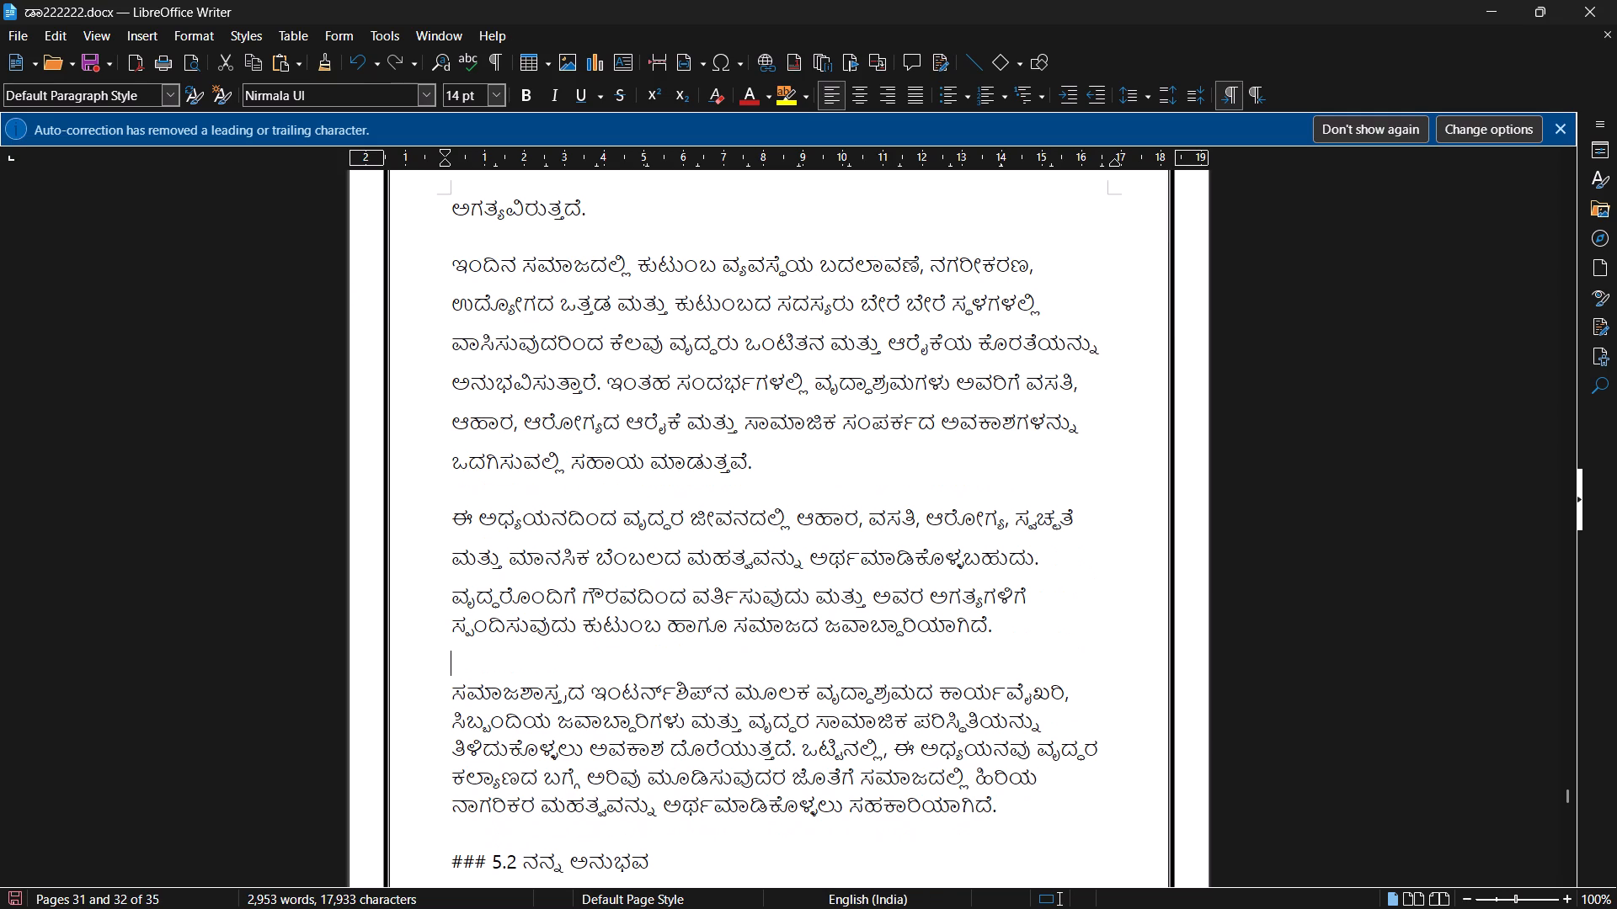
pyautogui.press('Down')
pyautogui.press('Up')
pyautogui.press('Up')
pyautogui.press('Down')
pyautogui.press('Up')
pyautogui.press('Return')
pyautogui.press('Return')
# Split the paragraph beginning "ಸಮಾಜಶಾಸ್ತ್ರದ" into one paragraph per line, keeping a blank line above it.
pyautogui.press('Down')
pyautogui.press('Down')
pyautogui.press('Down')
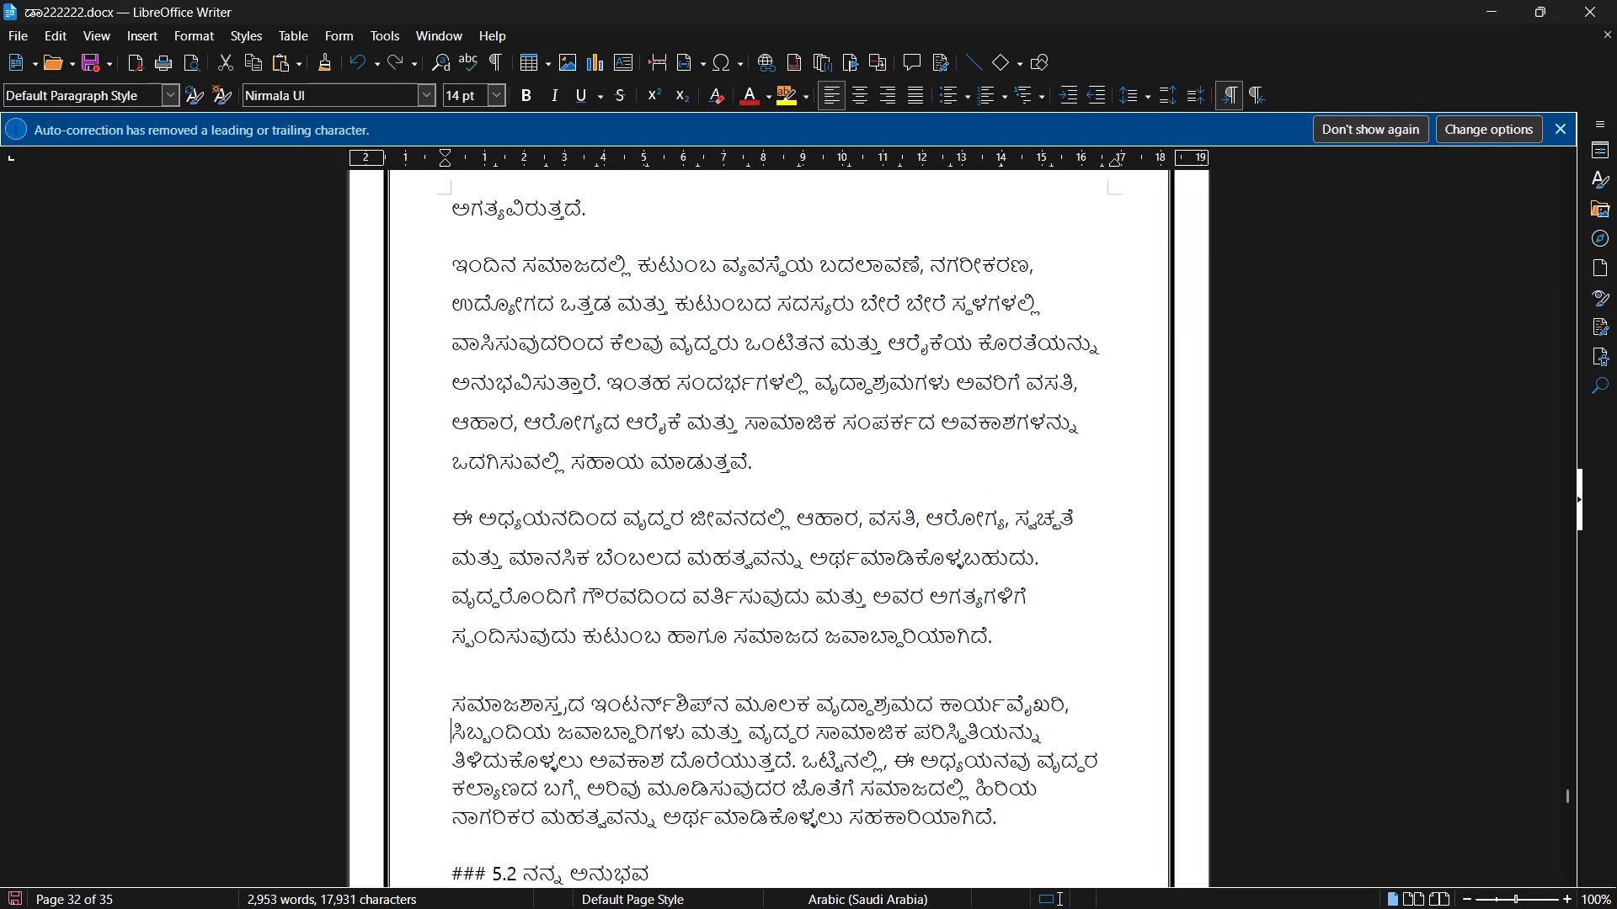
pyautogui.press('Return')
pyautogui.press('Down')
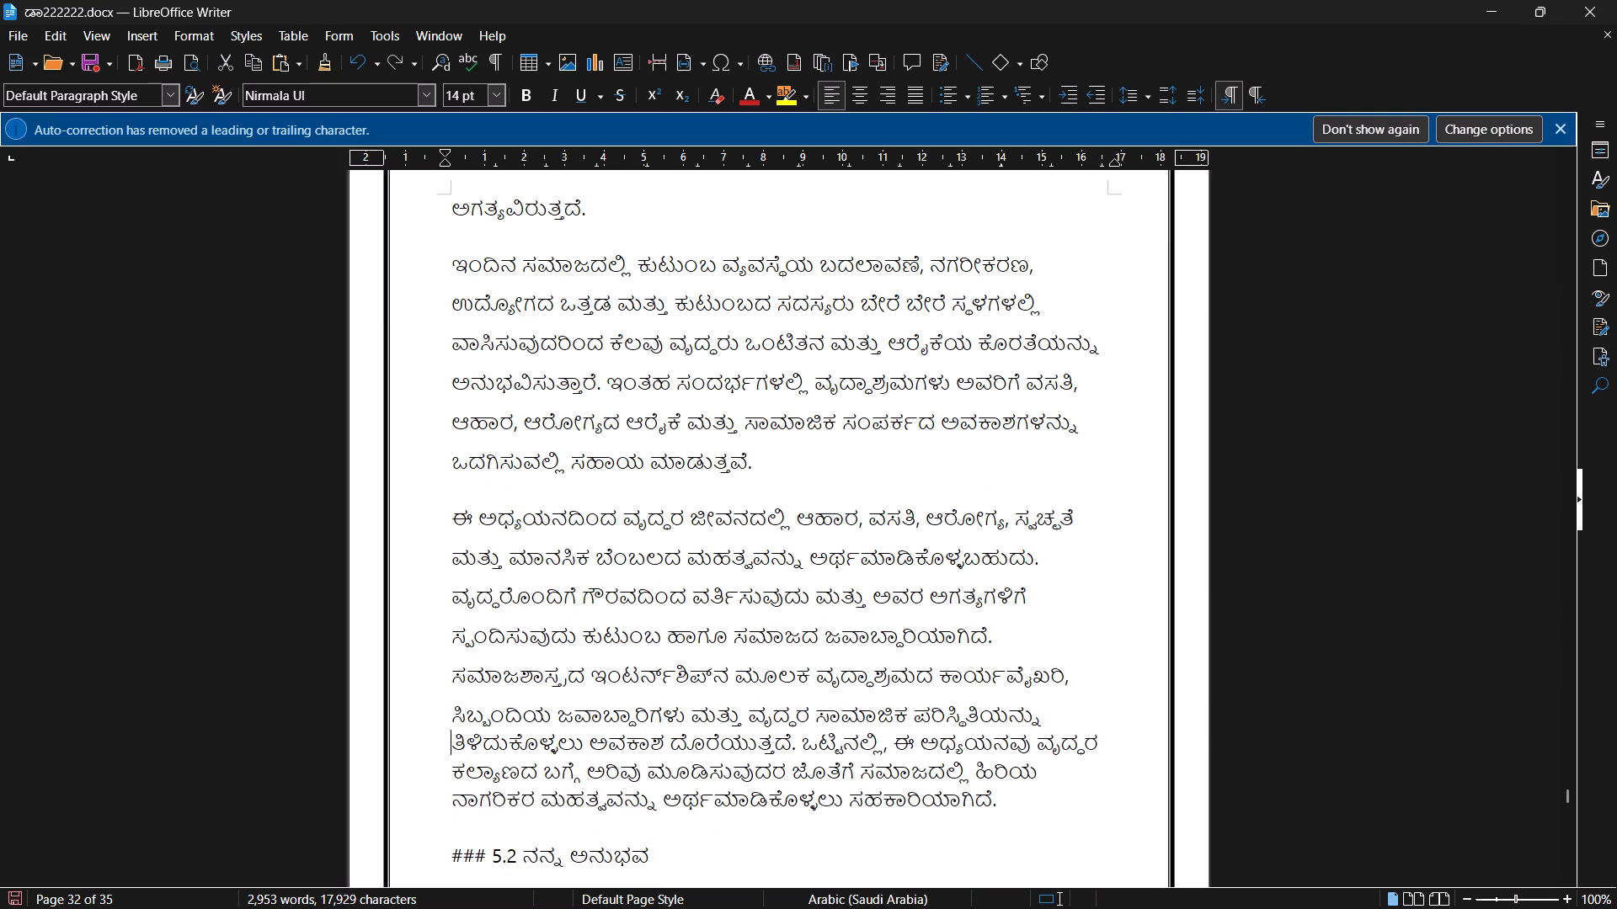
pyautogui.press('Up')
pyautogui.press('Up')
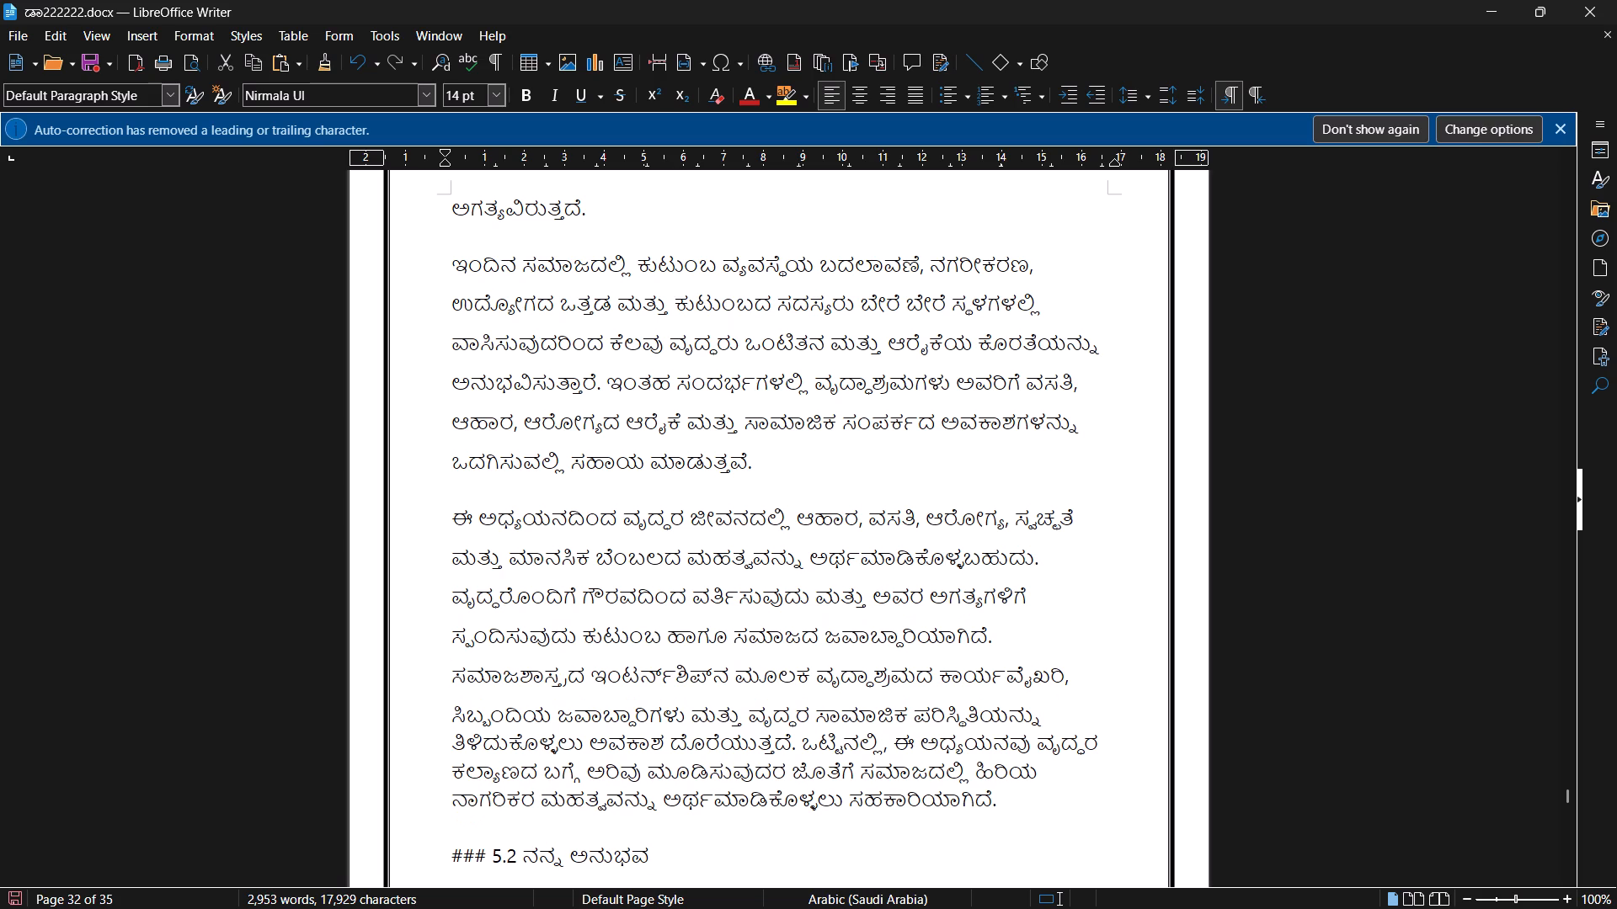
pyautogui.press('Return')
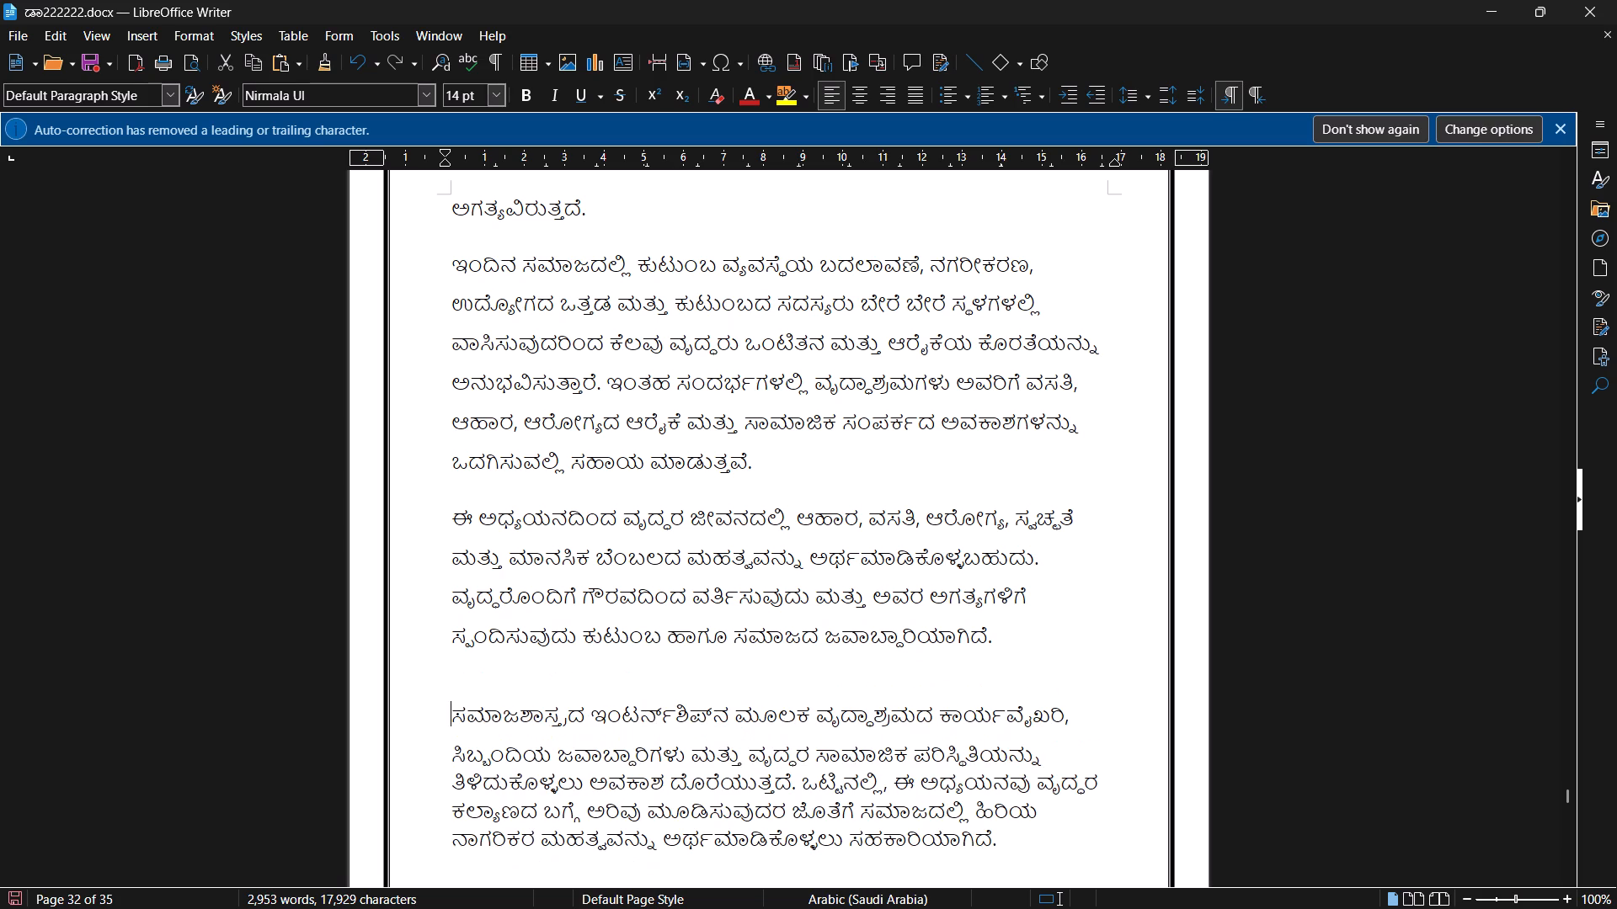
pyautogui.press('Down')
pyautogui.press('Down')
pyautogui.press('Return')
pyautogui.press('Return')
pyautogui.press('Down')
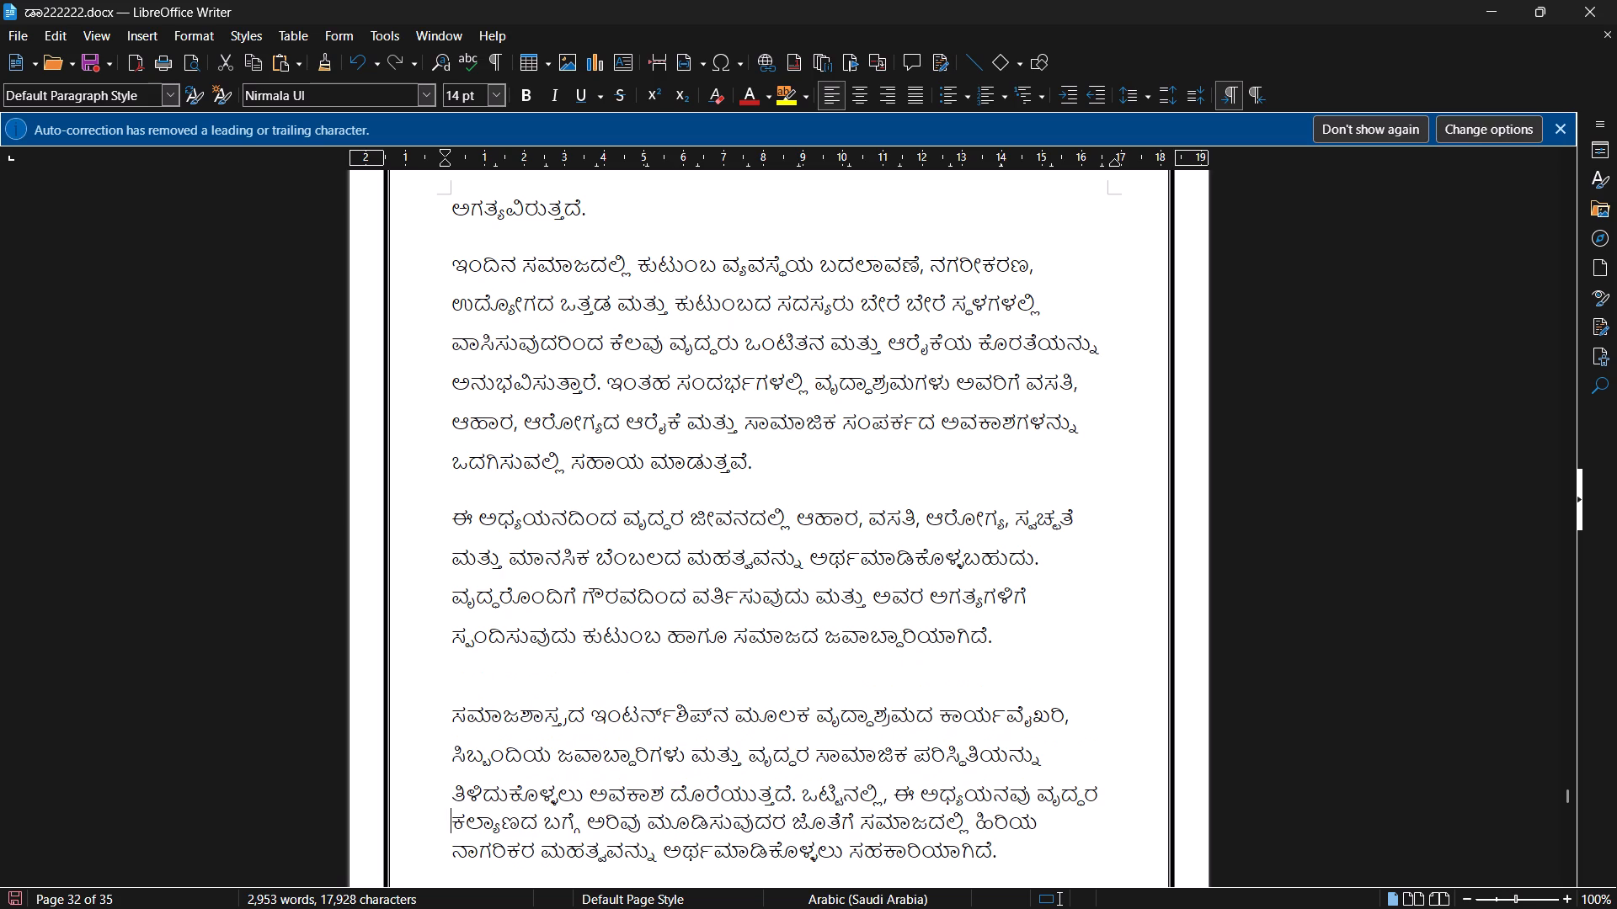
pyautogui.press('Down')
pyautogui.press('Up')
pyautogui.press('Return')
pyautogui.press('Down')
pyautogui.press('Return')
pyautogui.press('Down')
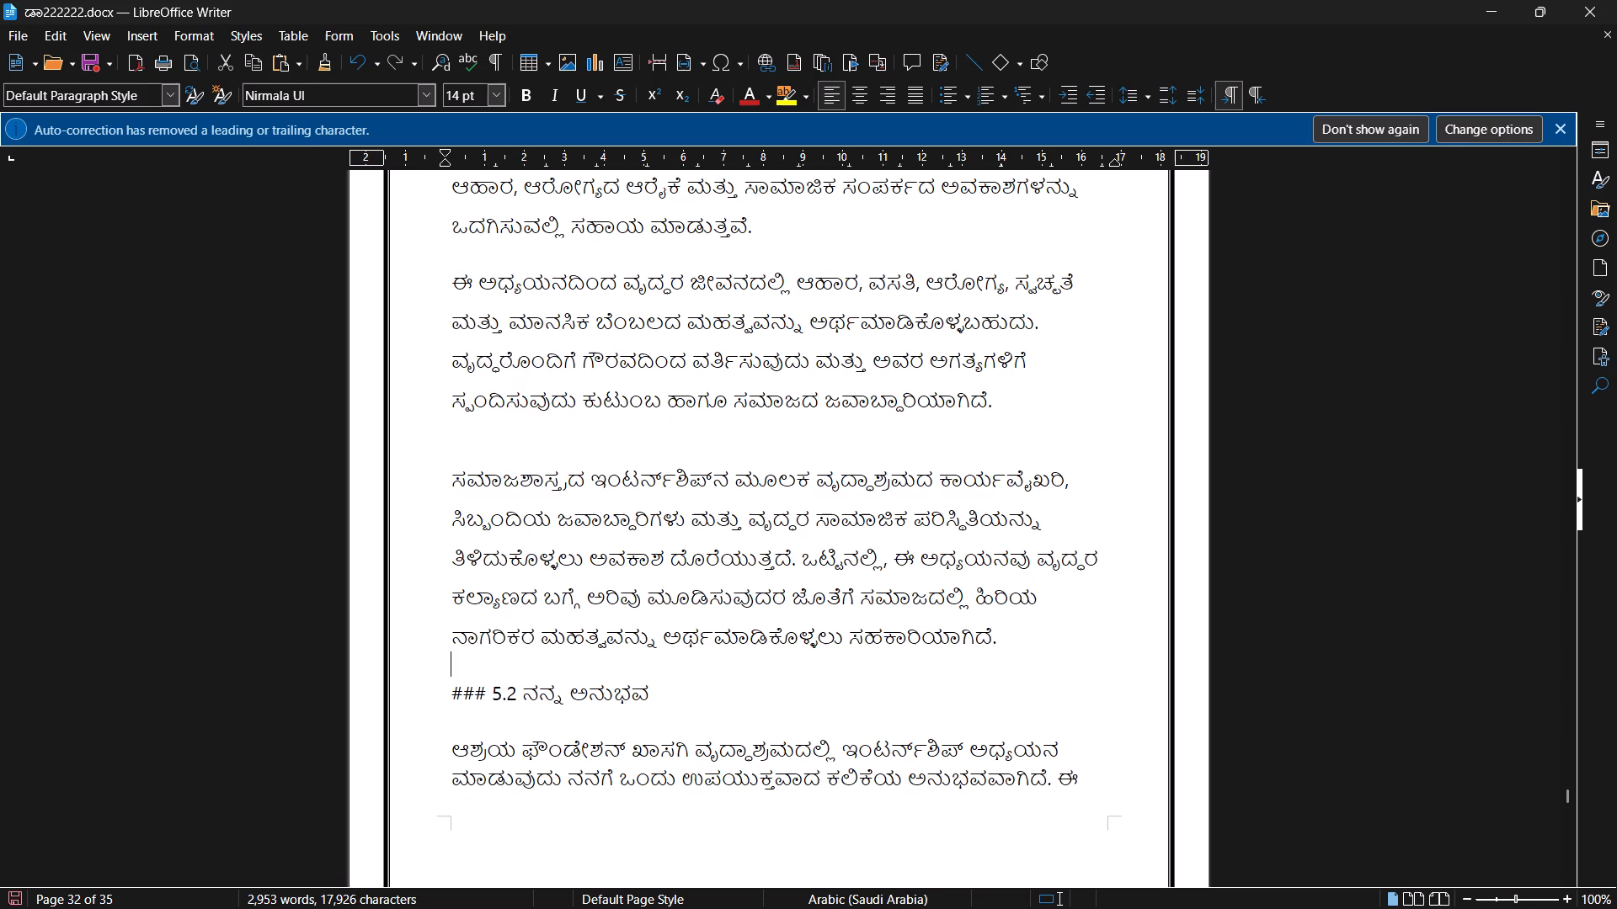
# Remove "### 5.2" from the heading "ನನ್ನ ಅನುಭವ".
pyautogui.press('Down')
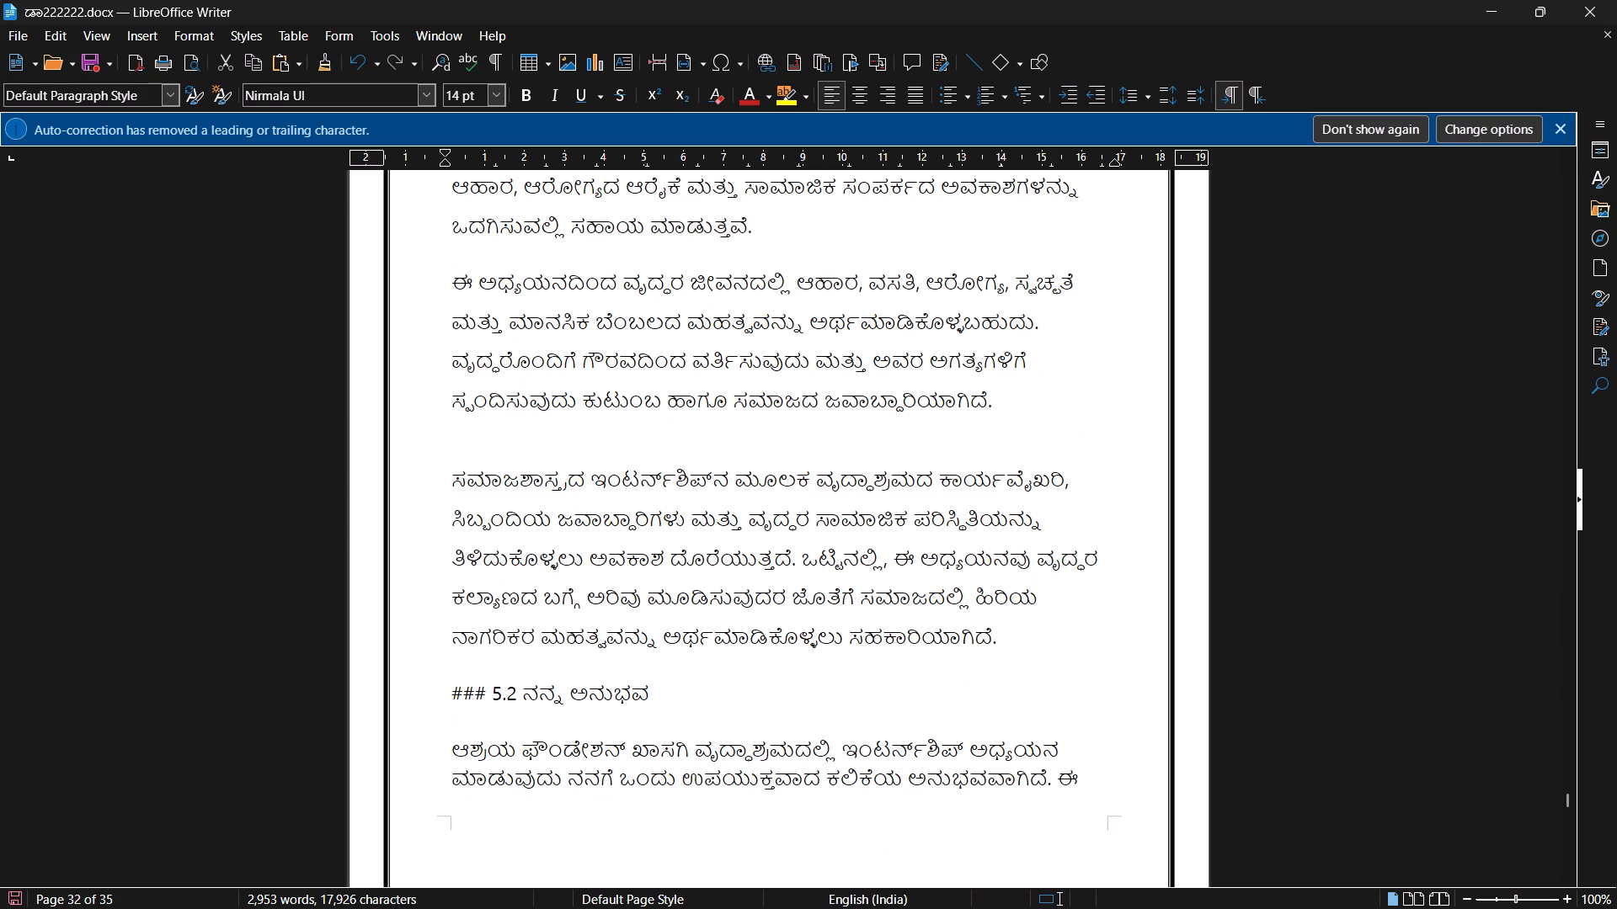
pyautogui.click(518, 689)
pyautogui.press('BackSpace')
pyautogui.press('BackSpace')
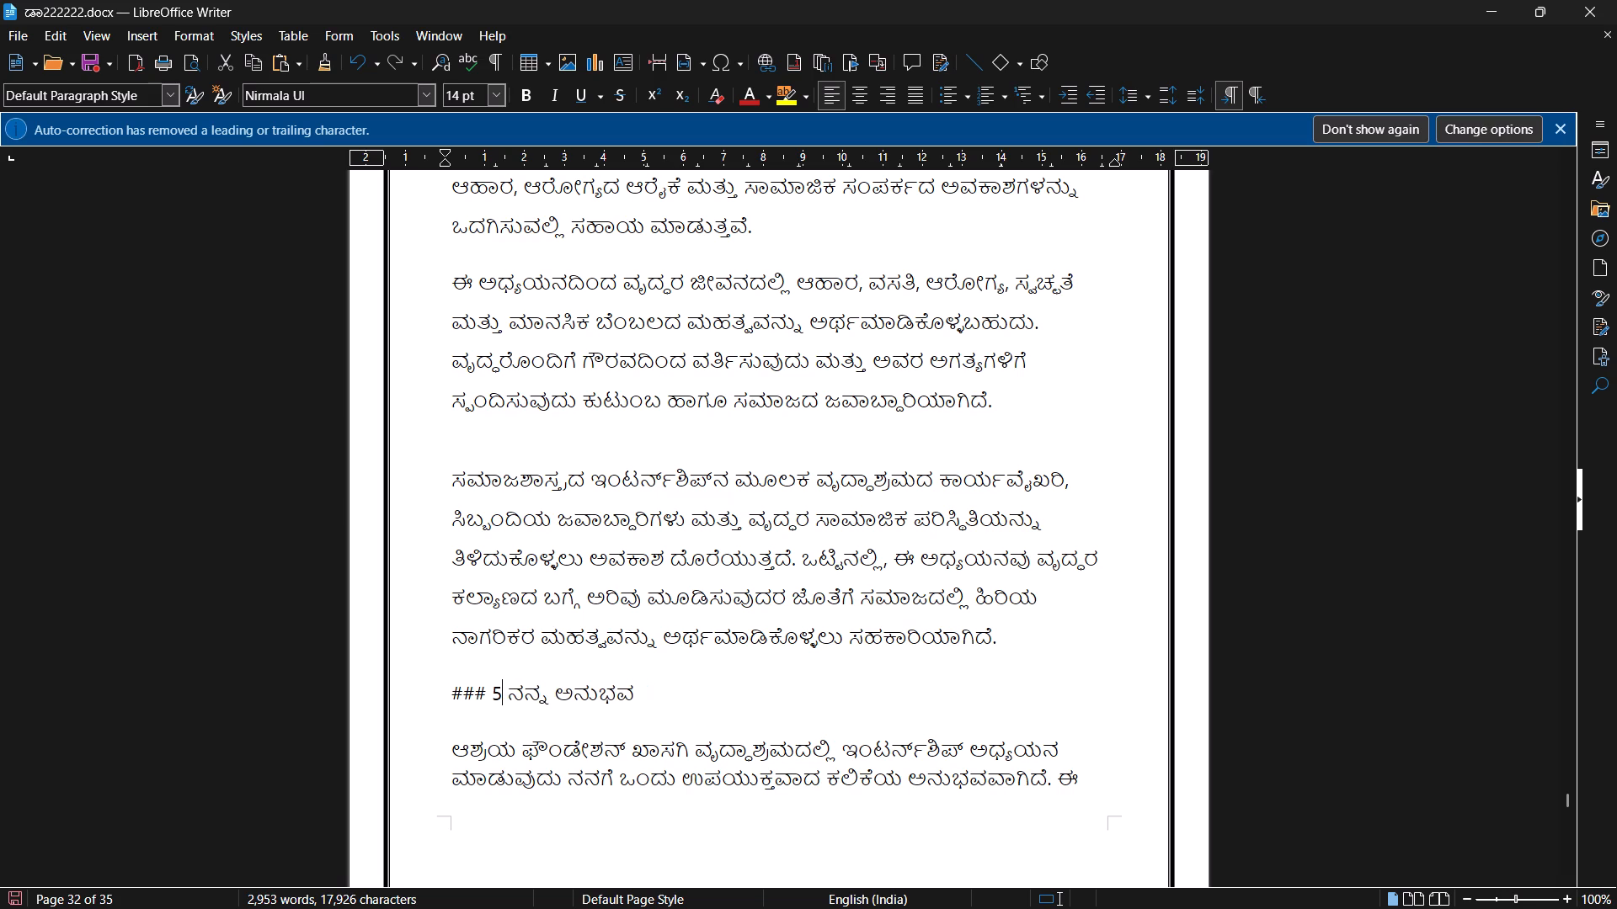
pyautogui.press('BackSpace')
pyautogui.press('BackSpace')
pyautogui.press('BackSpace')
pyautogui.press('BackSpace')
pyautogui.press('BackSpace')
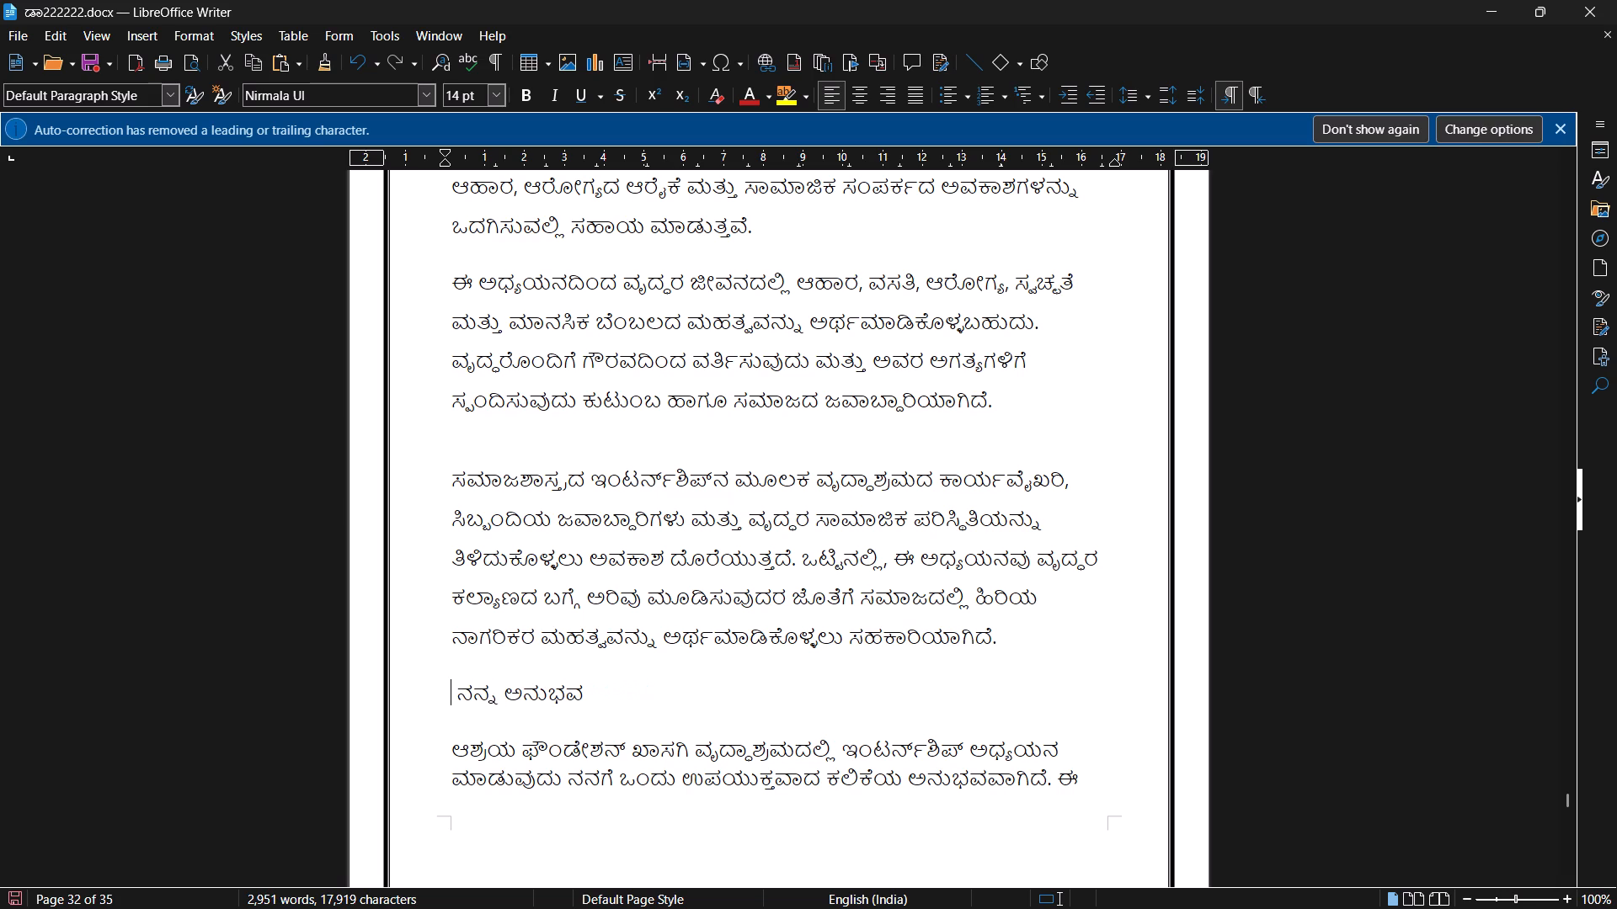
# Make the heading "ನನ್ನ ಅನುಭವ" bold and set its size to 18 pt.
pyautogui.moveTo(452, 688); pyautogui.dragTo(620, 698)
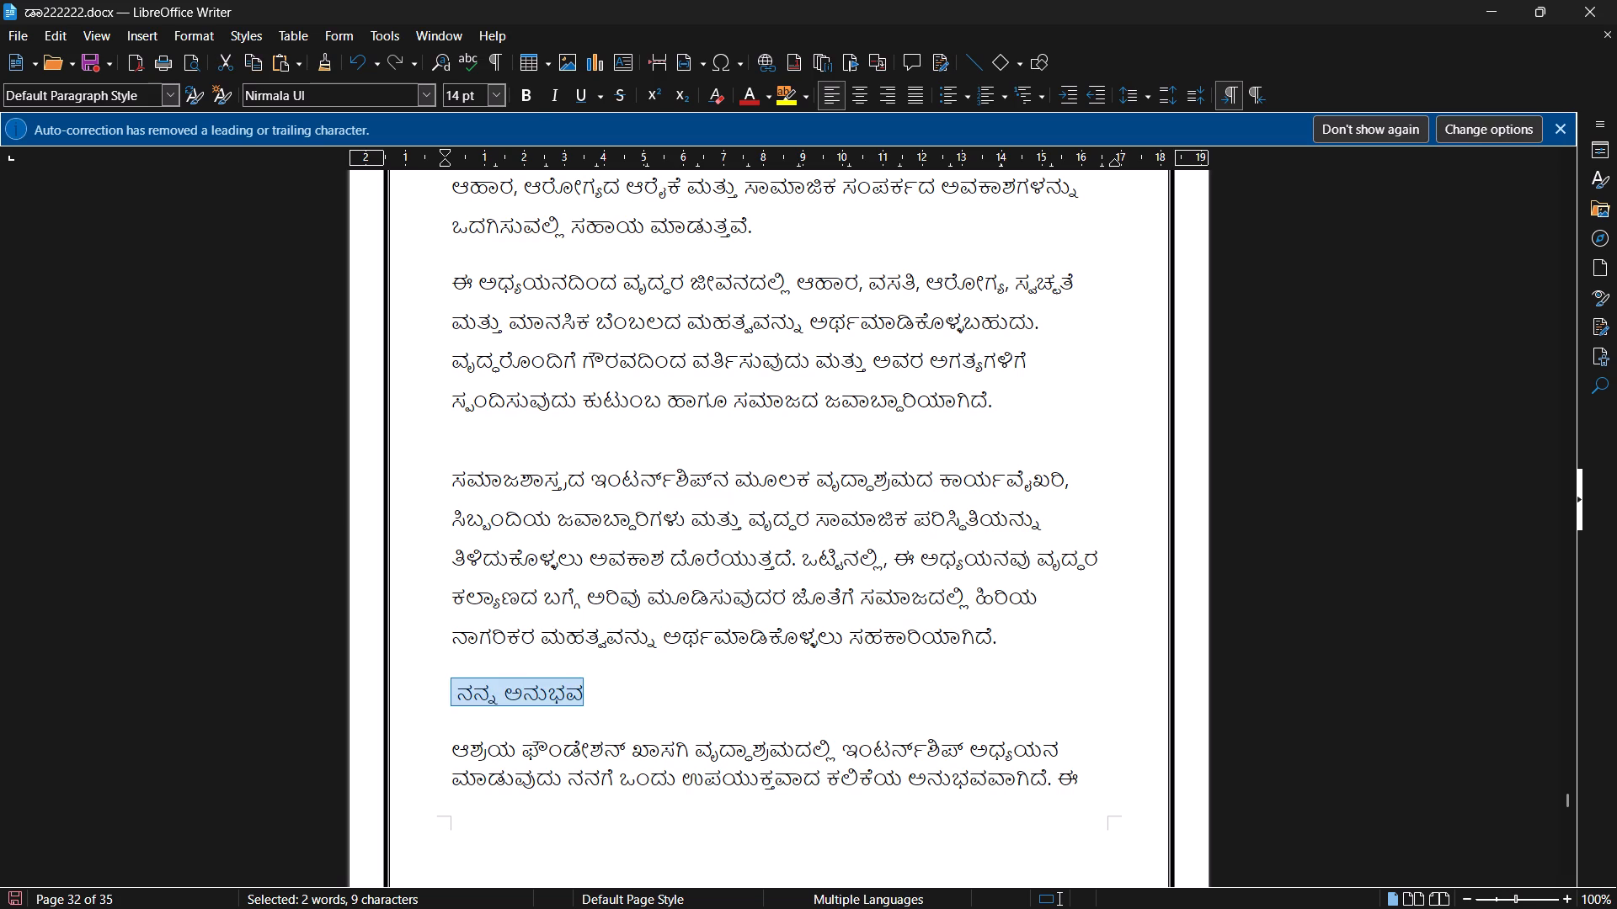
pyautogui.click(528, 106)
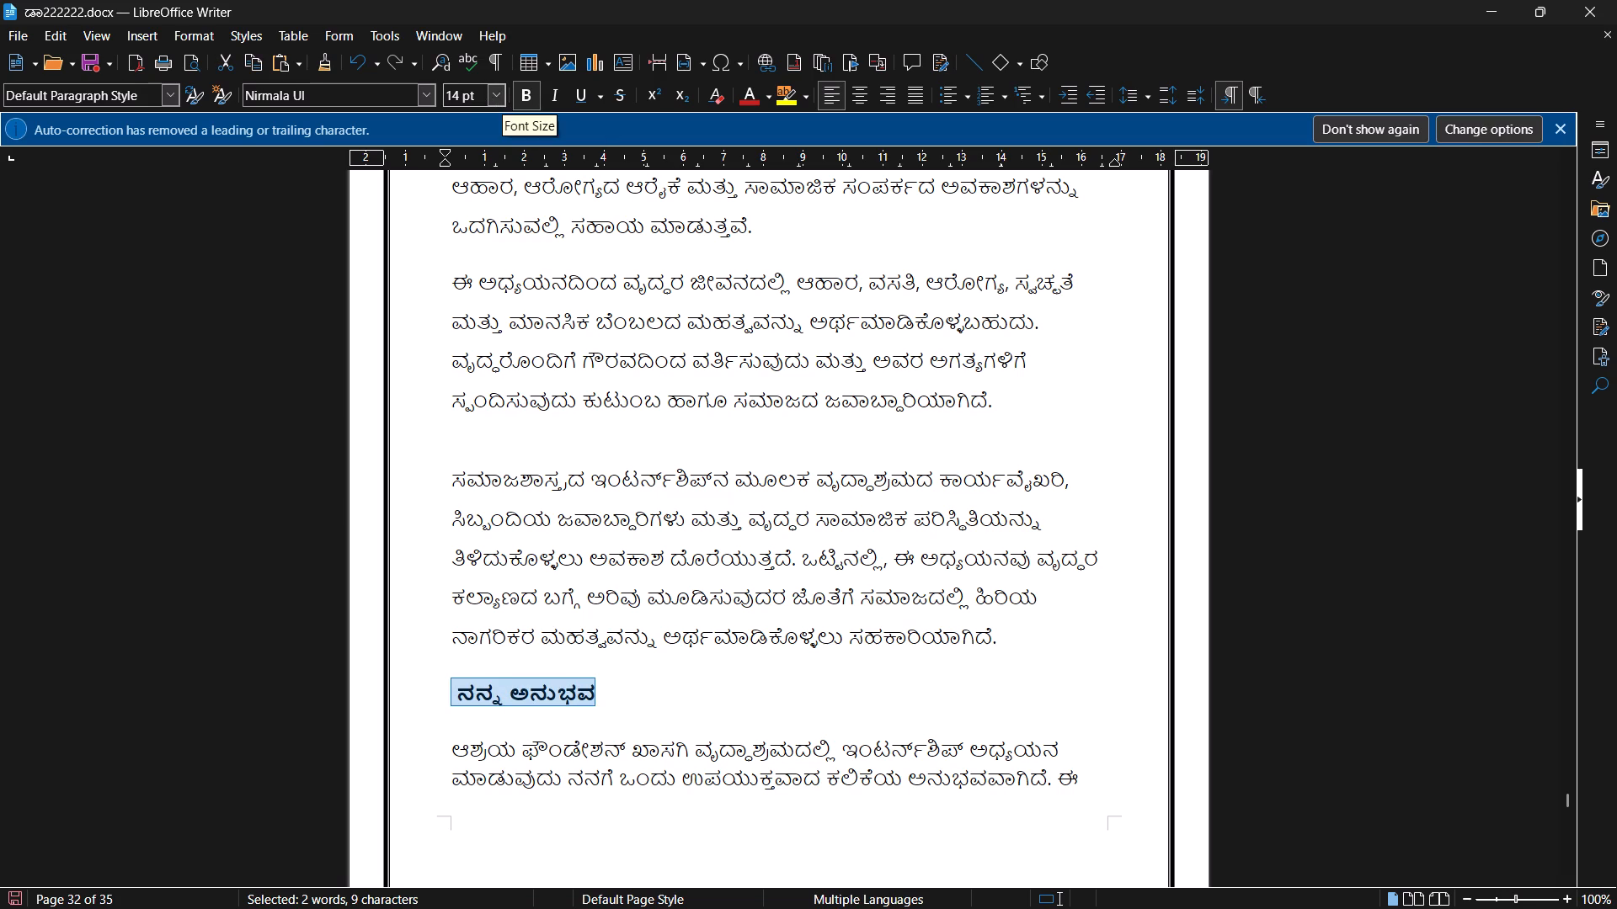
pyautogui.moveTo(482, 98); pyautogui.dragTo(494, 90)
pyautogui.click(494, 90)
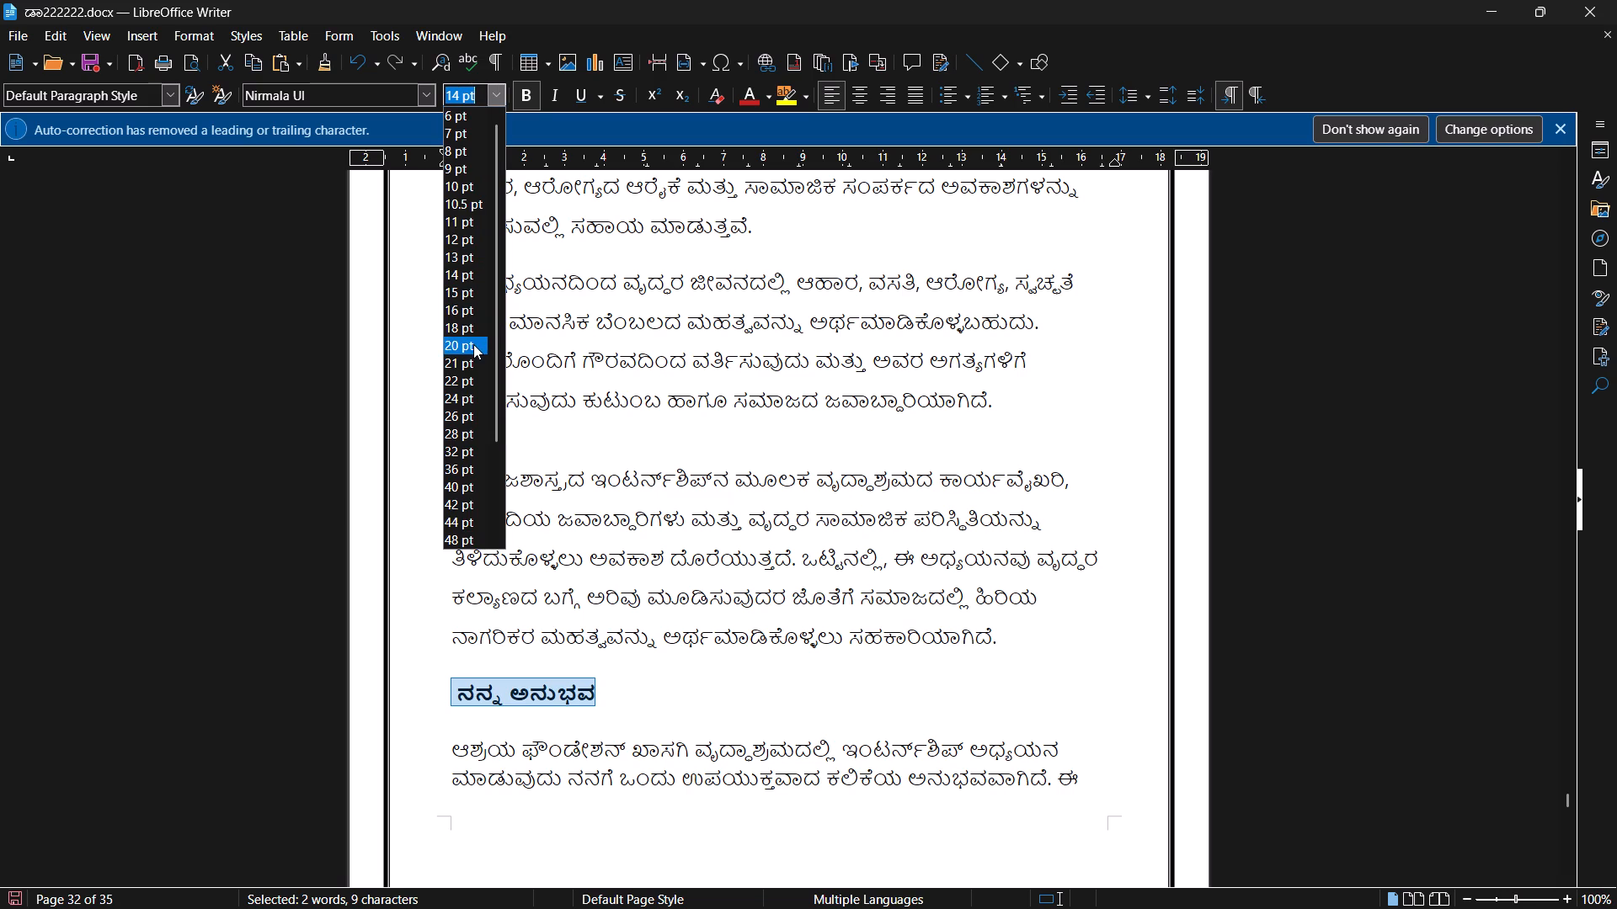
pyautogui.click(465, 327)
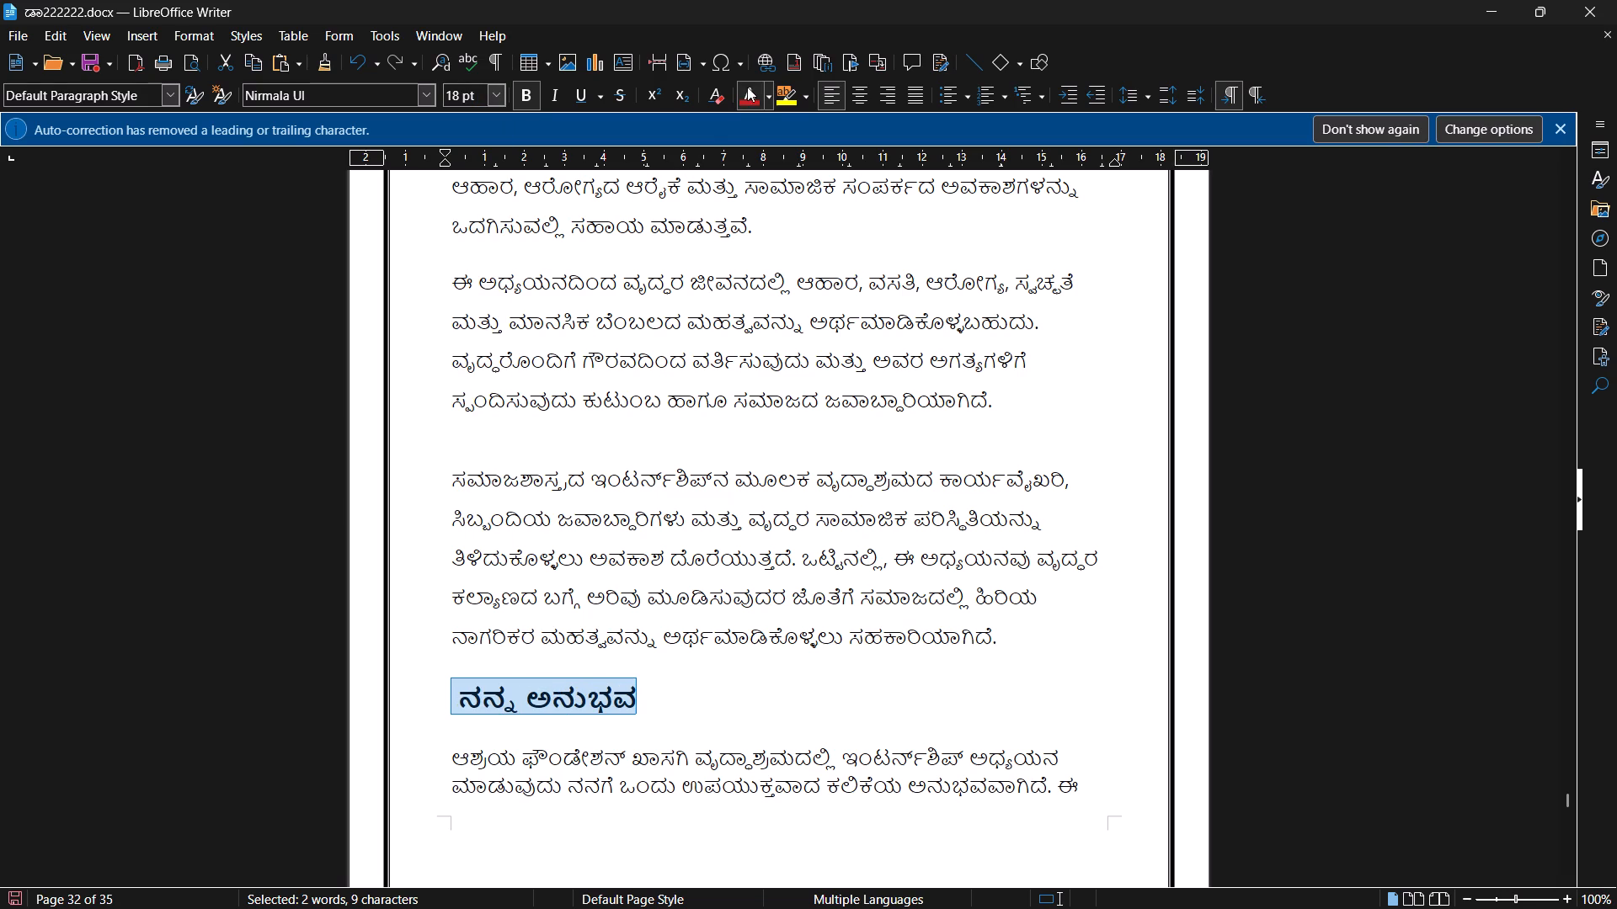
# Colour the heading "ನನ್ನ ಅನುಭವ" red.
pyautogui.click(749, 88)
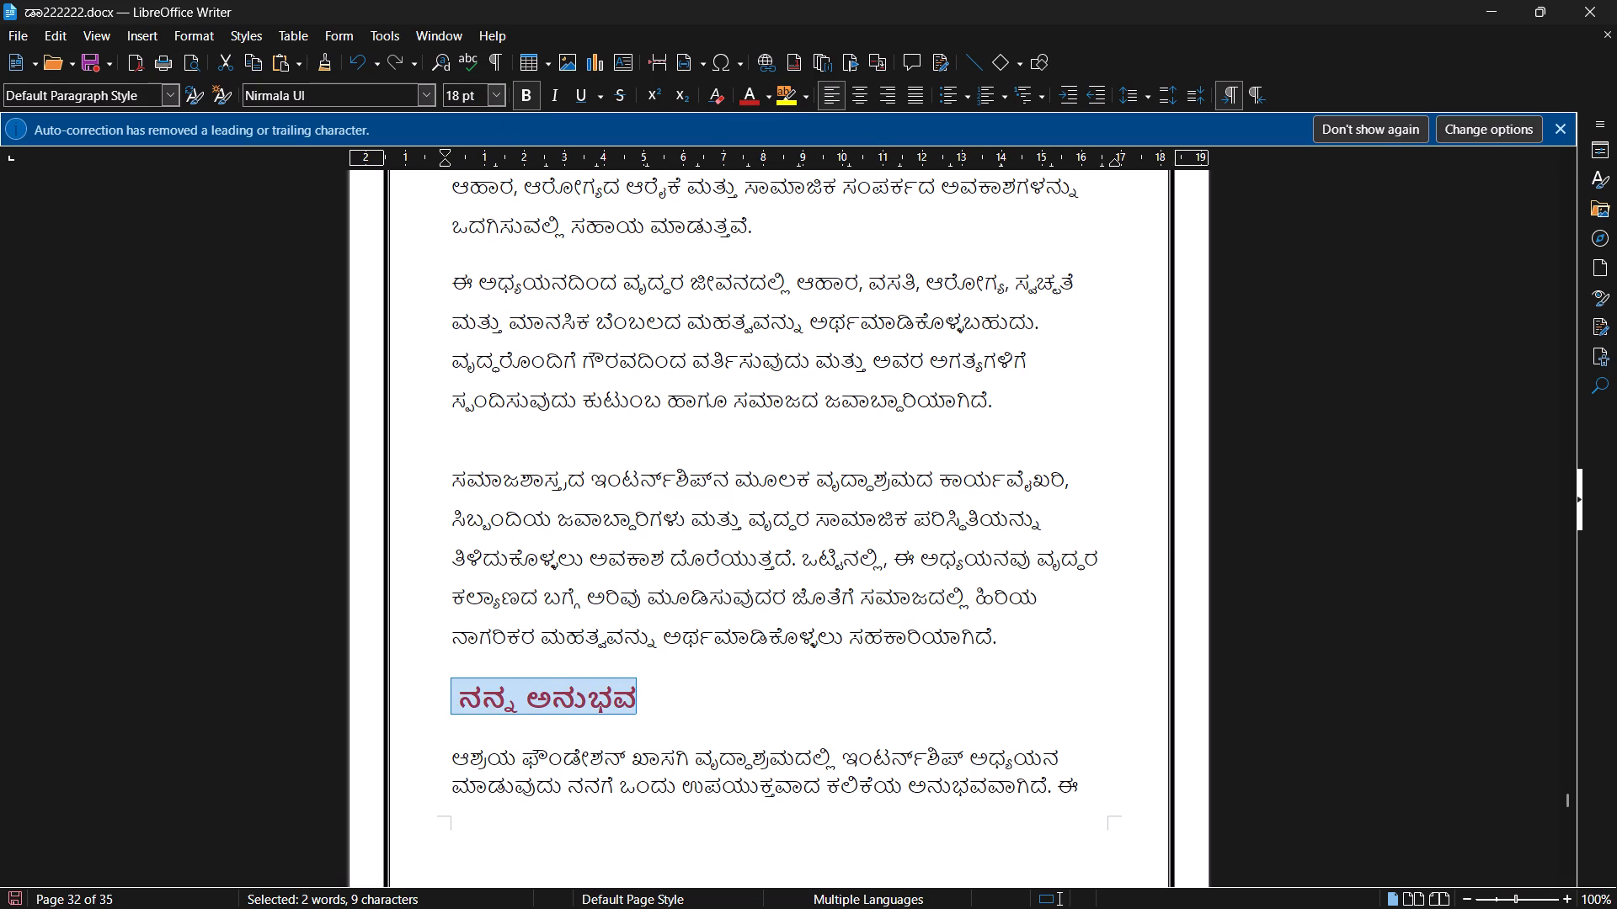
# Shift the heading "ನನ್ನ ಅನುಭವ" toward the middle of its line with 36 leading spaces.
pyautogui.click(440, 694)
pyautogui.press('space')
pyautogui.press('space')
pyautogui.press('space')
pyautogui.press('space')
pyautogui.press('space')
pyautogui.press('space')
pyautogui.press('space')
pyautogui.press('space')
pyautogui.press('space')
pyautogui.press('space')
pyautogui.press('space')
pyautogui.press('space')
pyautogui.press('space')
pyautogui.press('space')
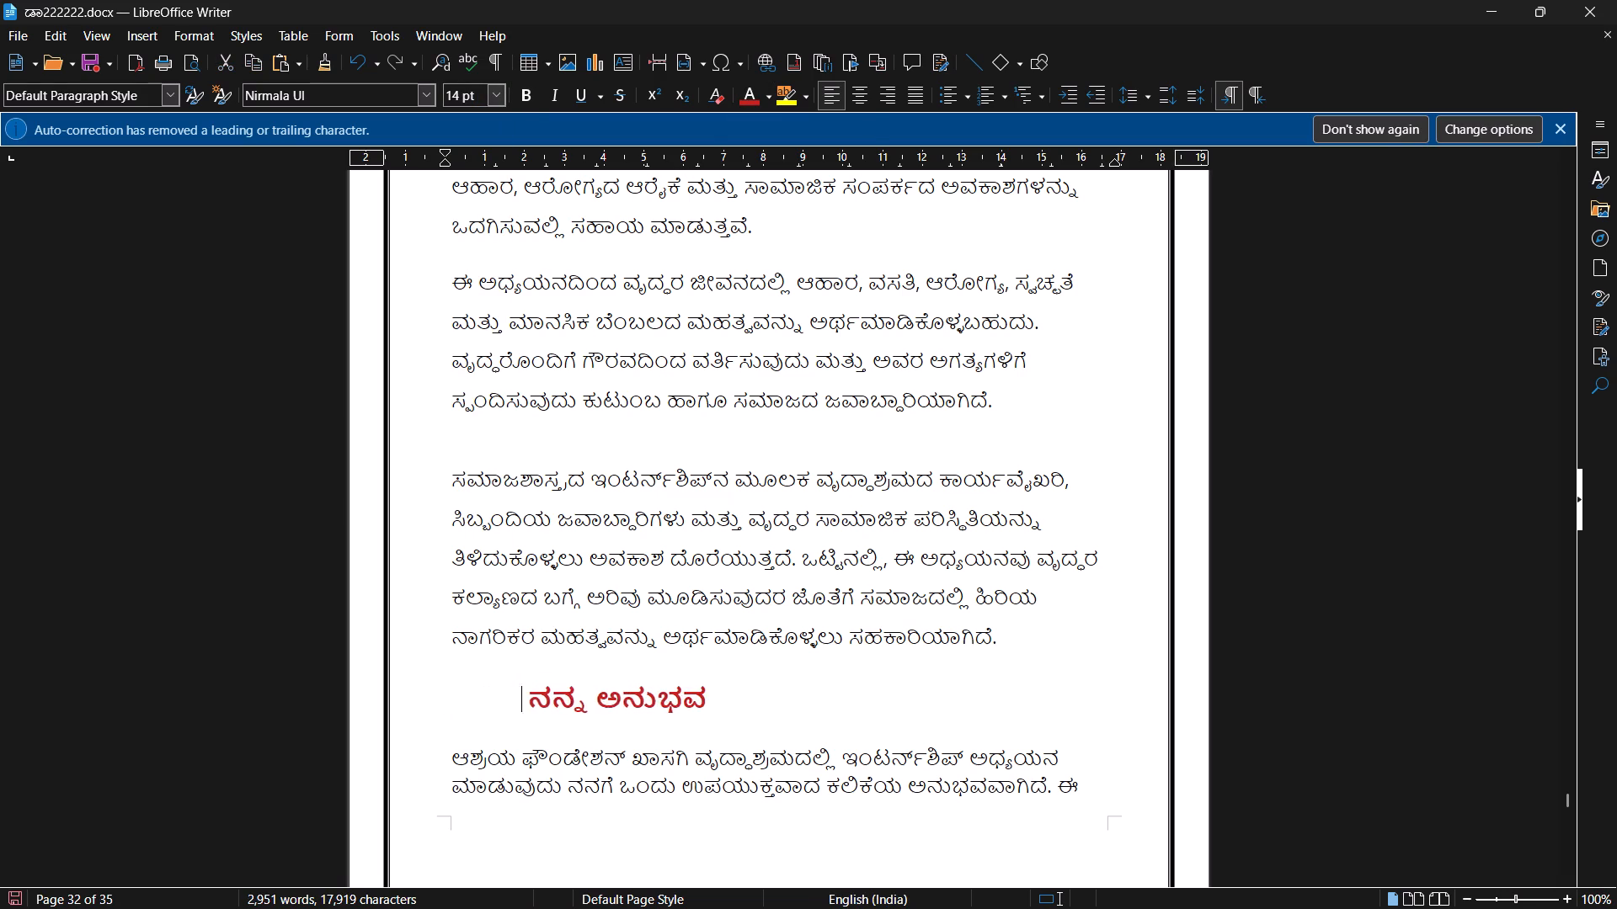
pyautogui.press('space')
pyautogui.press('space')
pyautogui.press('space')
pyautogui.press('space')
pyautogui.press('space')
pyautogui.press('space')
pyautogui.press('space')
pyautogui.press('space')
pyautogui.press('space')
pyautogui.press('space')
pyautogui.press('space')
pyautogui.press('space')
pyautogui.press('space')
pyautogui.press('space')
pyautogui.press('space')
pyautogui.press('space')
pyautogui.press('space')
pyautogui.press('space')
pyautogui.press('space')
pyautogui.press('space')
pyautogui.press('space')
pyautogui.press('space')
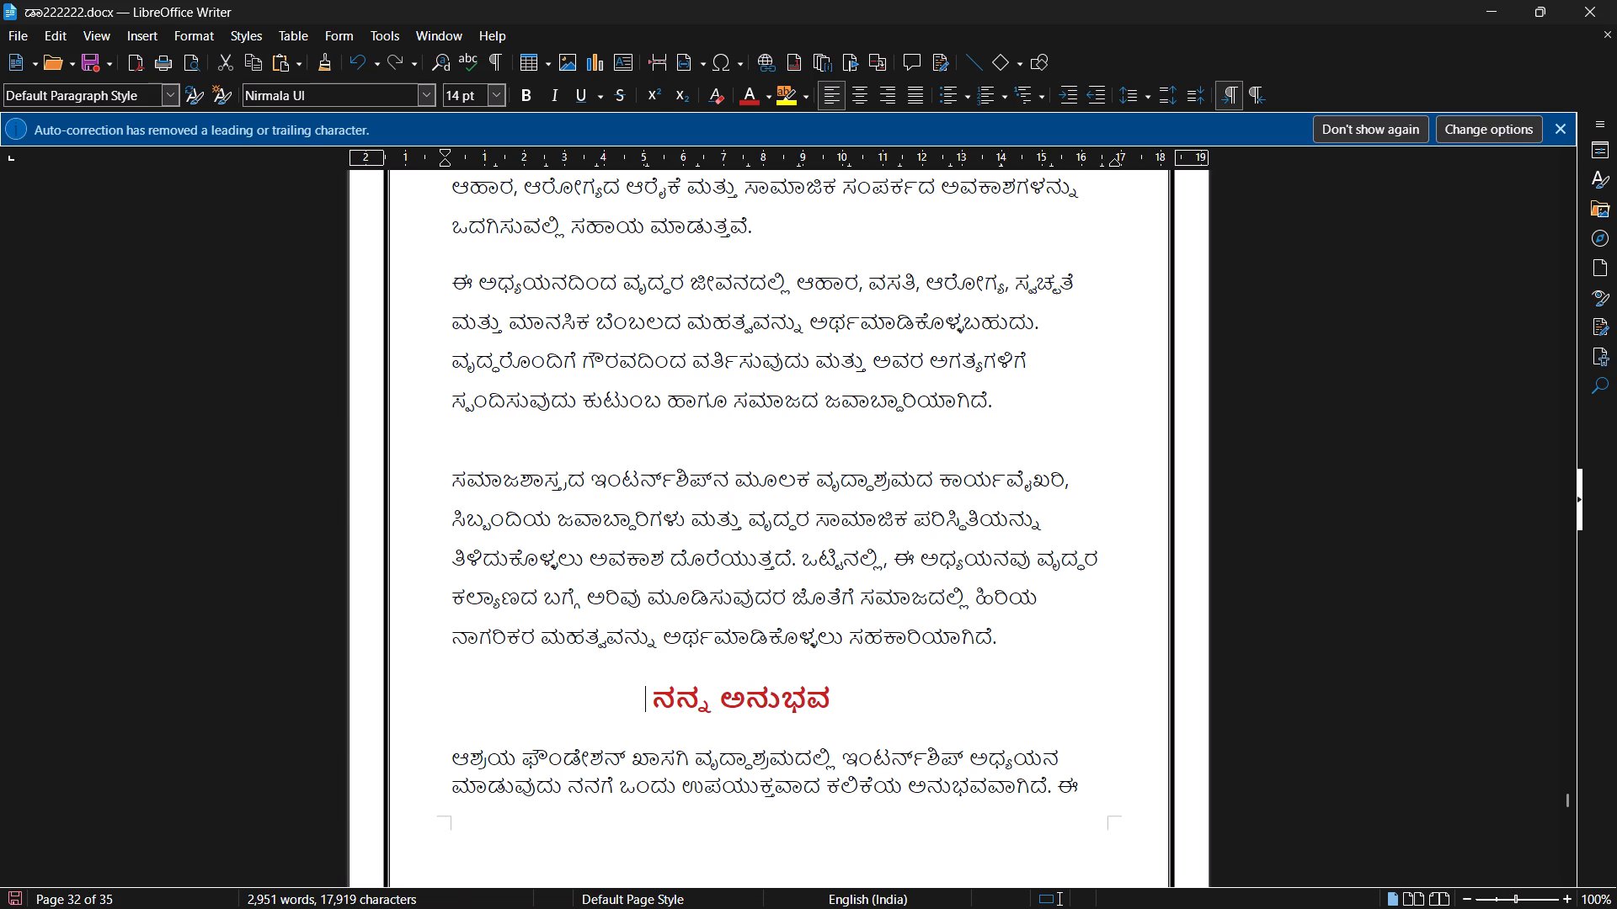
# Start a new paragraph at the line beginning "ಮಾಡುವುದು ನನಗೆ" below the heading "ನನ್ನ ಅನುಭವ".
pyautogui.click(446, 785)
pyautogui.press('Return')
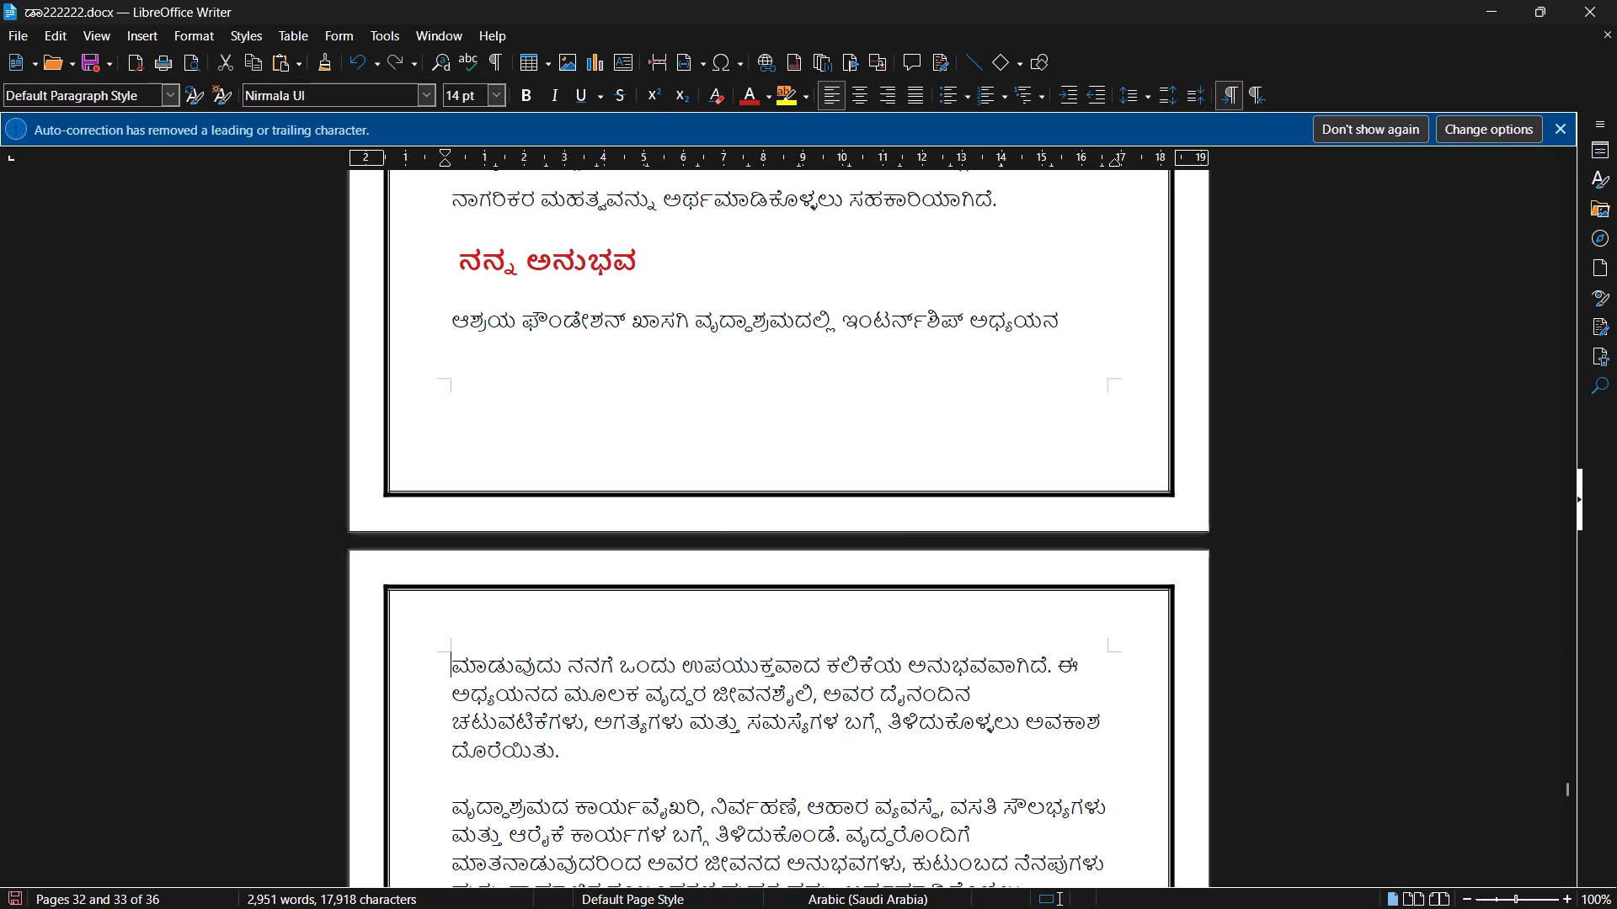
# Move the heading "ನನ್ನ ಅನುಭವ" to roughly the centre of its line with 37 leading spaces.
pyautogui.click(447, 260)
pyautogui.press('space')
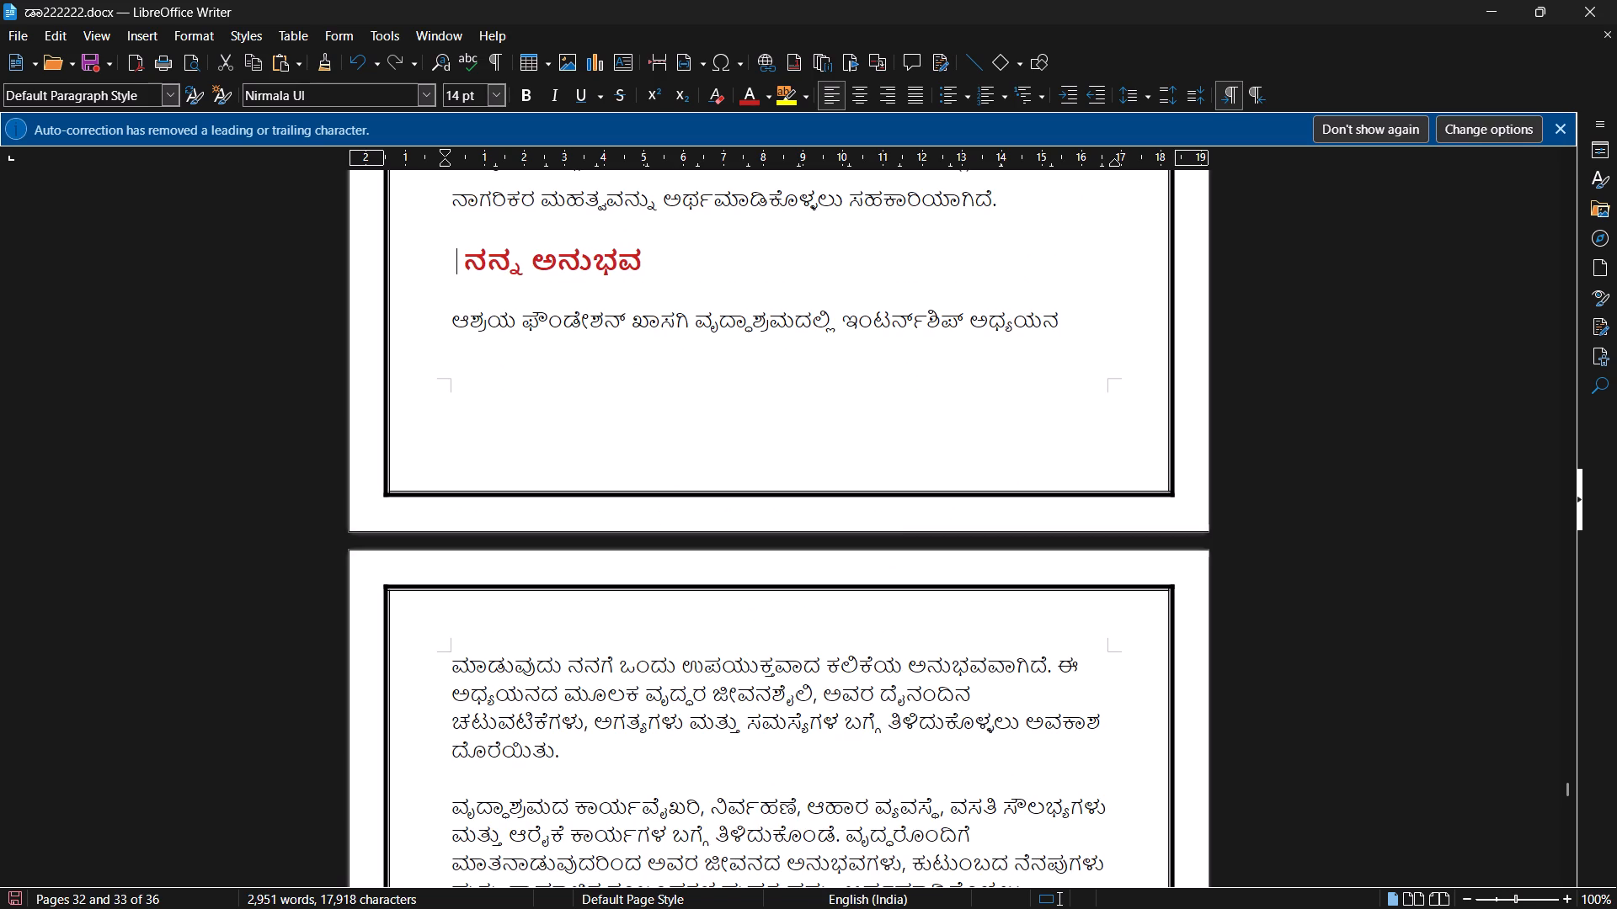
pyautogui.press('space')
pyautogui.press('space')
pyautogui.press('space')
pyautogui.press('space')
pyautogui.press('space')
pyautogui.press('space')
pyautogui.press('space')
pyautogui.press('space')
pyautogui.press('space')
pyautogui.press('space')
pyautogui.press('space')
pyautogui.press('space')
pyautogui.press('space')
pyautogui.press('space')
pyautogui.press('space')
pyautogui.press('space')
pyautogui.press('space')
pyautogui.press('space')
pyautogui.press('space')
pyautogui.press('space')
pyautogui.press('space')
pyautogui.press('space')
pyautogui.press('space')
pyautogui.press('space')
pyautogui.press('space')
pyautogui.press('space')
pyautogui.press('space')
pyautogui.press('space')
pyautogui.press('space')
pyautogui.press('space')
pyautogui.press('space')
pyautogui.press('space')
pyautogui.press('space')
pyautogui.press('space')
pyautogui.press('space')
pyautogui.press('space')
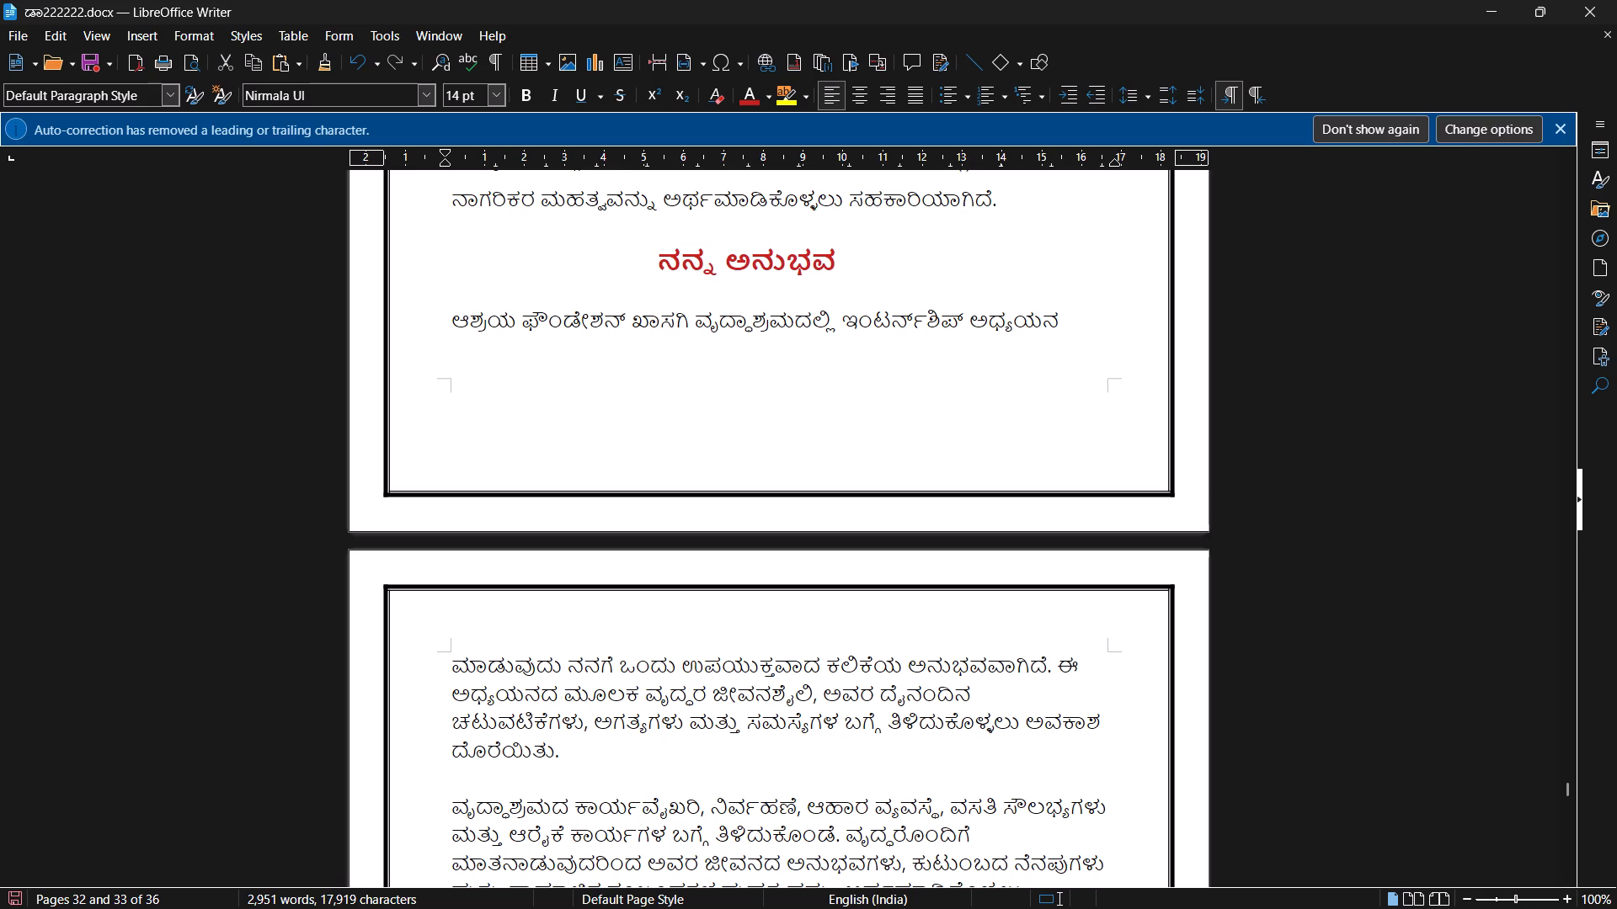
# Split the remaining lines of the first "ನನ್ನ ಅನುಭವ" paragraph, from "ಅಧ್ಯಯನದ ಮೂಲಕ" to "ದೊರೆಯಿತು", into one paragraph per line.
pyautogui.click(451, 693)
pyautogui.press('Return')
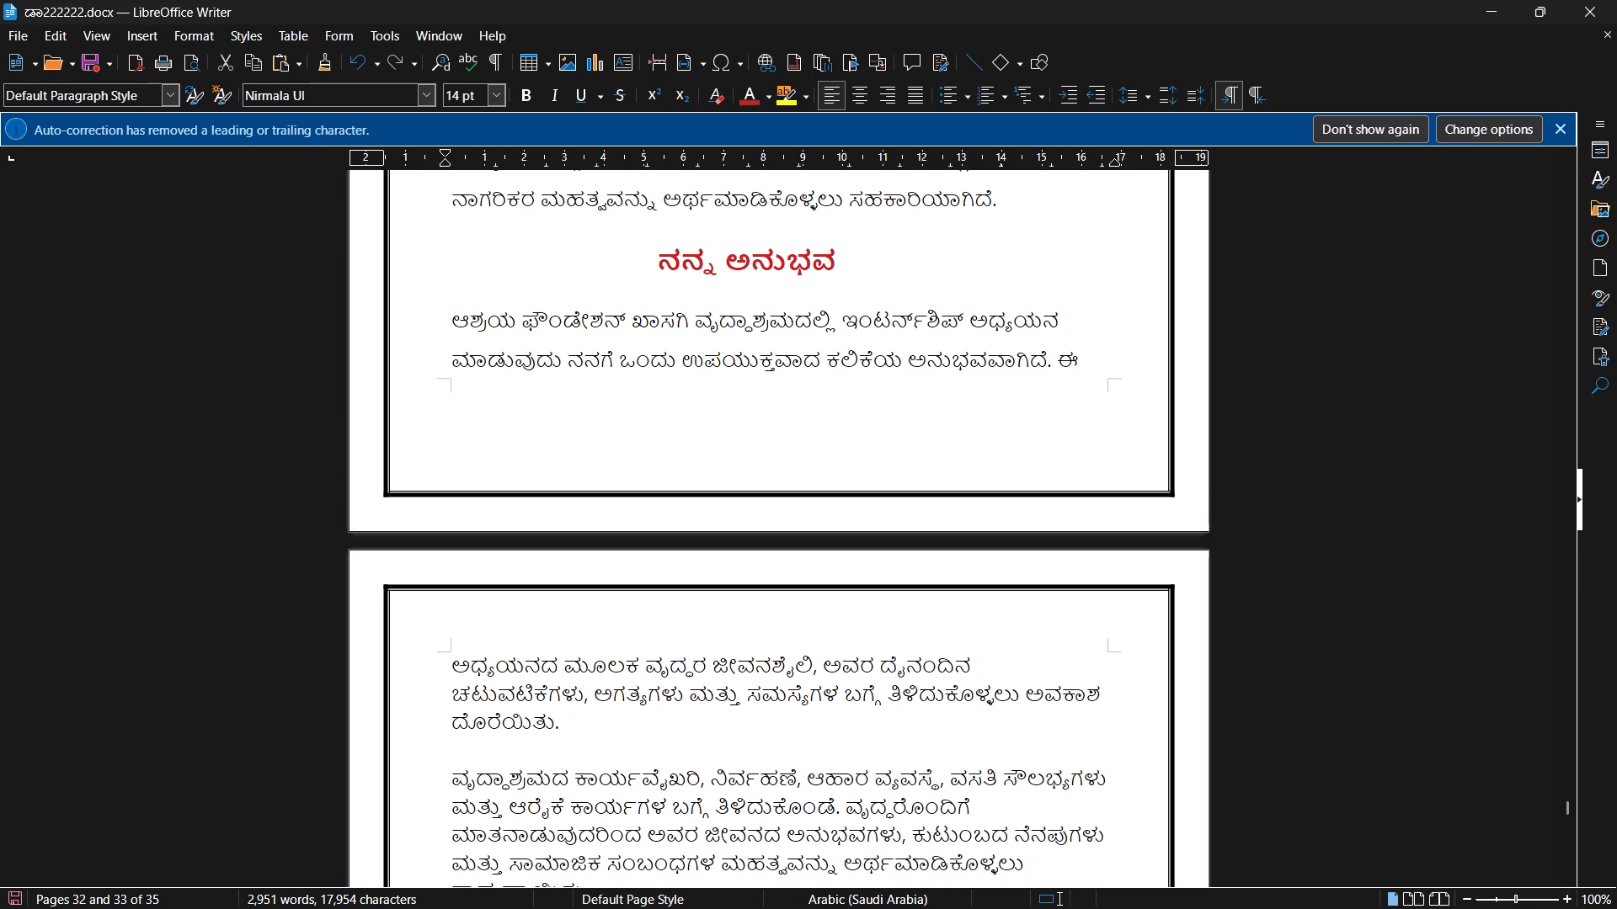
pyautogui.press('Down')
pyautogui.press('Return')
pyautogui.press('Return')
pyautogui.press('Down')
pyautogui.press('Return')
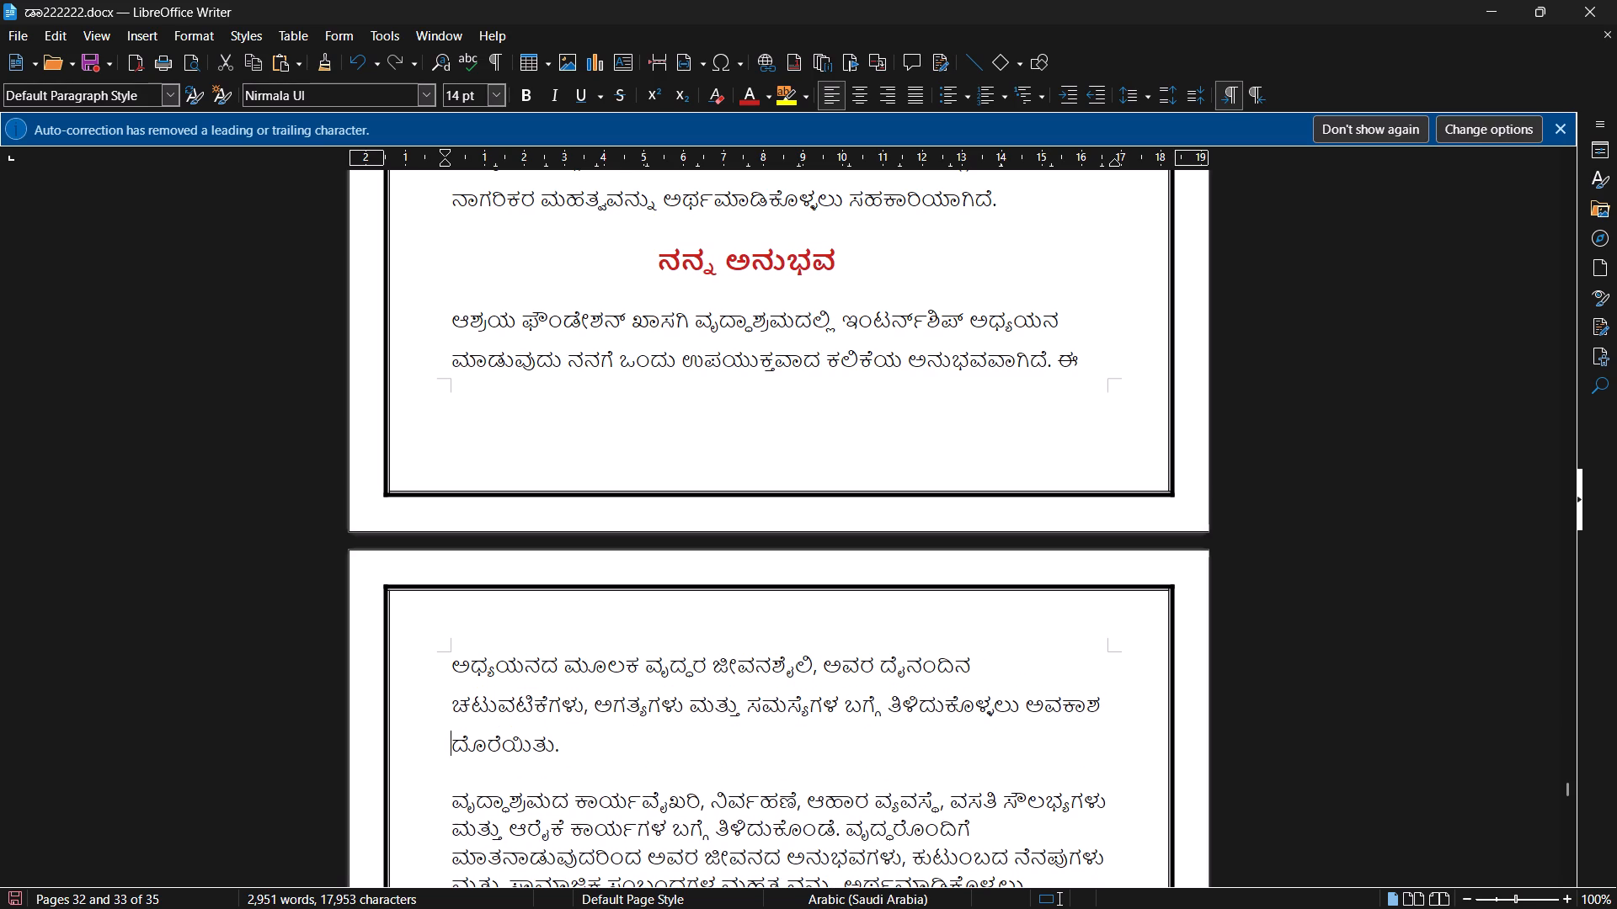
# Split the paragraph beginning "ವೃದ್ಧಾಶ್ರಮದ ಕಾರ್ಯವೈಖರಿ" into a separate paragraph per line for the same wider spacing.
pyautogui.press('Down')
pyautogui.press('Down')
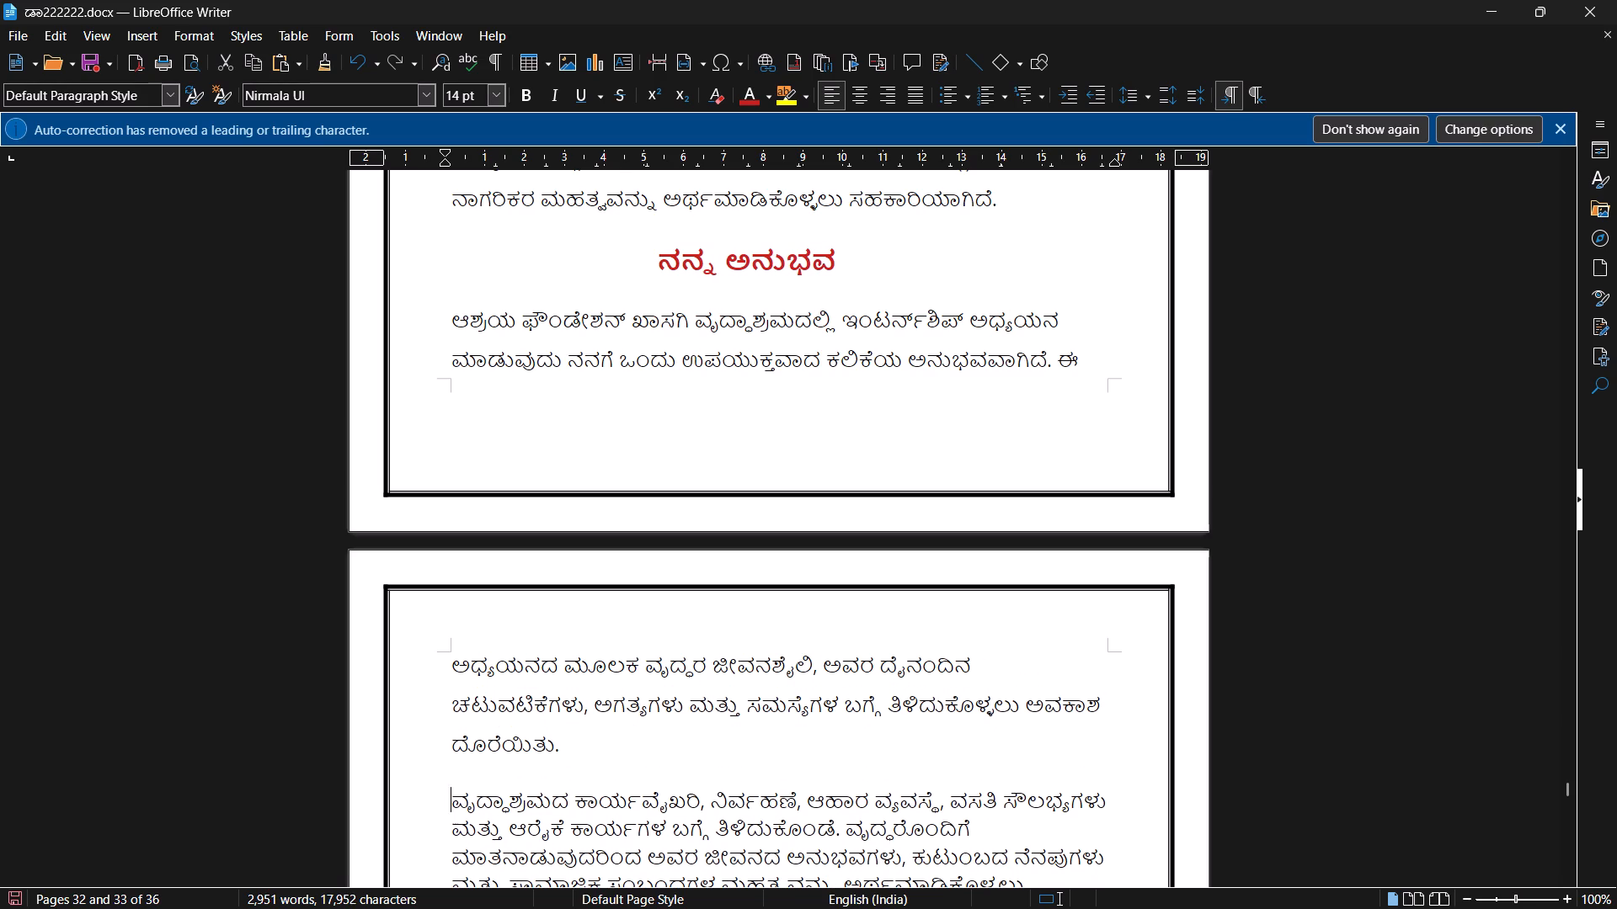
pyautogui.press('Down')
pyautogui.press('Return')
pyautogui.press('Down')
pyautogui.press('Down')
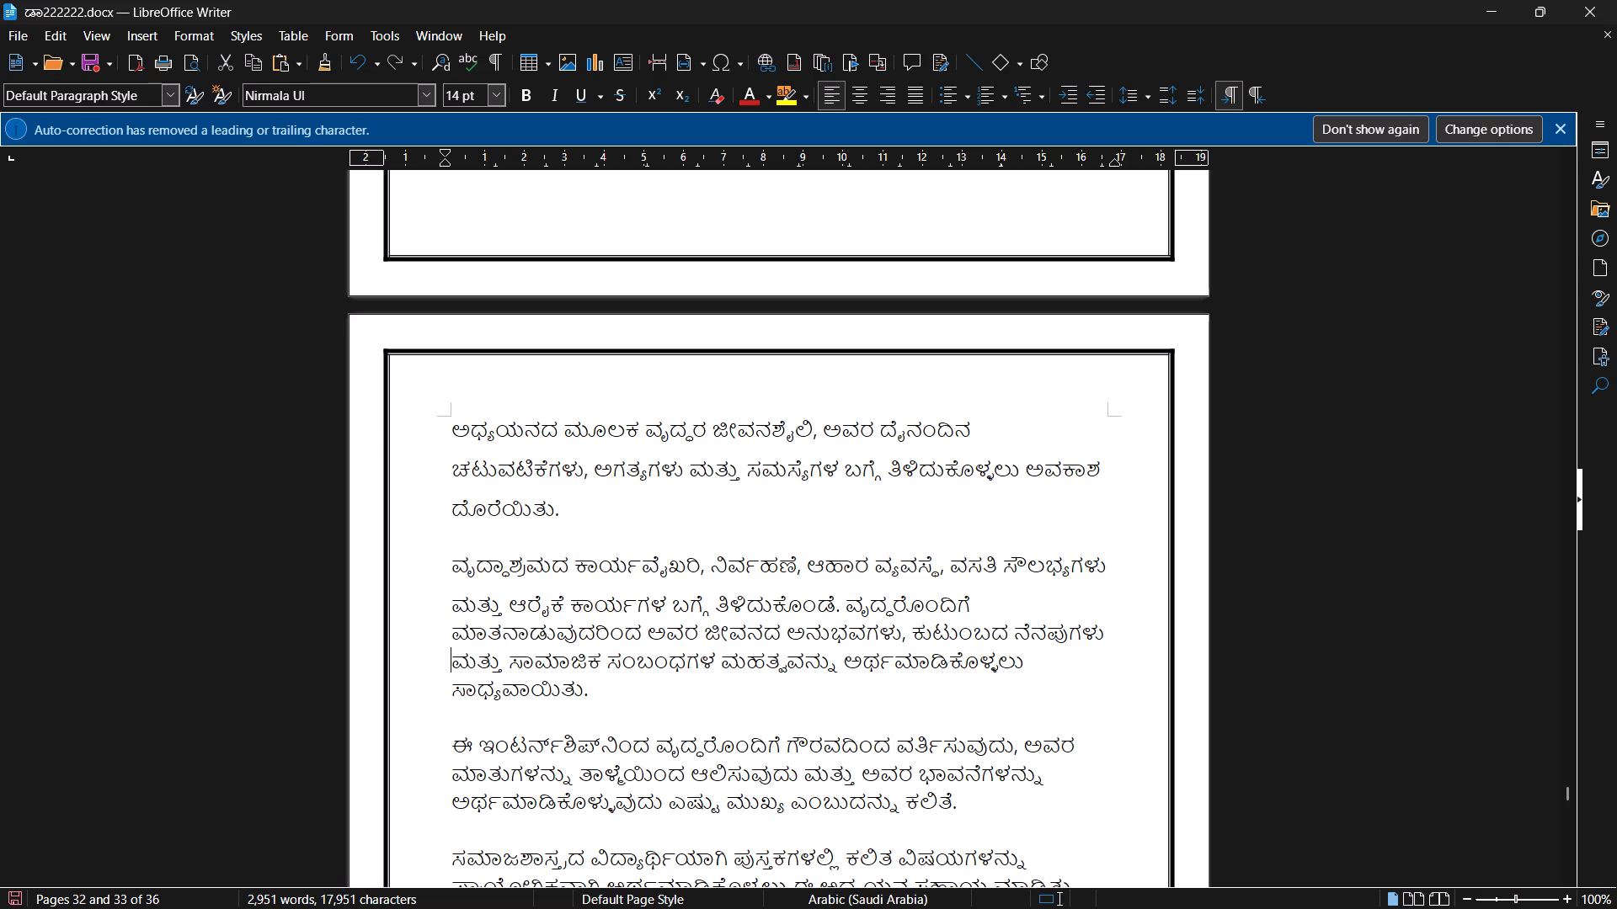
pyautogui.press('Up')
pyautogui.press('Return')
pyautogui.press('Return')
pyautogui.press('Down')
pyautogui.press('Return')
pyautogui.press('Down')
pyautogui.press('Return')
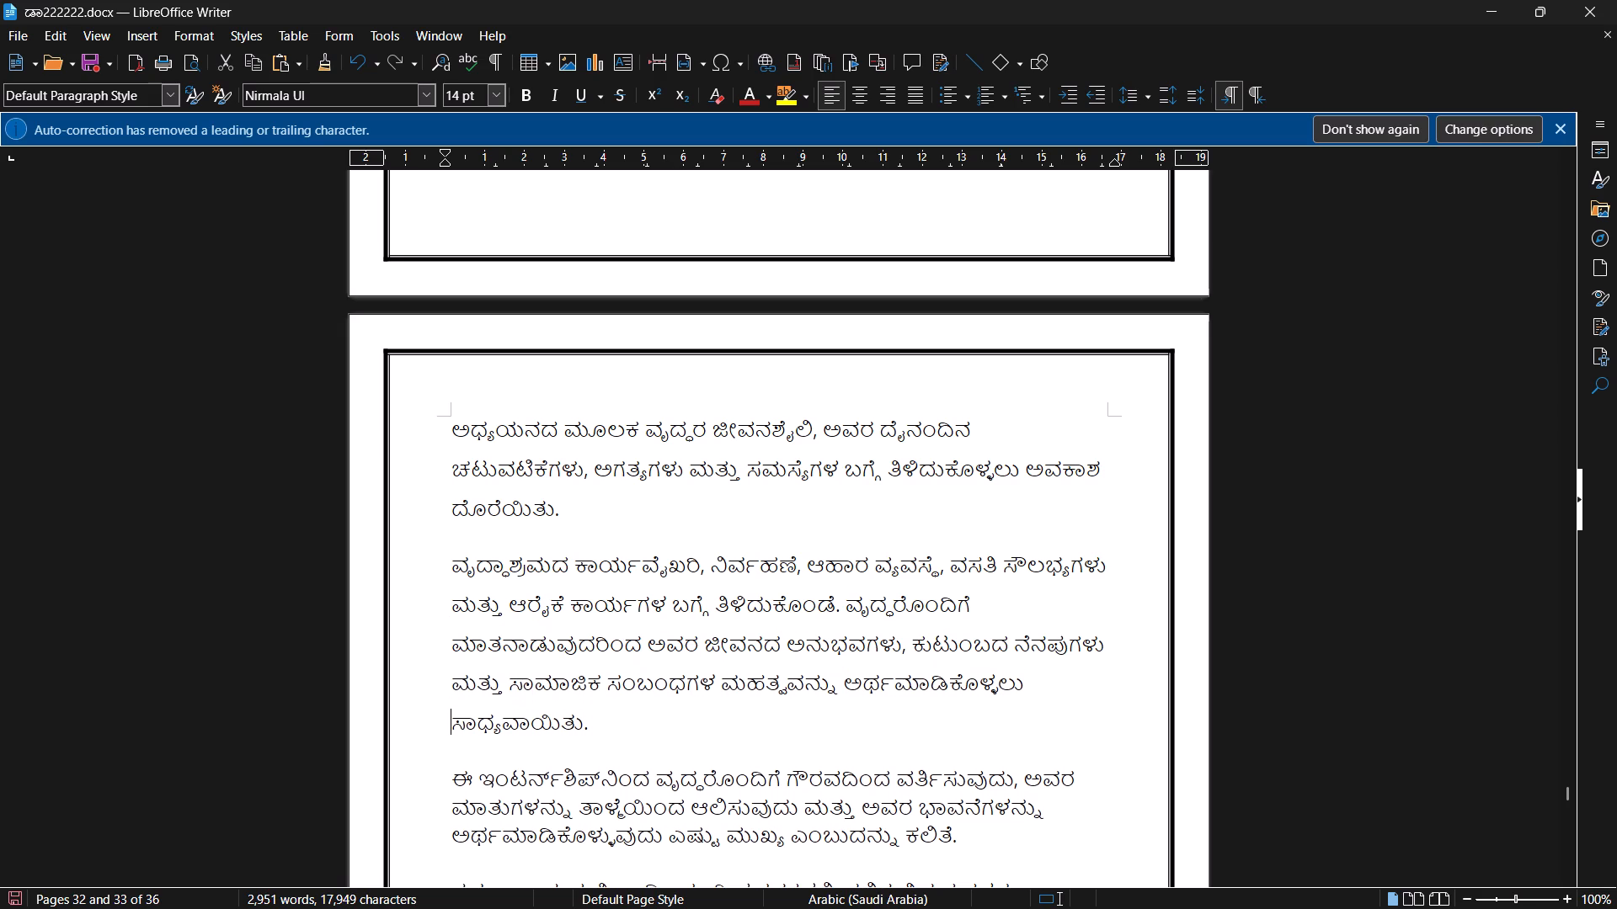
# Split the paragraph beginning "ಈ ಇಂಟರ್ನ್‌ಶಿಪ್‌ನಿಂದ" into a separate paragraph per line.
pyautogui.press('Down')
pyautogui.press('Down')
pyautogui.press('Down')
pyautogui.press('Return')
pyautogui.press('Down')
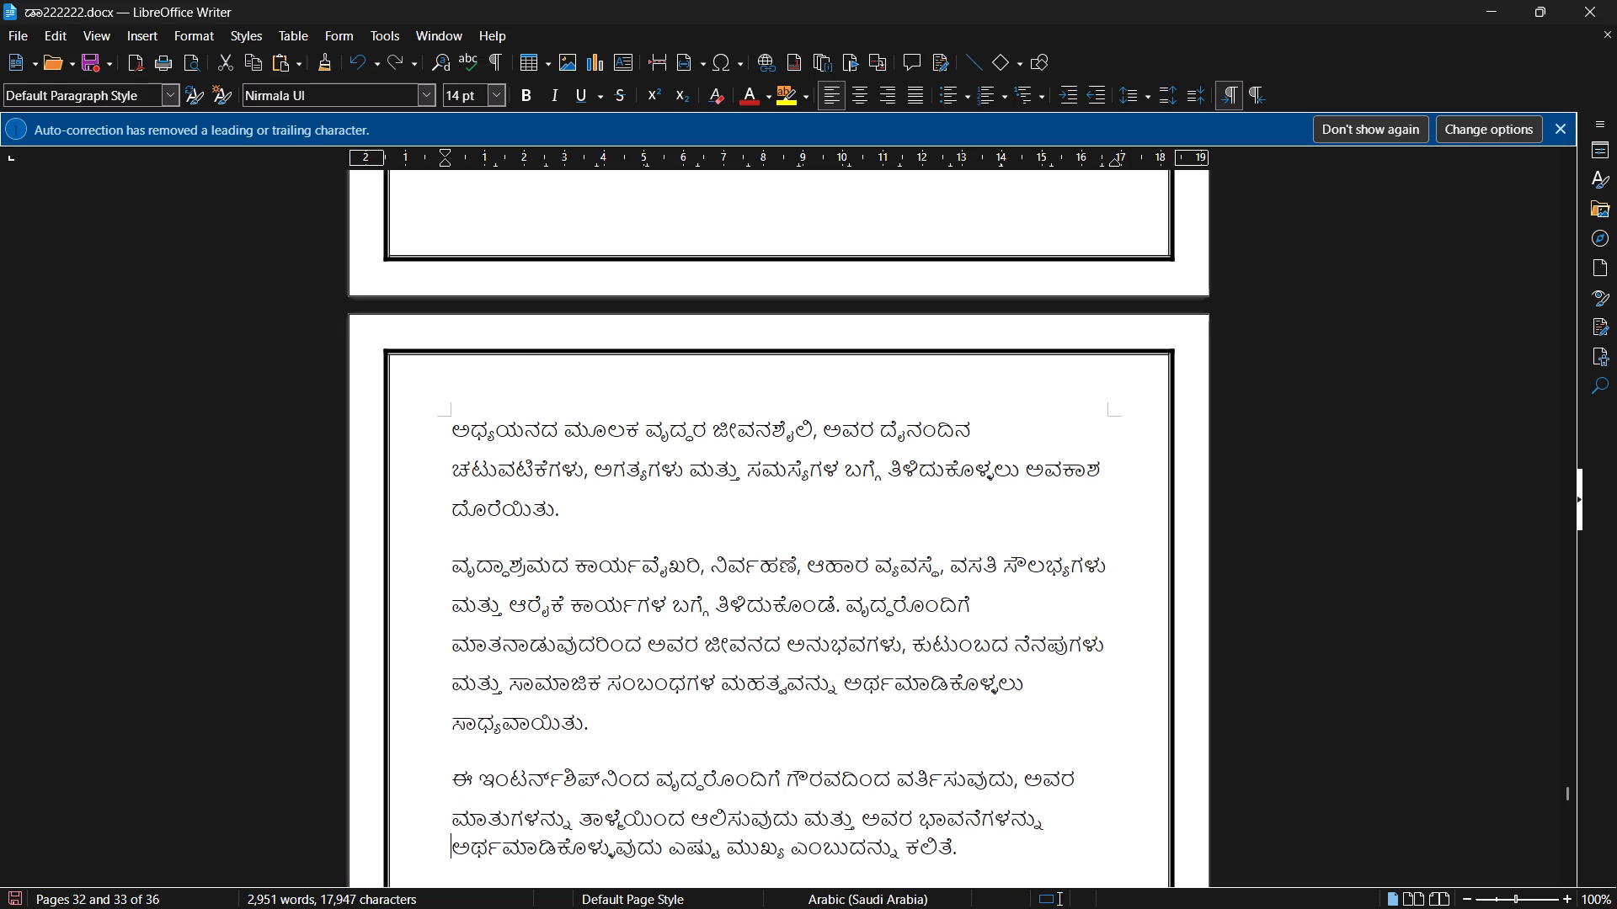
pyautogui.press('Return')
# Split the paragraph beginning "ಸಮಾಜಶಾಸ್ತ್ರದ ವಿದ್ಯಾರ್ಥಿಯಾಗಿ" into a separate paragraph per line.
pyautogui.press('Down')
pyautogui.press('Down')
pyautogui.press('Down')
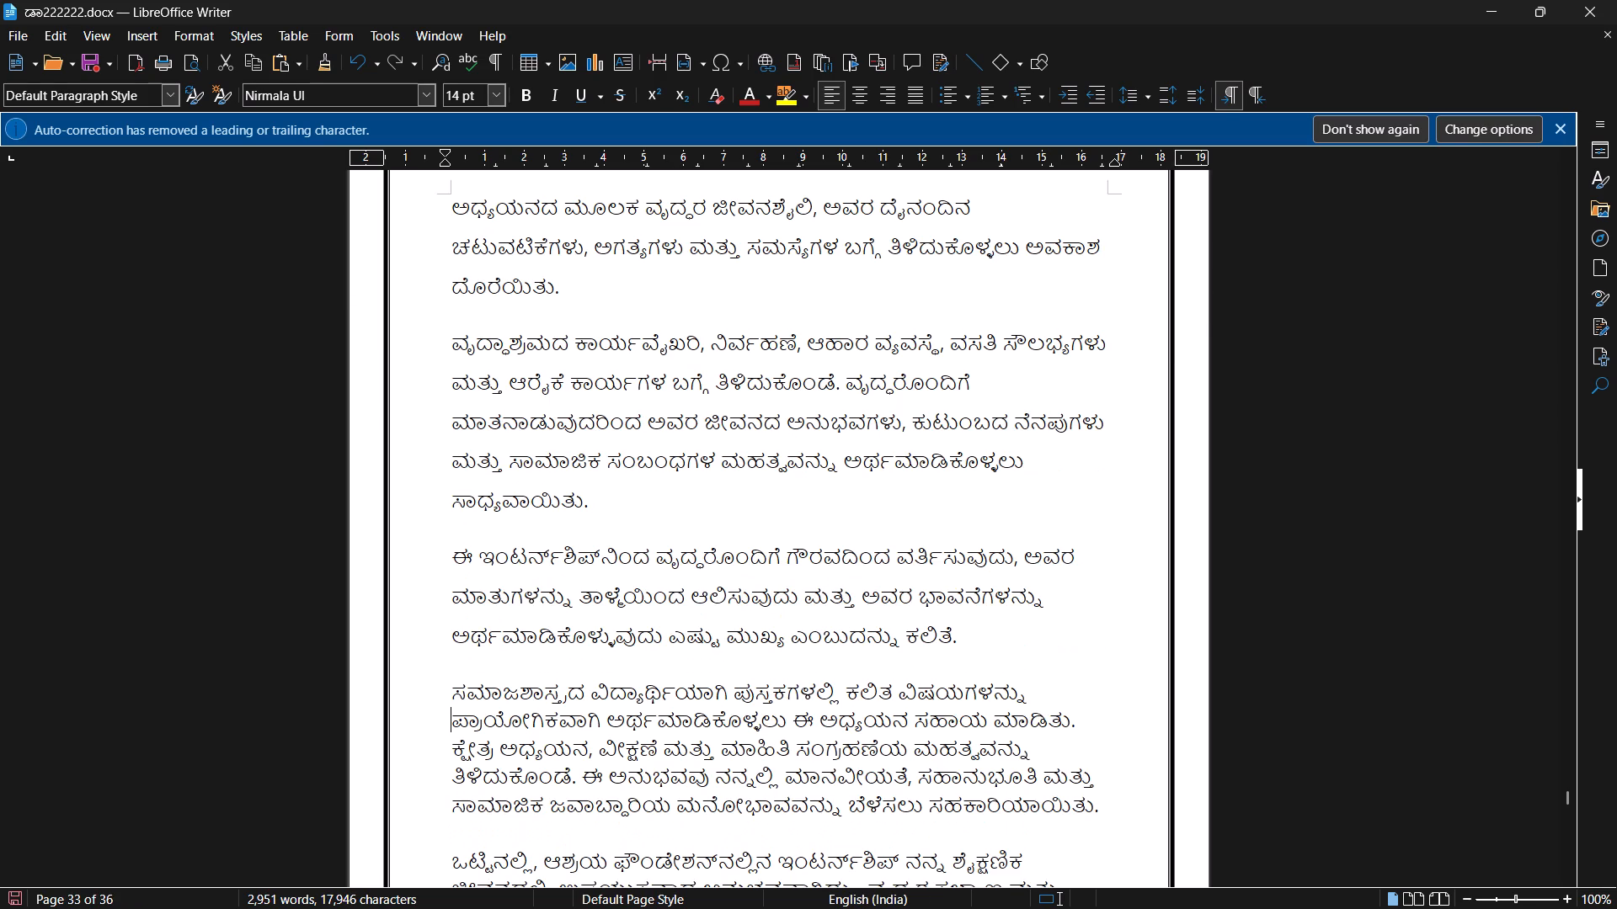
pyautogui.press('Return')
pyautogui.press('Down')
pyautogui.press('Return')
pyautogui.press('Down')
pyautogui.press('Return')
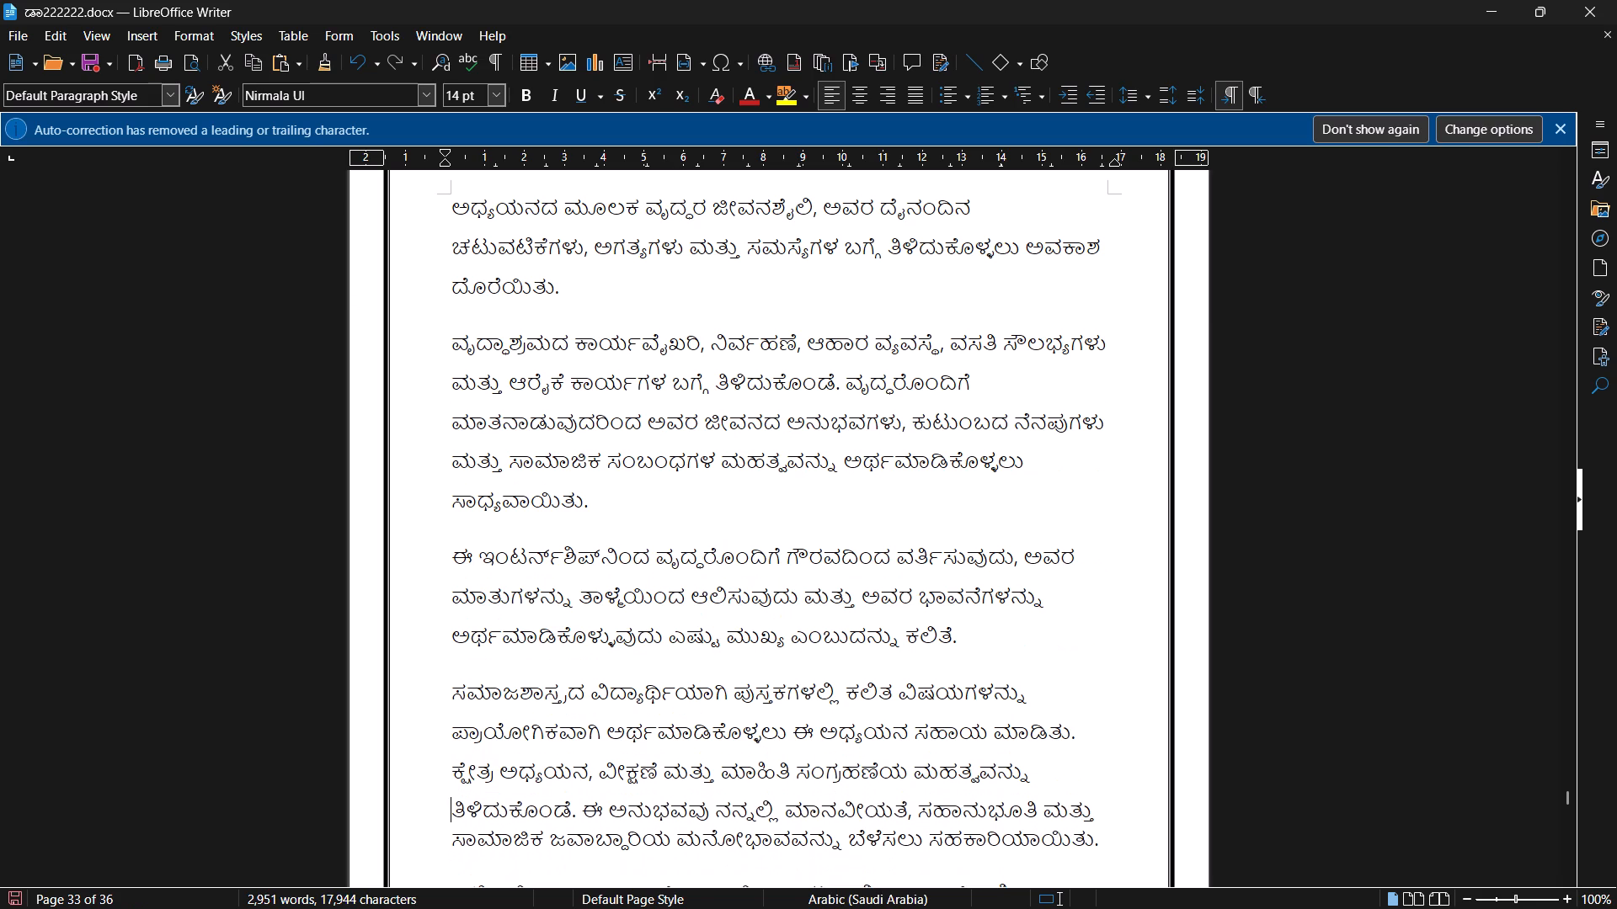
pyautogui.press('Down')
pyautogui.press('Return')
# Split the paragraph beginning "ಒಟ್ಟಿನಲ್ಲಿ, ಆಶ್ರಯ" into a separate paragraph per line.
pyautogui.press('Down')
pyautogui.press('Down')
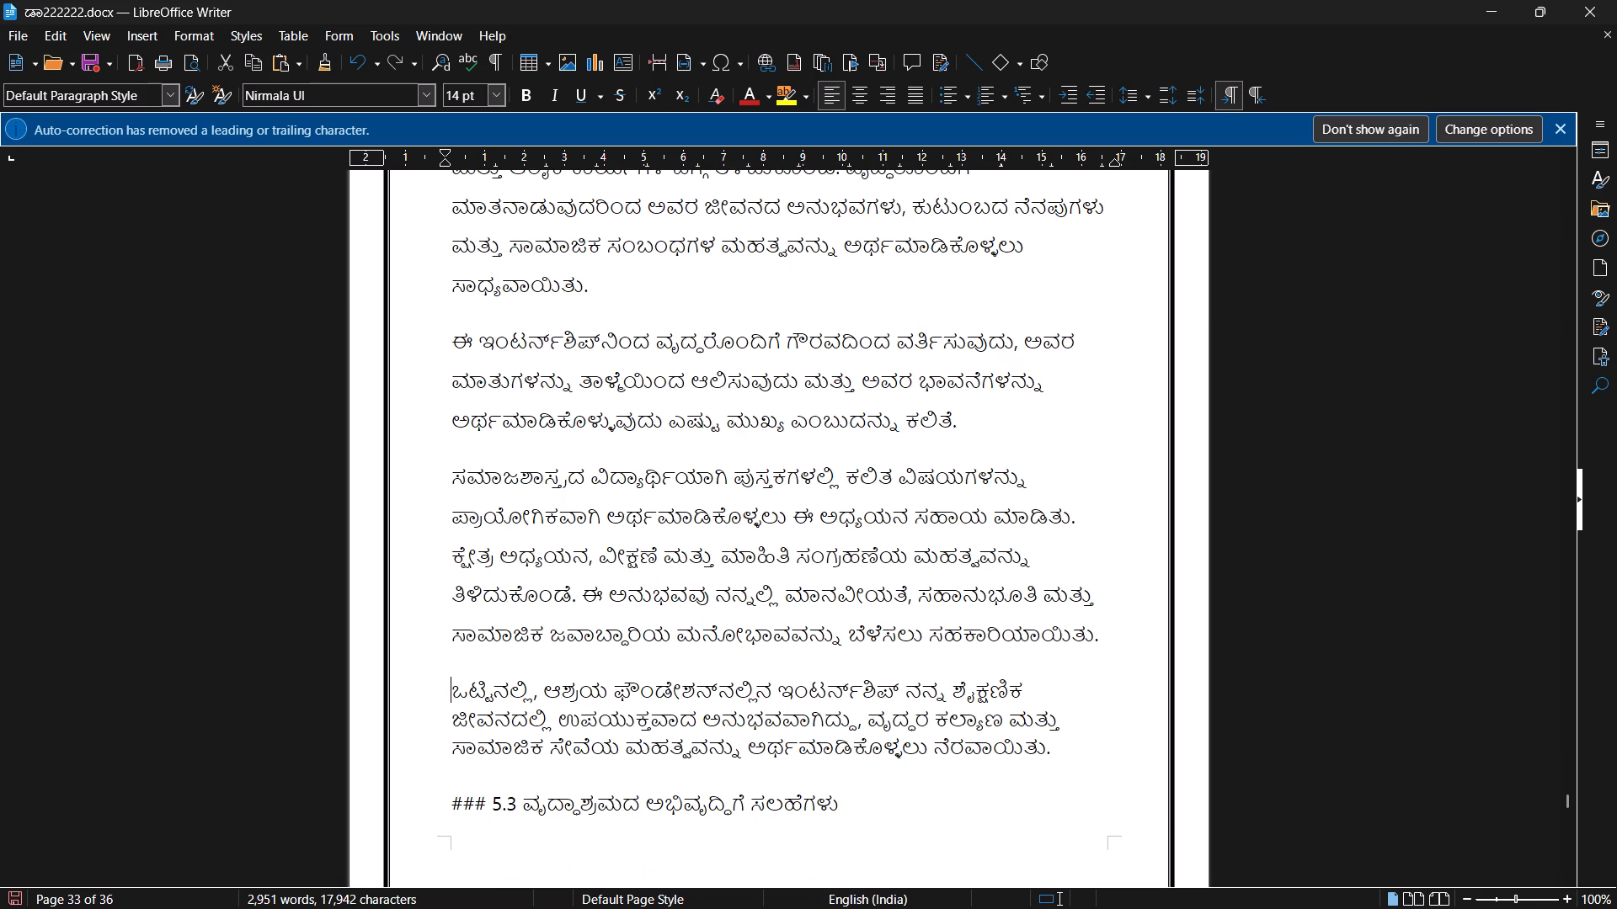
pyautogui.press('Down')
pyautogui.press('Return')
pyautogui.press('Down')
pyautogui.press('Return')
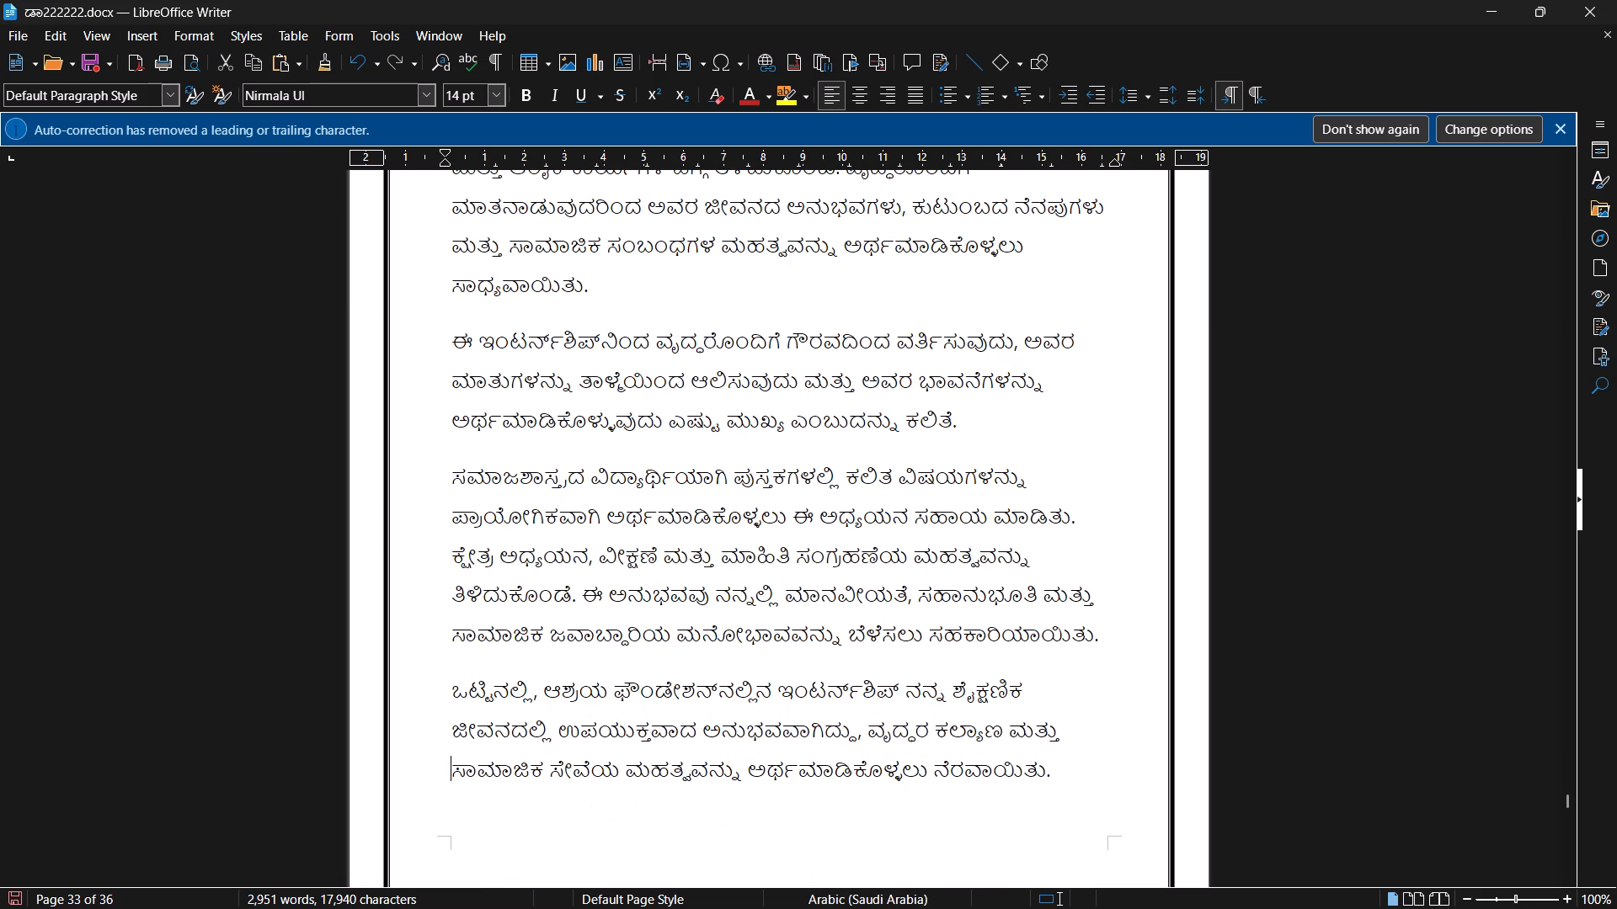
# Remove "### 5.3" from the heading "ವೃದ್ಧಾಶ್ರಮದ ಅಭಿವೃದ್ಧಿಗೆ ಸಲಹೆಗಳು".
pyautogui.press('Down')
pyautogui.press('Down')
pyautogui.press('Down')
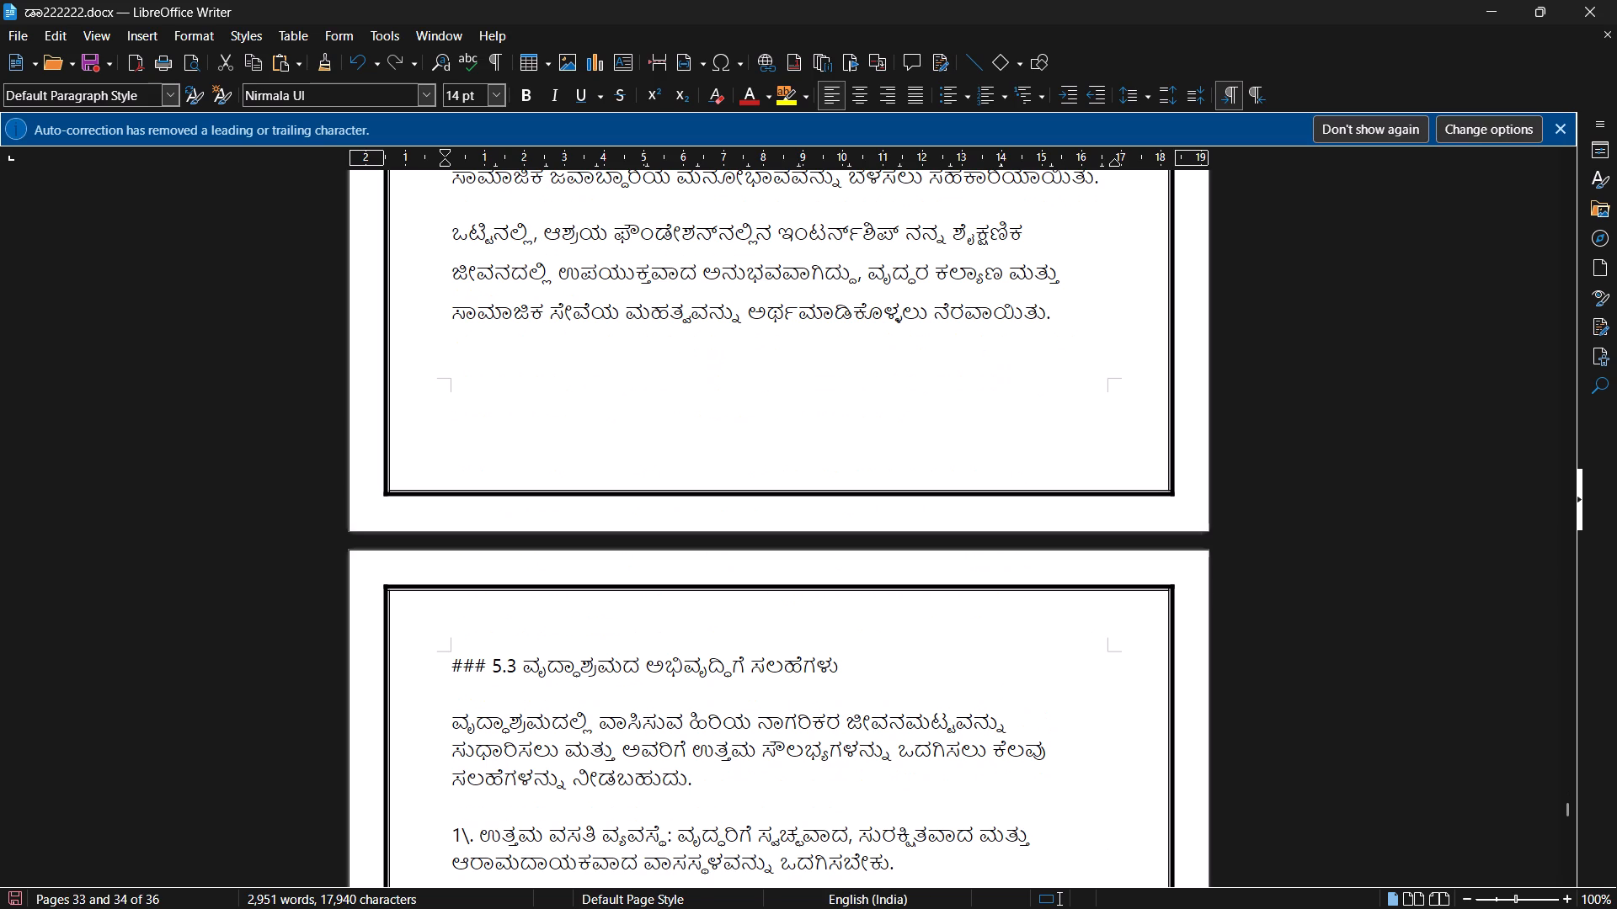
pyautogui.moveTo(450, 665); pyautogui.dragTo(510, 676)
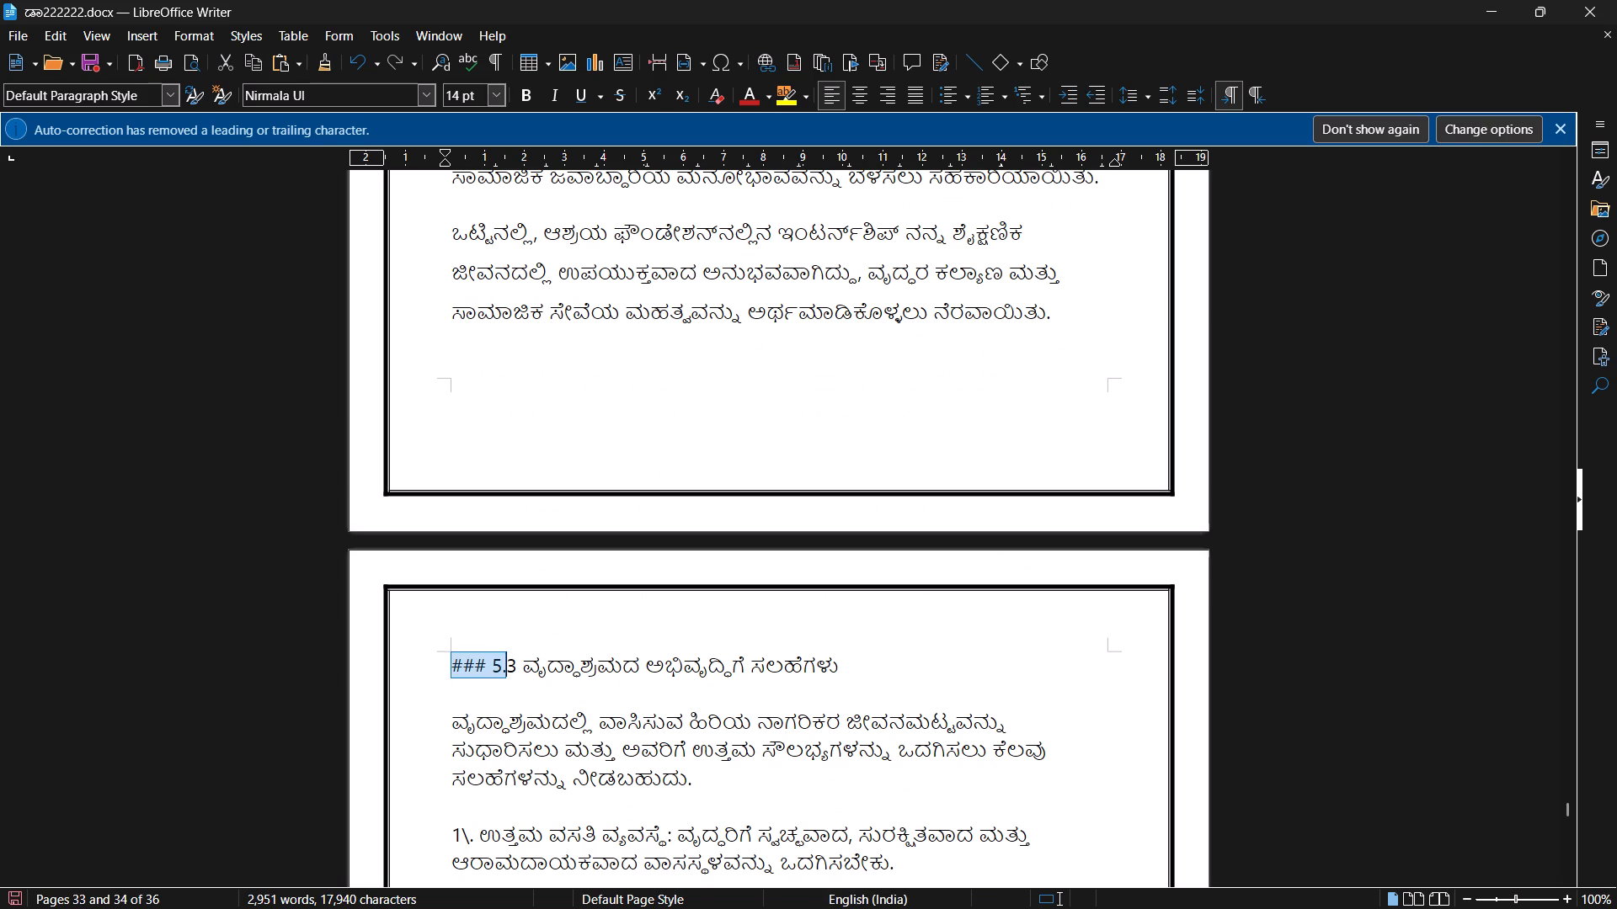
pyautogui.moveTo(510, 676); pyautogui.dragTo(526, 671)
pyautogui.press('BackSpace')
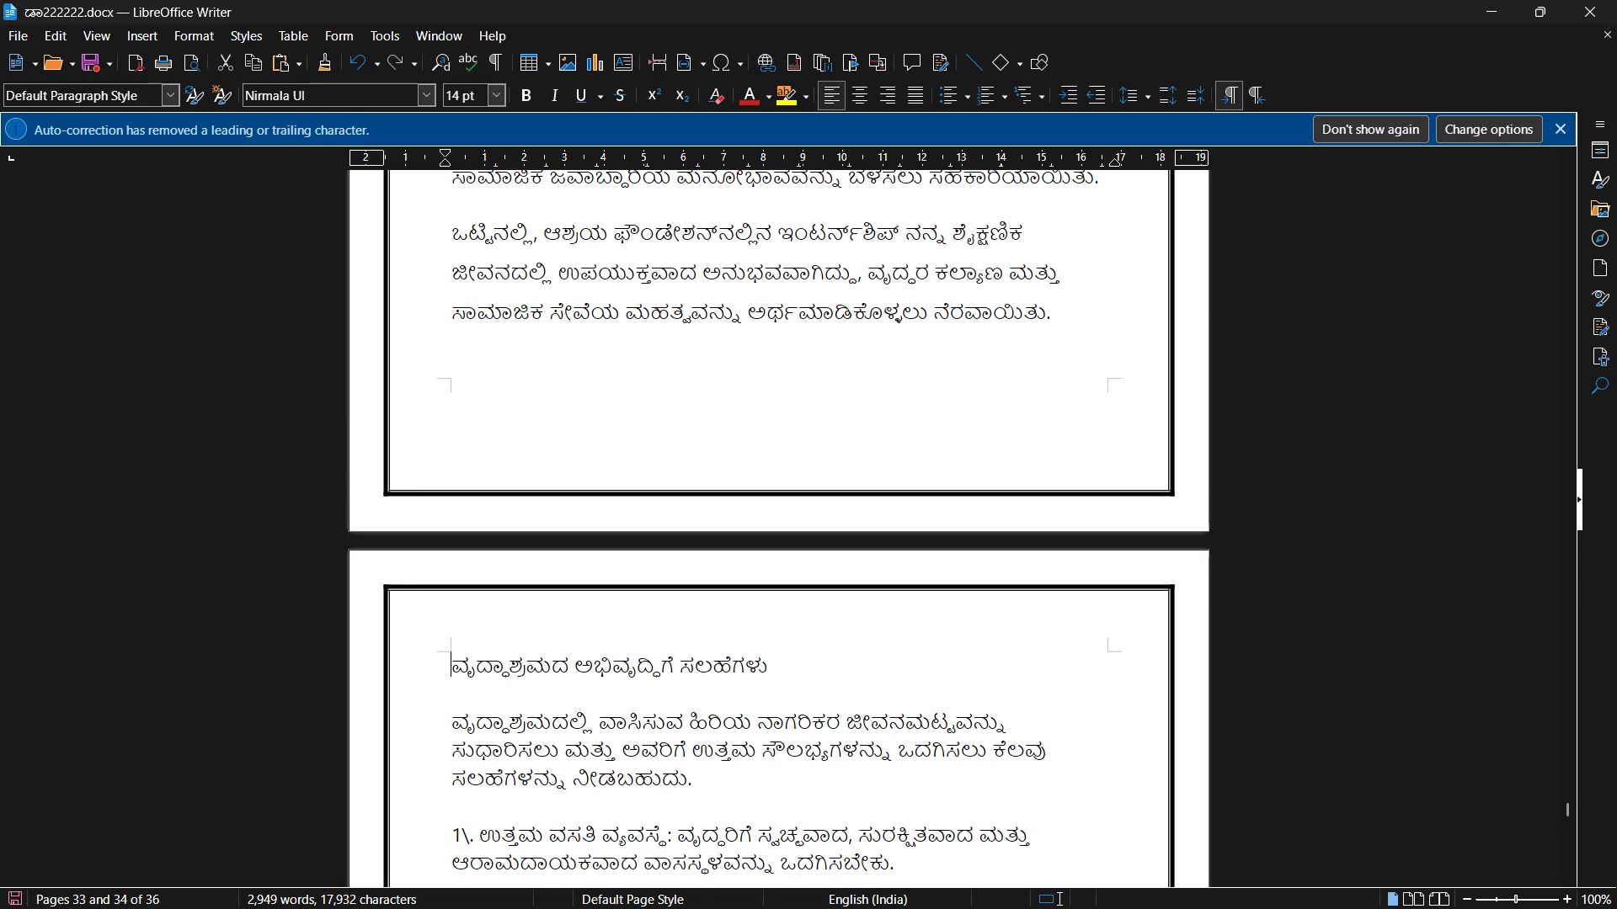
# Format the heading "ವೃದ್ಧಾಶ್ರಮದ ಅಭಿವೃದ್ಧಿಗೆ ಸಲಹೆಗಳು" as bold, 18 pt and red.
pyautogui.moveTo(456, 662); pyautogui.dragTo(479, 671)
pyautogui.moveTo(479, 671); pyautogui.dragTo(635, 691)
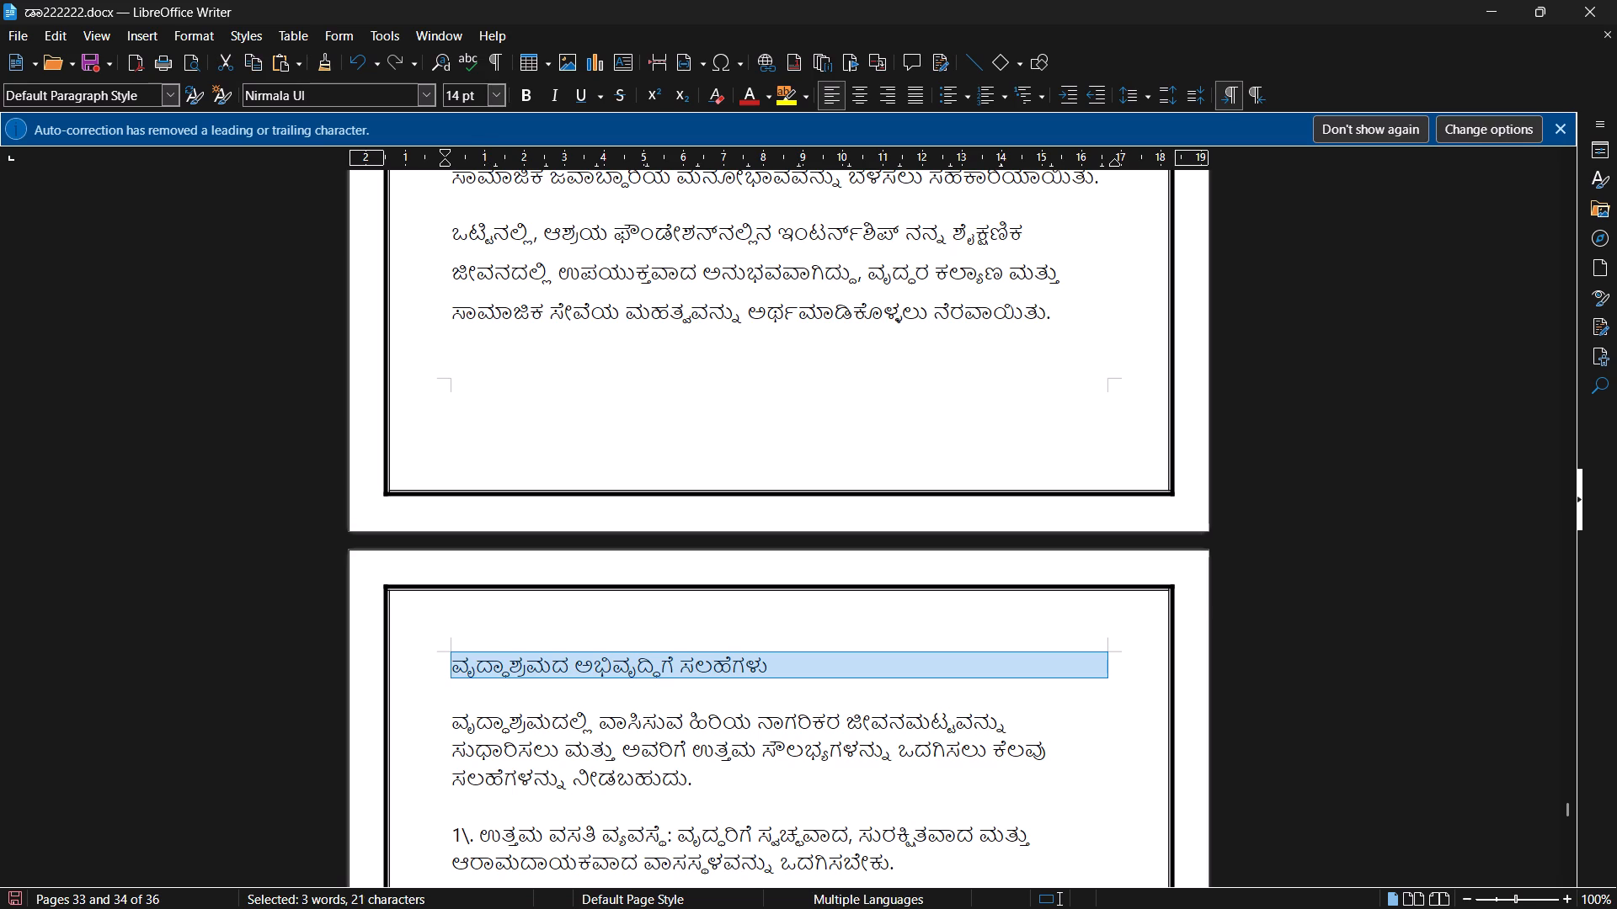
pyautogui.click(521, 99)
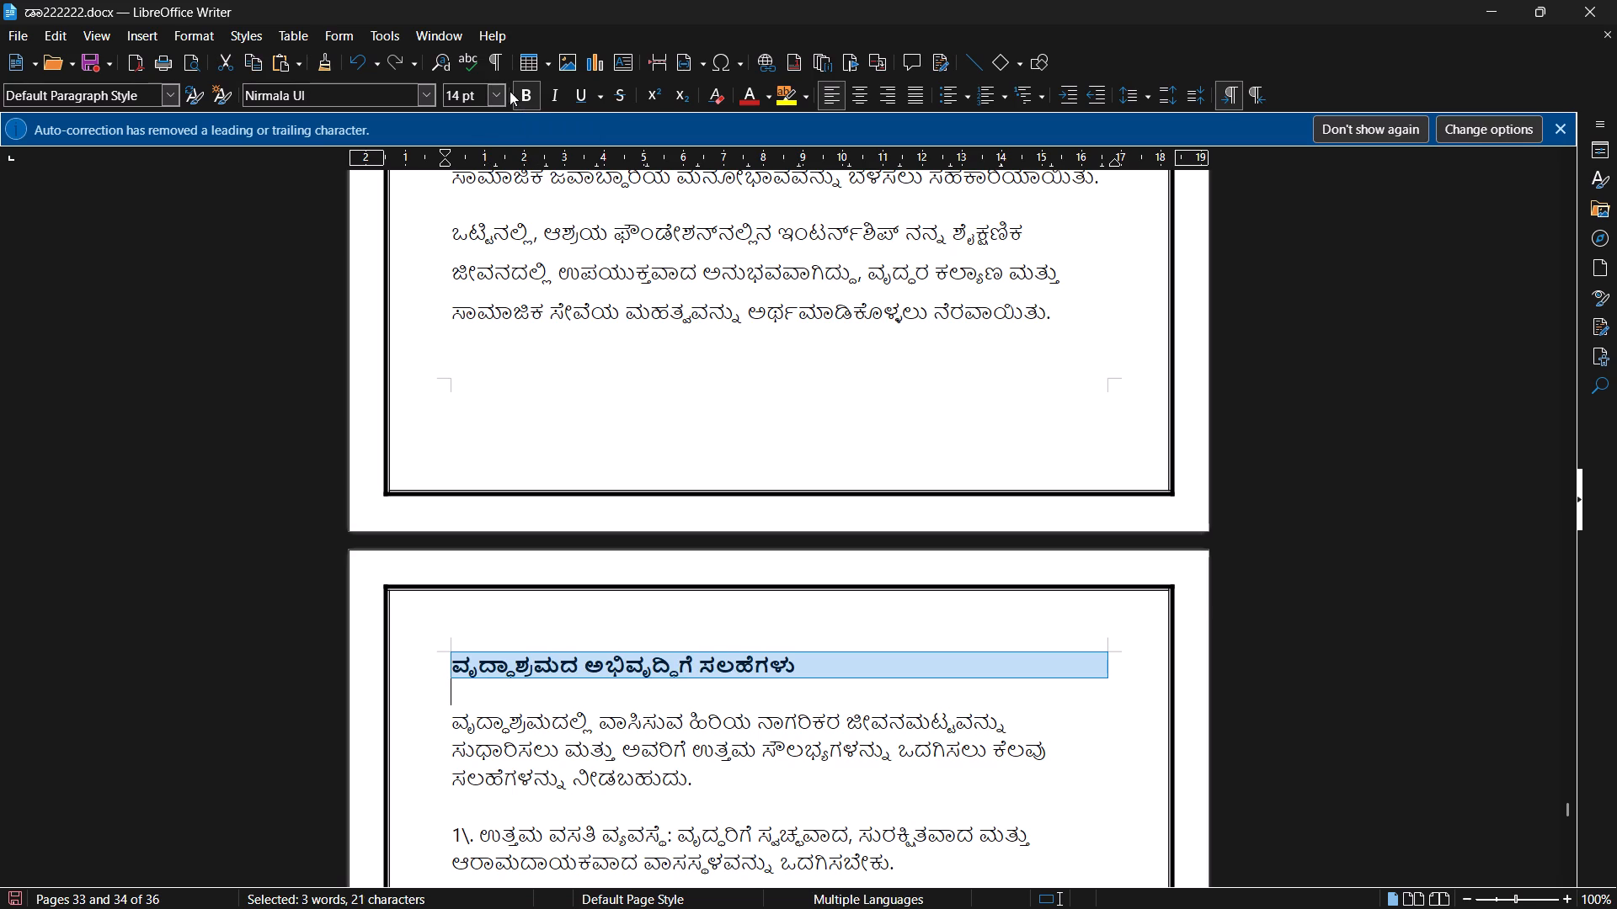
pyautogui.click(503, 90)
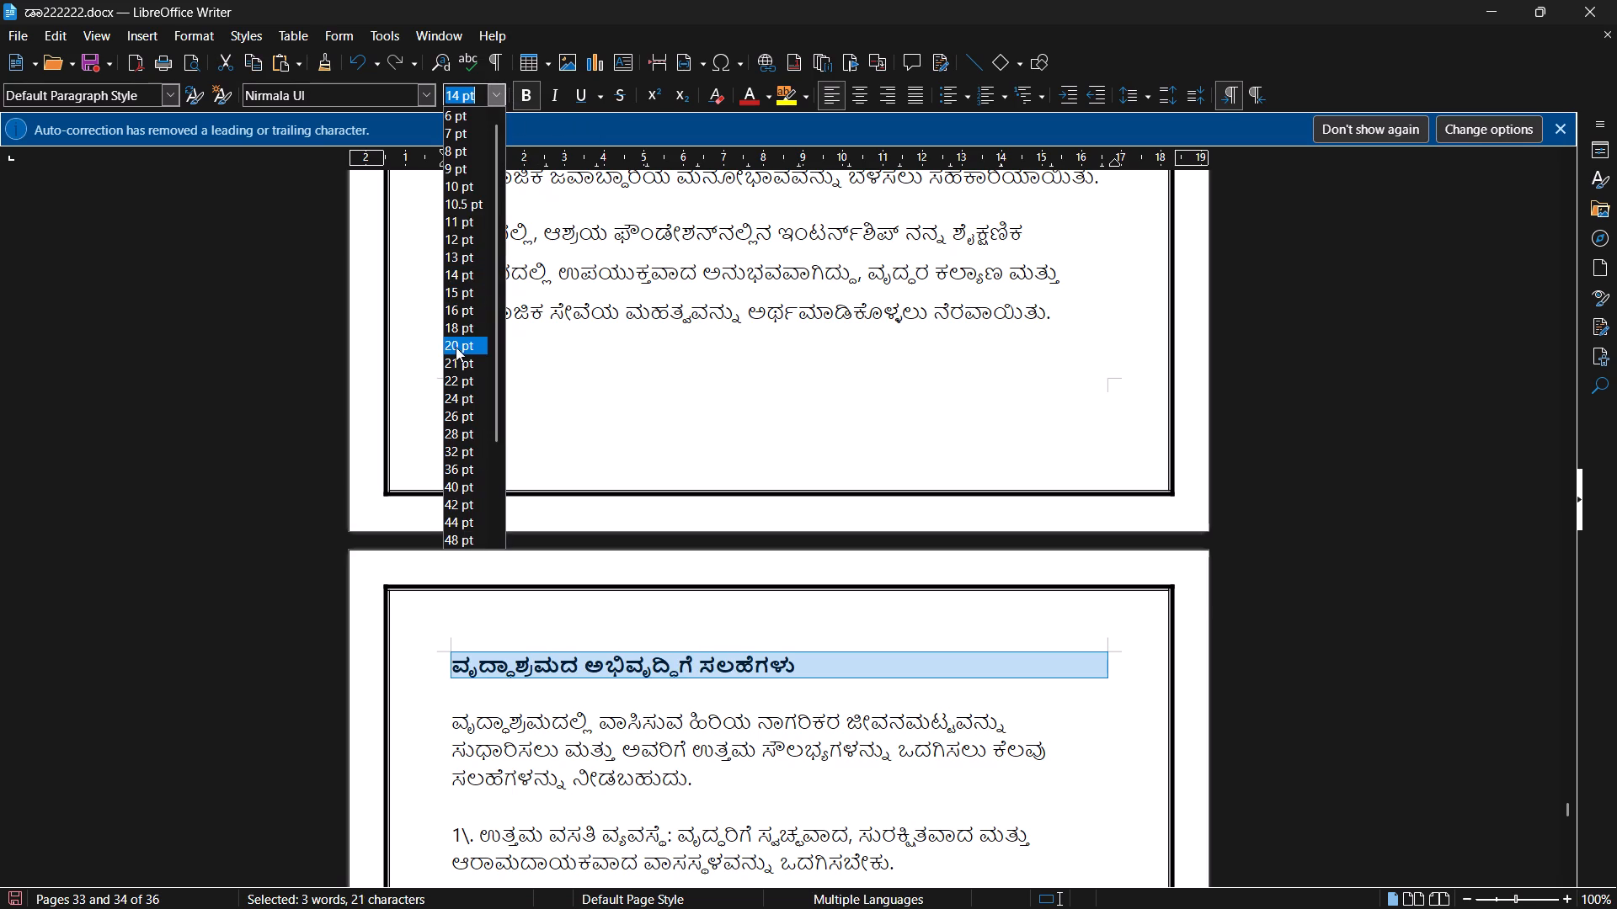
pyautogui.click(456, 324)
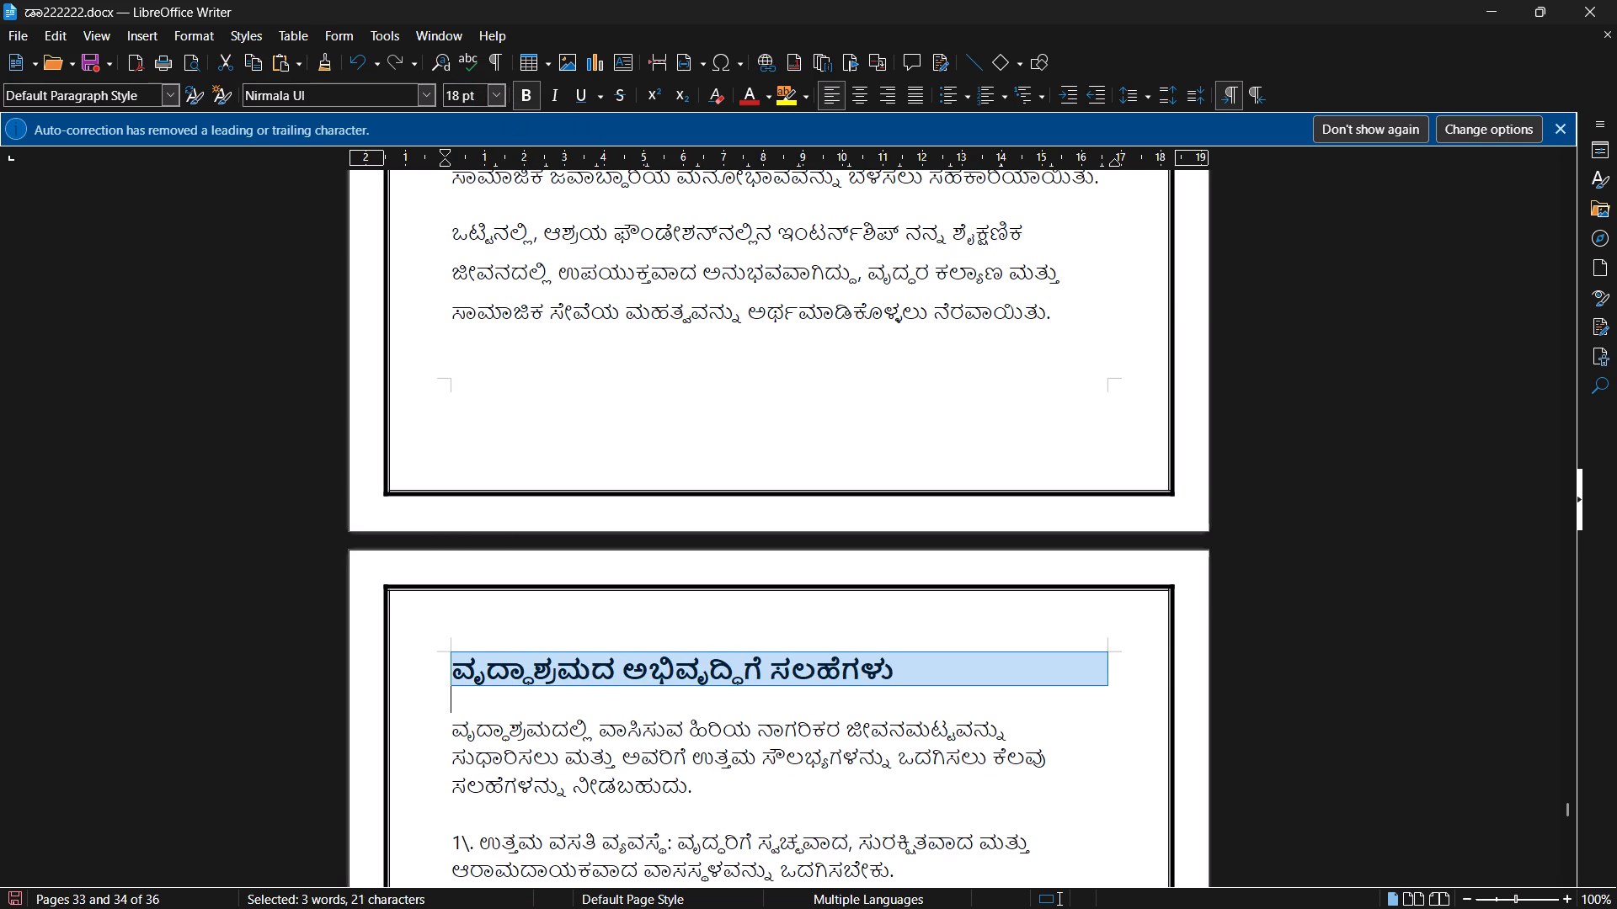
pyautogui.click(752, 99)
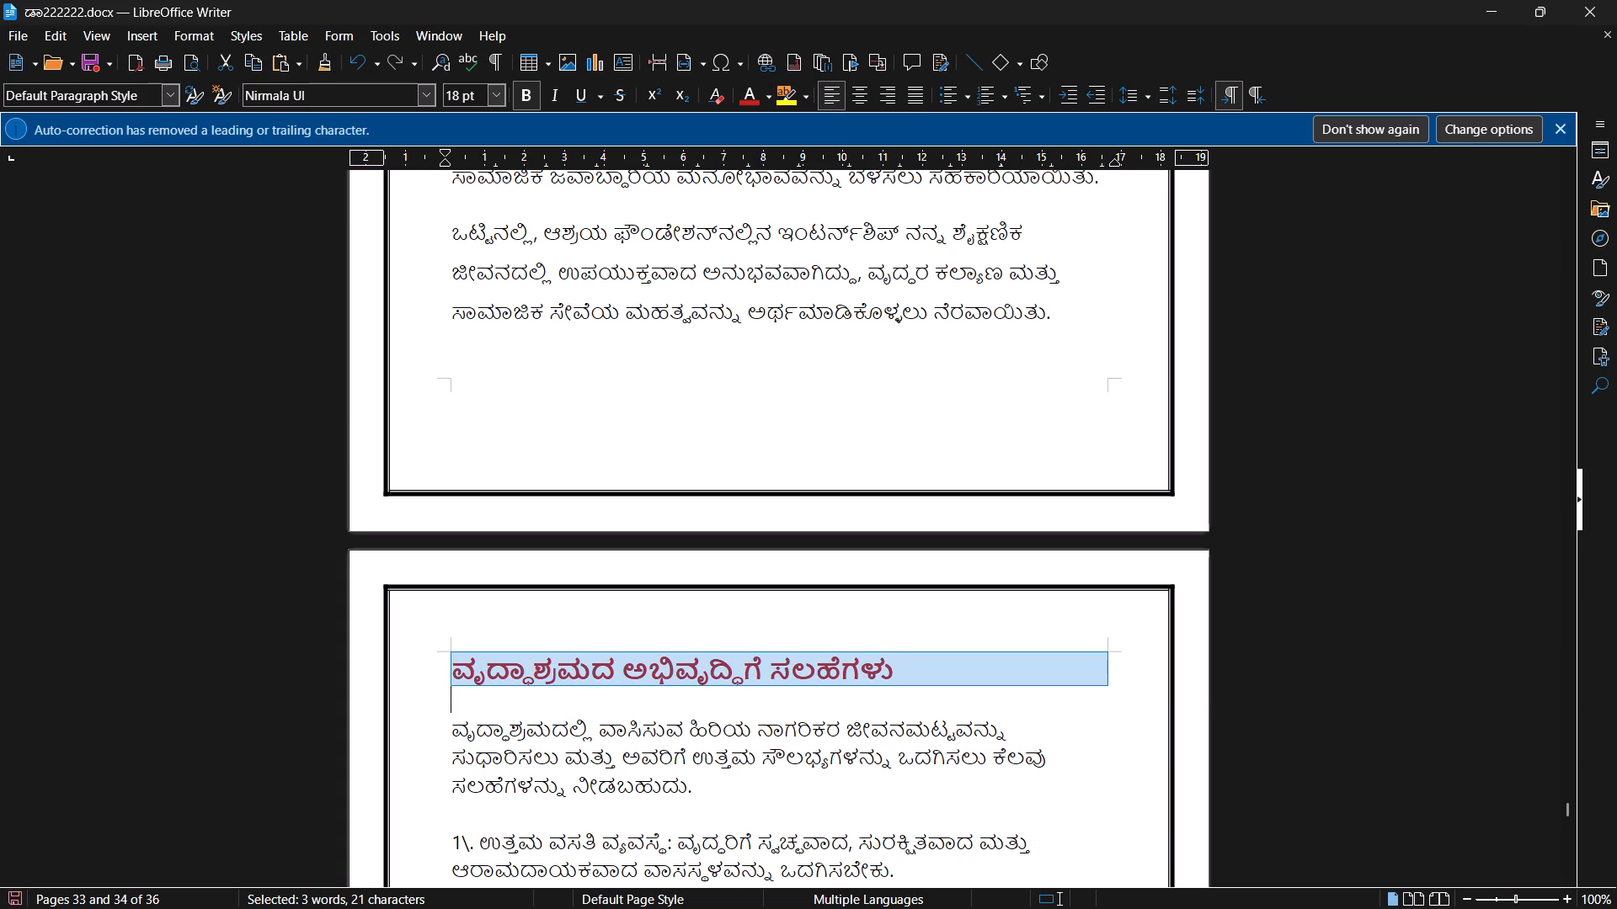
# Move the heading "ವೃದ್ಧಾಶ್ರಮದ ಅಭಿವೃದ್ಧಿಗೆ ಸಲಹೆಗಳು" to roughly the centre of its line with 14 leading spaces.
pyautogui.click(438, 665)
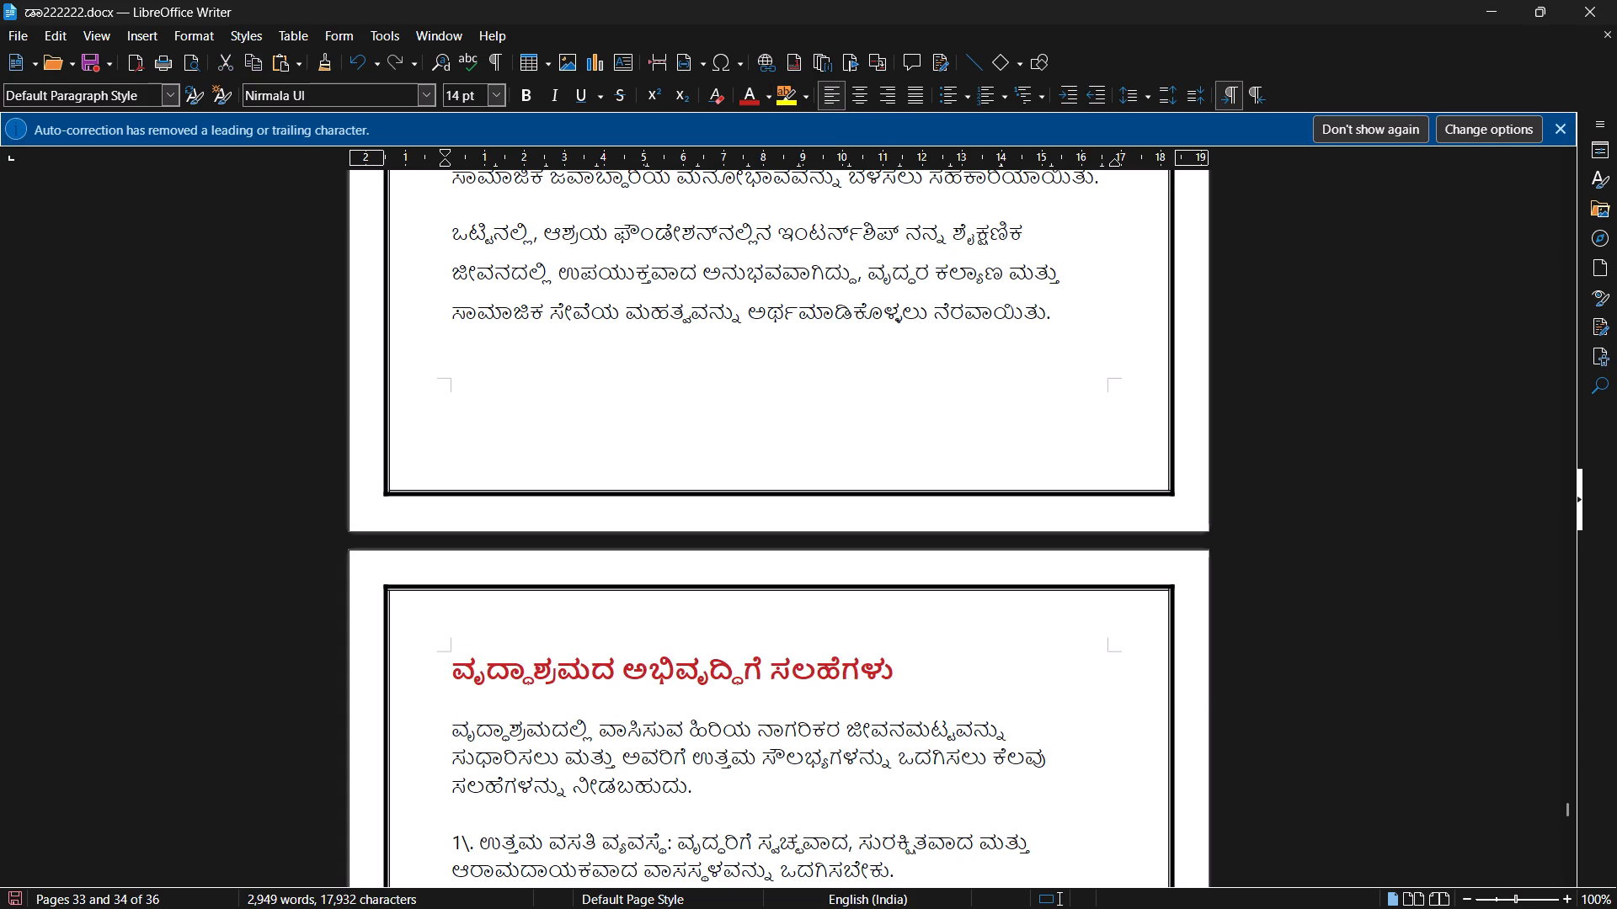
pyautogui.press('space')
pyautogui.press('space')
pyautogui.press('space')
pyautogui.press('space')
pyautogui.press('space')
pyautogui.press('space')
pyautogui.press('space')
pyautogui.press('space')
pyautogui.press('space')
pyautogui.press('space')
pyautogui.press('space')
pyautogui.press('space')
pyautogui.press('space')
pyautogui.press('space')
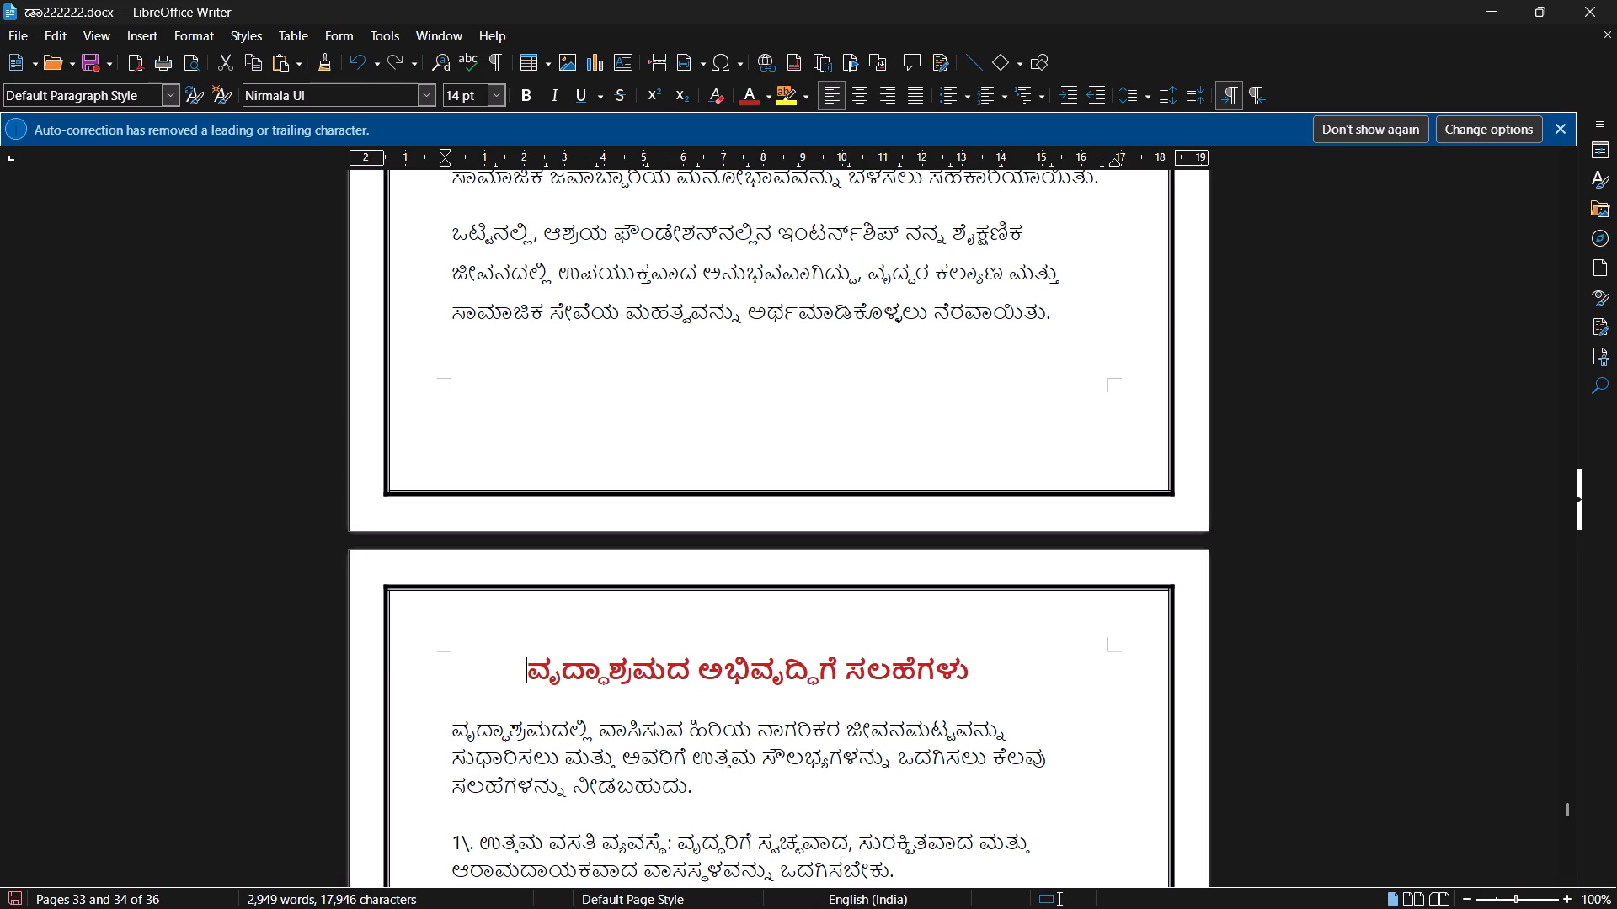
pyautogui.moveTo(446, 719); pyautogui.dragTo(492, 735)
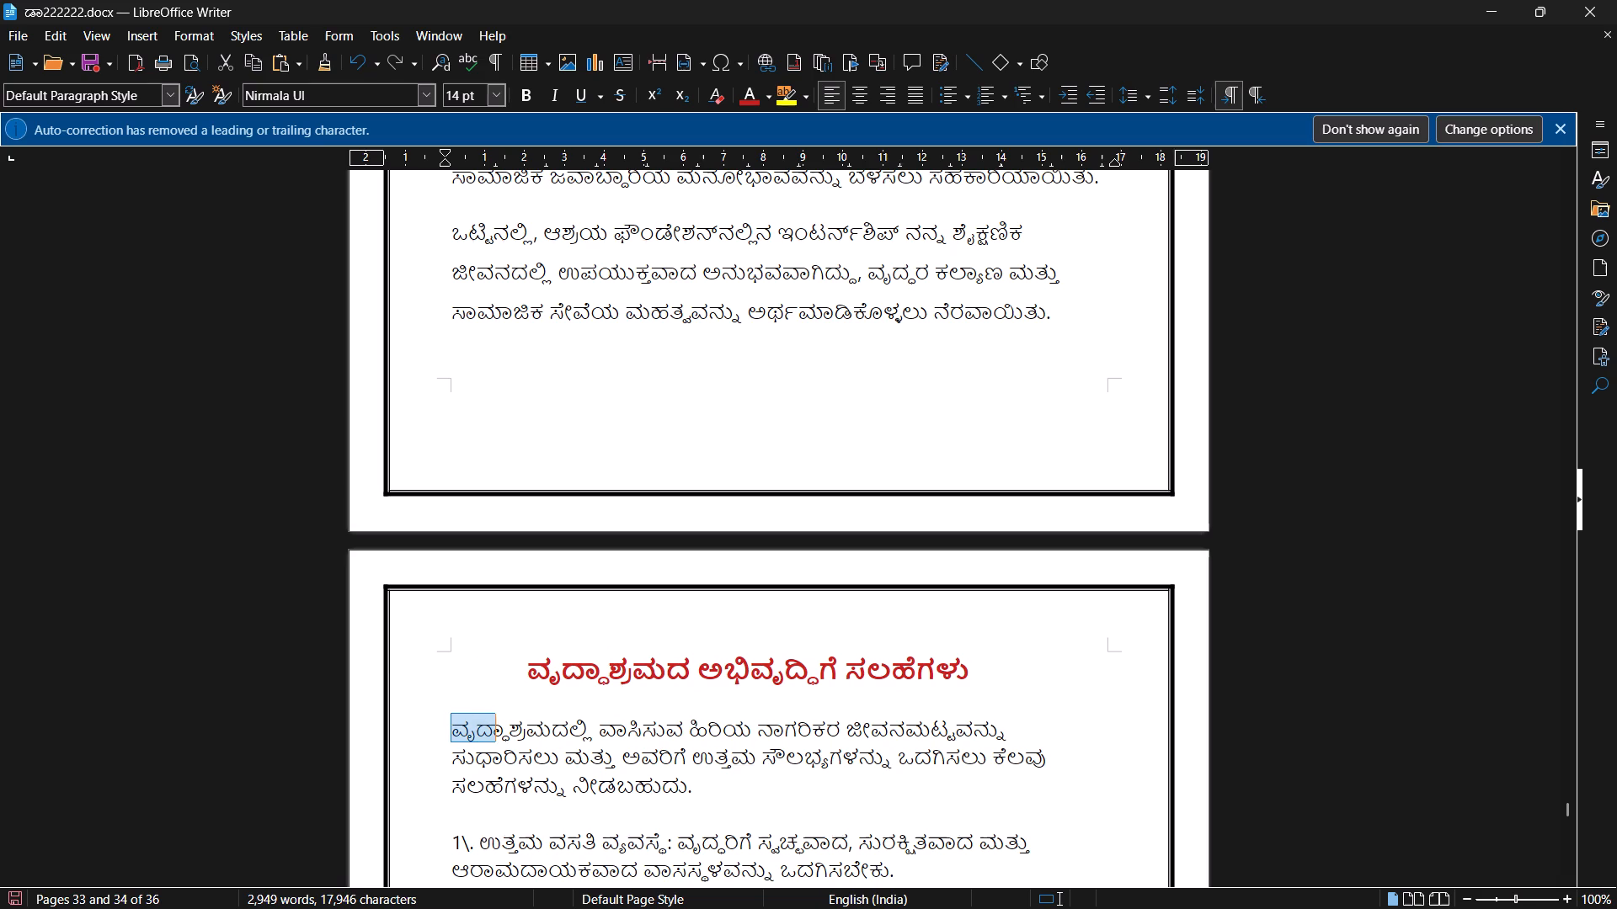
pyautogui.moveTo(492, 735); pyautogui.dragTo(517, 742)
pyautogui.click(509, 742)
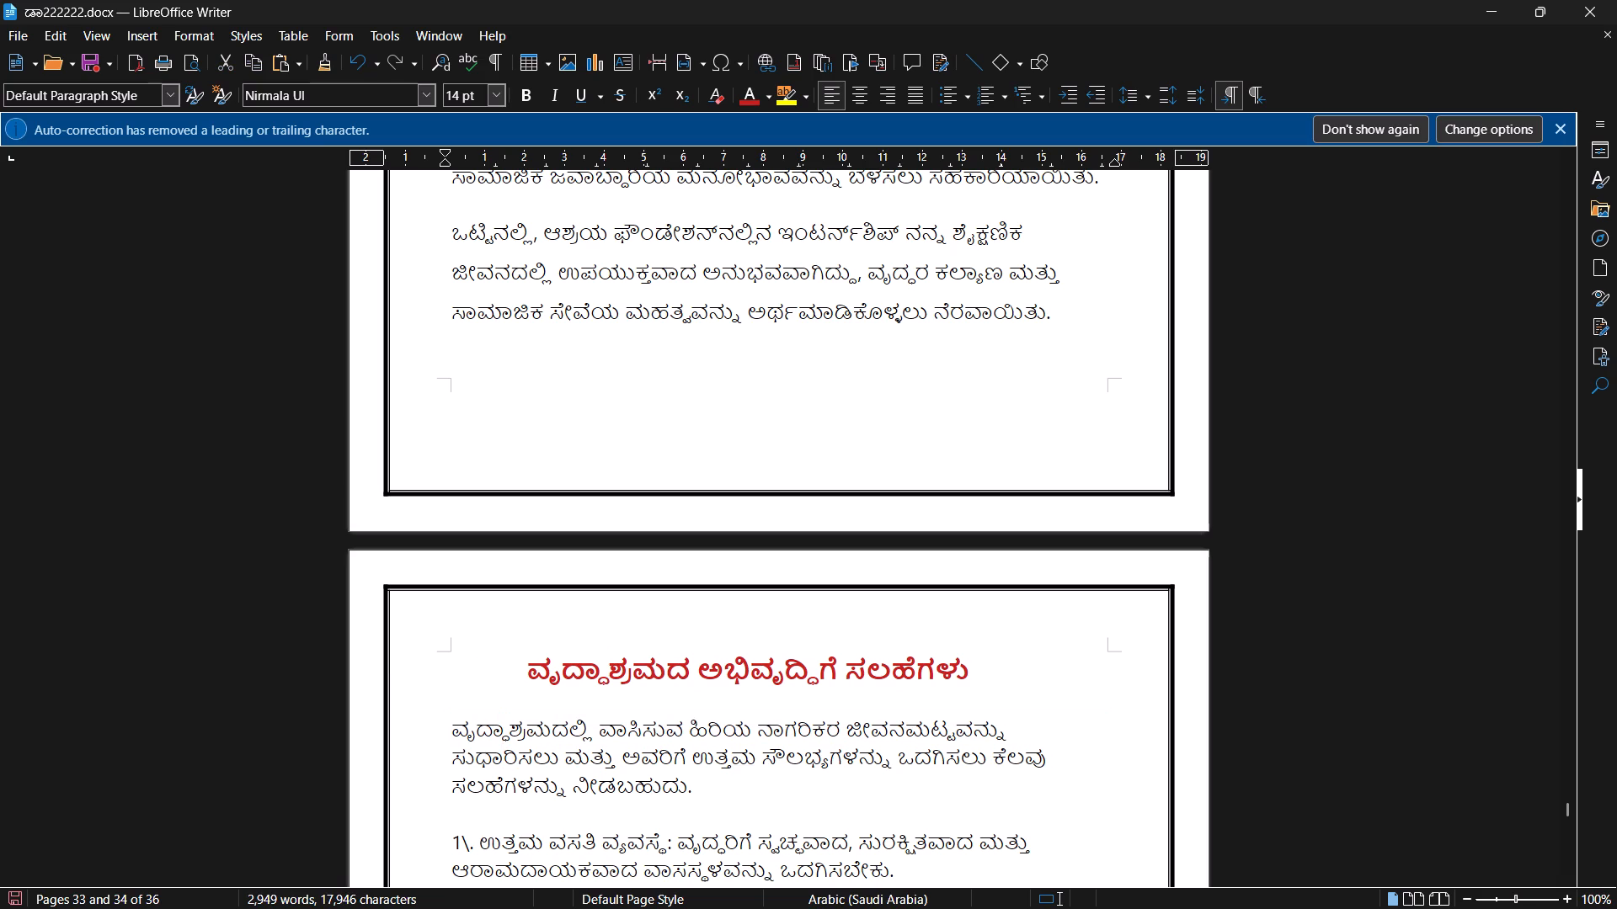
# Look through the numbered suggestions under "ವೃದ್ಧಾಶ್ರಮದ ಅಭಿವೃದ್ಧಿಗೆ ಸಲಹೆಗಳು" and on to the "### 5.4" references section for remaining cleanup.
pyautogui.press('Down')
pyautogui.press('Down')
pyautogui.press('Down')
pyautogui.press('Down')
pyautogui.press('Down')
pyautogui.press('Down')
pyautogui.press('Down')
pyautogui.press('Down')
pyautogui.press('Down')
pyautogui.press('Down')
pyautogui.press('Down')
pyautogui.press('Down')
pyautogui.press('Down')
pyautogui.press('Down')
pyautogui.press('Down')
pyautogui.press('Down')
pyautogui.press('Down')
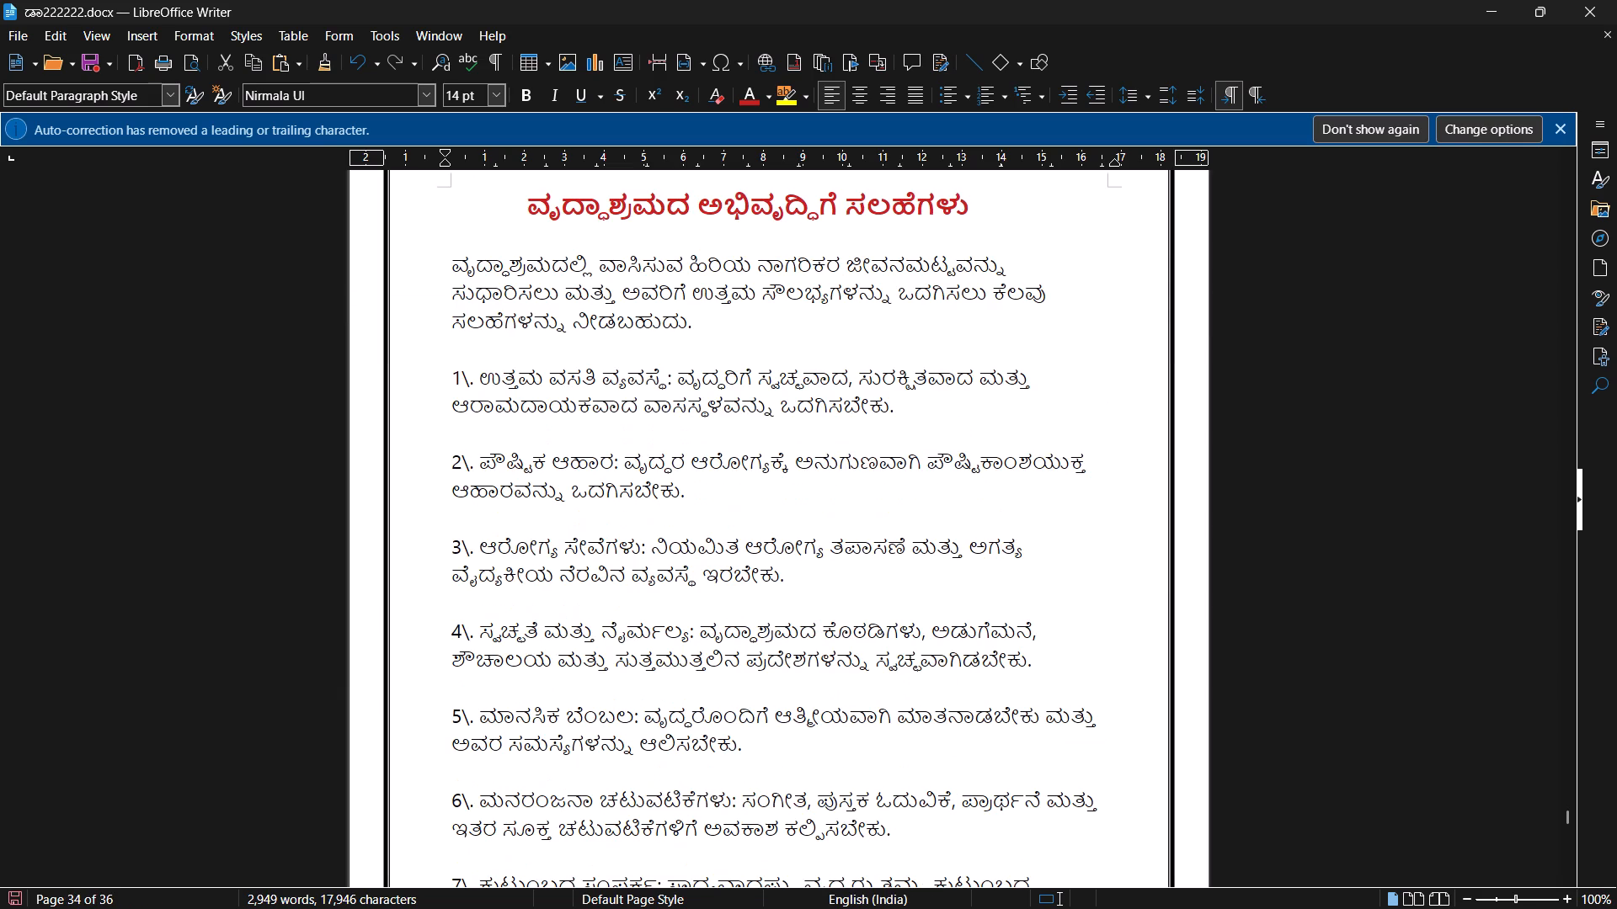
pyautogui.press('Down')
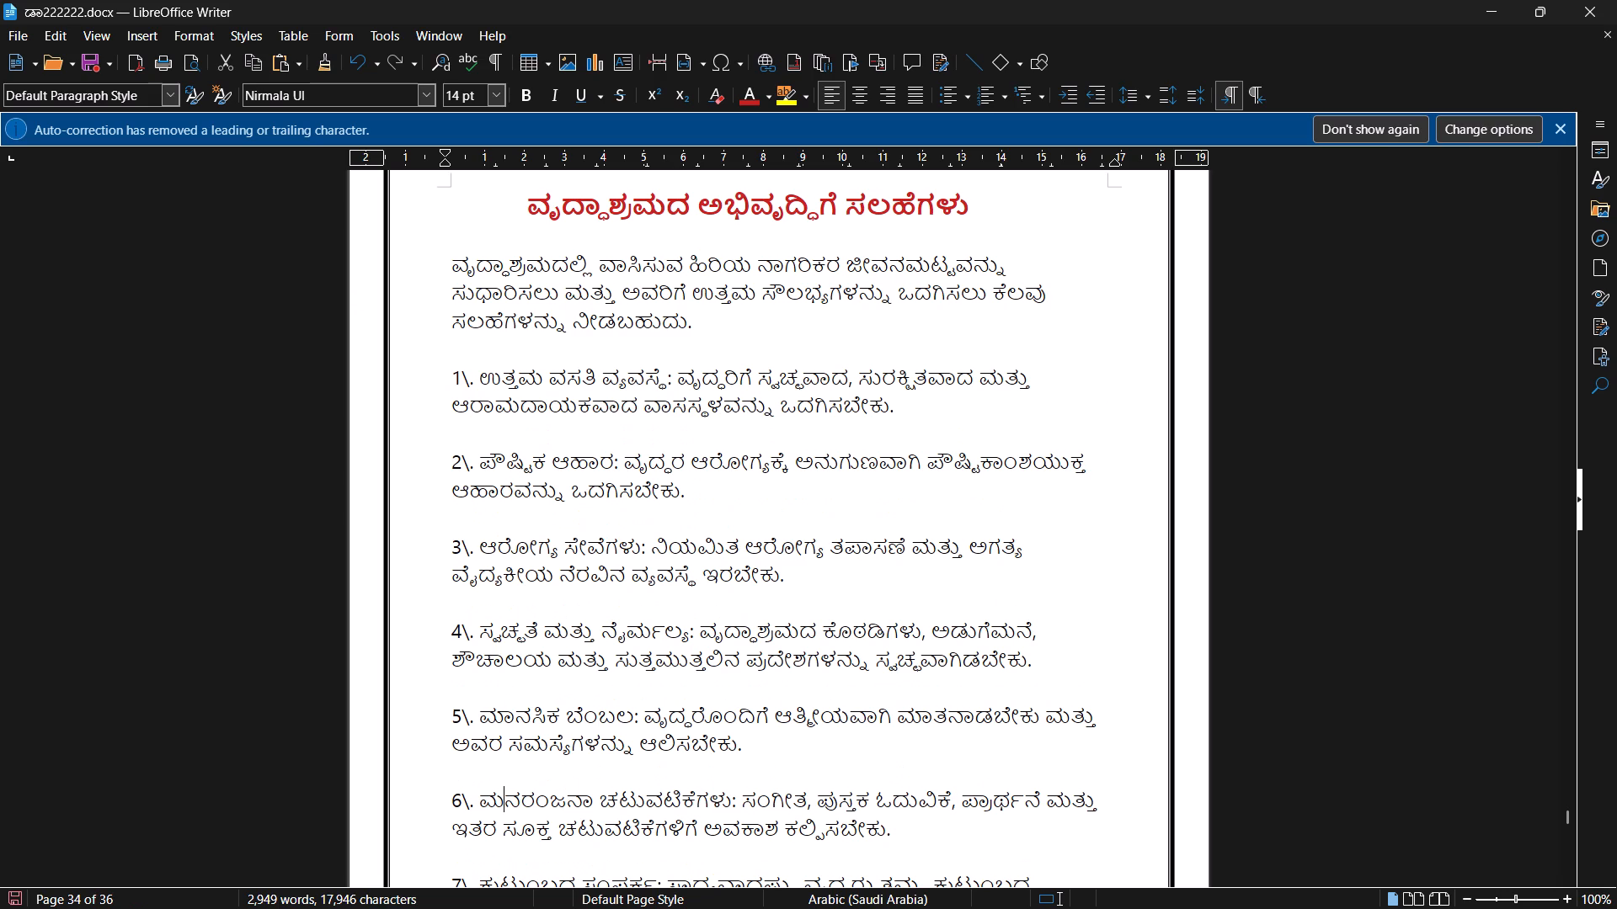
pyautogui.press('Down')
pyautogui.press('Down')
pyautogui.press('Down')
pyautogui.press('Down')
pyautogui.press('Down')
pyautogui.press('Down')
pyautogui.press('Down')
pyautogui.press('Down')
pyautogui.press('Down')
pyautogui.press('Down')
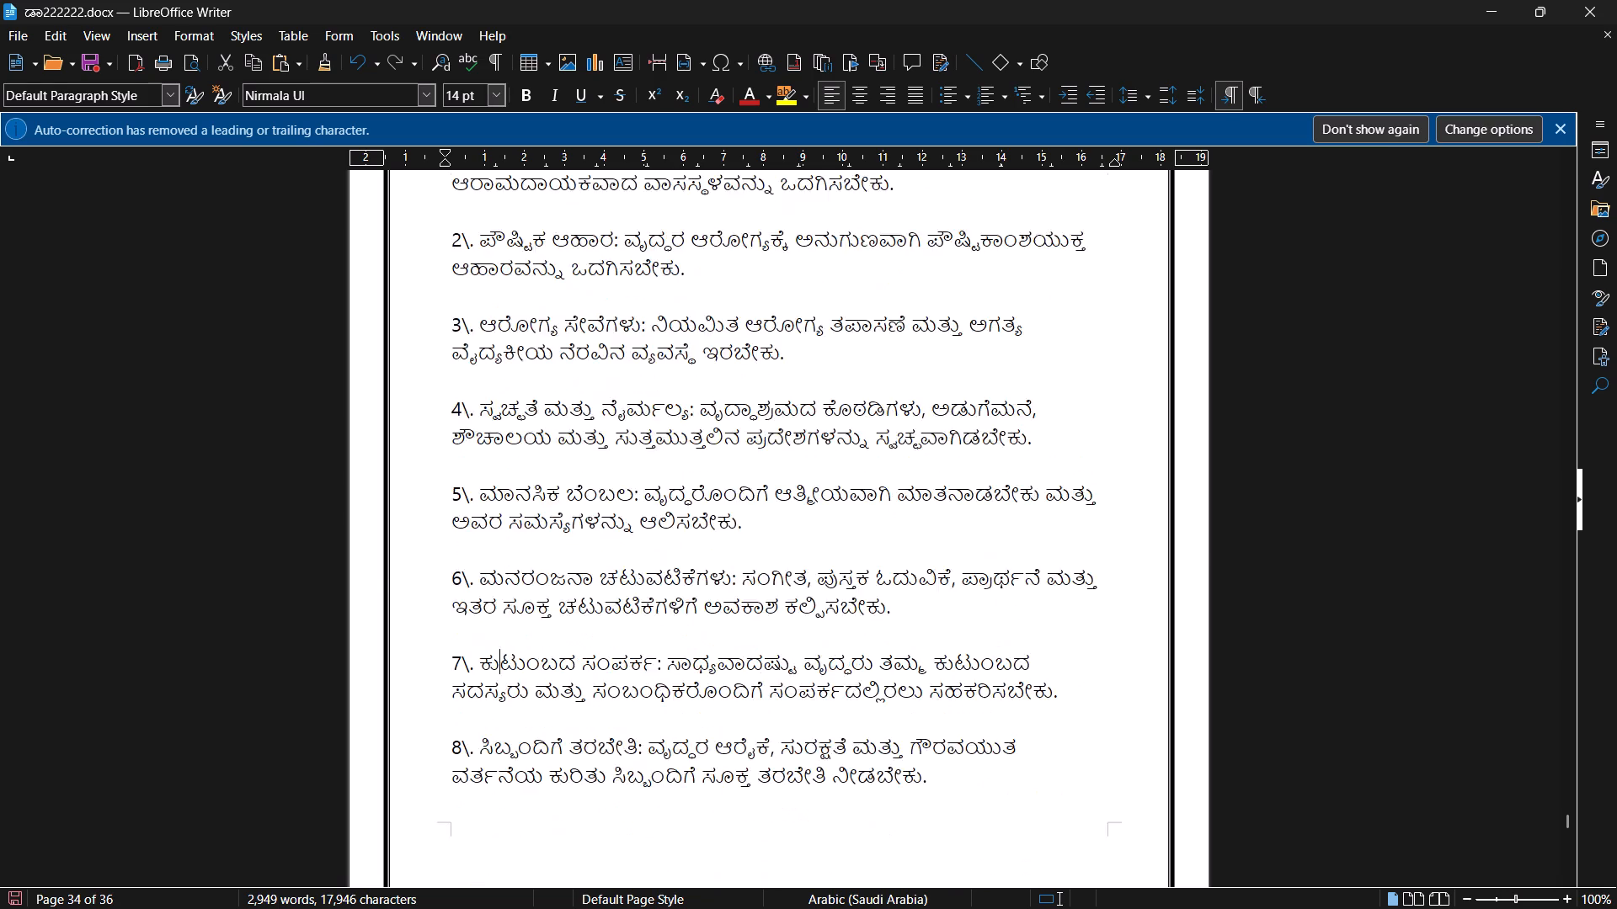
pyautogui.press('Down')
pyautogui.press('Down')
pyautogui.press('Down')
pyautogui.press('Down')
pyautogui.press('Down')
pyautogui.press('Down')
pyautogui.press('Down')
pyautogui.press('Down')
pyautogui.press('Down')
pyautogui.press('Down')
pyautogui.press('Down')
pyautogui.press('Down')
pyautogui.press('Down')
pyautogui.press('Down')
pyautogui.press('Down')
pyautogui.press('Down')
pyautogui.press('Down')
pyautogui.press('Down')
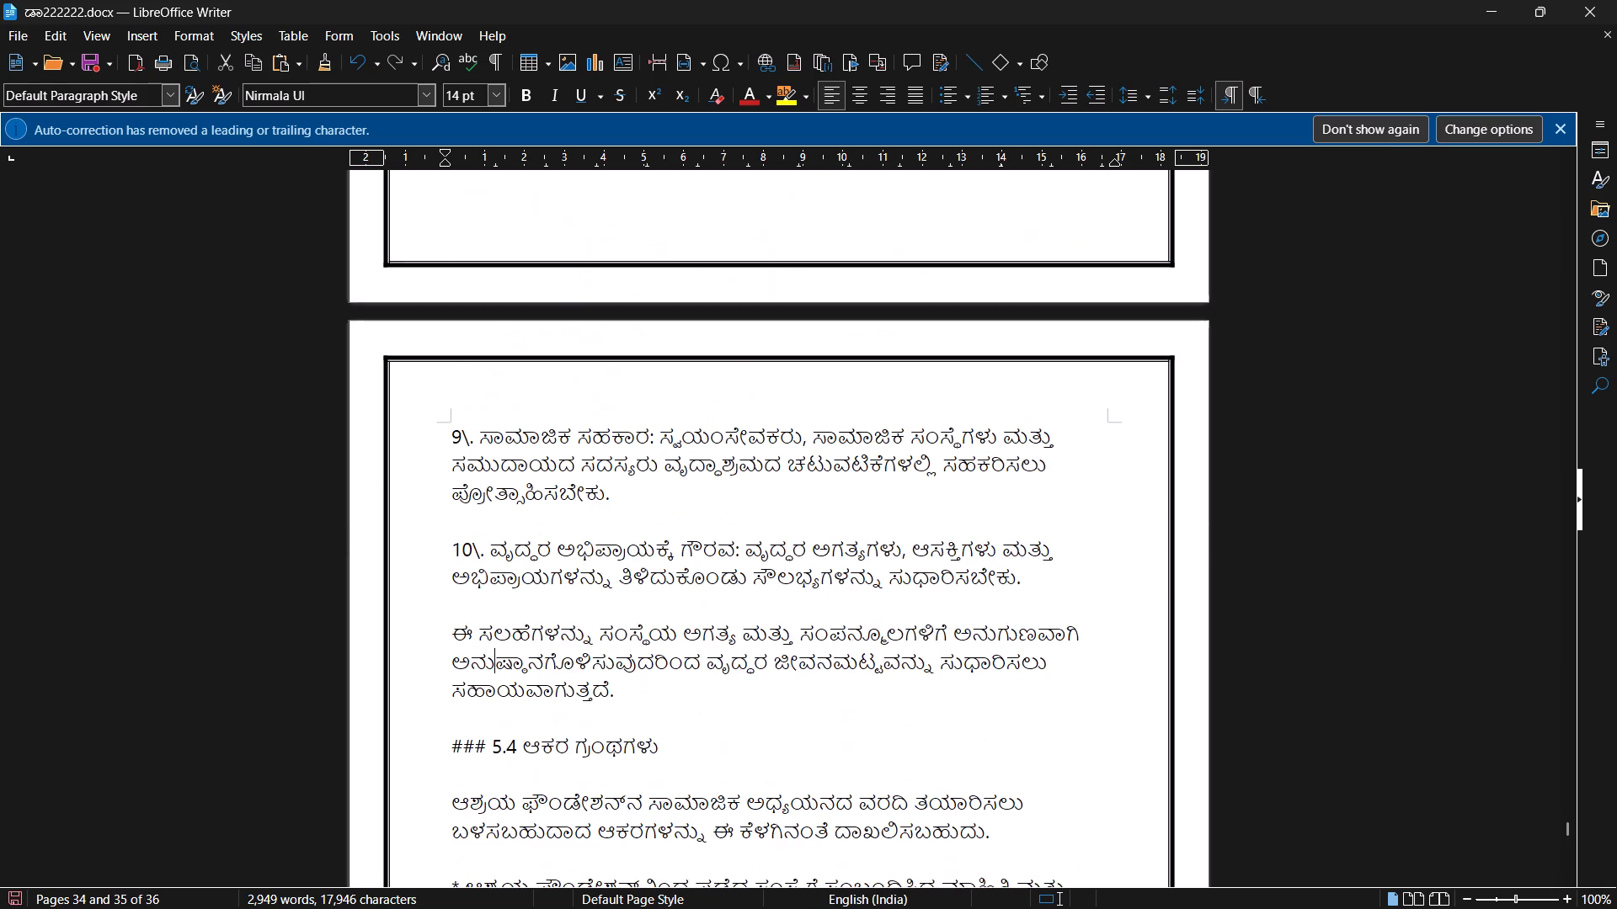
pyautogui.press('Up')
pyautogui.press('Up')
pyautogui.press('Up')
pyautogui.press('Up')
pyautogui.press('Up')
pyautogui.press('Up')
pyautogui.press('Up')
pyautogui.press('Up')
pyautogui.press('Up')
pyautogui.press('Up')
pyautogui.press('Up')
pyautogui.press('Up')
pyautogui.press('Up')
pyautogui.press('Up')
pyautogui.press('Up')
pyautogui.press('Up')
pyautogui.press('Up')
pyautogui.press('Up')
pyautogui.press('Up')
pyautogui.press('Up')
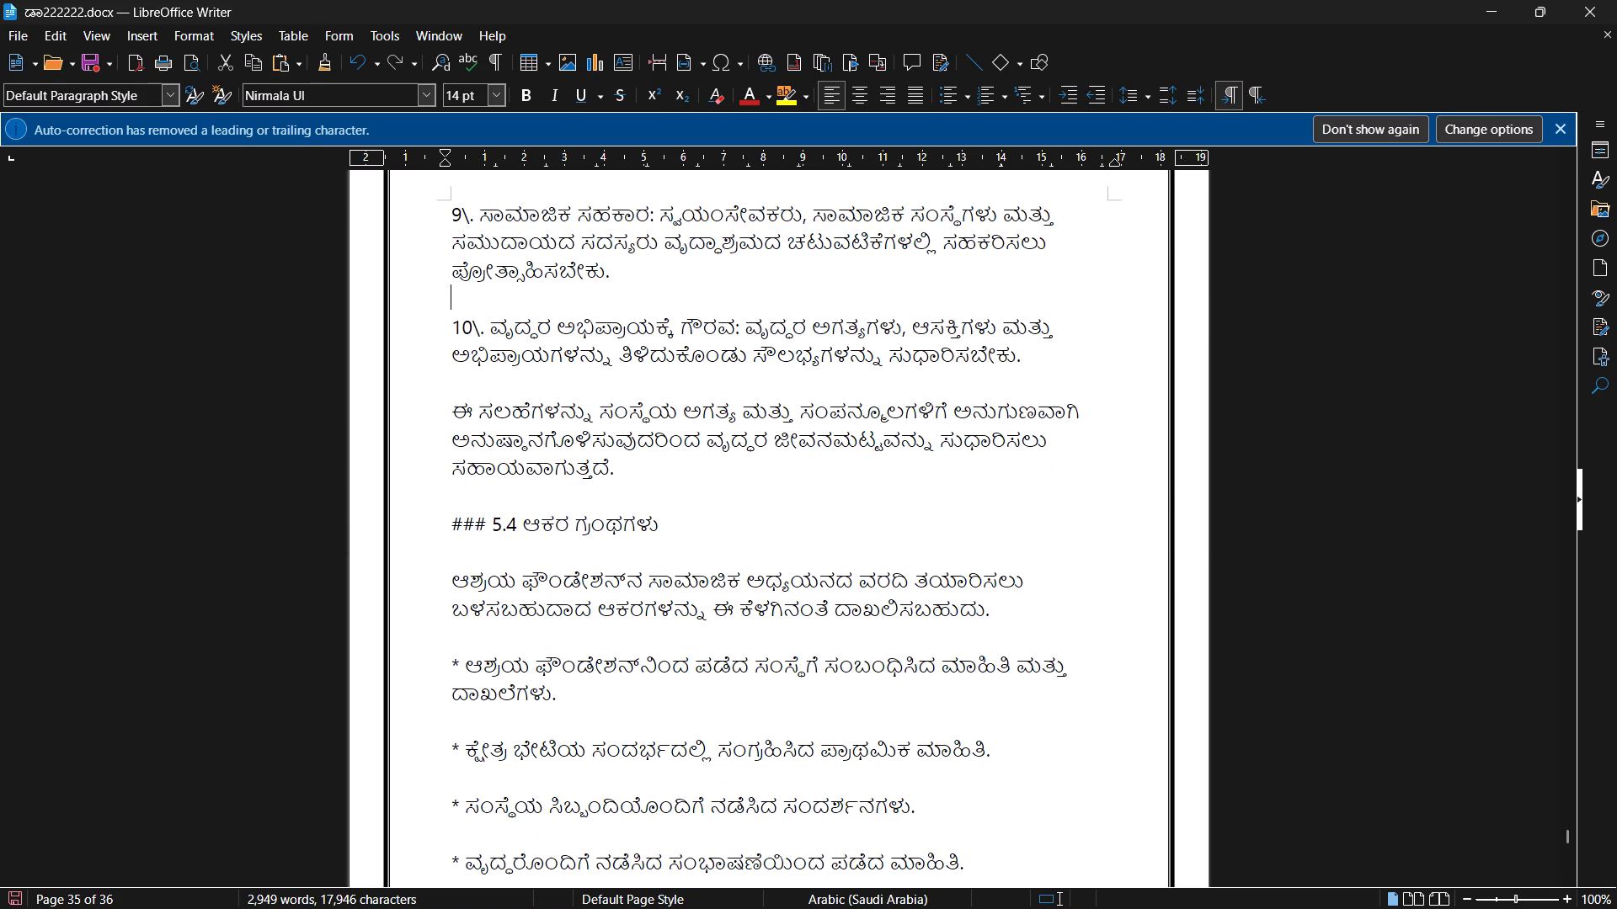
pyautogui.press('Up')
pyautogui.press('Up')
pyautogui.press('Up')
pyautogui.press('Up')
pyautogui.press('Up')
pyautogui.press('Up')
pyautogui.press('Up')
pyautogui.press('Up')
pyautogui.press('Up')
pyautogui.press('Up')
pyautogui.press('Up')
pyautogui.press('Up')
pyautogui.press('Up')
pyautogui.press('Up')
pyautogui.press('Up')
pyautogui.press('Up')
pyautogui.press('Up')
pyautogui.press('Up')
pyautogui.press('Up')
pyautogui.press('Up')
pyautogui.press('Up')
pyautogui.press('Up')
pyautogui.press('Up')
pyautogui.press('Up')
pyautogui.press('Up')
pyautogui.press('Up')
pyautogui.press('Up')
pyautogui.press('Up')
pyautogui.press('Up')
pyautogui.press('Up')
pyautogui.press('Up')
pyautogui.press('Up')
pyautogui.press('Up')
pyautogui.press('Up')
pyautogui.press('Up')
pyautogui.press('Up')
pyautogui.press('Up')
pyautogui.press('Up')
pyautogui.press('Up')
pyautogui.press('Up')
pyautogui.press('Up')
pyautogui.press('Up')
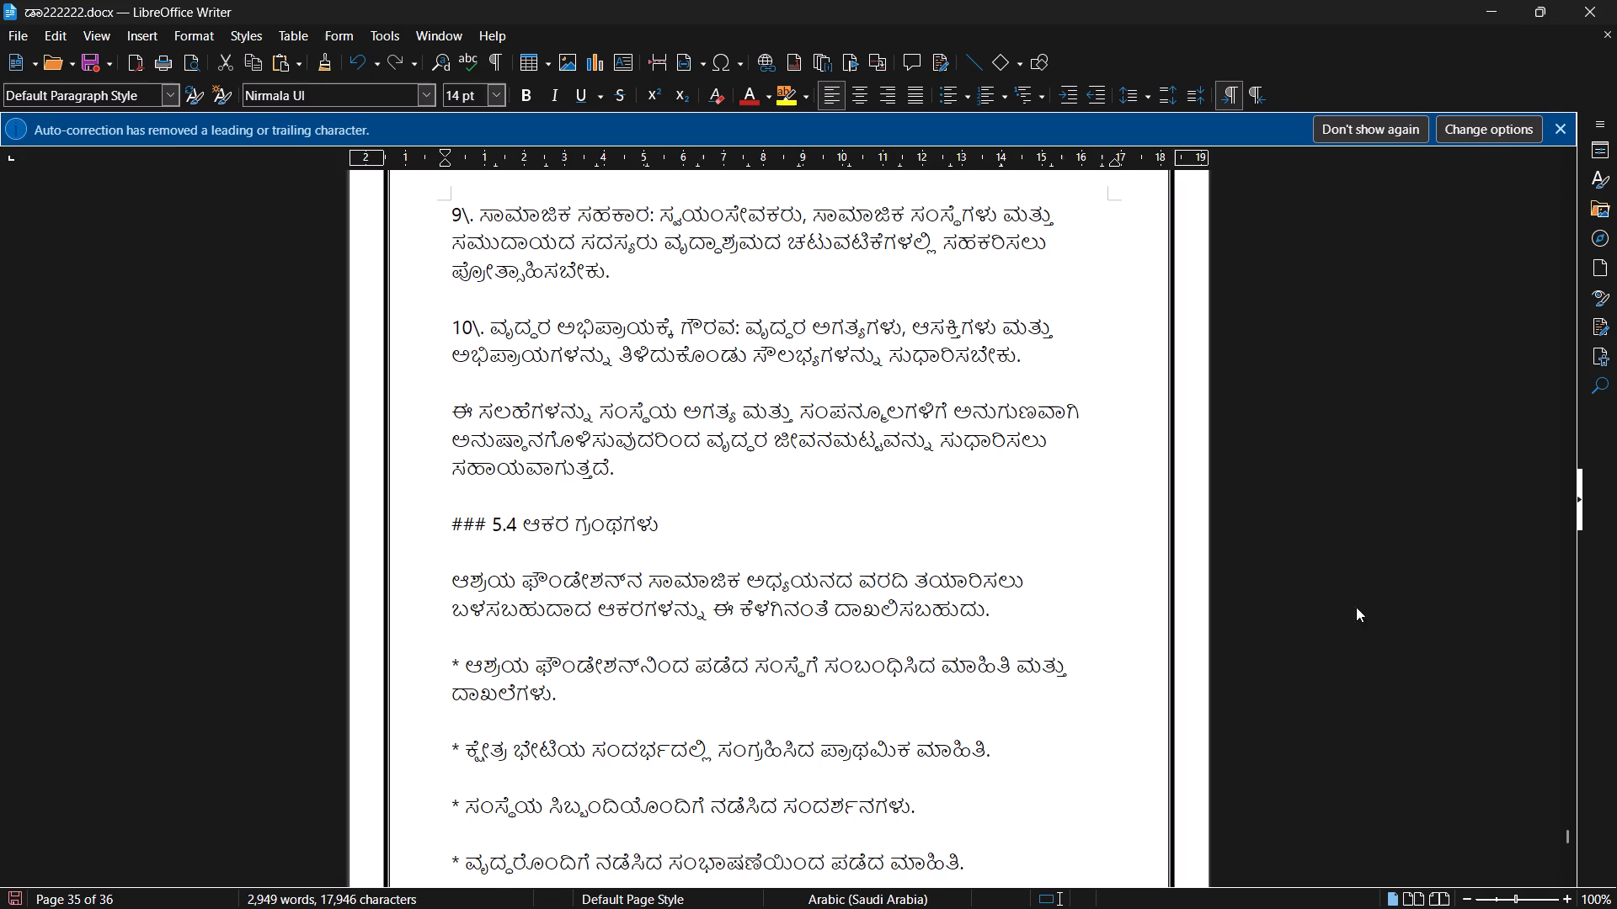
# Review the references list, the "ನನ್ನ ಅನುಭವ" section and the numbered suggestions on pages 32 to 35.
pyautogui.click(1574, 833)
pyautogui.moveTo(1574, 833); pyautogui.dragTo(1556, 836)
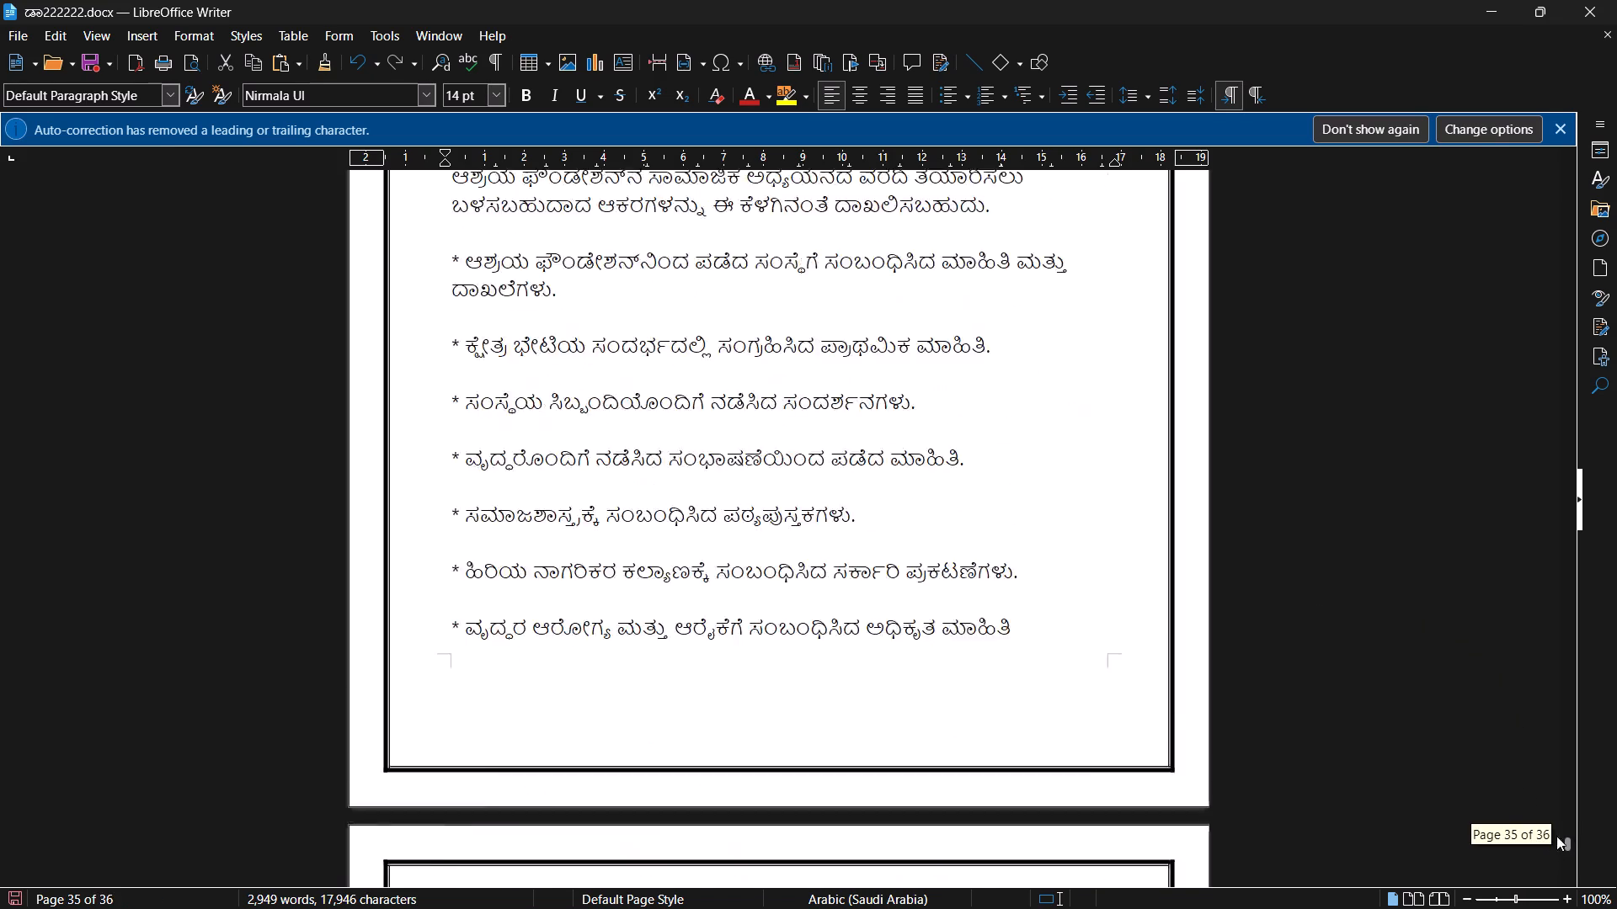
pyautogui.moveTo(1556, 836); pyautogui.dragTo(1494, 775)
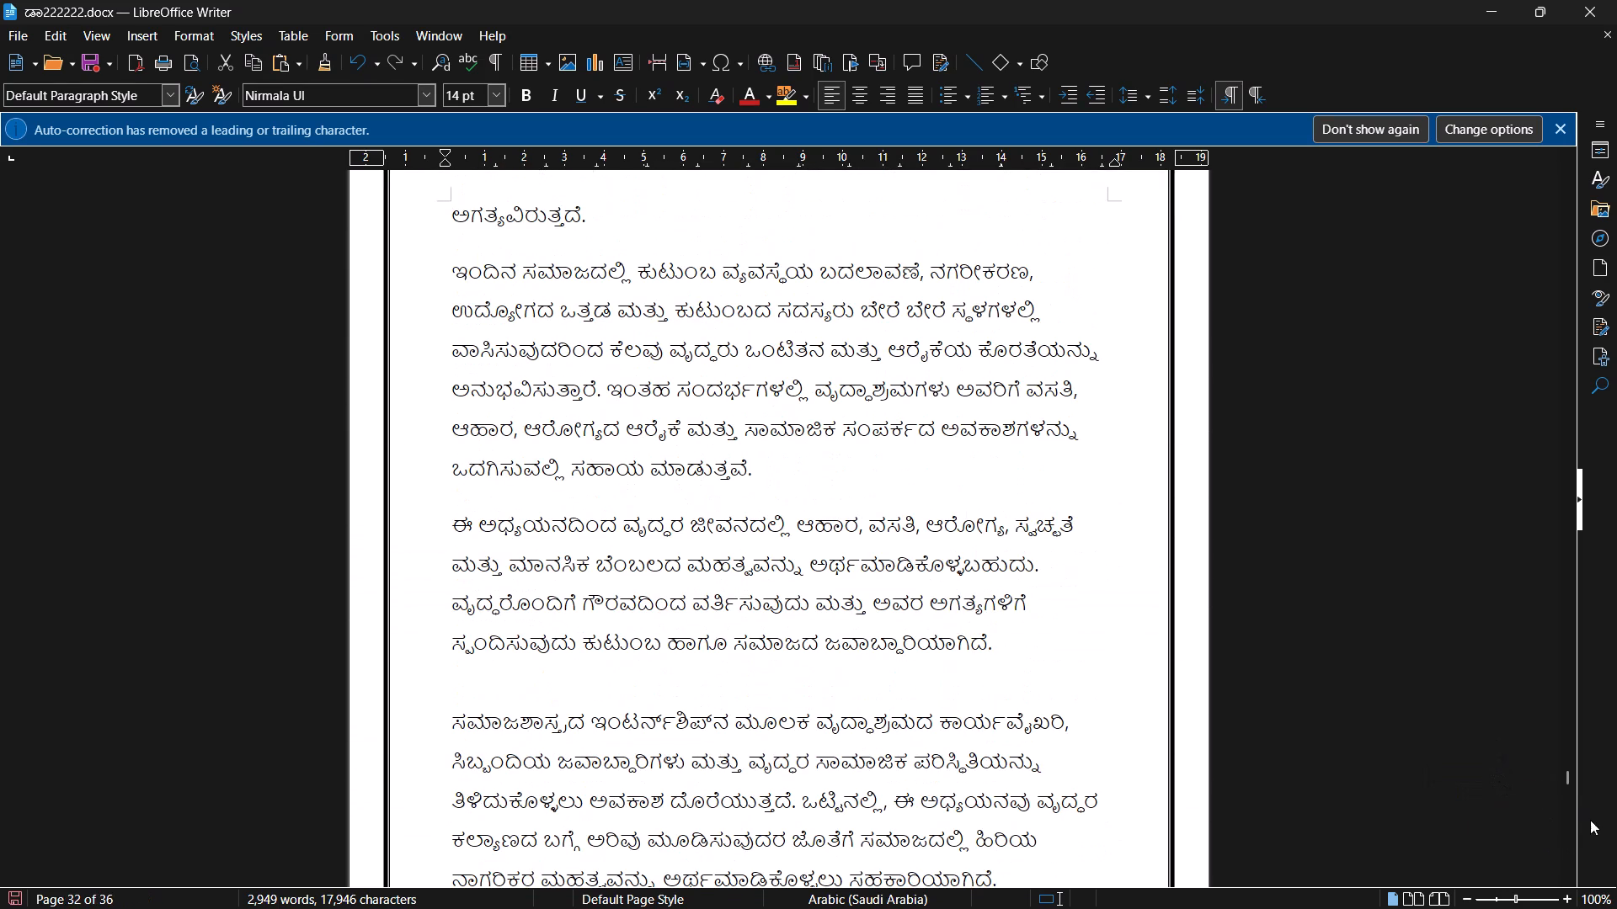
pyautogui.tripleClick(1568, 872)
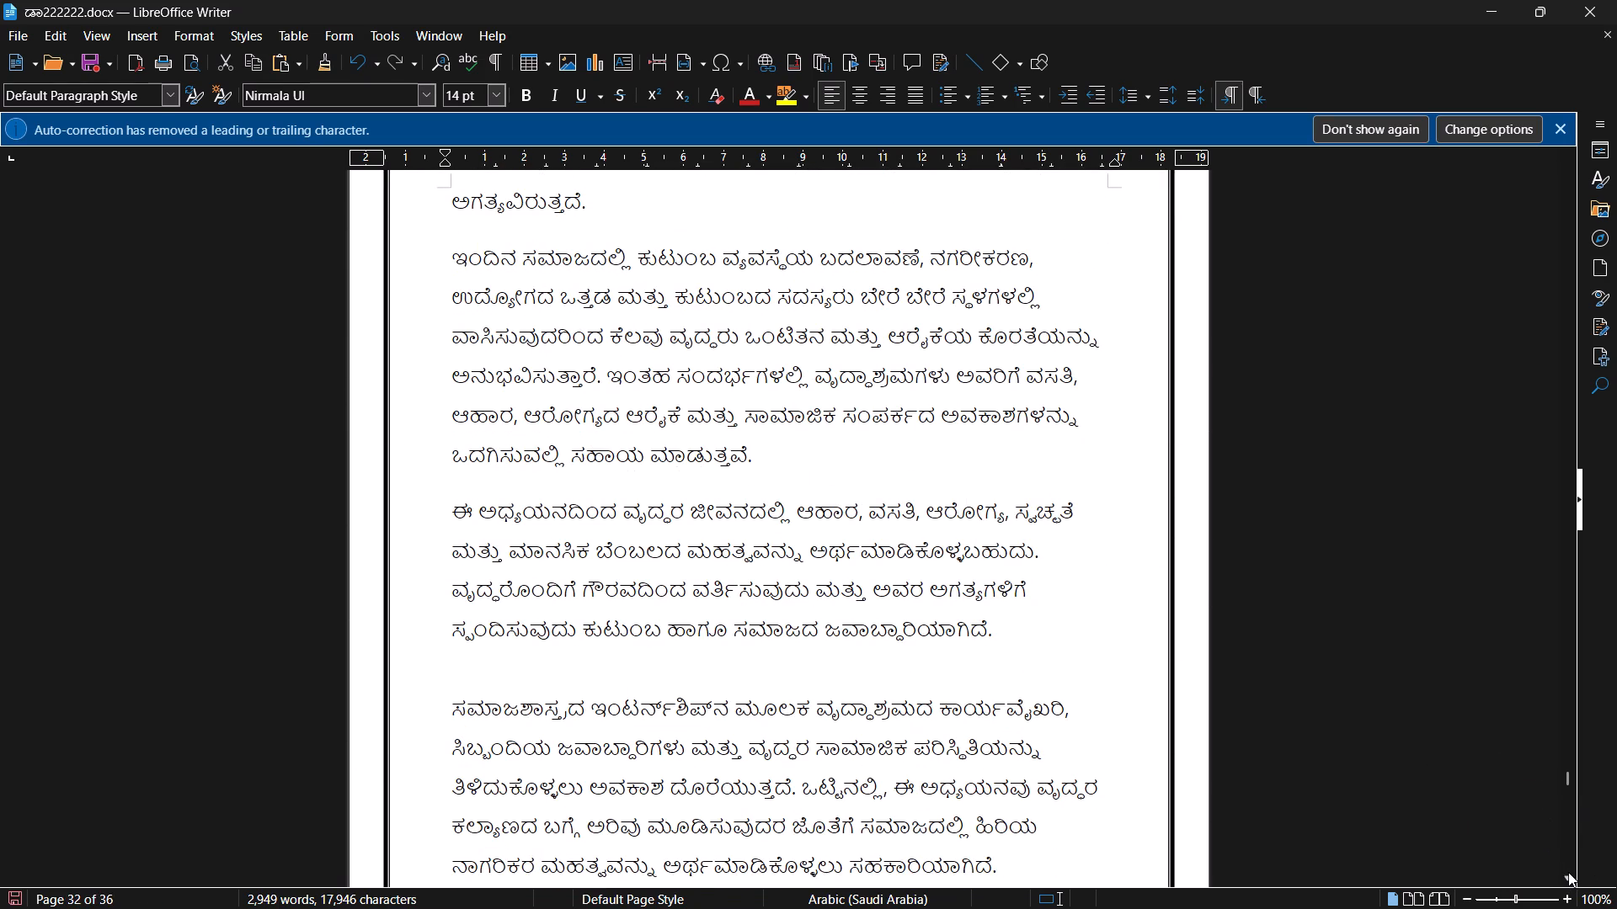
pyautogui.tripleClick(1568, 872)
pyautogui.tripleClick(1568, 872)
pyautogui.moveTo(1568, 872); pyautogui.dragTo(1572, 891)
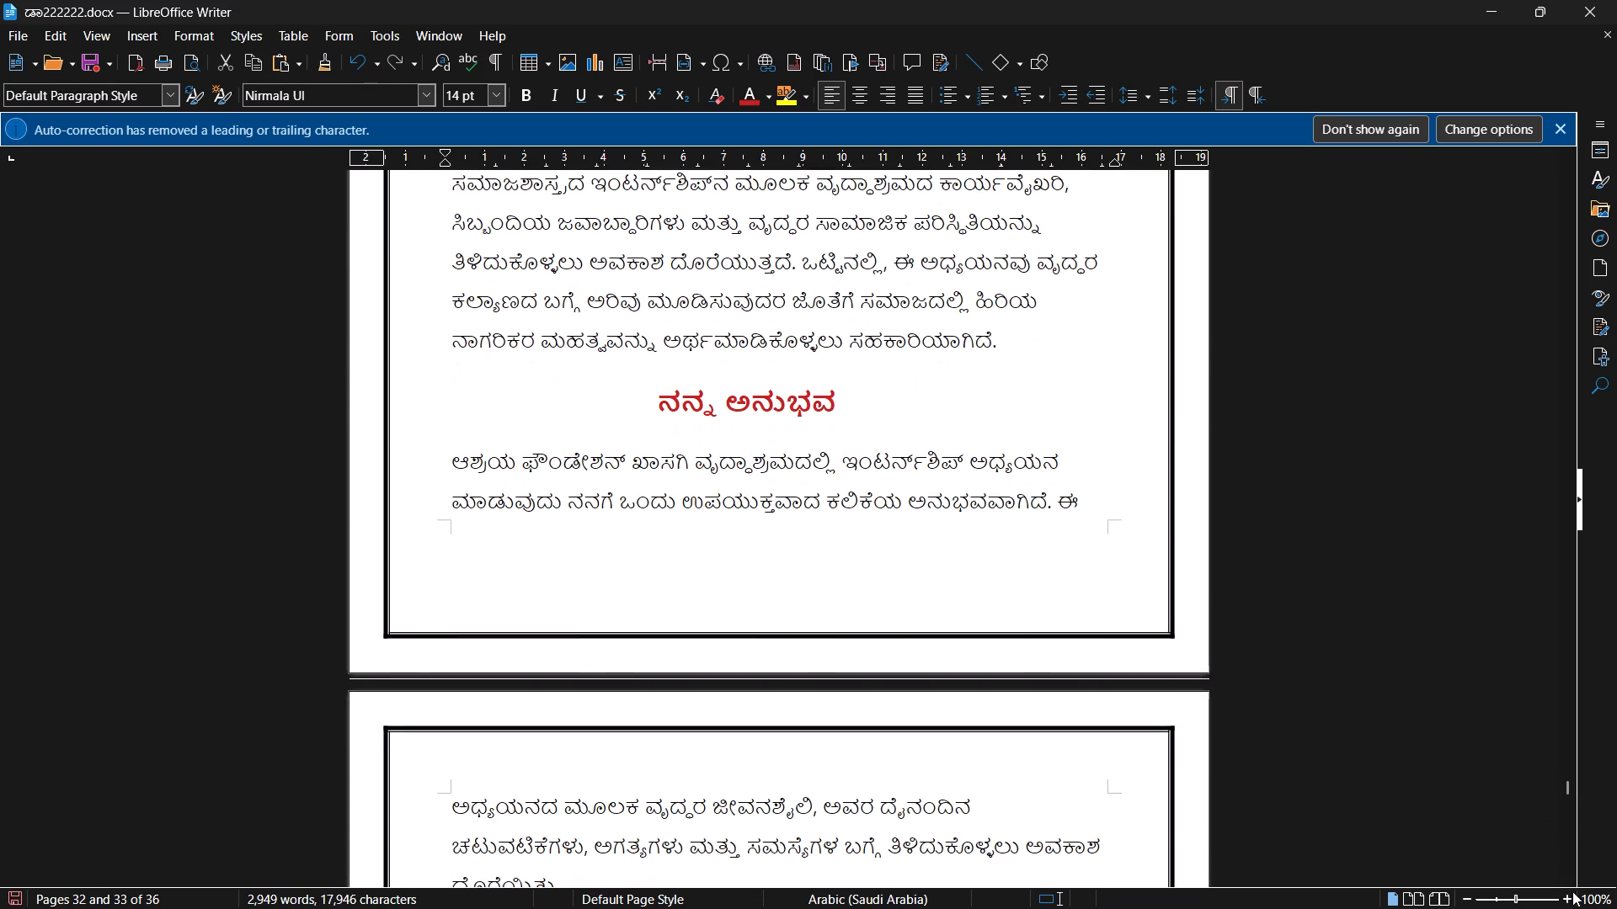
pyautogui.moveTo(1572, 891); pyautogui.dragTo(1573, 797)
pyautogui.doubleClick(1573, 797)
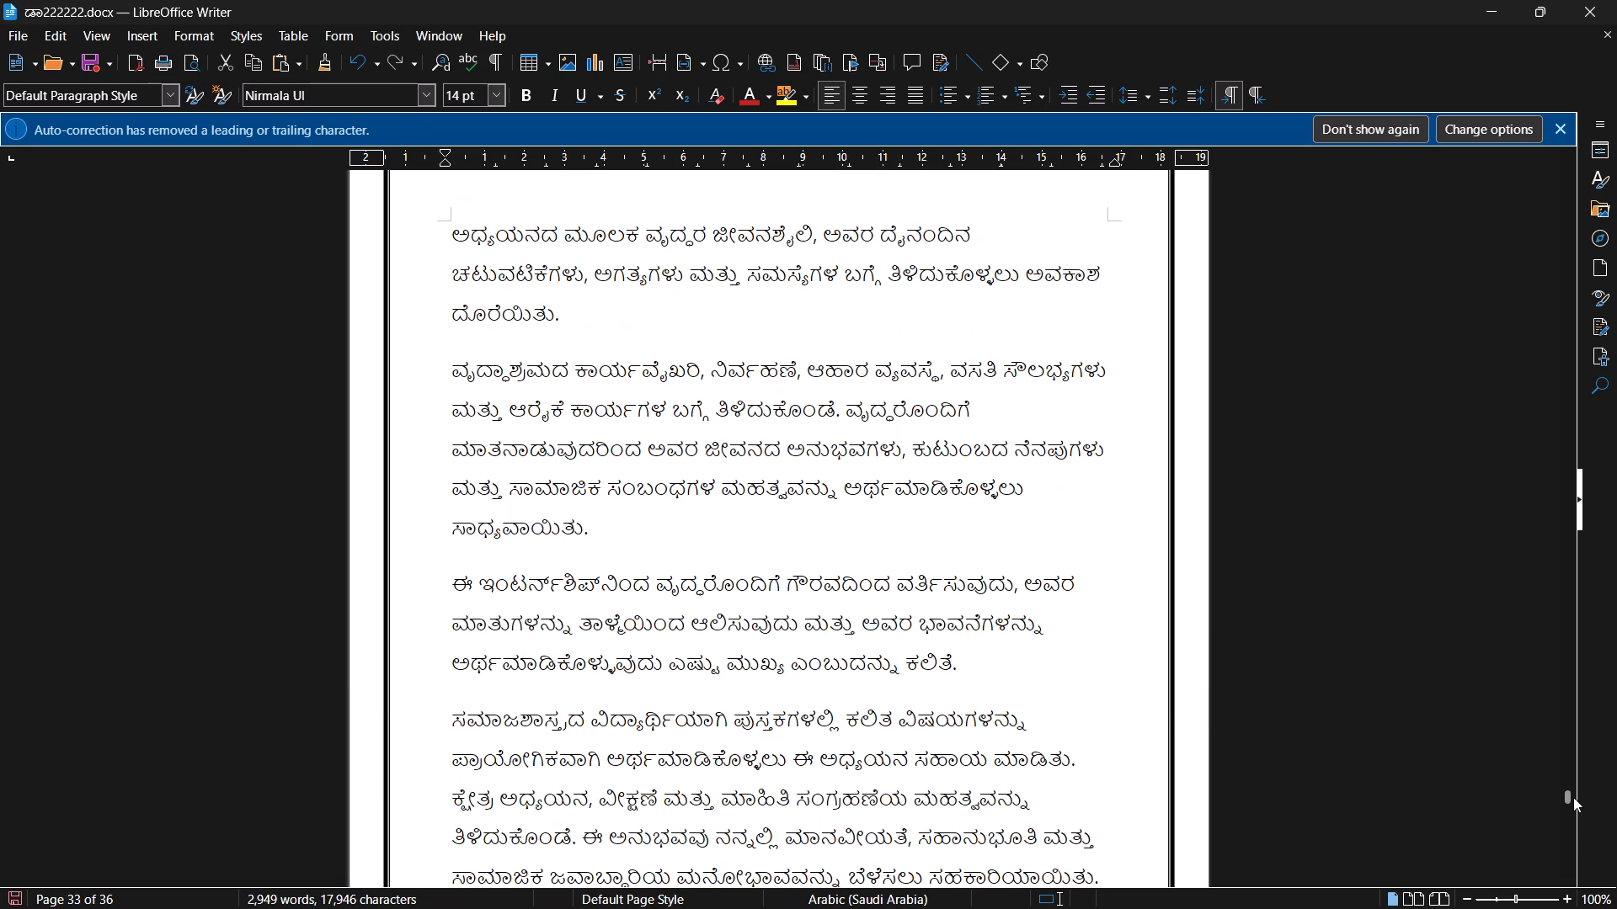
pyautogui.tripleClick(1573, 797)
pyautogui.click(1573, 797)
pyautogui.click(1566, 797)
pyautogui.moveTo(1566, 797); pyautogui.dragTo(1575, 820)
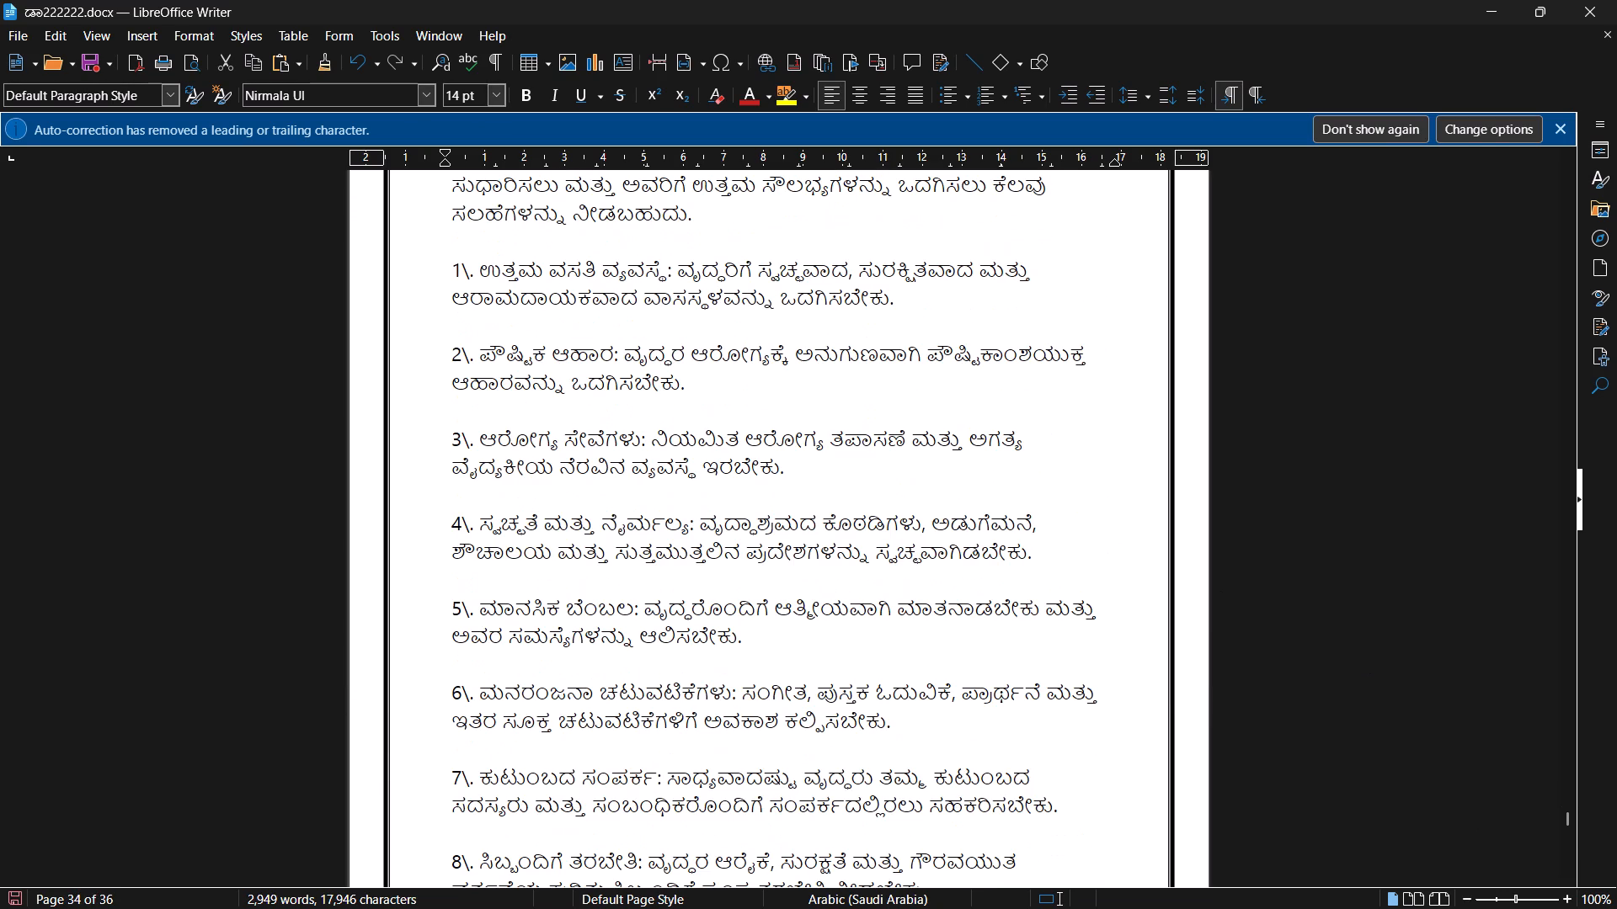
# Reword the final word of the introductory paragraph under "ವೃದ್ಧಾಶ್ರಮದ ಅಭಿವೃದ್ಧಿಗೆ ಸಲಹೆಗಳು" as "ನೀಡಬಹುದಾಗಿದೆ", keeping the full stop.
pyautogui.click(518, 339)
pyautogui.press('Up')
pyautogui.press('Up')
pyautogui.press('Up')
pyautogui.press('Up')
pyautogui.press('Up')
pyautogui.press('Up')
pyautogui.press('Up')
pyautogui.press('Up')
pyautogui.press('Up')
pyautogui.press('Up')
pyautogui.press('Up')
pyautogui.press('Up')
pyautogui.press('Up')
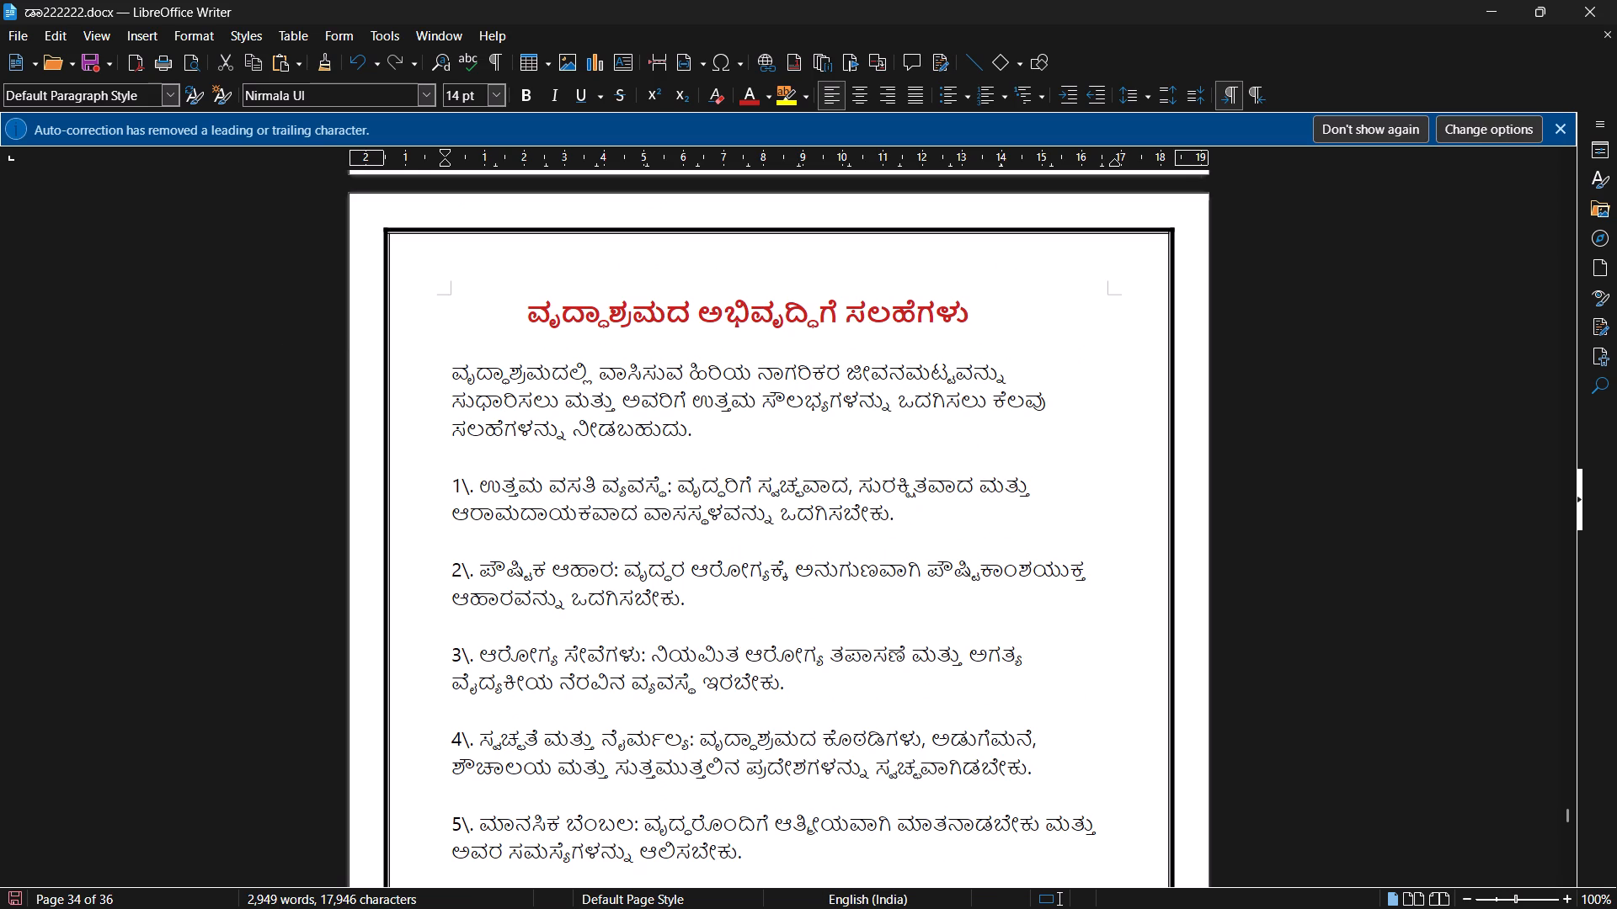
pyautogui.click(683, 426)
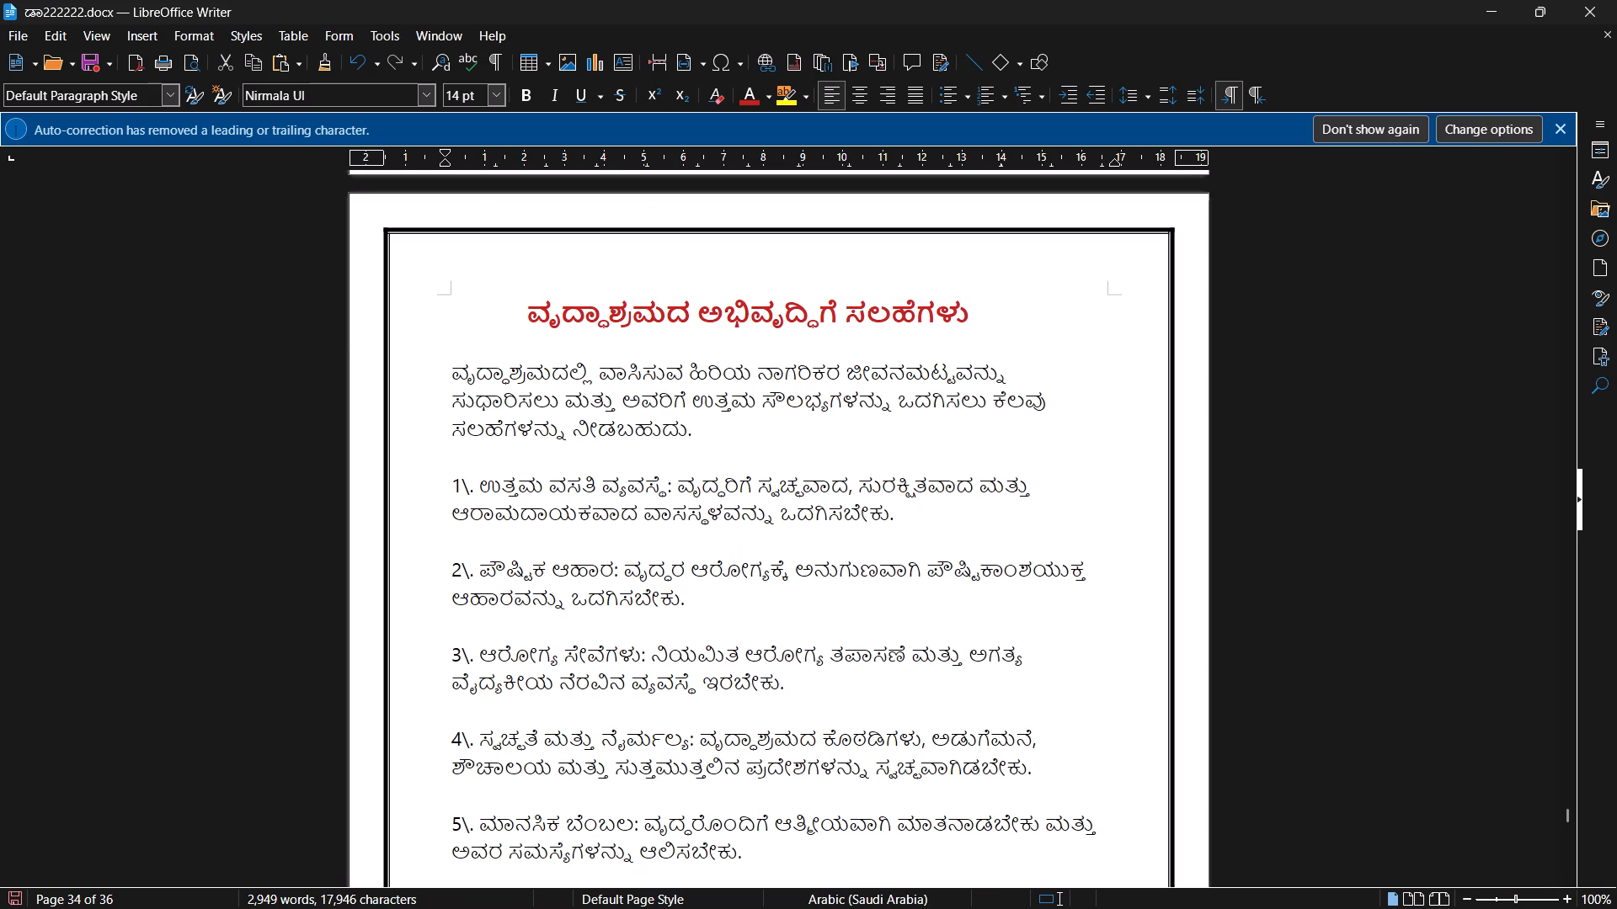
pyautogui.press('BackSpace')
pyautogui.press('BackSpace')
pyautogui.press('BackSpace')
pyautogui.write('dದaಾ')
pyautogui.write('ಗgiಿdದeೆ')
# Read through the numbered suggestions 1 to 10 under "ವೃದ್ಧಾಶ್ರಮದ ಅಭಿವೃದ್ಧಿಗೆ ಸಲಹೆಗಳು", checking their layout and remaining markdown.
pyautogui.press('Left')
pyautogui.press('Down')
pyautogui.press('Down')
pyautogui.press('Down')
pyautogui.press('Down')
pyautogui.press('Down')
pyautogui.press('Down')
pyautogui.press('Down')
pyautogui.press('Down')
pyautogui.press('Down')
pyautogui.press('Down')
pyautogui.press('Down')
pyautogui.press('Down')
pyautogui.press('Down')
pyautogui.press('Down')
pyautogui.press('Down')
pyautogui.press('Down')
pyautogui.press('Down')
pyautogui.press('Down')
pyautogui.press('Down')
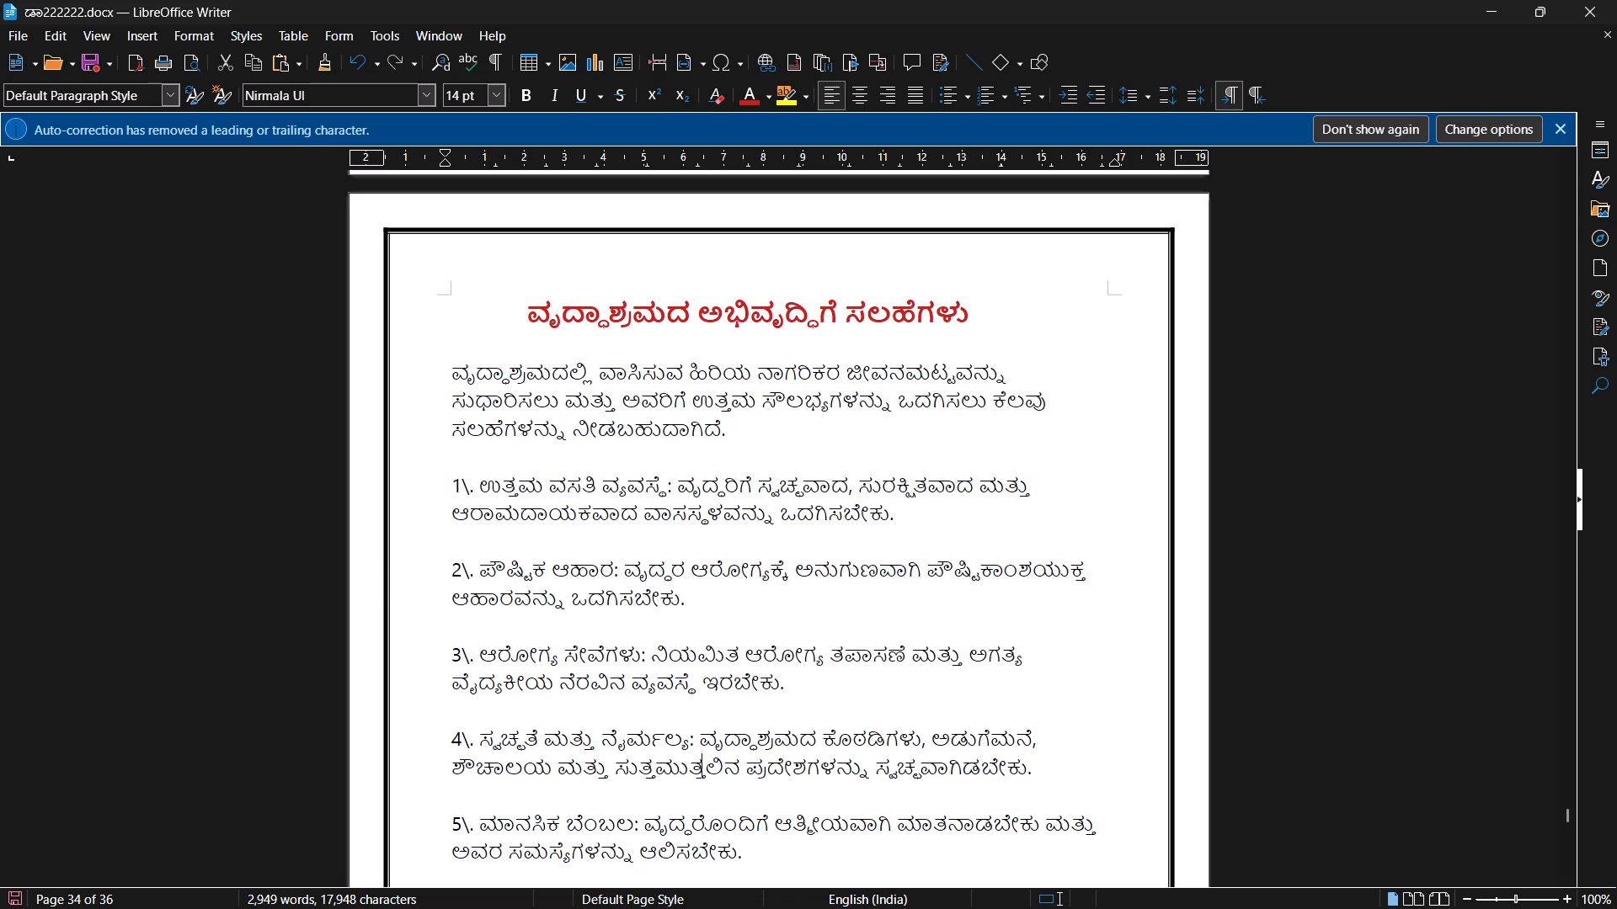
pyautogui.press('Down')
pyautogui.press('Down')
pyautogui.press('Down')
pyautogui.press('Down')
pyautogui.press('Down')
pyautogui.press('Down')
pyautogui.press('Down')
pyautogui.press('Down')
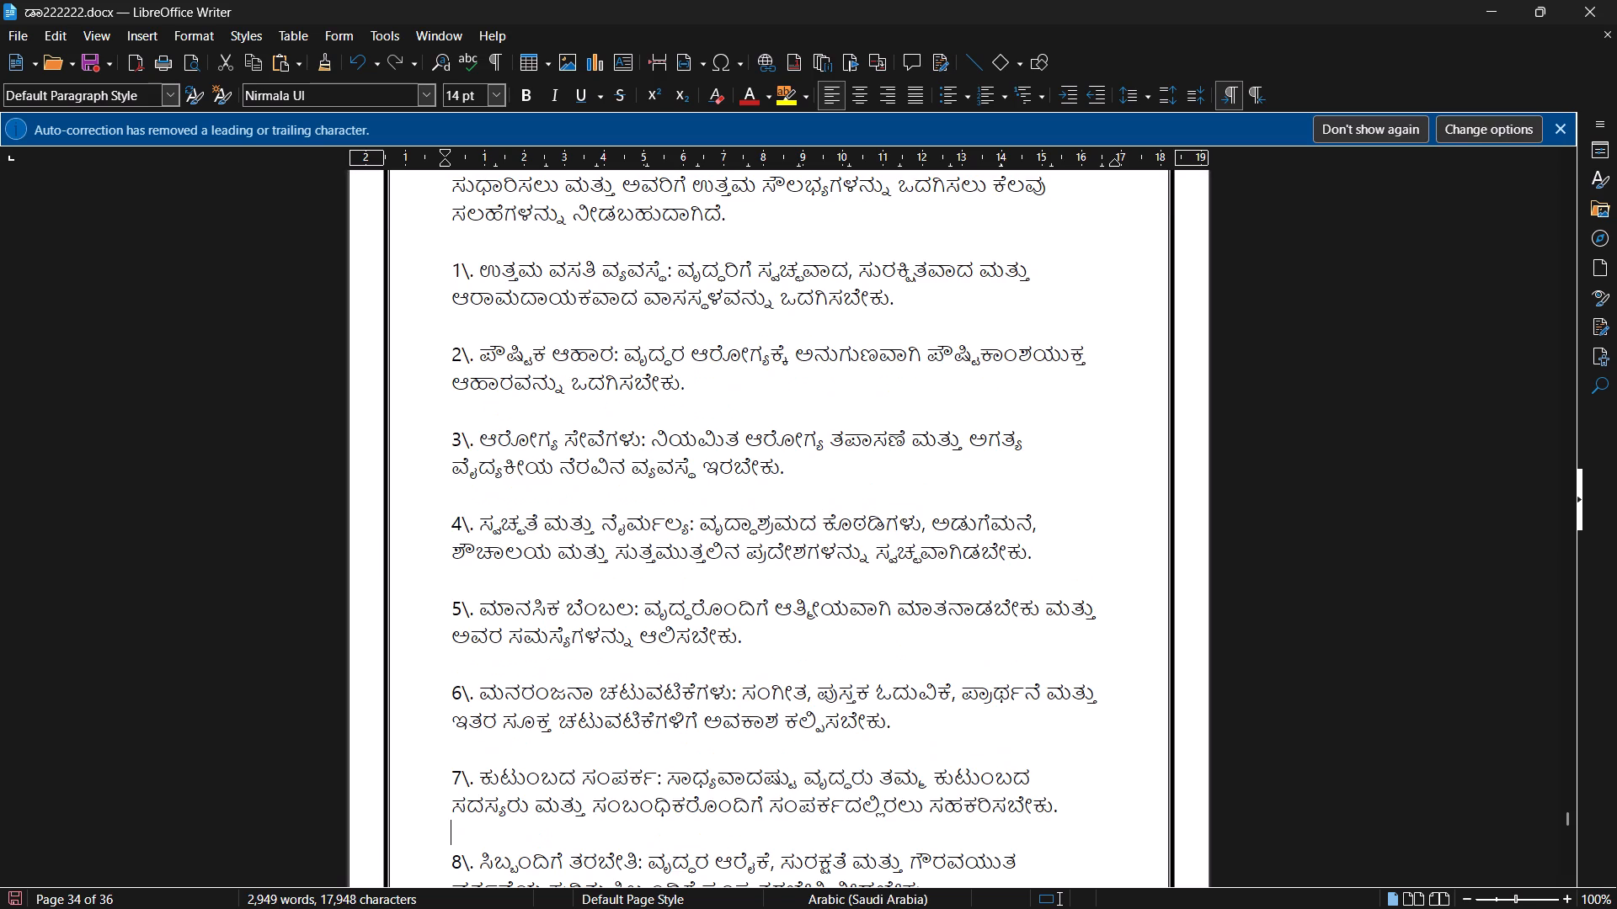
pyautogui.press('Up')
pyautogui.press('Up')
pyautogui.press('Up')
pyautogui.press('Up')
pyautogui.press('Up')
pyautogui.press('Up')
pyautogui.press('Up')
pyautogui.press('Up')
pyautogui.press('Up')
pyautogui.press('Up')
pyautogui.press('Up')
pyautogui.press('Up')
pyautogui.press('Up')
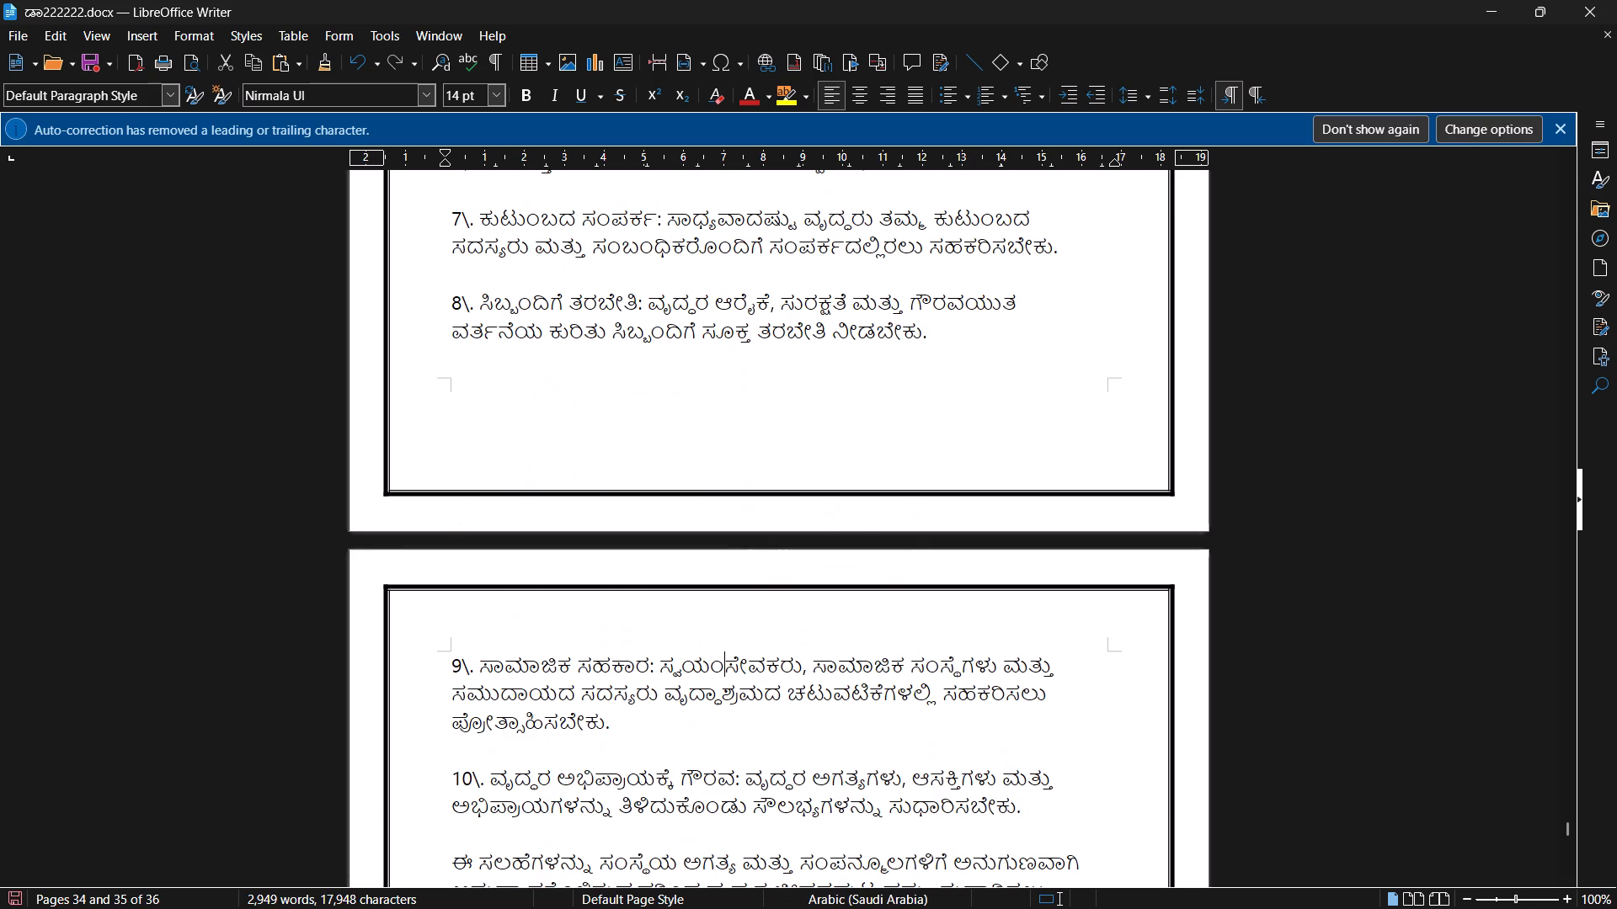
pyautogui.press('Up')
pyautogui.press('Up')
pyautogui.press('Up')
pyautogui.press('Up')
pyautogui.press('Up')
pyautogui.press('Up')
pyautogui.press('Up')
pyautogui.press('Up')
pyautogui.press('Up')
pyautogui.press('Up')
pyautogui.press('Up')
pyautogui.press('Up')
pyautogui.press('Up')
pyautogui.press('Up')
pyautogui.press('Up')
pyautogui.press('Up')
pyautogui.press('Up')
pyautogui.press('Up')
pyautogui.press('Up')
pyautogui.press('Up')
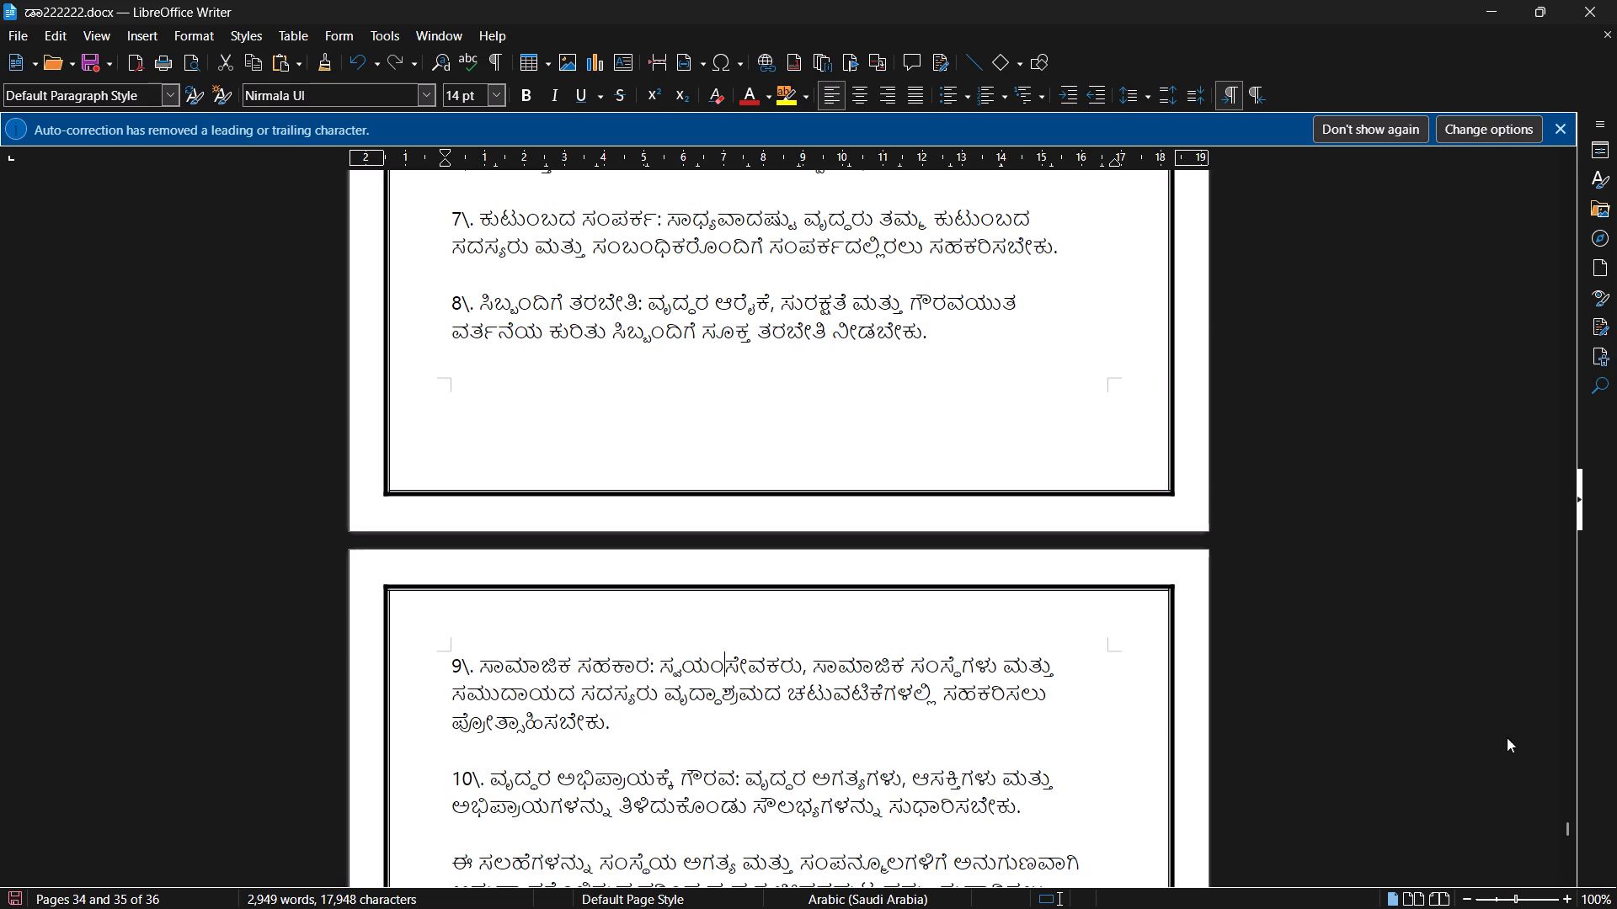
# Compare the line spacing of the finished experience section on page 33 with the suggestions and "### 5.4" references on page 35.
pyautogui.click(1566, 827)
pyautogui.moveTo(1566, 827); pyautogui.dragTo(1559, 800)
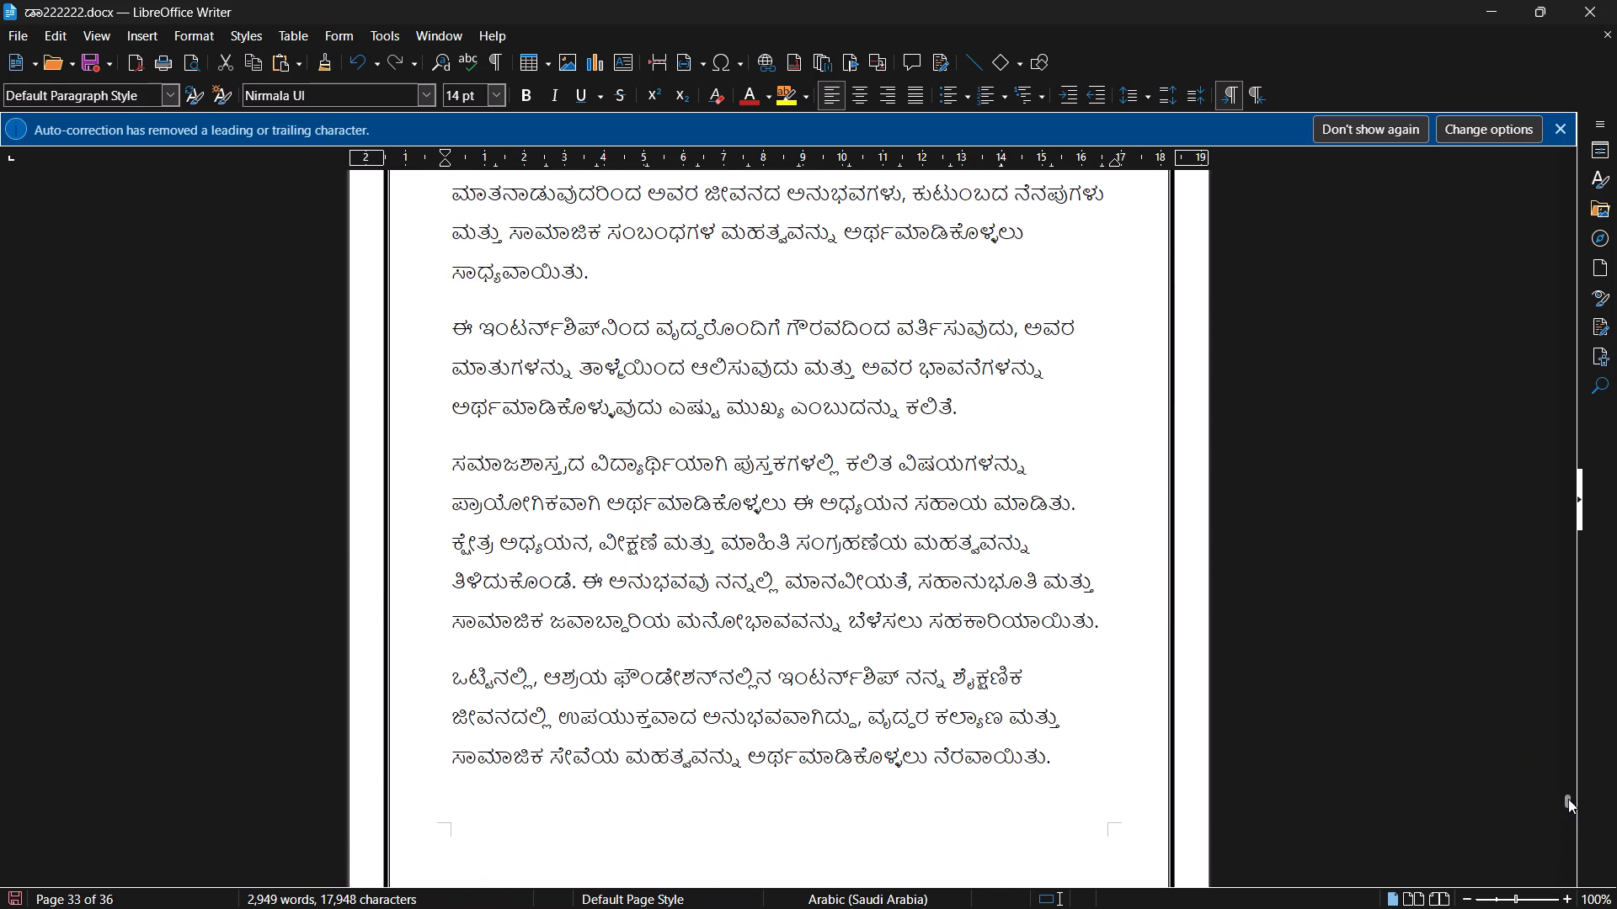
pyautogui.click(1568, 799)
pyautogui.moveTo(1568, 799); pyautogui.dragTo(1596, 839)
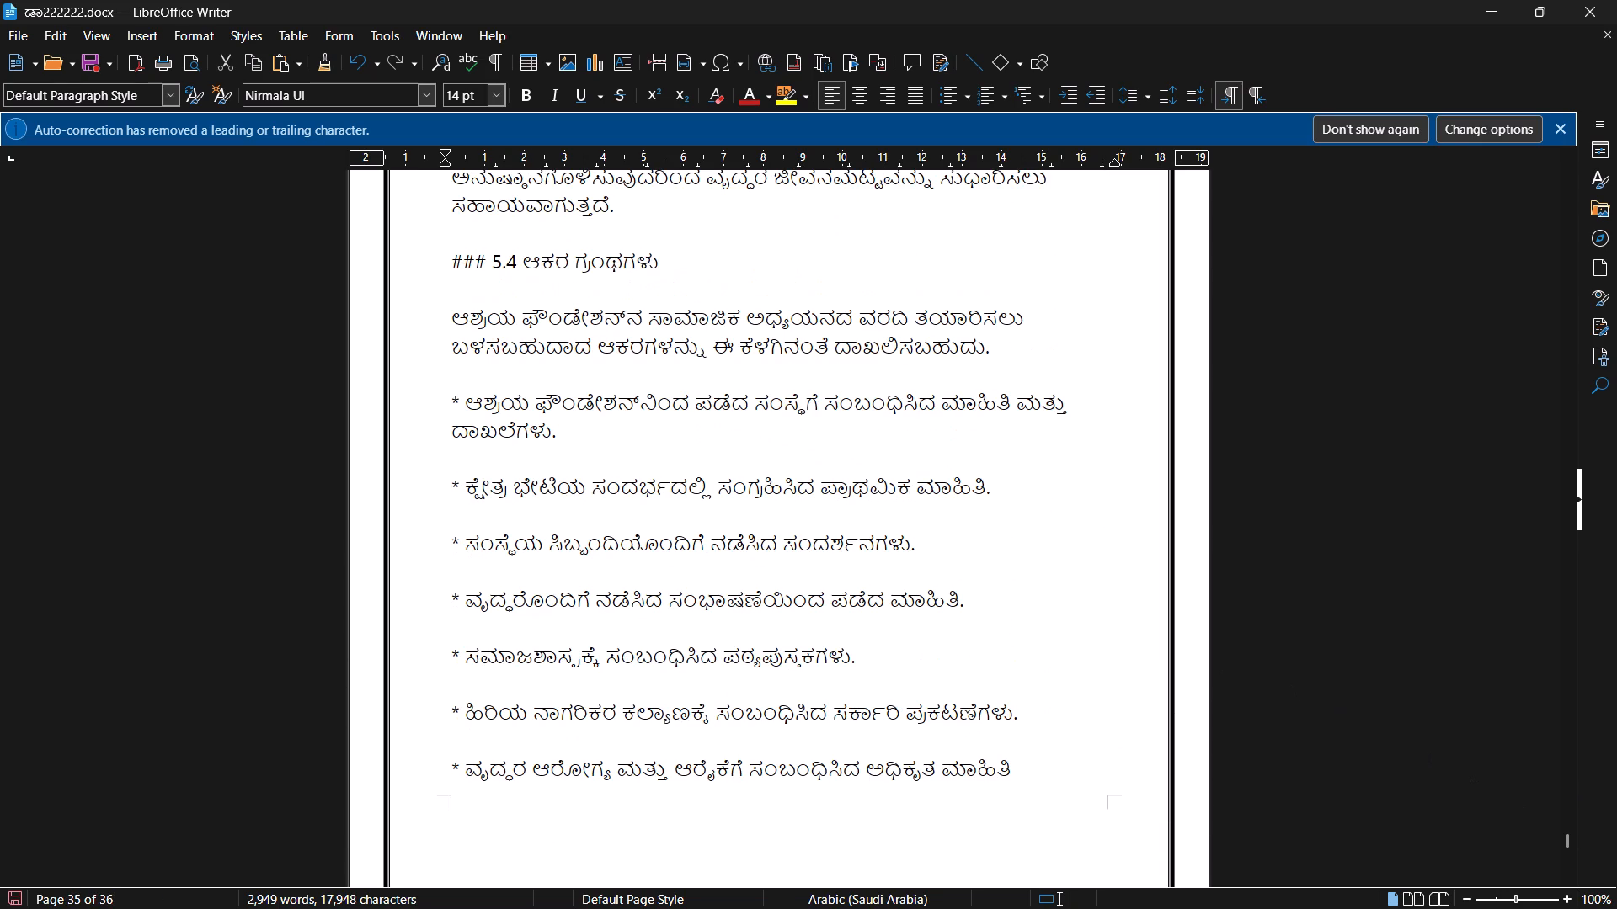
pyautogui.press('Up')
pyautogui.press('Up')
pyautogui.press('Up')
pyautogui.press('Up')
pyautogui.press('Up')
pyautogui.press('Up')
pyautogui.press('Up')
pyautogui.press('Up')
pyautogui.press('Up')
pyautogui.press('Up')
pyautogui.press('Up')
pyautogui.press('Up')
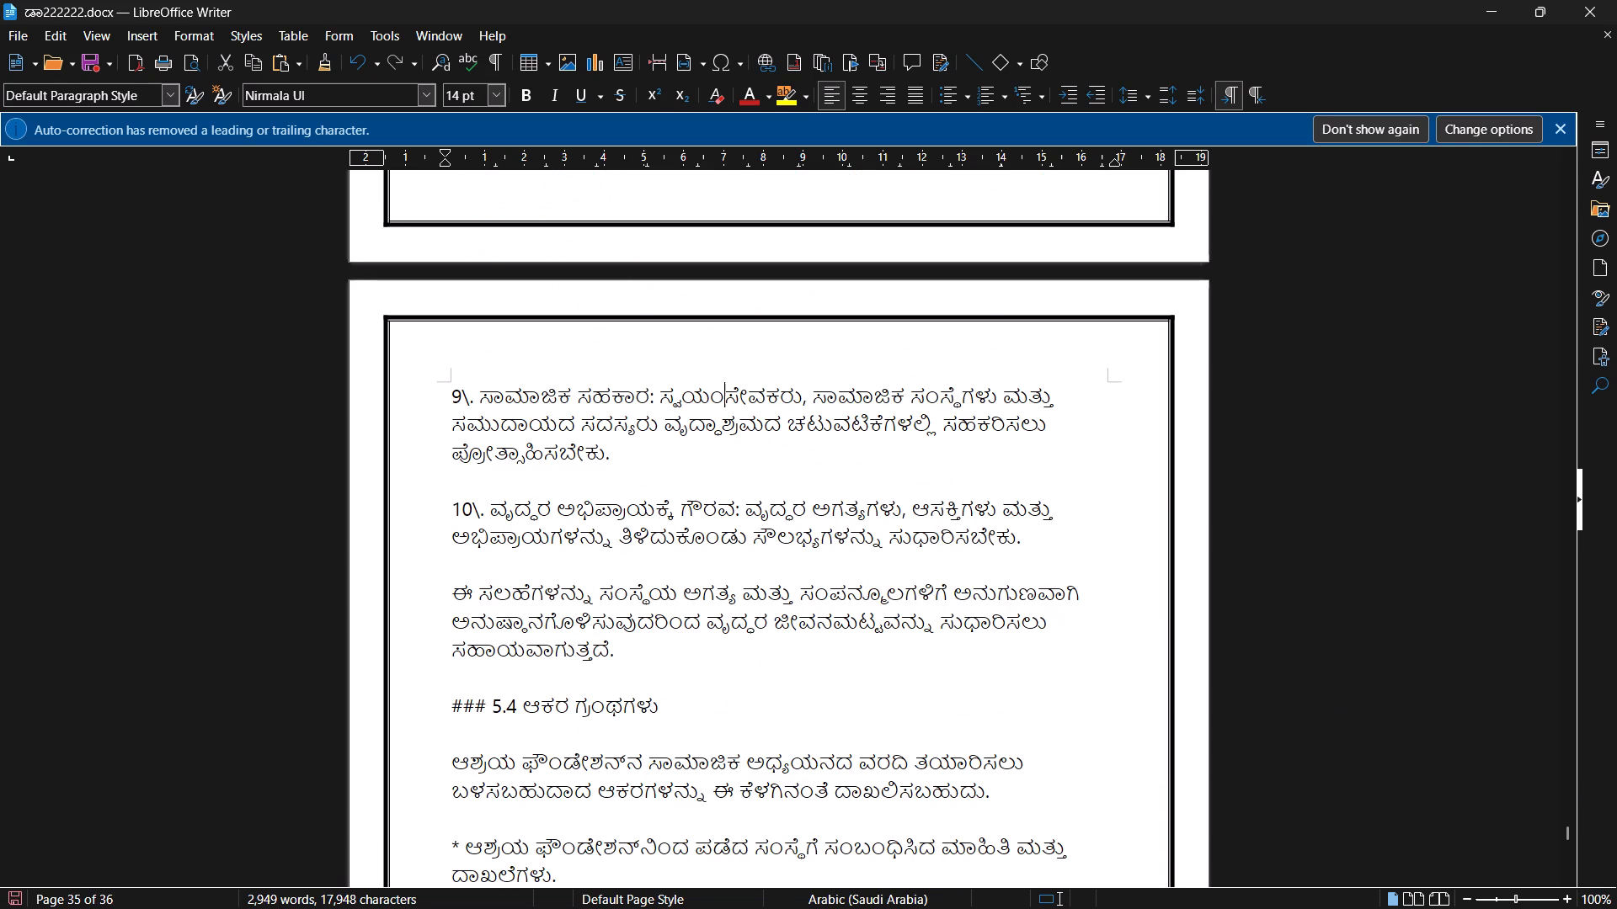
pyautogui.press('Up')
pyautogui.press('Up')
pyautogui.press('Up')
pyautogui.press('Up')
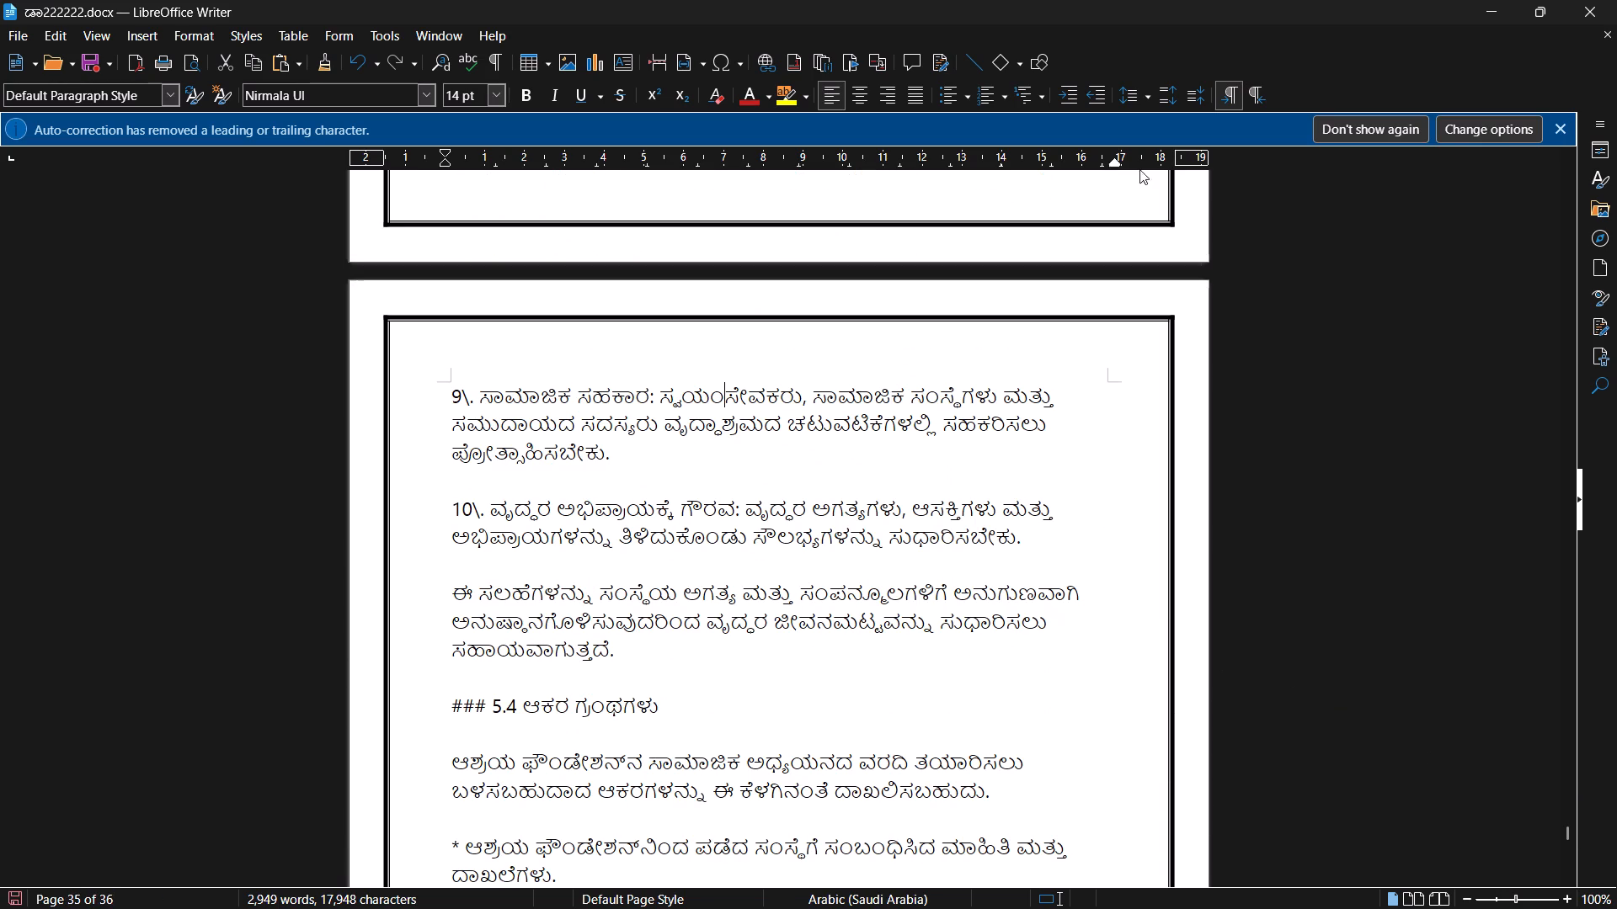
# Widen the line spacing of the introductory paragraph under "ವೃದ್ಧಾಶ್ರಮದ ಅಭಿವೃದ್ಧಿಗೆ ಸಲಹೆಗಳು" by breaking it before "ಸುಧಾರಿಸಲು" and before "ಸಲಹೆಗಳನ್ನು".
pyautogui.doubleClick(1571, 837)
pyautogui.moveTo(1571, 837); pyautogui.dragTo(1564, 811)
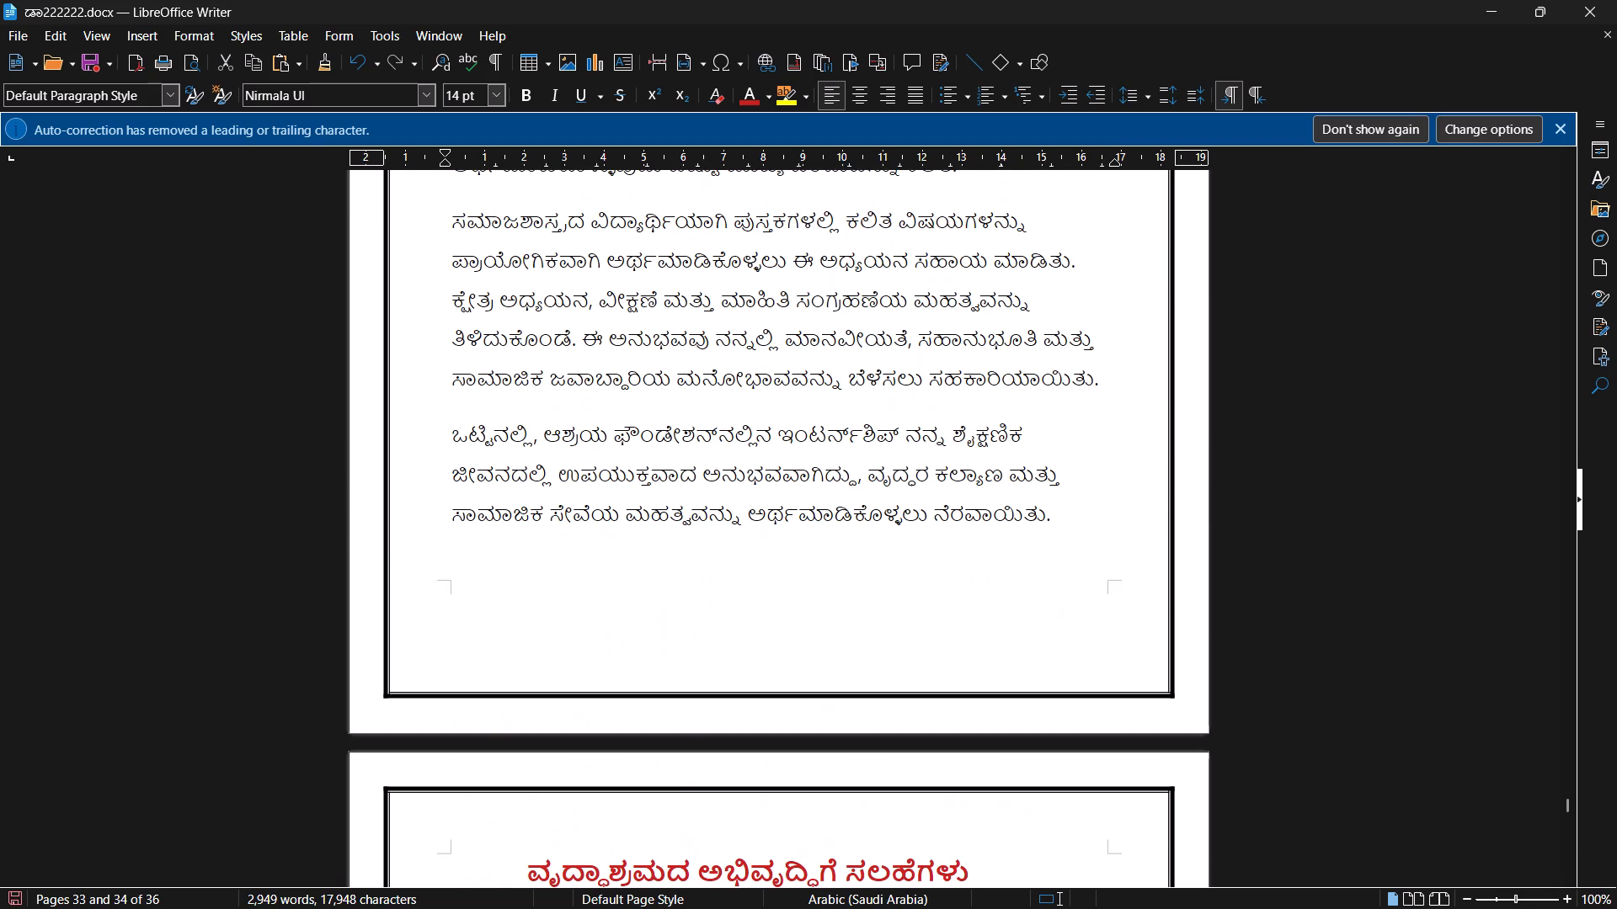
pyautogui.click(1134, 844)
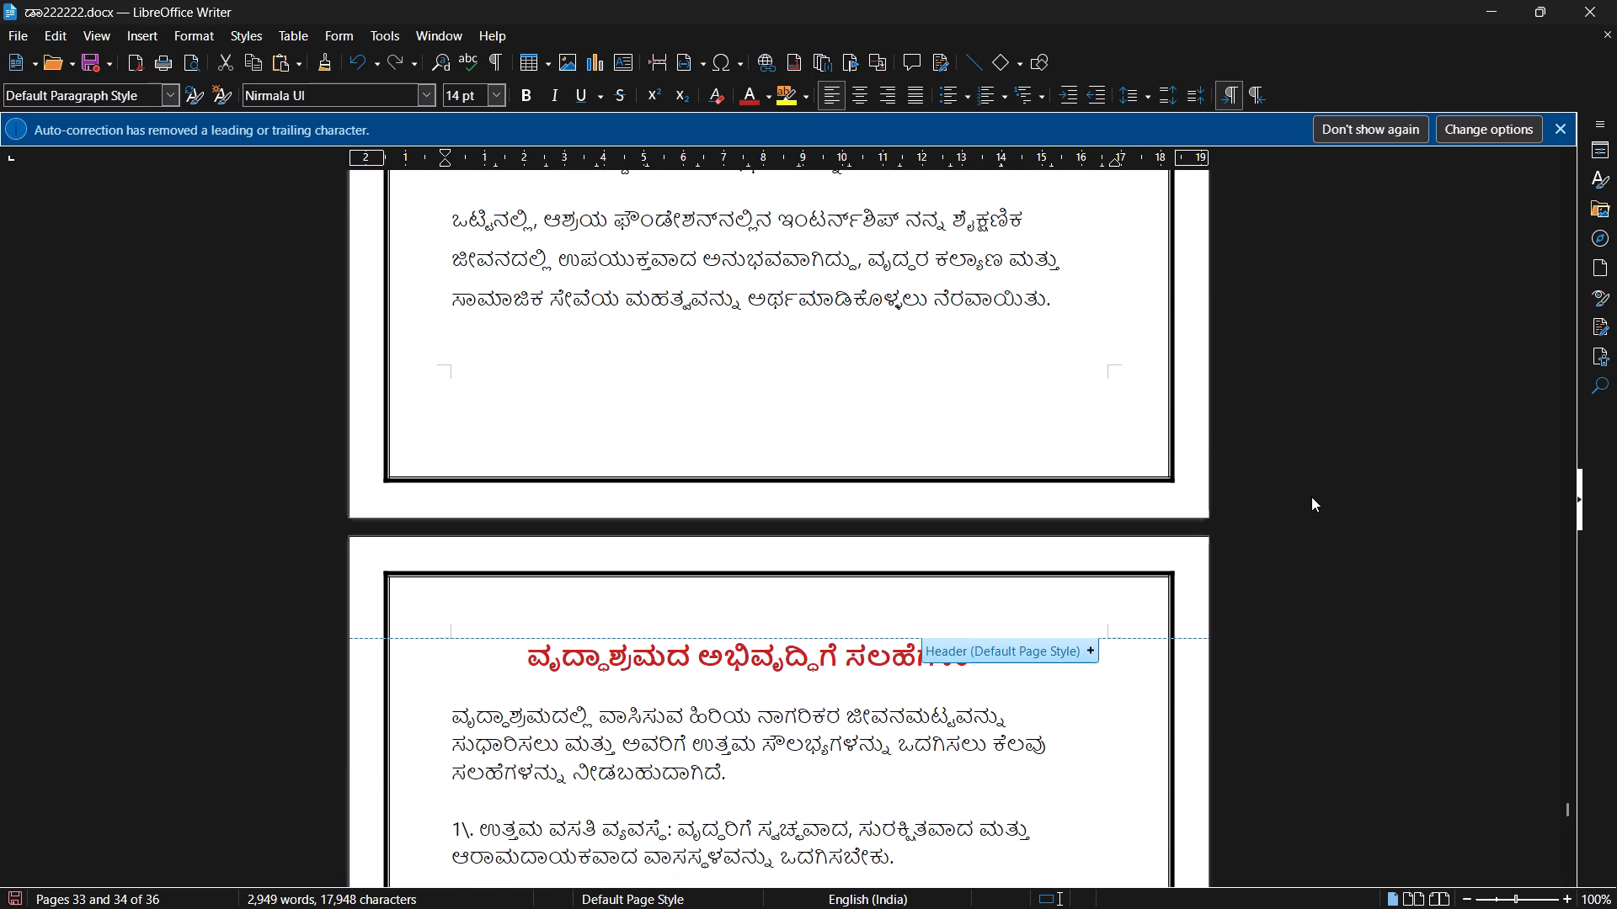
pyautogui.click(1311, 497)
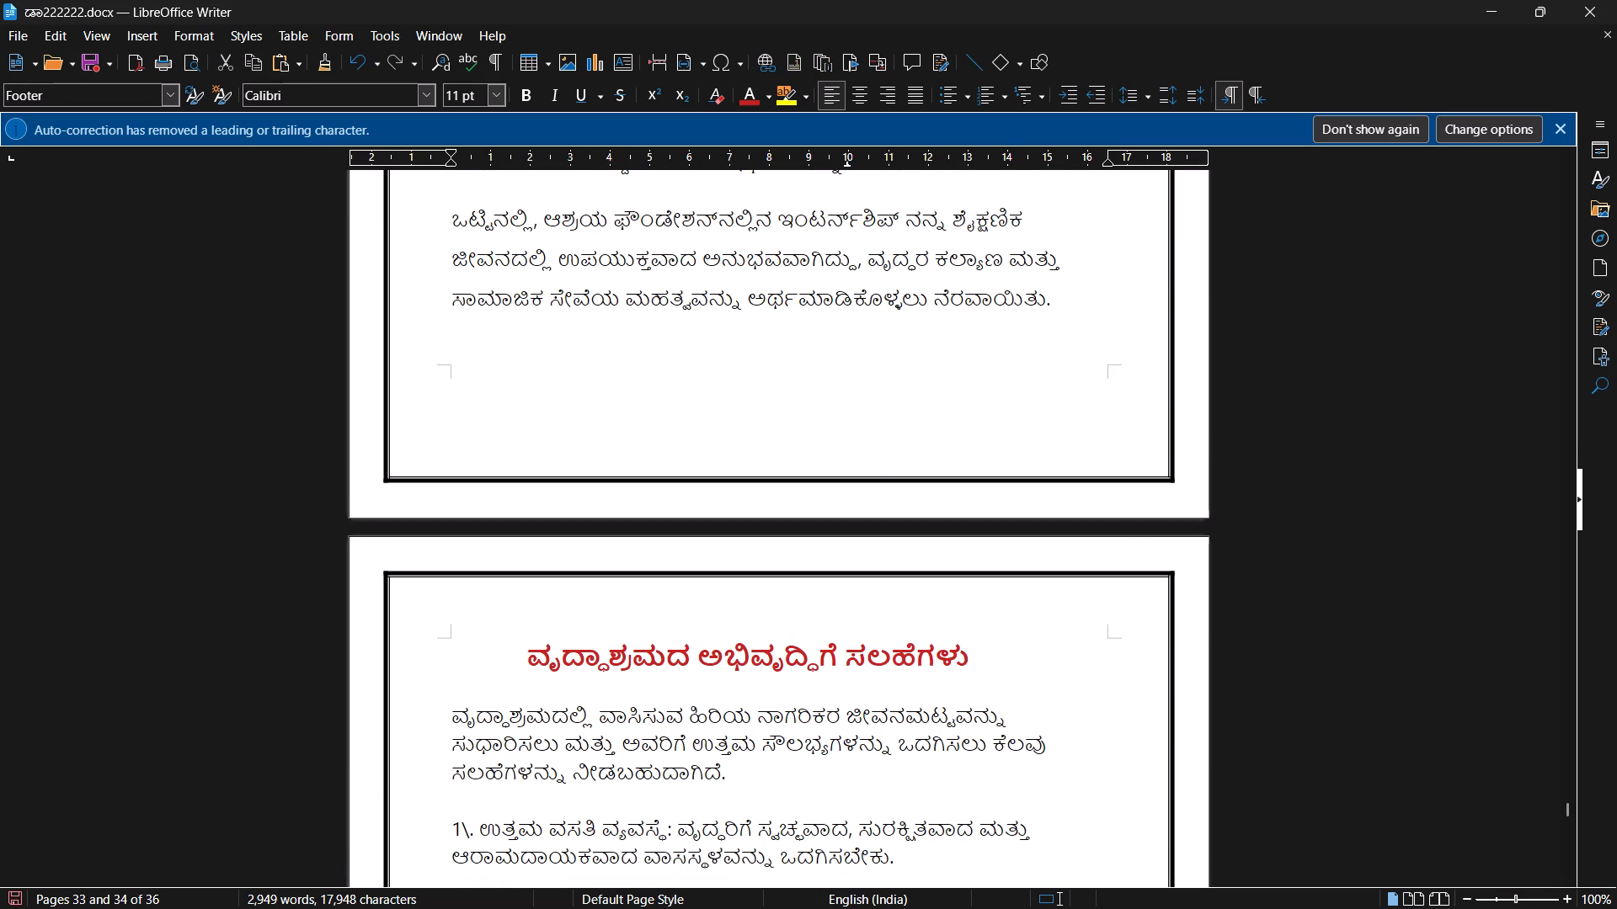
pyautogui.click(456, 742)
pyautogui.press('Return')
pyautogui.press('Return')
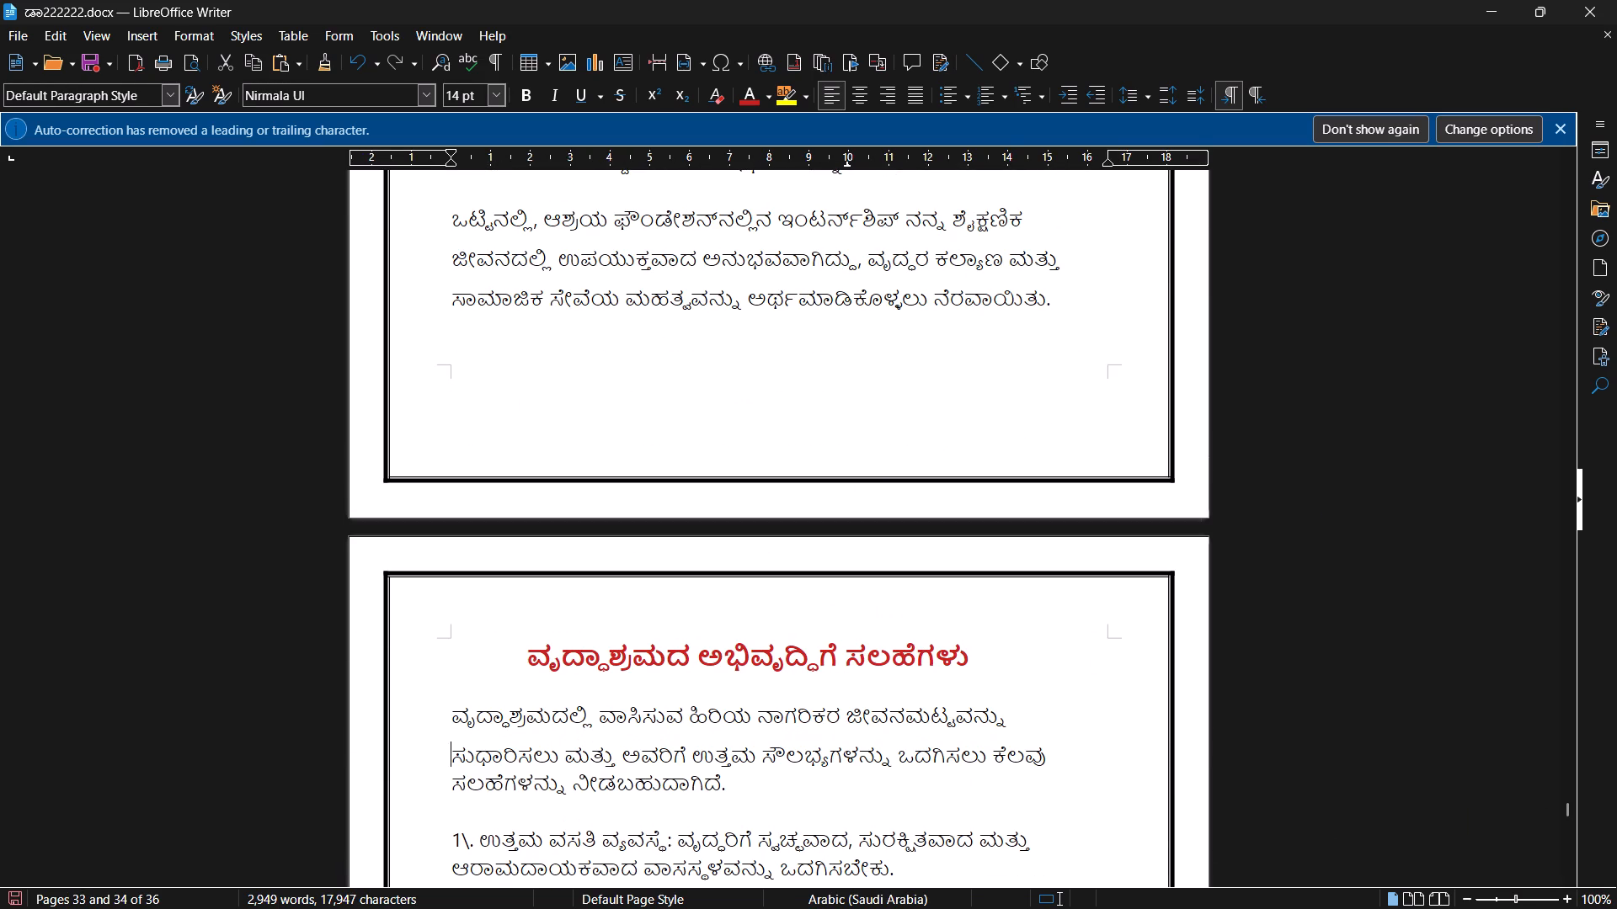
pyautogui.press('Down')
pyautogui.press('Return')
pyautogui.press('Return')
pyautogui.press('Down')
pyautogui.press('Down')
pyautogui.press('Up')
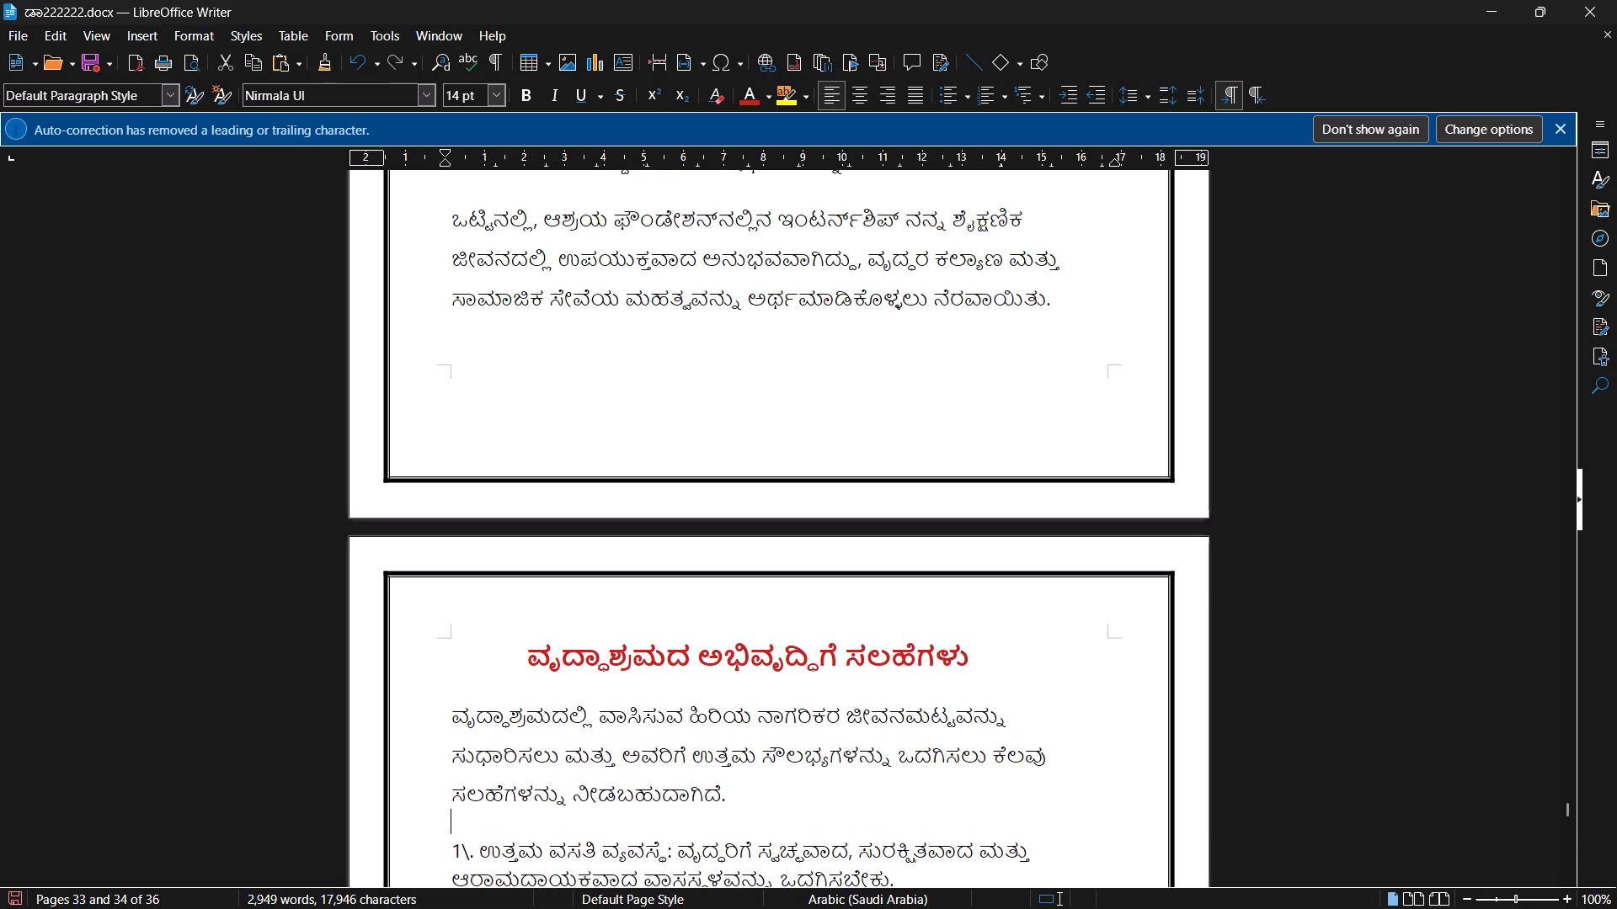
# Examine the numbered suggestions from 1 to 10 and the closing paragraph before the "### 5.4" heading for spacing and leftover backslashes.
pyautogui.press('Down')
pyautogui.press('Down')
pyautogui.press('Down')
pyautogui.press('Down')
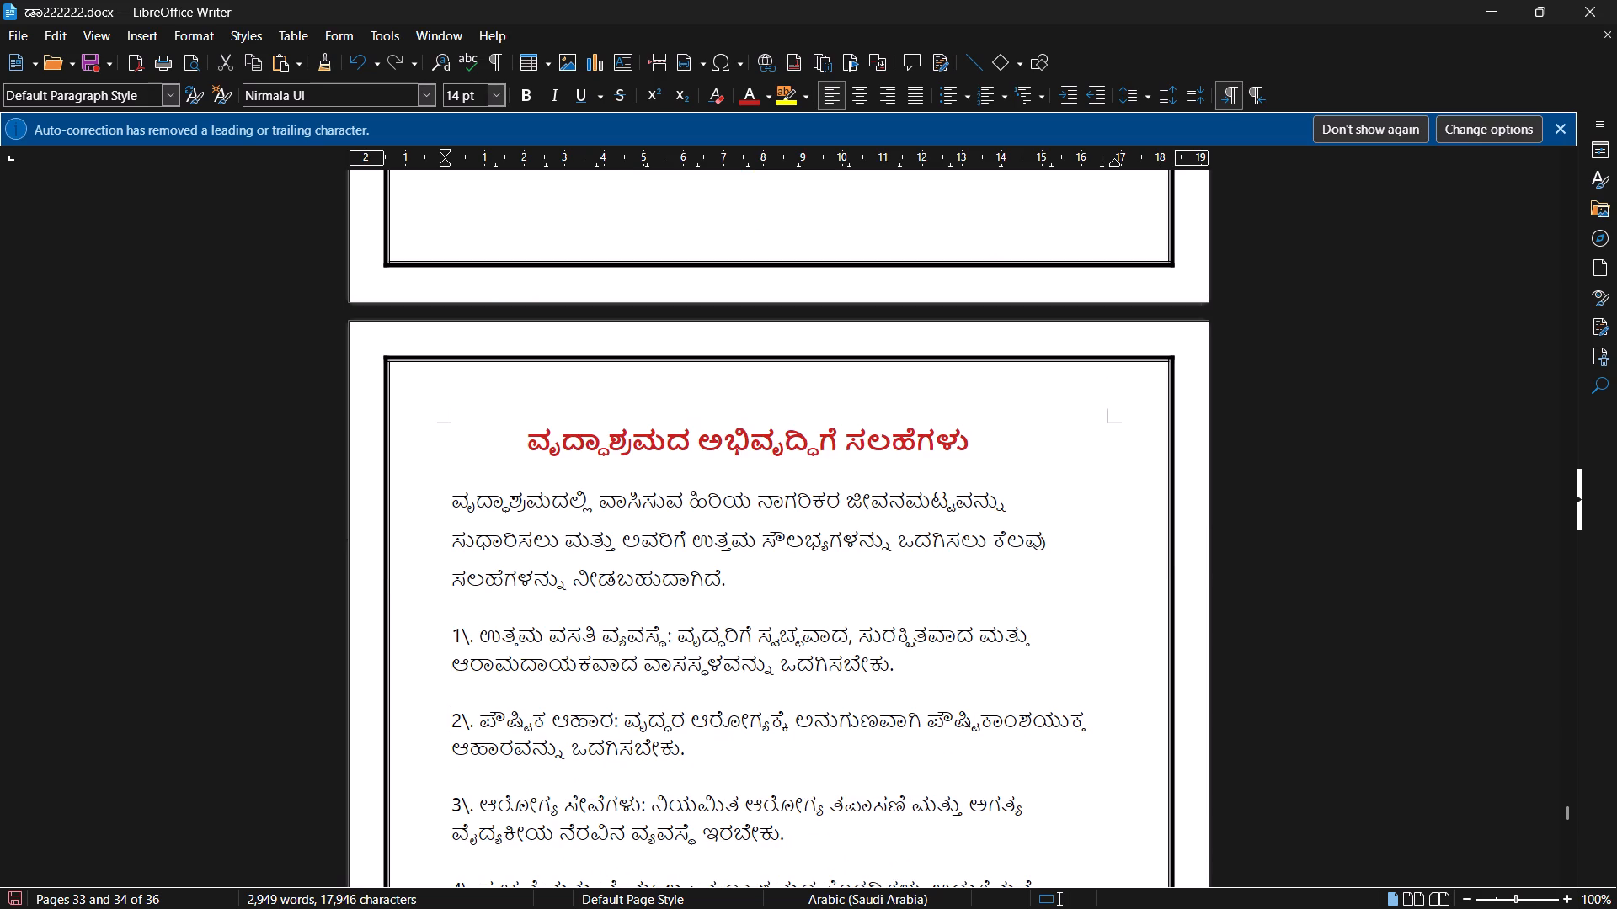
pyautogui.press('Down')
pyautogui.press('Down')
pyautogui.press('Down')
pyautogui.press('Down')
pyautogui.press('Down')
pyautogui.press('Down')
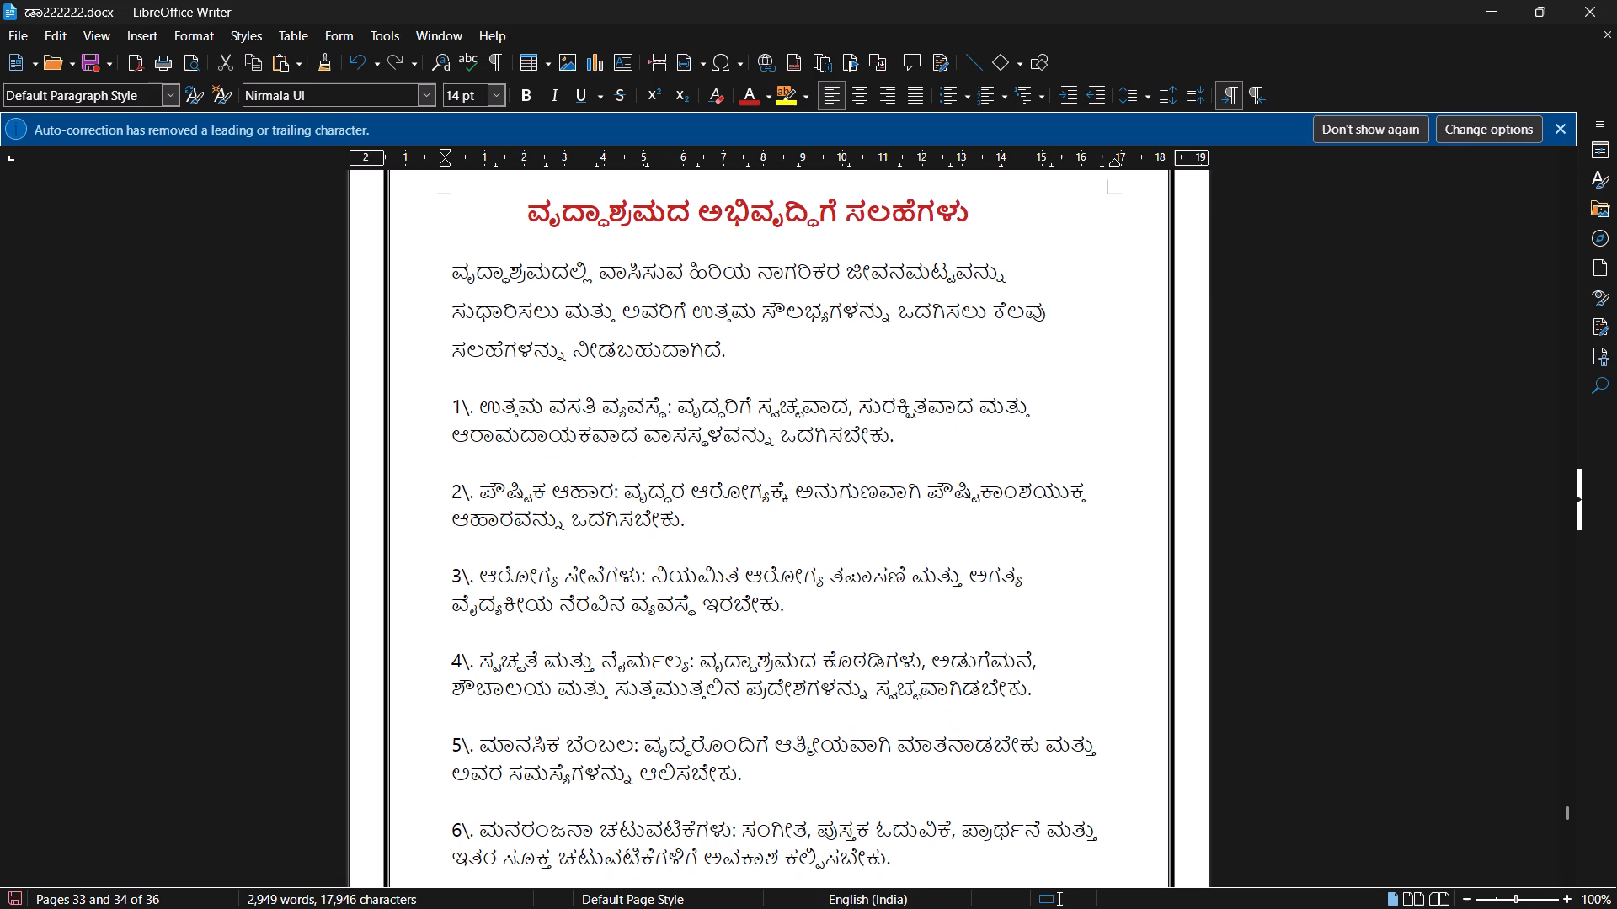
pyautogui.press('Down')
pyautogui.press('Down')
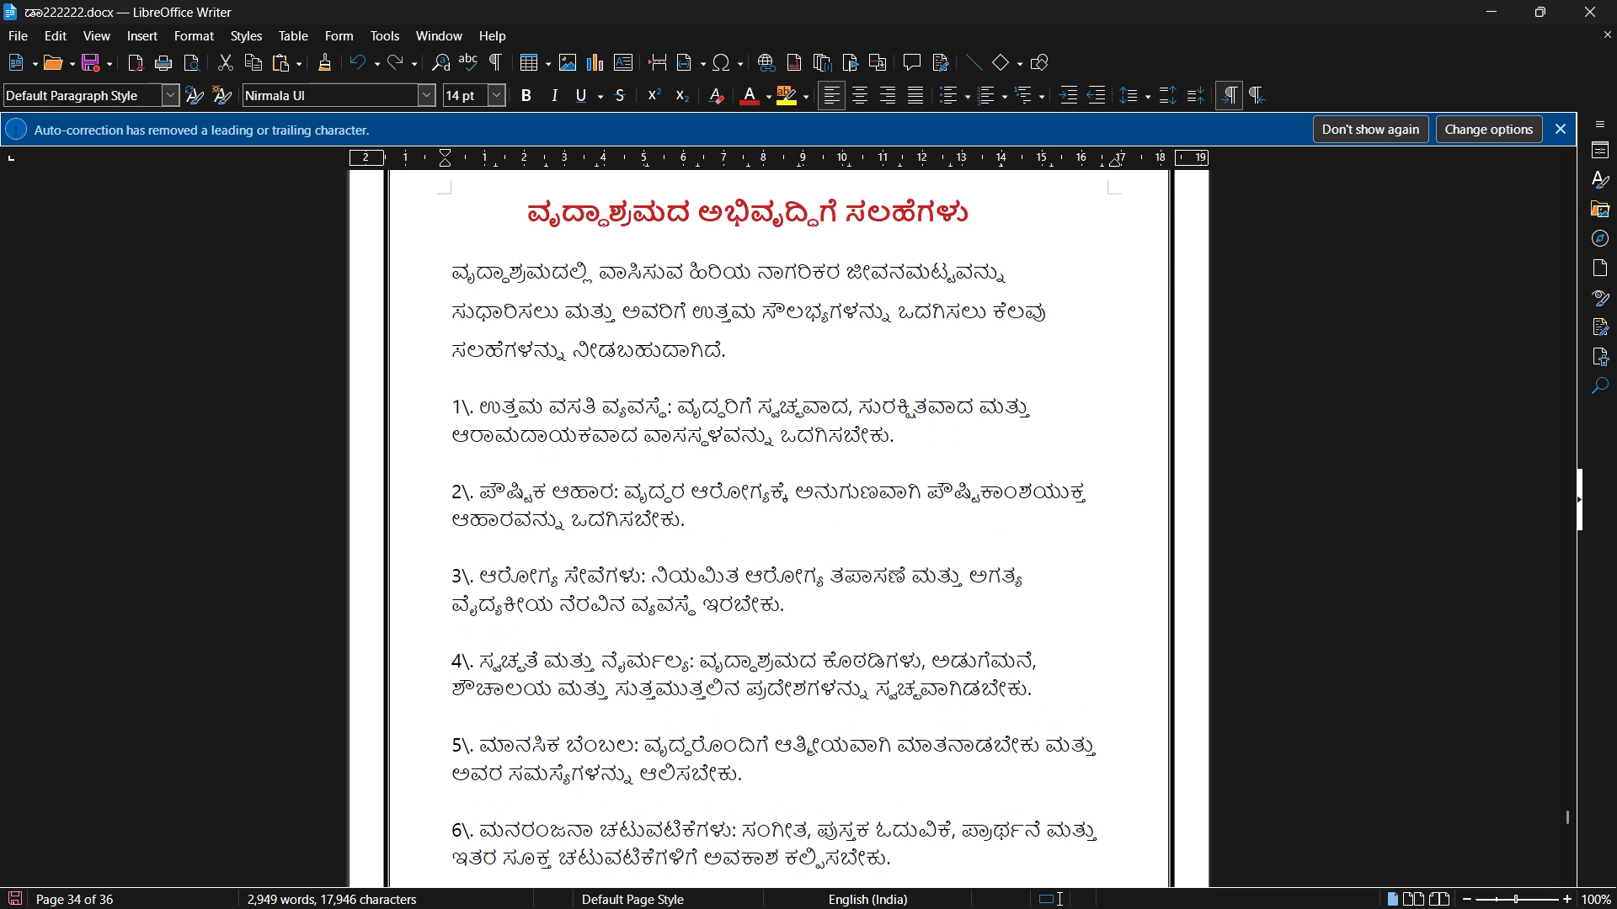
pyautogui.press('Down')
pyautogui.press('Down')
pyautogui.press('Down')
pyautogui.press('Down')
pyautogui.press('Down')
pyautogui.press('Down')
pyautogui.press('Down')
pyautogui.press('Down')
pyautogui.press('Down')
pyautogui.press('Down')
pyautogui.press('Down')
pyautogui.press('Down')
pyautogui.press('Down')
pyautogui.press('Down')
pyautogui.press('Down')
pyautogui.press('Down')
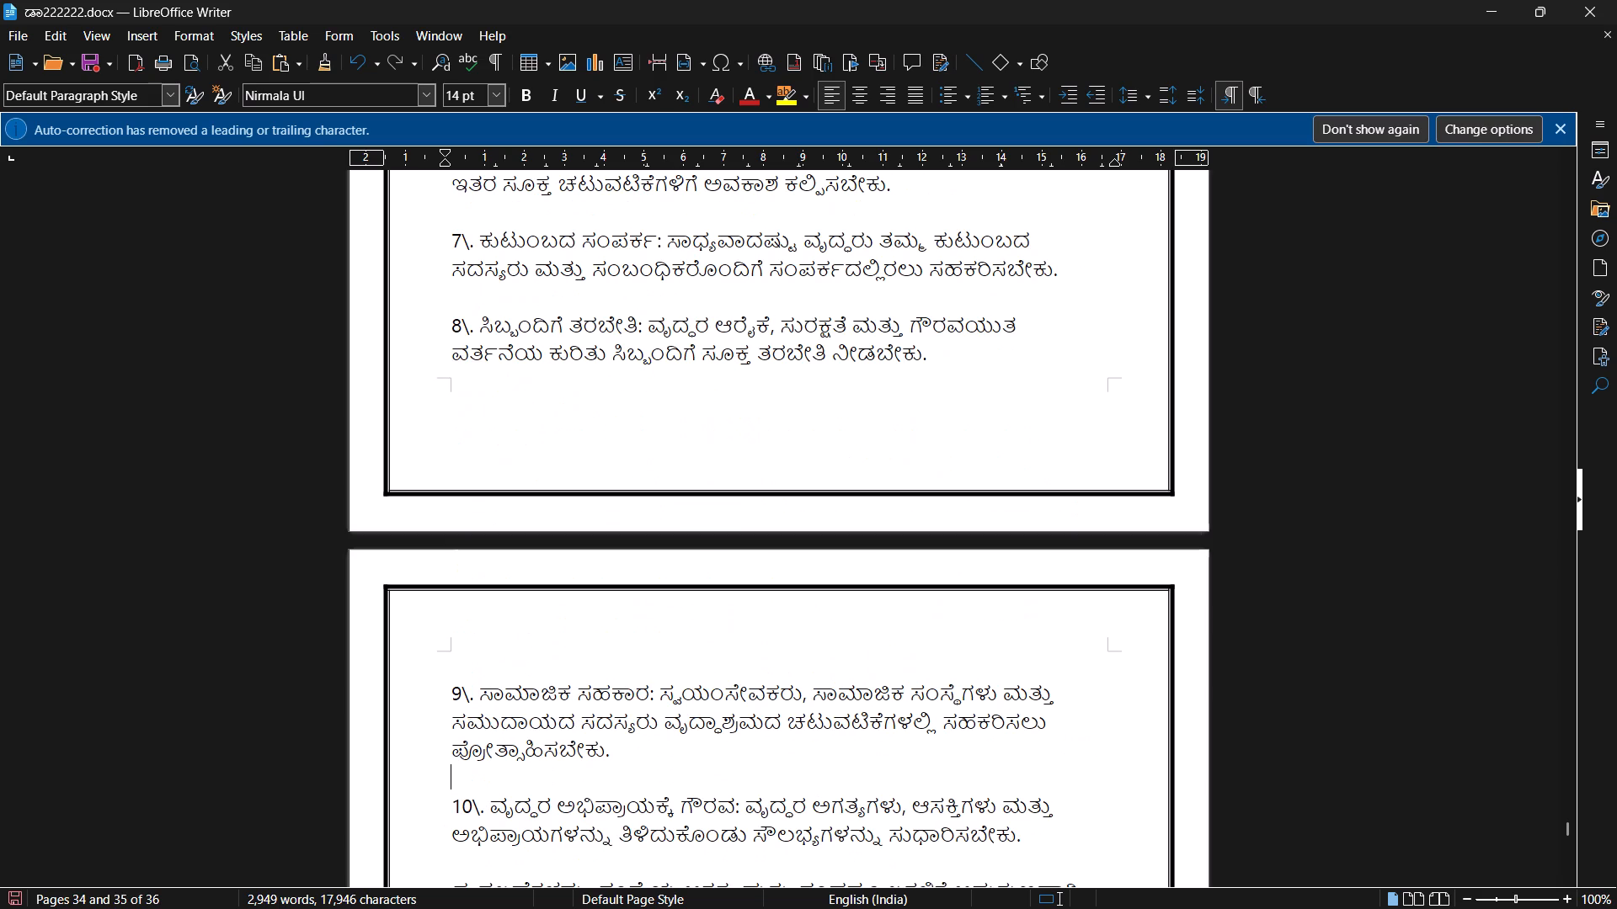
pyautogui.press('Down')
pyautogui.press('Down')
pyautogui.press('Down')
pyautogui.press('Down')
pyautogui.press('Down')
pyautogui.press('Down')
pyautogui.press('Down')
pyautogui.press('Down')
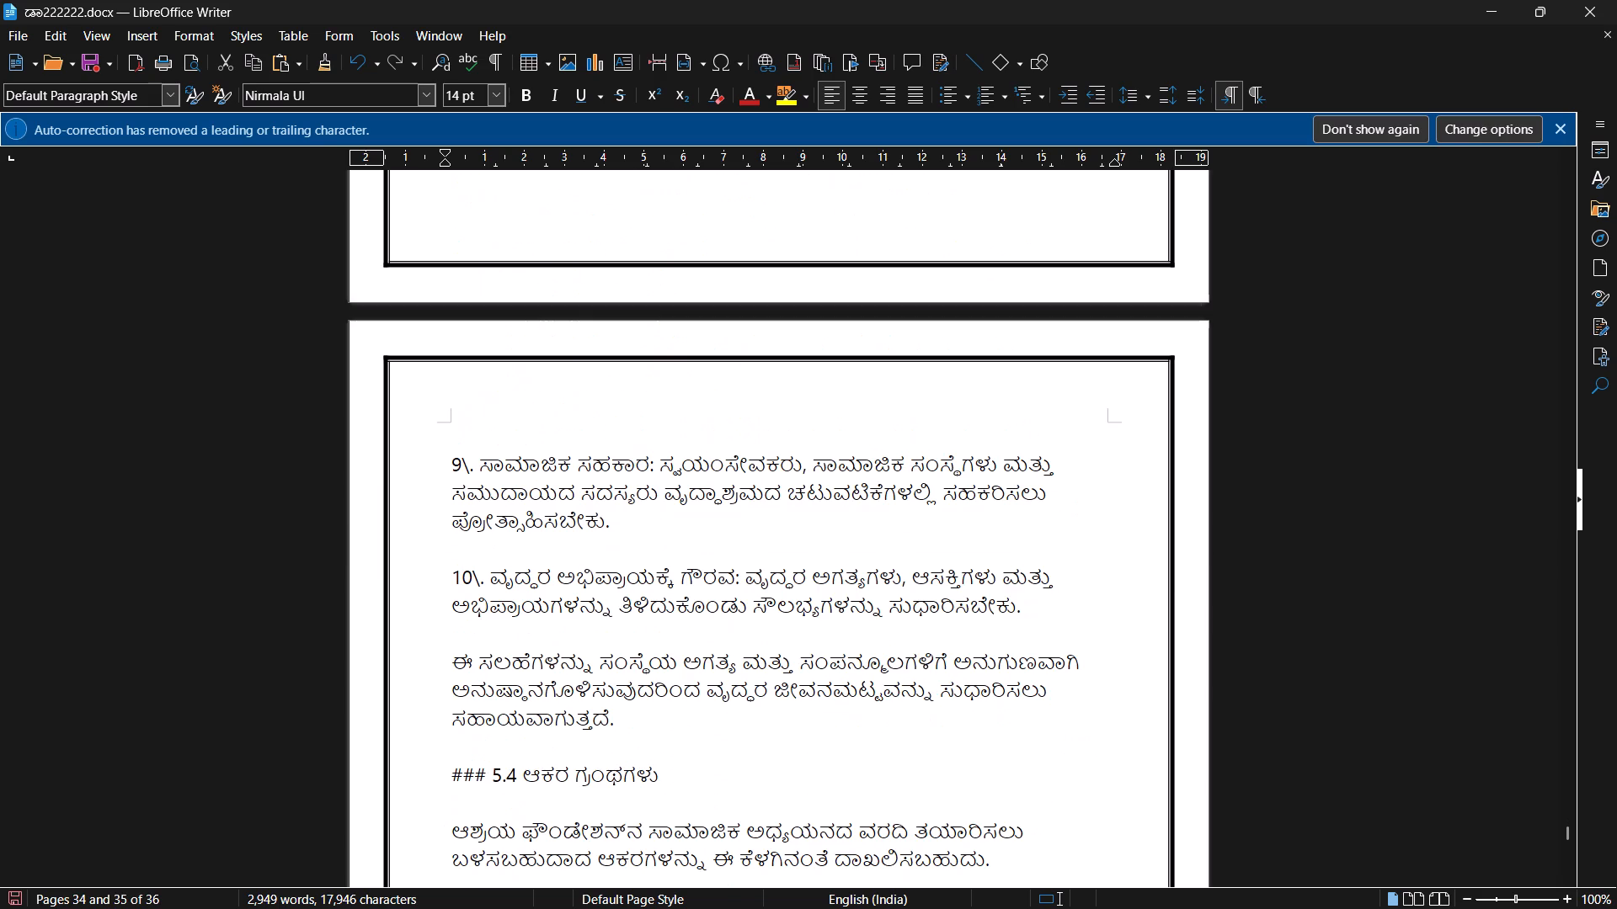
# Go back over the numbered suggestions from 10 up to 1 on page 34, checking their spacing and numbering.
pyautogui.press('Up')
pyautogui.press('Up')
pyautogui.press('Up')
pyautogui.press('Up')
pyautogui.press('Up')
pyautogui.press('Up')
pyautogui.press('Up')
pyautogui.press('Up')
pyautogui.press('Up')
pyautogui.press('Up')
pyautogui.press('Up')
pyautogui.press('Up')
pyautogui.press('Up')
pyautogui.press('Up')
pyautogui.press('Up')
pyautogui.press('Up')
pyautogui.press('Up')
pyautogui.press('Up')
pyautogui.press('Up')
pyautogui.press('Up')
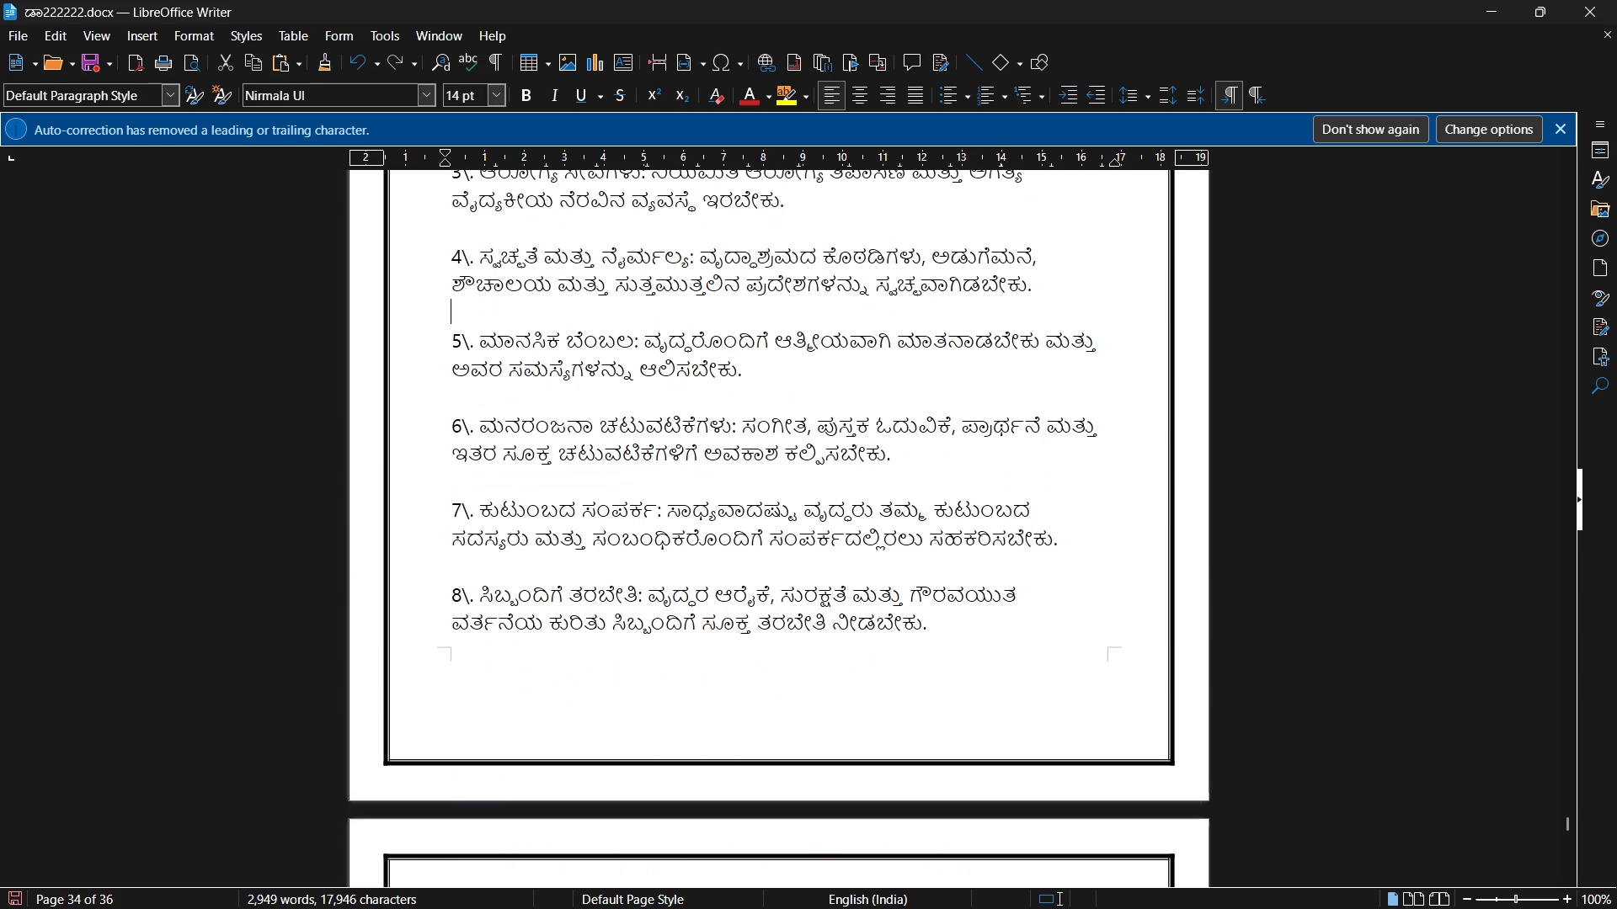
pyautogui.press('Up')
pyautogui.press('Up')
pyautogui.press('Up')
pyautogui.press('Up')
pyautogui.press('Up')
pyautogui.press('Up')
pyautogui.press('Up')
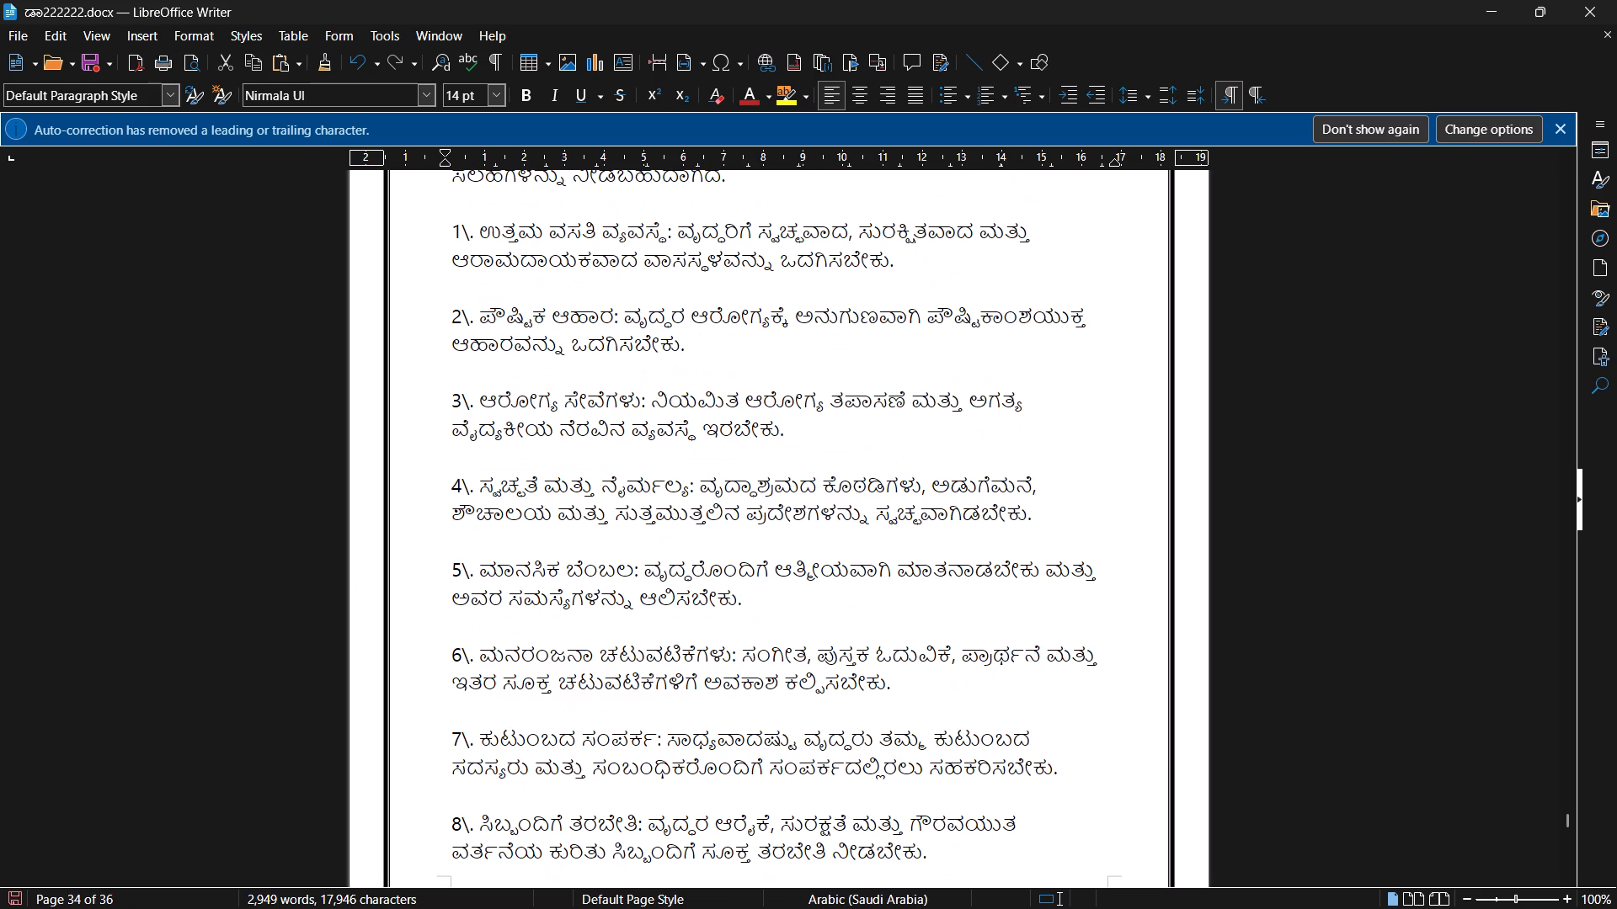
pyautogui.press('Up')
pyautogui.press('Up')
pyautogui.press('Up')
# Remove the stray backslash after the number 1 of the first suggestion, "ಉತ್ತಮ ವಸತಿ ವ್ಯವಸ್ಥೆ".
pyautogui.click(468, 232)
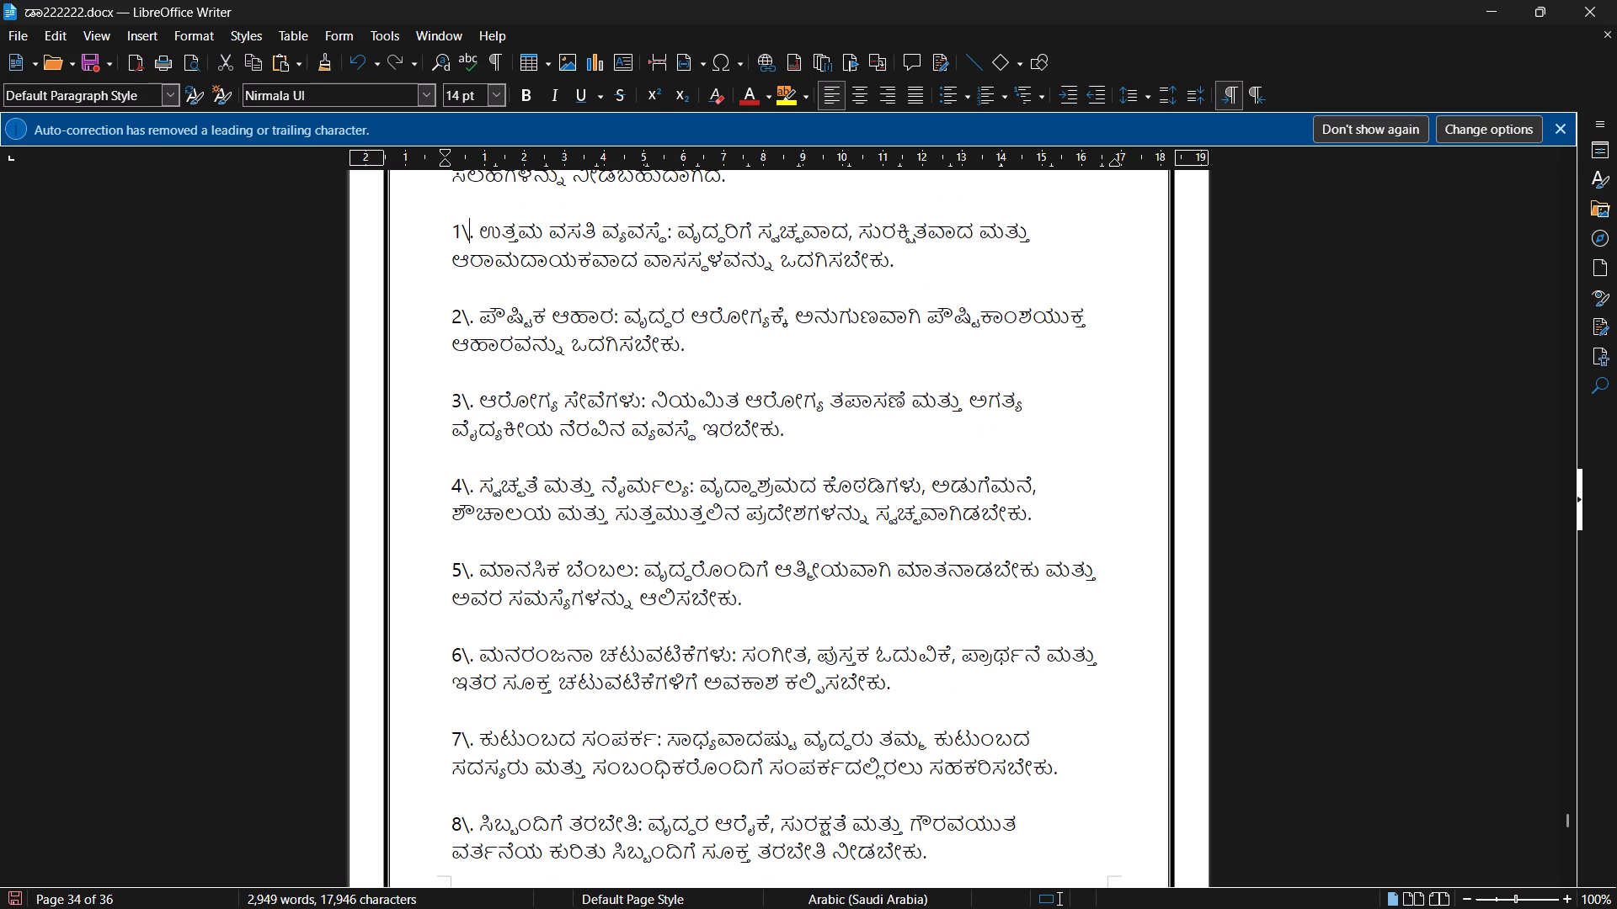
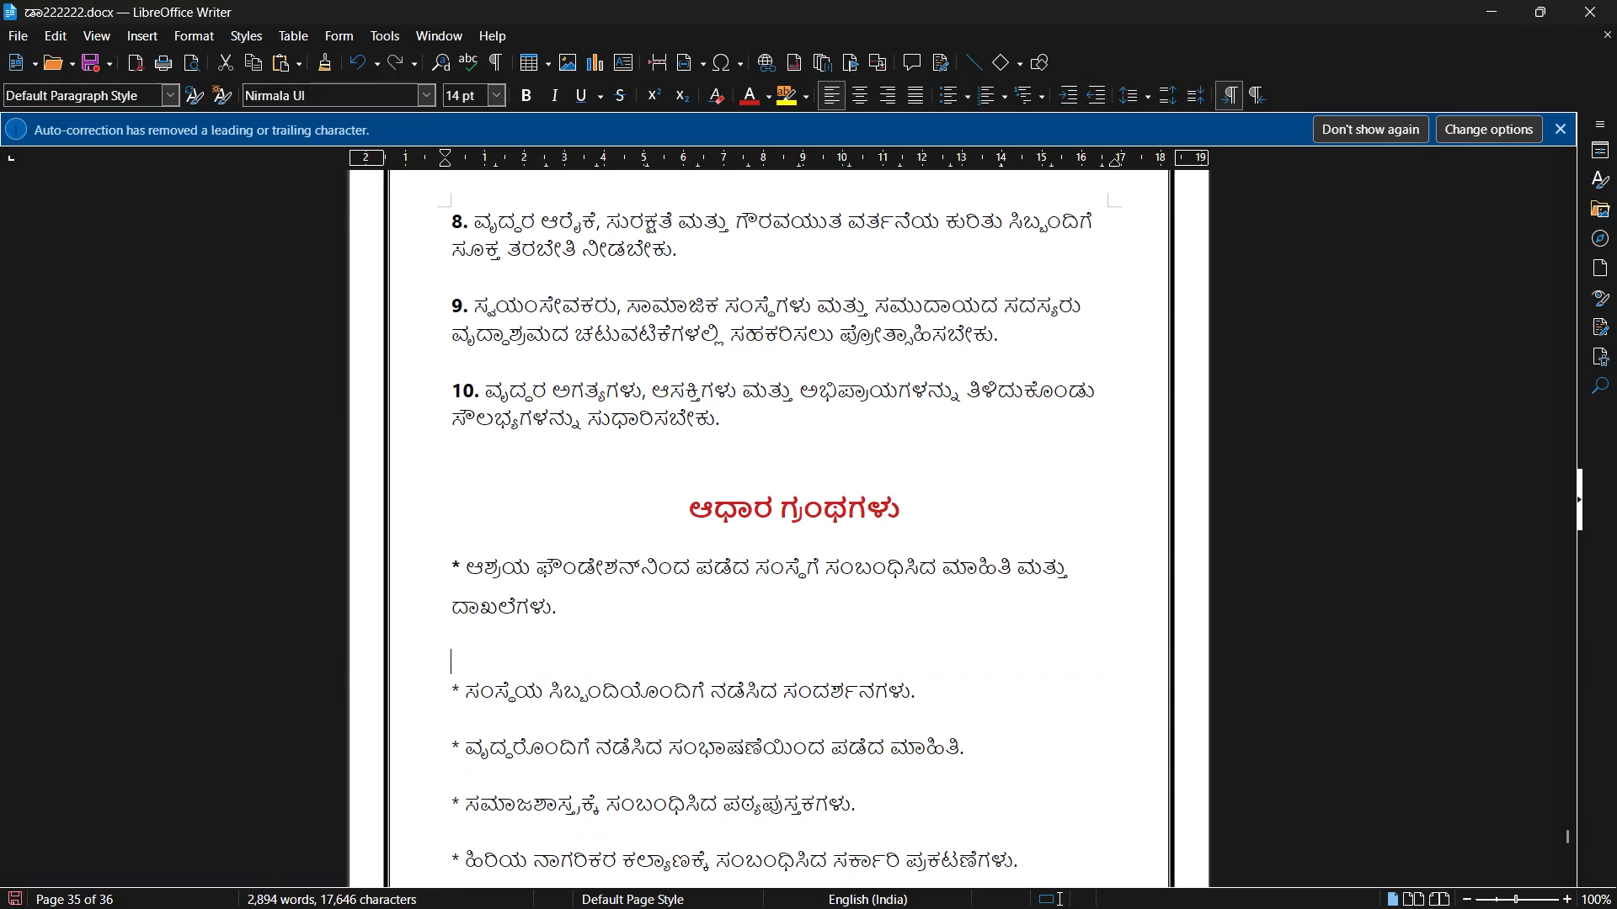
# Remove the blank line between the first and second entries under the "ಆಧಾರ ಗ್ರಂಥಗಳು" heading.
pyautogui.press('BackSpace')
pyautogui.press('BackSpace')
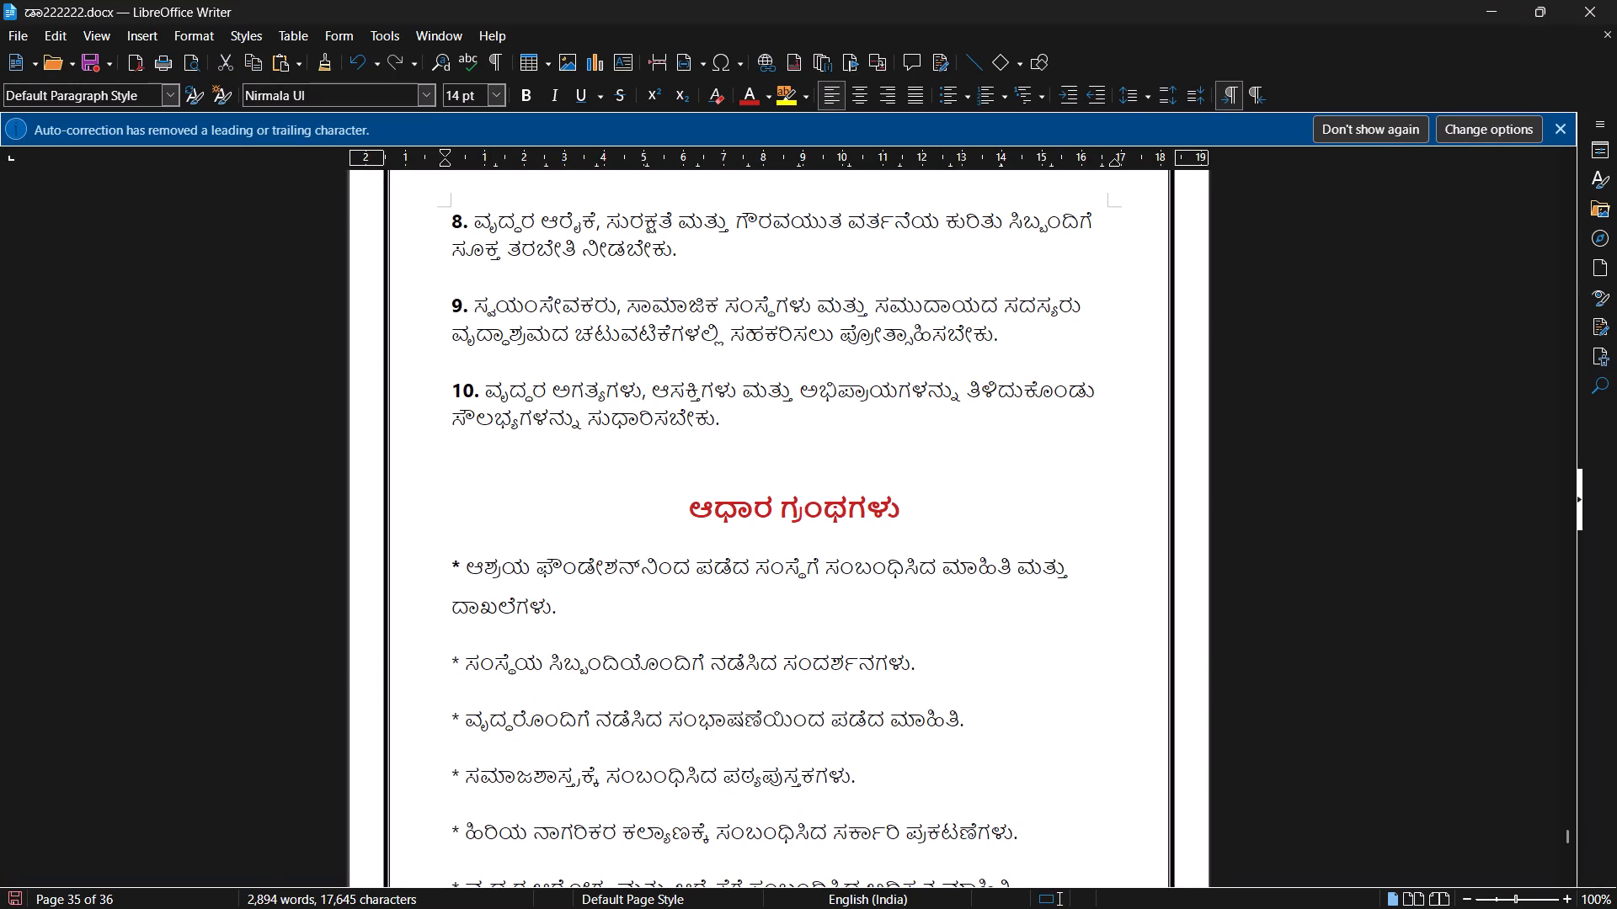
# Make the leading asterisks of the second, third and fourth reference entries bold.
pyautogui.moveTo(444, 652); pyautogui.dragTo(464, 660)
pyautogui.click(529, 100)
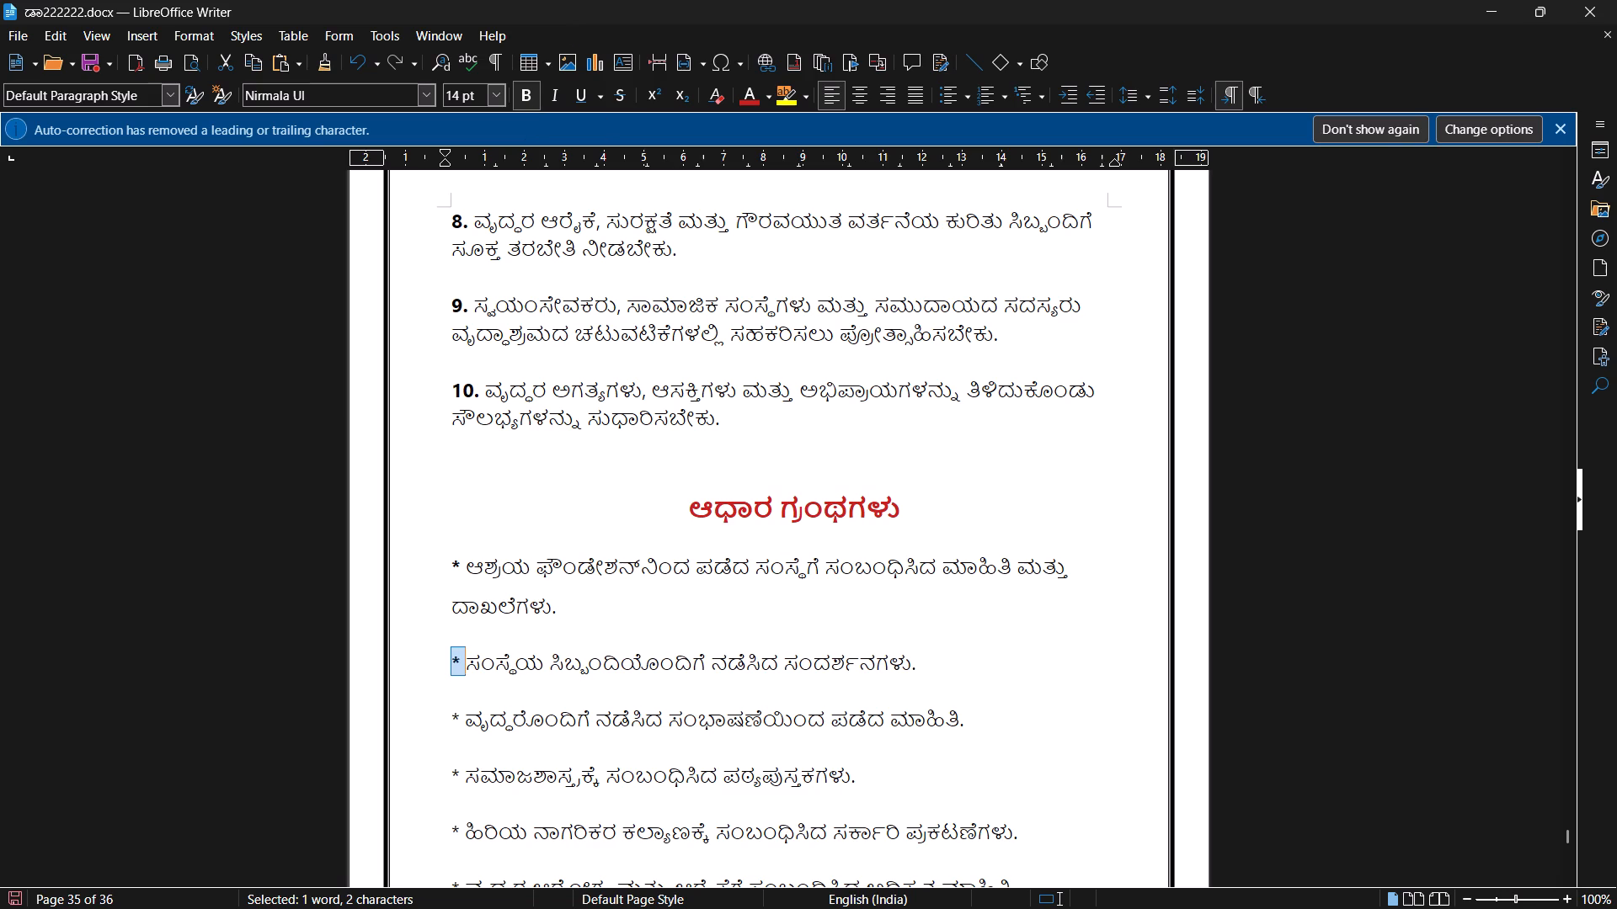
pyautogui.moveTo(447, 714); pyautogui.dragTo(474, 726)
pyautogui.click(538, 85)
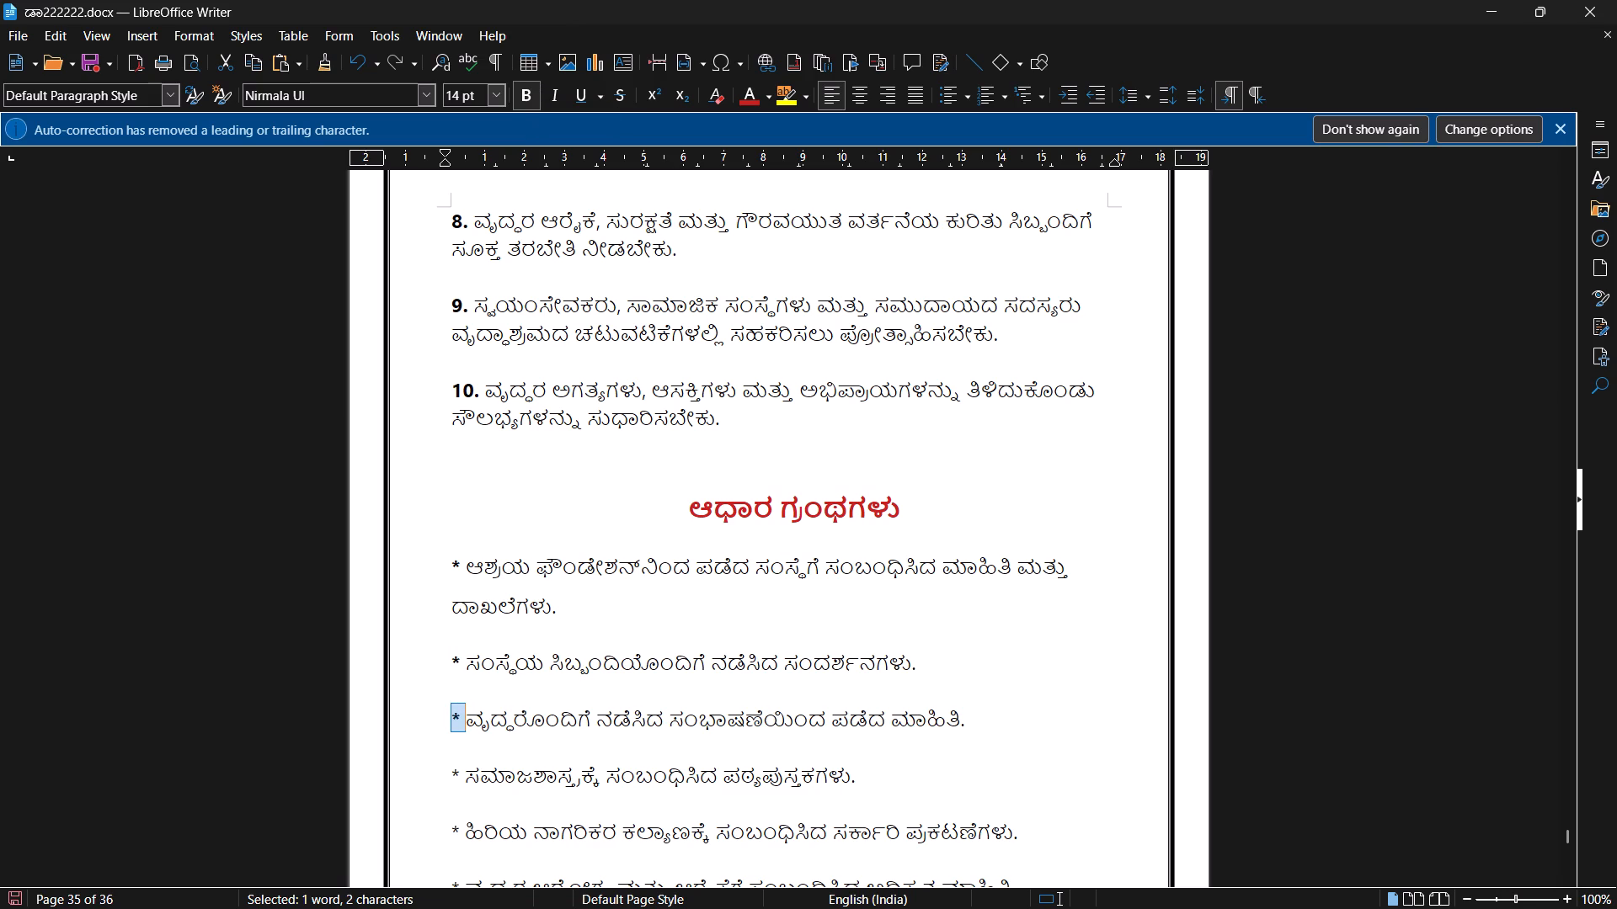
pyautogui.moveTo(449, 773); pyautogui.dragTo(459, 776)
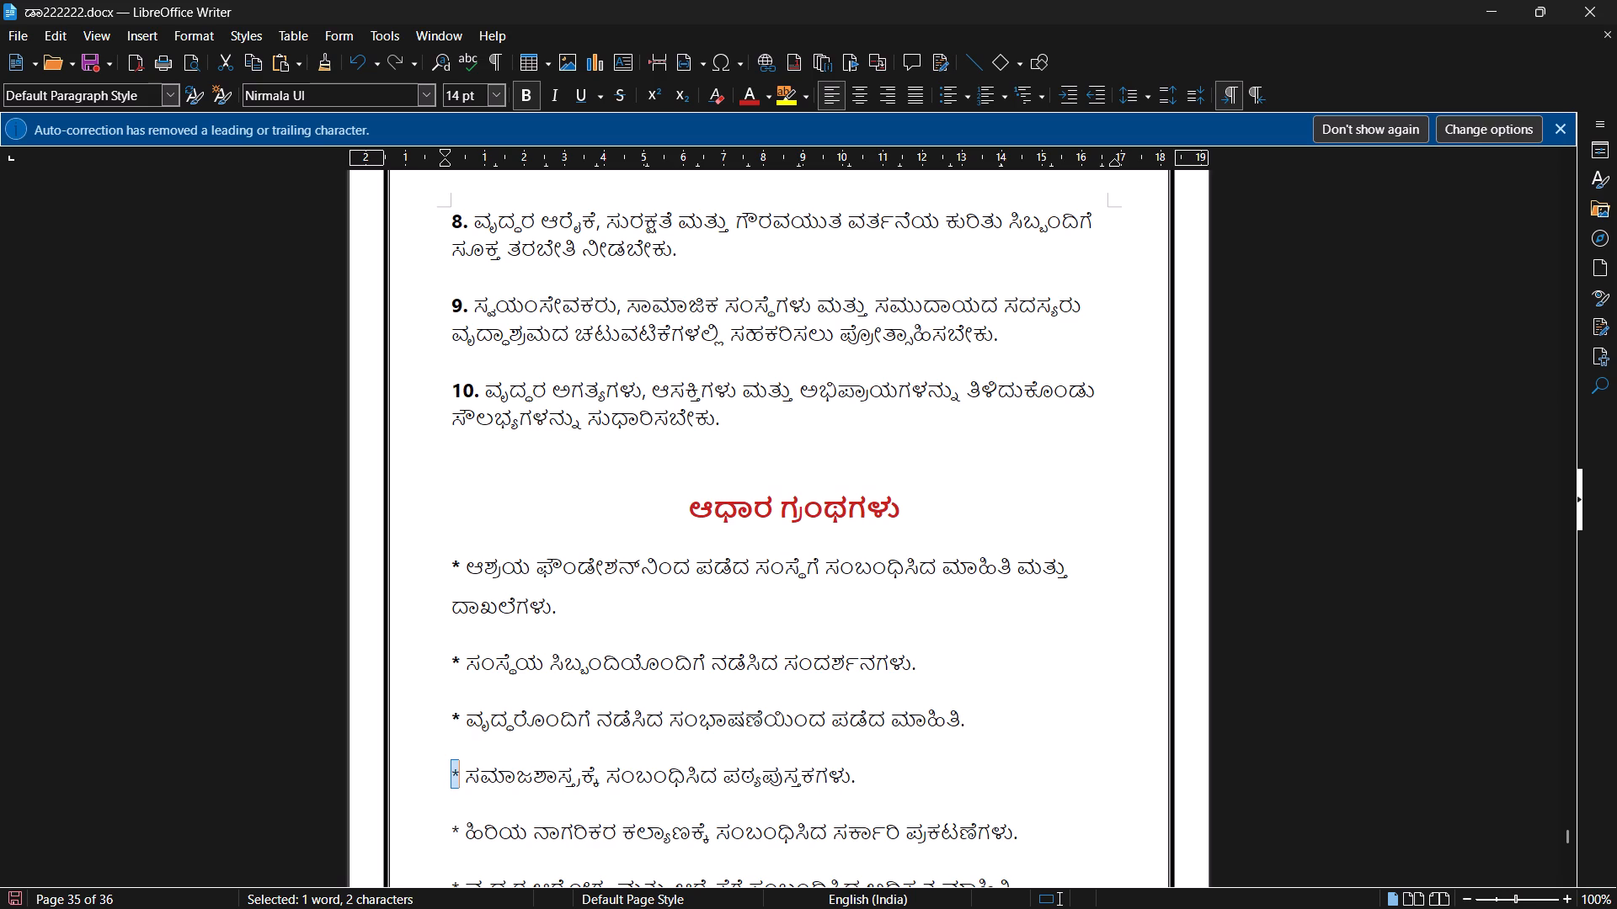
pyautogui.moveTo(459, 776); pyautogui.dragTo(461, 776)
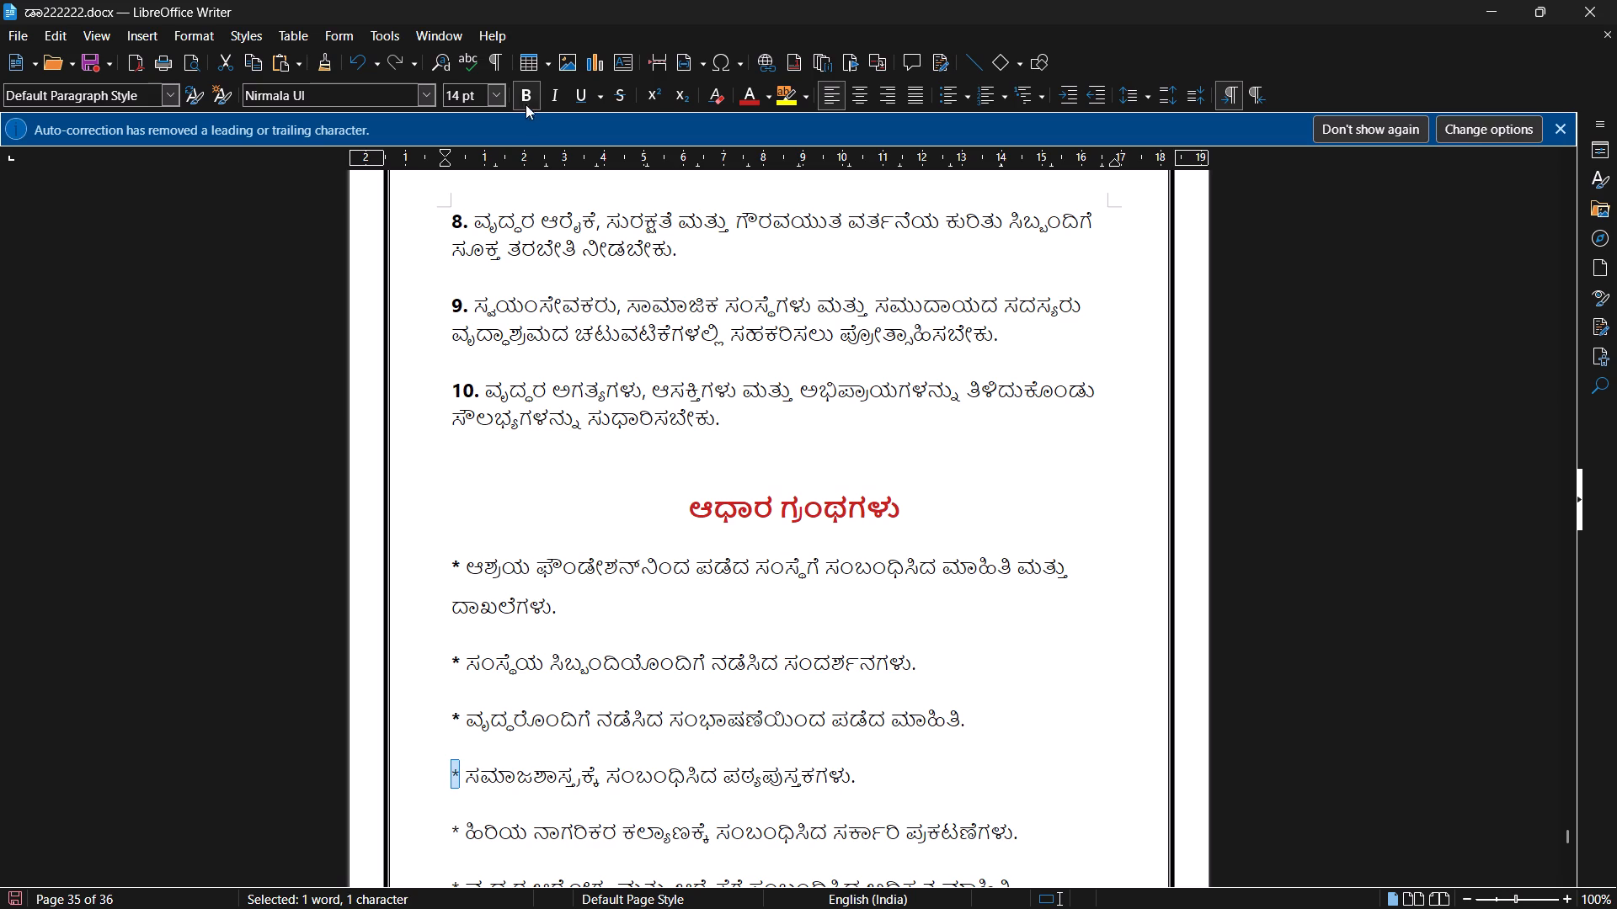
pyautogui.click(524, 97)
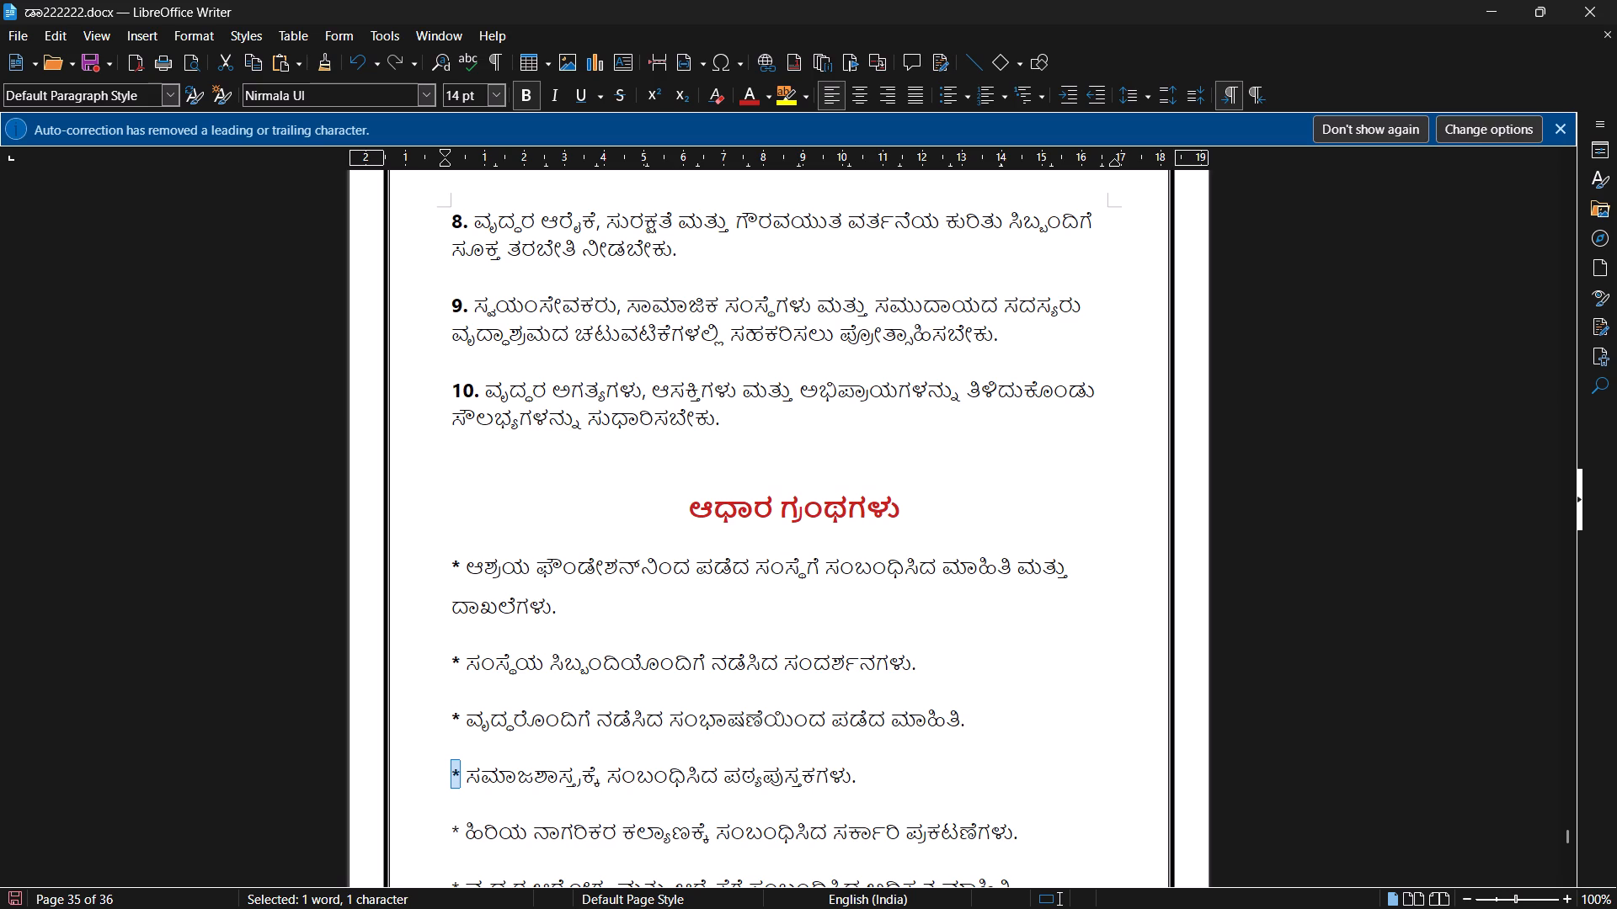
# Delete the fourth reference entry, about sociology textbooks ("ಸಮಾಜಶಾಸ್ತ್ರಕ್ಕೆ ಸಂಬಂಧಿಸಿದ ಪಠ್ಯಪುಸ್ತಕಗಳು").
pyautogui.moveTo(451, 765); pyautogui.dragTo(759, 765)
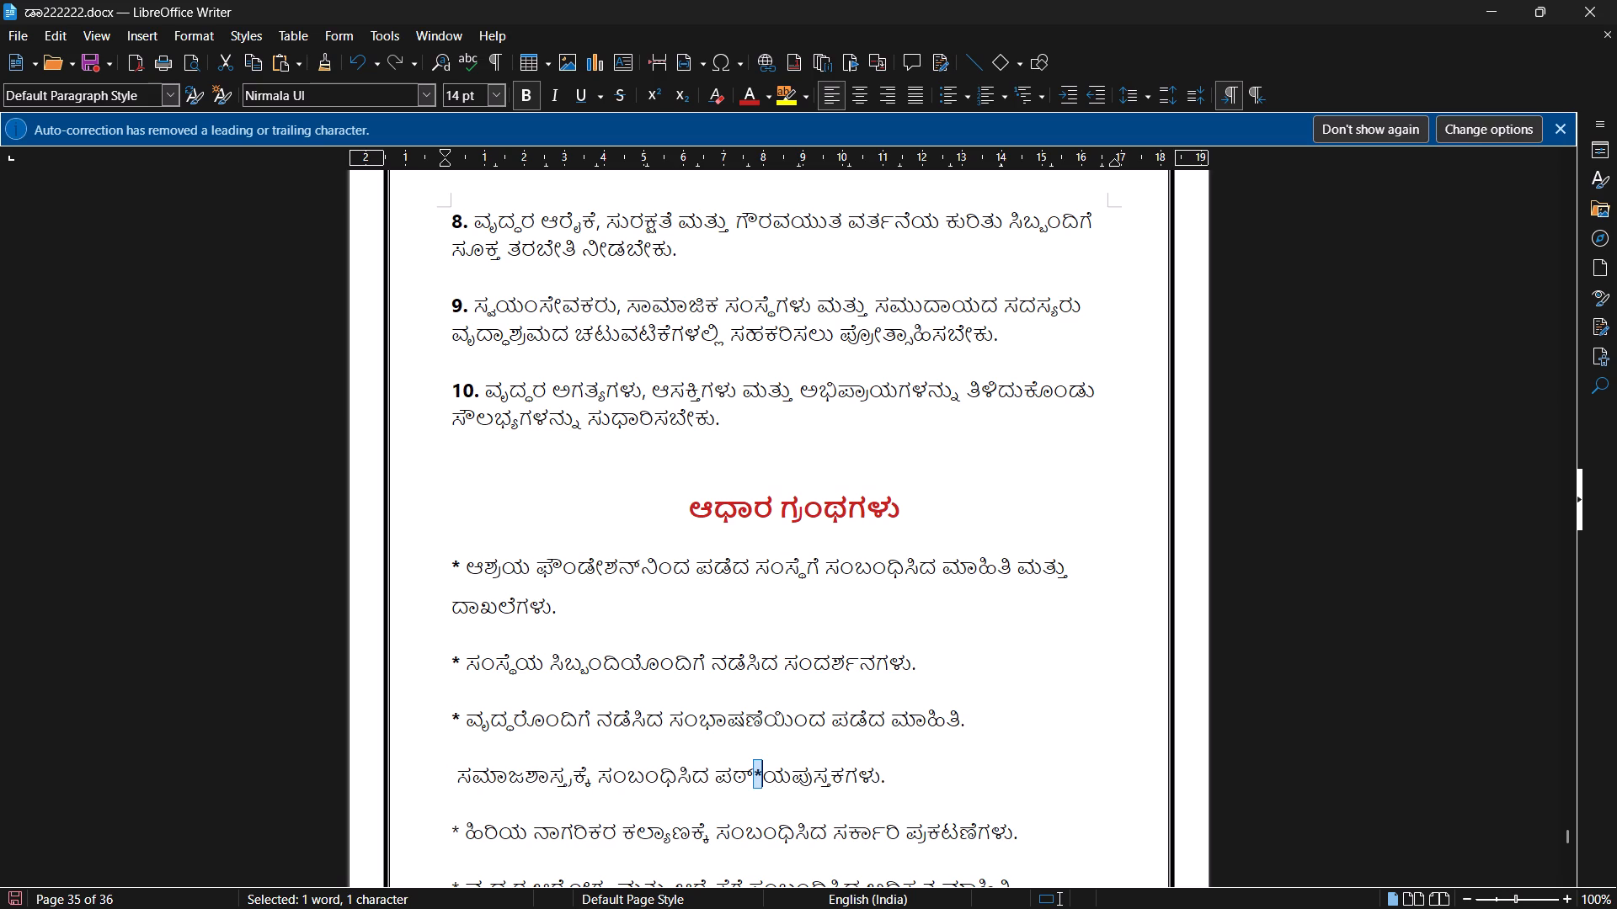
pyautogui.moveTo(453, 768); pyautogui.dragTo(694, 800)
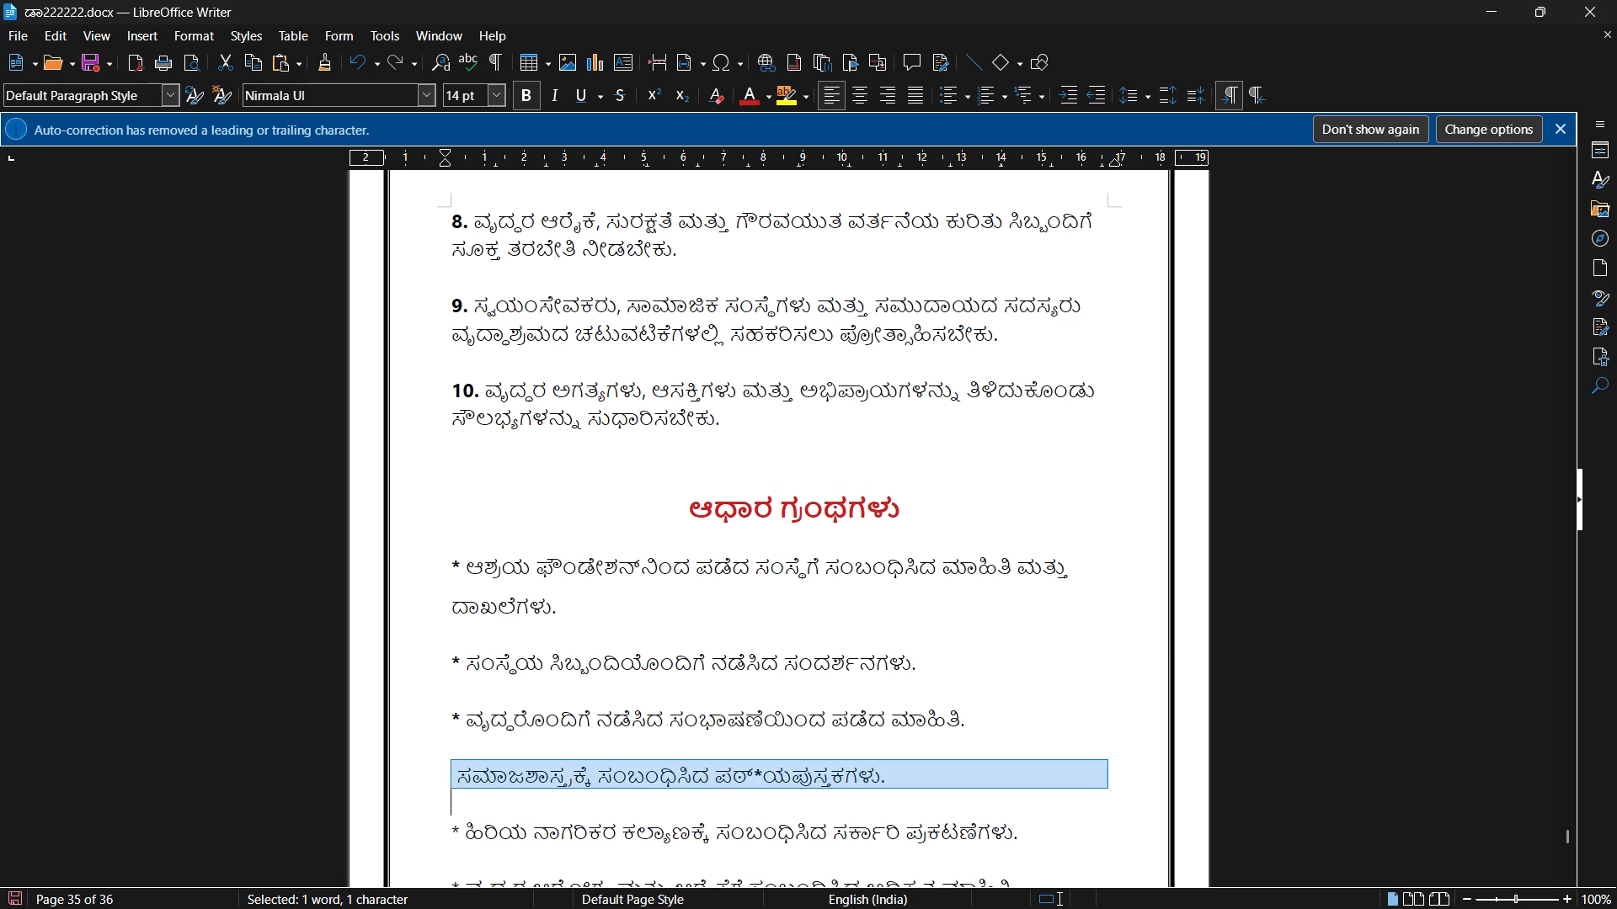
pyautogui.moveTo(694, 800); pyautogui.dragTo(758, 805)
pyautogui.press('BackSpace')
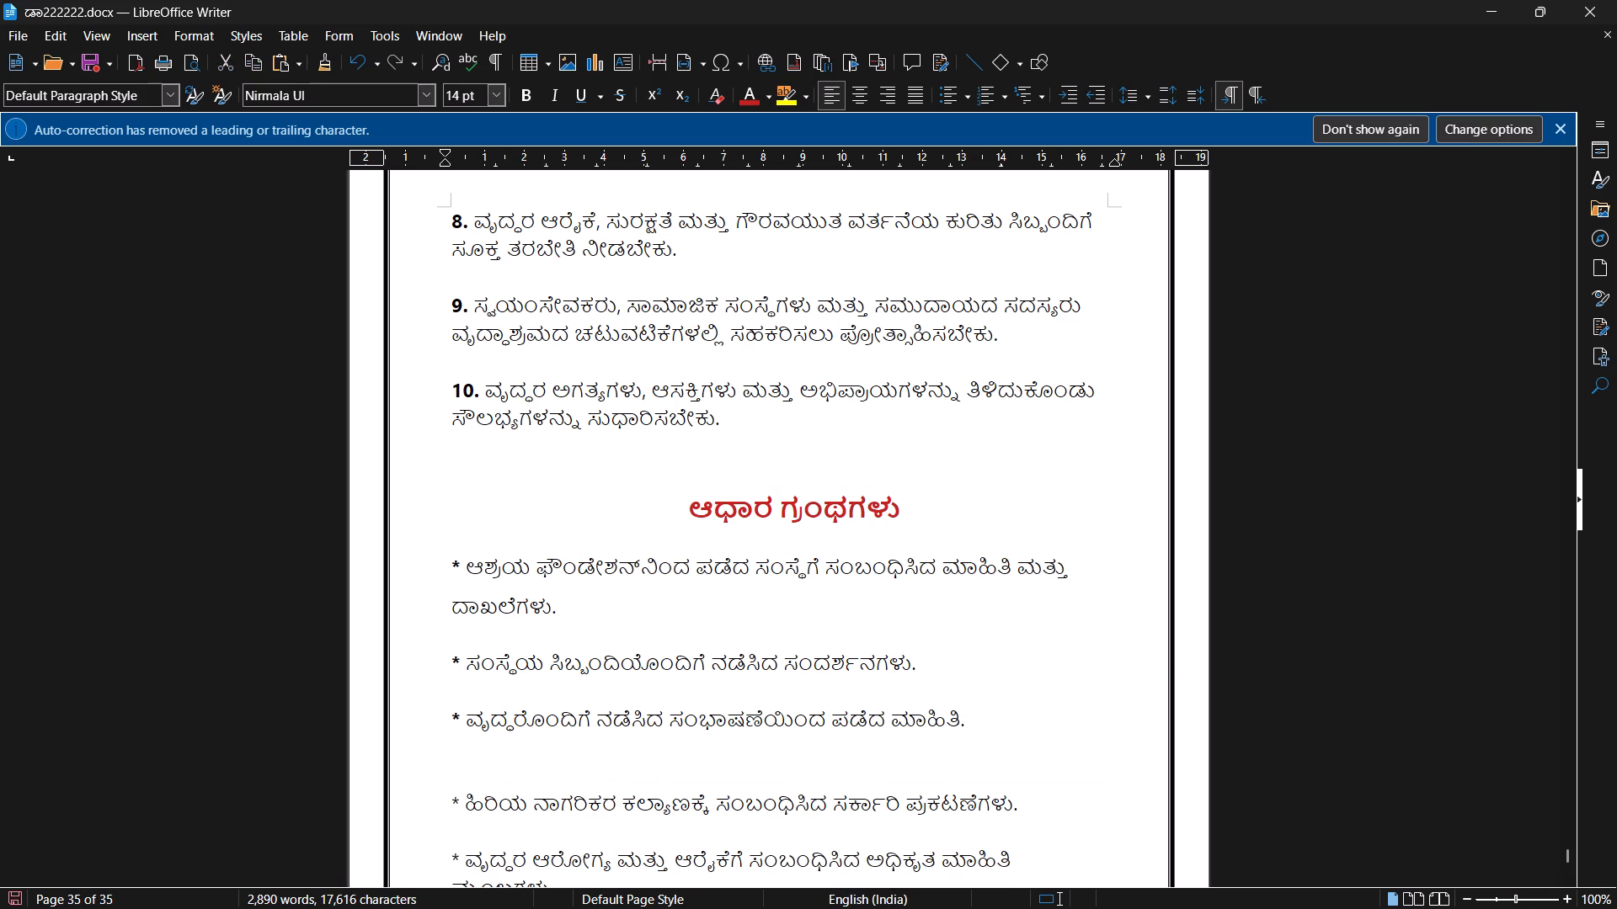
# Delete the reference entry about government publications on senior citizens' welfare, starting with "ಹಿರಿಯ ನಾಗರಿಕರ".
pyautogui.press('Down')
pyautogui.press('Down')
pyautogui.press('Down')
pyautogui.press('Down')
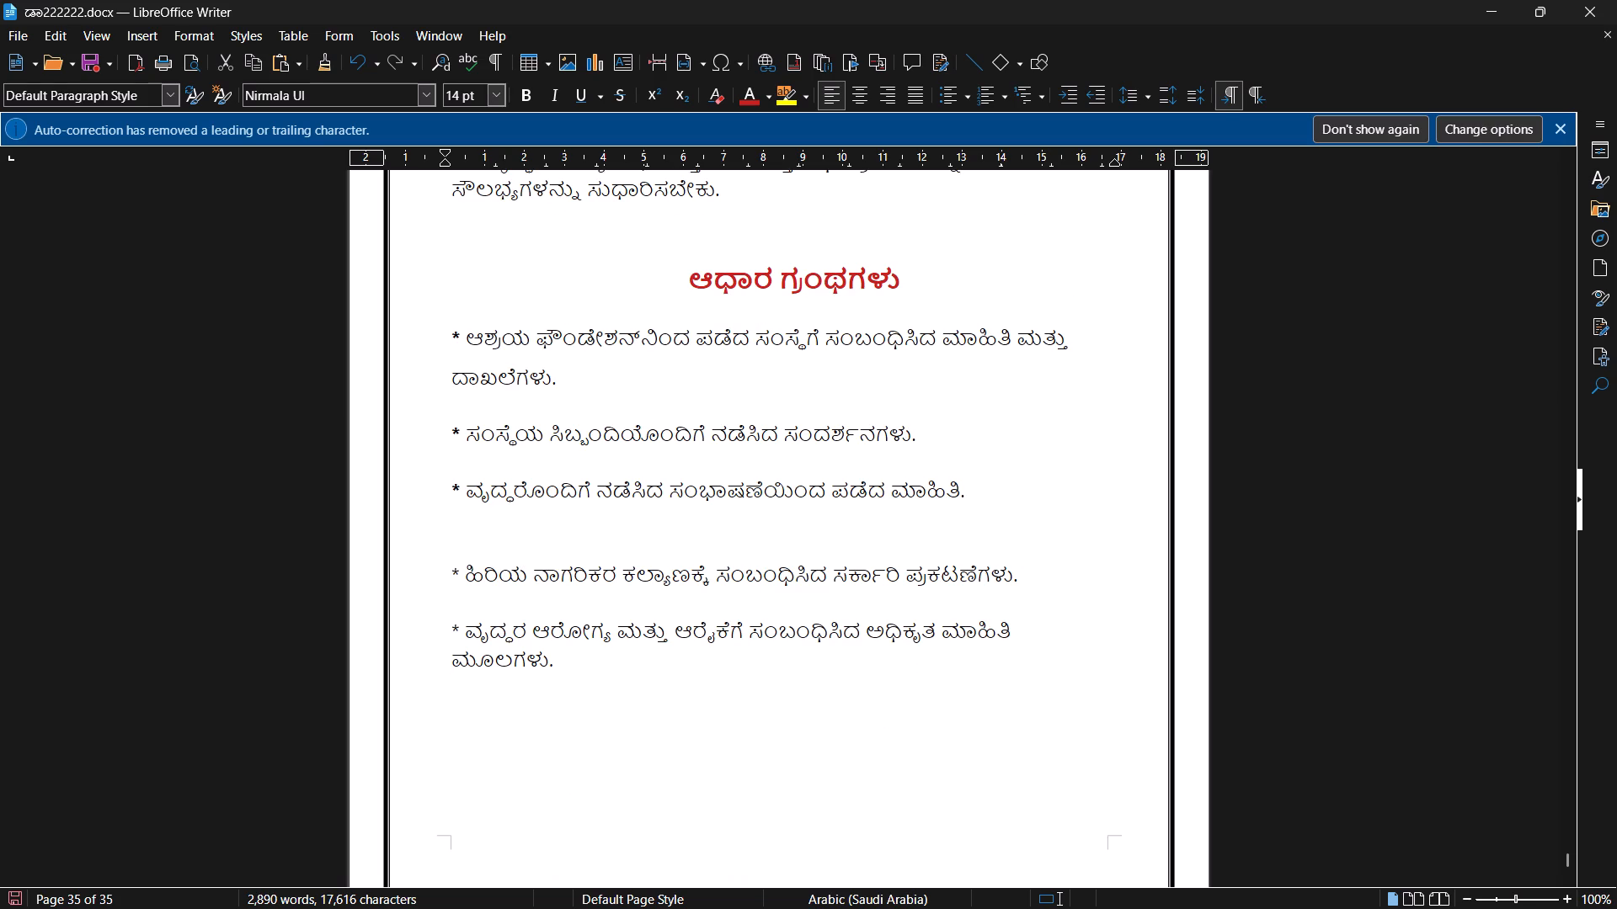
pyautogui.moveTo(450, 571); pyautogui.dragTo(1028, 588)
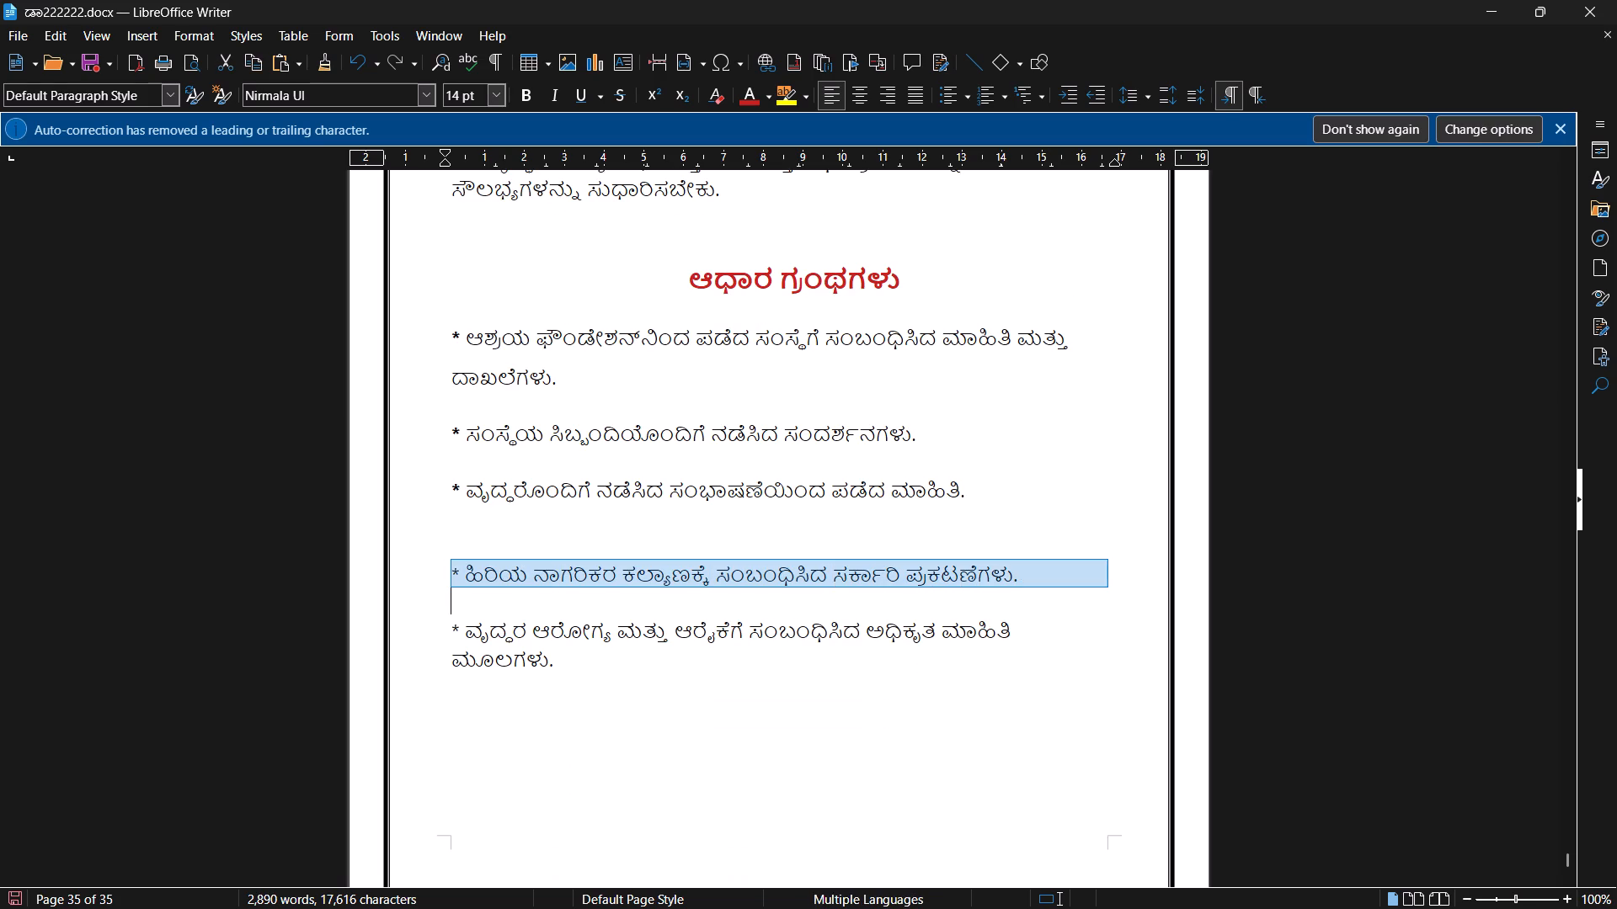
pyautogui.press('BackSpace')
pyautogui.press('BackSpace')
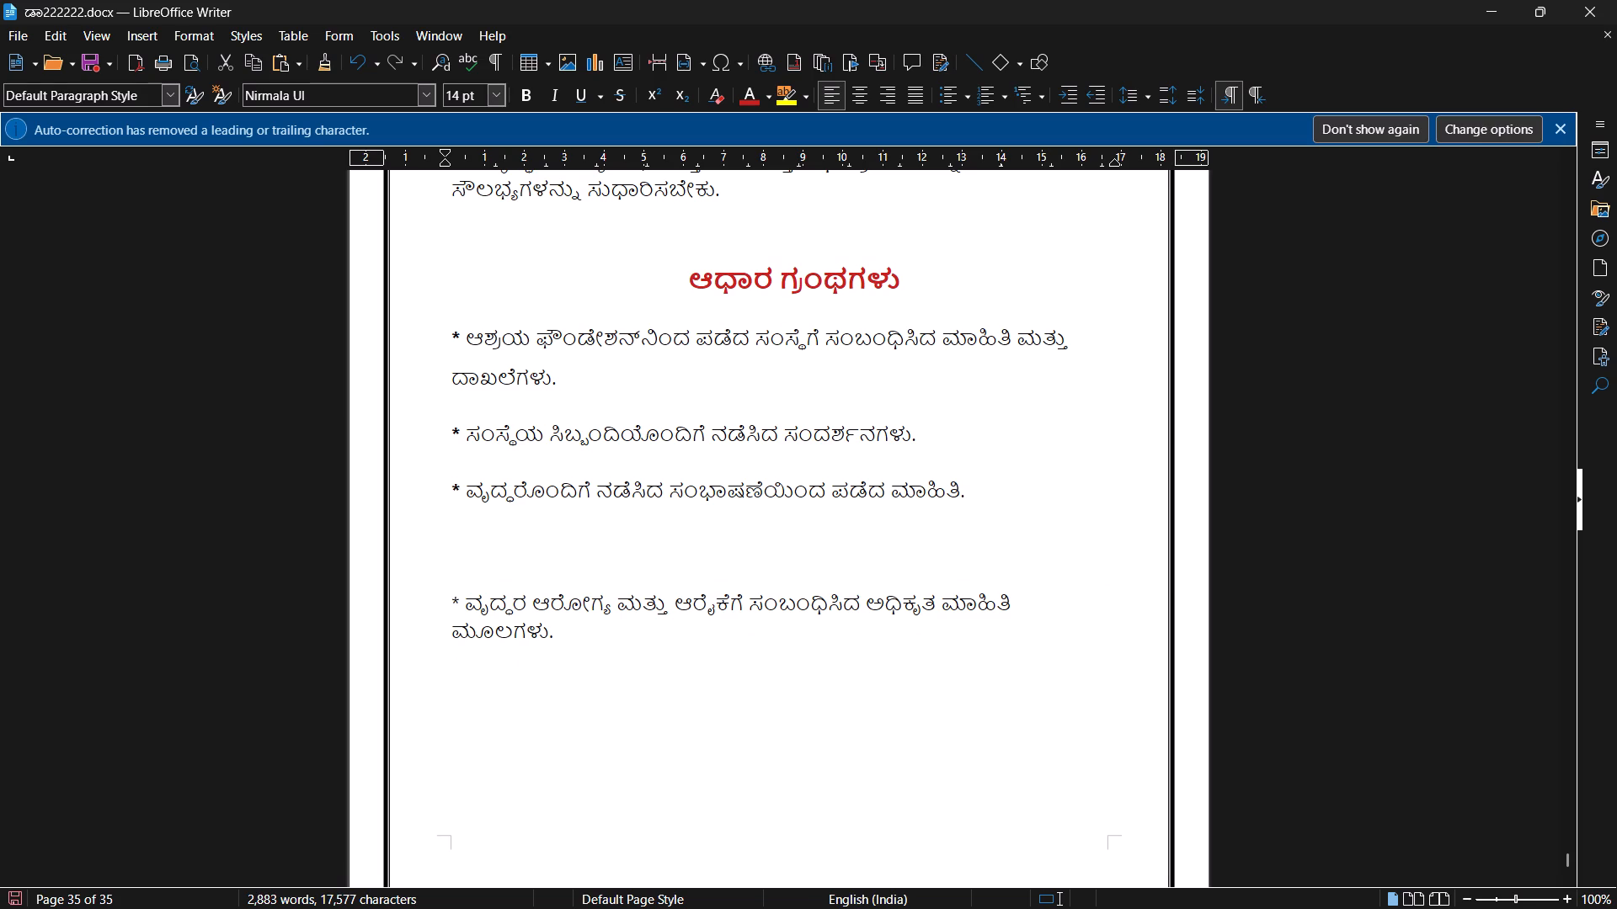
# Copy the bold asterisk of the third reference entry onto the empty line below it to start a new entry.
pyautogui.click(460, 540)
pyautogui.moveTo(446, 486); pyautogui.dragTo(472, 490)
pyautogui.moveTo(472, 490); pyautogui.dragTo(472, 490)
pyautogui.hotkey('ctrl', 'c')
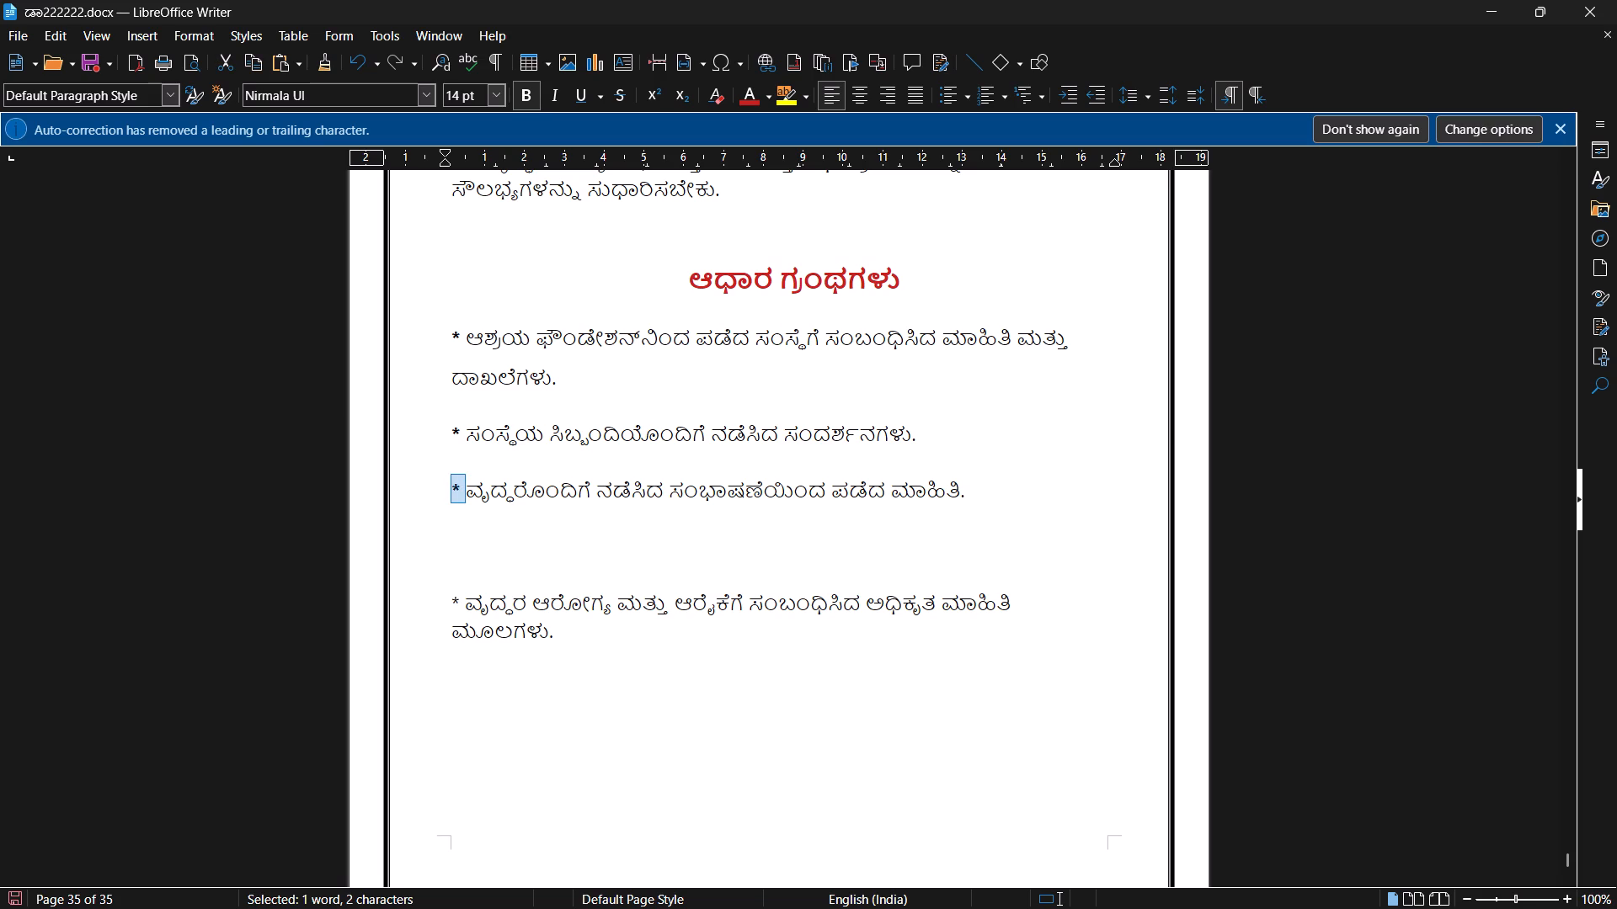
pyautogui.click(461, 543)
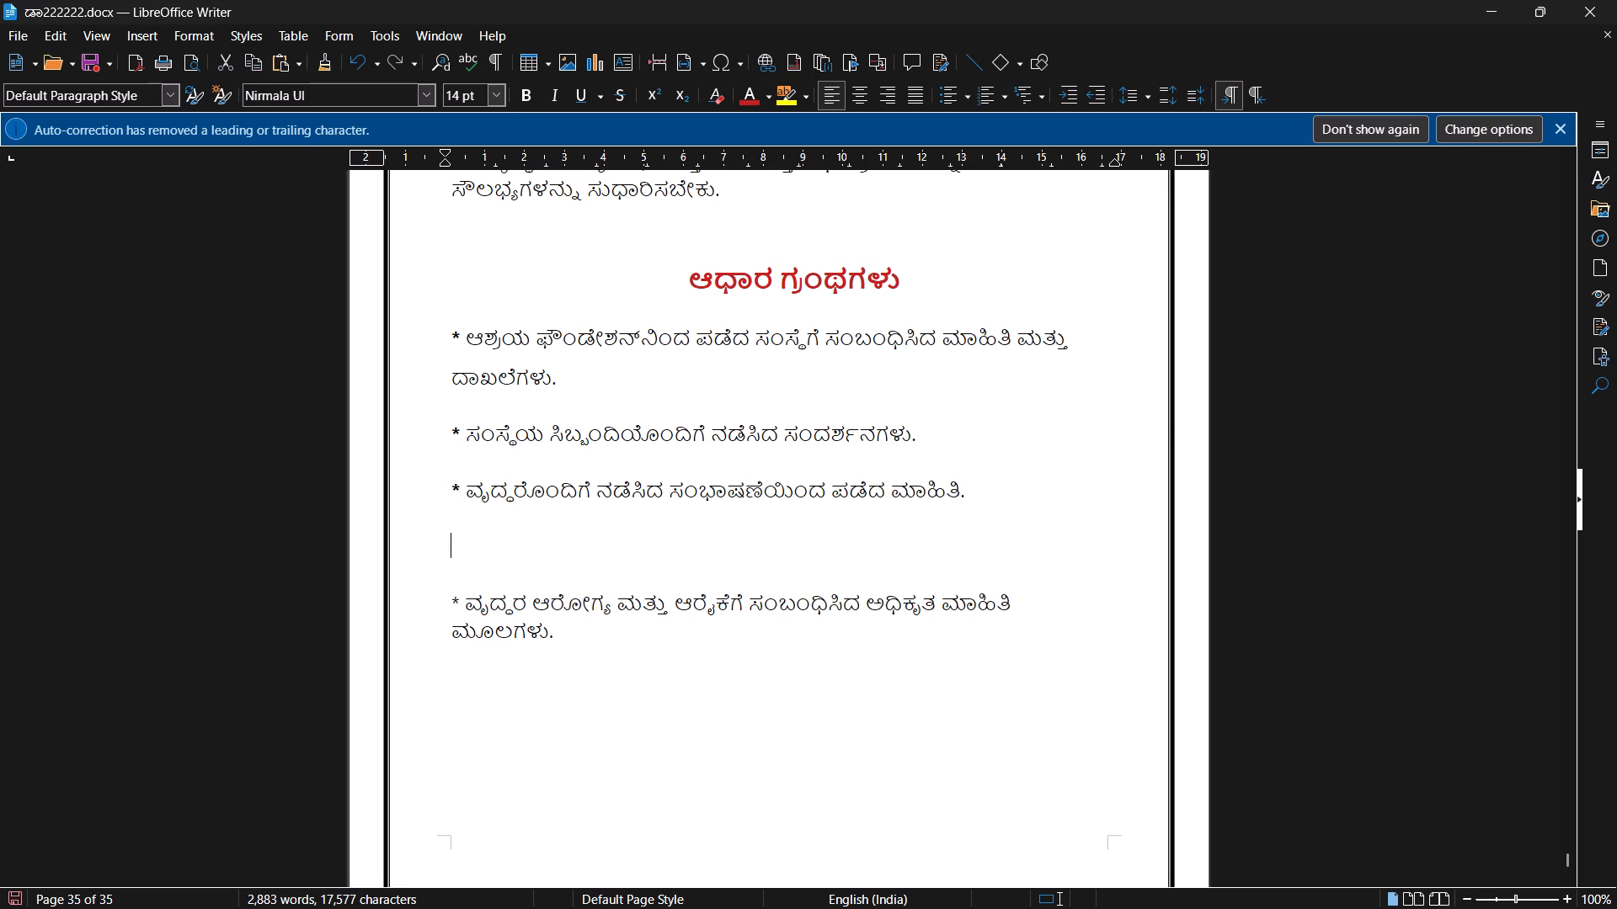
pyautogui.hotkey('ctrl', 'v')
# Copy "ಆಶ್ರಯ ಫೌಂಡೇಶನ್" from the first reference entry to after the new asterisk and remove the bold from the copied words.
pyautogui.moveTo(469, 335); pyautogui.dragTo(639, 335)
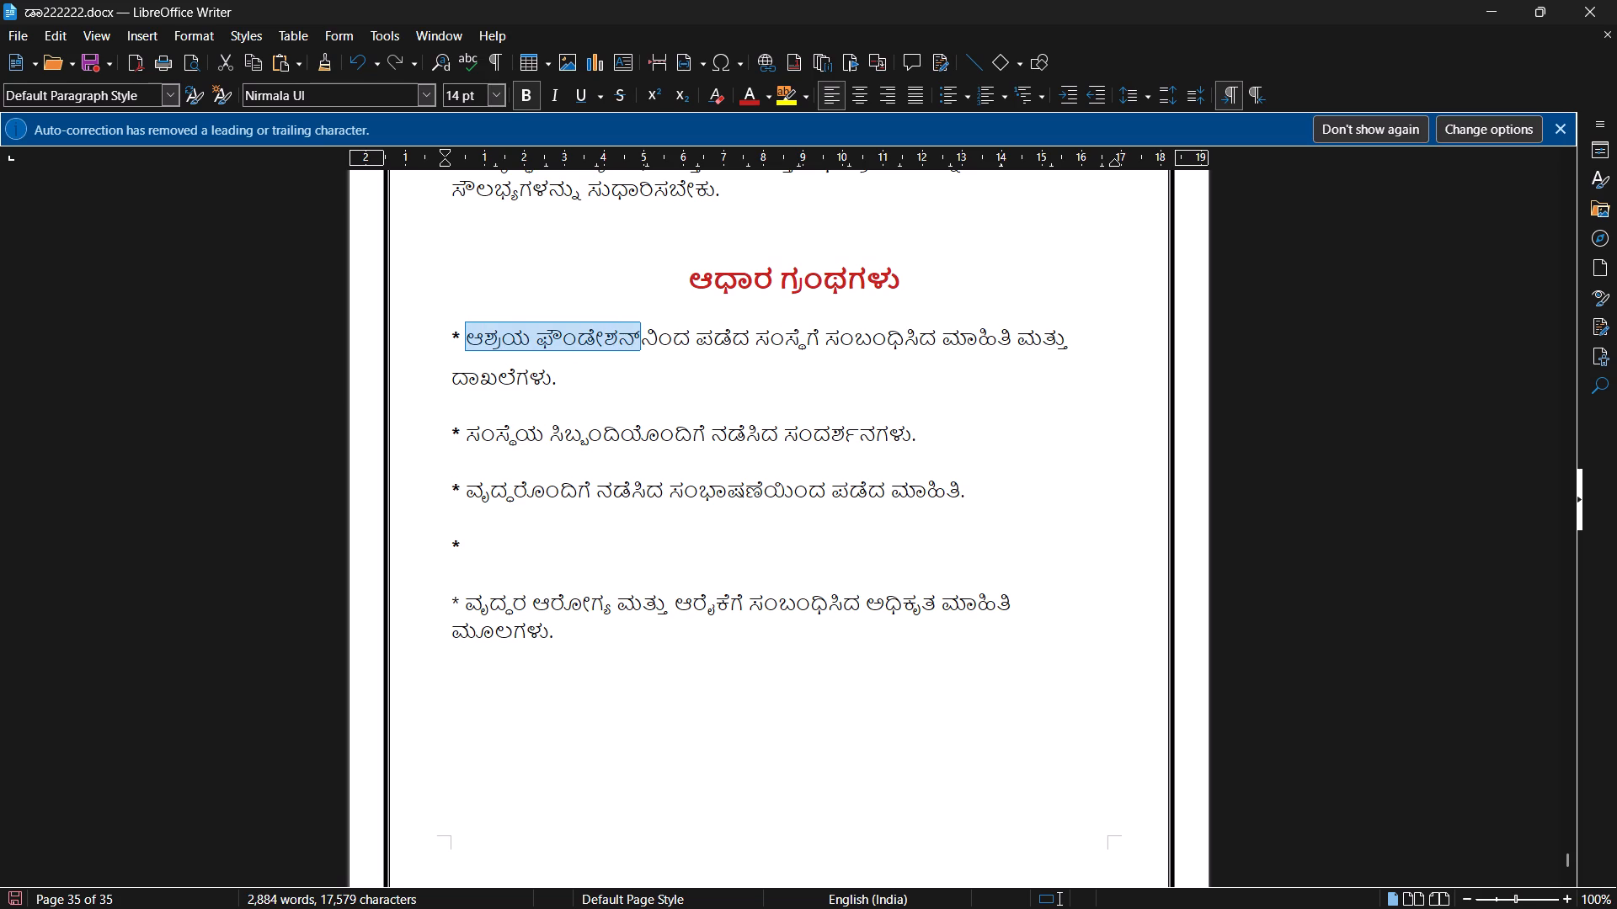
pyautogui.hotkey('ctrl', 'c')
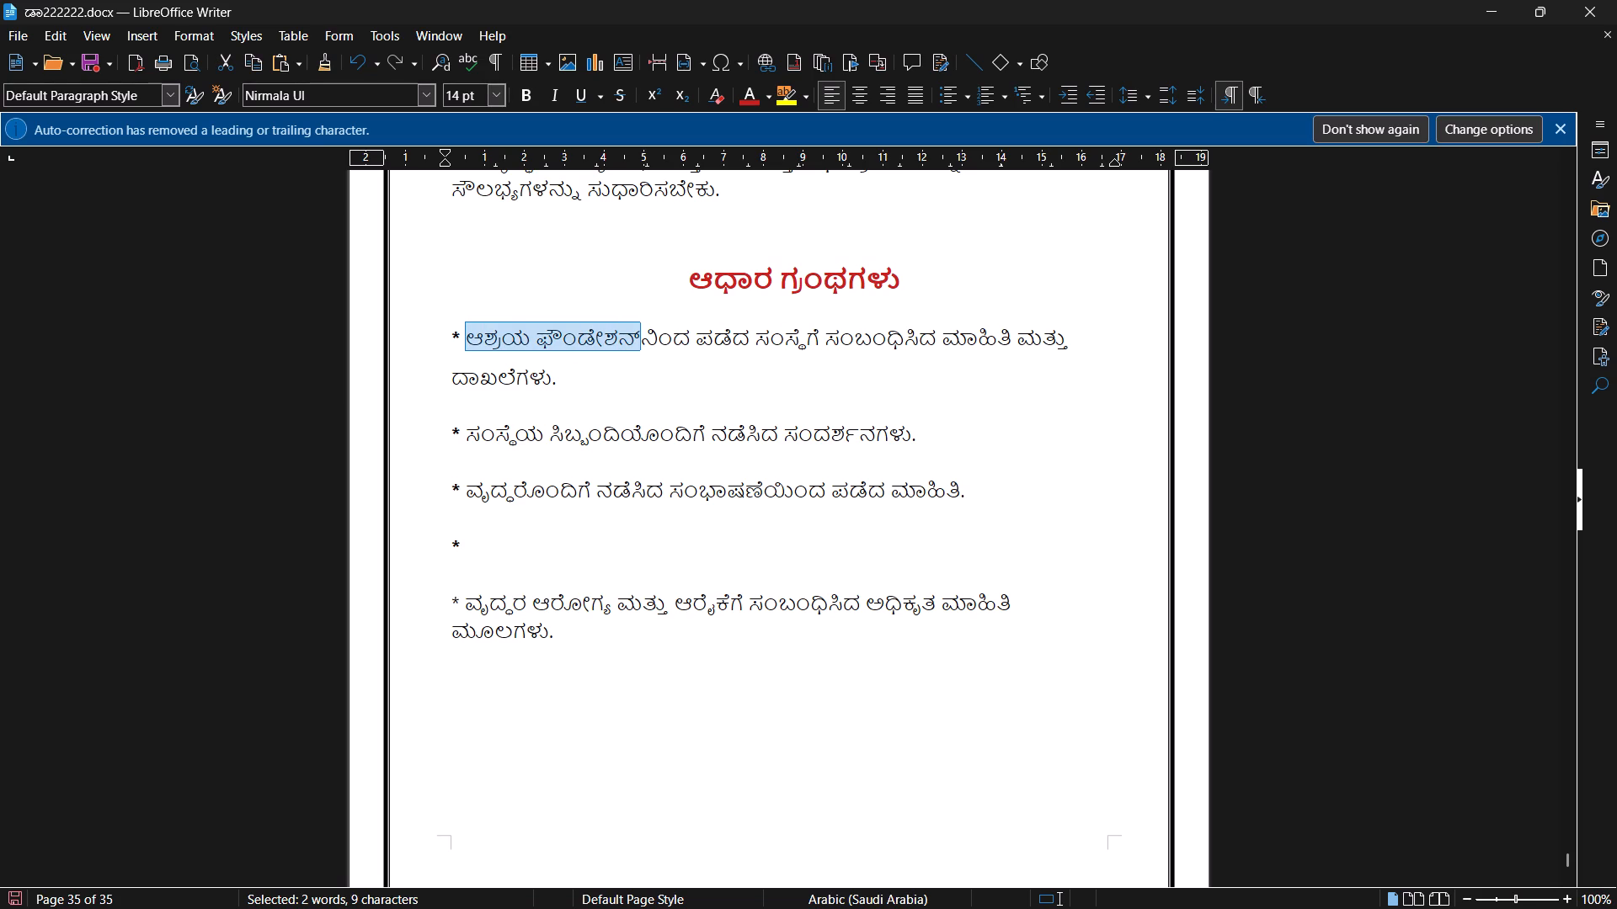
pyautogui.click(483, 538)
pyautogui.hotkey('ctrl', 'v')
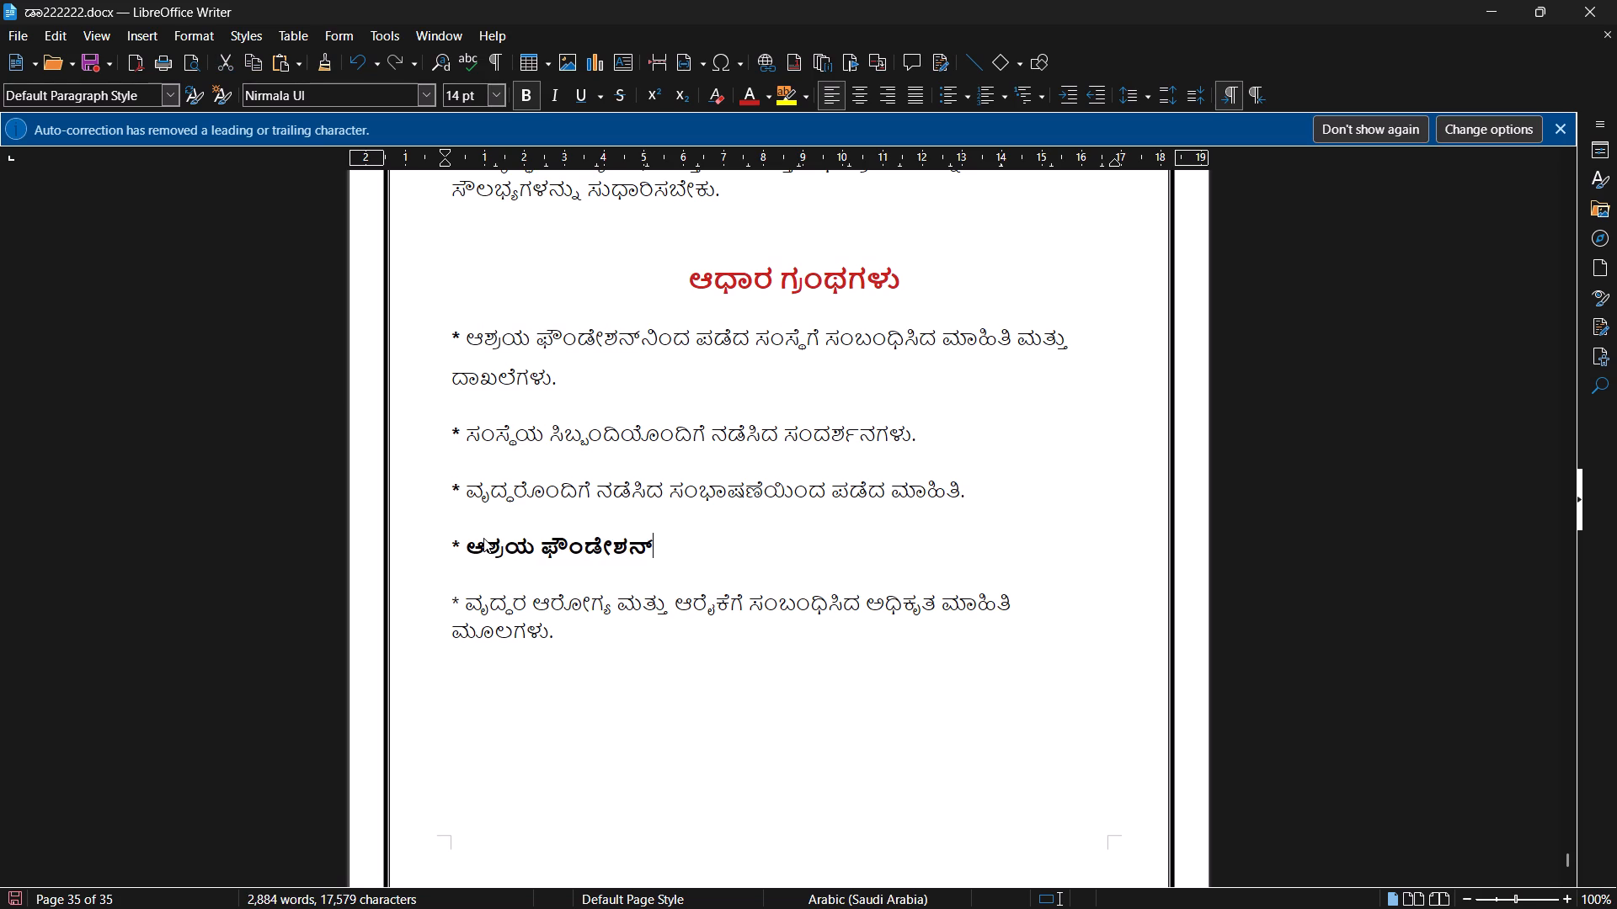
pyautogui.moveTo(476, 553); pyautogui.dragTo(479, 553)
pyautogui.moveTo(479, 553); pyautogui.dragTo(646, 567)
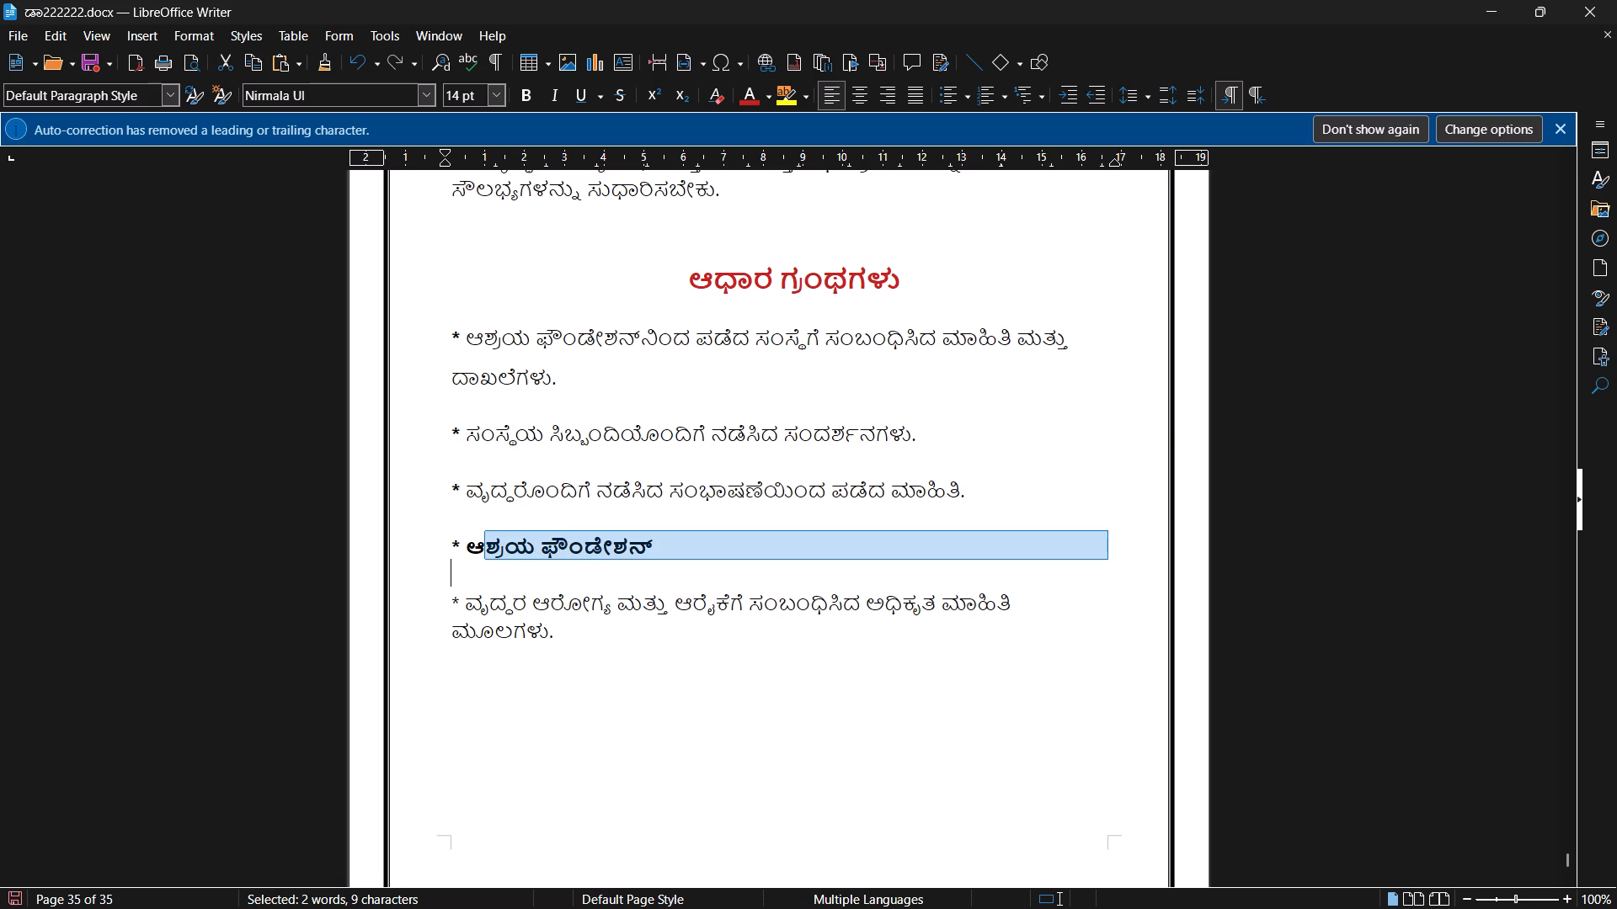
pyautogui.click(471, 540)
pyautogui.moveTo(471, 540); pyautogui.dragTo(652, 552)
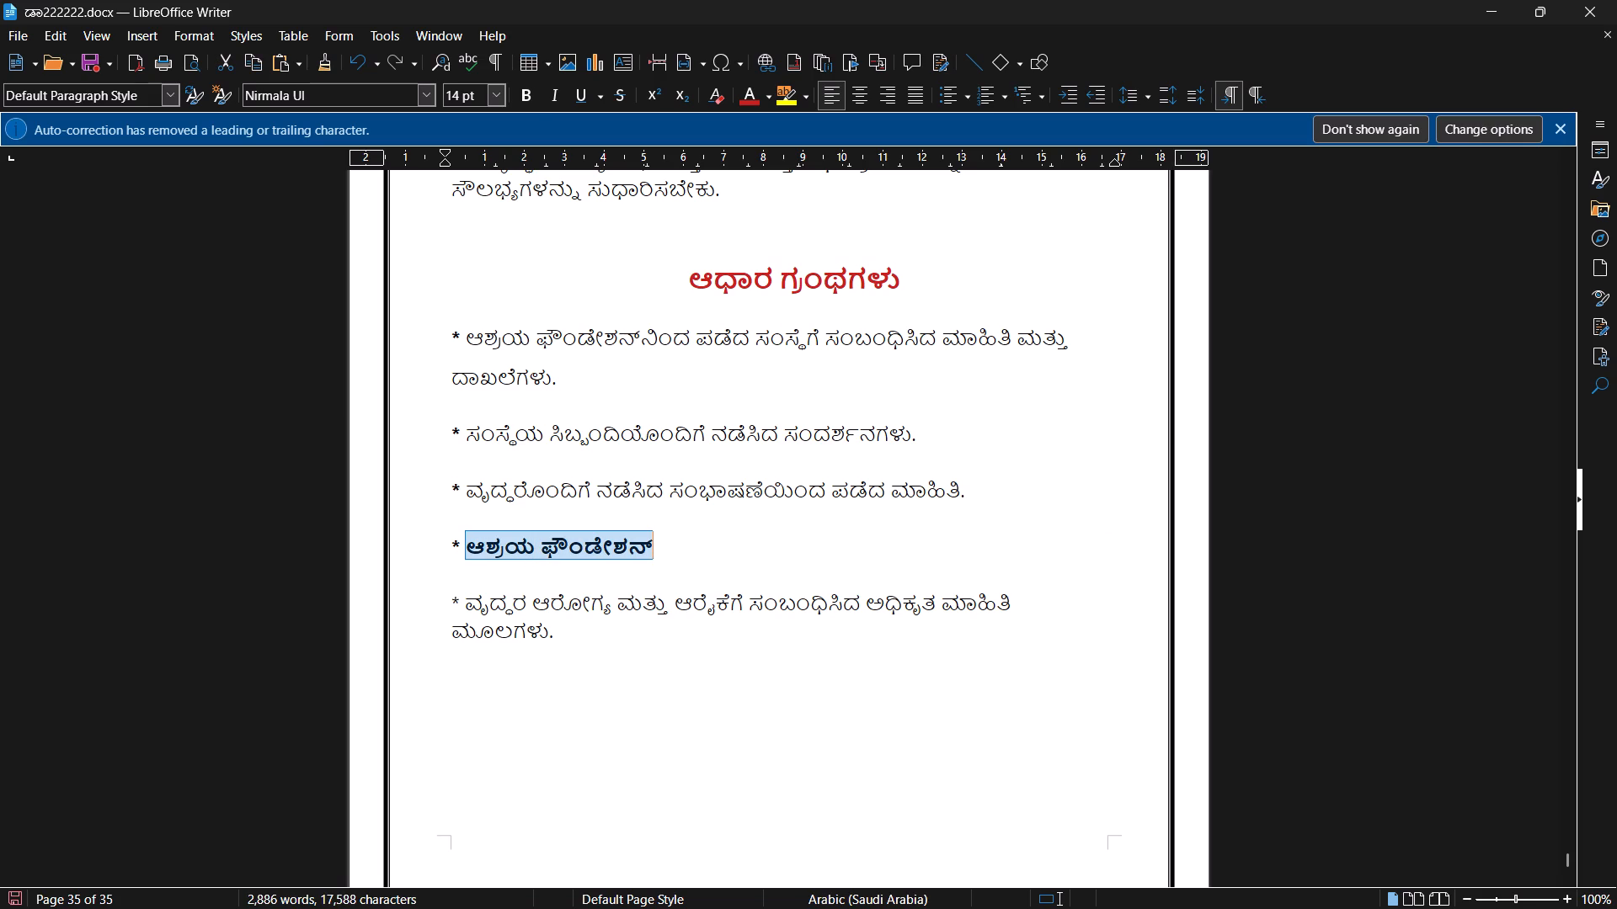
pyautogui.click(518, 93)
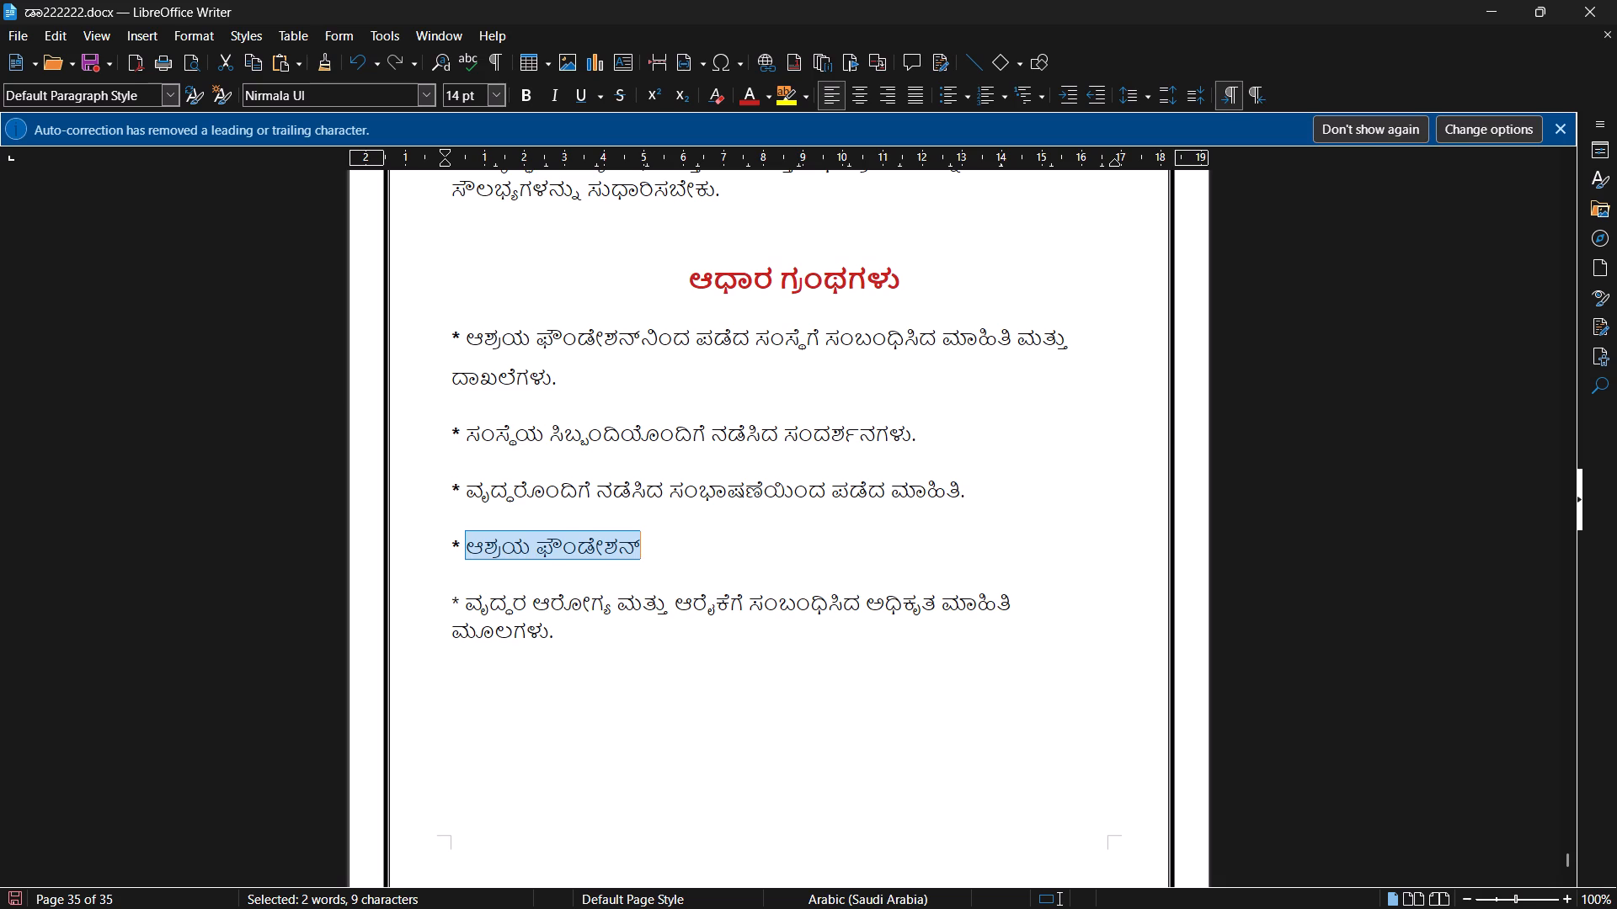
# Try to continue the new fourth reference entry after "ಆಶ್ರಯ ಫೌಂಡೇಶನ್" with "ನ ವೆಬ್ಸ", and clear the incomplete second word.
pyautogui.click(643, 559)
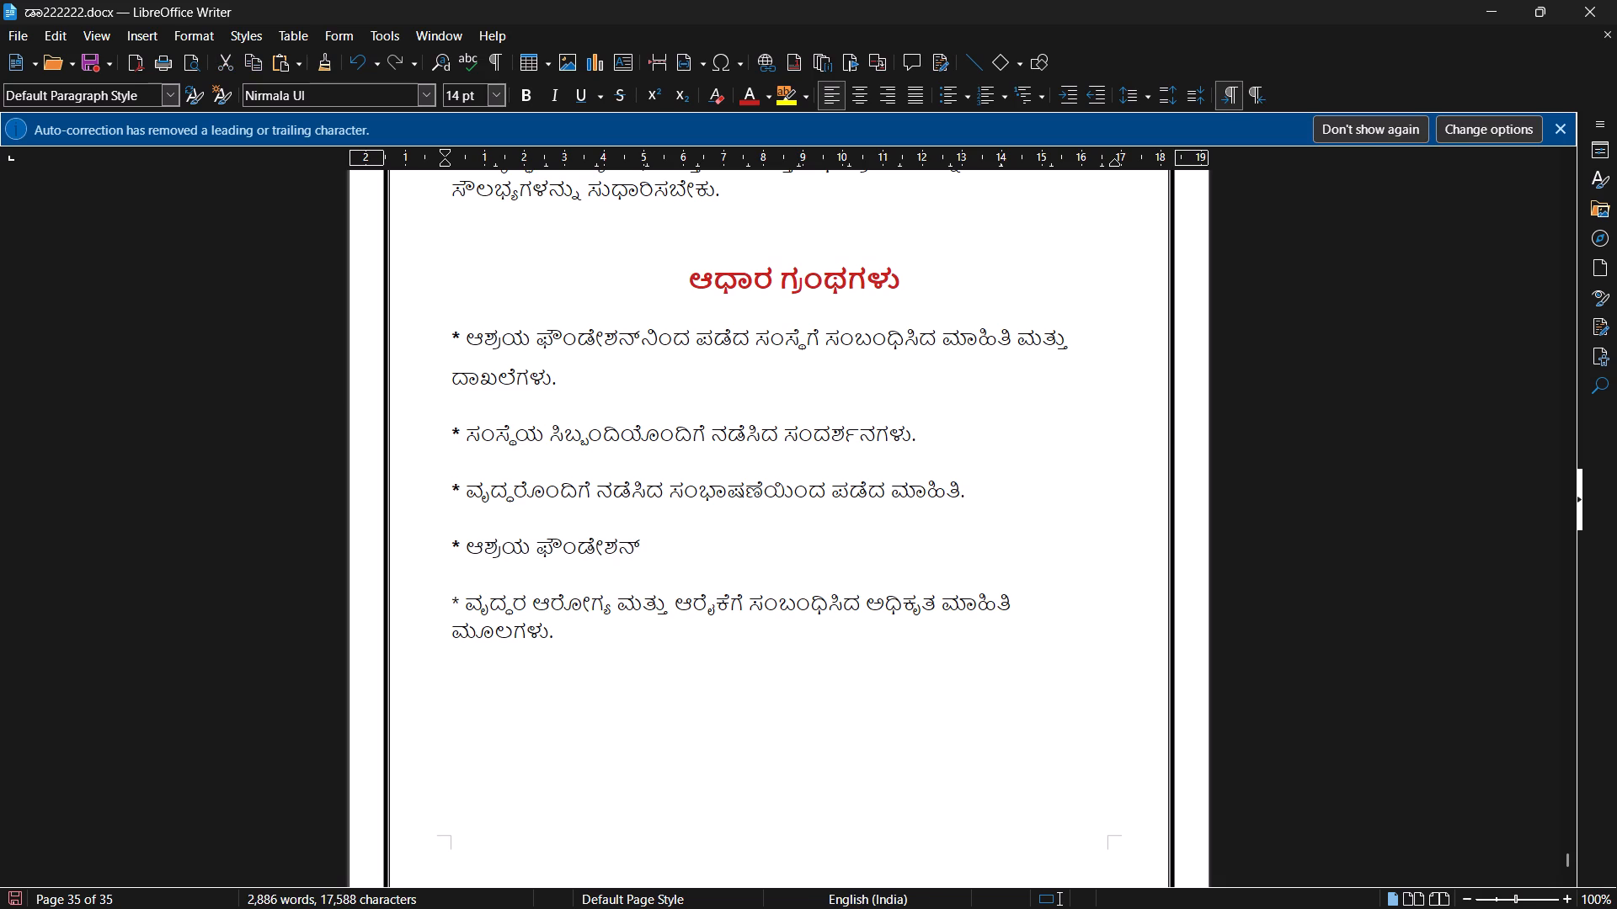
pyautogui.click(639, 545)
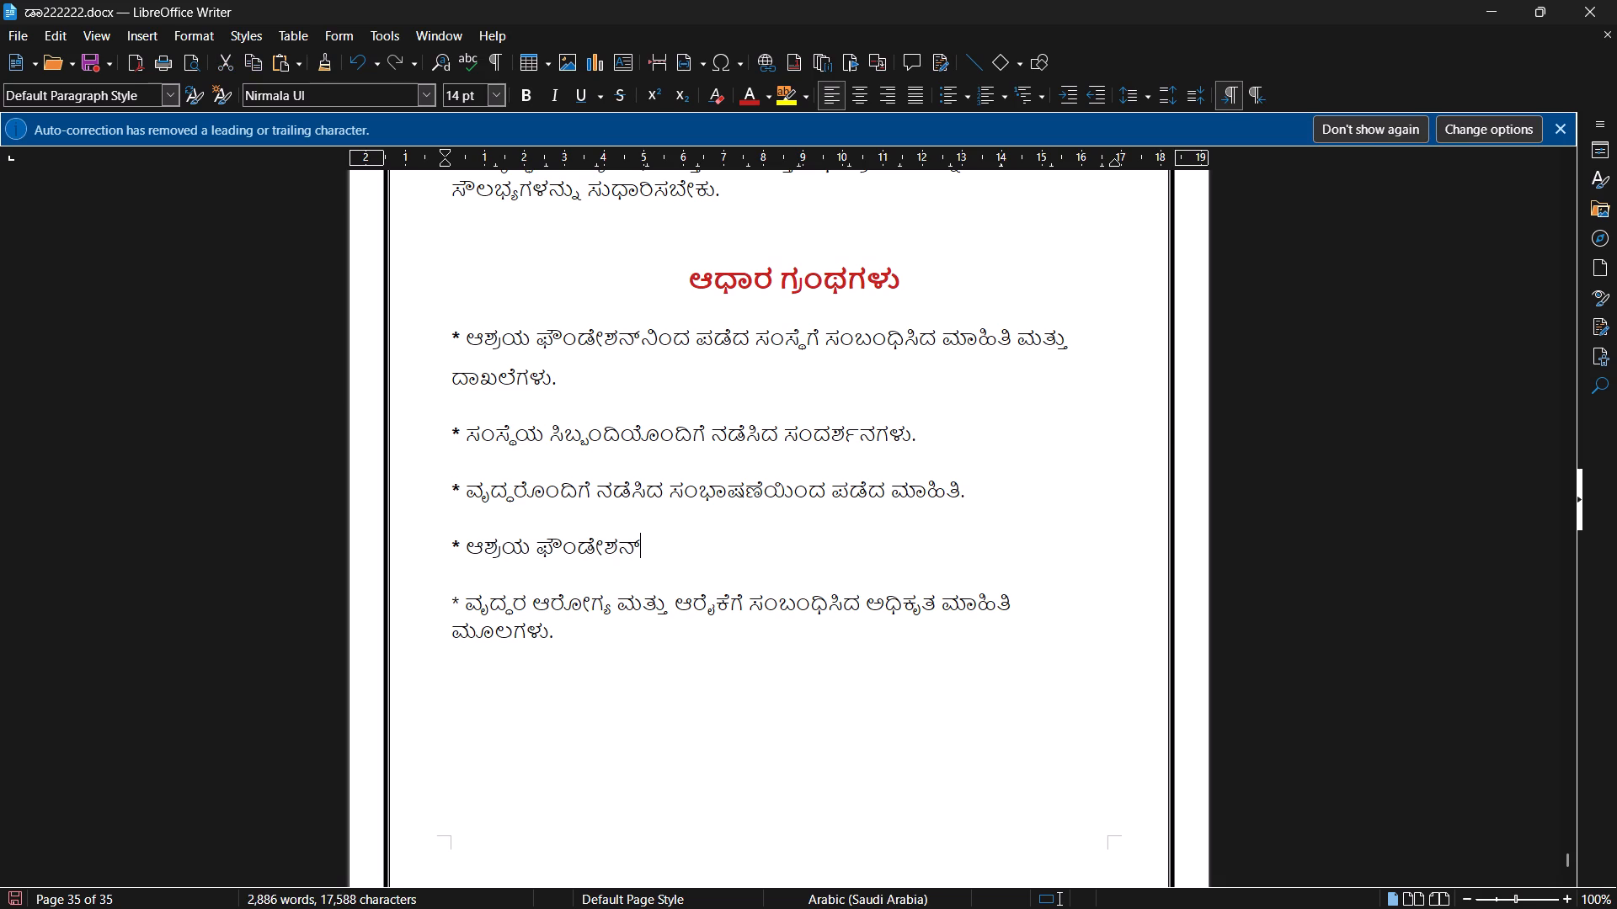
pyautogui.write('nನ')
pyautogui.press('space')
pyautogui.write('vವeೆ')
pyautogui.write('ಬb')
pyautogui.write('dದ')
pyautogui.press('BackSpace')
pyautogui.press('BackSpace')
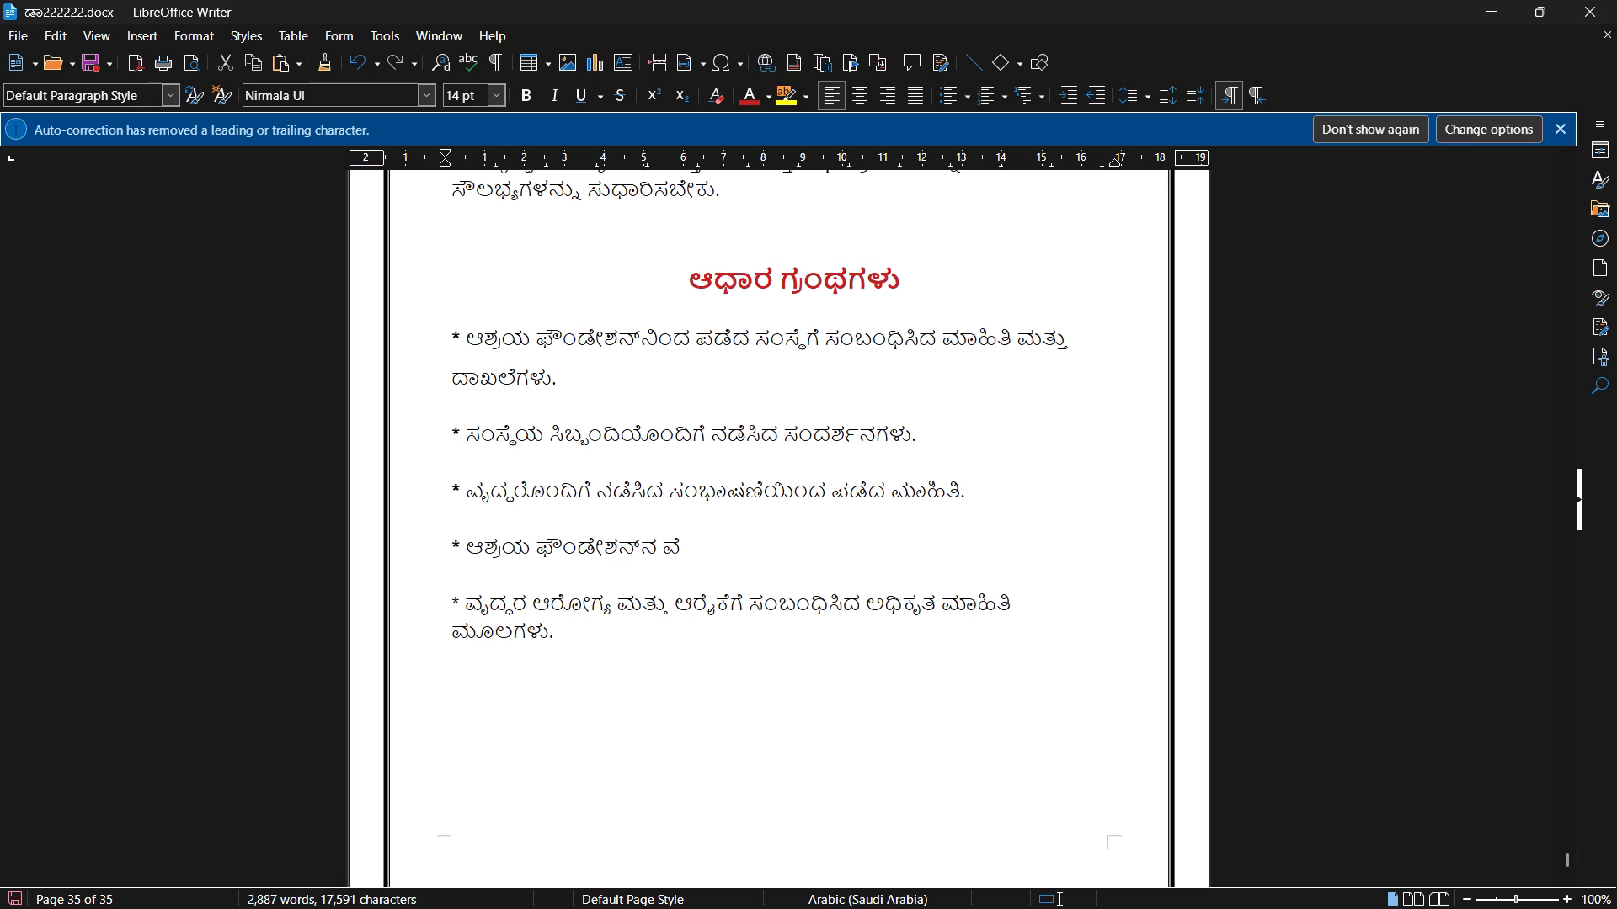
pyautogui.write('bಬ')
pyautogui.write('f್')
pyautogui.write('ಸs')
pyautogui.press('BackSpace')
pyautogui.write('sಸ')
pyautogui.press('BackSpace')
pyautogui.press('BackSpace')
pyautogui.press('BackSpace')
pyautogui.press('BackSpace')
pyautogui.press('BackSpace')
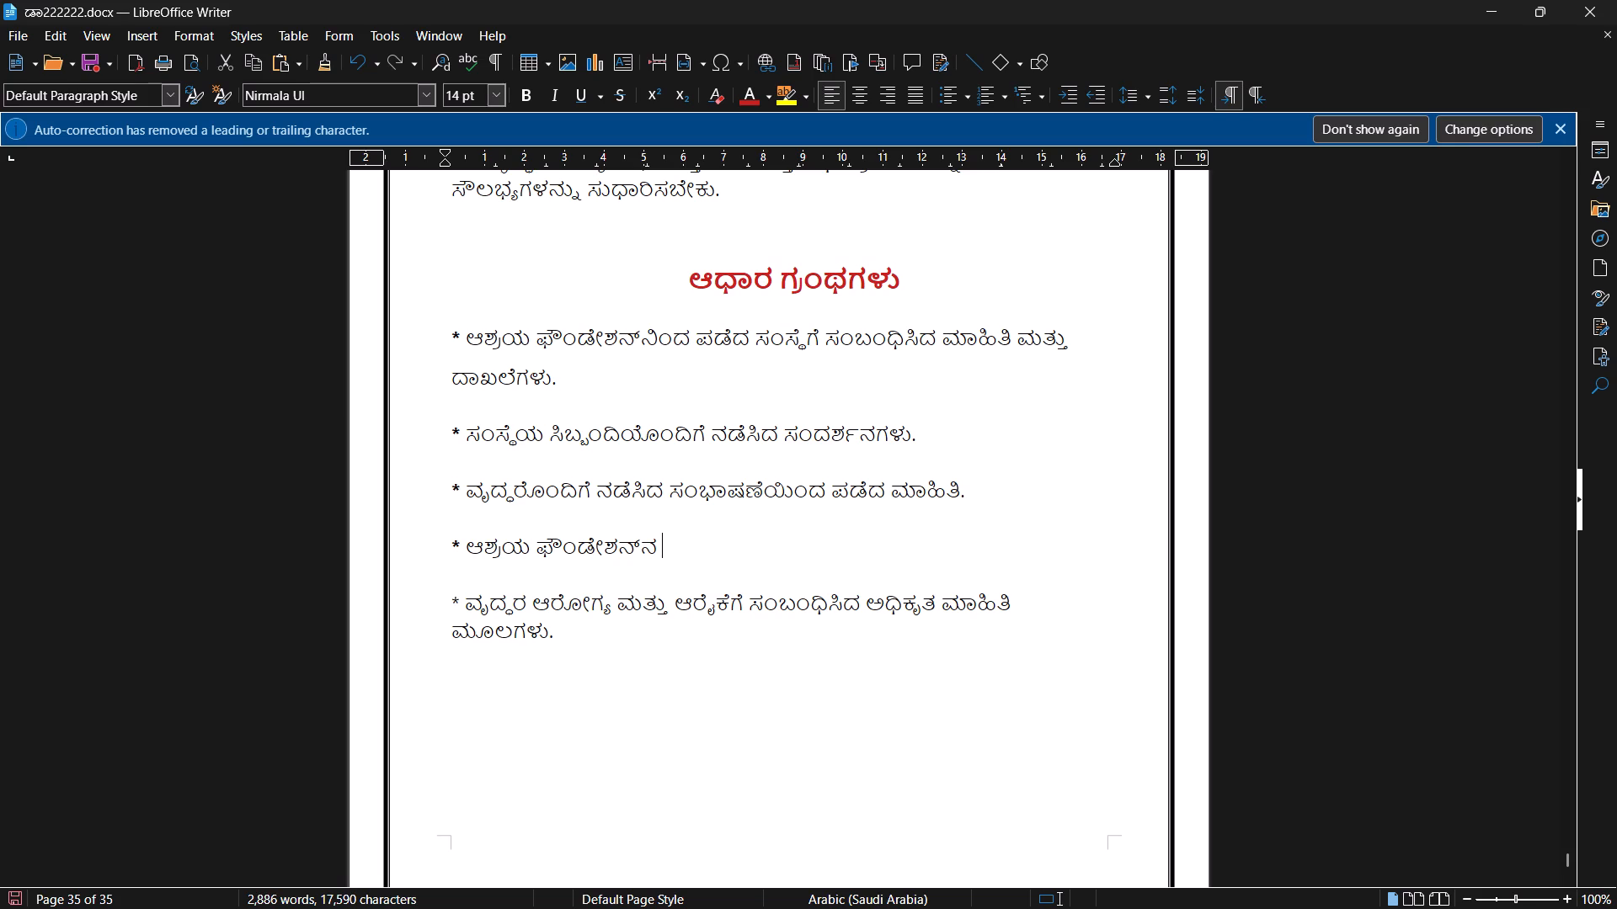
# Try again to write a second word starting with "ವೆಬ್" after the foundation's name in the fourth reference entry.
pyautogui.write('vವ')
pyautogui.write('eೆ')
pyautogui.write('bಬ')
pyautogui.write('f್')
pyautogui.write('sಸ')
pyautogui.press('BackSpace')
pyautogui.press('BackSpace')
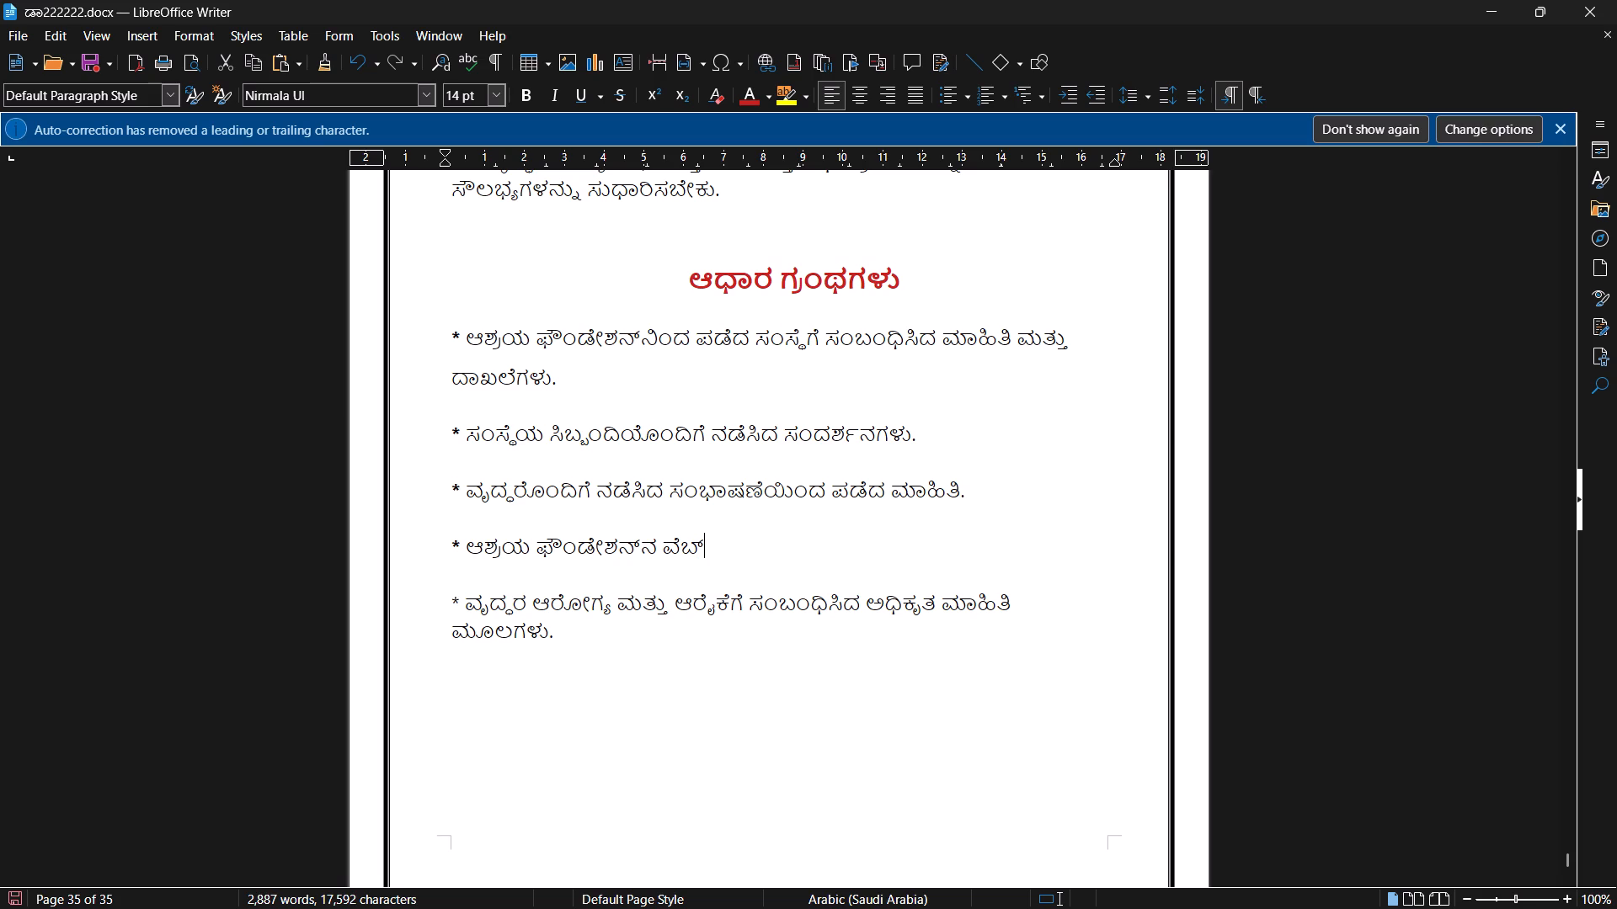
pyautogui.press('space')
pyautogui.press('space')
# Delete the whole unfinished fourth reference entry, including "ಆಶ್ರಯ ಫೌಂಡೇಶನ್" and its bold asterisk, leaving an empty line.
pyautogui.press('BackSpace')
pyautogui.press('BackSpace')
pyautogui.press('BackSpace')
pyautogui.press('BackSpace')
pyautogui.press('BackSpace')
pyautogui.press('BackSpace')
pyautogui.press('BackSpace')
pyautogui.press('BackSpace')
pyautogui.press('BackSpace')
pyautogui.press('BackSpace')
pyautogui.press('BackSpace')
pyautogui.press('BackSpace')
pyautogui.press('BackSpace')
pyautogui.press('BackSpace')
pyautogui.press('BackSpace')
pyautogui.press('BackSpace')
pyautogui.press('BackSpace')
pyautogui.press('BackSpace')
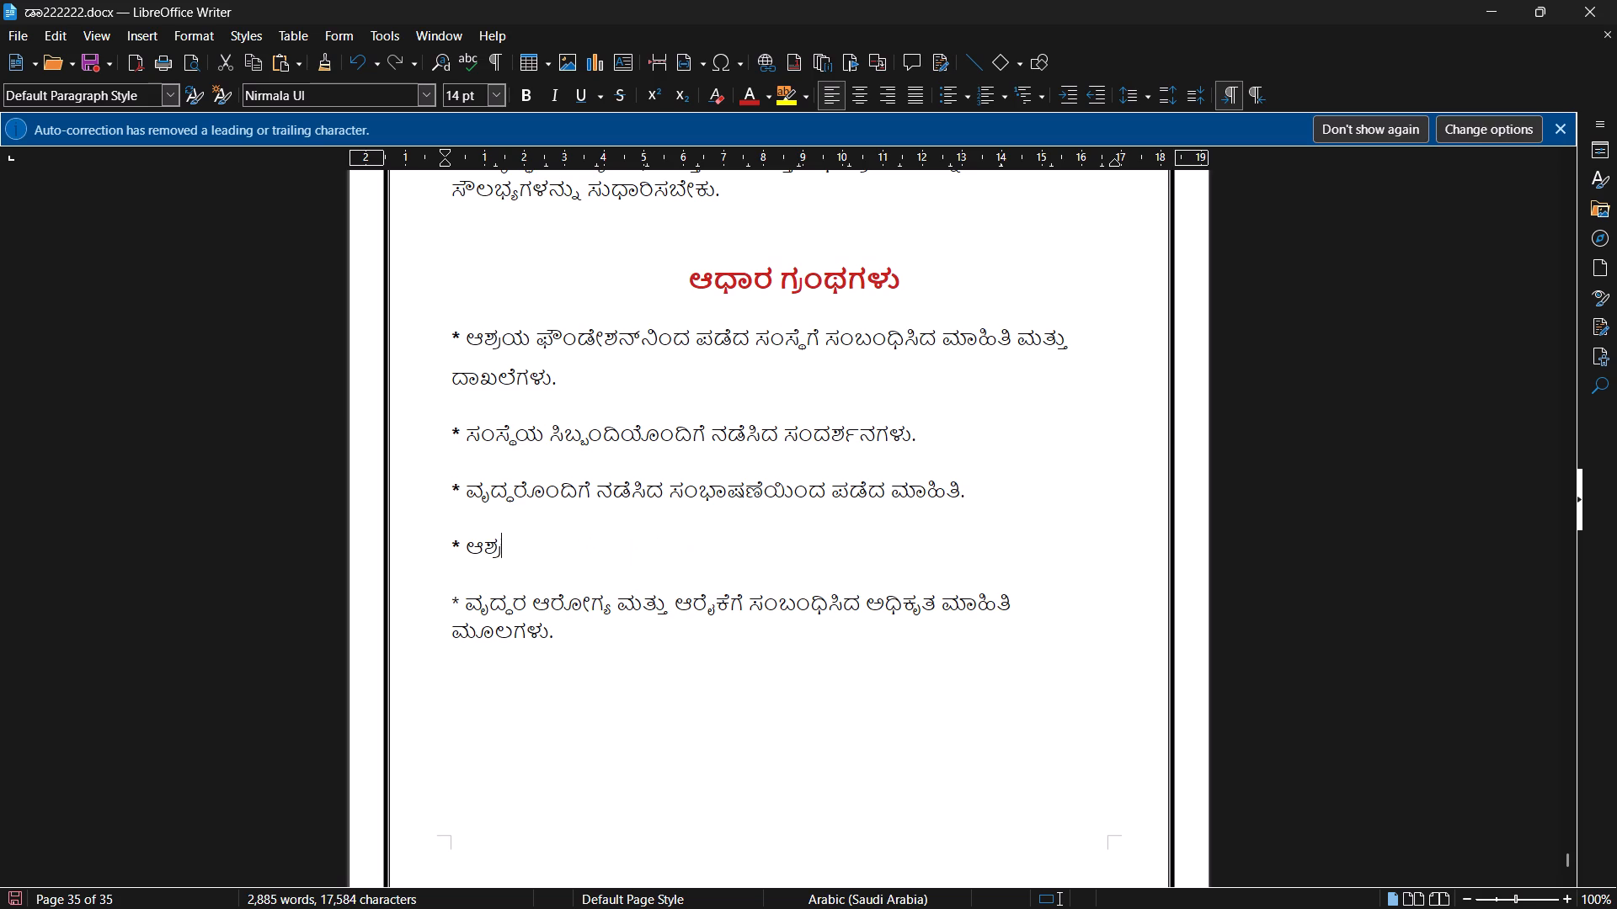
pyautogui.press('BackSpace')
pyautogui.press('BackSpace')
pyautogui.press('BackSpace')
pyautogui.press('BackSpace')
pyautogui.press('BackSpace')
pyautogui.press('BackSpace')
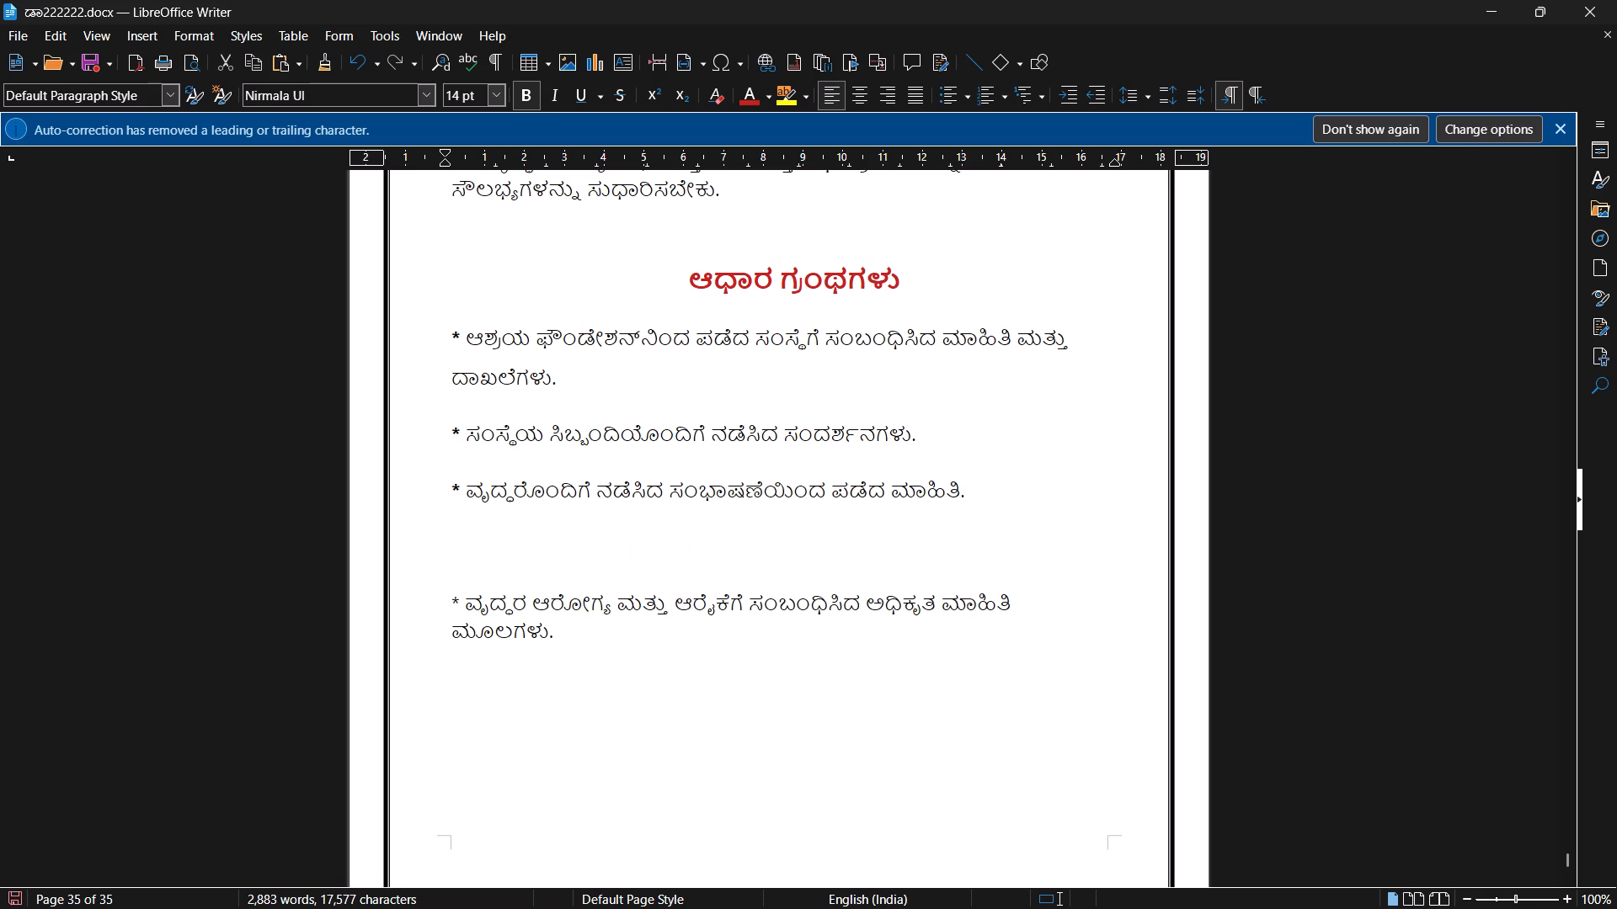
# Look back through the report from the reference list on page 35 to the pages around page 28.
pyautogui.press('Up')
pyautogui.press('Up')
pyautogui.press('Up')
pyautogui.press('Up')
pyautogui.press('Up')
pyautogui.press('Up')
pyautogui.press('Up')
pyautogui.press('Up')
pyautogui.press('Up')
pyautogui.press('Up')
pyautogui.press('Up')
pyautogui.press('Up')
pyautogui.press('Up')
pyautogui.press('Up')
pyautogui.press('Up')
pyautogui.press('Up')
pyautogui.press('Up')
pyautogui.press('Up')
pyautogui.press('Up')
pyautogui.press('Up')
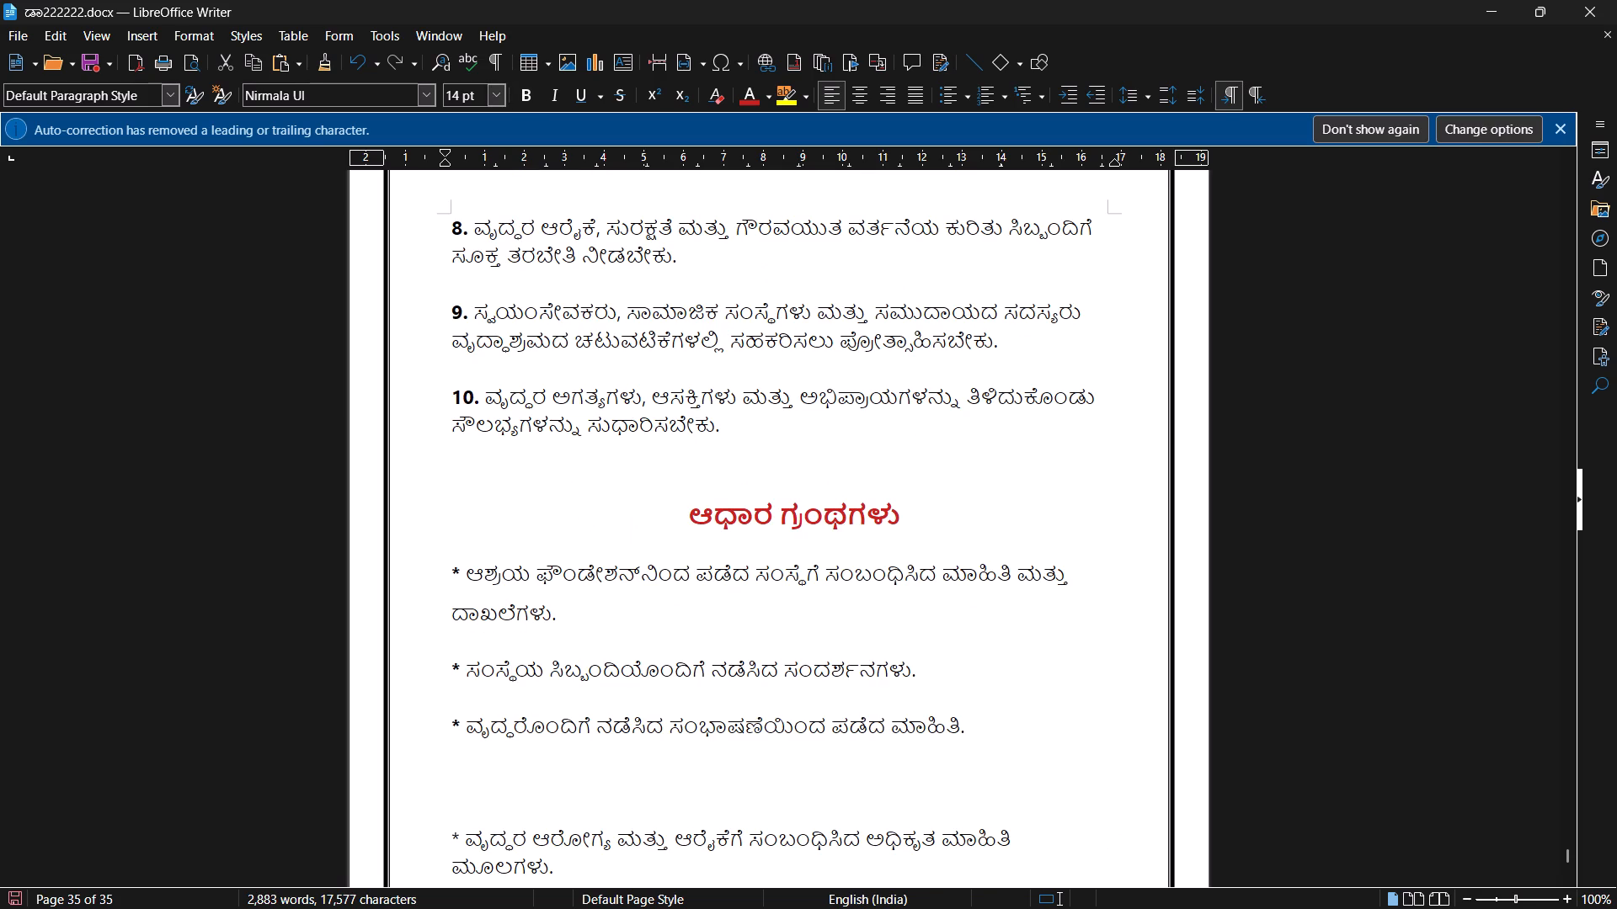
pyautogui.press('Up')
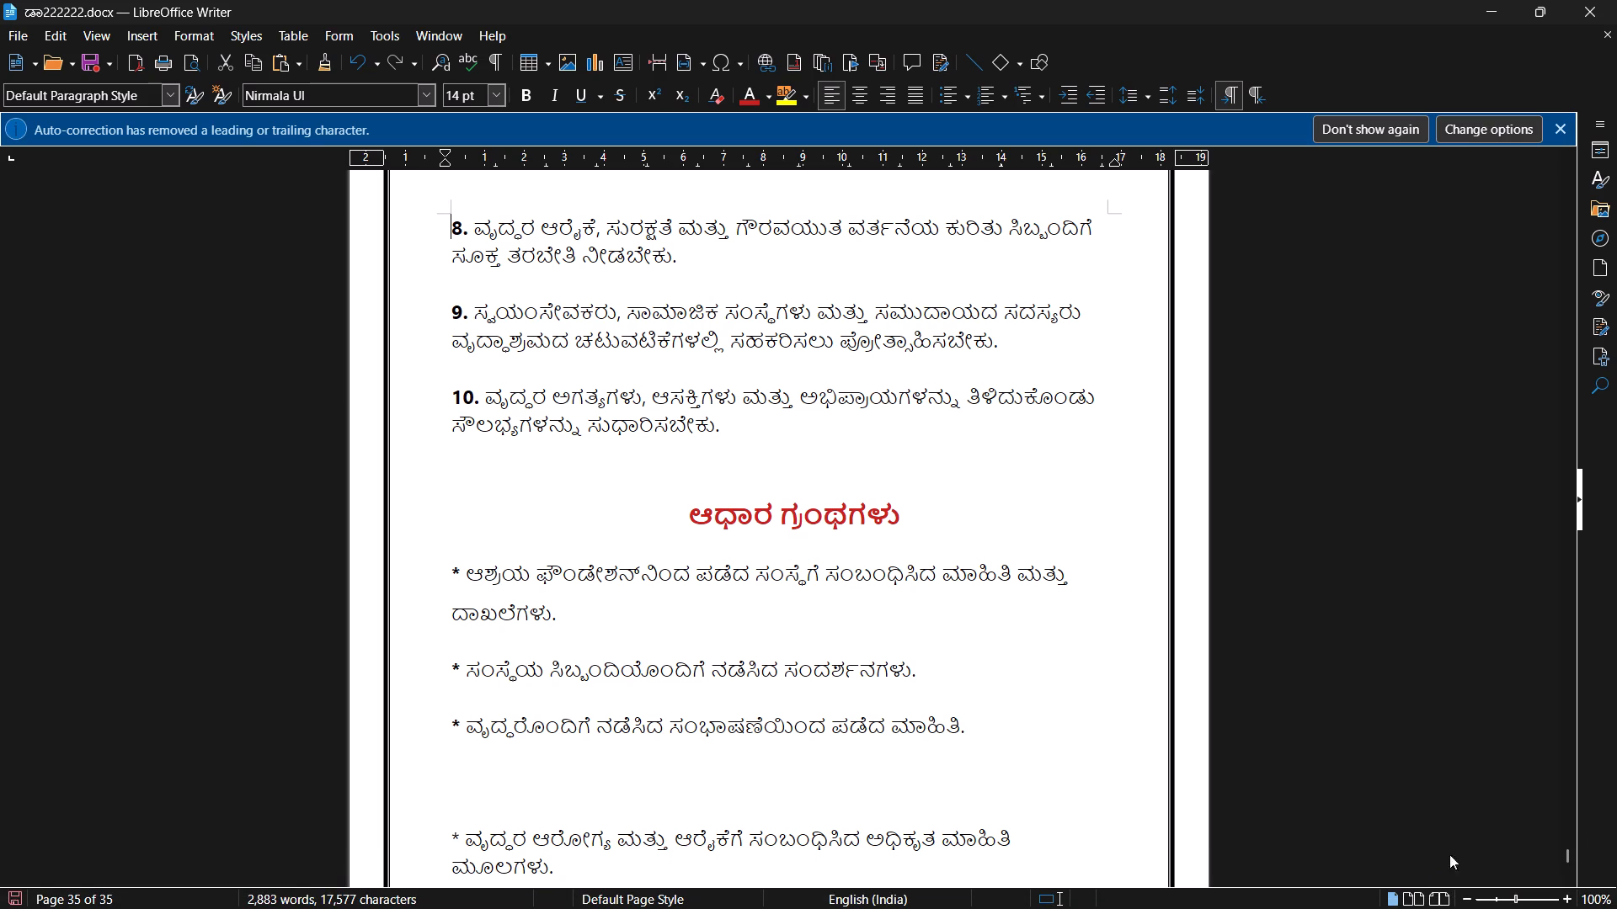
pyautogui.tripleClick(1573, 858)
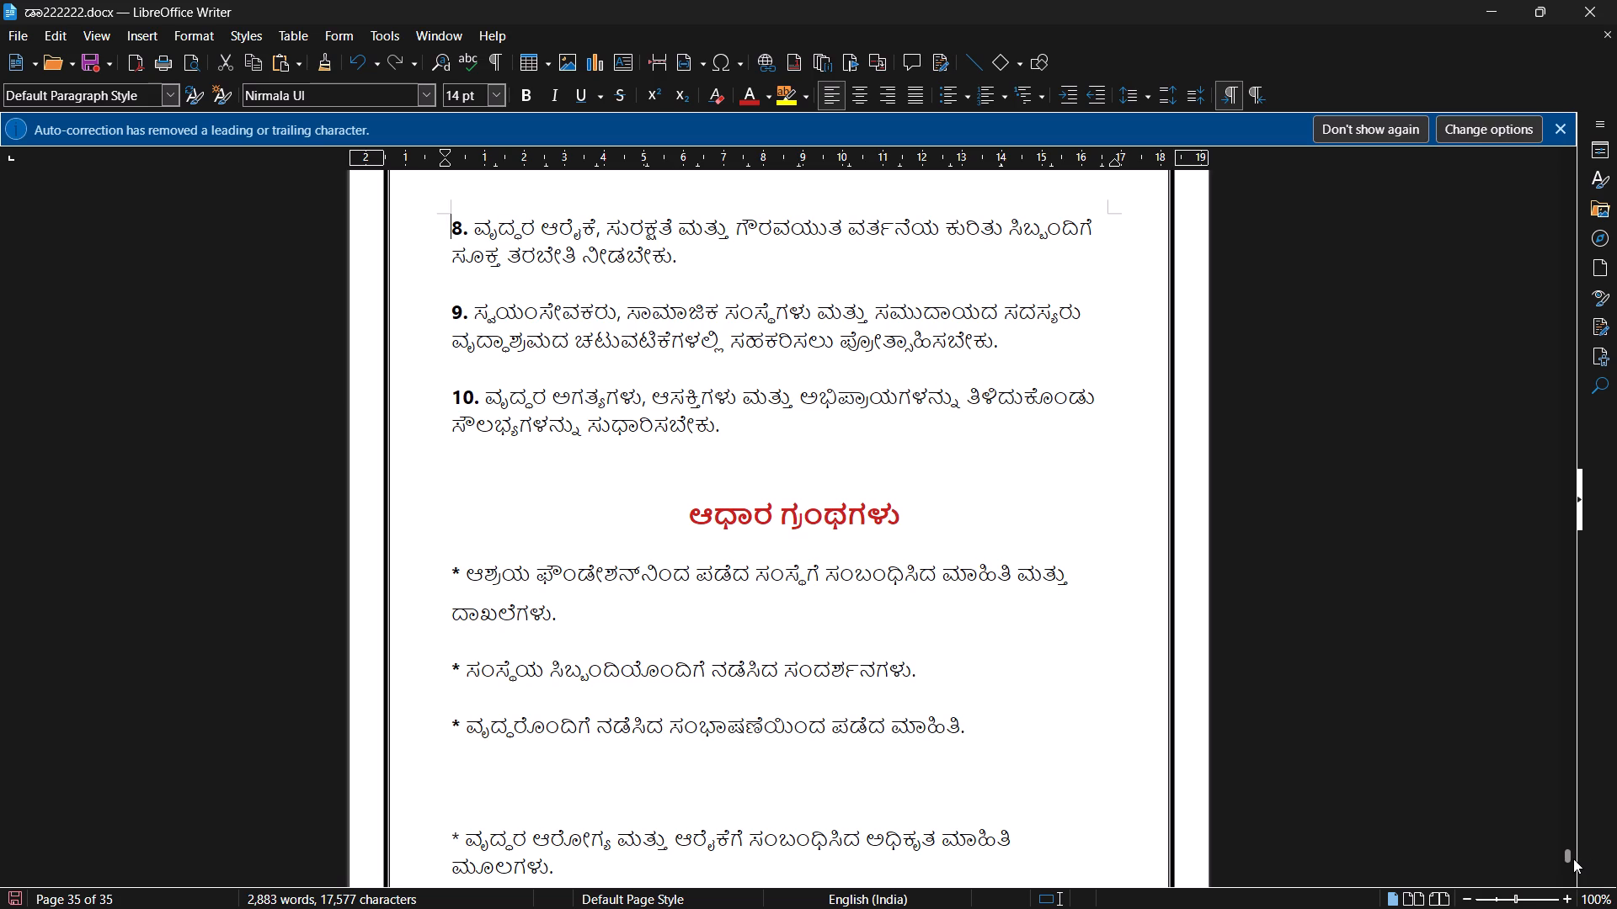
pyautogui.click(1562, 853)
pyautogui.moveTo(1571, 854); pyautogui.dragTo(1550, 791)
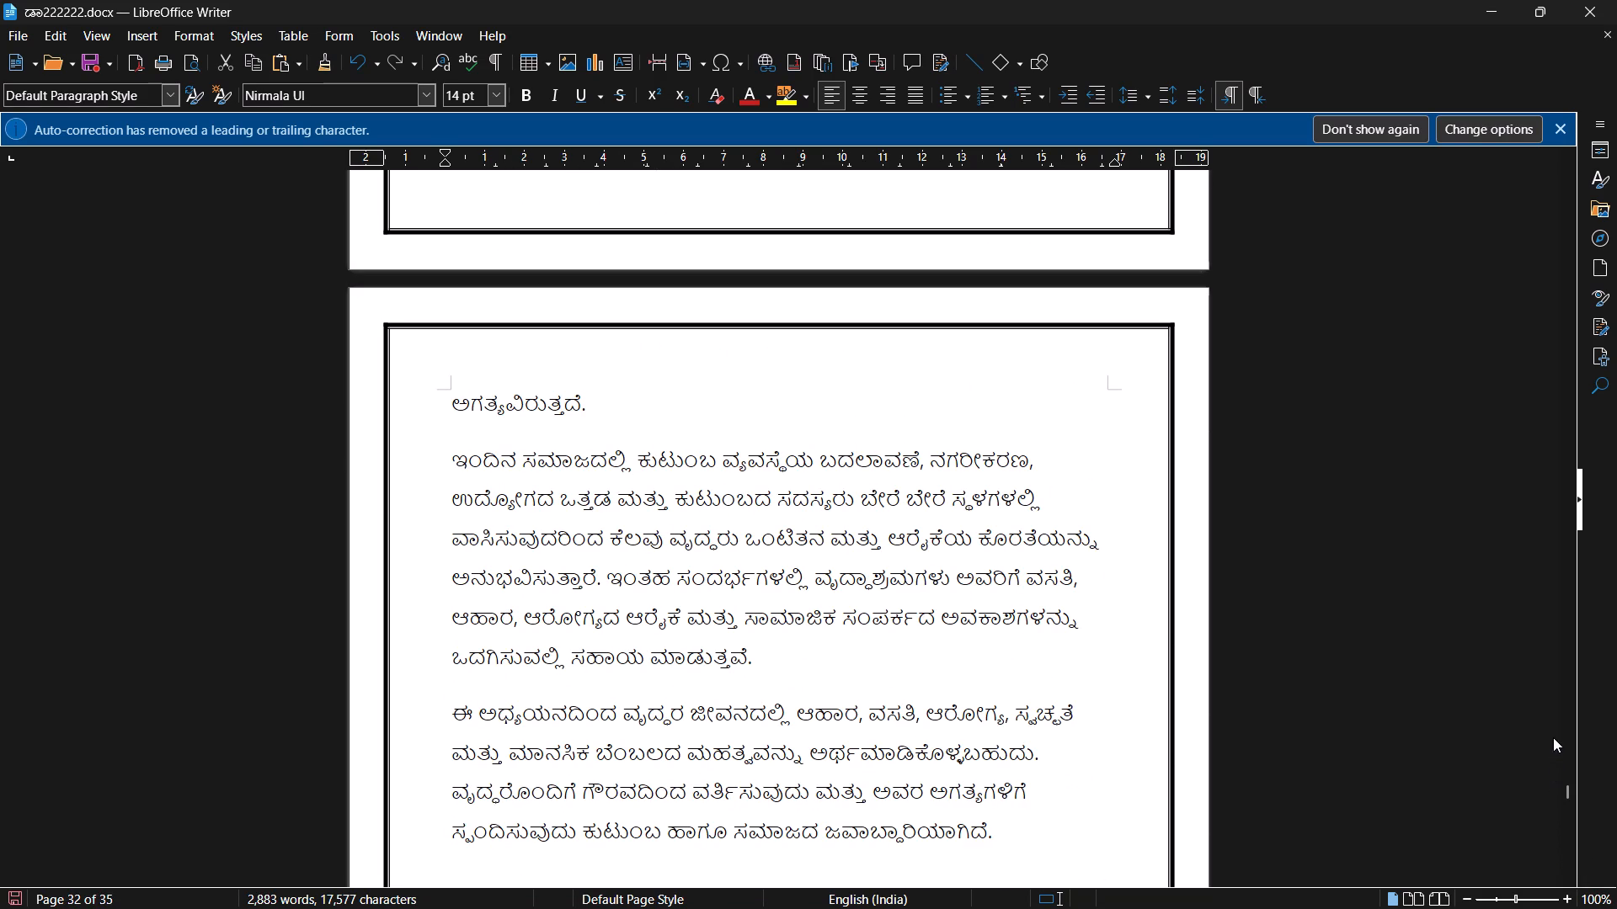
pyautogui.doubleClick(1562, 791)
pyautogui.moveTo(1562, 791); pyautogui.dragTo(1553, 722)
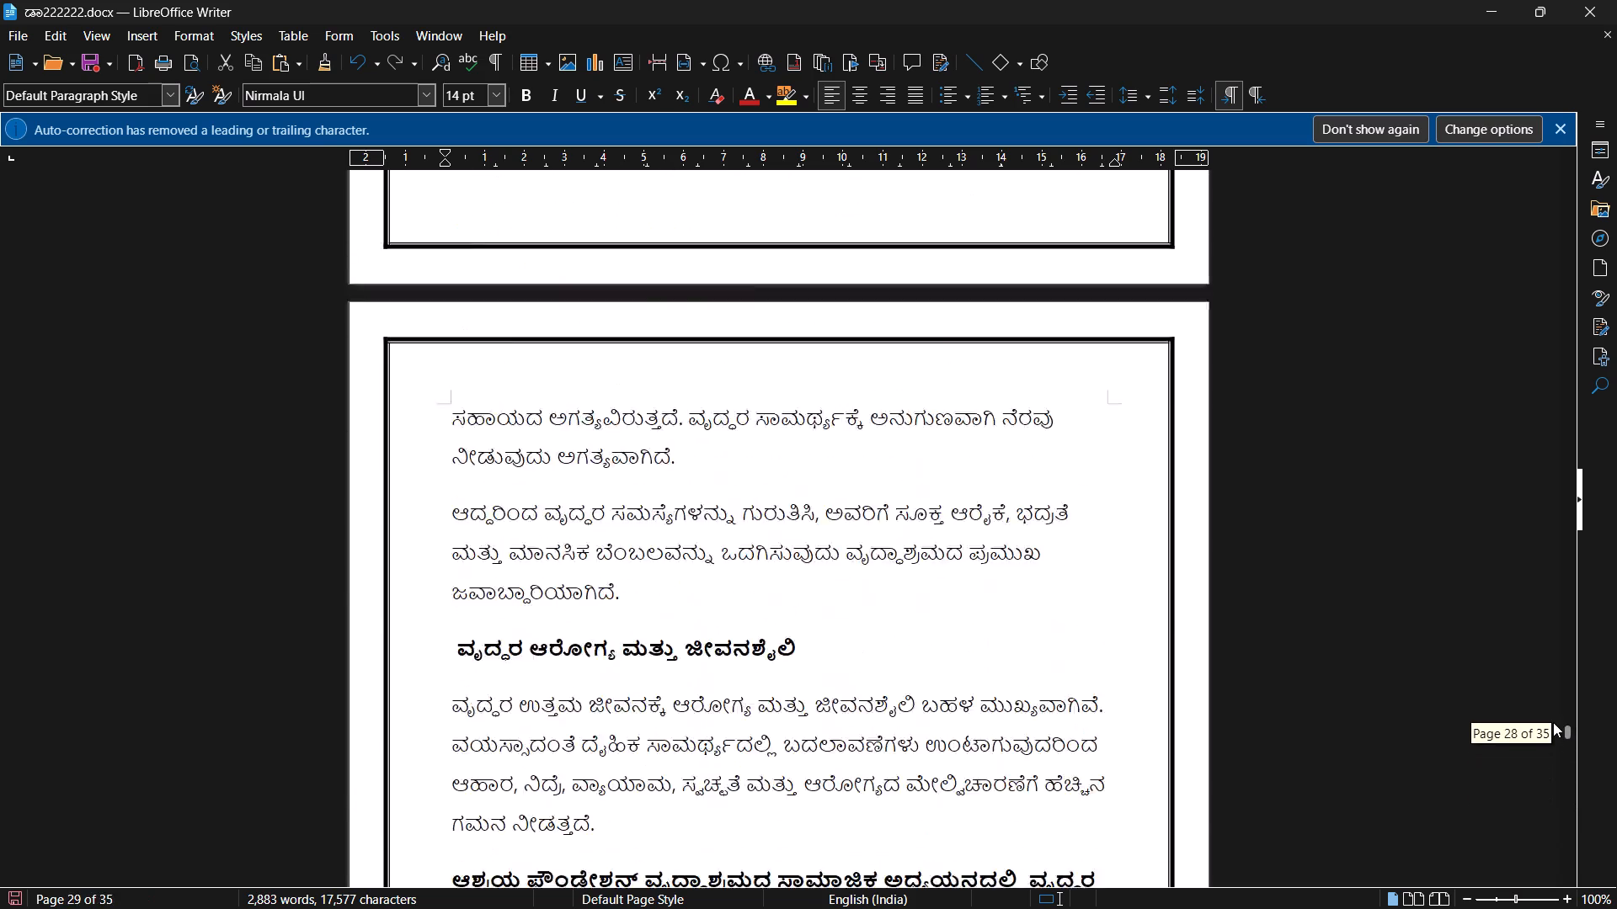
# Find the "ನನ್ನ ಅನುಭವ" section on page 32 and place the text cursor before "ಆಶ್ರಯ ಫೌಂಡೇಶನ್" at the start of its first paragraph.
pyautogui.moveTo(1553, 722); pyautogui.dragTo(1553, 717)
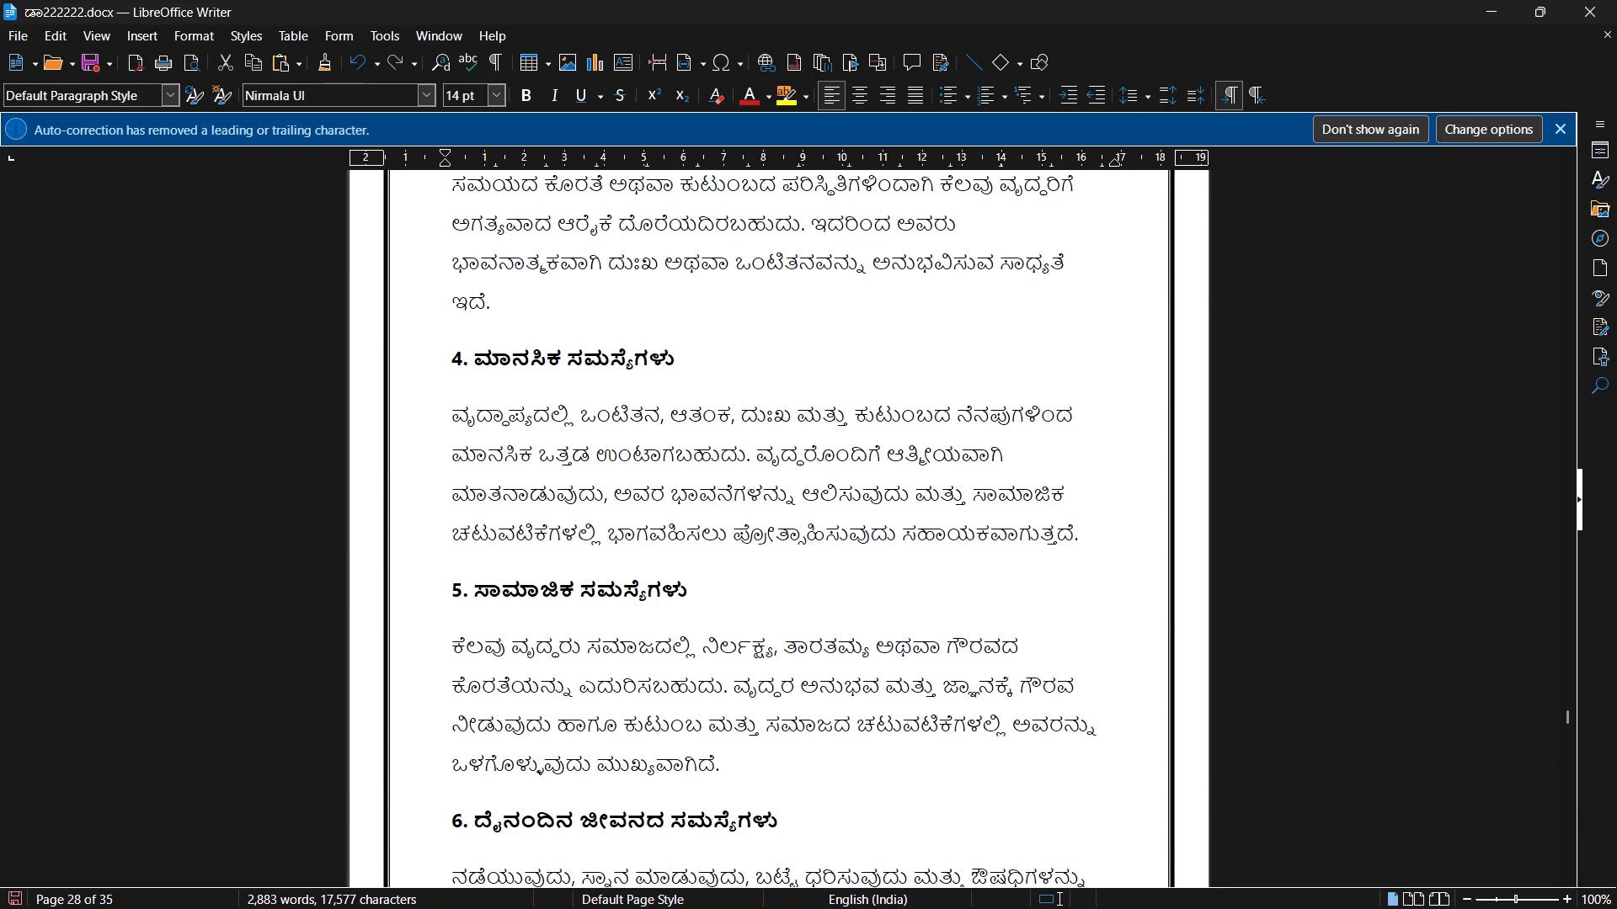
pyautogui.click(1565, 715)
pyautogui.moveTo(1565, 715); pyautogui.dragTo(1574, 759)
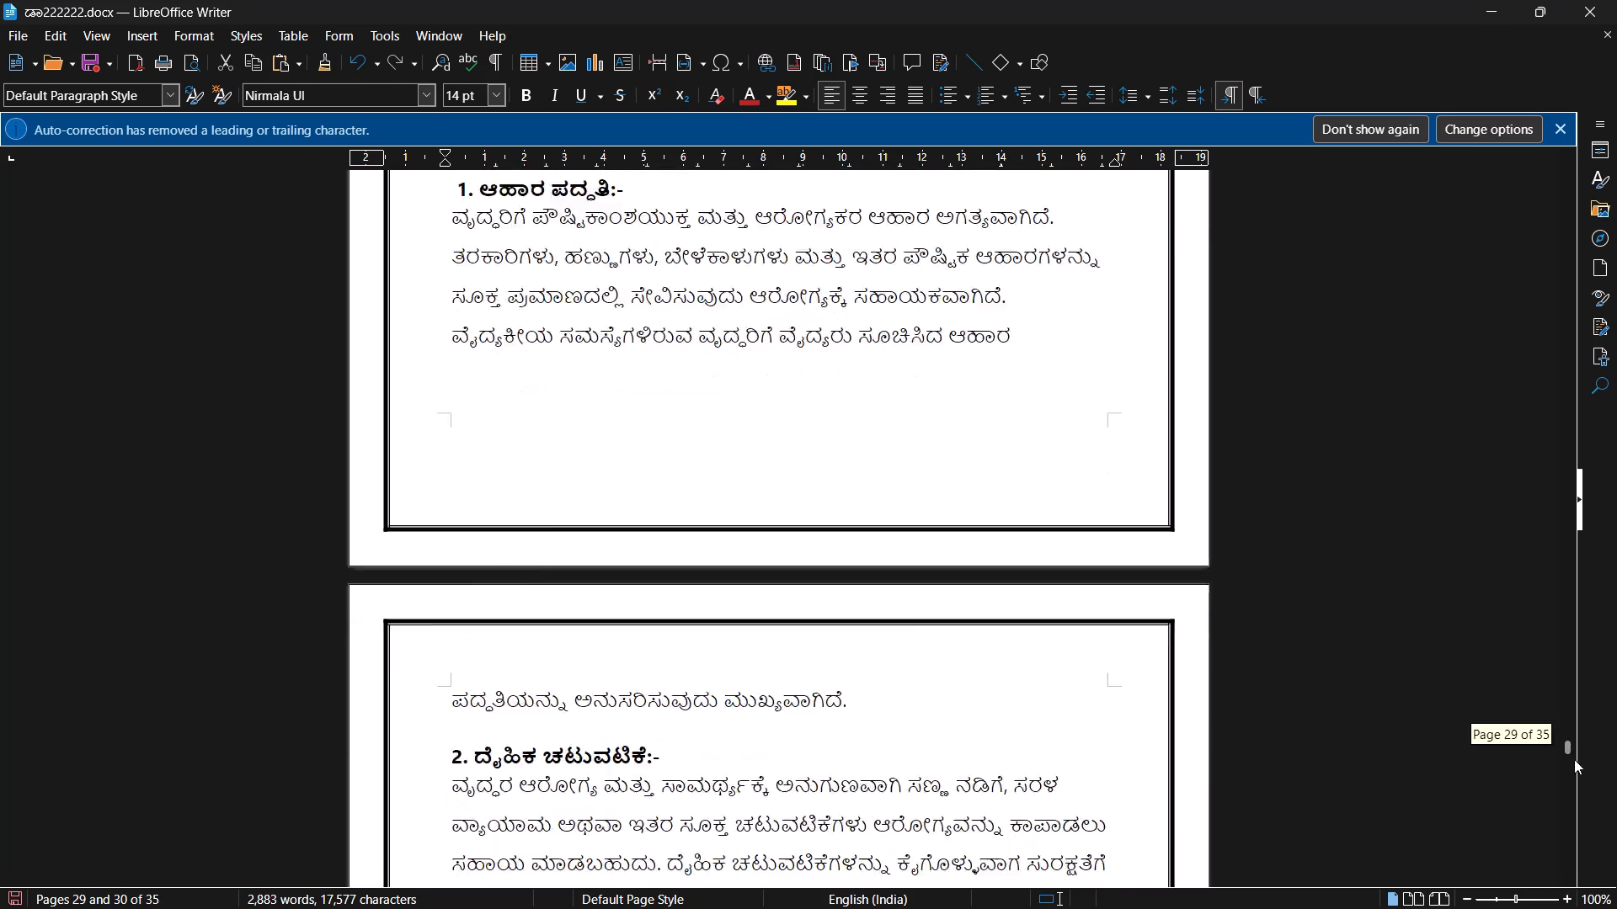
pyautogui.moveTo(1574, 759); pyautogui.dragTo(1592, 835)
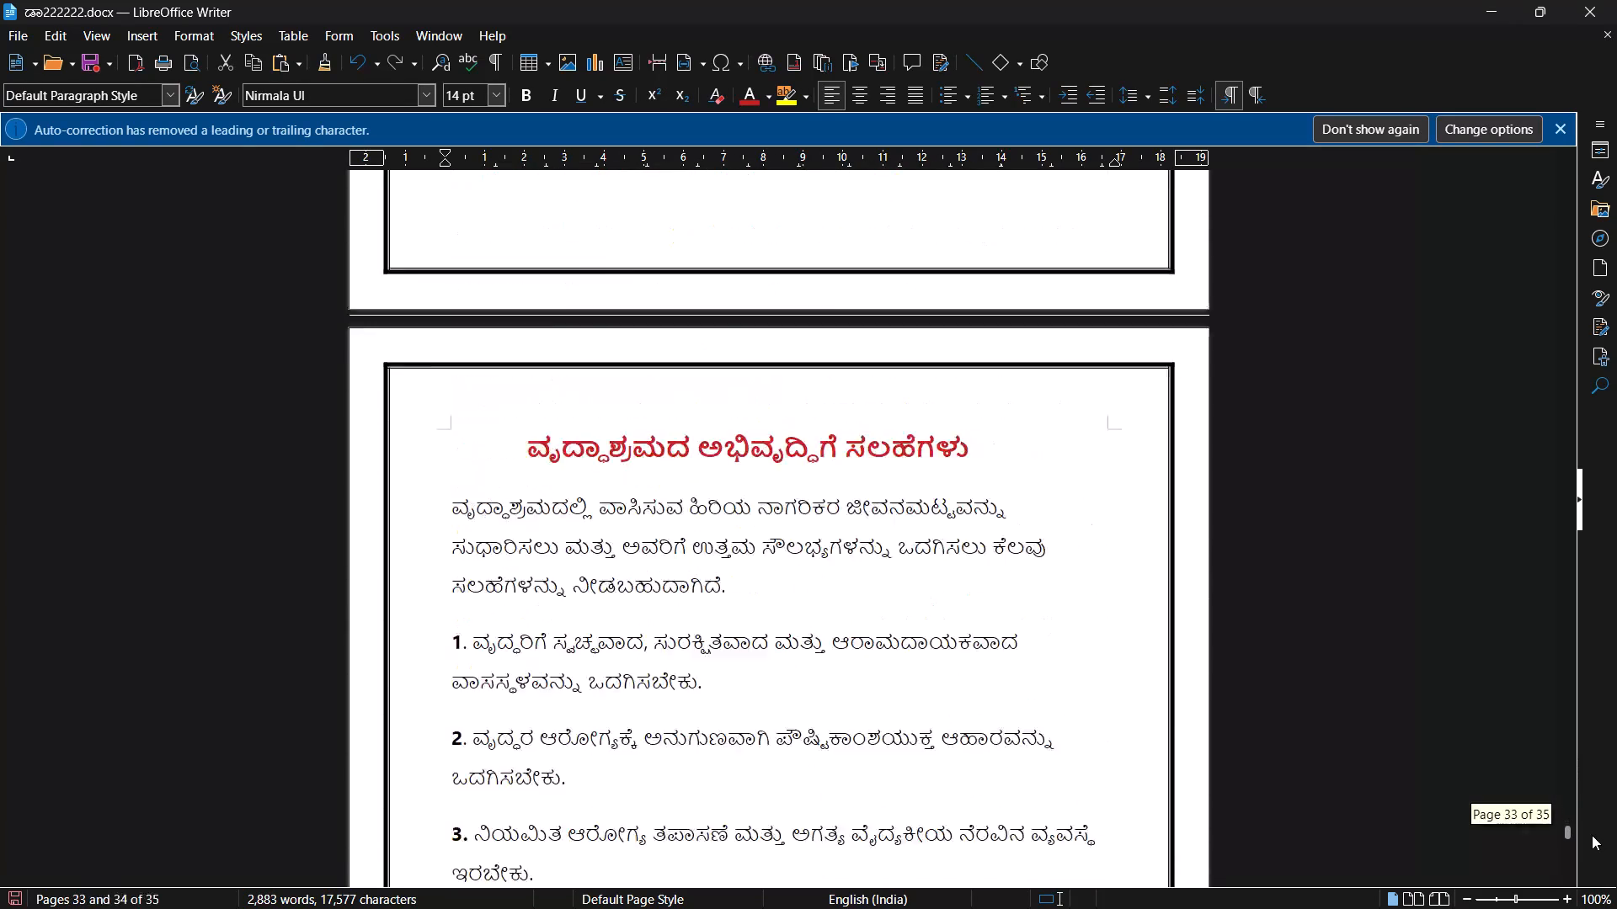
pyautogui.moveTo(1592, 835); pyautogui.dragTo(1582, 800)
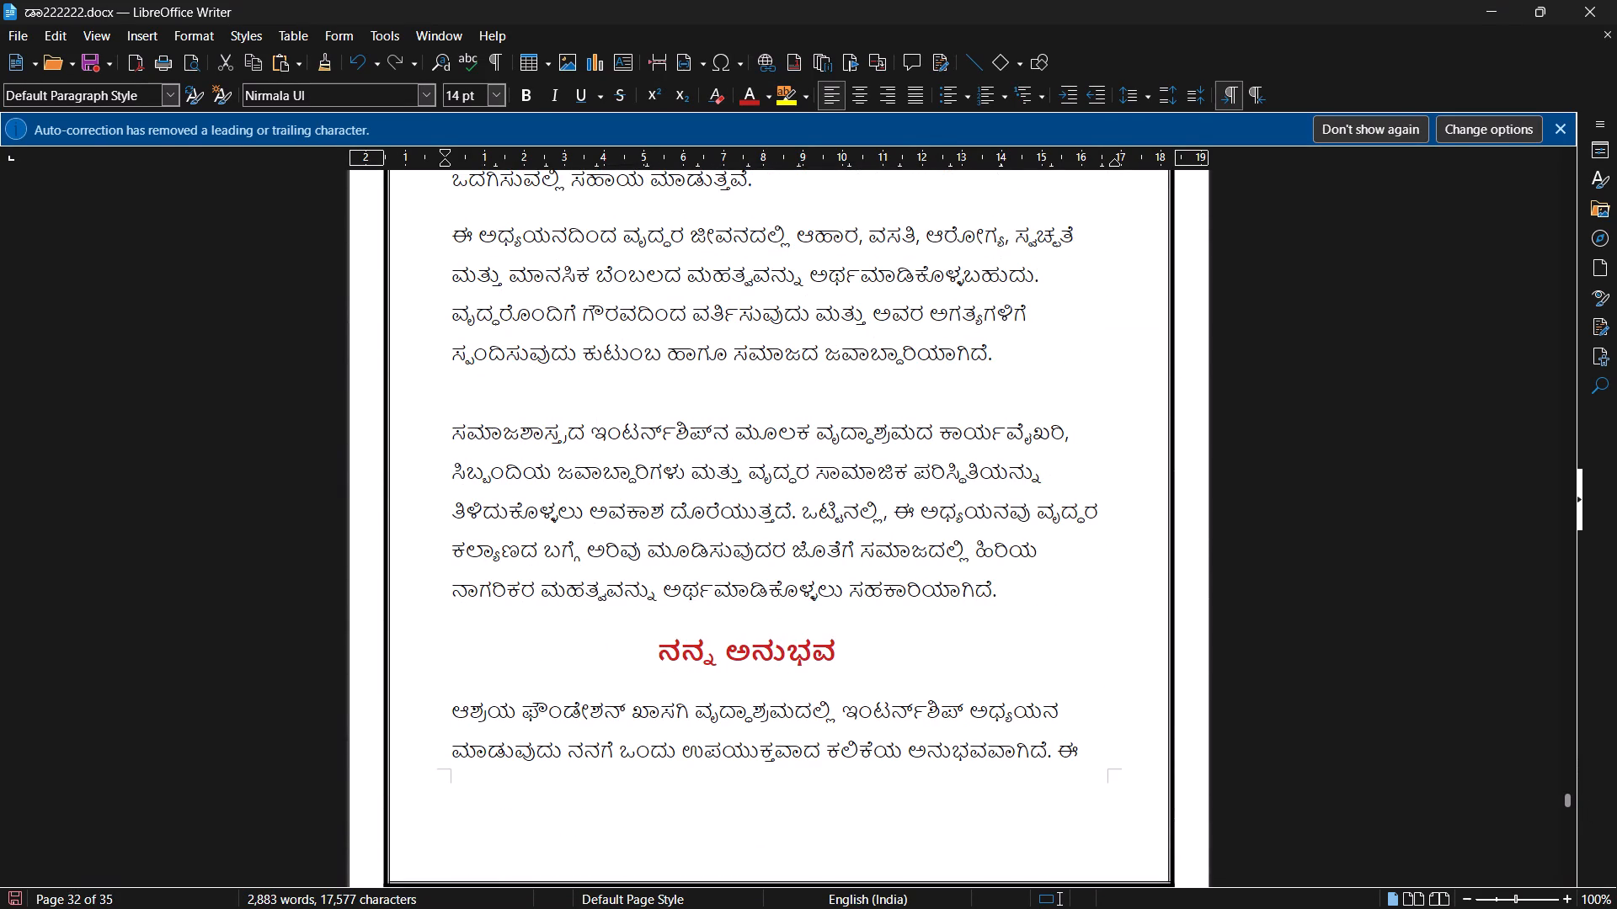
pyautogui.click(451, 709)
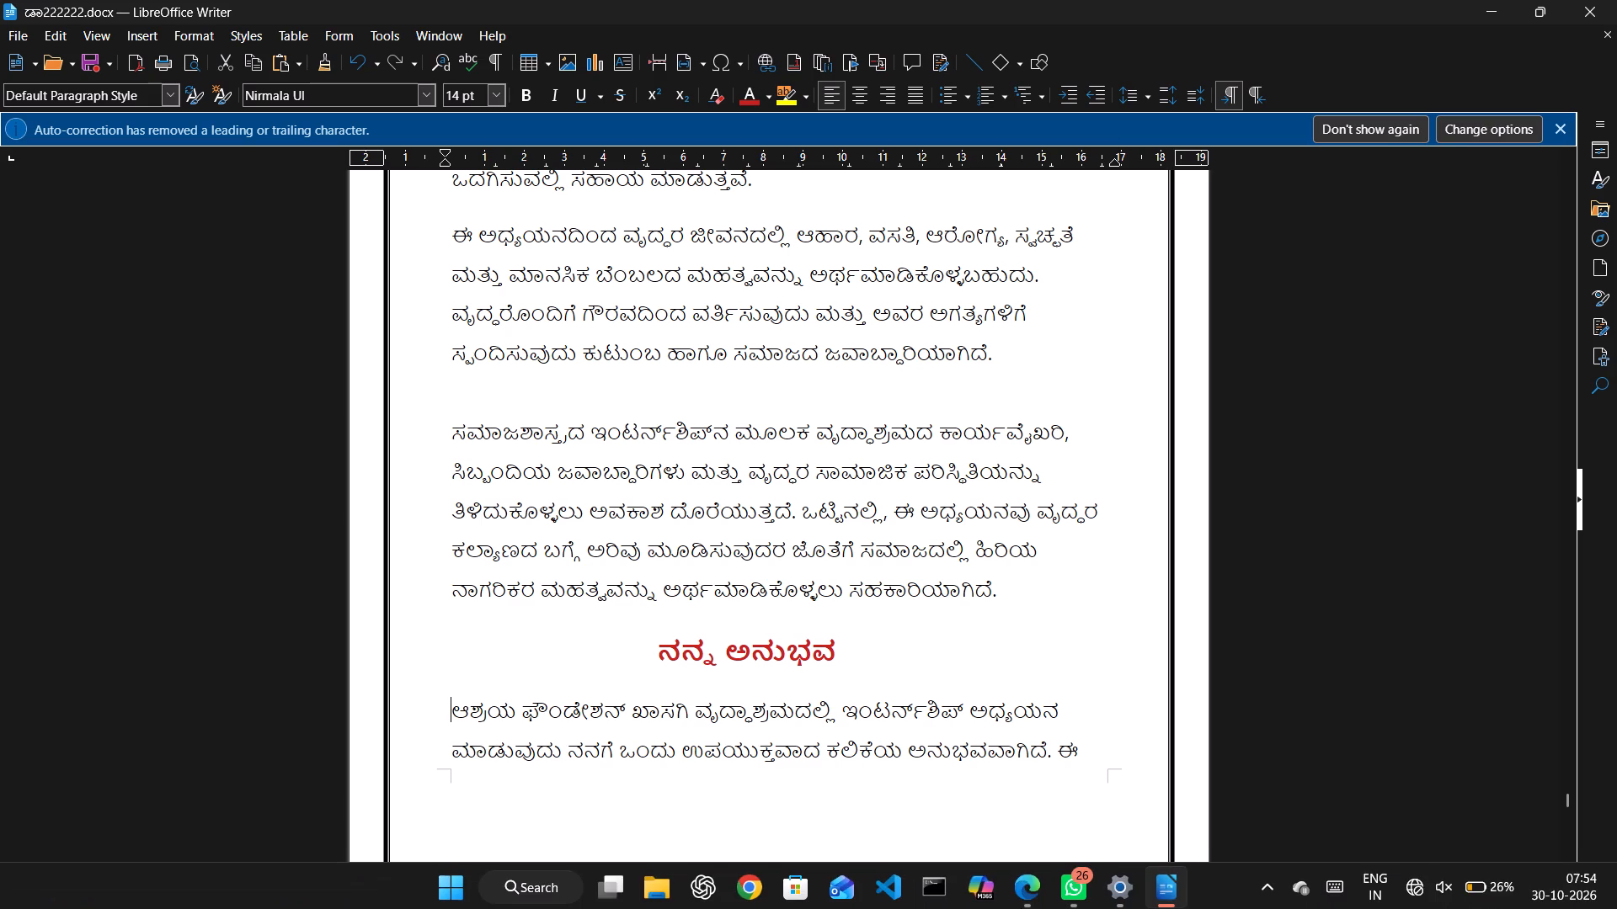